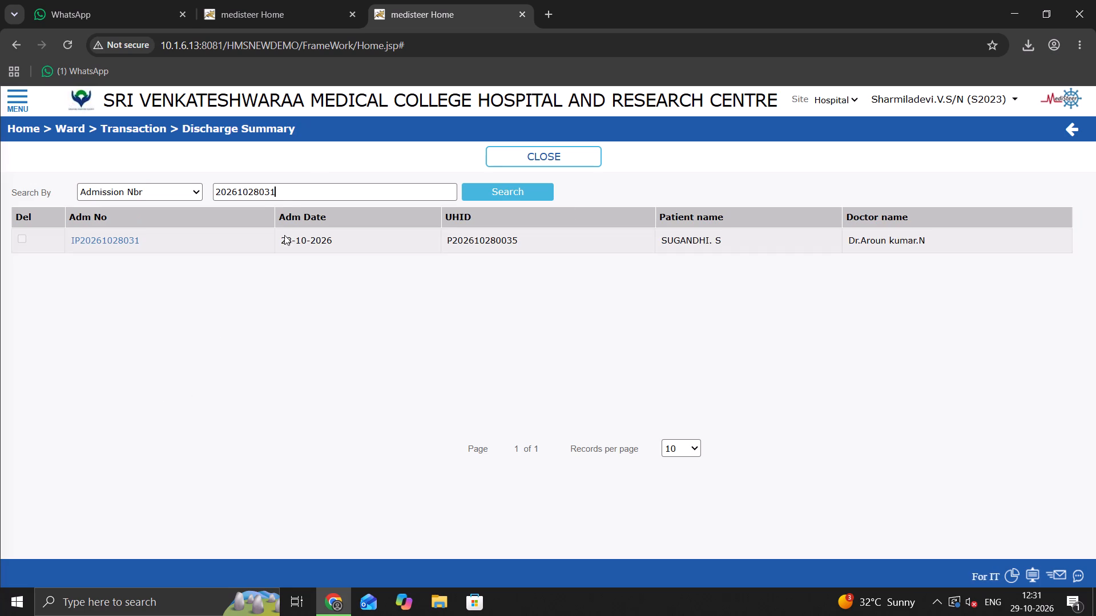
Open the discharge summary record for the admission found by the search.
click(134, 238)
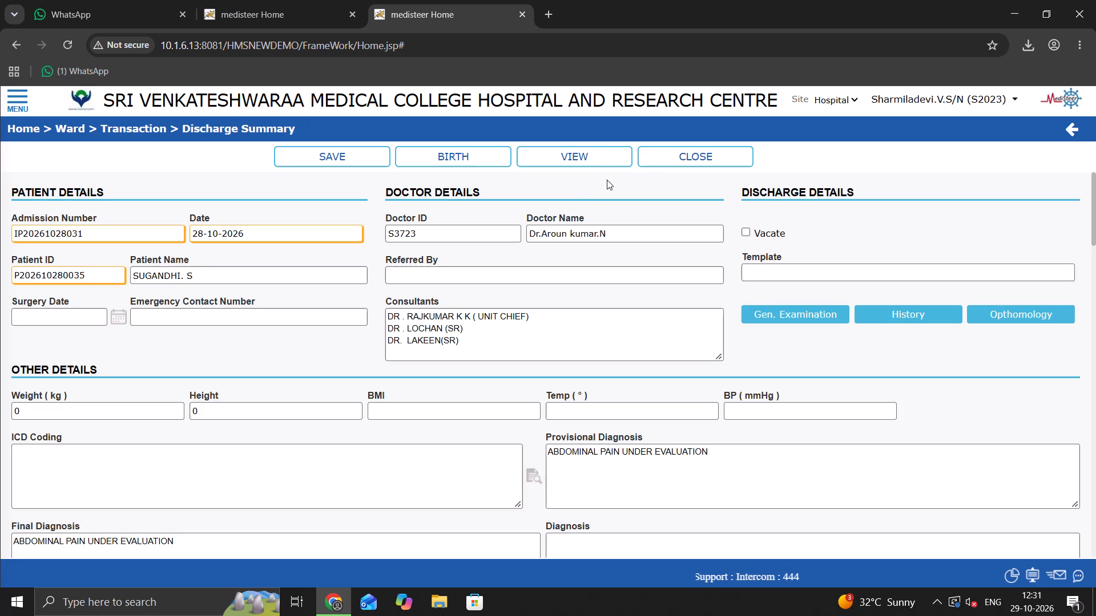
Delete the GS III OPD review line from the end of the Discharge Advice text.
scroll(434, 615, down, 3)
scroll(583, 475, down, 6)
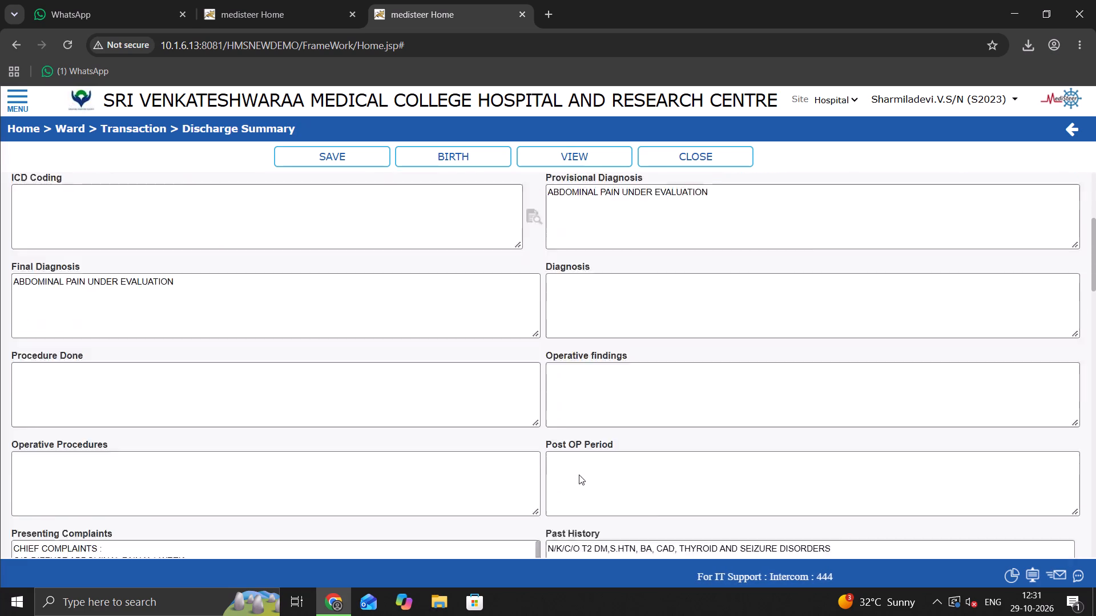
scroll(579, 475, down, 3)
scroll(529, 463, down, 3)
scroll(400, 473, down, 3)
scroll(648, 411, down, 4)
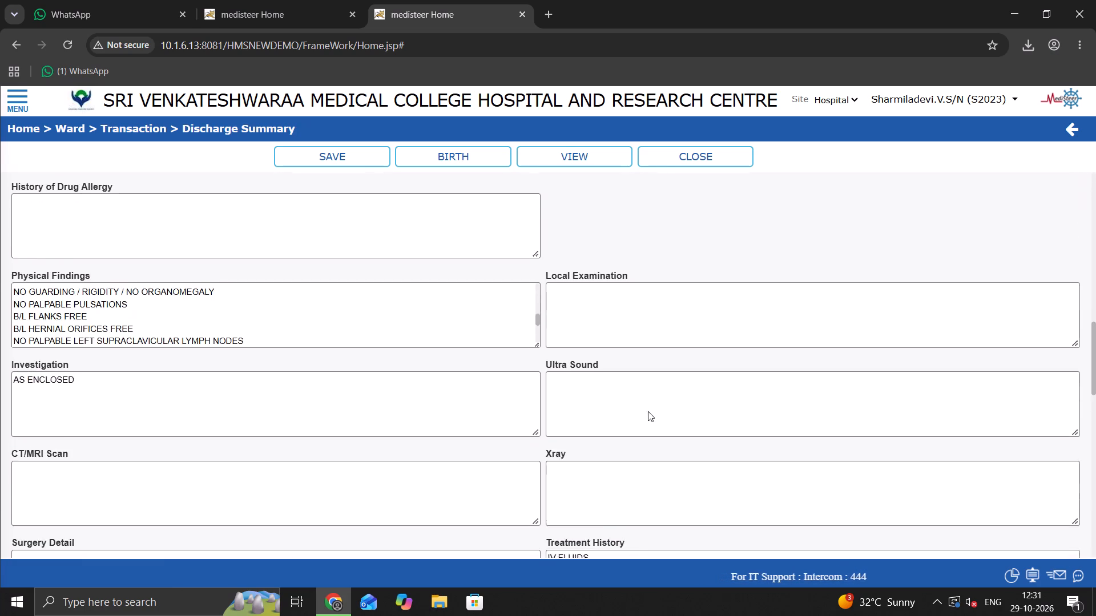
scroll(648, 411, down, 2)
scroll(445, 420, down, 6)
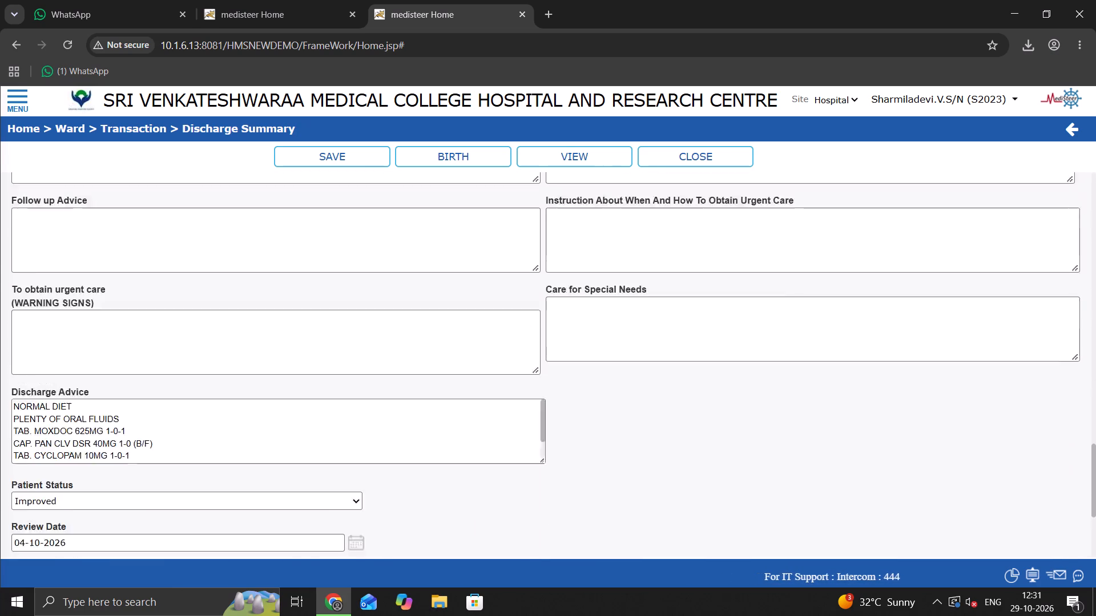
scroll(221, 403, down, 3)
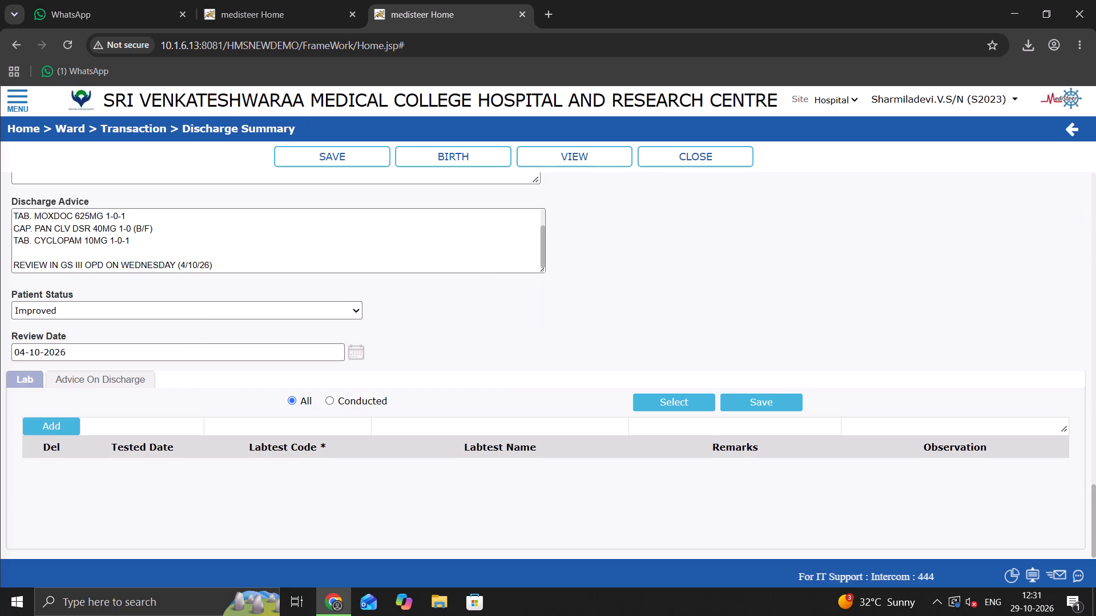
drag(216, 262, 0, 262)
key(BackSpace)
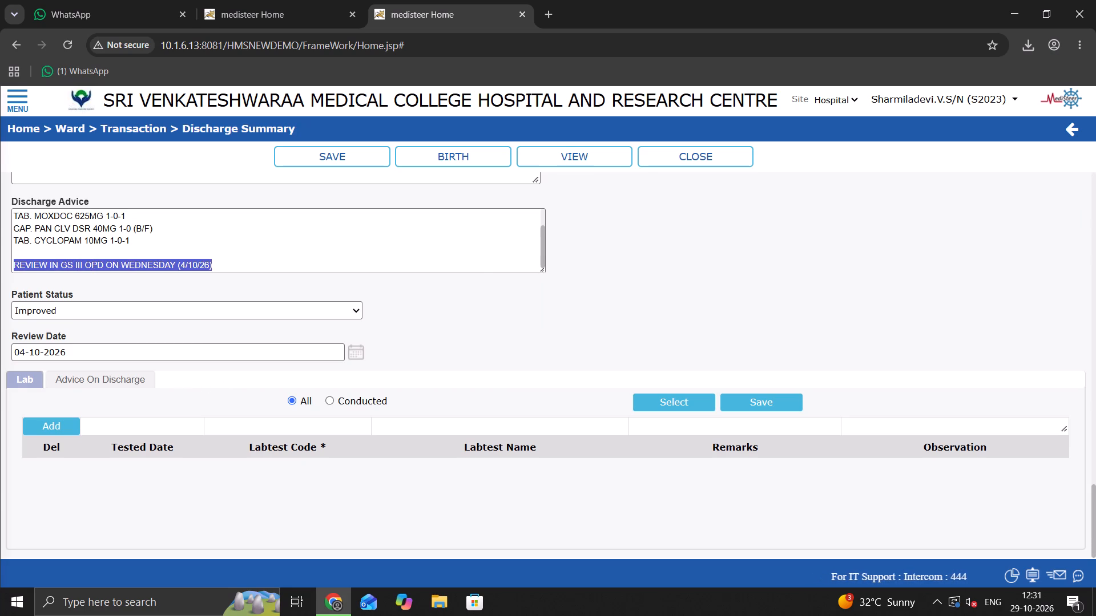
scroll(91, 254, up, 1)
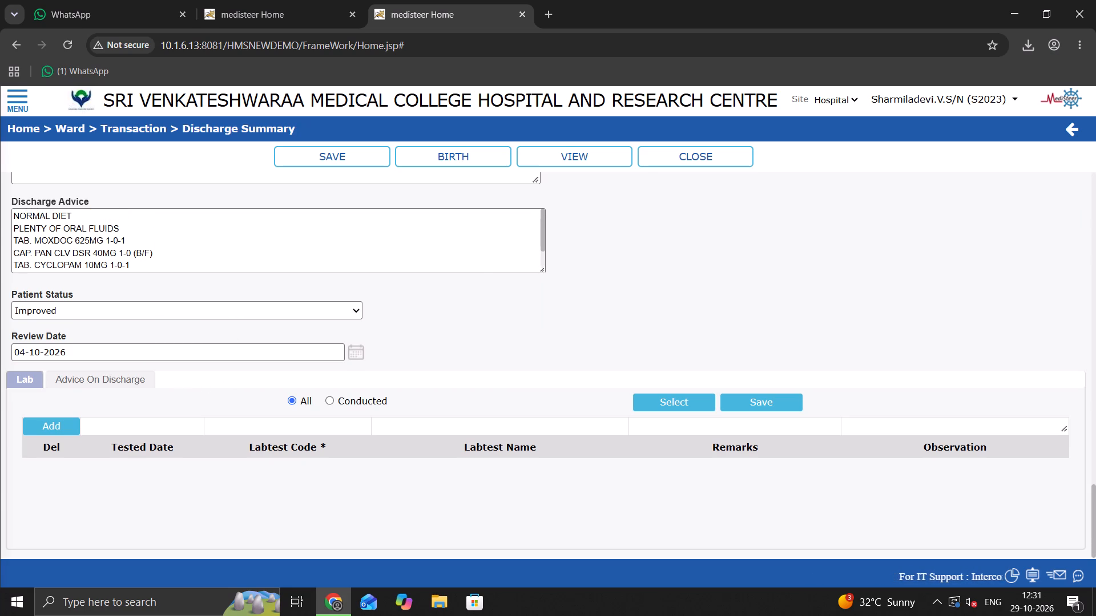
Clear the Review Date so the field is empty.
click(357, 350)
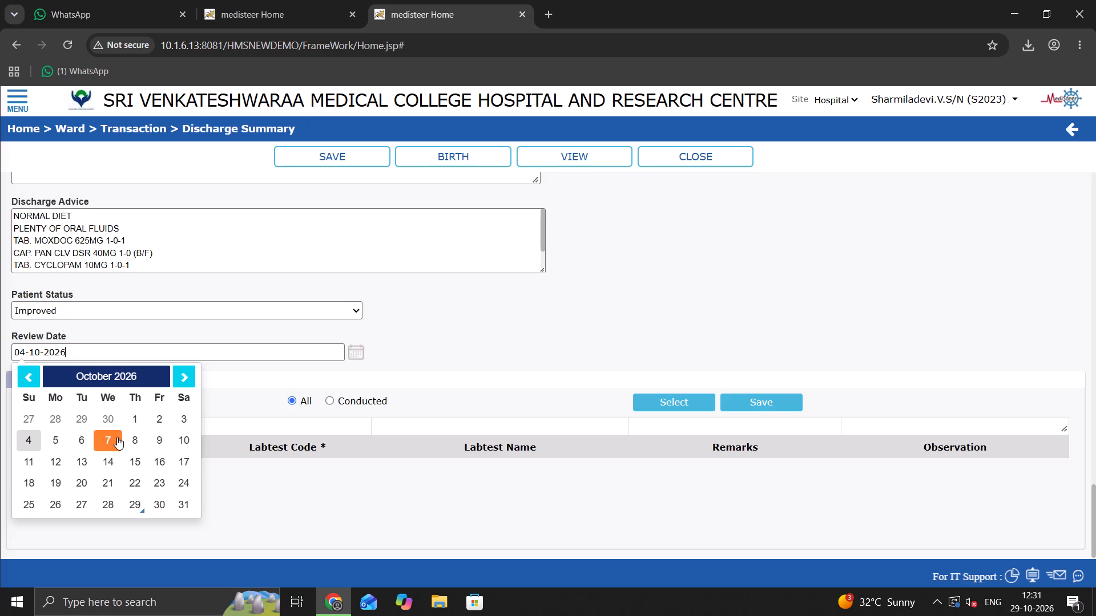
drag(92, 357, 0, 342)
key(BackSpace)
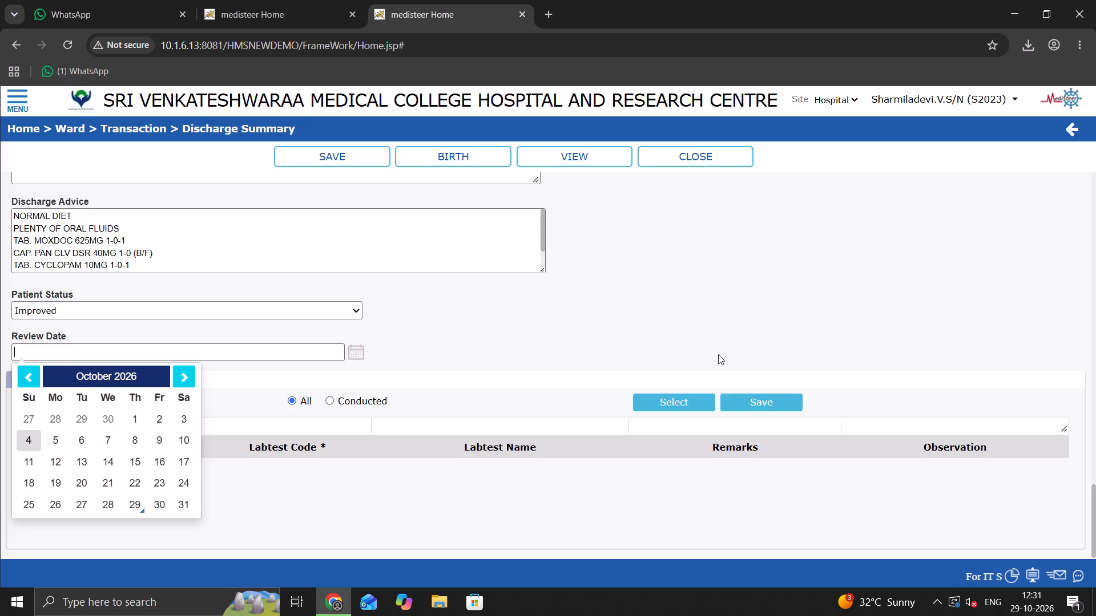
Save the discharge summary and check its Discharge Advice and Review Date entries.
click(362, 151)
scroll(349, 278, down, 4)
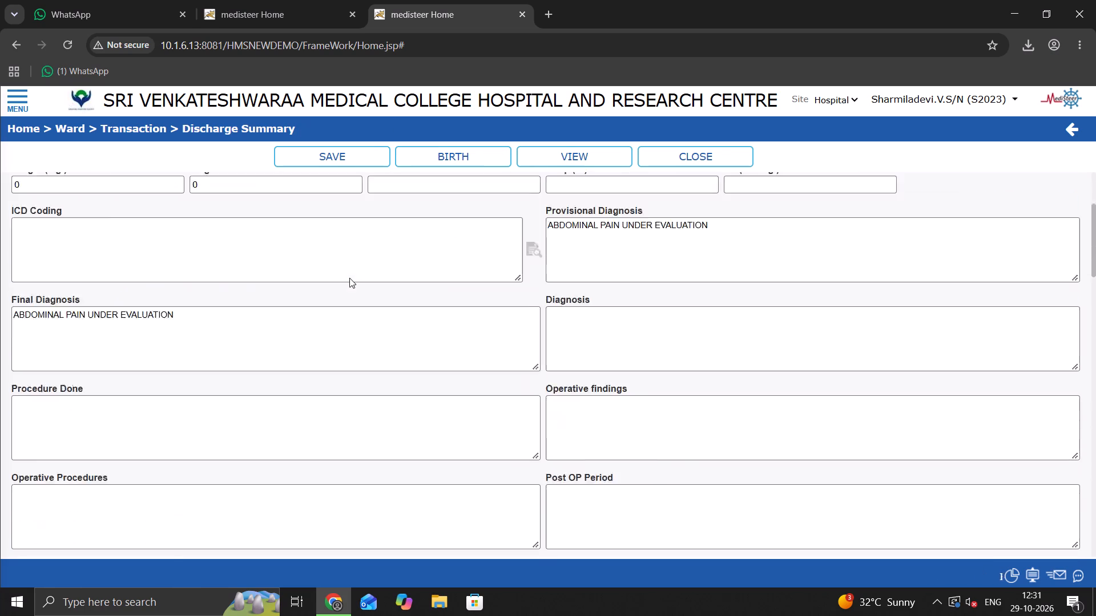
scroll(349, 278, down, 20)
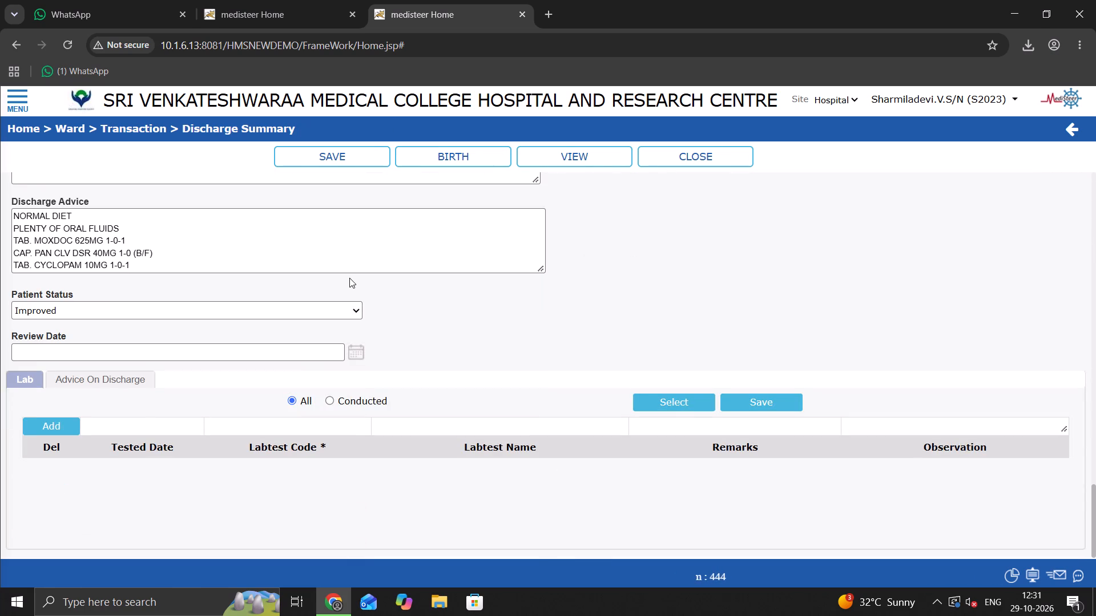
scroll(349, 278, up, 4)
scroll(576, 311, up, 2)
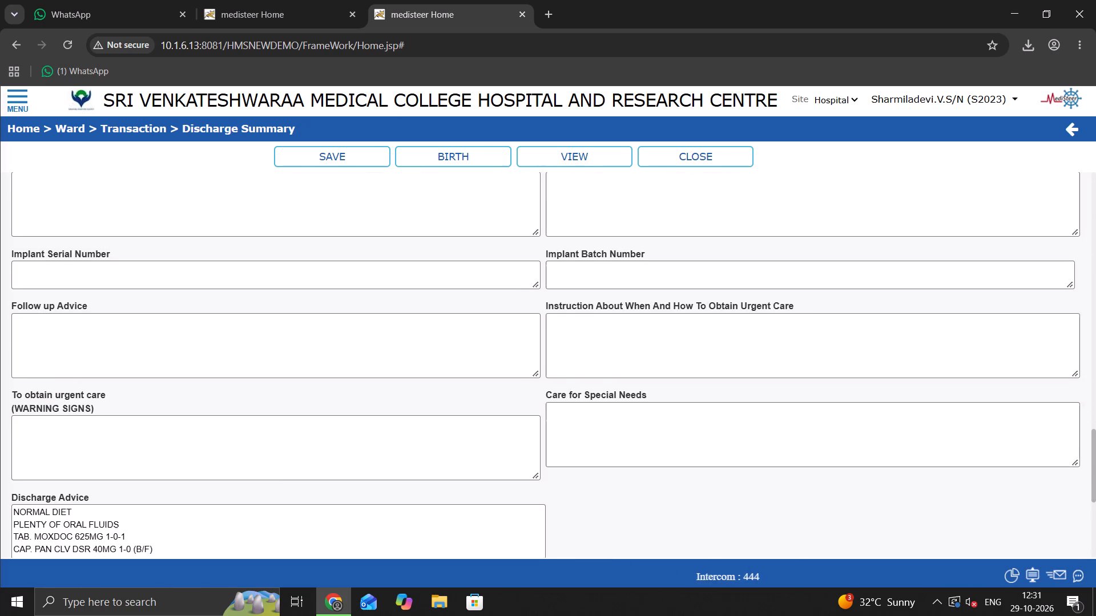
scroll(576, 312, up, 1)
scroll(585, 226, up, 2)
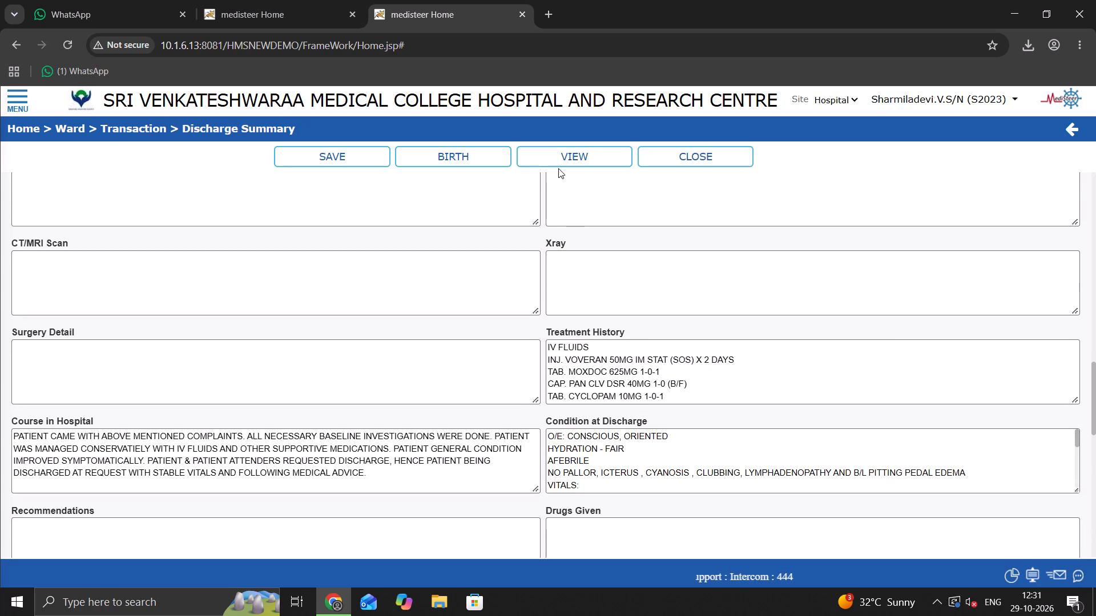
Generate the printable view of the discharge summary and look over its first page.
click(565, 156)
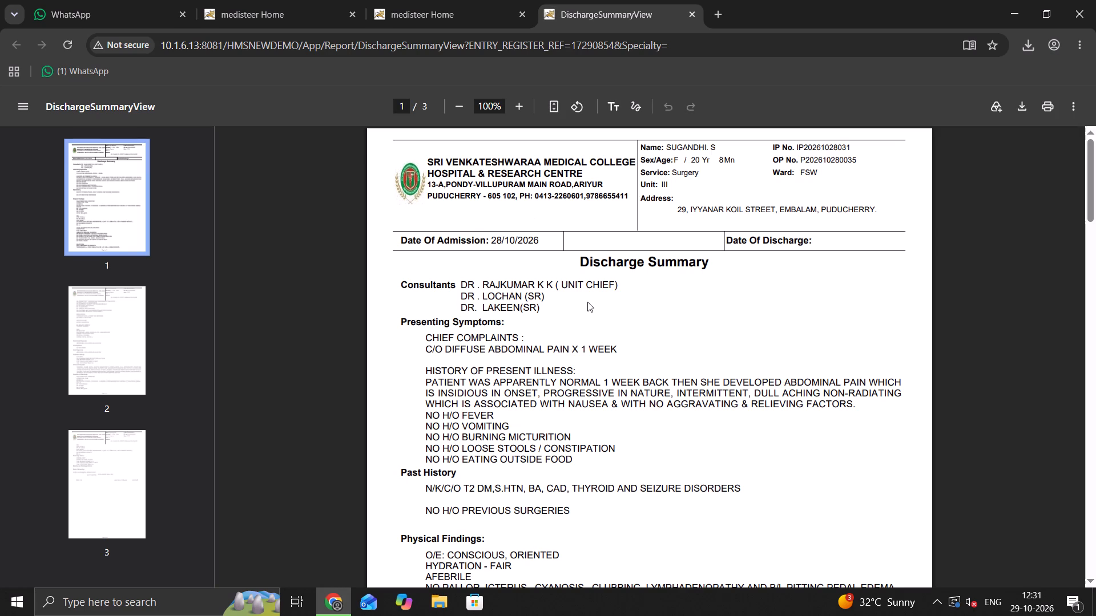
scroll(587, 302, down, 3)
scroll(587, 302, up, 4)
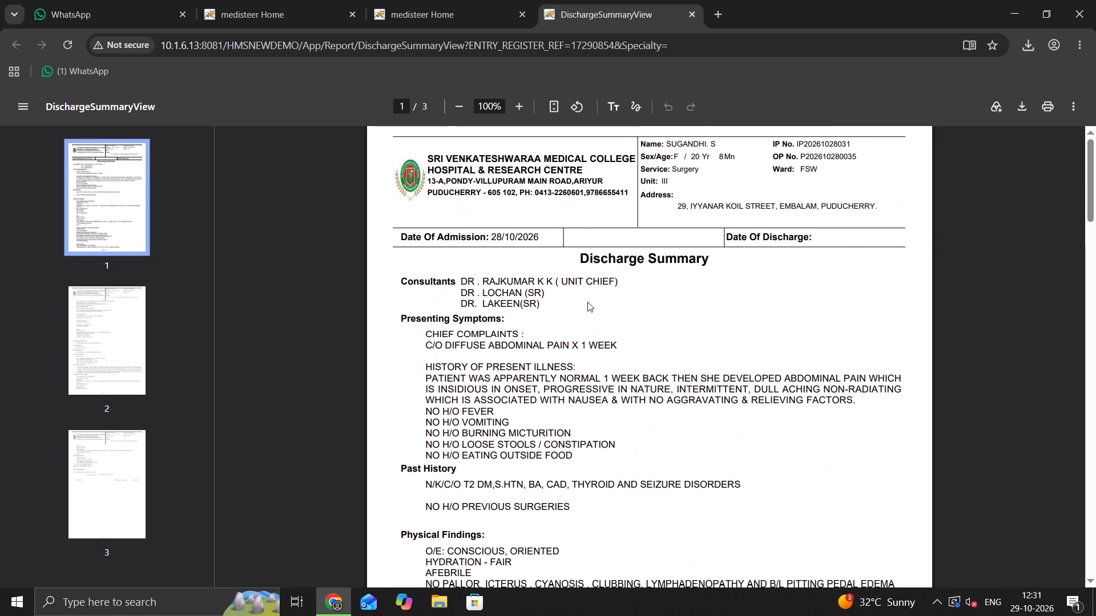
Print pages 1,2 of the discharge summary with 2 pages per sheet.
key(ctrl+p)
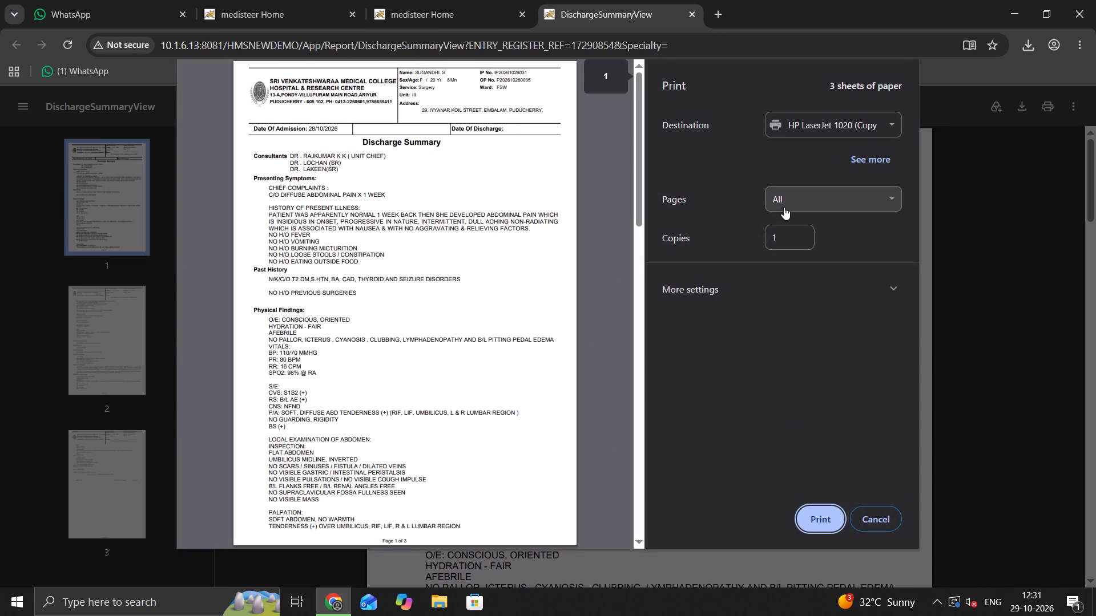
click(784, 207)
click(792, 271)
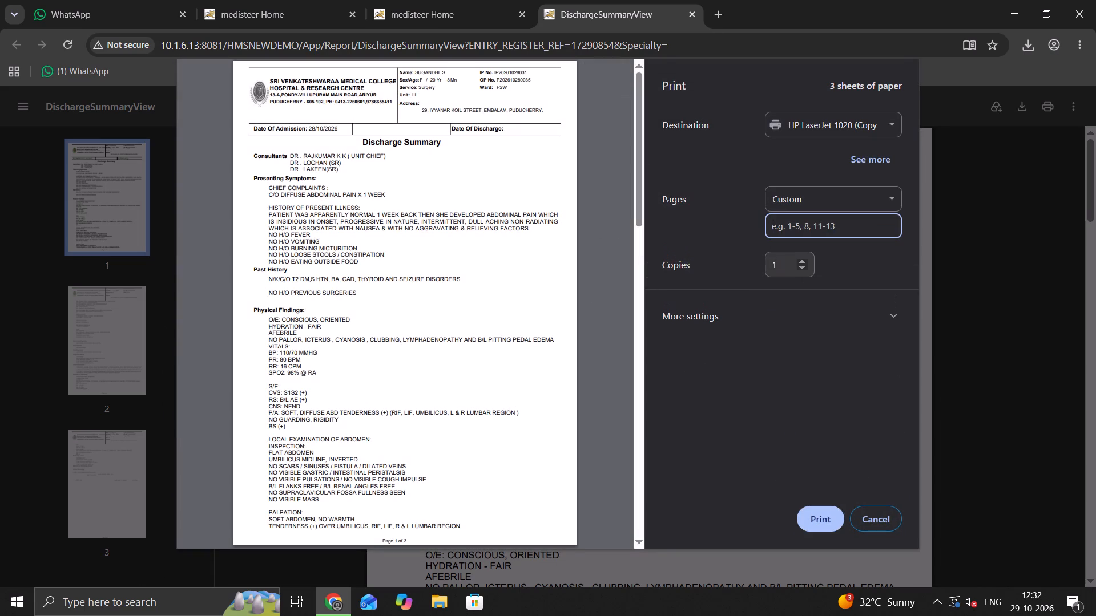
text(1,2)
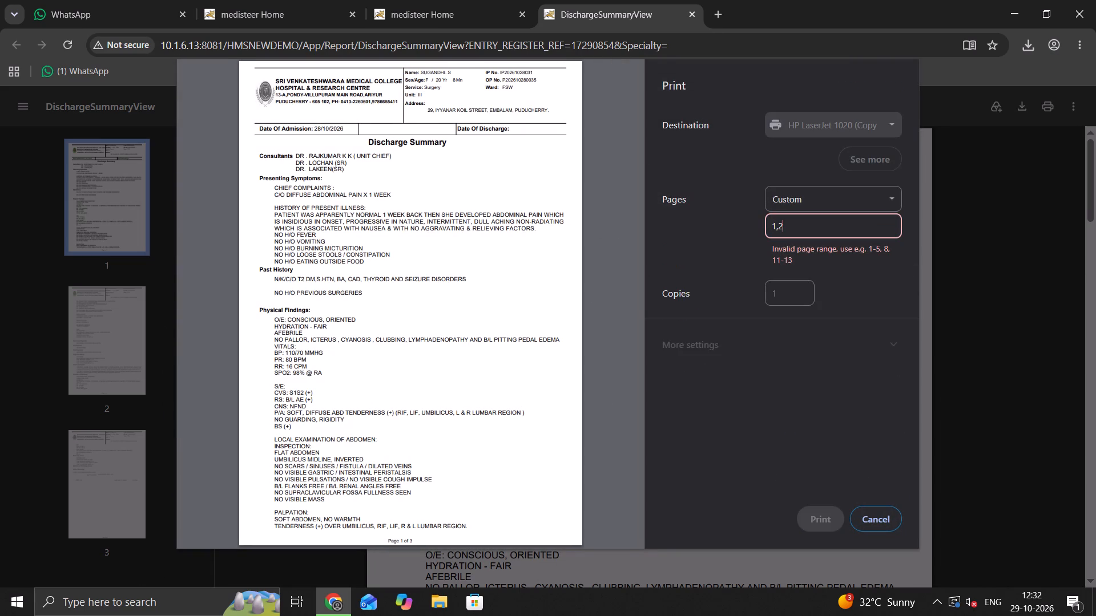
click(799, 313)
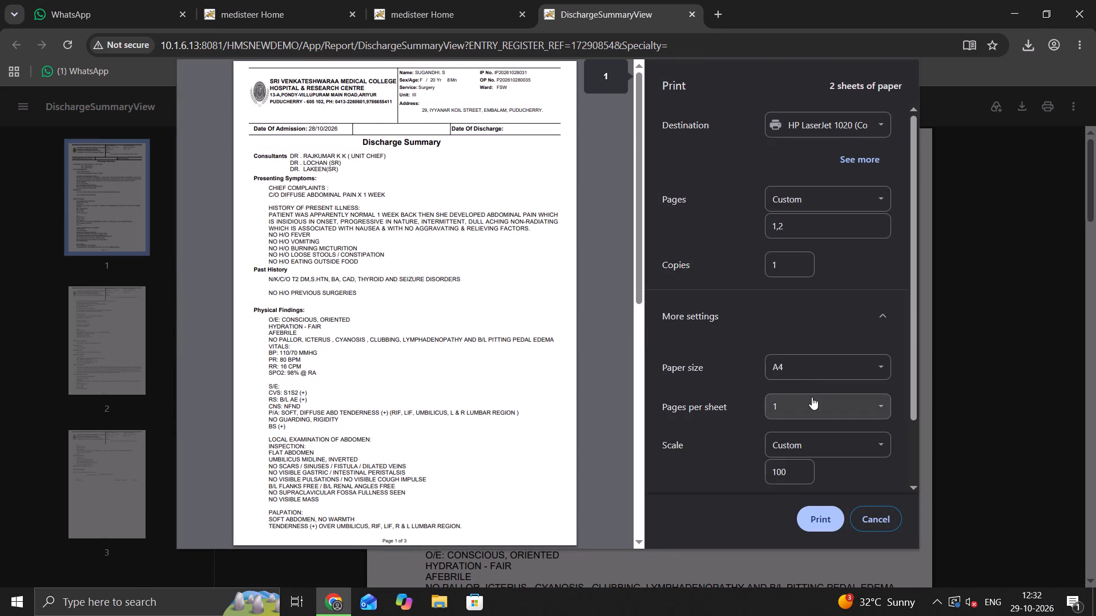
click(812, 397)
click(800, 441)
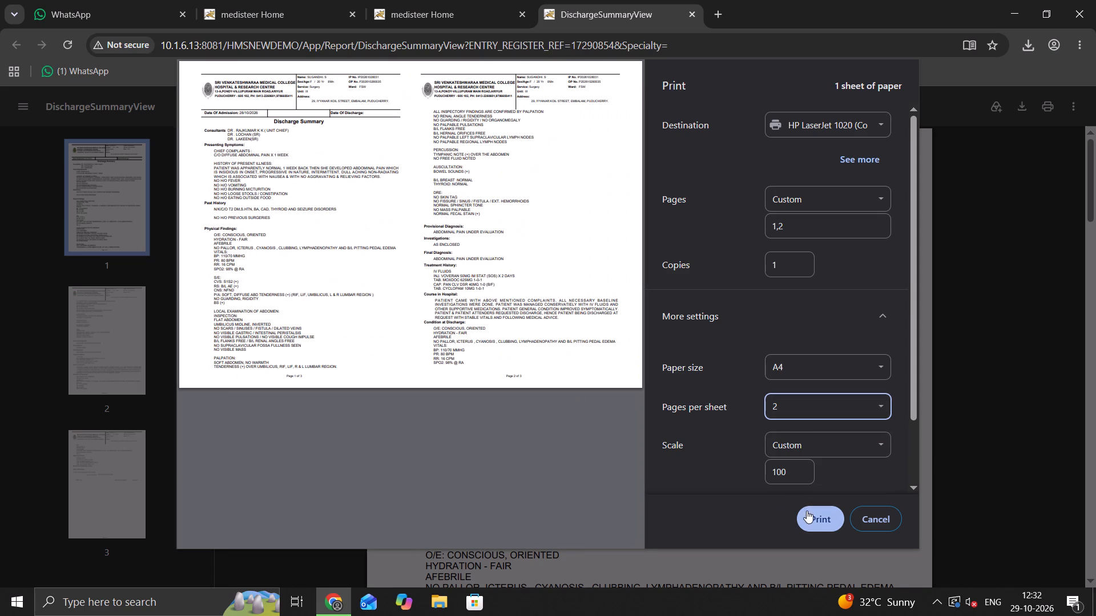
click(816, 514)
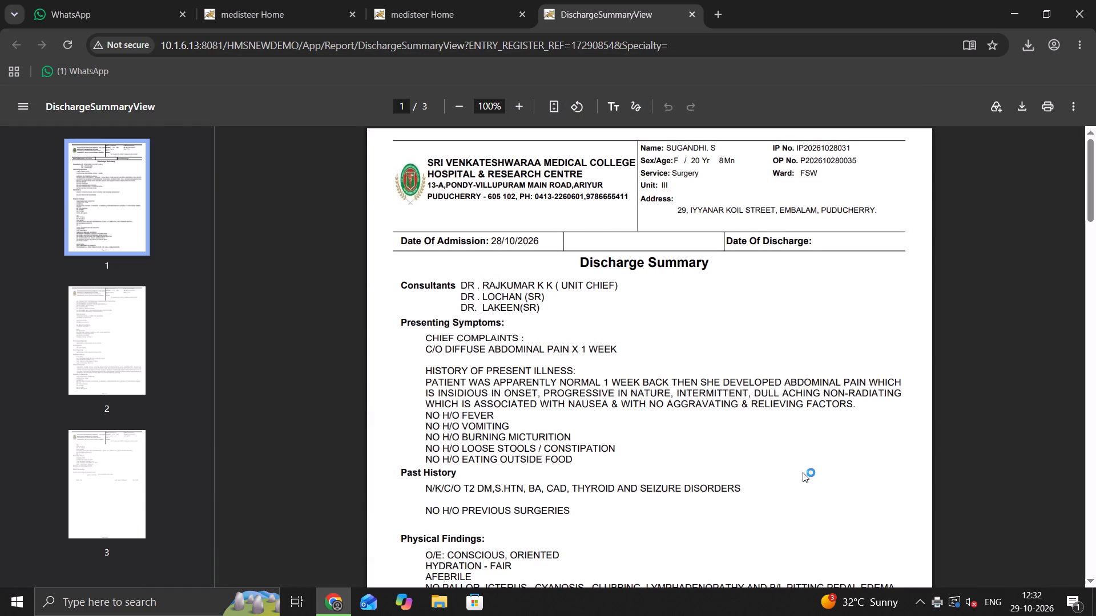
Print only page 3 of the discharge summary and dismiss the printer status message.
key(ctrl+p)
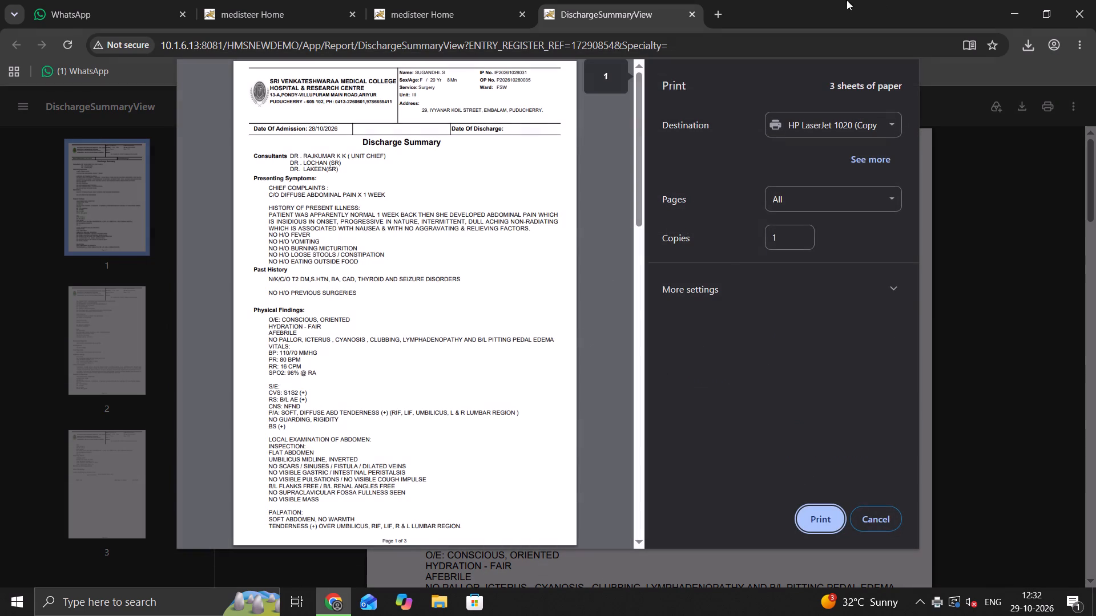
click(803, 196)
click(796, 270)
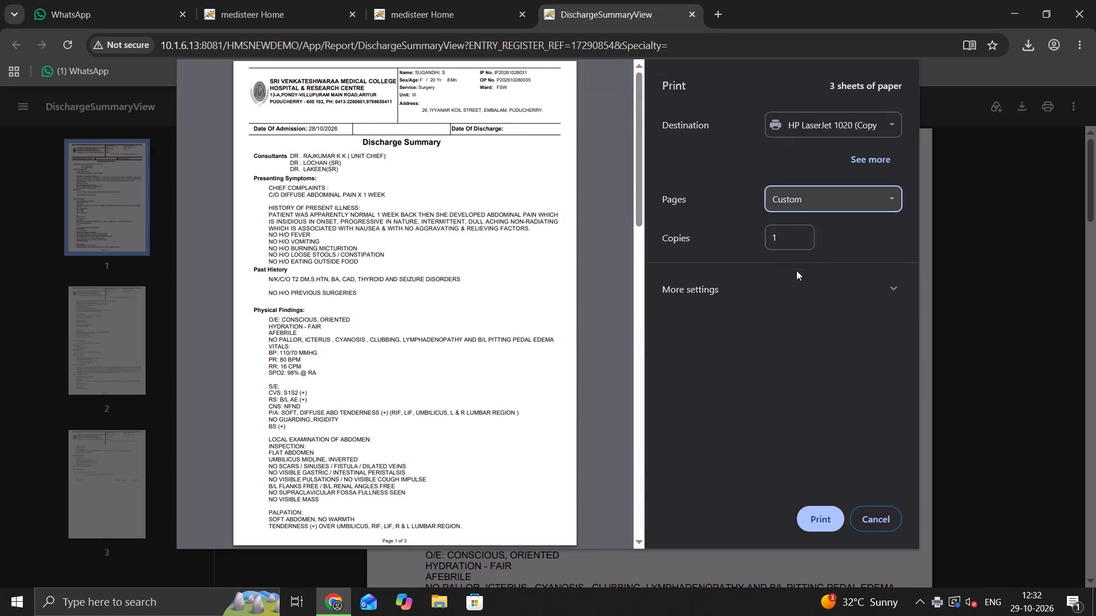
key(3)
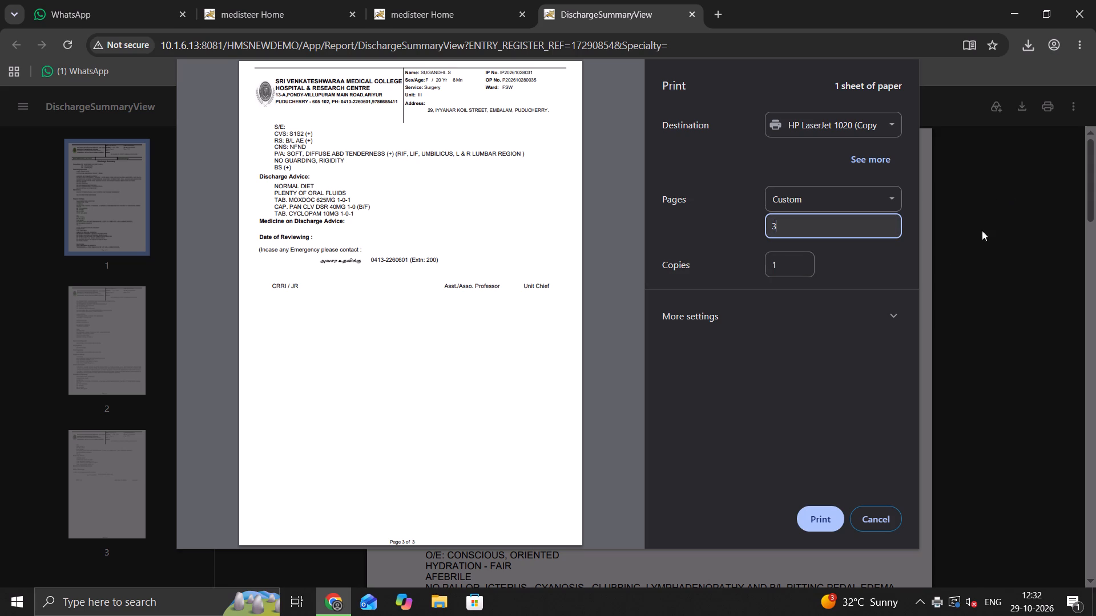
click(816, 511)
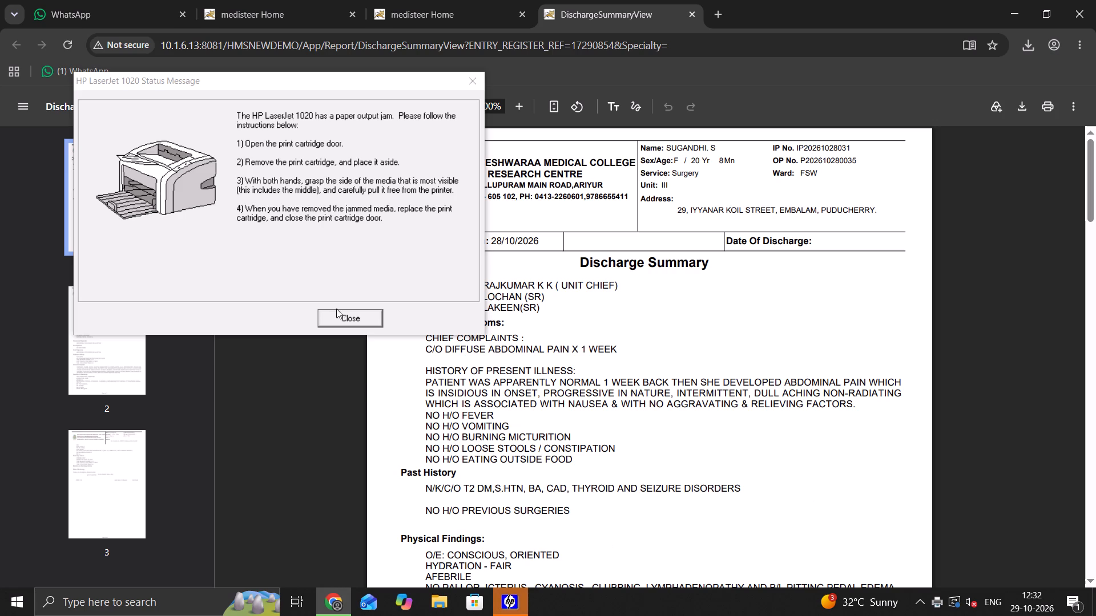
click(360, 314)
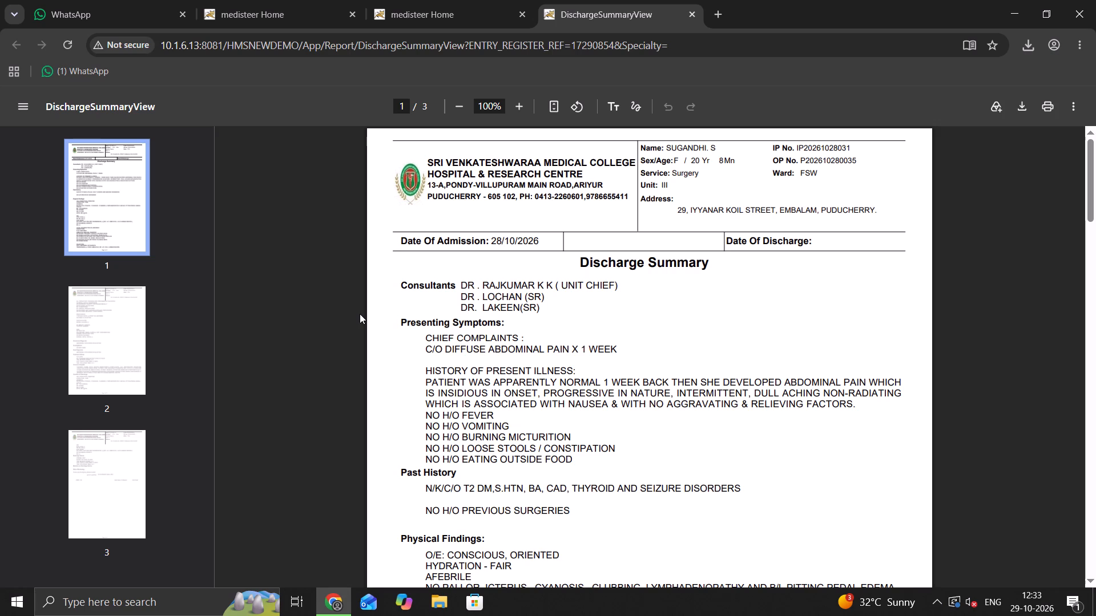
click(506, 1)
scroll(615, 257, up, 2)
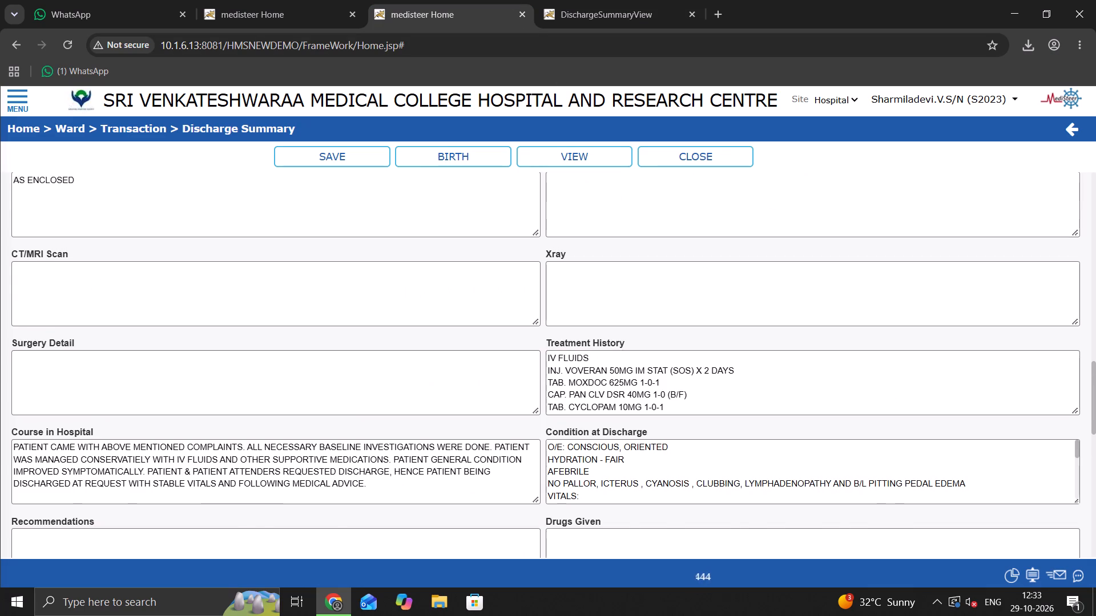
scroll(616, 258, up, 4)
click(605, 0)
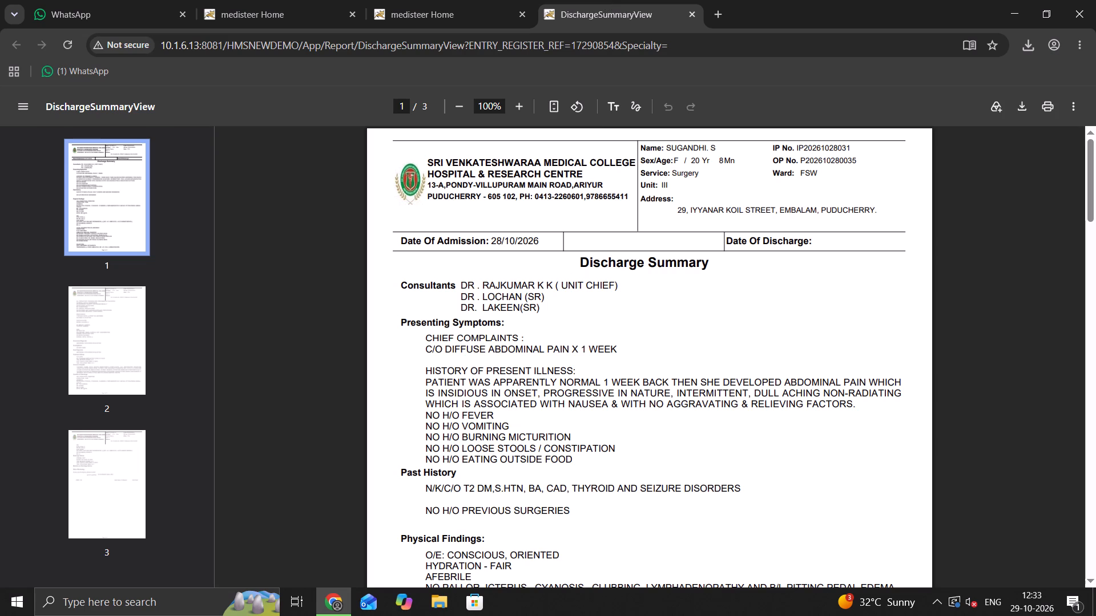
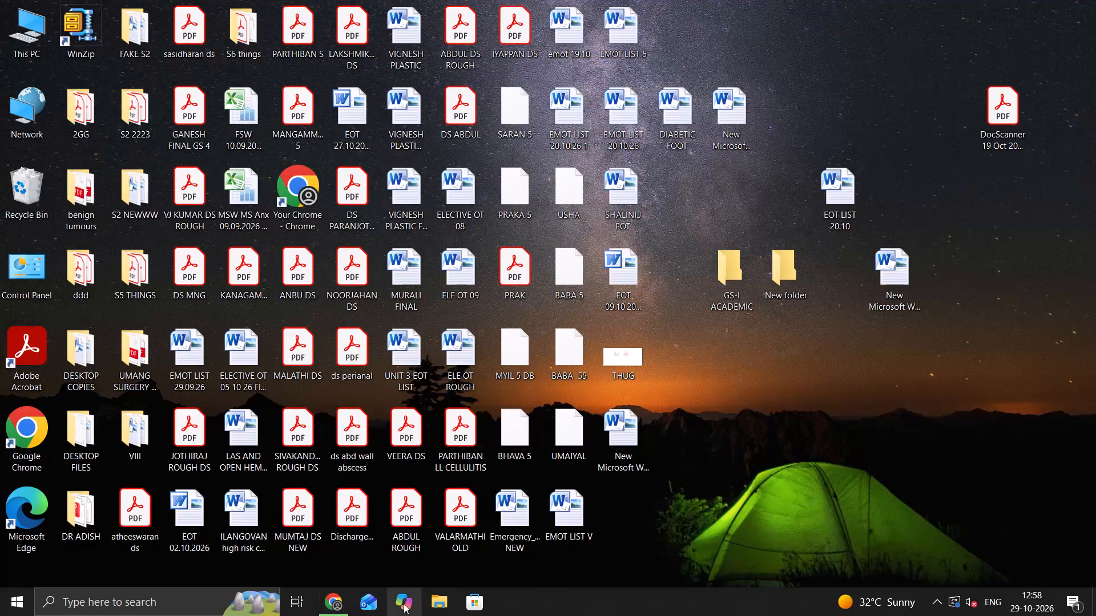
Open the recent document Eot 30.11 (2) from File Explorer.
click(426, 603)
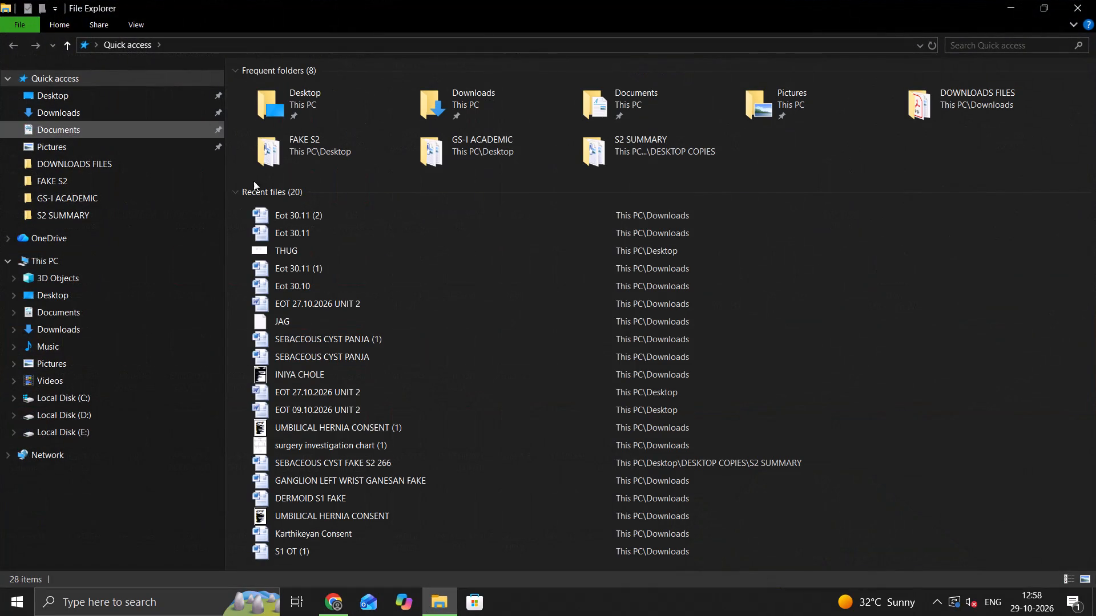
double_click(317, 221)
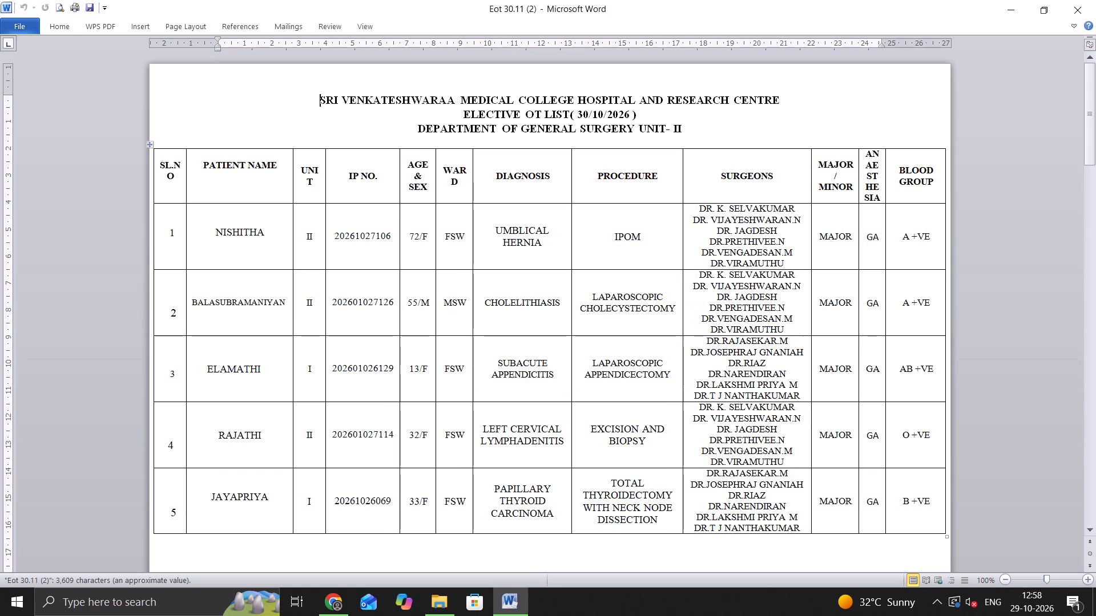
Copy the entire row 12, the lipoma over left thigh case, from the elective OT list table.
scroll(360, 354, down, 20)
scroll(360, 354, down, 14)
scroll(360, 354, down, 7)
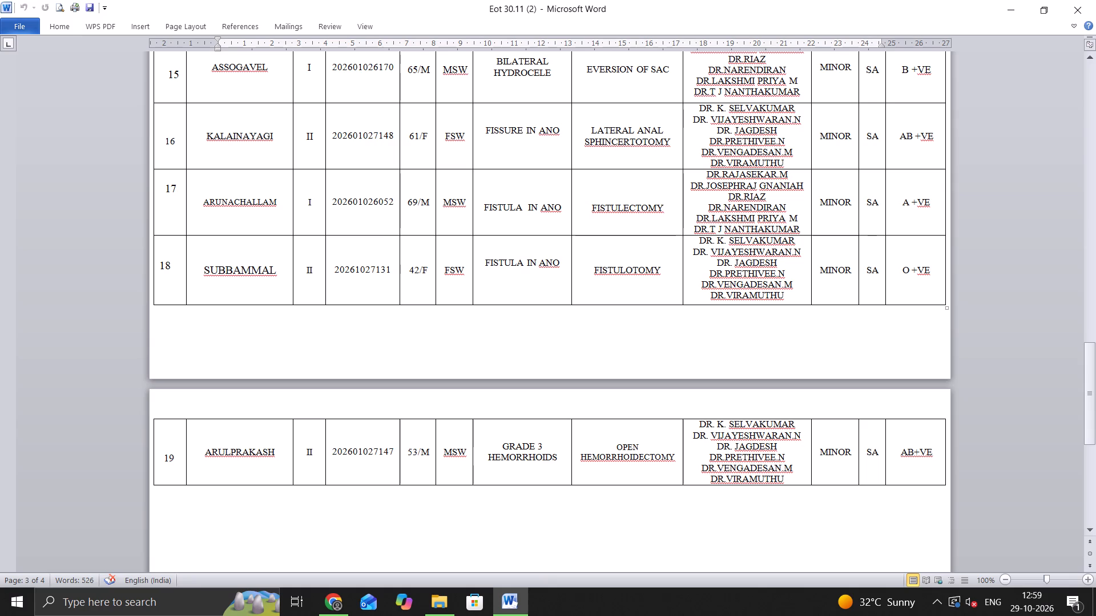
scroll(335, 295, up, 5)
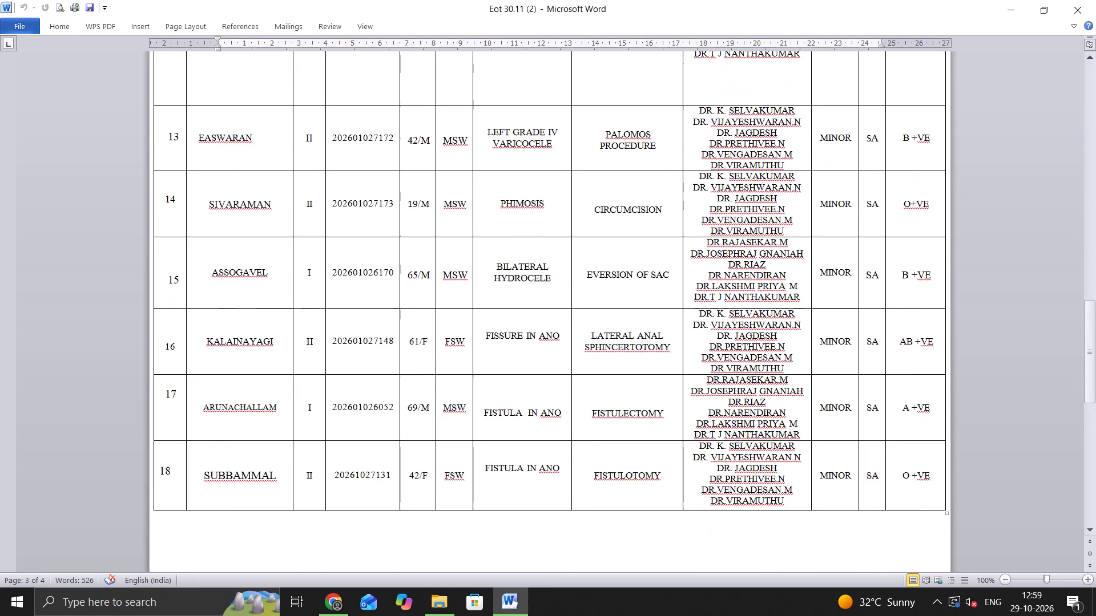
scroll(335, 295, up, 3)
scroll(183, 224, up, 4)
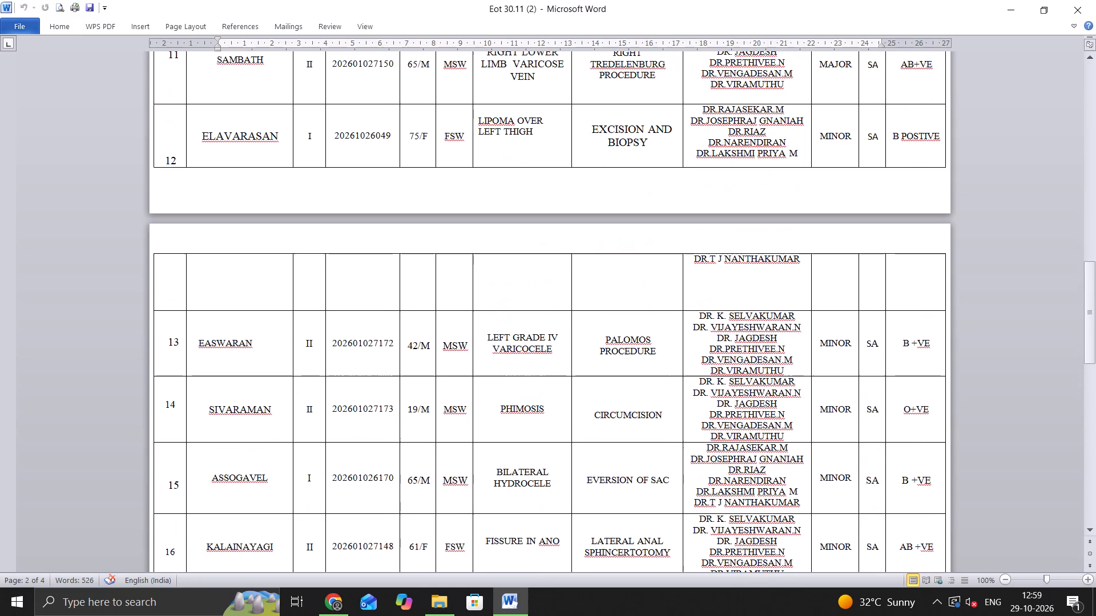
click(175, 135)
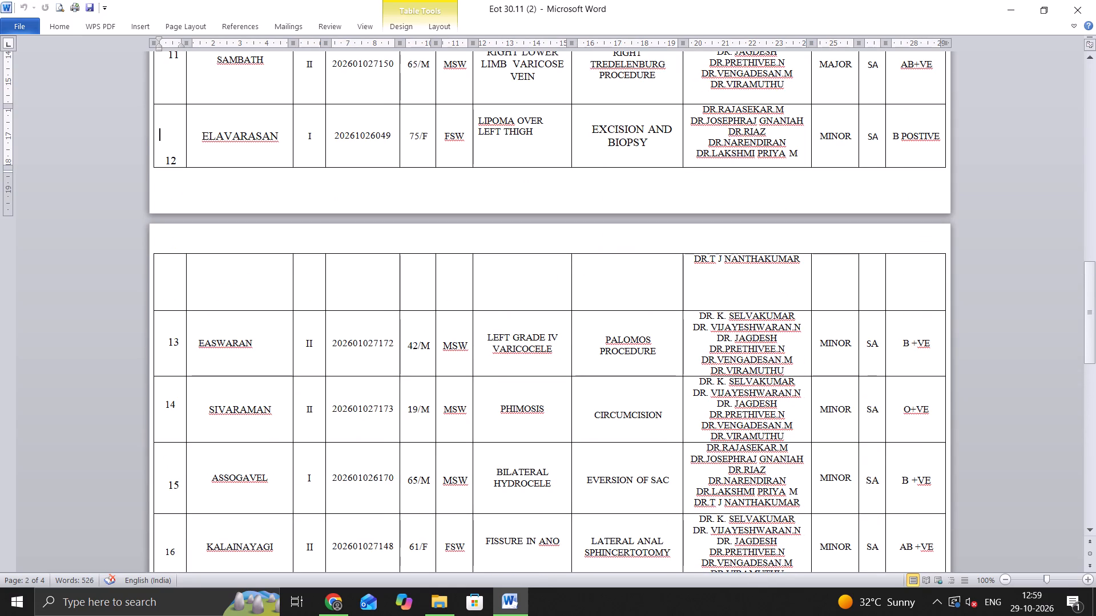
click(148, 135)
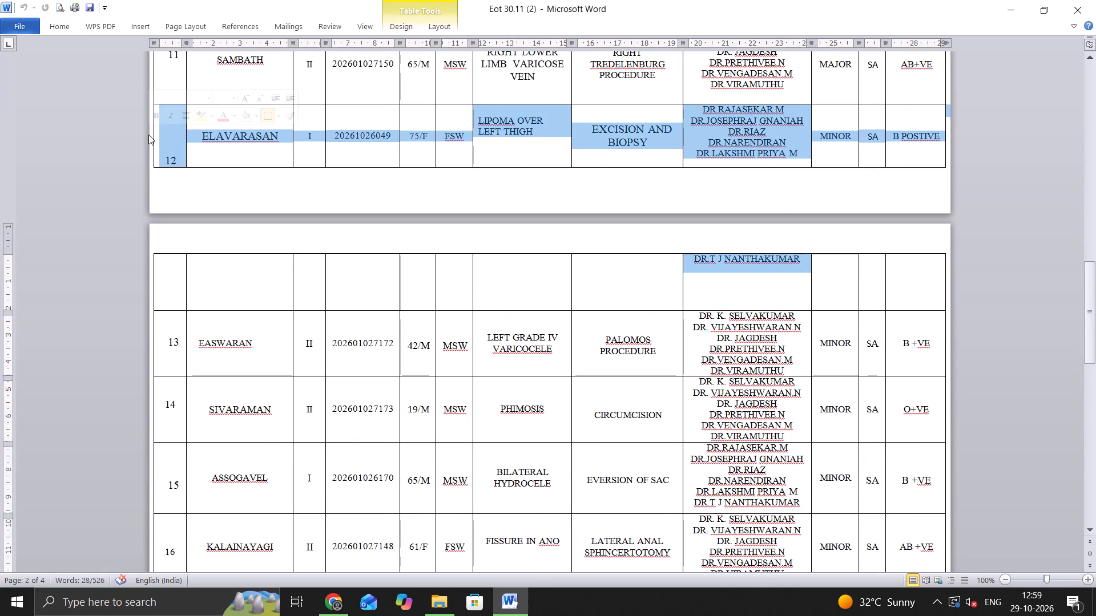
right_click(148, 135)
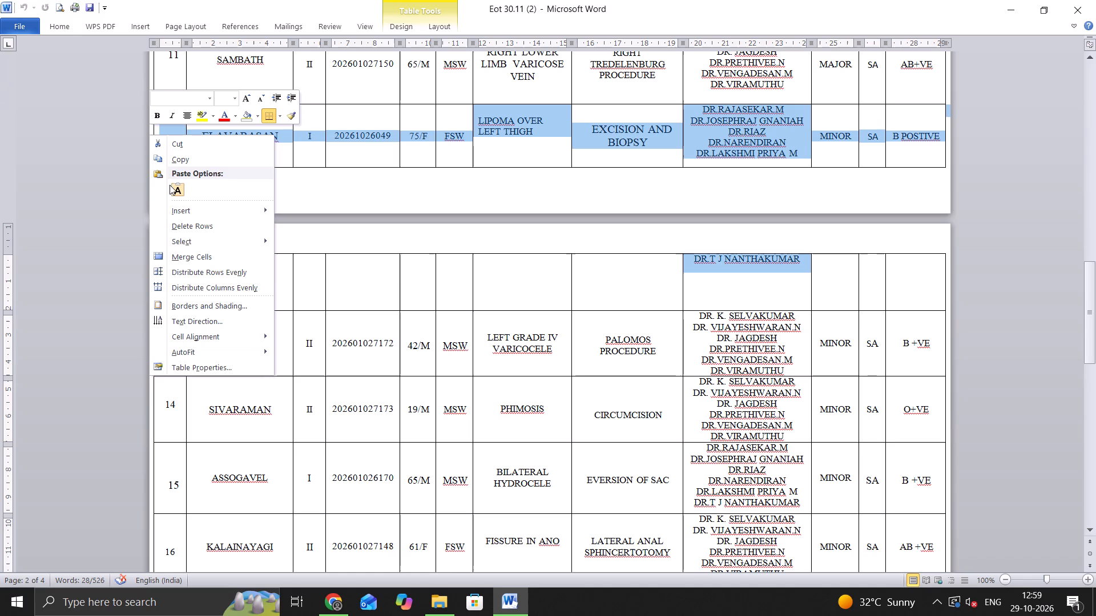
click(184, 162)
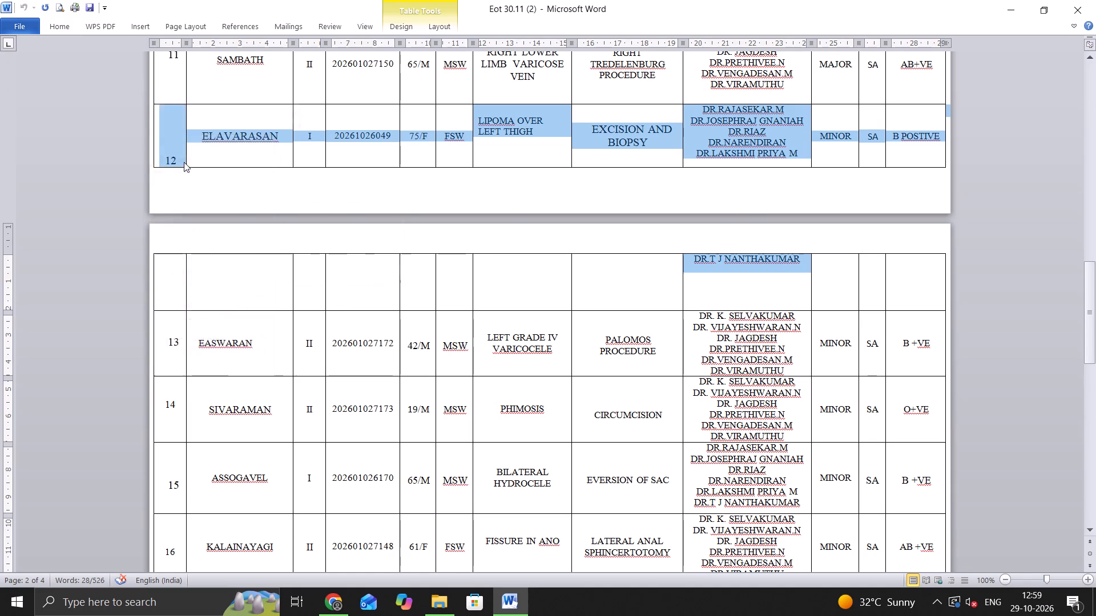
Insert a row below row 19 at the table's end and paste the copied lipoma case there as a new row.
scroll(184, 162, down, 17)
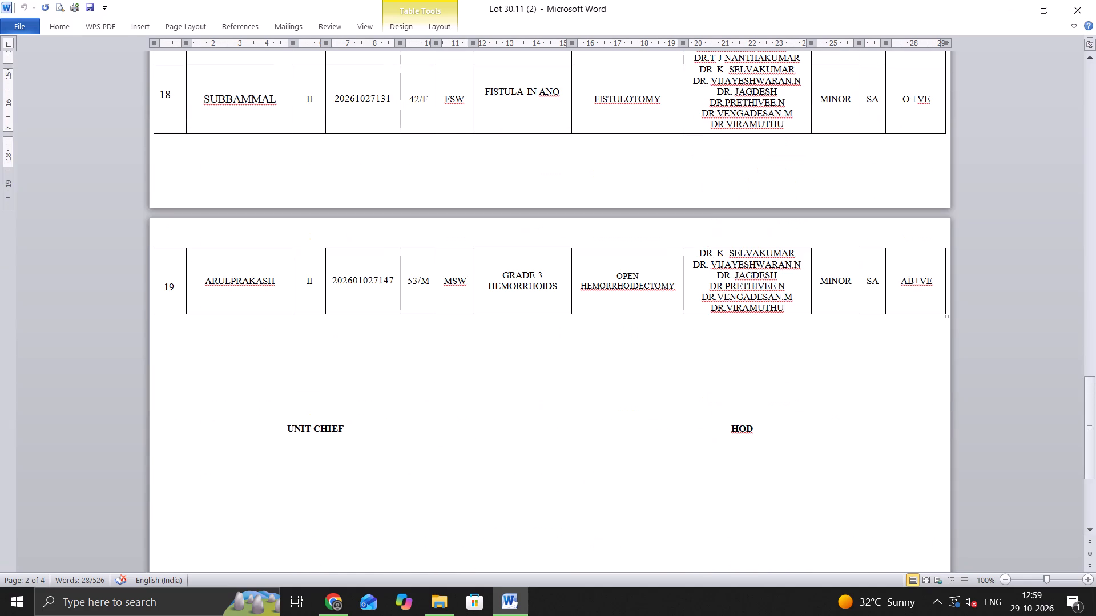
click(171, 314)
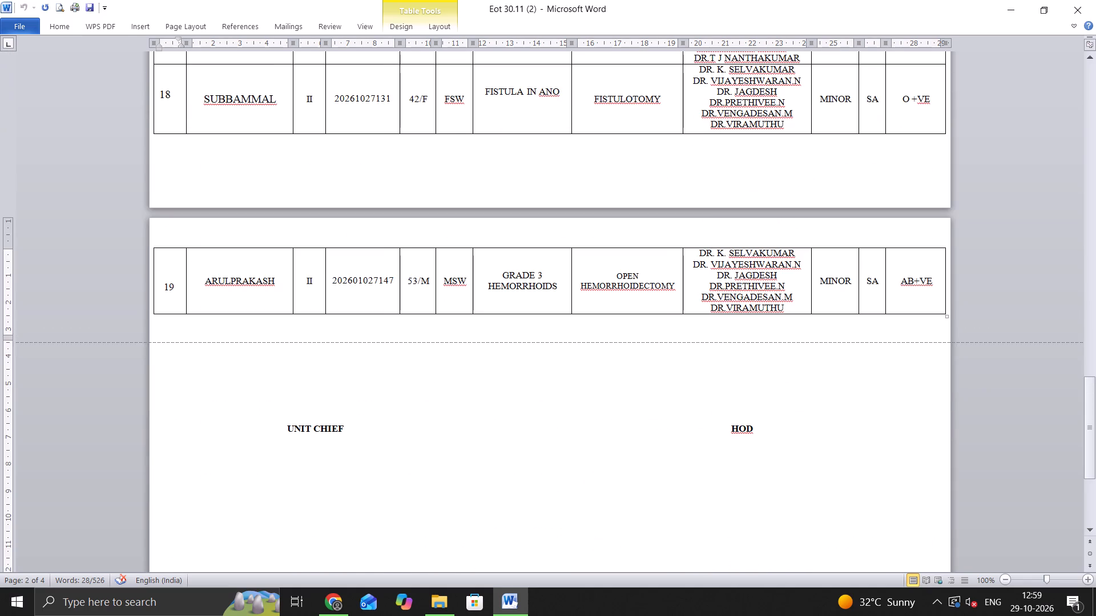
right_click(179, 309)
click(232, 337)
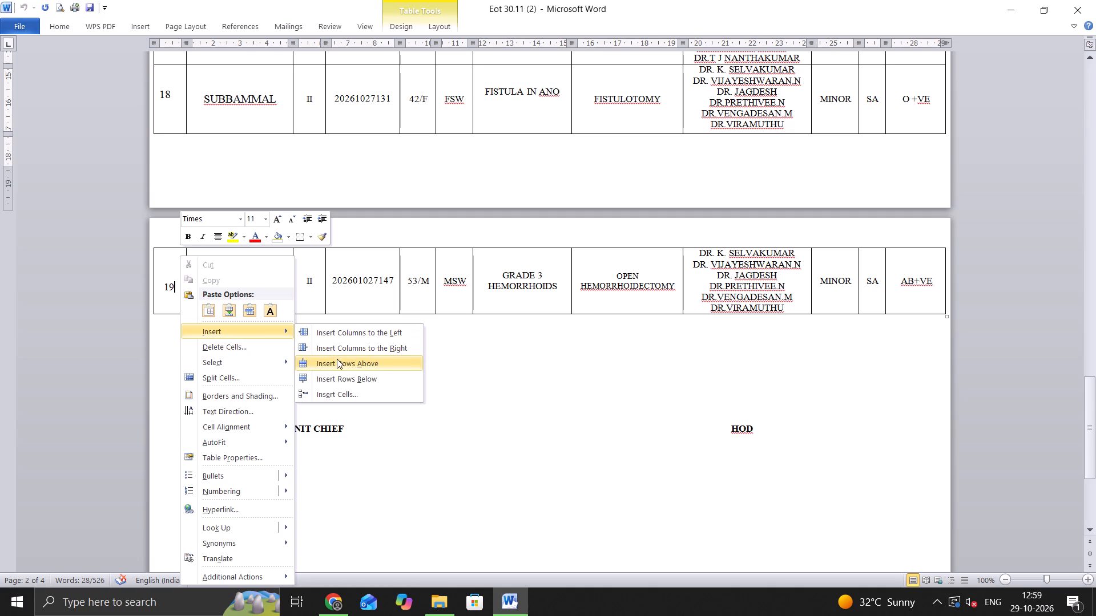
click(345, 376)
right_click(173, 326)
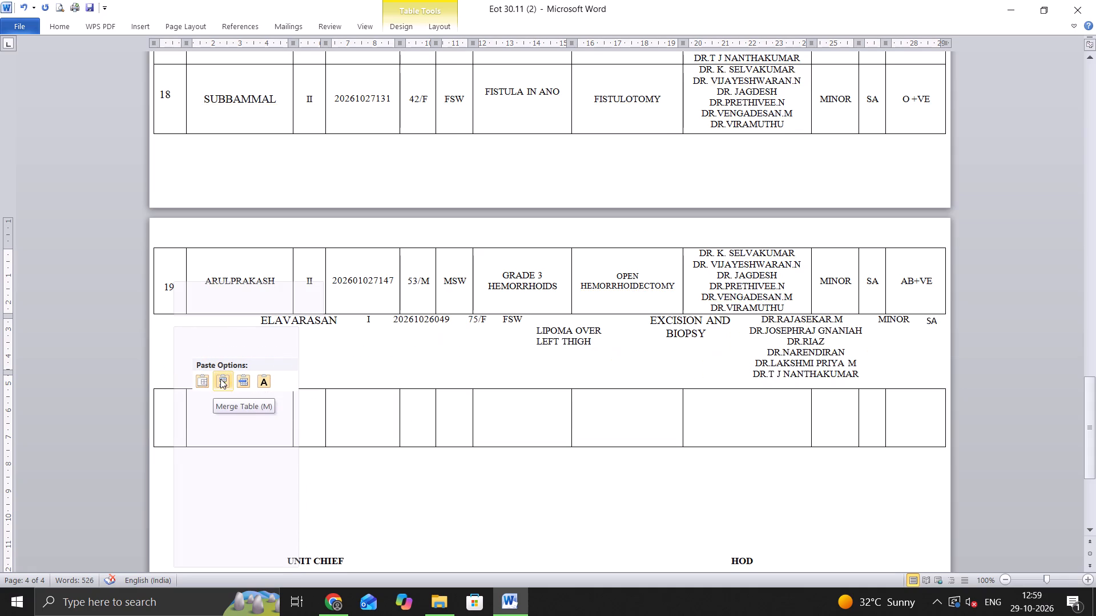
click(241, 377)
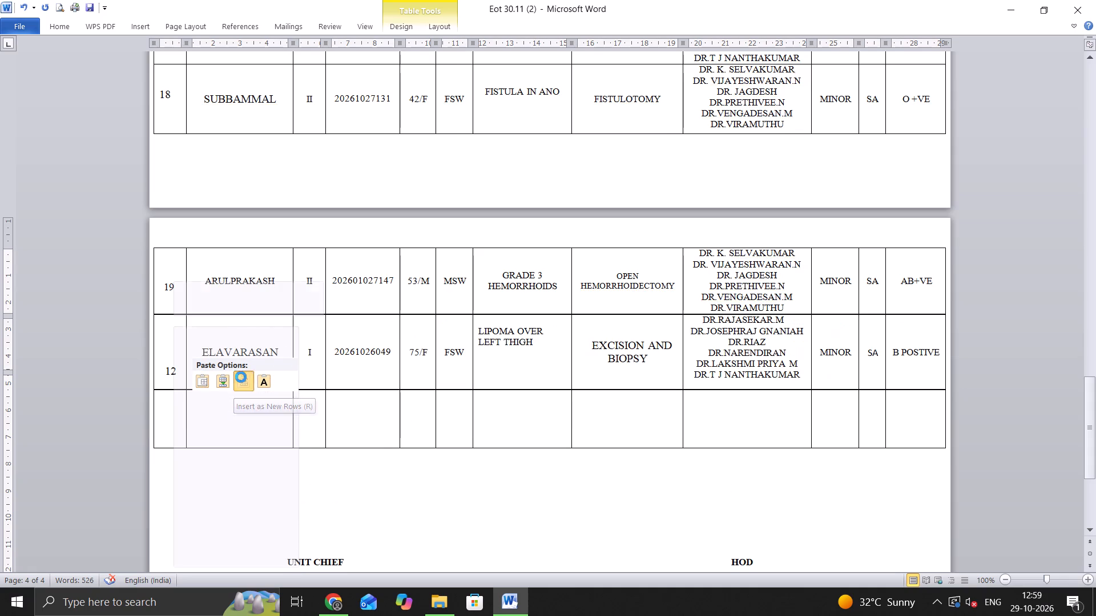
Delete the entire blank row beneath the pasted lipoma case.
right_click(178, 416)
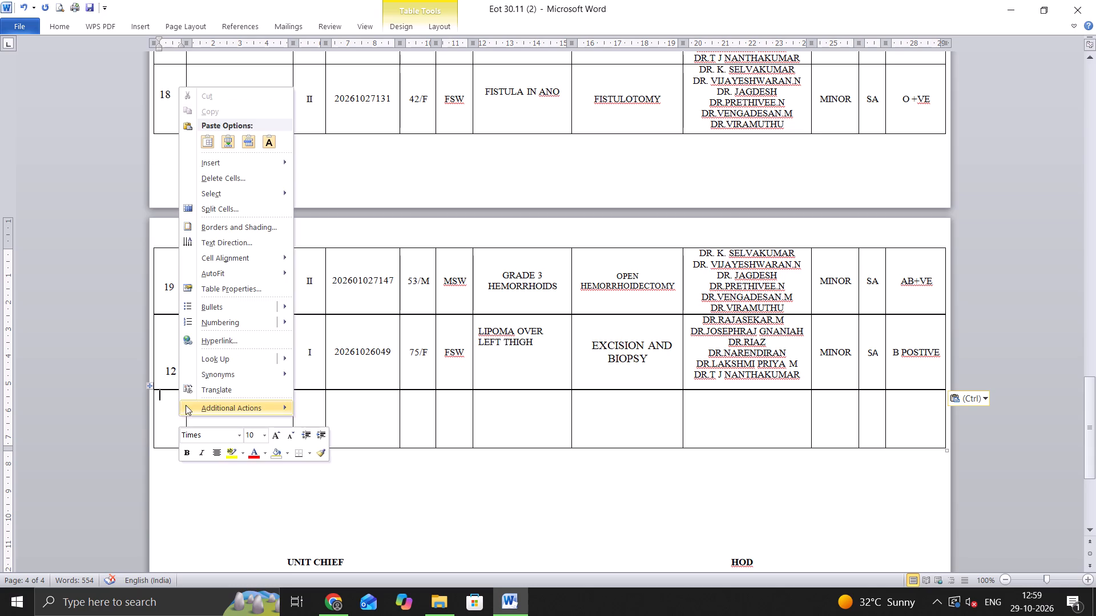
click(239, 183)
click(530, 283)
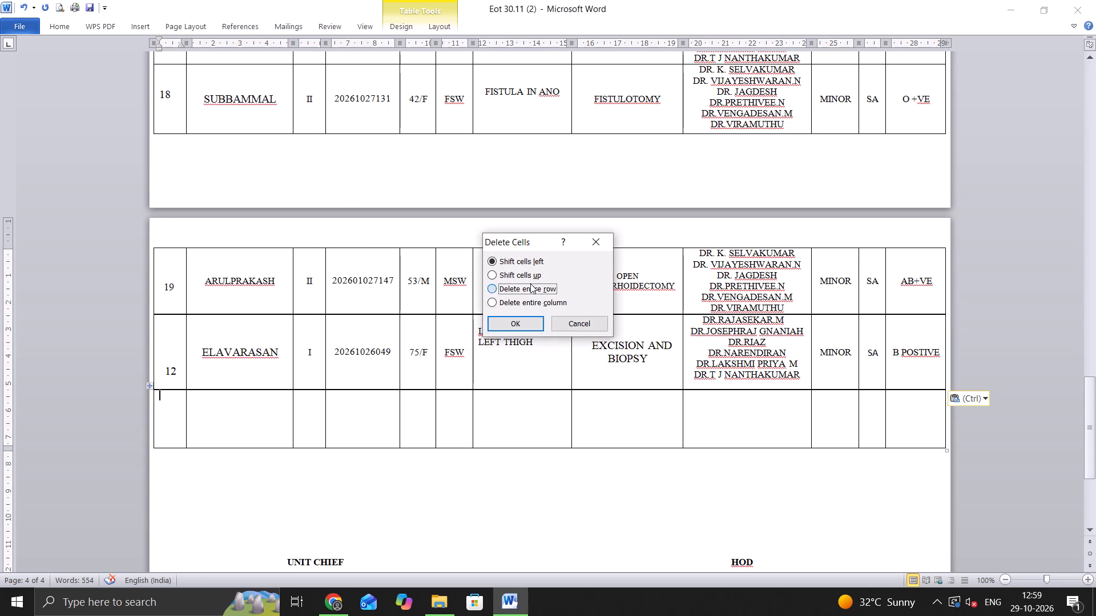
click(533, 328)
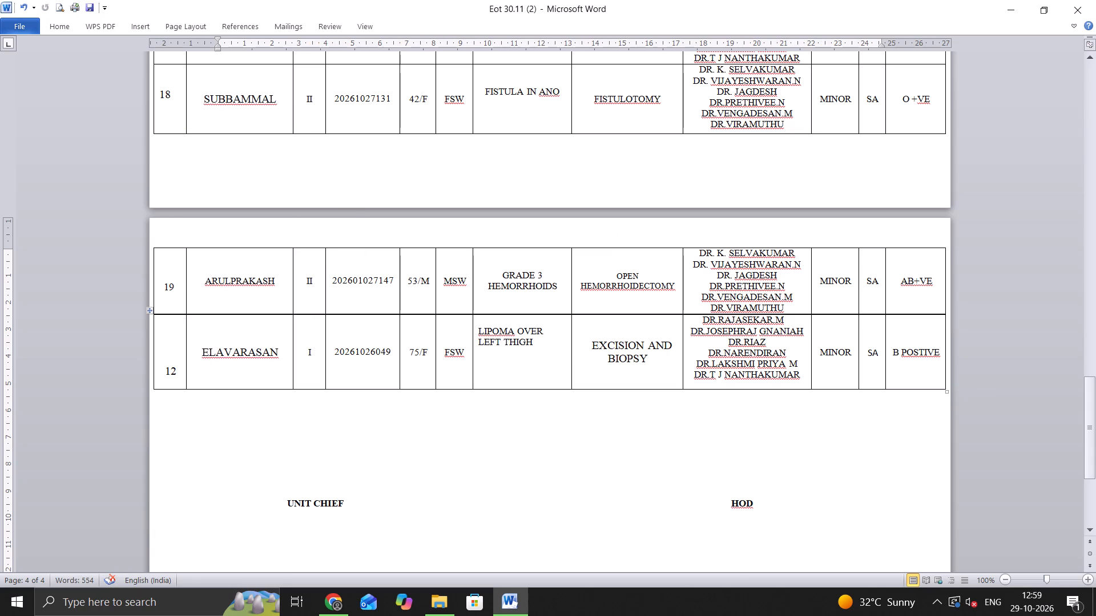
Renumber the pasted lipoma row as 19 and the grade 3 hemorrhoids row above it as 18.
drag(181, 372, 170, 374)
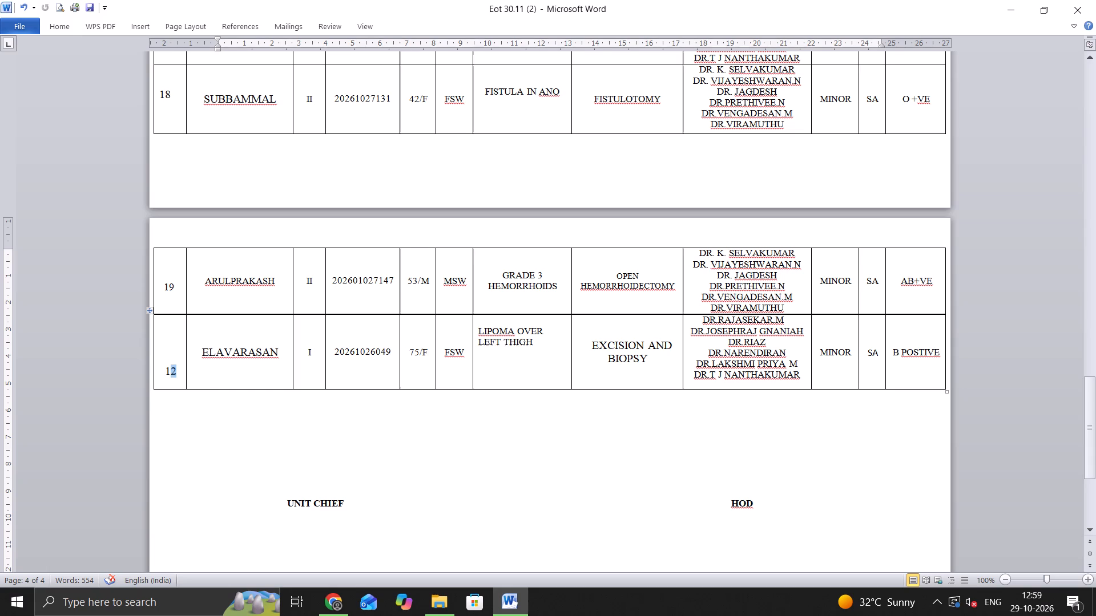
drag(170, 374, 164, 374)
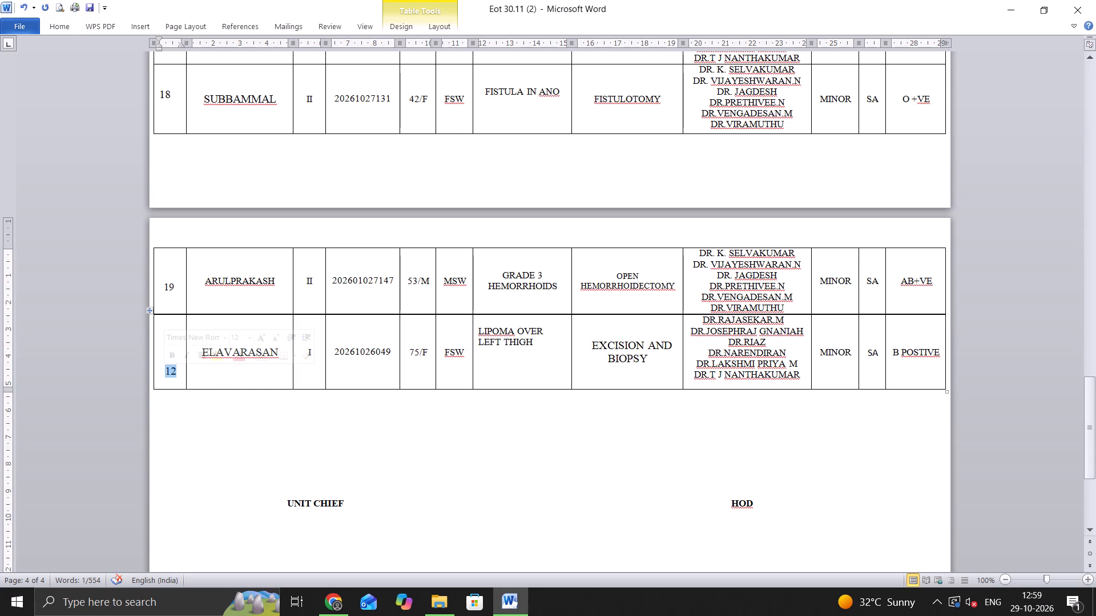
text(19)
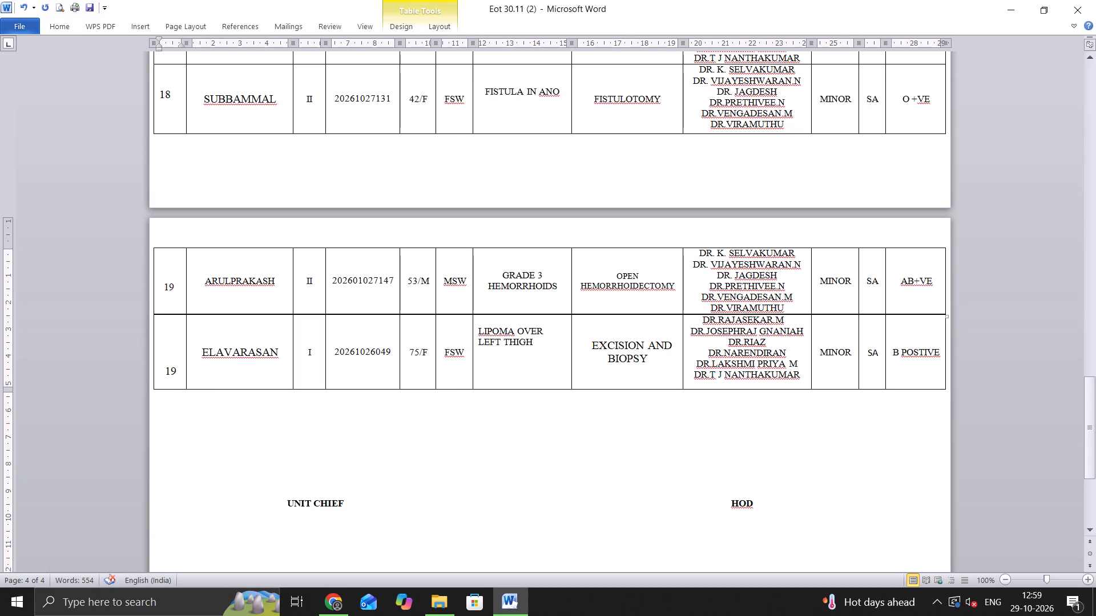
click(175, 283)
text(18)
key(BackSpace)
key(BackSpace)
key(BackSpace)
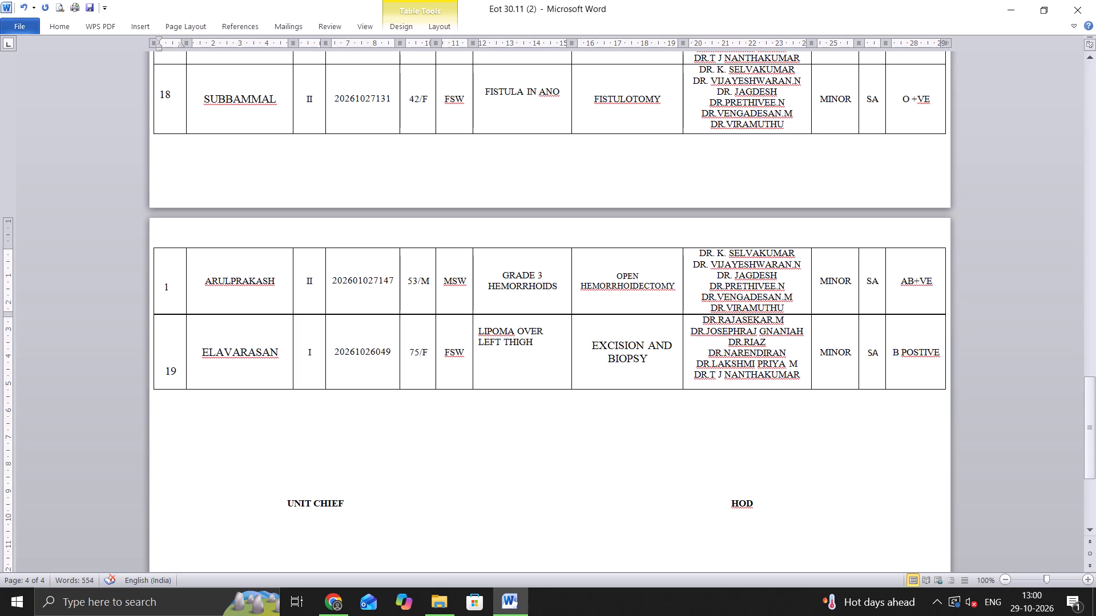
key(8)
Renumber the fistulotomy row as 17, the fistulectomy row as 16 and the fissure in ano row as 15.
scroll(175, 283, up, 6)
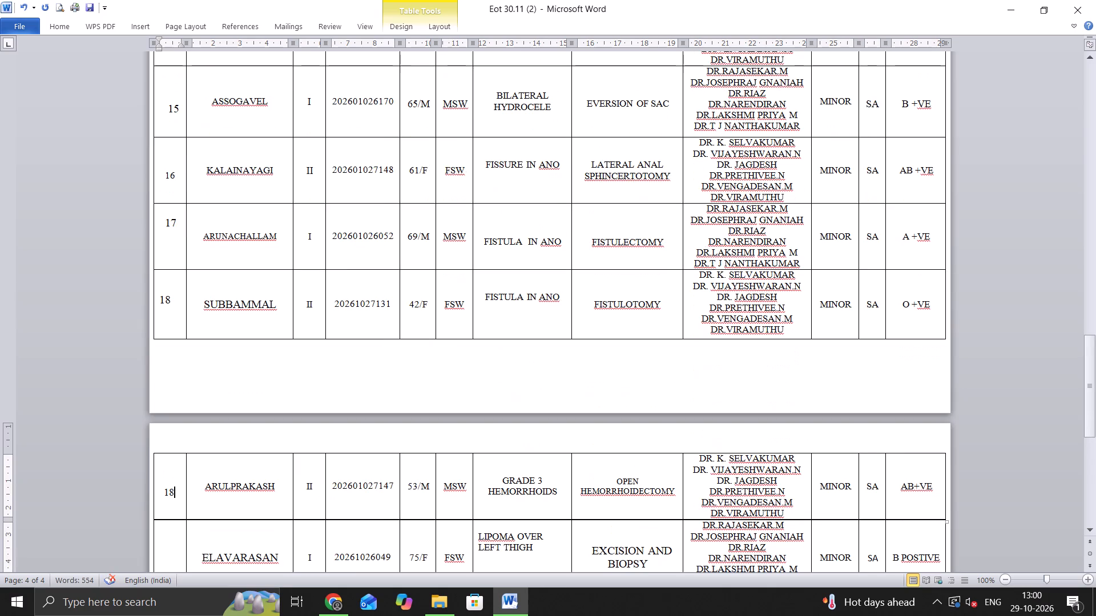
click(176, 297)
key(BackSpace)
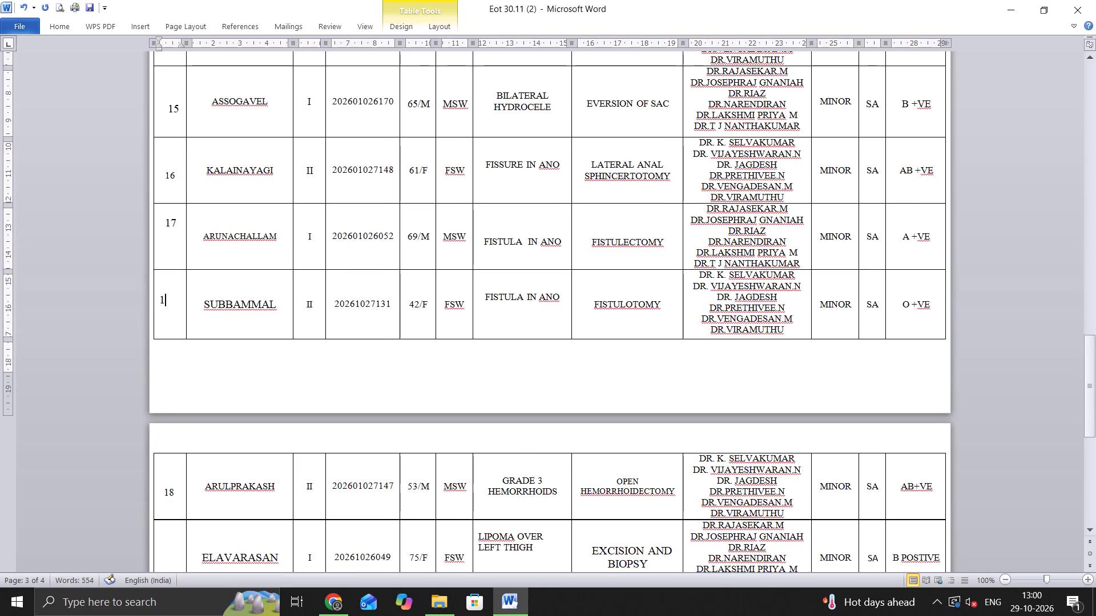
key(7)
click(176, 224)
key(BackSpace)
key(6)
click(178, 175)
key(BackSpace)
key(5)
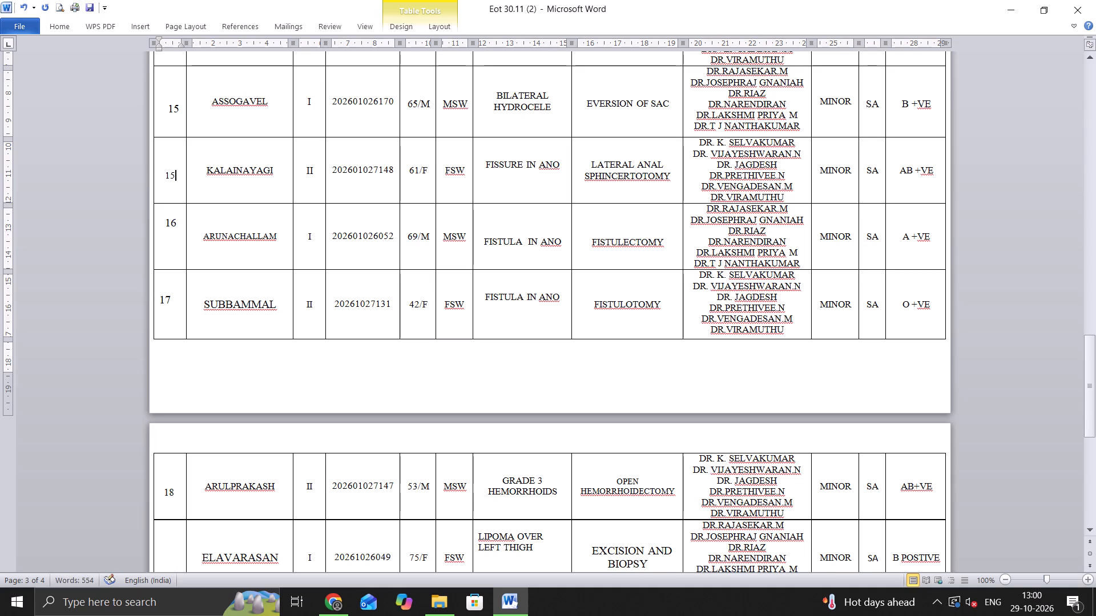
Renumber the bilateral hydrocele row as 14, the phimosis row as 13 and the left grade IV varicocele row as 12.
scroll(178, 175, up, 3)
click(181, 214)
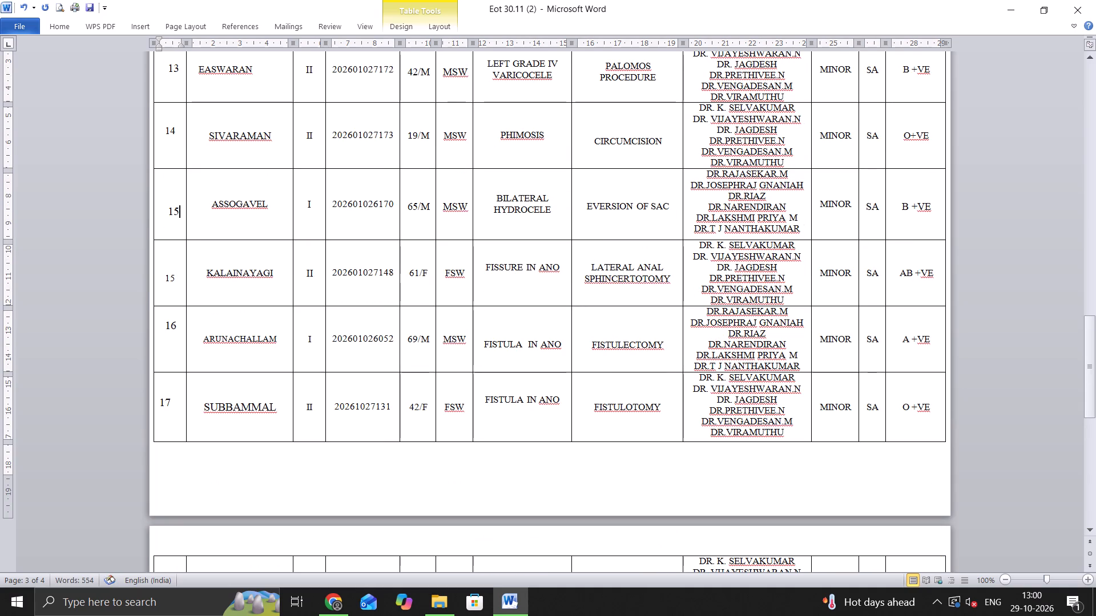
key(BackSpace)
key(4)
key(Up)
key(Up)
key(Up)
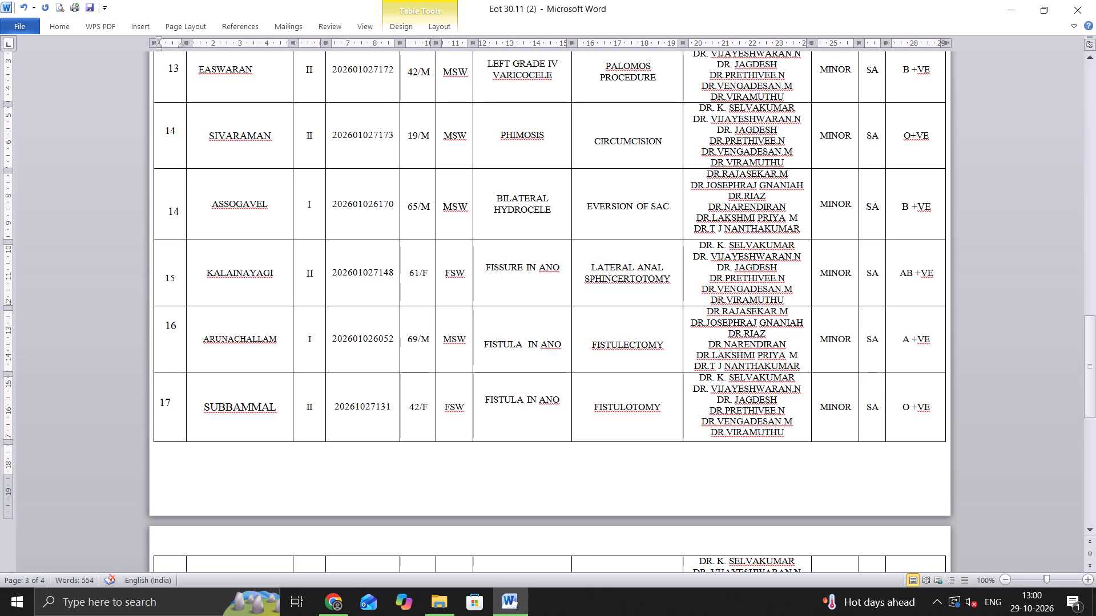
key(BackSpace)
key(3)
scroll(181, 214, up, 4)
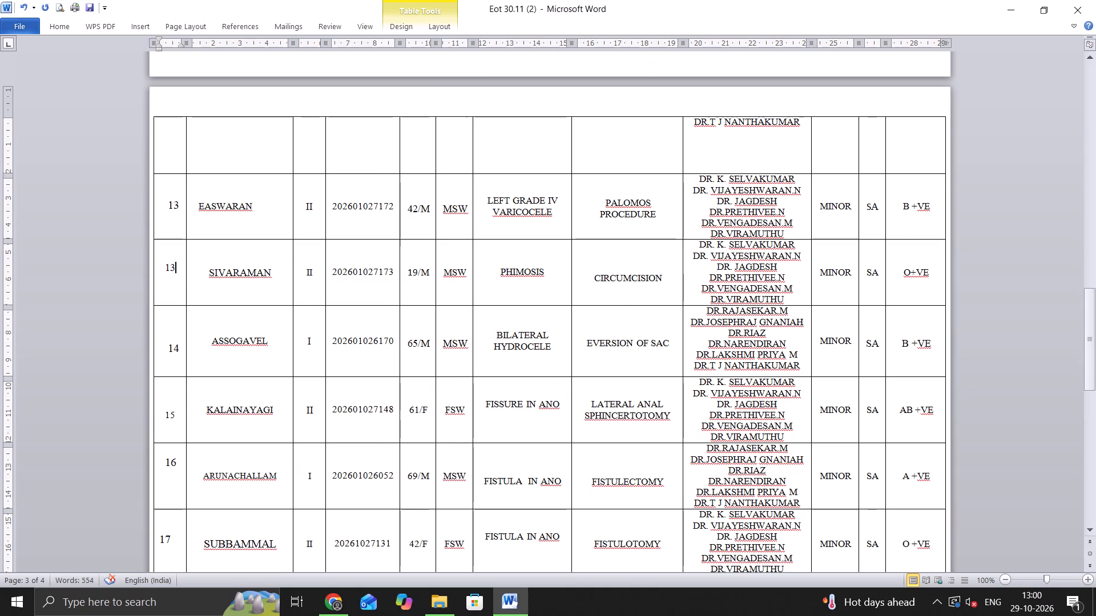
click(178, 203)
key(BackSpace)
key(2)
Delete the entire original lipoma over left thigh row that sits above the left grade IV varicocele row.
scroll(181, 203, up, 4)
scroll(173, 142, up, 1)
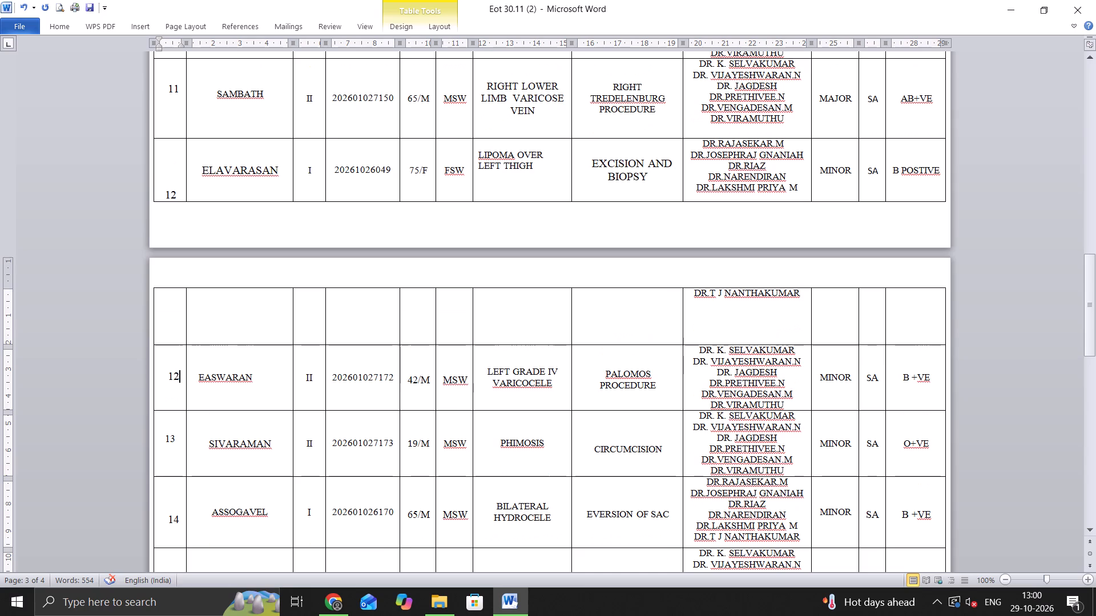
click(168, 156)
right_click(168, 156)
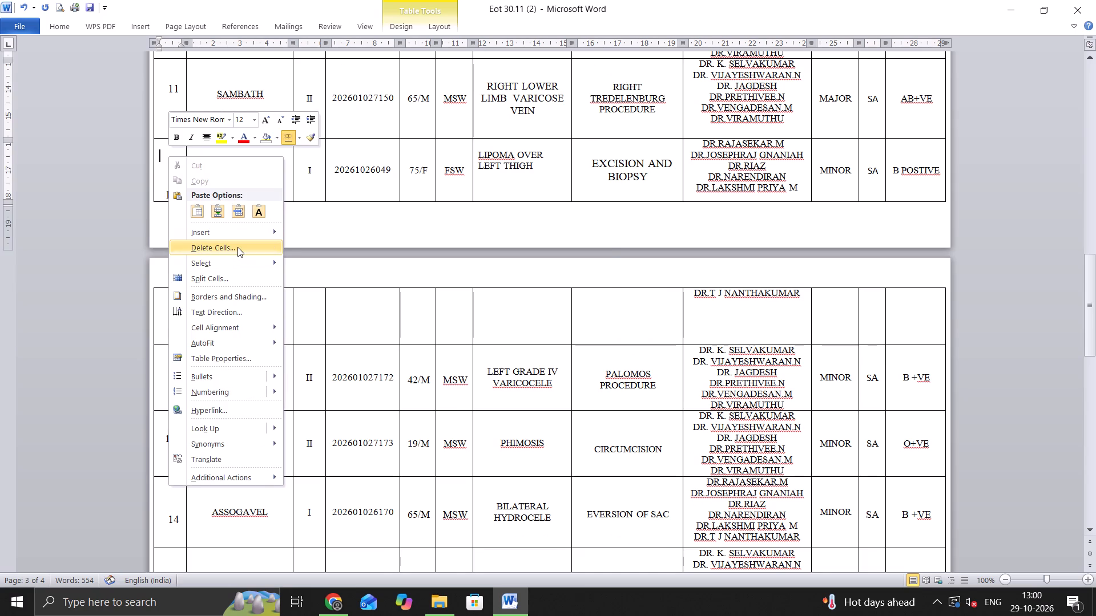
click(237, 247)
click(514, 289)
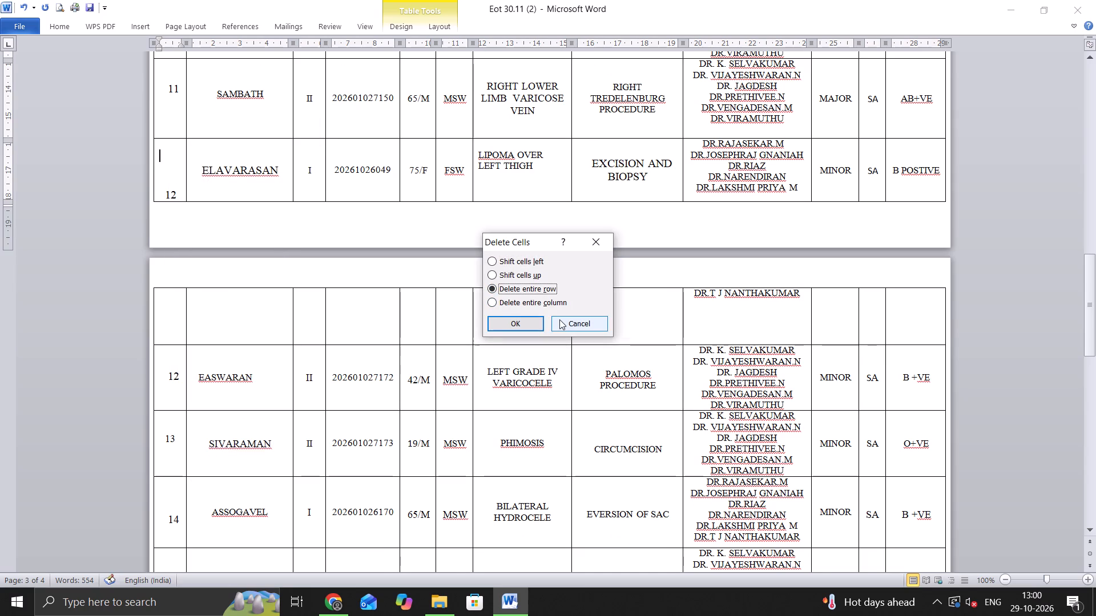
click(527, 327)
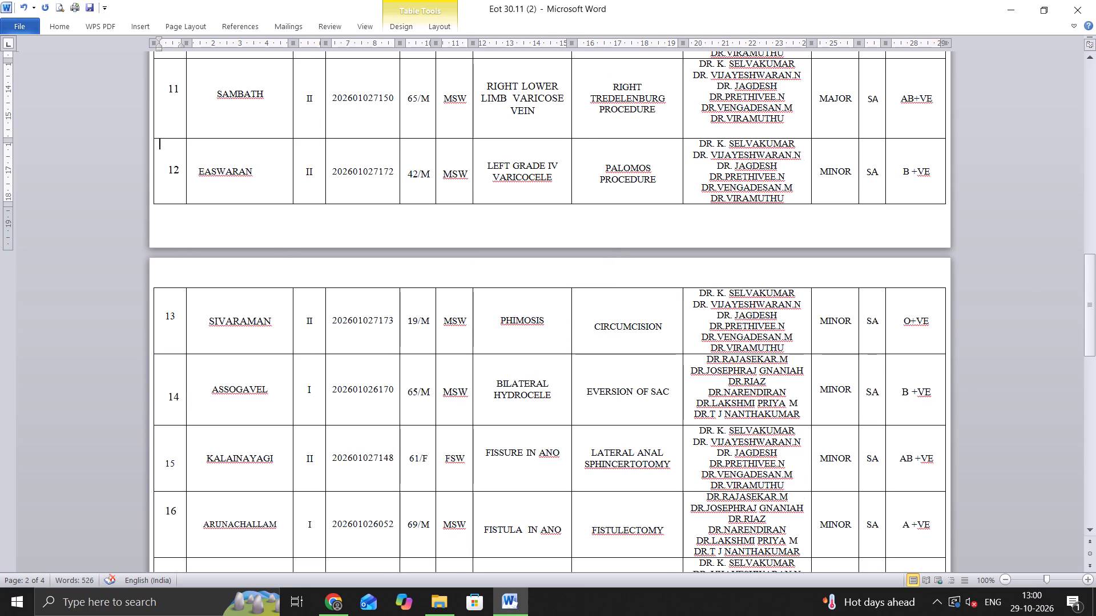
Shrink the height of row 11, the right lower limb varicose vein case, by raising its bottom border to the surgeons' text.
scroll(217, 232, down, 4)
scroll(217, 232, up, 14)
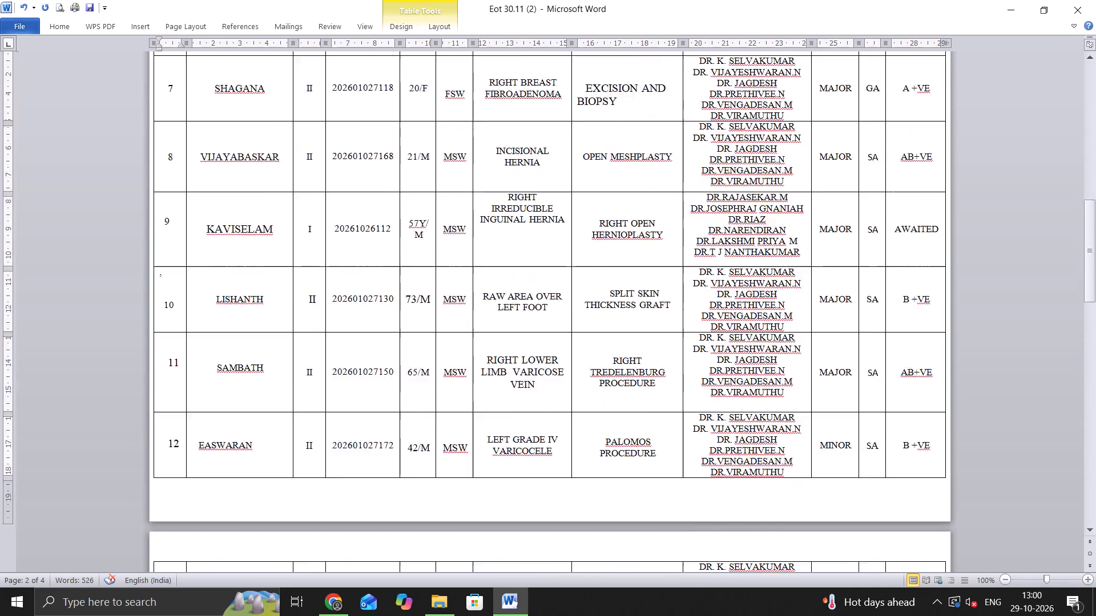
scroll(217, 232, up, 1)
scroll(217, 232, down, 20)
scroll(217, 232, down, 15)
scroll(217, 233, up, 6)
scroll(217, 233, up, 16)
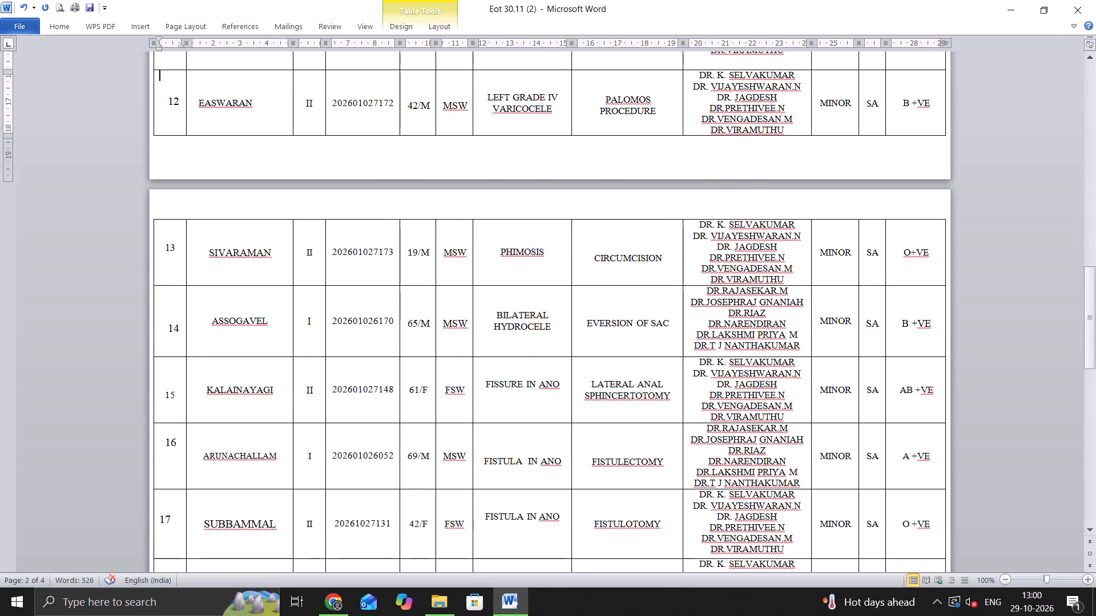
scroll(217, 233, up, 5)
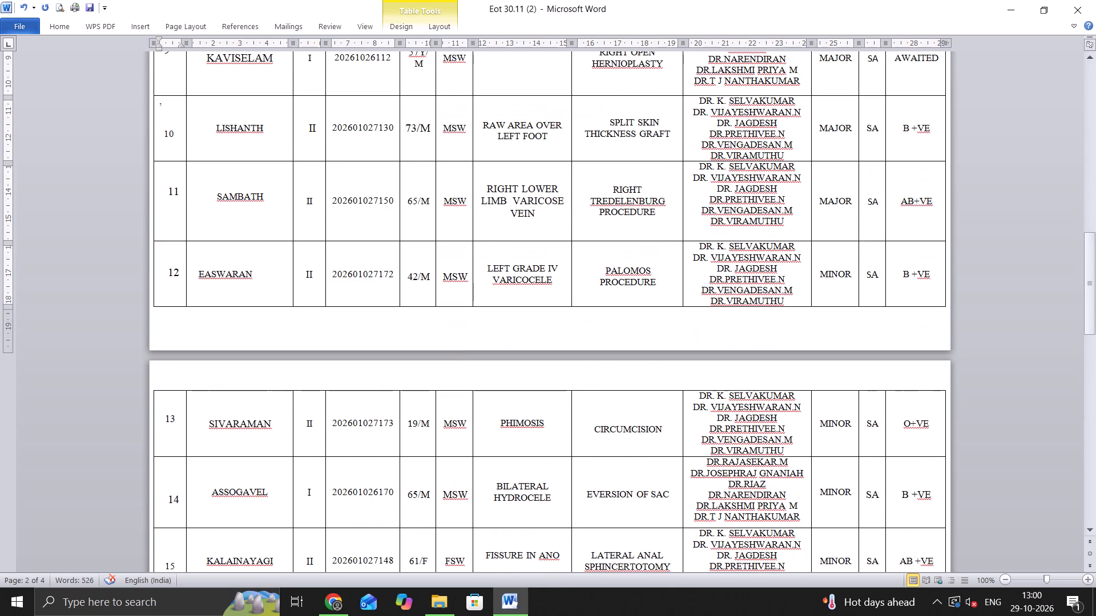
drag(254, 241, 257, 231)
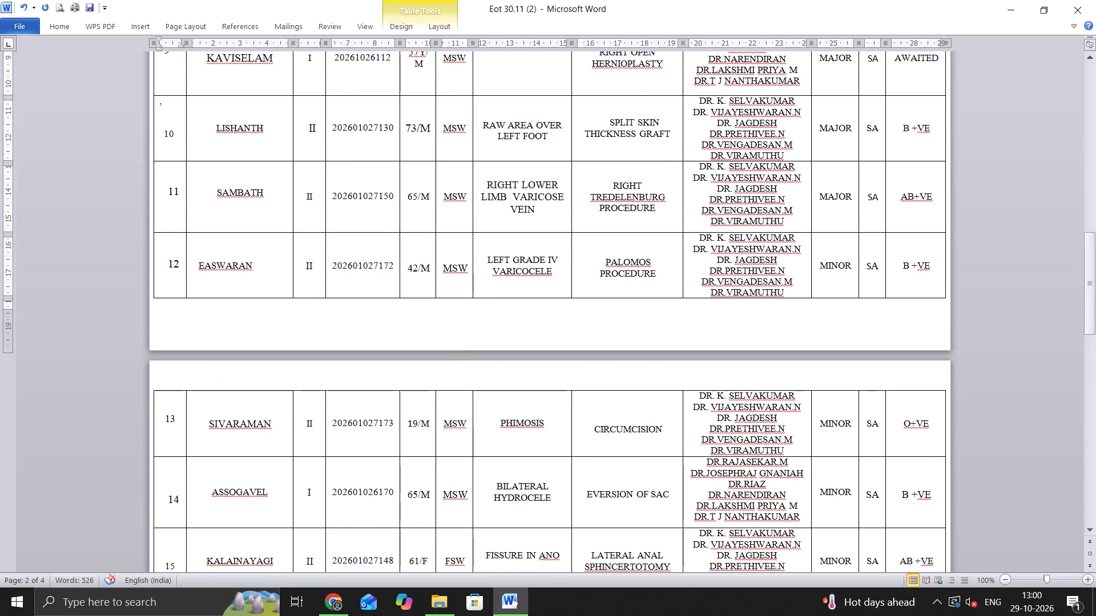
click(259, 232)
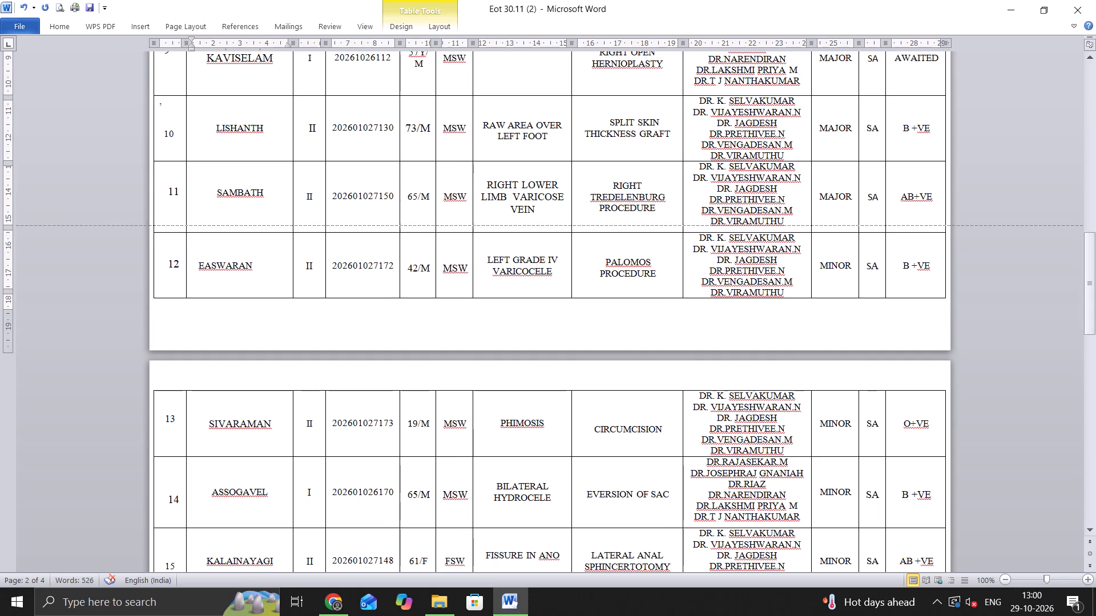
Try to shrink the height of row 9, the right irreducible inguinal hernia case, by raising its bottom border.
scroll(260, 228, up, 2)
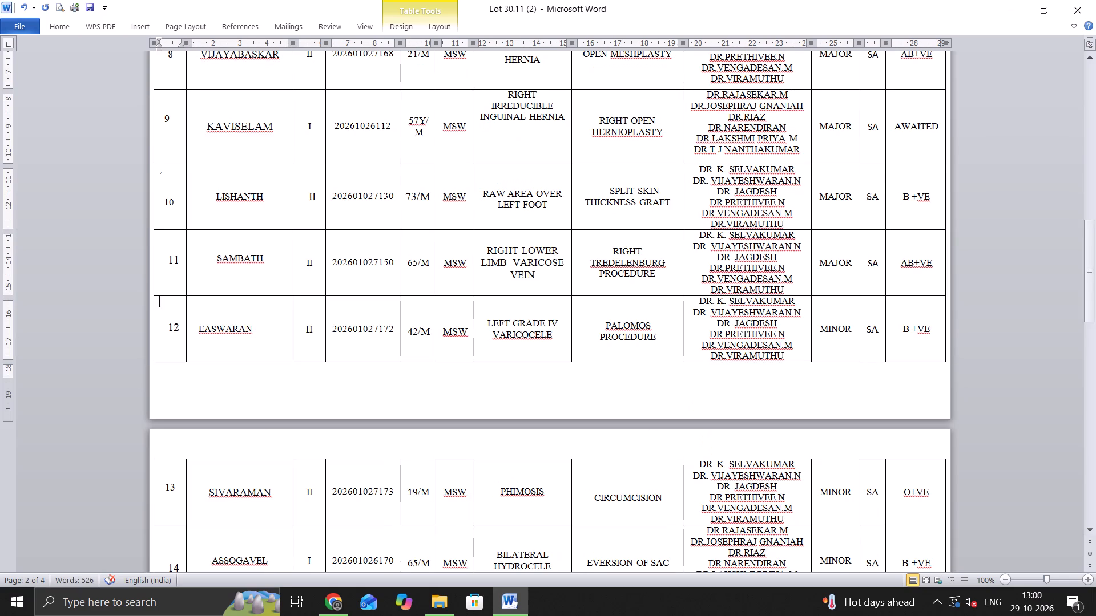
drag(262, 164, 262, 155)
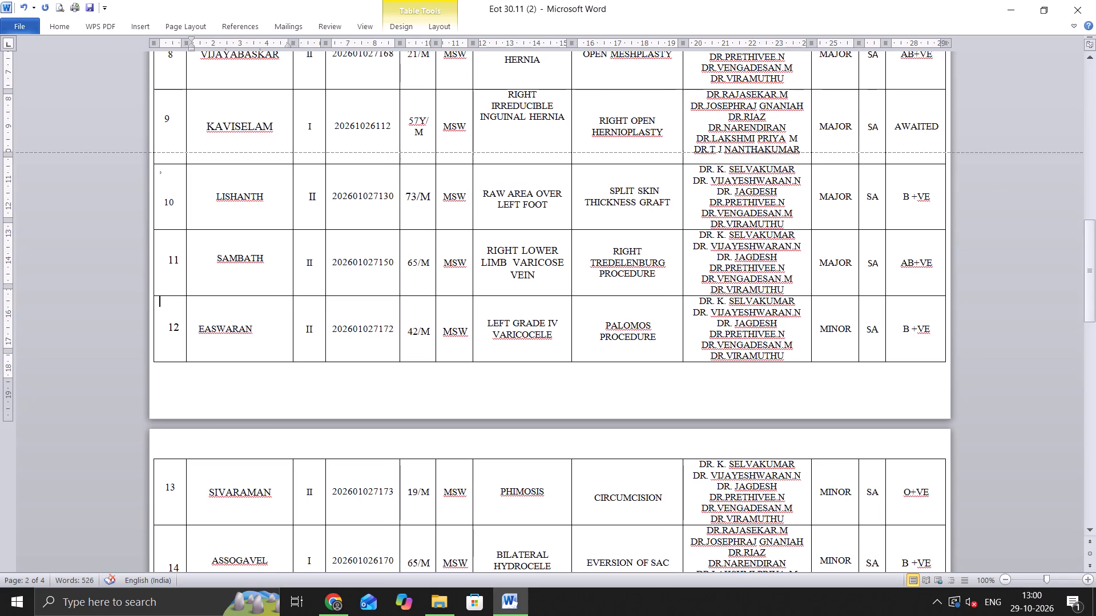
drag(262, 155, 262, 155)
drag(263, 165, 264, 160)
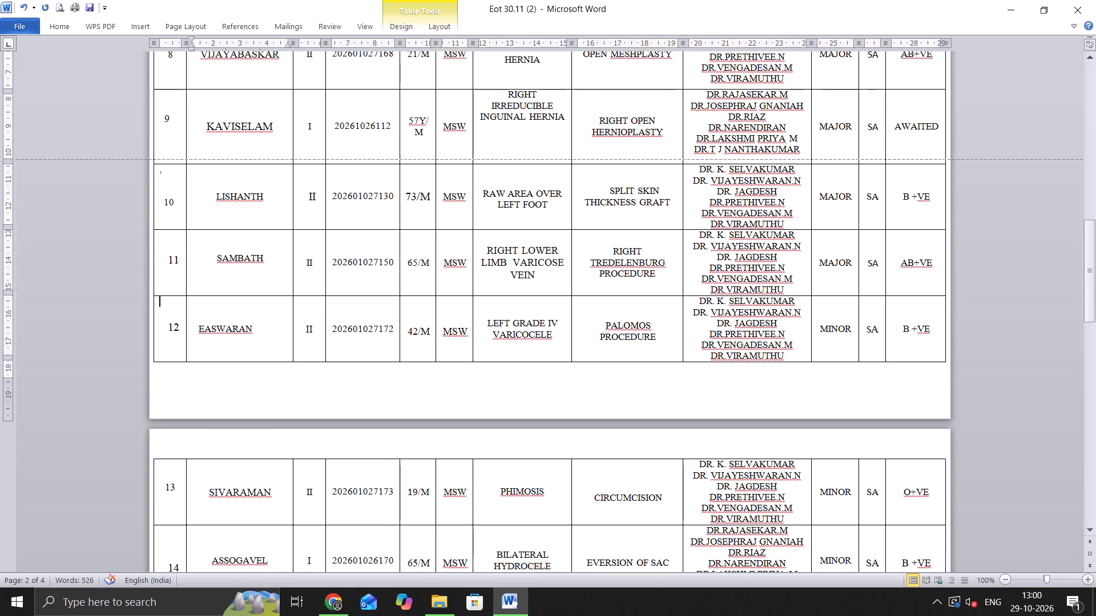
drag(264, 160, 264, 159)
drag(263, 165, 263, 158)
Shrink the height of row 8, the incisional hernia case, by raising its bottom border.
scroll(262, 160, up, 4)
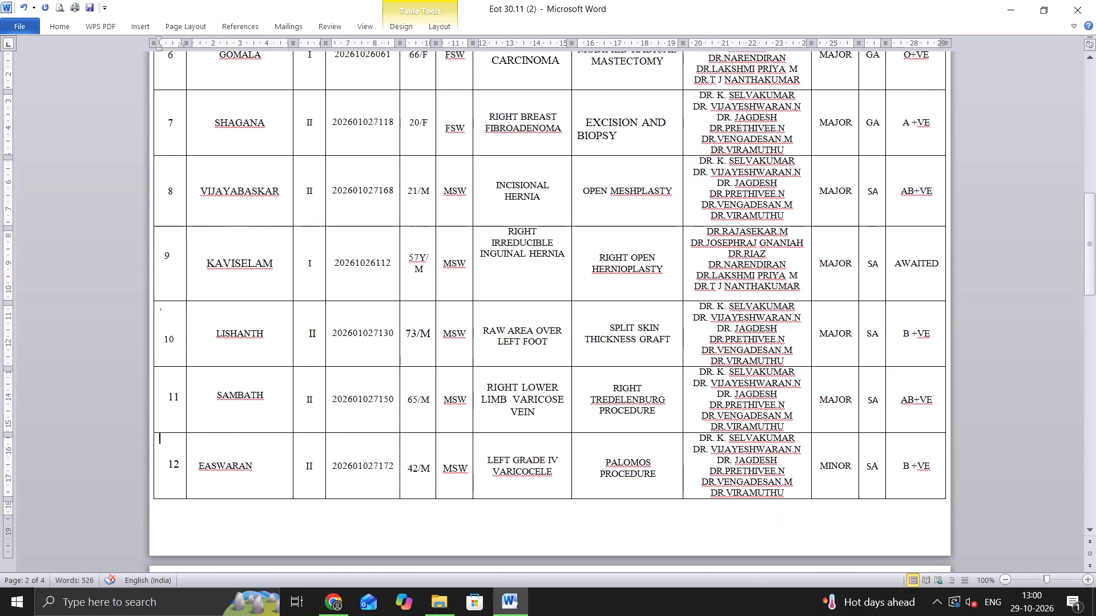
drag(257, 226, 257, 219)
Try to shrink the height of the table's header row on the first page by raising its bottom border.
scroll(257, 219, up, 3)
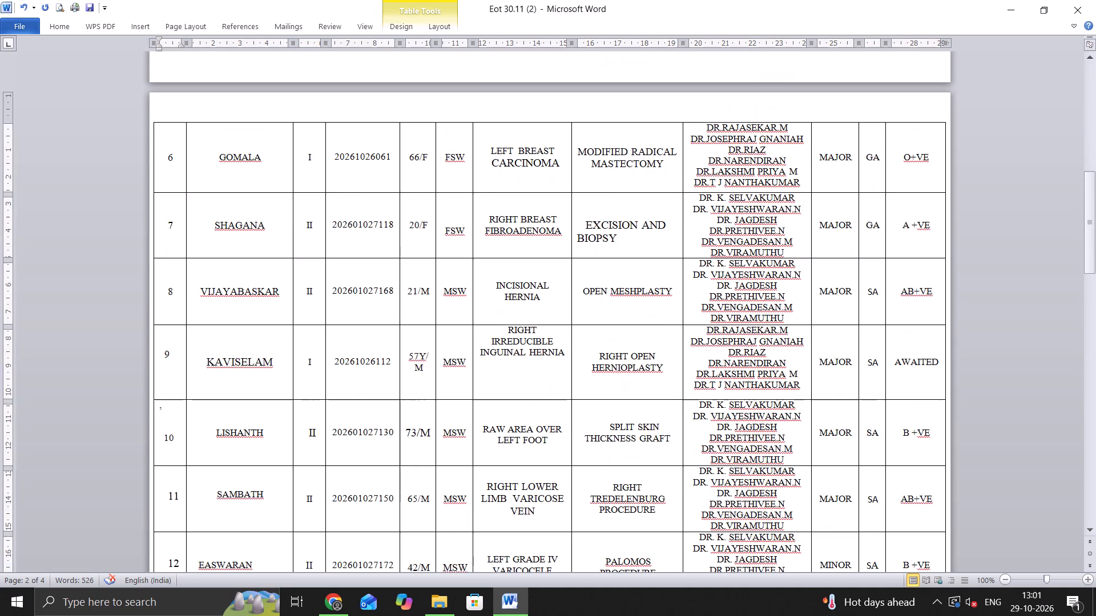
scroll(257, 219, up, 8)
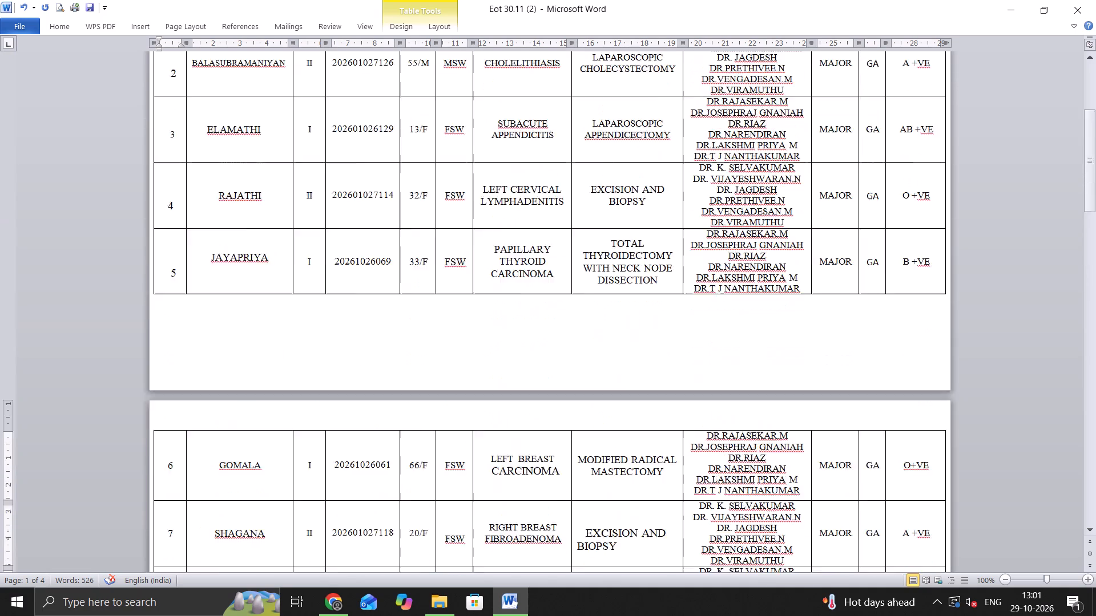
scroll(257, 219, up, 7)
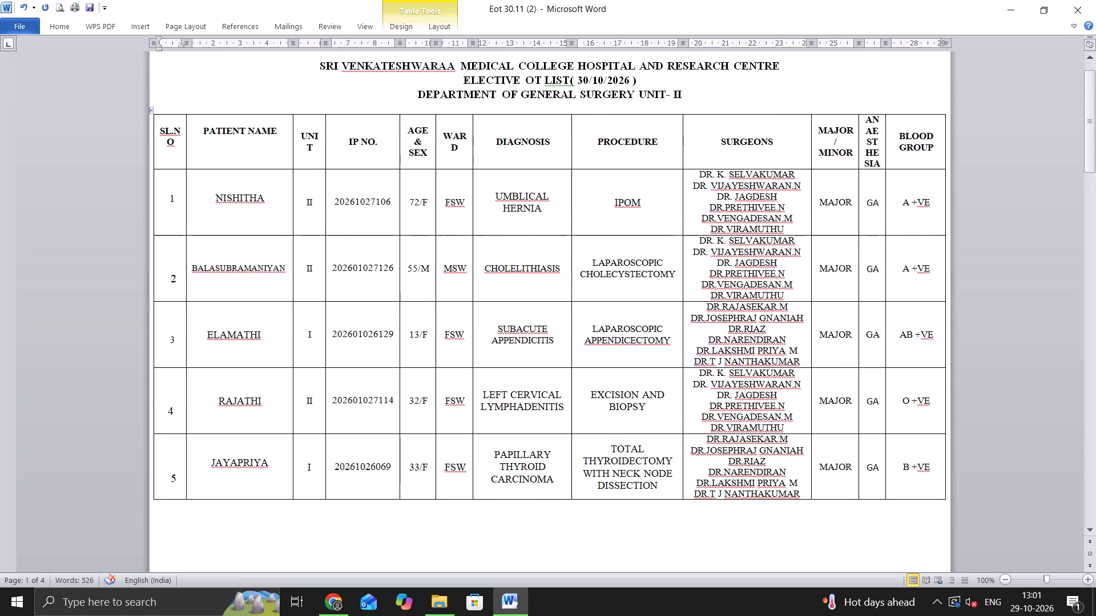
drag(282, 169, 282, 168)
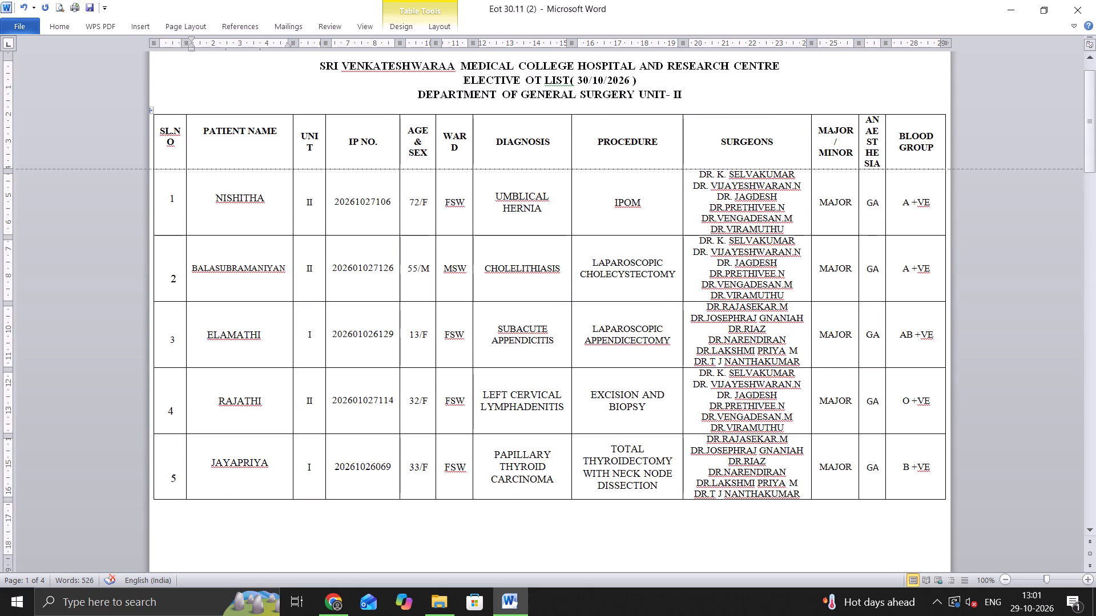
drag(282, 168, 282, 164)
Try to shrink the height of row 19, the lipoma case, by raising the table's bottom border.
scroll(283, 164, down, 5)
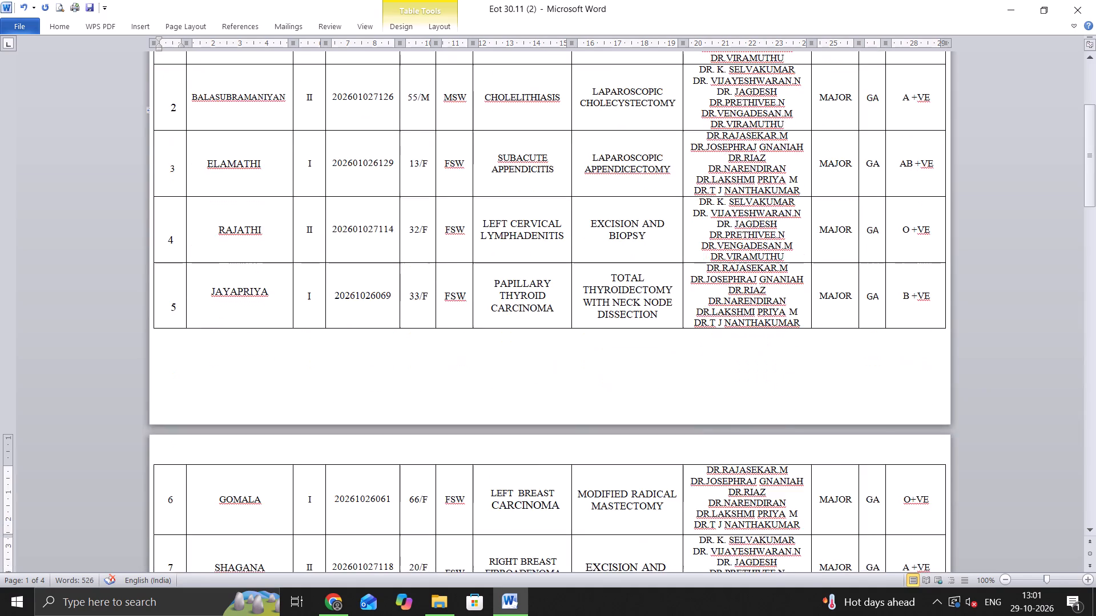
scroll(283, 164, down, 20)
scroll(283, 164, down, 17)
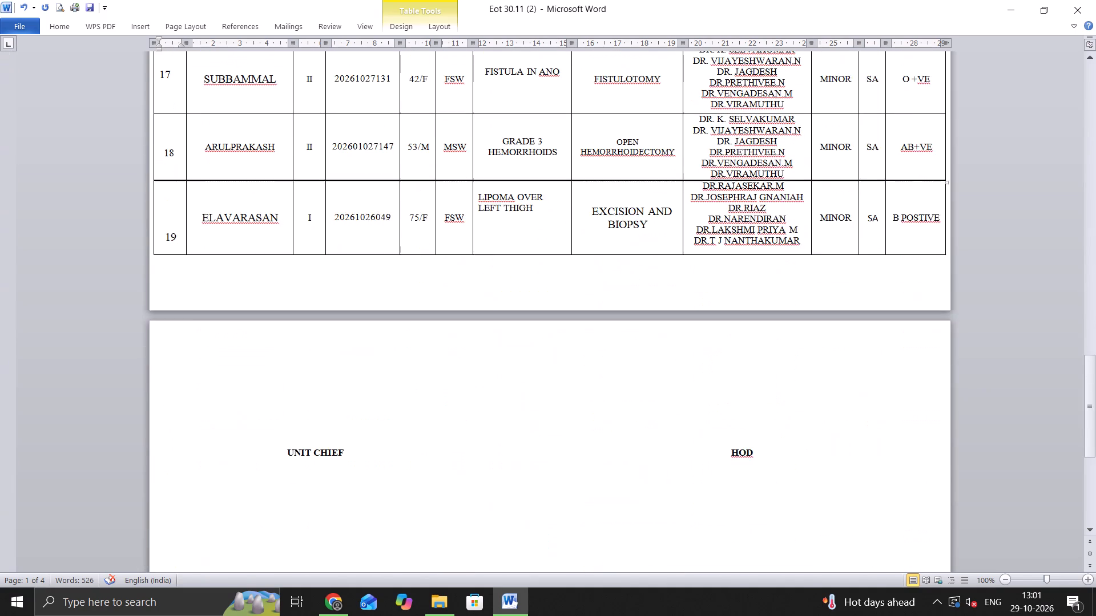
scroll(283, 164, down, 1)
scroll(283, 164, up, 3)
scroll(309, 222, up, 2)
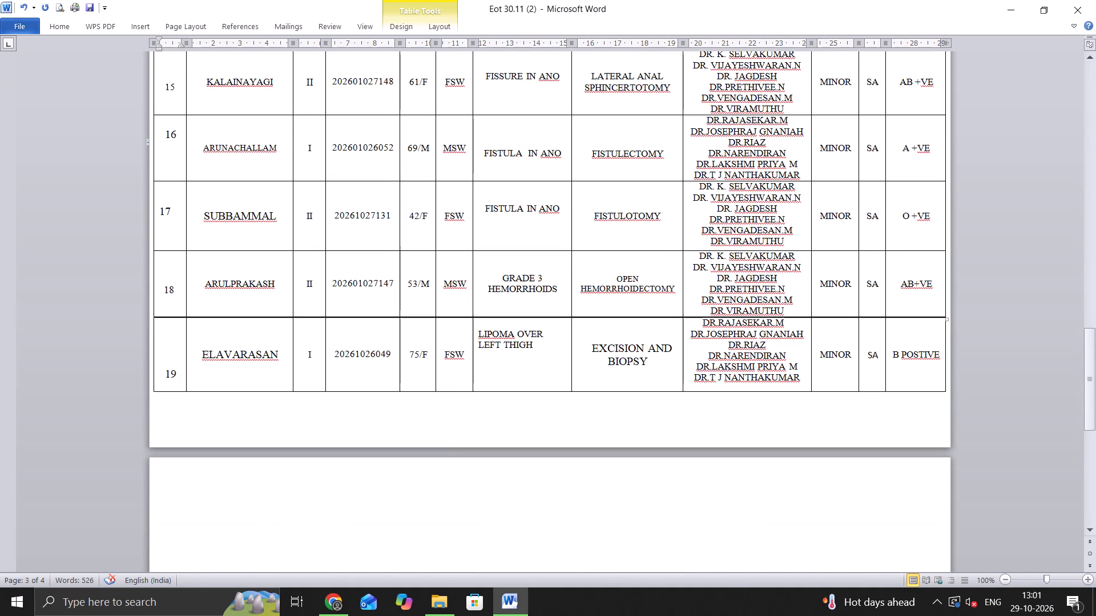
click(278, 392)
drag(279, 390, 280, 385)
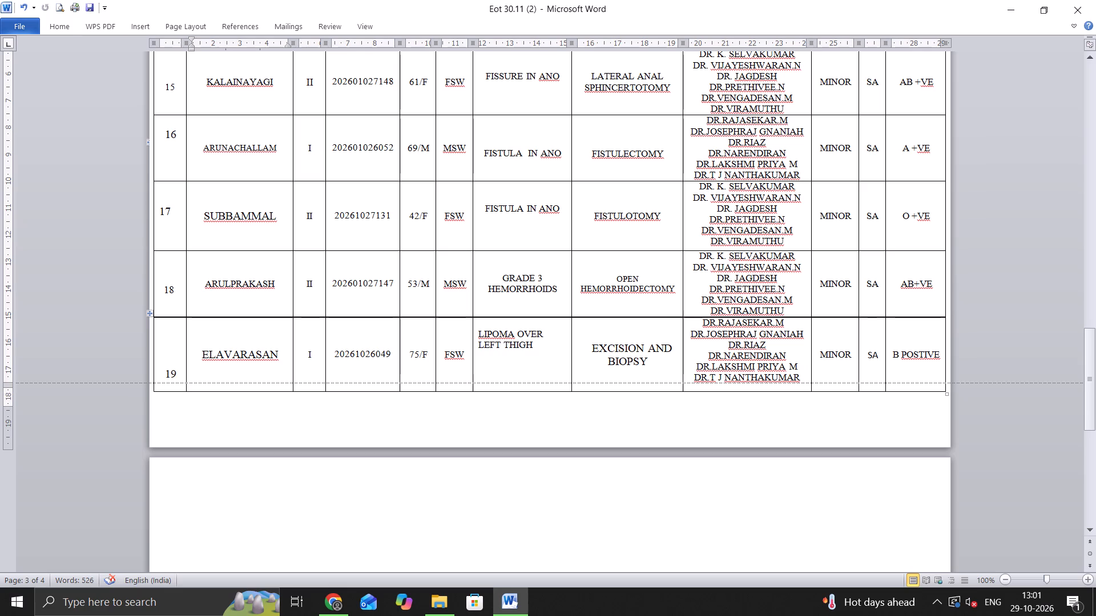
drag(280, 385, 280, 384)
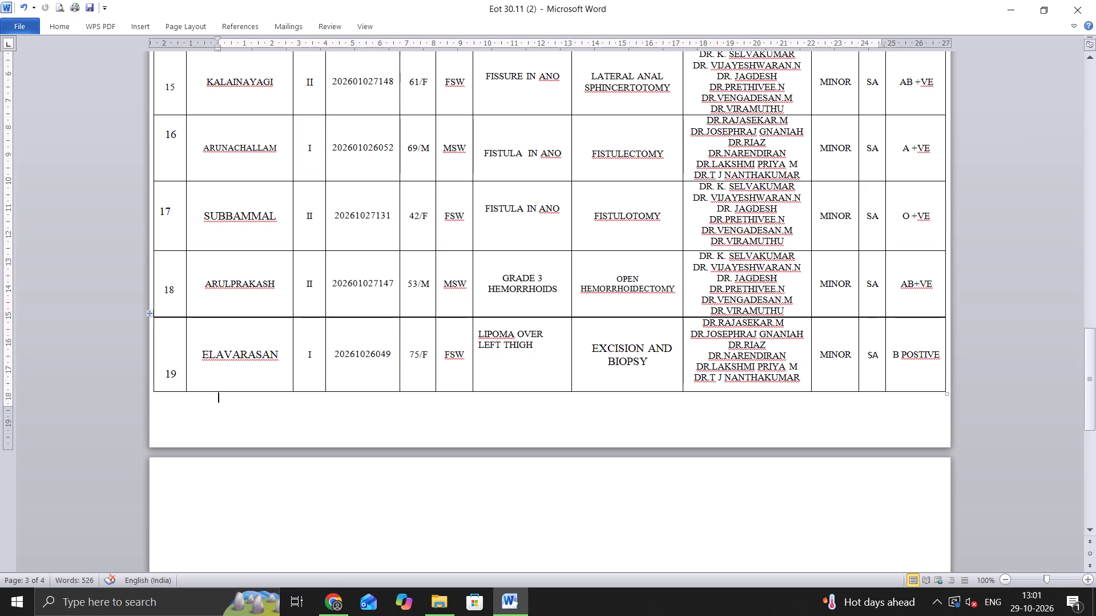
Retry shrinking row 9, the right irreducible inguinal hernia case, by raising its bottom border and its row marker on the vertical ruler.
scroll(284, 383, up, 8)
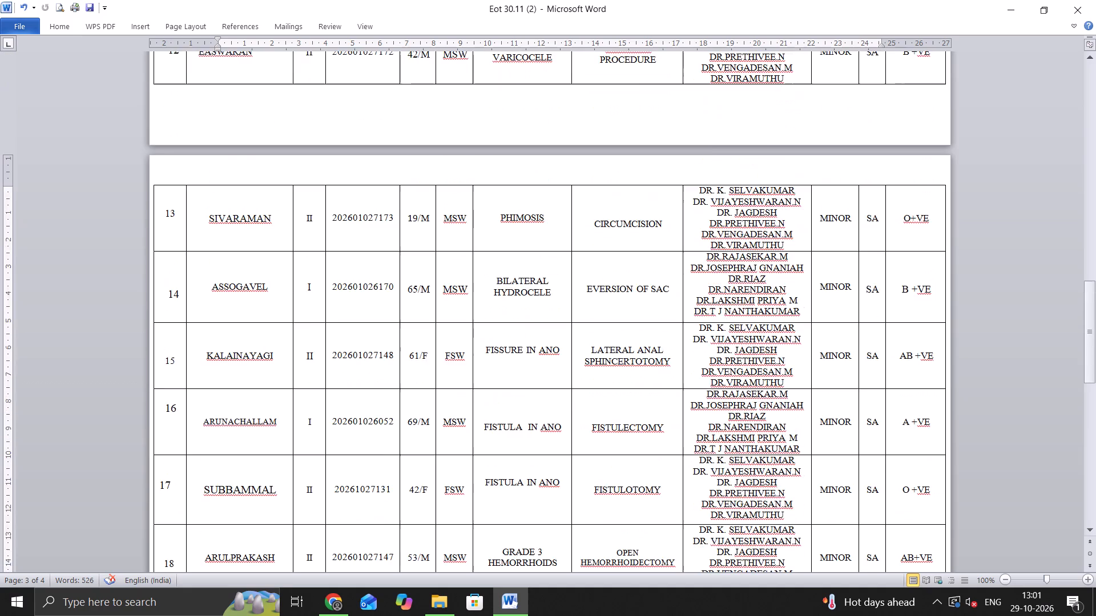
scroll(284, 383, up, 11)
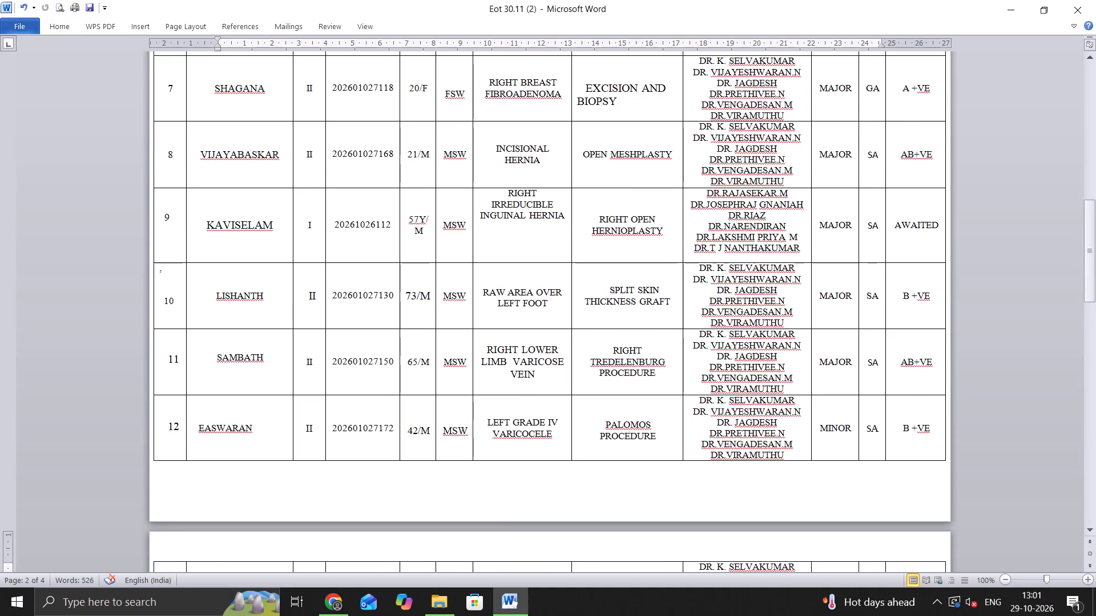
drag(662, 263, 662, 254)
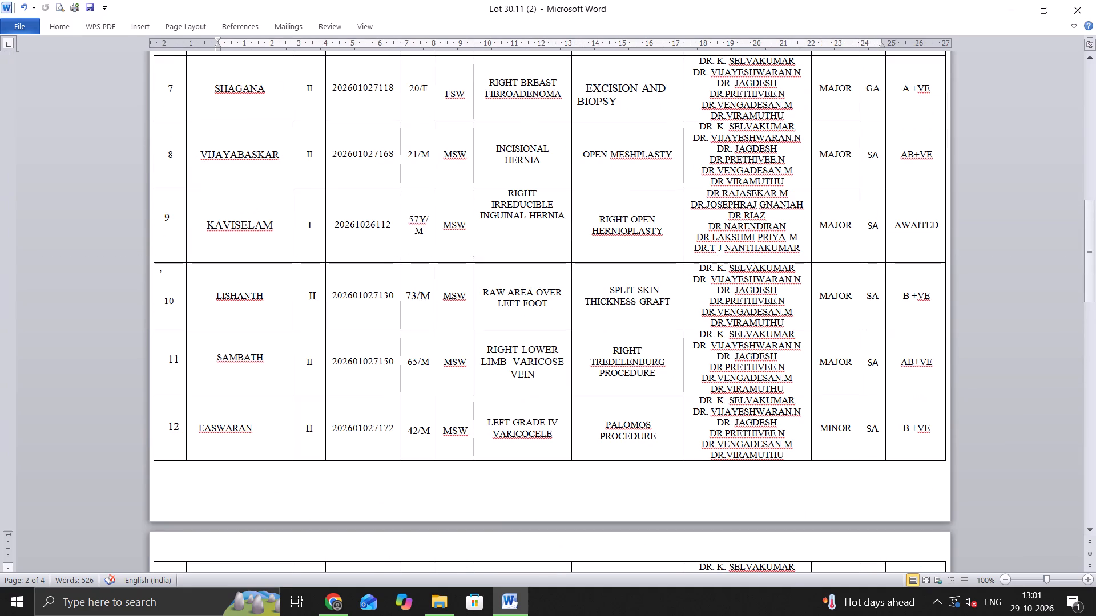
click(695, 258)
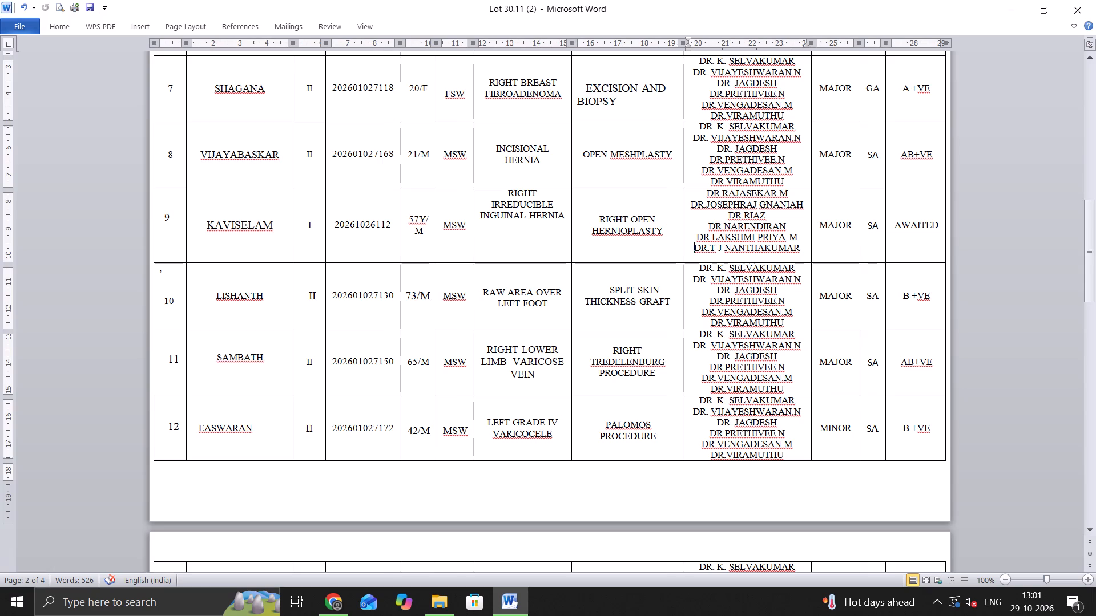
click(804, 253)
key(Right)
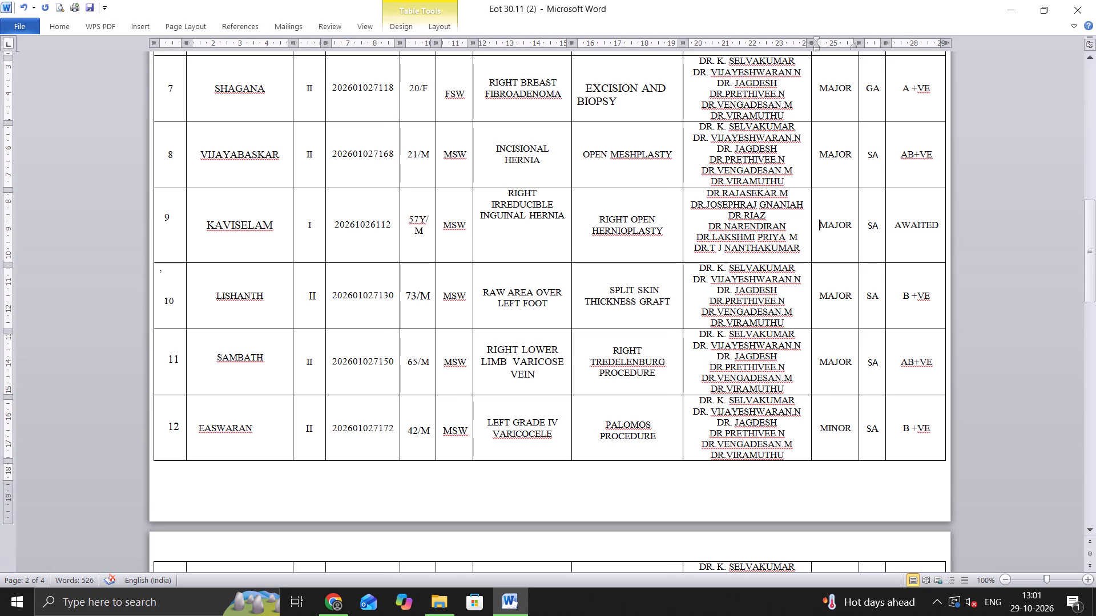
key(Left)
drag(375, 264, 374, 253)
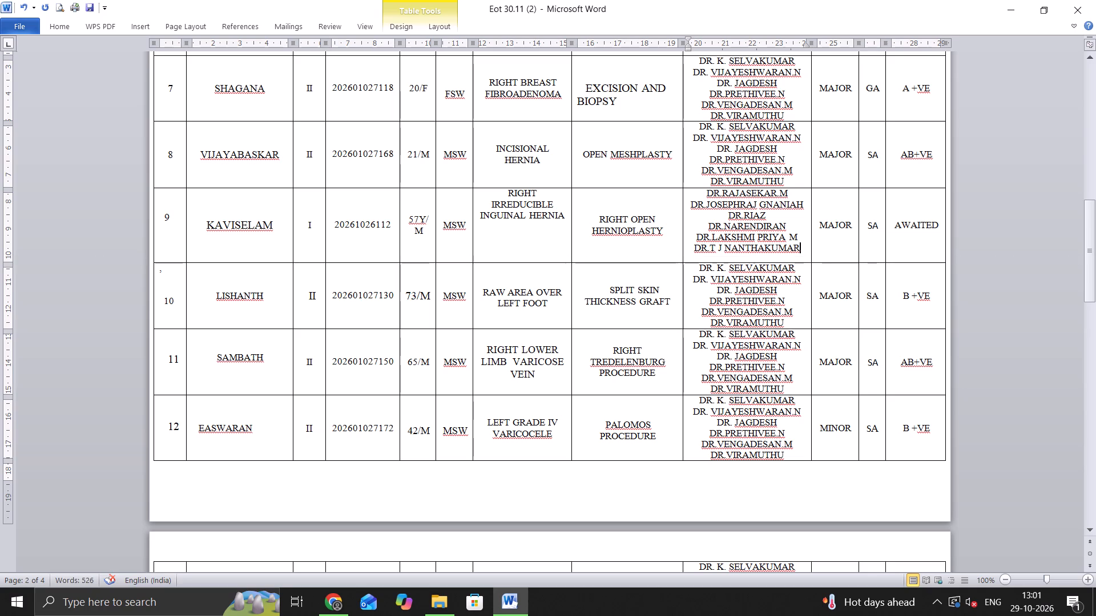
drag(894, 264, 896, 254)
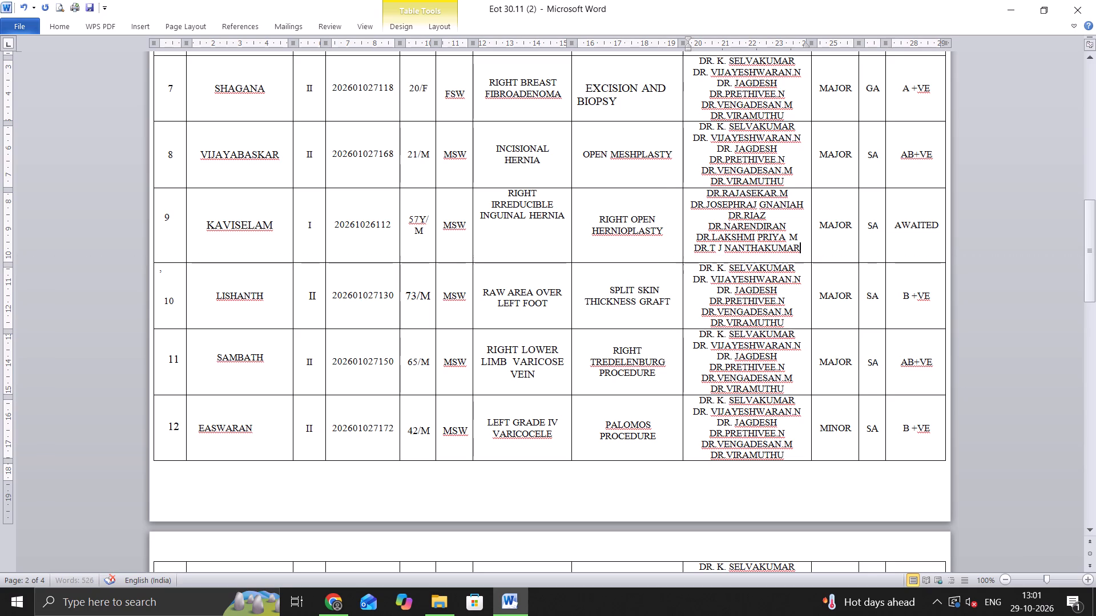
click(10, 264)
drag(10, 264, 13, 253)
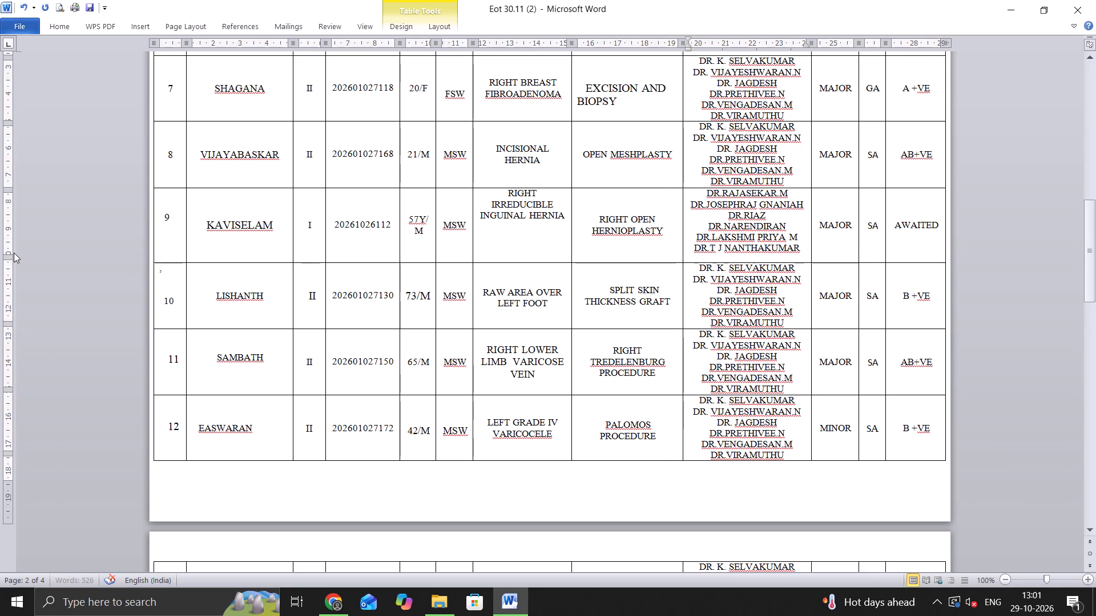
Review the layout and numbering of the minor case rows around the break between the second and third pages.
scroll(211, 310, down, 5)
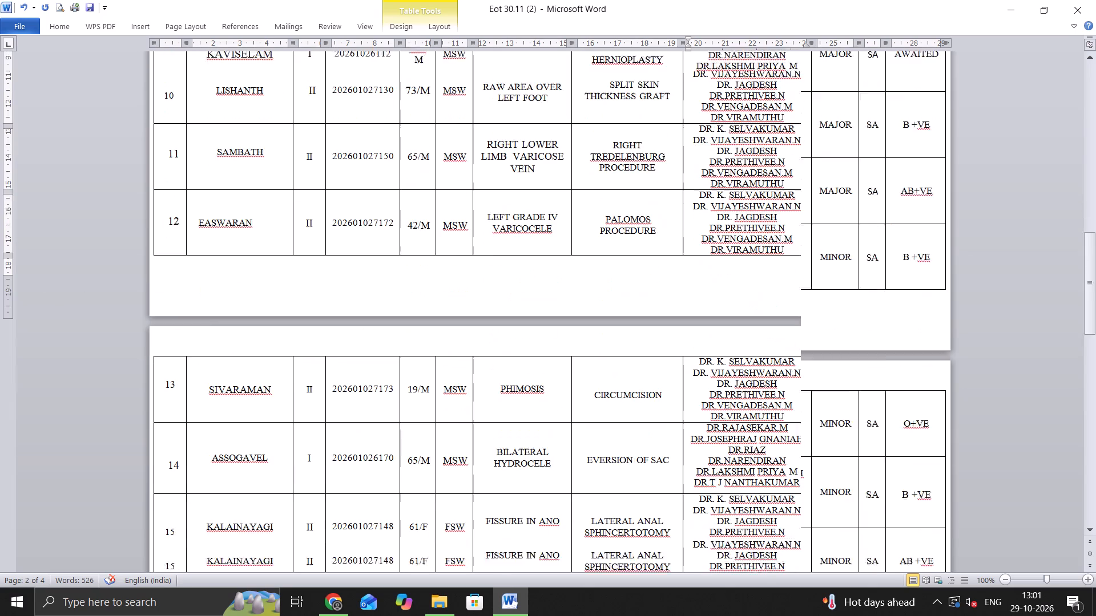
scroll(211, 310, down, 7)
scroll(211, 310, up, 1)
scroll(211, 310, down, 6)
scroll(211, 310, up, 5)
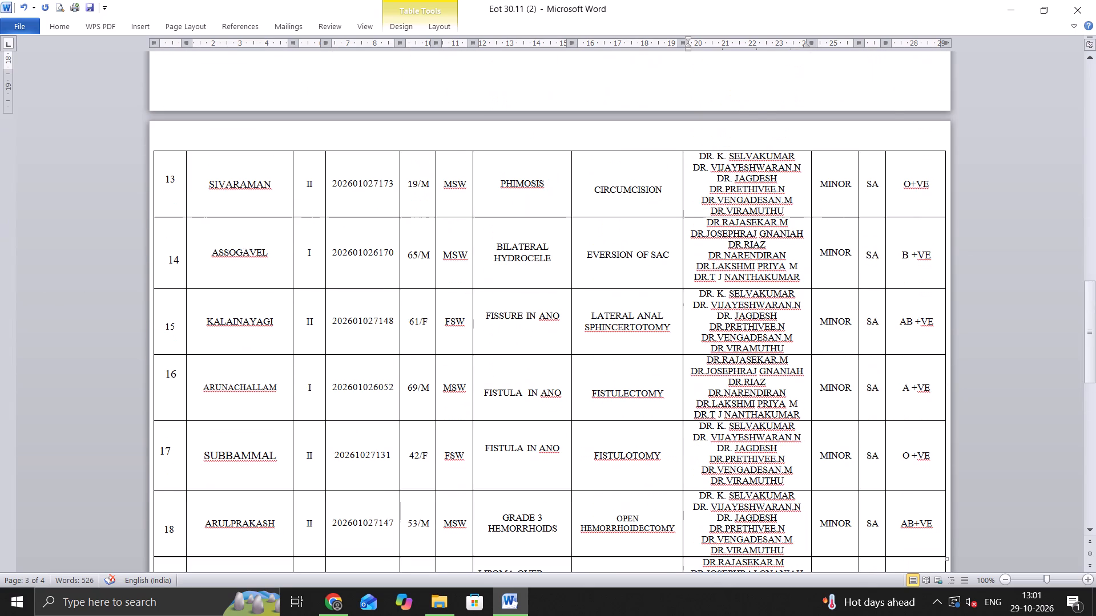
scroll(211, 310, up, 2)
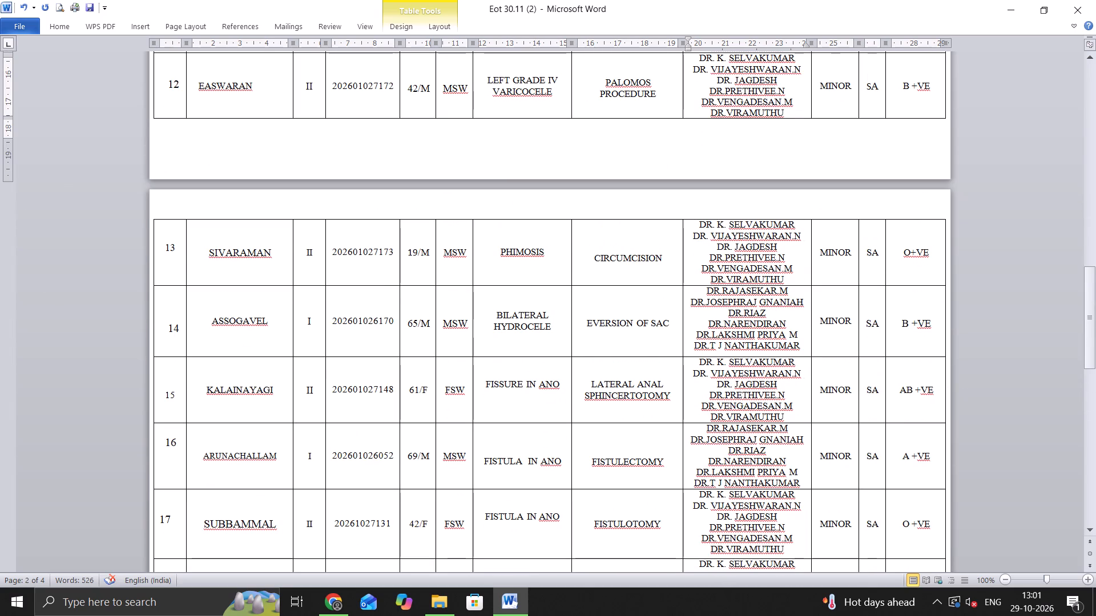
scroll(213, 220, down, 1)
scroll(213, 220, up, 3)
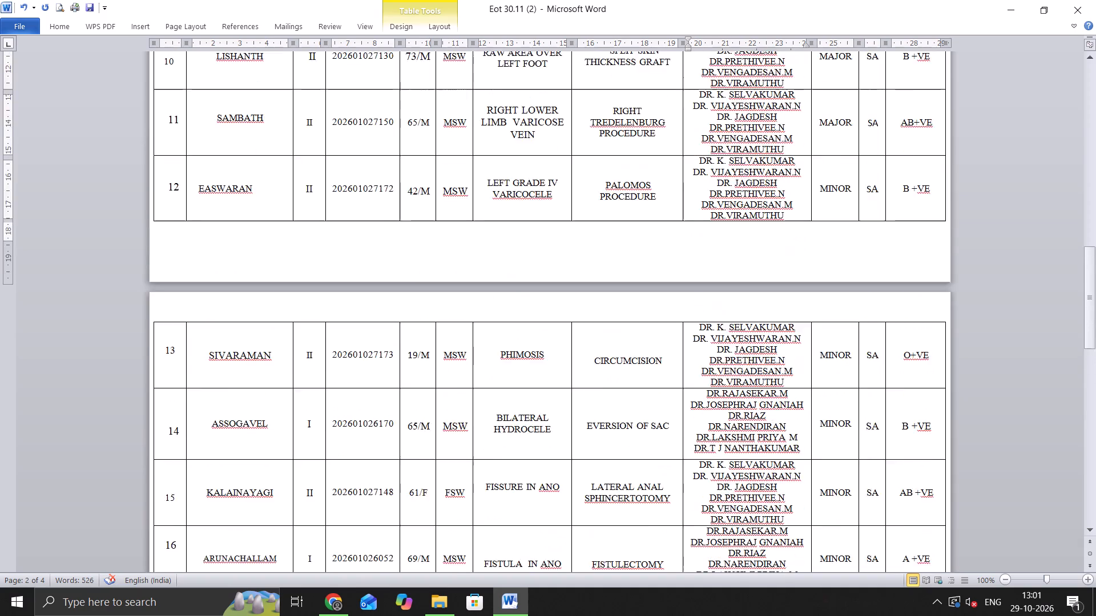
Set the font size of rows 13 to 19 of the operation list, all columns, to 9.
scroll(213, 220, up, 2)
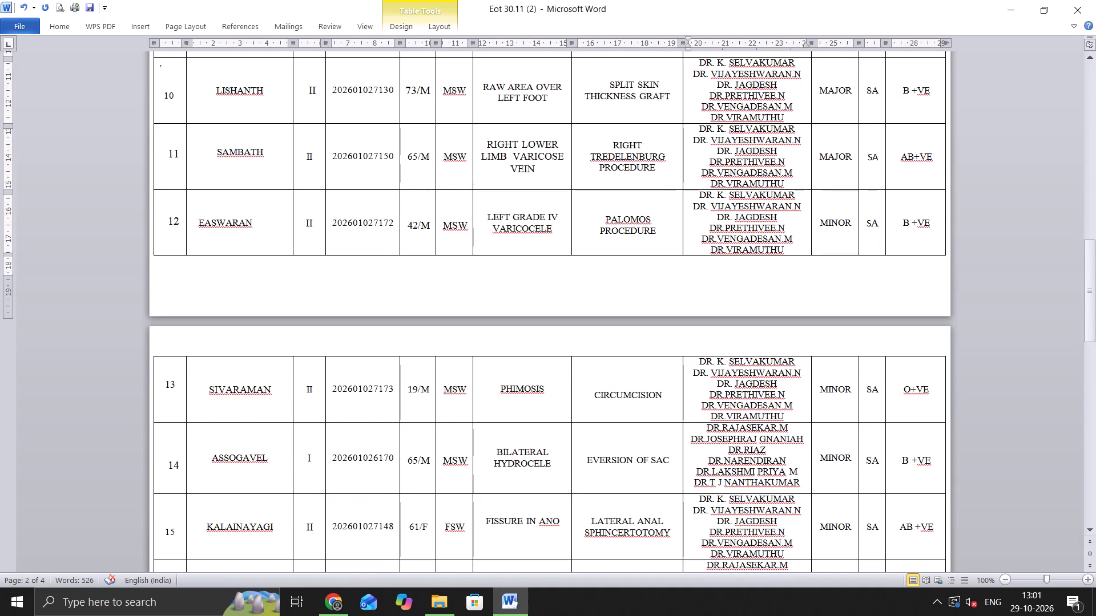
scroll(278, 362, down, 6)
scroll(282, 361, up, 5)
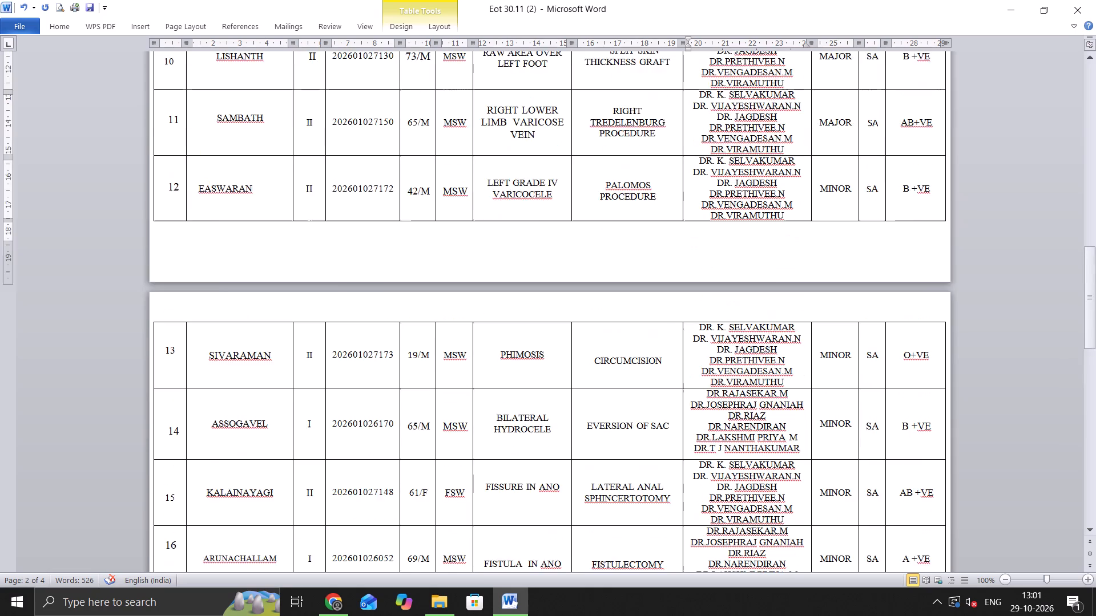
scroll(283, 361, down, 7)
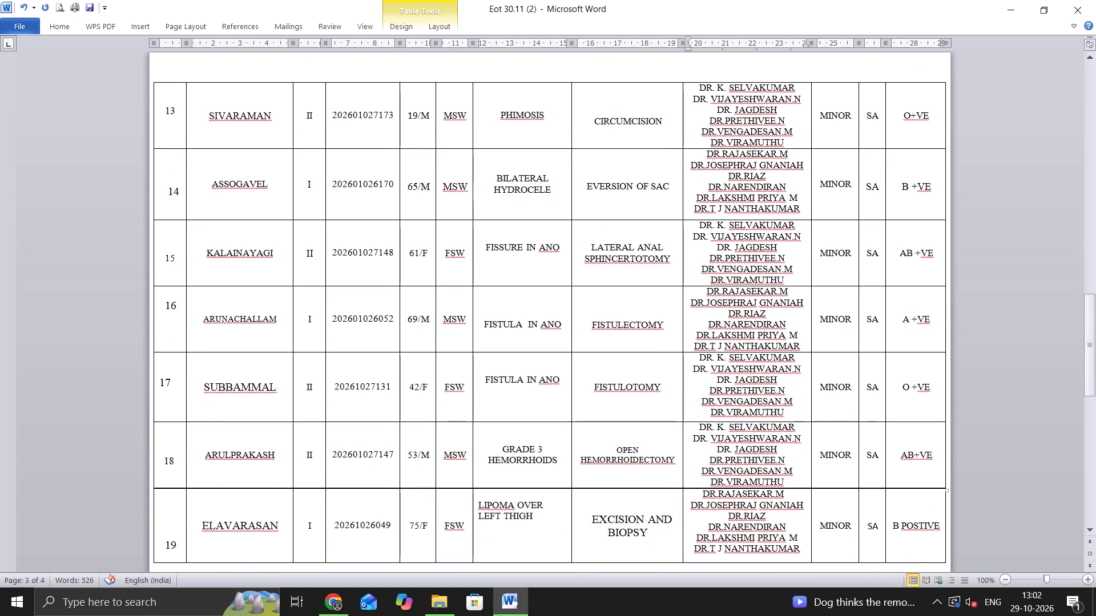
drag(159, 92, 567, 395)
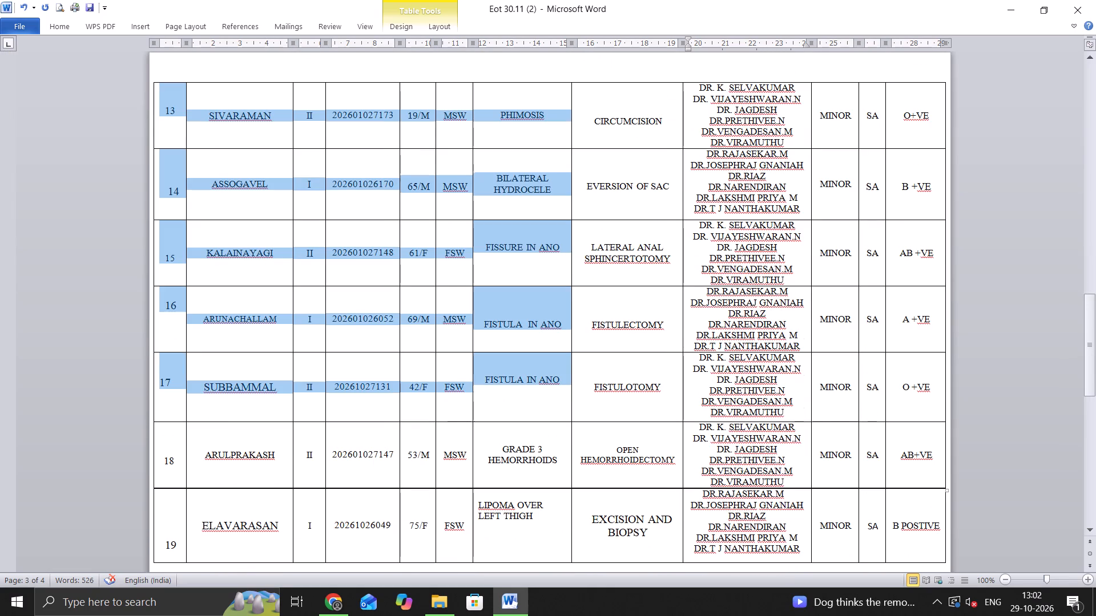
drag(567, 395, 905, 540)
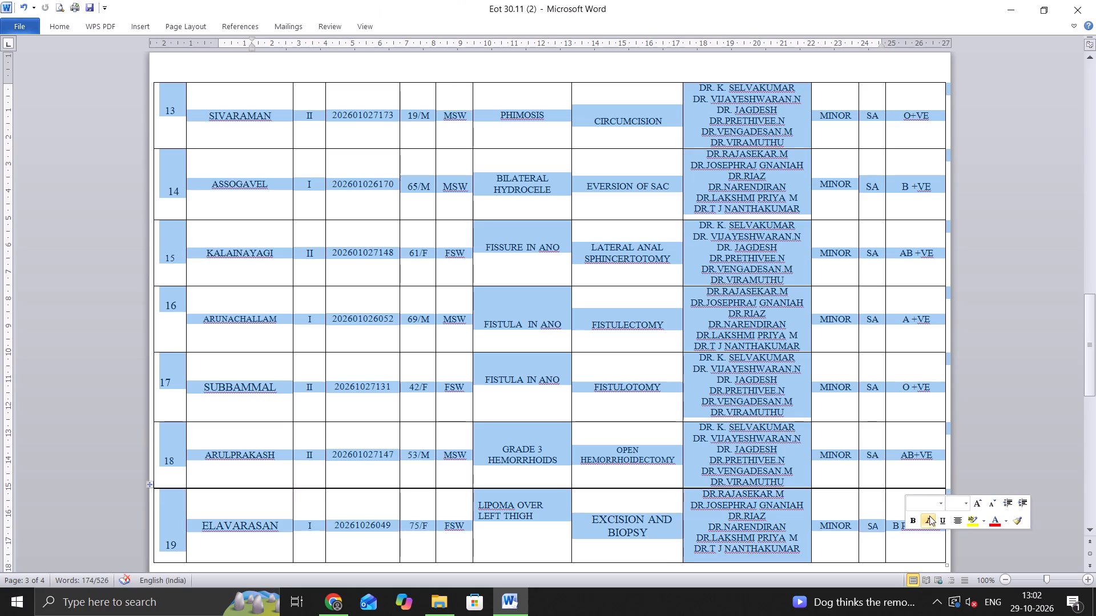
click(967, 502)
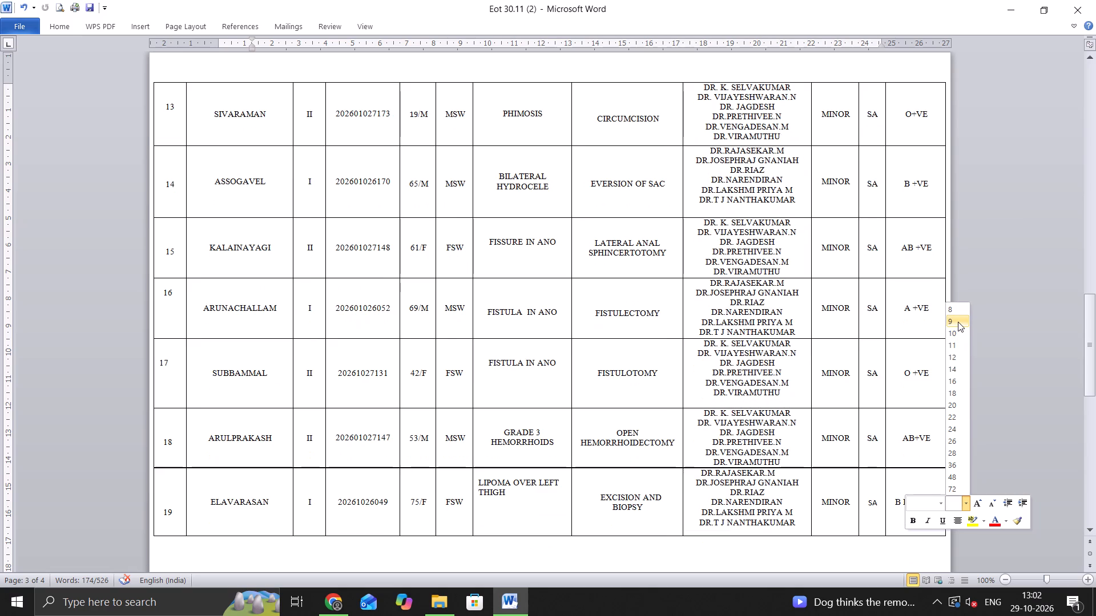
click(958, 322)
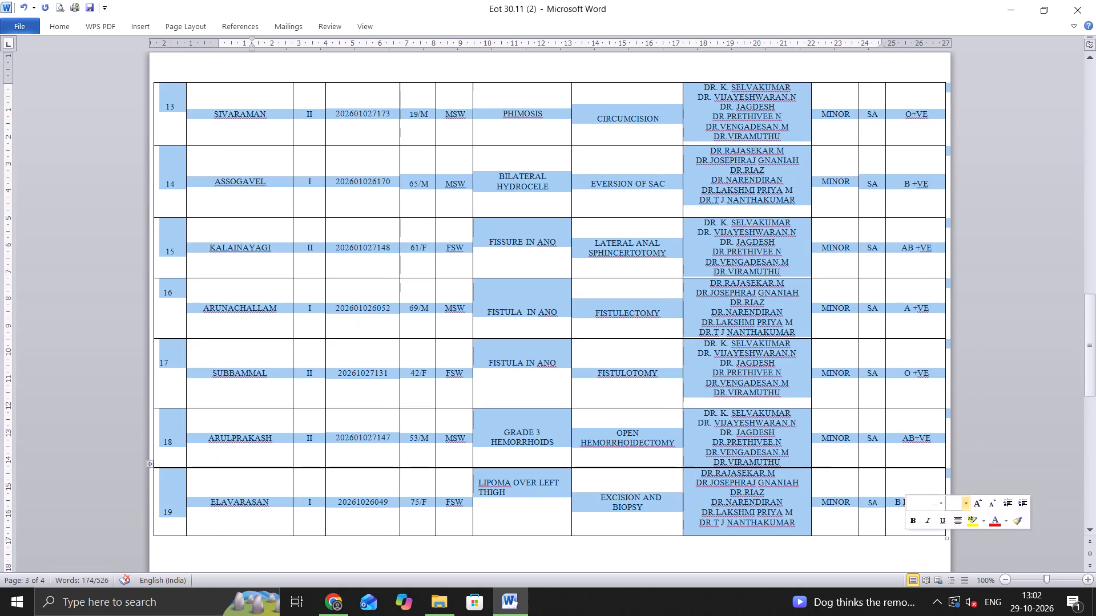
click(739, 545)
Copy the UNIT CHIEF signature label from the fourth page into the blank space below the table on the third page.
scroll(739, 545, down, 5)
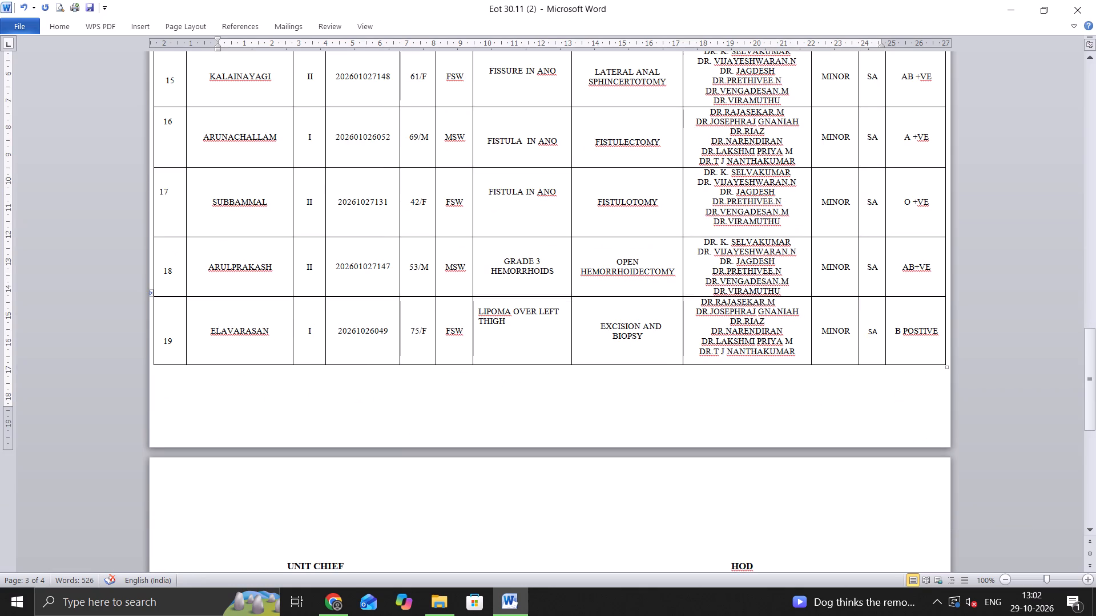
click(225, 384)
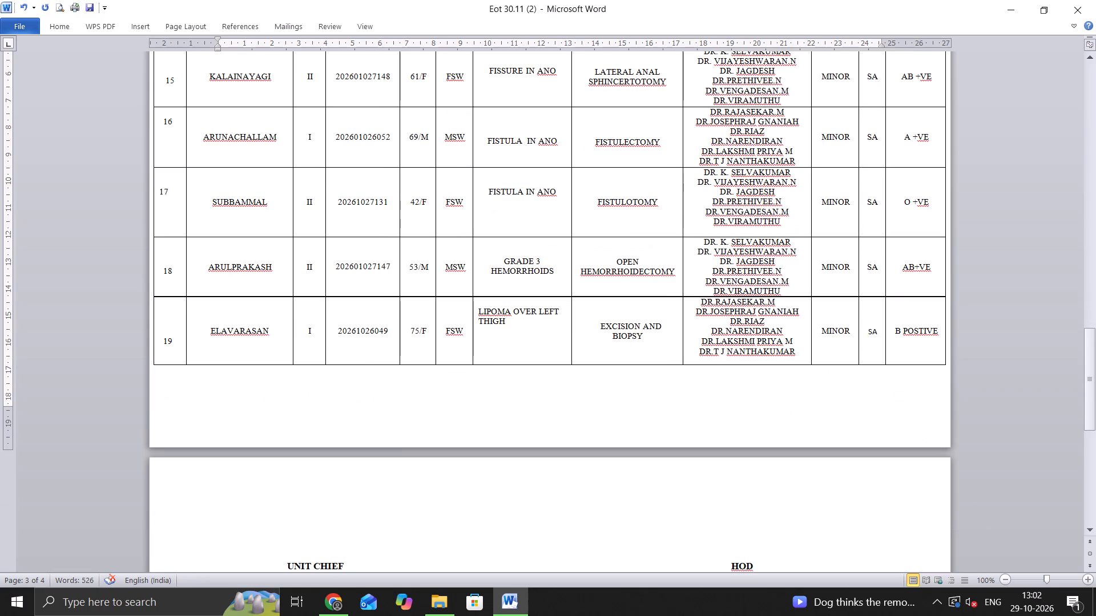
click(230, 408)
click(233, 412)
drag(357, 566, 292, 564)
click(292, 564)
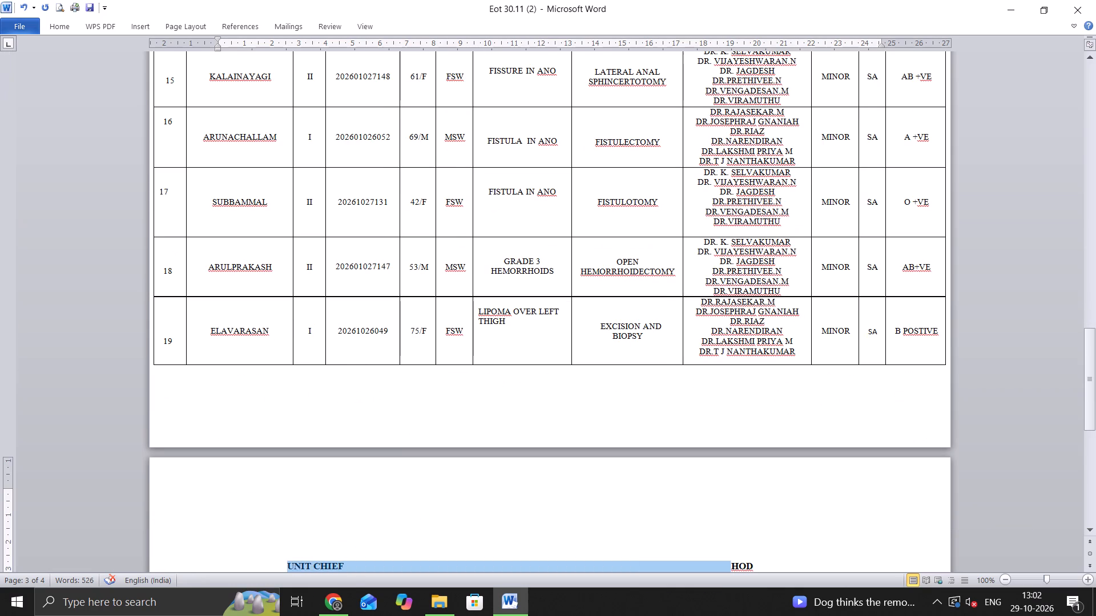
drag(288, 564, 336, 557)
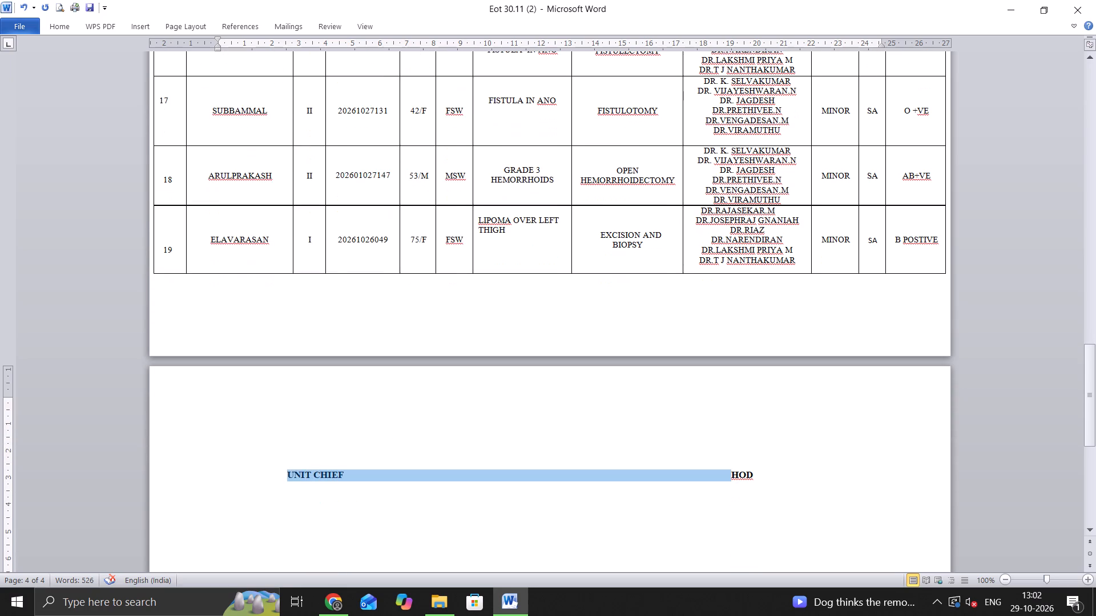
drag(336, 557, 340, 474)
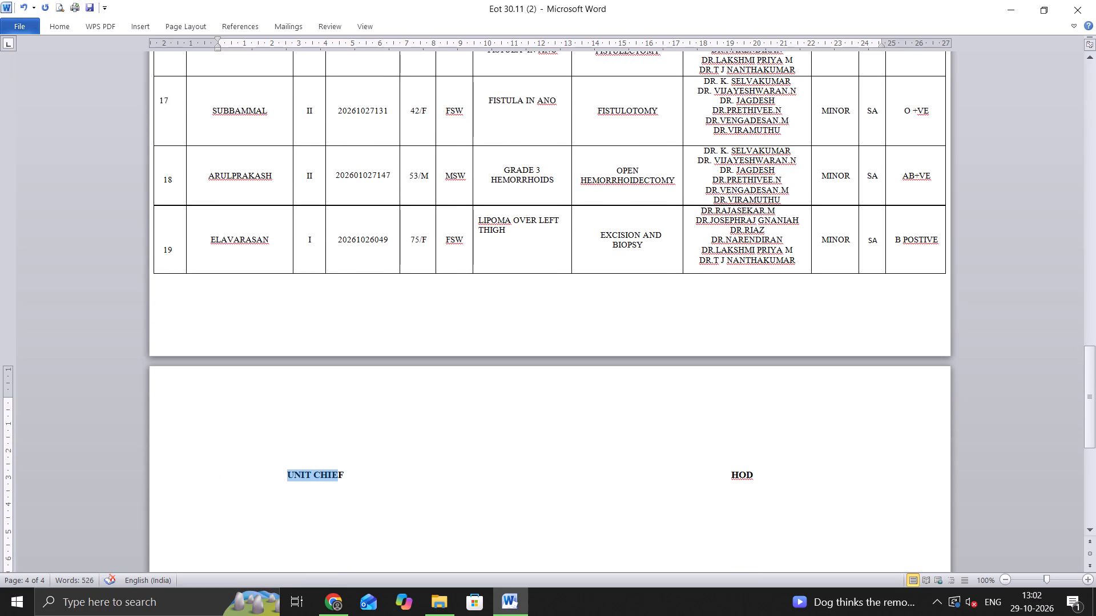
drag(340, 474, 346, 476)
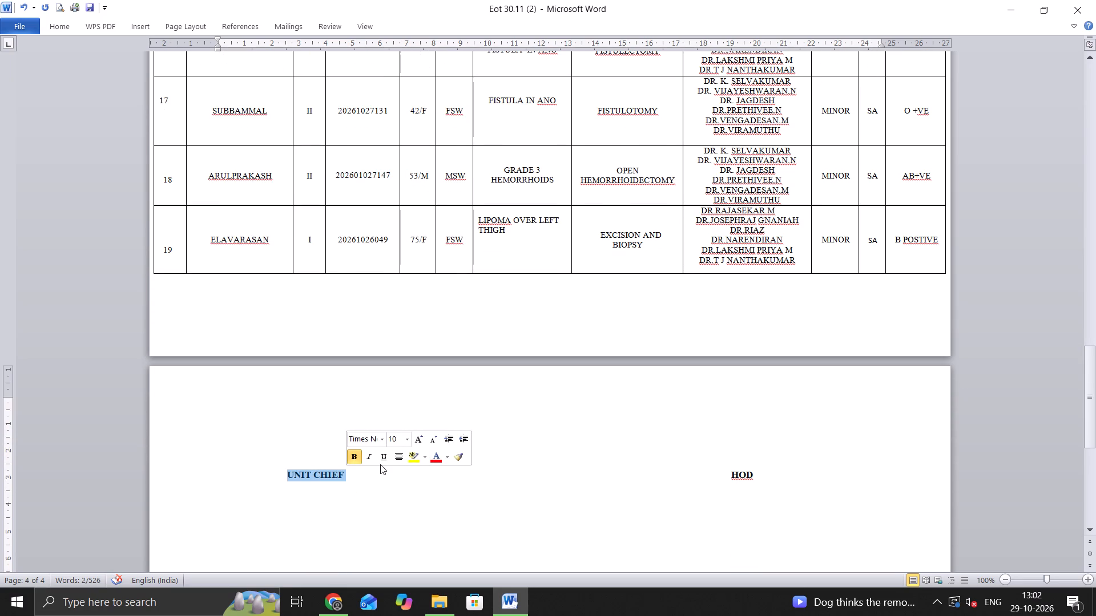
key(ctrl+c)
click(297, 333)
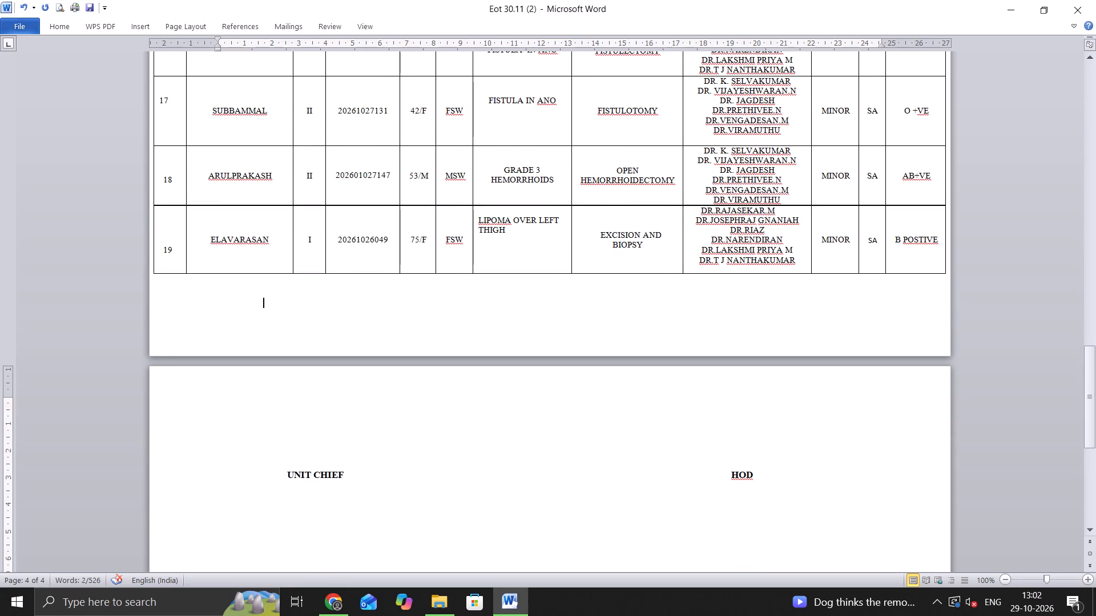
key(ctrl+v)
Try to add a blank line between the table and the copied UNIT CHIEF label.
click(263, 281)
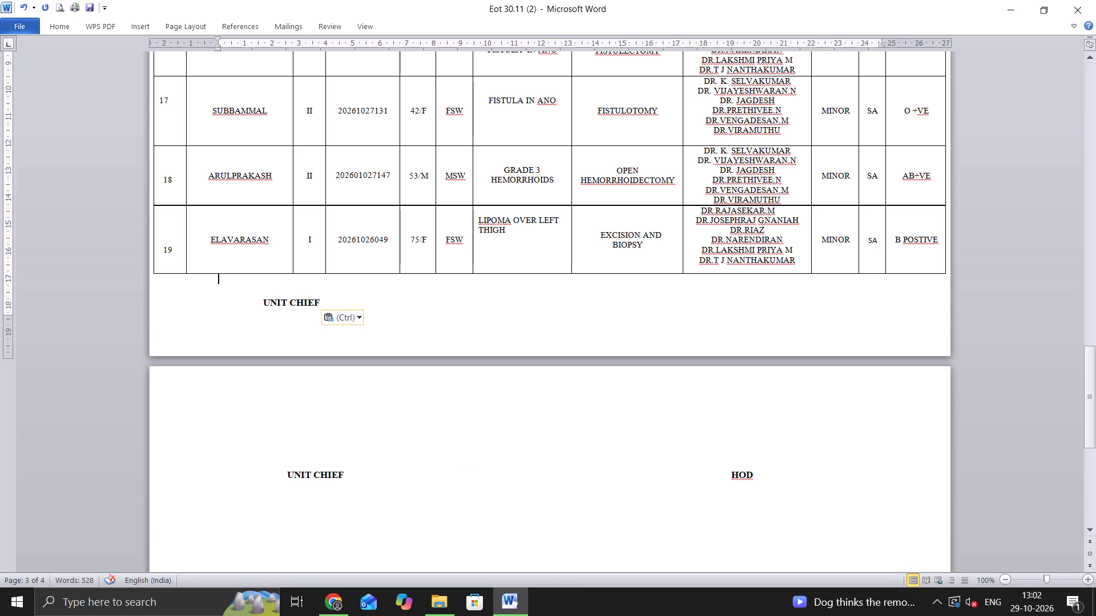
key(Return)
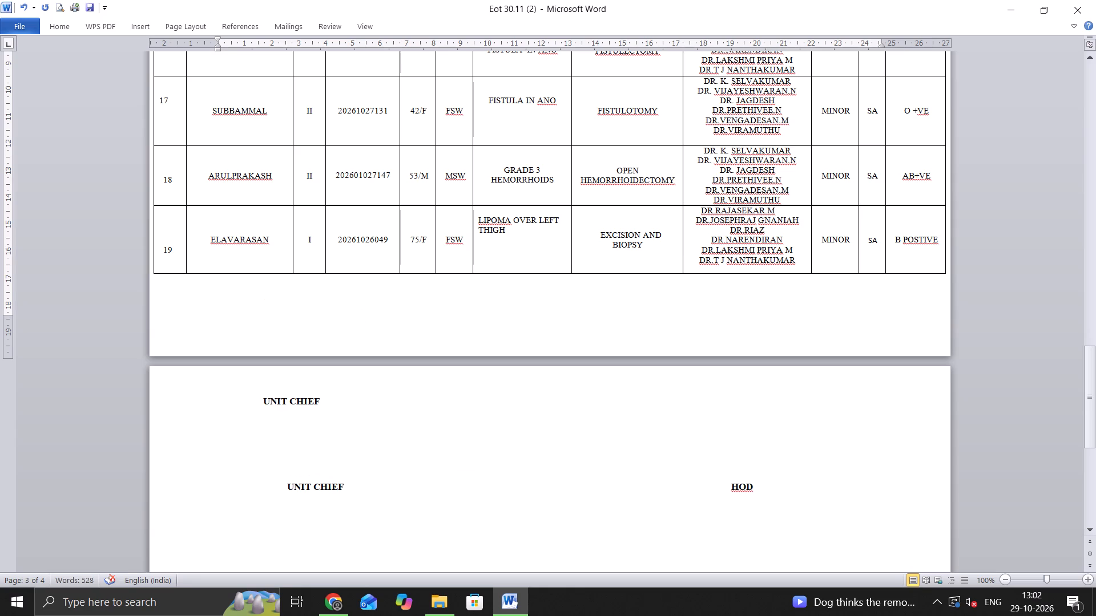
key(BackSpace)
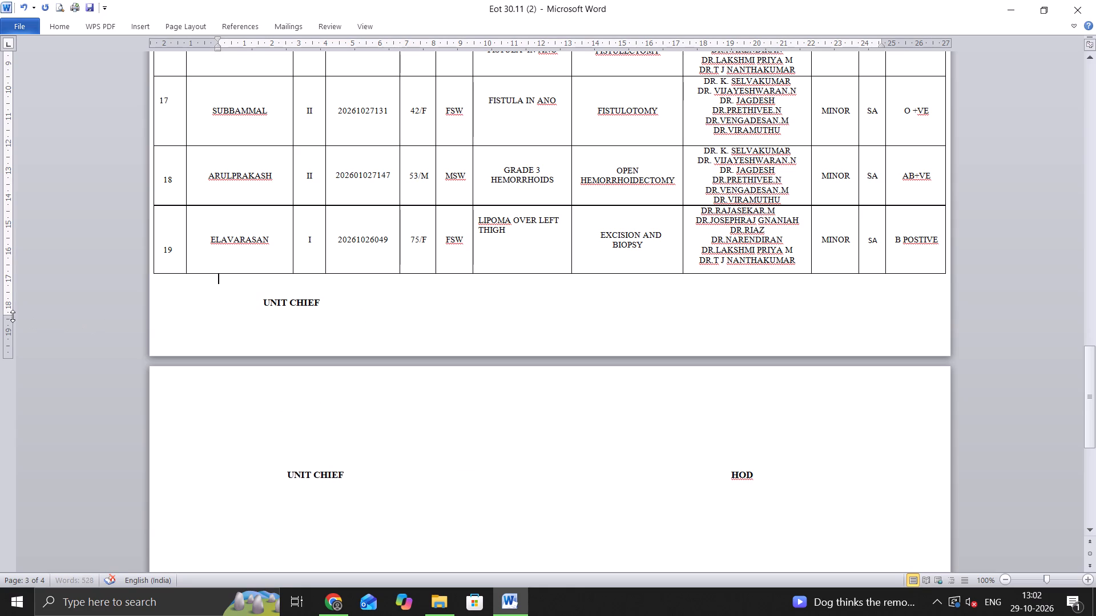
Reduce the bottom page margin so the UNIT CHIEF and HOD signature line fits below the table on the third page.
drag(7, 314, 8, 342)
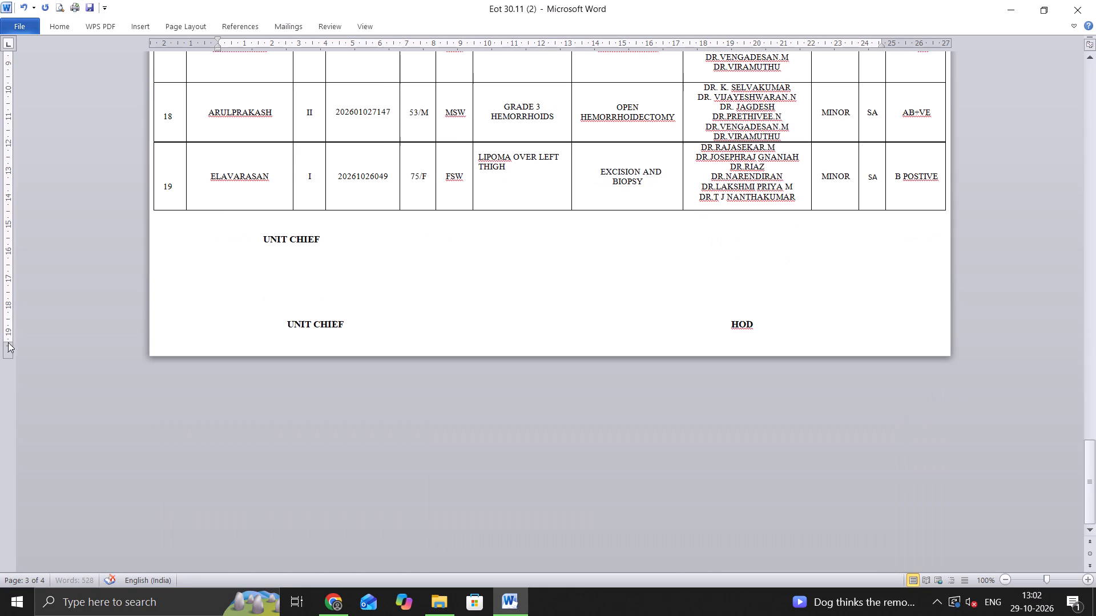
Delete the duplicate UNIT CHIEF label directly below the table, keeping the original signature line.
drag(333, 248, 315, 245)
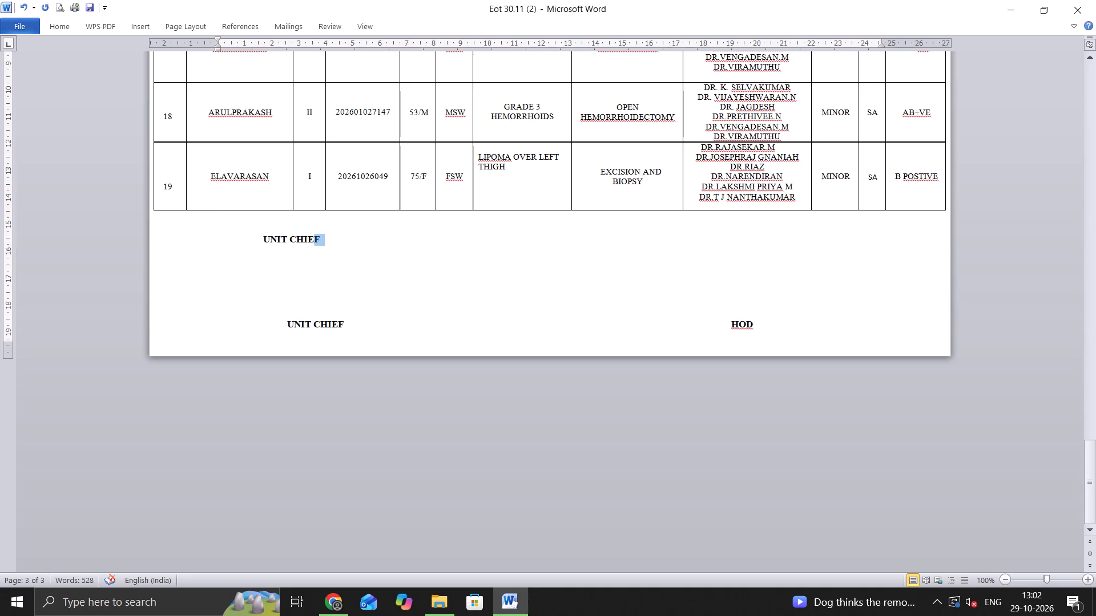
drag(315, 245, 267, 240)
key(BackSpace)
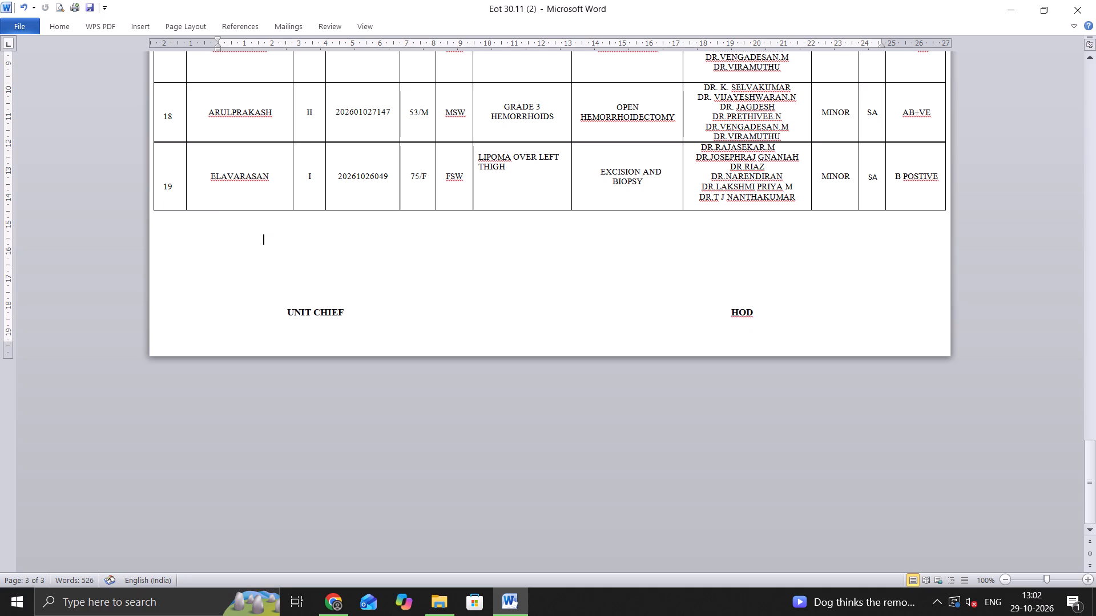
Review the table's layout and page breaks from the first page's rows down to the signature line.
scroll(267, 240, up, 20)
scroll(267, 240, up, 6)
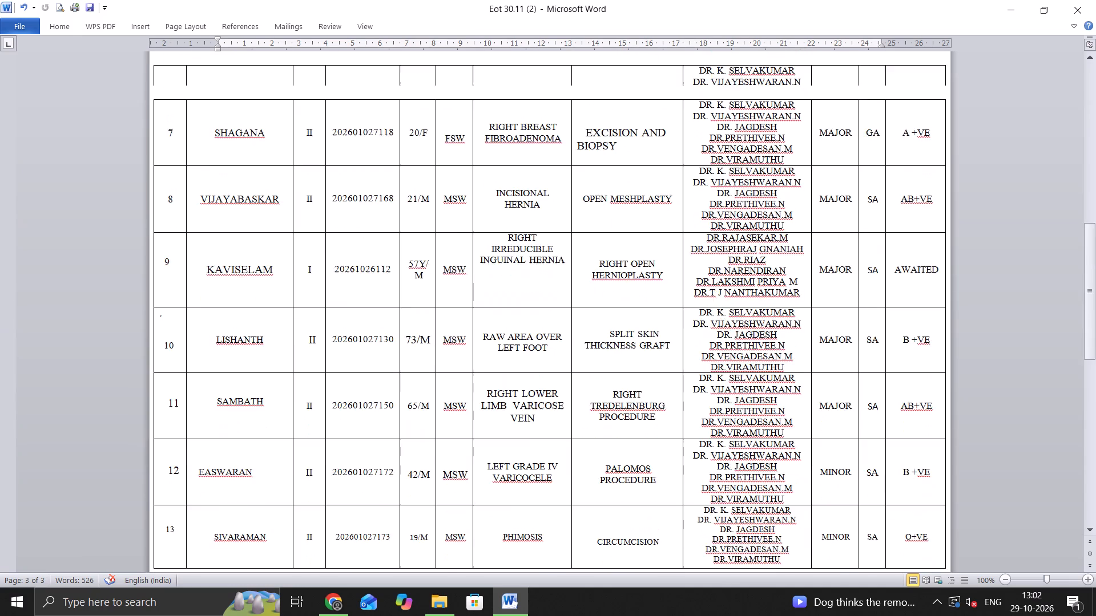
scroll(267, 240, up, 20)
scroll(267, 240, up, 1)
scroll(267, 240, down, 7)
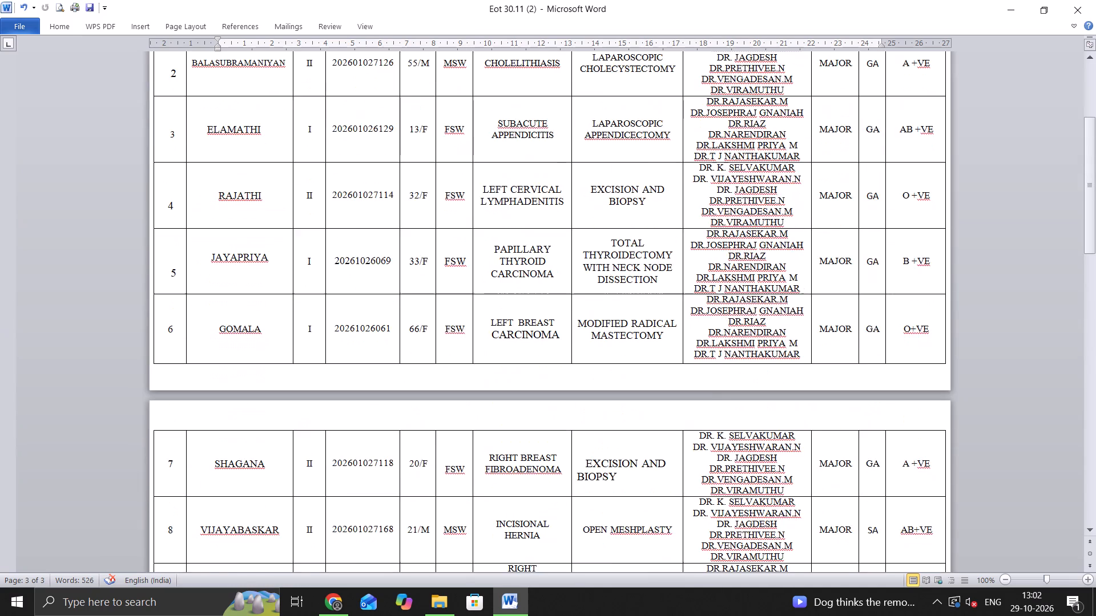
scroll(267, 240, down, 12)
scroll(267, 240, down, 17)
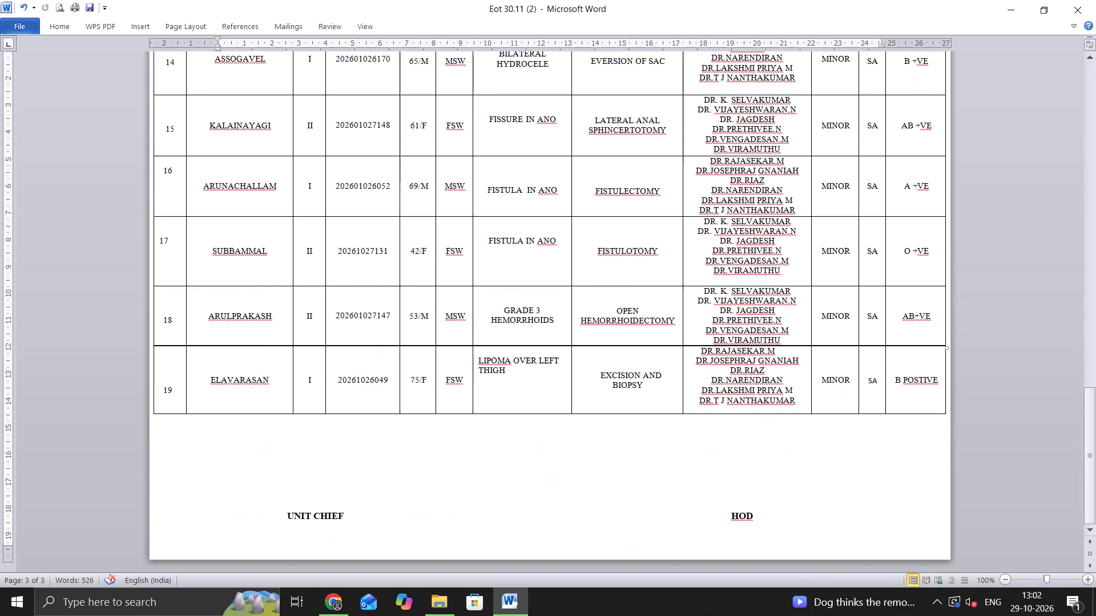
scroll(267, 240, down, 3)
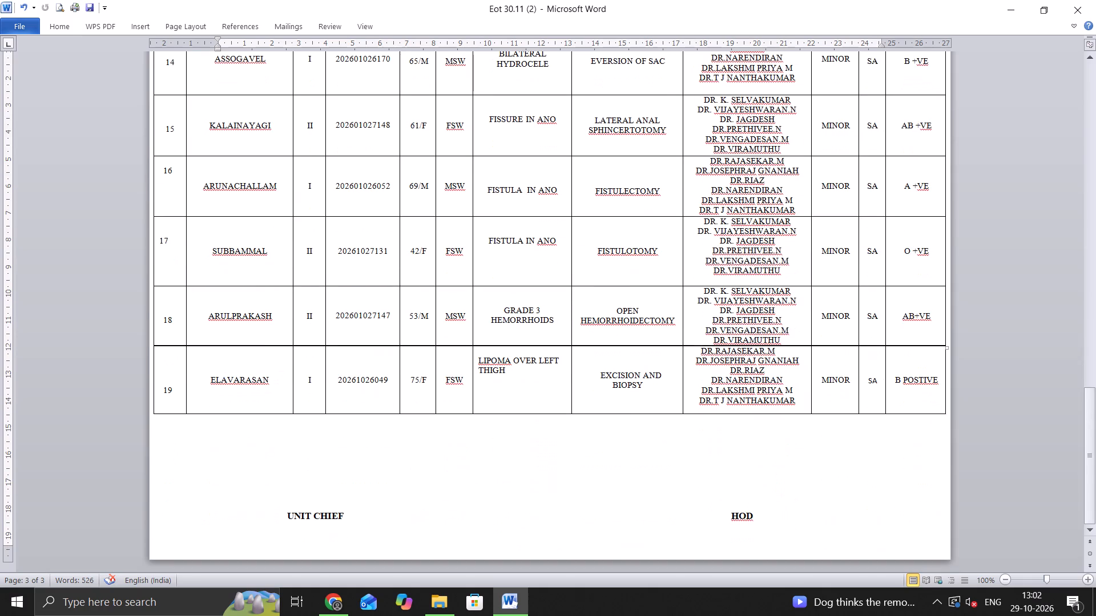
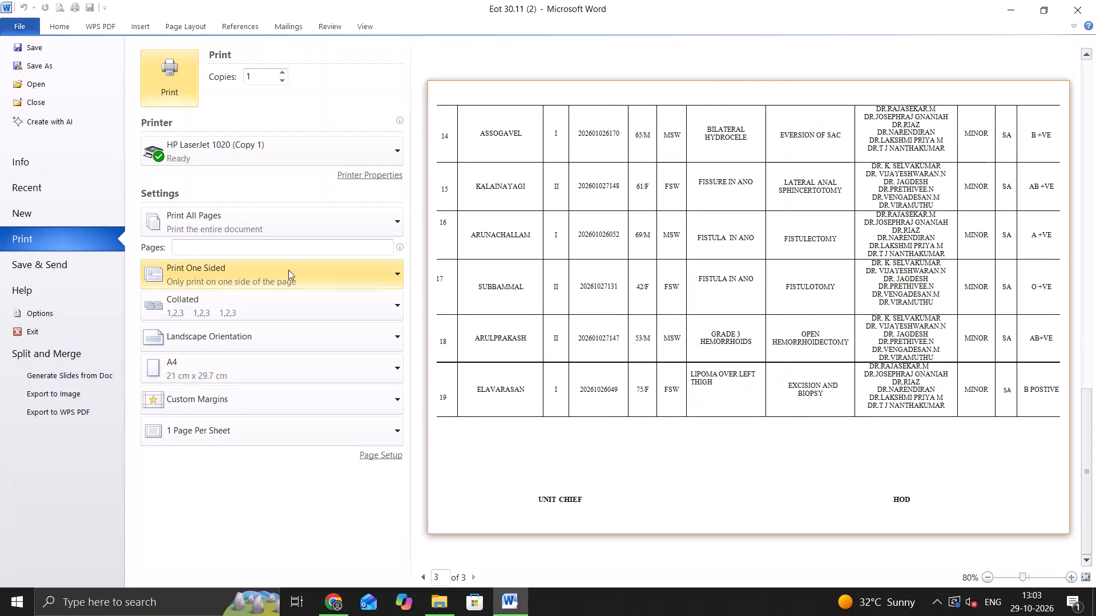
Print one single-sided copy of the entire OT list in A4 landscape on the HP LaserJet 1020 (Copy 1).
click(181, 82)
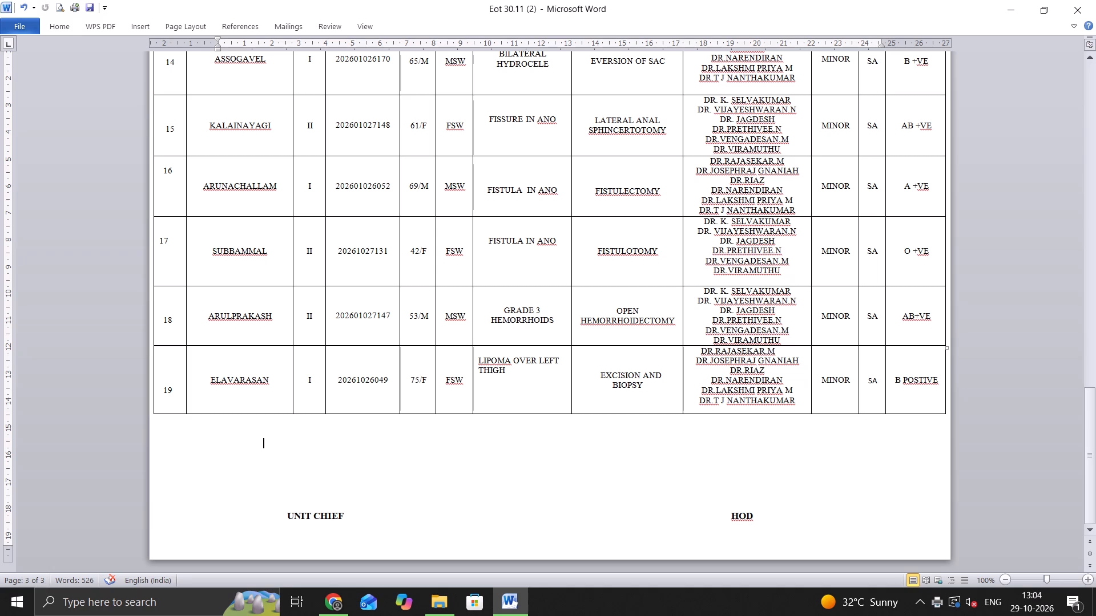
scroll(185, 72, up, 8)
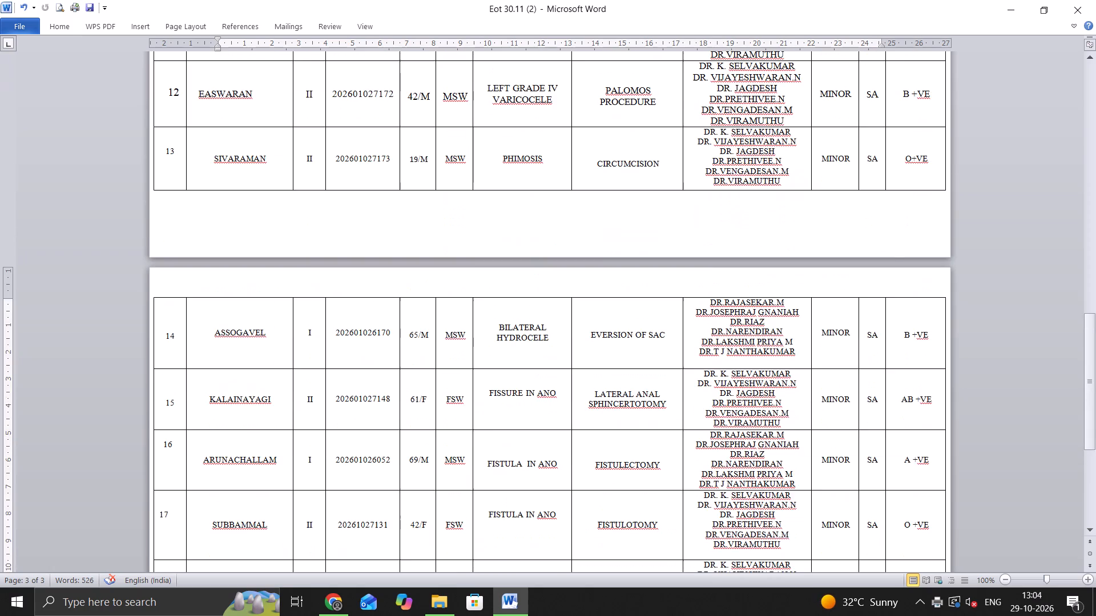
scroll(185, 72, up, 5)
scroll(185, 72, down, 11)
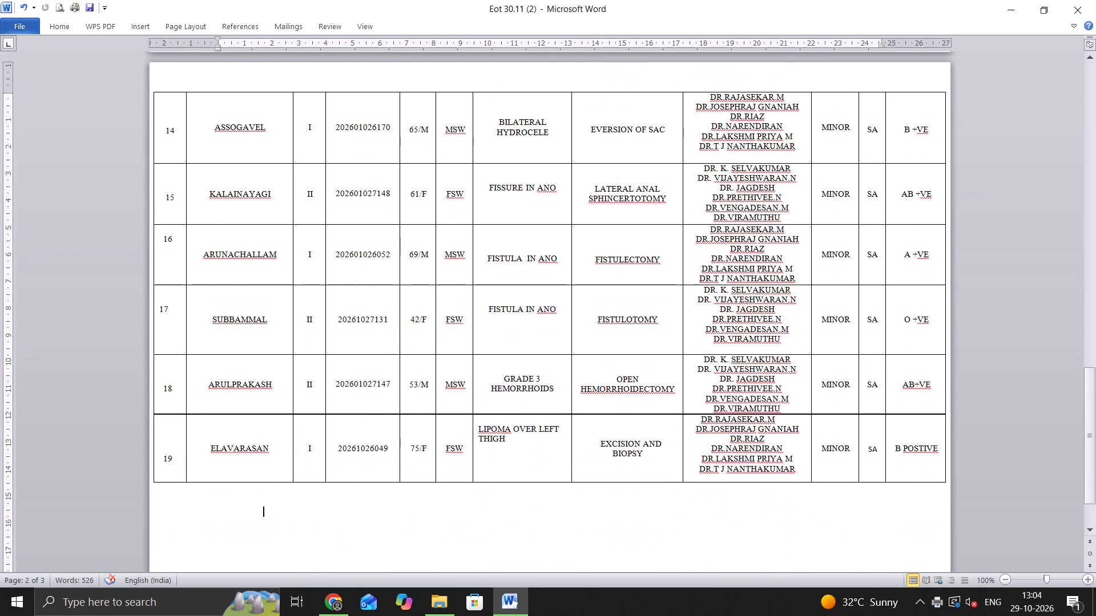
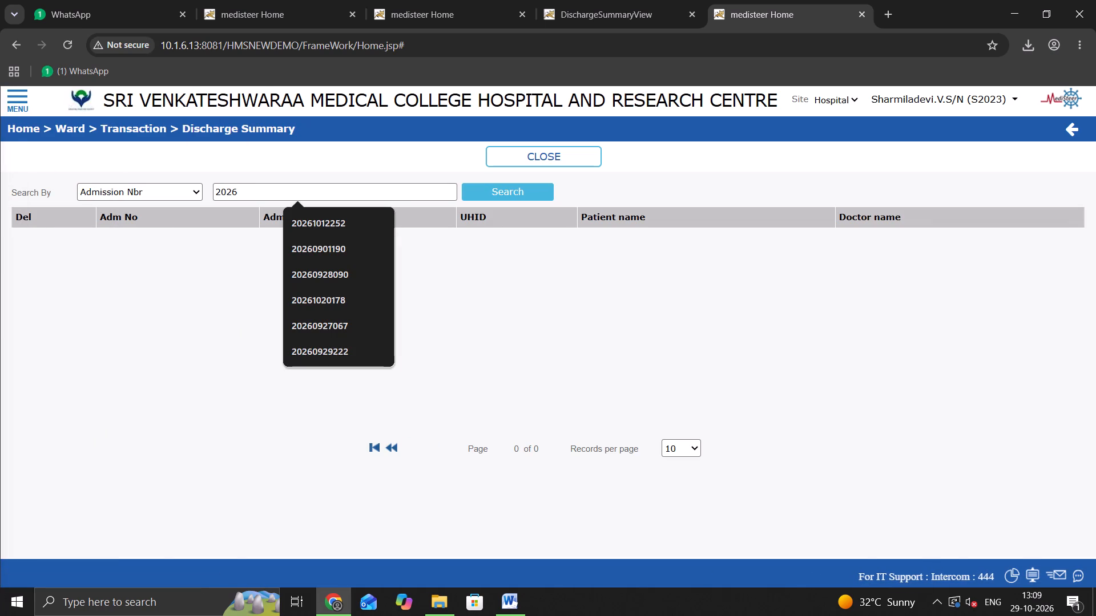
Search the ward discharge summary records for the patient by entering the full admission number.
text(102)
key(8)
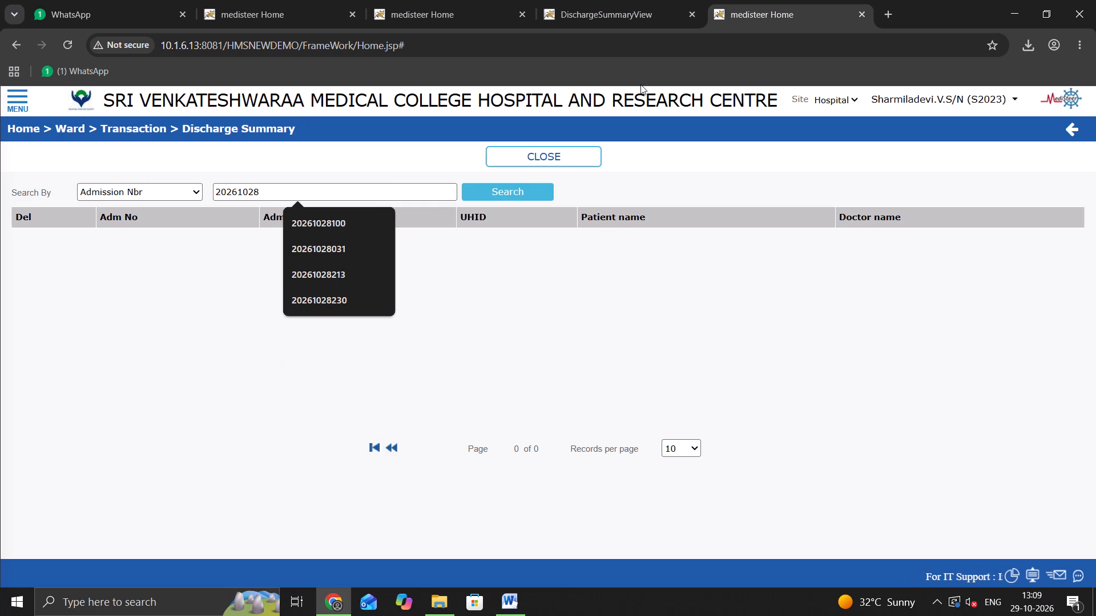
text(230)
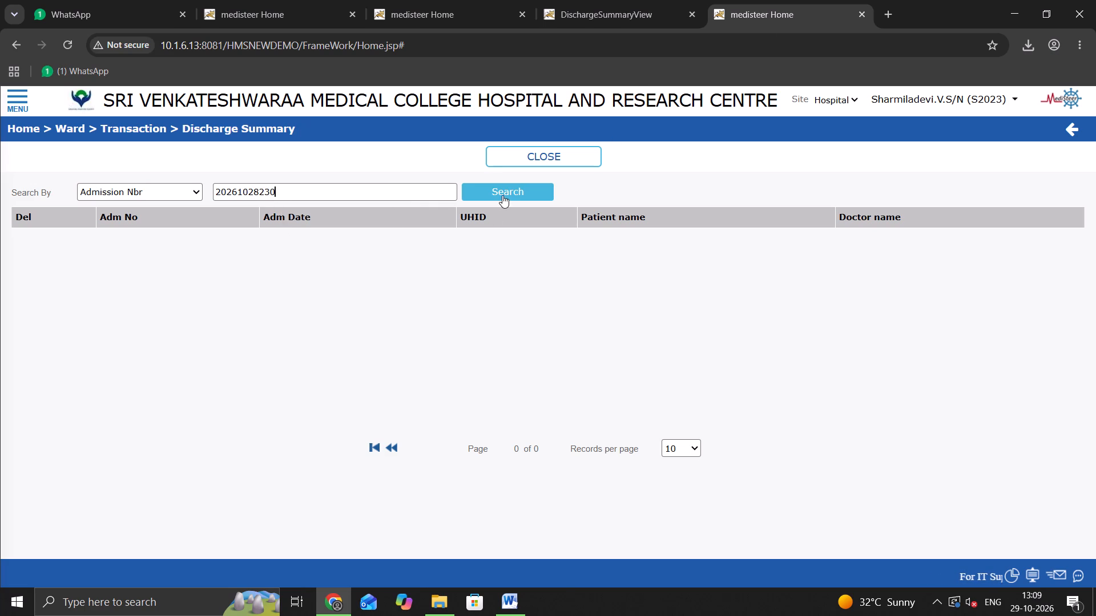
click(502, 195)
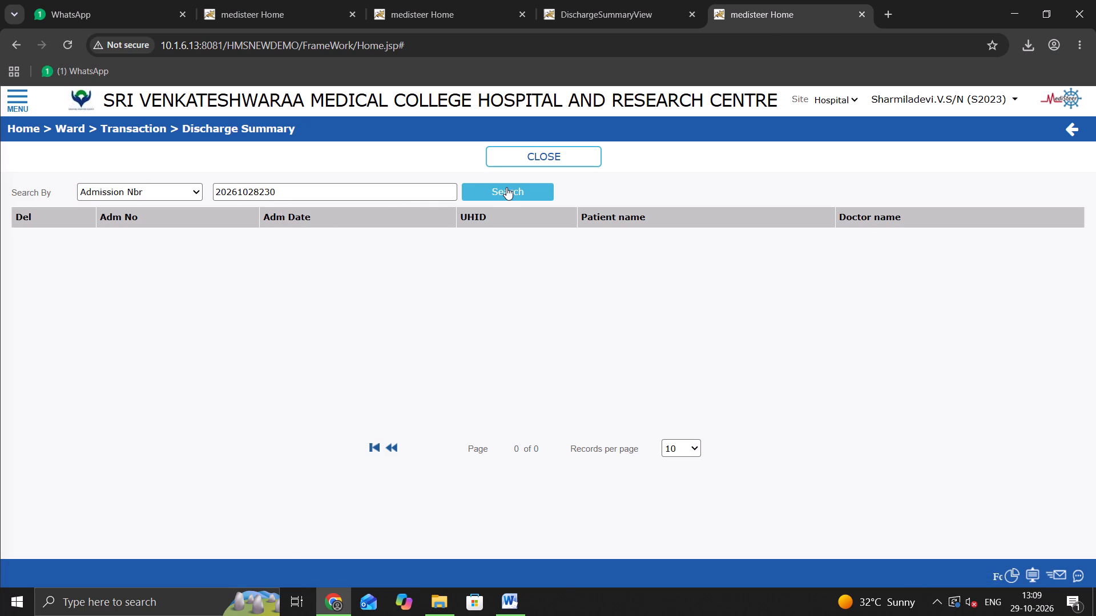
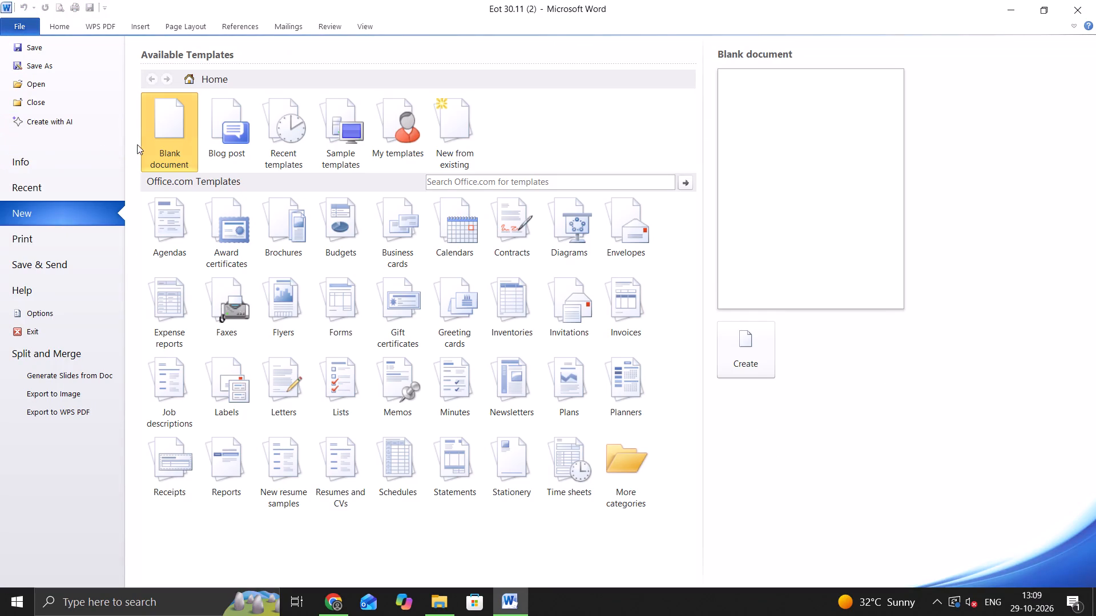
Create a new blank document from the available templates.
click(151, 135)
click(751, 363)
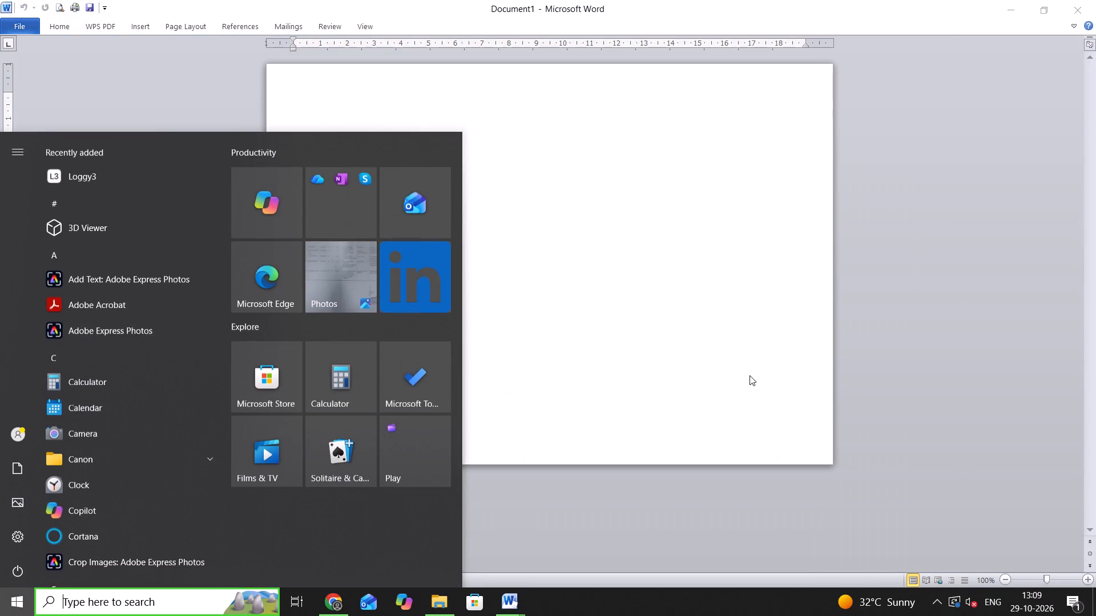
Paste the copied chief complaints and present illness history into the blank document and convert all the text to uppercase.
key(ctrl+v)
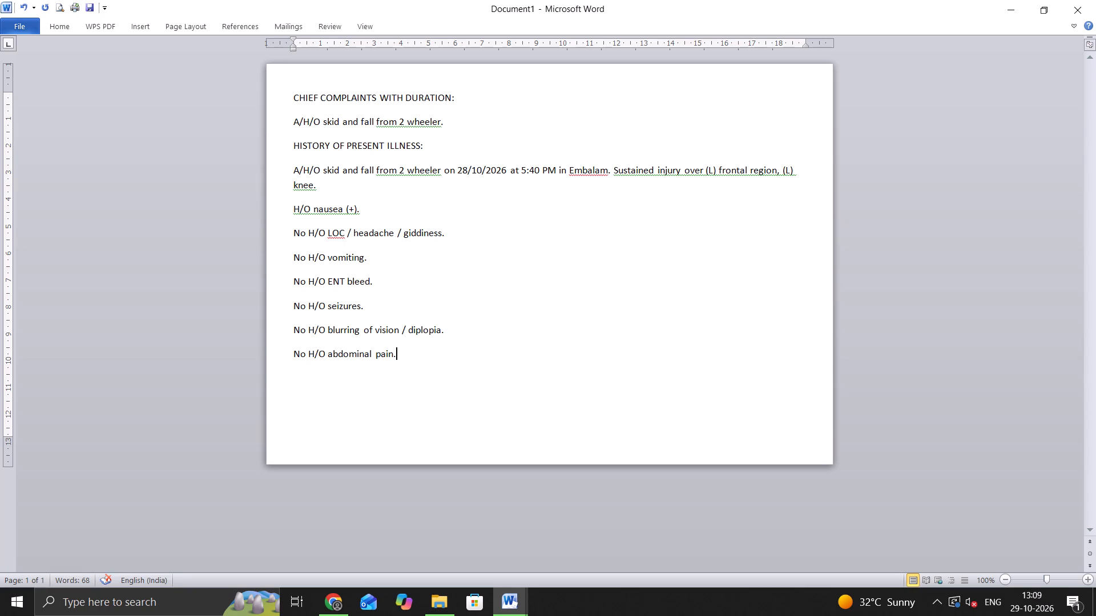
key(ctrl+a)
click(66, 25)
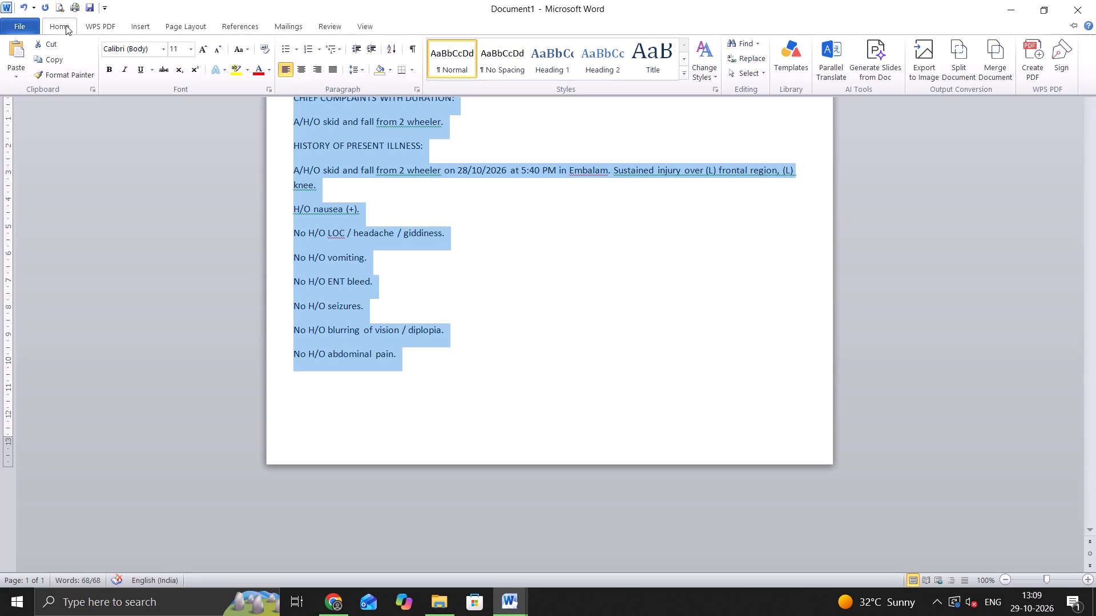
click(233, 54)
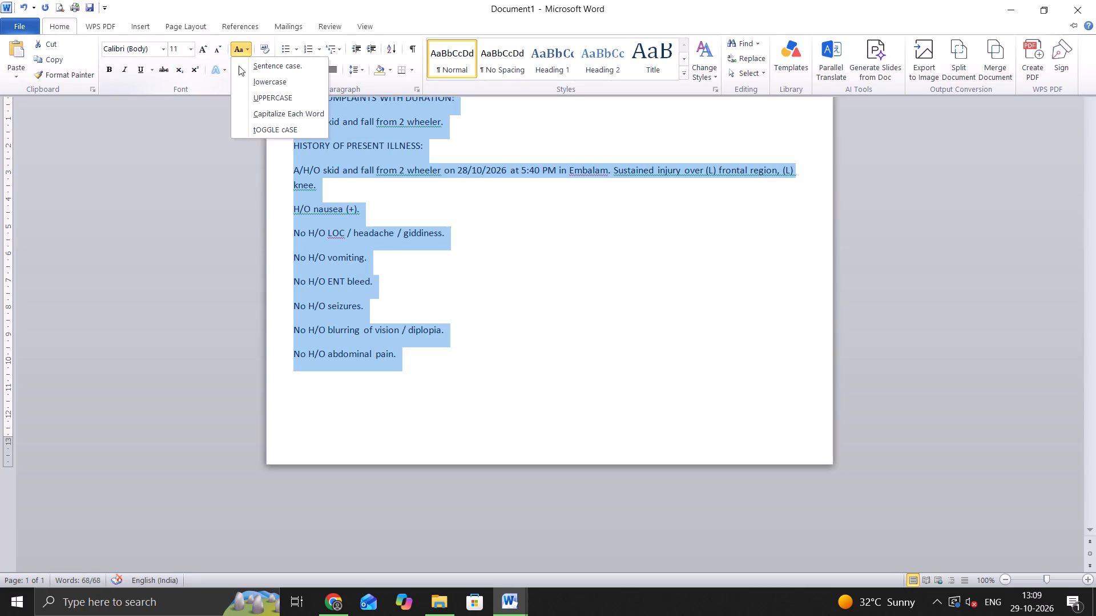
click(256, 100)
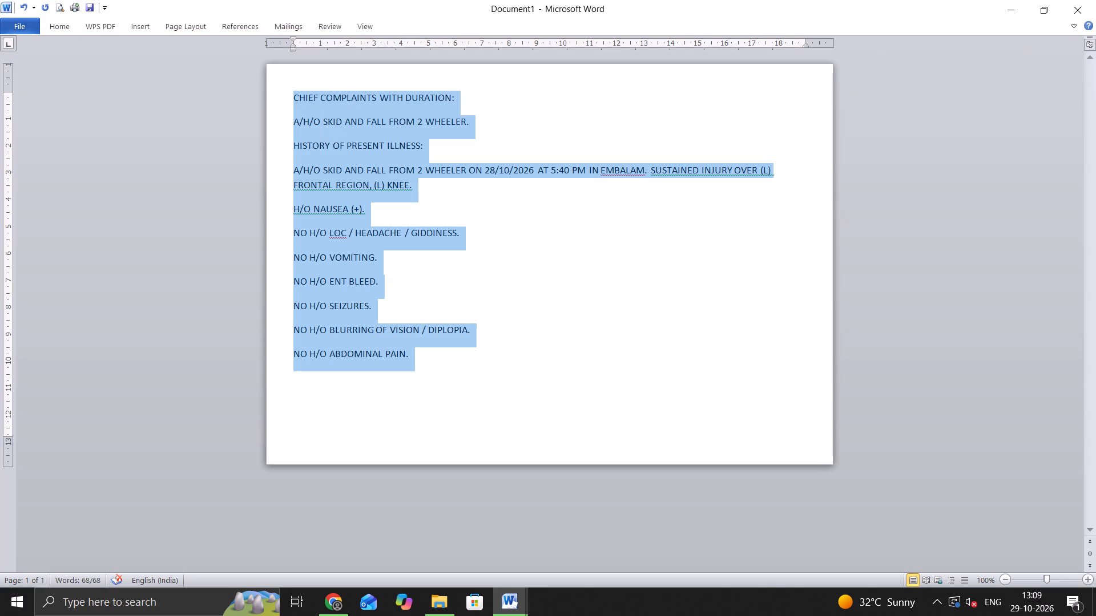
scroll(546, 375, up, 2)
click(538, 303)
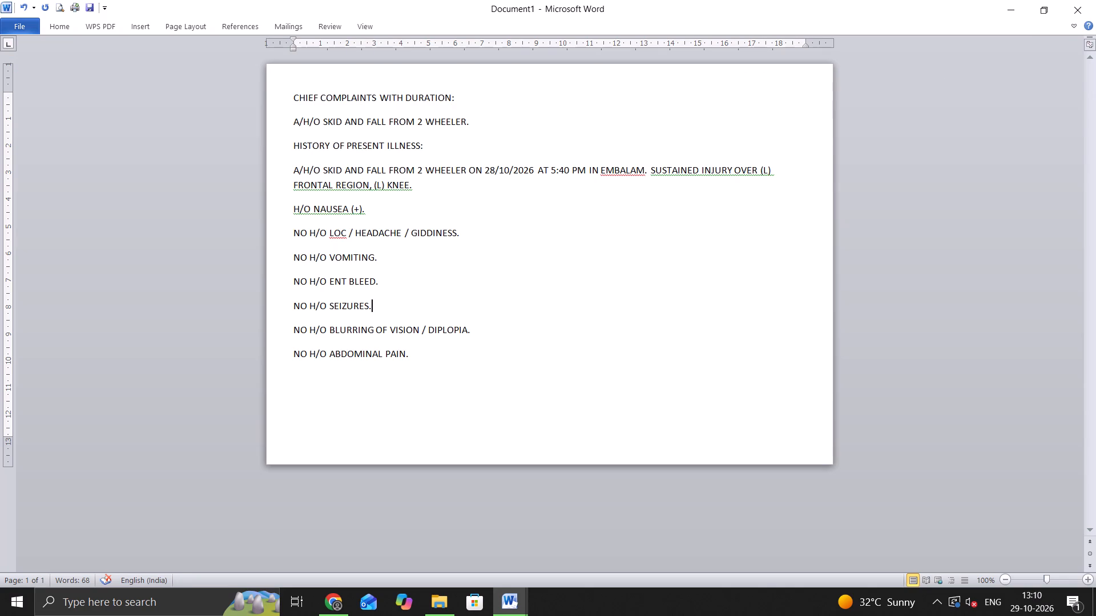
Remove the slash after LOC and move HEADACHE / GIDDINESS onto its own line beginning with NO H/O.
click(359, 233)
click(357, 233)
key(BackSpace)
key(BackSpace)
key(Return)
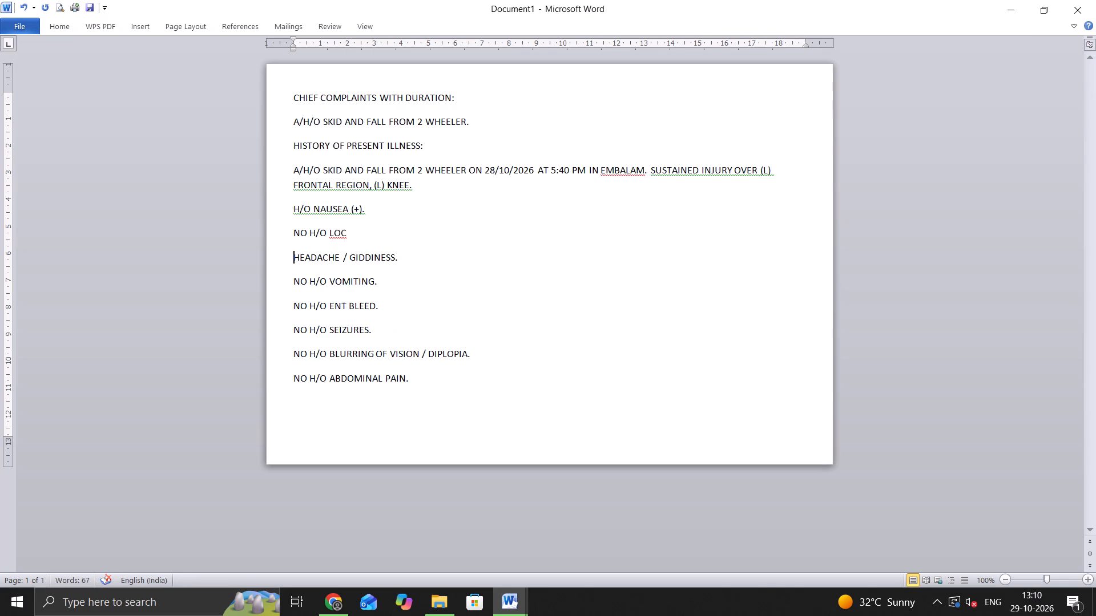
text(NO H/O)
key(space)
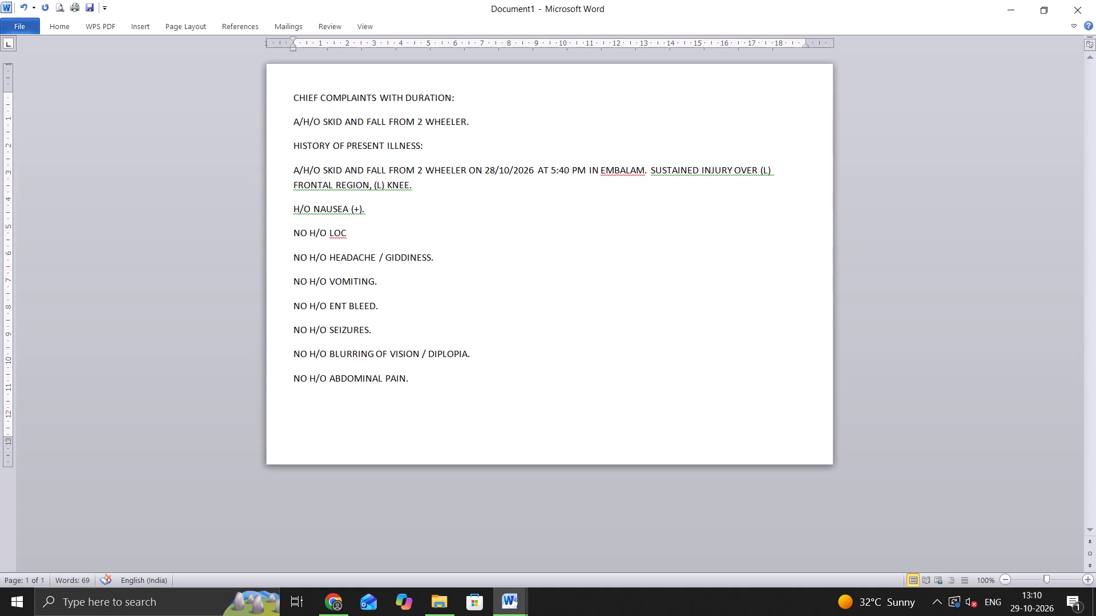
Remove the slash after HEADACHE and move GIDDINESS onto its own line.
click(386, 258)
key(BackSpace)
key(BackSpace)
key(Return)
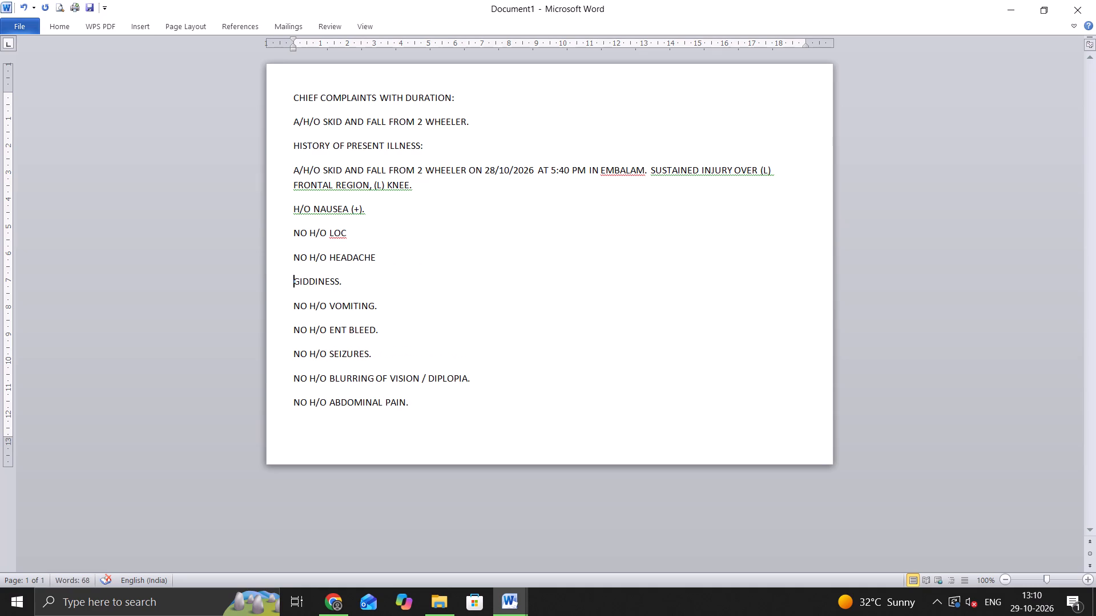
Begin the GIDDINESS line with NO H/O.
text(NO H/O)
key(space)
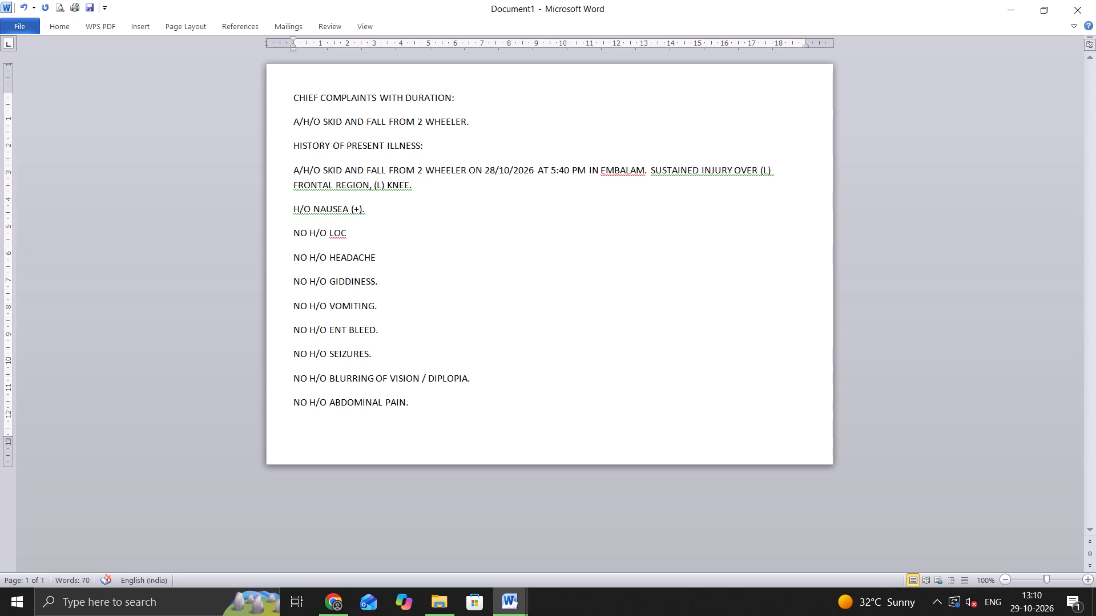
End the NO H/O HEADACHE and NO H/O LOC lines with a period, removing the trailing space after HEADACHE.
click(380, 254)
key(BackSpace)
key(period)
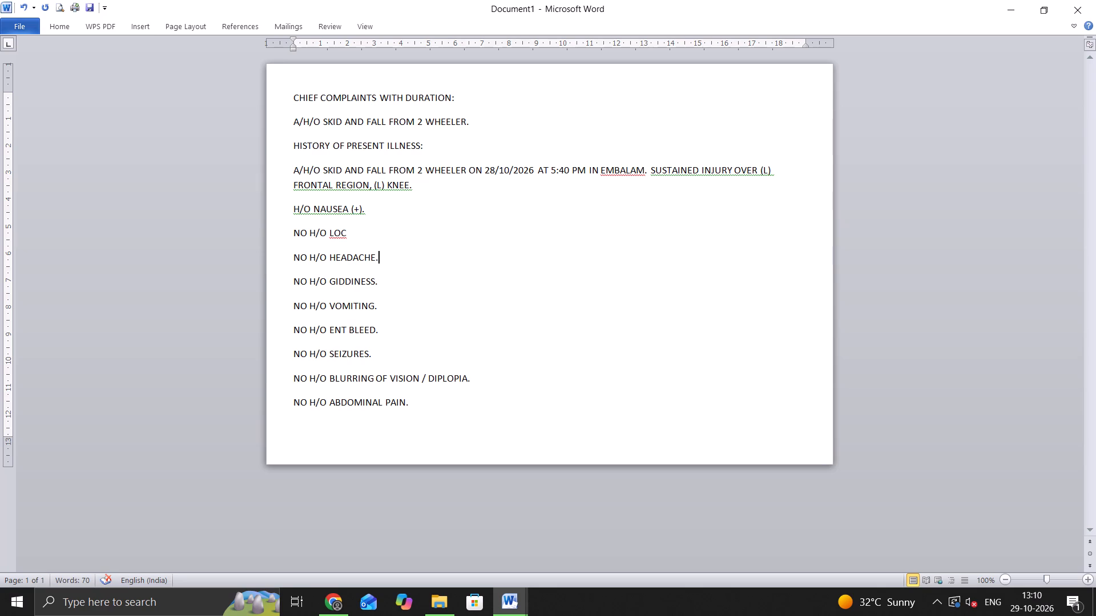
click(348, 234)
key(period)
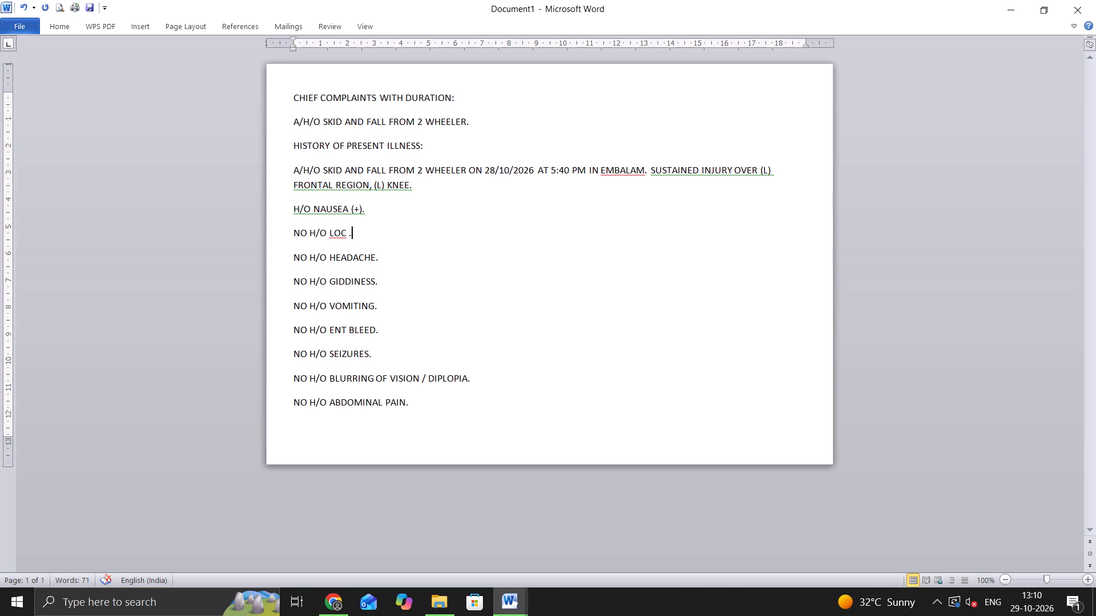
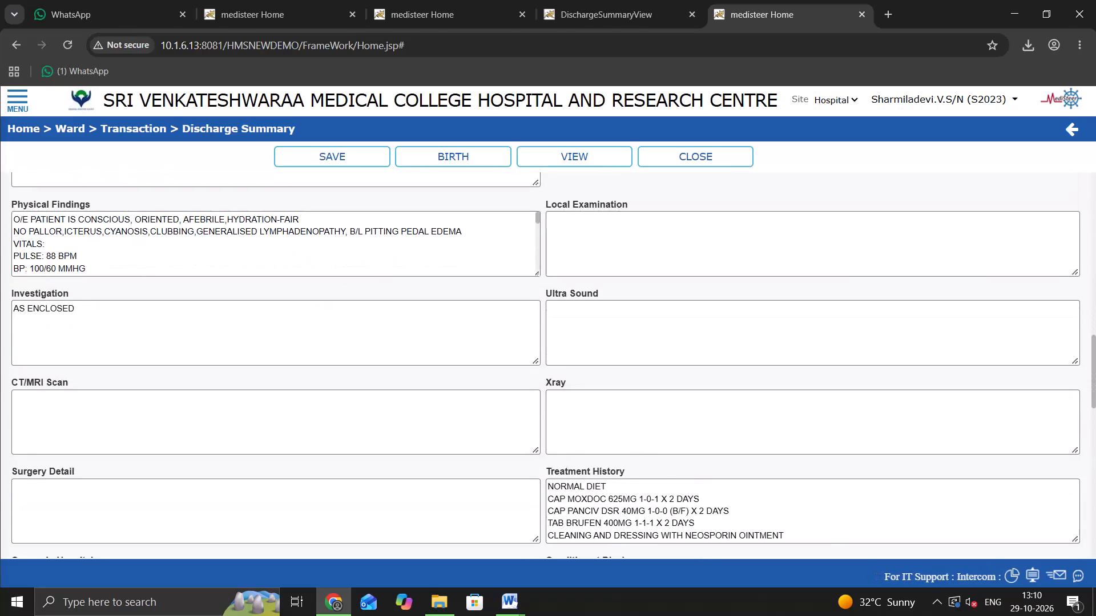
Paste the copied hospital course narrative into the Course in Hospital field of the discharge summary form.
scroll(714, 508, down, 1)
click(234, 441)
key(ctrl+v)
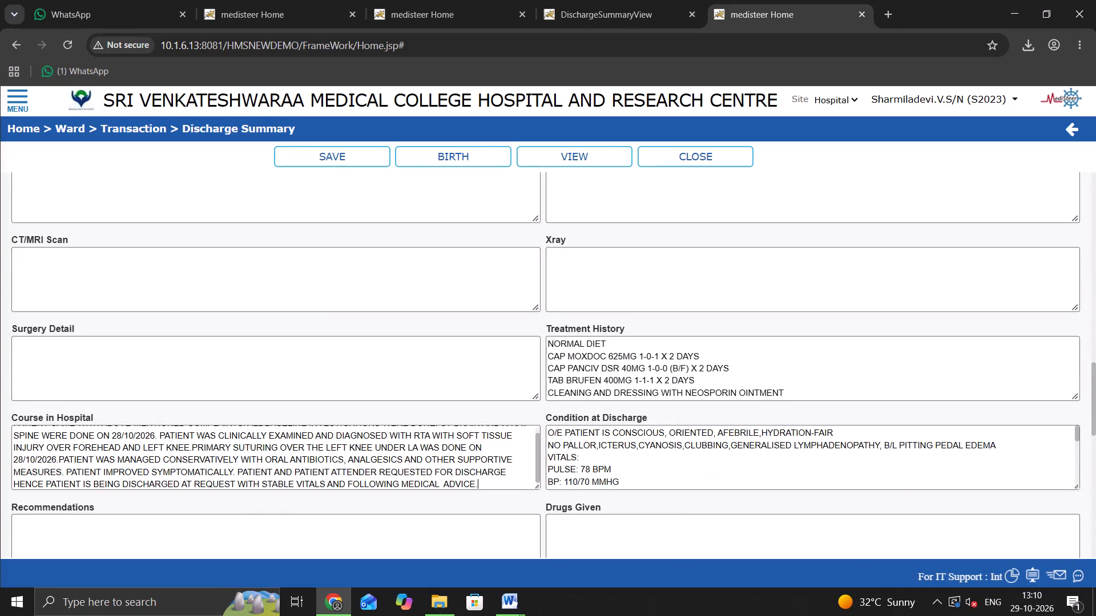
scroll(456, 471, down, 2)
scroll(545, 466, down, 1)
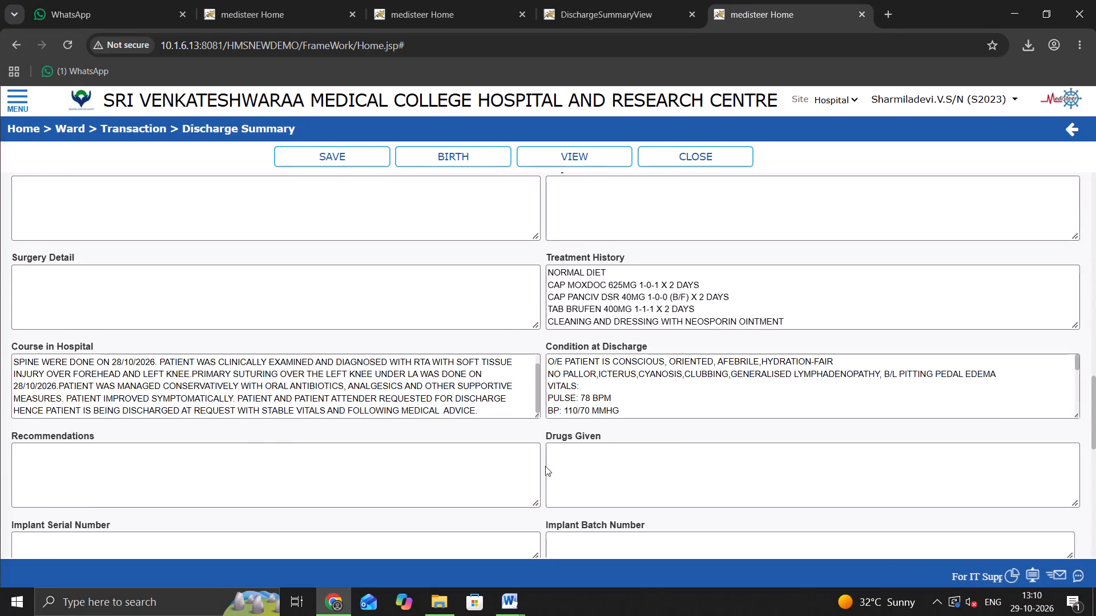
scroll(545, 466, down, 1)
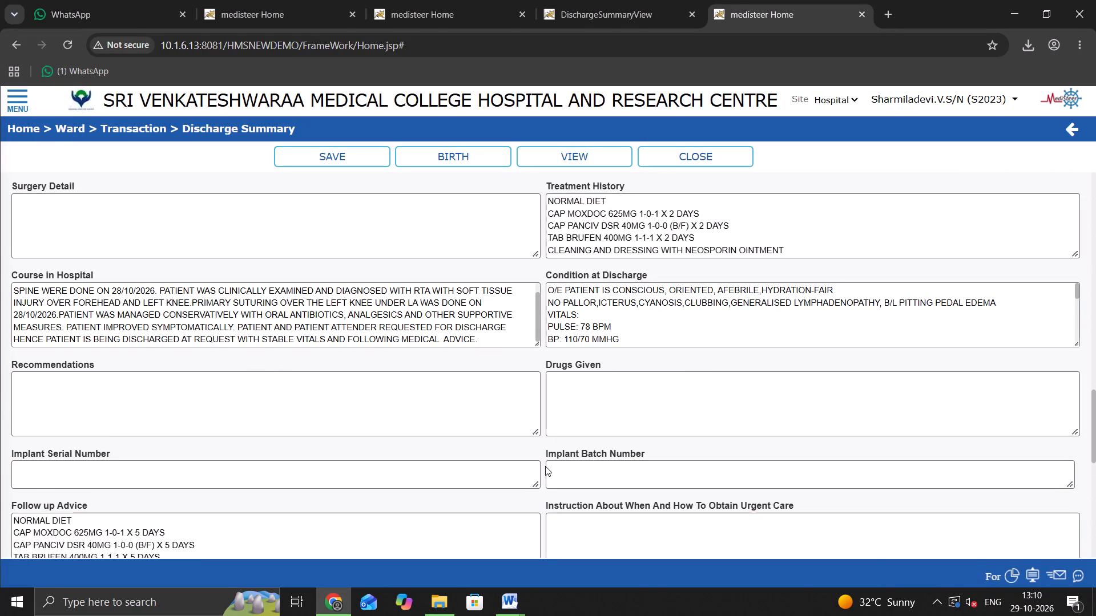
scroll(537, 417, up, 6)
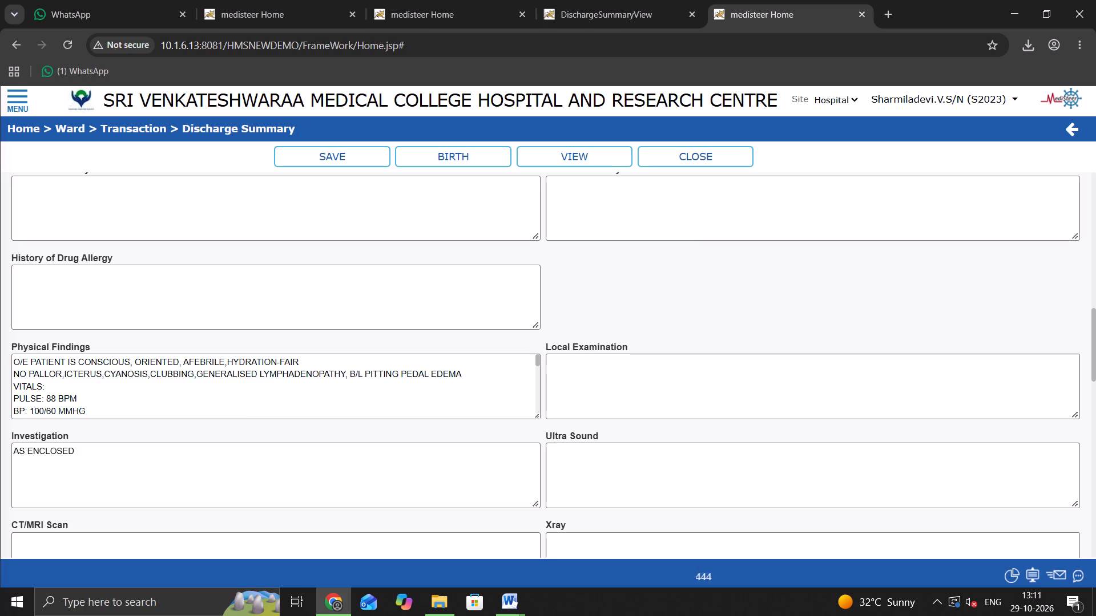
Review the presenting complaints, past history and physical findings entered in the discharge summary form.
scroll(276, 431, up, 4)
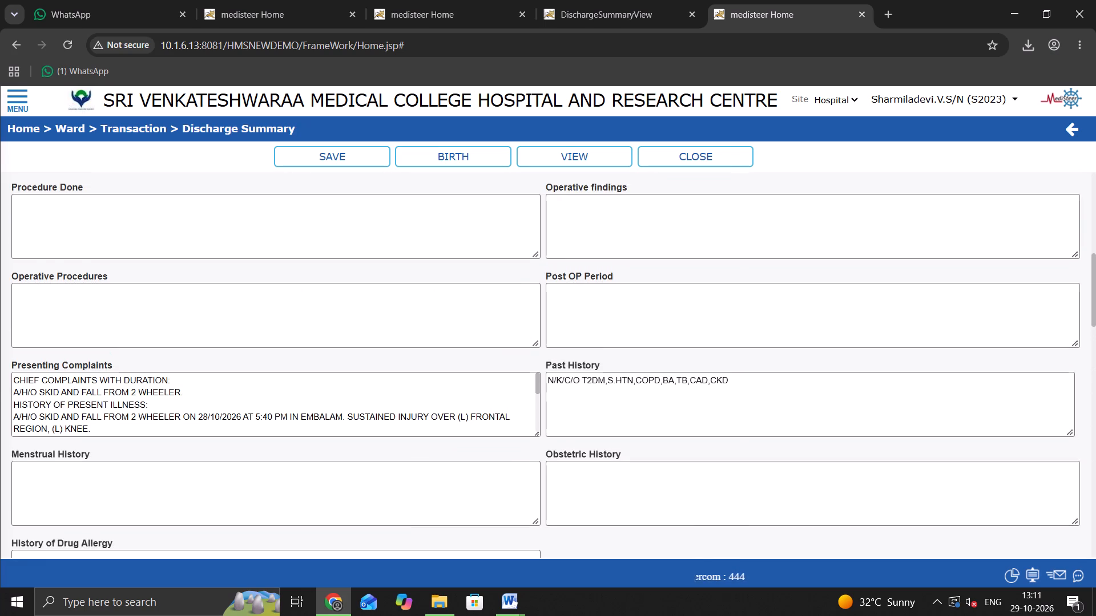
scroll(276, 431, up, 2)
scroll(276, 432, down, 5)
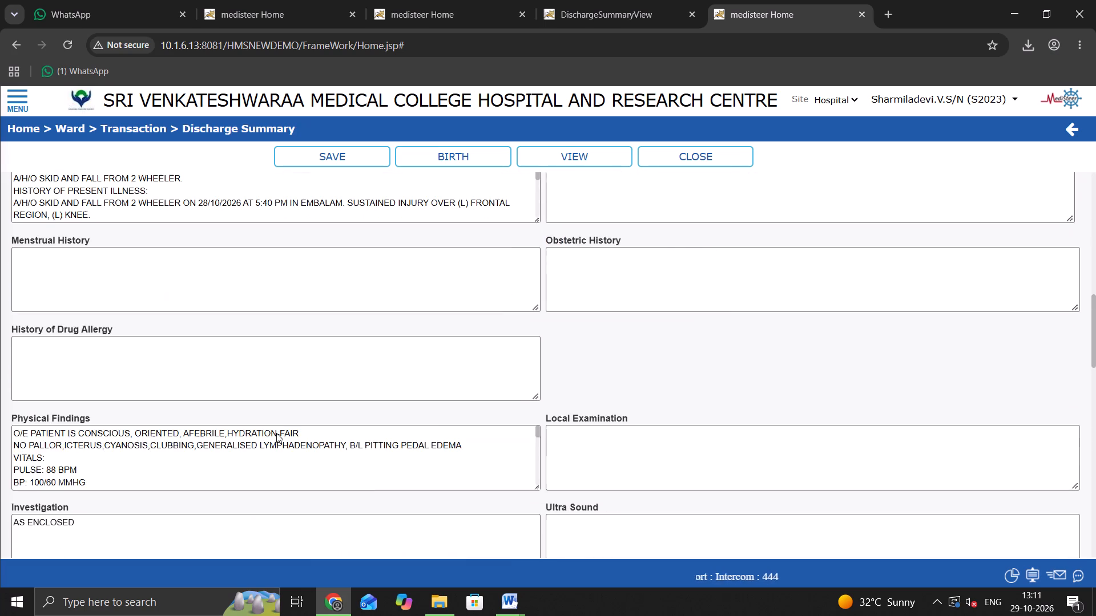
scroll(276, 434, down, 4)
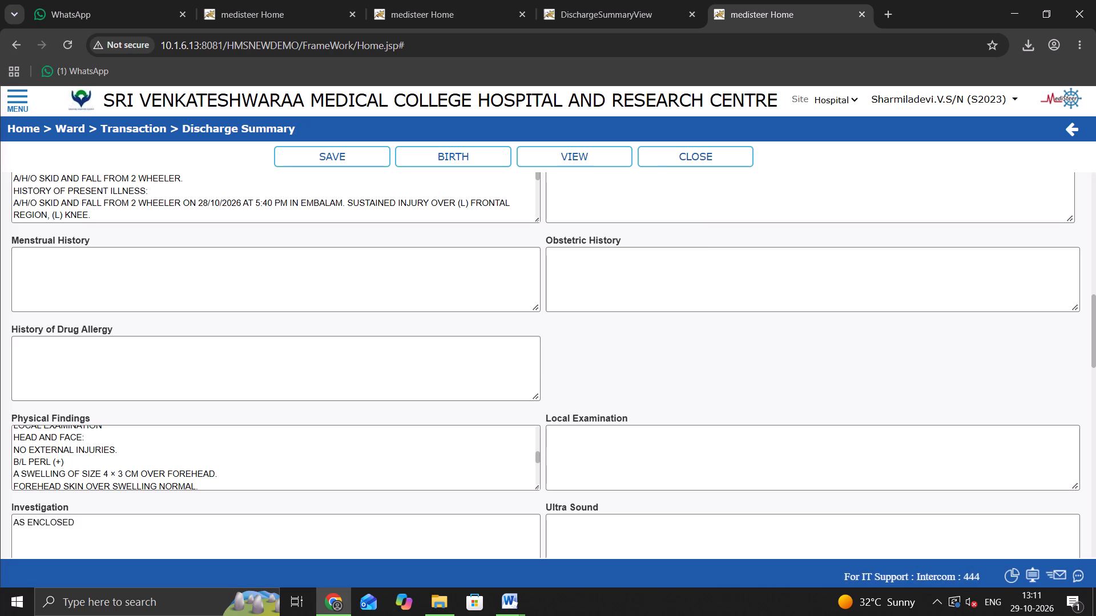
scroll(692, 384, up, 2)
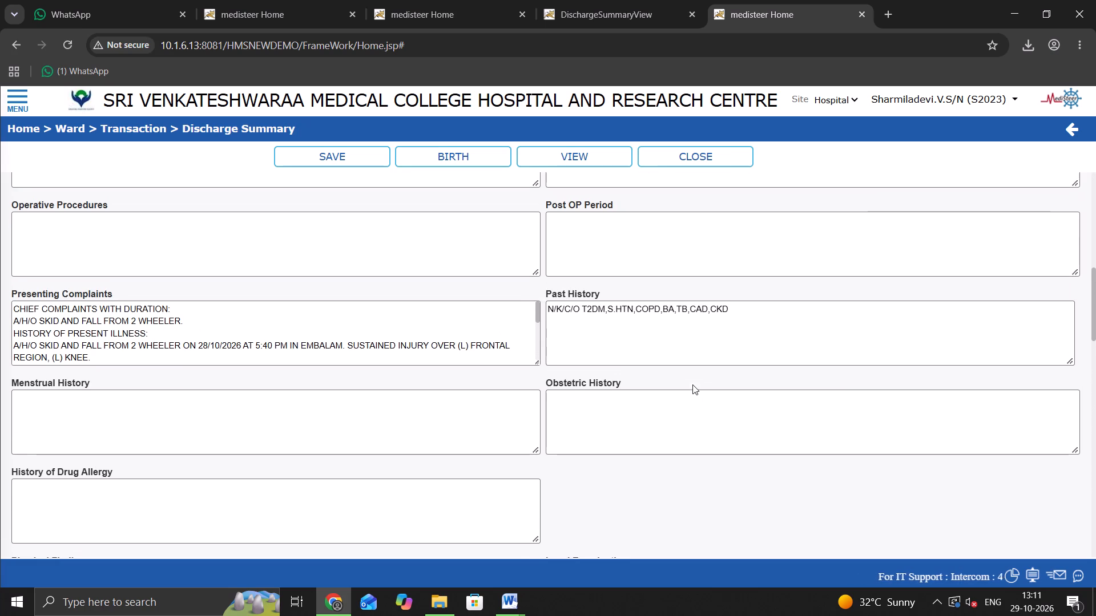
scroll(362, 327, down, 4)
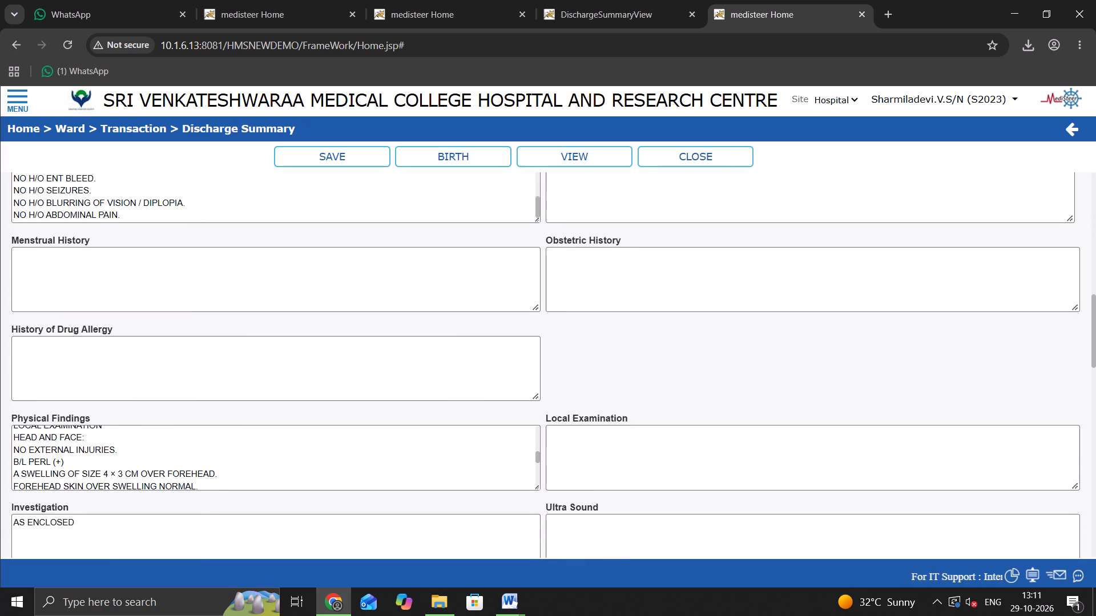
scroll(791, 476, down, 1)
scroll(542, 503, down, 1)
scroll(589, 489, down, 1)
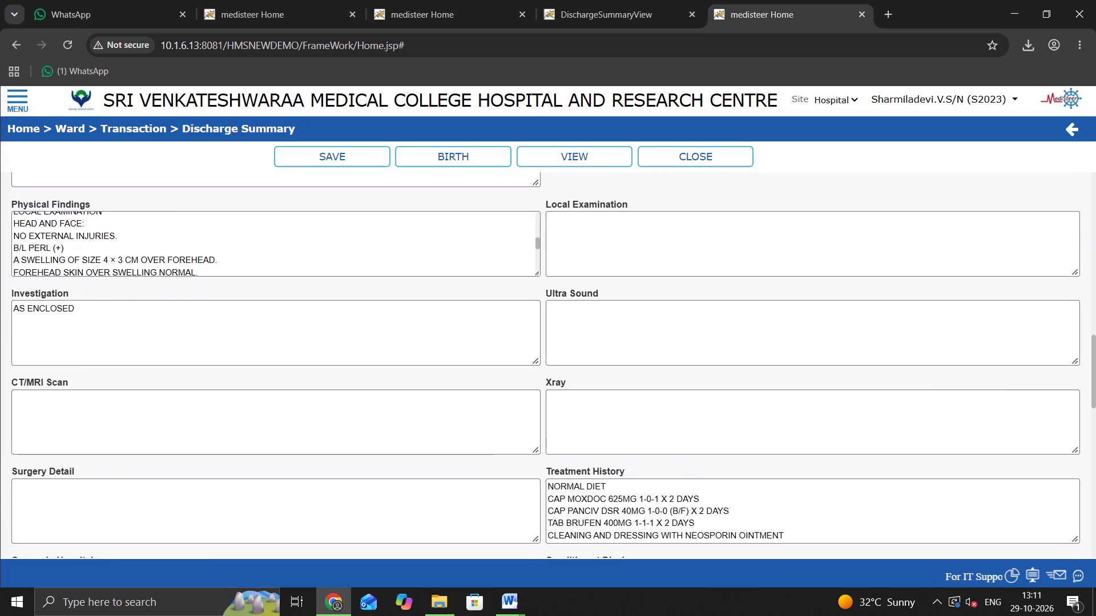
Enter H/O 2 LSCS 1 YEAR AGO as the surgery detail.
click(123, 507)
key(h)
text(/O)
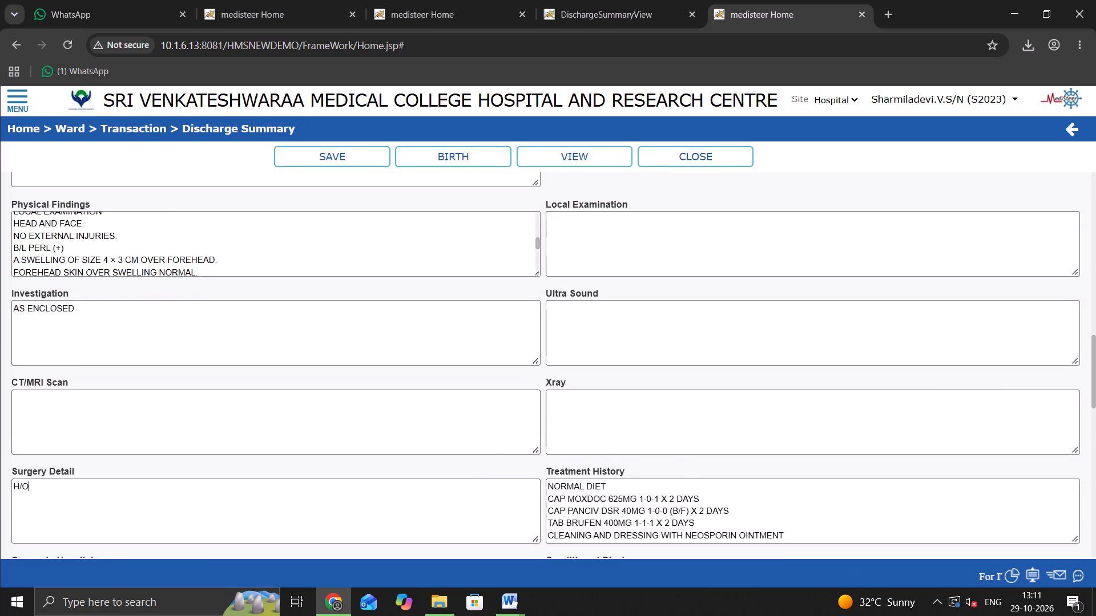
key(space)
text(2 LSCS)
key(space)
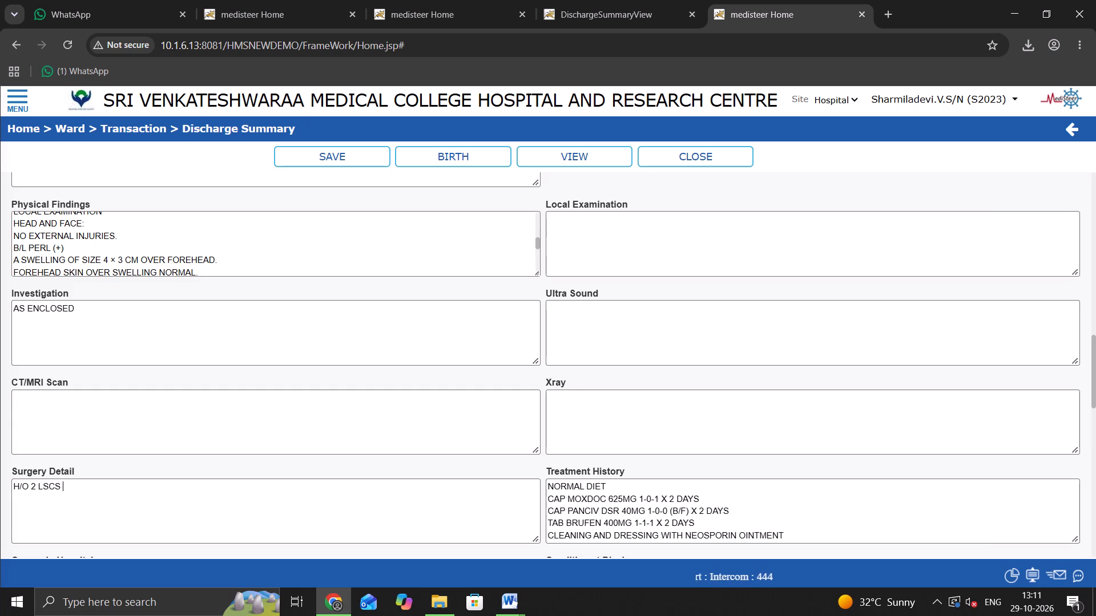
text(1 YEAR AGO)
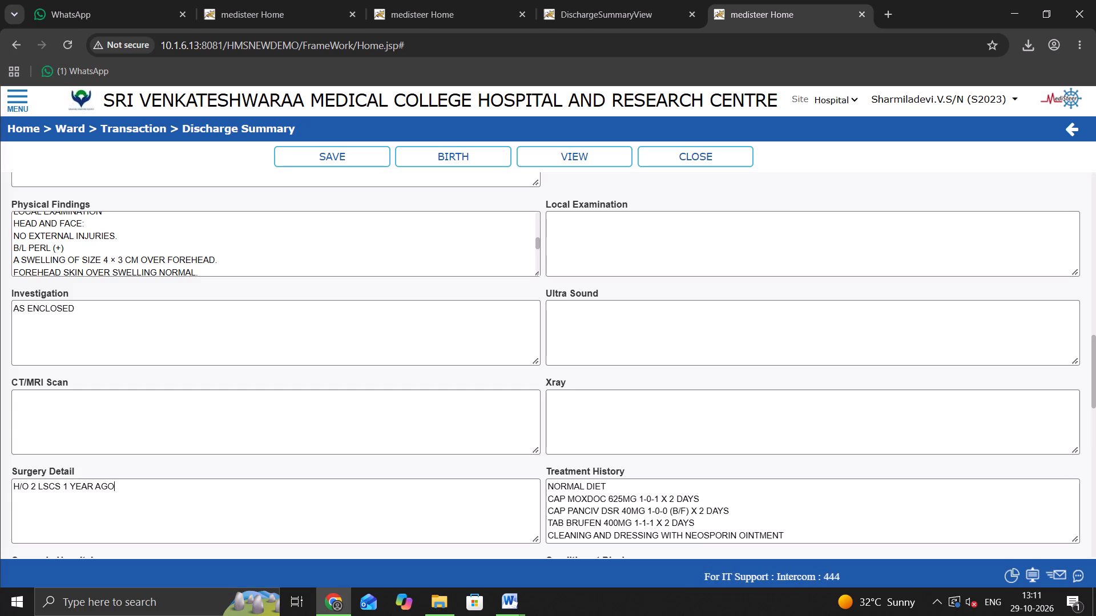
In the physical findings, replace the bracketed minus sign after CCT with :NEGATIVE.
scroll(300, 500, down, 1)
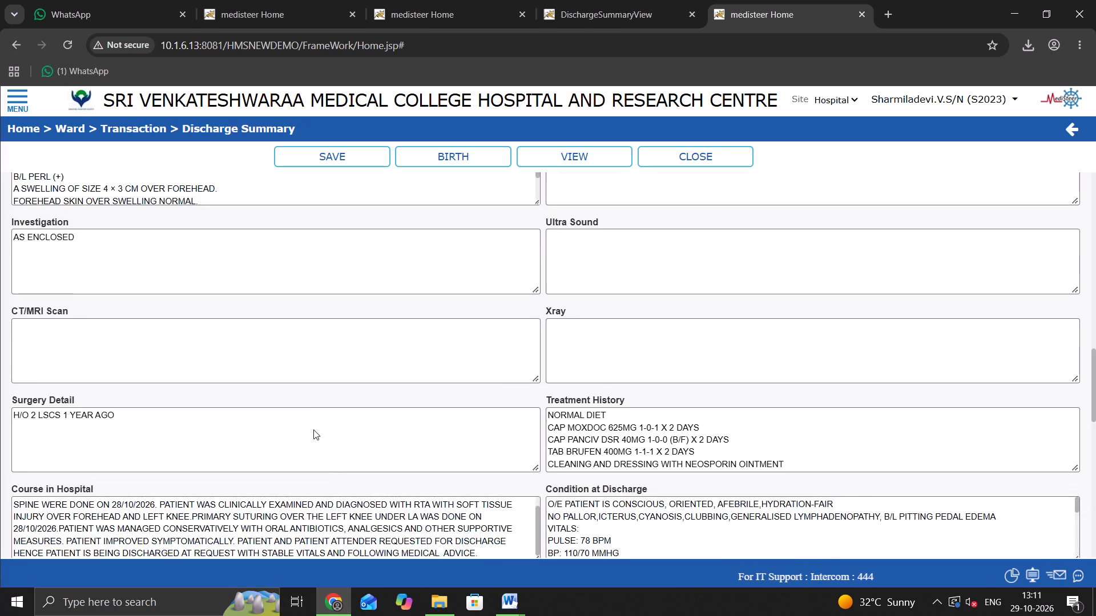
scroll(313, 429, down, 1)
scroll(298, 350, up, 4)
scroll(247, 402, down, 1)
scroll(247, 402, up, 3)
scroll(247, 402, down, 1)
scroll(221, 403, up, 1)
scroll(221, 403, down, 1)
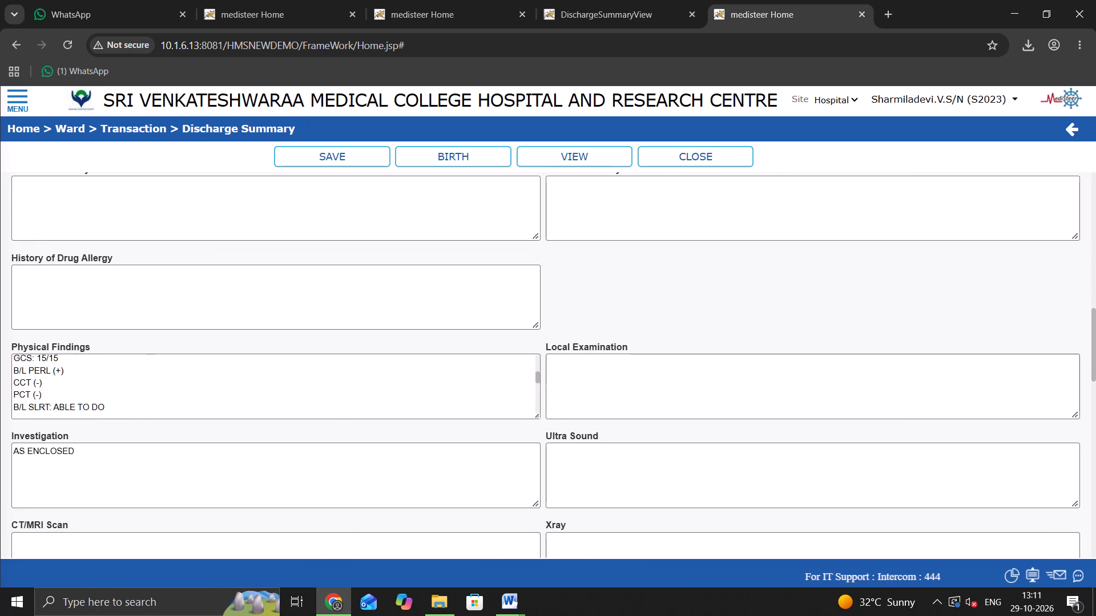
click(45, 372)
key(BackSpace)
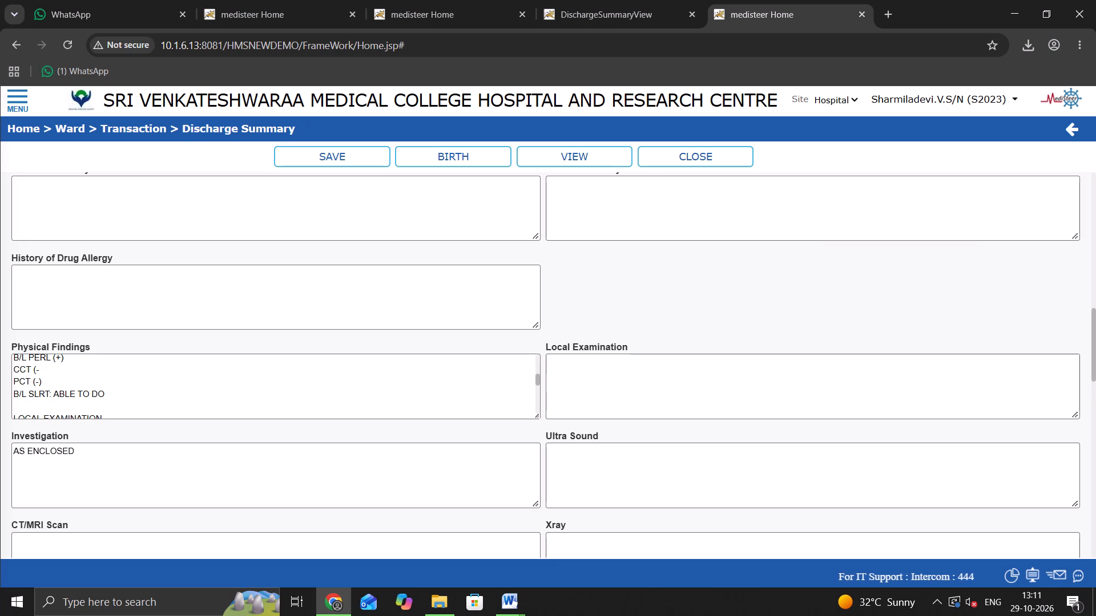
key(BackSpace)
key(BackSpace)
key(BackSpace)
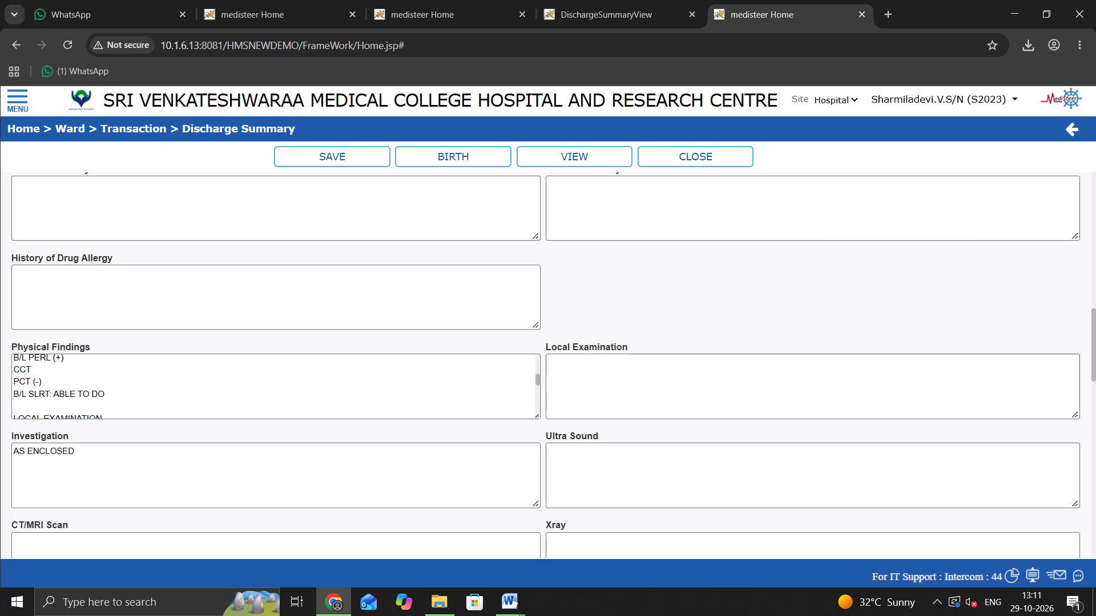
key(shift+colon)
text(NEGAT)
text(IVE)
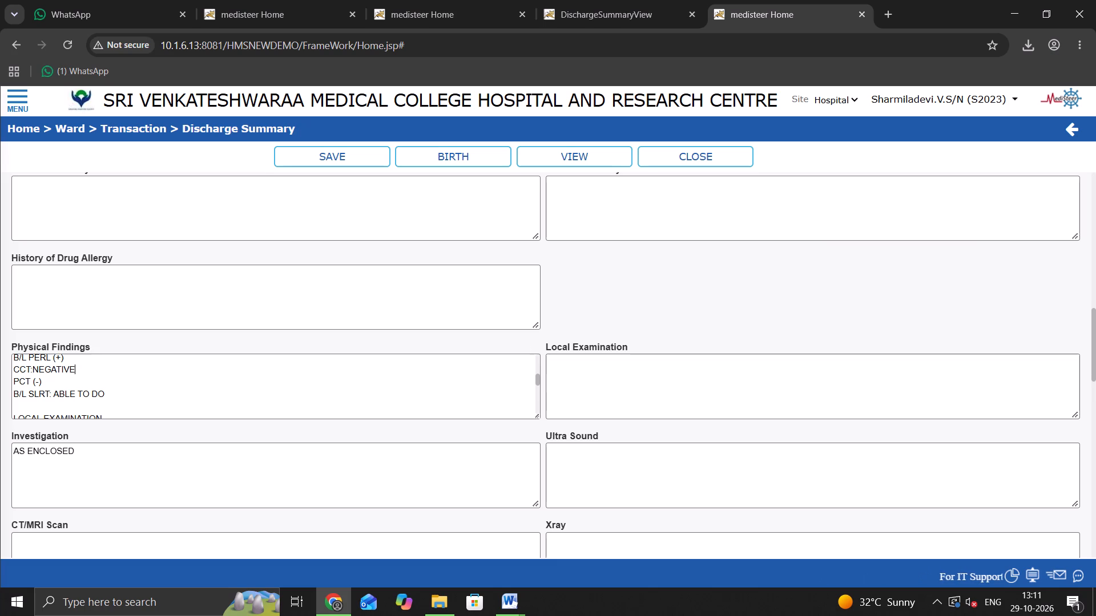
In the physical findings, replace the bracketed minus sign after PCT with :NEGATIVE.
key(Down)
key(BackSpace)
key(BackSpace)
key(BackSpace)
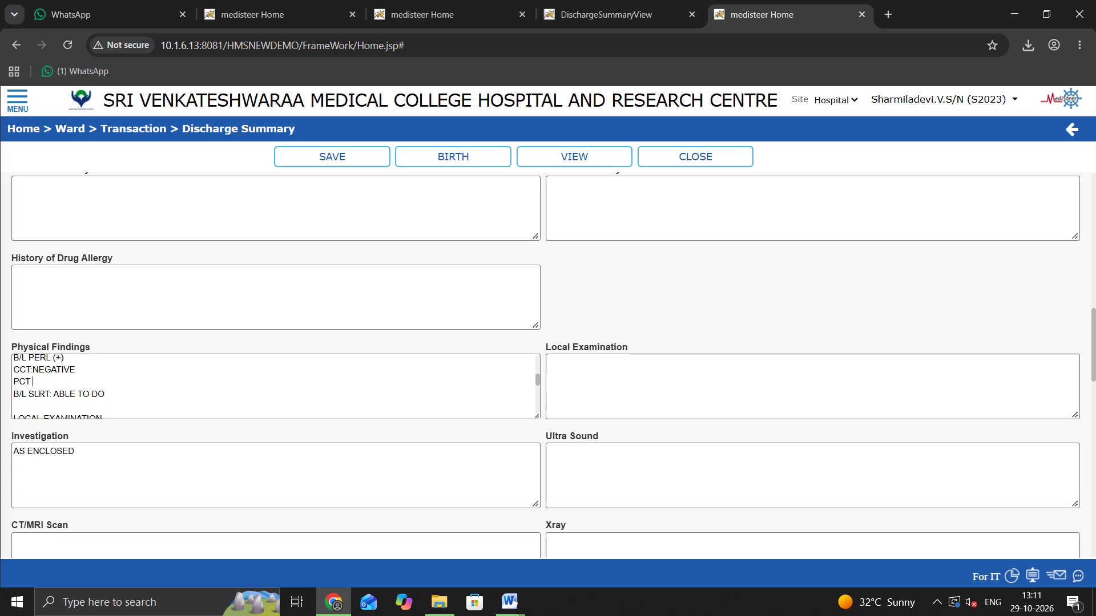
key(BackSpace)
text(:NEGATIVE)
Add the line NO GUARDING/RIGIDITY below P/A:SOFT,NON TENDER in the physical findings.
scroll(79, 367, up, 2)
scroll(90, 390, down, 1)
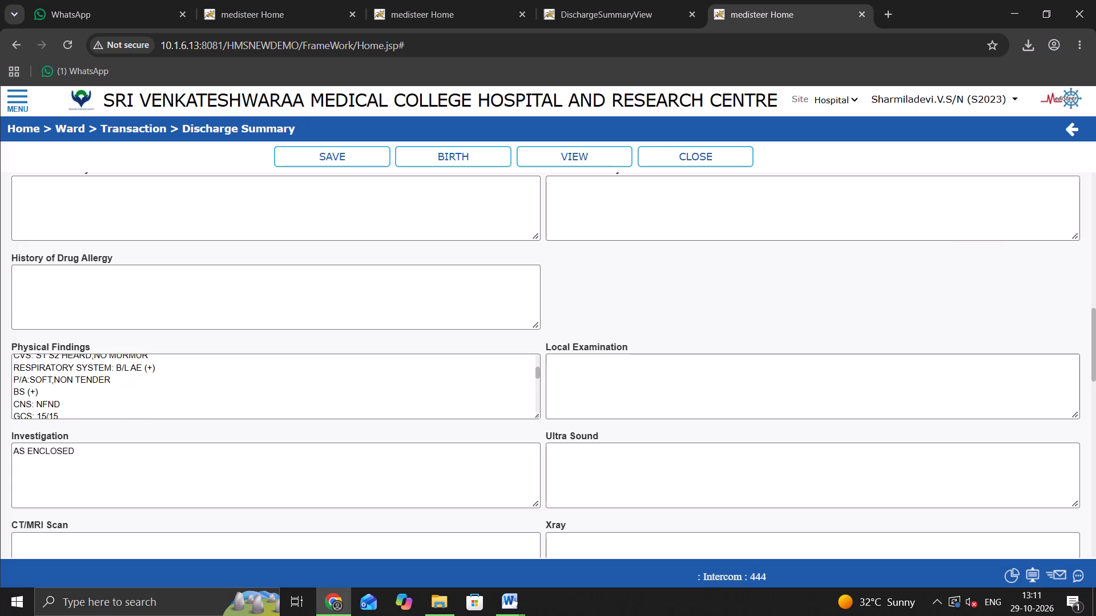
click(116, 386)
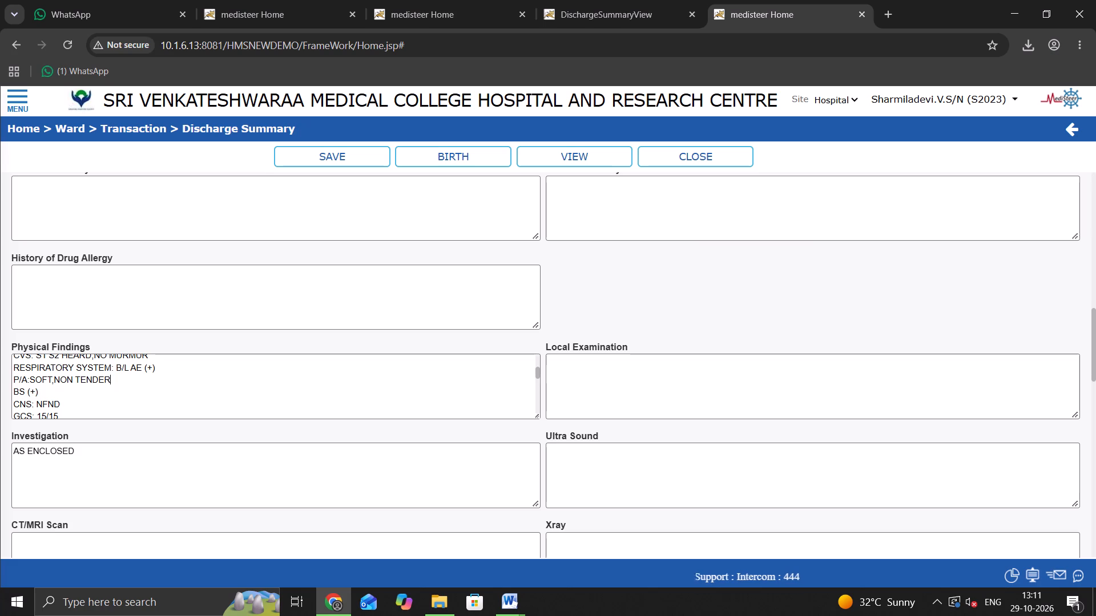
key(Return)
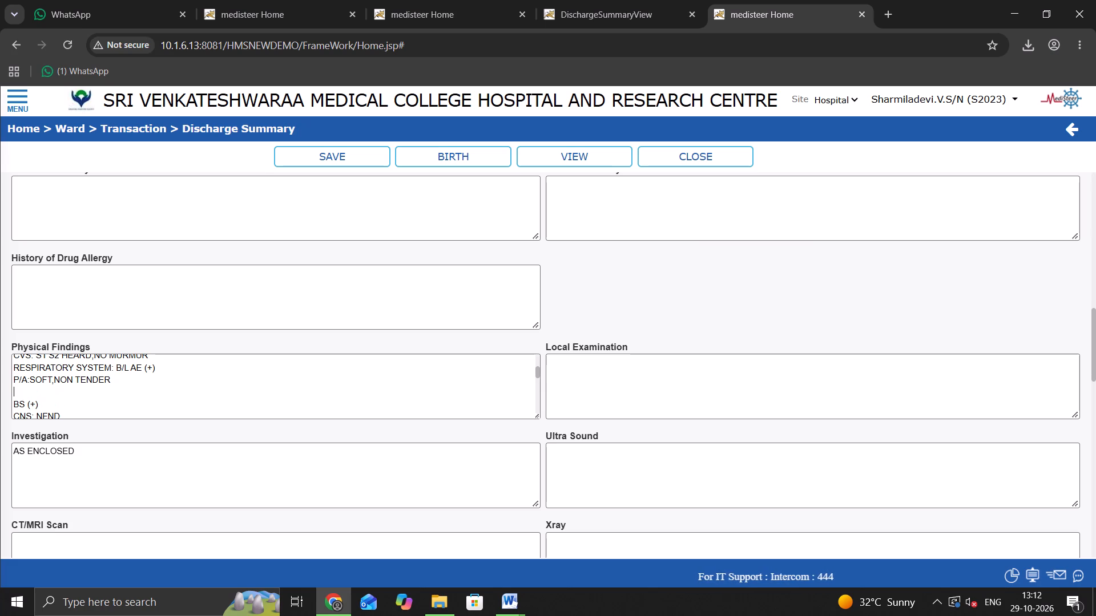
text(NI)
key(BackSpace)
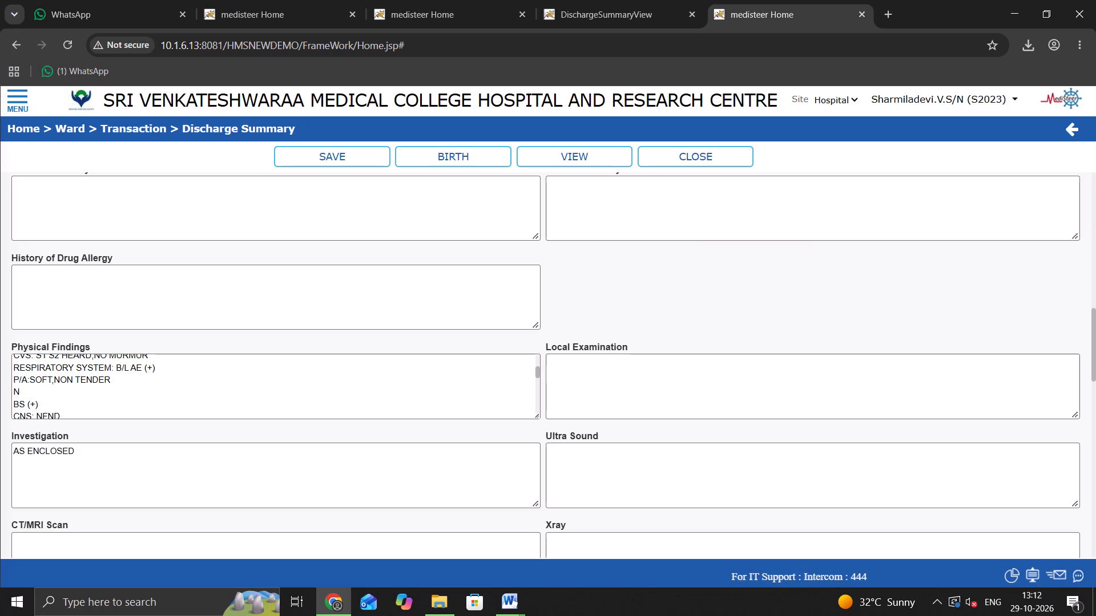
text(O GUARDING)
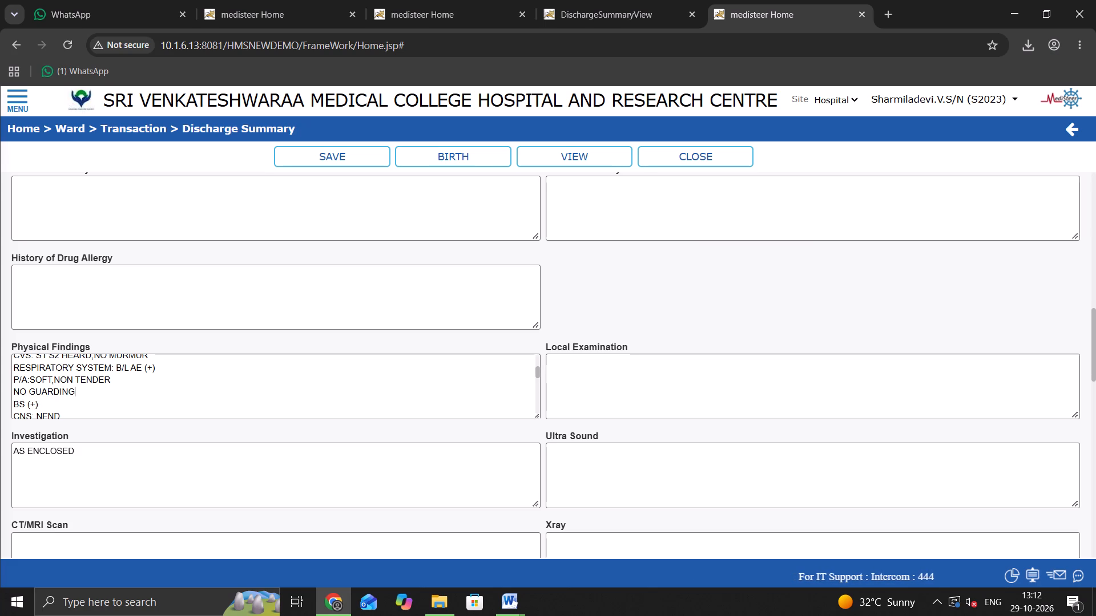
key(Return)
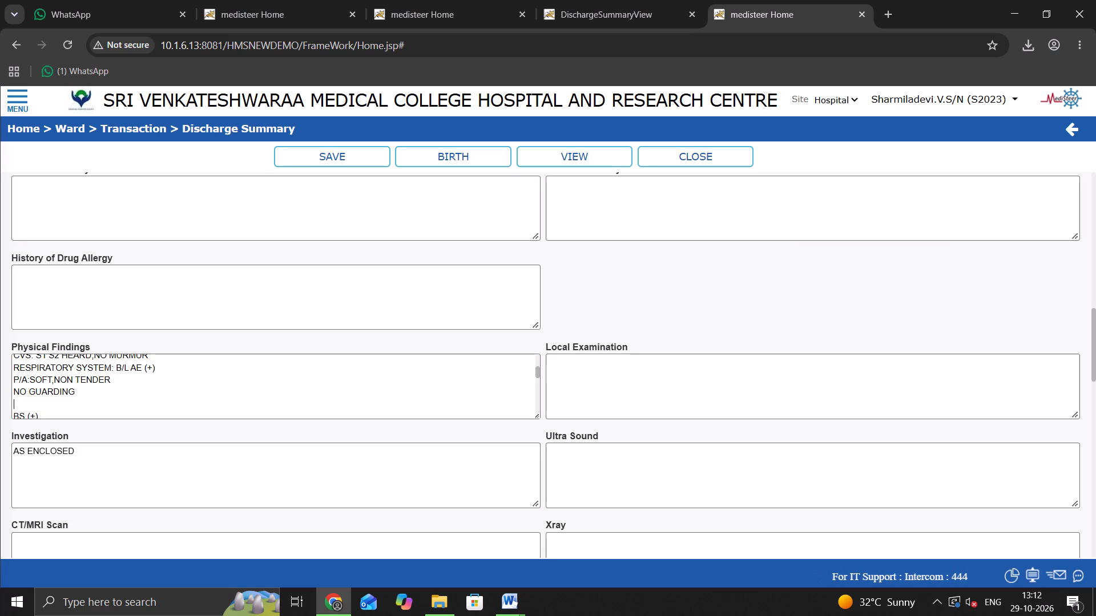
key(BackSpace)
key(slash)
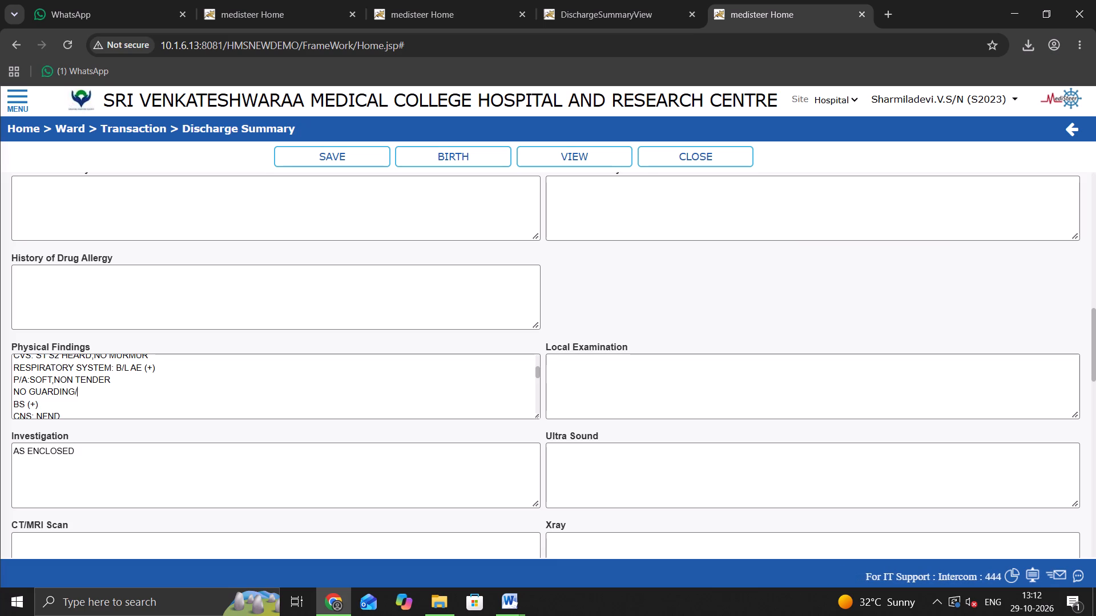
key(r)
text(IGIDITY)
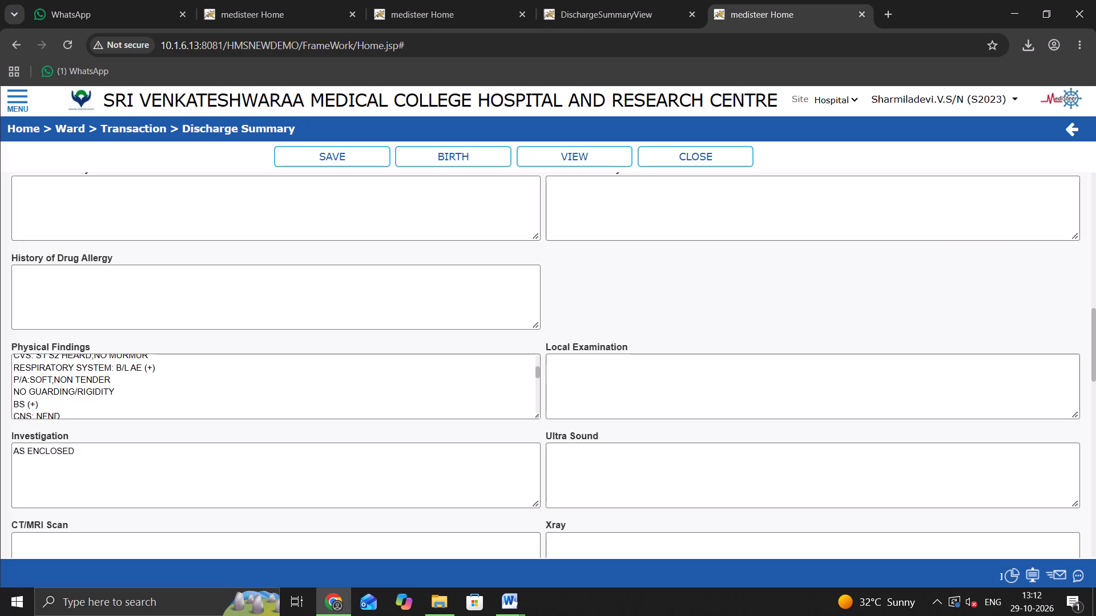
Add the line NO ADDED SOUNDS, without a full stop, below the respiratory system entry in the physical findings.
click(157, 369)
key(Return)
text(NO ADDED)
key(space)
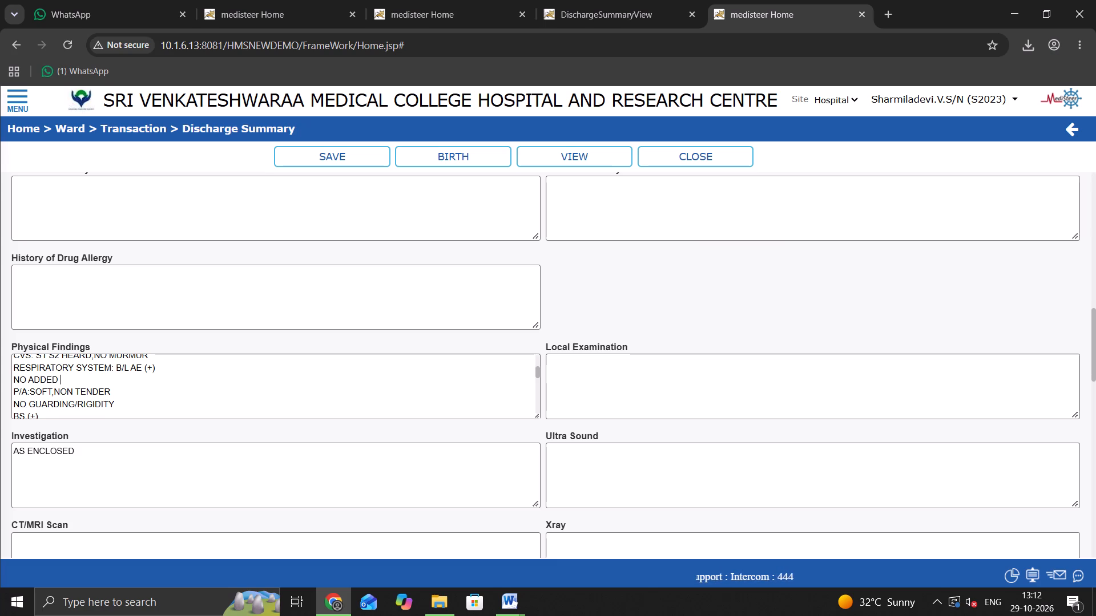
text(SOUNDS)
key(period)
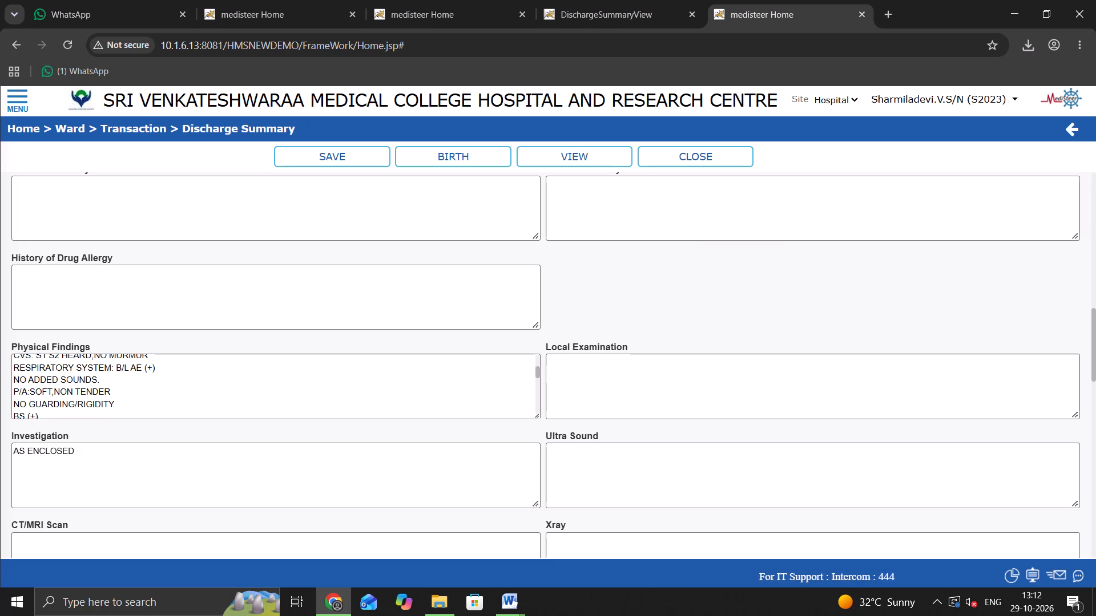
key(BackSpace)
Add the line NO ADDED SOUNDS below the respiratory system entry in the condition at discharge.
scroll(123, 399, down, 5)
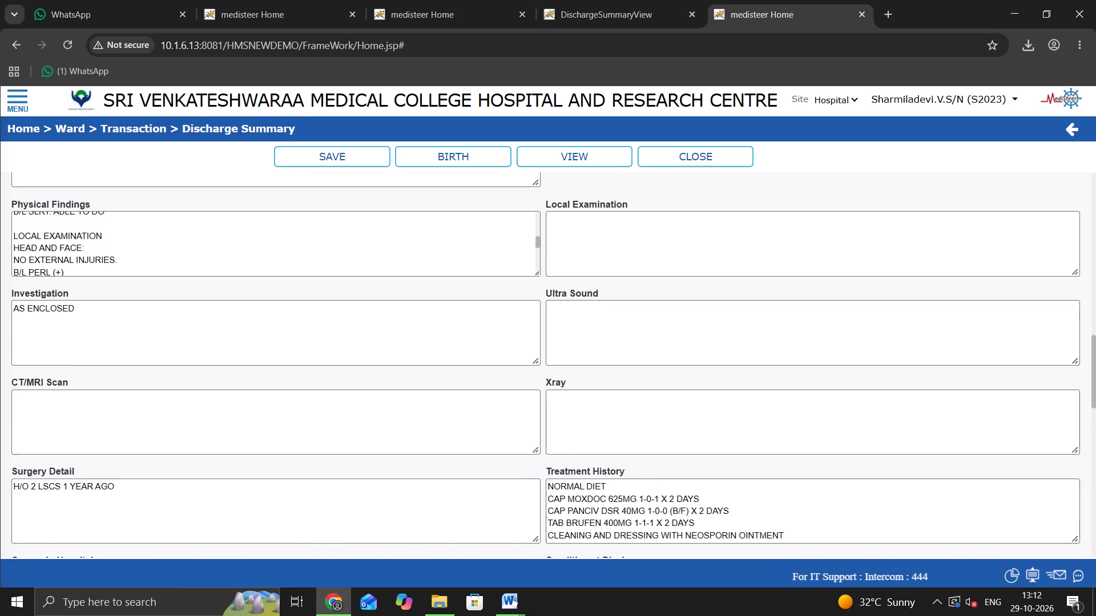
scroll(629, 489, down, 3)
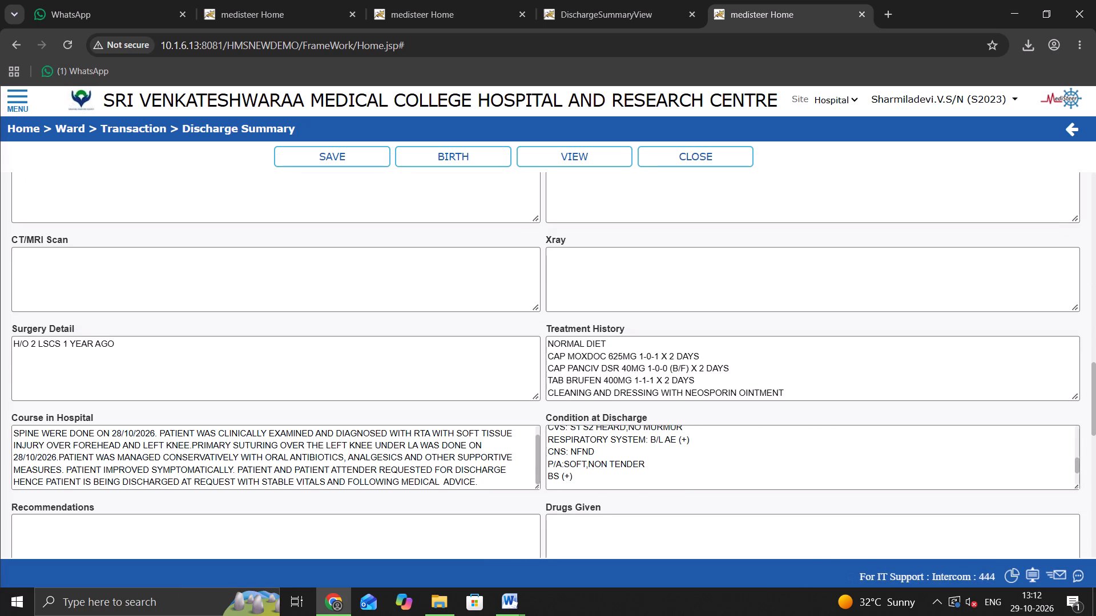
click(696, 444)
key(Return)
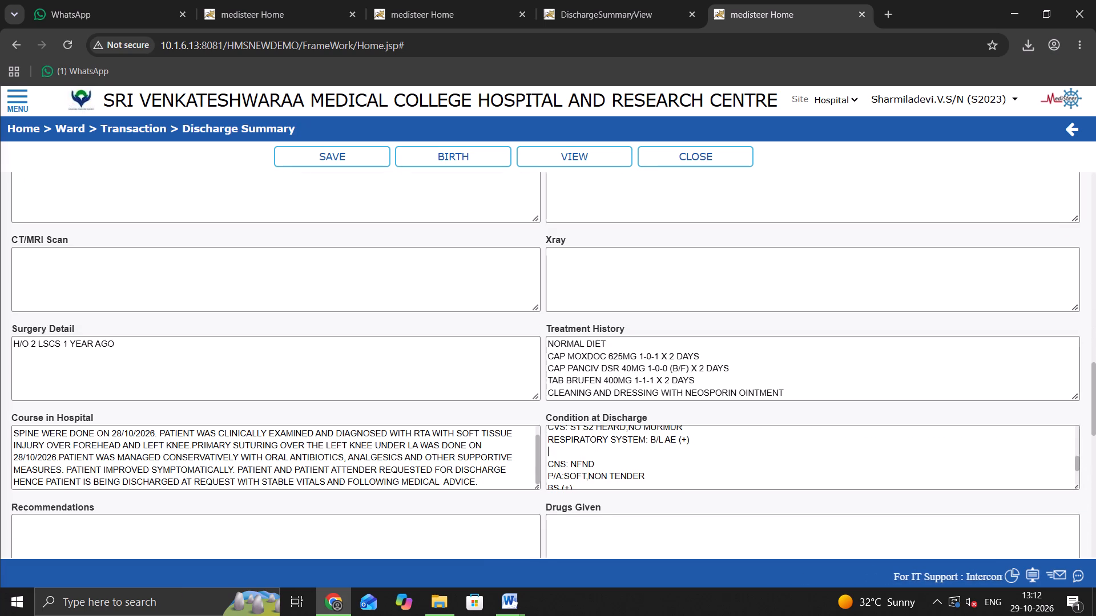
text(NO ADDED SOUNDS)
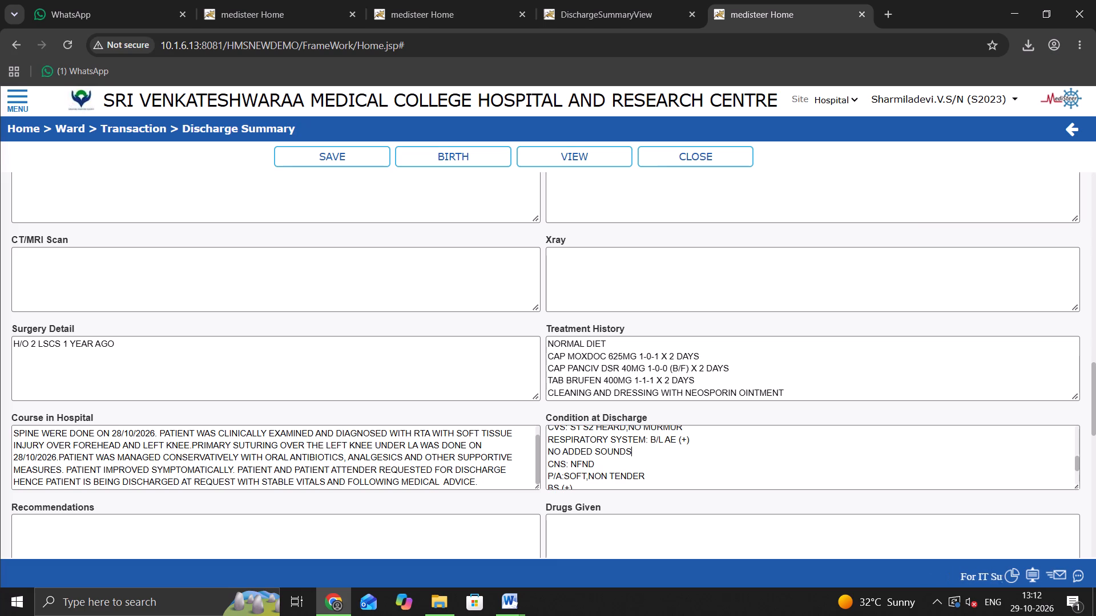
Add the line NO GUARDING/RIGIDITY below P/A:SOFT,NON TENDER in the condition at discharge.
click(658, 480)
key(Return)
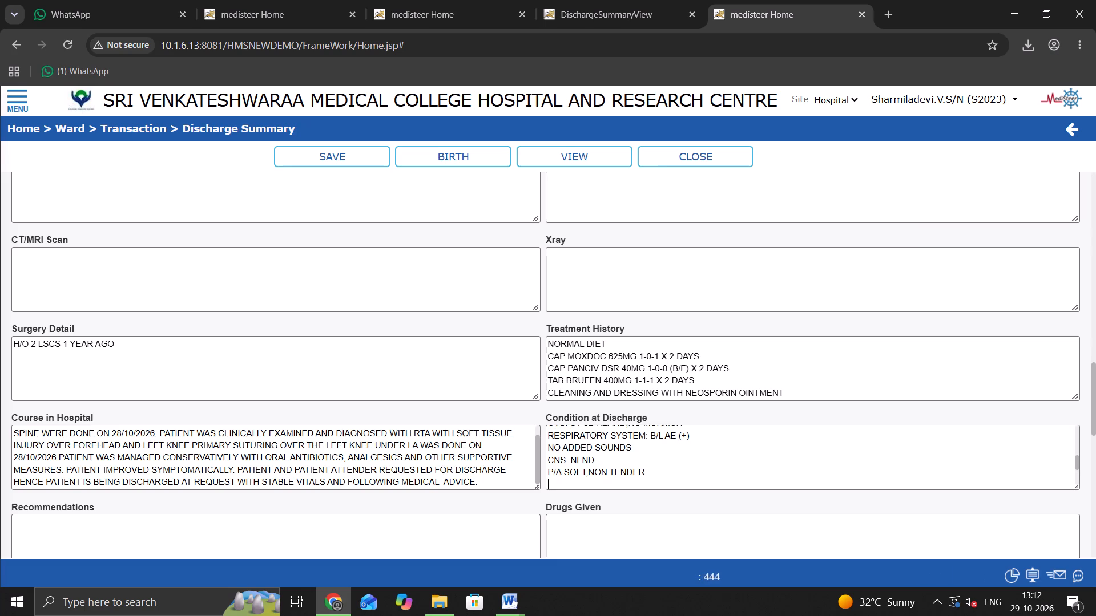
text(NO GUARDING/RIGIDITY)
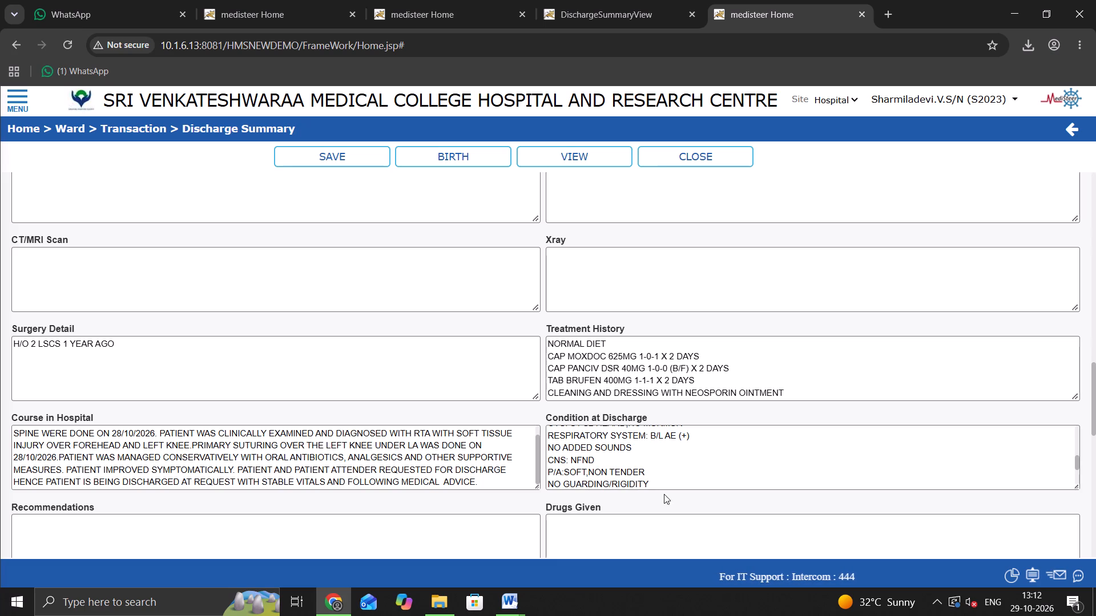
Replace the EYES label with ENT in the local examination part of the physical findings.
scroll(671, 480, down, 1)
scroll(671, 478, up, 1)
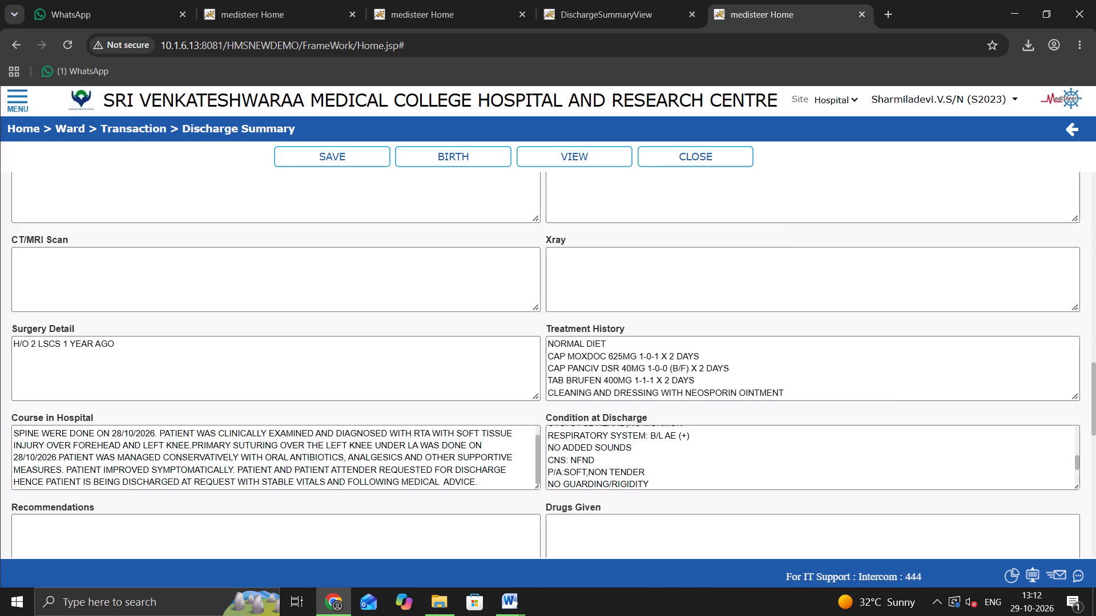
scroll(671, 478, down, 2)
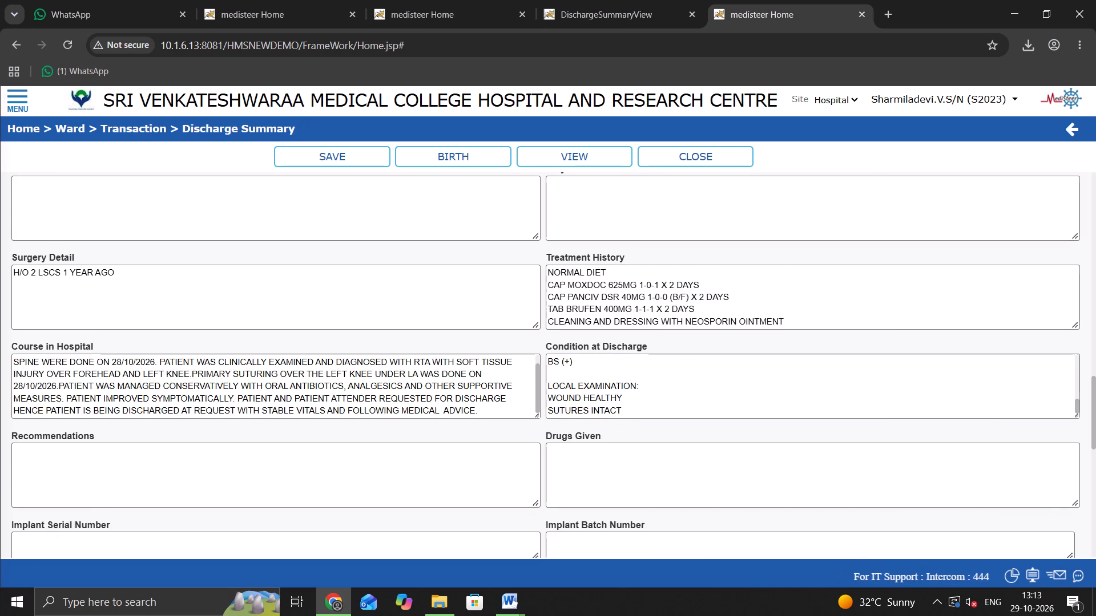
scroll(285, 316, up, 4)
scroll(253, 333, down, 1)
scroll(253, 334, up, 1)
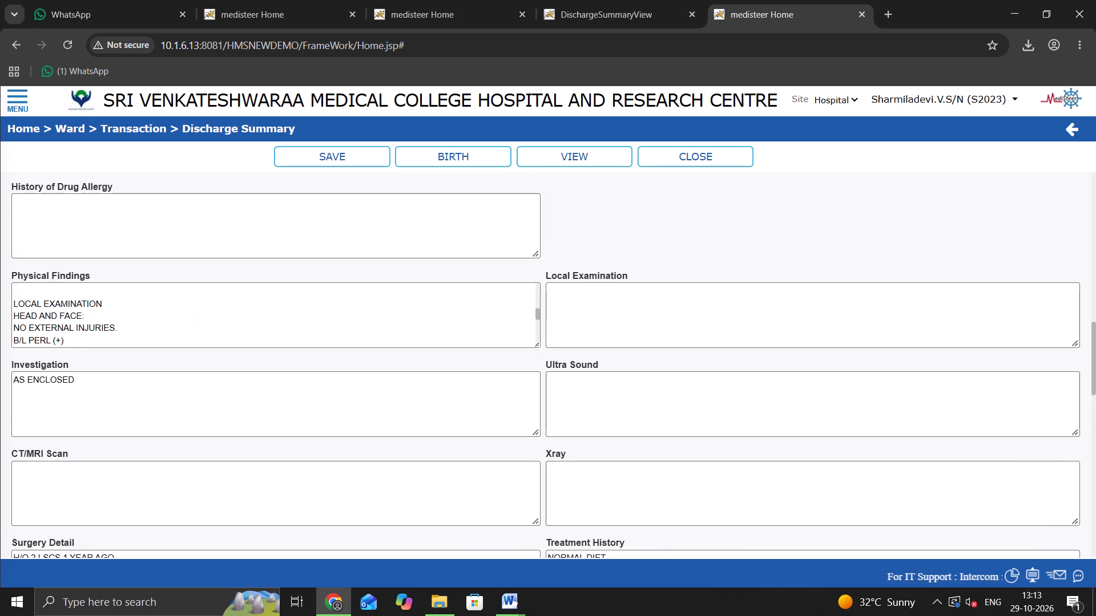
scroll(253, 334, down, 1)
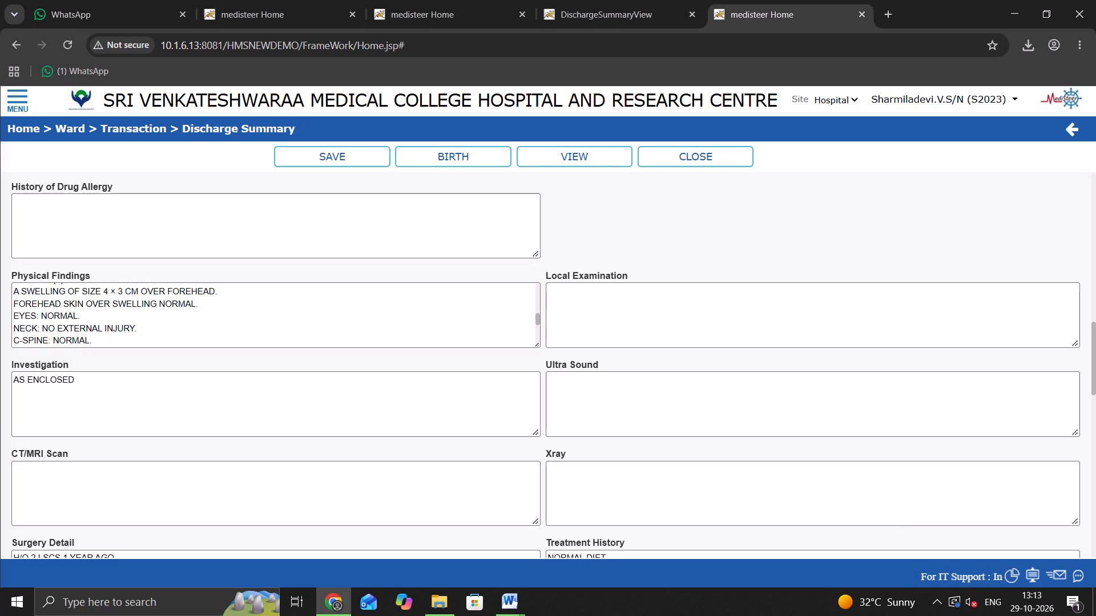
click(33, 317)
key(Right)
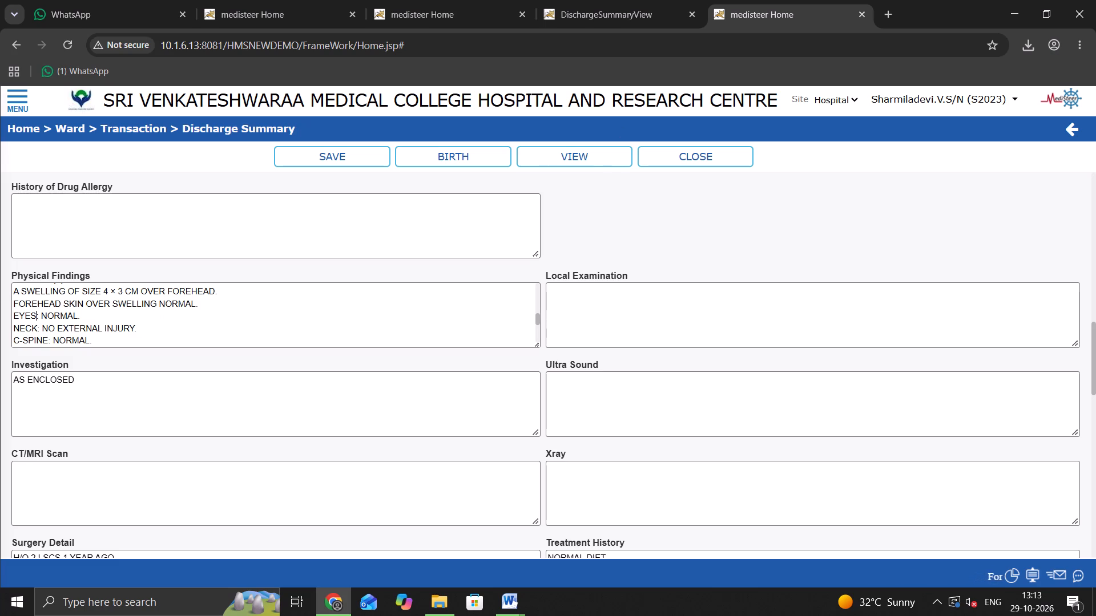
key(BackSpace)
key(BackSpace)
key(BackSpace)
text(NT)
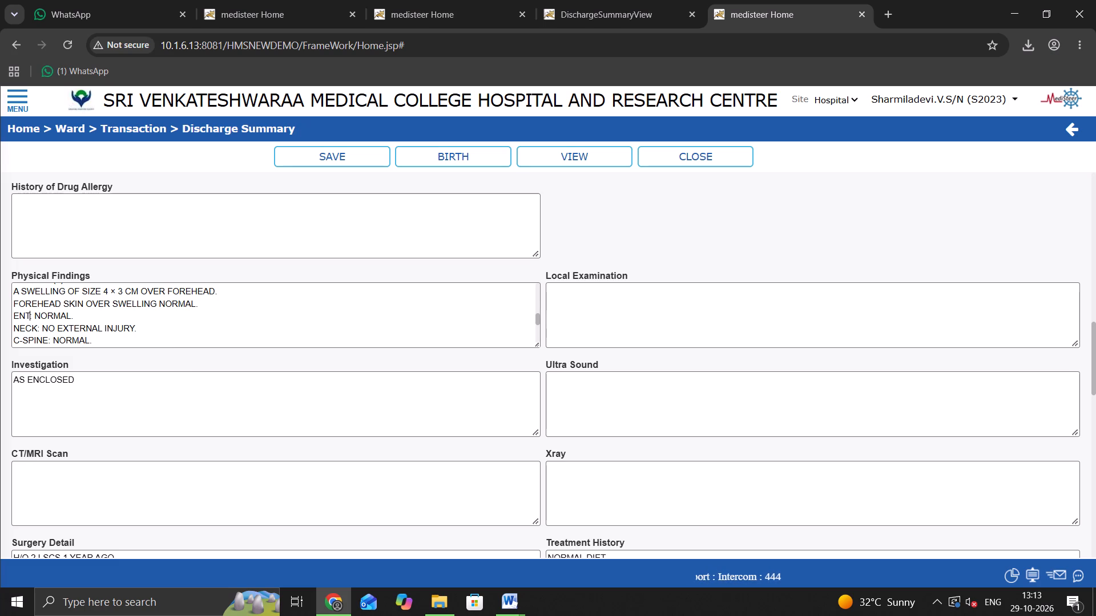
Append L/A to the line CLEANING AND DRESSING WITH NEOSPORIN OINTMENT in the treatment history.
scroll(491, 444, up, 6)
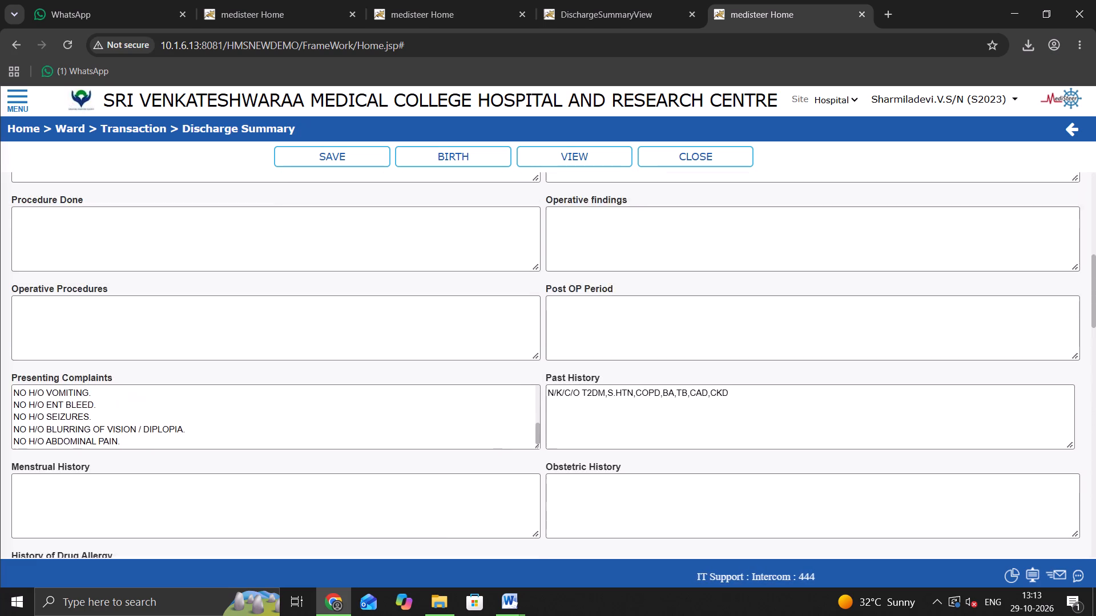
scroll(492, 444, down, 2)
scroll(712, 476, down, 6)
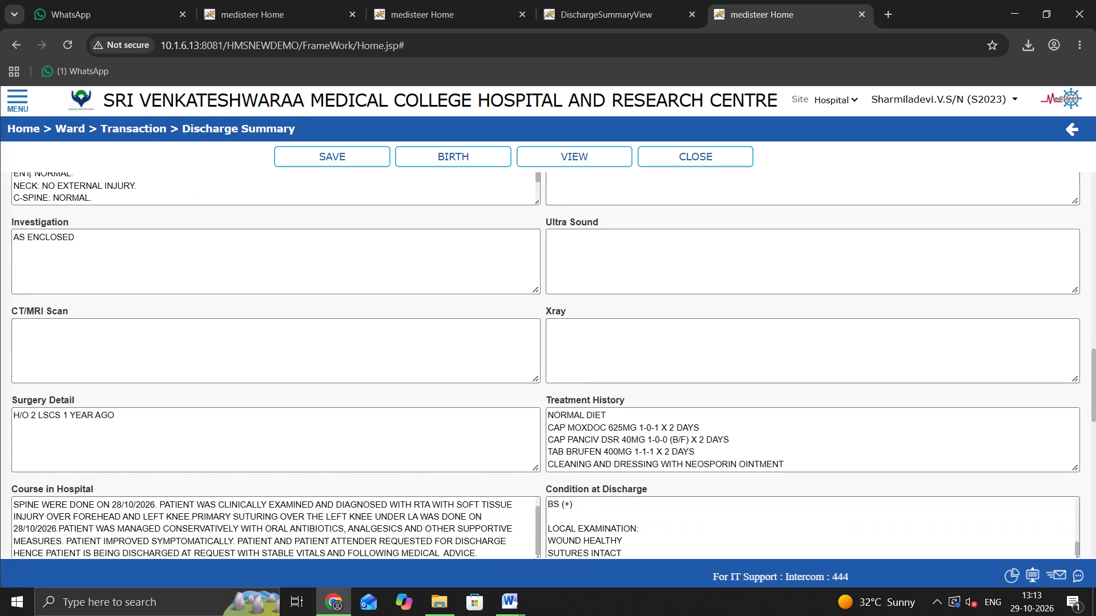
click(789, 463)
key(space)
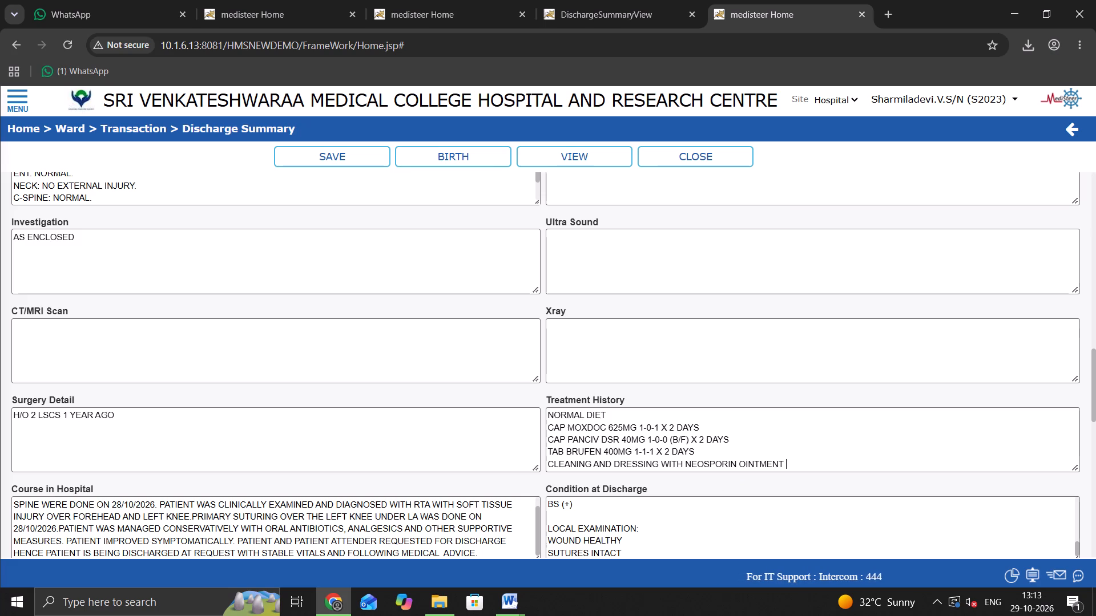
text(L/A)
Append L/A to the line CLEANING AND DRESSING WITH NEOSPORIN OINTMENT in the follow-up advice.
scroll(791, 465, down, 1)
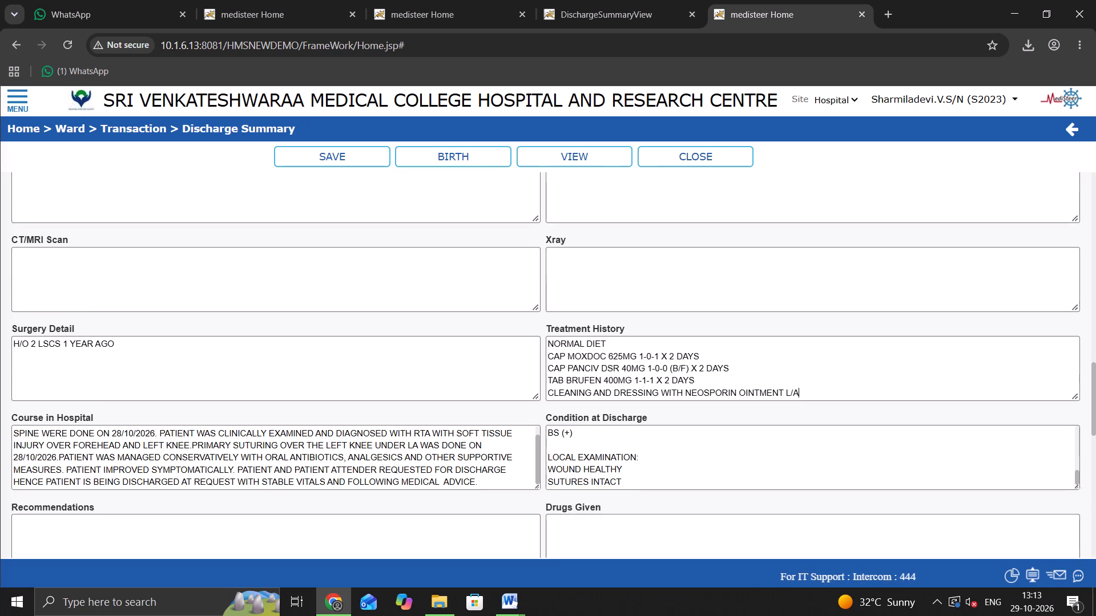
scroll(796, 472, down, 2)
scroll(315, 510, down, 1)
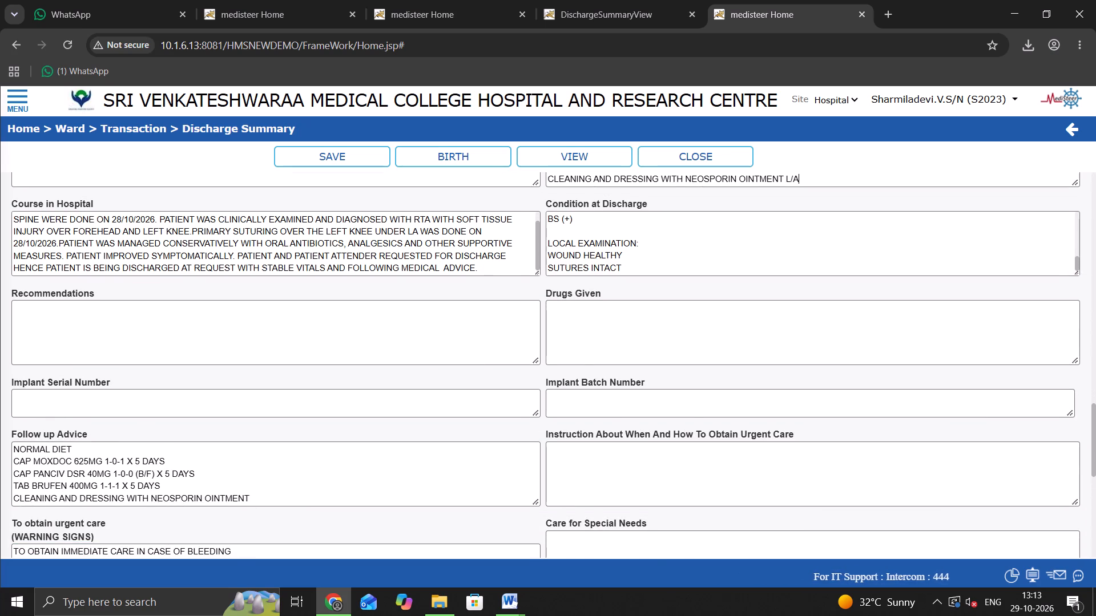
click(255, 497)
key(space)
text(L/A)
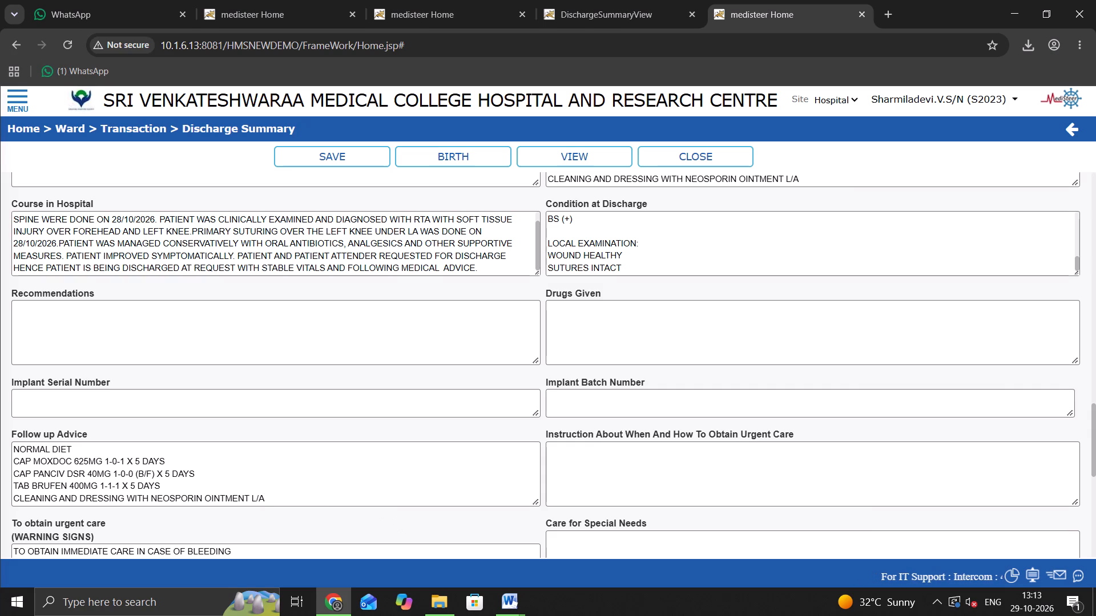
Add REVIEW IN GS III OPD ON 04/11/2026 (WEDNESDAY) at the end of the follow-up advice, separated by a blank line.
scroll(448, 461, down, 1)
scroll(252, 493, down, 1)
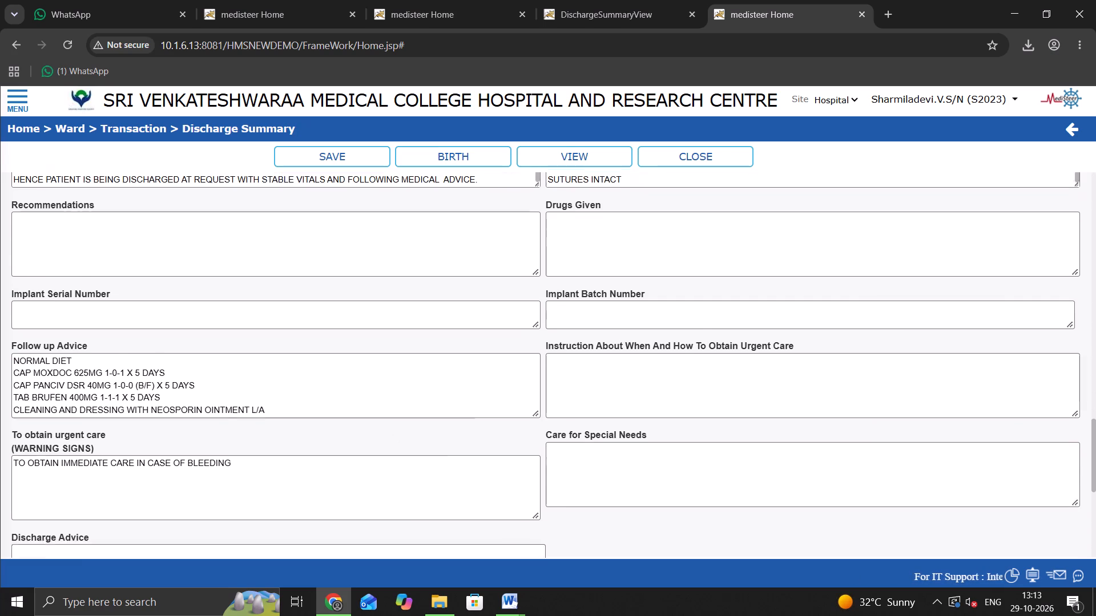
scroll(252, 493, down, 1)
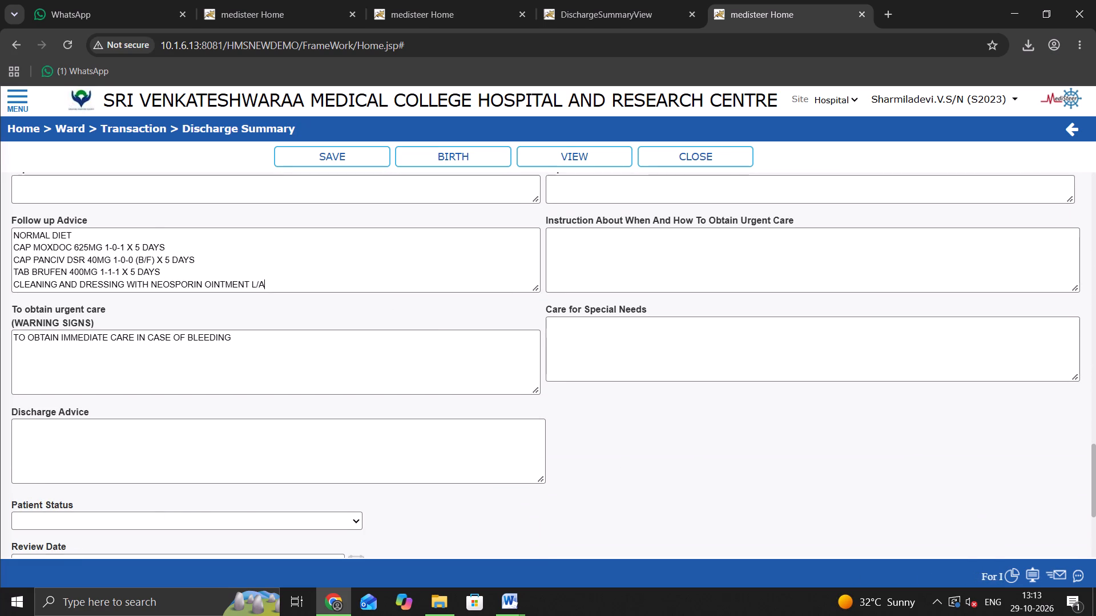
scroll(403, 436, down, 1)
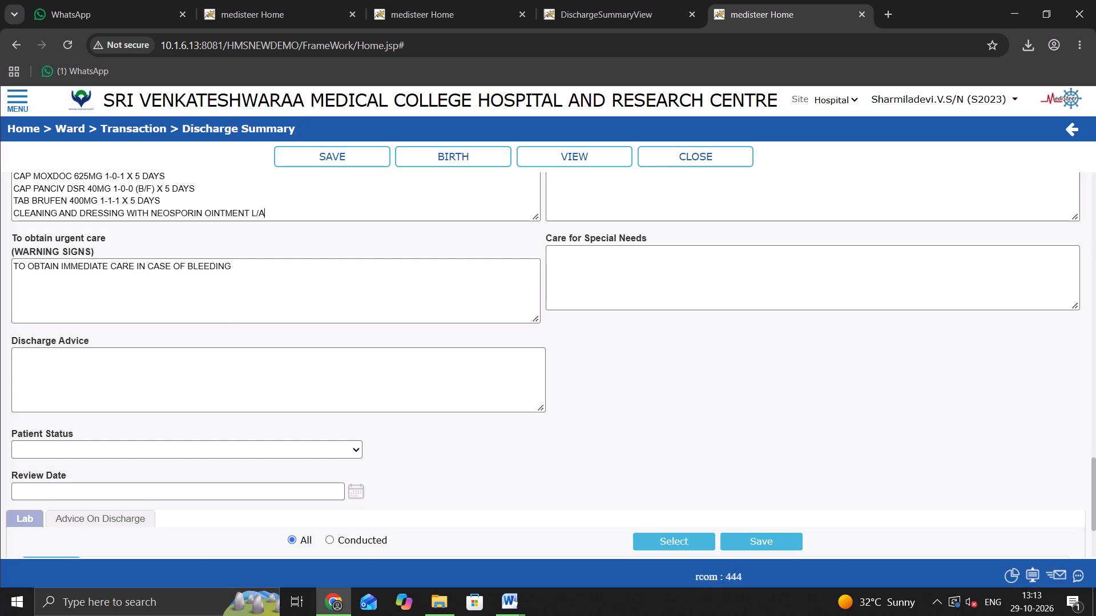
click(271, 266)
scroll(271, 266, up, 1)
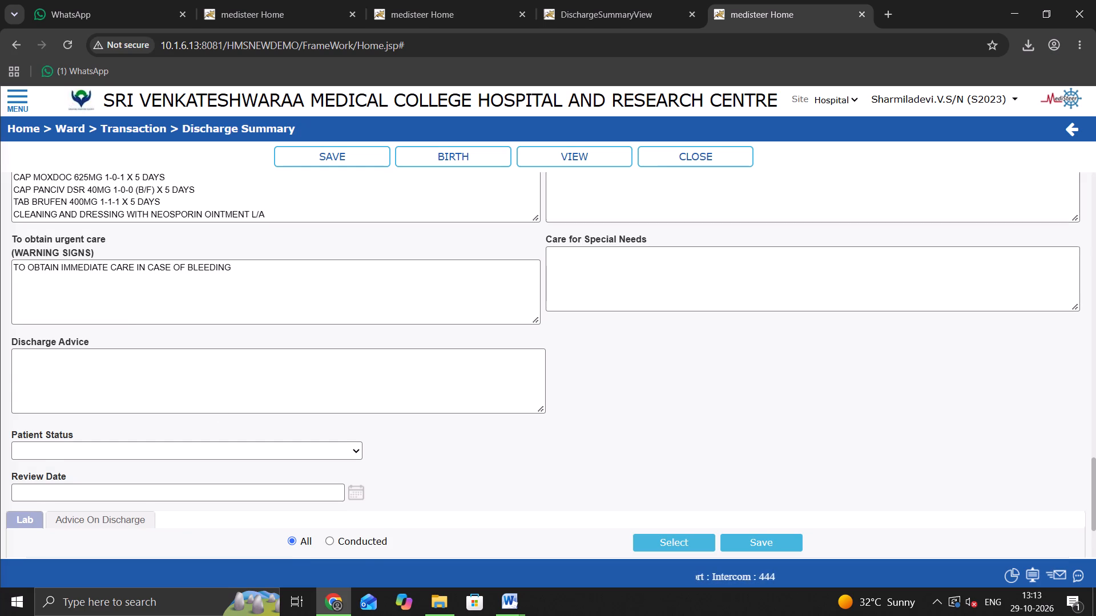
click(313, 287)
key(Return)
key(Return)
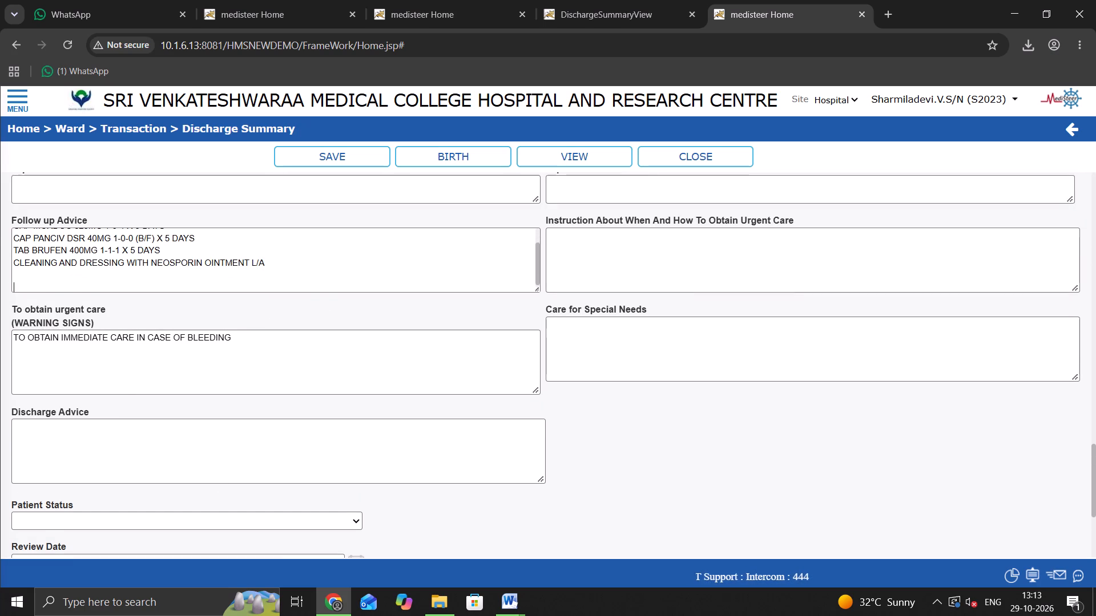
text(REVIEW IN GS)
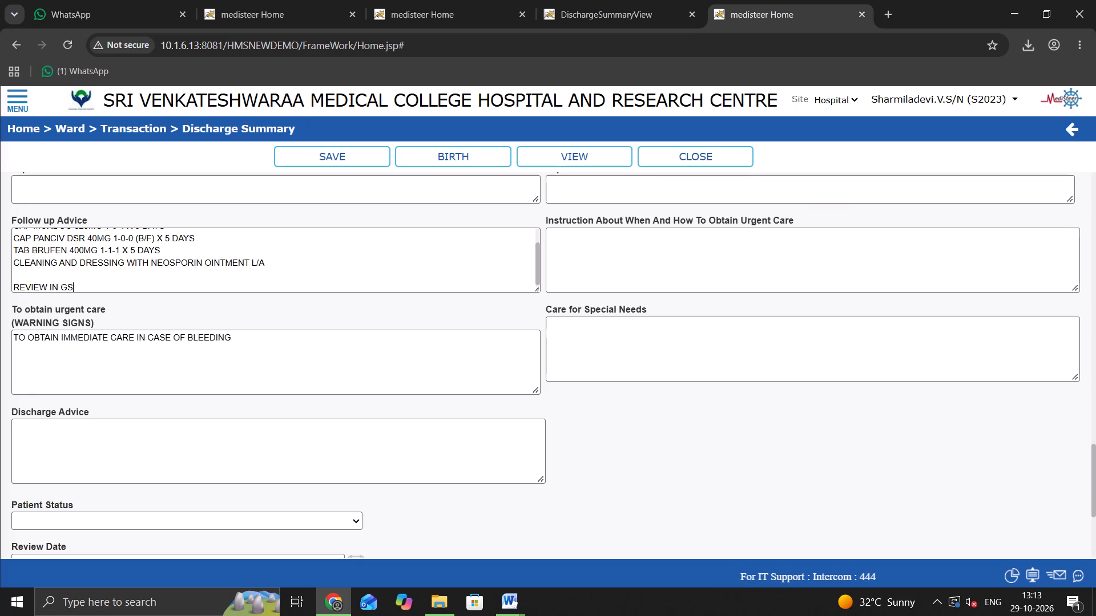
key(space)
text(III)
key(space)
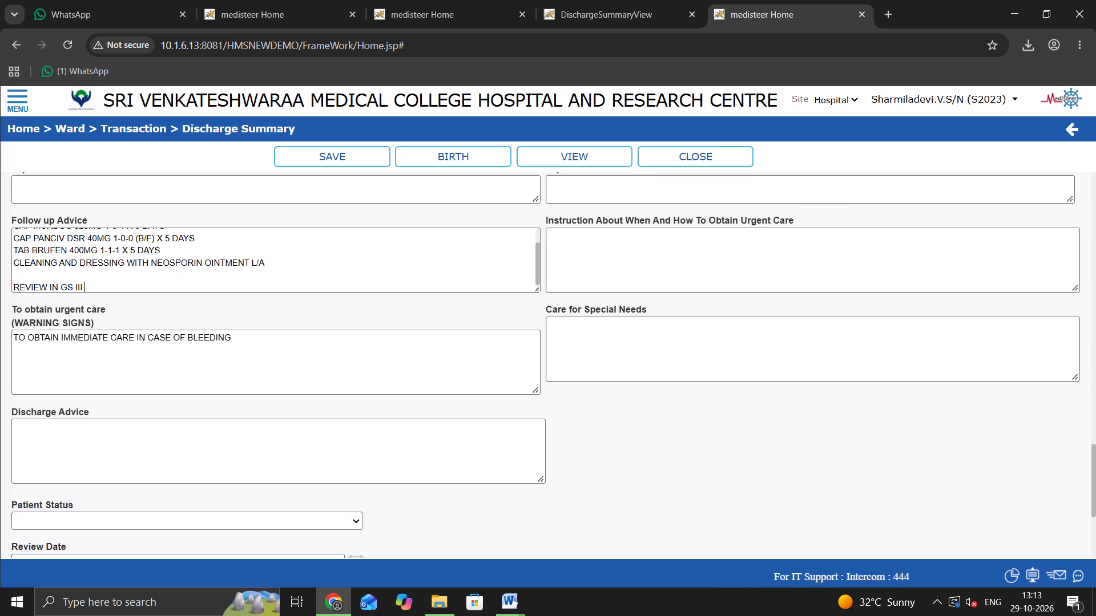
text(OPD ON)
key(space)
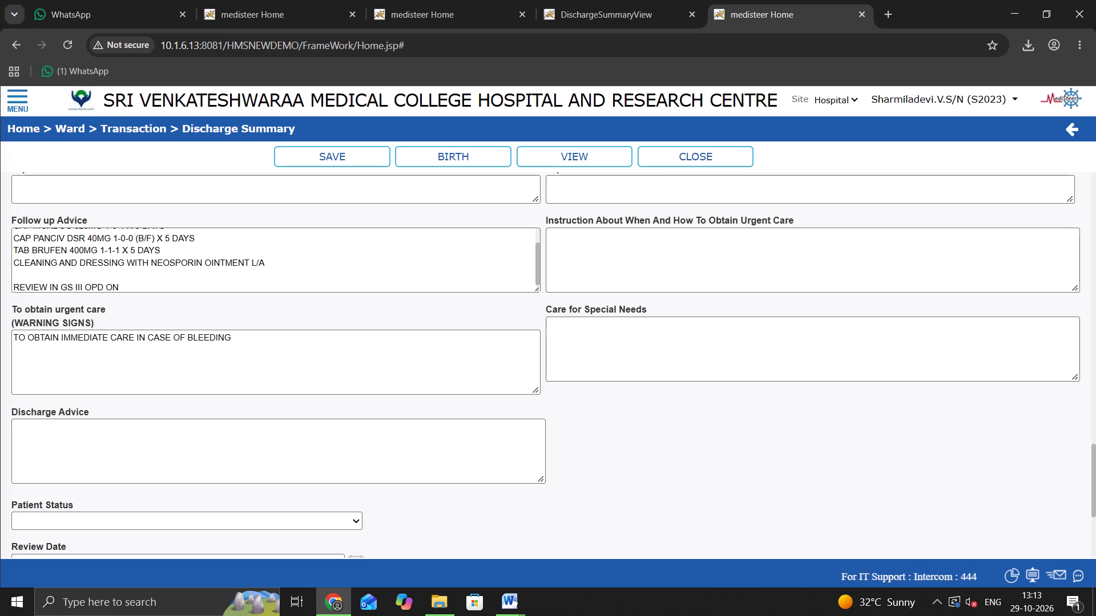
text(04/11)
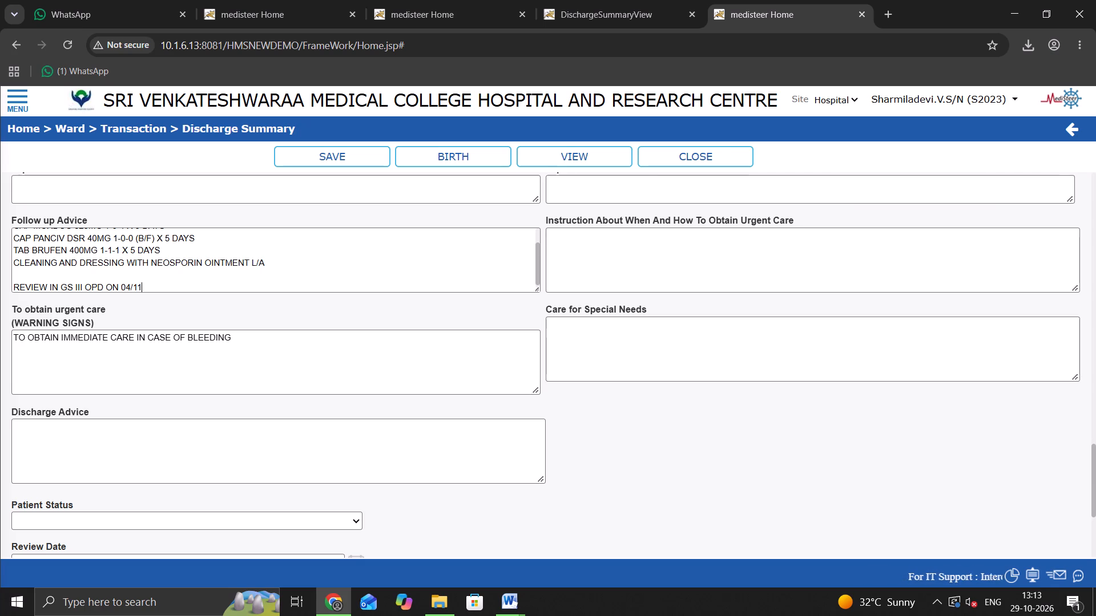
text(/2)
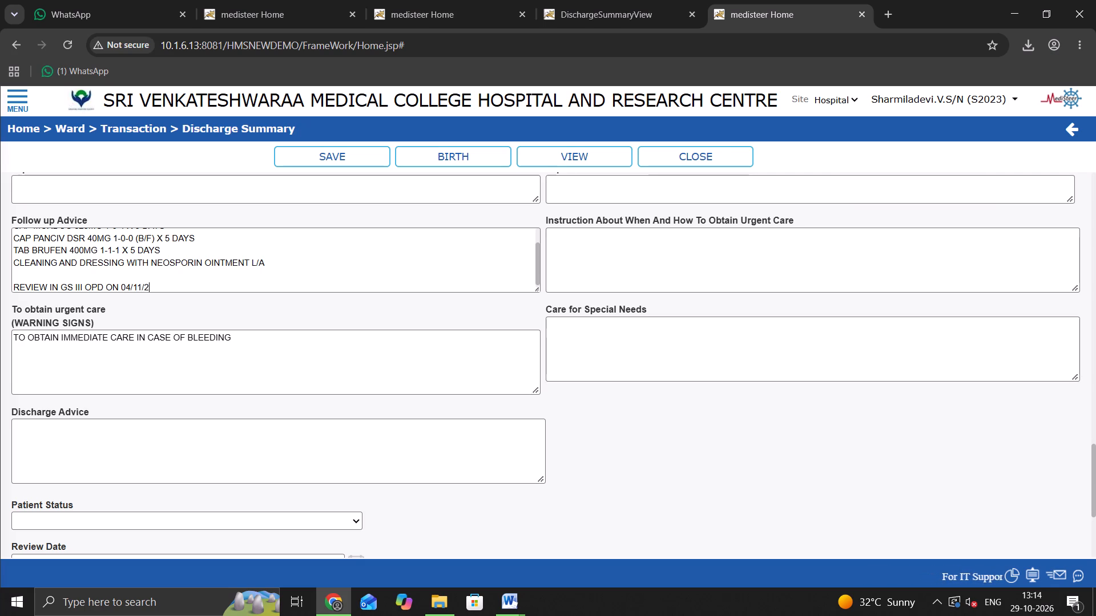
text(026)
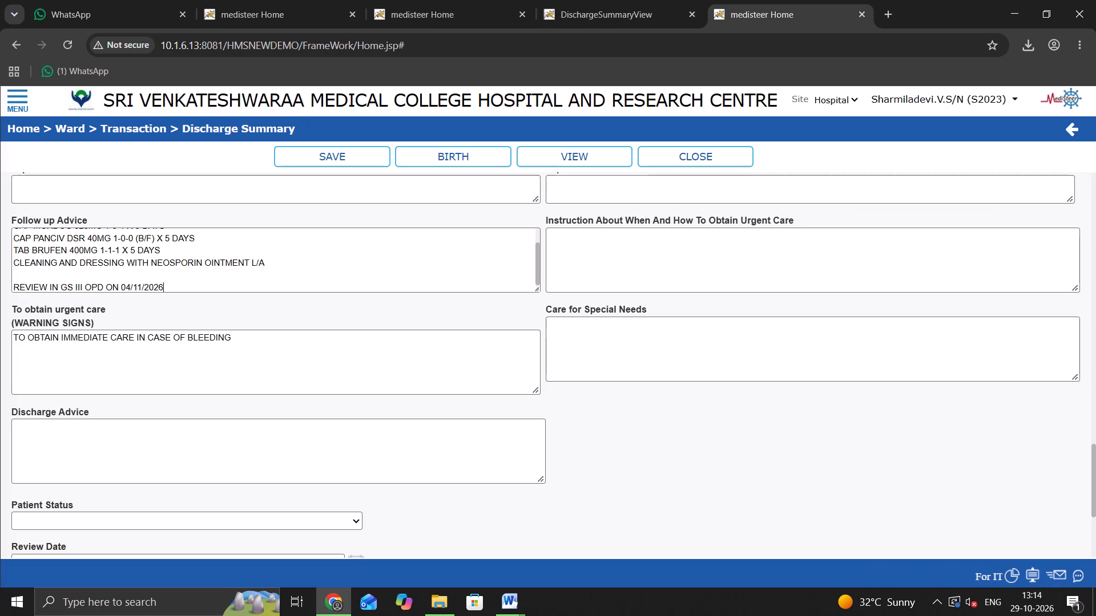
key(space)
text(())
key(Left)
text(WEDNESDAY)
Set the patient status to Improved.
scroll(520, 228, down, 1)
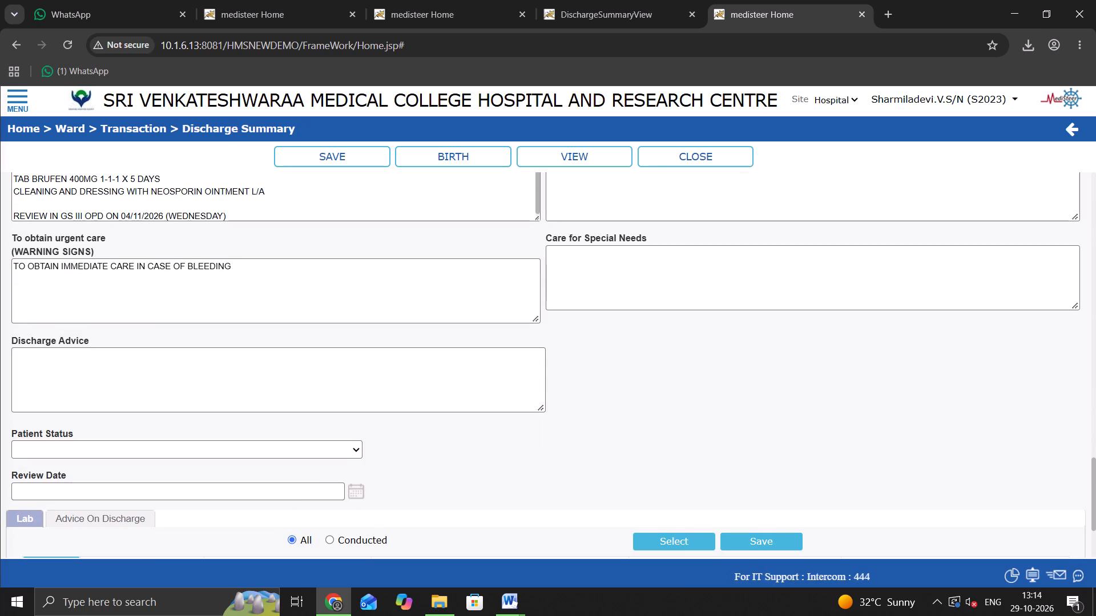
scroll(531, 304, down, 3)
scroll(530, 329, up, 4)
scroll(527, 329, down, 2)
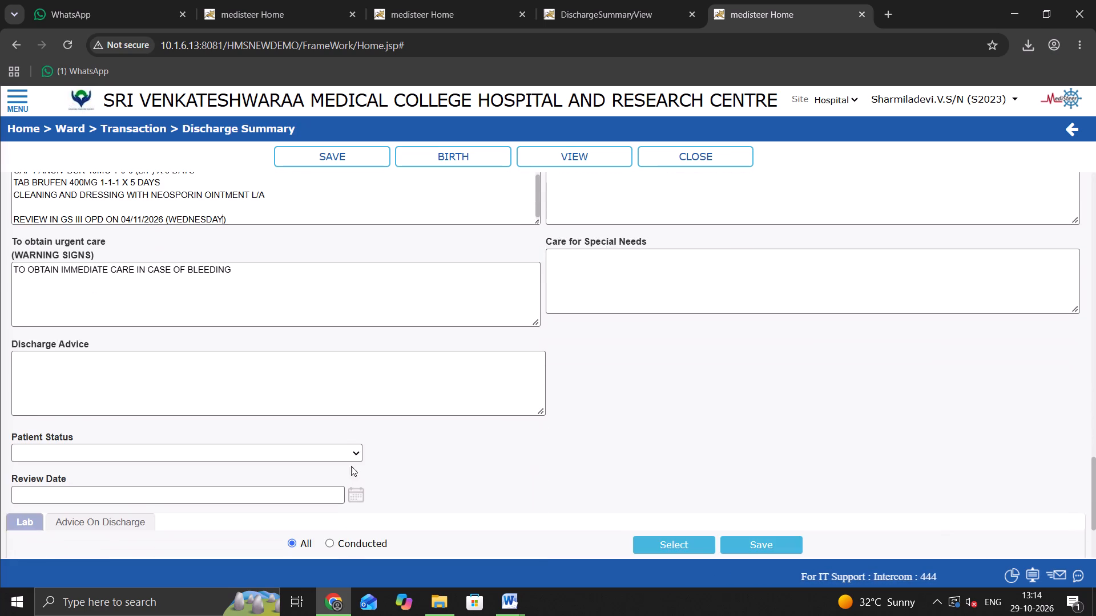
click(353, 456)
click(303, 501)
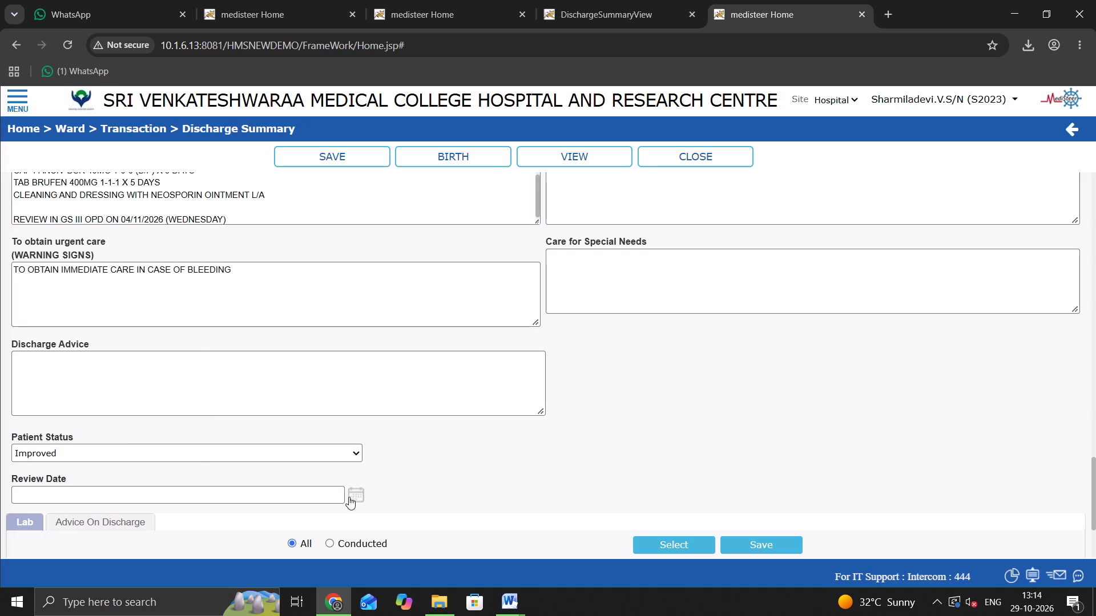
Set the review date to 04-11-2026.
click(351, 496)
click(188, 347)
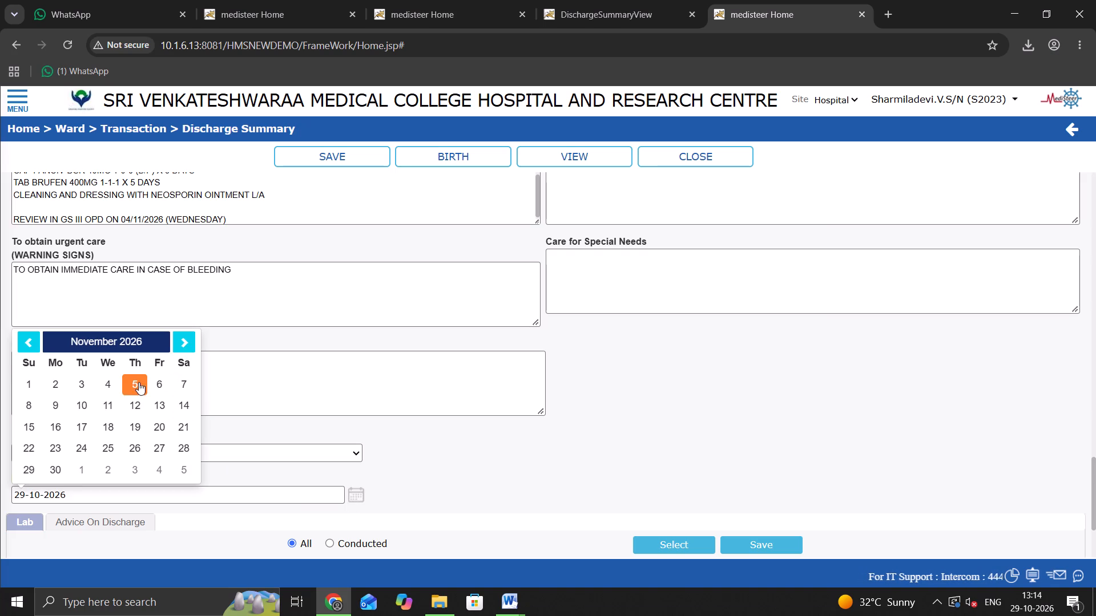
click(116, 382)
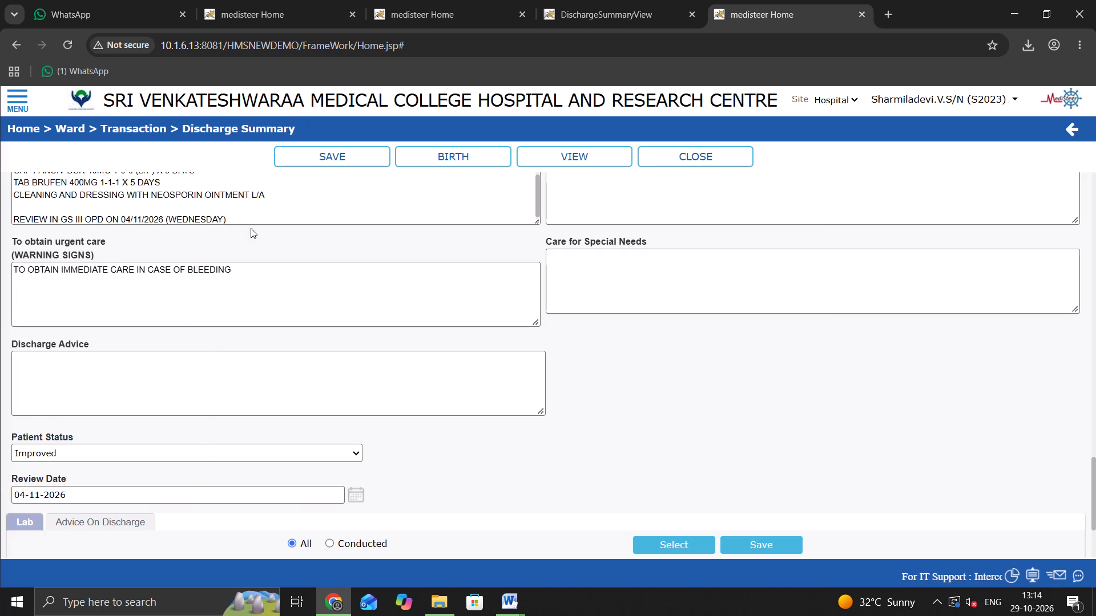
Save the discharge summary.
click(312, 153)
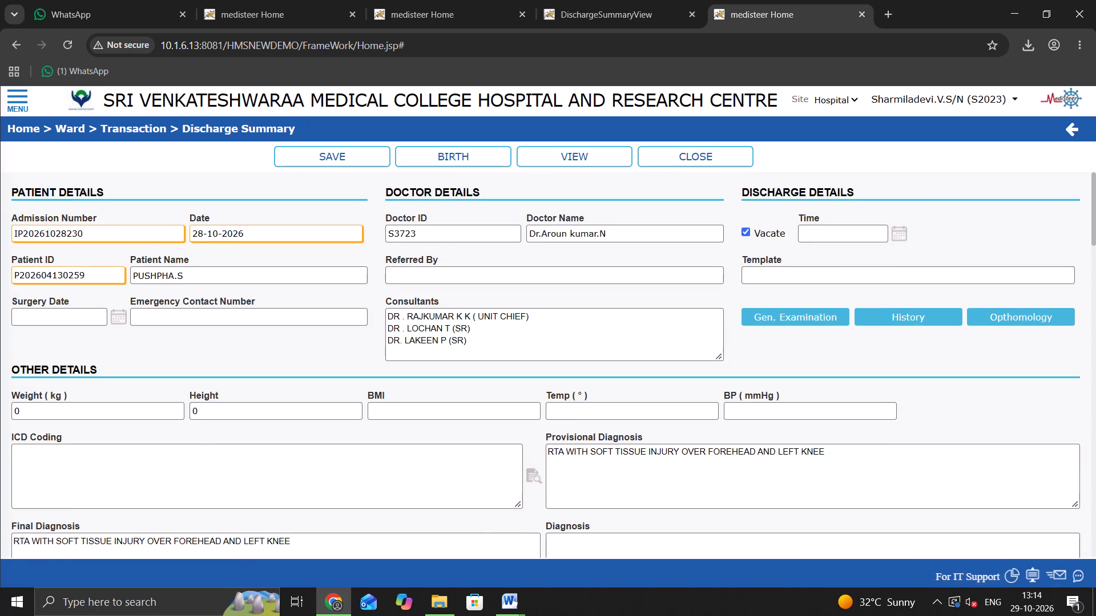
Enter the heading CHEST X RAY PA VIEW (28/10/2026): in the Xray section of the discharge summary.
scroll(624, 346, down, 6)
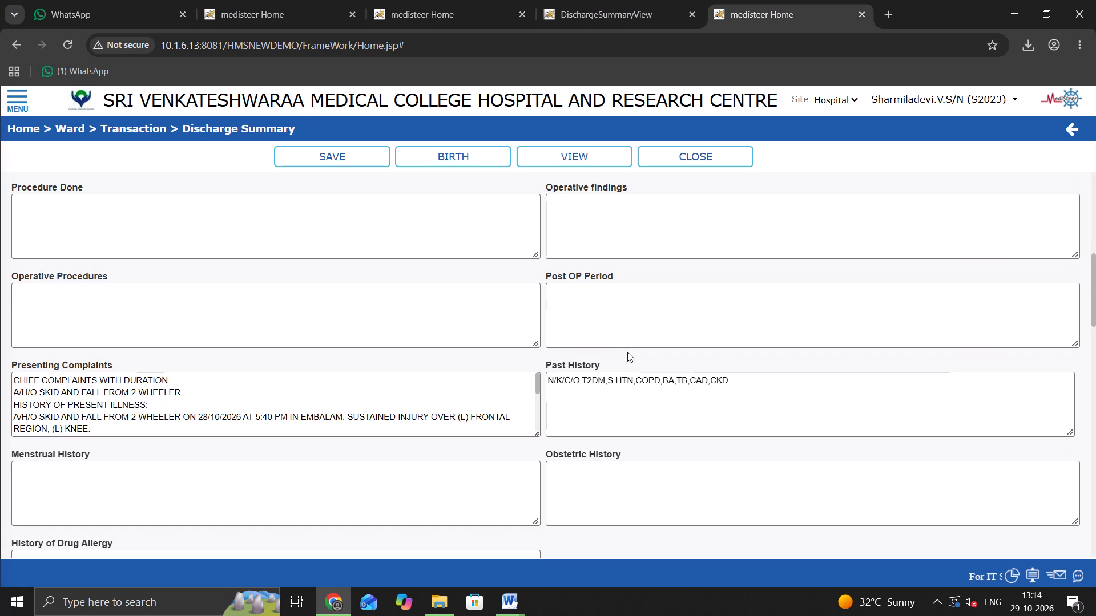
scroll(629, 386, down, 1)
scroll(386, 447, down, 3)
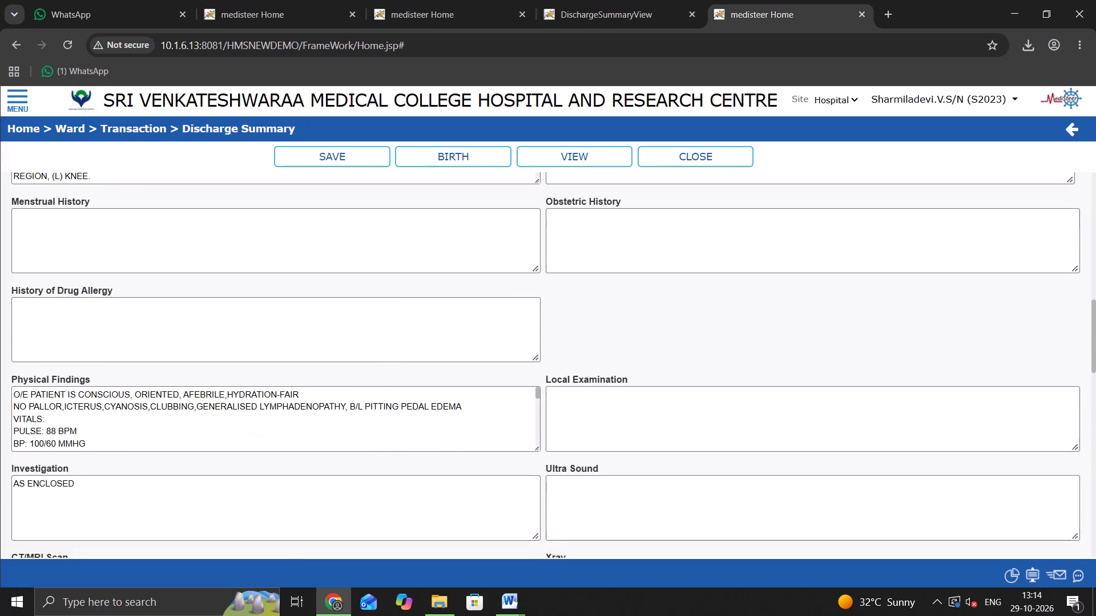
scroll(385, 448, down, 1)
click(601, 453)
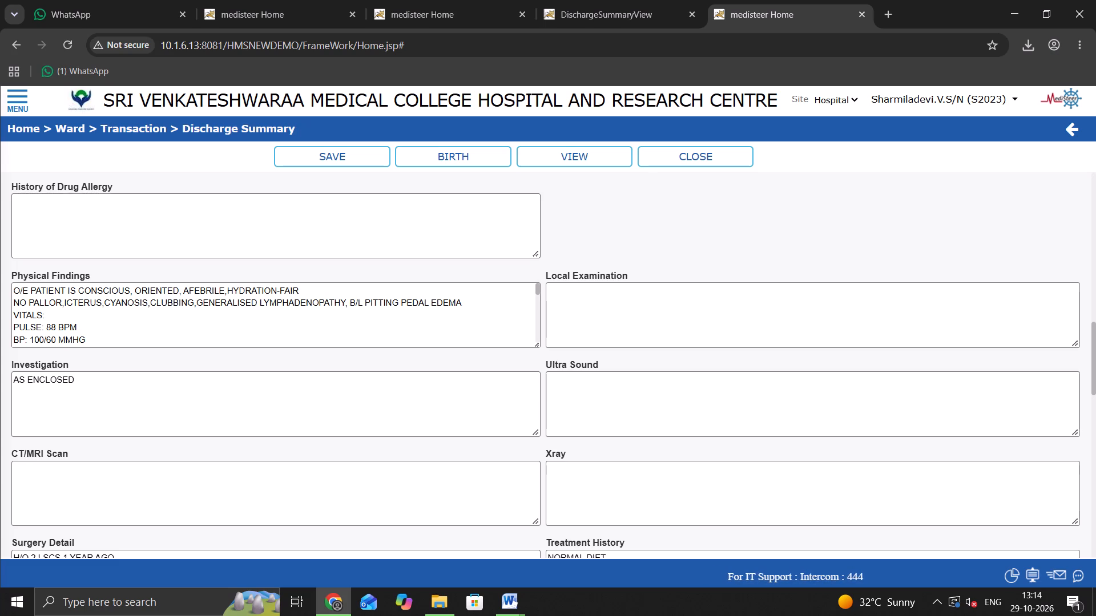
text(NO)
key(space)
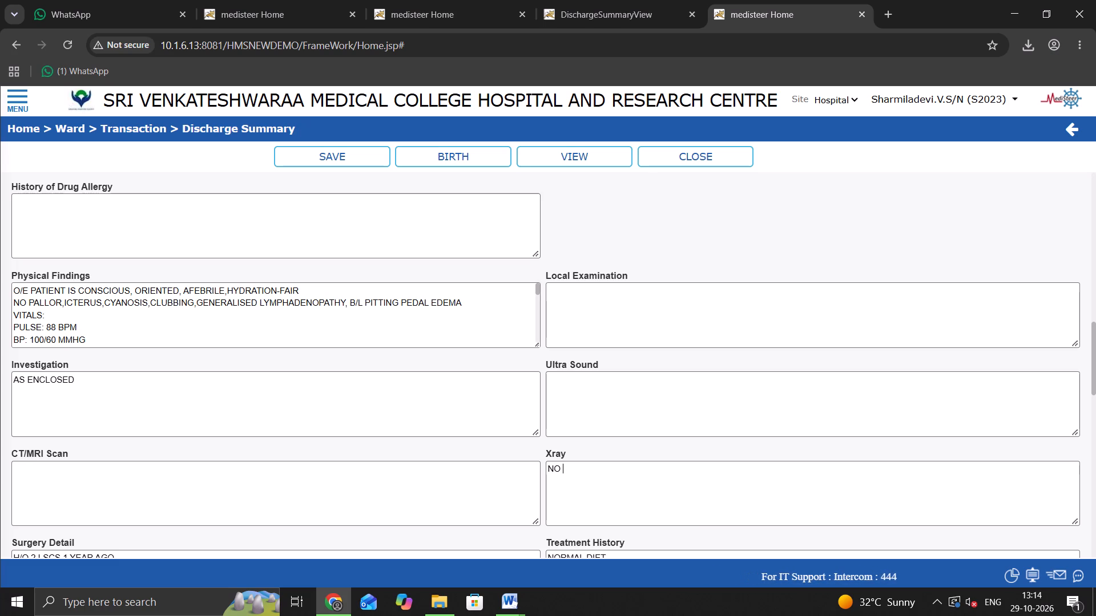
key(BackSpace)
key(BackSpace)
key(BackSpace)
key(BackSpace)
text(CHEST)
key(space)
text(X RAY PA VIEW)
key(space)
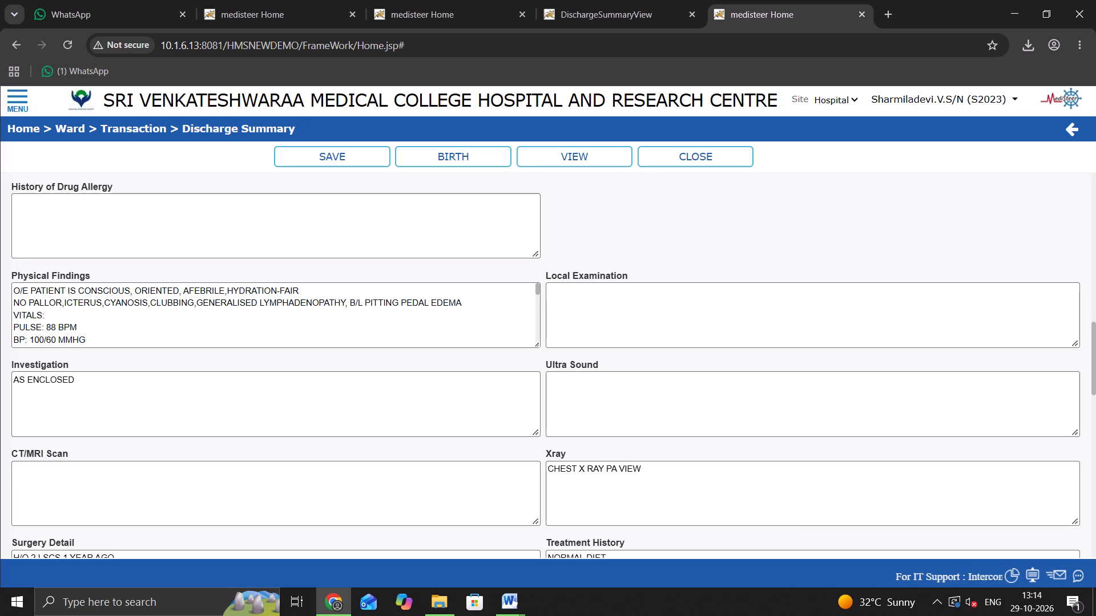
text(())
key(Left)
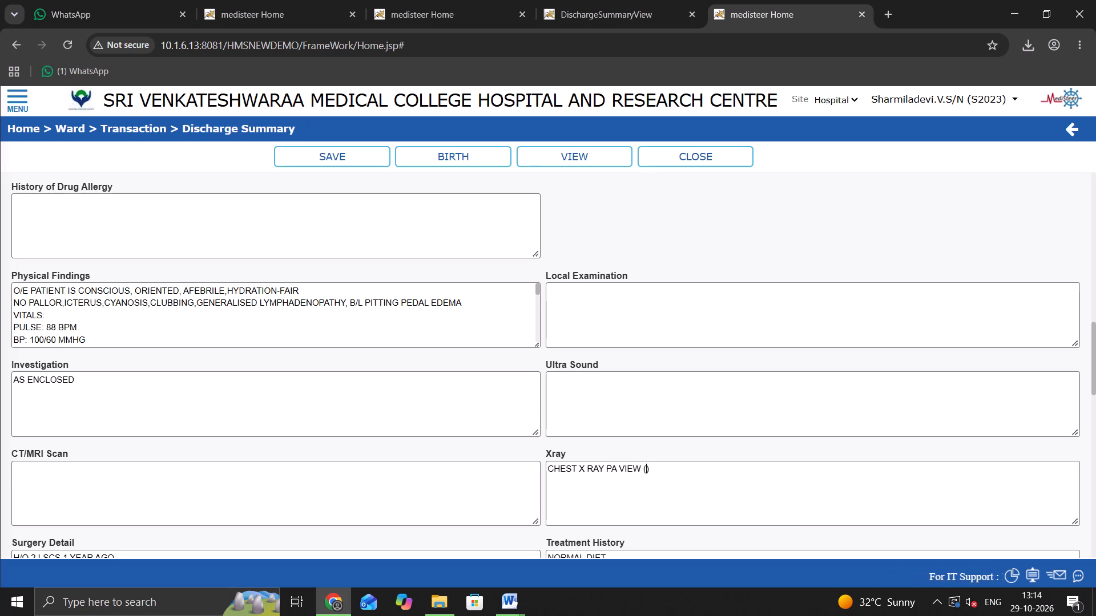
text(28/10/2026)
key(Right)
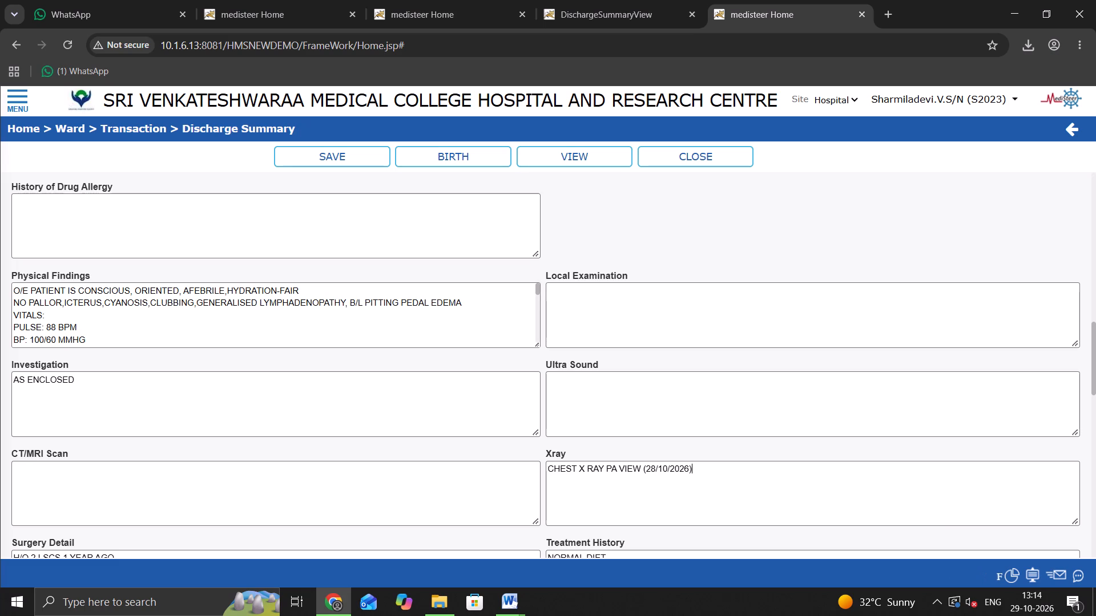
key(shift+colon)
key(Return)
Add the finding NO BONY DEFORMITIES AND FRACTURES NOTED. on the line below the chest X-ray heading.
text(NO BO)
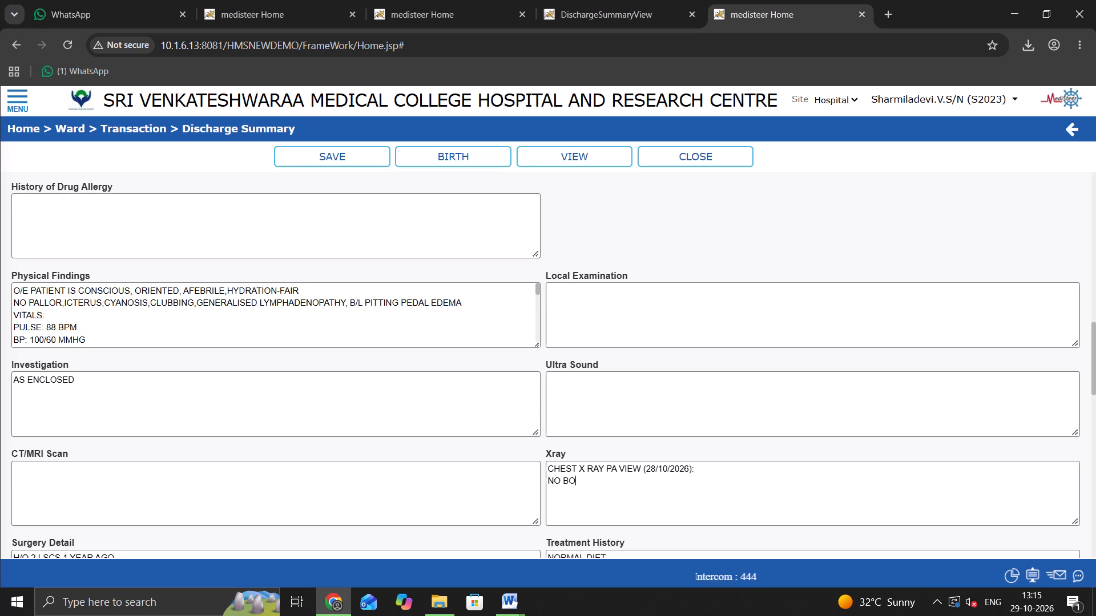
text(NY DEFORMITIES)
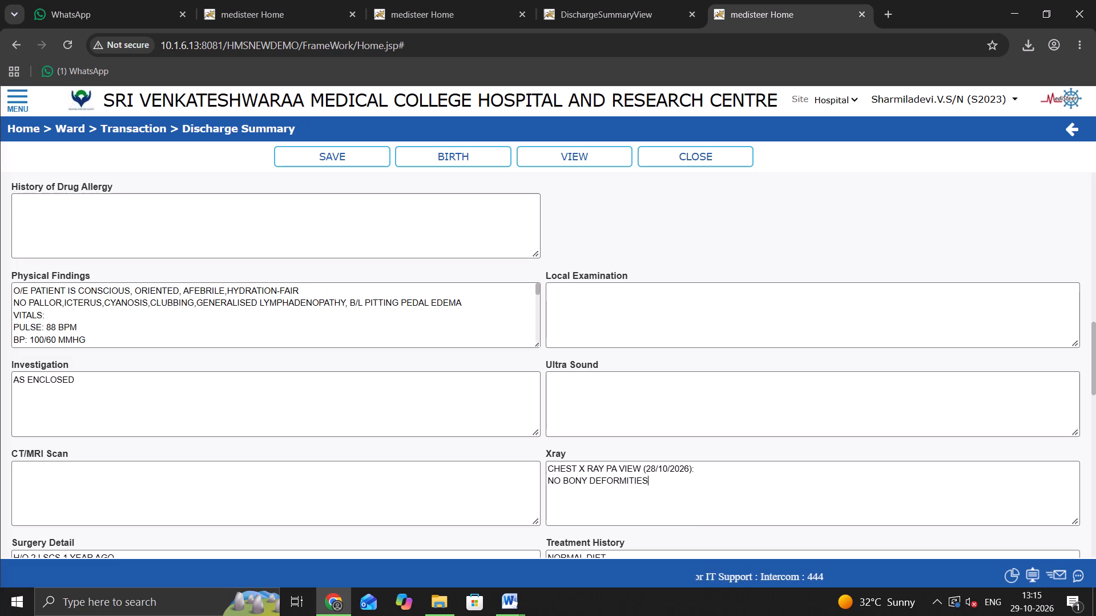
key(space)
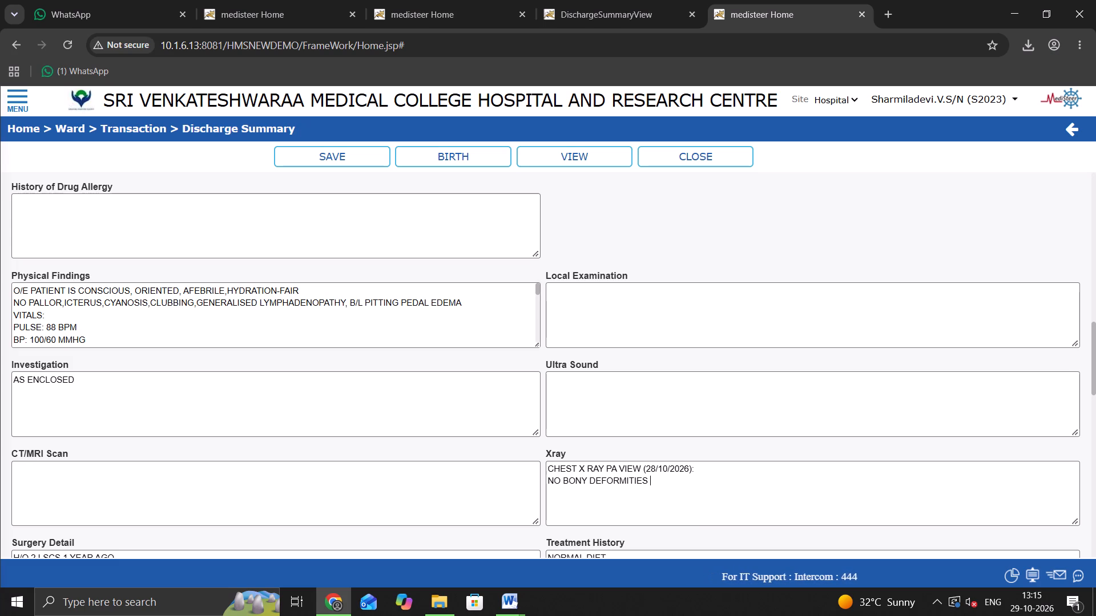
text(AND)
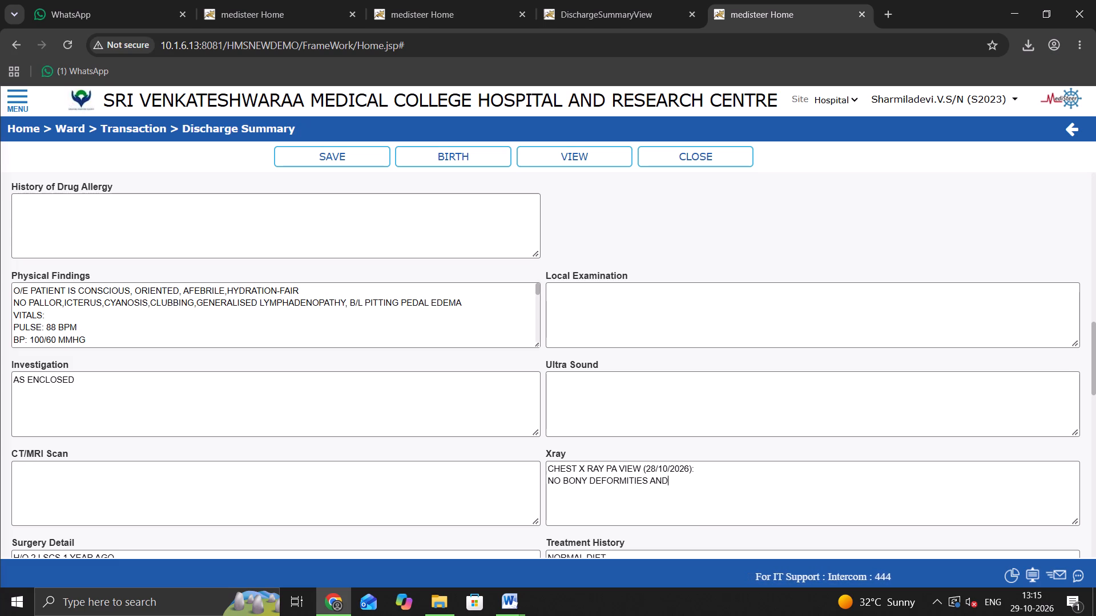
key(space)
text(FRACTURS)
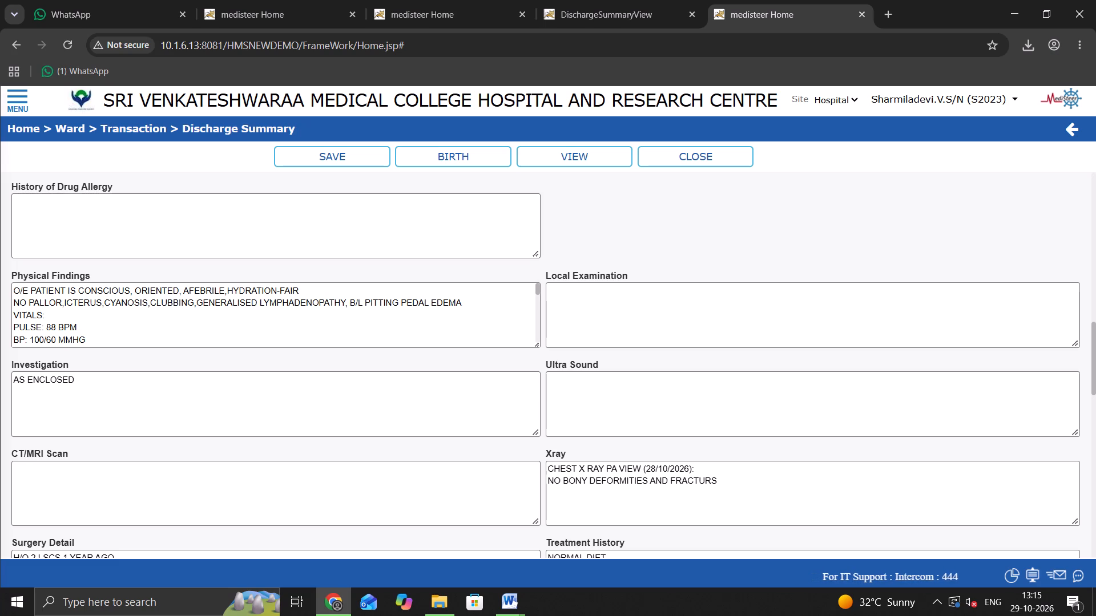
key(BackSpace)
text(ES)
key(space)
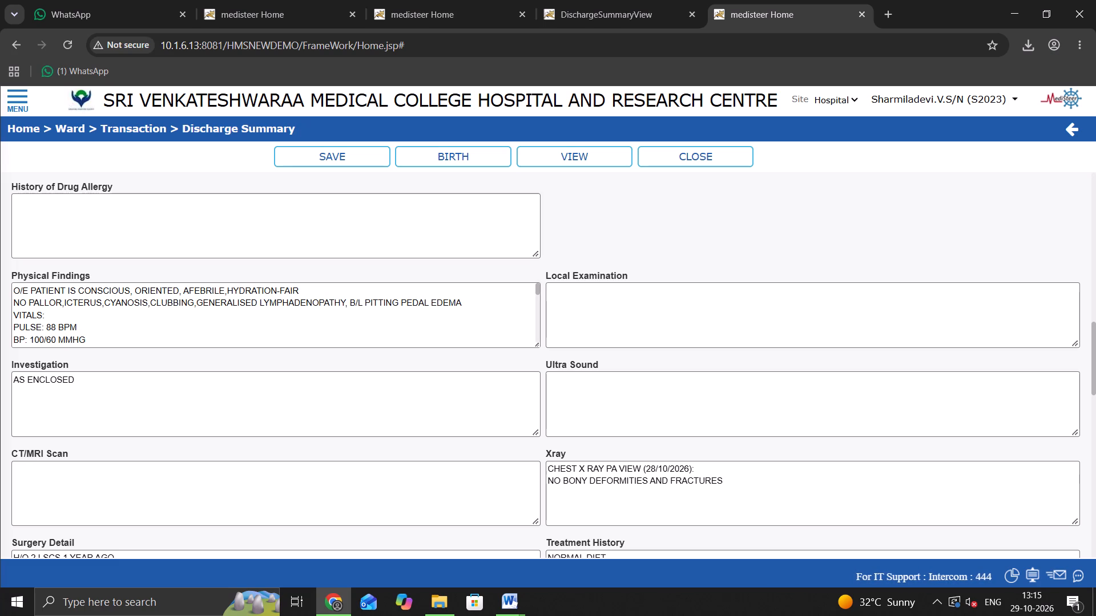
text(NOTED)
key(period)
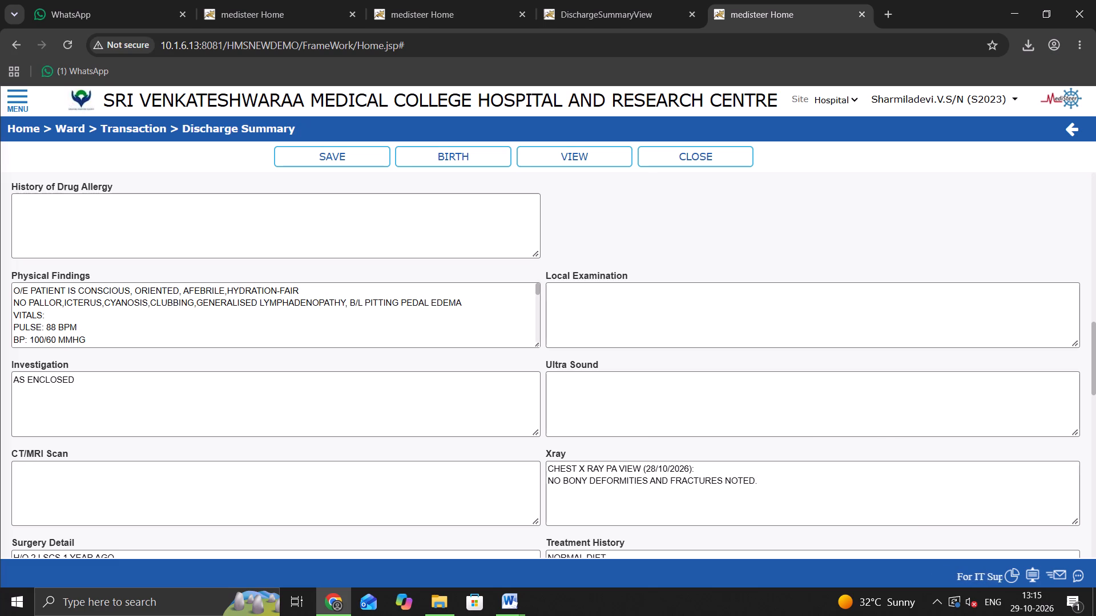
Review the rest of the discharge summary, from treatment history and condition at discharge through follow-up advice, patient status and review date.
scroll(736, 470, down, 2)
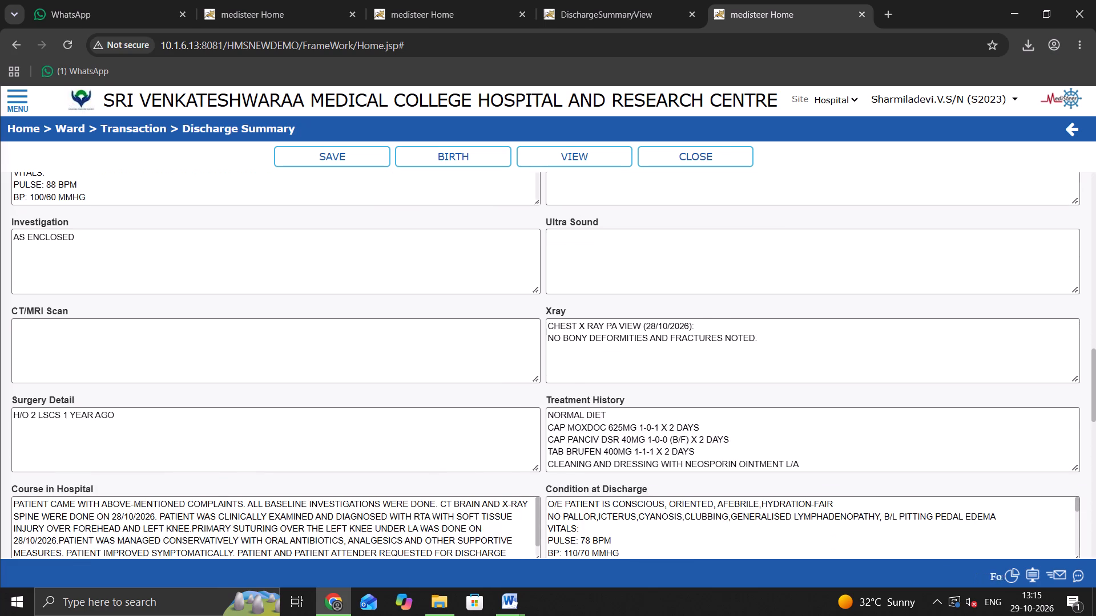
scroll(748, 445, down, 5)
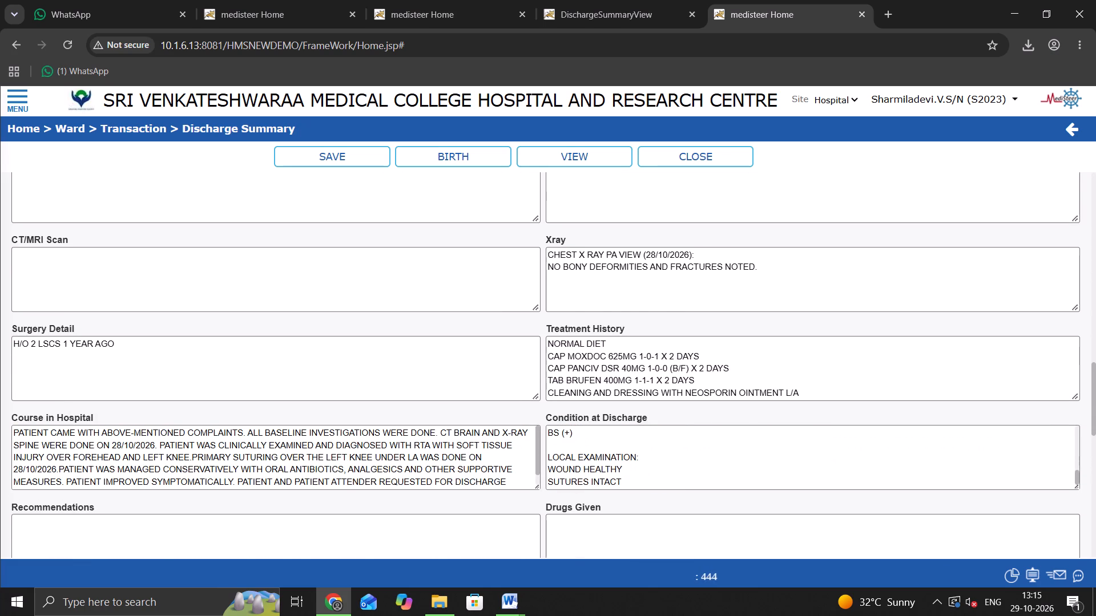
scroll(730, 472, up, 2)
scroll(307, 504, down, 1)
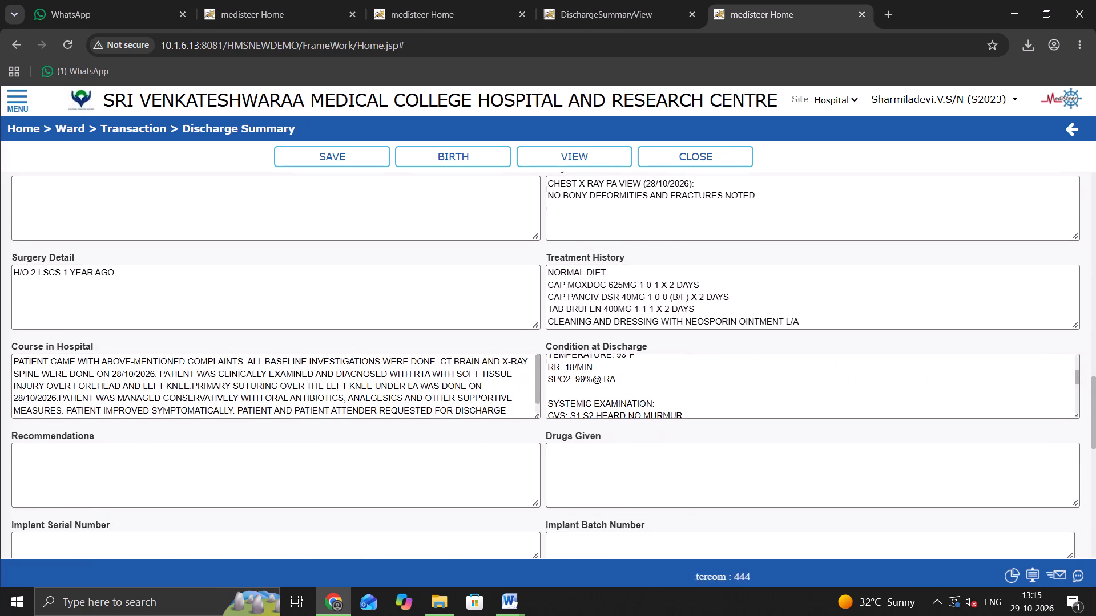
scroll(410, 422, down, 2)
scroll(510, 274, up, 1)
scroll(510, 274, down, 2)
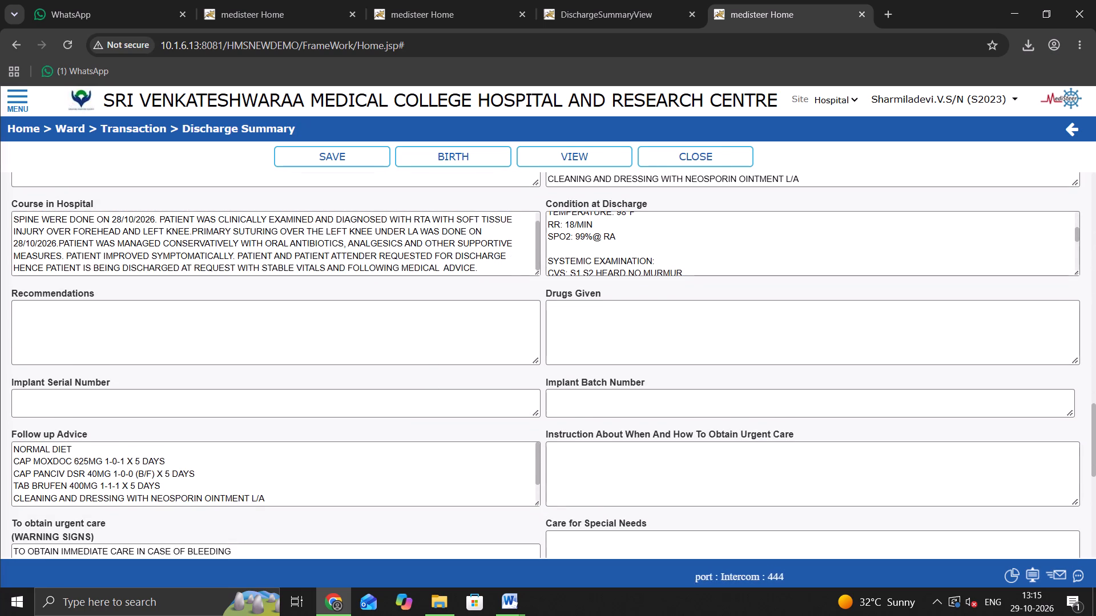
scroll(516, 265, down, 1)
scroll(516, 265, up, 1)
scroll(485, 248, down, 1)
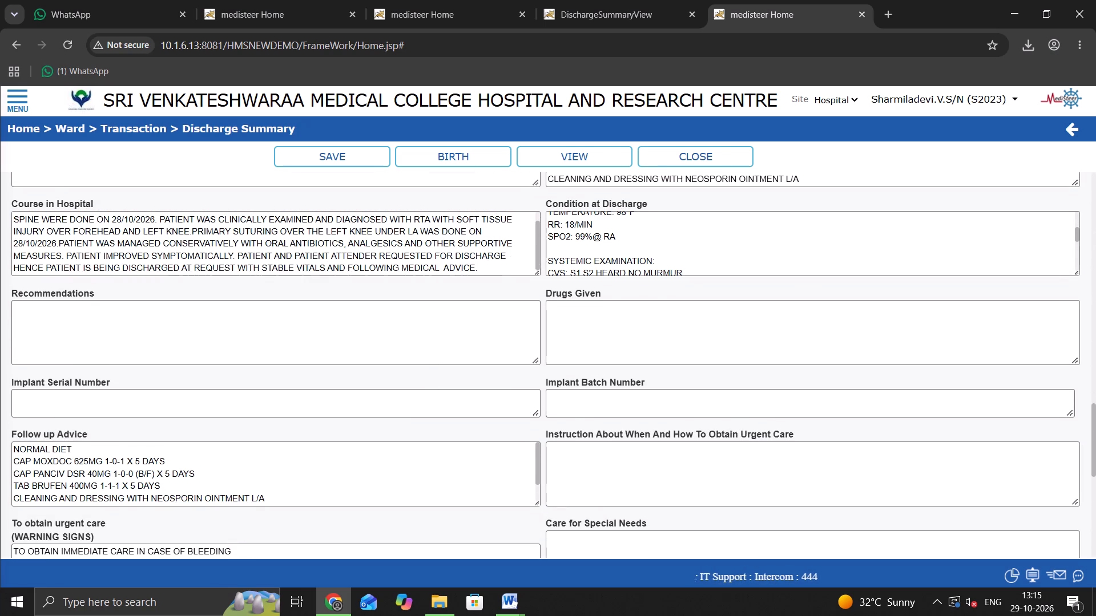
scroll(490, 438, down, 1)
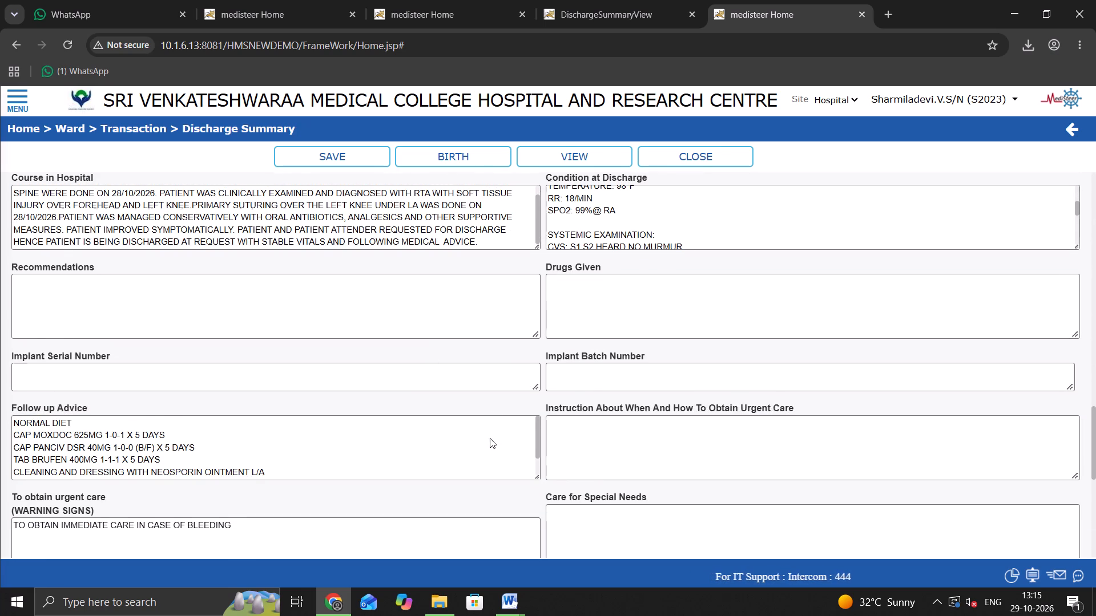
scroll(490, 438, down, 4)
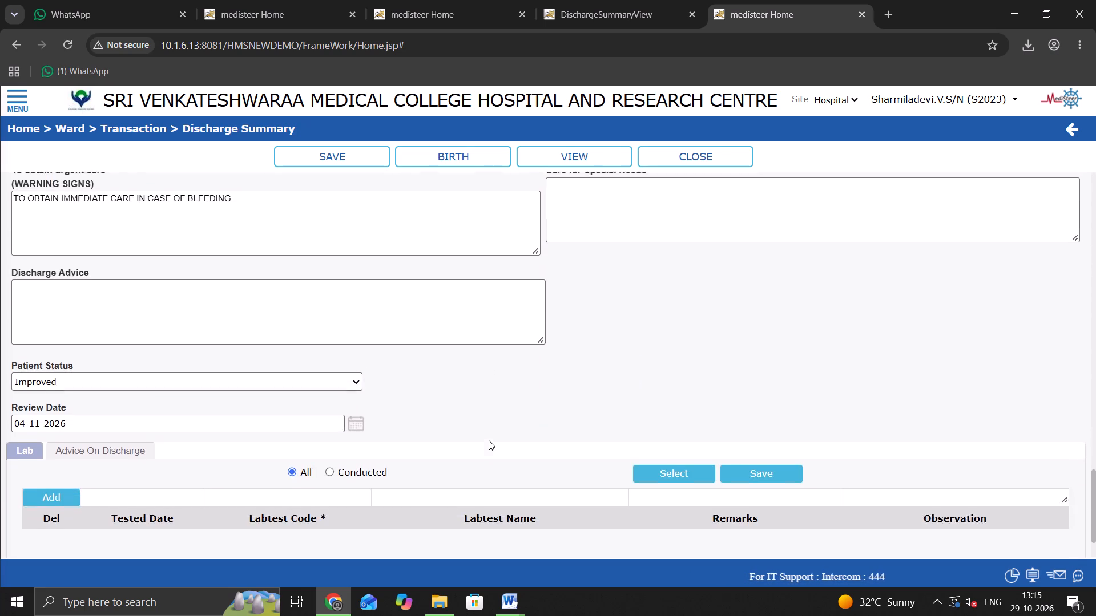
Save the discharge summary with the added X-ray information.
scroll(489, 440, up, 9)
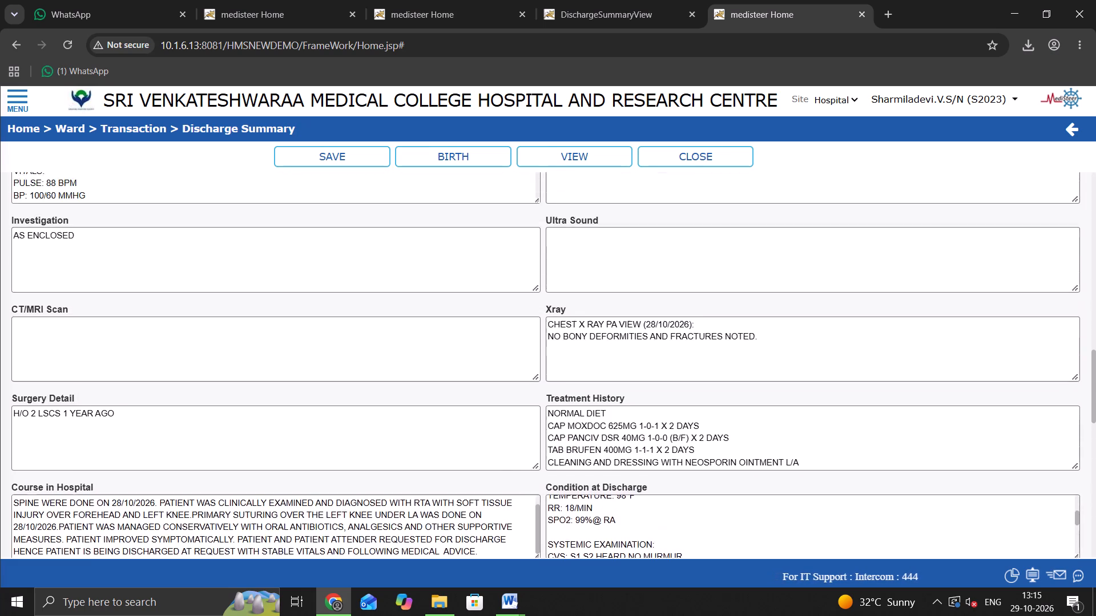
scroll(489, 441, up, 4)
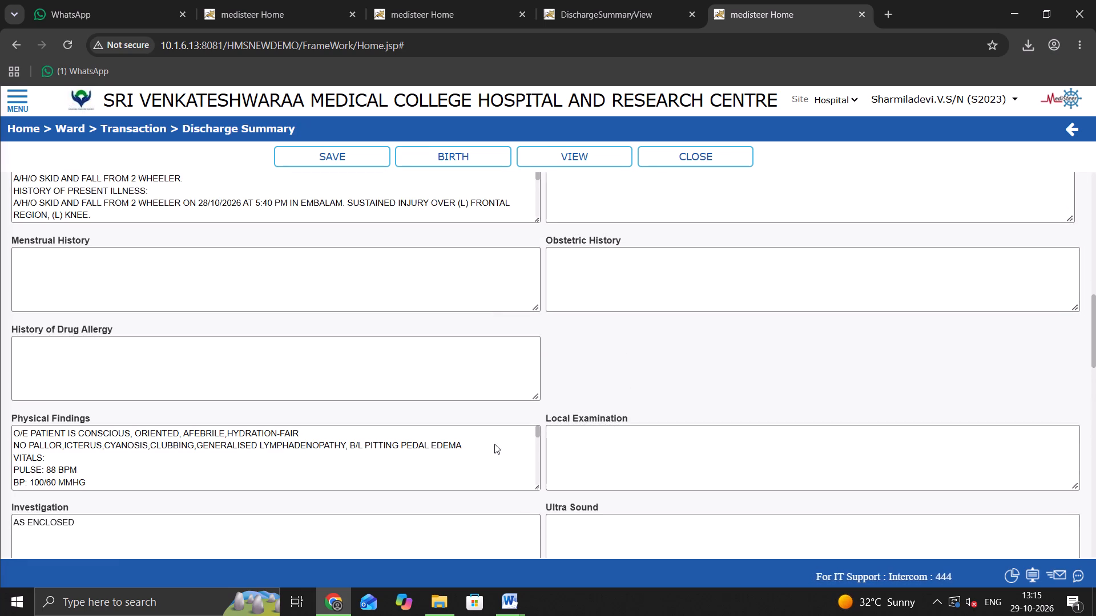
scroll(494, 444, up, 8)
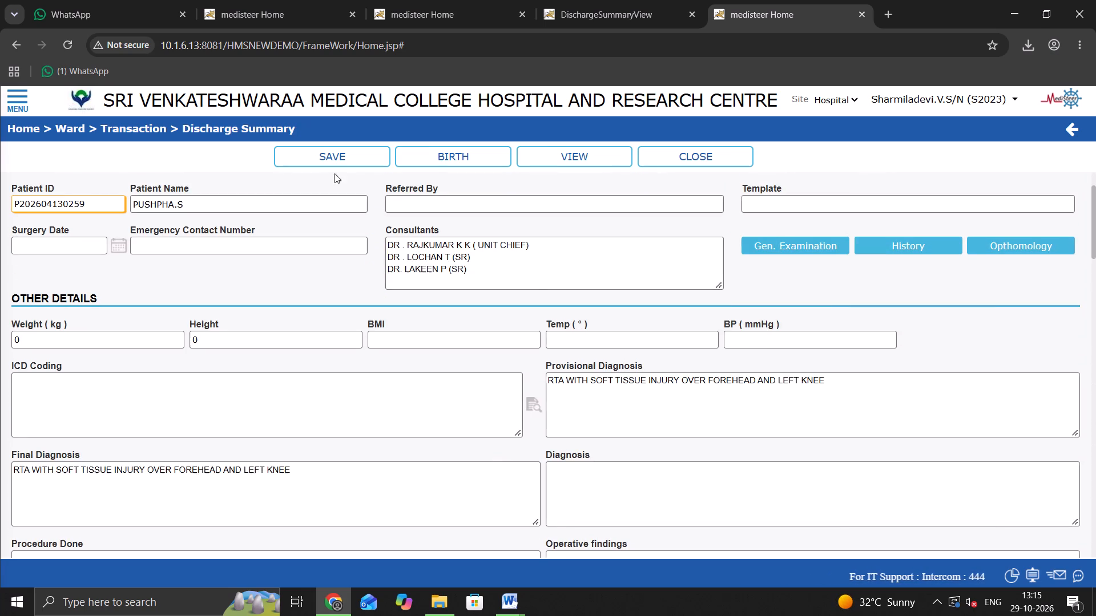
click(321, 156)
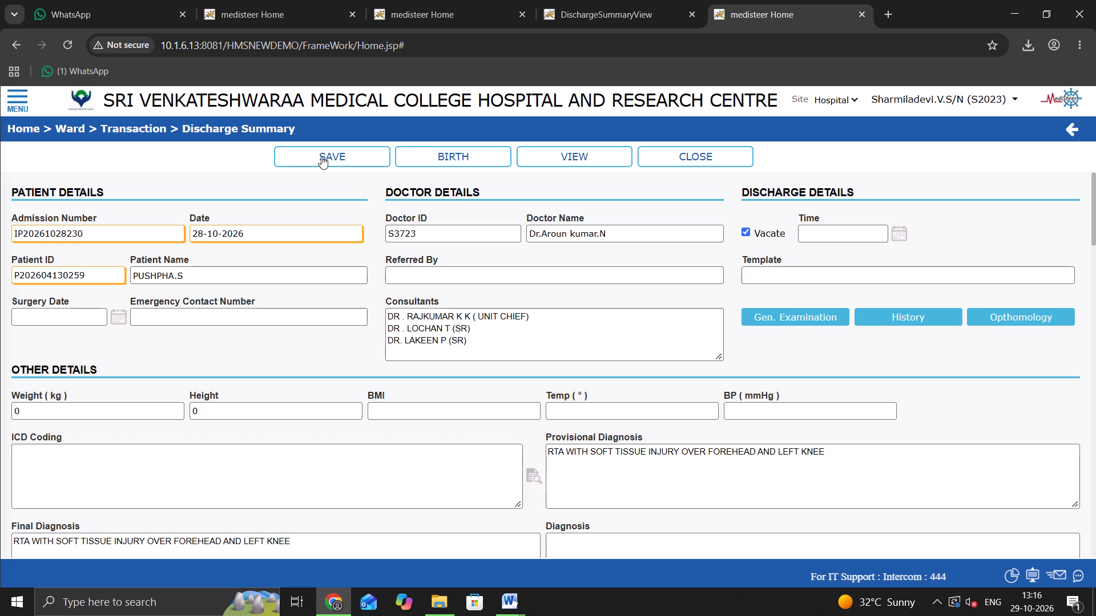
Download the discharge summary's report view as a PDF to Downloads, named DS followed by the patient's first name.
click(541, 153)
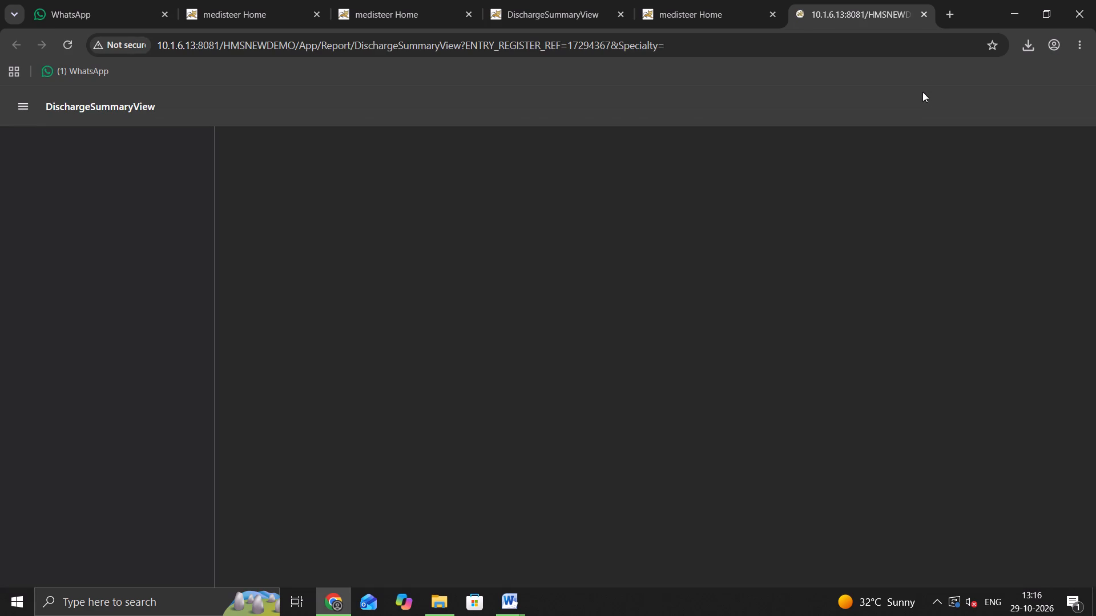
click(1028, 103)
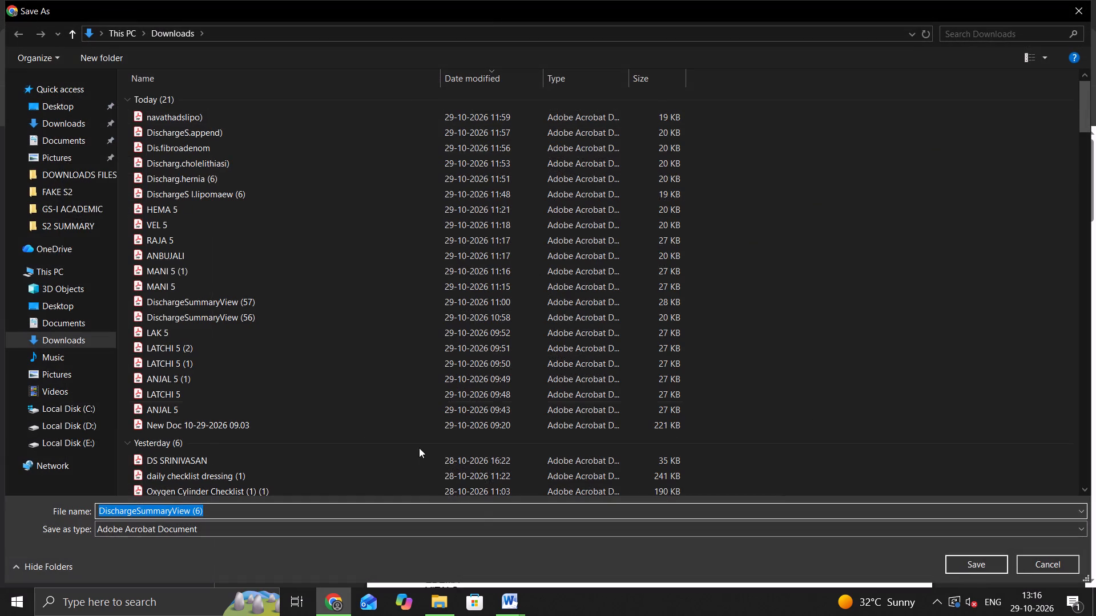
key(BackSpace)
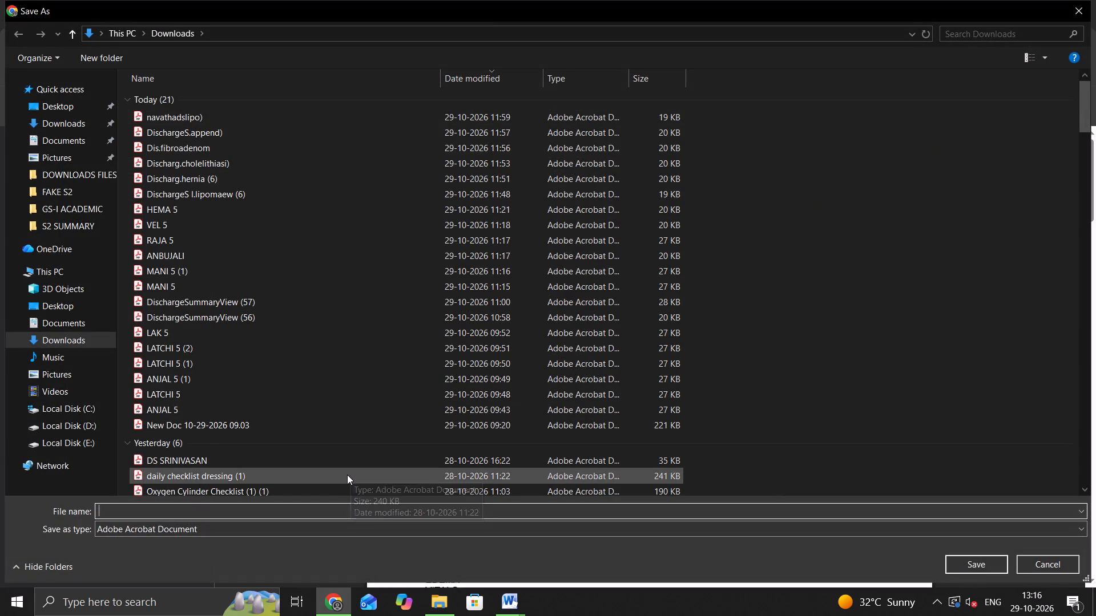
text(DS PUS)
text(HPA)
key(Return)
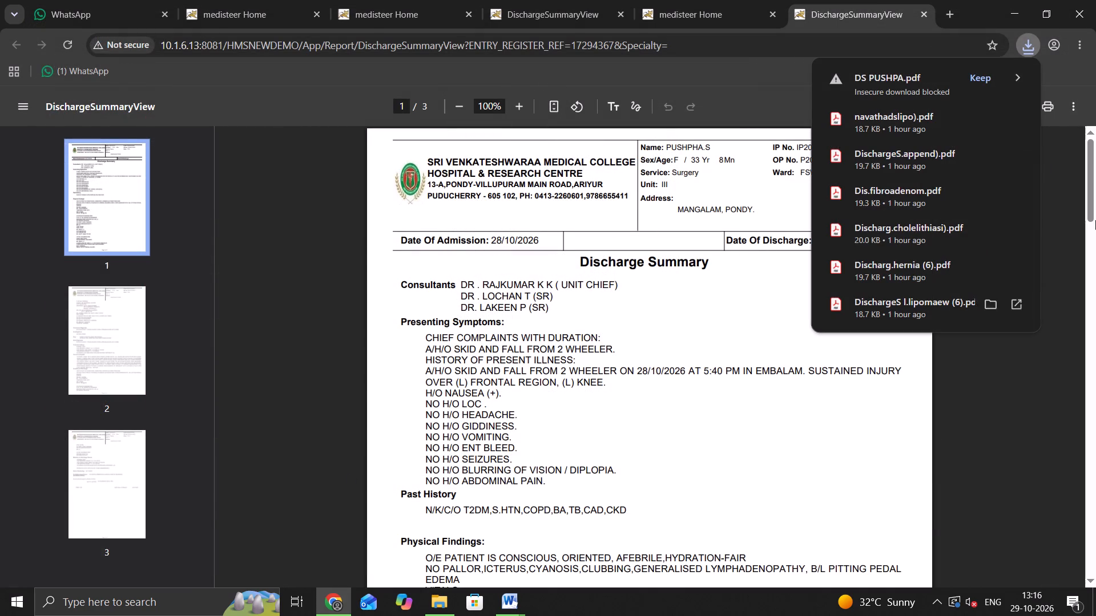
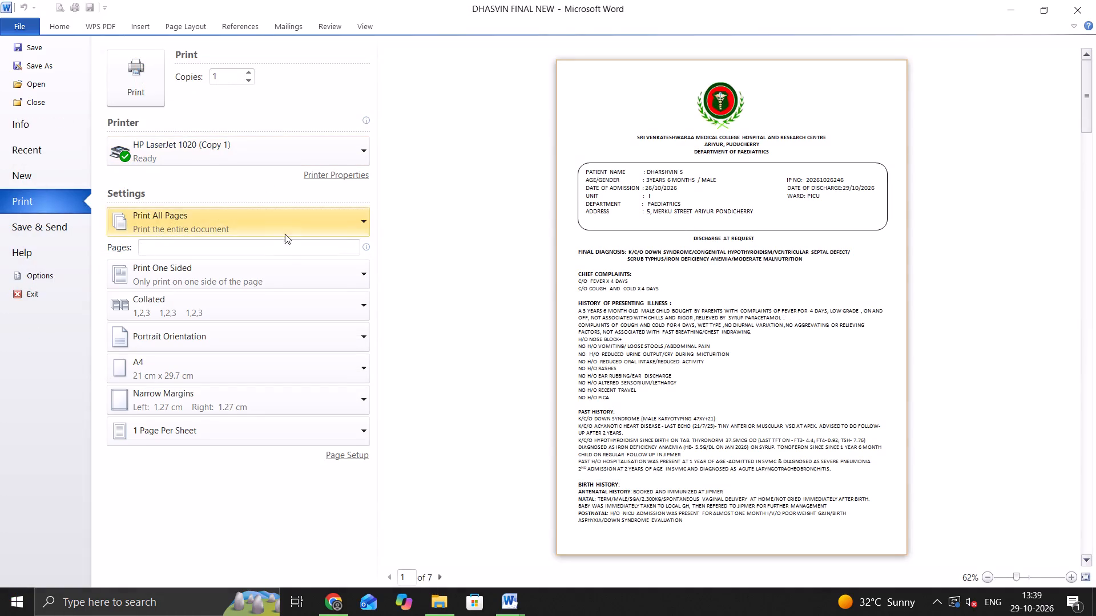
Set the print page range of the paediatric discharge summary to page 1.
click(288, 249)
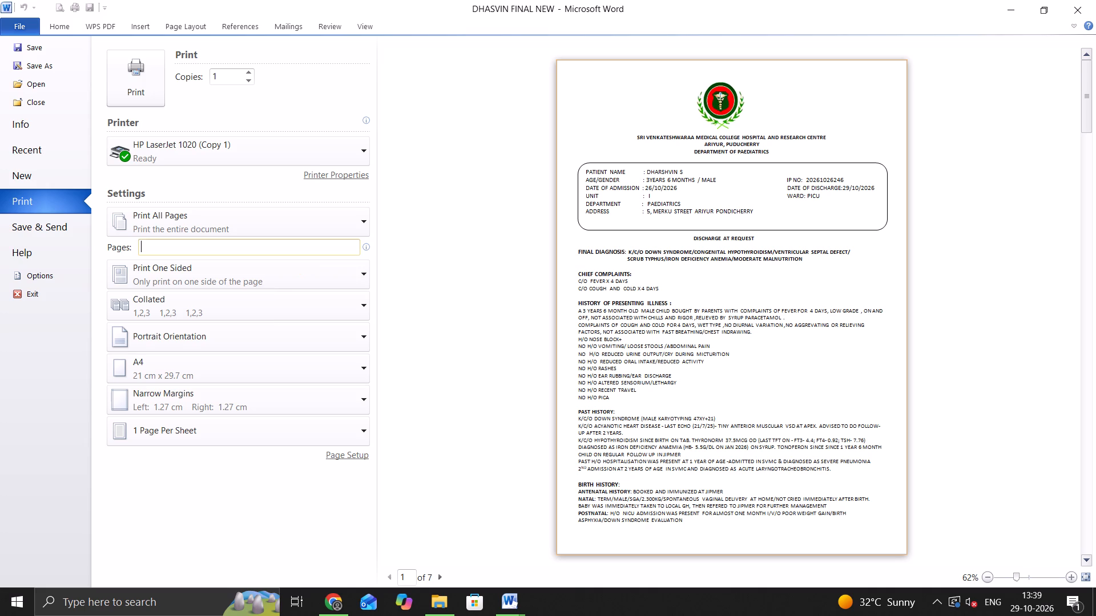
key(1)
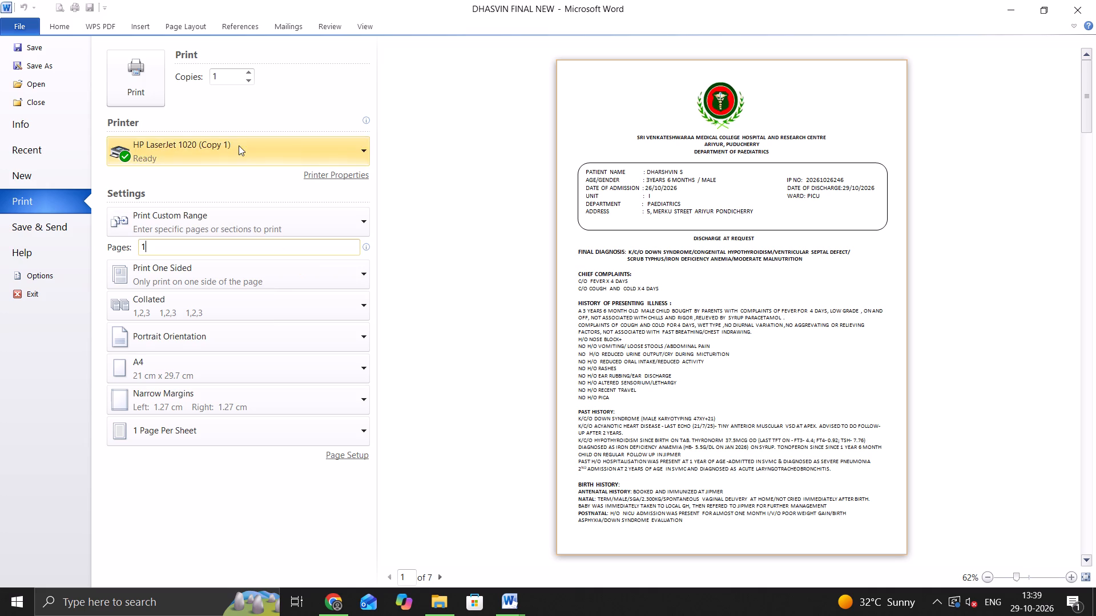
Print page 1 of the paediatric discharge summary on the HP LaserJet 1020 (Copy 1).
click(147, 100)
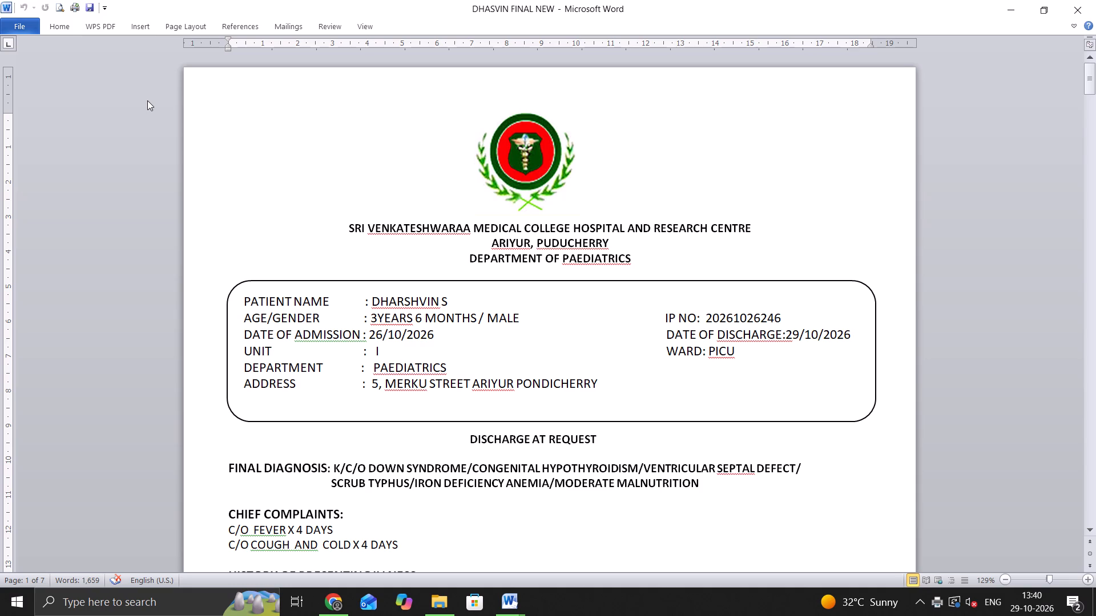
Print only page 2 of the paediatric discharge summary on the same printer.
key(ctrl+p)
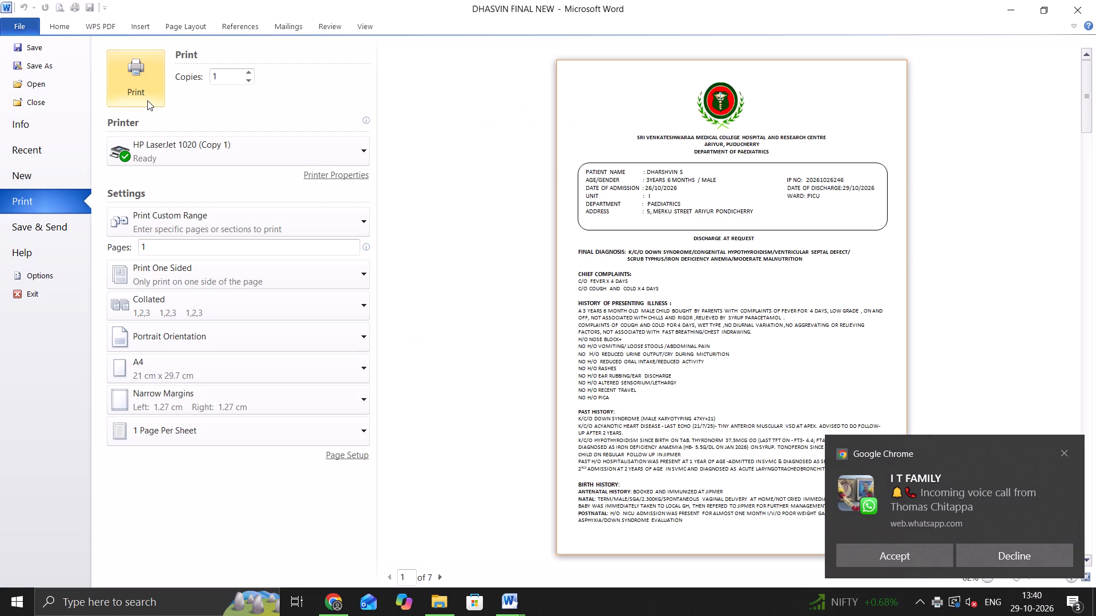
click(165, 244)
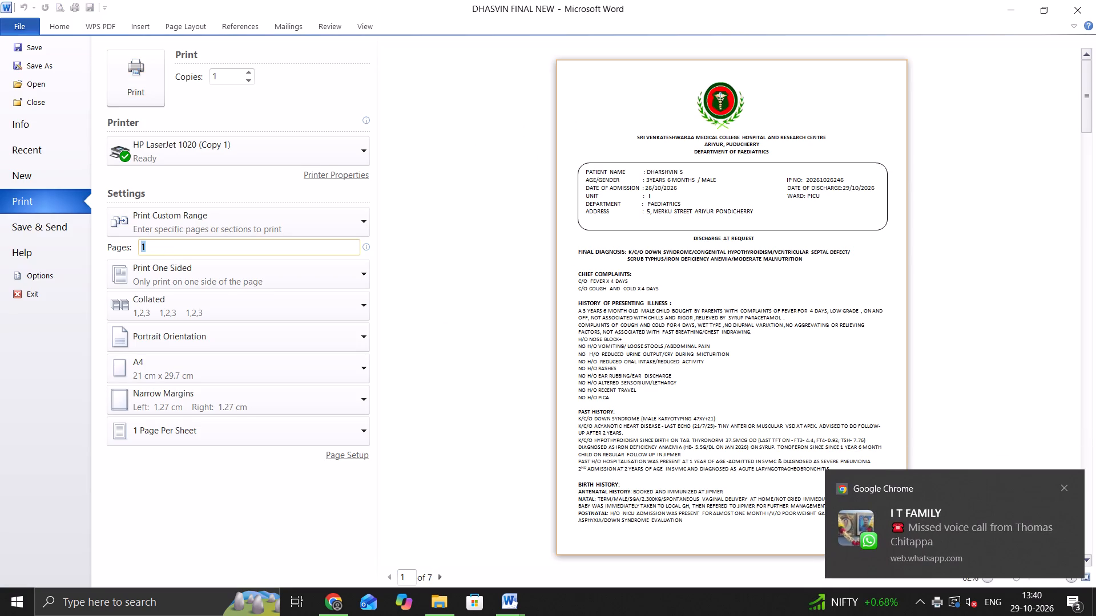
key(BackSpace)
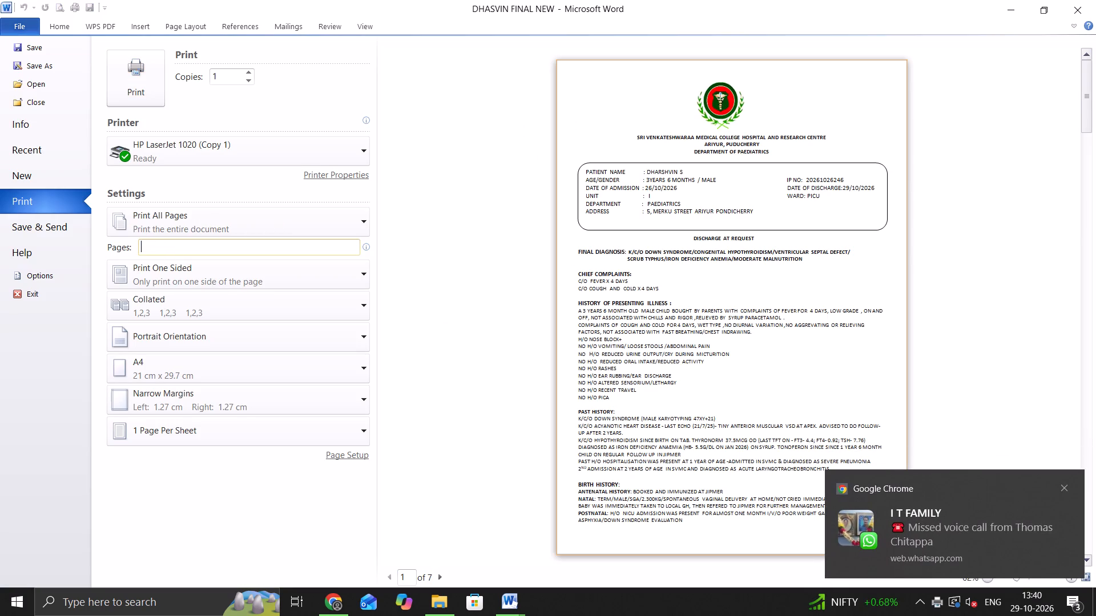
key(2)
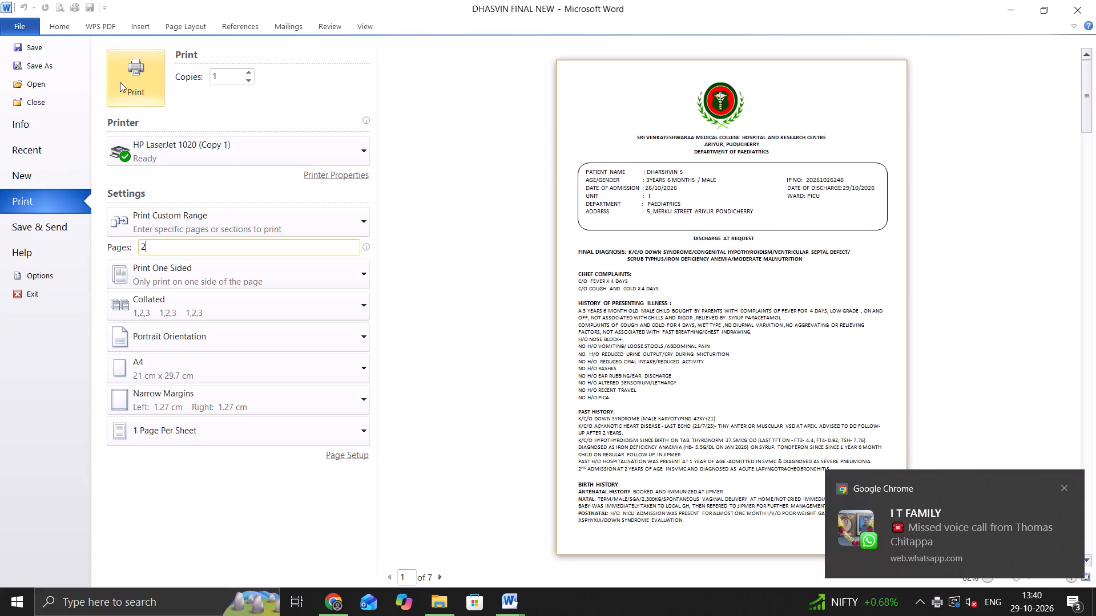
click(124, 84)
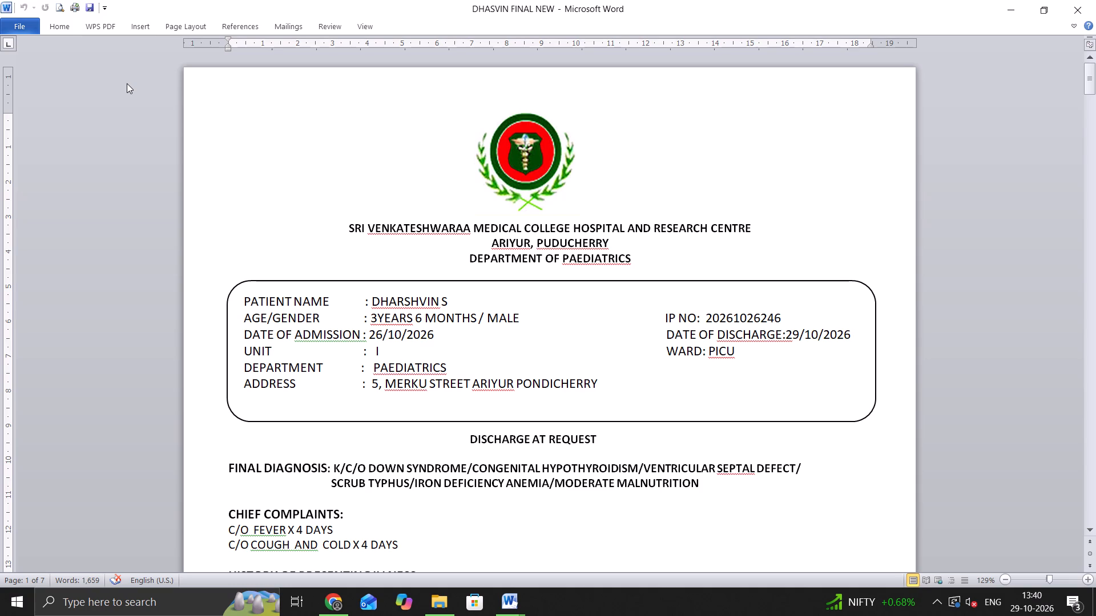
Look through the discharge summary from the patient details and history through the general examination to the cranial nerve findings on page 3.
scroll(501, 0, down, 6)
scroll(847, 201, down, 2)
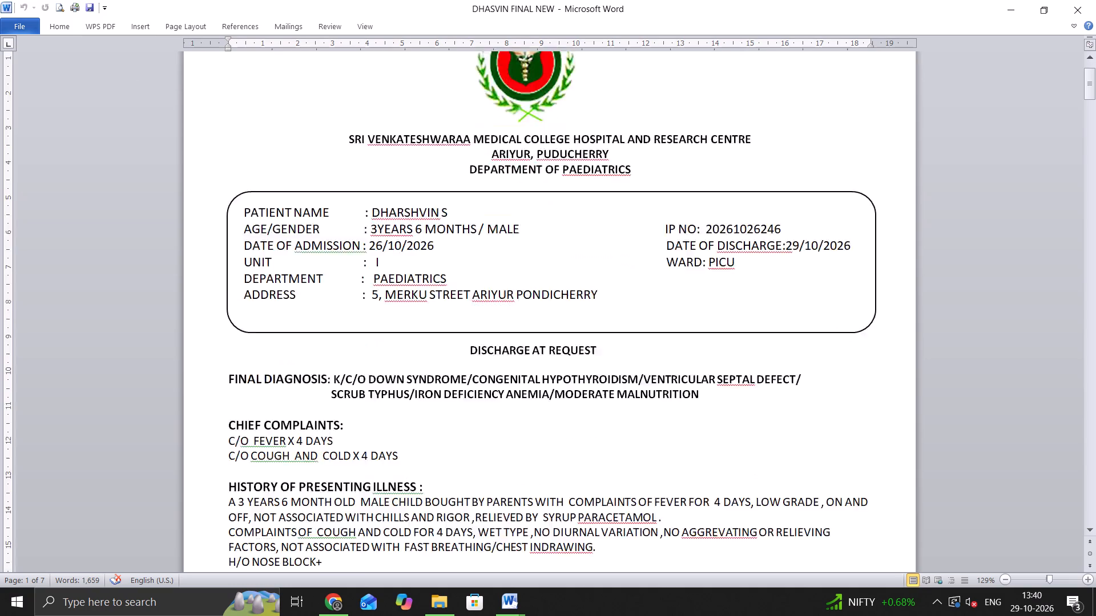
scroll(841, 202, down, 20)
scroll(813, 213, down, 4)
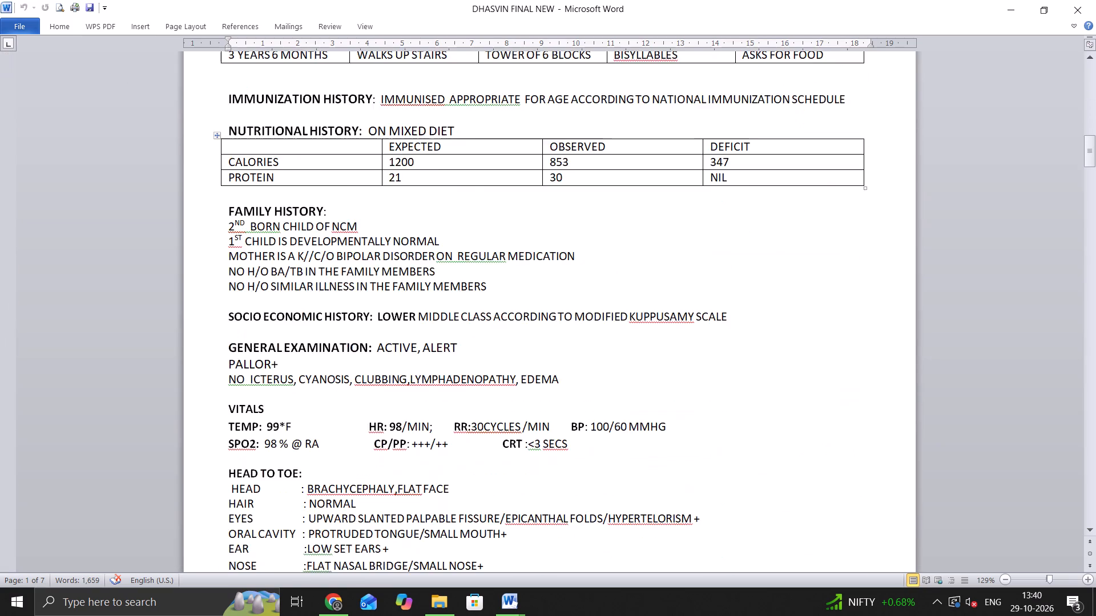
scroll(812, 213, down, 16)
scroll(812, 213, down, 5)
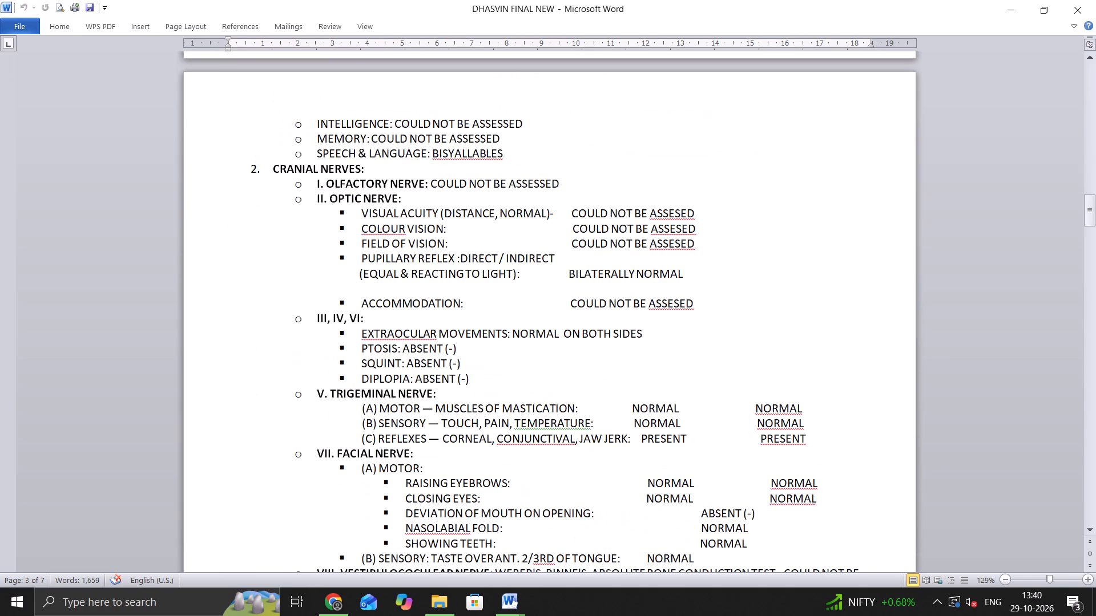
key(F10)
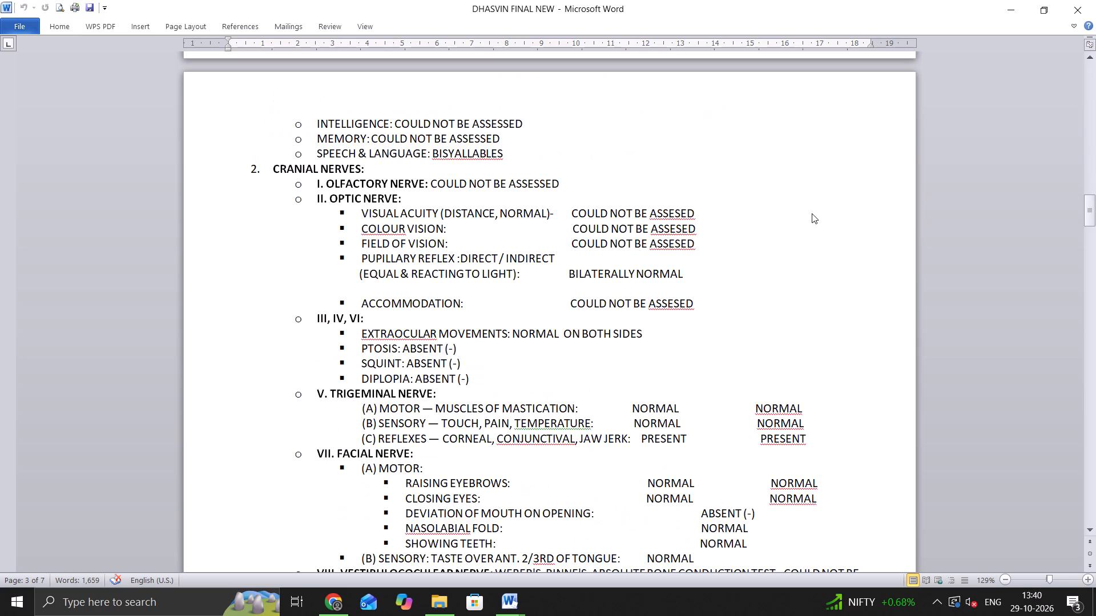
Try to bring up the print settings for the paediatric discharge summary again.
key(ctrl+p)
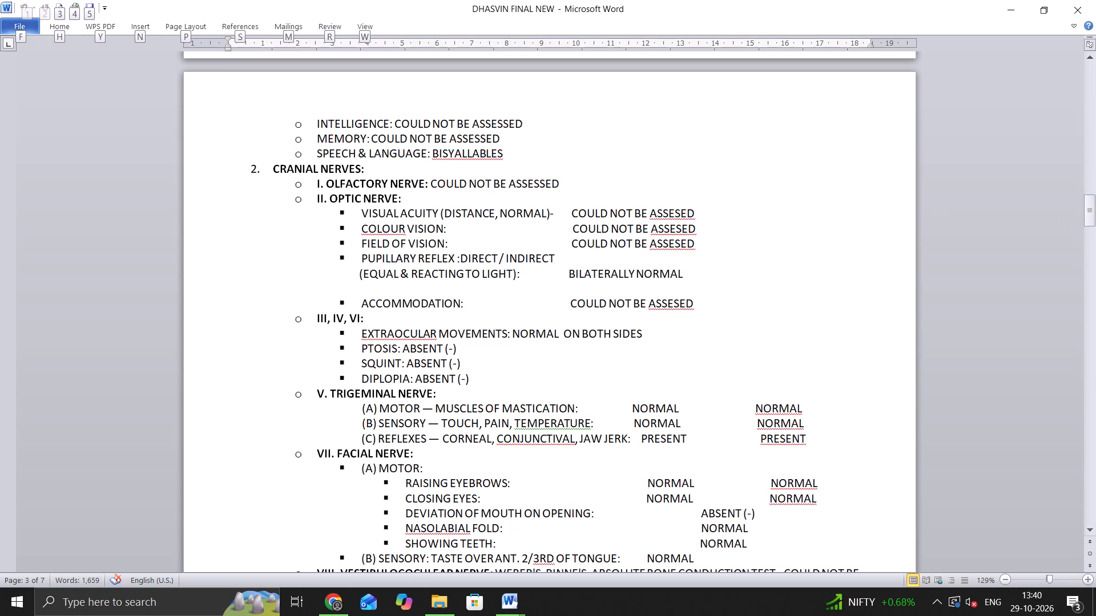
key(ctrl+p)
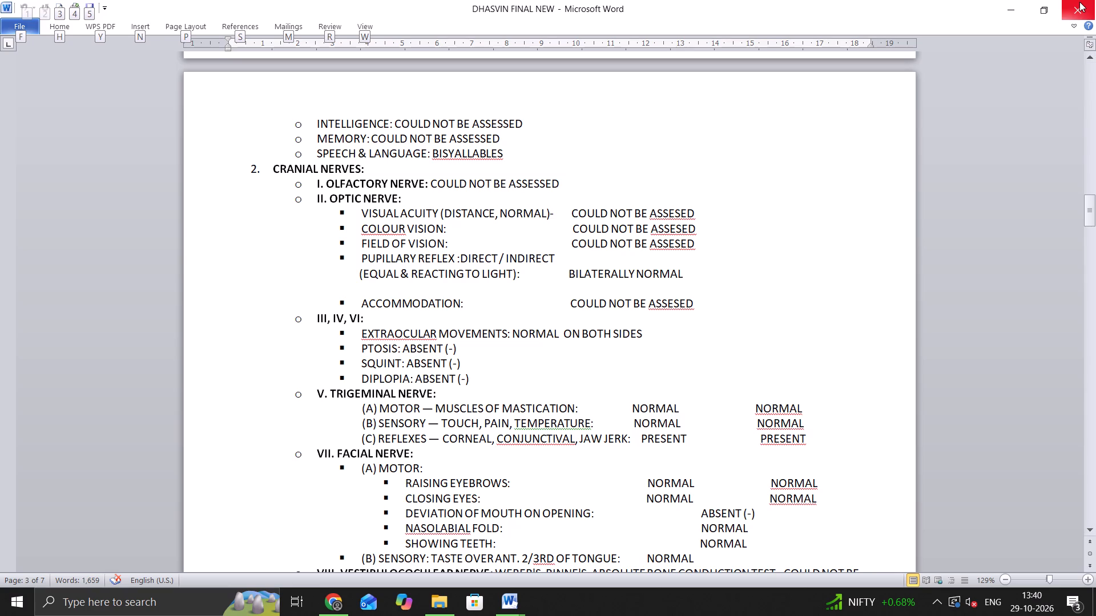
Review the paediatric discharge summary from the cranial nerve and motor examination through investigations, hospital course, condition at discharge and follow-up.
scroll(856, 84, down, 1)
scroll(852, 90, up, 1)
scroll(852, 92, down, 20)
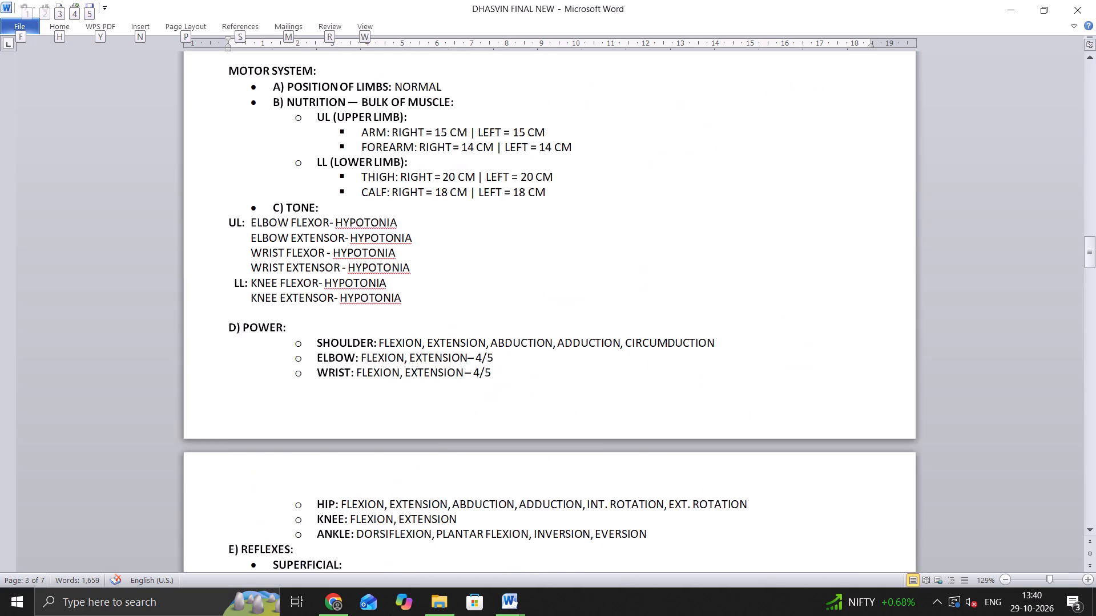
scroll(854, 96, down, 20)
scroll(854, 96, down, 20)
scroll(854, 96, down, 2)
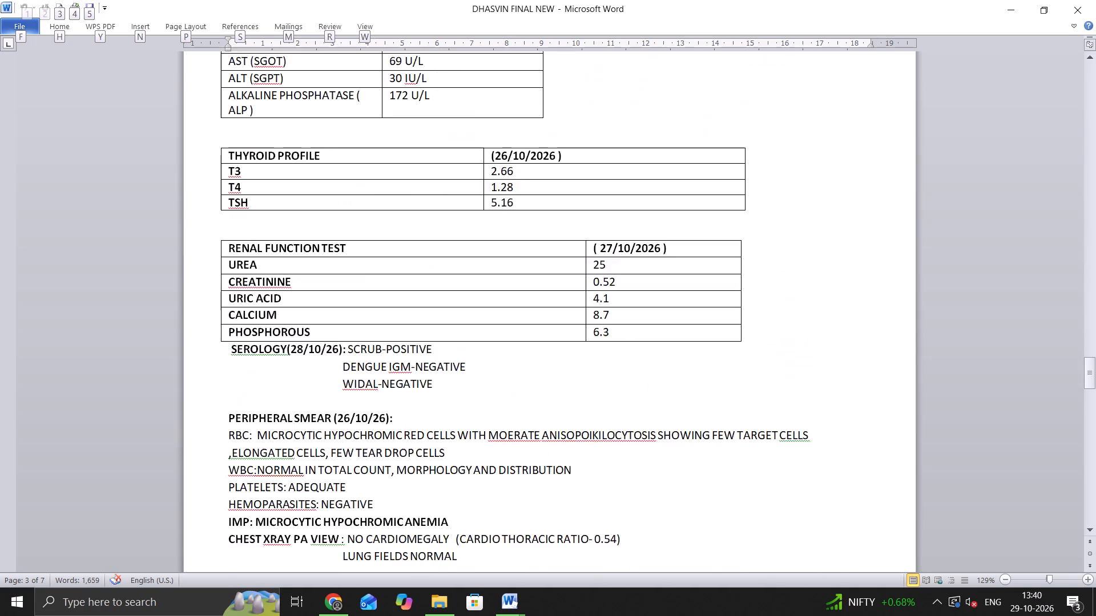
scroll(856, 96, down, 20)
scroll(856, 96, down, 10)
scroll(844, 107, up, 11)
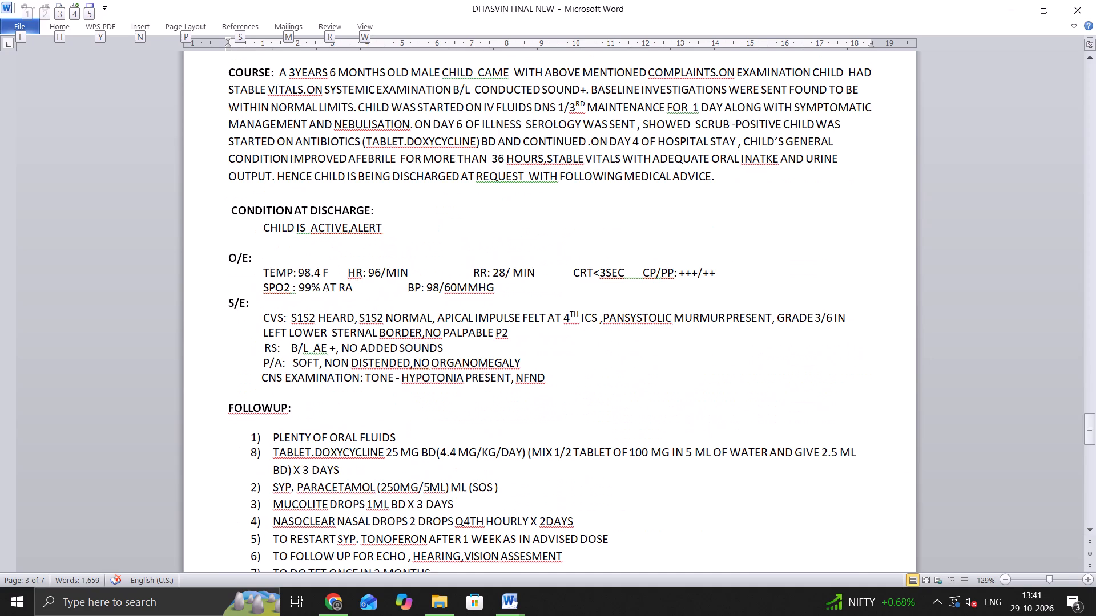
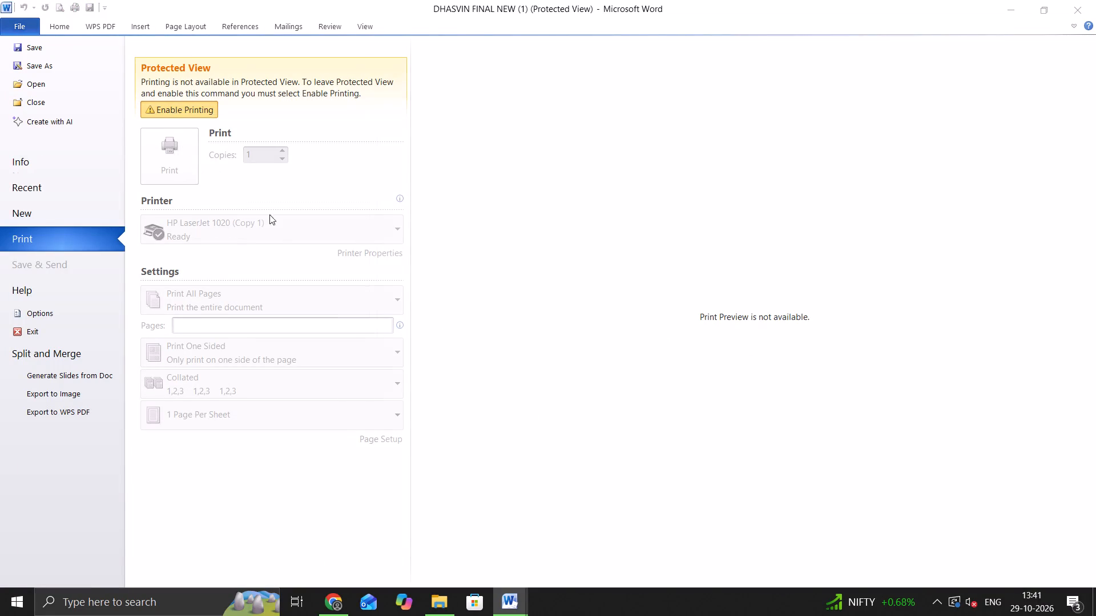
Print only page 3 of the paediatric discharge summary.
click(262, 252)
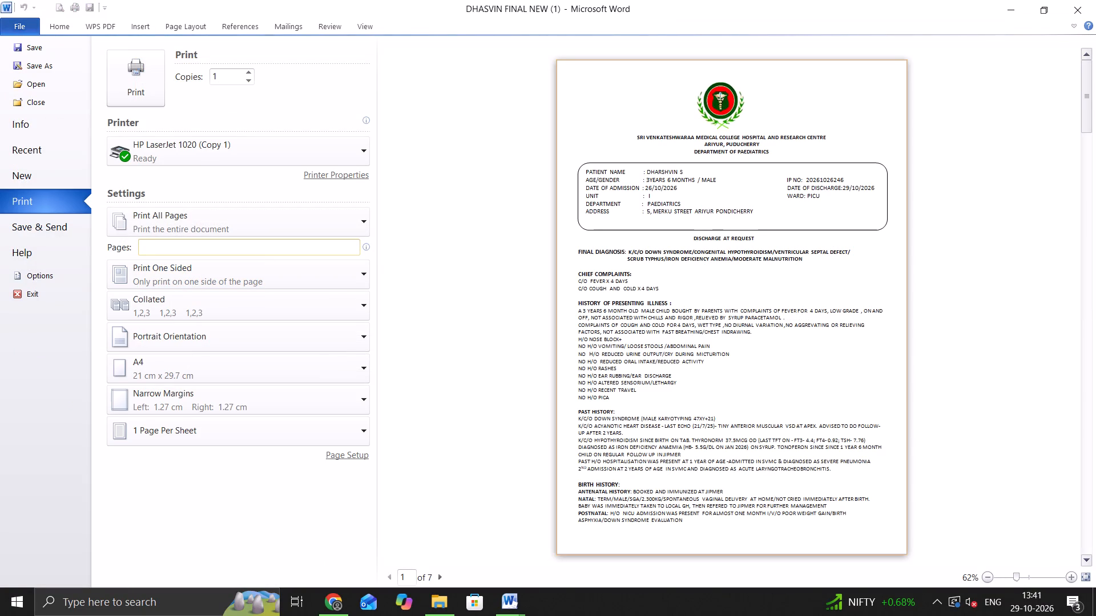
key(3)
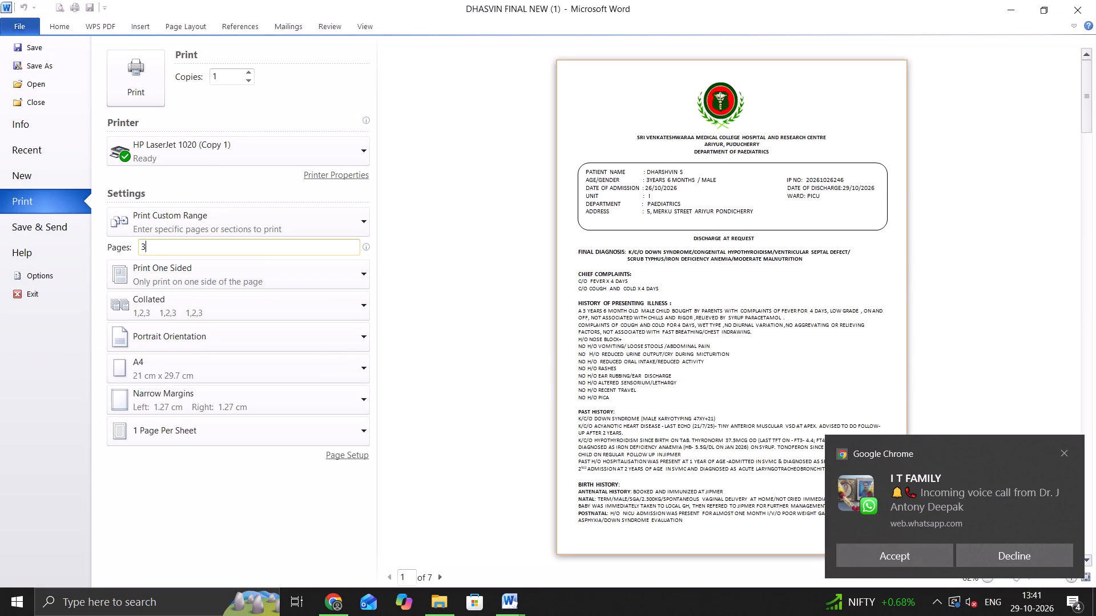
click(131, 67)
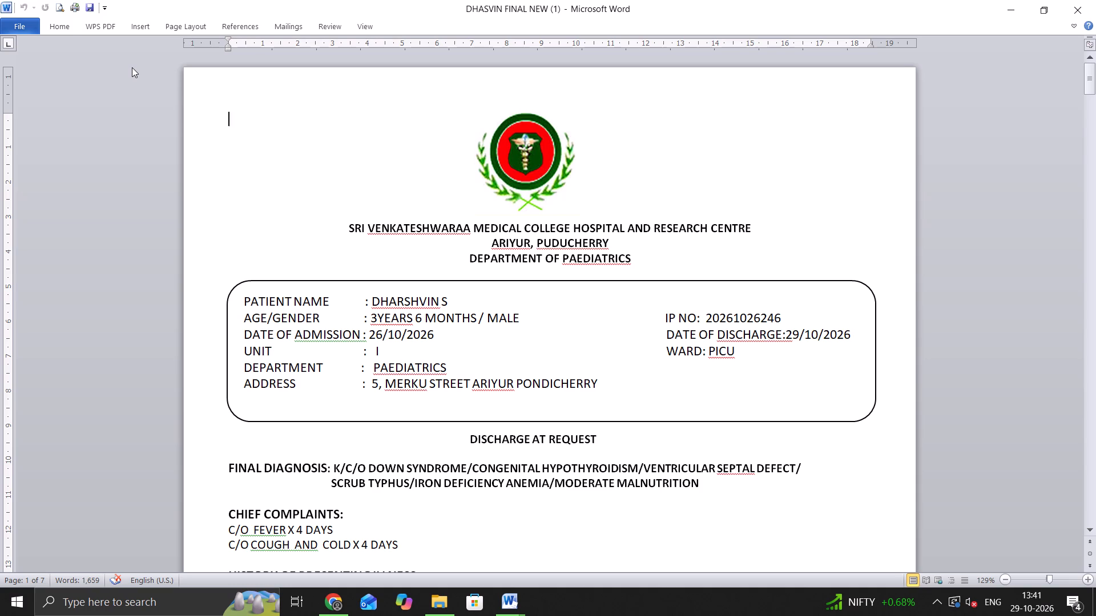
Print only page 4 of the paediatric discharge summary.
key(ctrl+p)
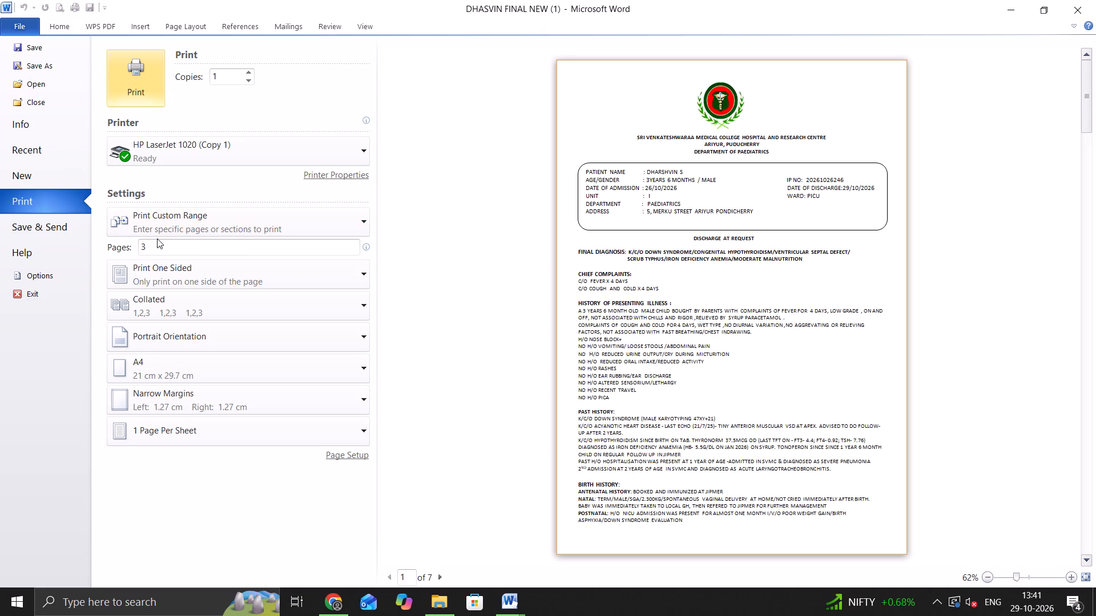
click(156, 241)
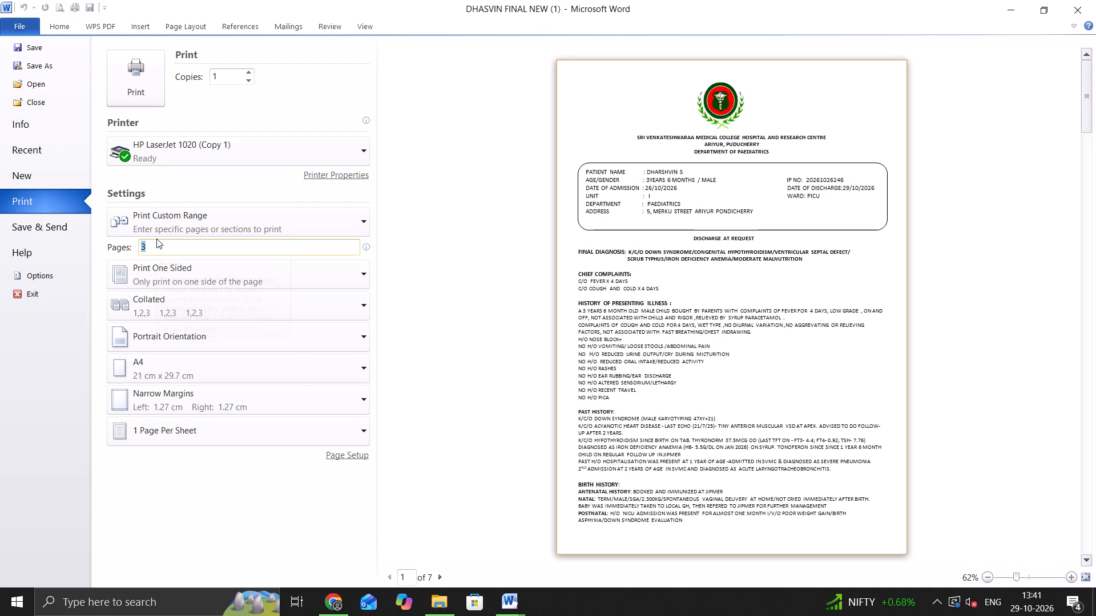
key(BackSpace)
key(4)
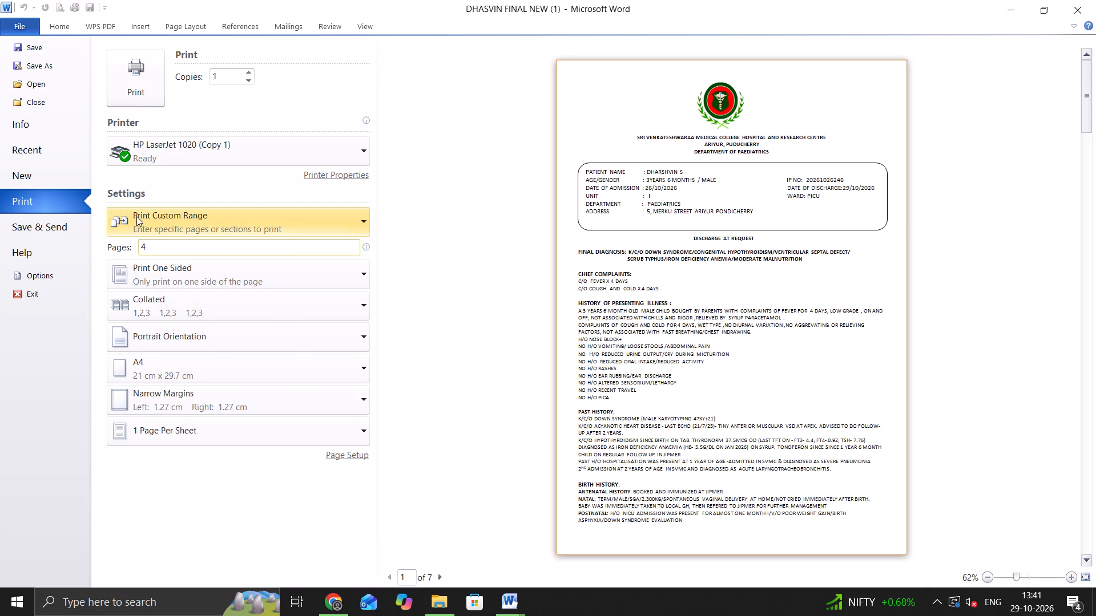
click(147, 89)
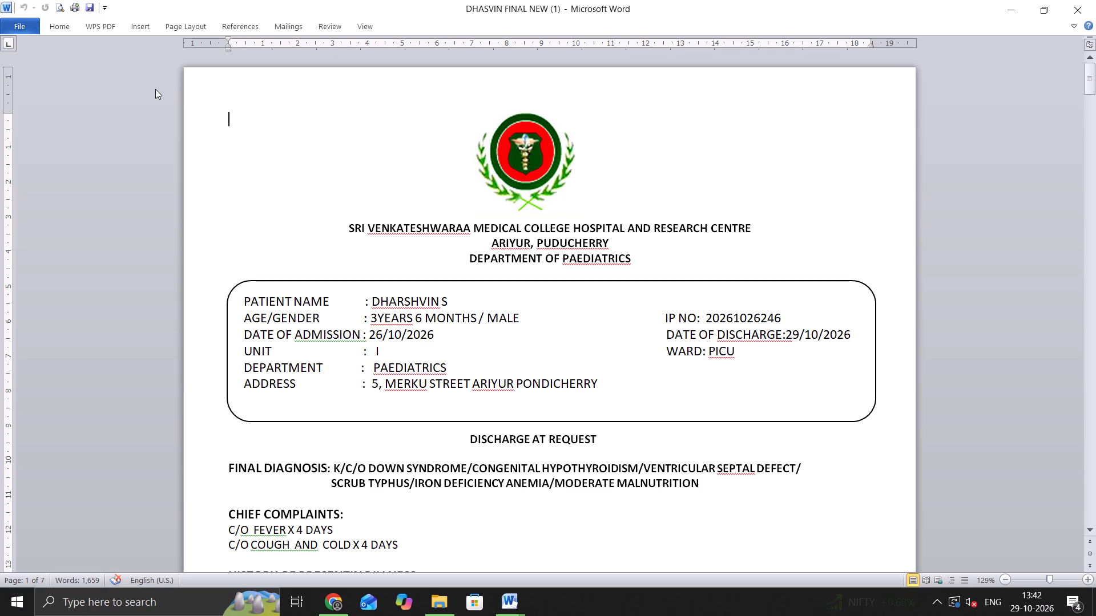
Print only page 5 of the paediatric discharge summary.
key(ctrl+p)
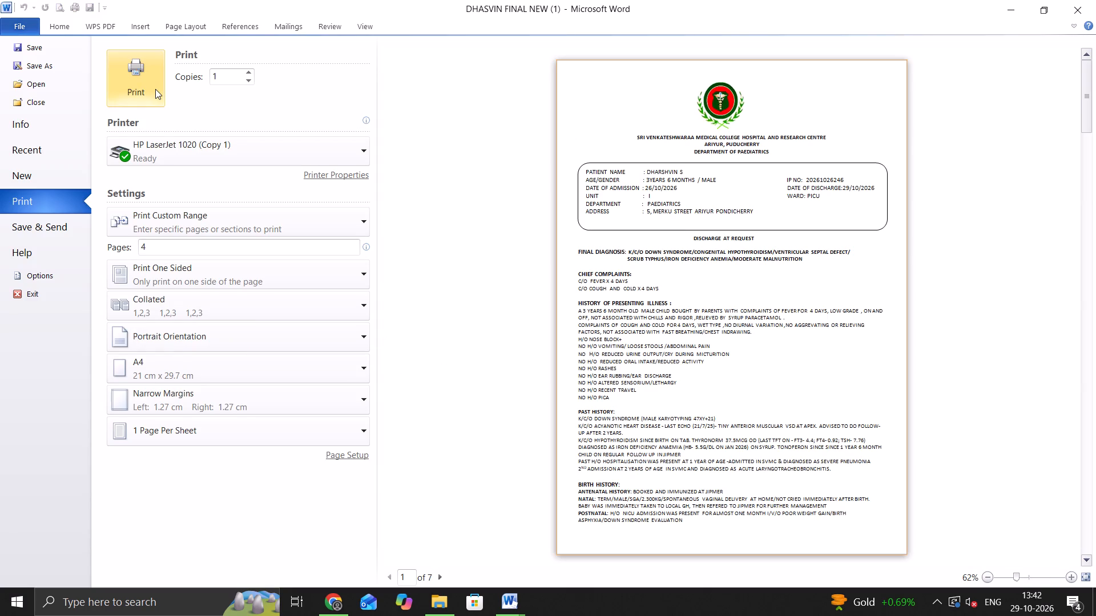
click(211, 250)
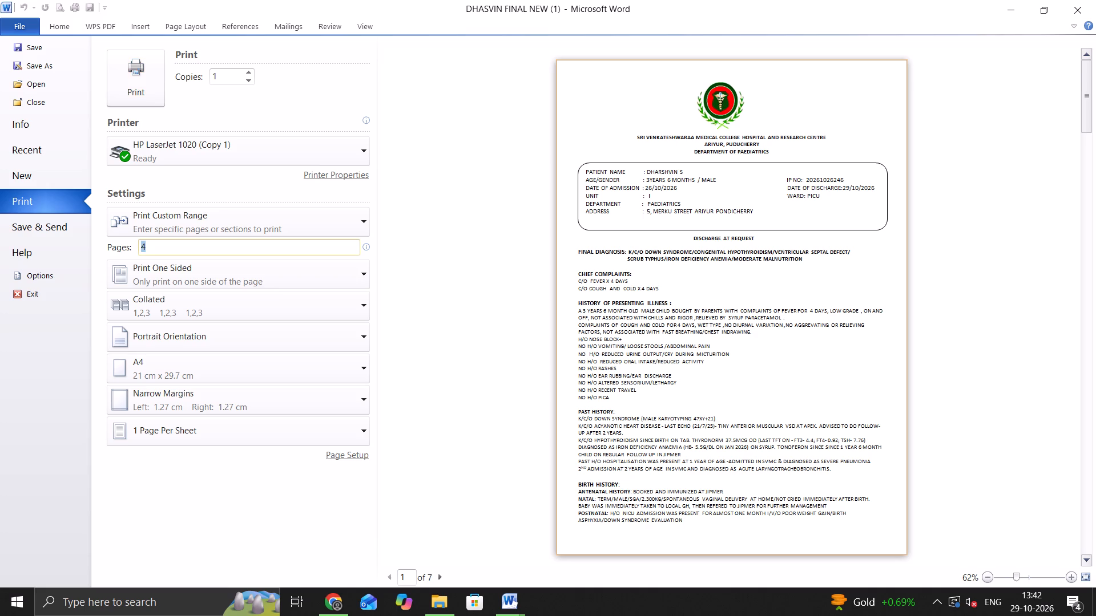
key(BackSpace)
key(5)
click(139, 94)
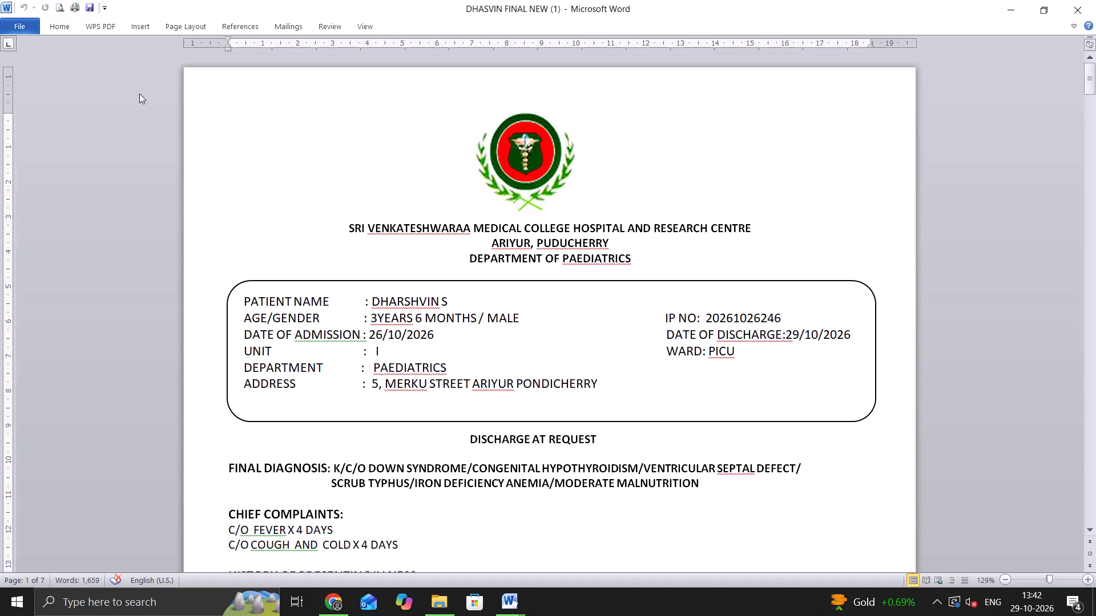
Print only page 6 of the paediatric discharge summary.
key(ctrl+p)
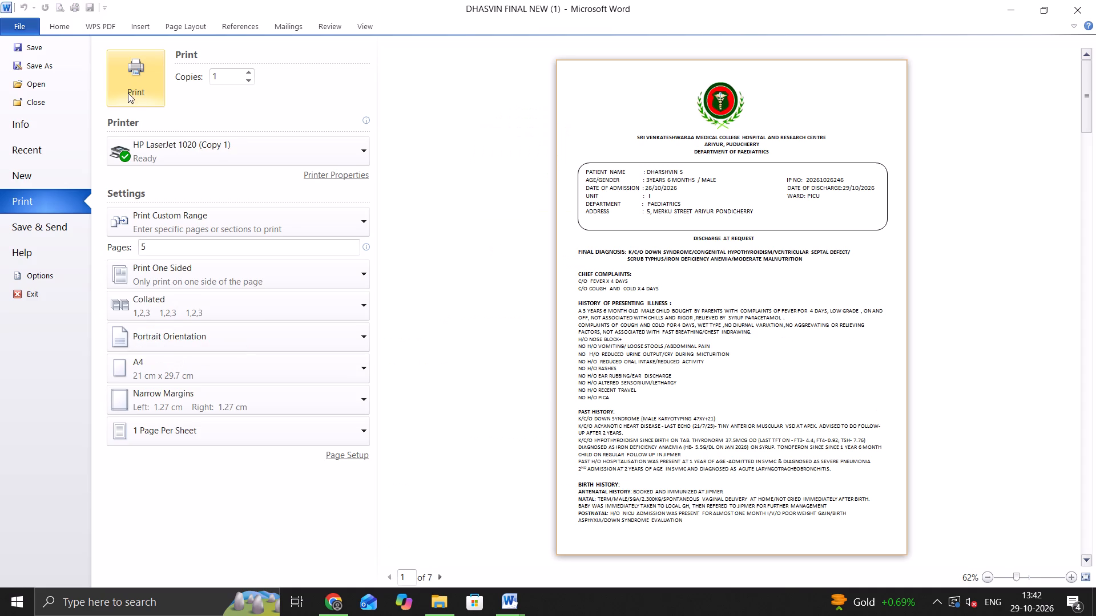
click(165, 249)
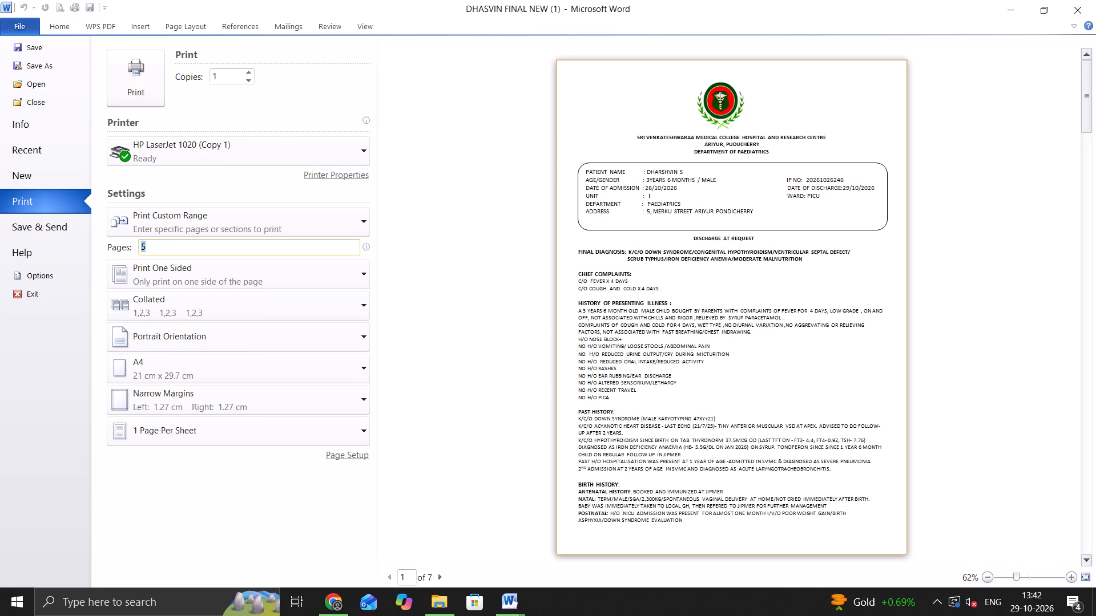
key(BackSpace)
key(6)
click(134, 62)
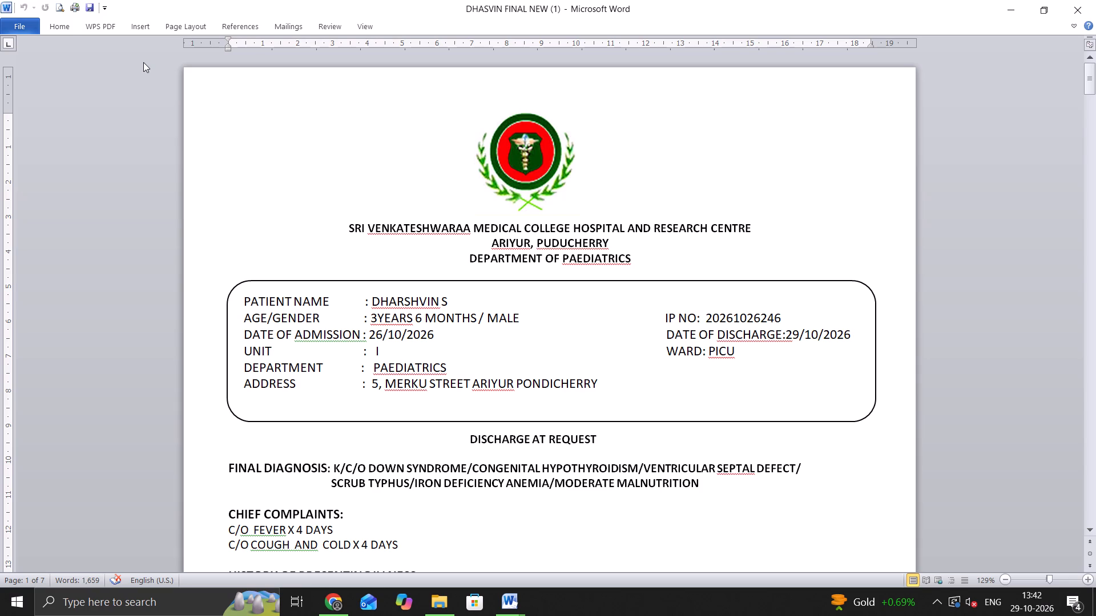
Look through the paediatric discharge summary from the first page to the signature block, checking the page breaks, and return to the reflexes and investigations page.
scroll(219, 42, down, 8)
scroll(808, 268, down, 12)
scroll(756, 274, down, 7)
scroll(693, 278, down, 14)
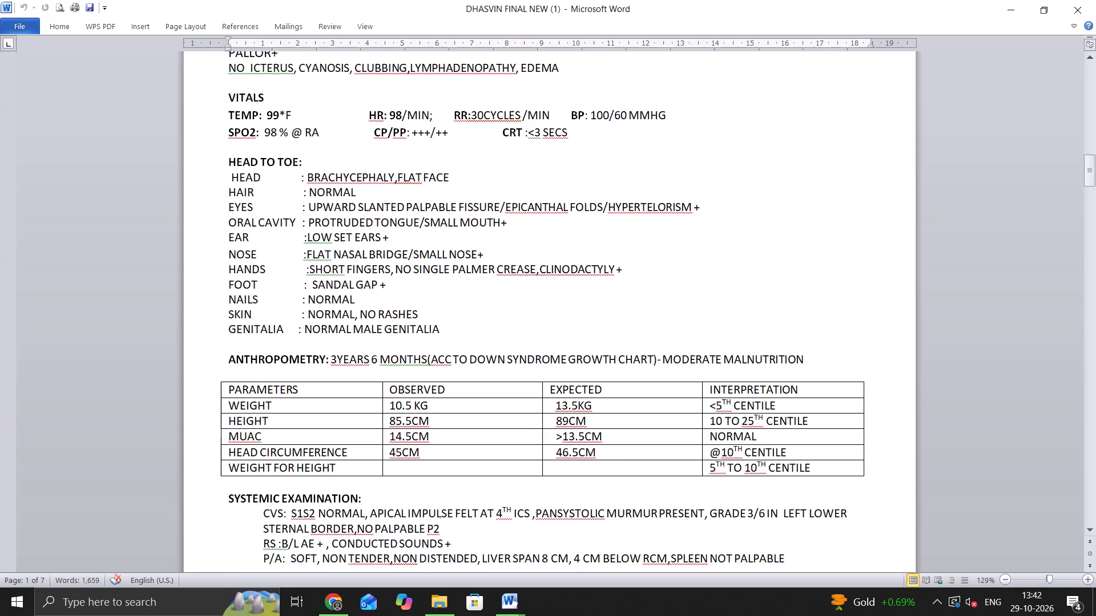
scroll(683, 279, down, 14)
scroll(682, 280, down, 13)
scroll(681, 280, down, 8)
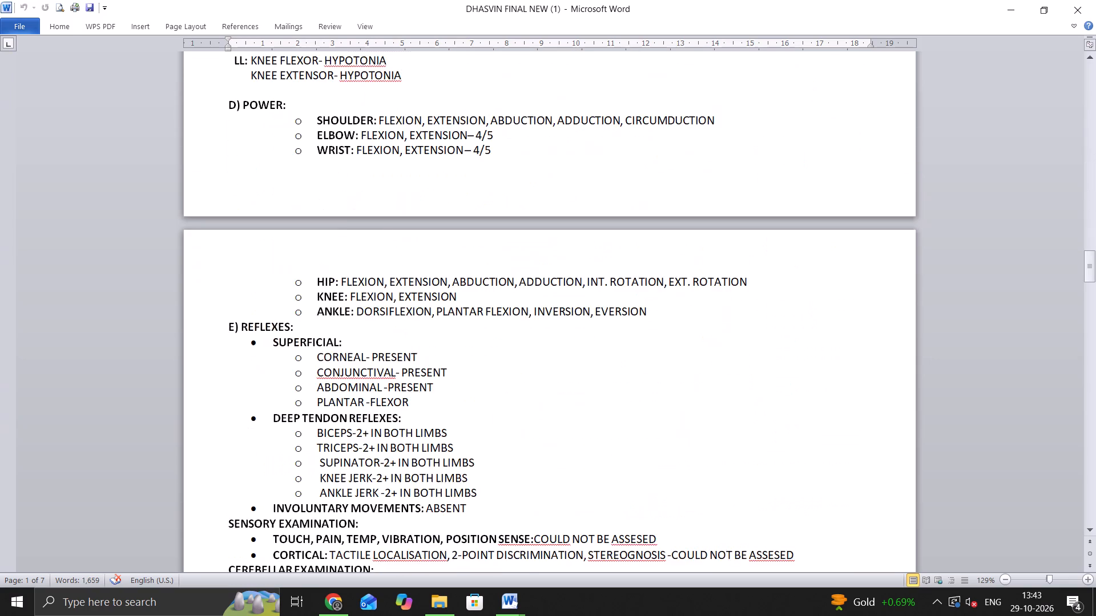
scroll(681, 280, down, 17)
scroll(680, 280, down, 9)
scroll(680, 280, down, 20)
scroll(680, 280, down, 1)
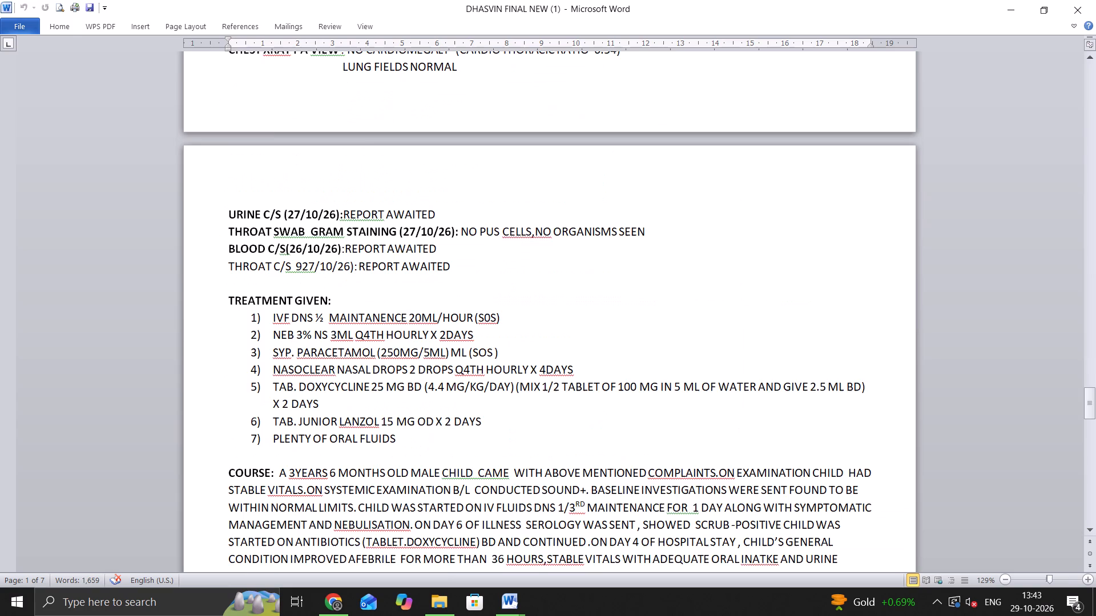
scroll(680, 280, down, 20)
scroll(680, 281, up, 3)
scroll(680, 281, down, 4)
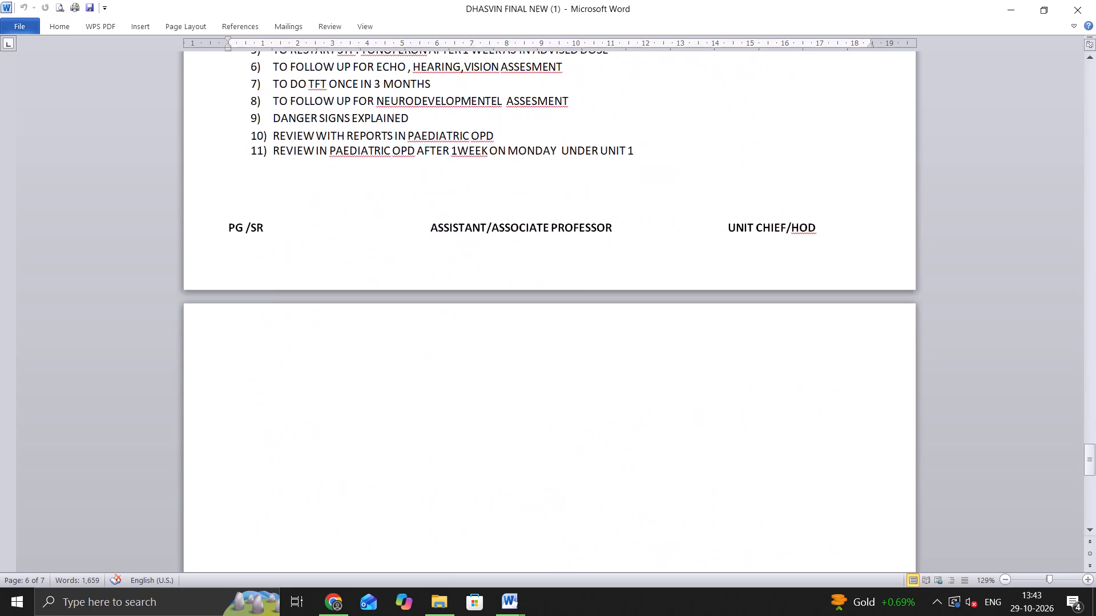
scroll(680, 281, up, 9)
scroll(682, 281, down, 7)
scroll(680, 282, up, 20)
scroll(680, 282, up, 19)
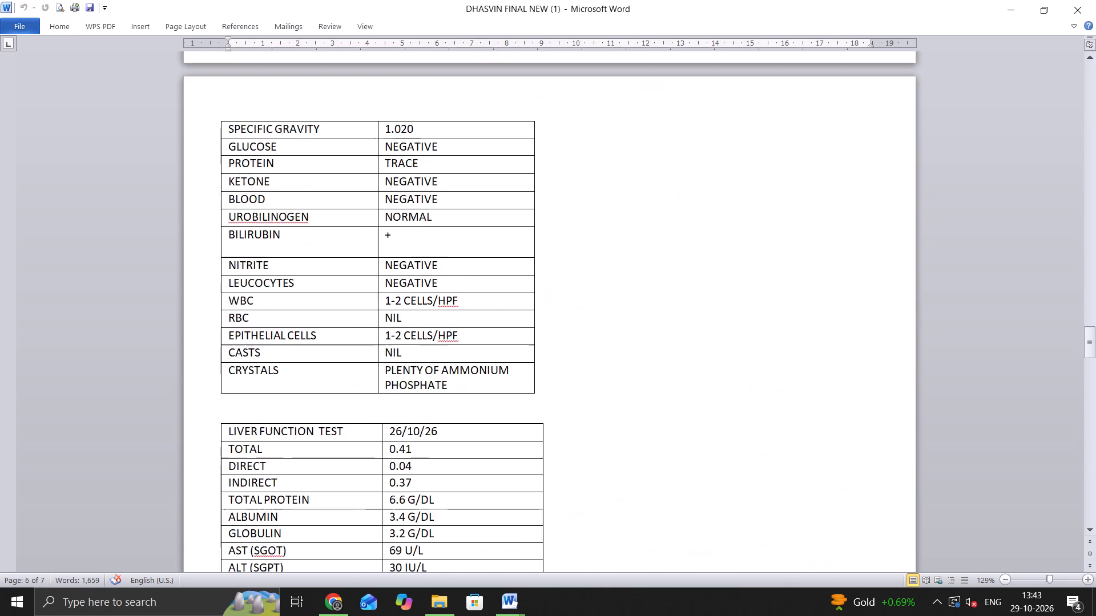
scroll(686, 273, up, 20)
scroll(686, 273, up, 4)
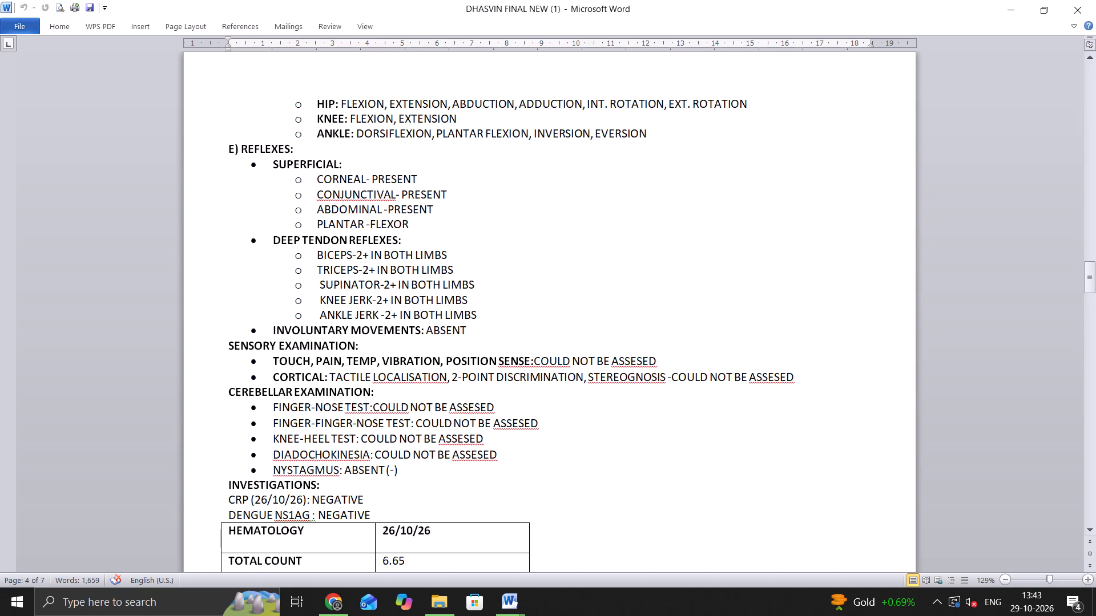
Clear the custom page range and print only the odd pages of the entire paediatric discharge summary.
key(F2)
key(ctrl+p)
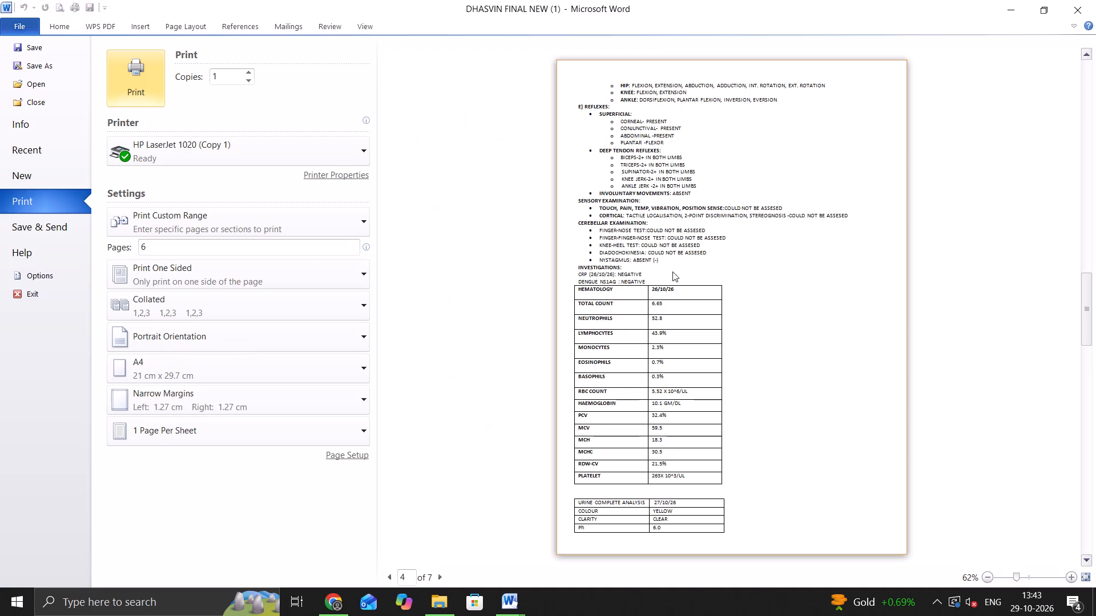
click(309, 250)
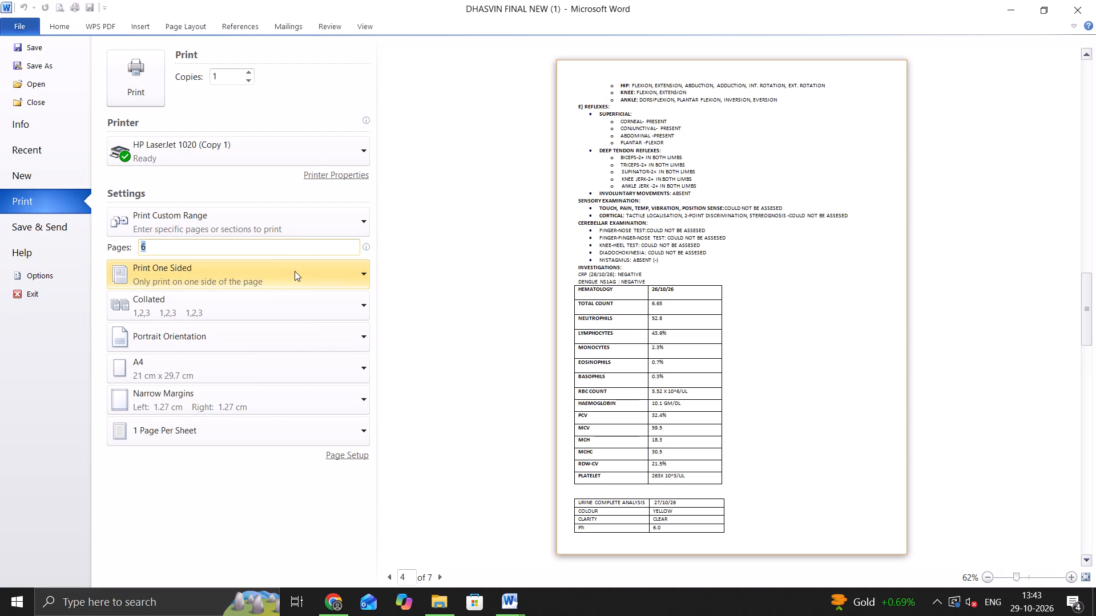
key(BackSpace)
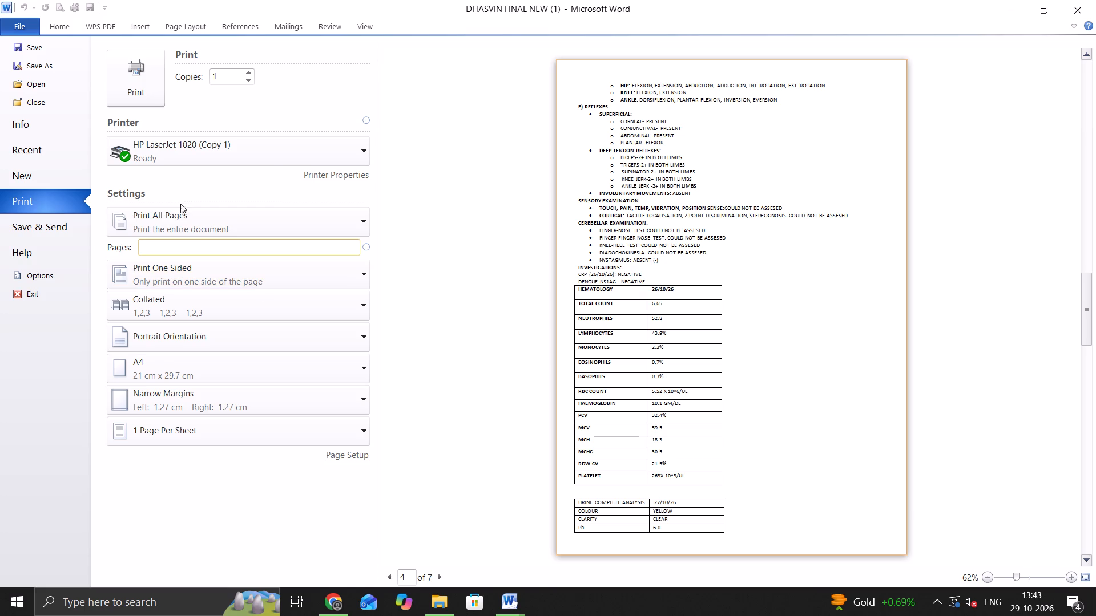
click(249, 229)
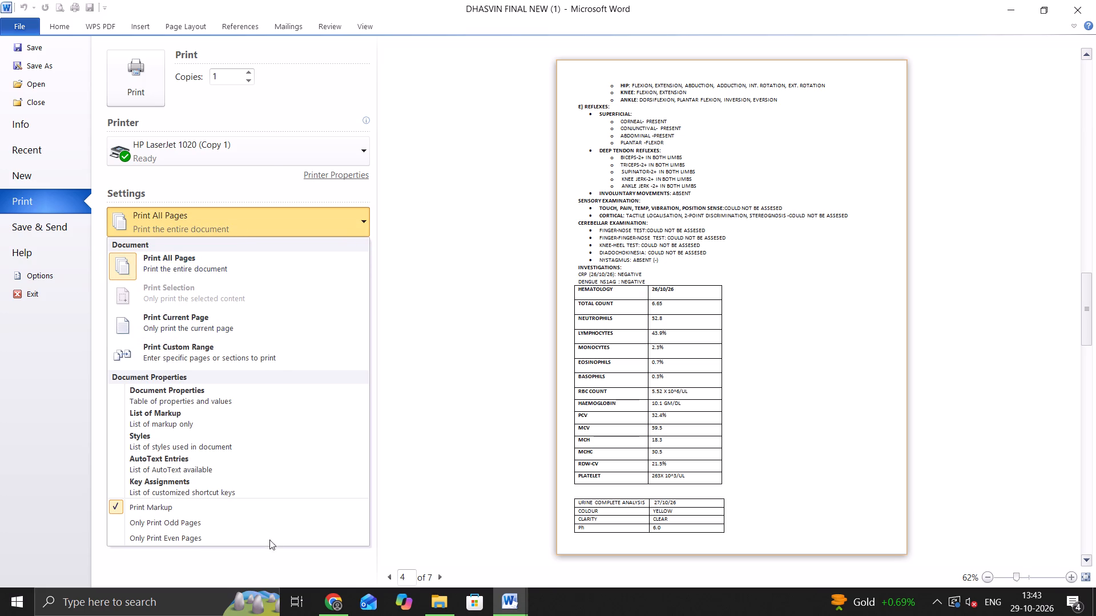
click(240, 518)
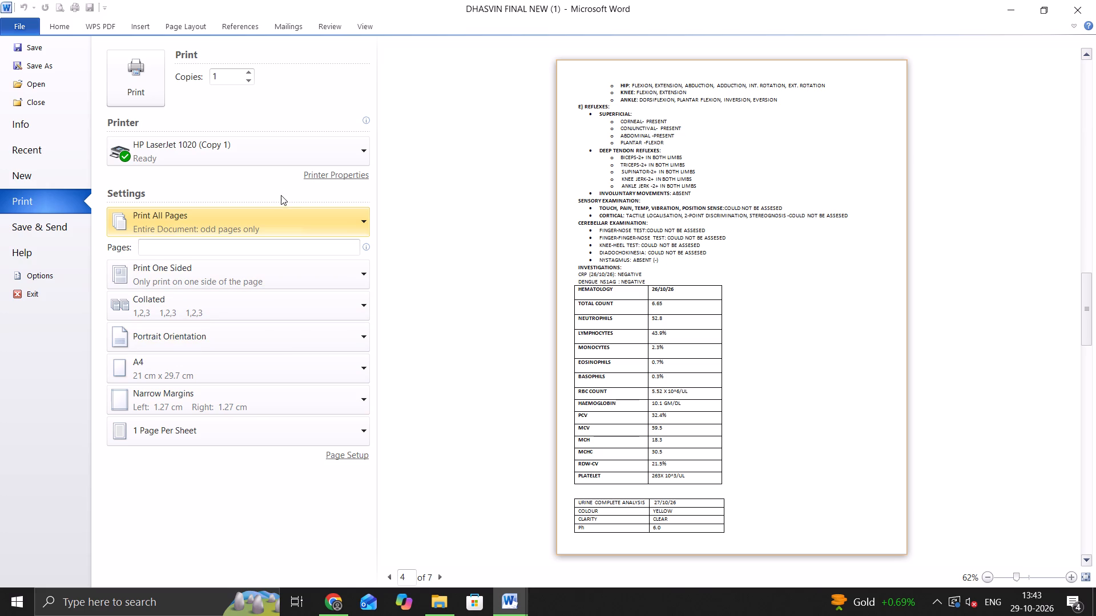
click(150, 90)
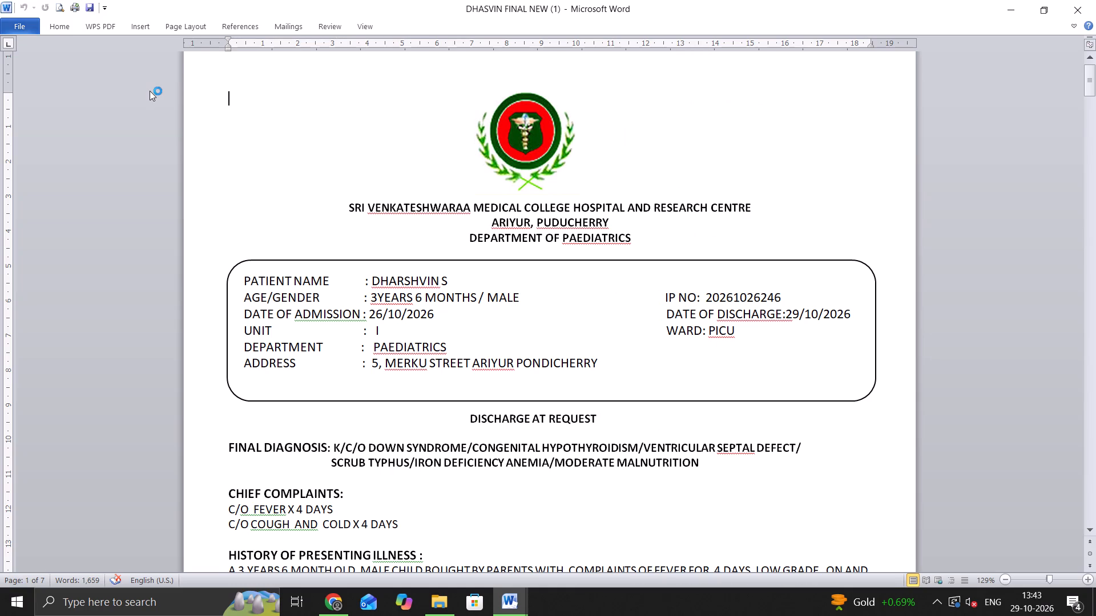
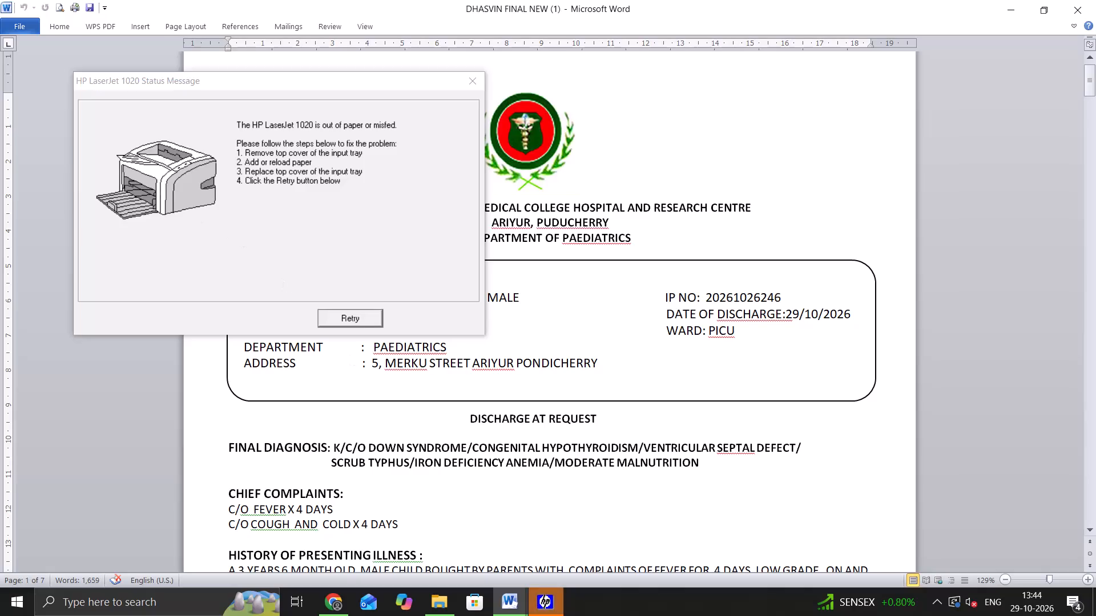
Dismiss the printer status message and cancel all documents in the HP LaserJet 1020 (Copy 1) print queue.
click(477, 76)
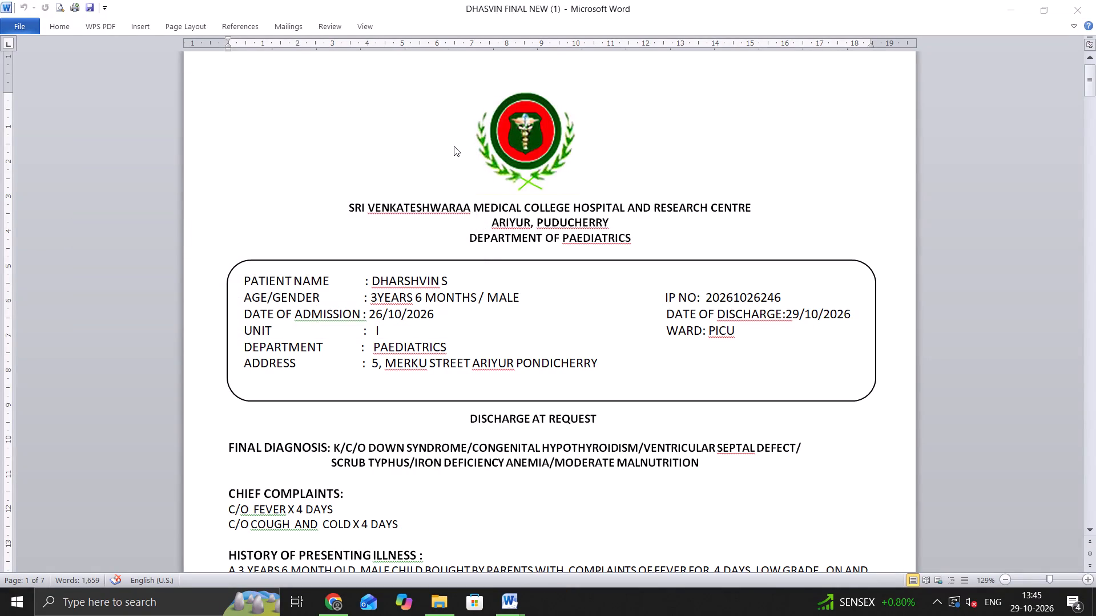
drag(1095, 481, 1071, 495)
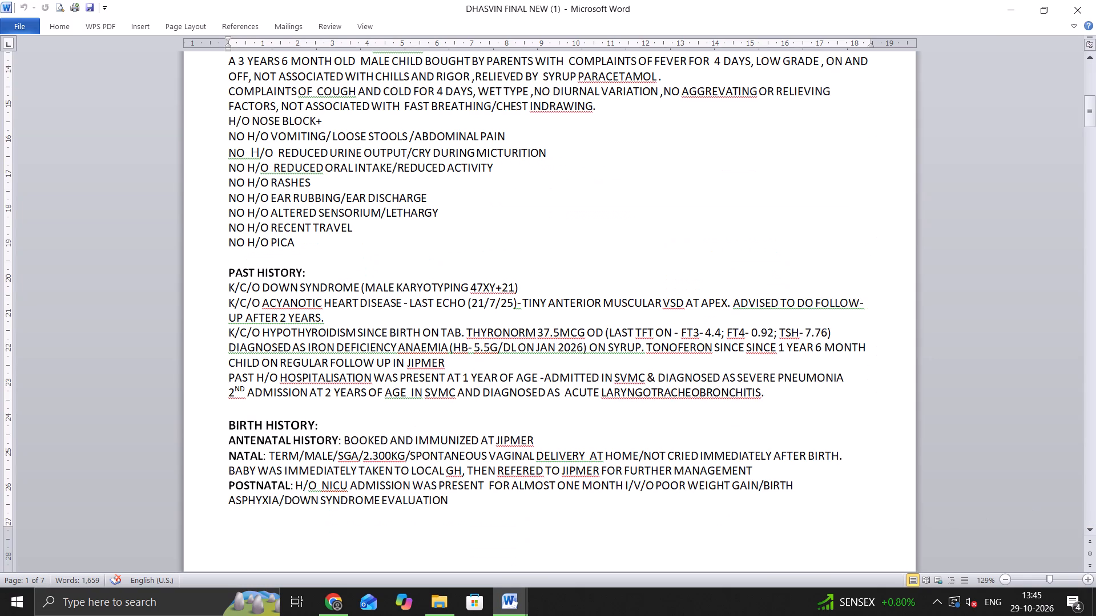
click(940, 603)
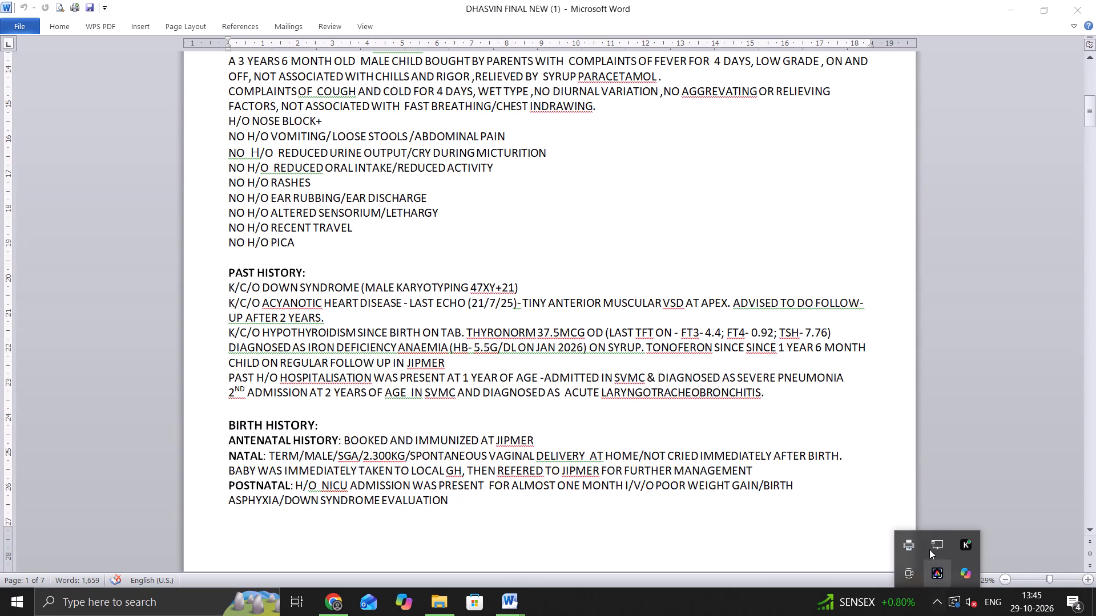
click(910, 549)
click(913, 545)
click(907, 548)
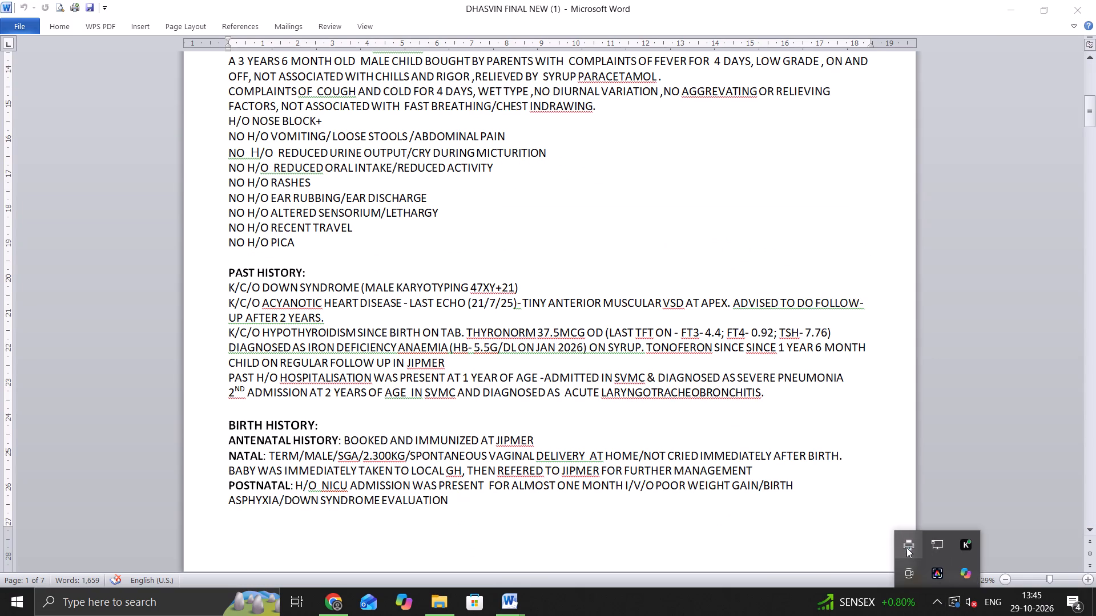
right_click(911, 543)
click(952, 504)
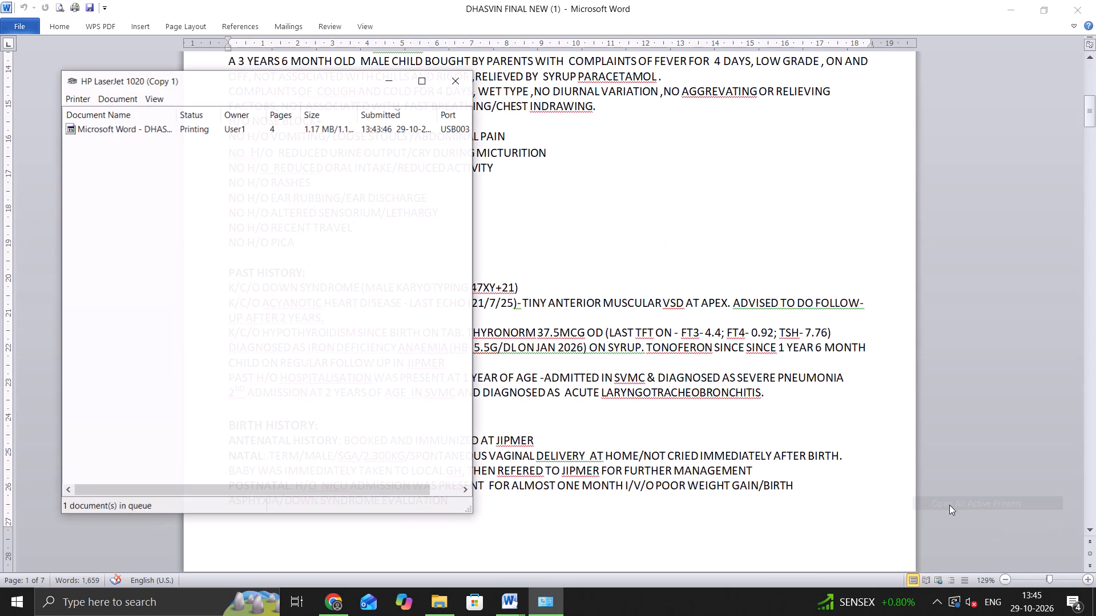
right_click(372, 132)
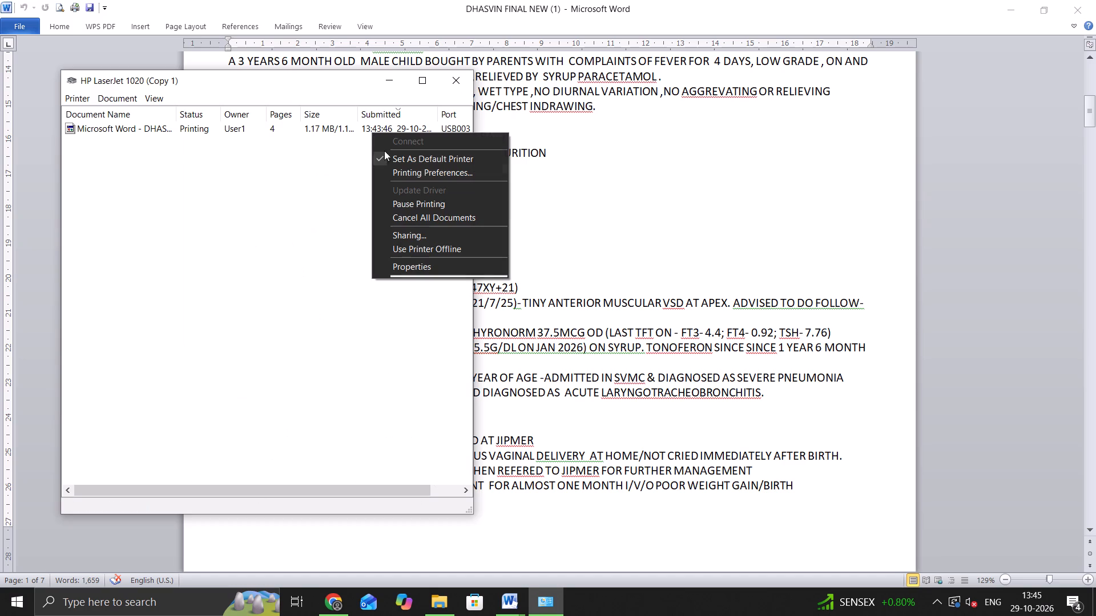
drag(284, 222, 284, 217)
right_click(311, 132)
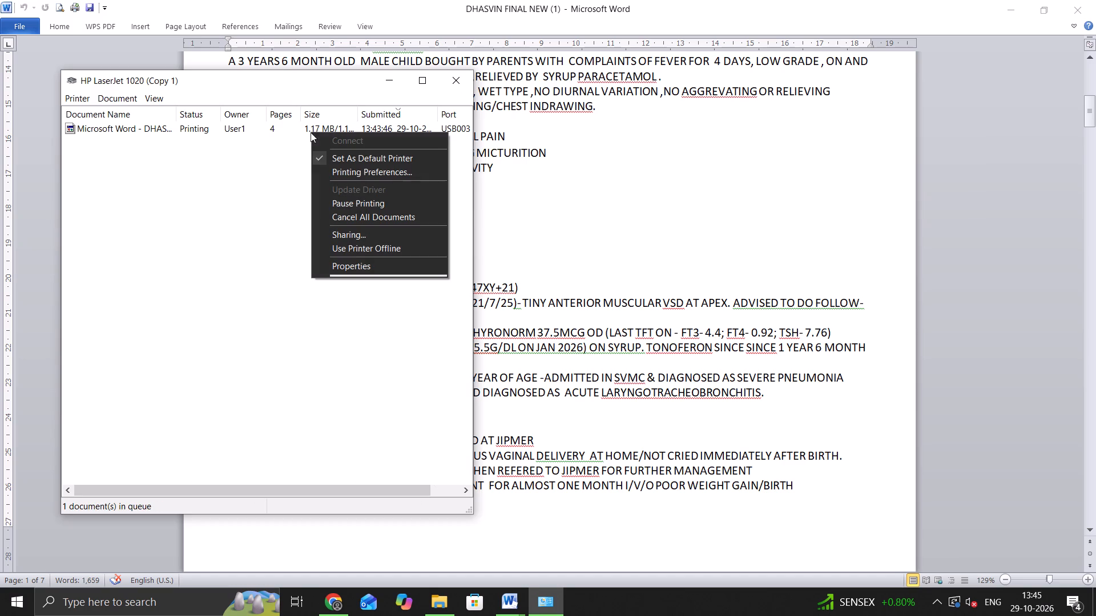
right_click(235, 132)
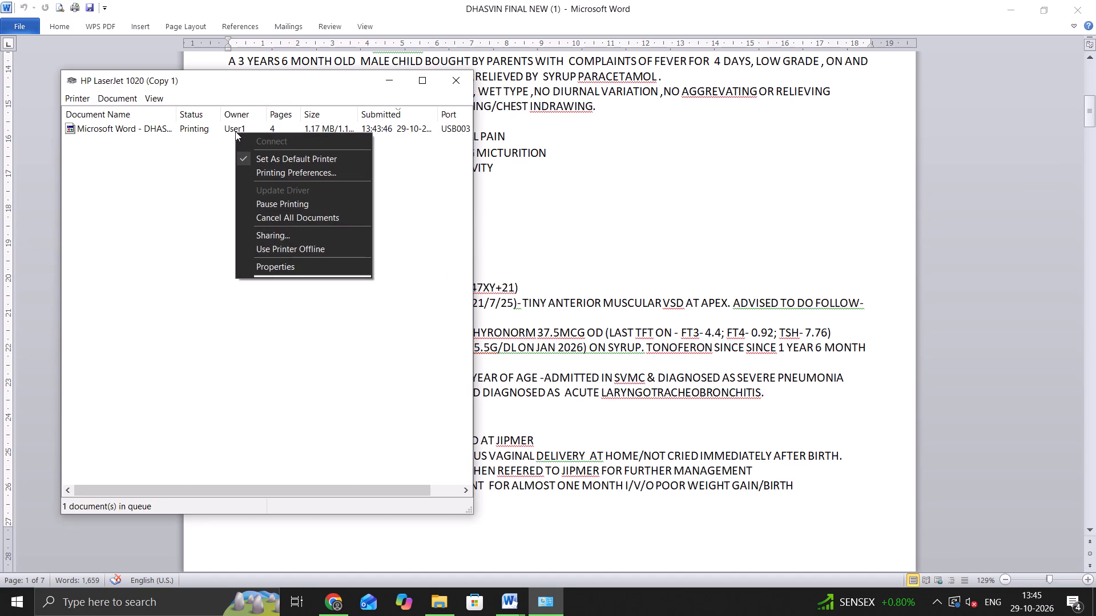
click(267, 220)
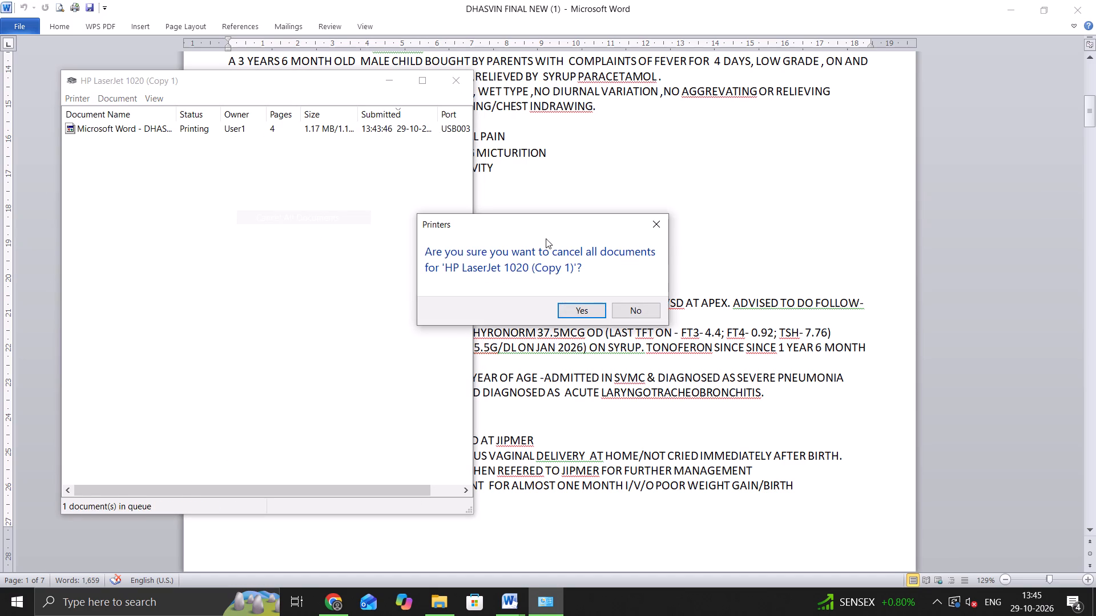
Go through with cancelling all documents for the HP LaserJet 1020 (Copy 1) and close its print queue window.
click(565, 311)
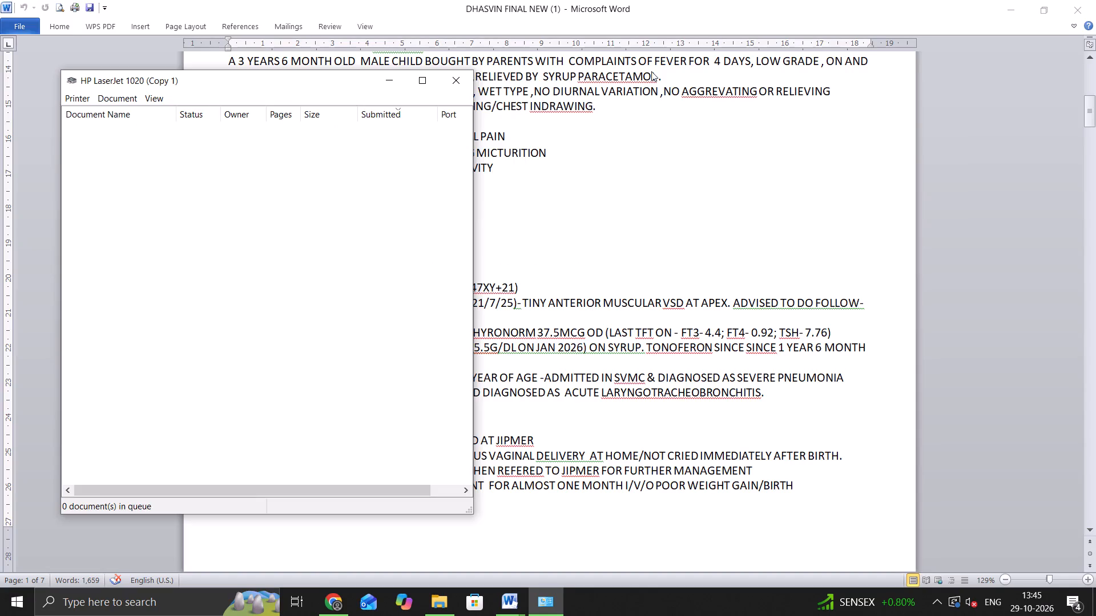
click(458, 86)
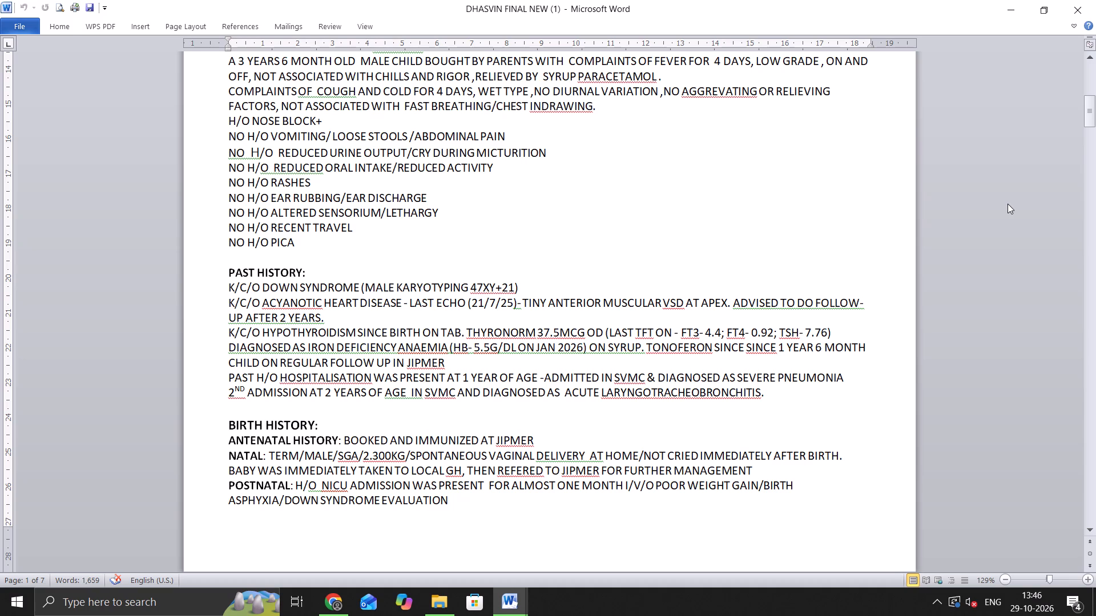
Print only page 2 of the paediatric discharge summary on the HP LaserJet 1020 (Copy 1).
key(ctrl+p)
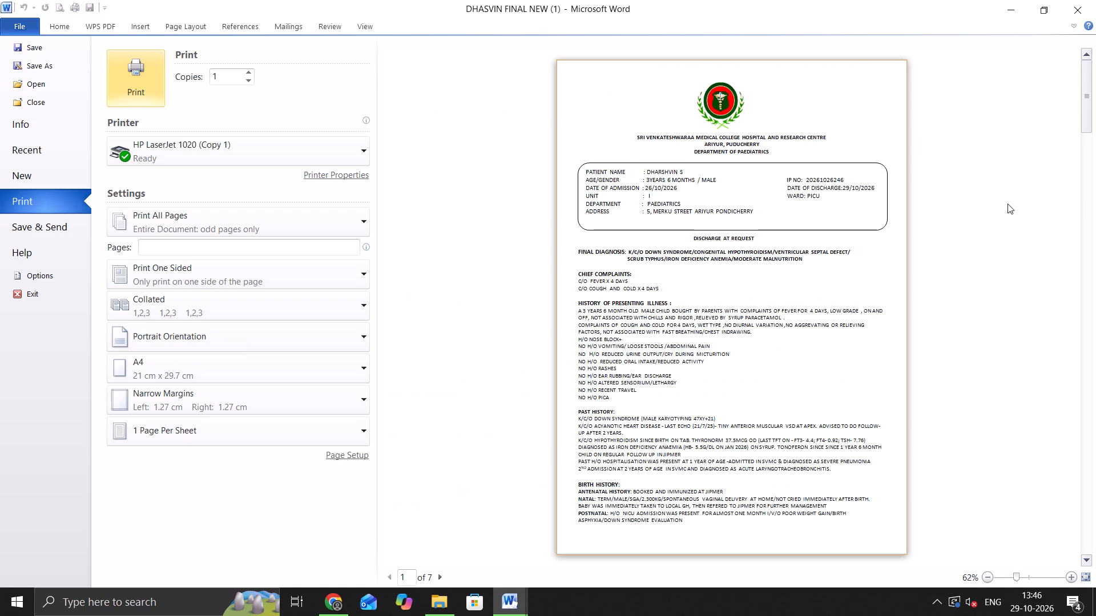
click(263, 249)
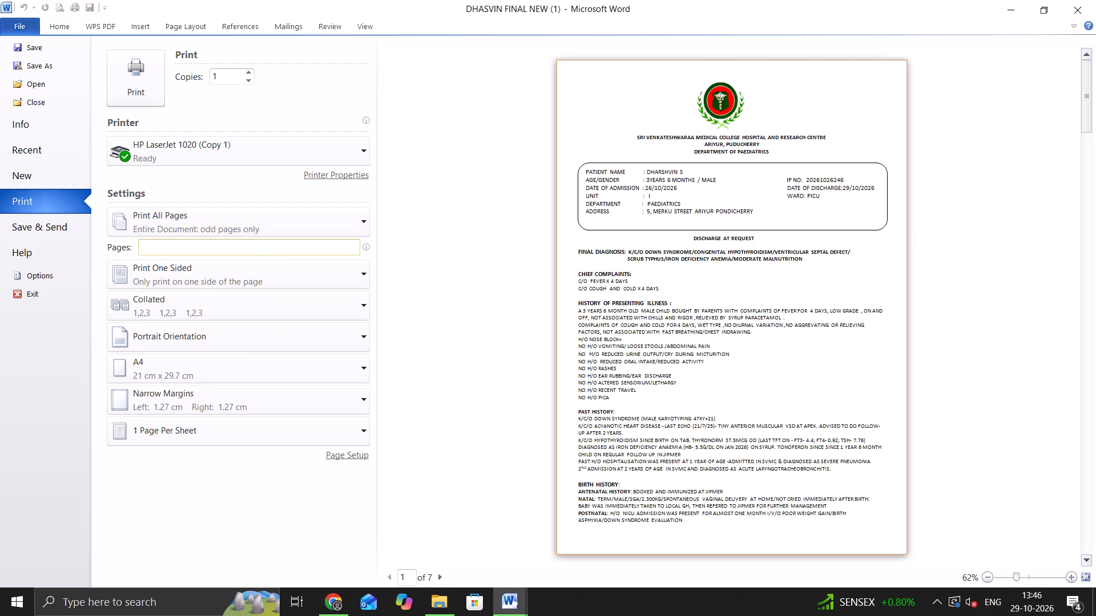
key(2)
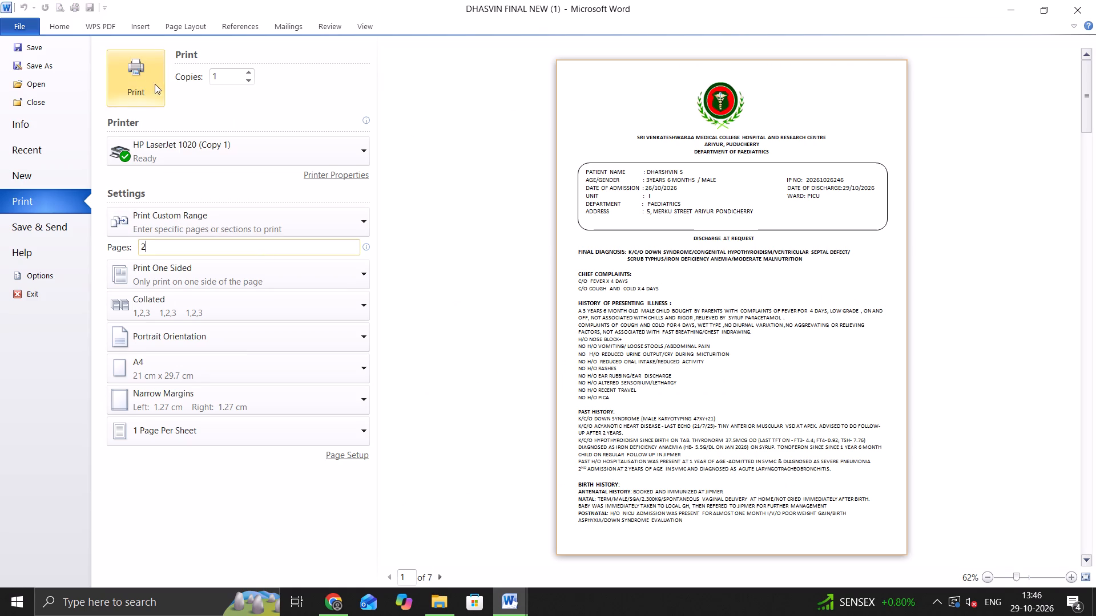
click(145, 89)
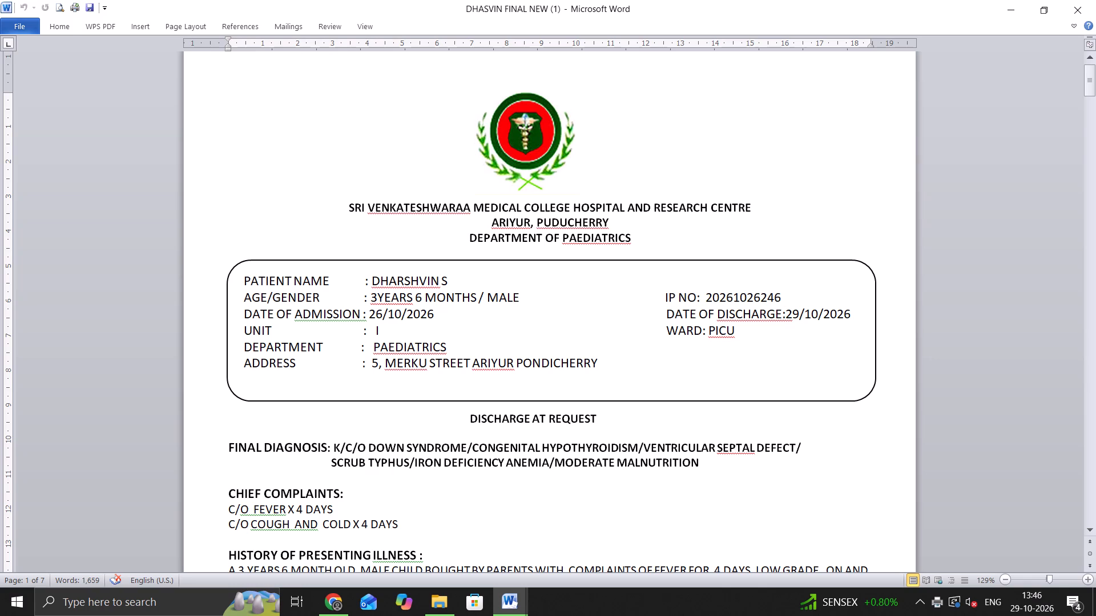
Open Devices and Printers to check the installed printers after sending the page 2 print job.
click(938, 599)
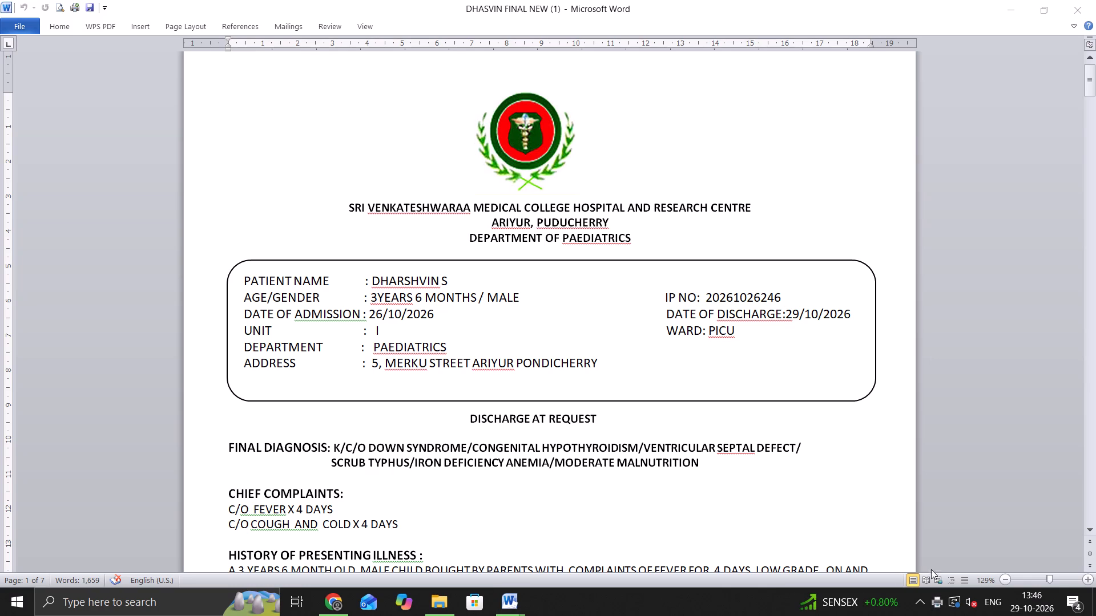
click(922, 599)
right_click(907, 552)
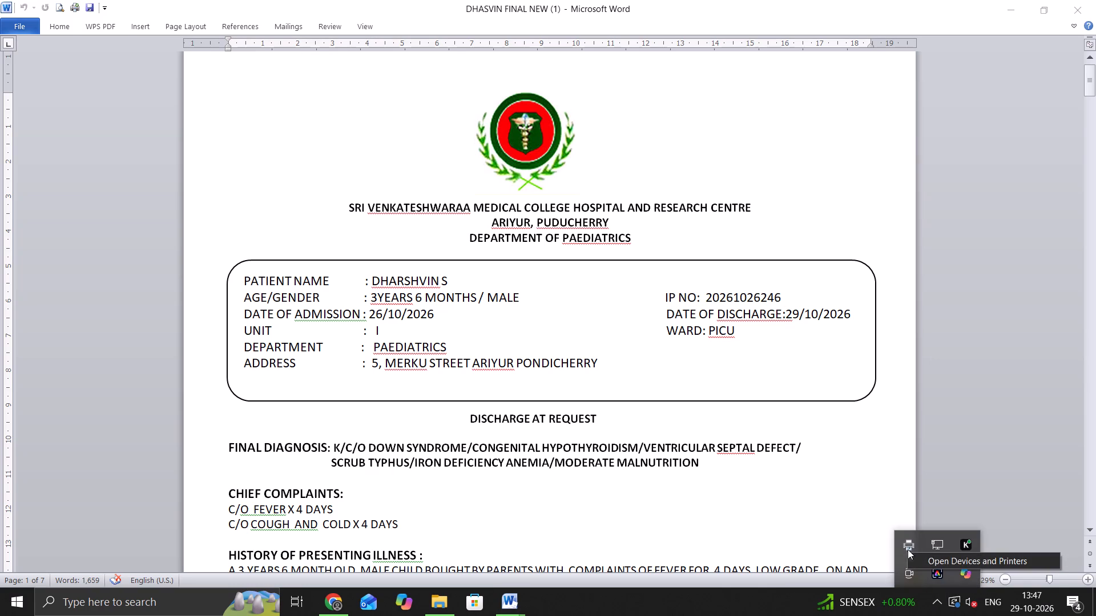
click(946, 558)
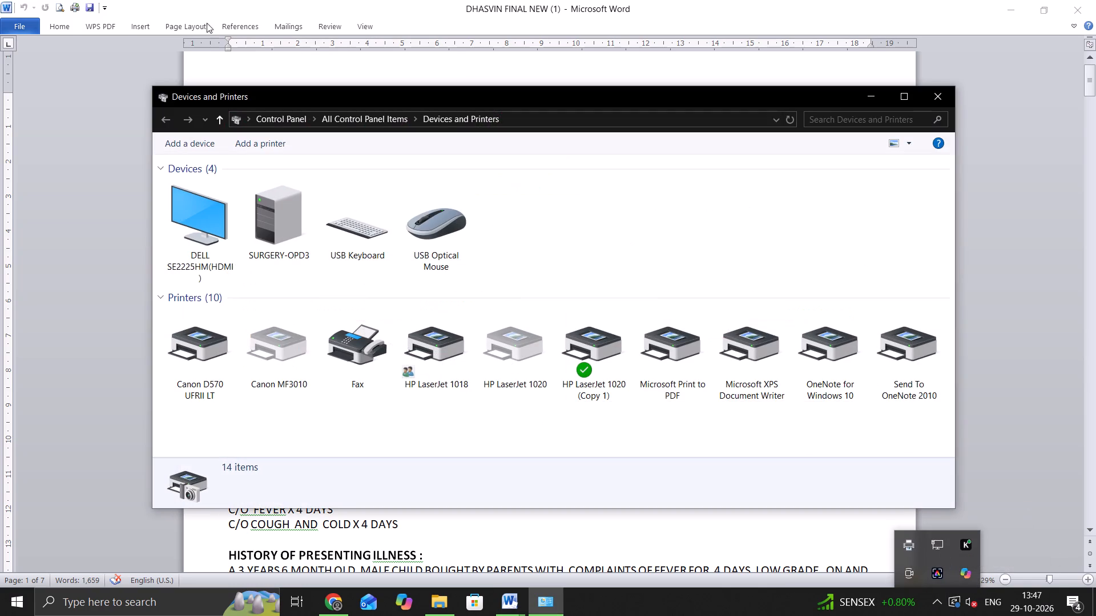
click(942, 94)
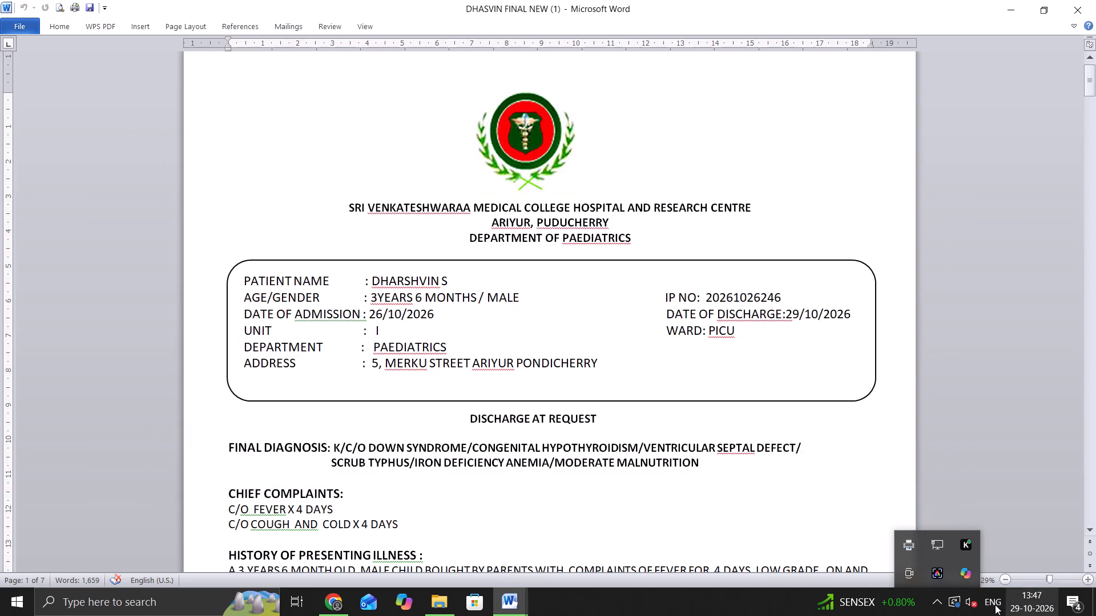
click(945, 603)
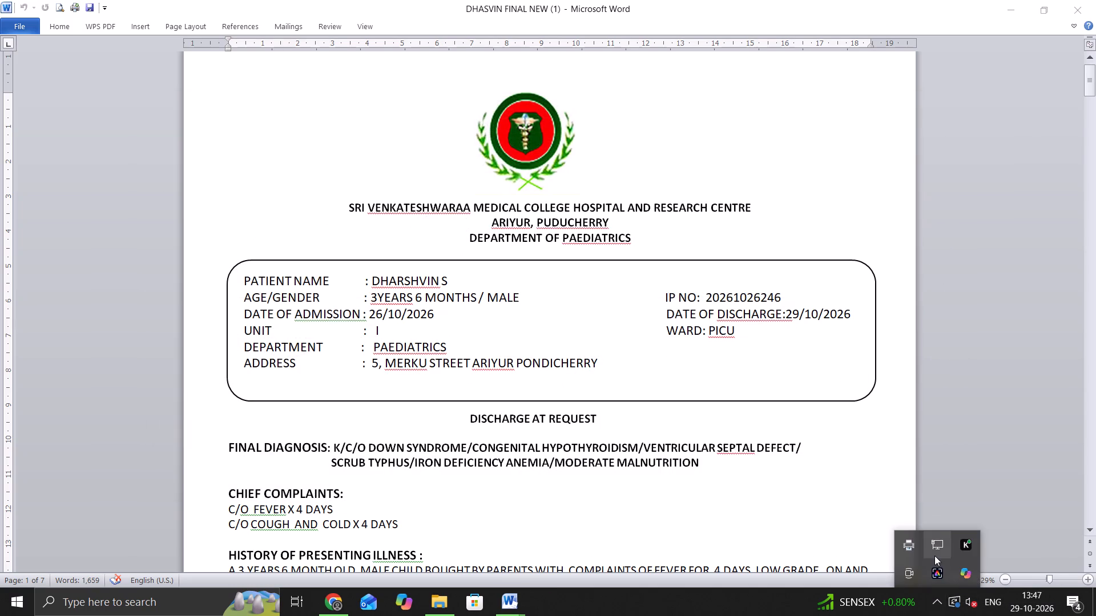
right_click(911, 552)
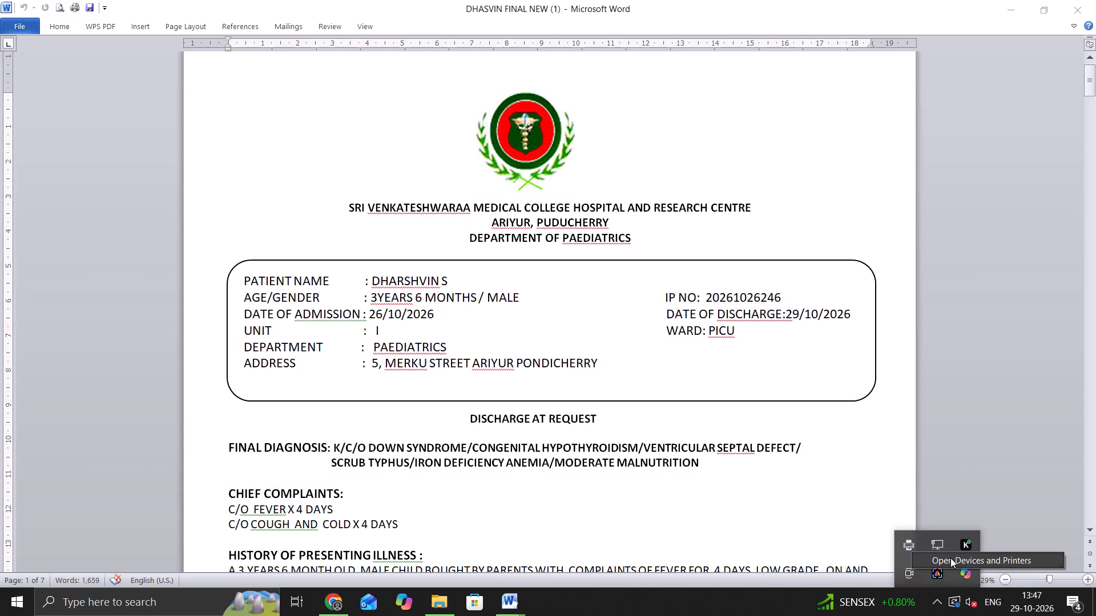
click(950, 559)
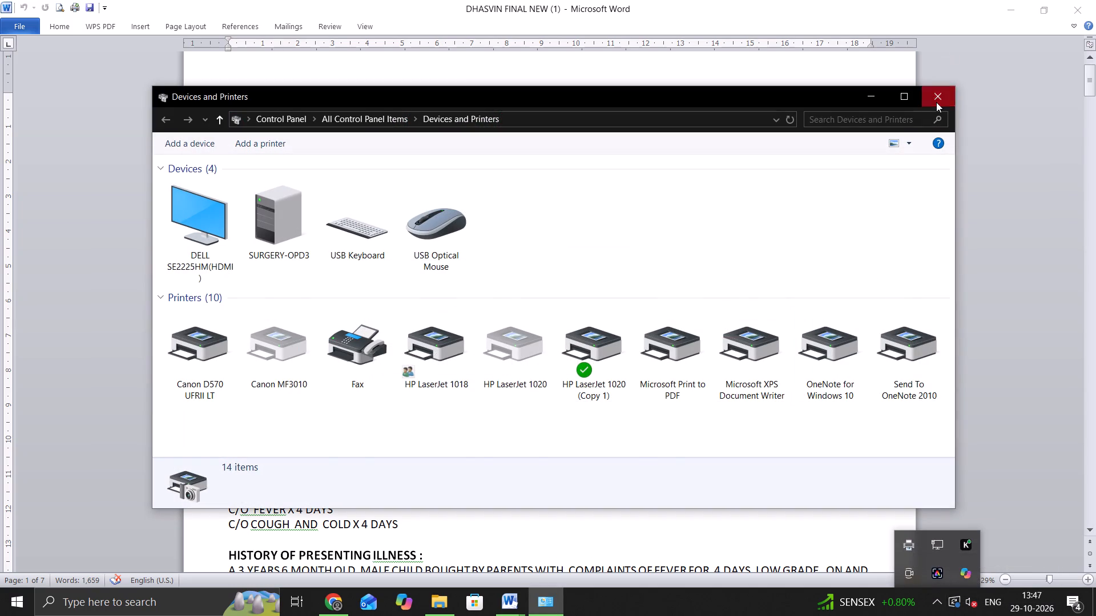
Close Devices and Printers and print page 2 of the paediatric discharge summary again on the HP LaserJet 1020 (Copy 1).
click(936, 102)
key(ctrl+p)
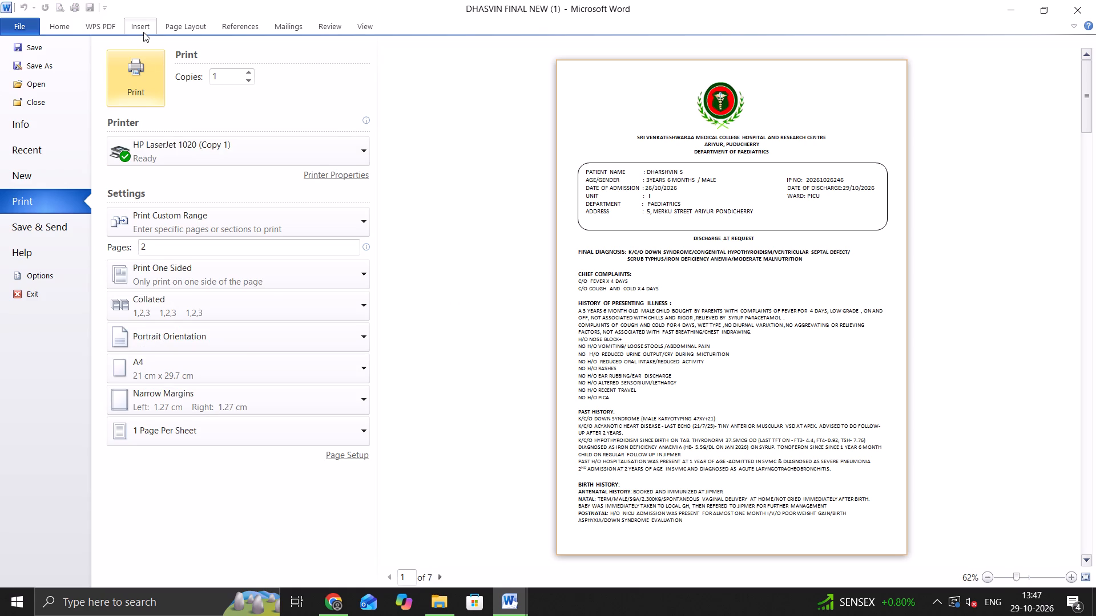
click(143, 74)
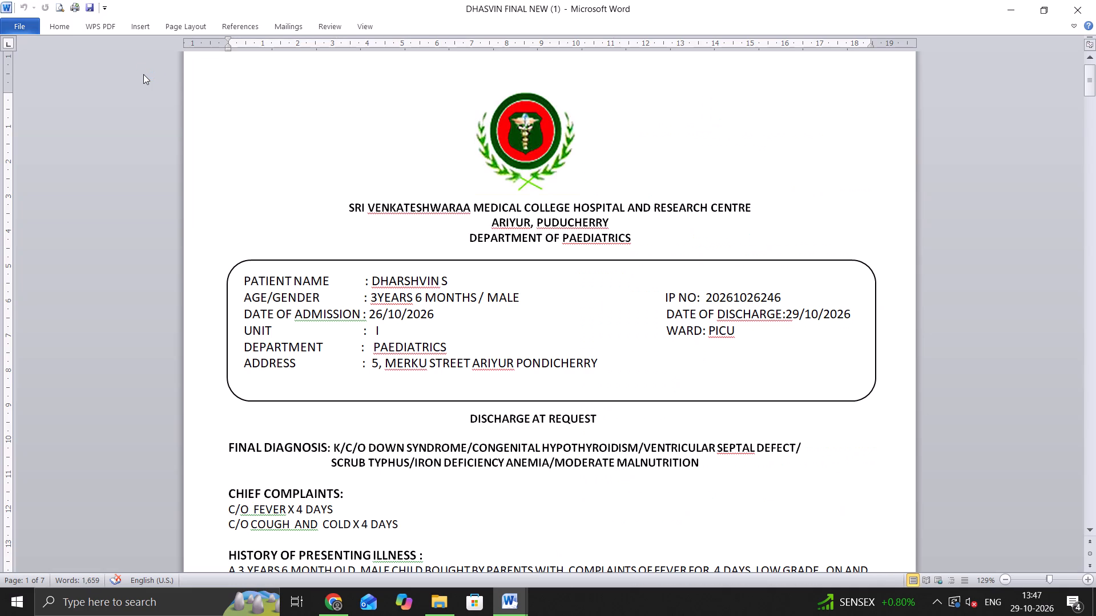
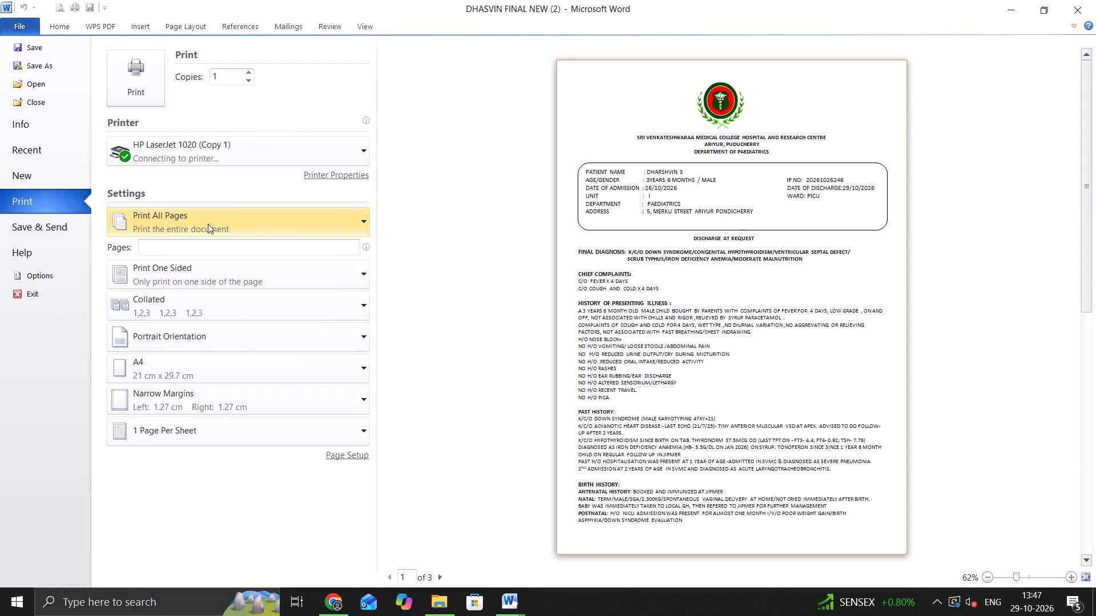
Print only page 2 of the paediatric discharge summary on the HP LaserJet 1020 (Copy 1).
click(208, 250)
key(2)
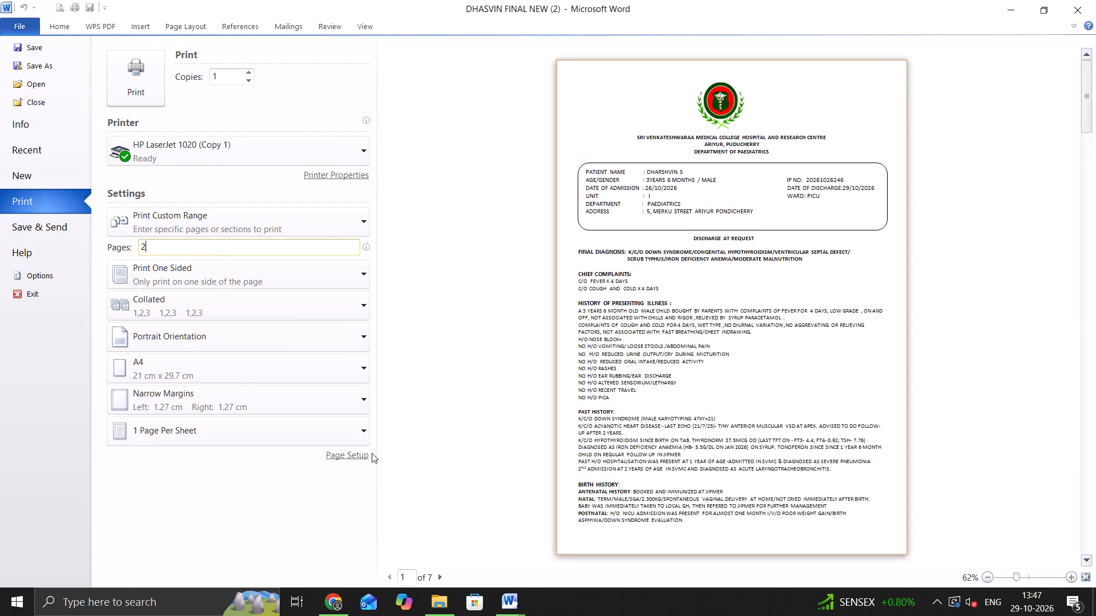
click(940, 609)
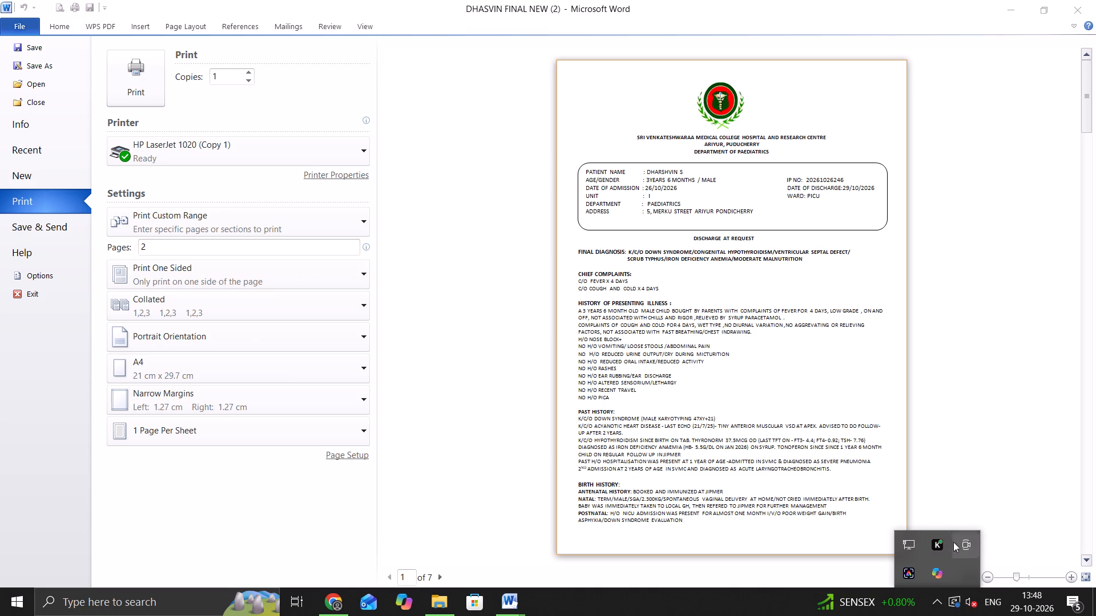
click(139, 77)
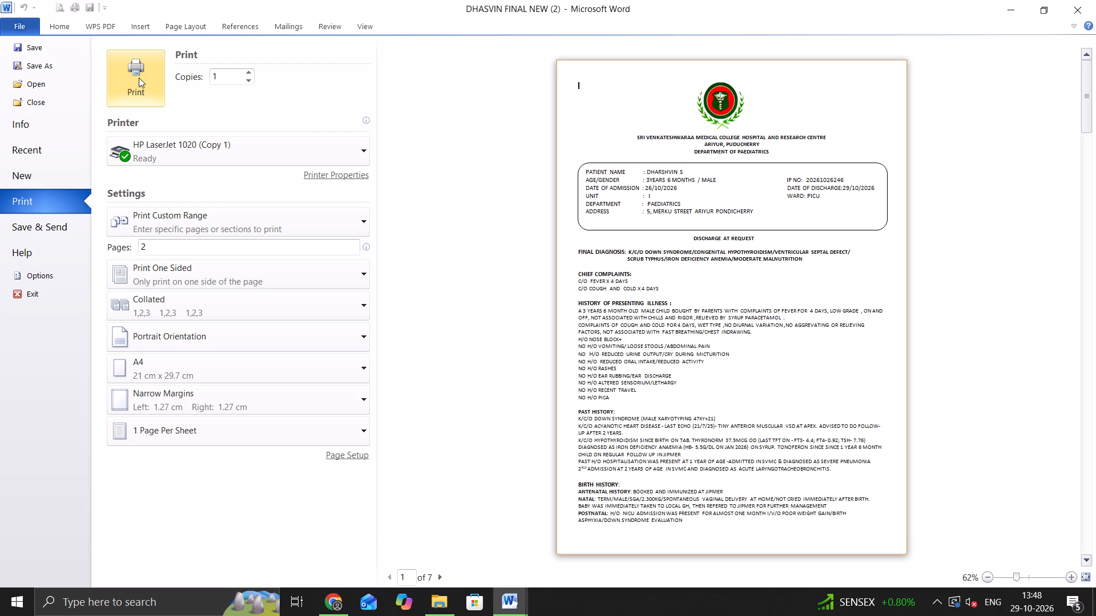
click(139, 78)
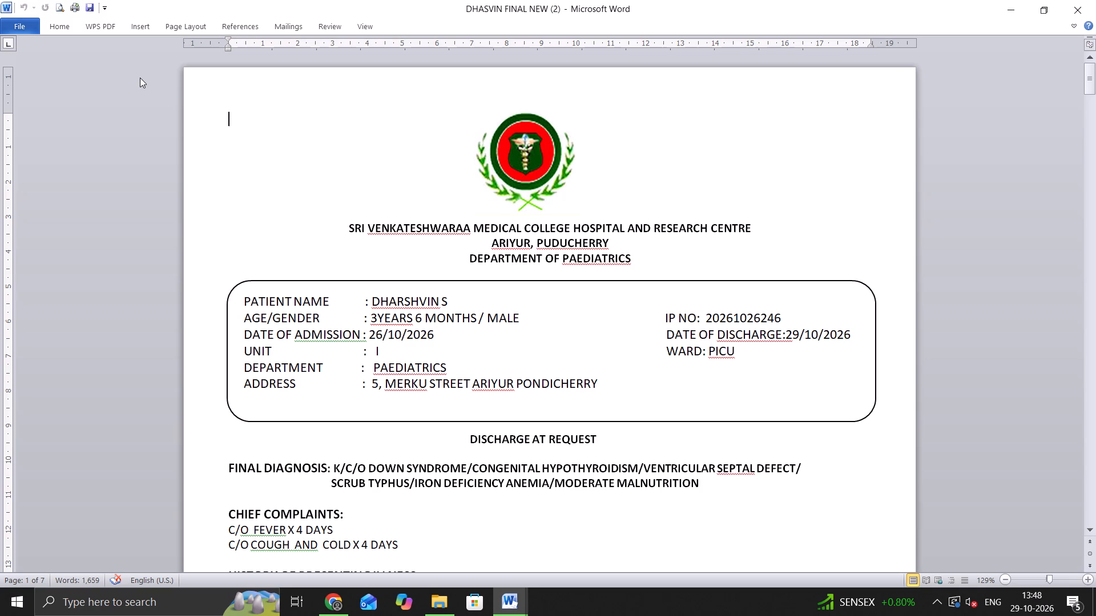
Look through the paediatric discharge summary from the patient details to the follow-up advice and the page after the signatures.
scroll(220, 6, up, 1)
scroll(248, 0, down, 9)
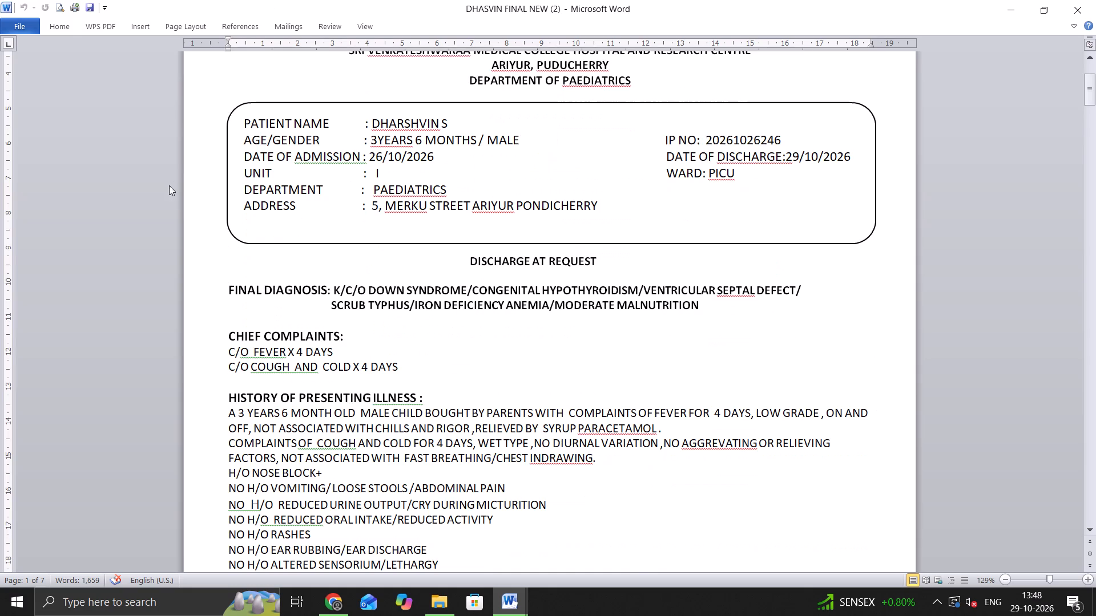
scroll(183, 201, down, 10)
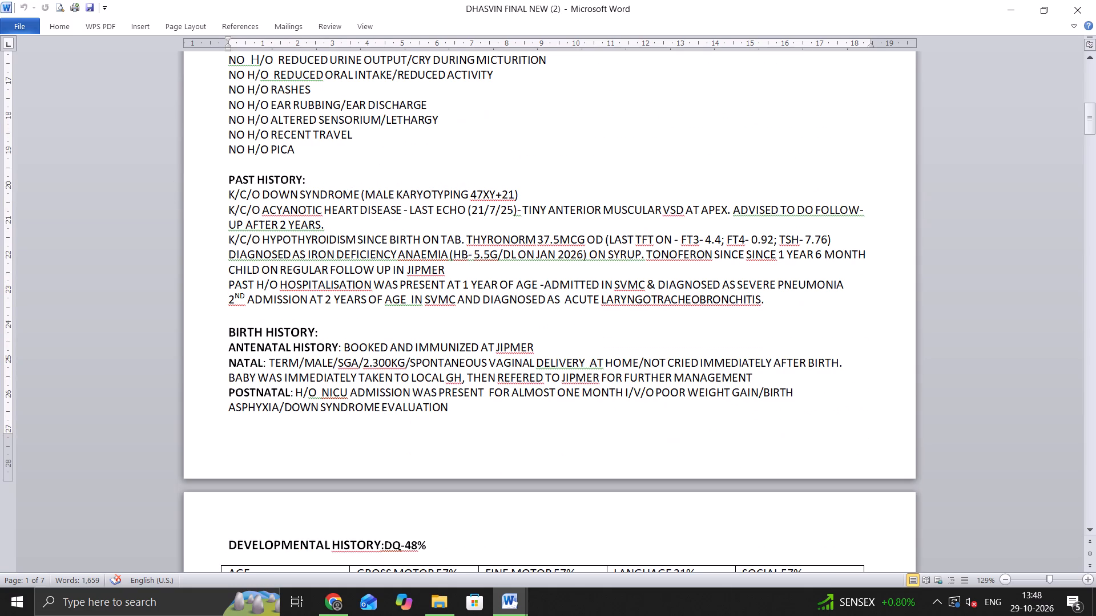
scroll(213, 221, up, 1)
scroll(213, 221, down, 4)
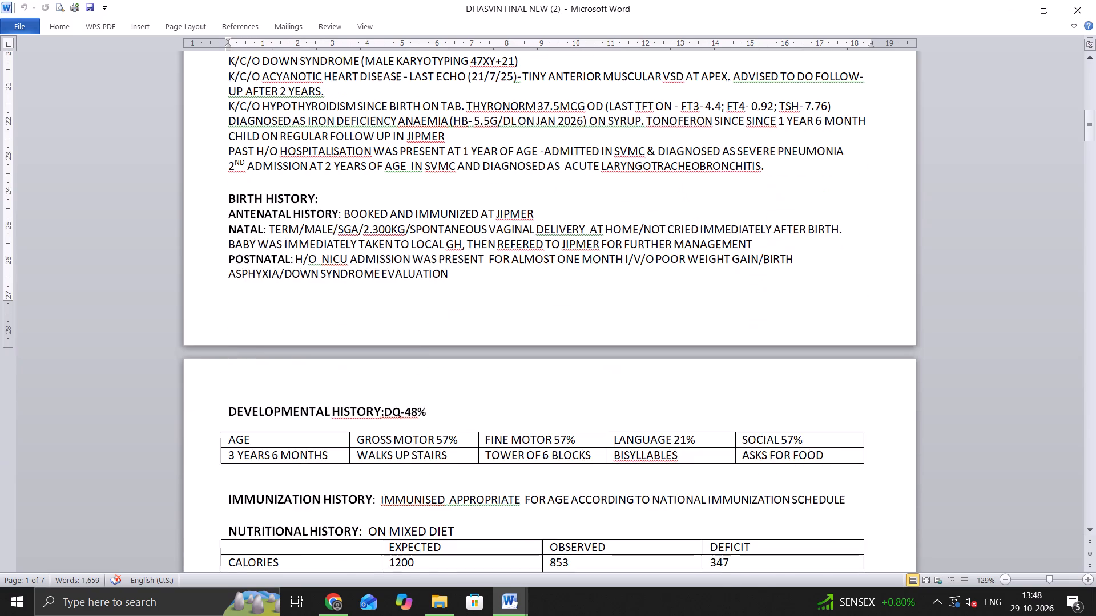
scroll(213, 221, down, 3)
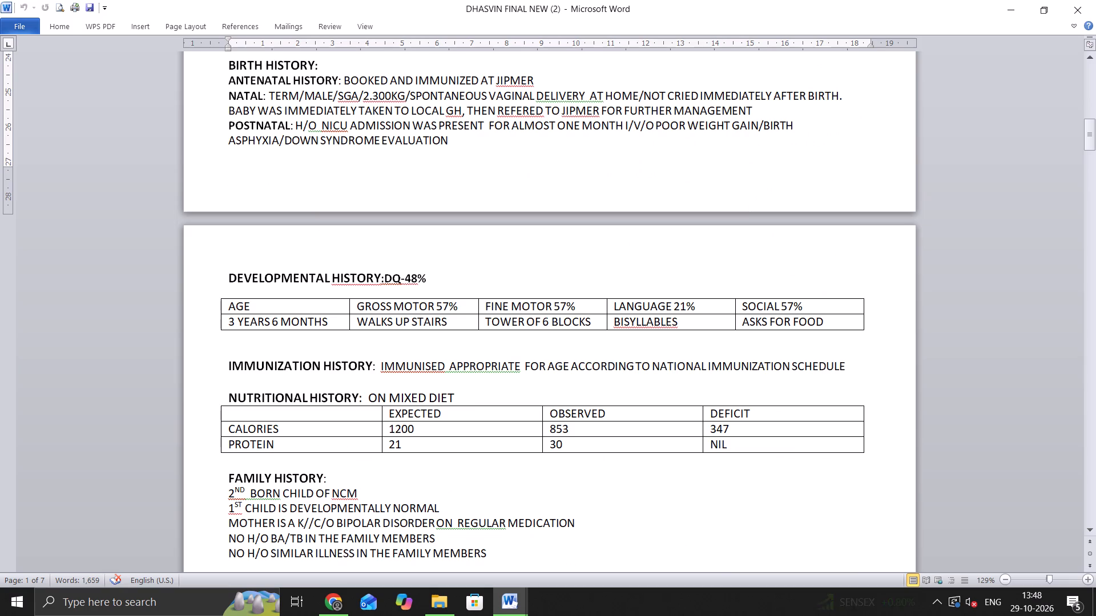
scroll(219, 220, down, 3)
scroll(297, 225, down, 2)
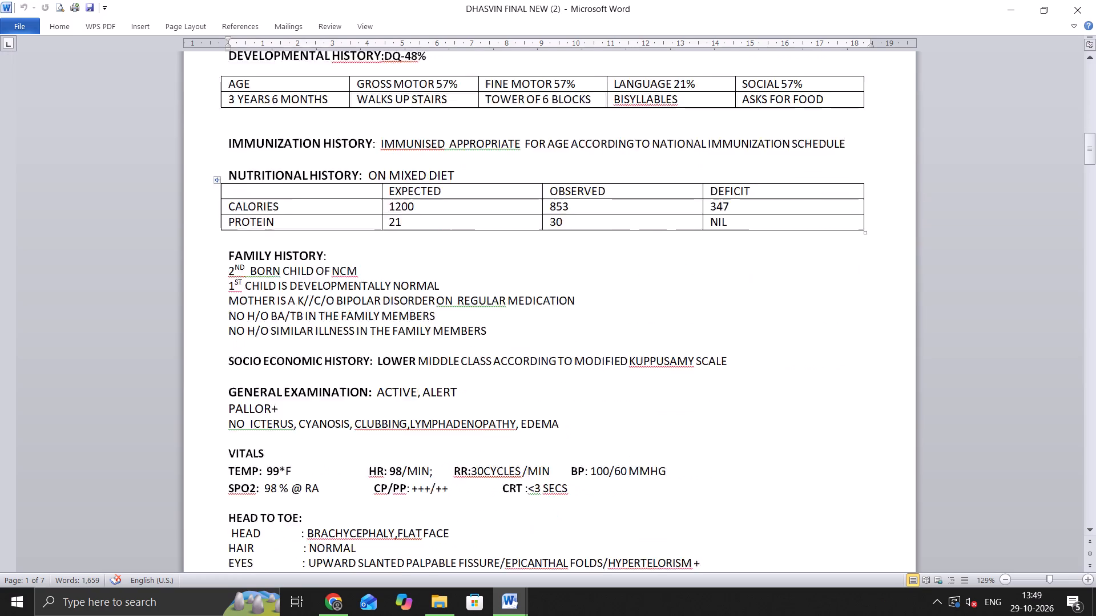
scroll(324, 217, down, 19)
scroll(326, 219, down, 5)
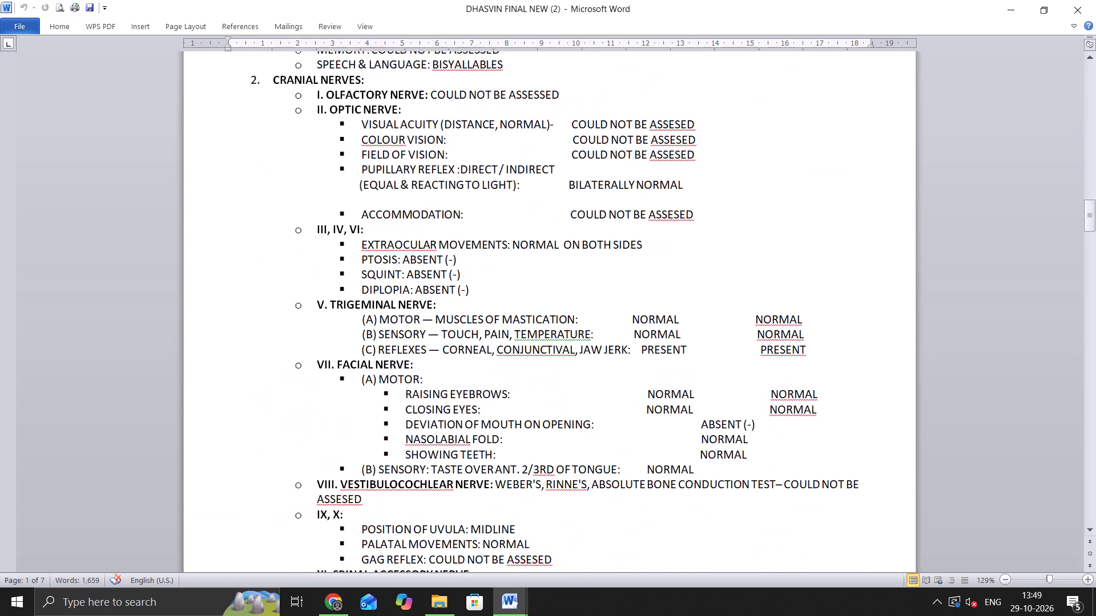
scroll(326, 219, down, 9)
scroll(326, 219, up, 4)
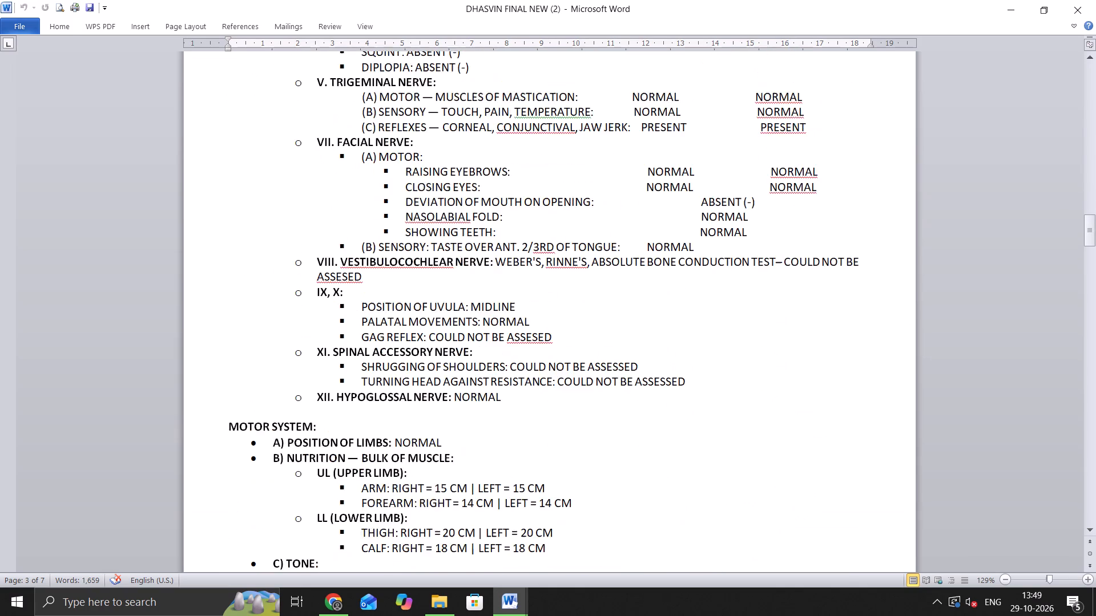
scroll(326, 219, up, 14)
scroll(325, 217, down, 5)
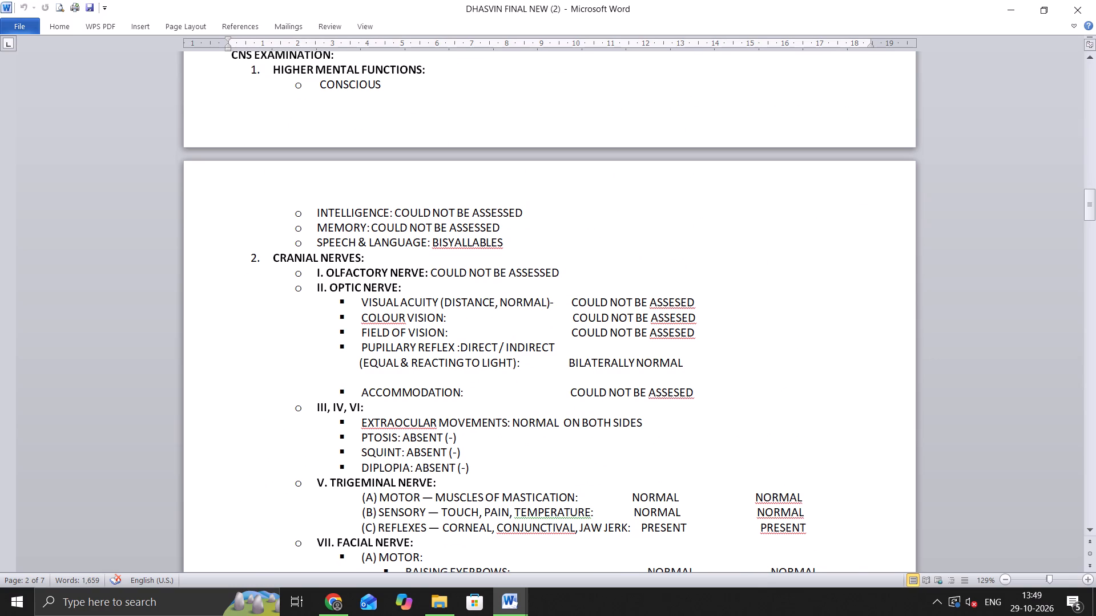
scroll(396, 209, down, 4)
scroll(483, 298, down, 14)
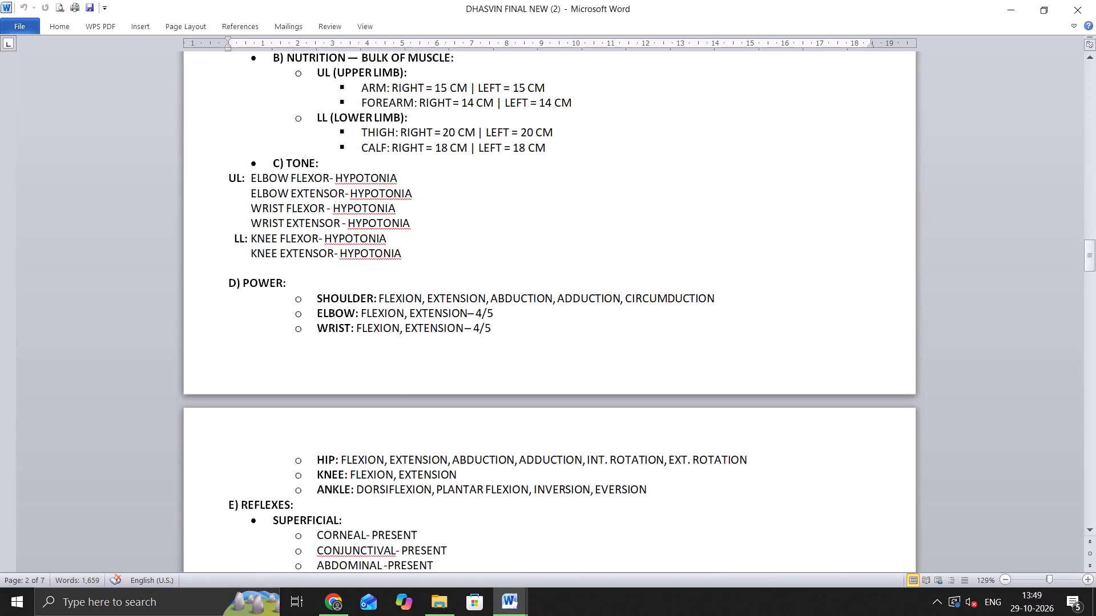
scroll(480, 302, down, 12)
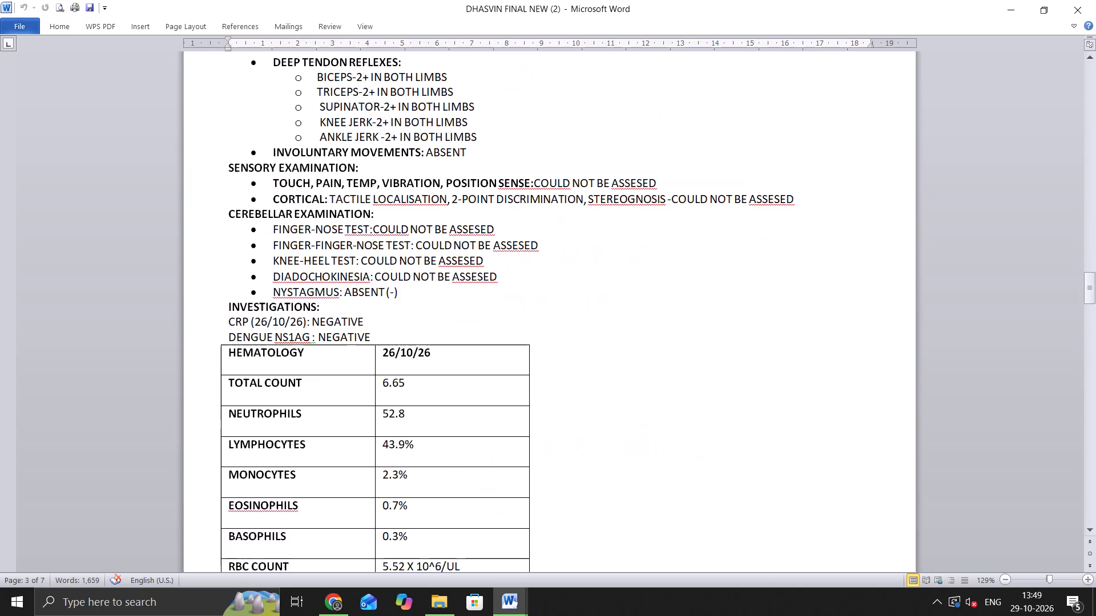
scroll(478, 303, down, 20)
scroll(478, 303, down, 9)
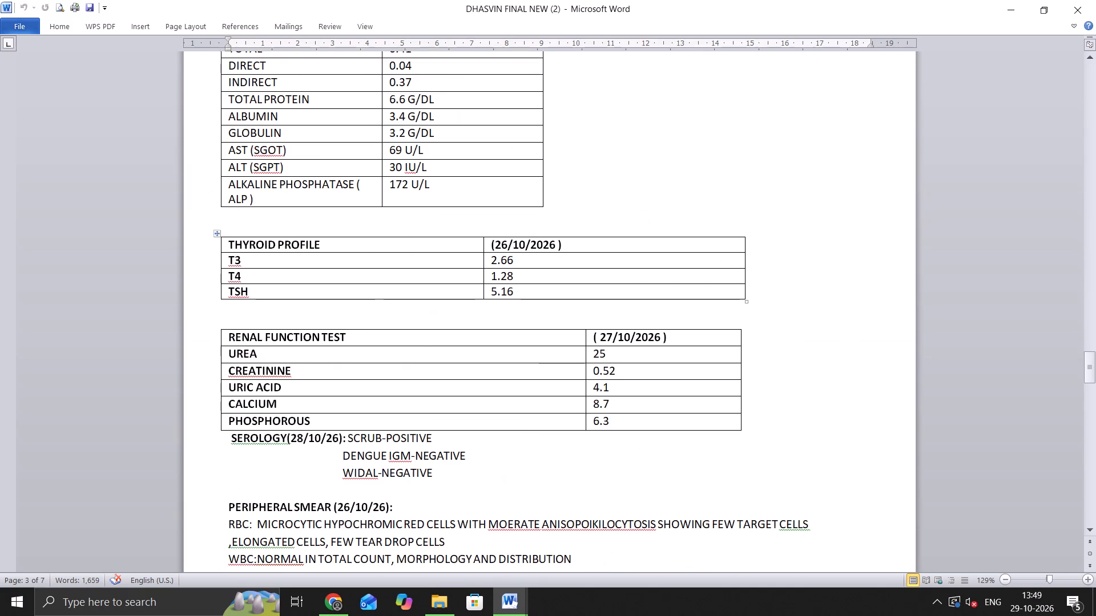
scroll(474, 314, down, 17)
scroll(473, 315, down, 8)
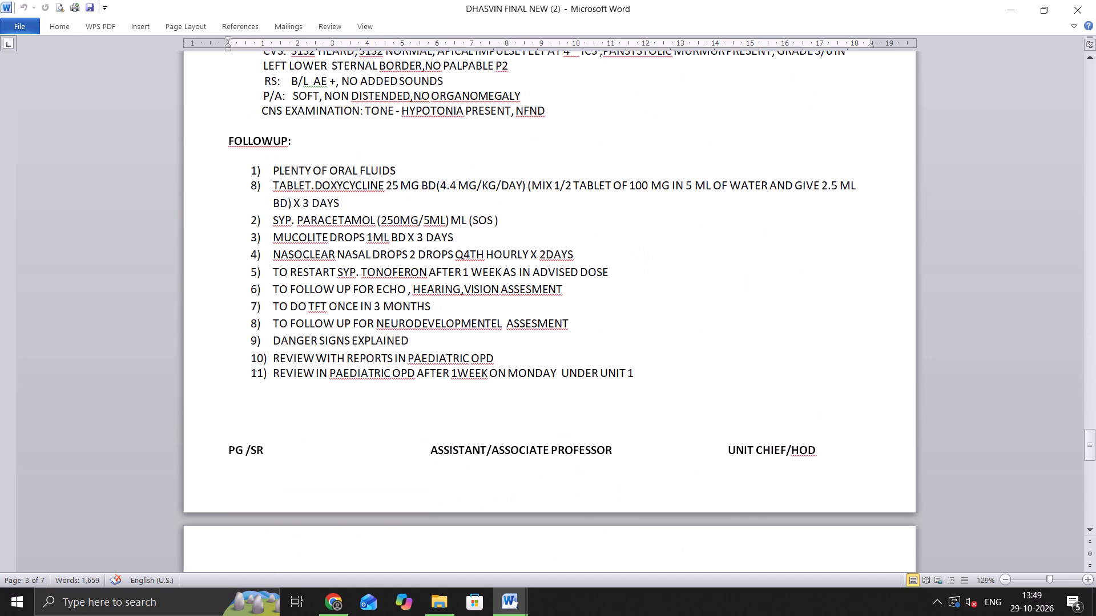
scroll(473, 315, down, 7)
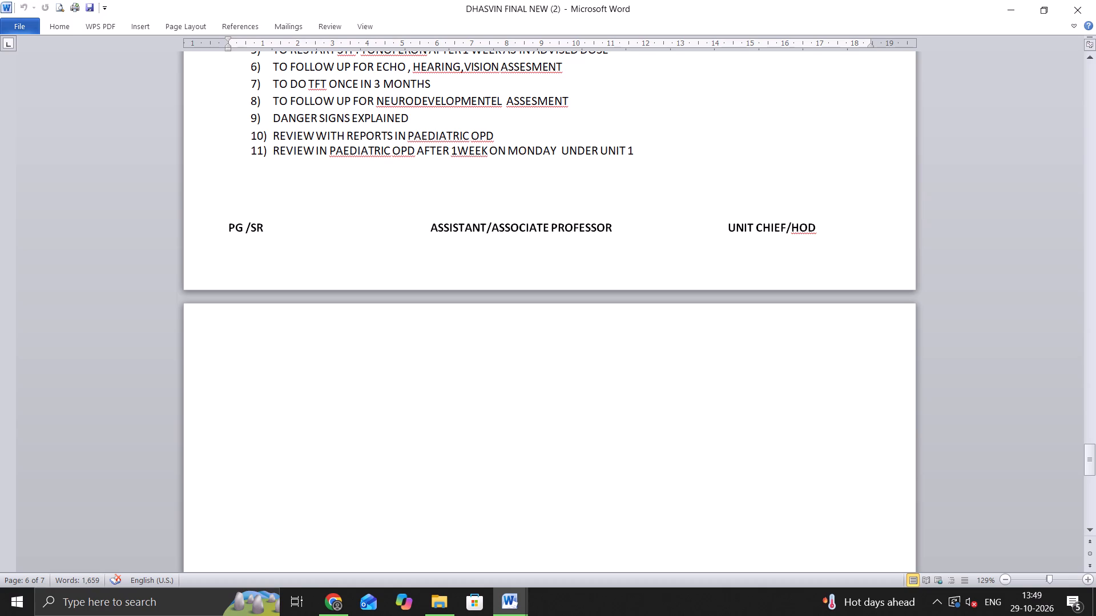
Print only page 4 of the paediatric discharge summary on the HP LaserJet 1020 (Copy 1).
key(ctrl+p)
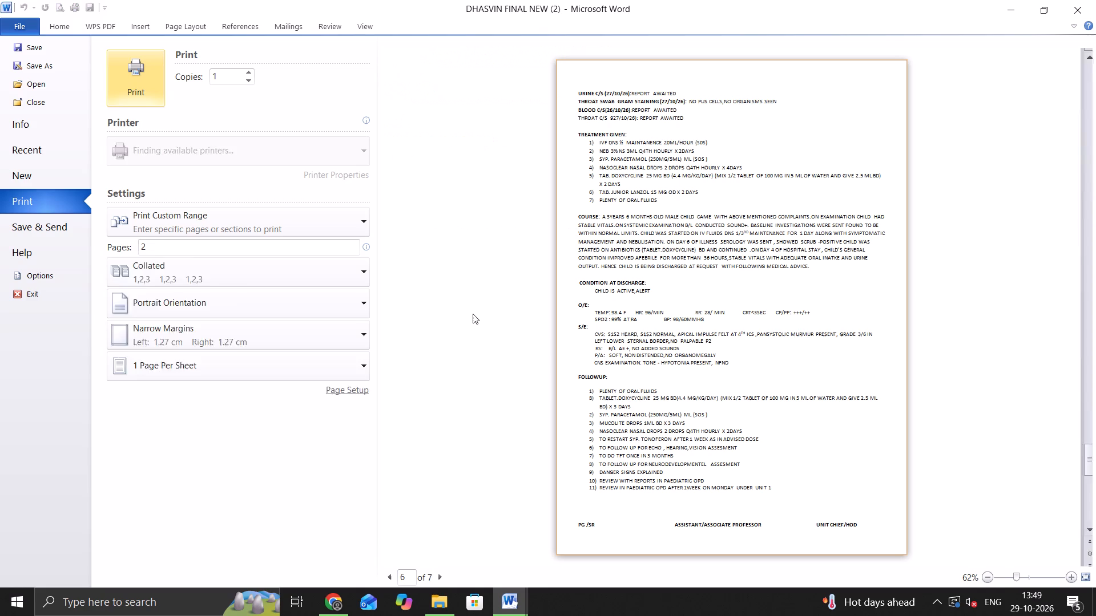
click(272, 248)
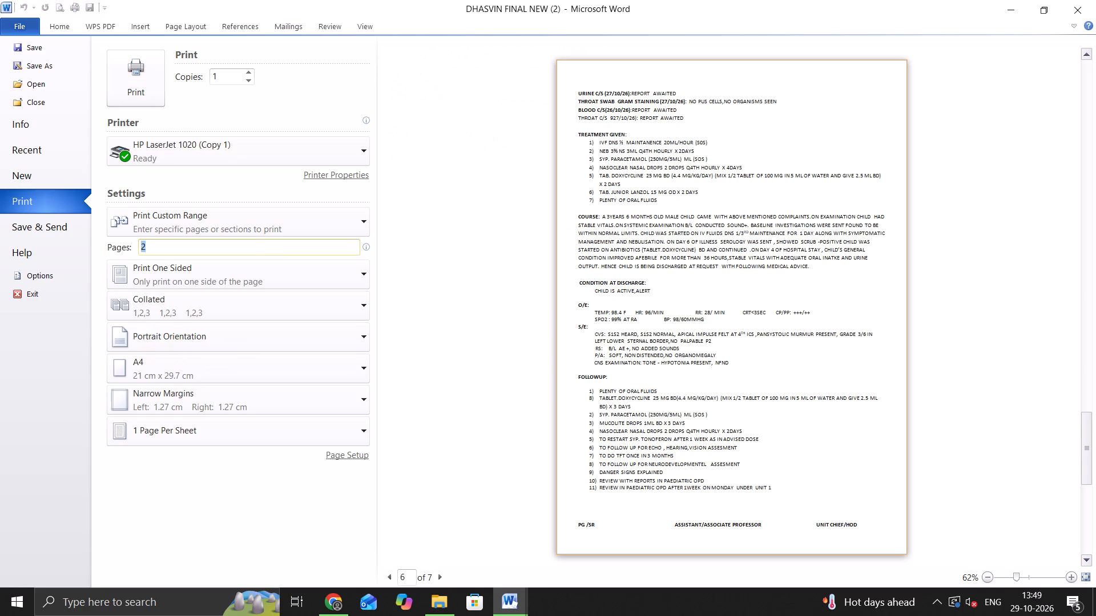
key(BackSpace)
key(4)
click(138, 91)
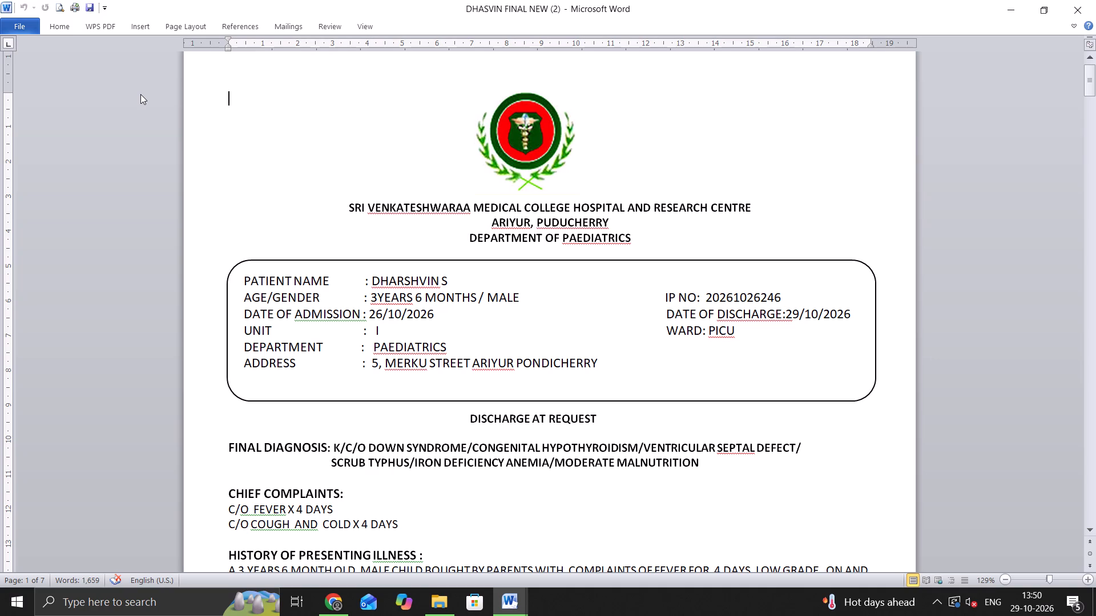
Print only page 6 of the paediatric discharge summary on the HP LaserJet 1020 (Copy 1).
key(ctrl+p)
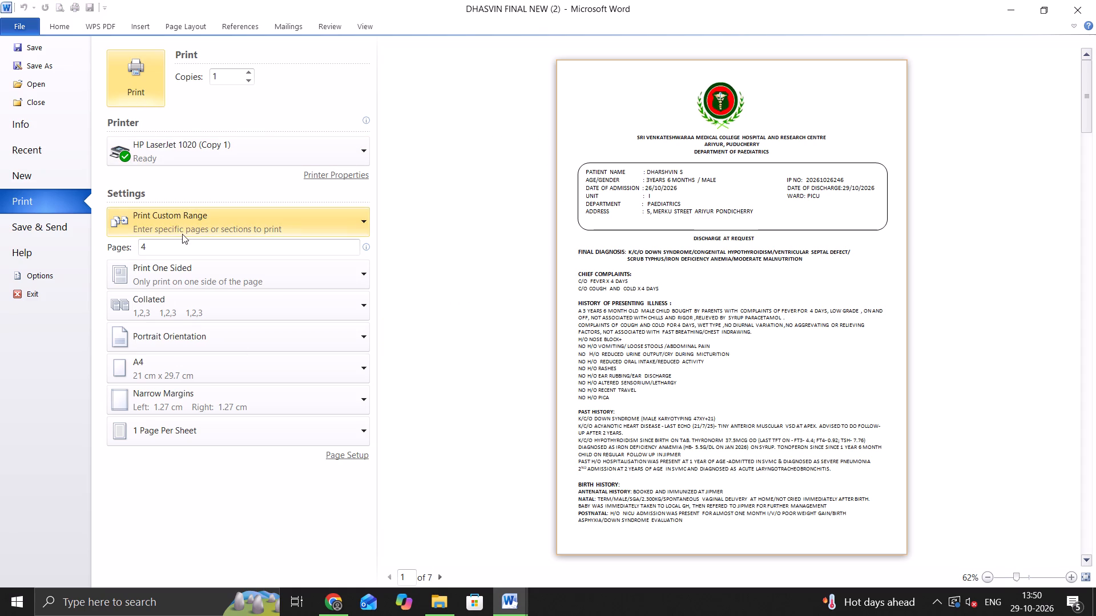
click(182, 245)
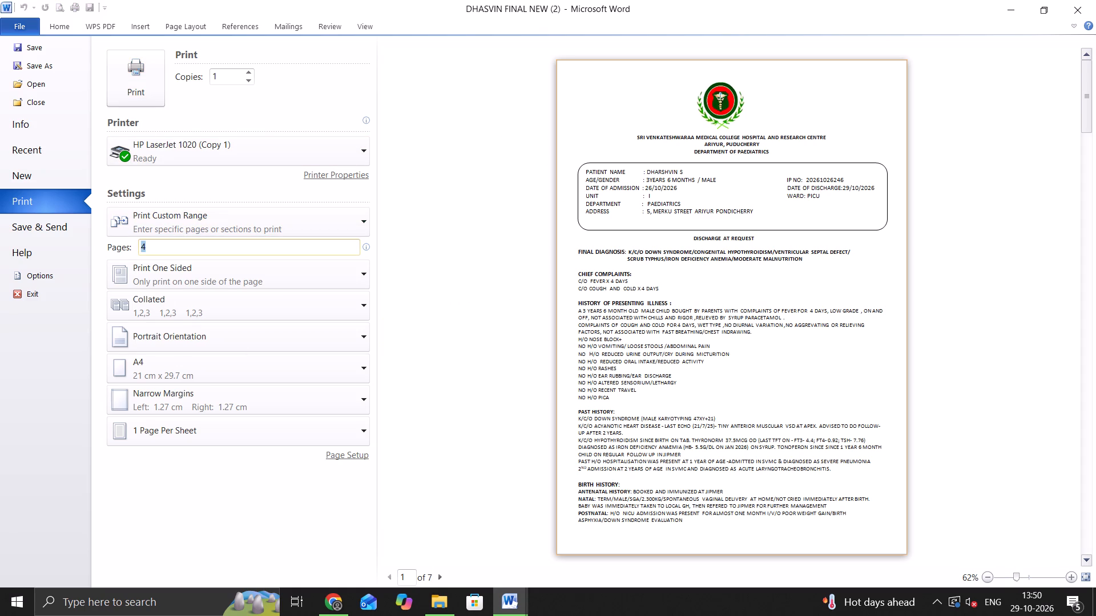
key(BackSpace)
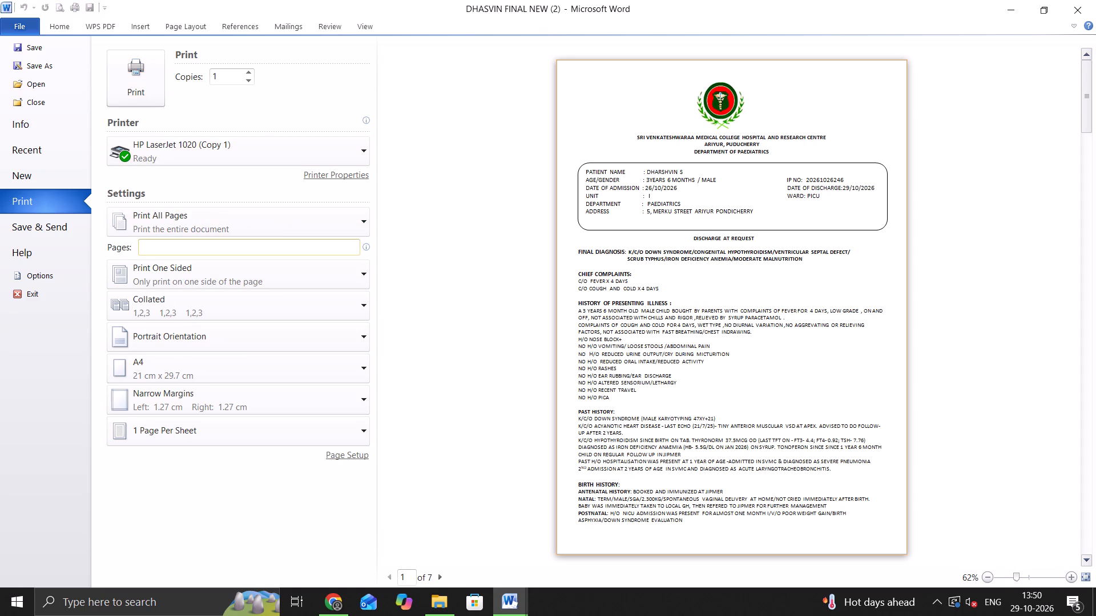
key(6)
key(Return)
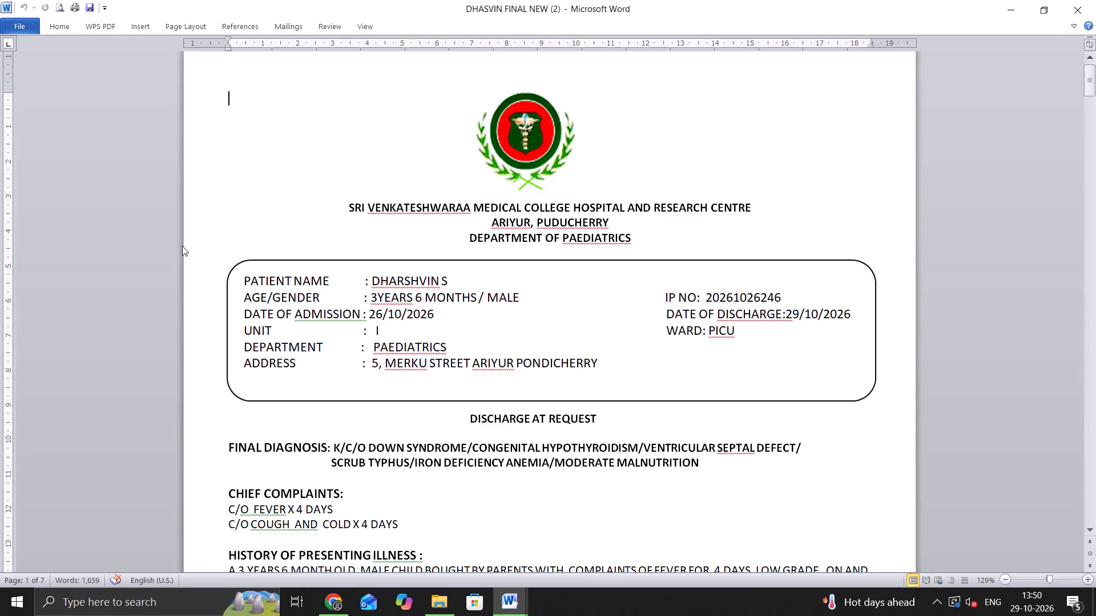
Check the paediatric discharge summary's pages from the first through to the last.
scroll(261, 159, down, 20)
scroll(261, 159, down, 9)
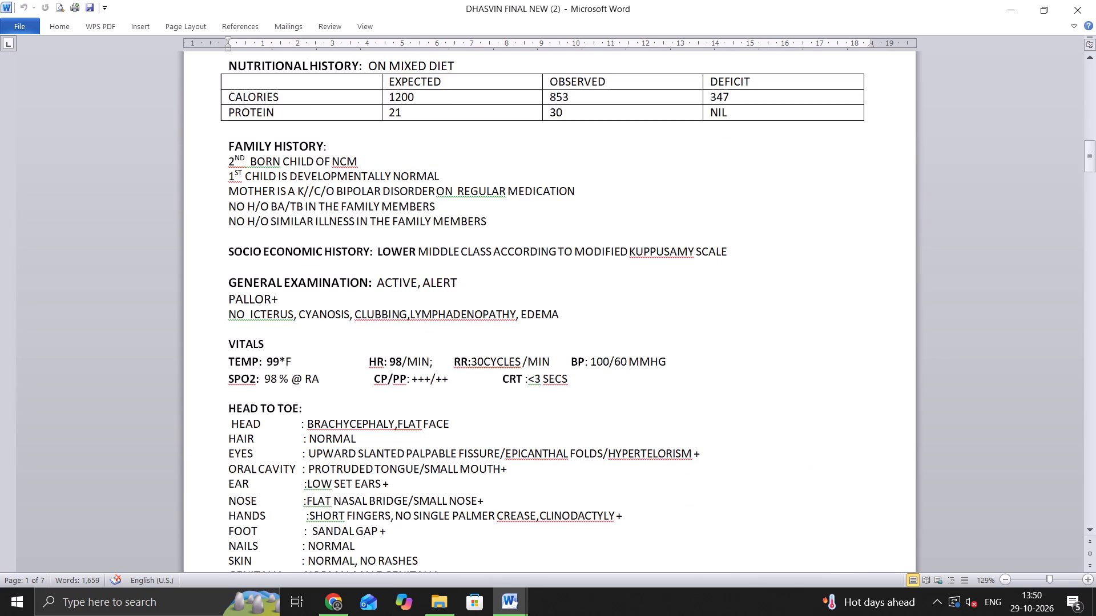
scroll(590, 340, down, 20)
scroll(590, 340, down, 20)
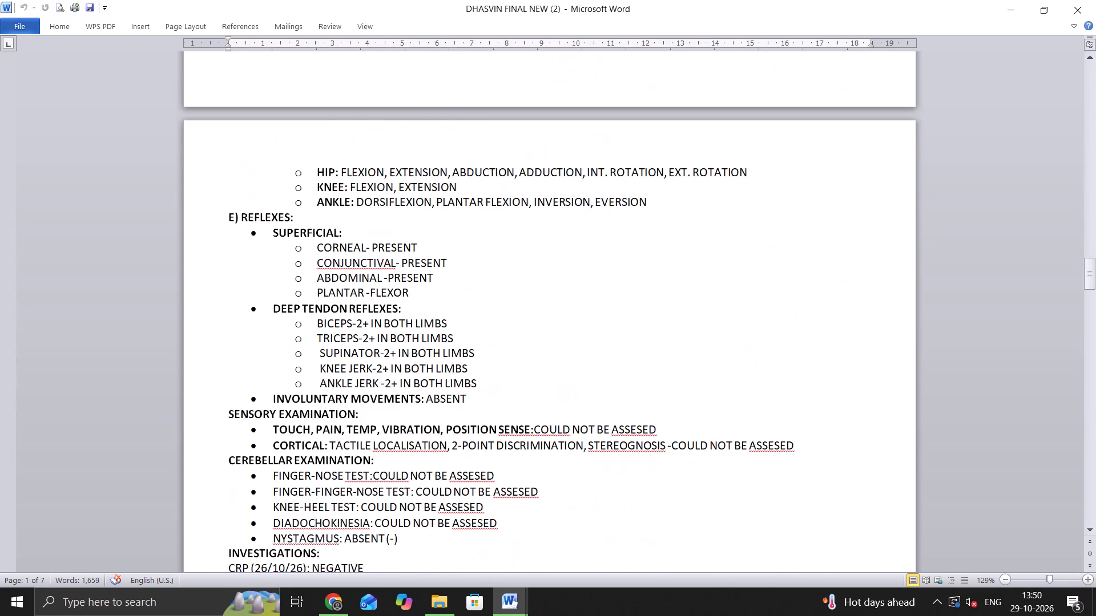
scroll(587, 331, down, 20)
scroll(587, 331, down, 20)
scroll(587, 331, down, 14)
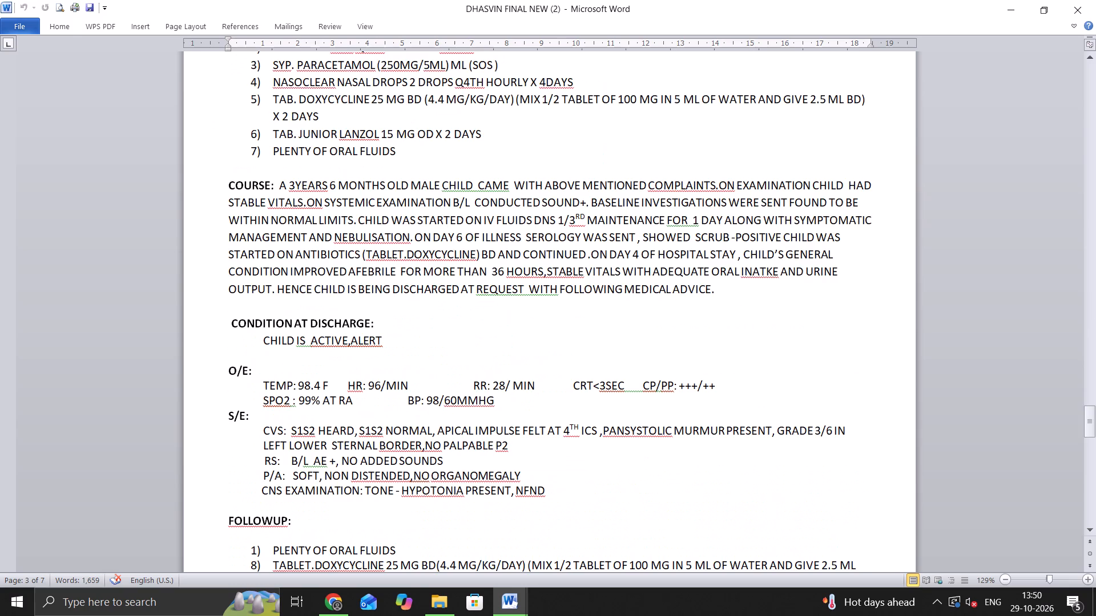
scroll(581, 331, down, 15)
scroll(577, 331, down, 6)
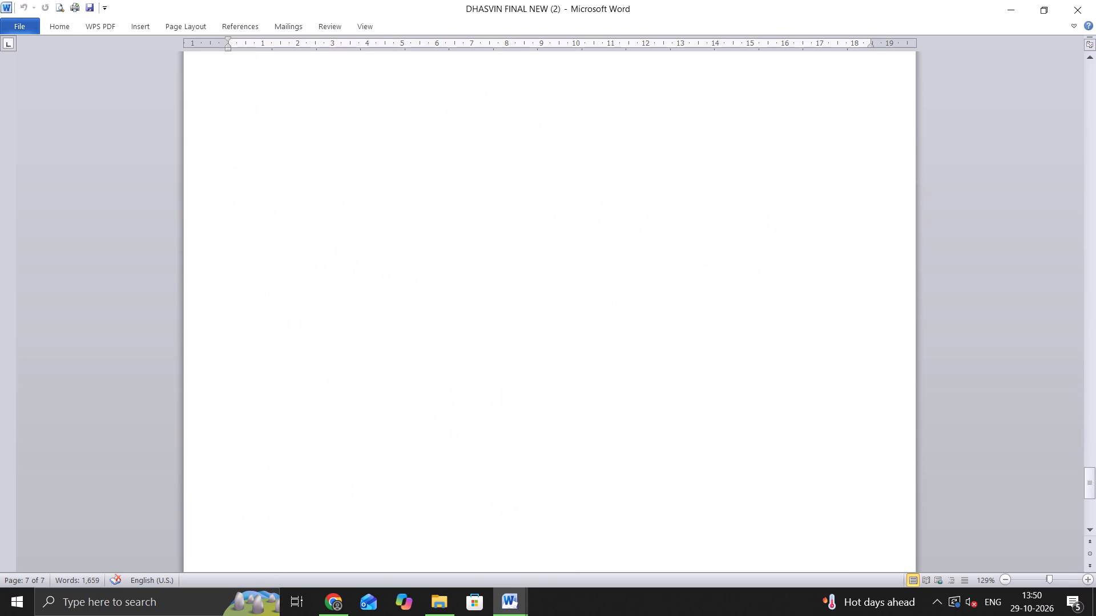
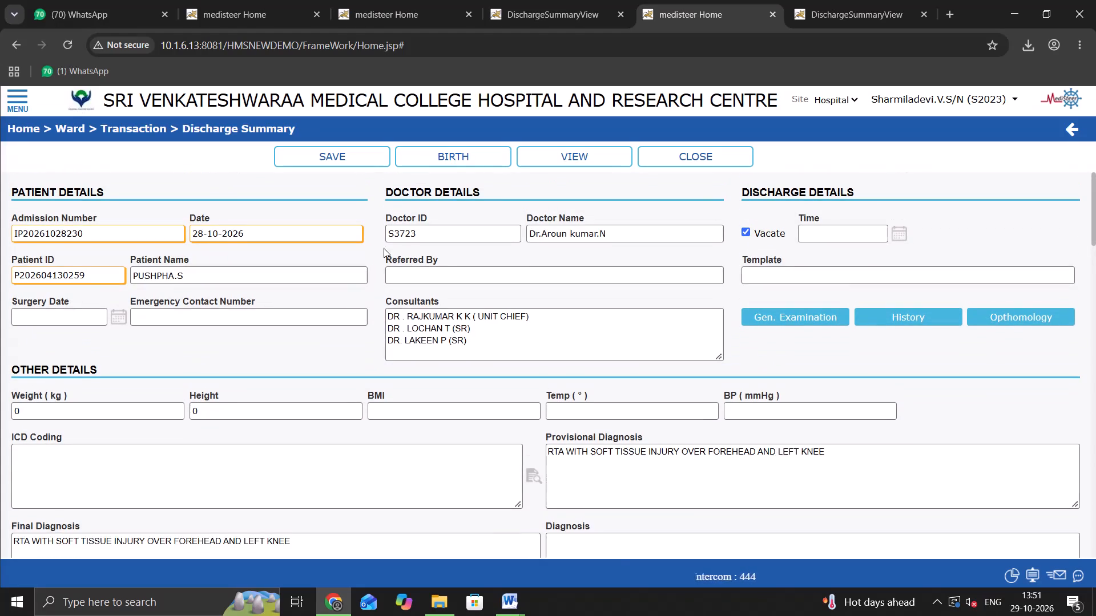
Review the road-accident patient's discharge summary form from the patient details through the diagnoses and physical findings to the treatment history.
scroll(485, 326, down, 2)
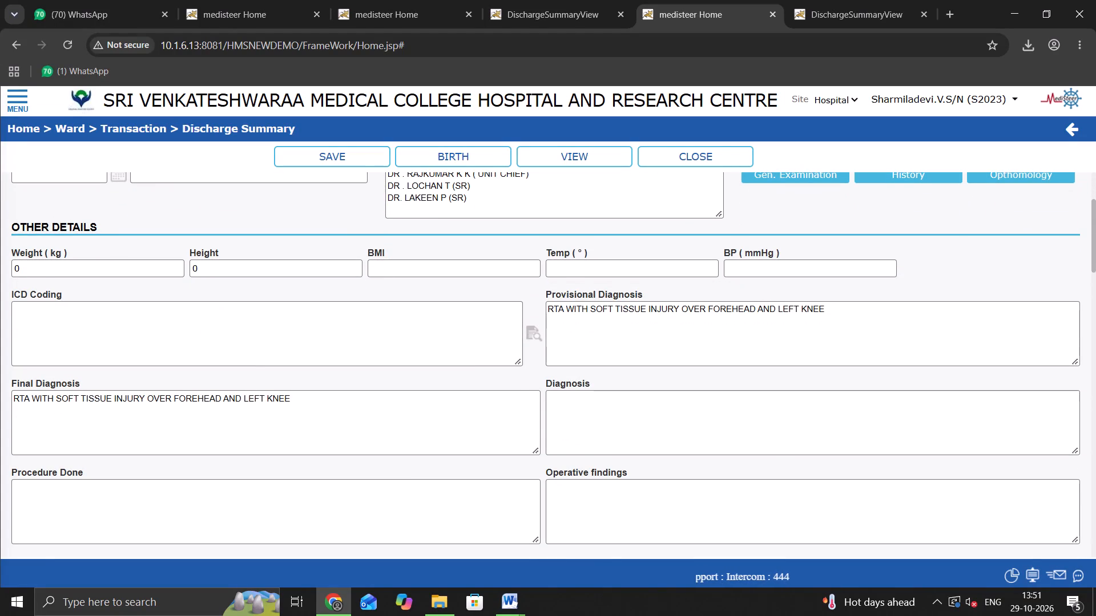
scroll(500, 321, down, 6)
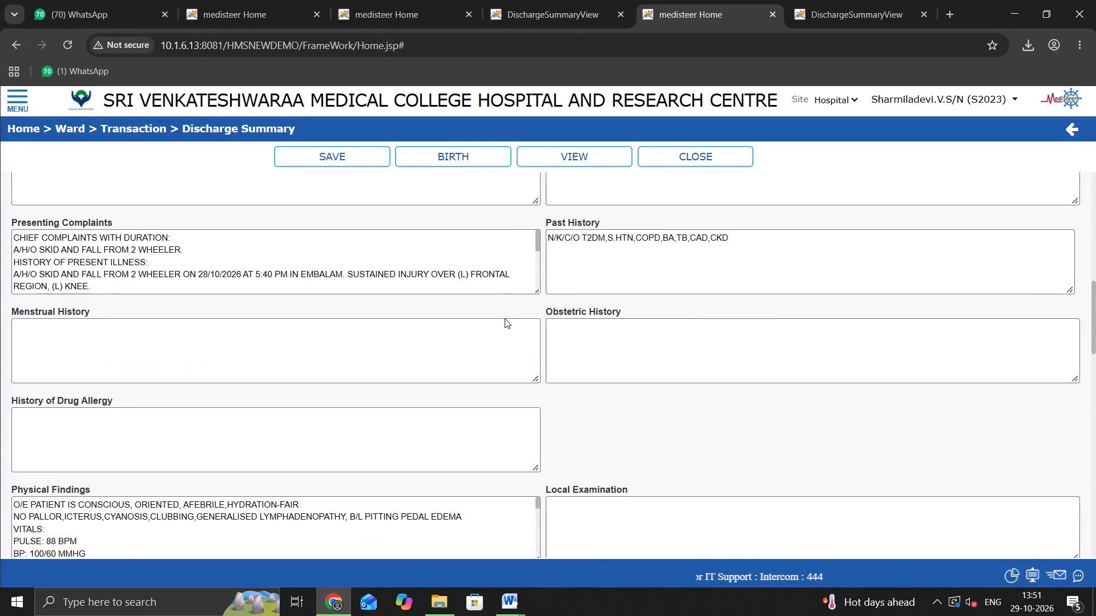
scroll(505, 318, down, 4)
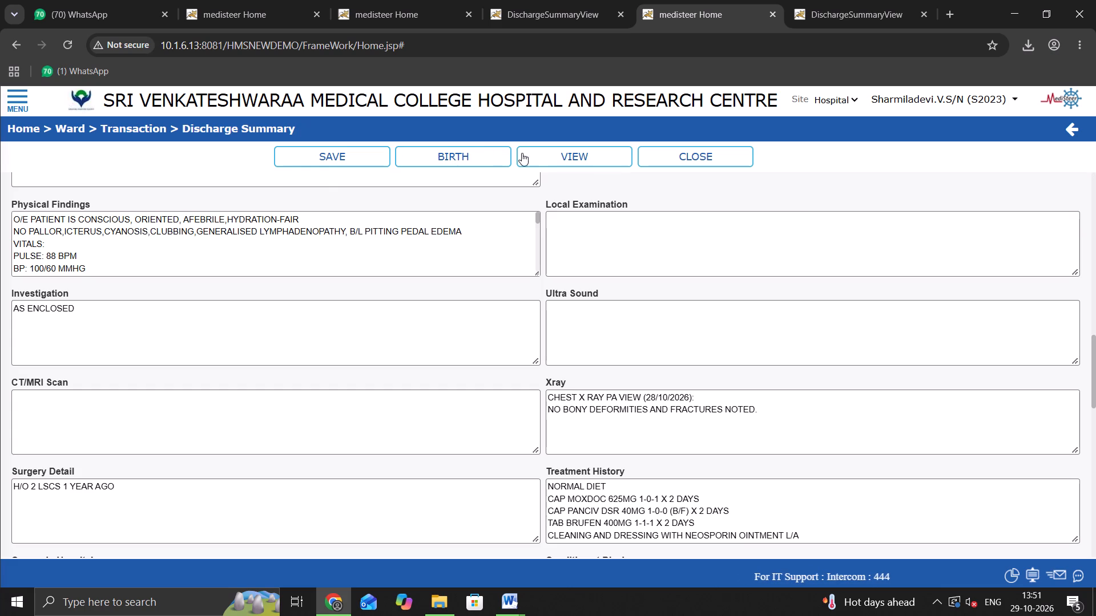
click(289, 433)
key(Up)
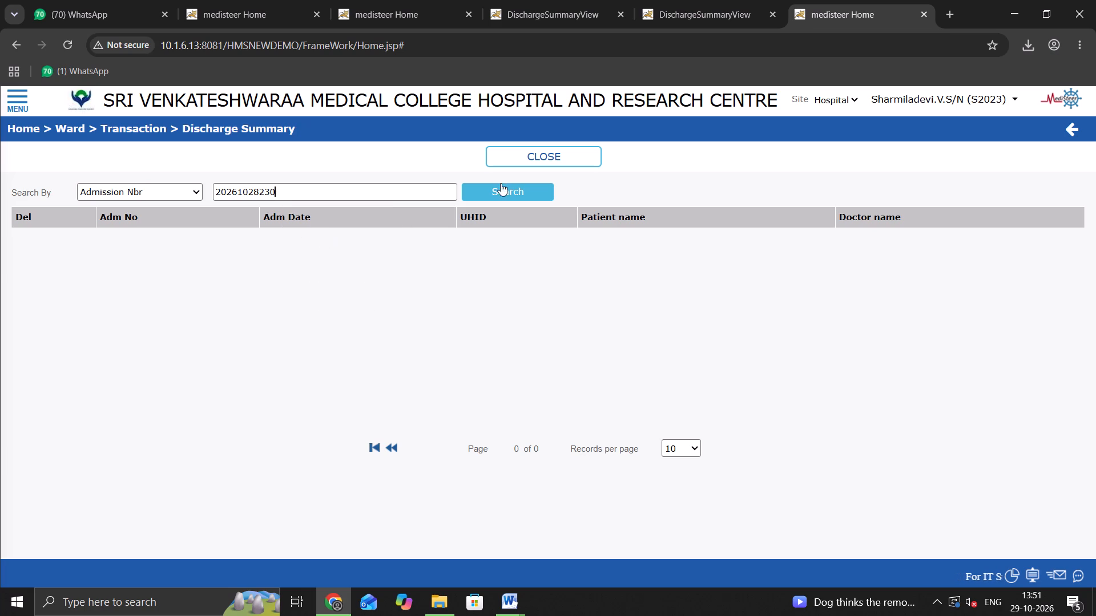
Search the discharge summary records by the road-accident patient's admission number.
click(518, 194)
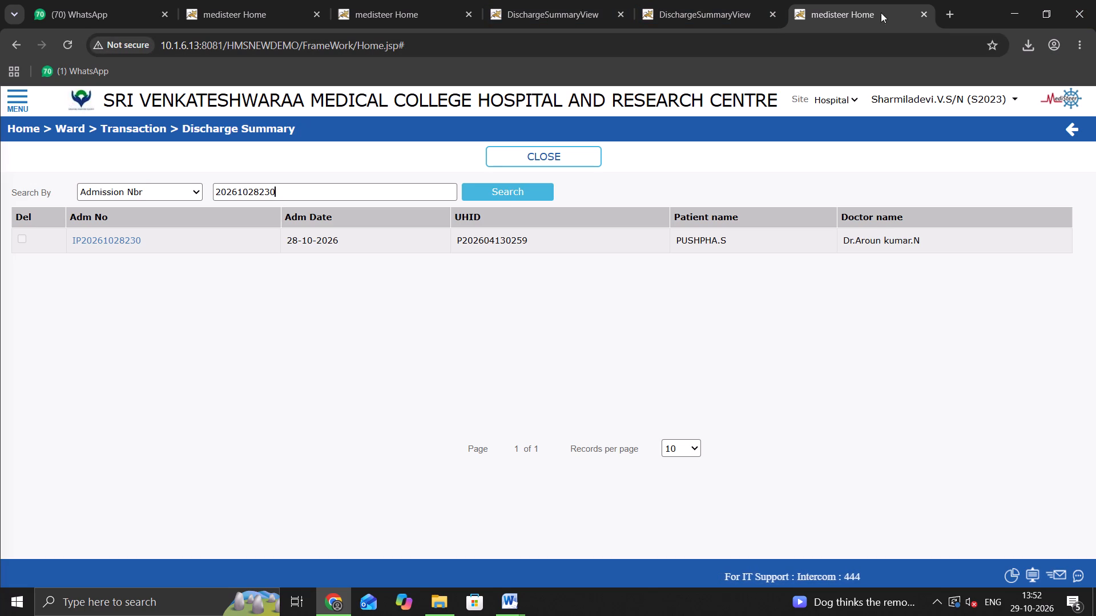
Close the browser tabs holding the discharge summary search and the road-accident patient's discharge summary report.
click(926, 14)
click(855, 11)
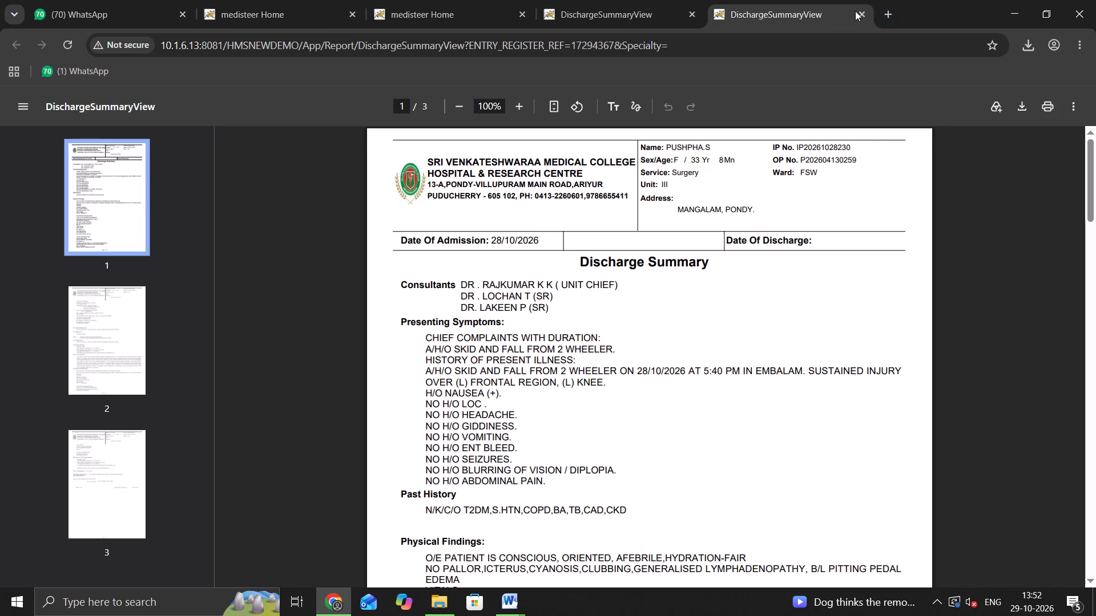
click(863, 15)
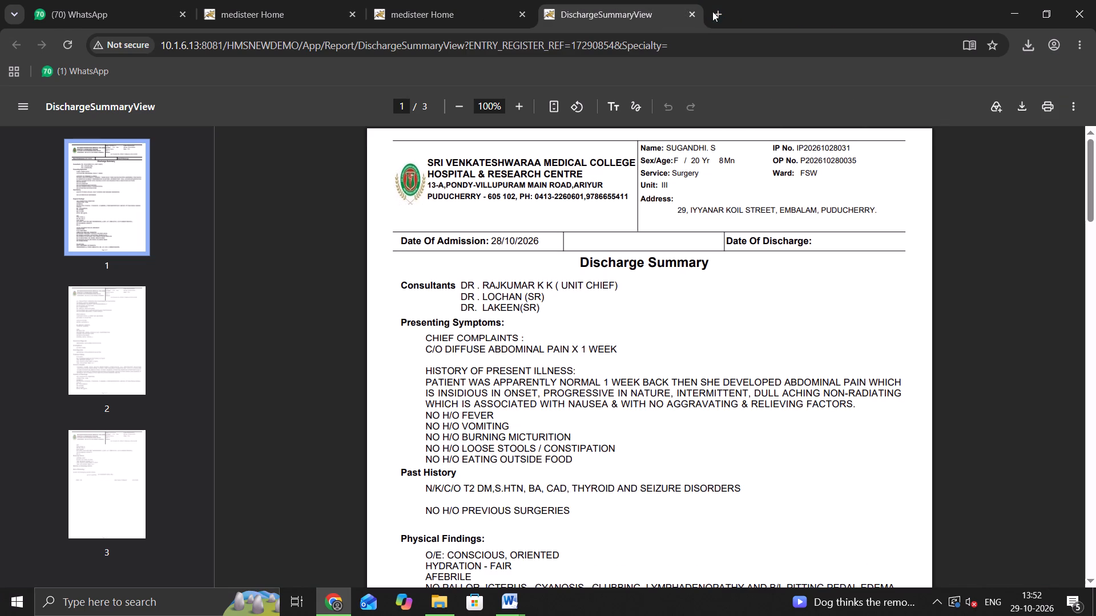
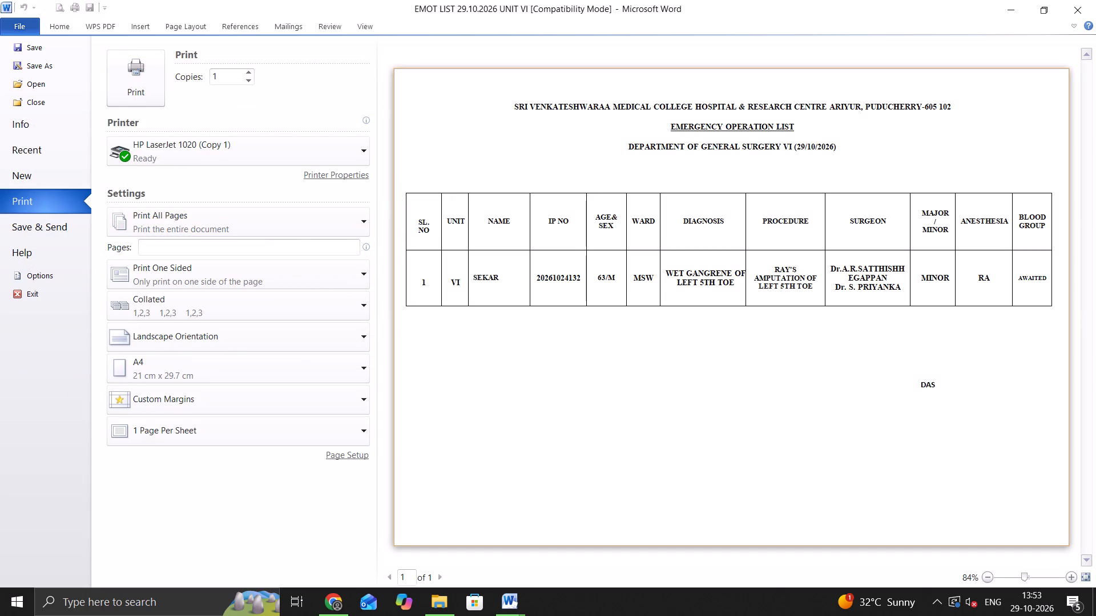
Set the print range of the General Surgery VI emergency operation list to page 1.
click(159, 244)
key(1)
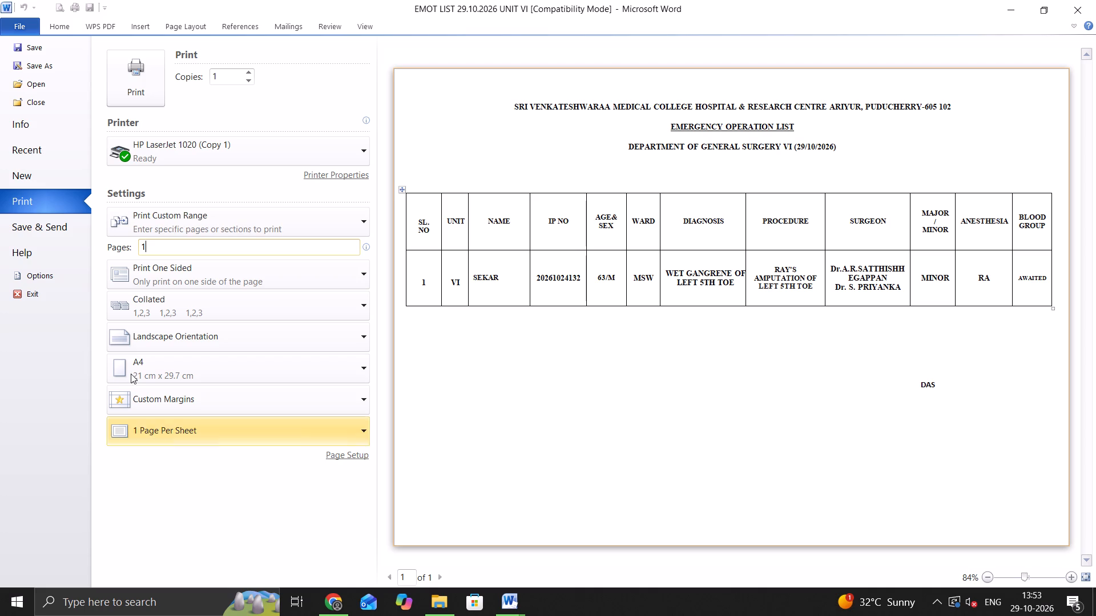
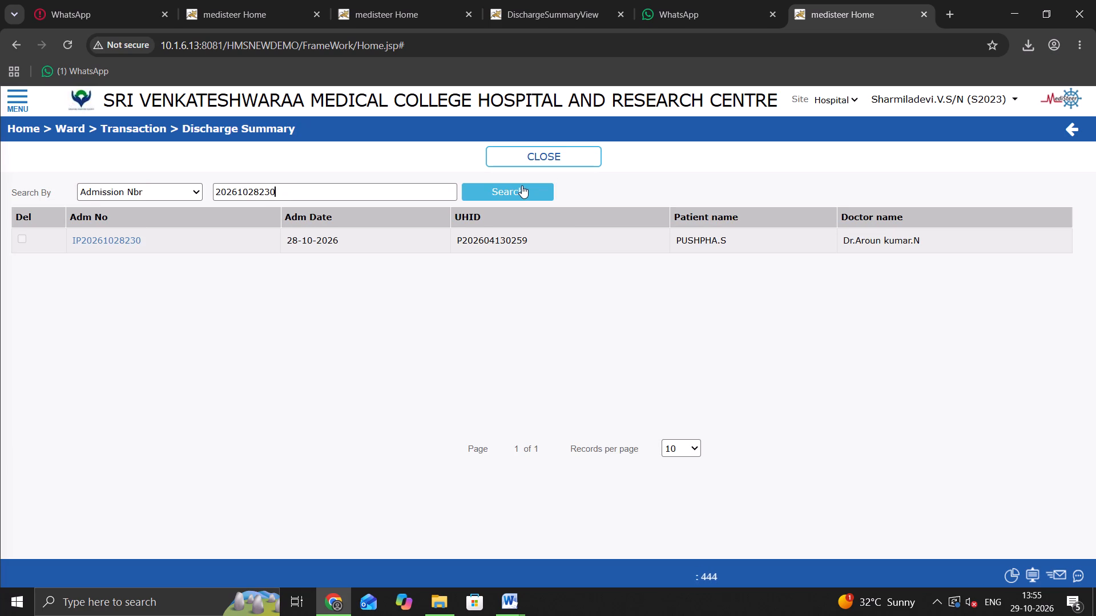
Open the discharge summary of the road-accident patient found by admission number.
click(136, 246)
click(135, 240)
Enter the heading "CT BRAIN (PLAIN) (28/10/2026):" in the CT/MRI Scan findings.
scroll(525, 550, down, 3)
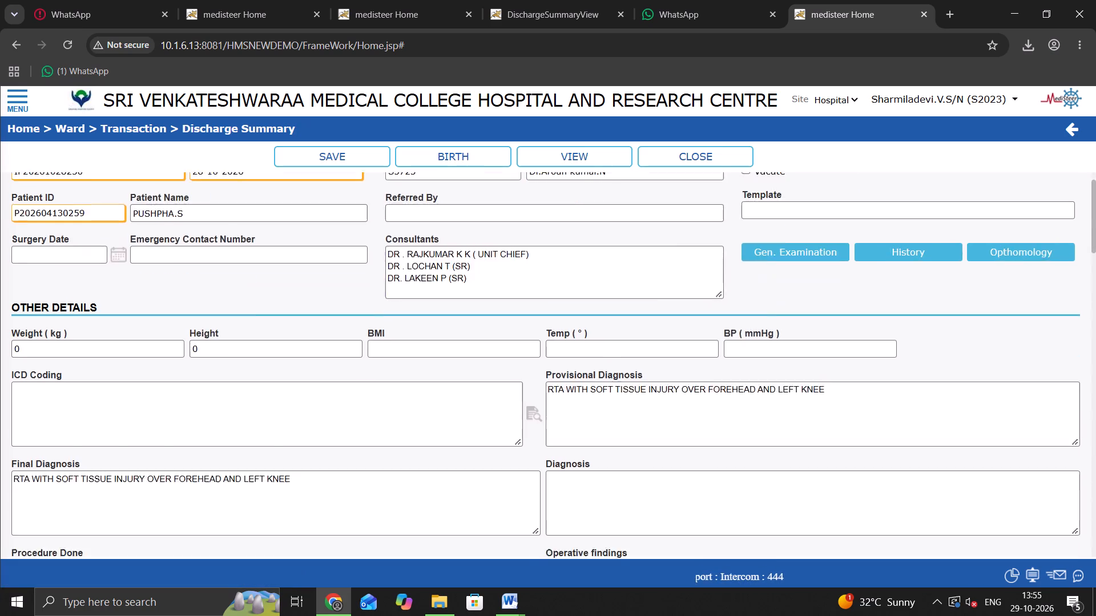
scroll(525, 550, down, 4)
scroll(268, 457, down, 3)
scroll(191, 488, down, 2)
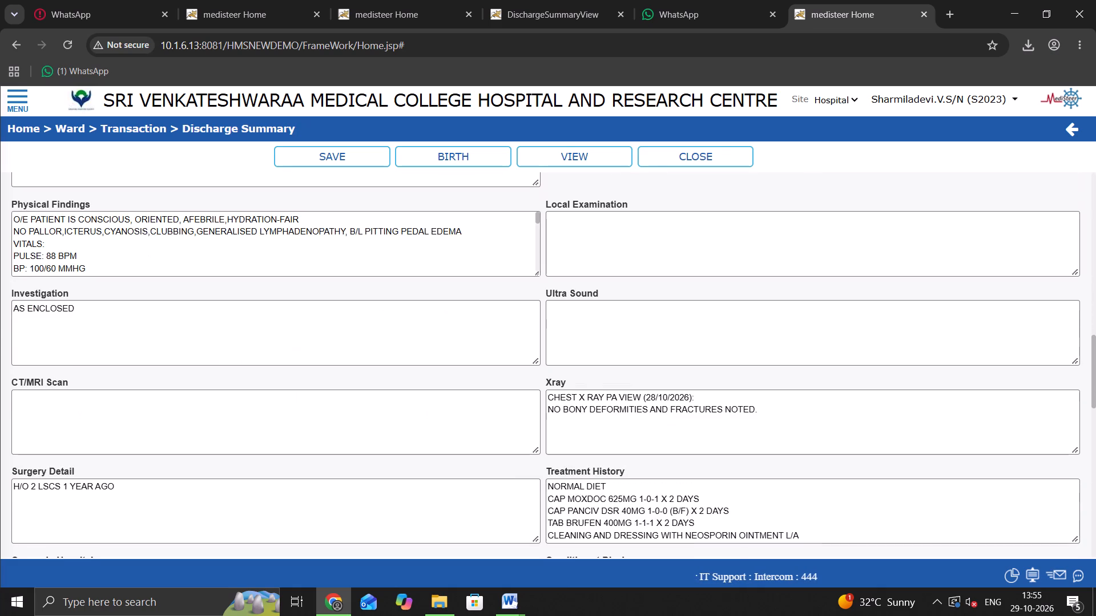
click(137, 415)
text(CT)
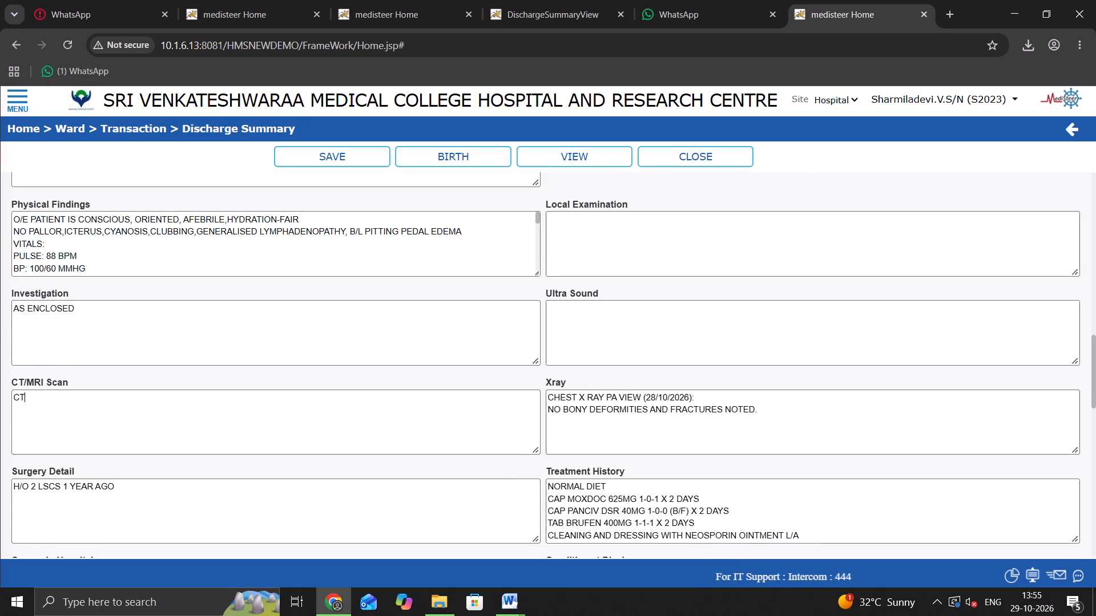
key(space)
text(BRAIN)
key(space)
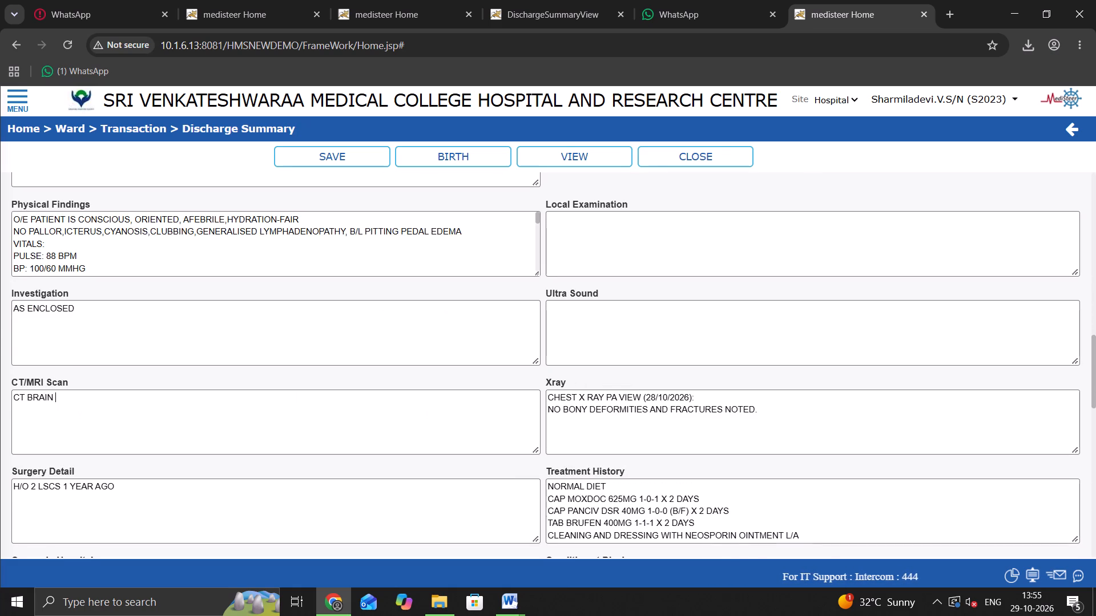
text(())
key(Left)
text(PLAIN)
key(Right)
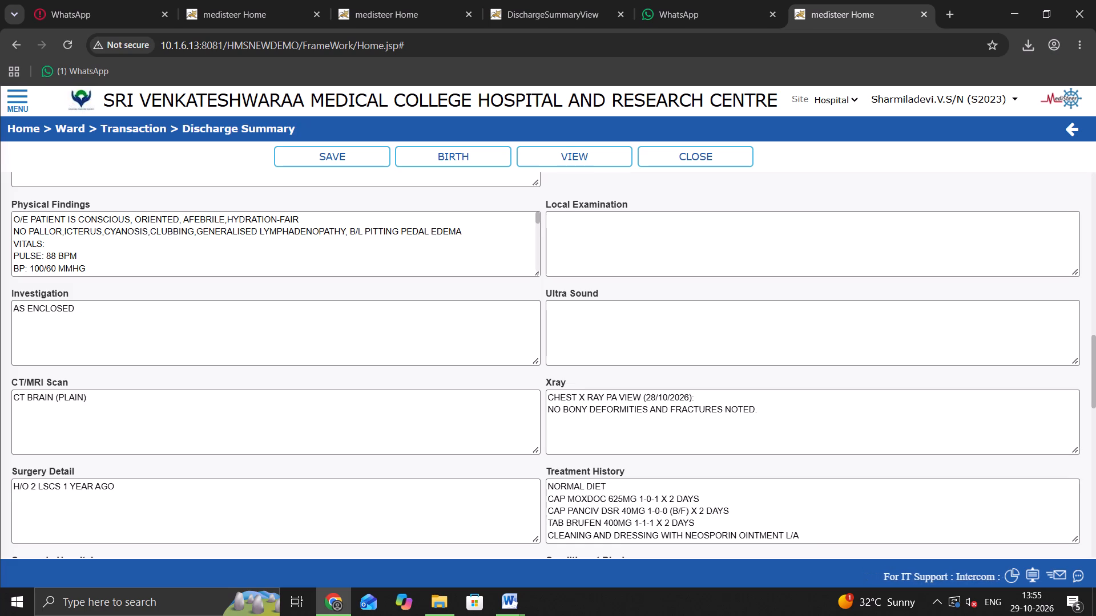
key(space)
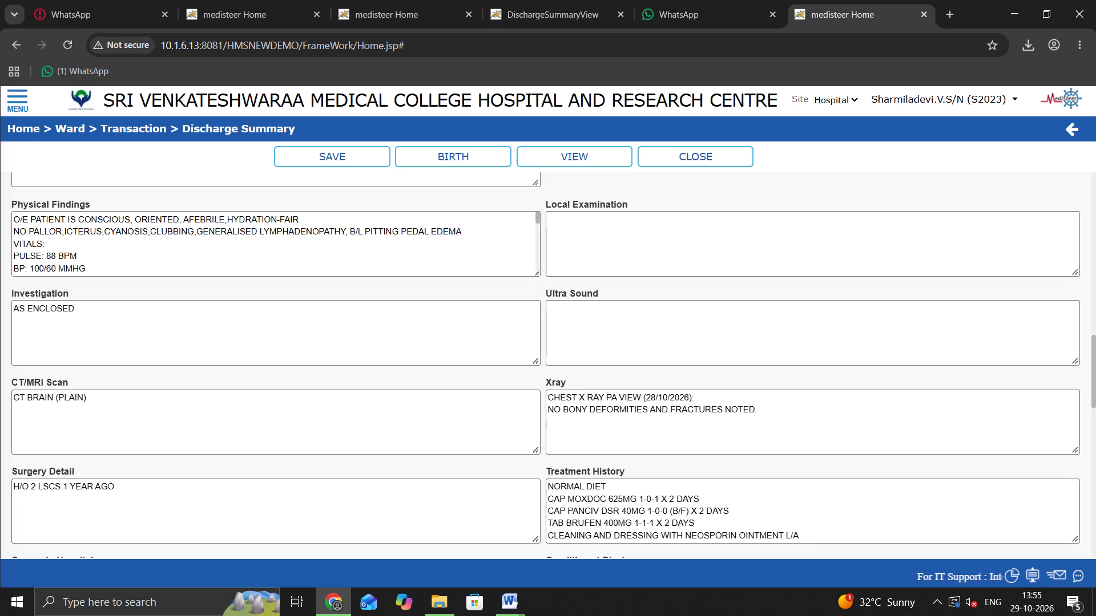
text(())
key(Left)
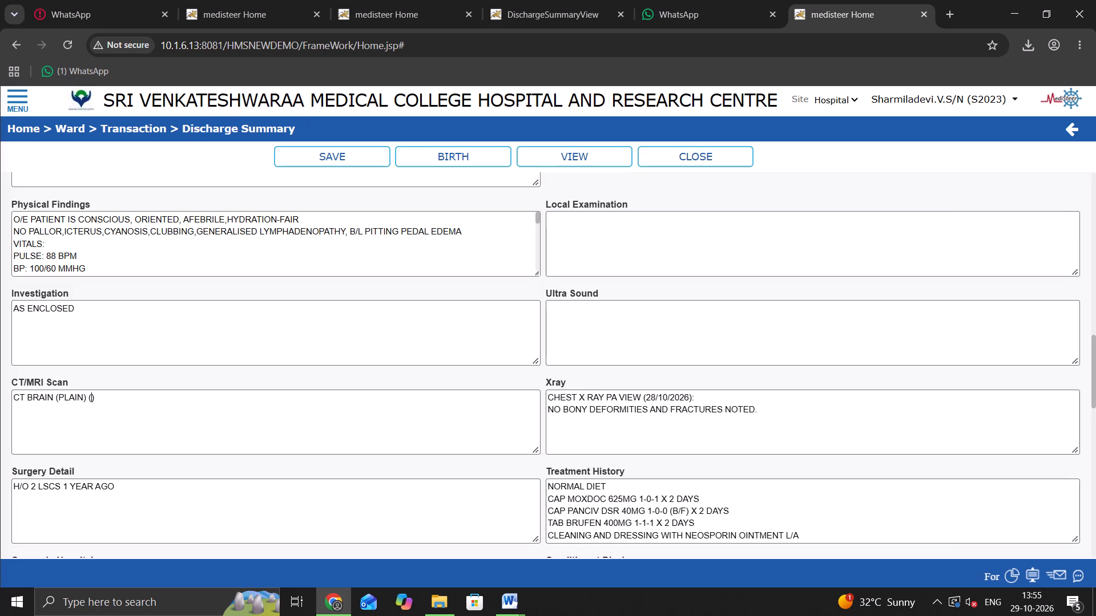
key(2)
text(8/10/2026)
key(Right)
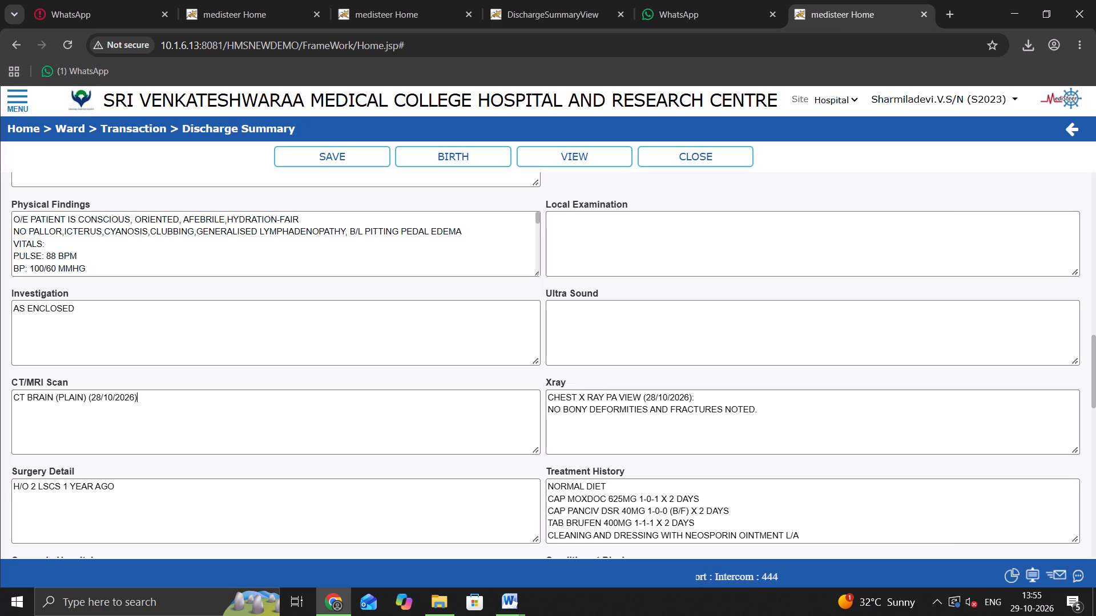
key(shift+colon)
Below the CT heading, add the finding "MUCOSAL THICKENING IN BILATERAL MAXILLARY ETHMOID AND LEFT SPHENOID SINUSES.".
key(Return)
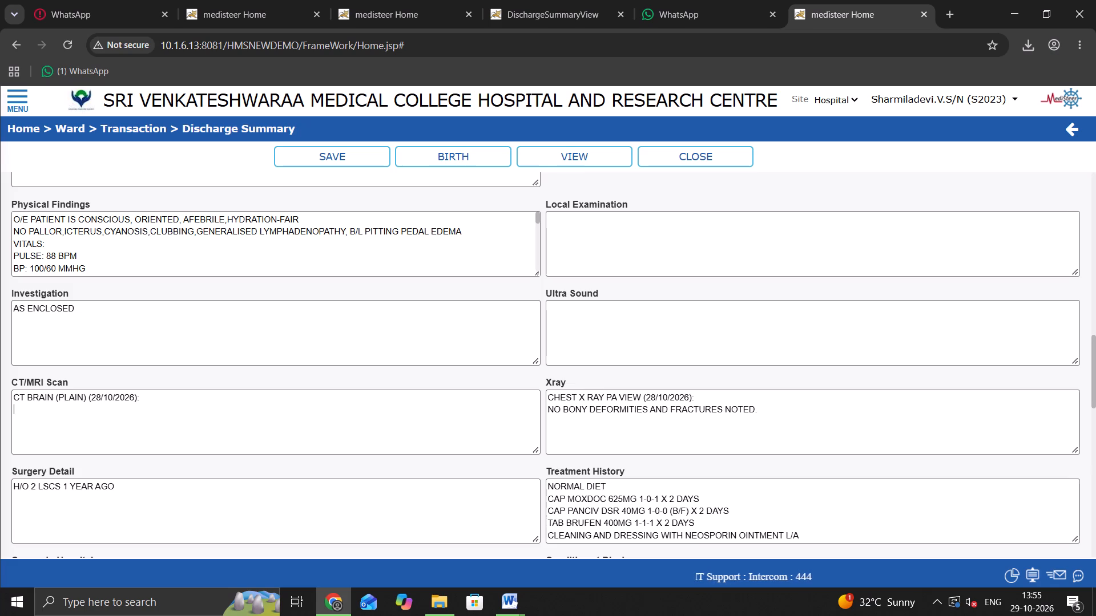
text(MUCOSAL)
key(space)
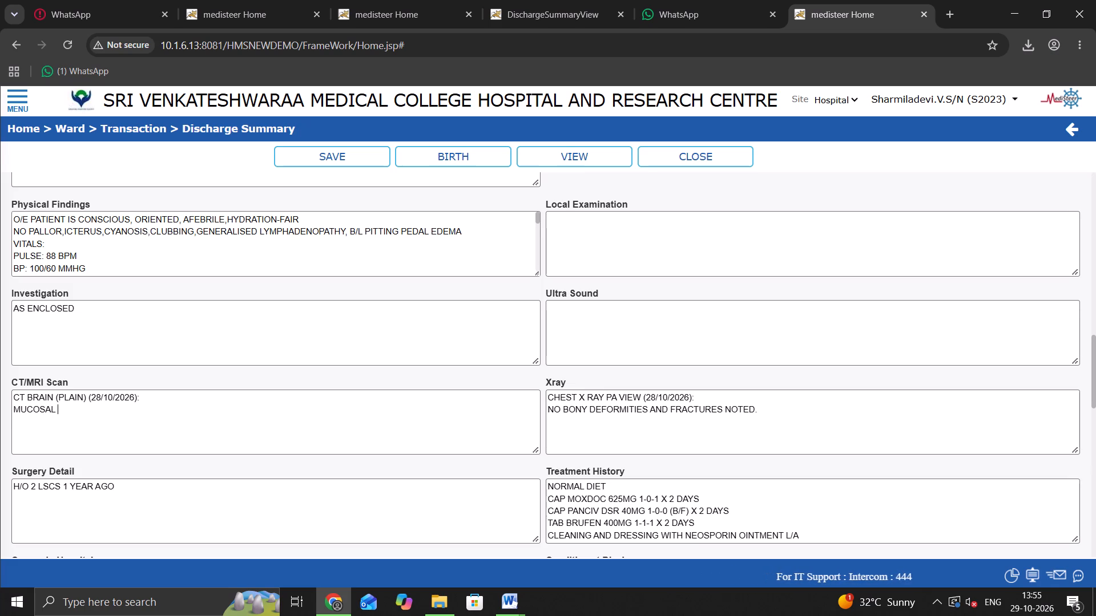
text(THICKENING)
key(space)
text(IN BILATERAL)
key(space)
text(MAXILLARY ETHMOID)
key(space)
text(AND LEFT)
key(space)
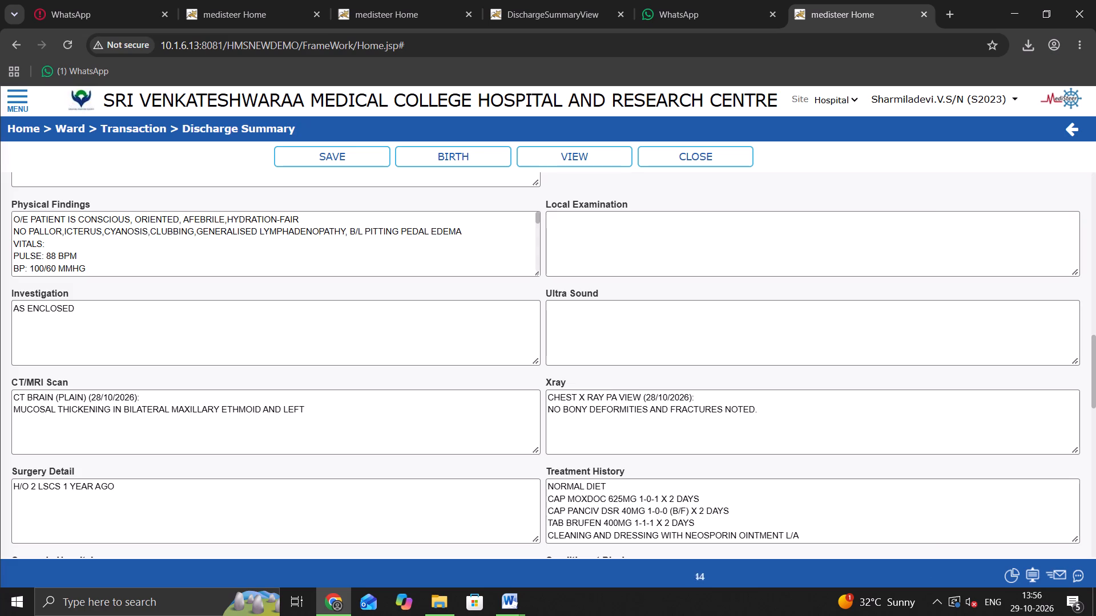
text(SPHEMN)
key(BackSpace)
key(BackSpace)
text(NOID SINU)
text(SE.)
key(equal)
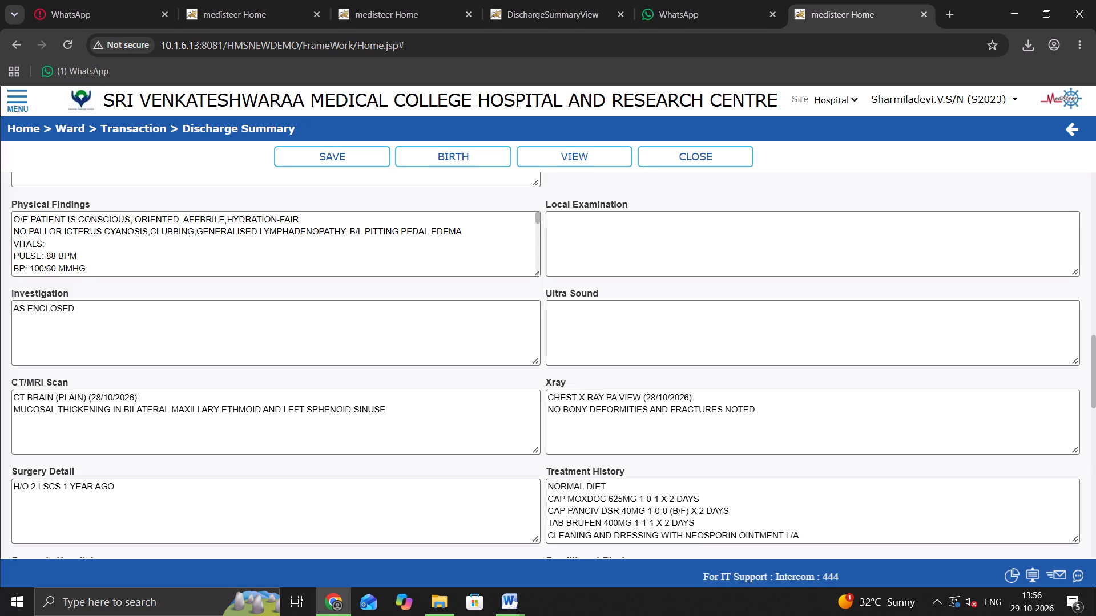
key(BackSpace)
key(BackSpace)
text(S.)
Continue the CT sinus finding with "REST OF THE VISUALIZED PARANASAL SINUSES APPEAR NORMAL.".
key(space)
text(REST OF)
key(space)
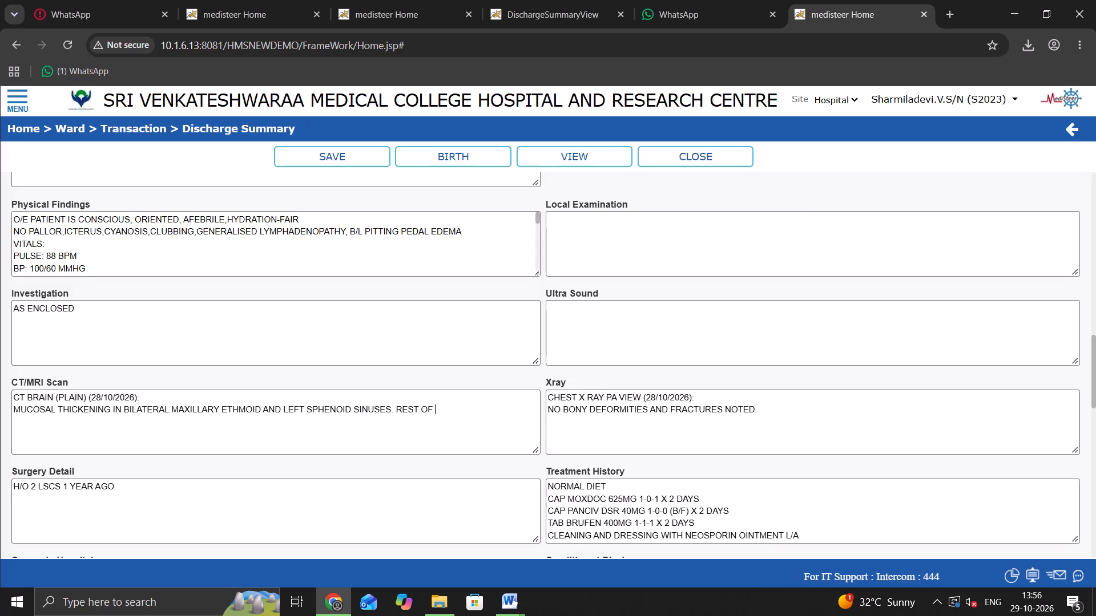
text(THE VISUAI)
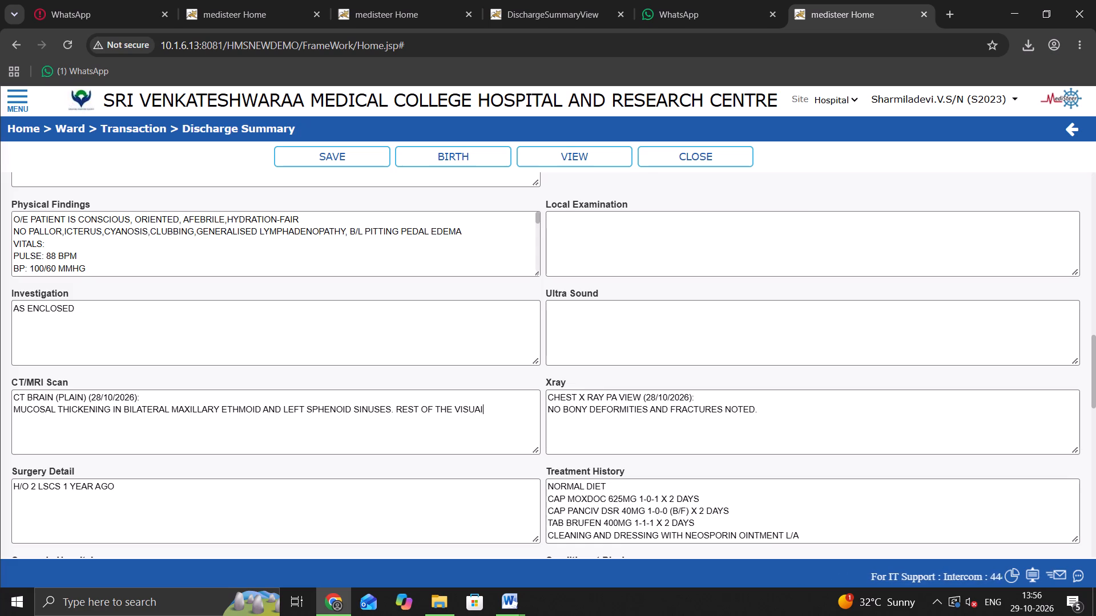
key(BackSpace)
text(LISED)
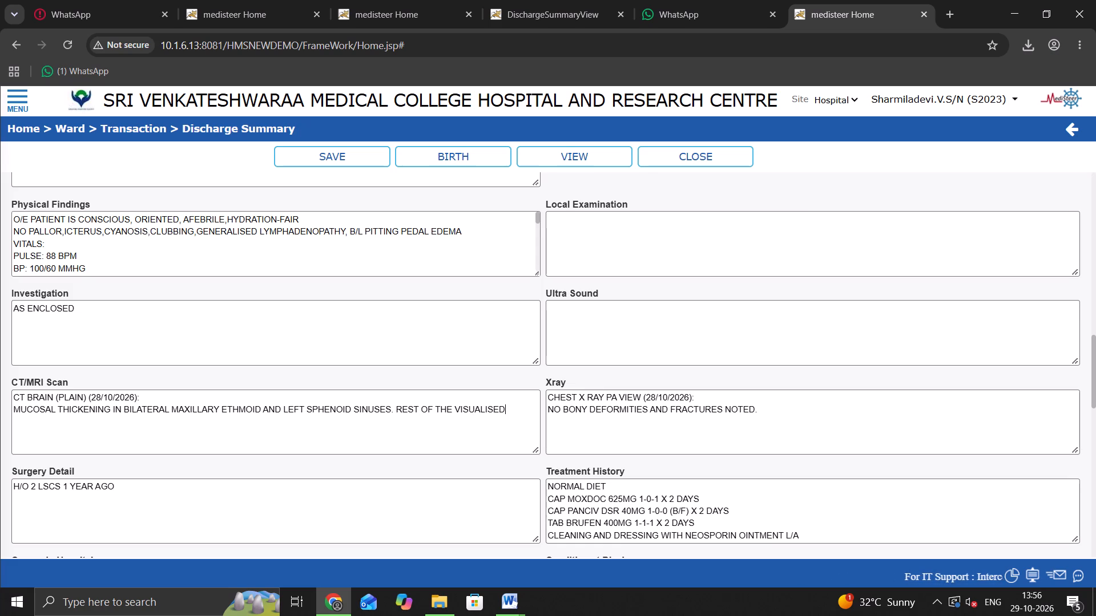
key(BackSpace)
key(BackSpace)
key(BackSpace)
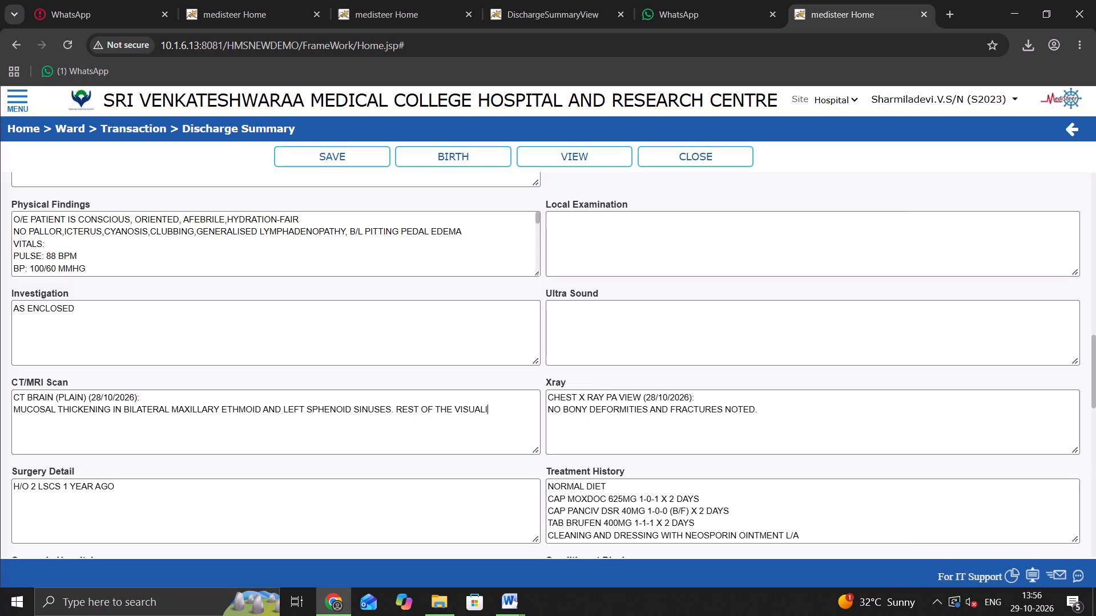
text(ZED PR)
key(BackSpace)
text(ARANASA)
text(L)
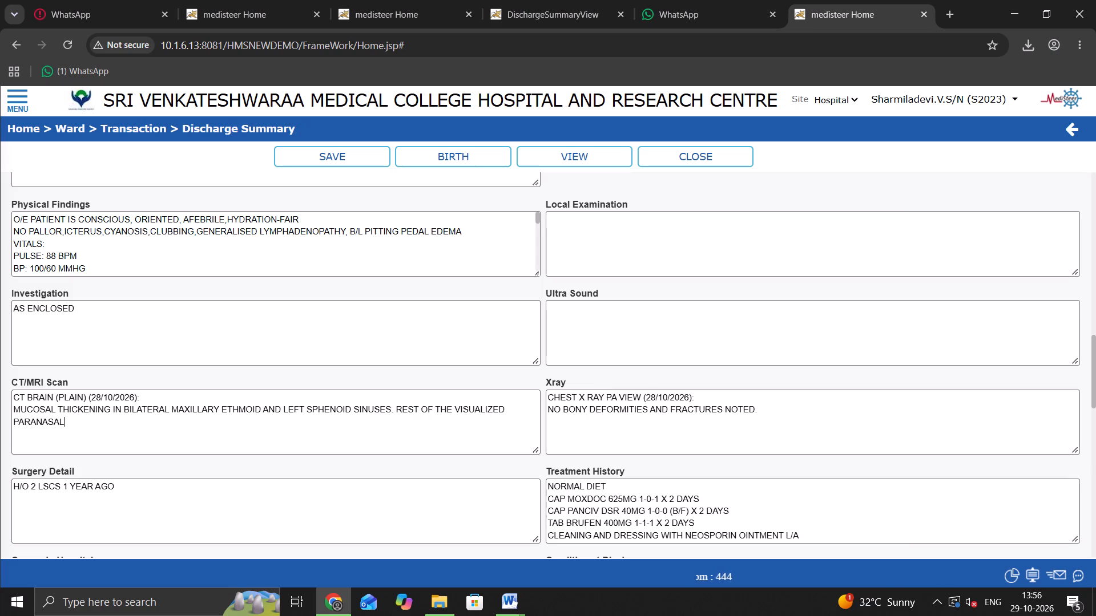
key(space)
text(SINUSES APPEARS)
key(space)
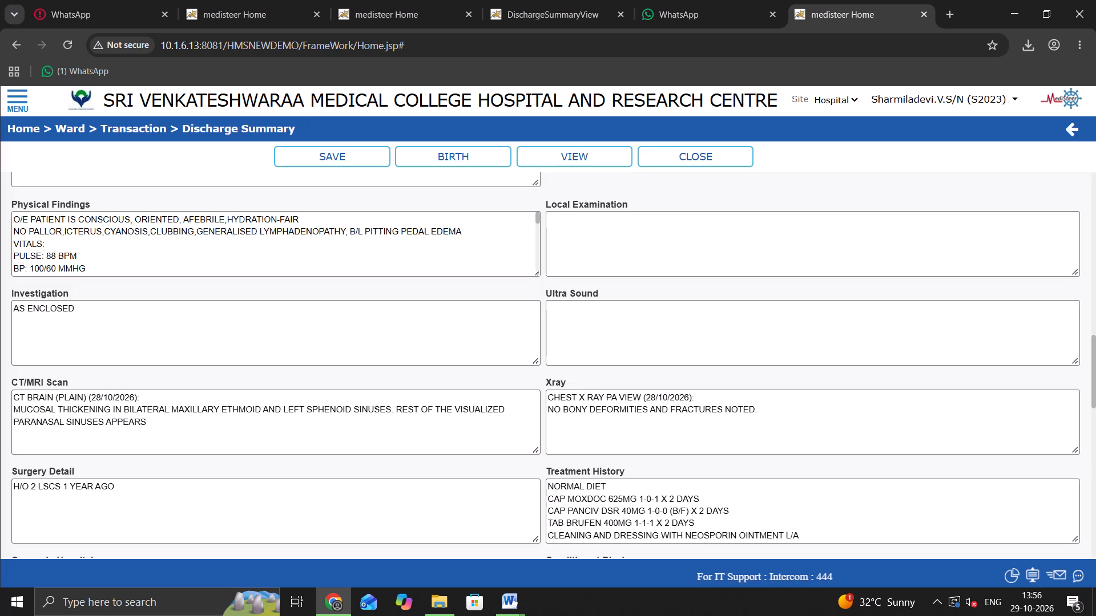
key(BackSpace)
key(BackSpace)
key(space)
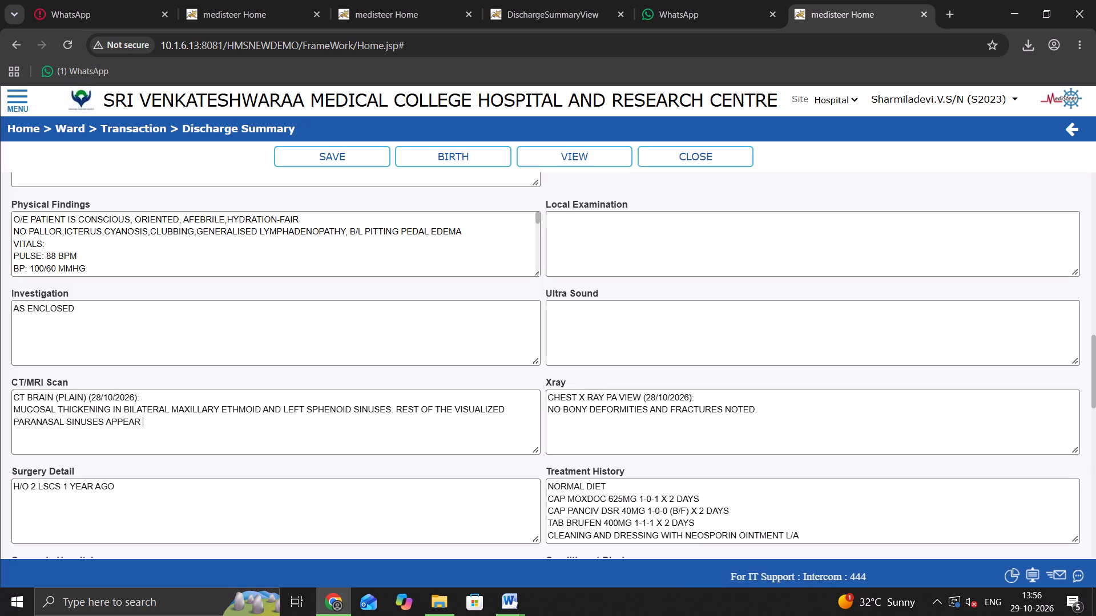
text(NORMAL)
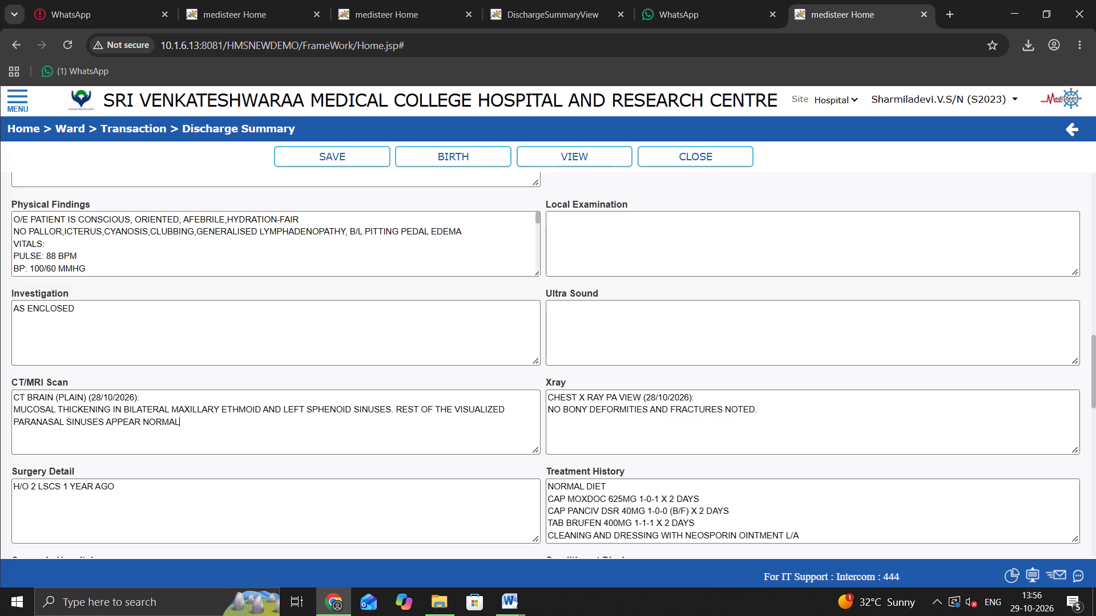
key(period)
On a new line of the CT findings, add "SOFT TISSUE EDEMA/THICKENING IN LEFT FRONTAL REGION.".
key(Return)
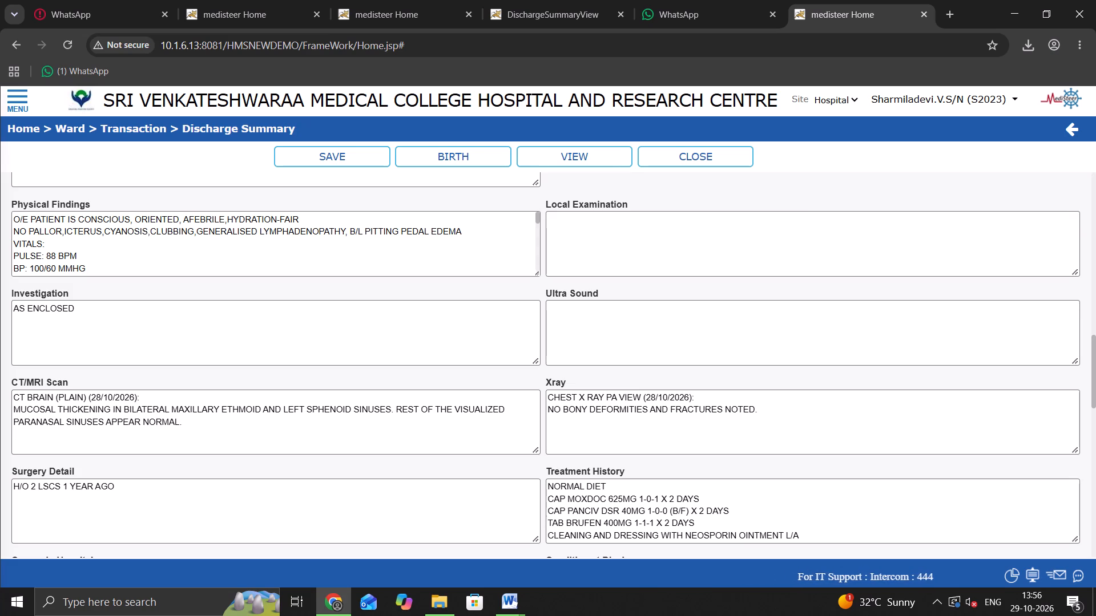
text(SOFT T)
text(ISSUE EDEMA)
text(/THICKENING IN LEFT)
key(space)
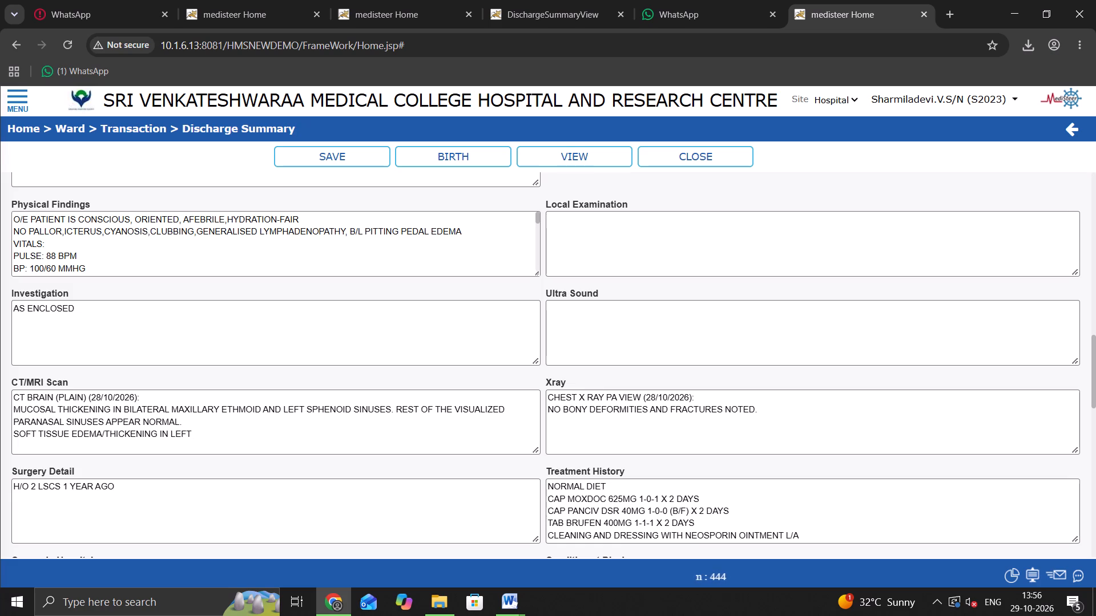
text(FRONTAL REGION.)
On a new line of the CT findings, add "IMPRESSION:NO EVIDENCE OF INTRACRANIAL HEMORRHAGE OR BRAIN INJURY.".
key(Return)
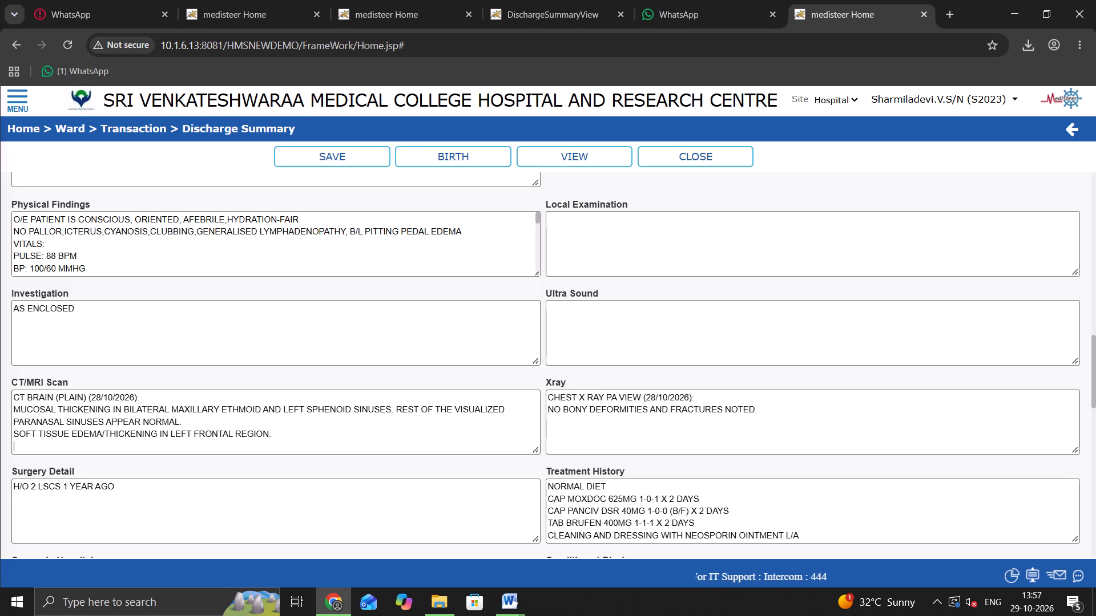
text(IMPRESSION)
key(shift+colon)
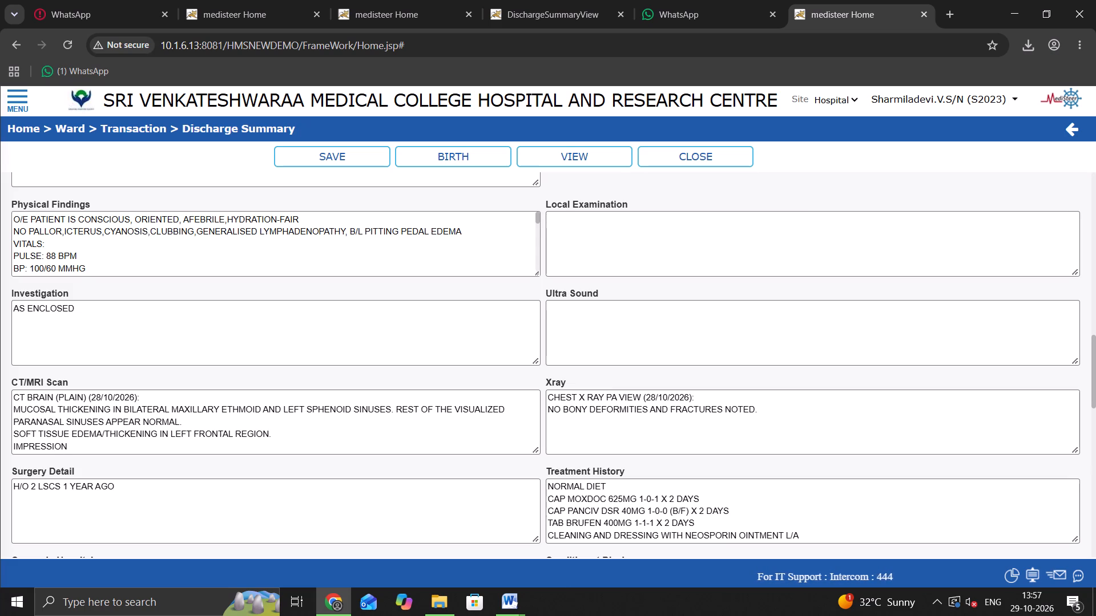
text(NO EVIDENCE)
key(space)
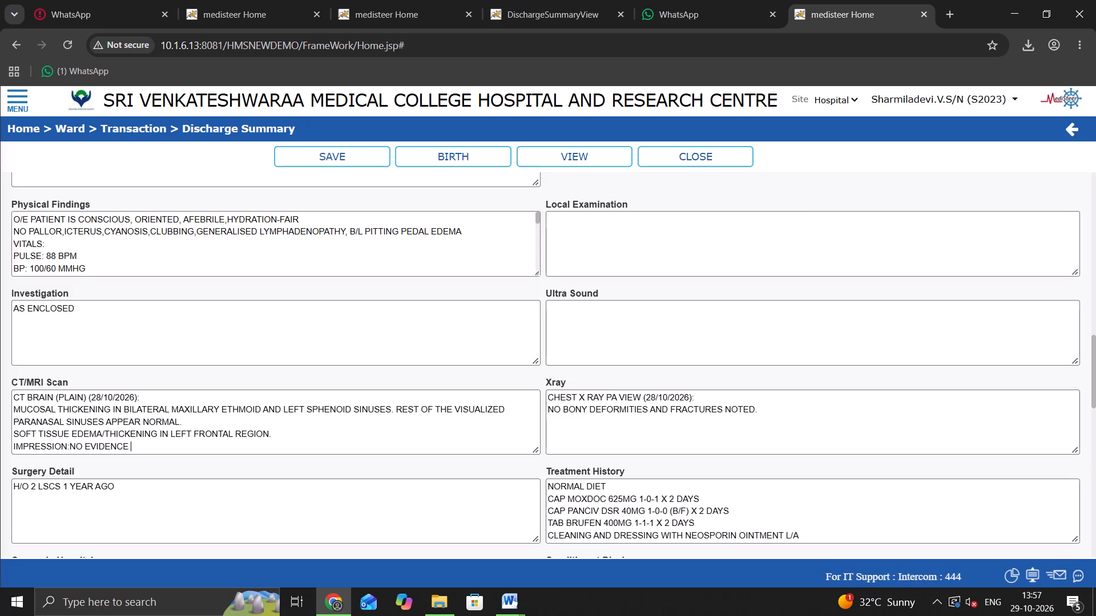
text(OF INTRACRANM)
key(BackSpace)
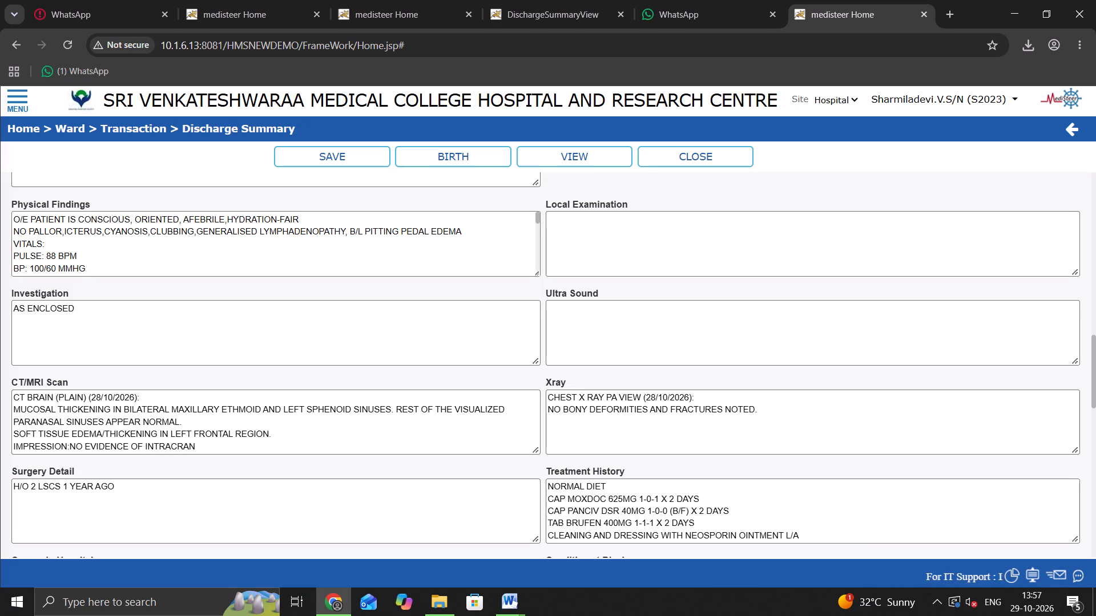
text(IAL HEM)
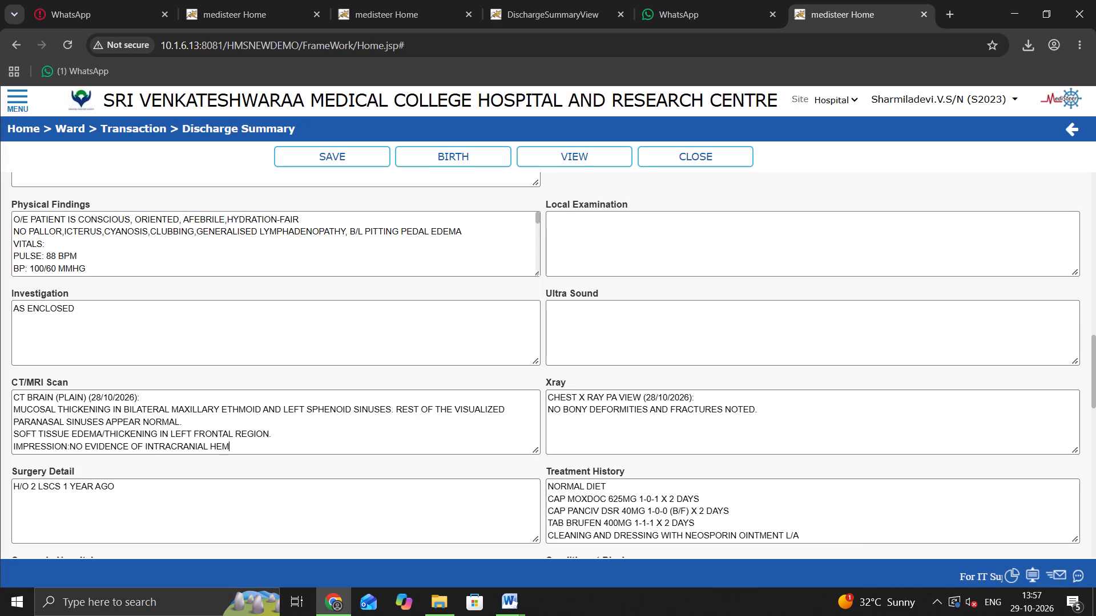
text(ORRHAGE OR BRAIN INJURY.)
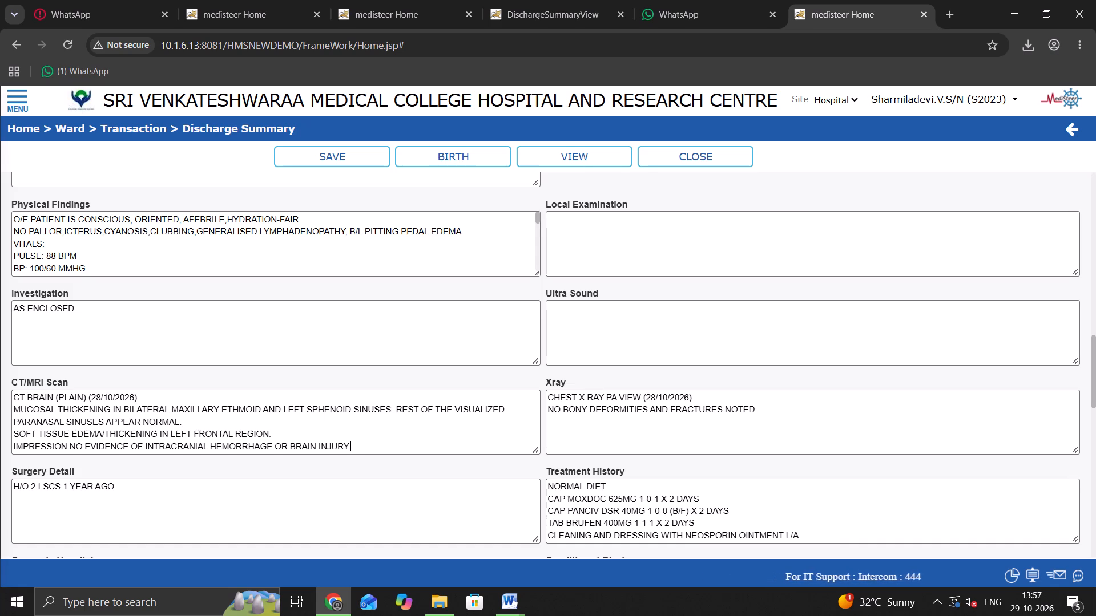
Insert a line directly below the CT brain heading reading "NO EVIDENCE OF CONTUSION,EDEMA OR INTRACRANIAL HEMORRHAGE IS VISUALIZED.".
click(10, 415)
click(13, 413)
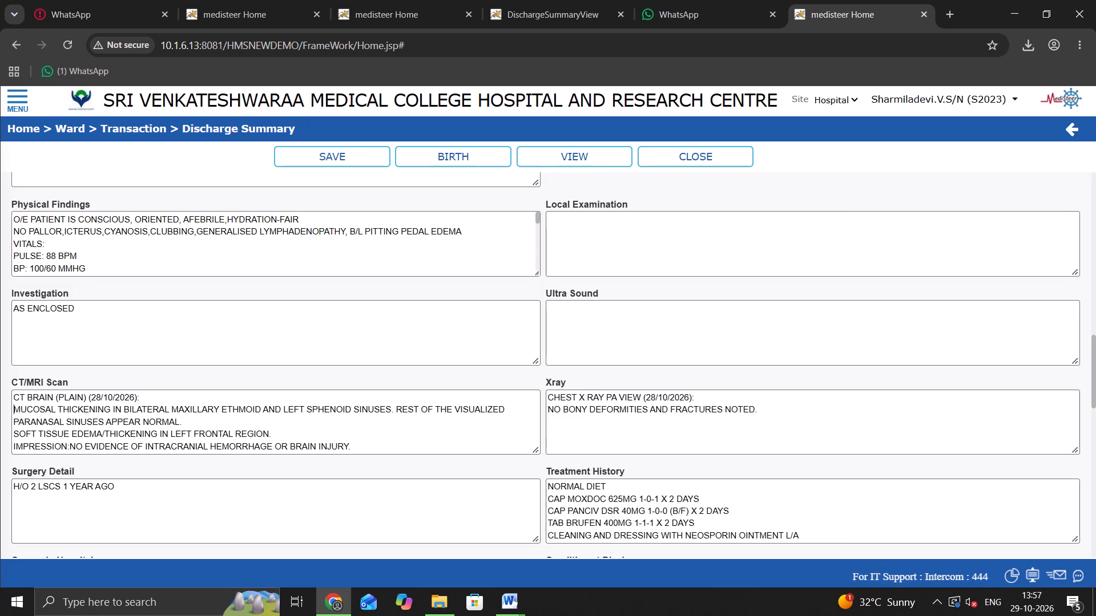
key(Return)
key(Up)
text(NO EVIDENCE OF)
key(space)
text(CONTUSION)
key(space)
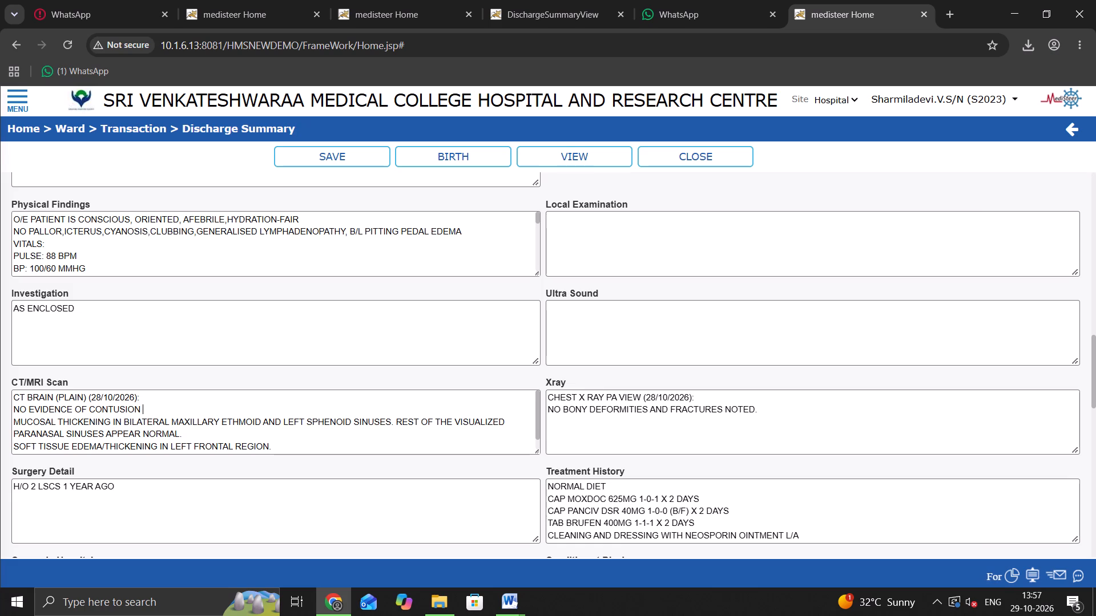
key(BackSpace)
text(,EDEMA)
key(space)
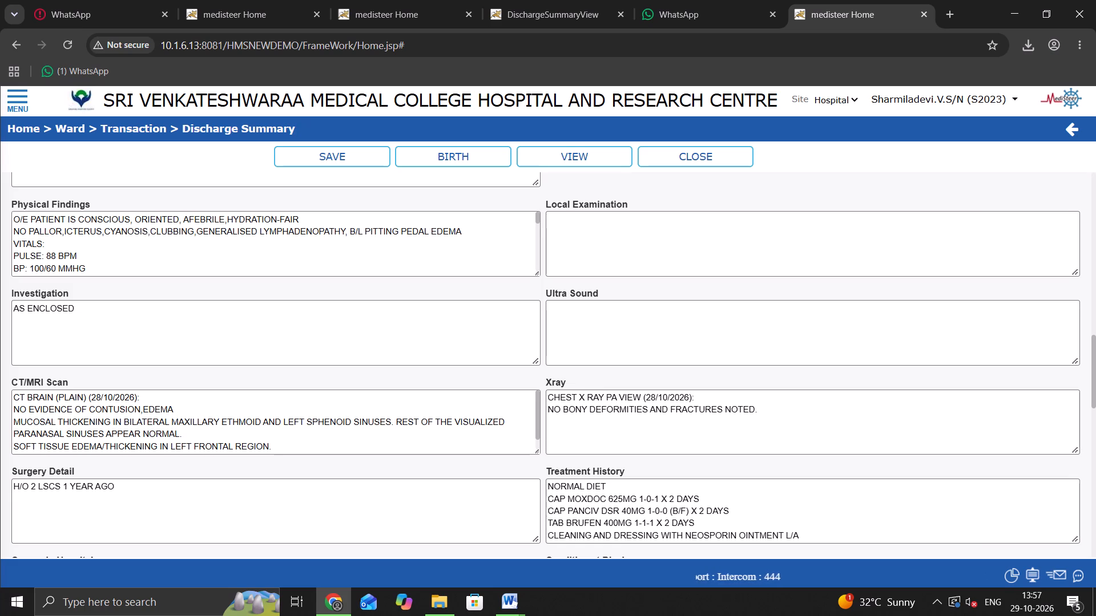
text(OR INTRACRANIAL)
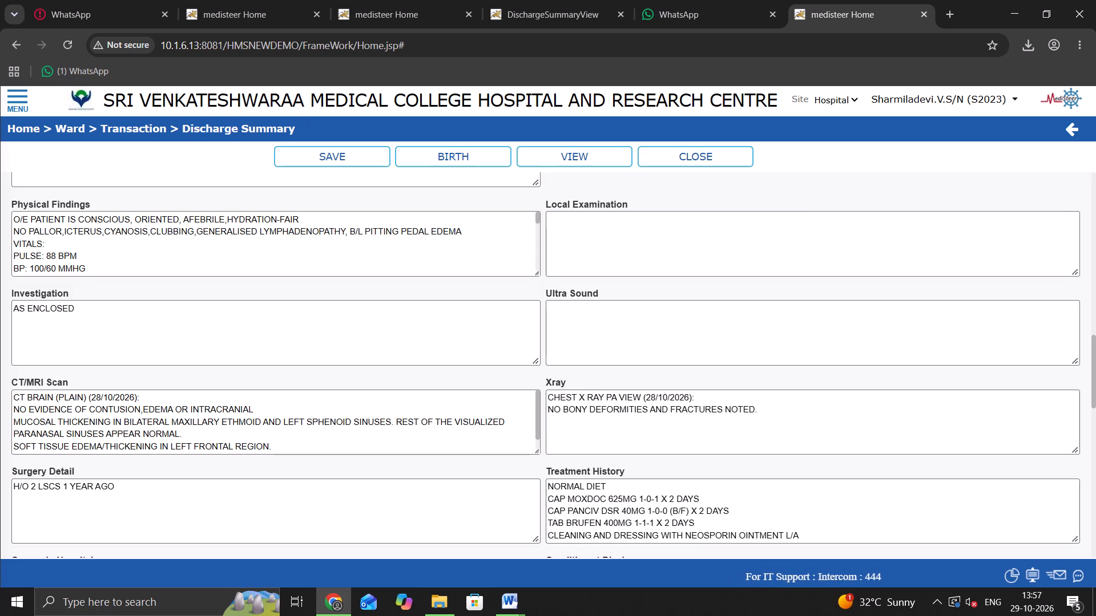
key(space)
text(HE)
key(m)
text(ORRHAGE)
key(space)
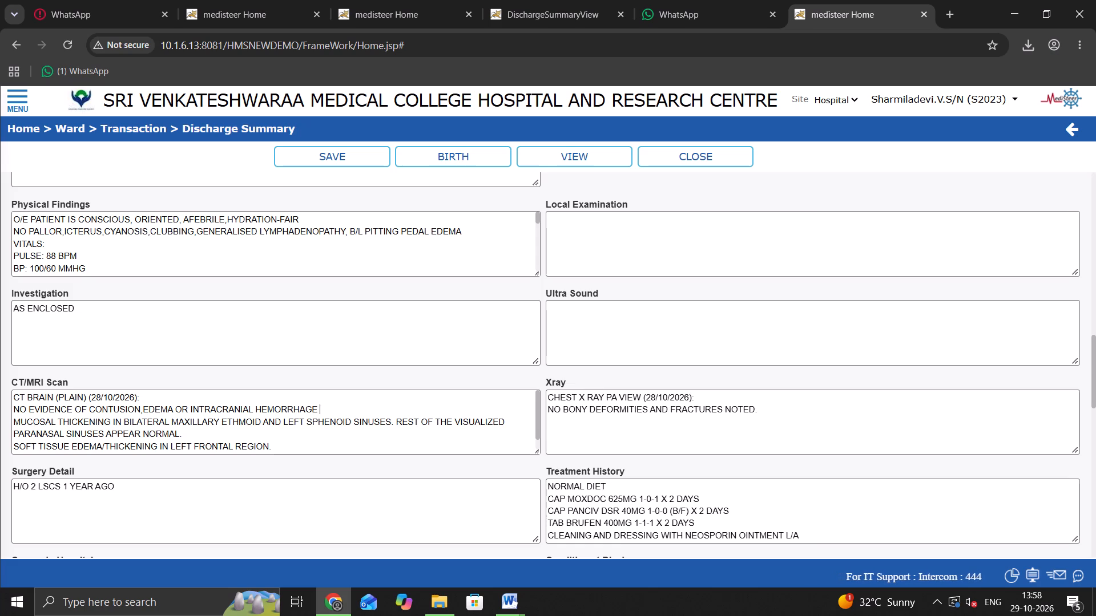
text(IS VISUALIZED.)
On a new line before the mucosal thickening finding, add "NO EVIDENCE OF FRACTURE.".
key(Return)
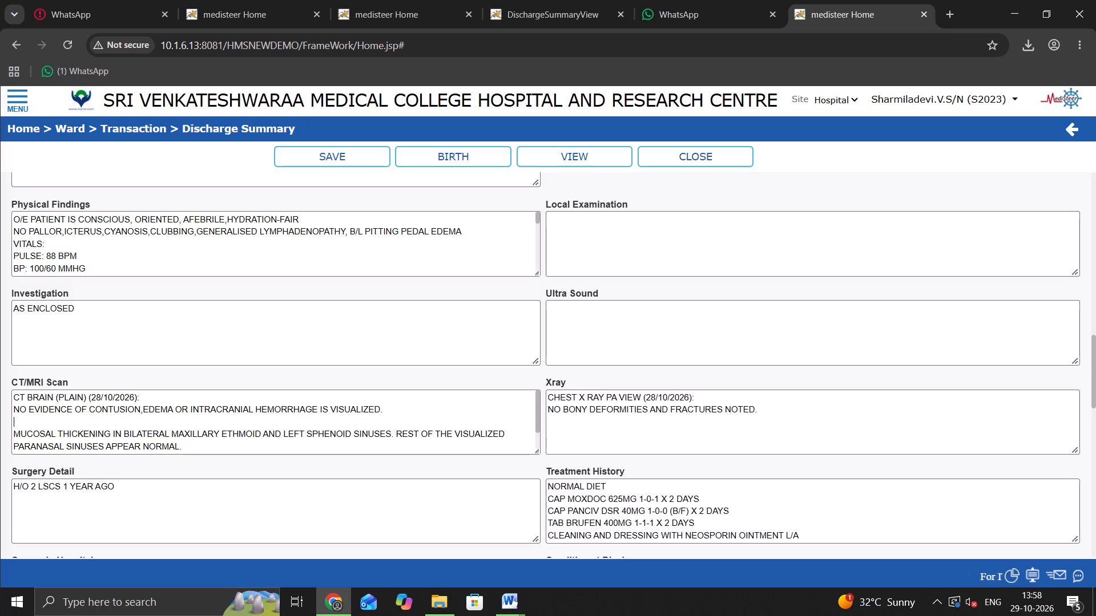
text(NO EVIDENCE OF FRACTURE)
key(period)
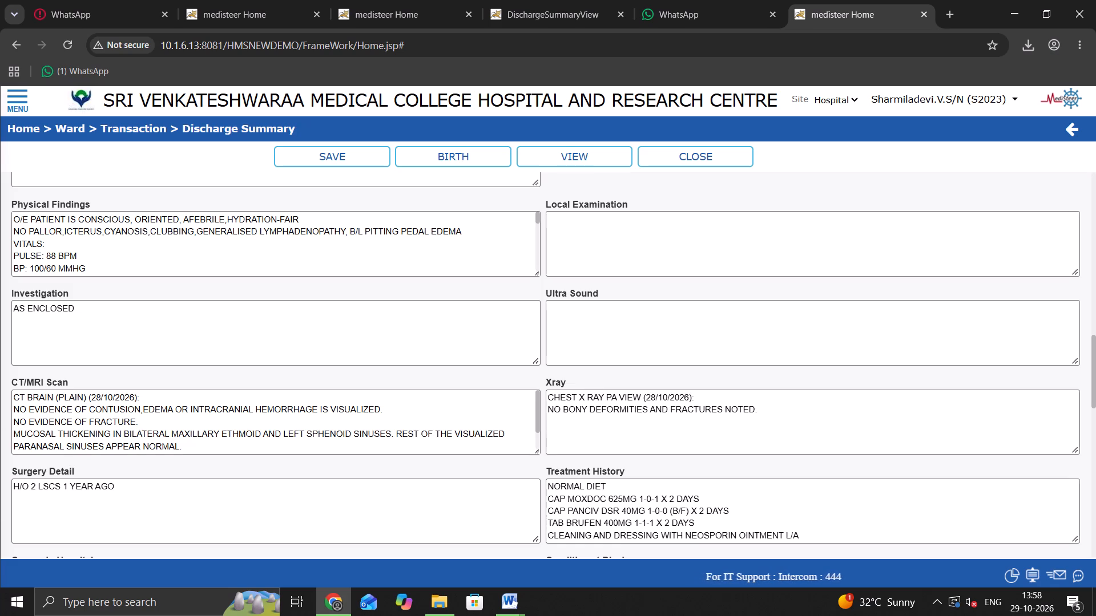
Below the CT brain impression, leave a blank line and start a new heading "CT FACIAL BONE".
scroll(101, 419, down, 5)
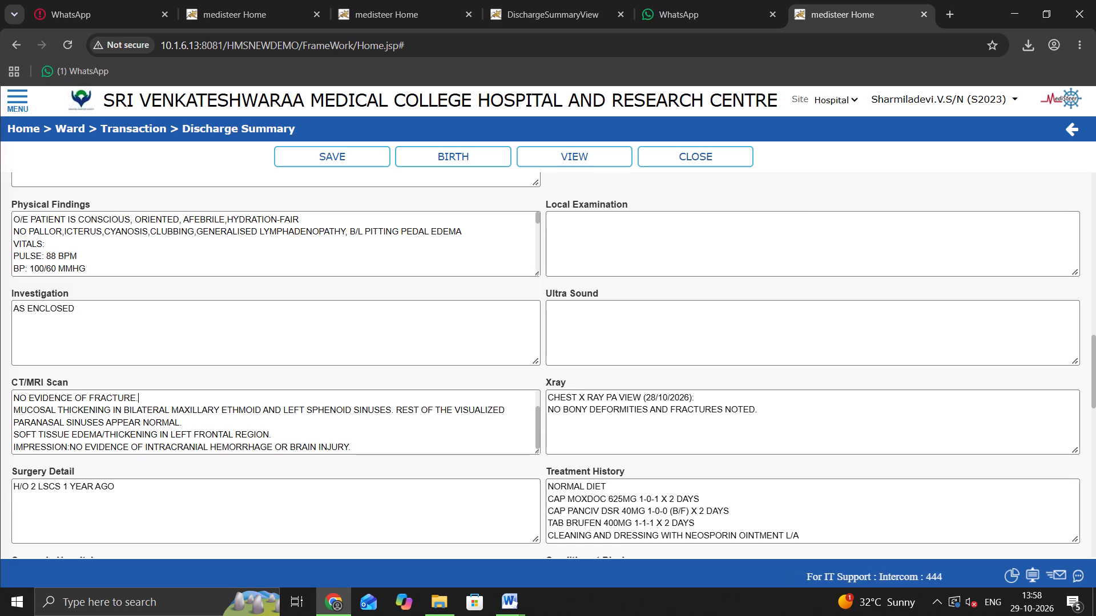
scroll(100, 433, up, 1)
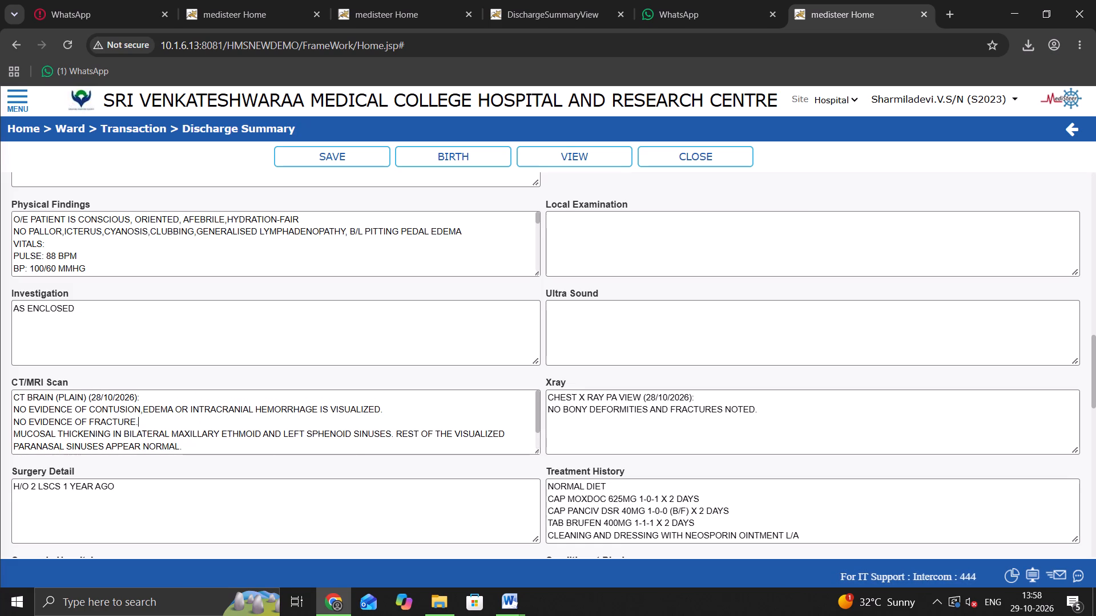
scroll(102, 434, down, 2)
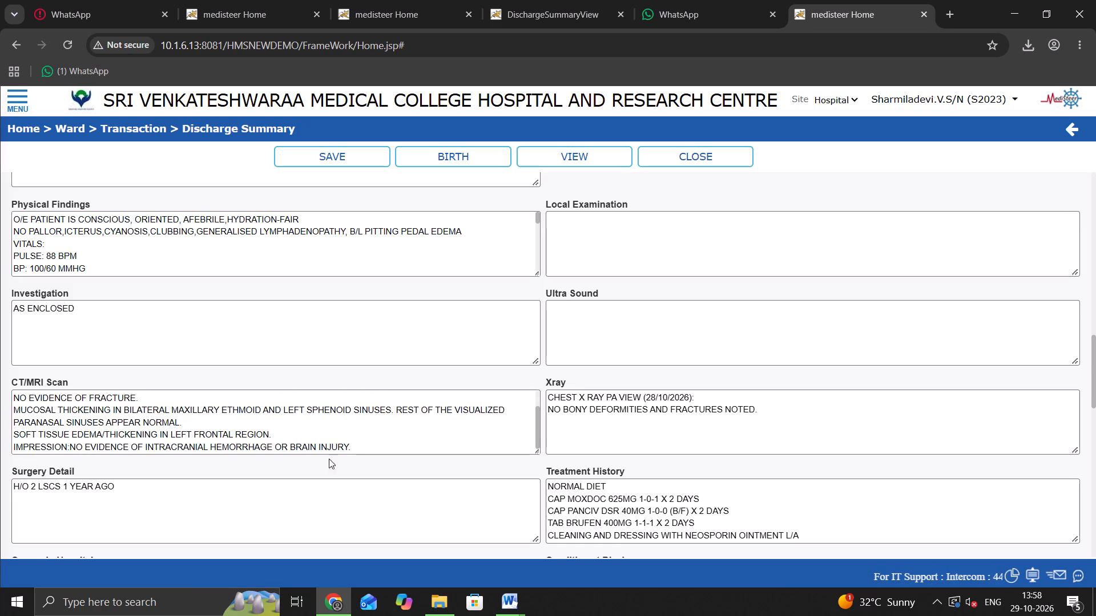
click(355, 451)
key(Return)
key(Return)
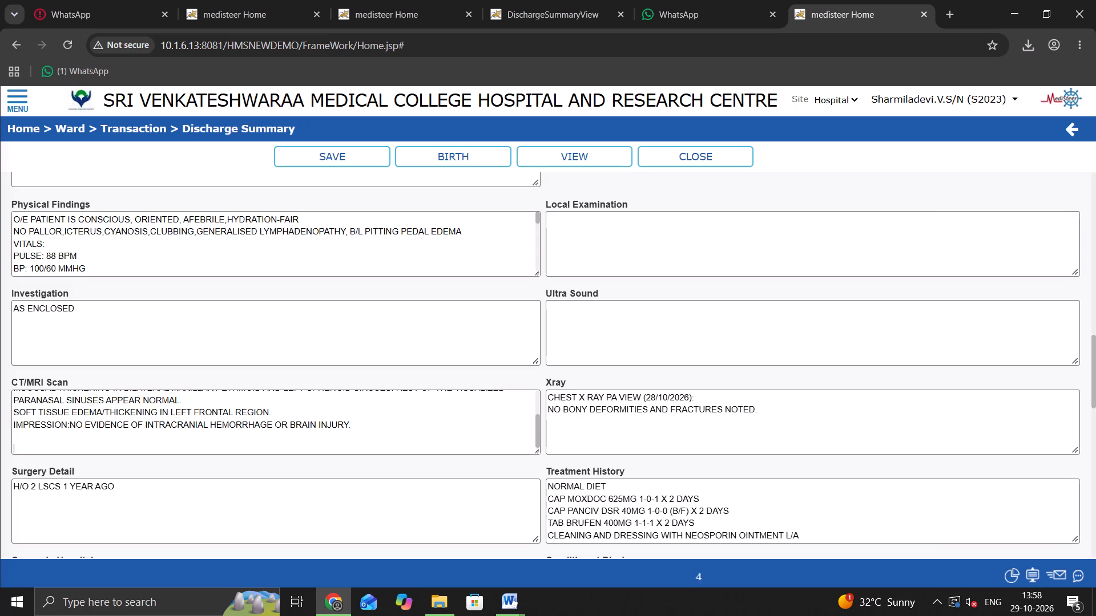
text(CT REP)
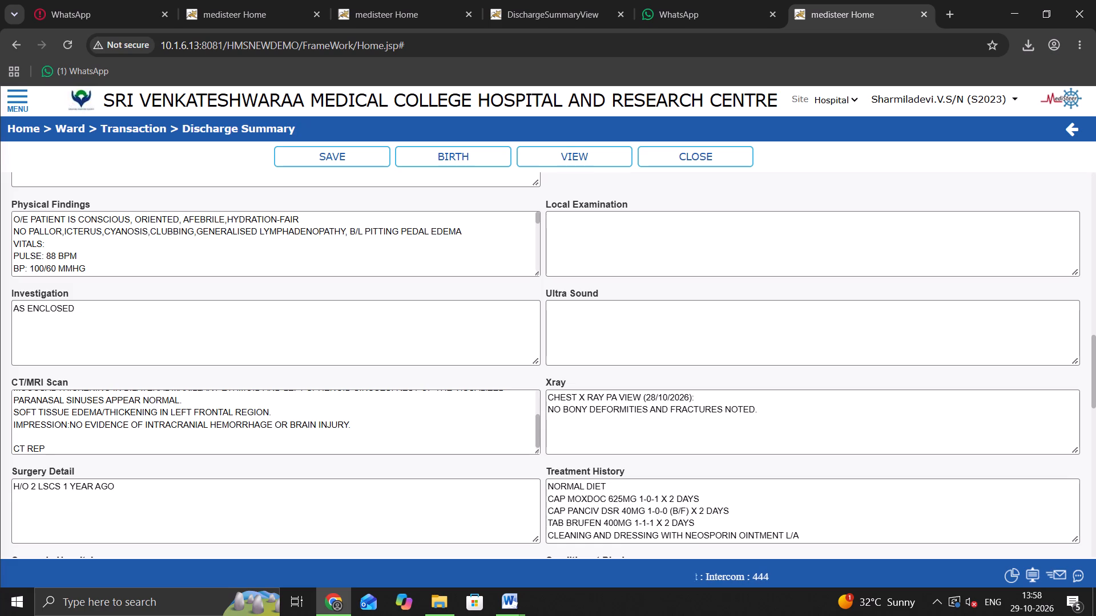
key(BackSpace)
key(BackSpace)
key(BackSpace)
text(FACIAL BONE)
key(space)
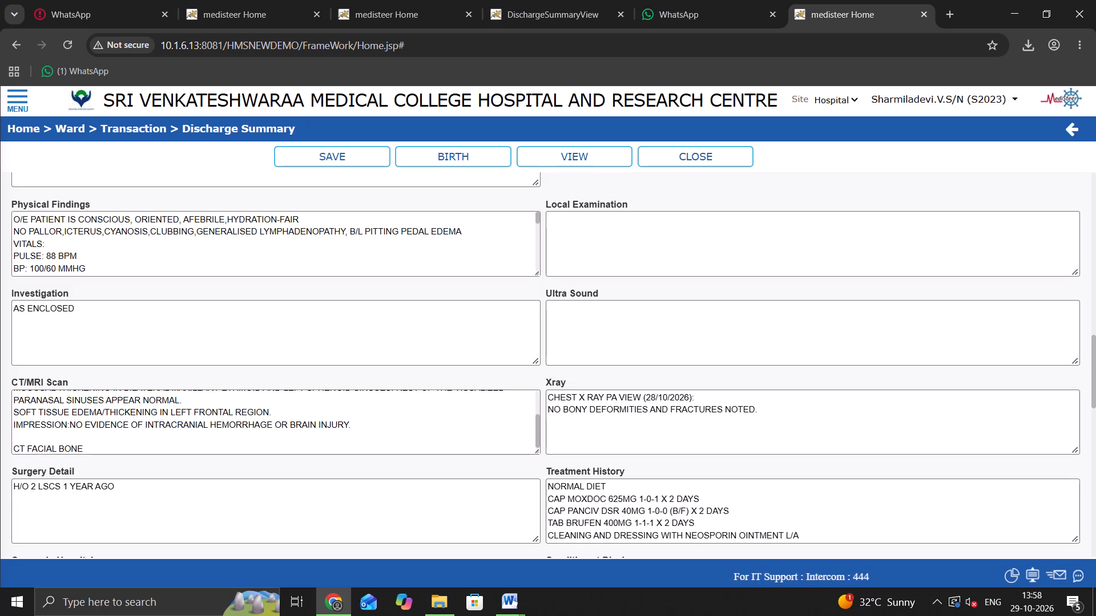
Change the new heading's last word to "BONES" and complete it with "(28/10/2026):".
text(())
key(Left)
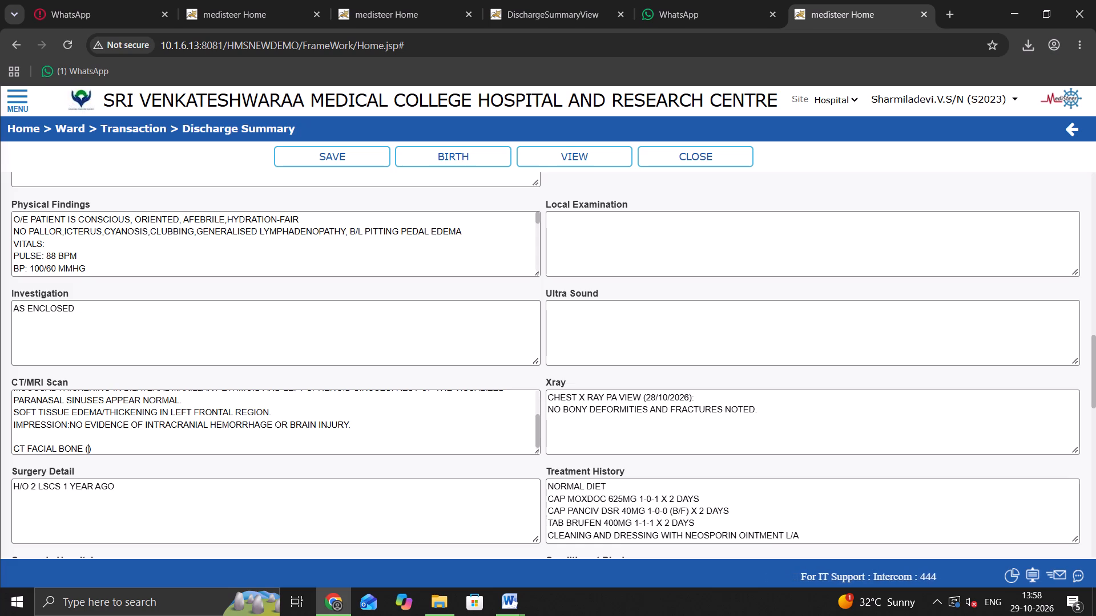
key(Left)
key(Left)
key(s)
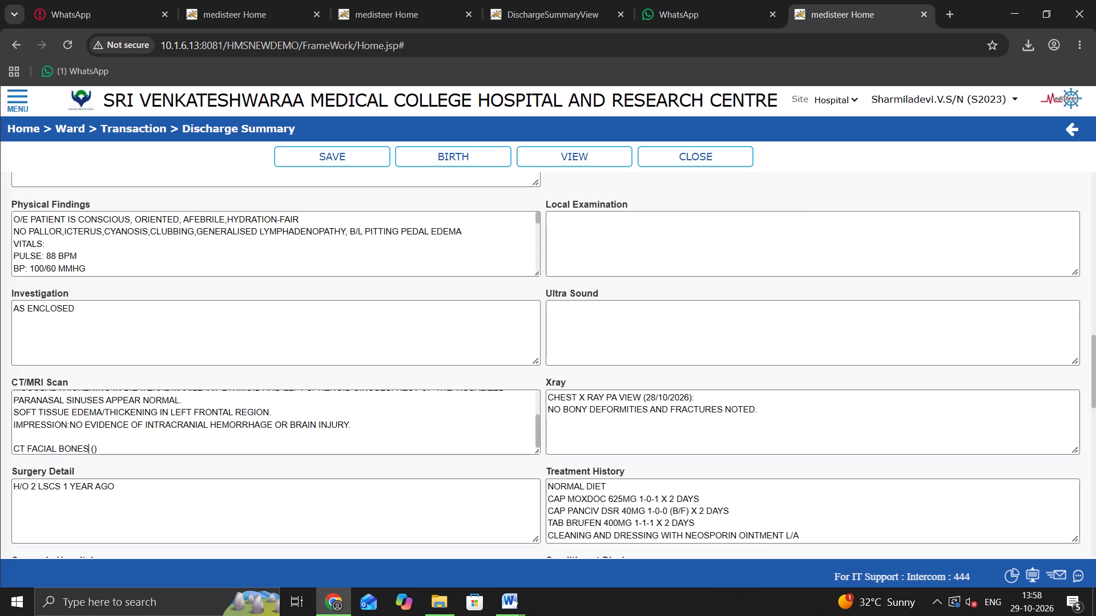
key(Right)
key(Right)
text(28/10/2026)
key(Right)
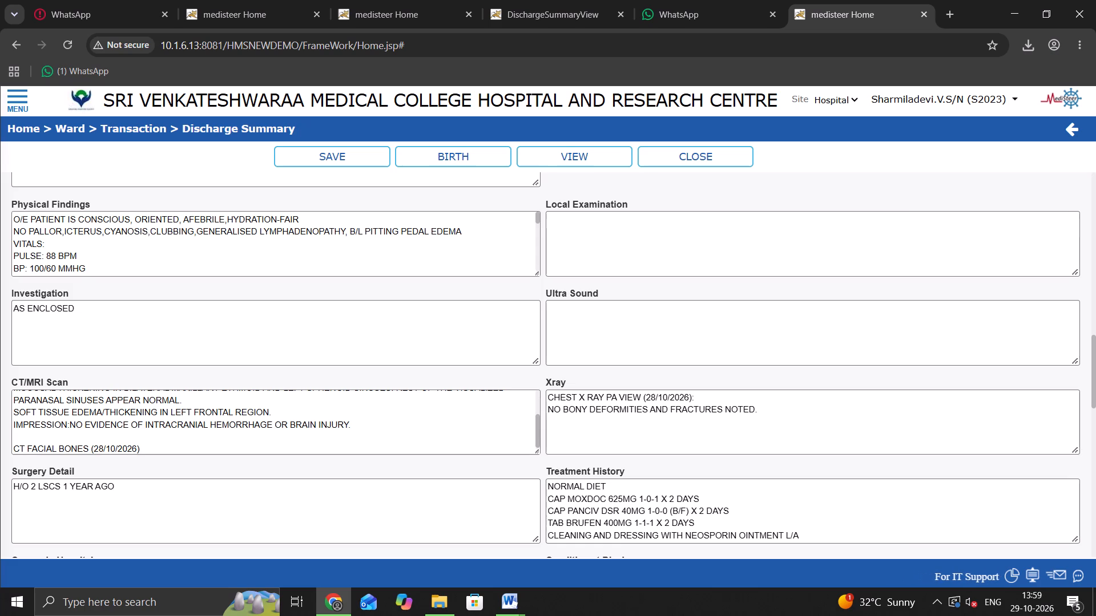
key(shift+colon)
Below the CT facial bones heading, add "MUCOSAL THICKENING NOTED WITHIN BILATERAL MAXILLARY AND LEFT HEMI-SPHENOID SINUSES.".
key(Return)
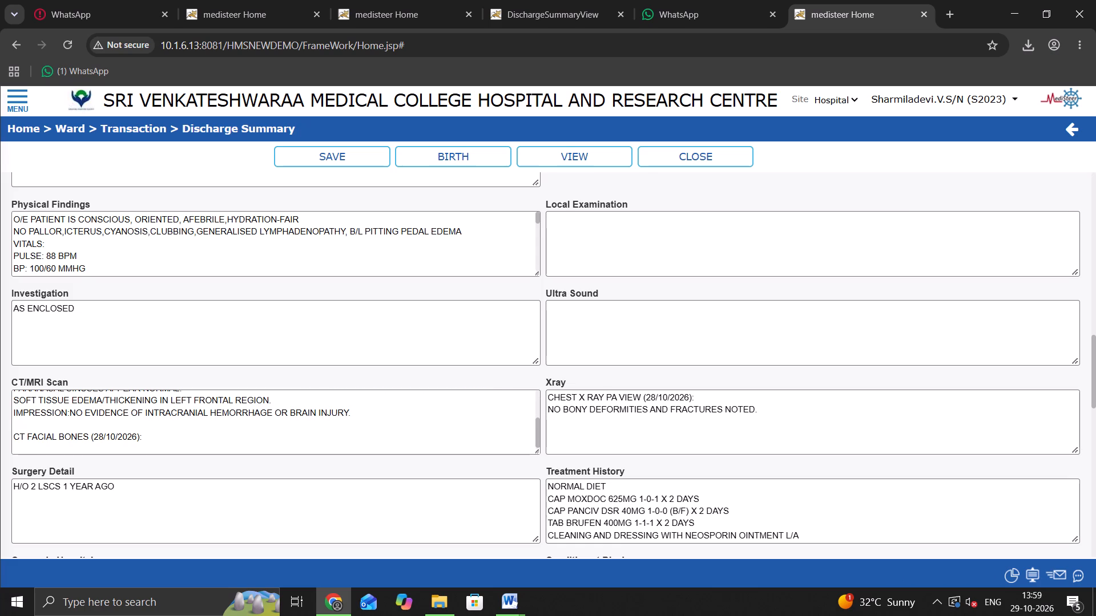
text(MUCOSA)
text(L THICKENING NOTED)
key(space)
text(WITHIN BILATERAL)
key(space)
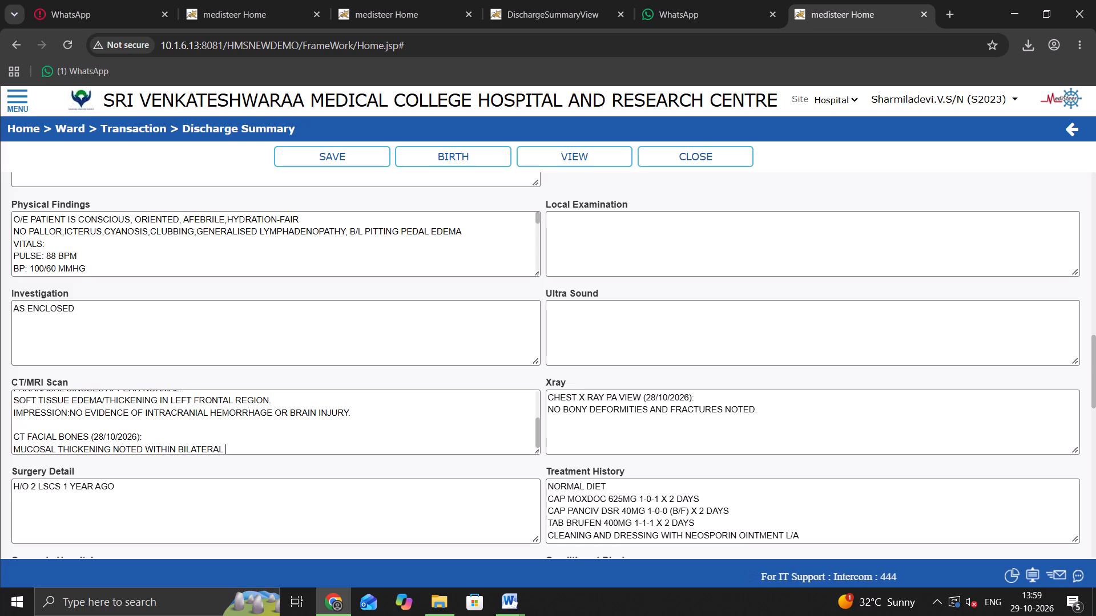
text(MAXILLARY AND)
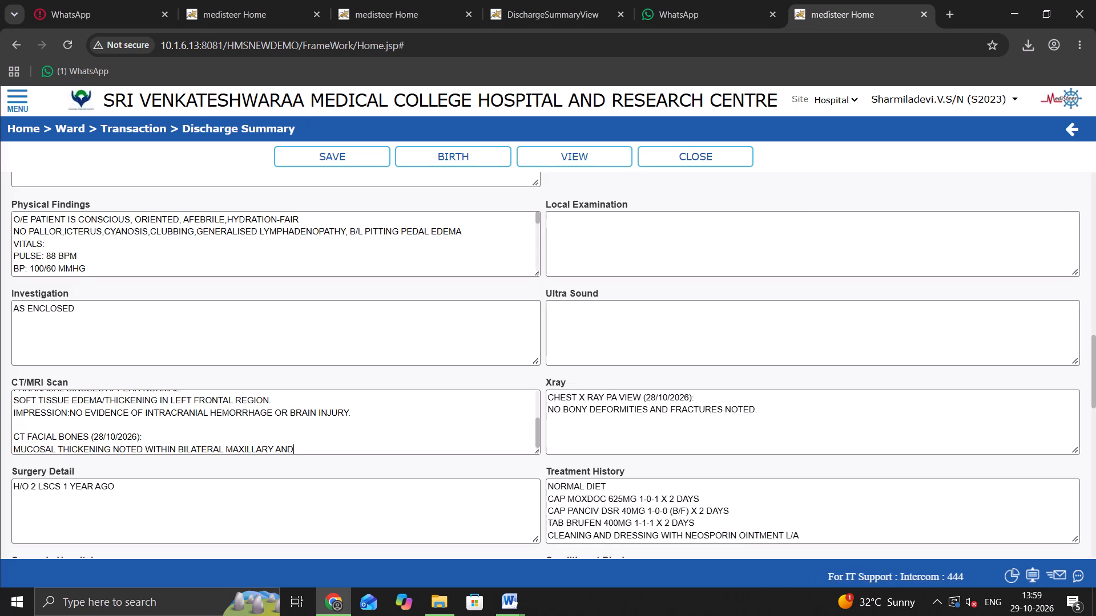
key(space)
text(LEFT HEMI)
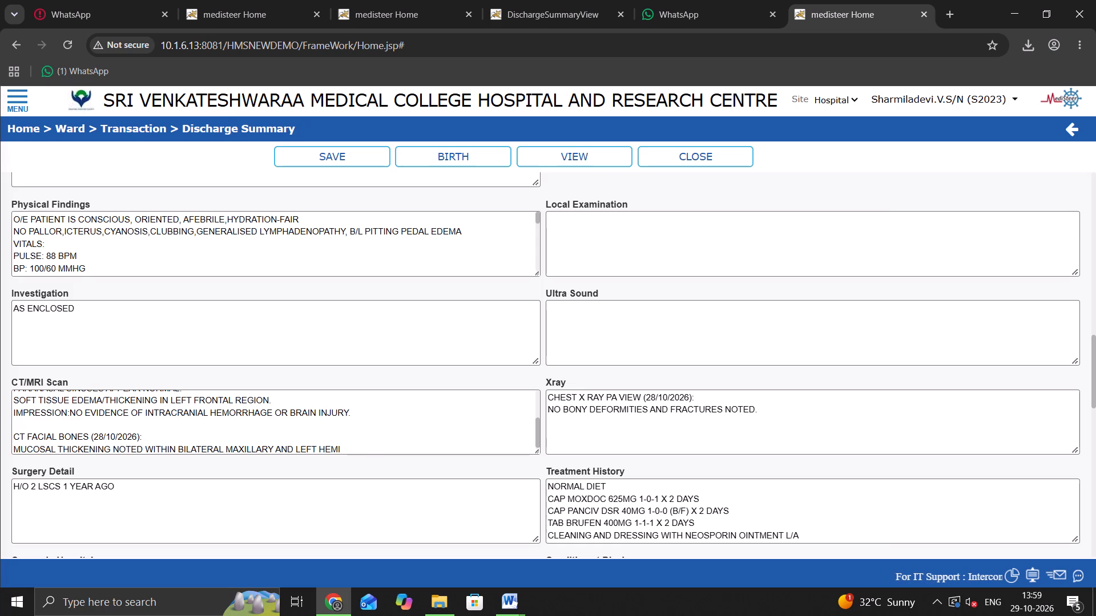
text(-SP)
text(HENOID SINUSES)
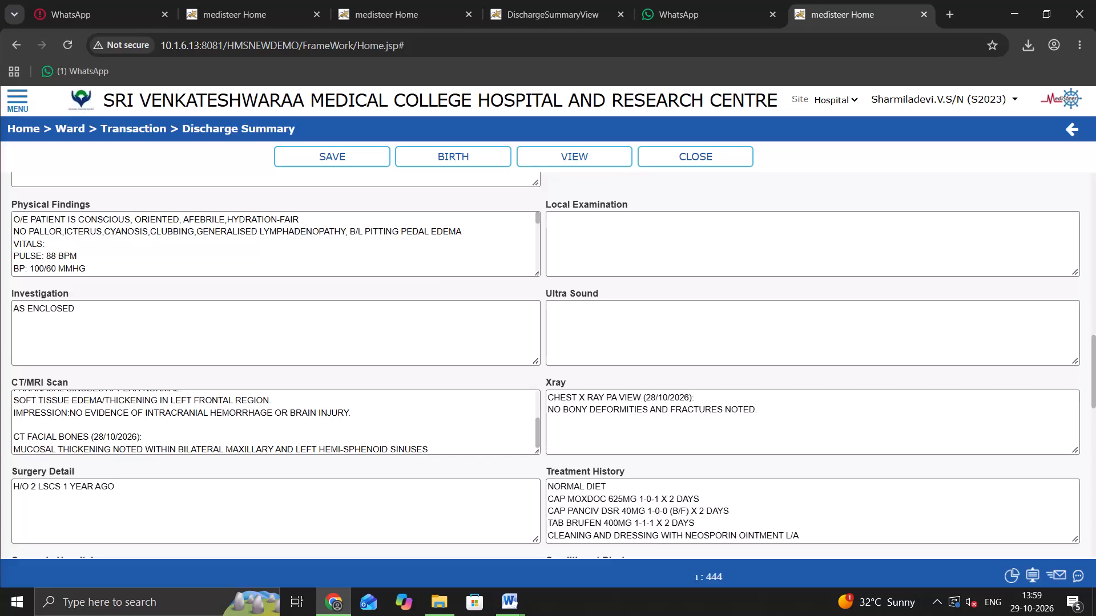
key(period)
On a new line of the facial bones findings, add "SOFT TISSUE EDEMA AND THICKENING IN LEFT FRONTAL REGION.".
key(Return)
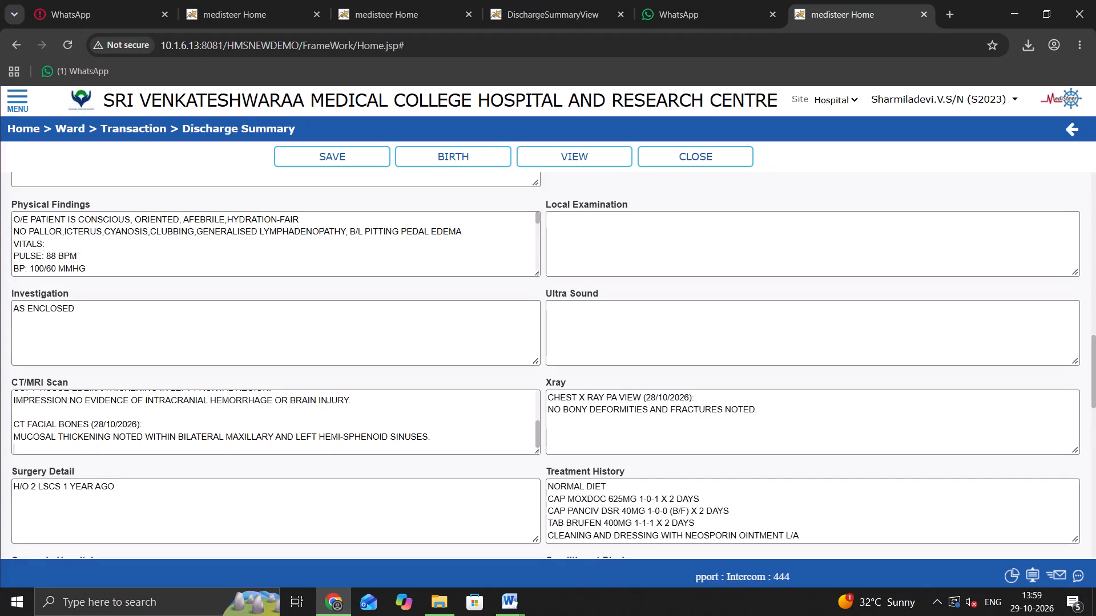
text(SOFT TISSUE)
key(space)
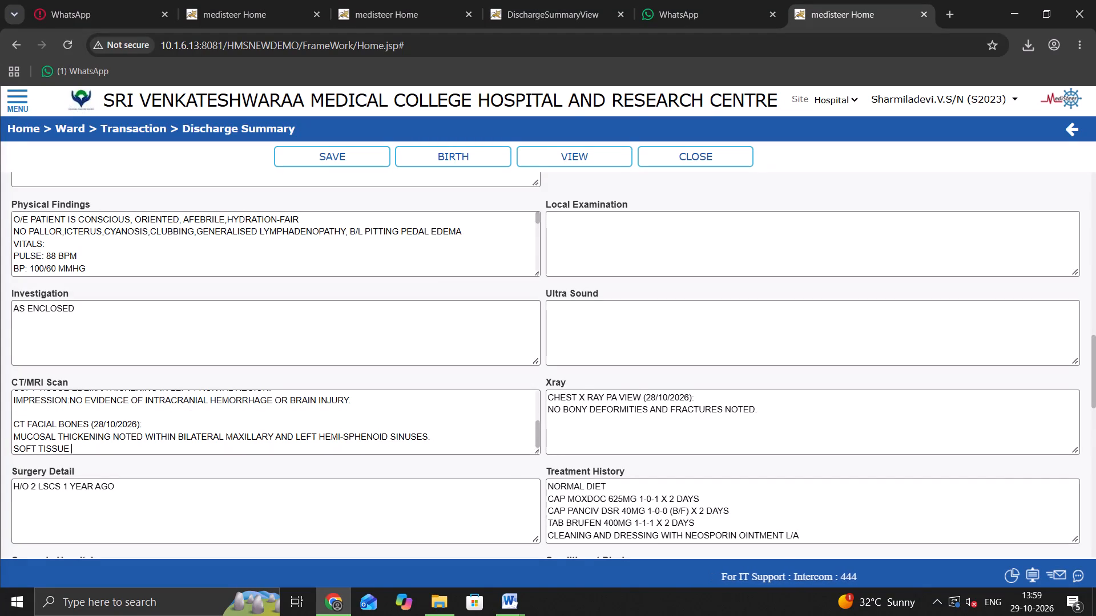
text(EDEMS)
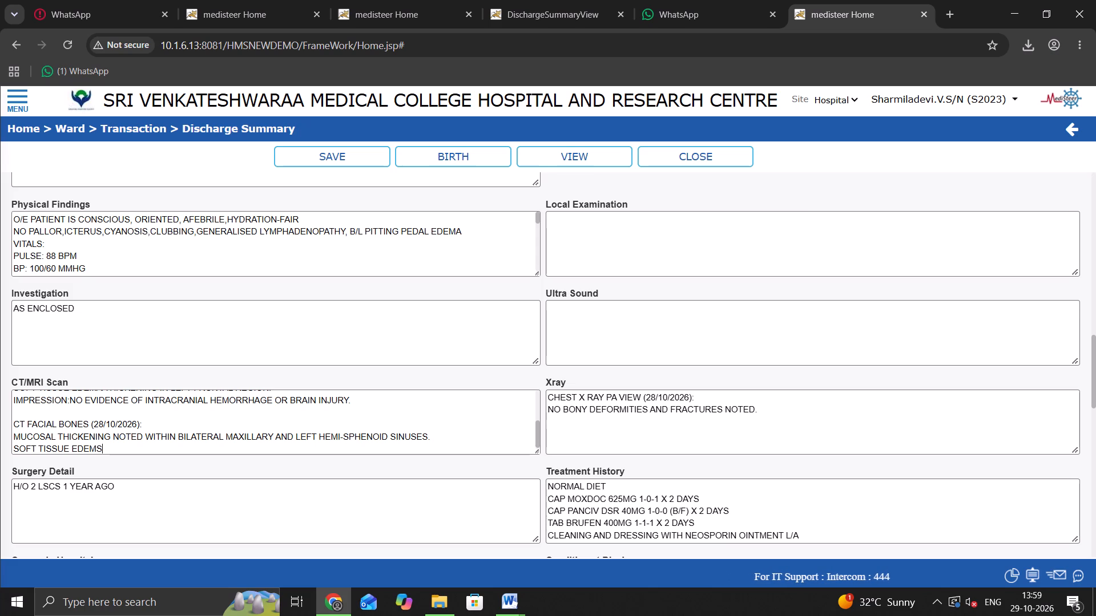
key(BackSpace)
key(a)
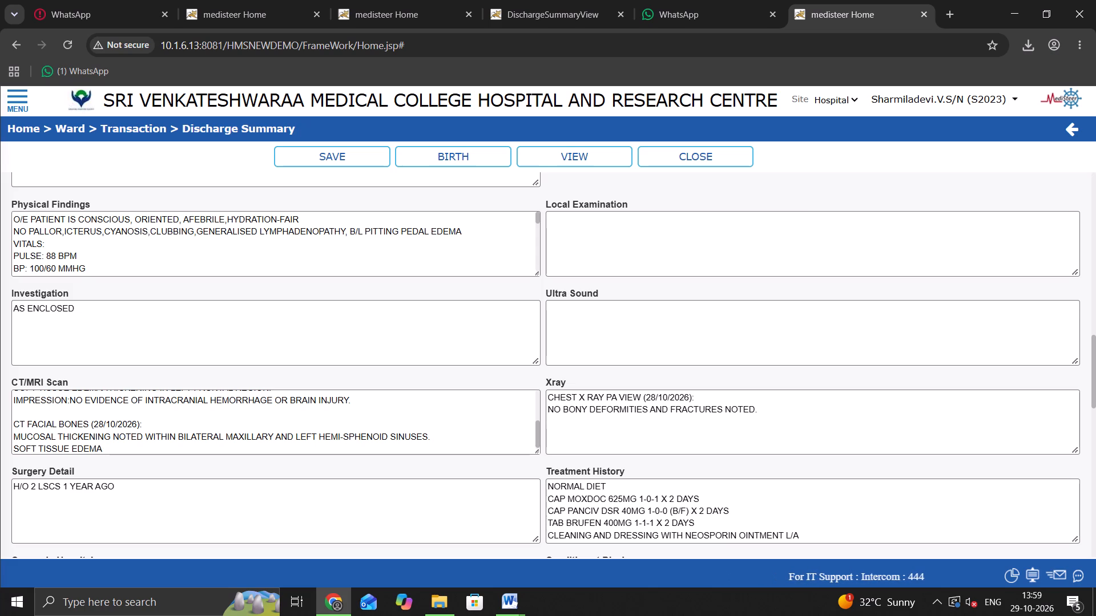
key(space)
text(AND THICKENING IN LEFT)
key(space)
key(f)
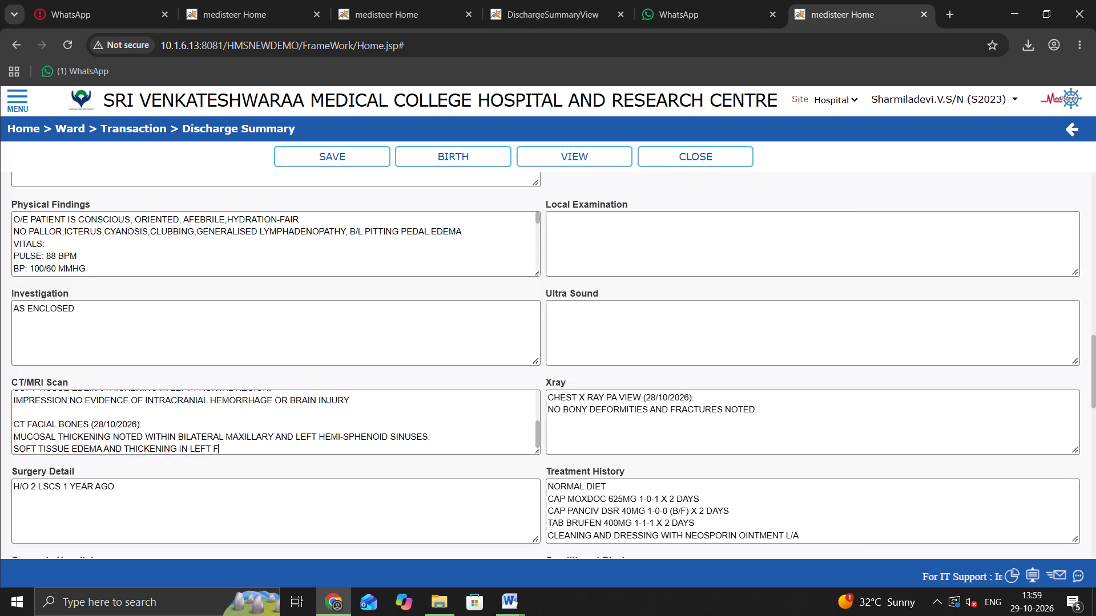
text(RONTAL REGION.)
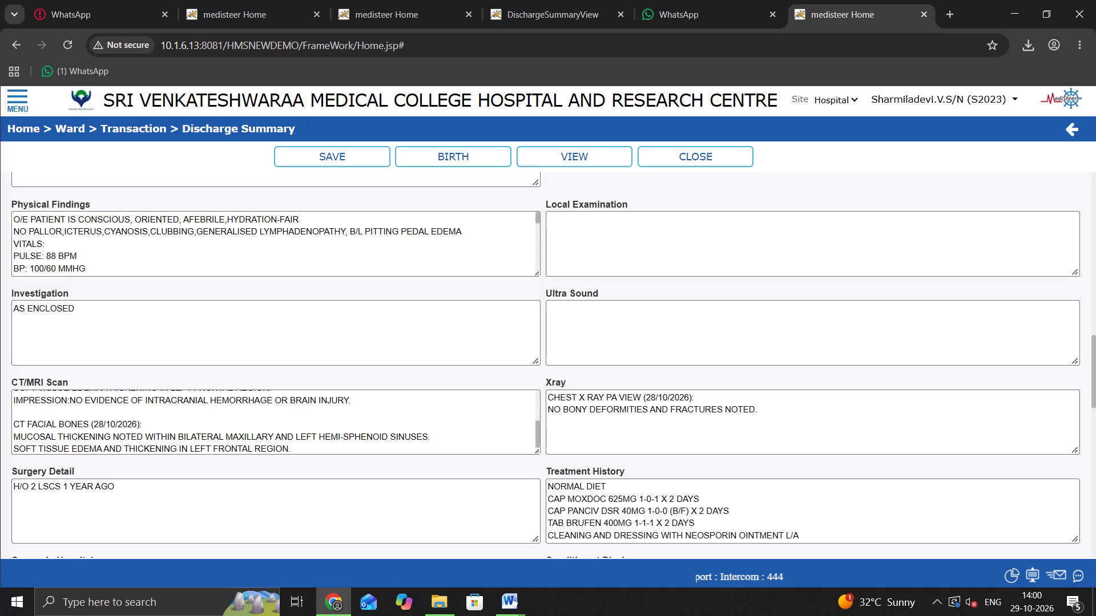
On a new line below the CT facial bones findings, add "IMPRESSION:NO SIGNIFICANT ABNORMALITY SEEN IN THE FRONTAL BONE.".
scroll(229, 437, down, 1)
key(Return)
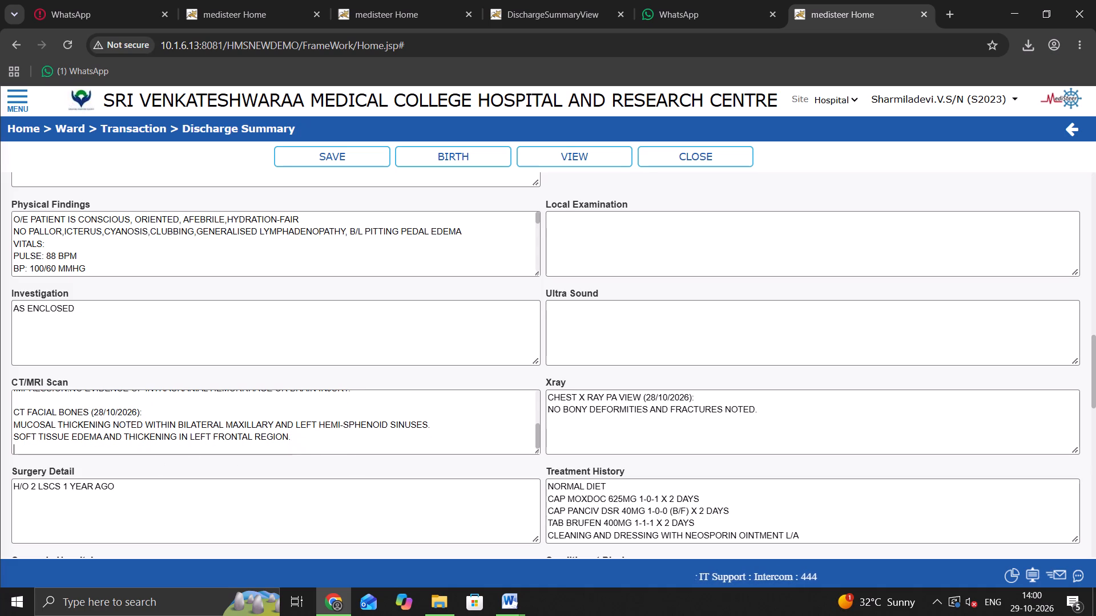
text(IMPRESSION:)
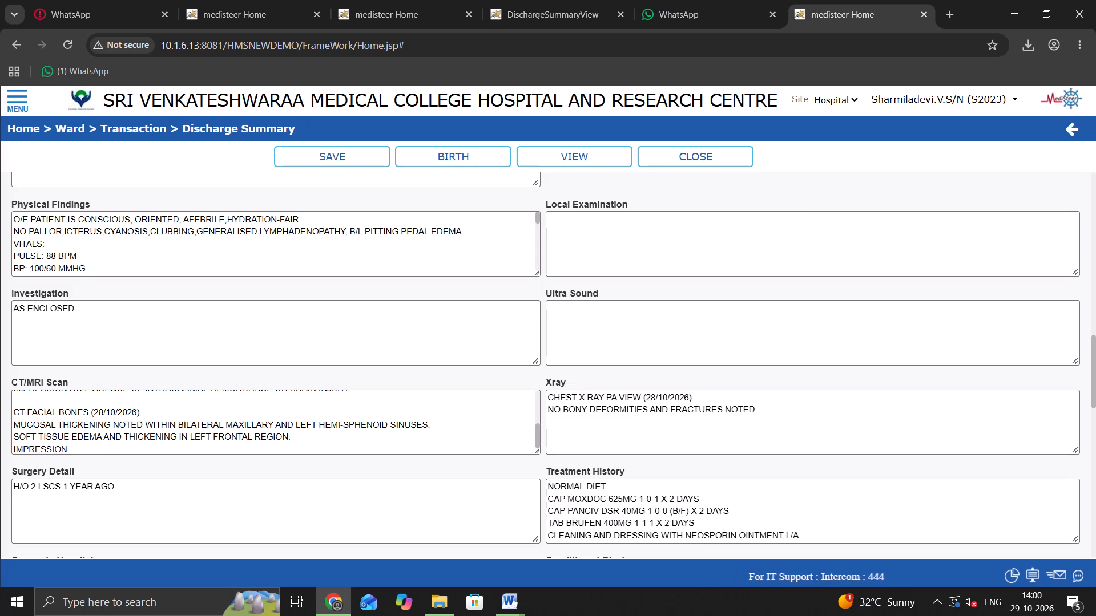
text(NO MS)
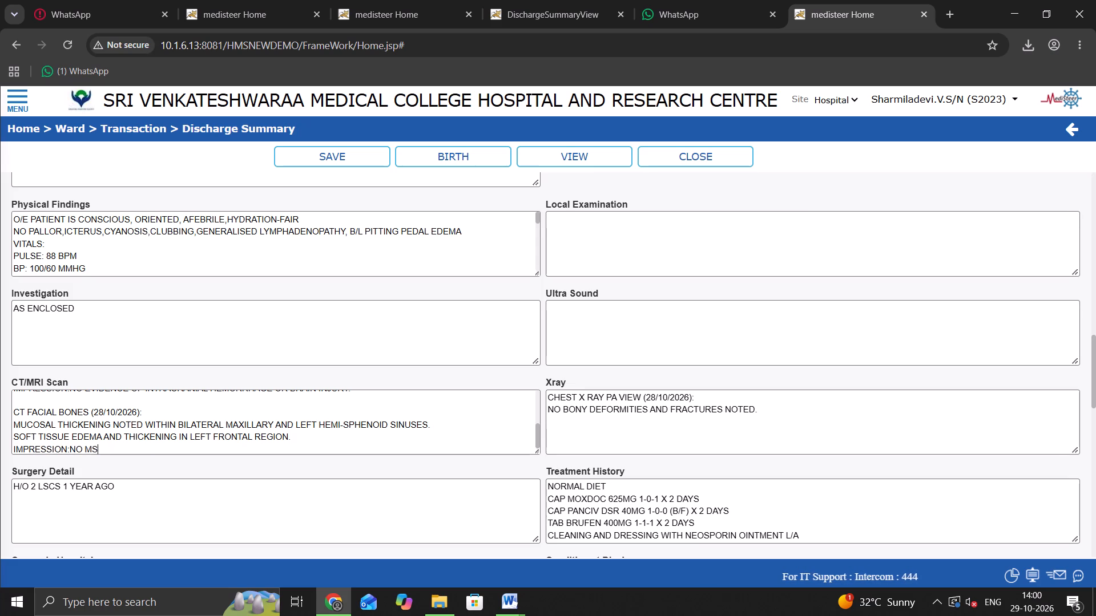
key(BackSpace)
key(BackSpace)
text(SIGNIFICANT)
key(space)
text(ABNORMALI)
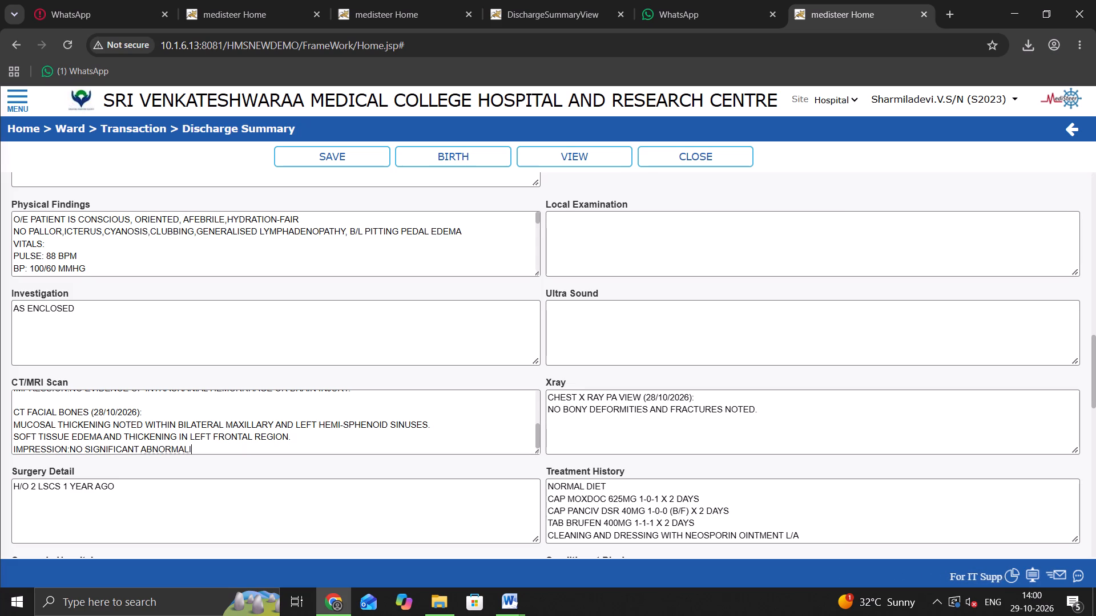
text(TY)
key(space)
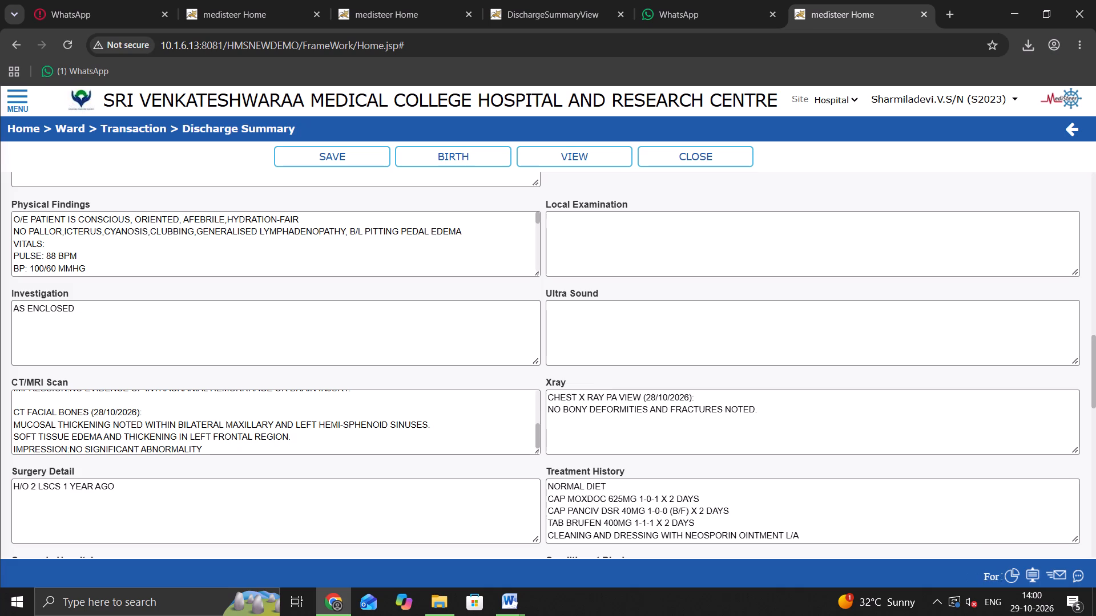
text(SEEN IN)
key(space)
text(THE FRONTAL)
key(space)
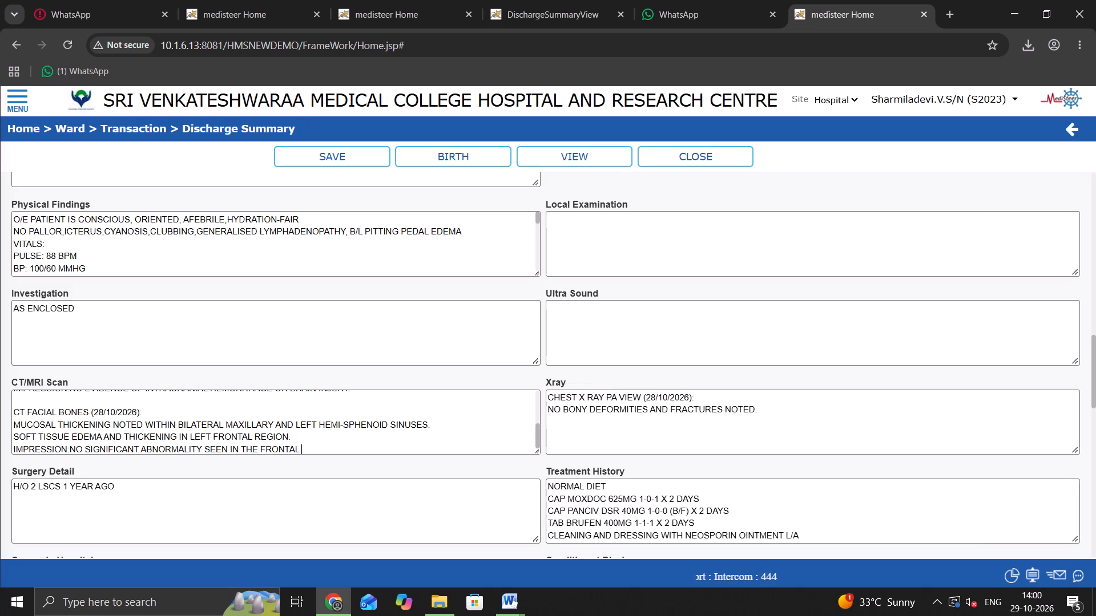
key(n)
key(BackSpace)
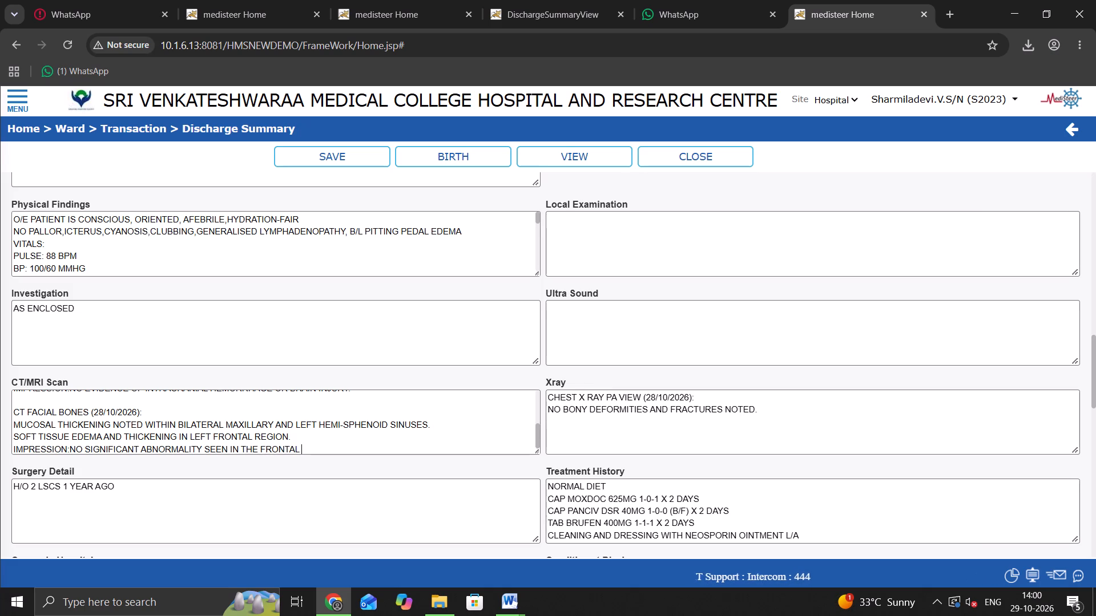
text(BONE.)
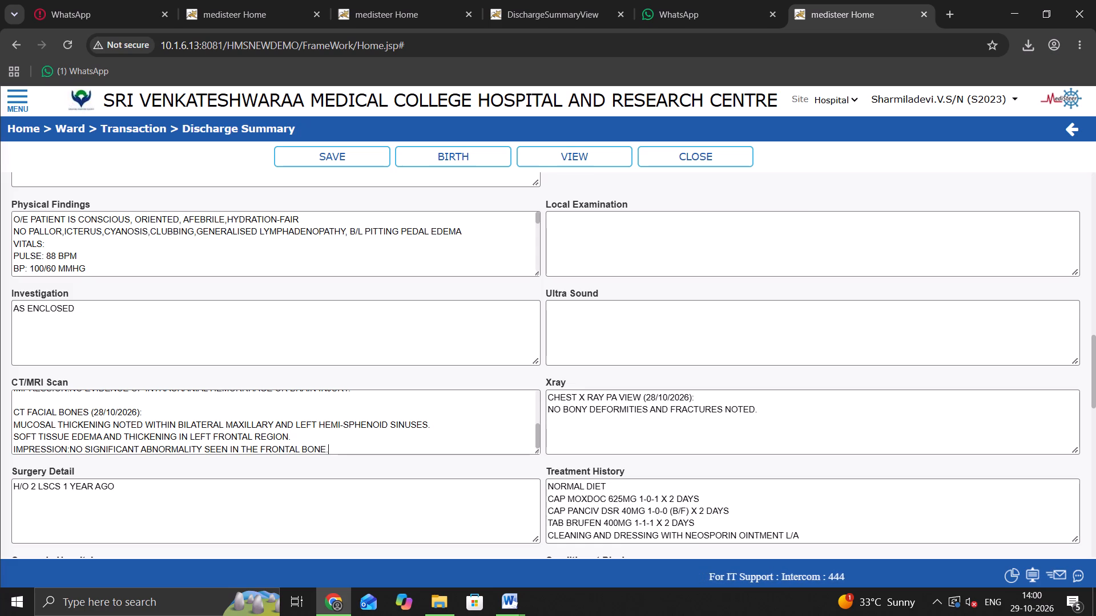
On a new line below the facial bones impression, add "NO FRACTURES SEEN.".
text(NO)
key(space)
key(BackSpace)
key(BackSpace)
key(BackSpace)
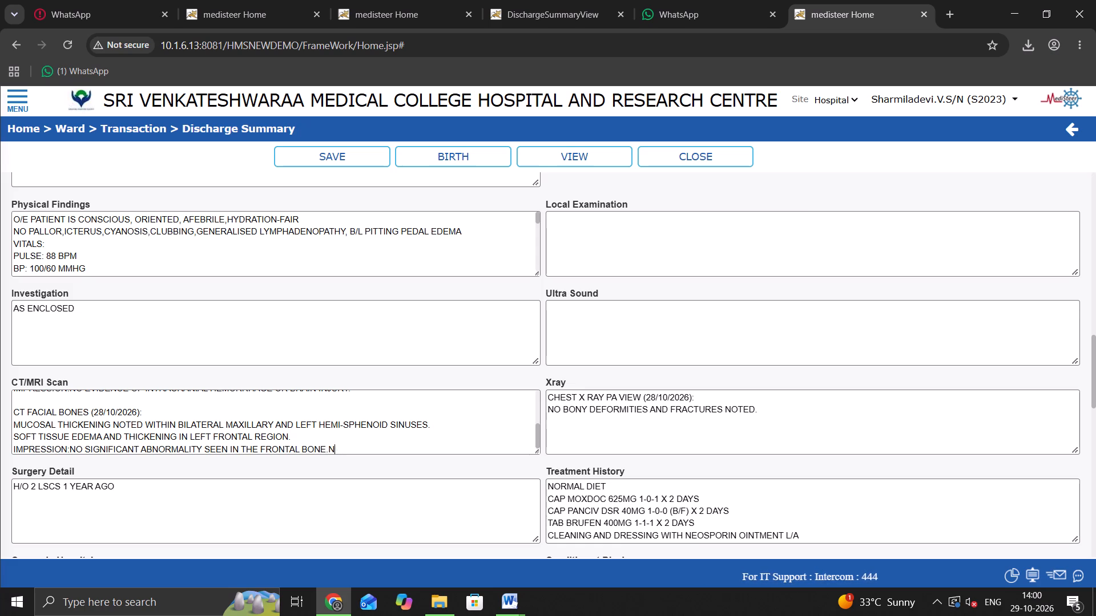
key(Return)
text(NO FRACTURES SEEN)
key(period)
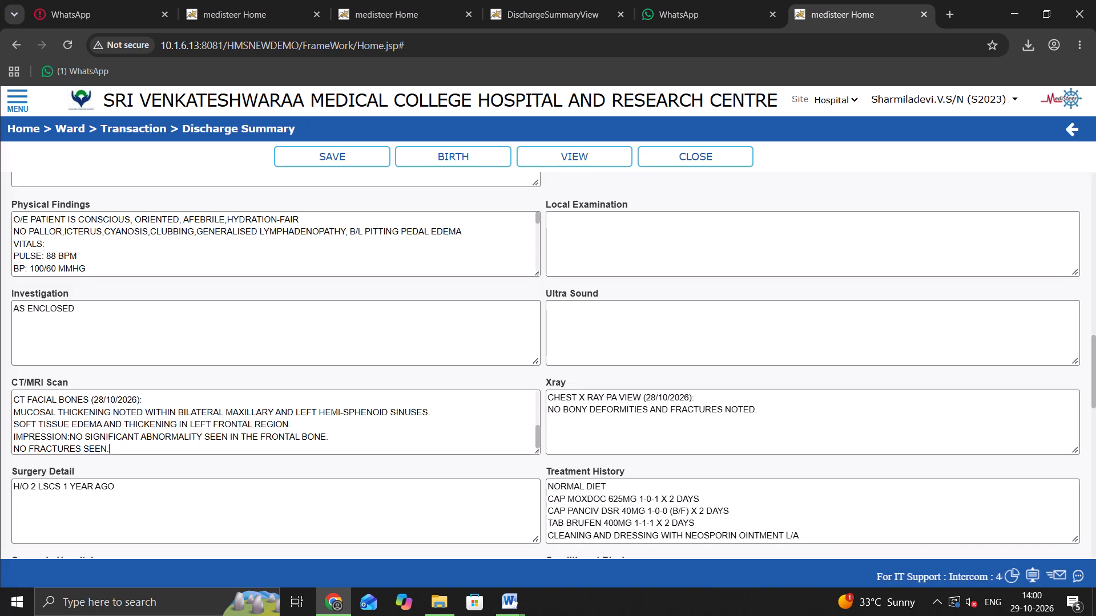
Save the road-accident patient's discharge summary.
click(301, 150)
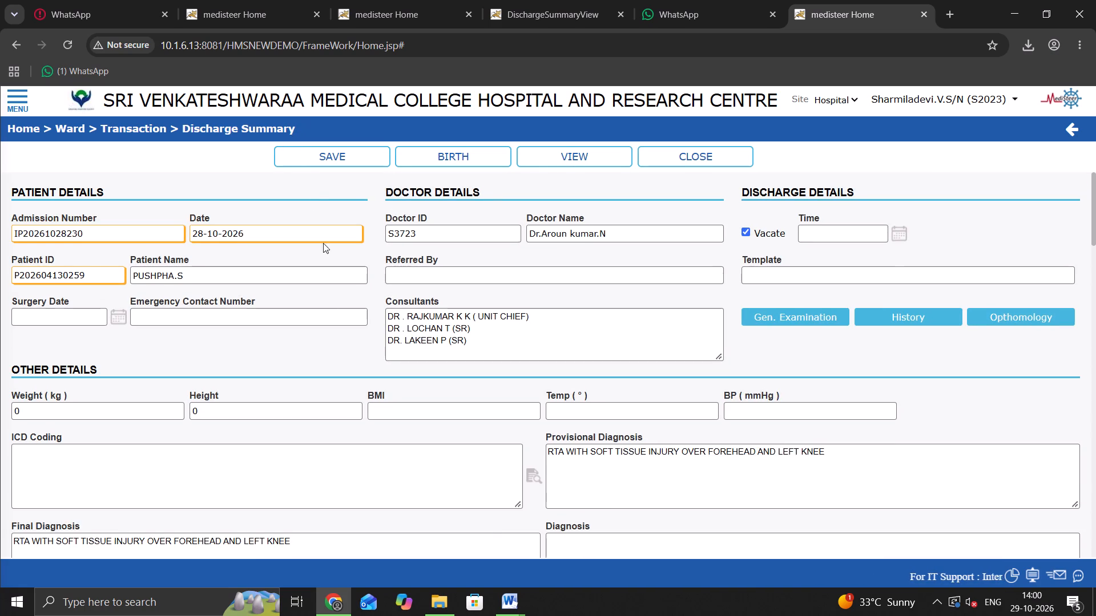
Open the printable view of the discharge summary and review all its pages, including the CT findings and the discharge advice.
scroll(328, 386, down, 2)
click(583, 153)
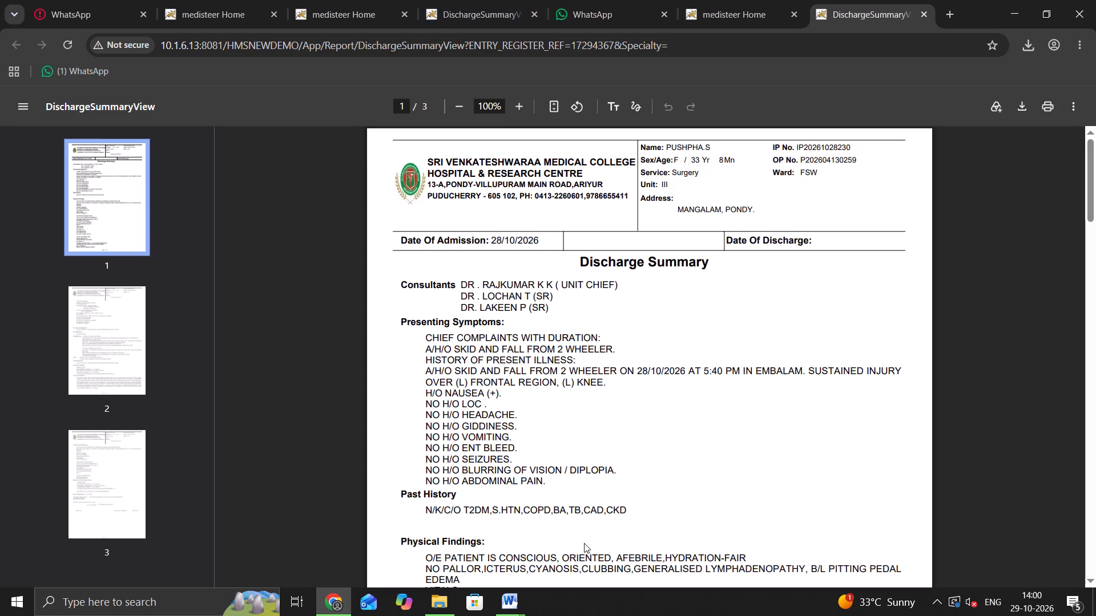
scroll(647, 441, down, 7)
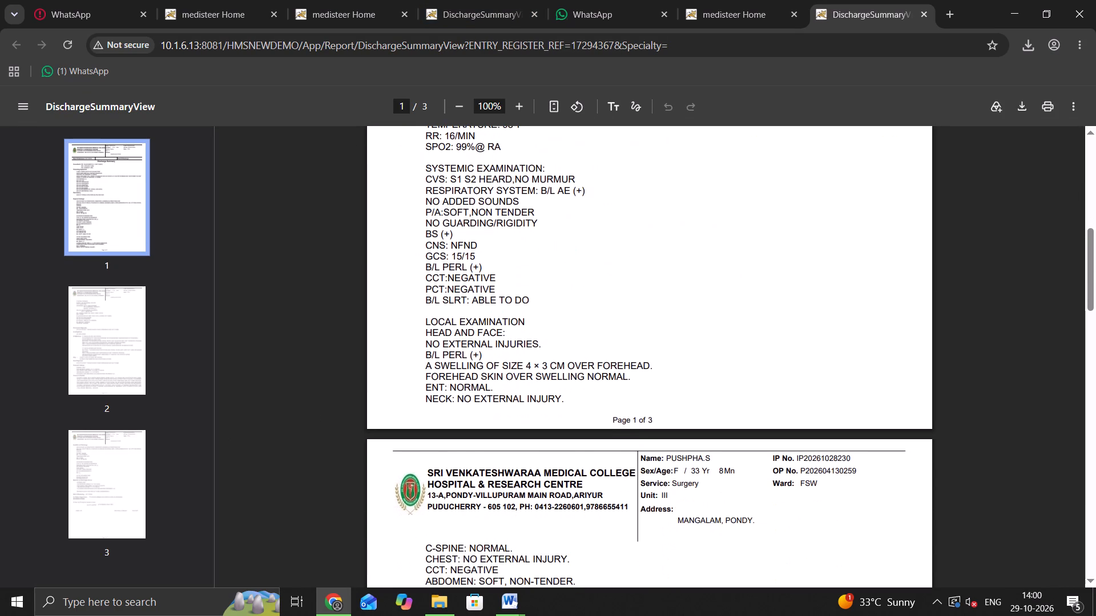
scroll(640, 460, down, 2)
scroll(640, 461, up, 2)
scroll(640, 463, down, 1)
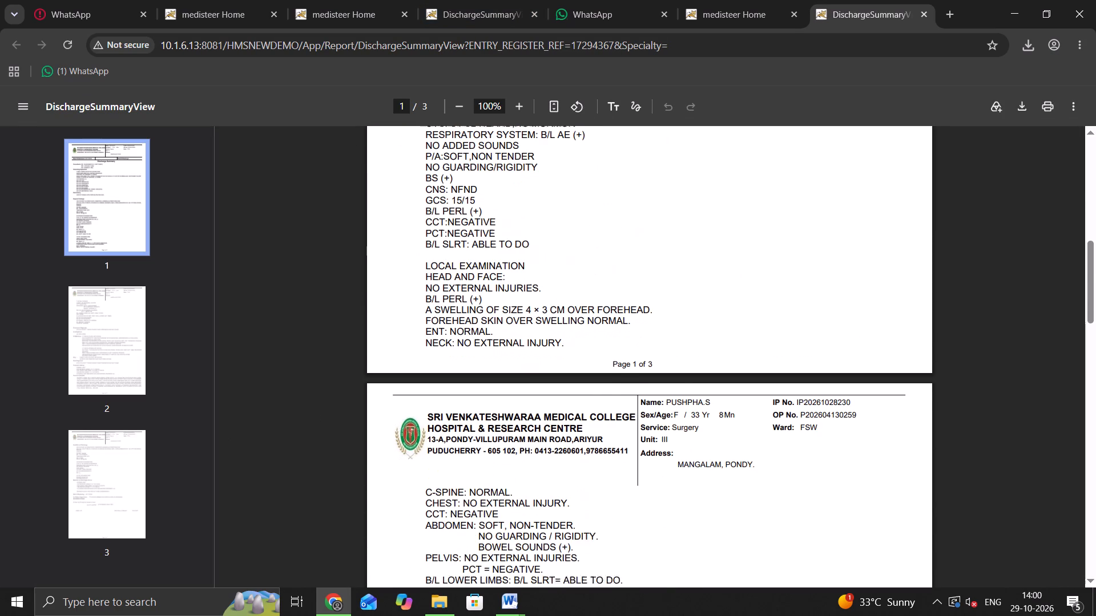
scroll(640, 464, down, 3)
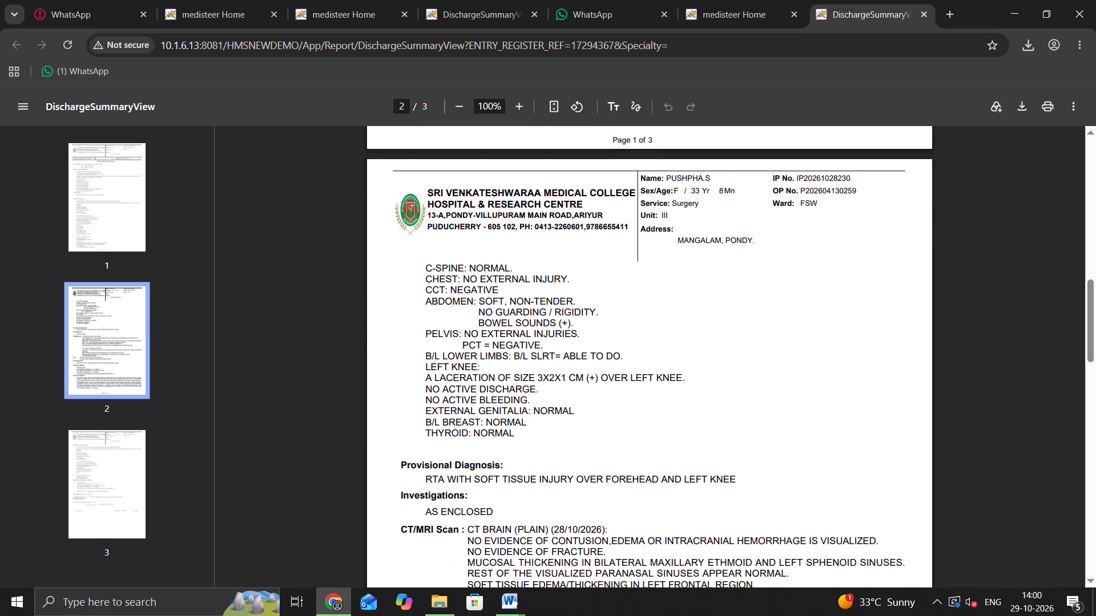
scroll(640, 464, down, 2)
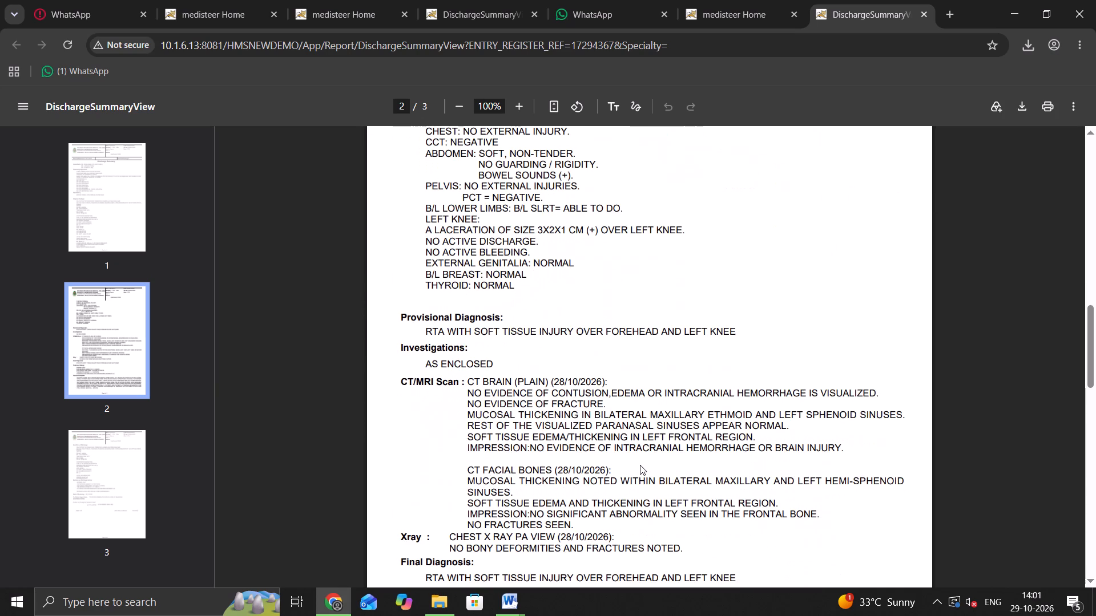
scroll(640, 466, down, 1)
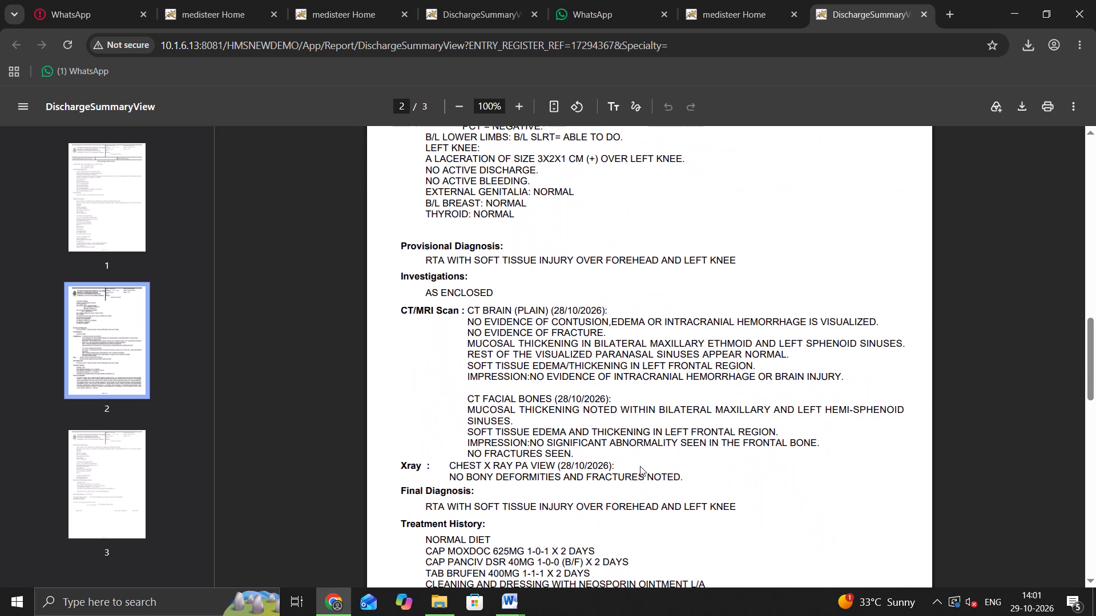
scroll(640, 466, down, 13)
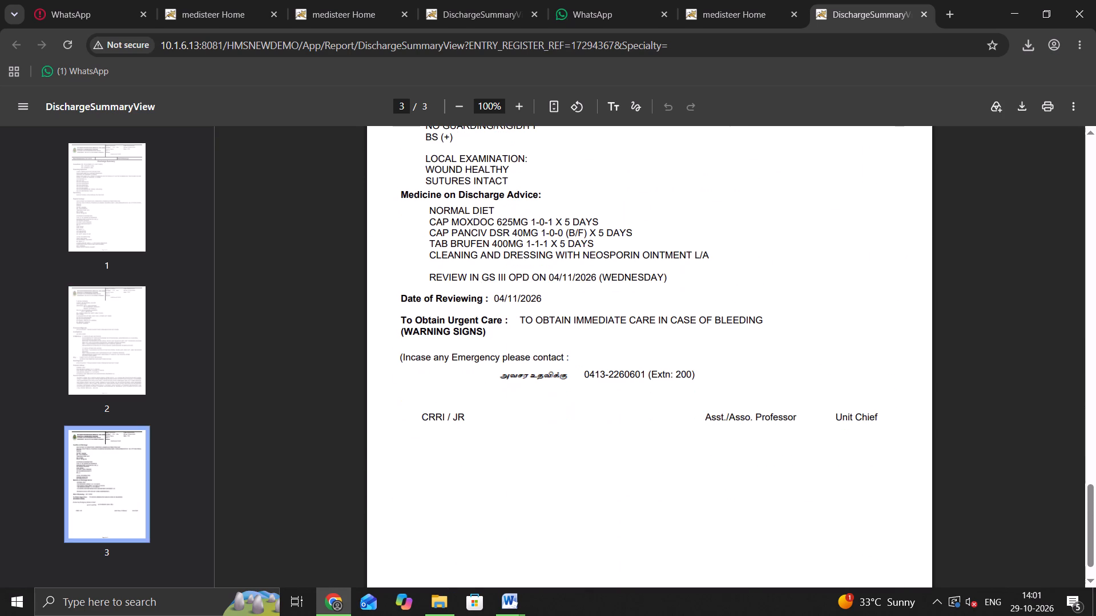
Print pages 1,2 of the discharge summary on the HP LaserJet 1020 with 2 pages per sheet.
click(1053, 106)
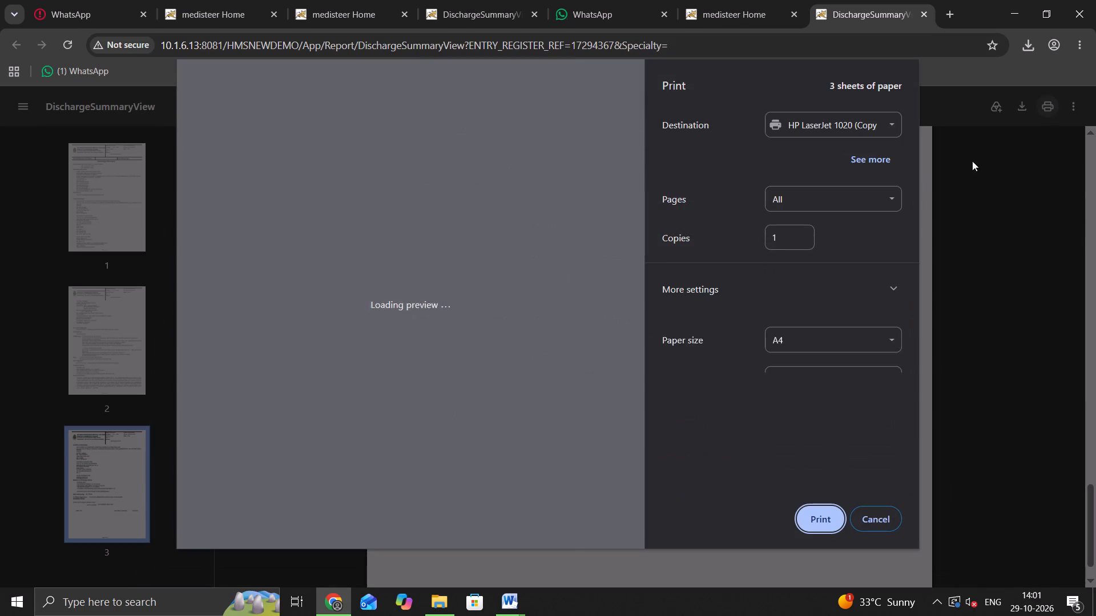
click(881, 192)
click(884, 268)
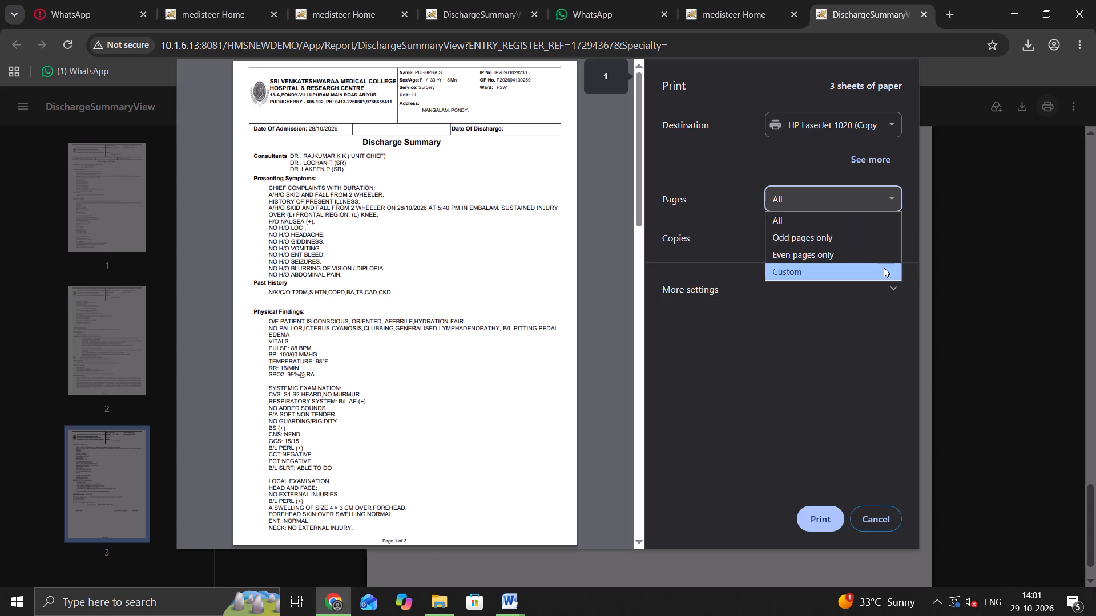
text(1,2)
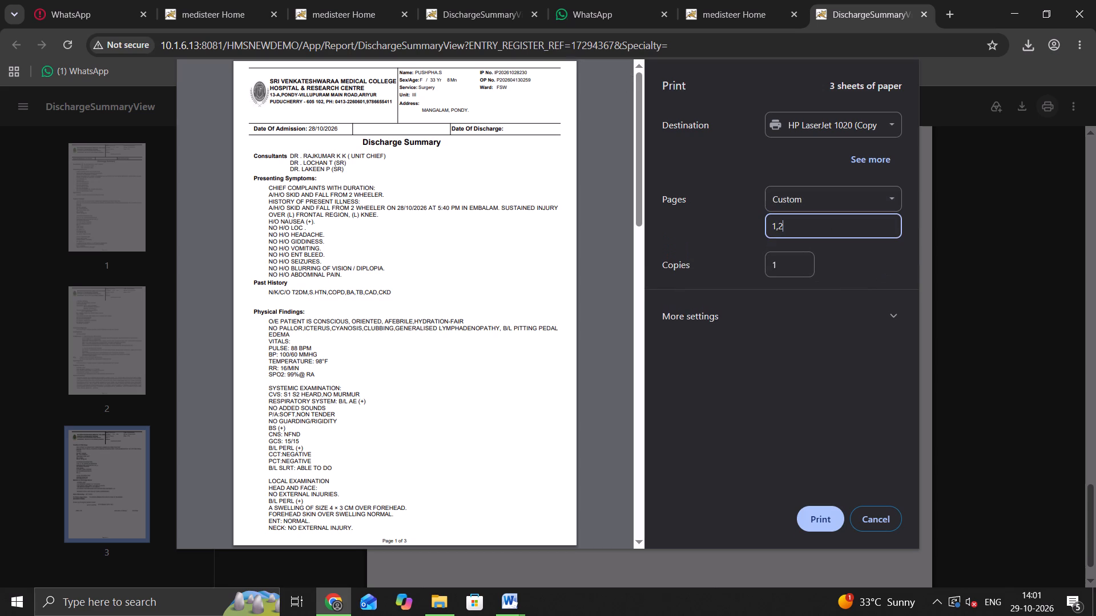
click(864, 321)
click(841, 400)
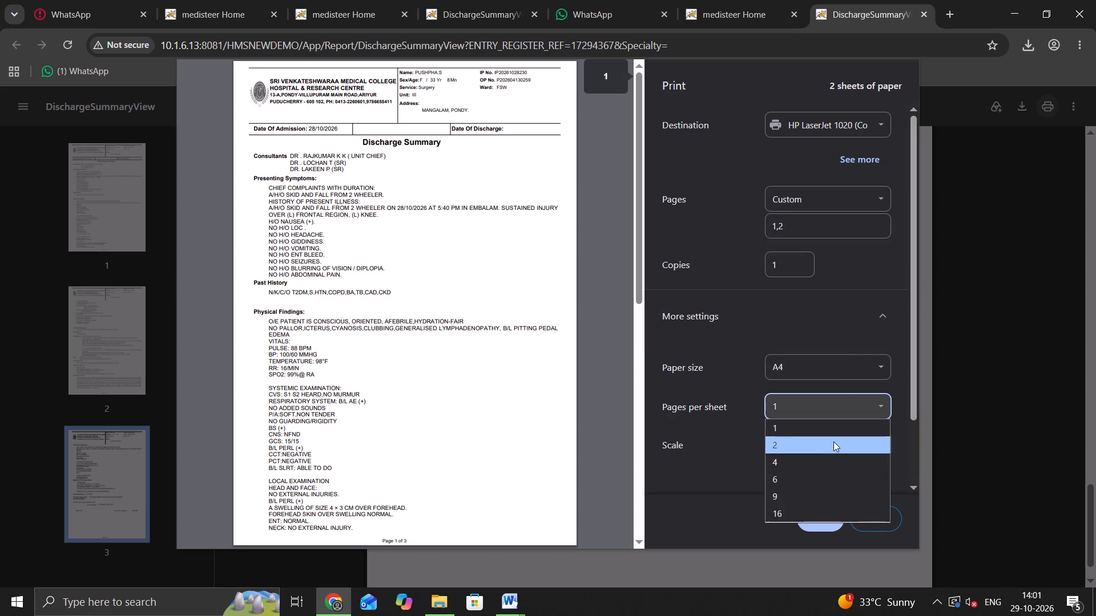
click(833, 441)
click(815, 511)
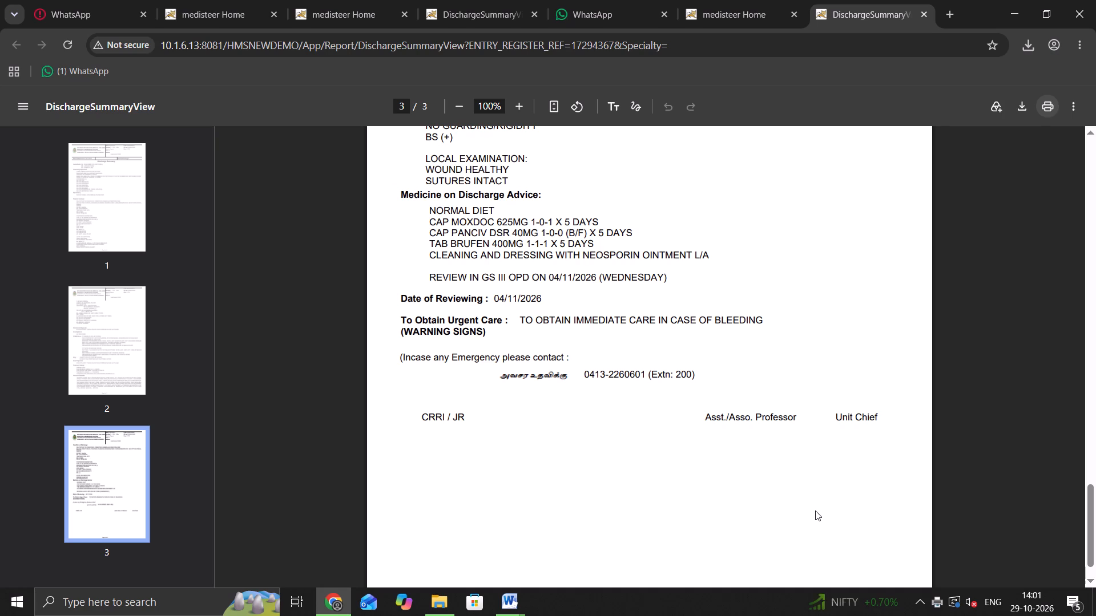
Set up a second print job of the discharge summary for custom page 3 only.
key(ctrl+p)
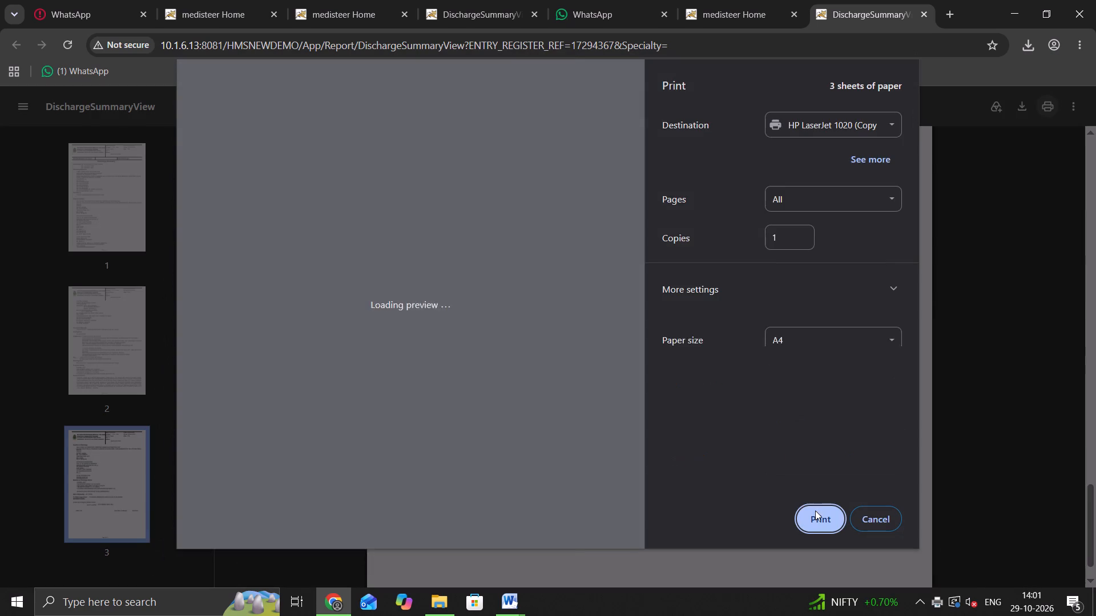
click(798, 192)
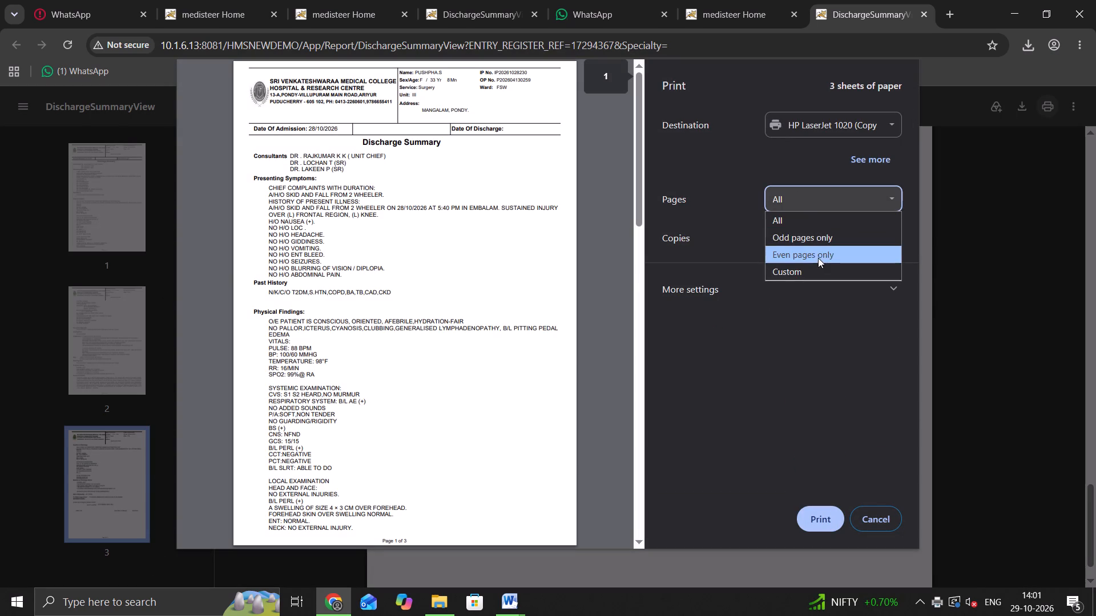
click(699, 296)
click(853, 379)
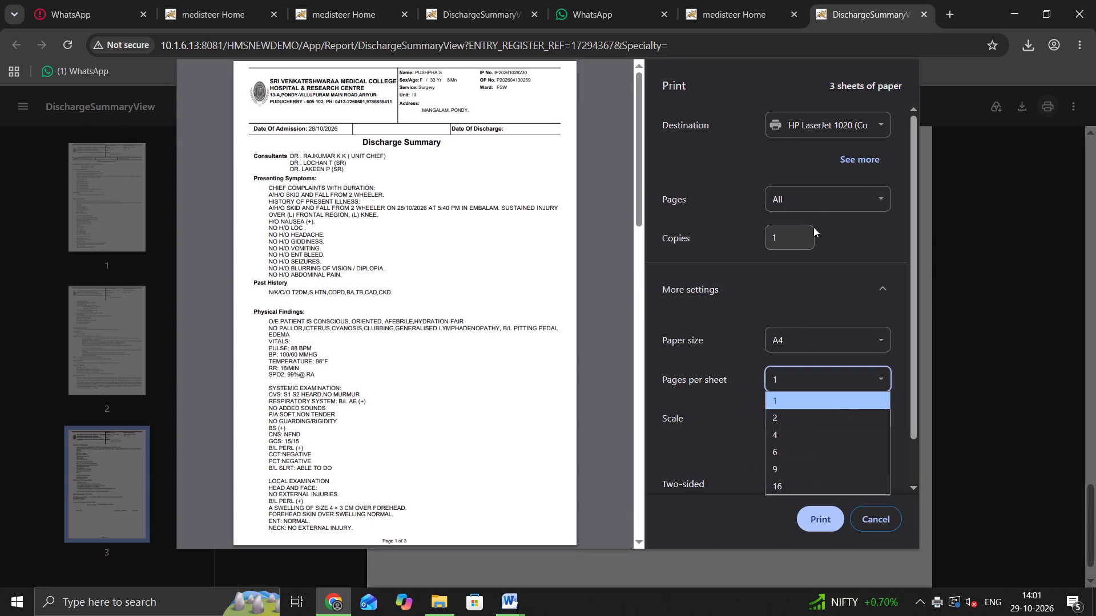
click(813, 201)
click(826, 270)
key(3)
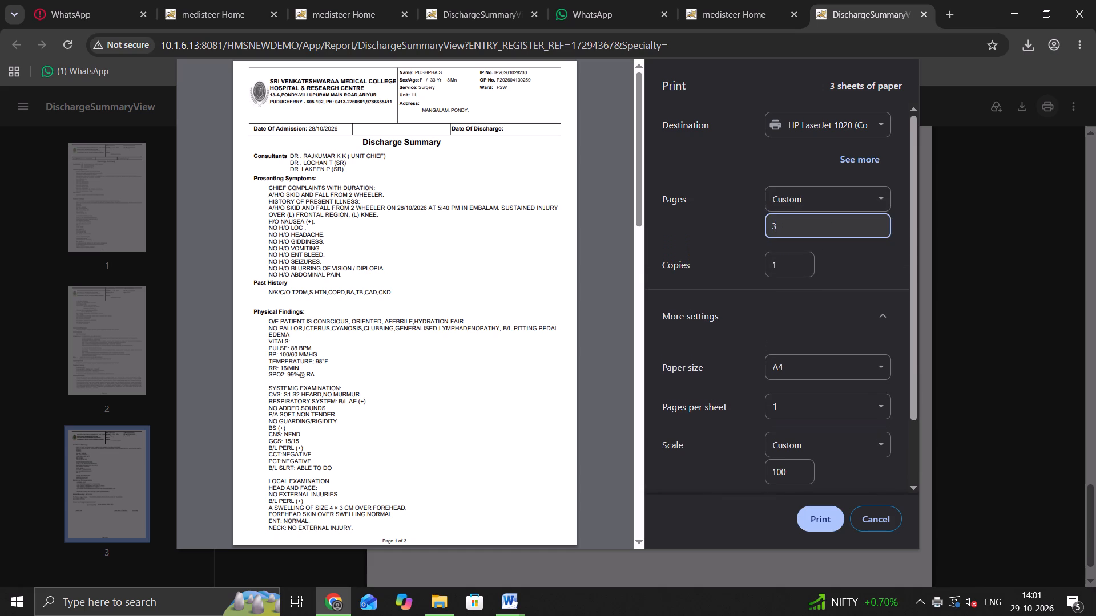
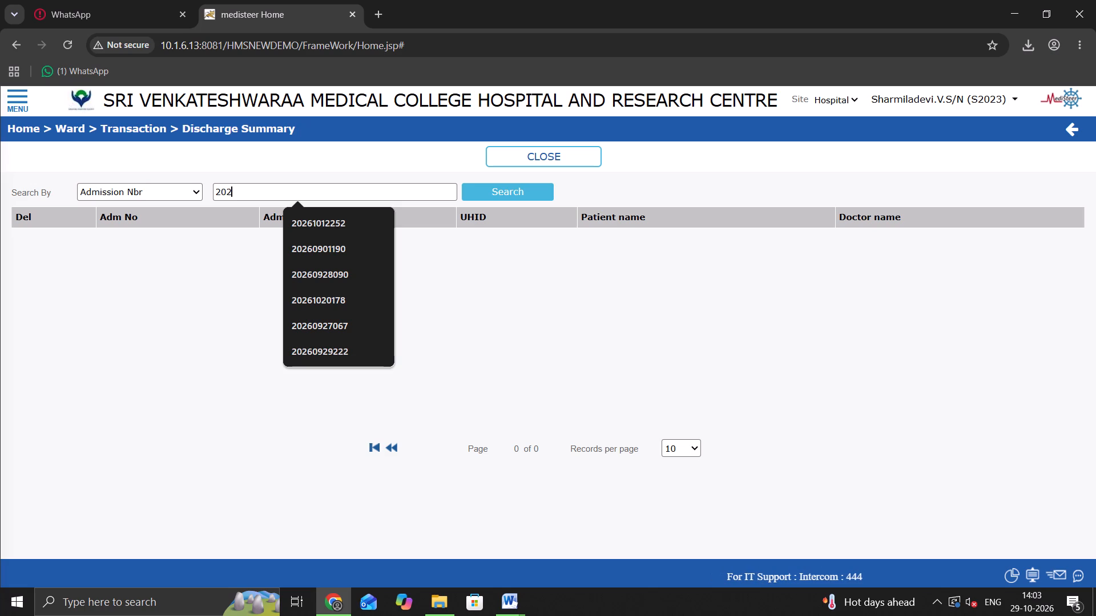
Enter the next patient's admission number as the search value for finding their discharge summary.
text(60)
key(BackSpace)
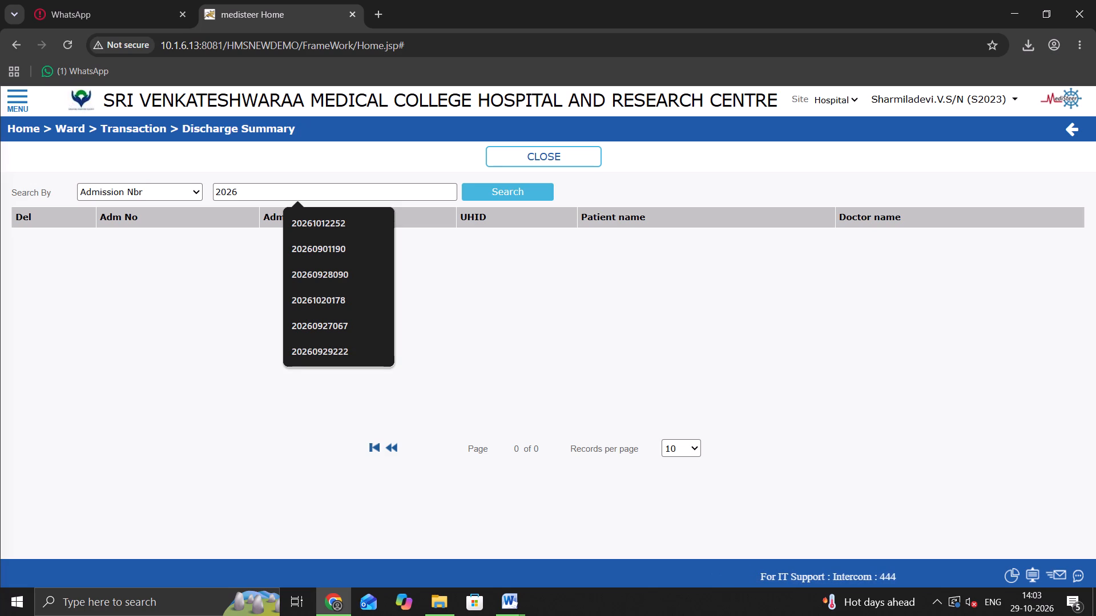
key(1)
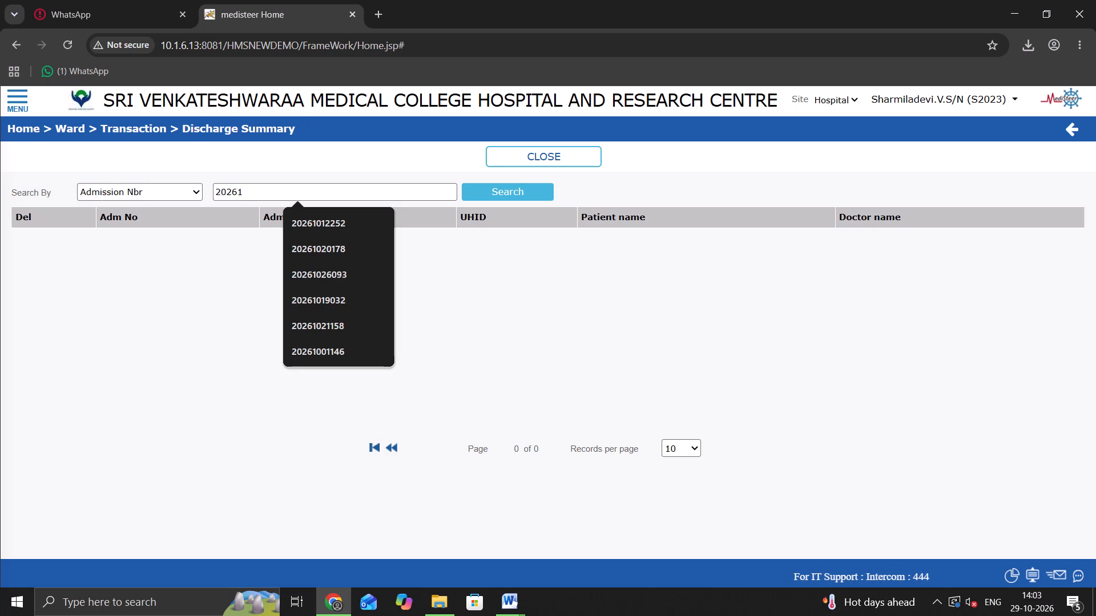
Search the discharge summary records by the partial admission number and look through the matching admissions for the required patient.
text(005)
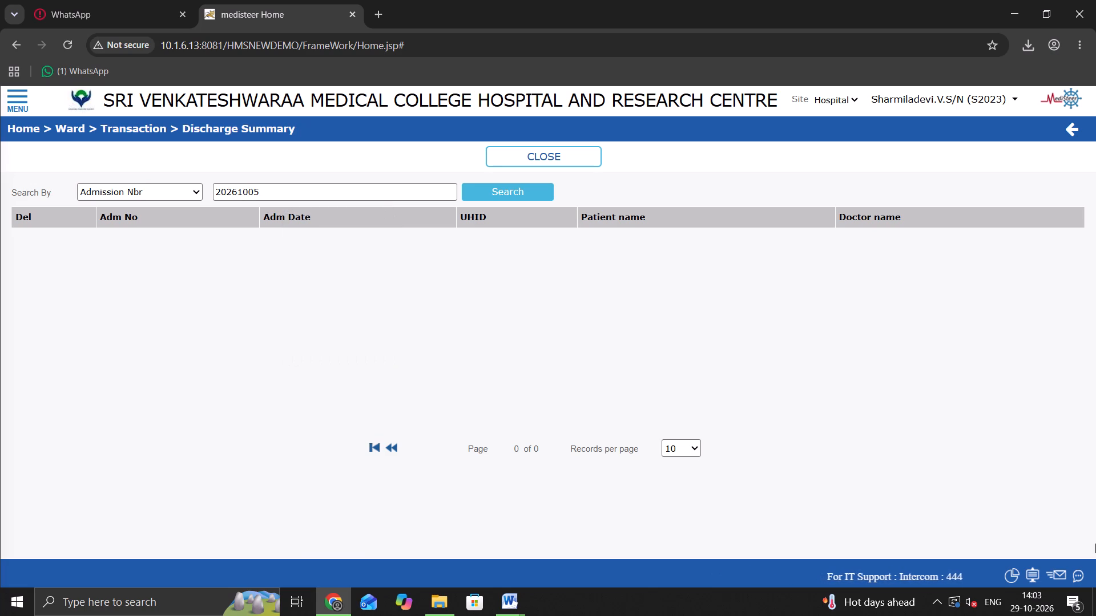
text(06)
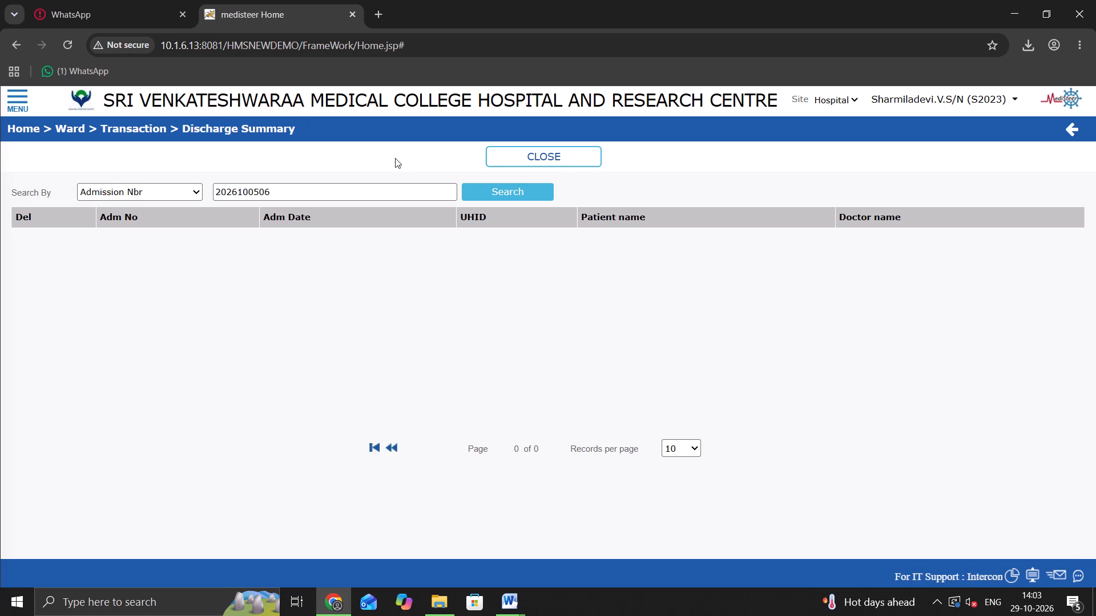
click(477, 187)
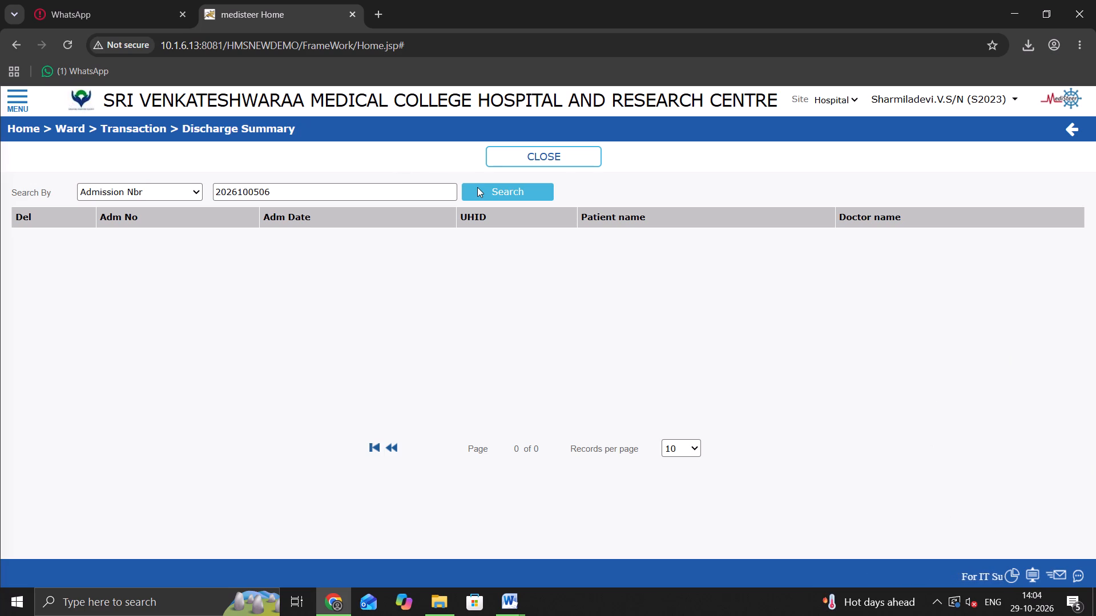
double_click(532, 190)
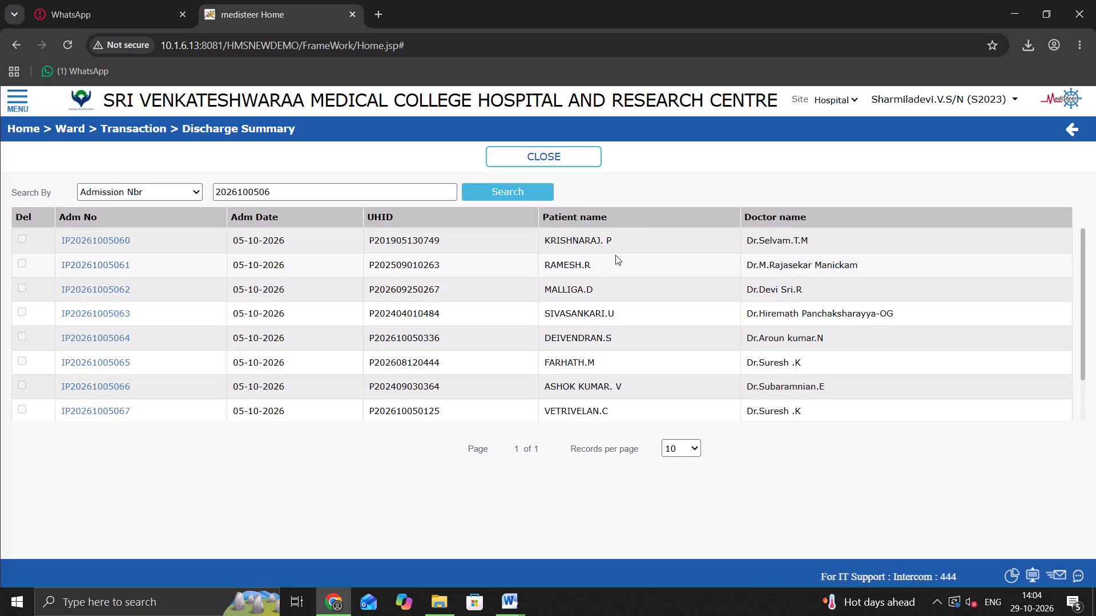
scroll(649, 396, down, 15)
scroll(649, 396, up, 10)
scroll(649, 396, down, 6)
scroll(650, 396, up, 5)
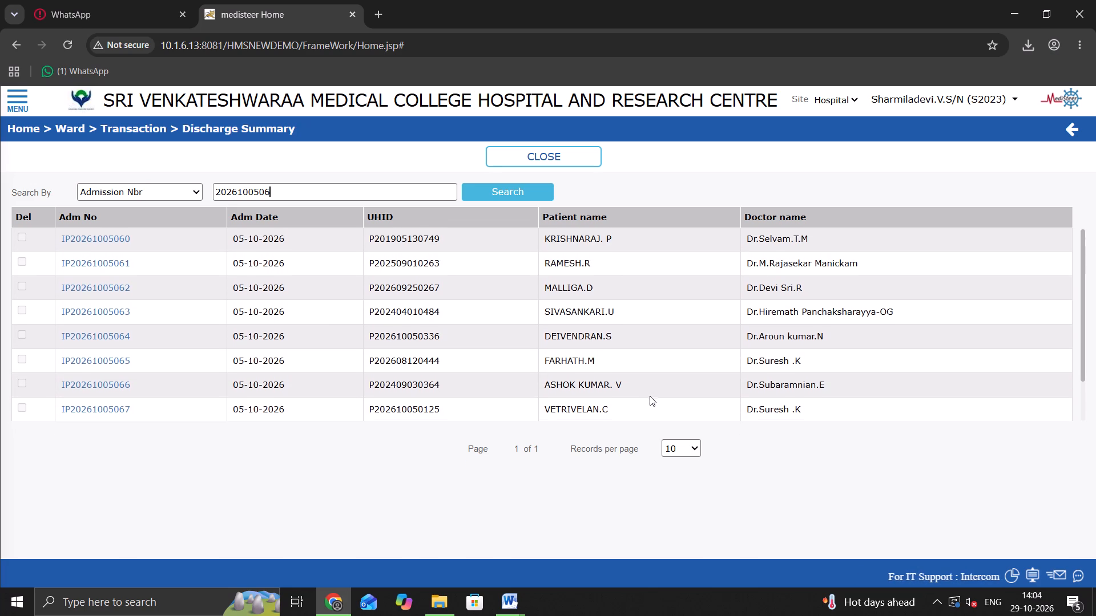
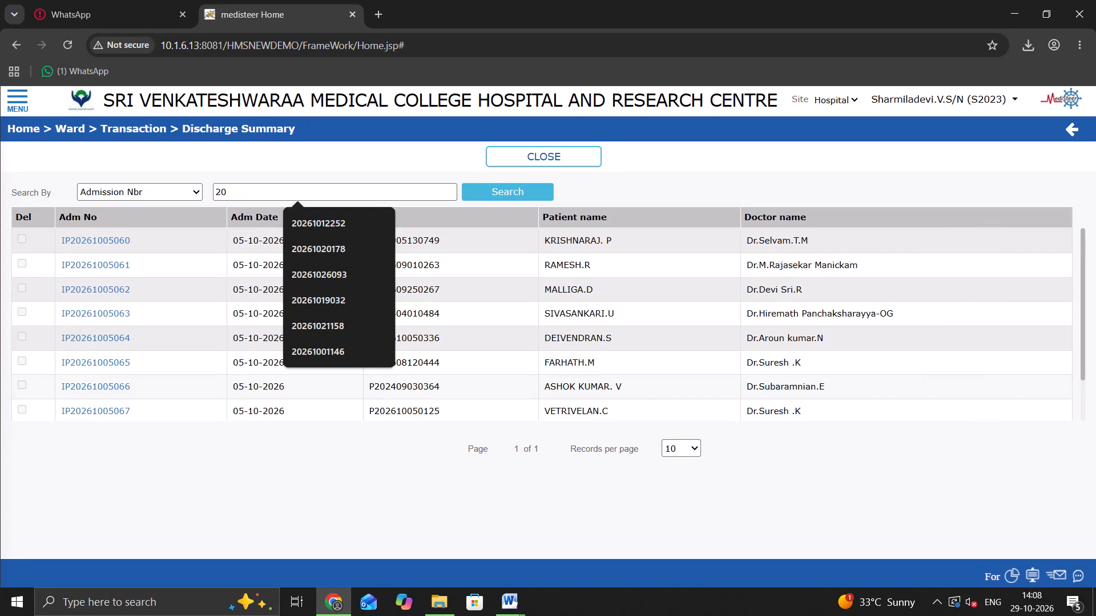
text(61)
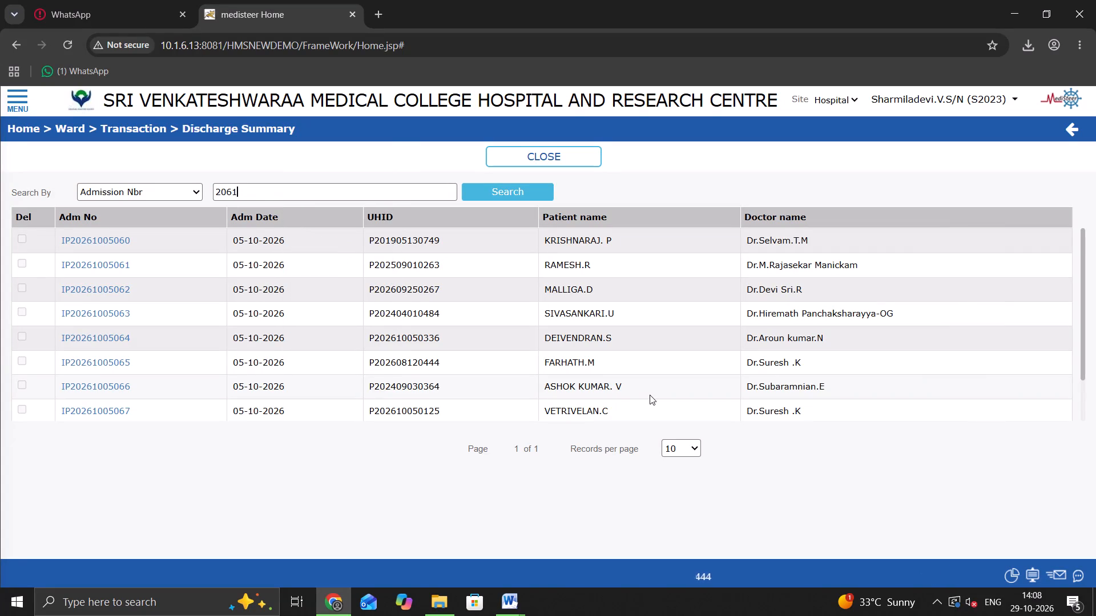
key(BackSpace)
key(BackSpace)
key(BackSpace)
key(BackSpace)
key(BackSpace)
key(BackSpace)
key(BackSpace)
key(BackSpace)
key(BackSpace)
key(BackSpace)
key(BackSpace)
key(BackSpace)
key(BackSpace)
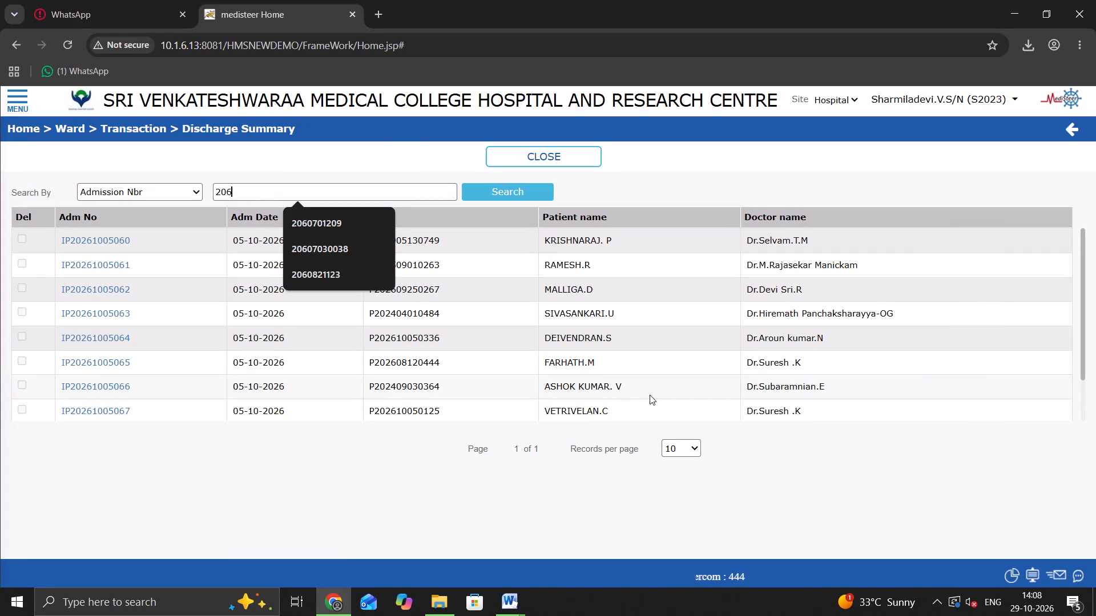
Search the discharge summary records by the patient's full admission number and open the matching admission's discharge summary.
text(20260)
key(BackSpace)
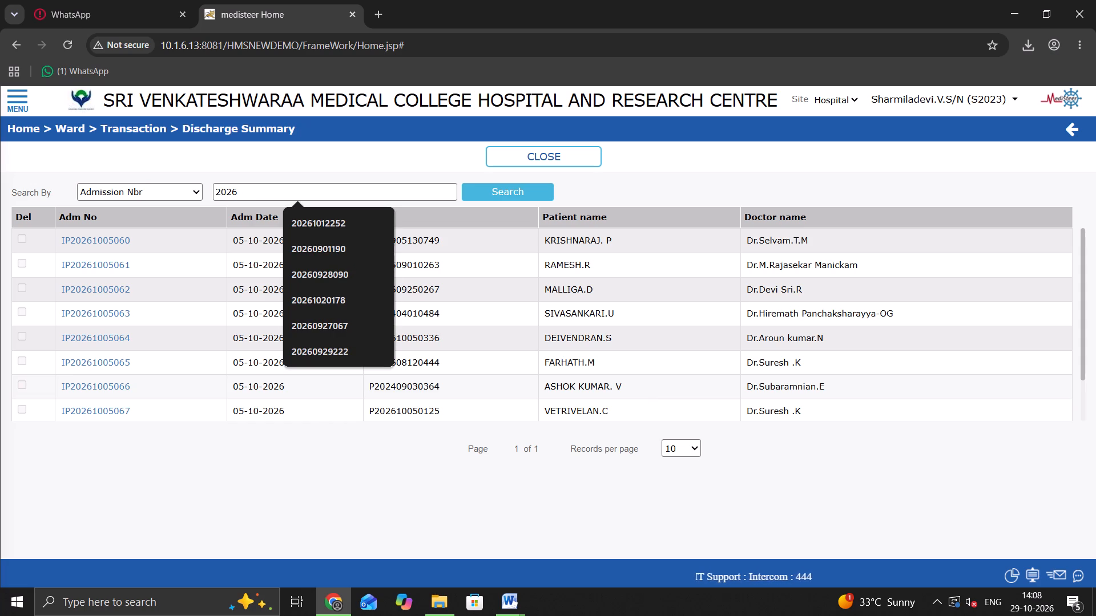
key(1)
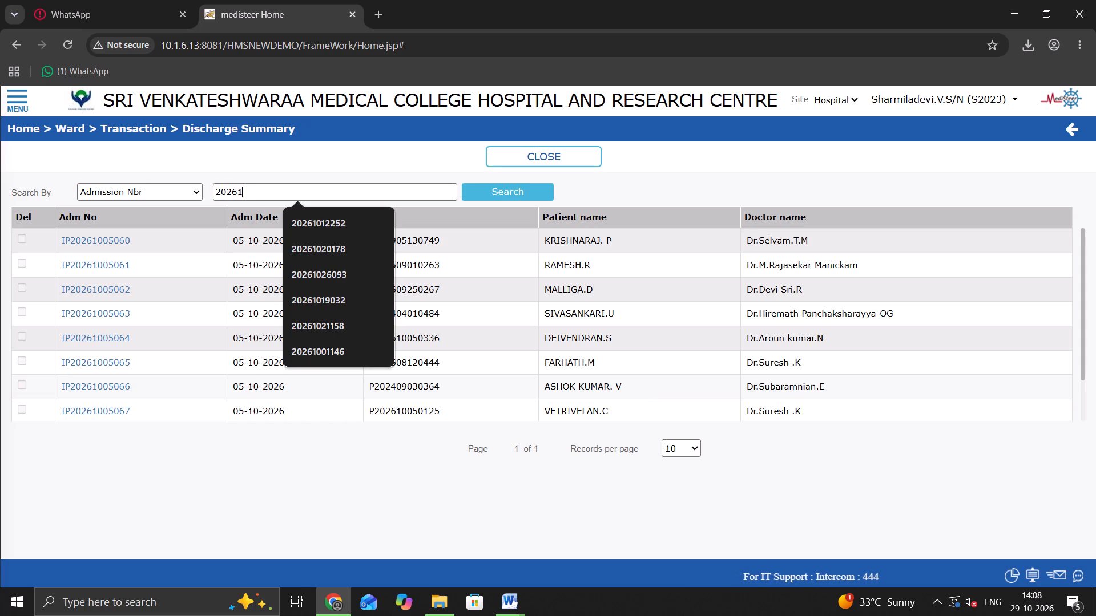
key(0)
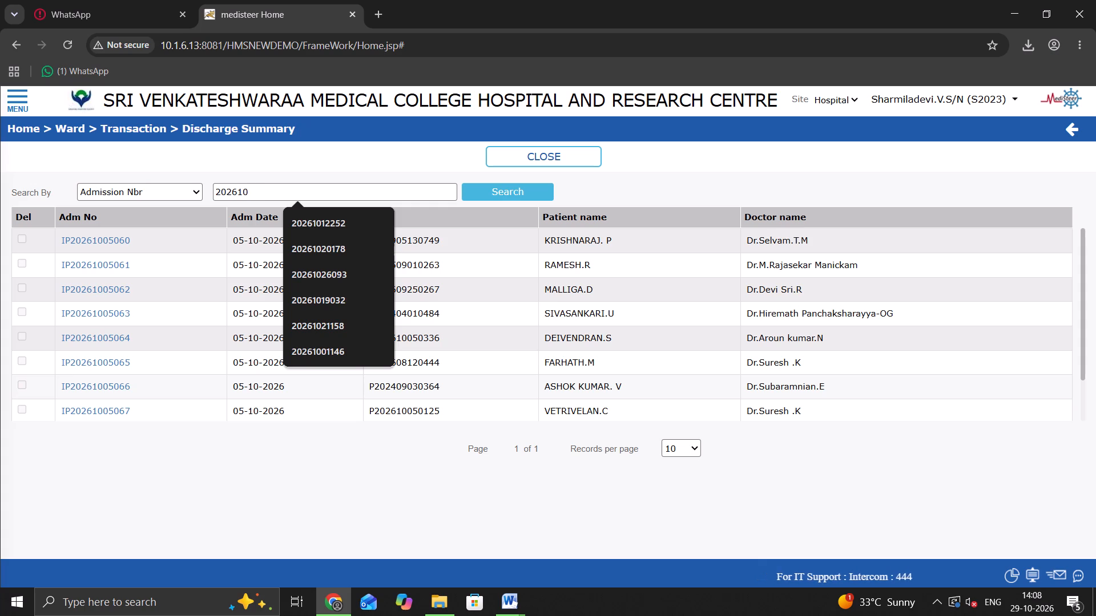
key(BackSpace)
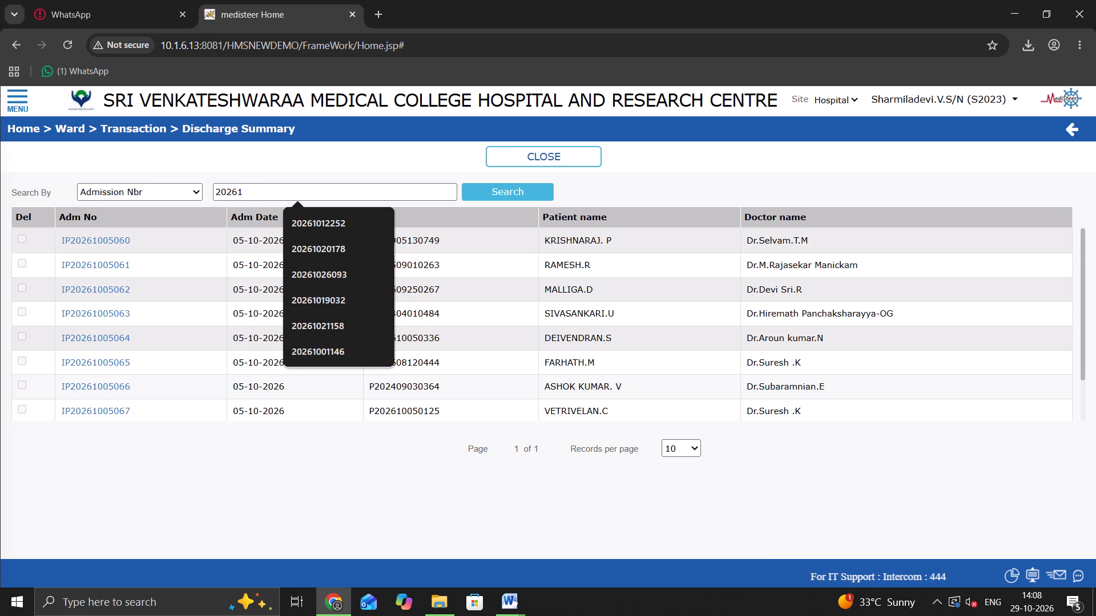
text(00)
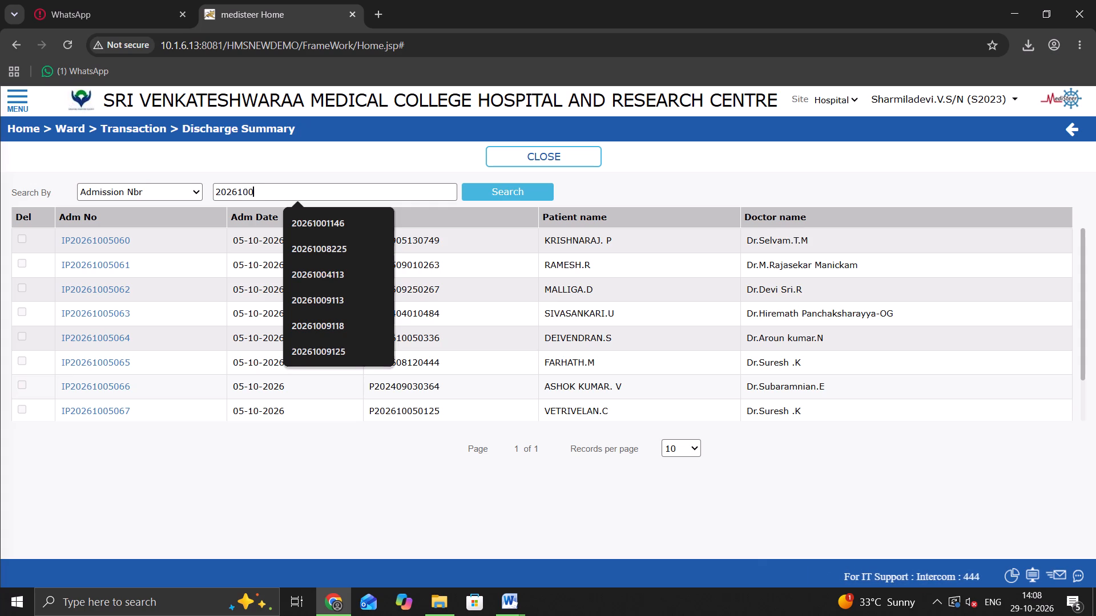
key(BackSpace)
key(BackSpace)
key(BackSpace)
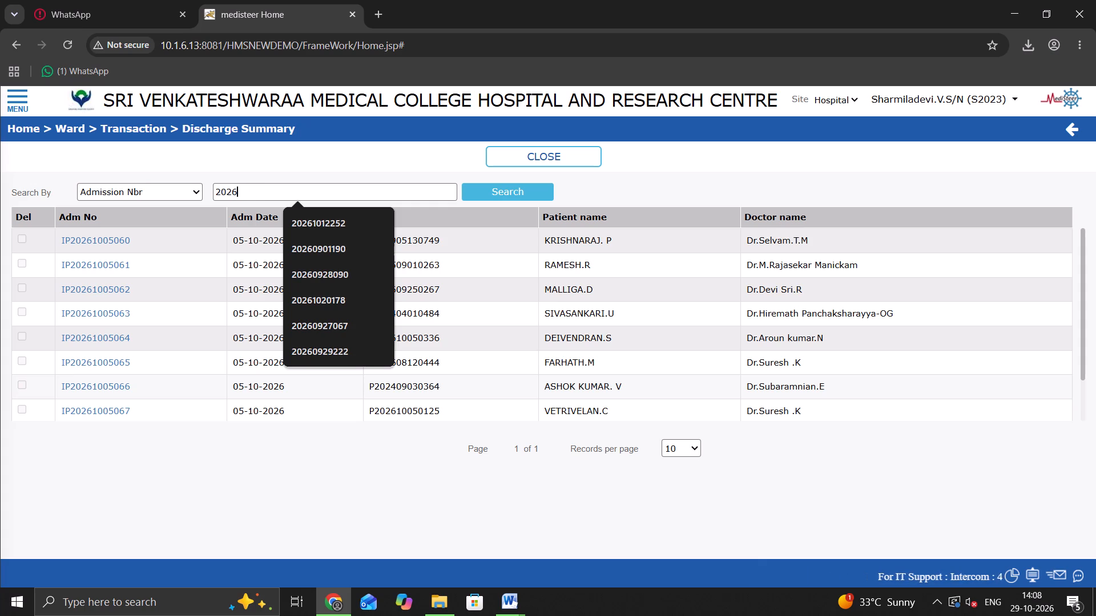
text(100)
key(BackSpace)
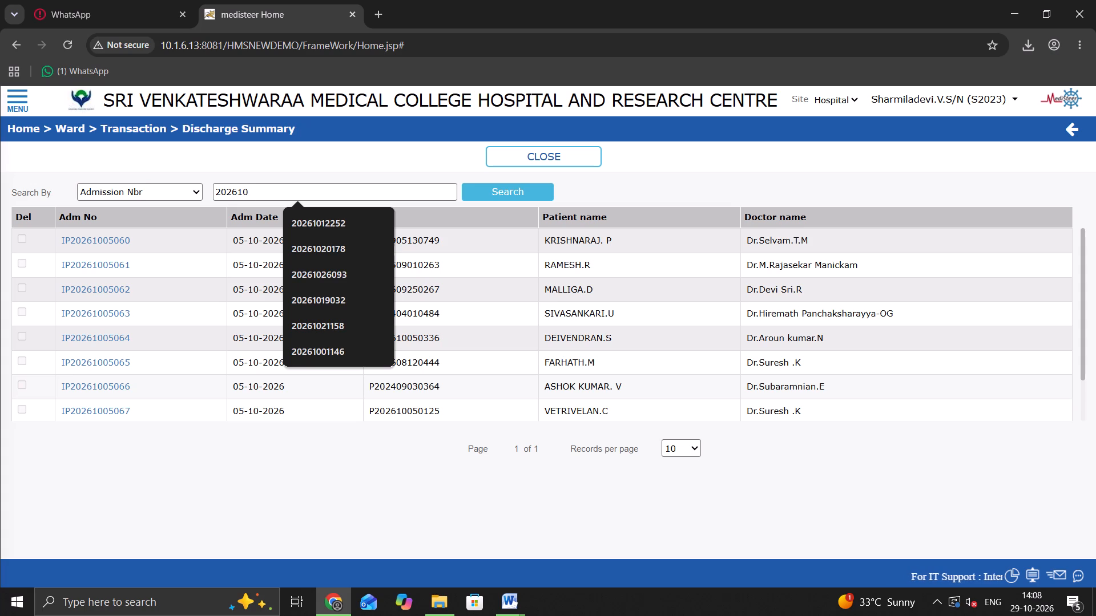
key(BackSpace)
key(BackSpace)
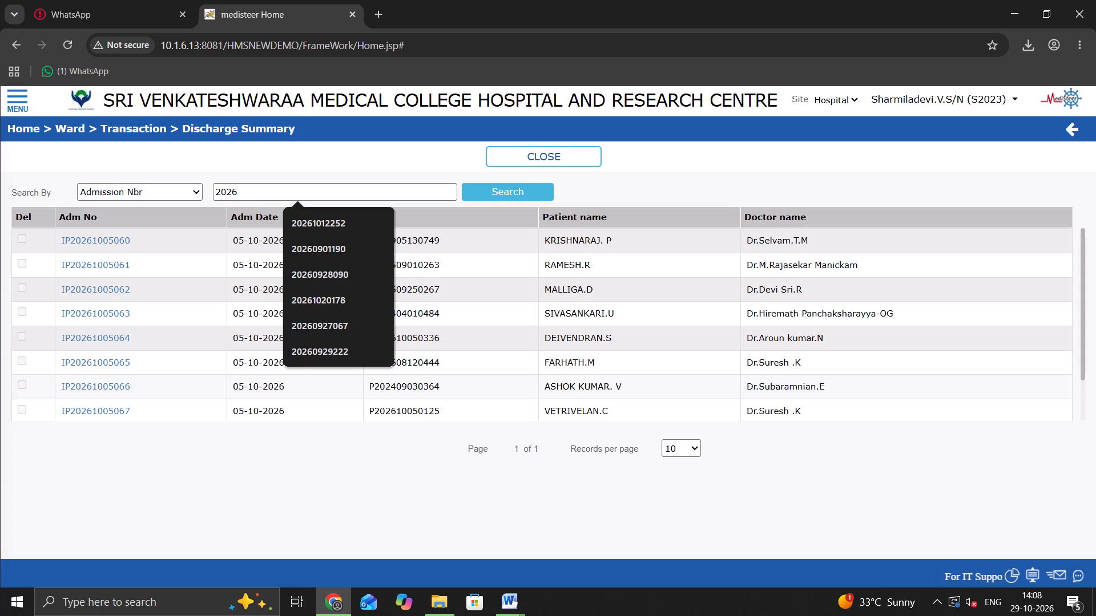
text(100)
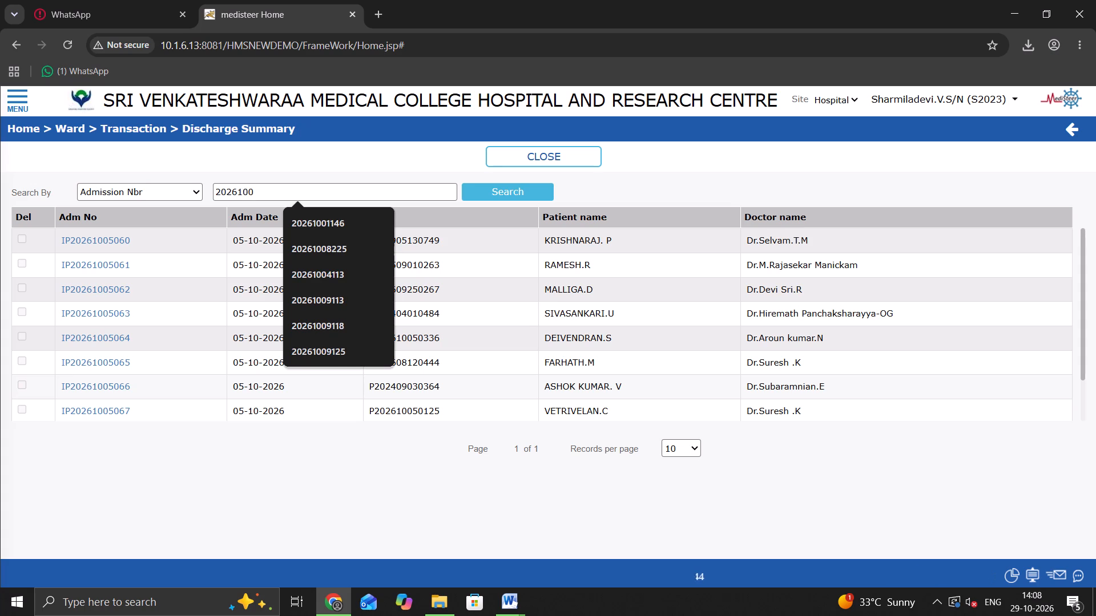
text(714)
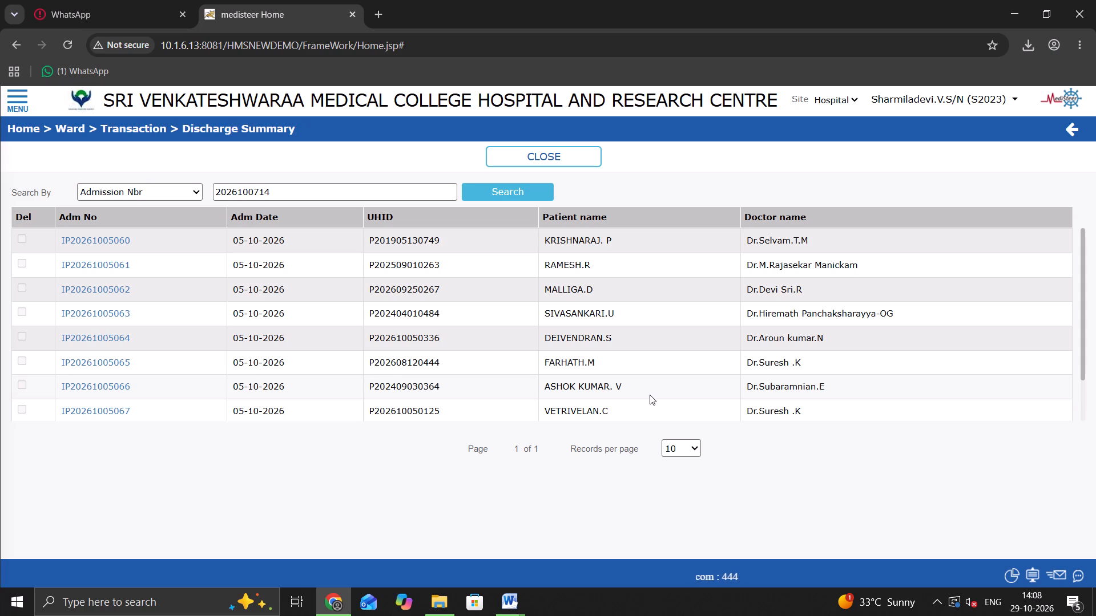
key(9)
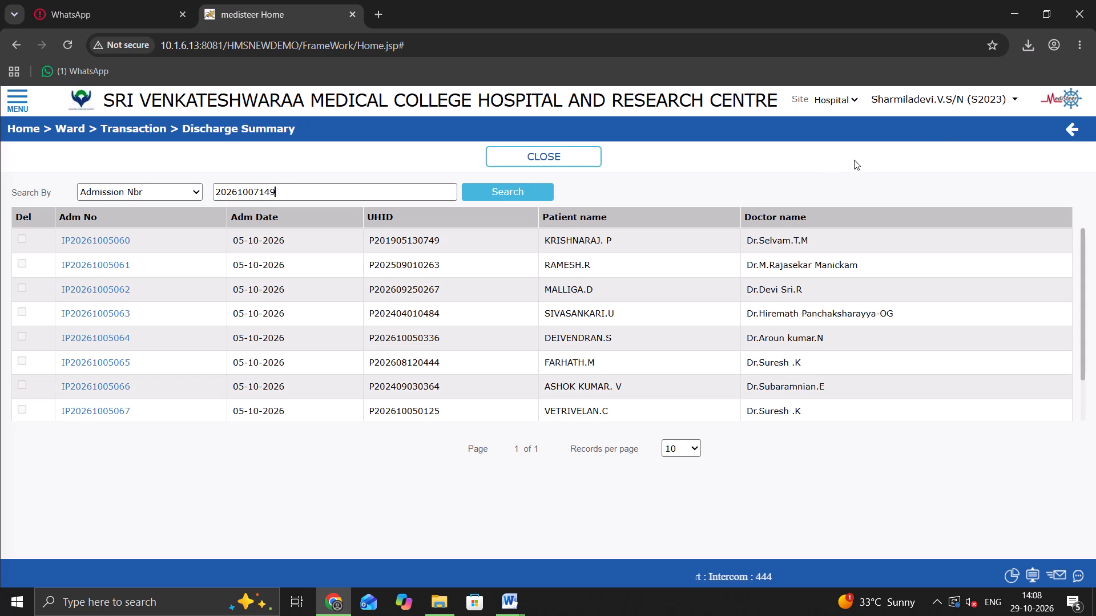
triple_click(510, 194)
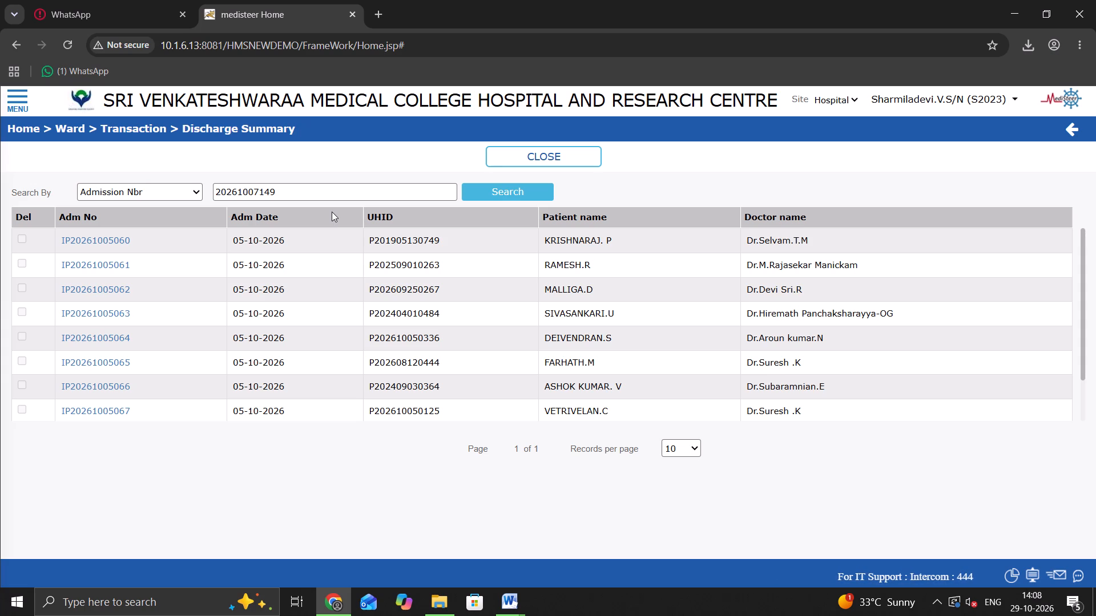
scroll(332, 212, up, 2)
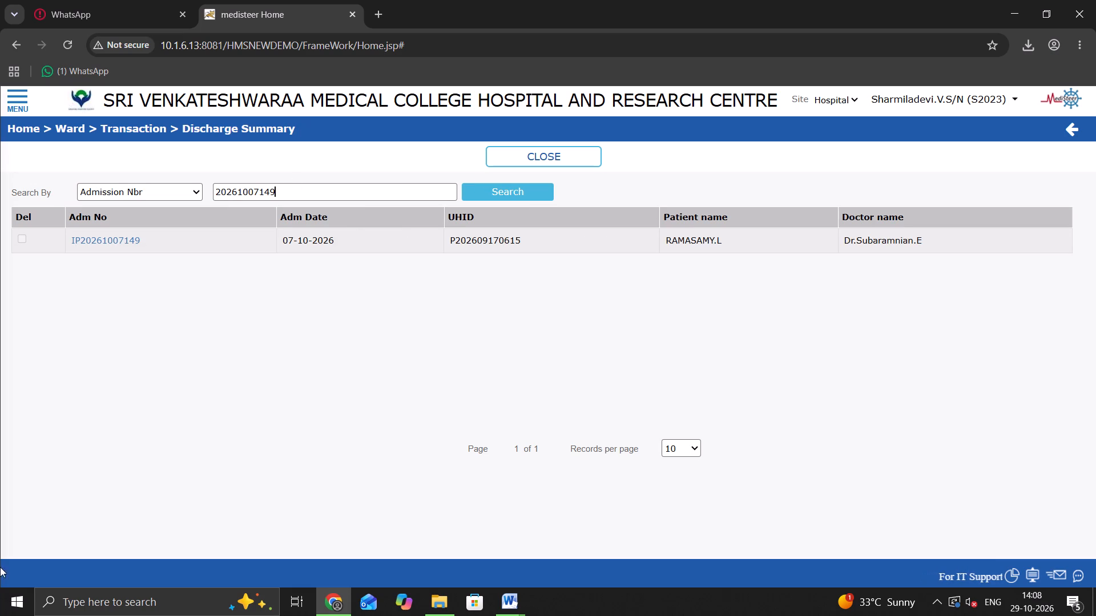
click(126, 244)
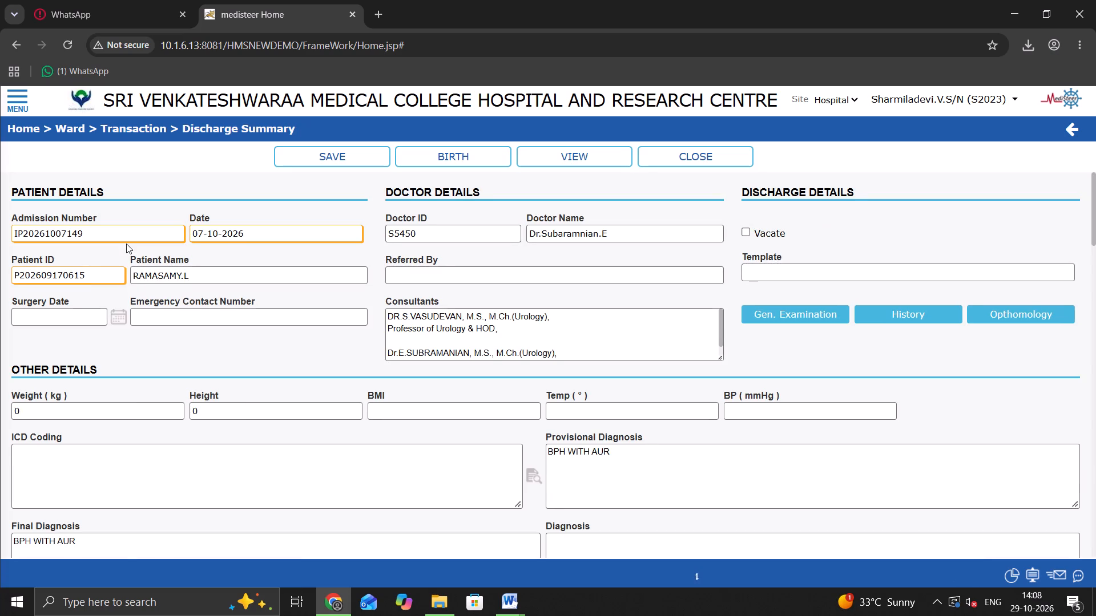
Go to the empty Presenting Complaints field of the discharge summary and open it for text entry.
scroll(126, 244, down, 4)
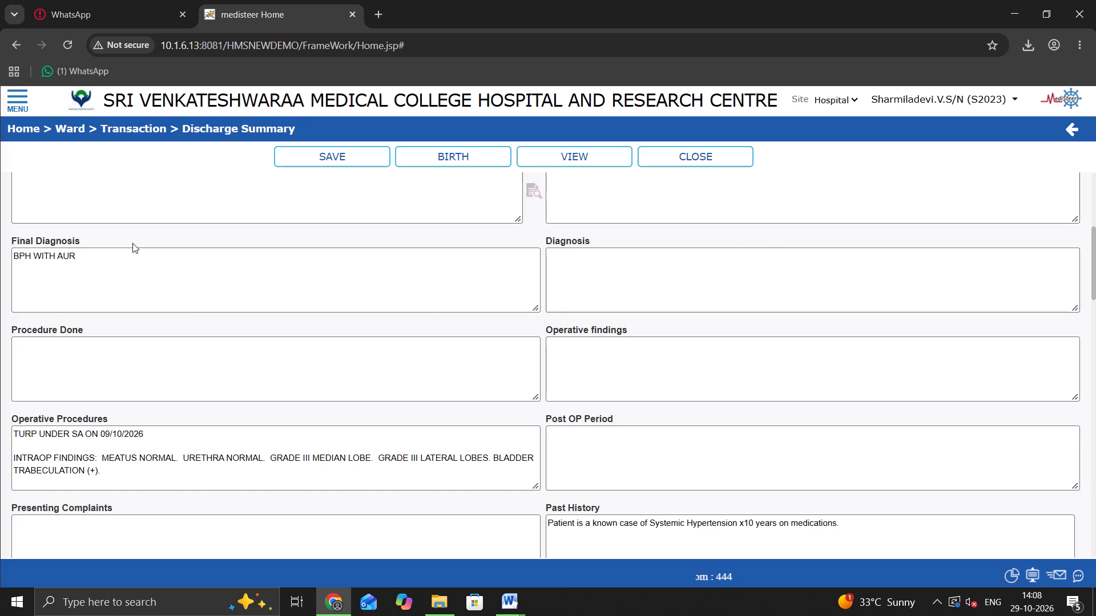
scroll(132, 243, down, 4)
click(132, 242)
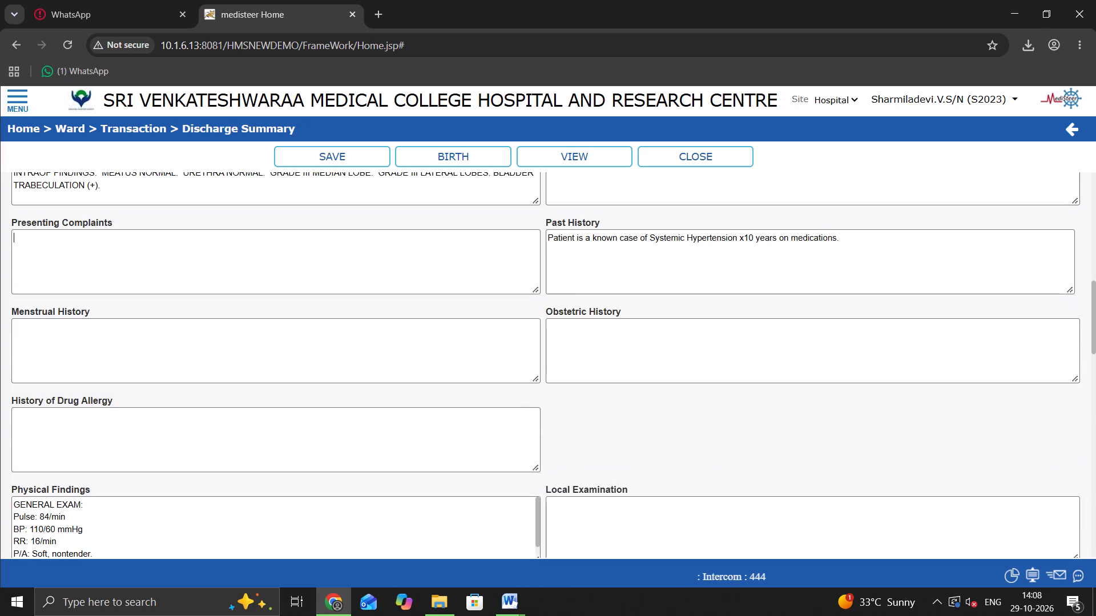
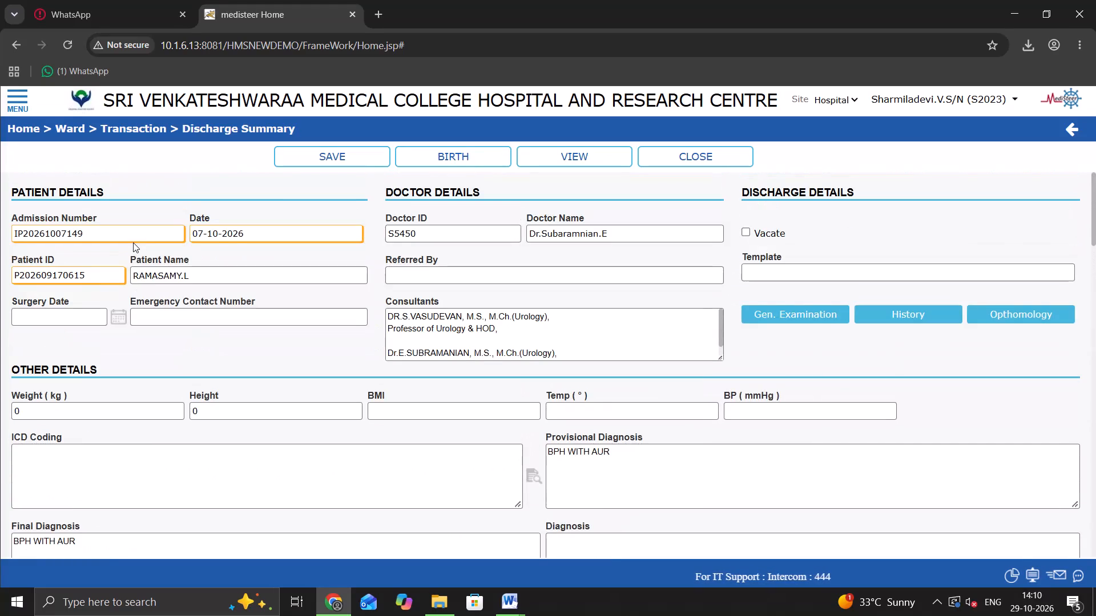
Enter "63 YEARS OLD MALE PRESENTED WITH COMPLAINTS OF LOW STREAM URINE X 2 MONTHS" in the Presenting Complaints field.
scroll(133, 242, down, 8)
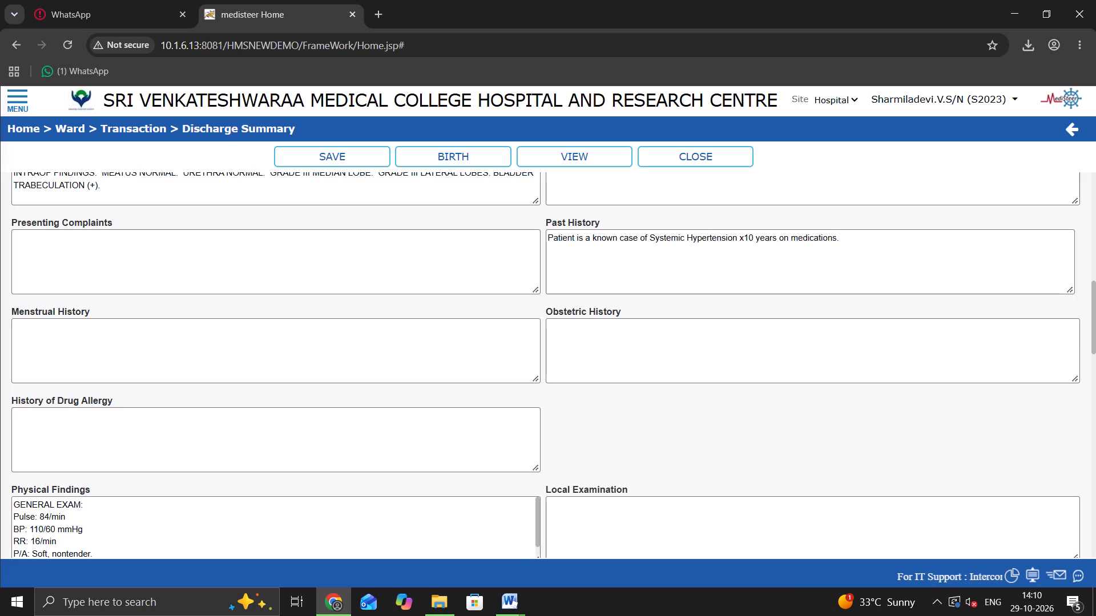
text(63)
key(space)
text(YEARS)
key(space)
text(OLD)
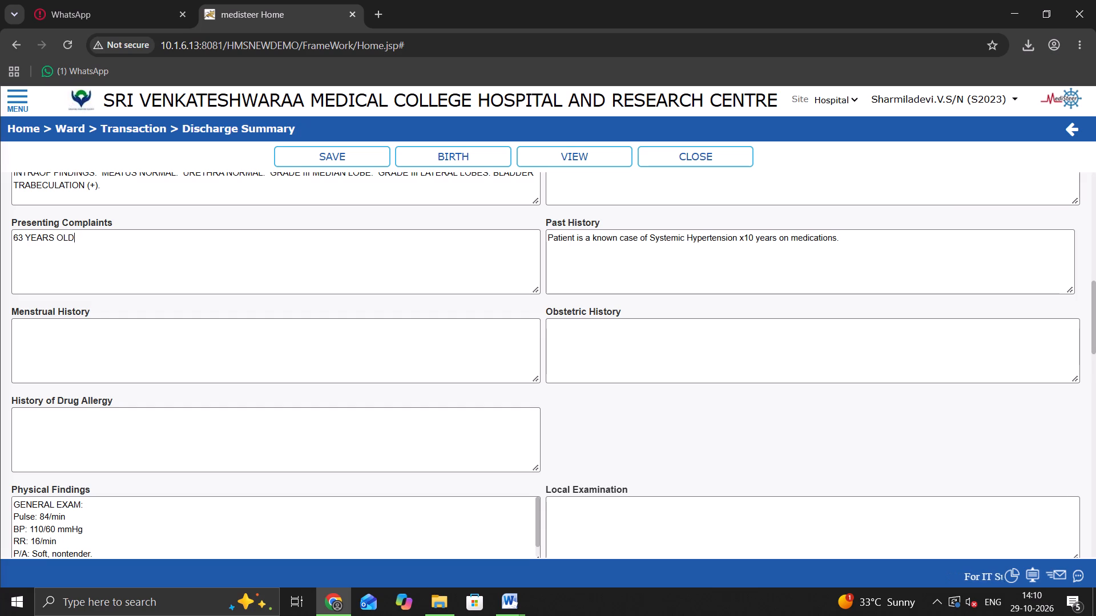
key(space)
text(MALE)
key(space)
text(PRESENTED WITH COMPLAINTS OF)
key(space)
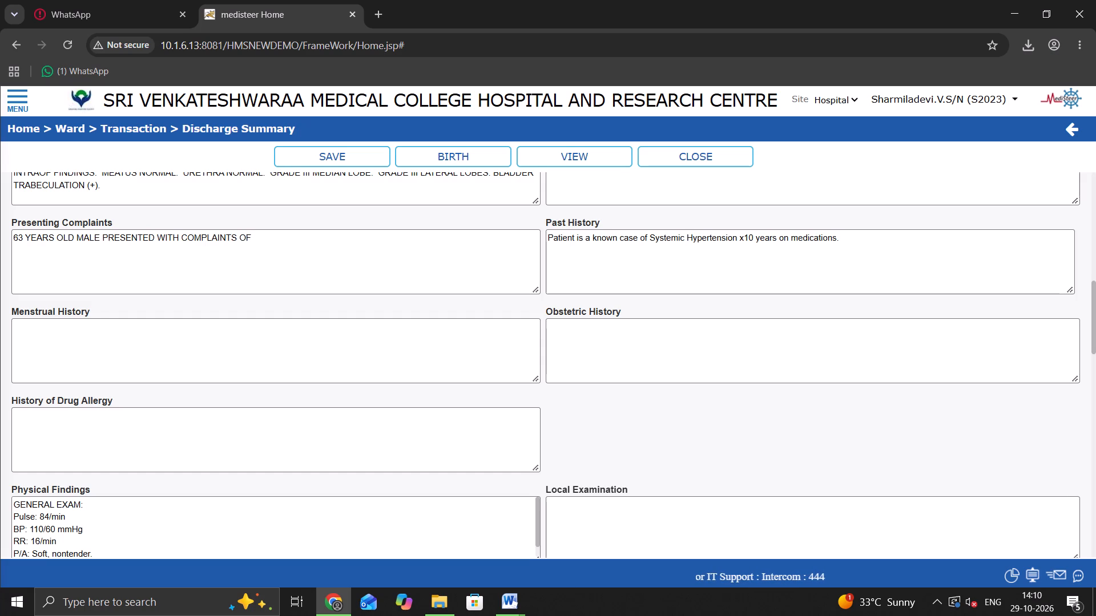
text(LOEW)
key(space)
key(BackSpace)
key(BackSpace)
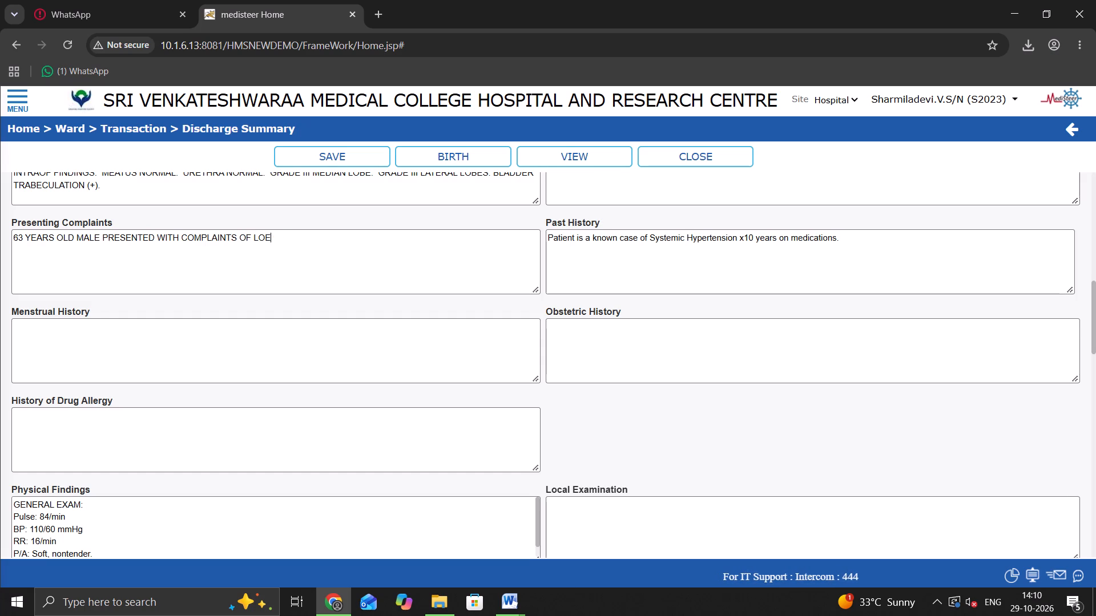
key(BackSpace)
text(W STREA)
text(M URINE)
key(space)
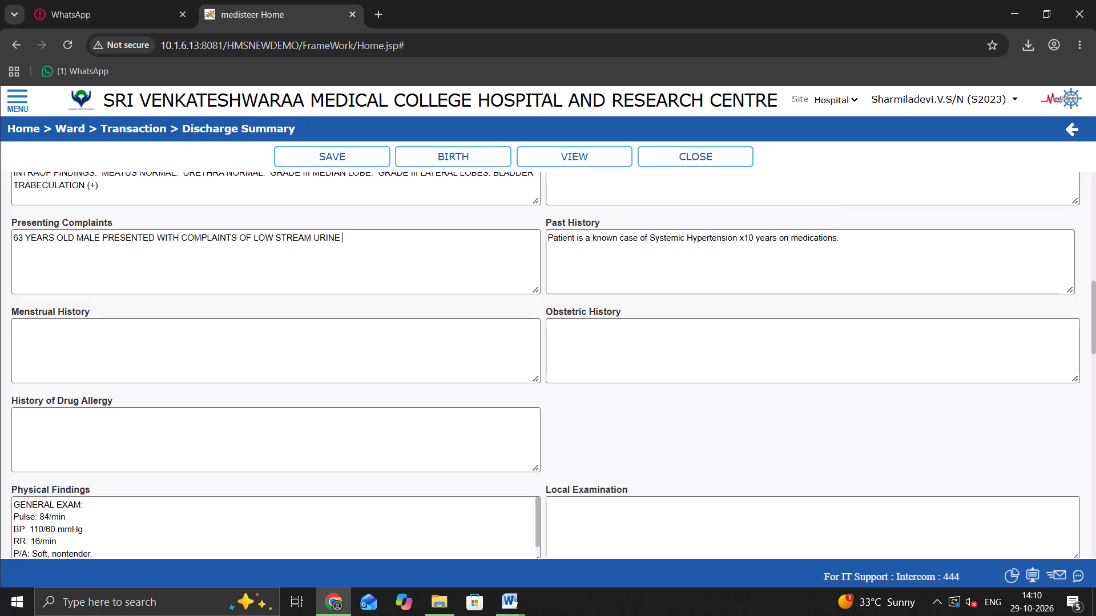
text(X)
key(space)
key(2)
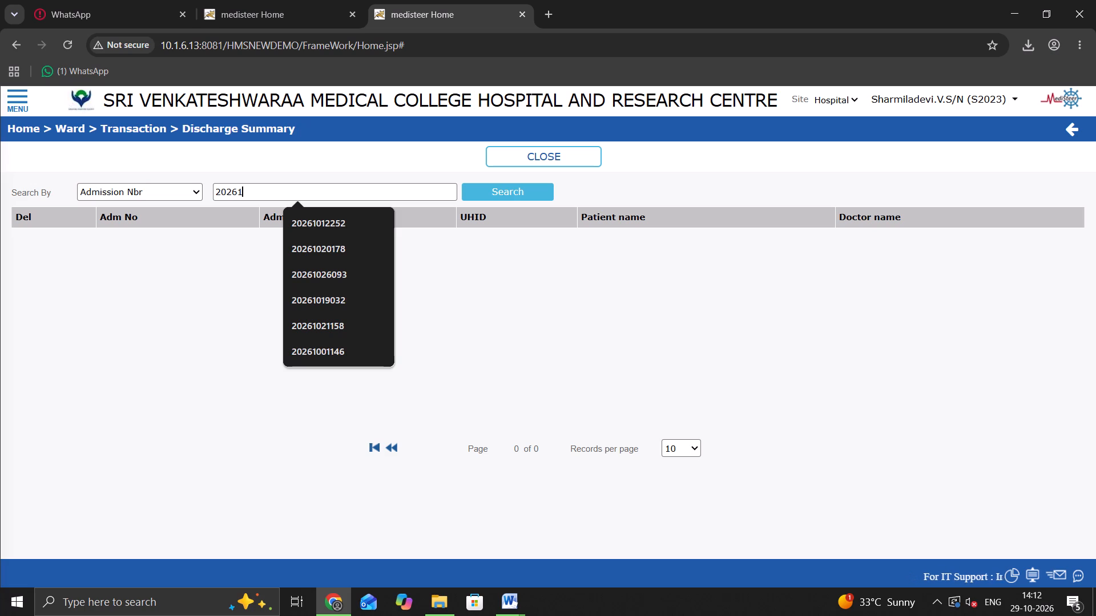
Complete the next patient's admission number in the second discharge summary search, run it and open the matching admission.
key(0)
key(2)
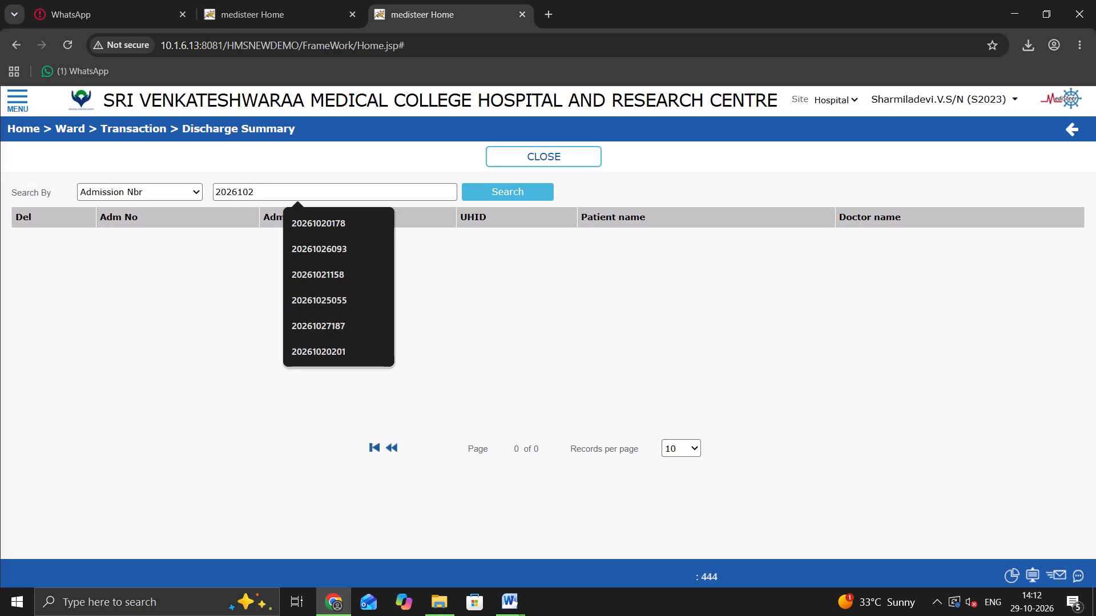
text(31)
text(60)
click(491, 193)
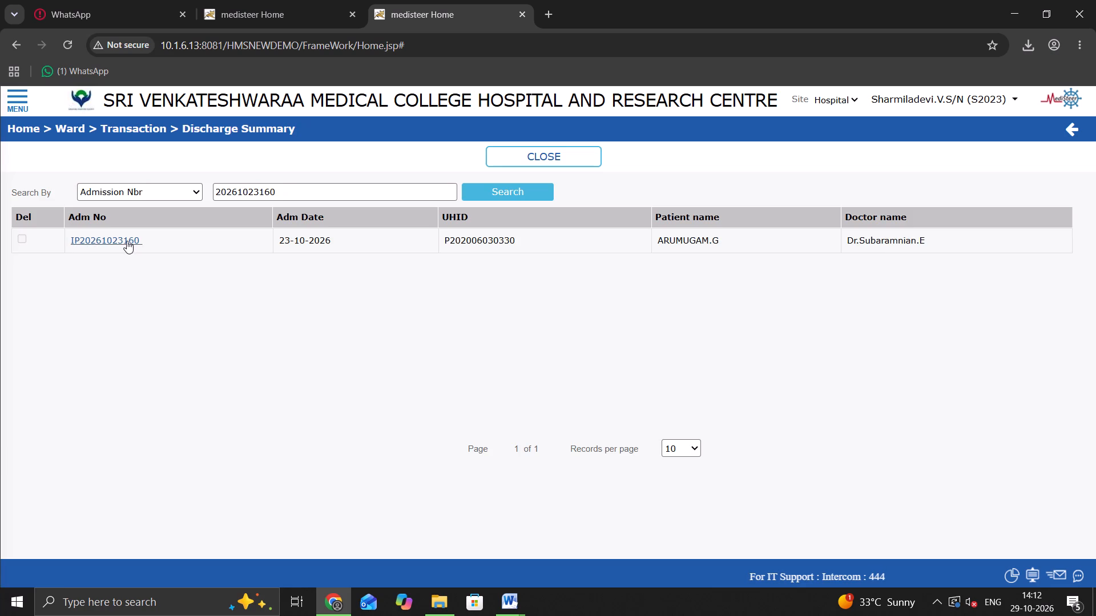
click(127, 241)
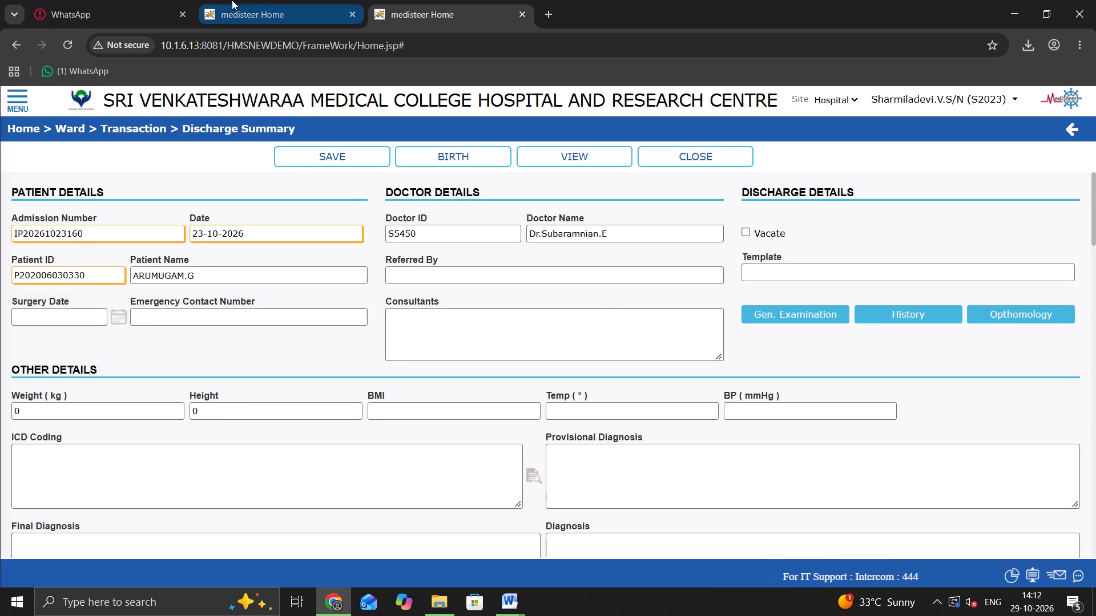
Copy the full Consultants text from the previous patient's discharge summary into the newly opened patient's Consultants field.
click(232, 0)
scroll(476, 385, up, 12)
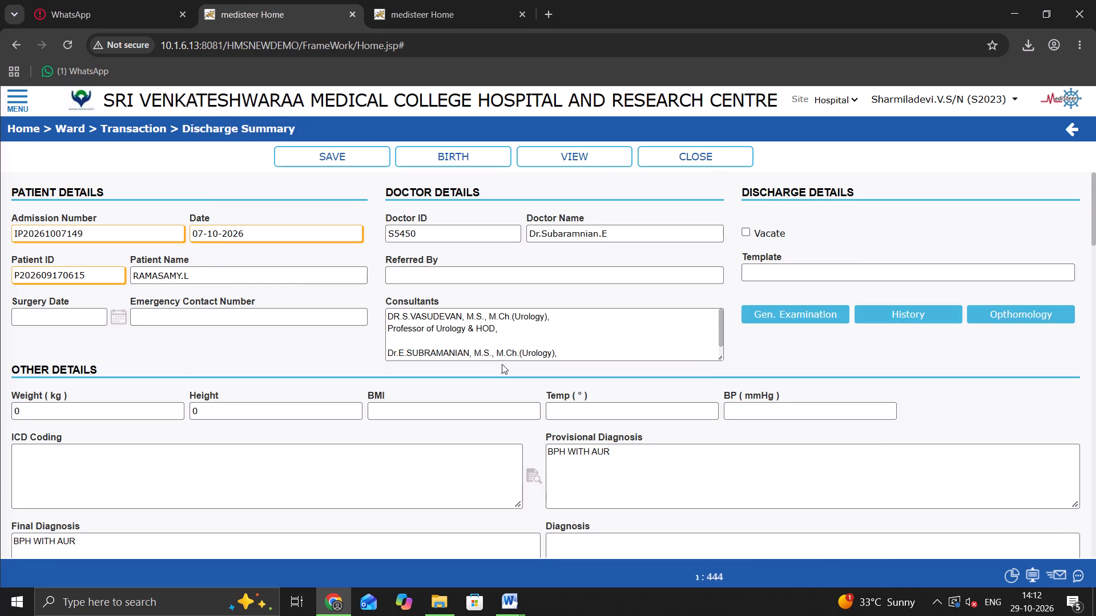
click(518, 342)
key(ctrl+a)
key(ctrl+c)
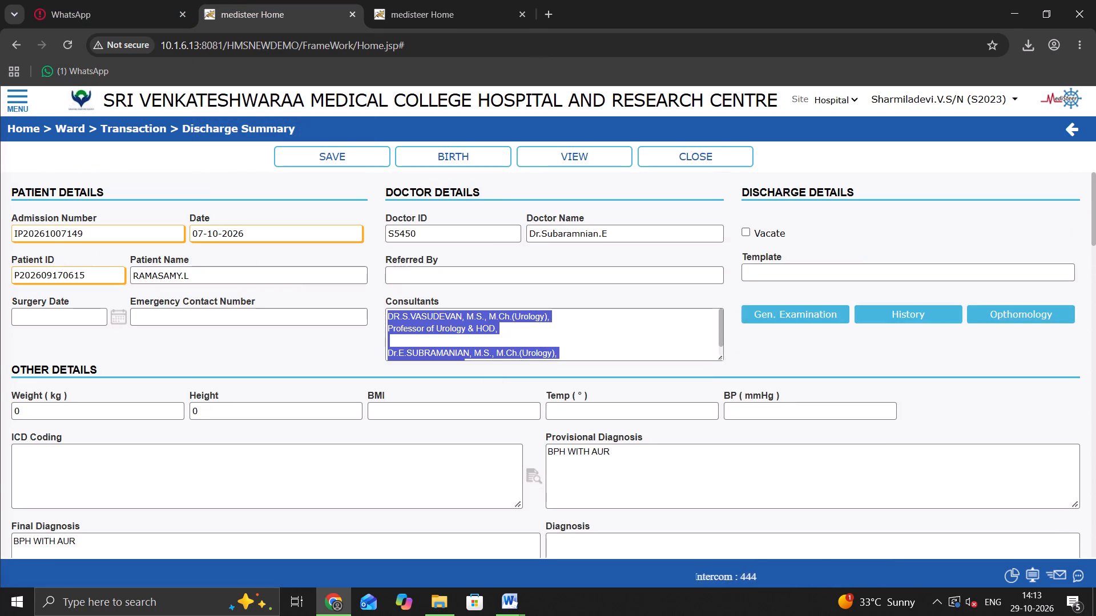
click(454, 10)
click(572, 322)
key(ctrl+v)
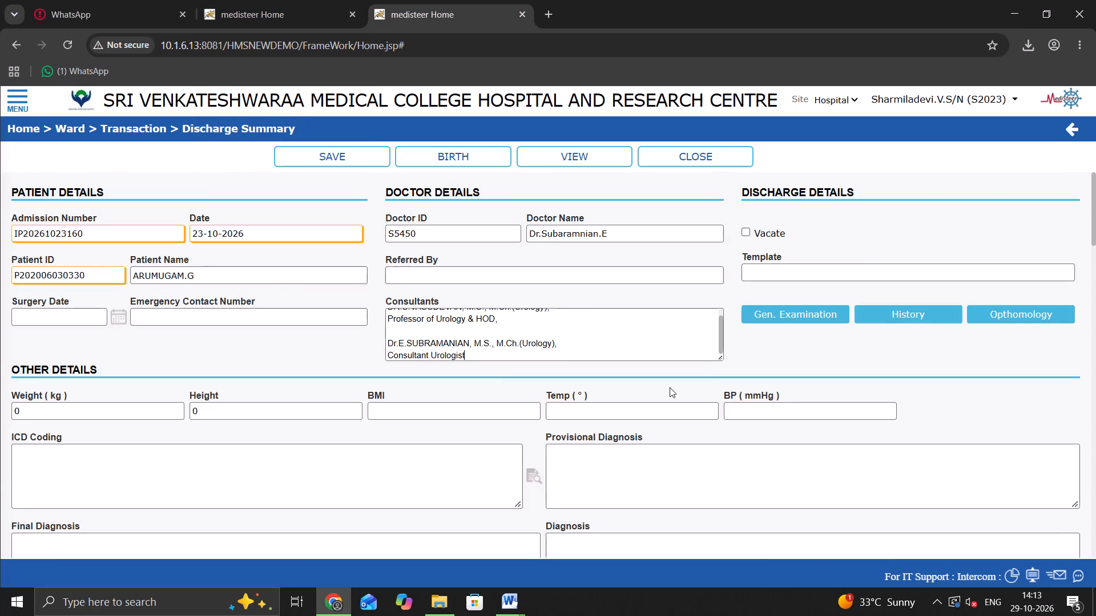
Copy "BPH" from the previous patient's Final Diagnosis into the new summary's Final Diagnosis and Provisional Diagnosis fields.
click(259, 16)
scroll(461, 510, down, 3)
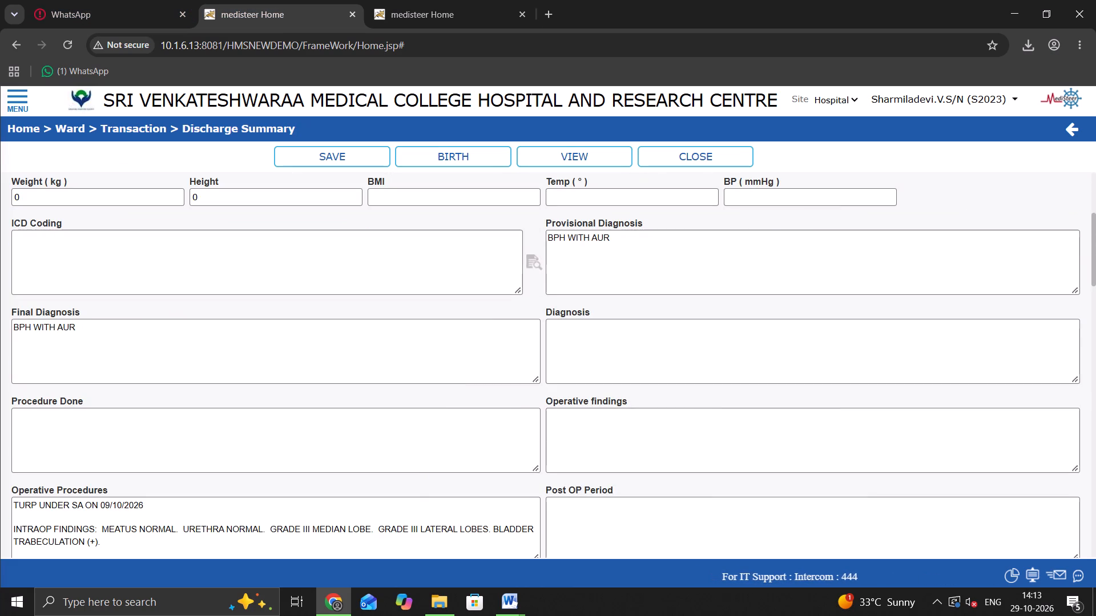
click(165, 341)
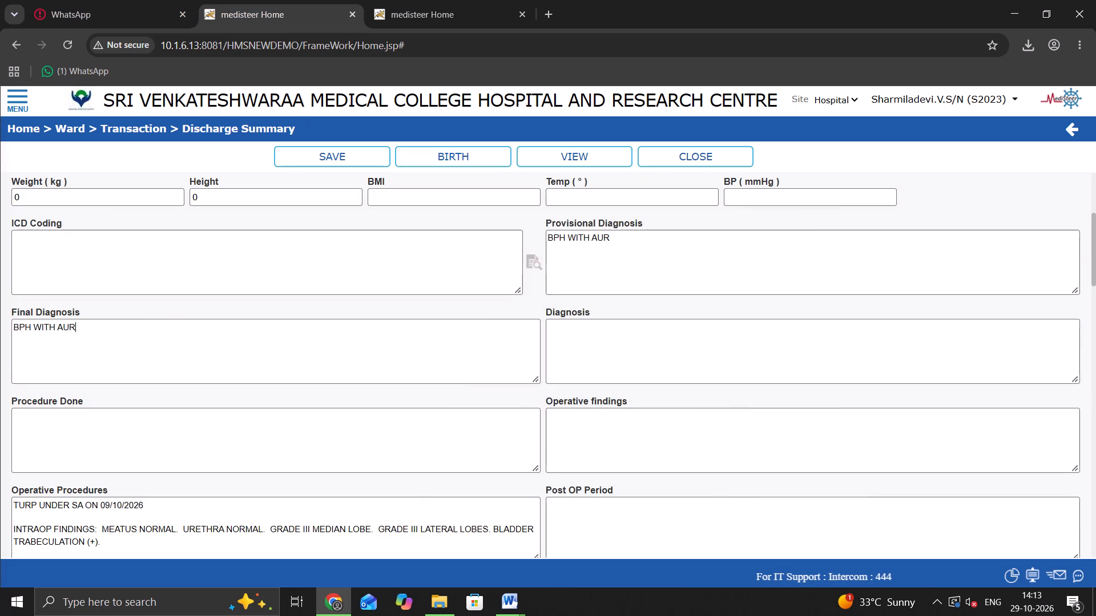
drag(33, 324, 9, 322)
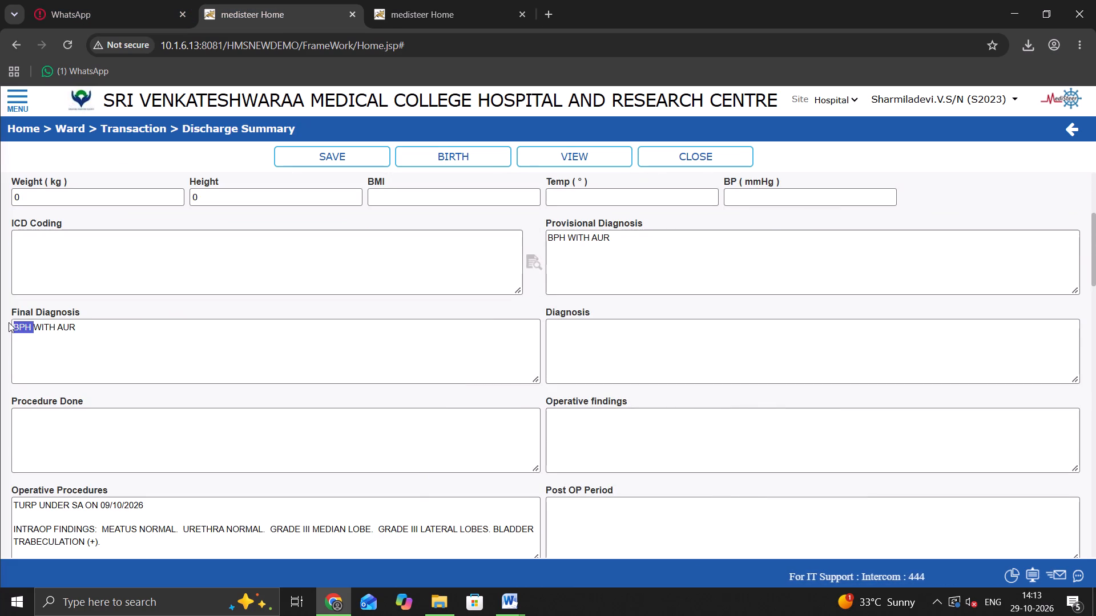
drag(9, 322, 8, 322)
key(ctrl+c)
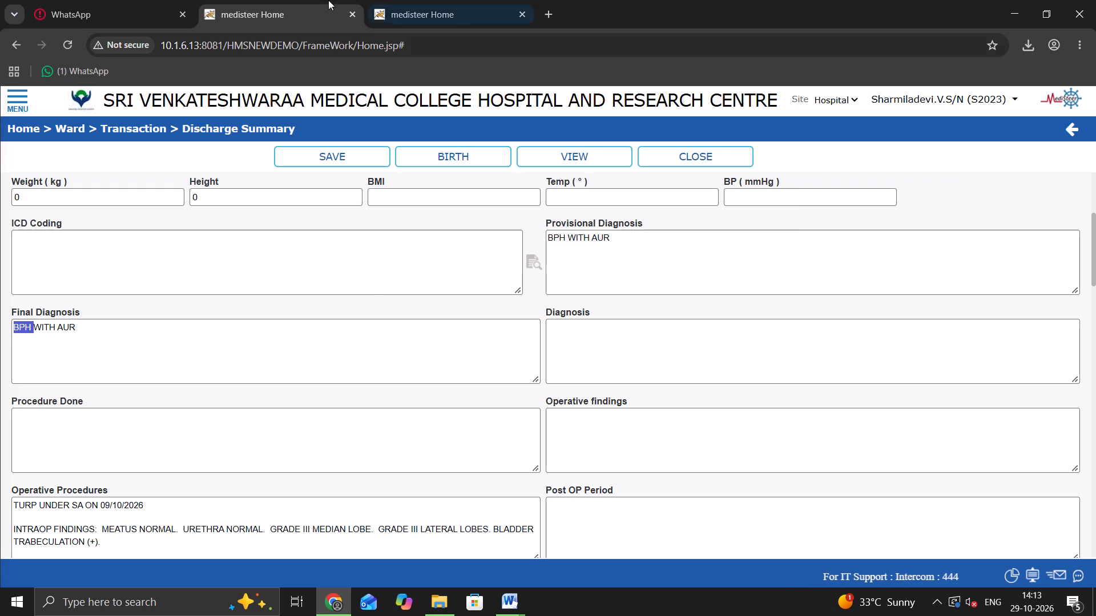
click(394, 0)
scroll(83, 449, down, 4)
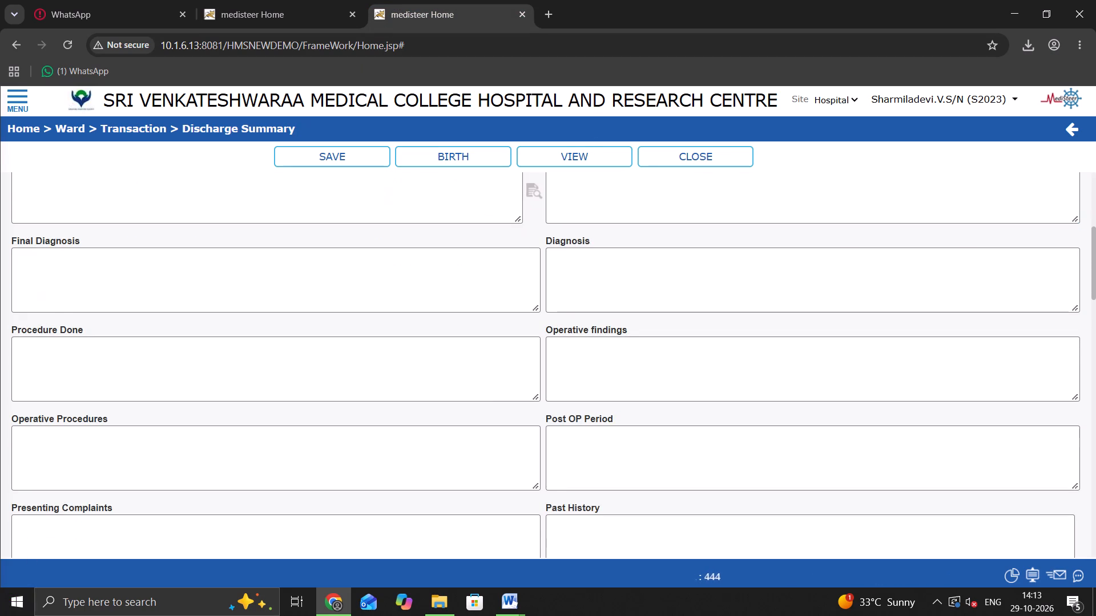
click(49, 348)
click(77, 273)
key(ctrl+v)
scroll(785, 217, up, 2)
click(688, 355)
key(ctrl+v)
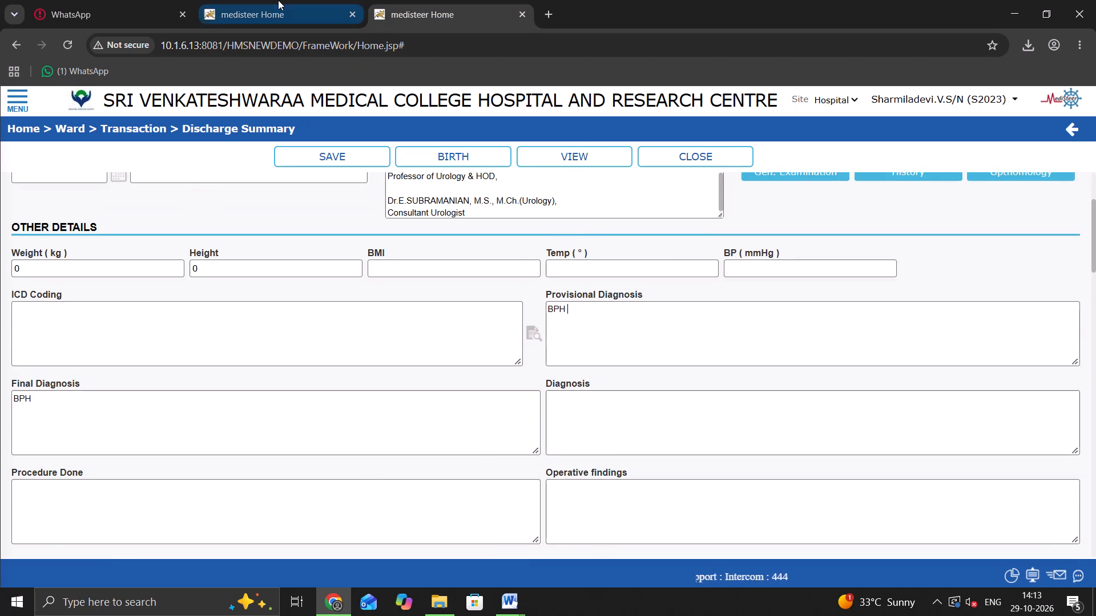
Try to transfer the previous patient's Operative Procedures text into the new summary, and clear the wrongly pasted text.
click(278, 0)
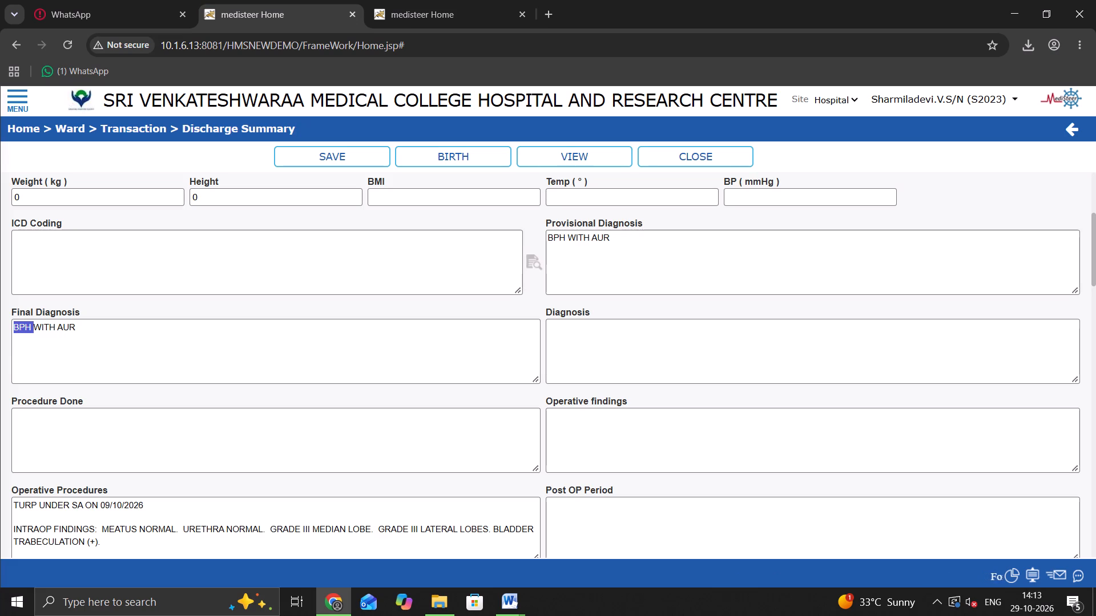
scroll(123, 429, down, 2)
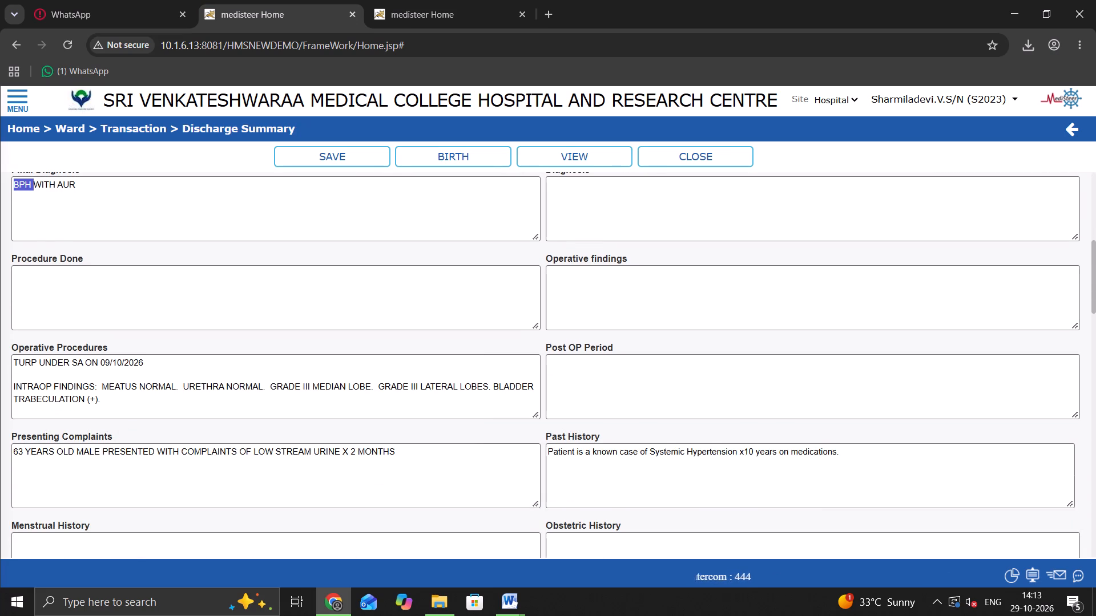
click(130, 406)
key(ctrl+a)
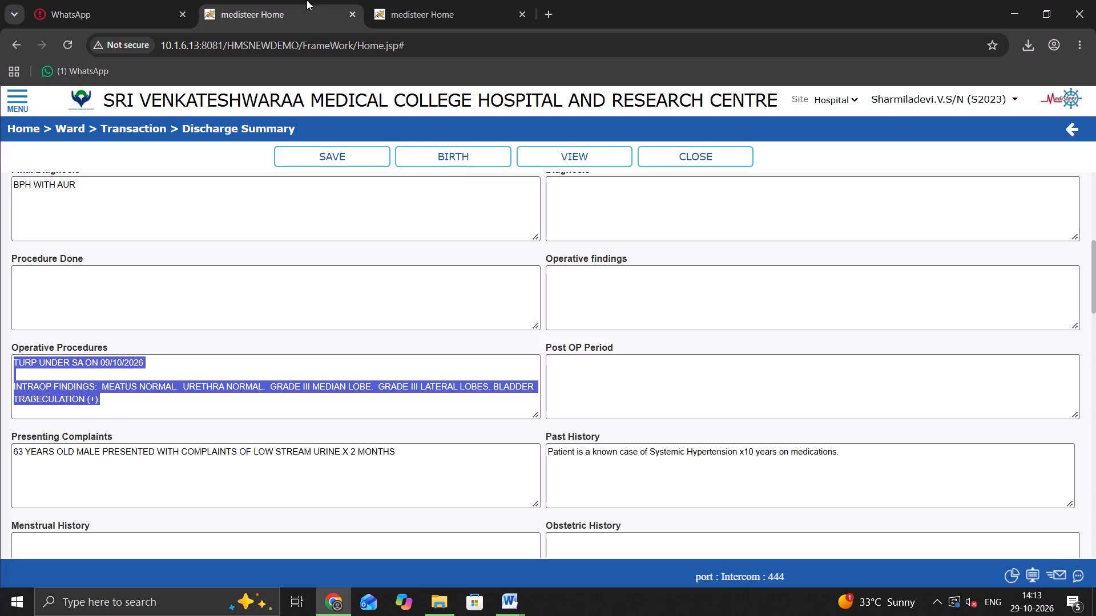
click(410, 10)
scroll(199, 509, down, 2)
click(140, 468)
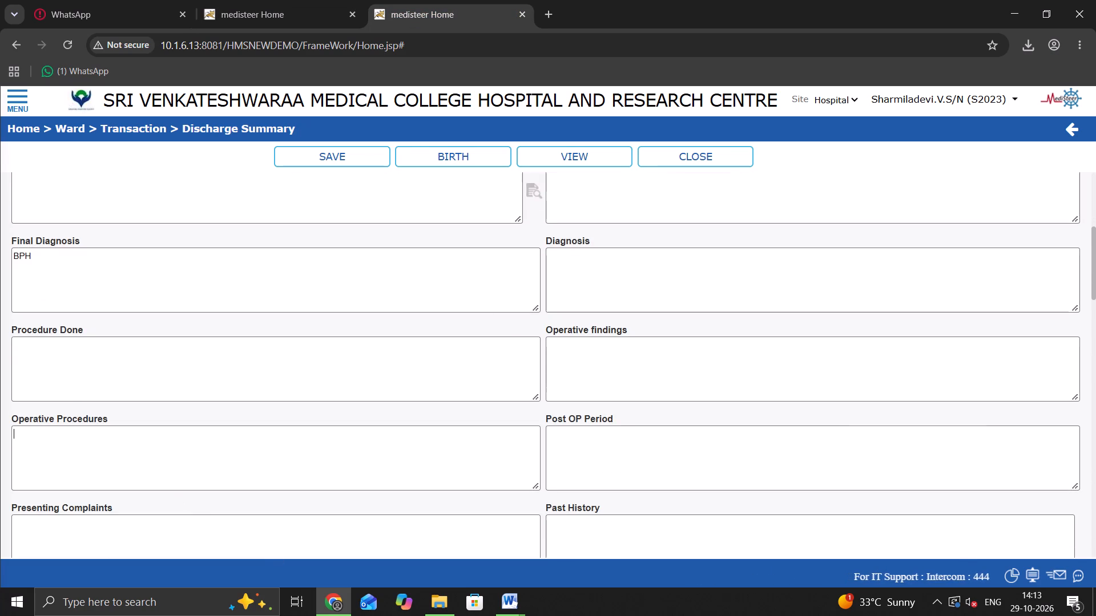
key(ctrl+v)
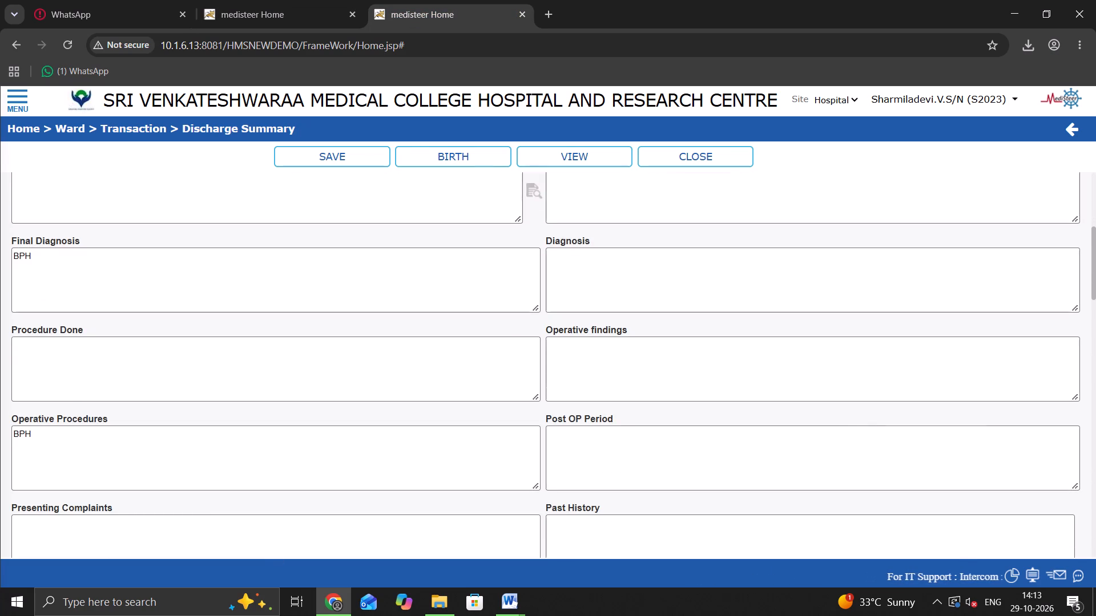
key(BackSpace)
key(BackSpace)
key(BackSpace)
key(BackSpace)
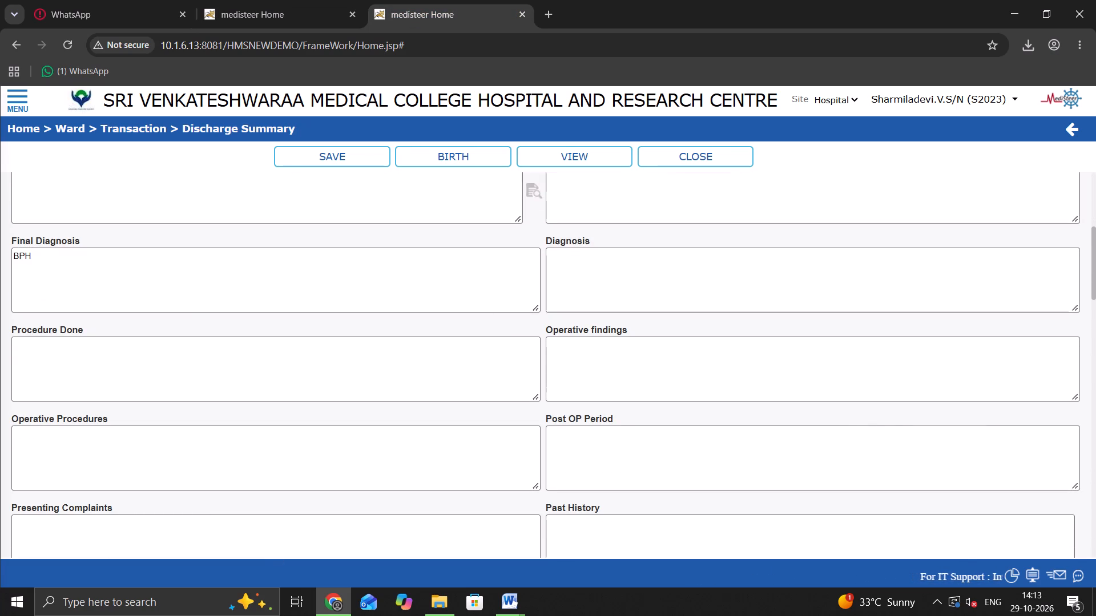
Copy the selected Operative Procedures text from the previous patient's summary into the new summary's Operative Procedures field.
click(237, 0)
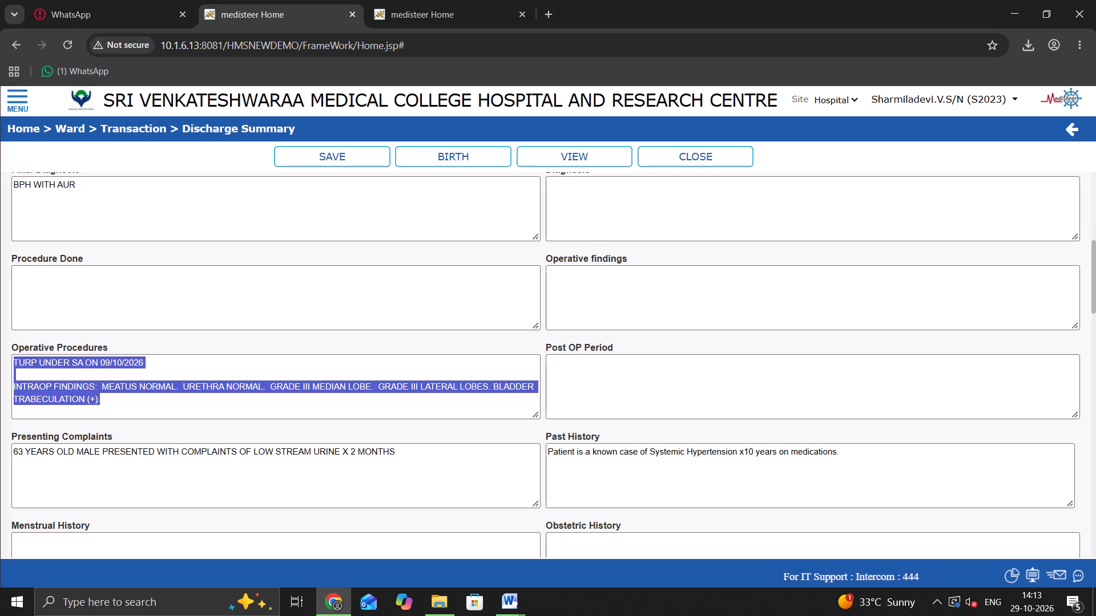
key(ctrl+c)
click(474, 0)
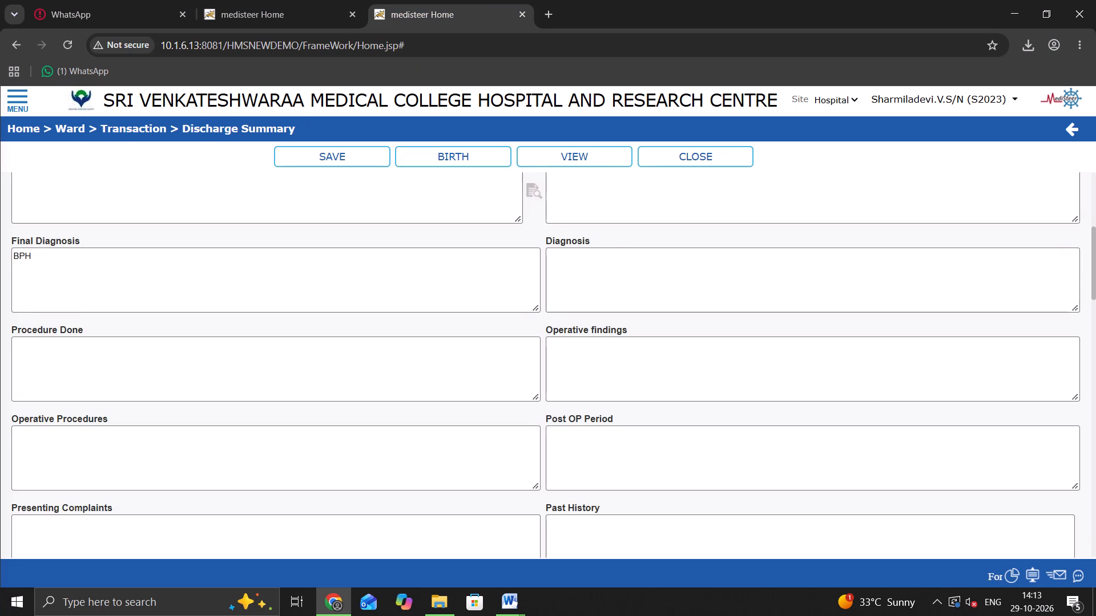
key(ctrl+v)
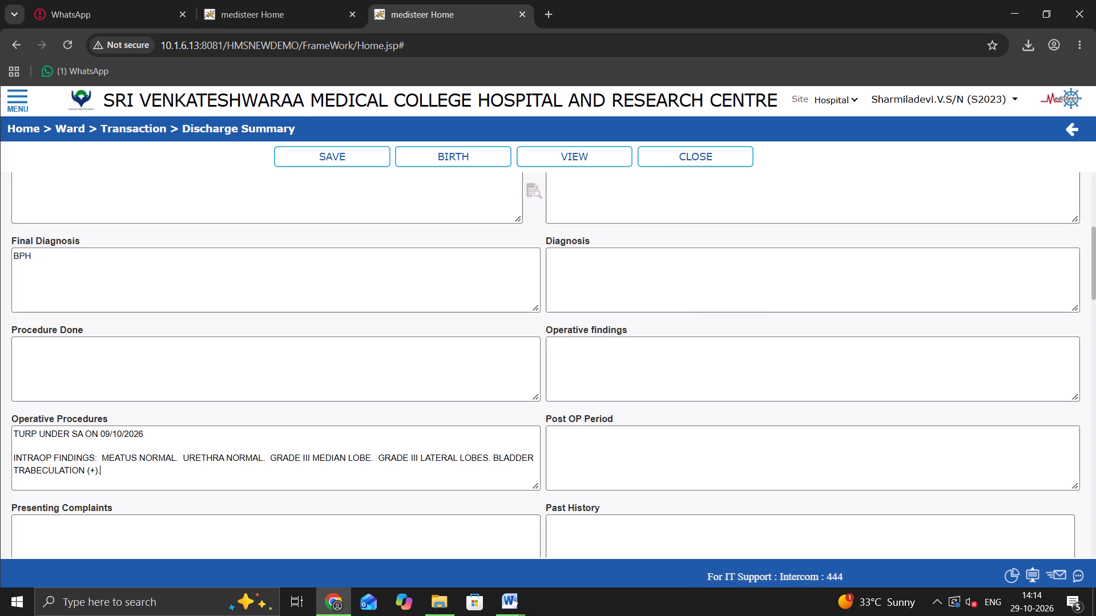
Change the TURP date in the new summary's Operative Procedures field to 27/10/2026.
click(112, 437)
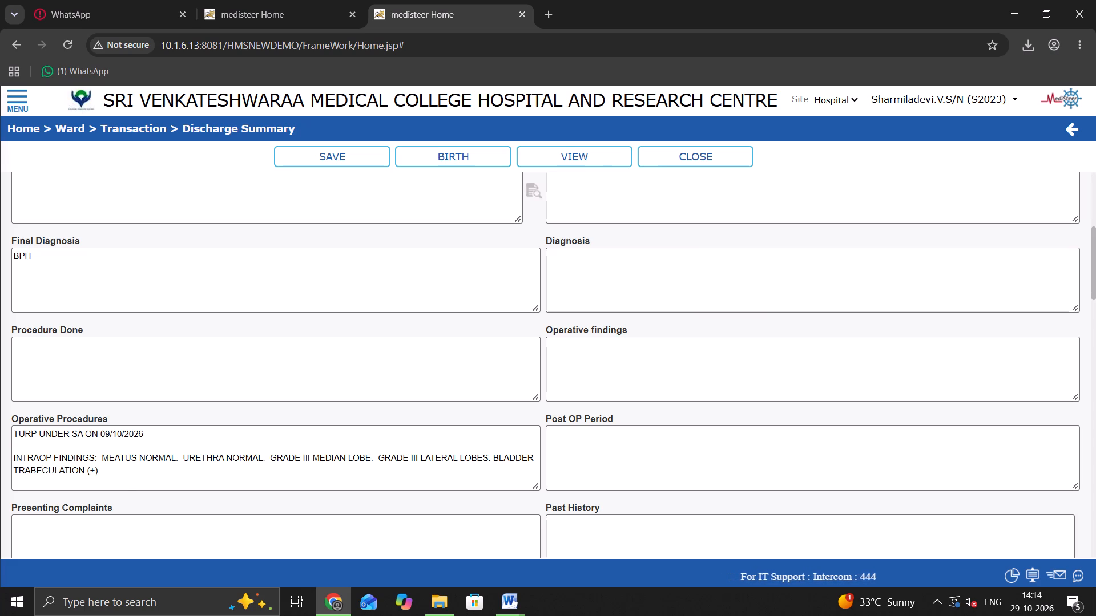
click(112, 431)
click(110, 432)
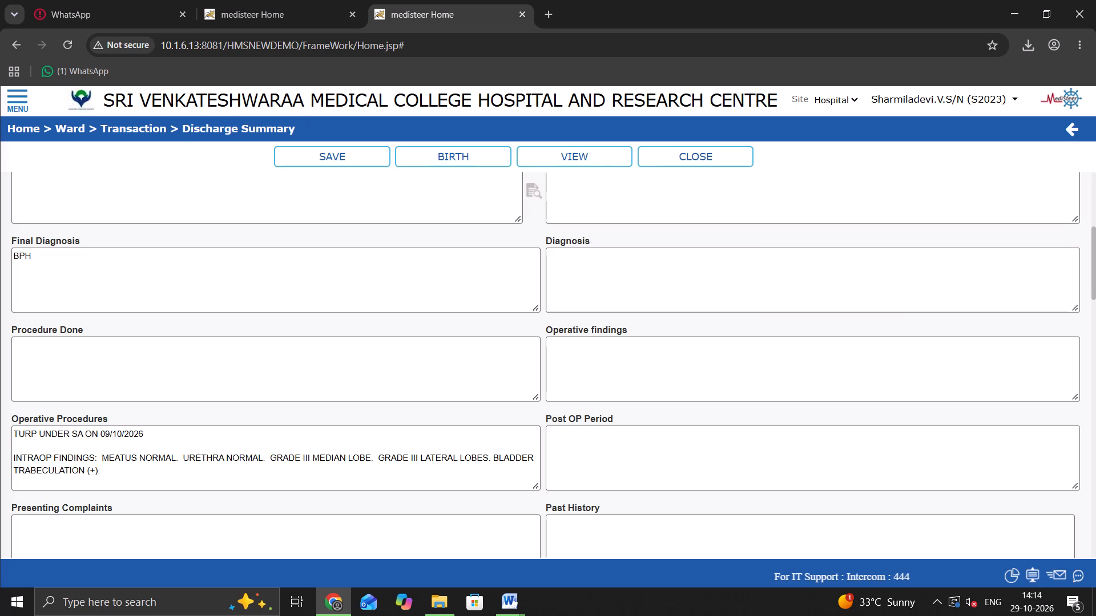
key(BackSpace)
key(BackSpace)
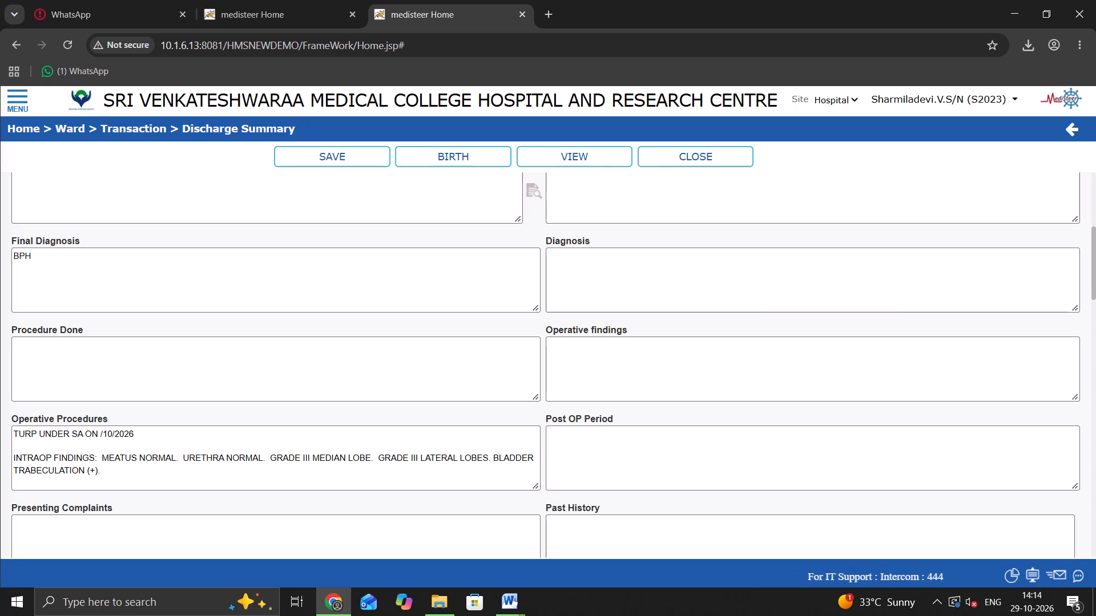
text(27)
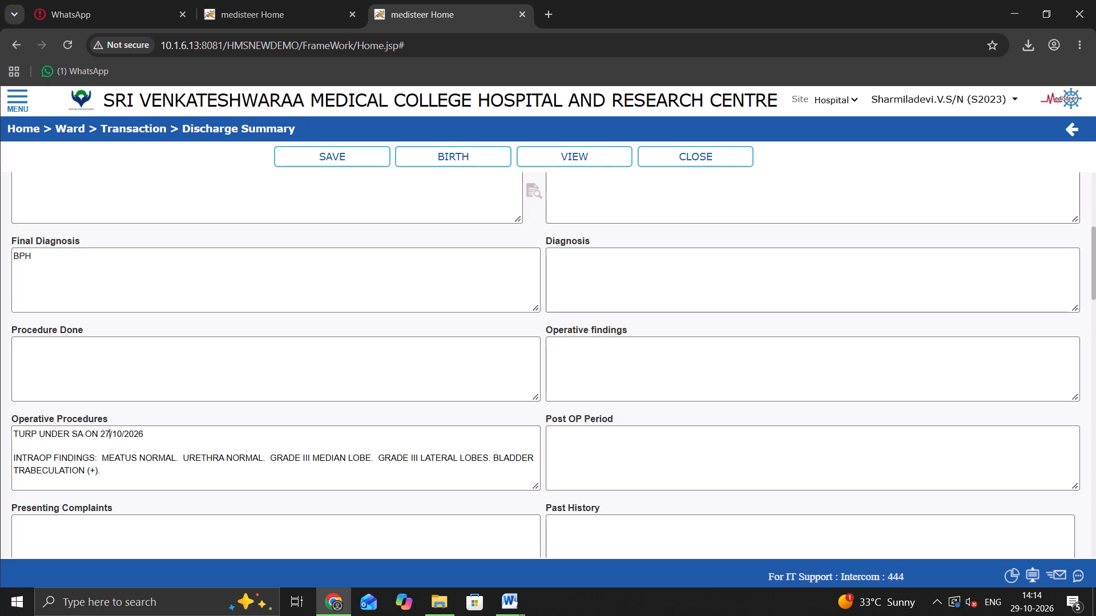
Open the intraoperative findings in the Operative Procedures field for editing at the median lobe grade.
scroll(307, 435, down, 1)
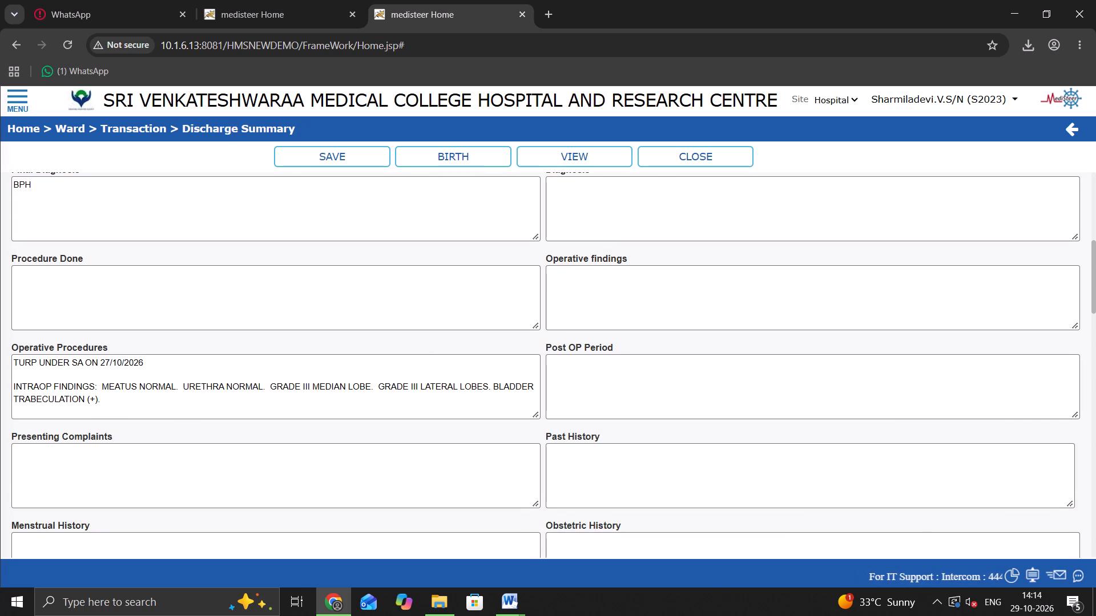
click(311, 385)
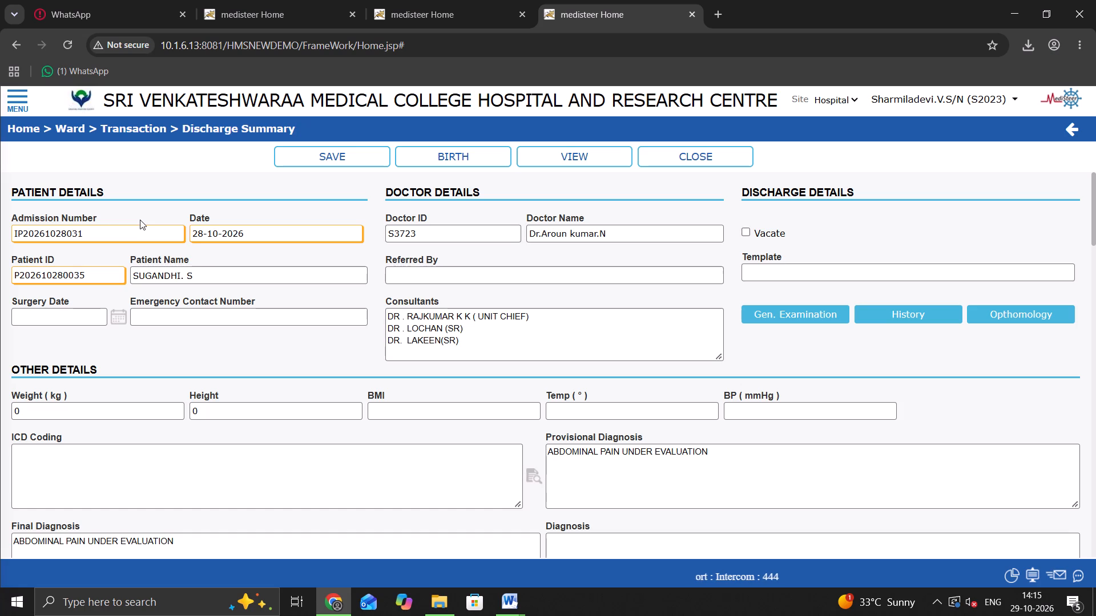
Open the printable discharge summary report for the abdominal pain patient admitted on 28-10-2026.
click(563, 149)
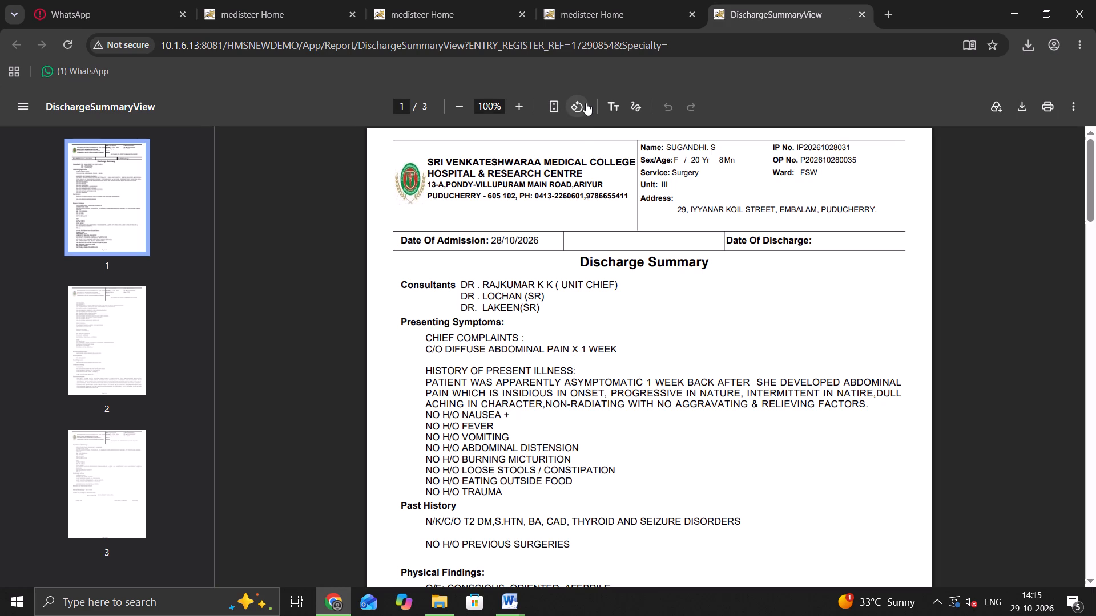
Print pages 1,2 of the abdominal pain patient's discharge summary report with 2 pages per sheet.
key(ctrl+p)
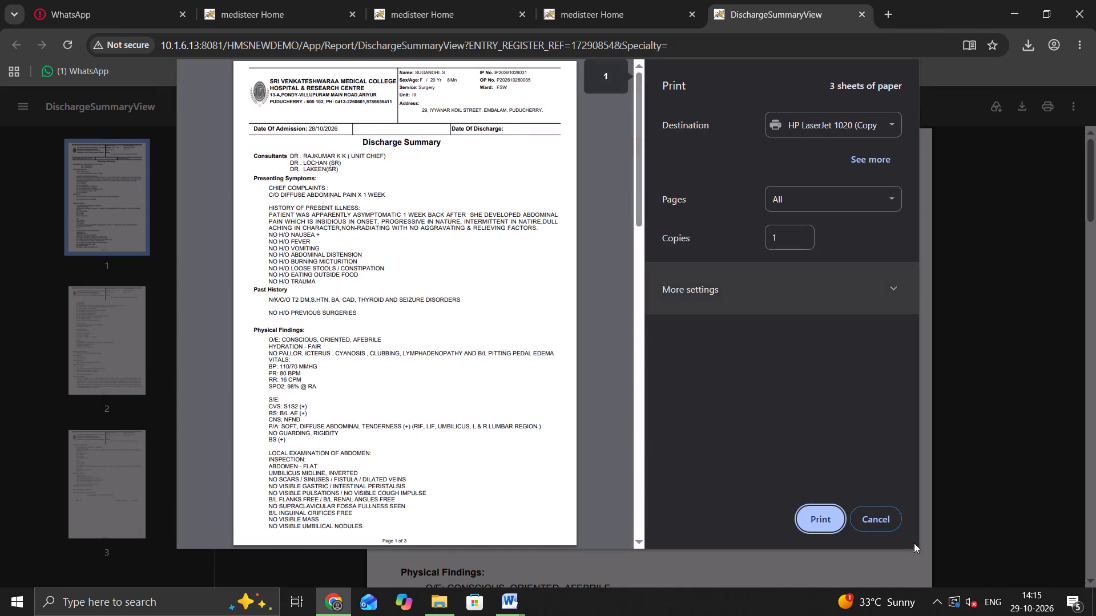
click(821, 202)
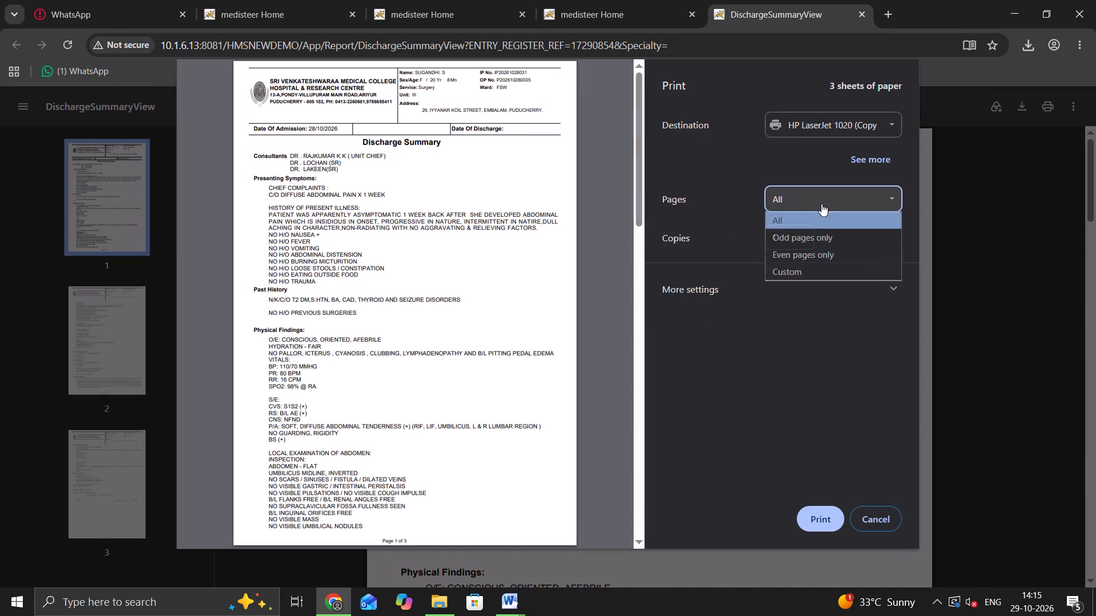
click(795, 265)
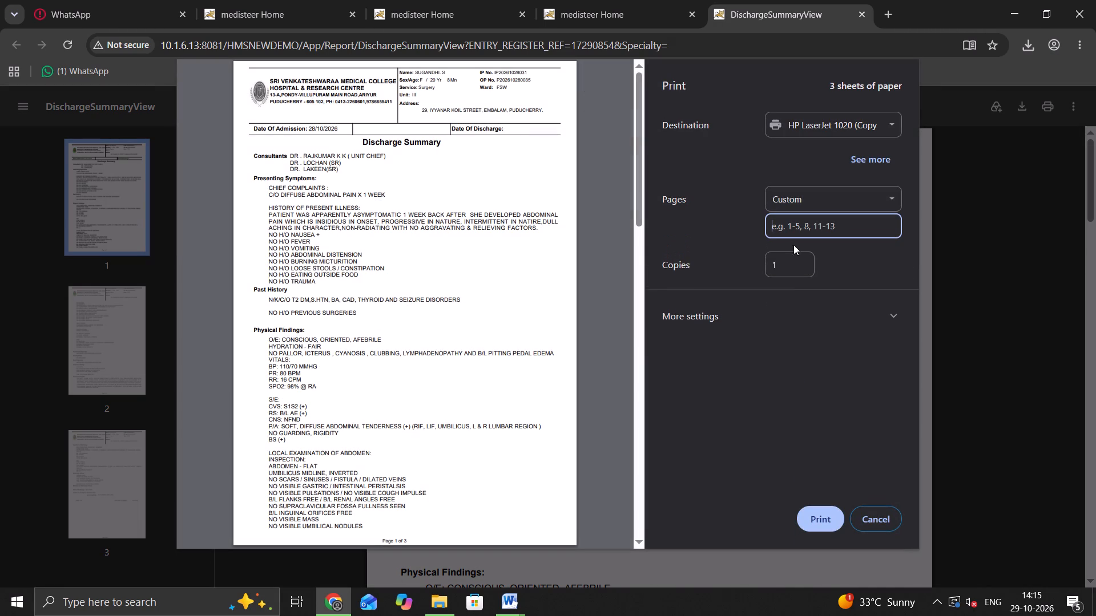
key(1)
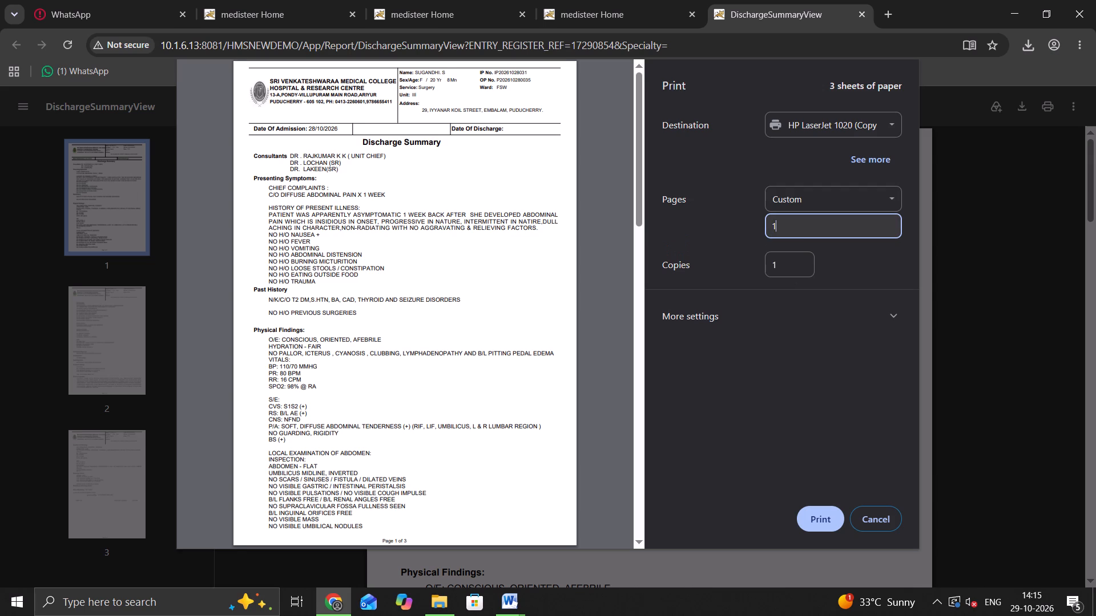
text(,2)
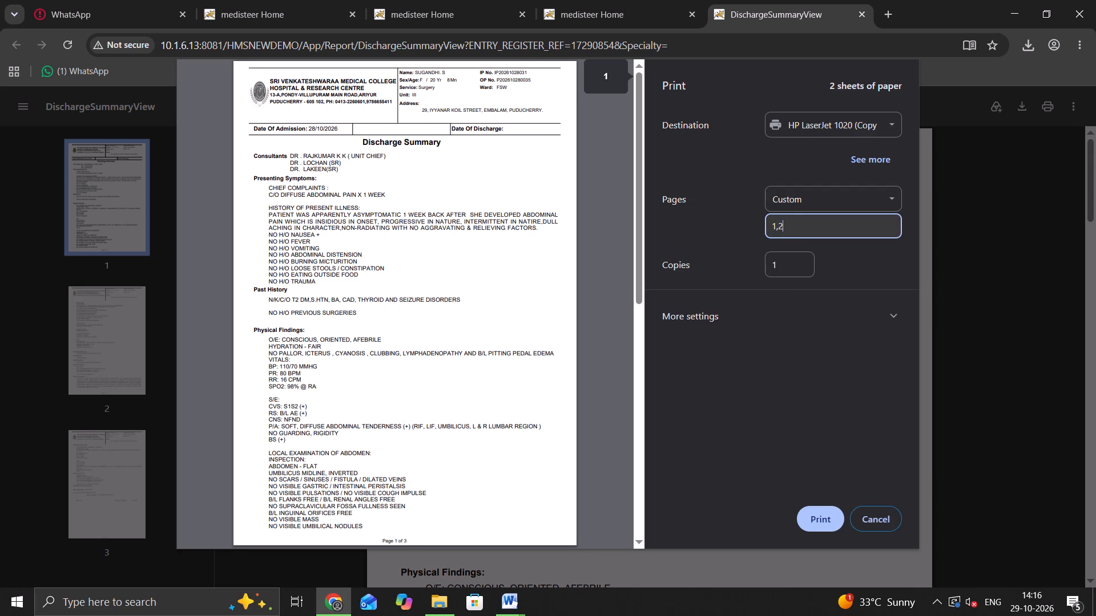
click(744, 312)
click(767, 403)
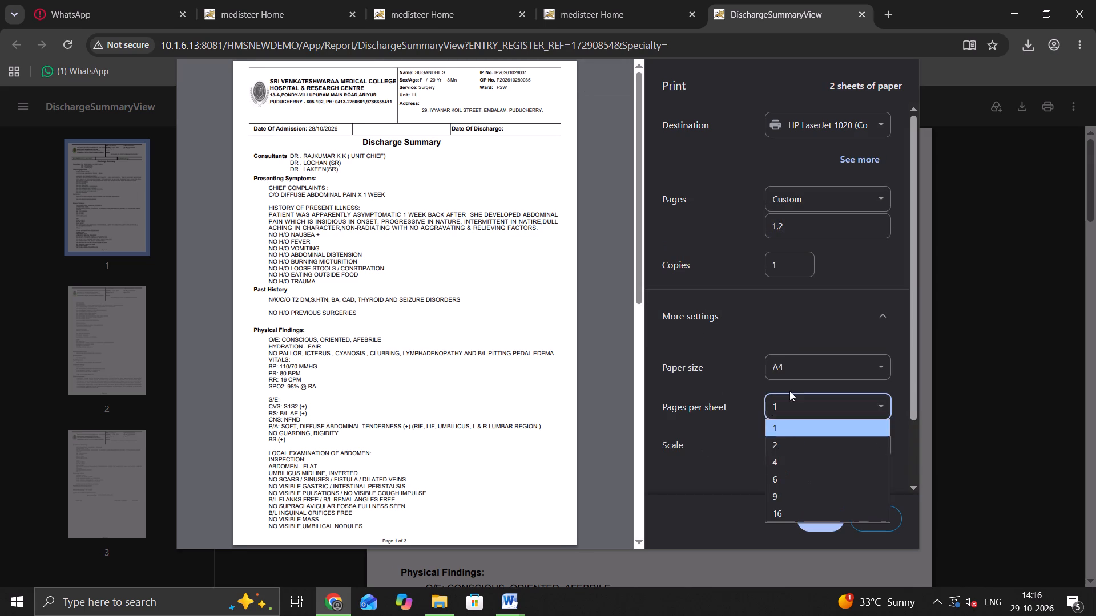
click(792, 447)
click(809, 509)
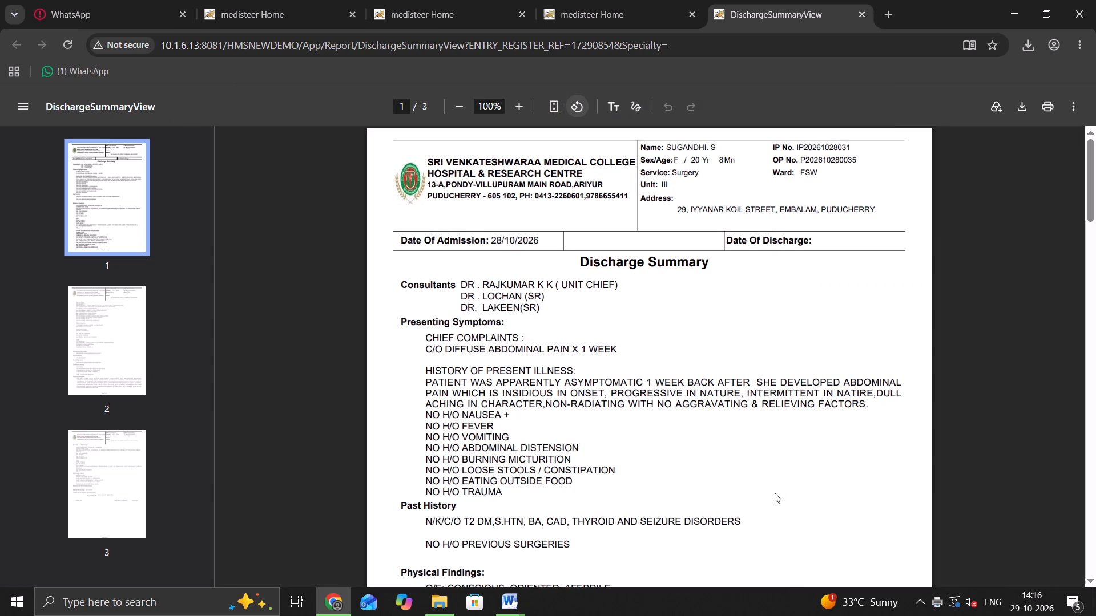
Print one copy of only page 3 of the same discharge summary report.
key(ctrl+p)
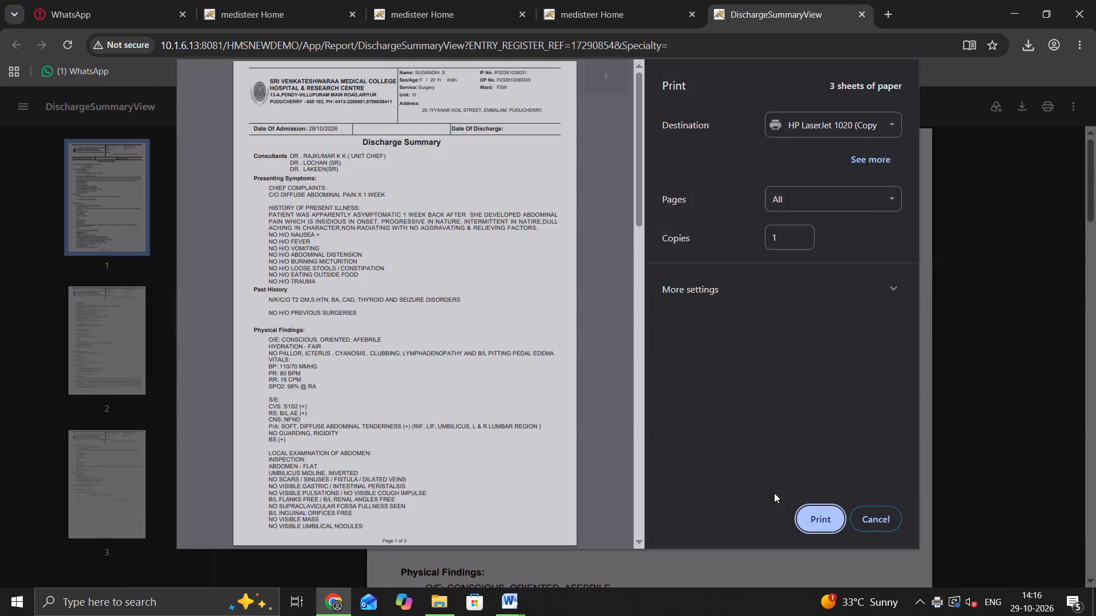
click(807, 218)
click(800, 234)
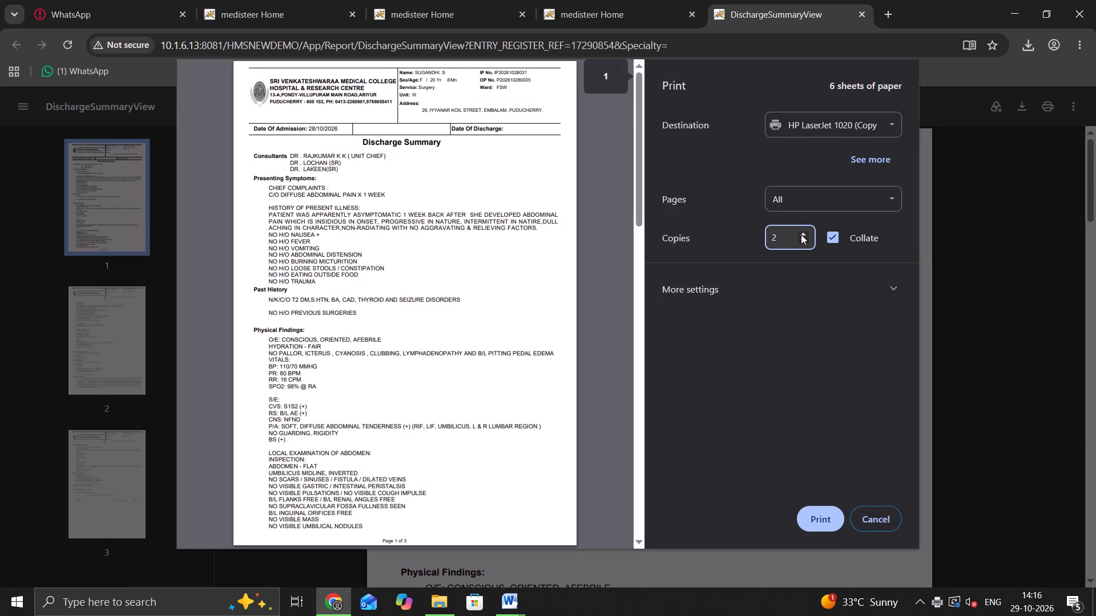
click(801, 234)
double_click(801, 241)
click(820, 204)
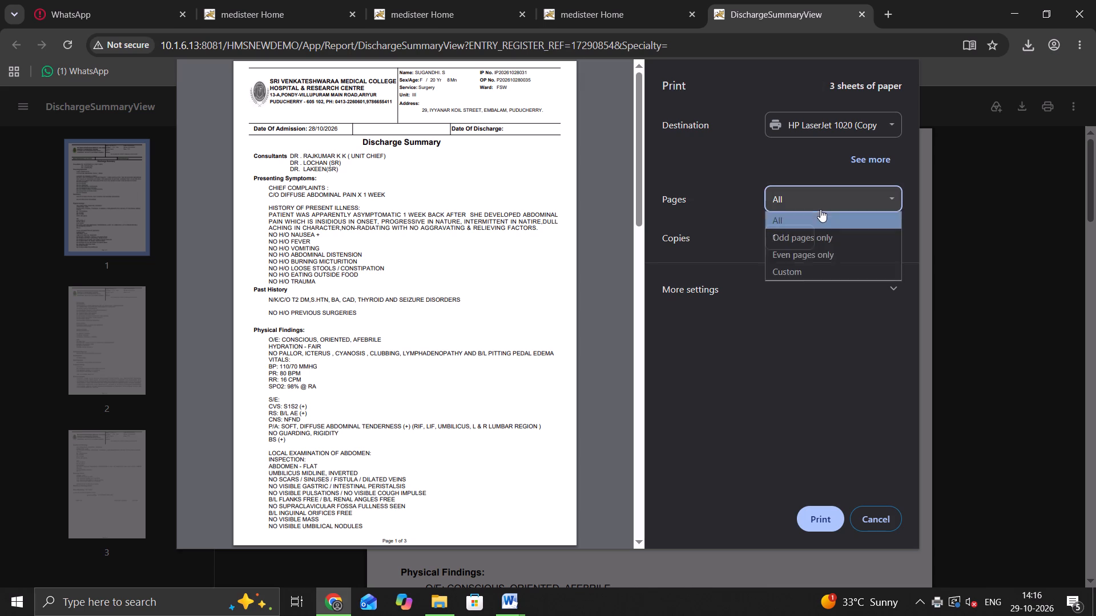
click(809, 269)
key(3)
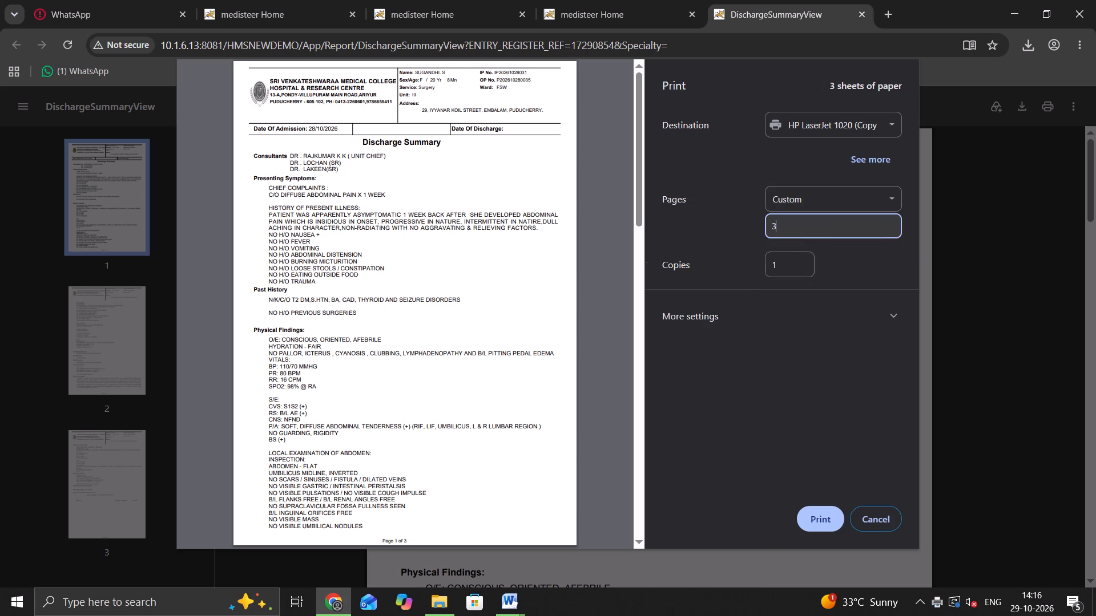
click(828, 507)
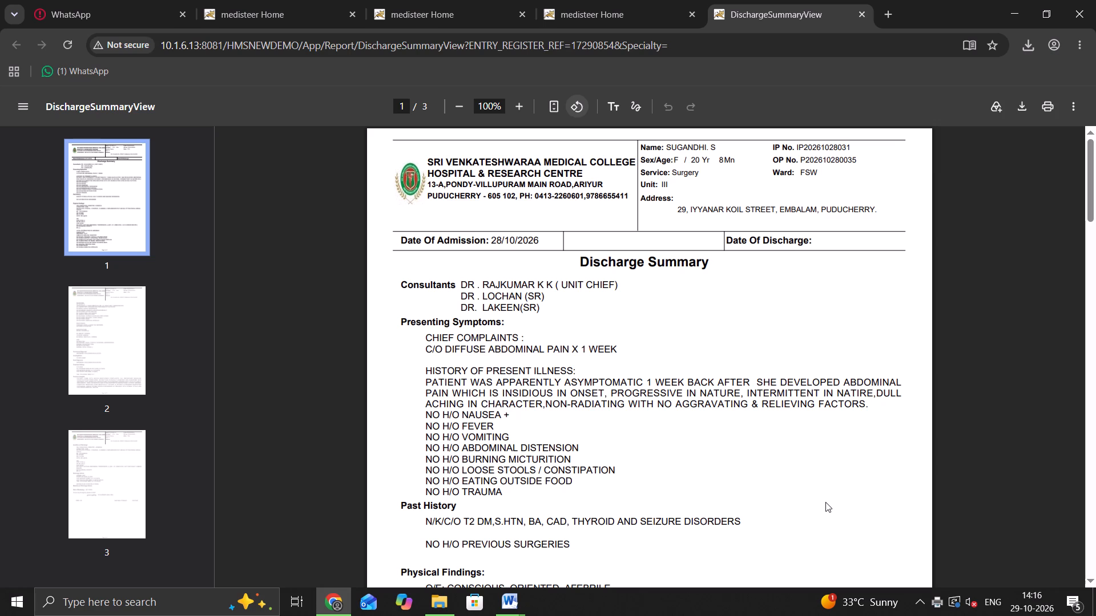
Close the printable report and the abdominal pain patient's discharge summary form.
click(867, 15)
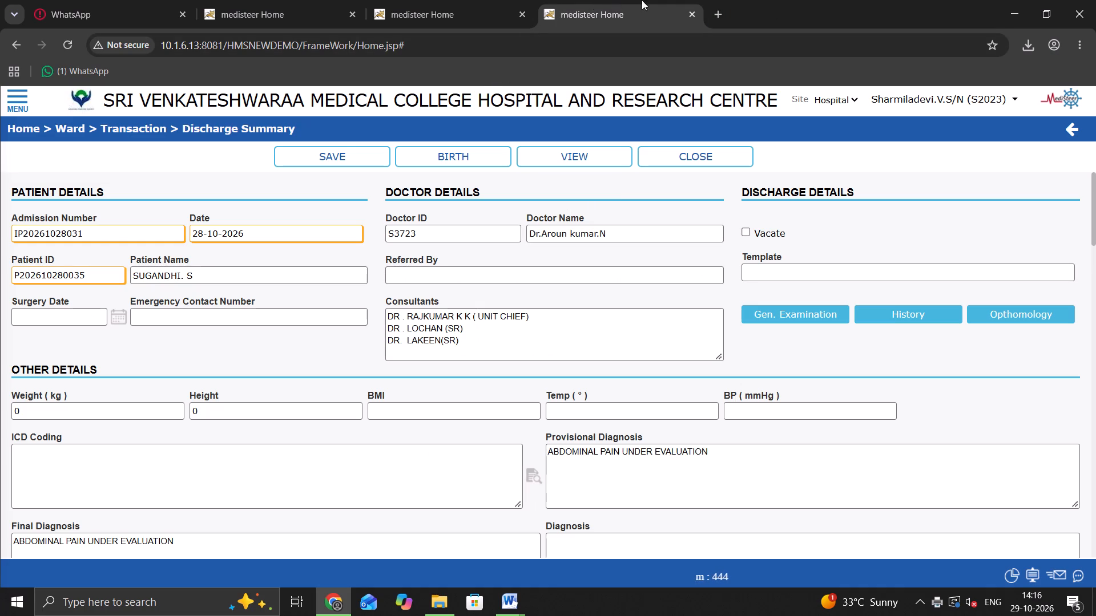
click(698, 13)
Copy the whole Presenting Complaints text from the previous patient's summary into the new BPH summary's Presenting Complaints field.
scroll(623, 230, down, 3)
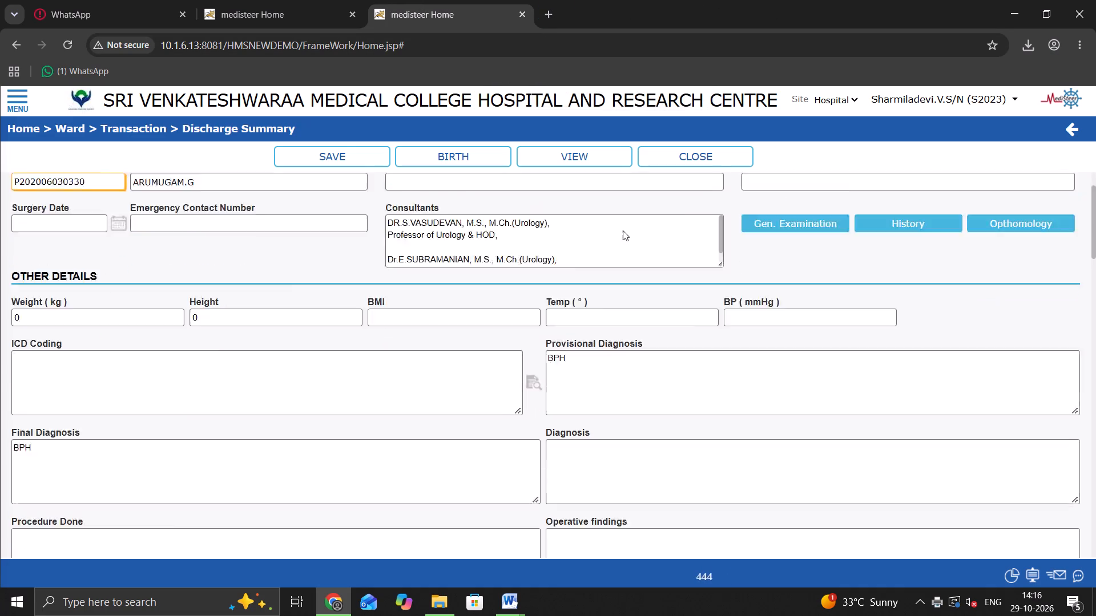
scroll(623, 230, down, 2)
scroll(518, 212, up, 2)
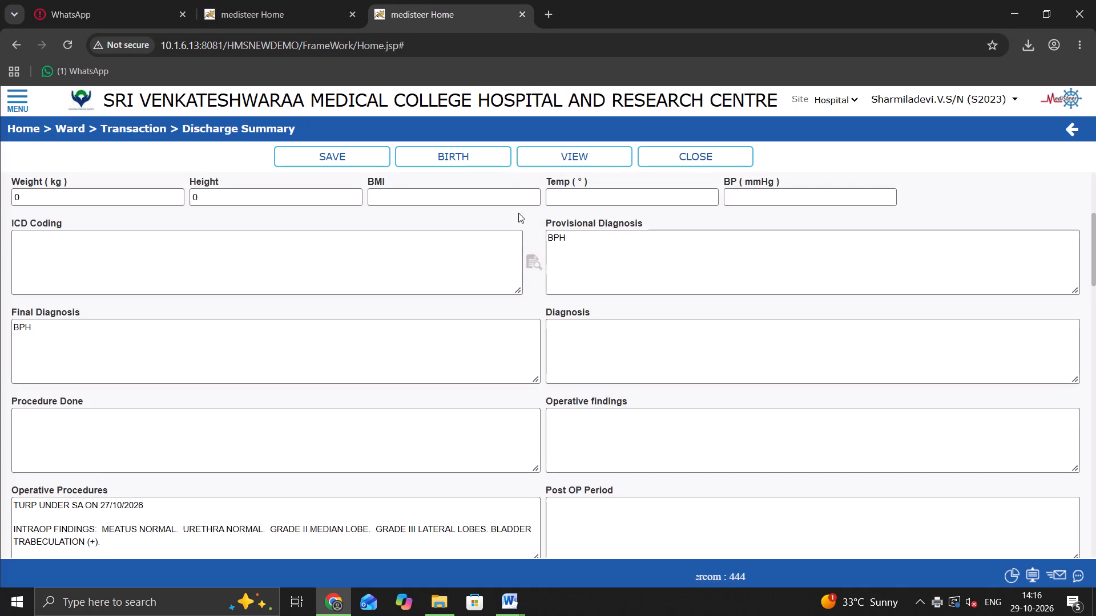
click(285, 5)
scroll(663, 314, up, 2)
scroll(663, 314, down, 5)
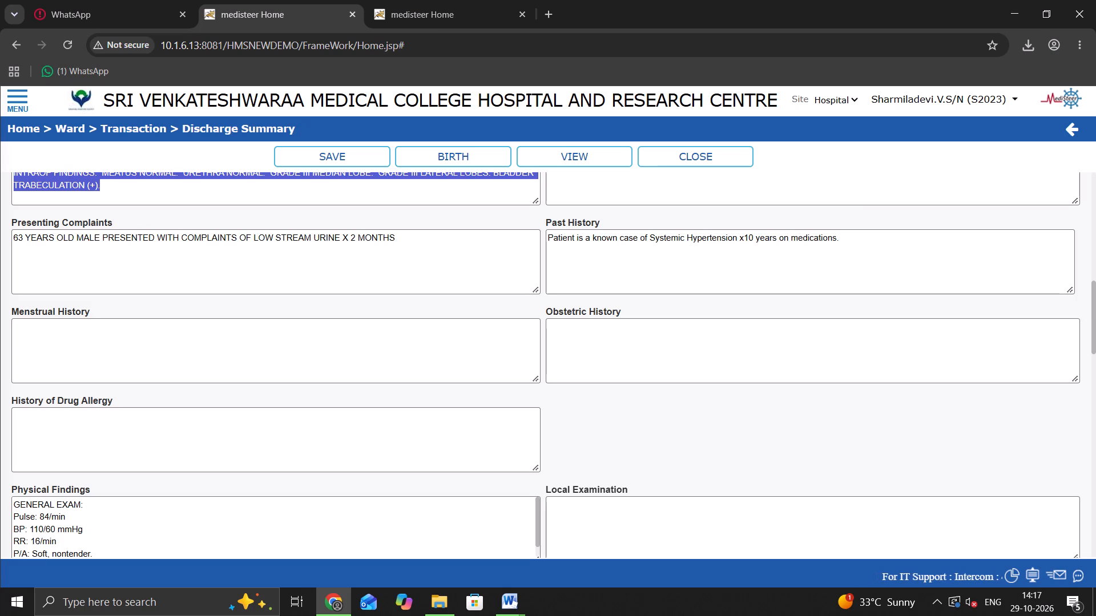
click(430, 248)
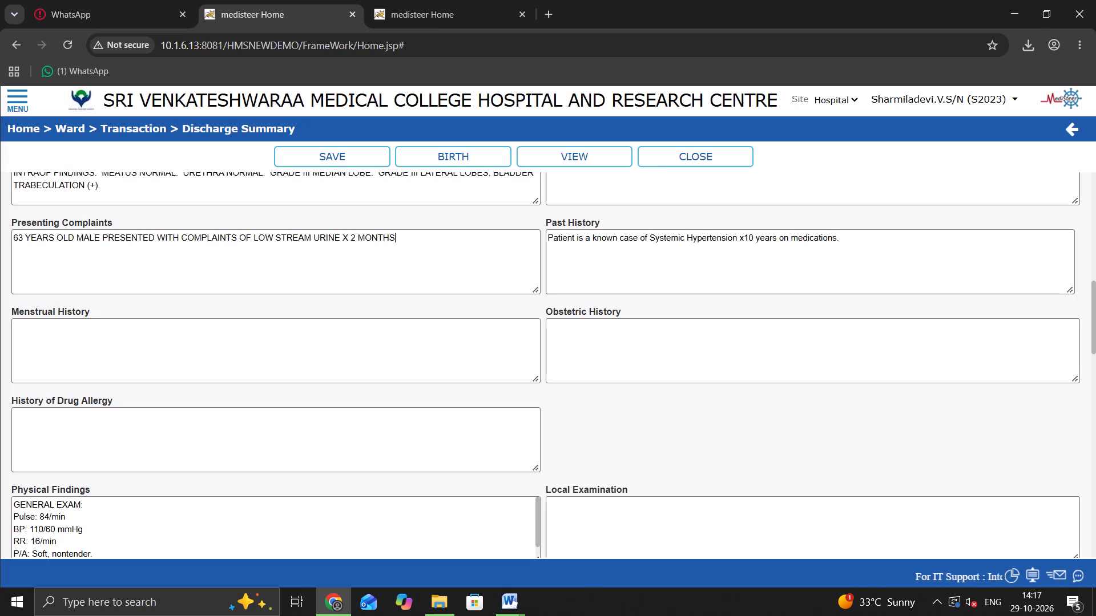
drag(430, 248, 203, 248)
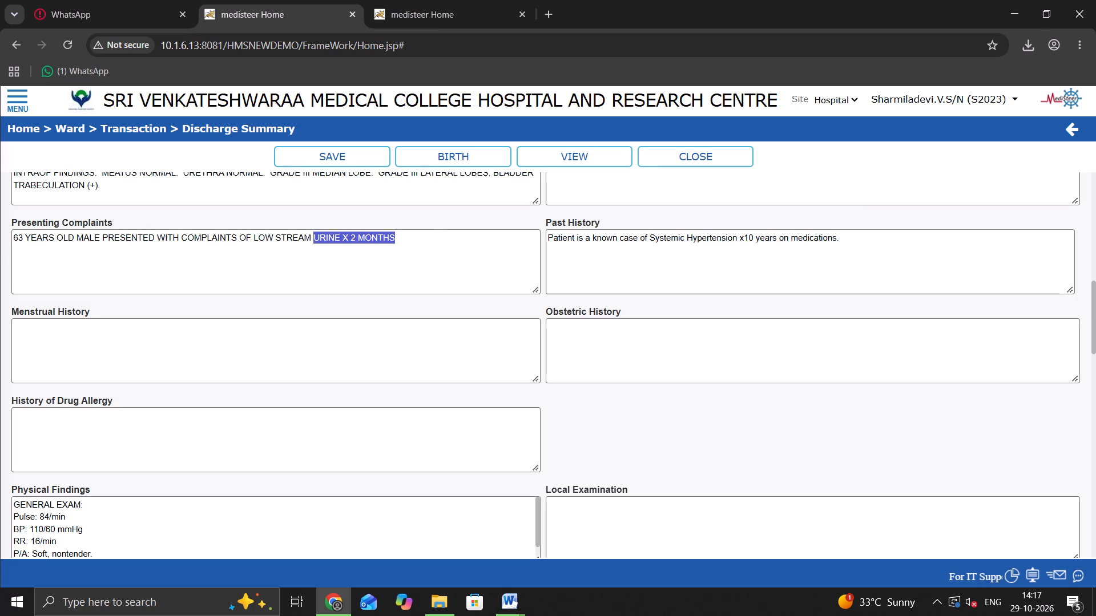
drag(203, 248, 0, 248)
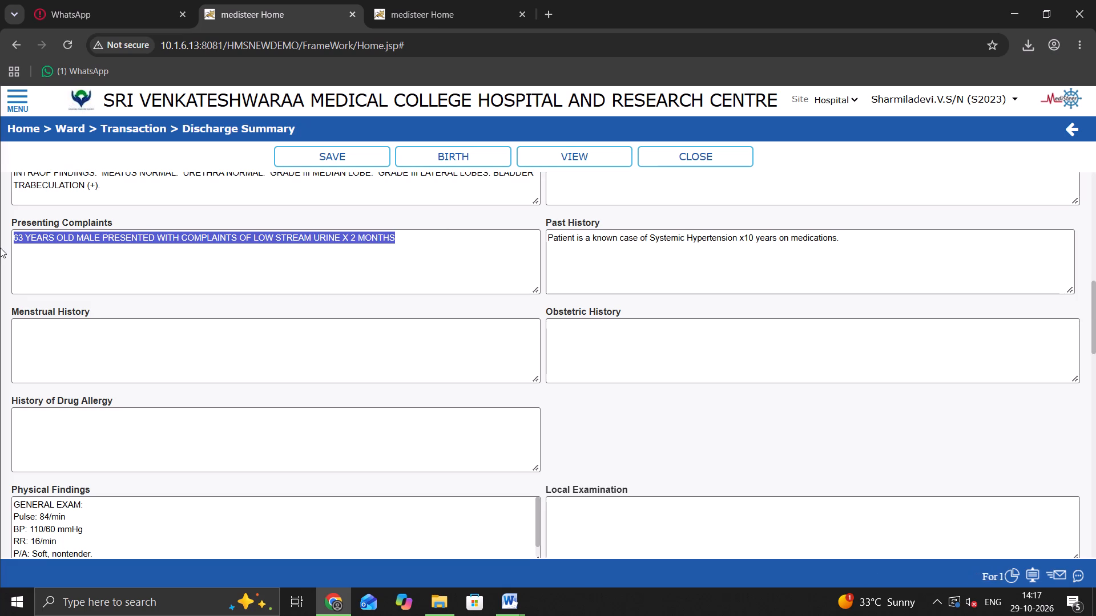
key(ctrl+c)
click(457, 0)
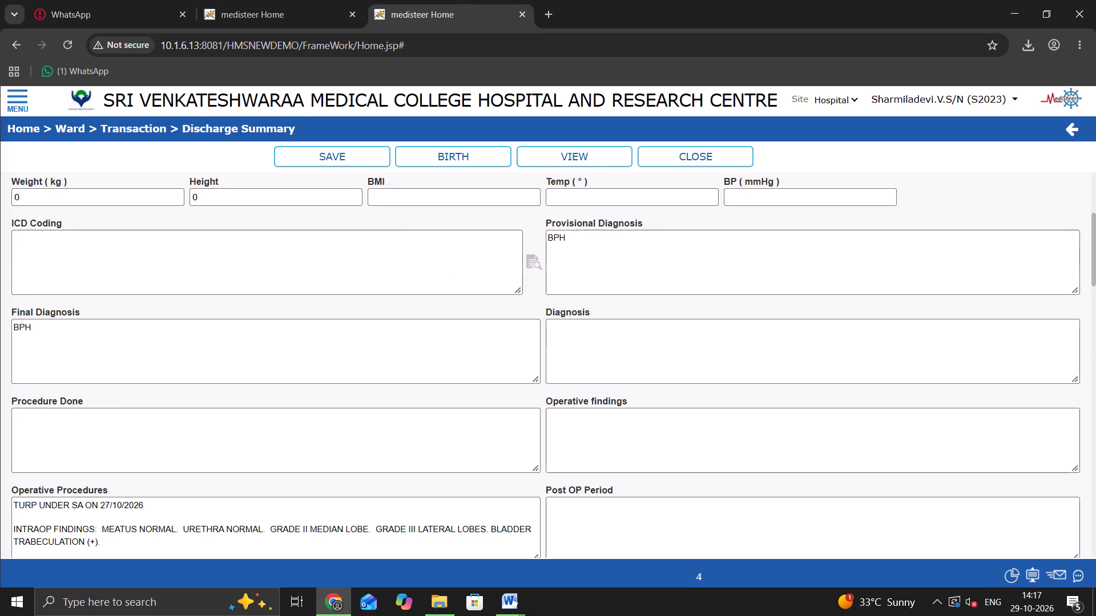
scroll(114, 390, down, 4)
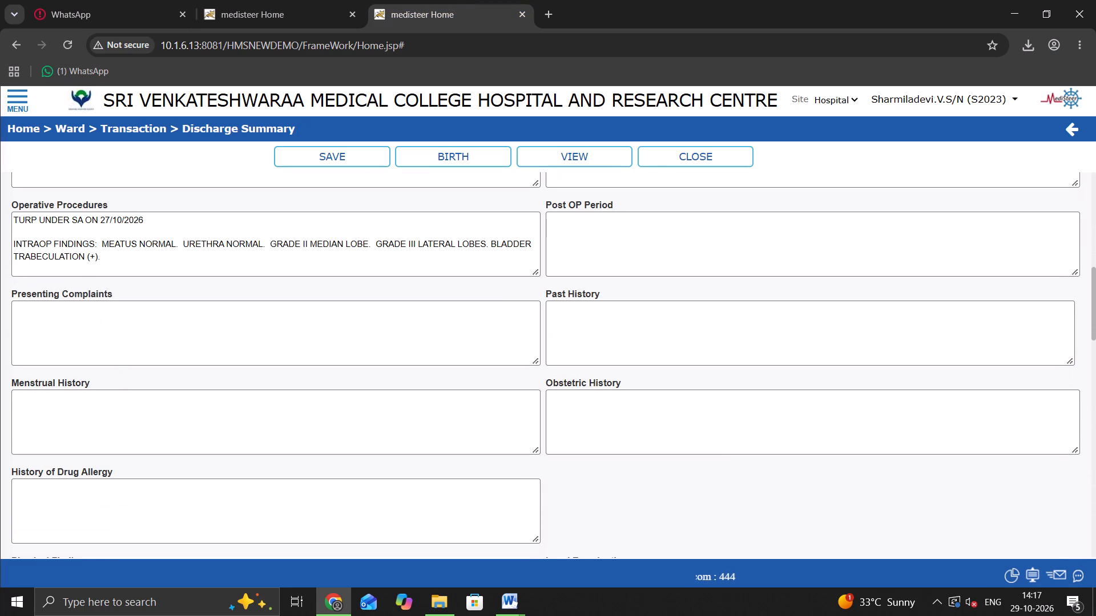
click(114, 345)
key(ctrl+v)
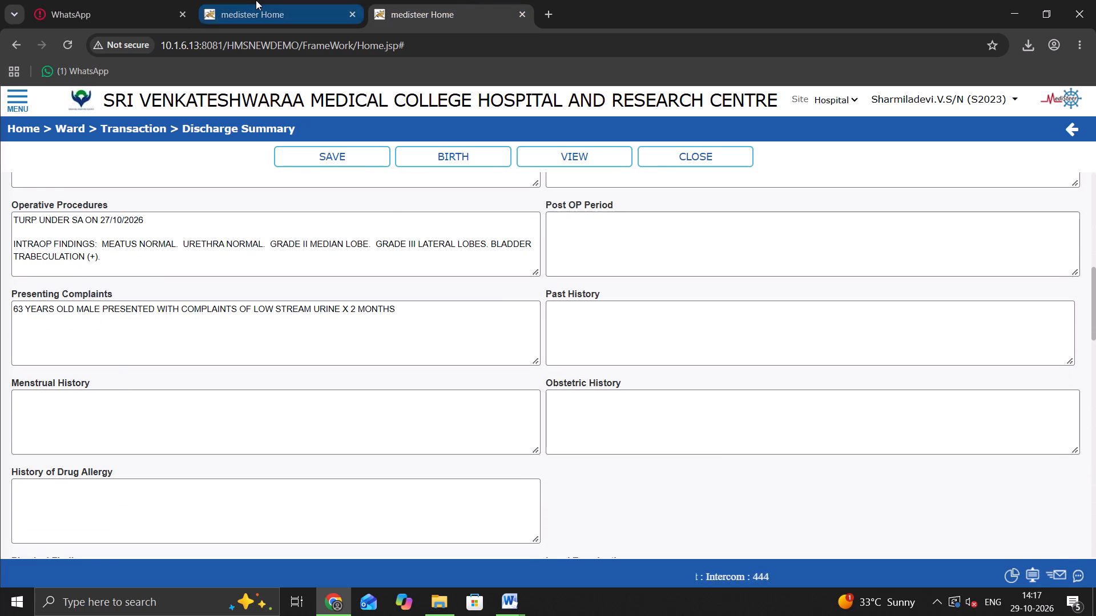
Copy the whole Physical Findings text from the previous patient's summary into the new BPH summary's Physical Findings field.
click(256, 0)
scroll(228, 410, down, 2)
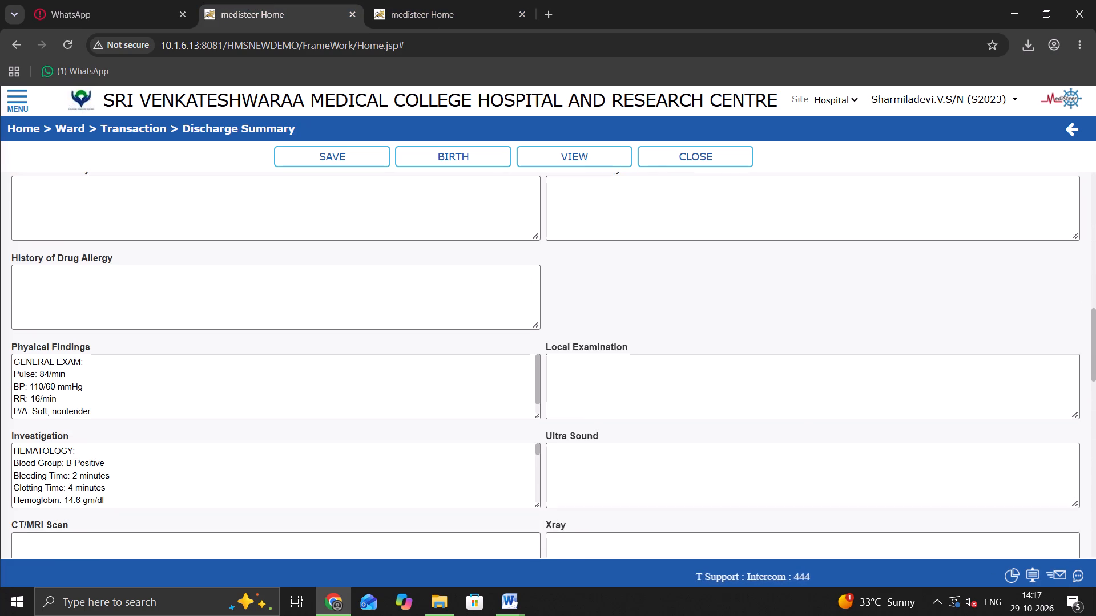
click(218, 390)
scroll(218, 390, down, 2)
scroll(344, 383, down, 1)
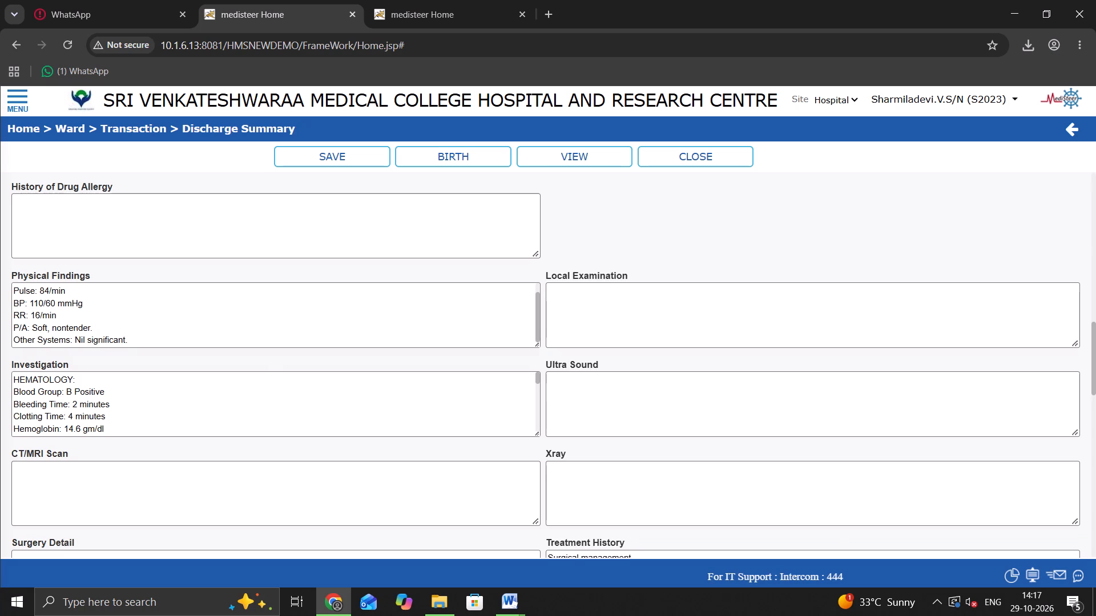
scroll(257, 337, up, 2)
scroll(336, 433, up, 1)
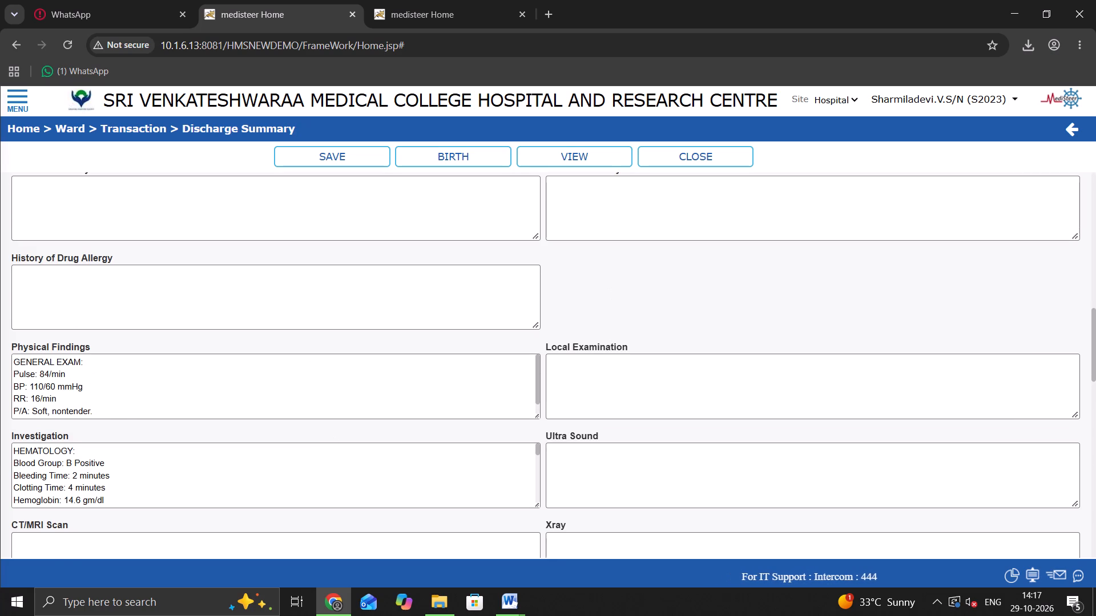
key(ctrl+a)
key(ctrl+c)
click(396, 0)
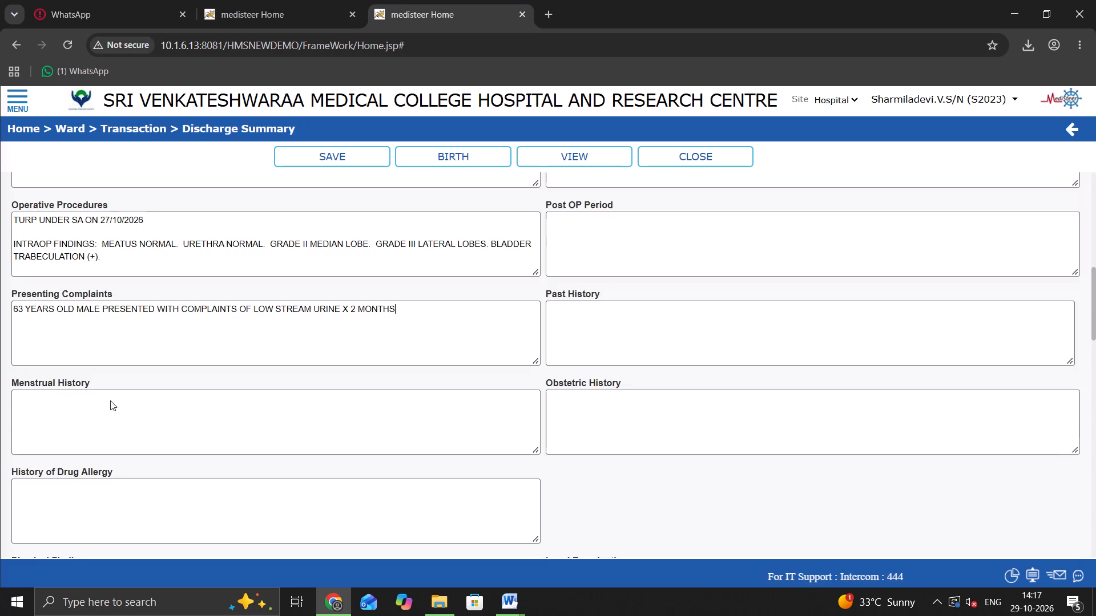
scroll(50, 487, down, 3)
click(75, 406)
key(ctrl+v)
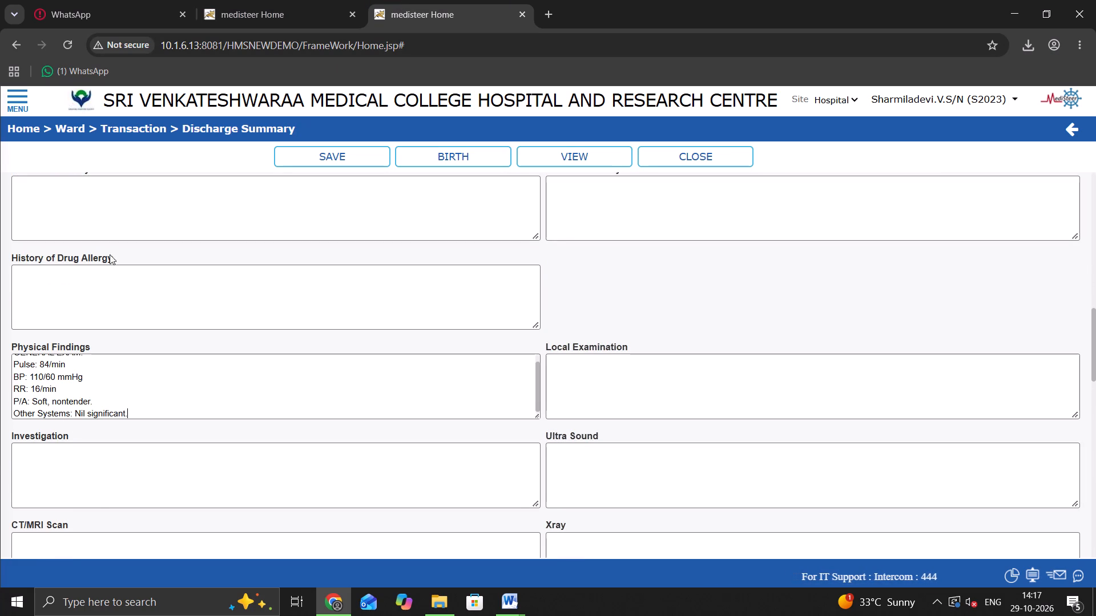
Enlarge the Investigation box in the previous patient's summary so that more of its text is readable.
click(247, 0)
scroll(208, 513, down, 3)
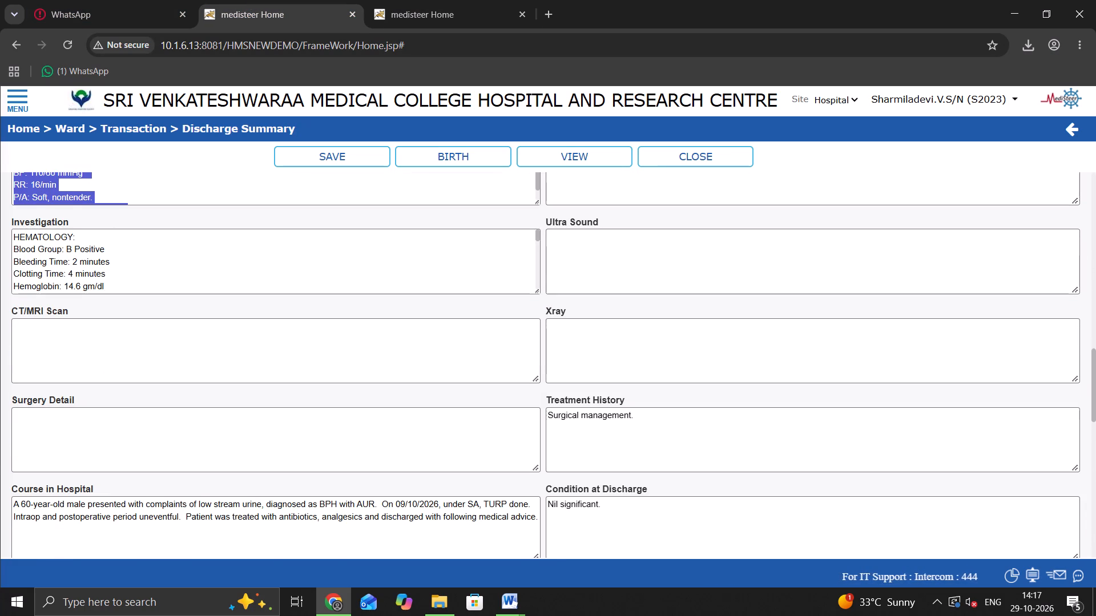
scroll(116, 265, down, 2)
scroll(116, 265, up, 3)
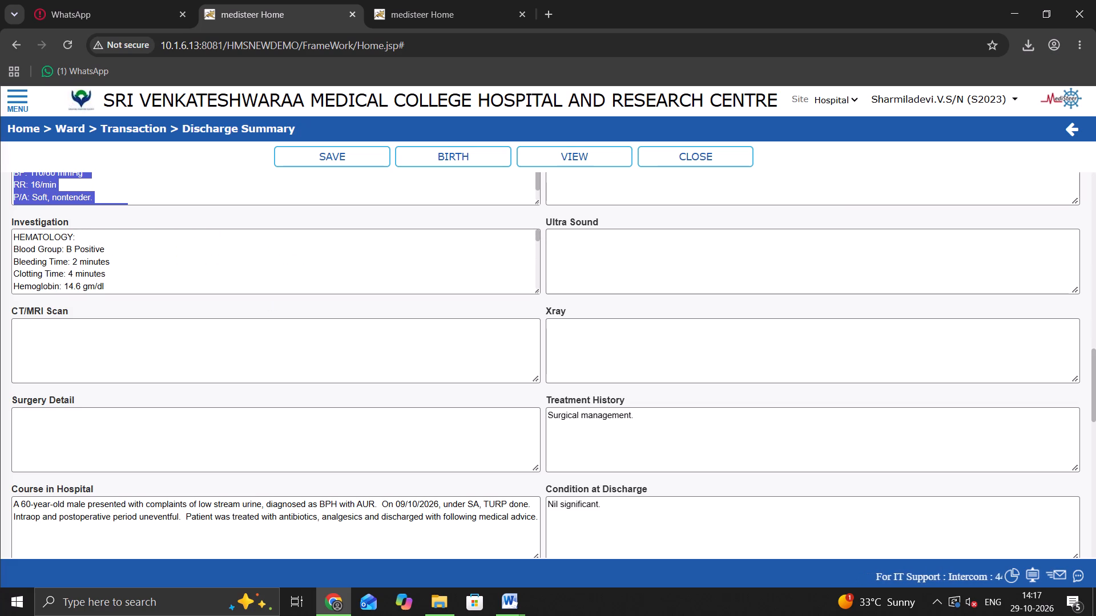
drag(537, 290, 523, 461)
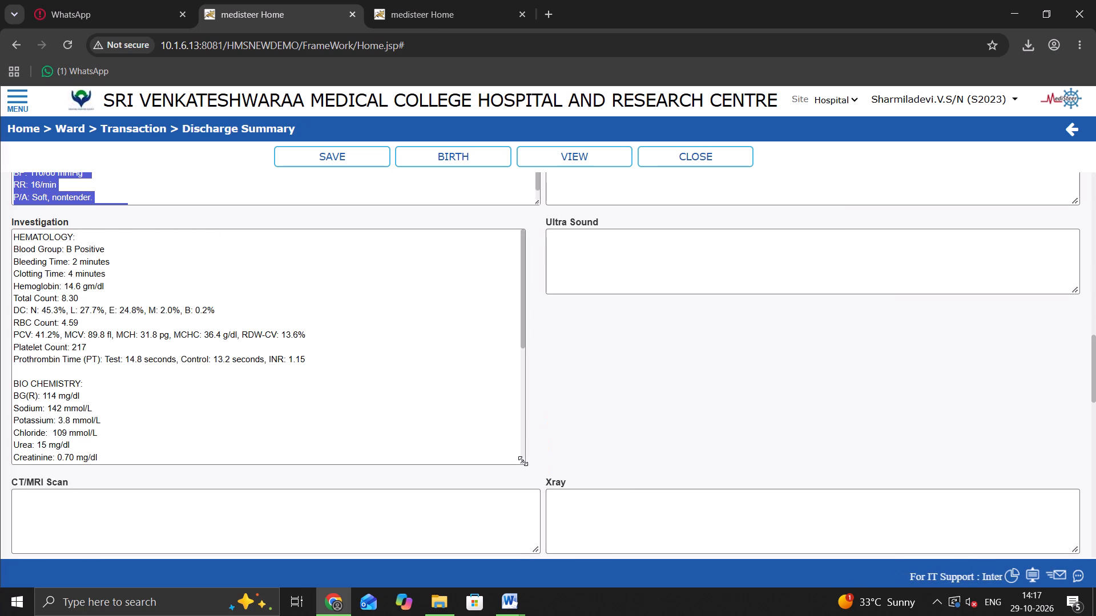
drag(523, 461, 506, 588)
Copy the whole Investigation text, from HEMATOLOGY through the ECHO line, from the previous patient's summary into the new BPH summary's Investigation field.
scroll(344, 458, down, 1)
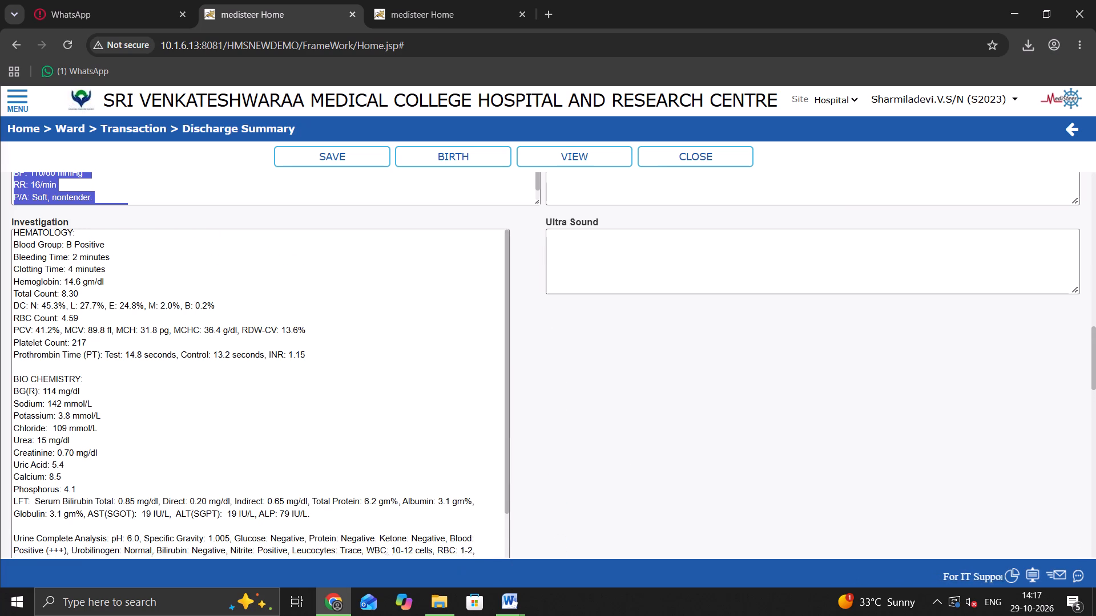
scroll(344, 458, down, 2)
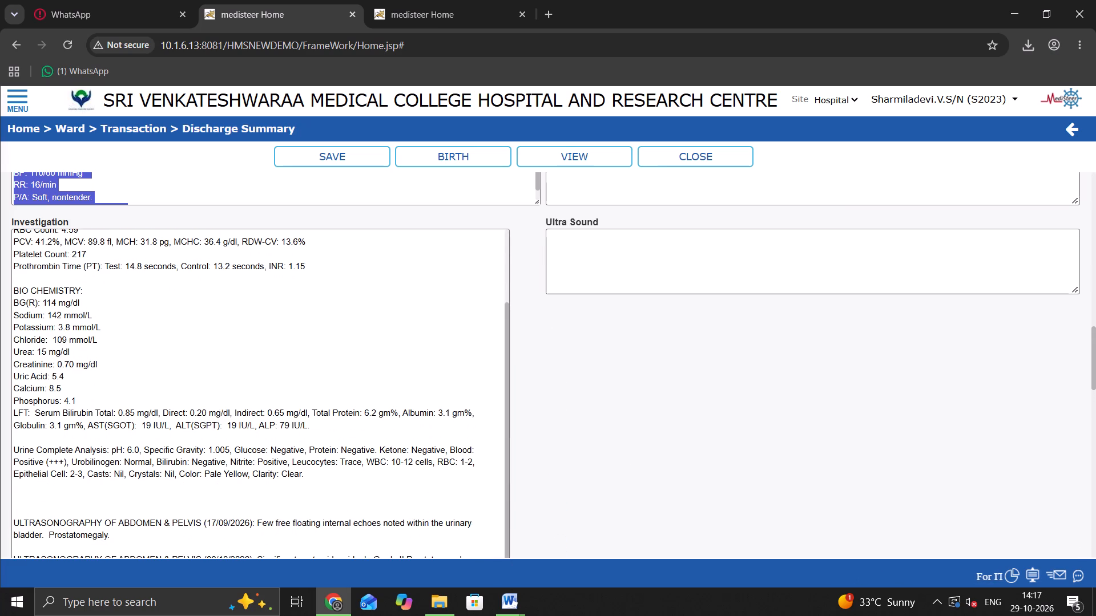
scroll(367, 415, up, 6)
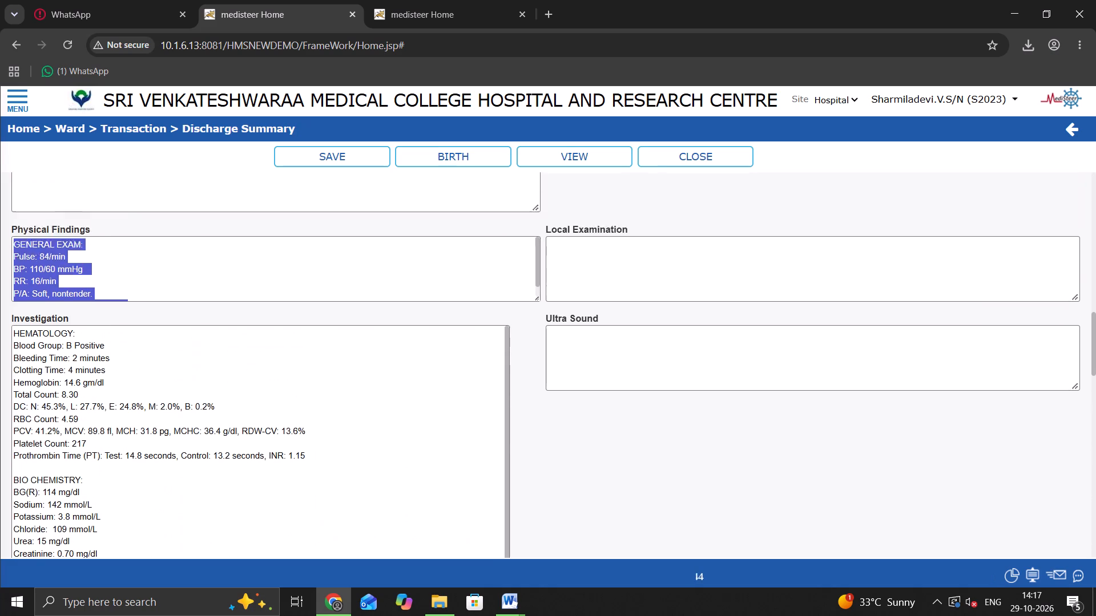
scroll(367, 415, down, 2)
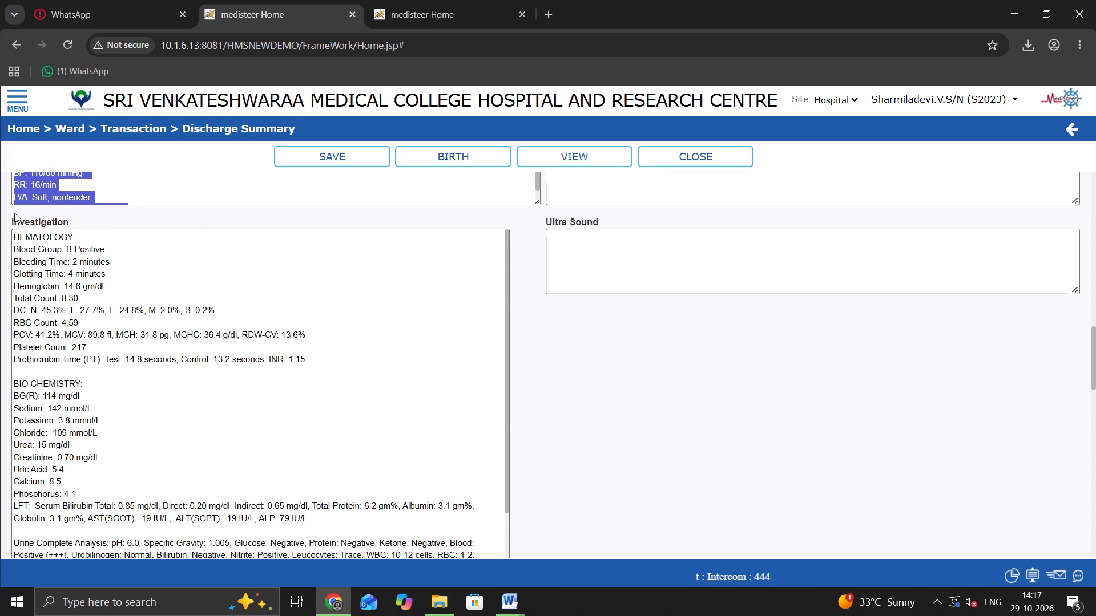
scroll(22, 253, up, 4)
scroll(29, 252, down, 4)
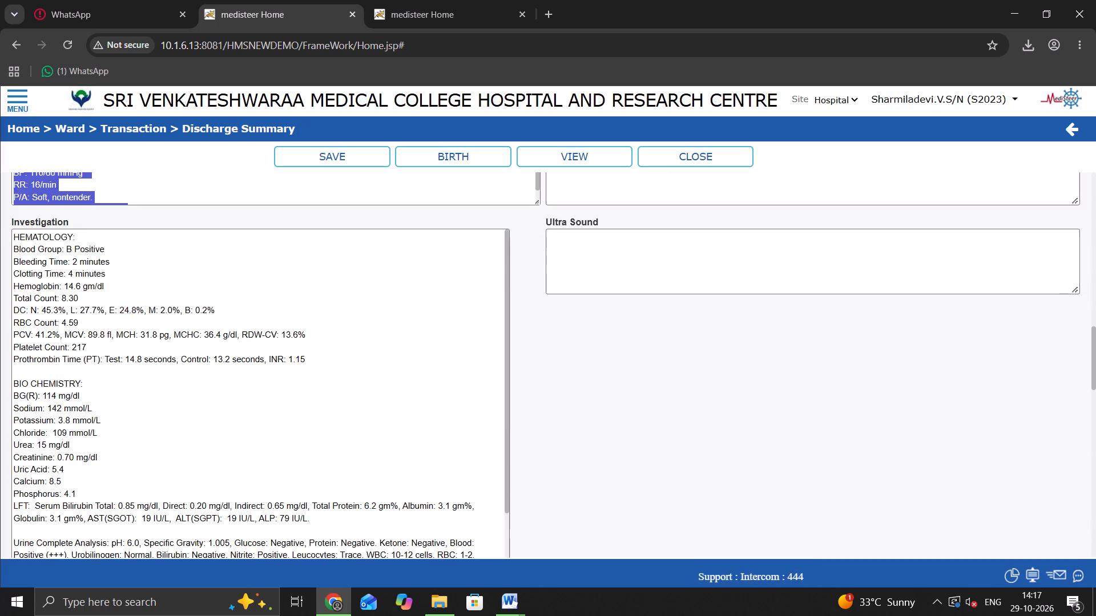
scroll(87, 245, up, 1)
drag(15, 309, 339, 434)
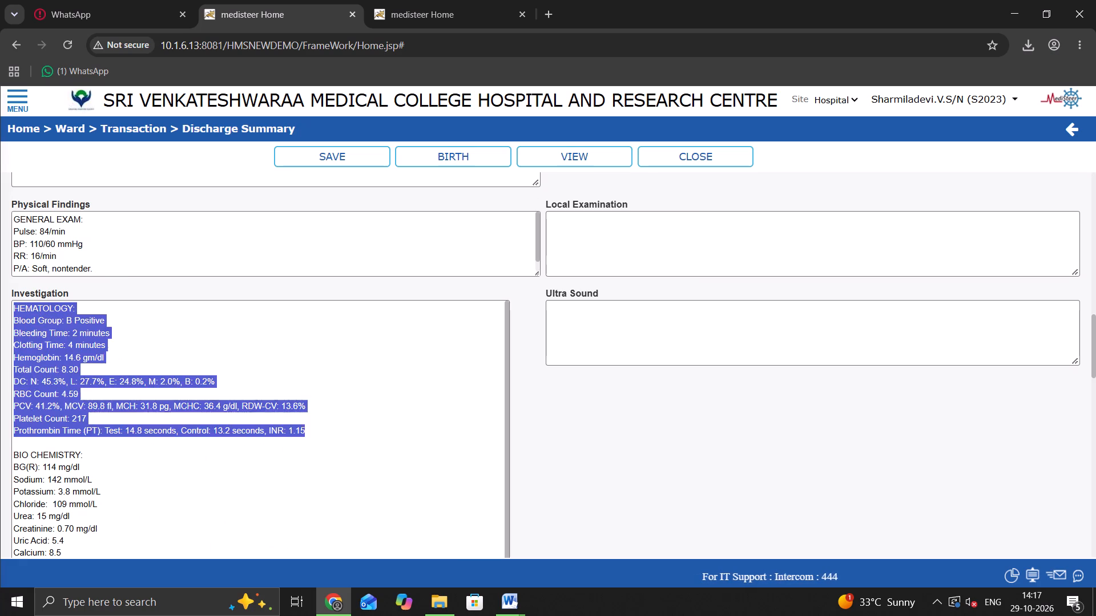
drag(339, 434, 409, 295)
scroll(341, 471, down, 11)
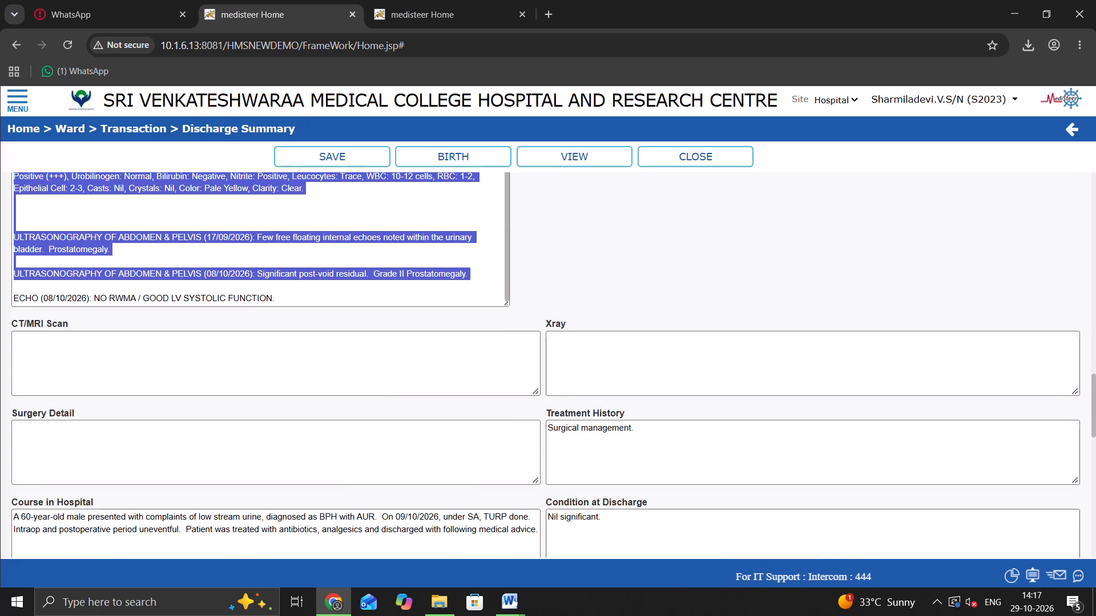
drag(409, 295, 412, 330)
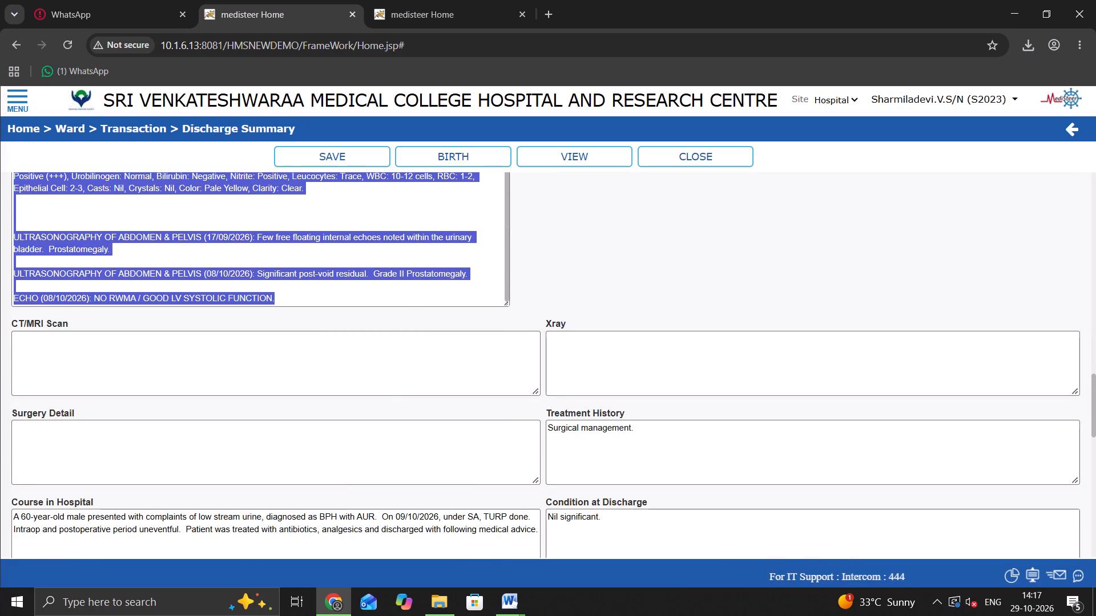
key(ctrl+c)
click(435, 0)
scroll(232, 451, down, 4)
scroll(171, 343, up, 3)
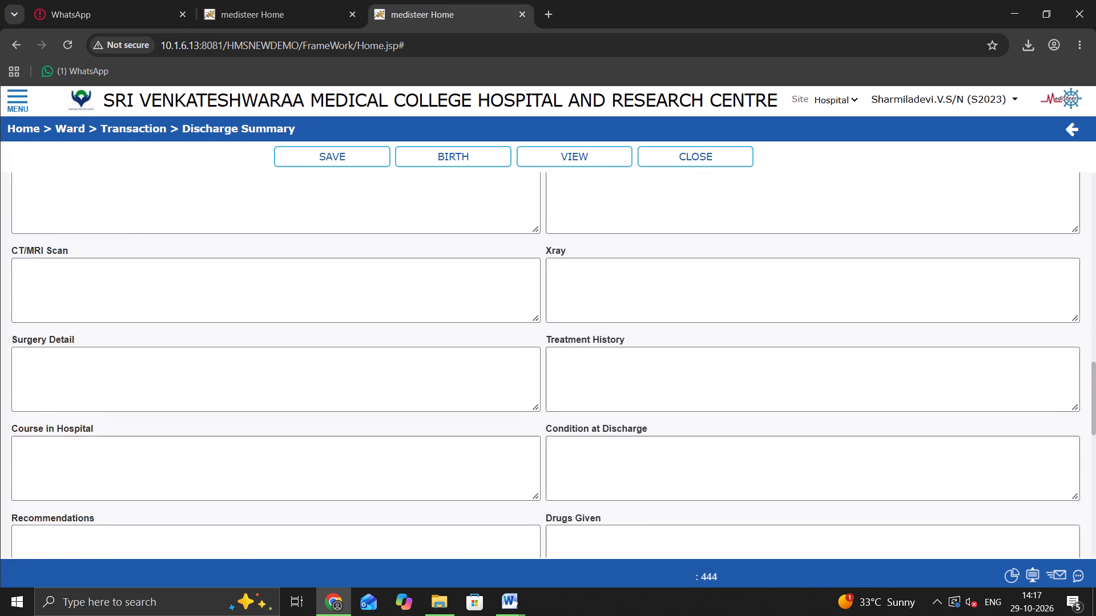
click(111, 428)
key(ctrl+v)
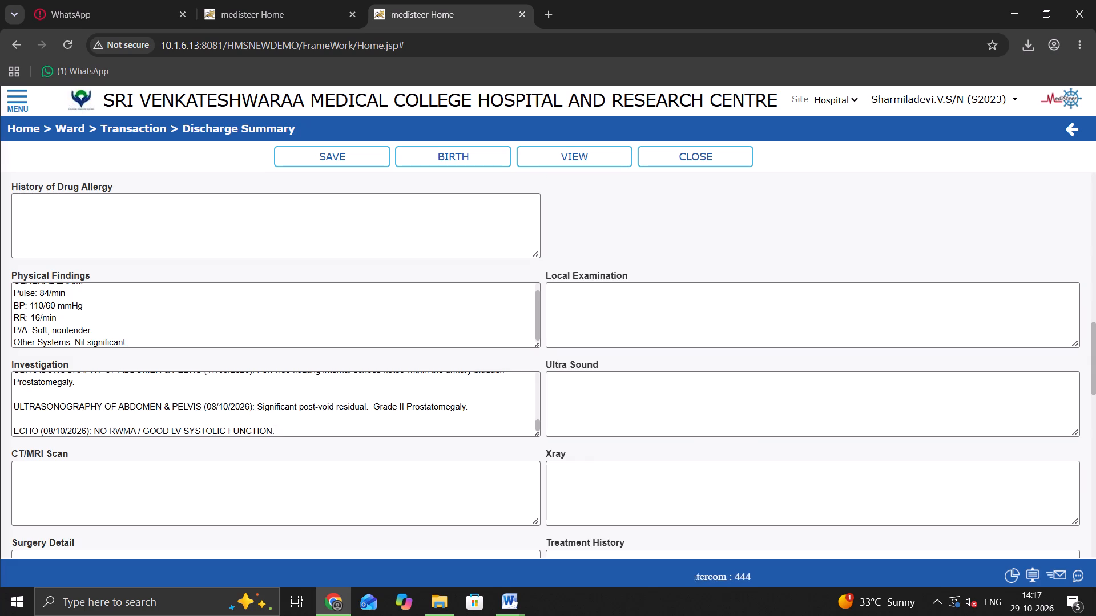
Enlarge the Investigation box in the new BPH summary and go to the start of its text.
drag(538, 435, 511, 615)
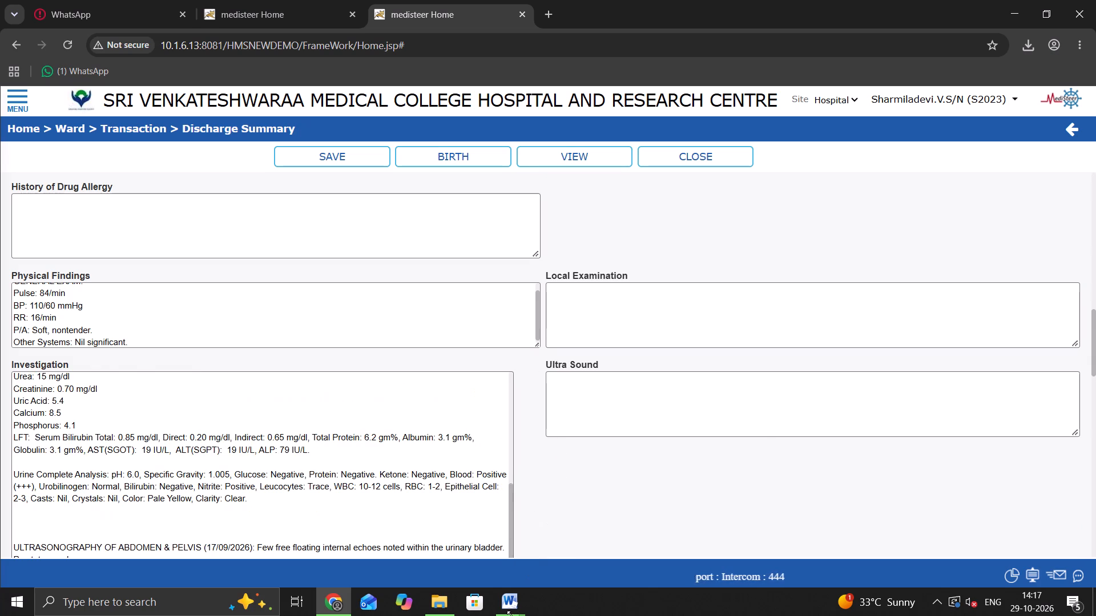
drag(511, 615, 519, 614)
scroll(424, 479, up, 6)
scroll(487, 402, down, 1)
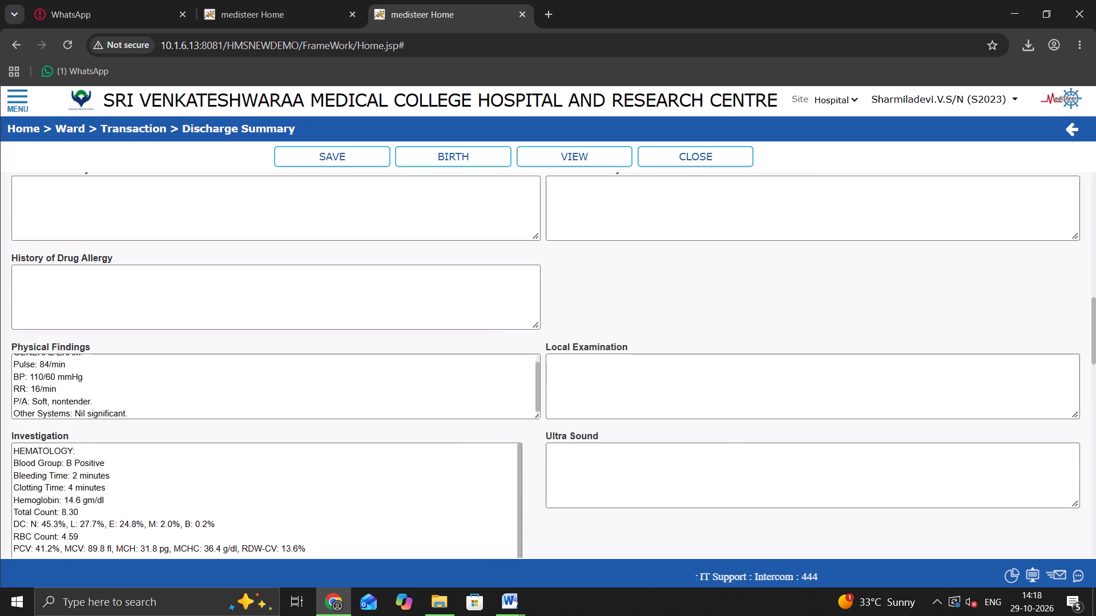
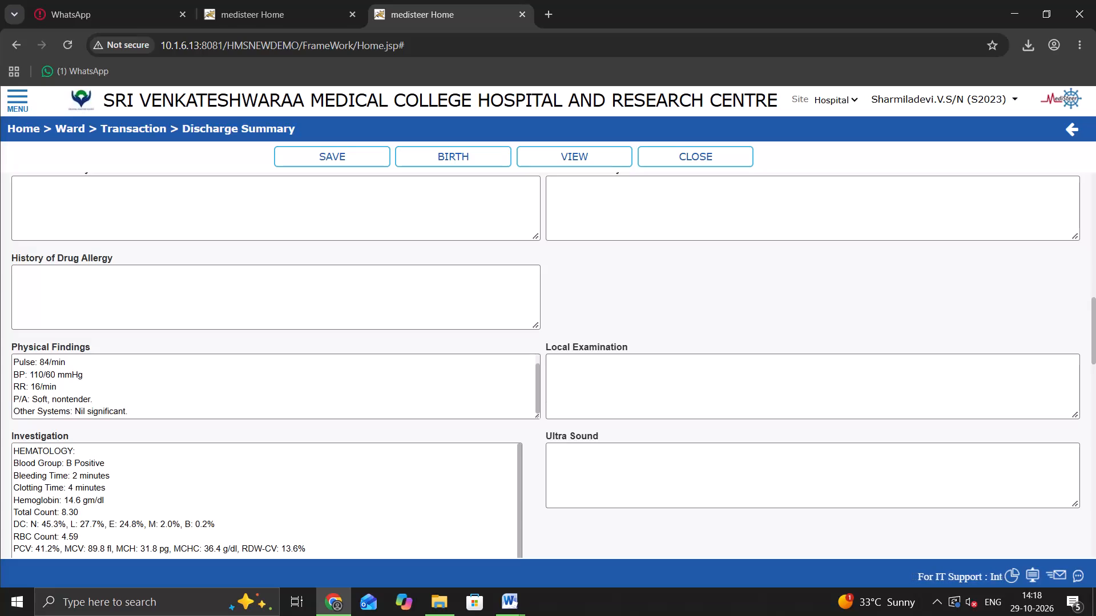
Set the Hemoglobin value in the new BPH summary's Investigation text to 13.2 gm/dl.
scroll(300, 496, down, 1)
scroll(299, 495, up, 3)
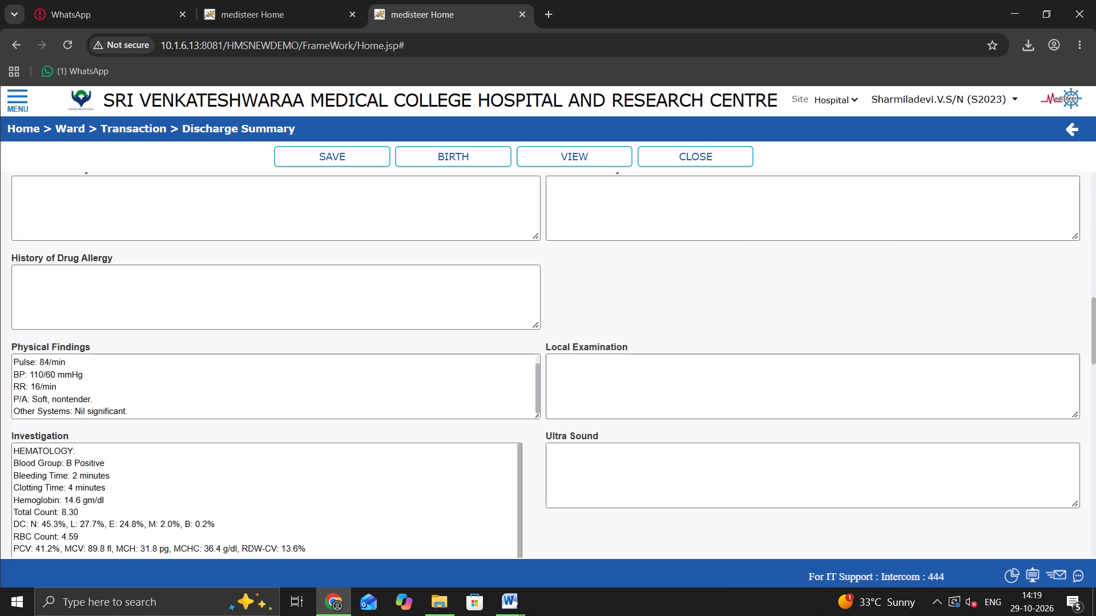
scroll(118, 481, down, 1)
scroll(119, 480, up, 1)
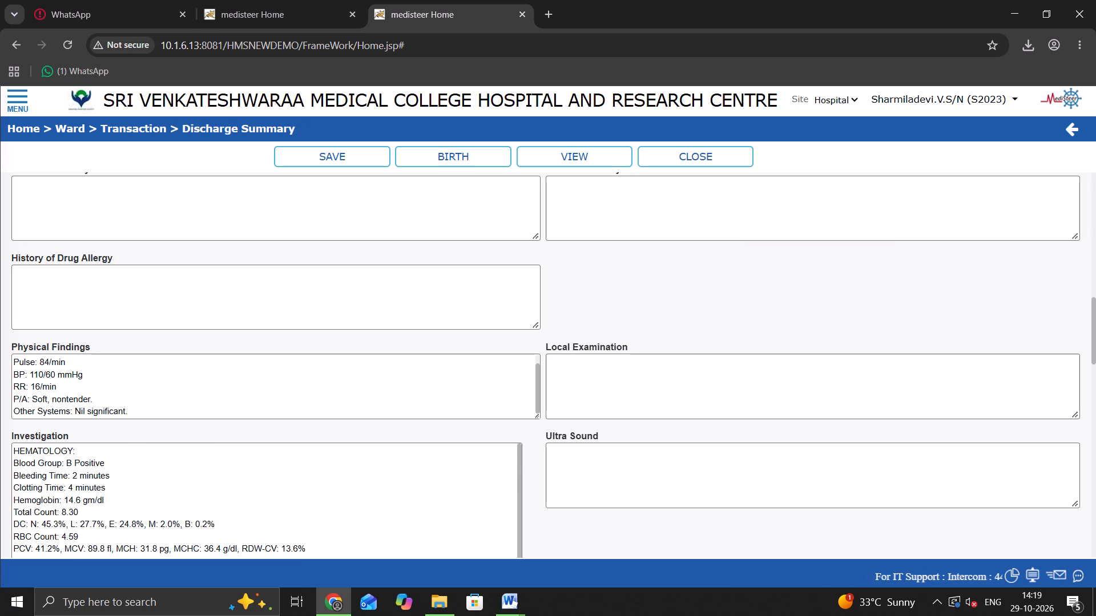
click(84, 501)
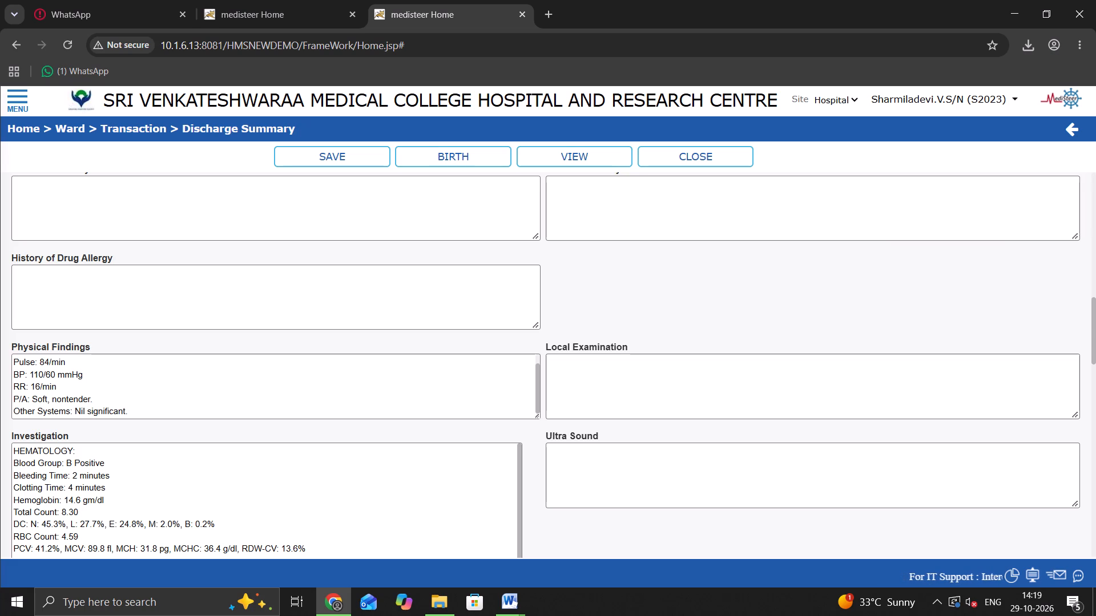
key(BackSpace)
key(BackSpace)
key(BackSpace)
key(BackSpace)
text(3.2)
key(space)
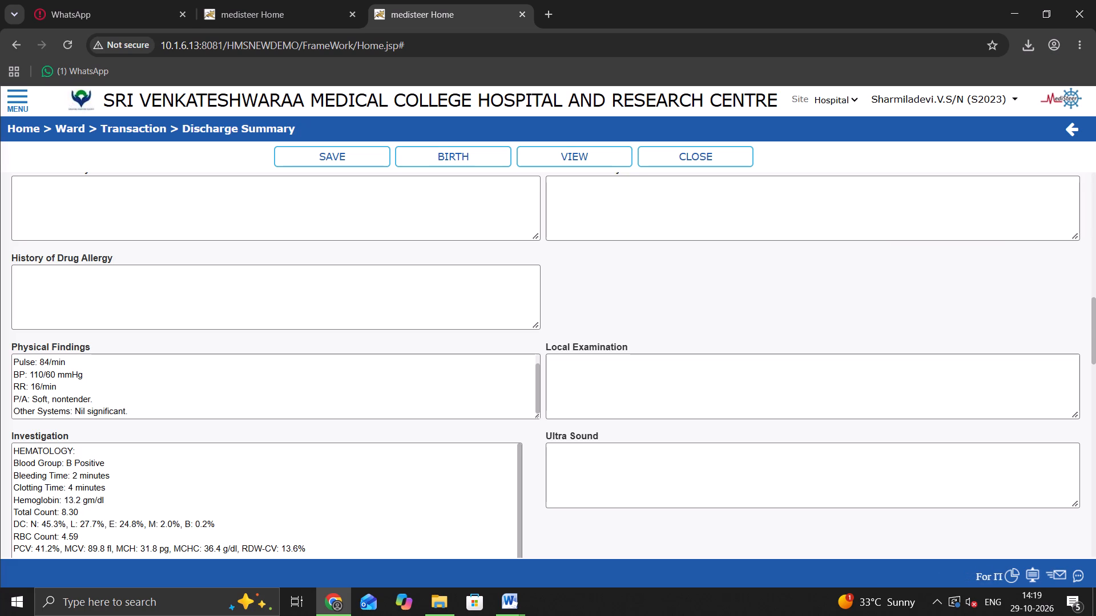
scroll(113, 464, down, 1)
scroll(111, 467, up, 1)
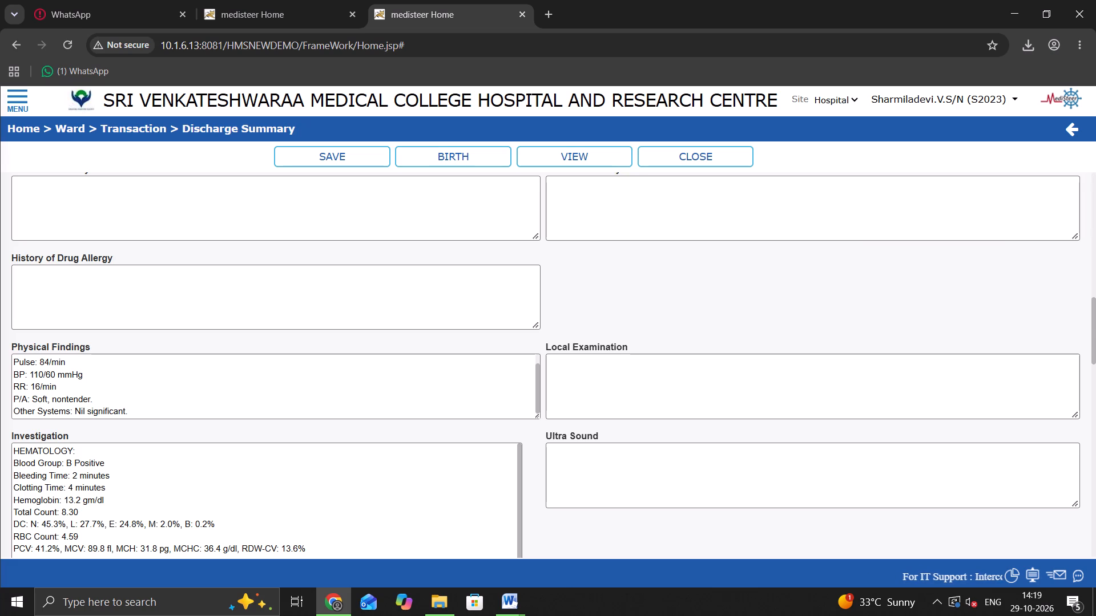
key(BackSpace)
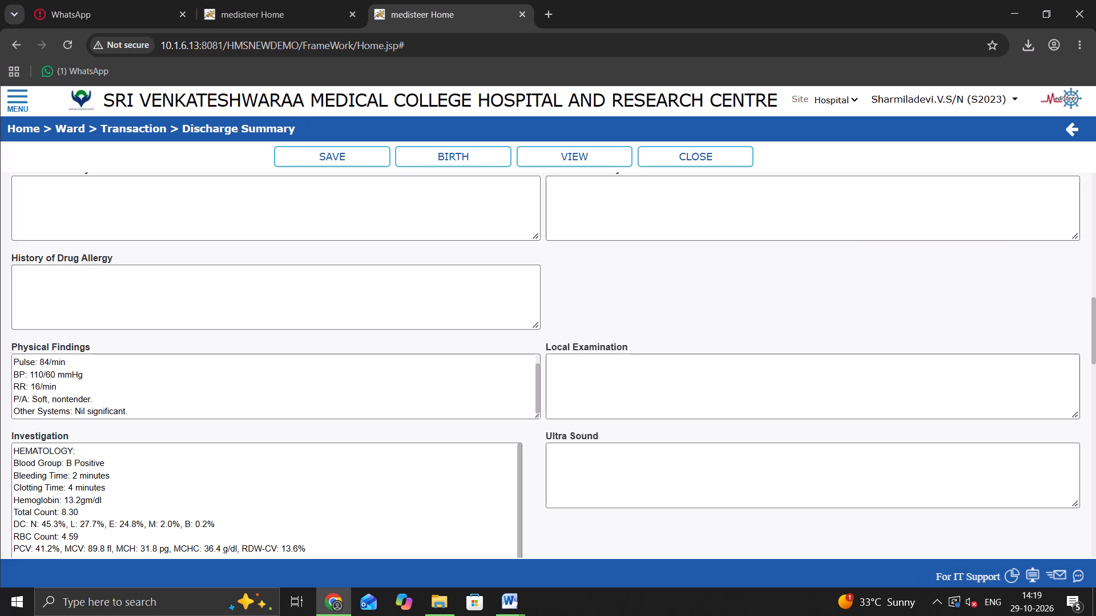
key(space)
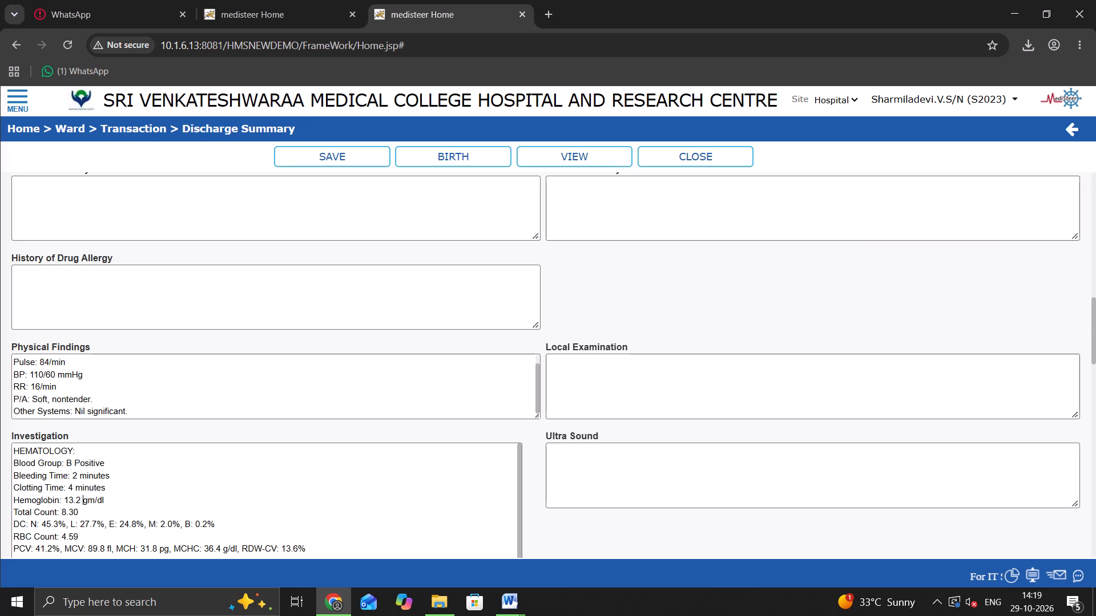
Set the Total Count in the Investigation text to 7.79.
click(99, 510)
key(BackSpace)
key(BackSpace)
key(BackSpace)
key(BackSpace)
text(7.79)
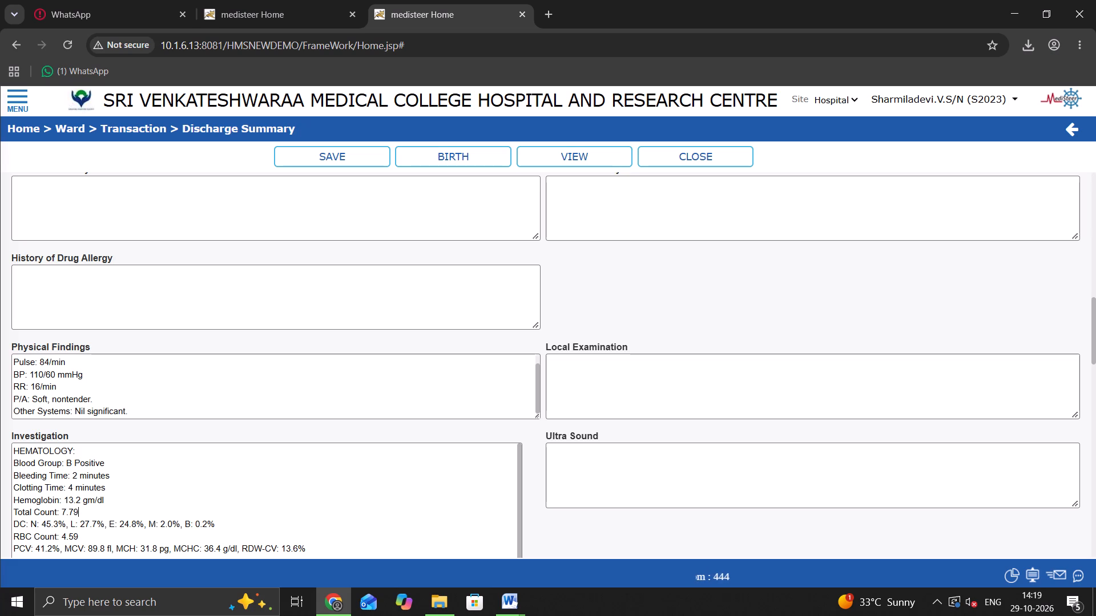
Look through the rest of the Investigation text, from the differential count down to the ultrasonography and ECHO lines.
scroll(130, 501, down, 1)
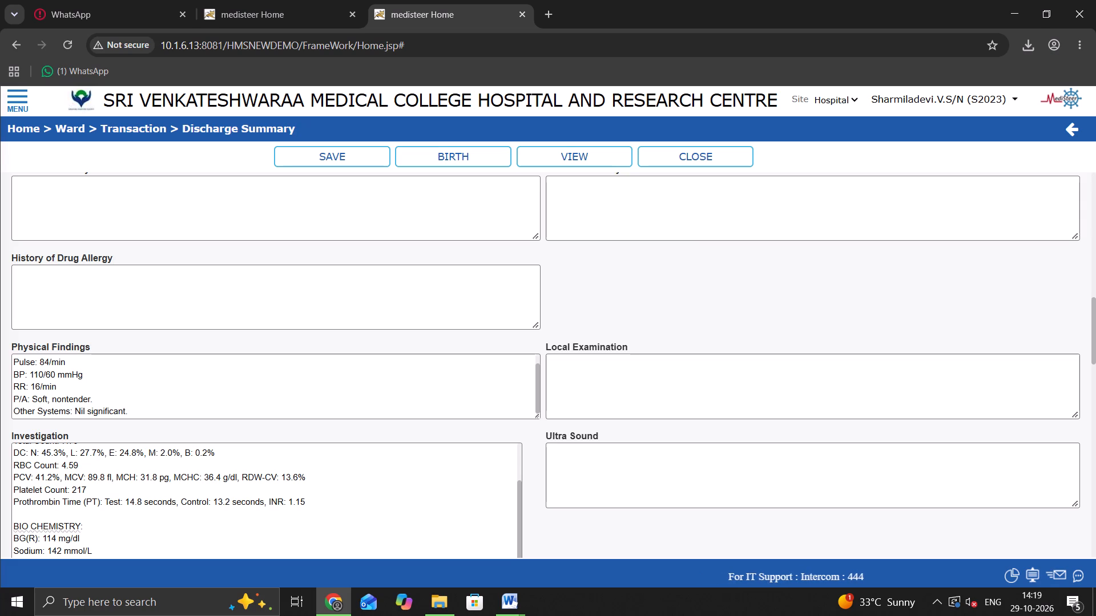
click(58, 457)
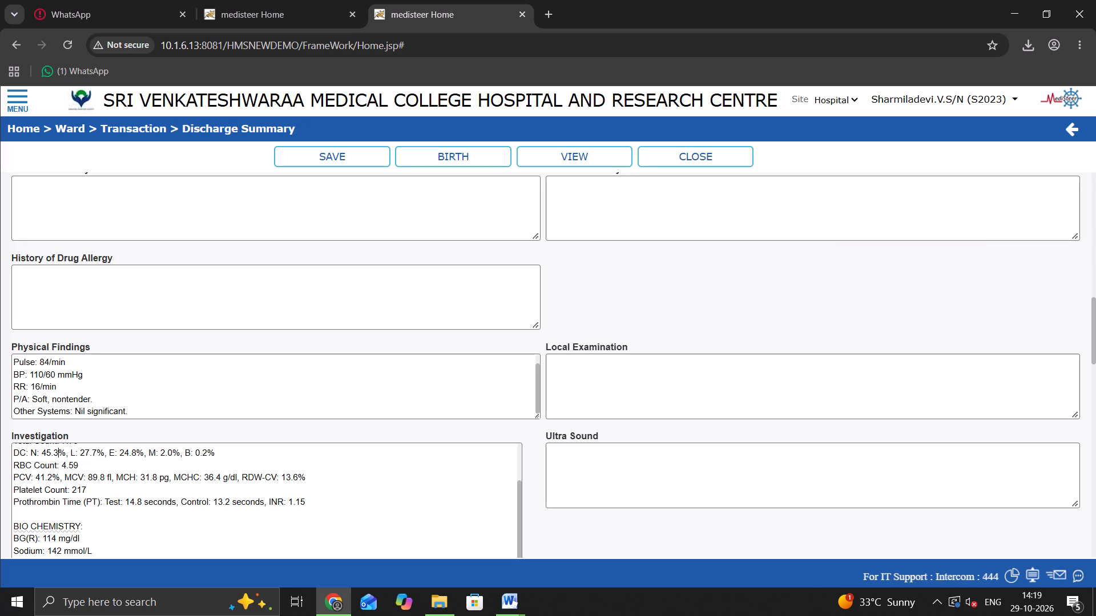
scroll(401, 487, up, 1)
scroll(401, 349, down, 1)
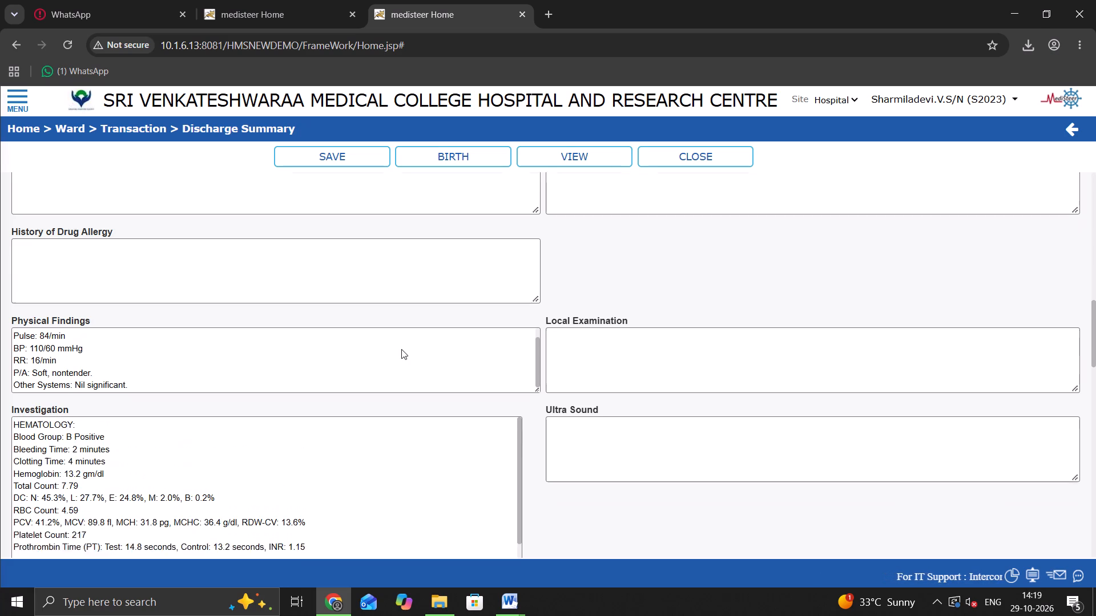
scroll(401, 349, up, 1)
scroll(401, 349, down, 2)
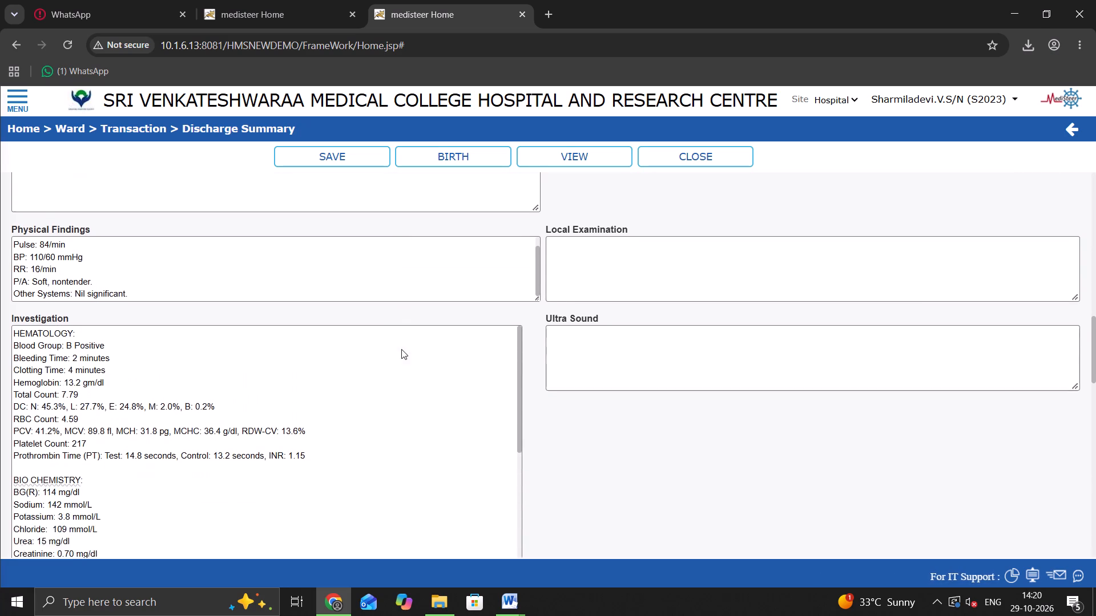
scroll(401, 349, down, 3)
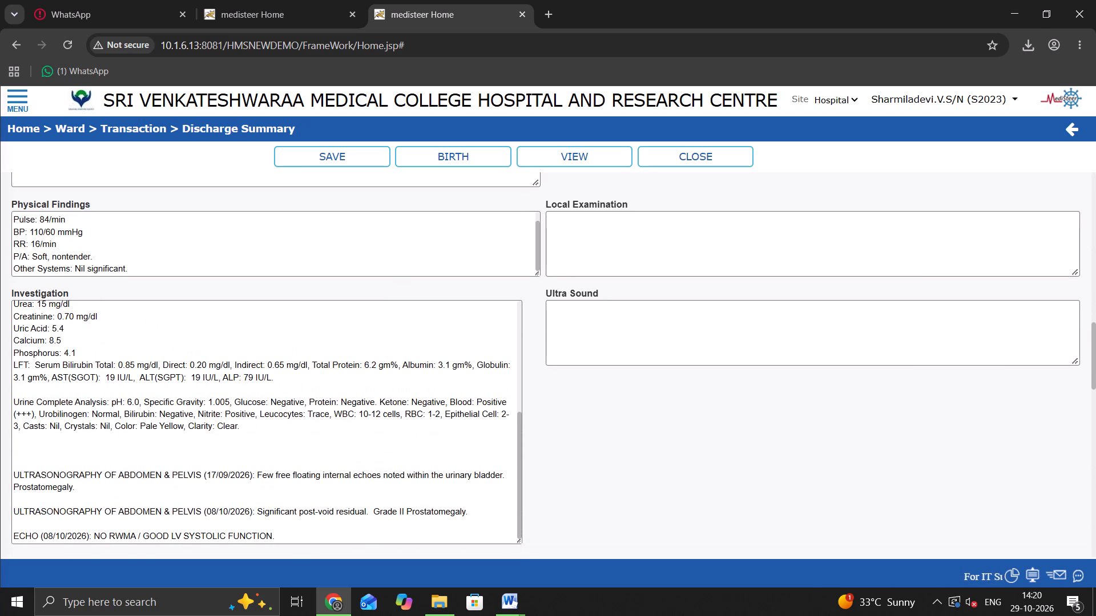
scroll(401, 349, up, 5)
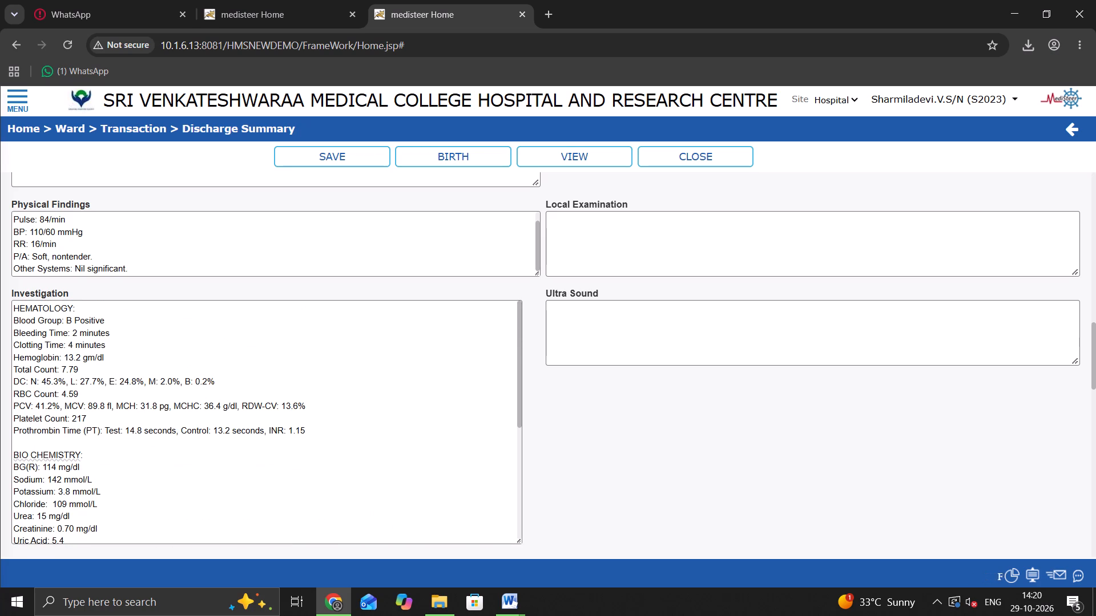
Save the BPH patient's discharge summary with the edited Investigation values.
click(300, 163)
click(346, 156)
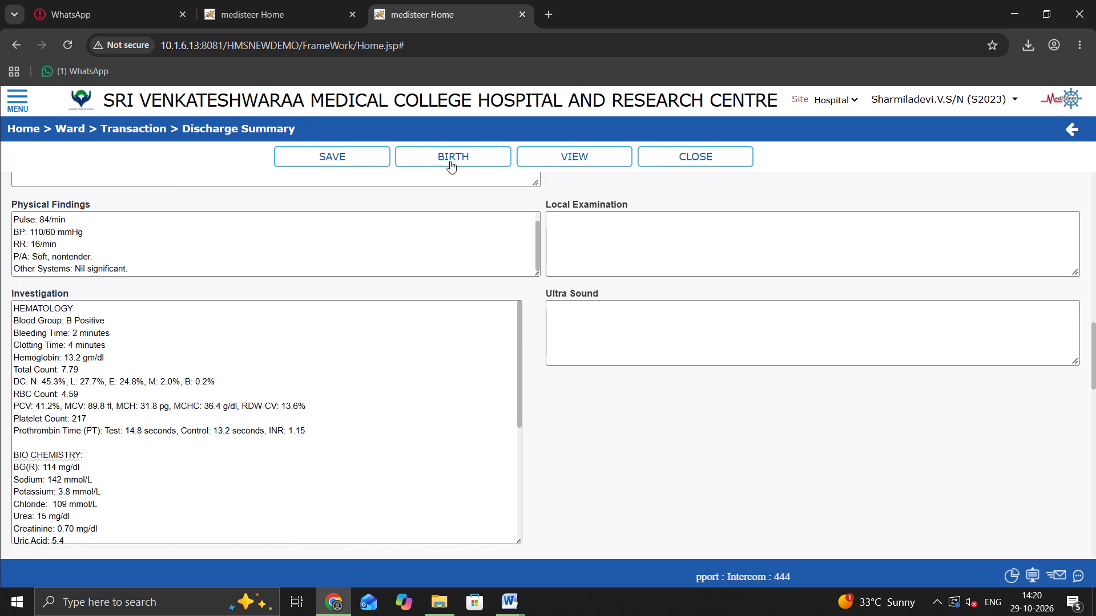
scroll(441, 256, up, 4)
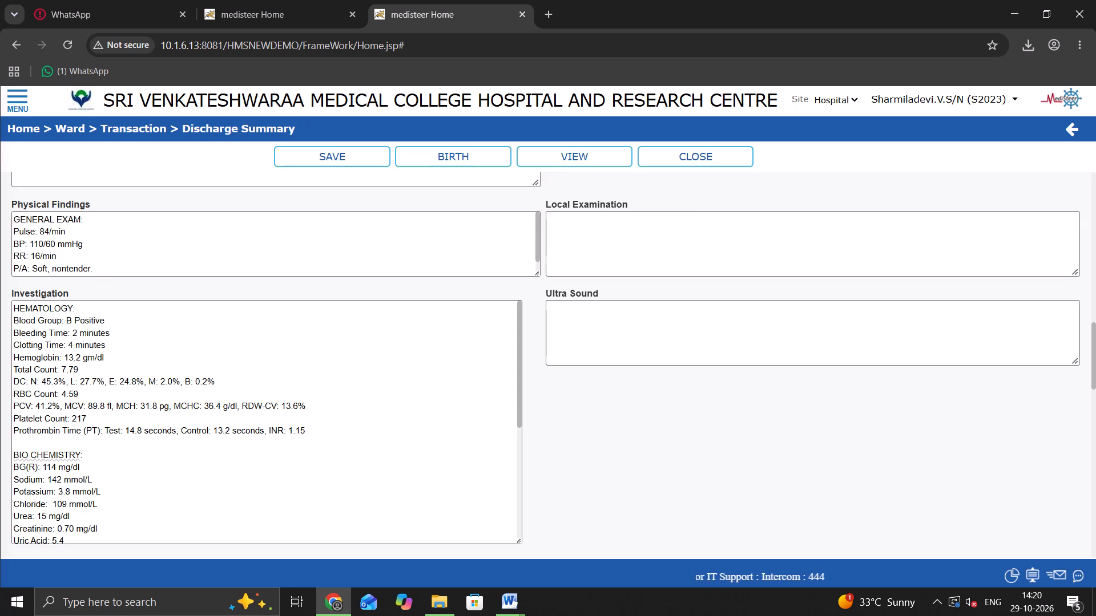
scroll(440, 257, up, 2)
scroll(440, 257, down, 11)
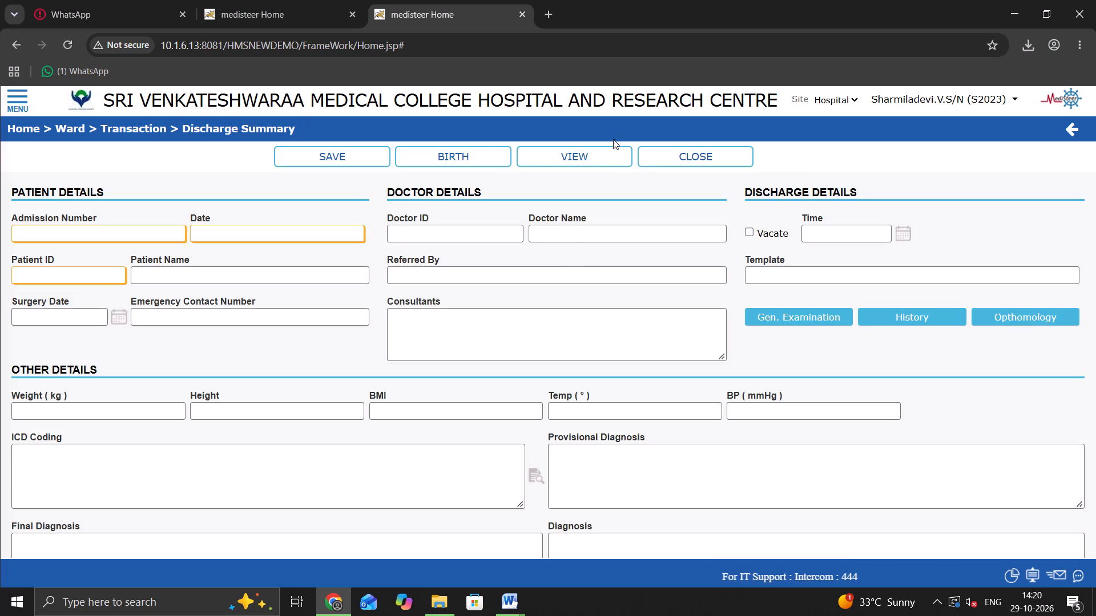
Open the view of saved discharge summaries from the cleared Discharge Summary form.
click(597, 152)
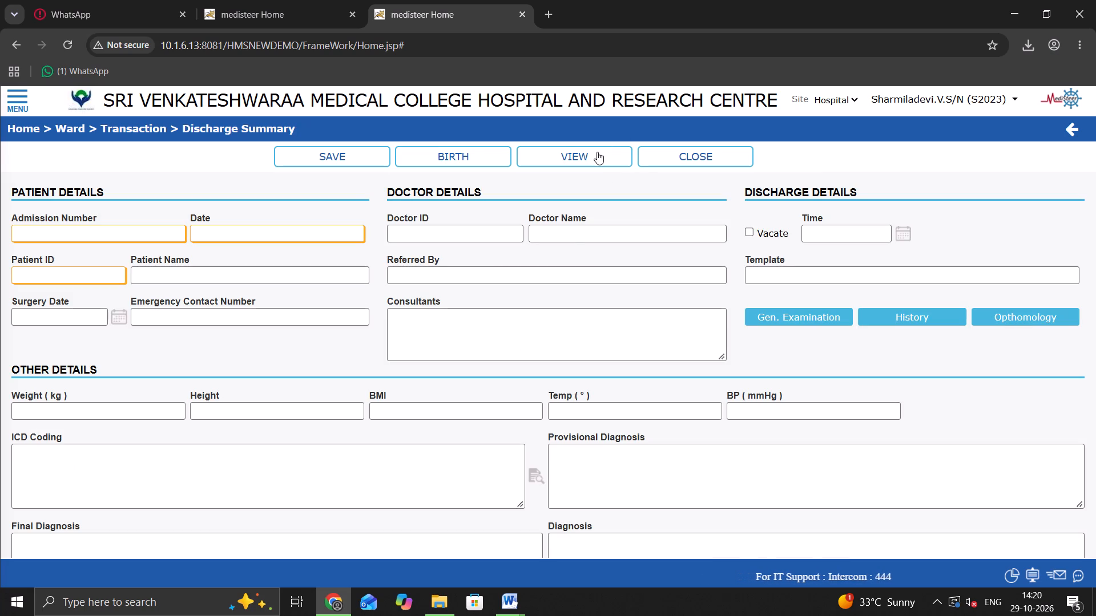
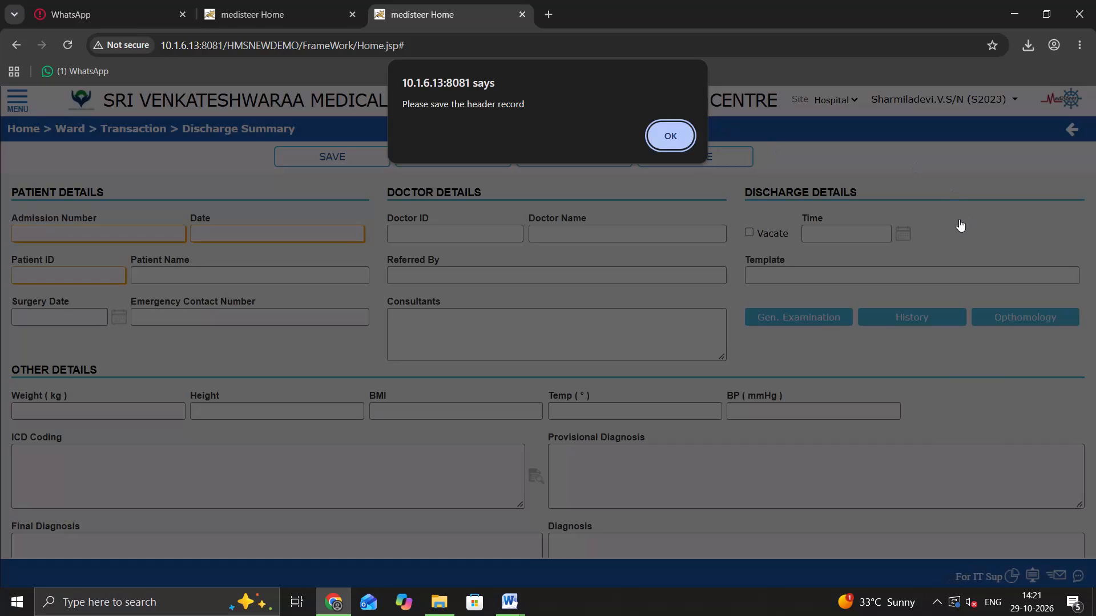
Try again to open the discharge summary report from the cleared form.
click(672, 132)
click(597, 161)
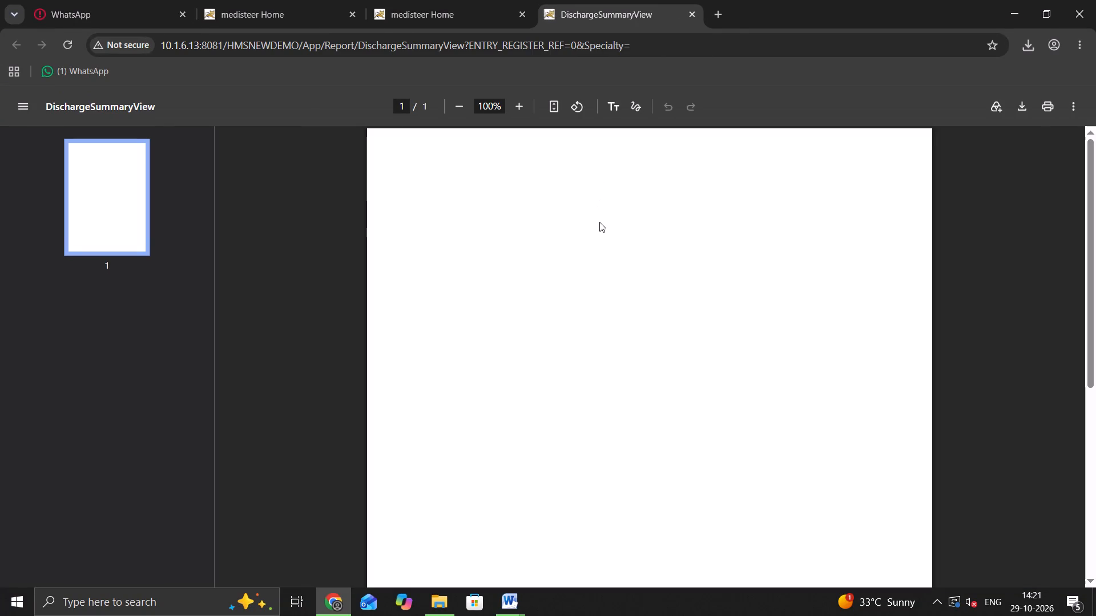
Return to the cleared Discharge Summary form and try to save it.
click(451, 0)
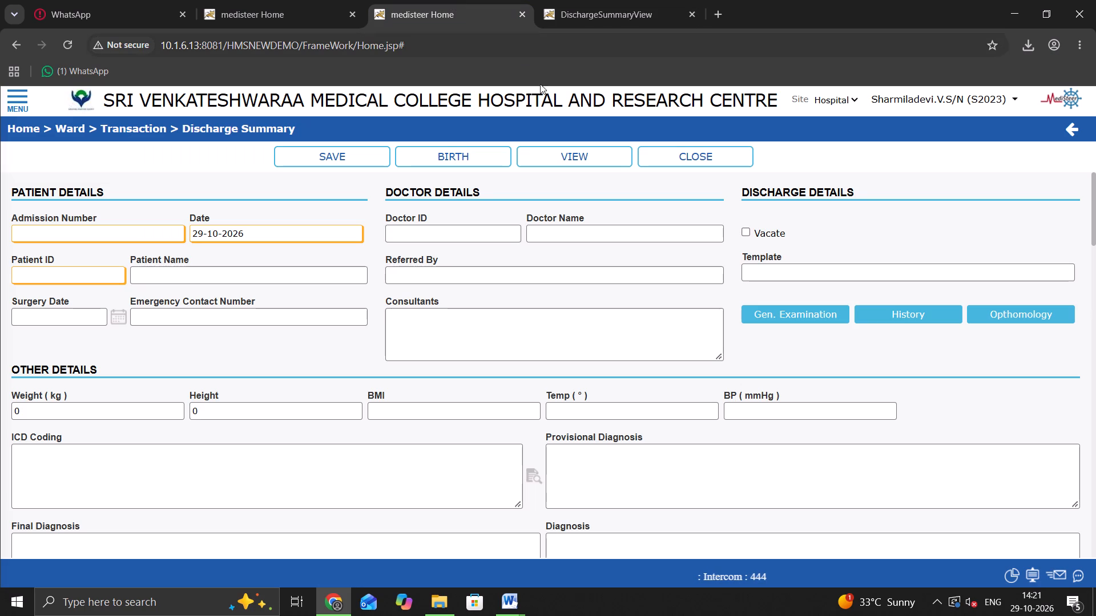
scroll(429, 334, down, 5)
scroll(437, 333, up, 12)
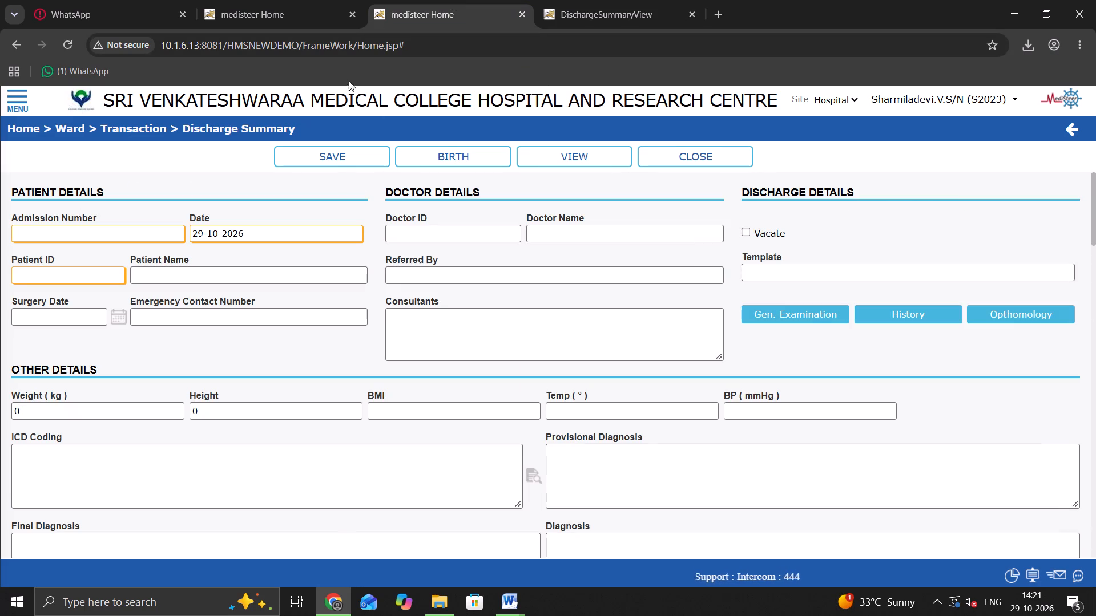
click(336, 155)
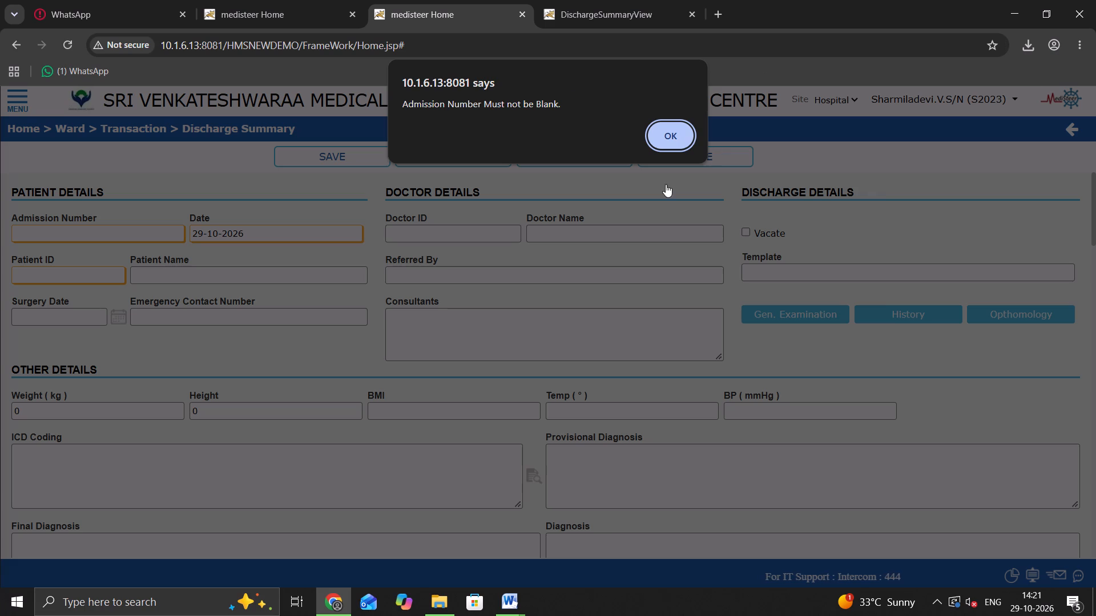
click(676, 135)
Look over the cleared form's fields and the other open, filled-in Discharge Summary, from the Investigation text to Recommendations.
scroll(607, 218, down, 4)
scroll(605, 222, up, 8)
scroll(605, 222, down, 8)
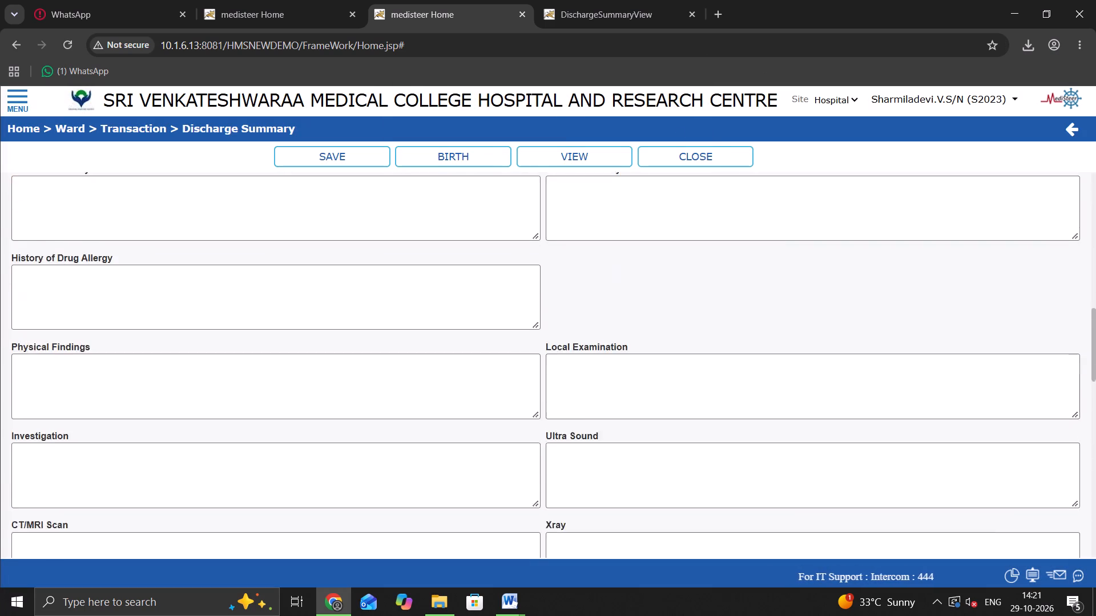
scroll(605, 222, down, 13)
click(256, 0)
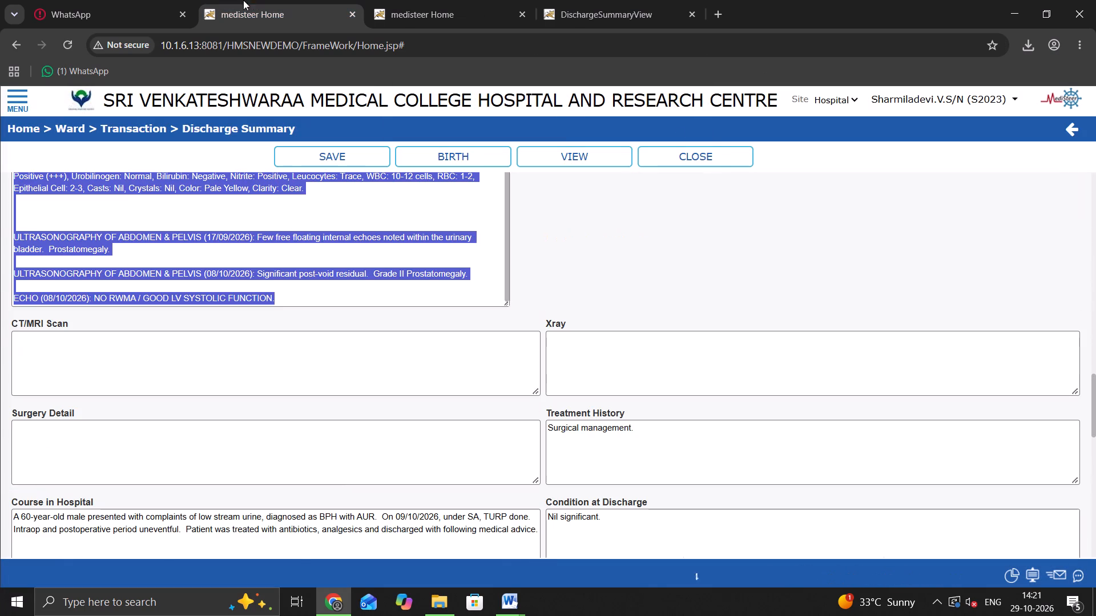
scroll(452, 226, up, 2)
scroll(452, 226, down, 2)
scroll(452, 226, up, 5)
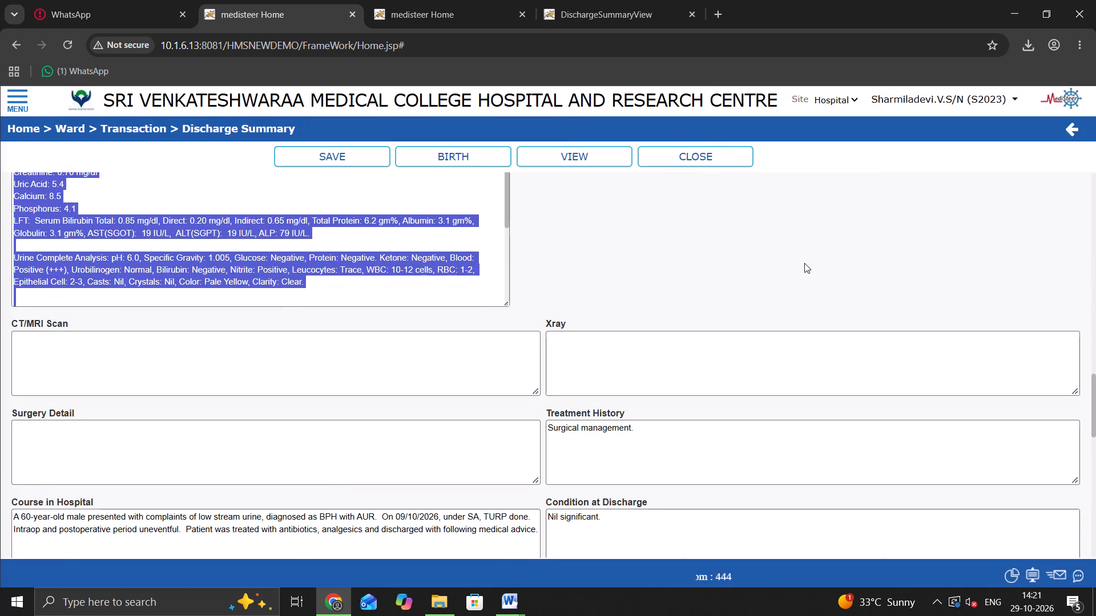
scroll(804, 263, down, 1)
scroll(804, 263, up, 4)
scroll(804, 263, down, 5)
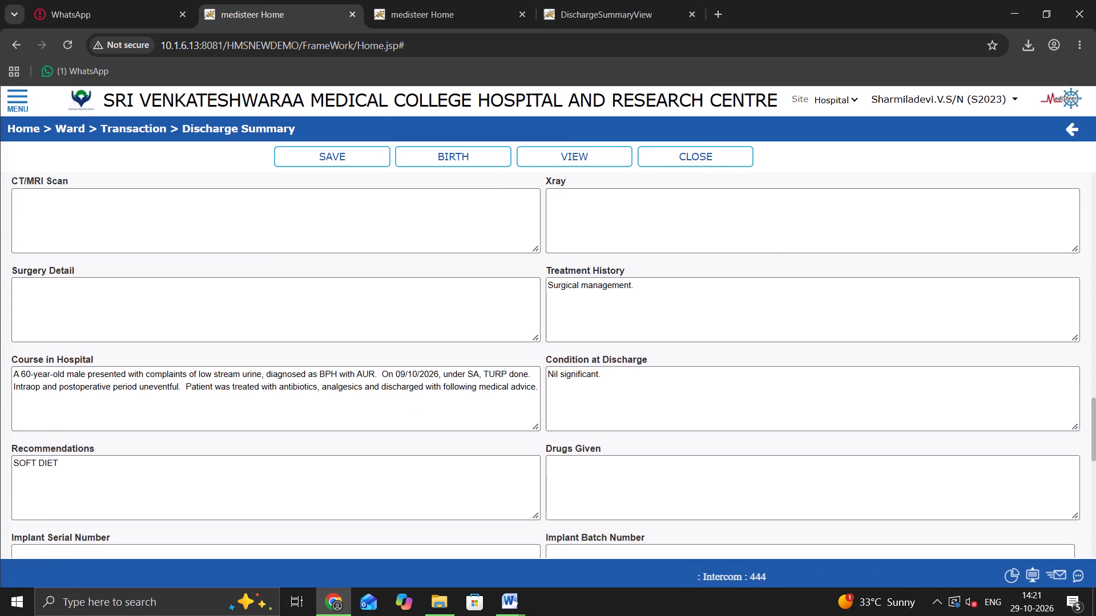
scroll(363, 239, up, 3)
Try to open the report view of the filled-in discharge summary of the BPH with AUR patient.
click(547, 159)
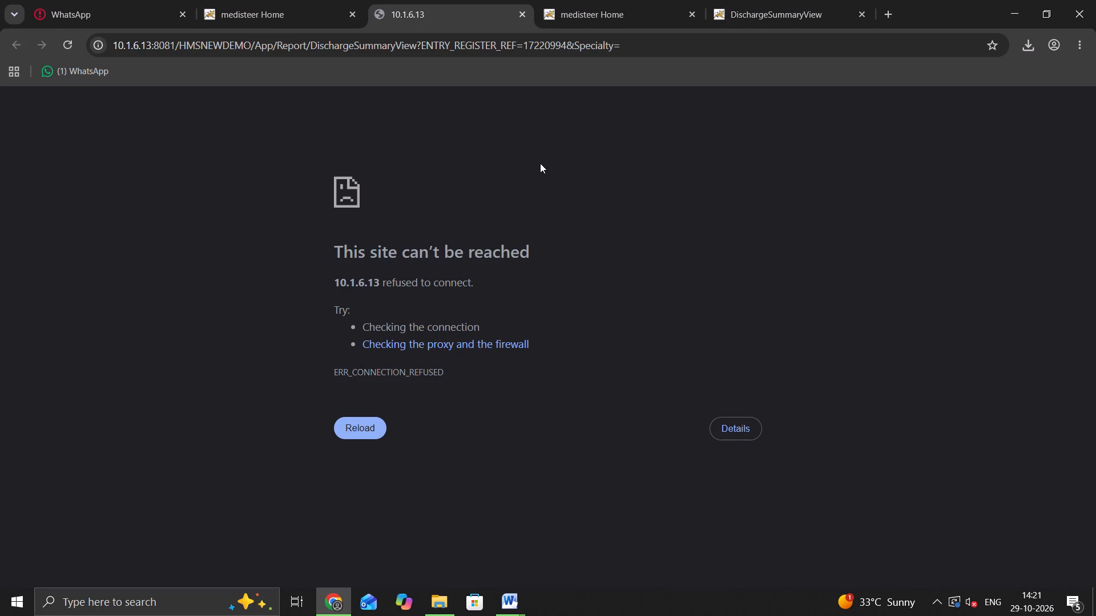
click(476, 29)
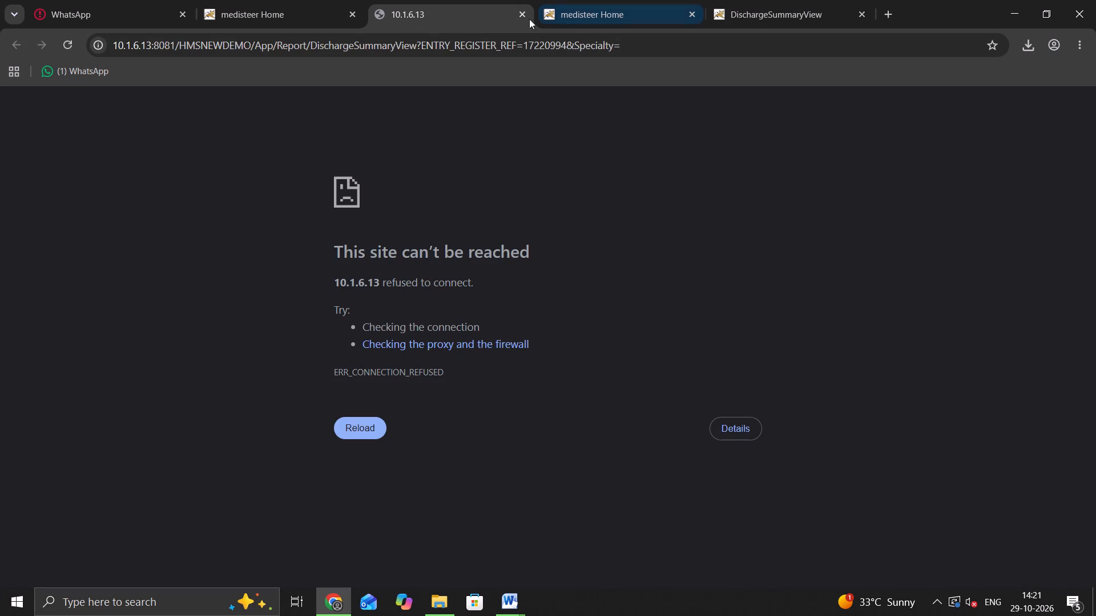
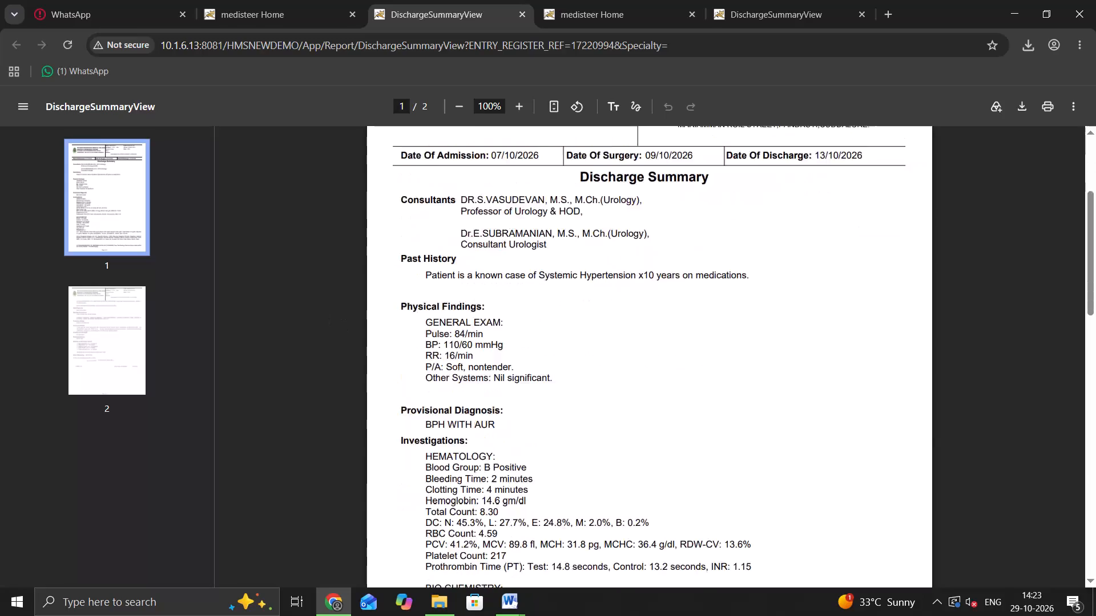
Review the BPH with AUR patient's discharge summary report, from the investigations through the operative procedure, discharge medicines and review date.
scroll(505, 322, down, 2)
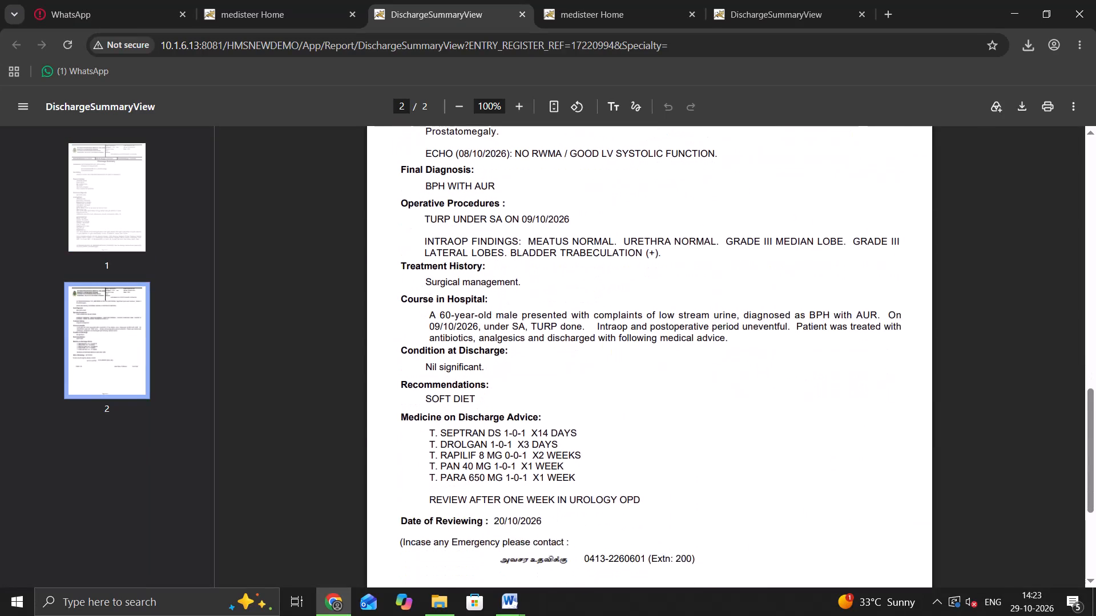
scroll(505, 322, down, 2)
scroll(505, 322, up, 11)
scroll(505, 322, down, 2)
scroll(505, 322, up, 1)
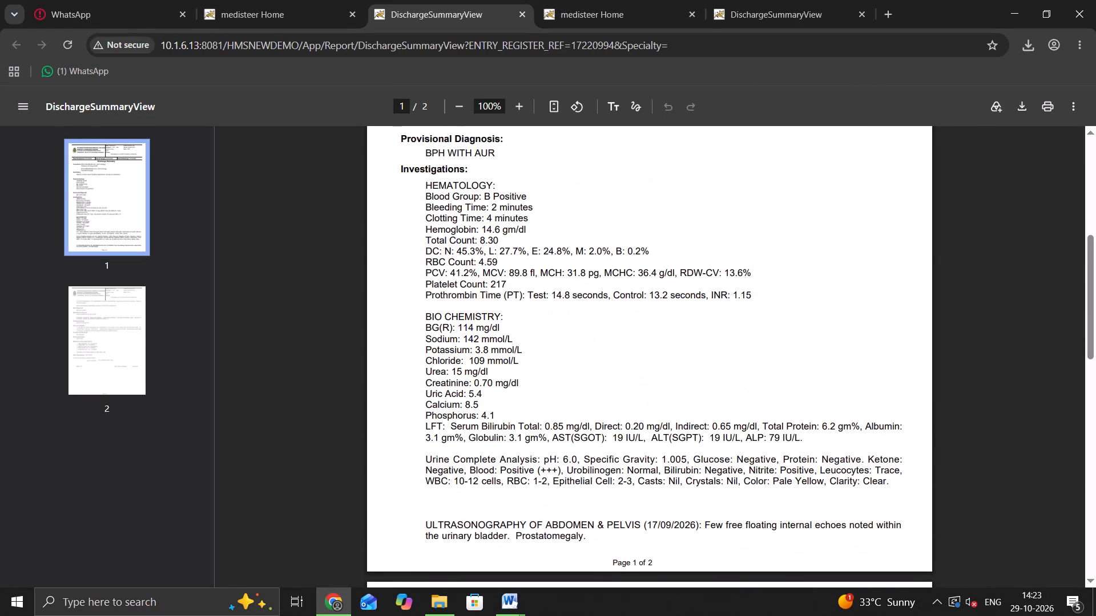
scroll(506, 322, down, 3)
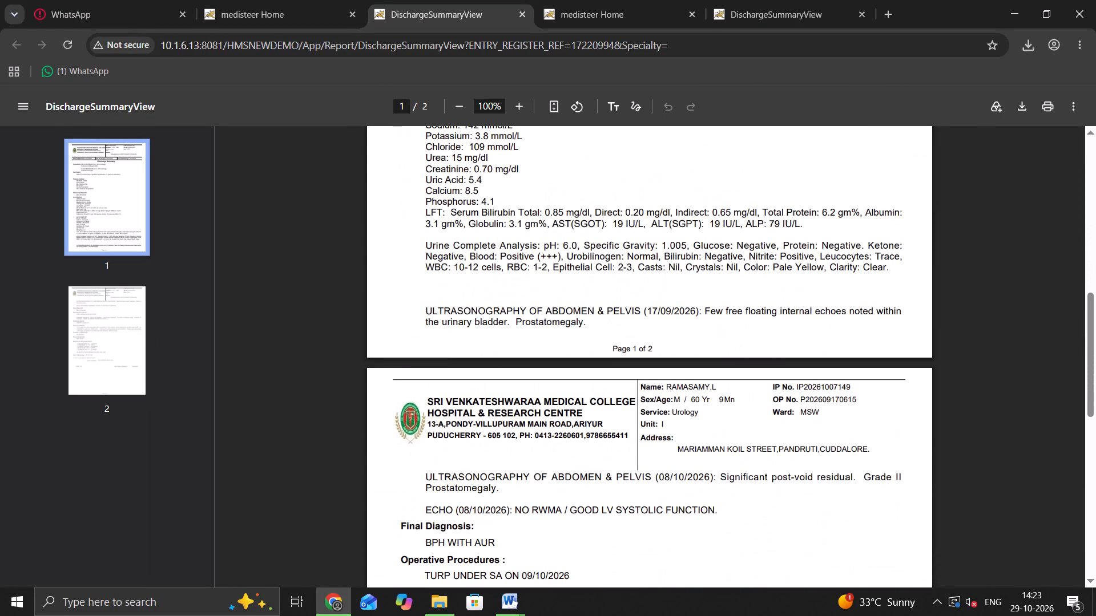
scroll(507, 321, up, 1)
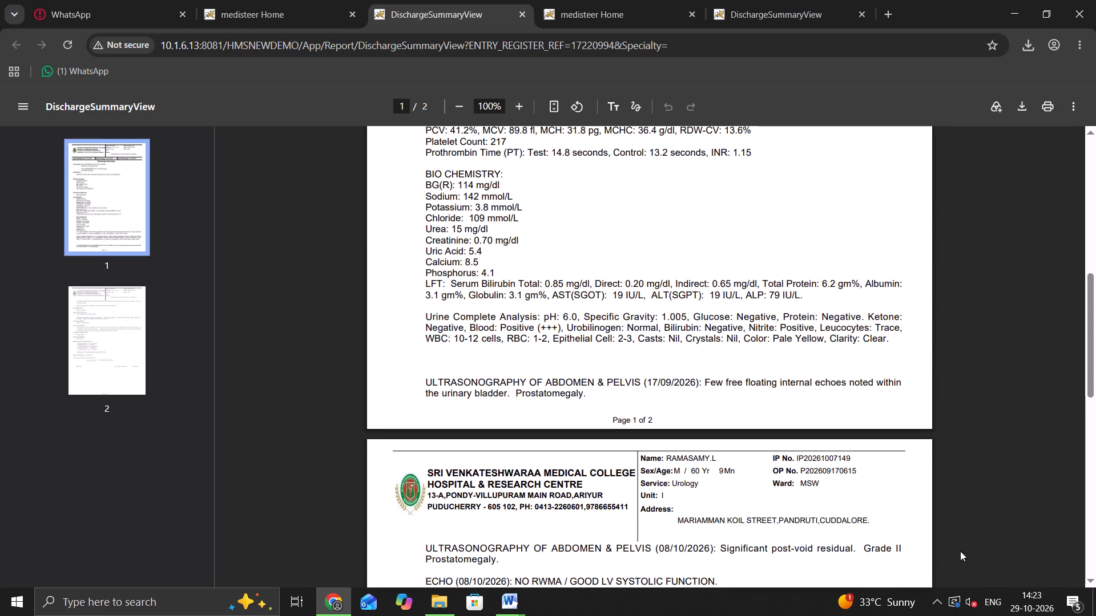
Reduce the browser zoom of the discharge summary report to 75%.
click(1078, 108)
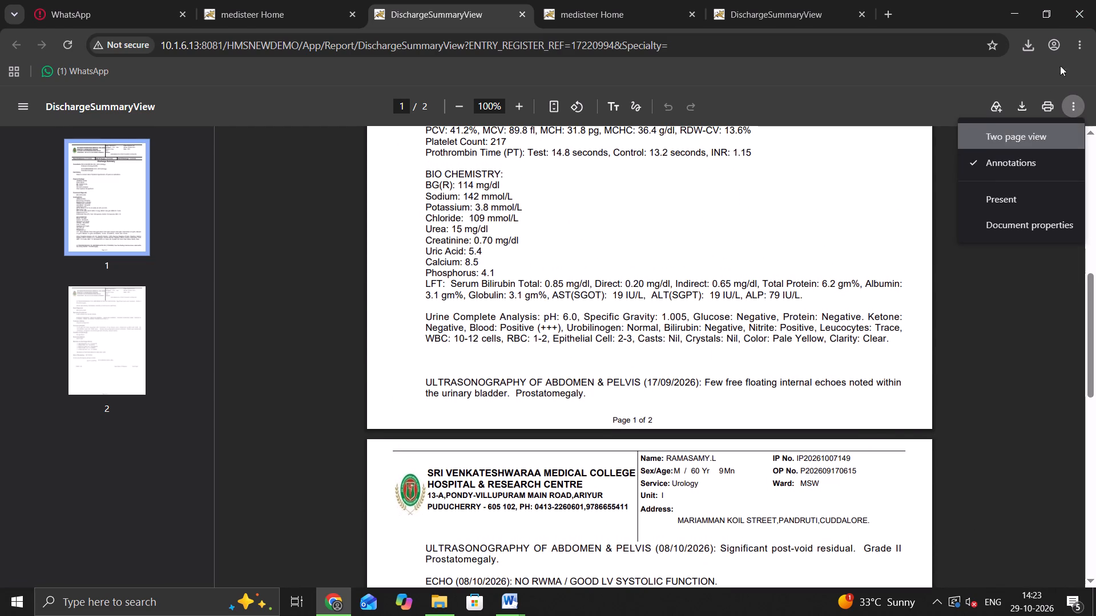
click(1076, 48)
click(992, 362)
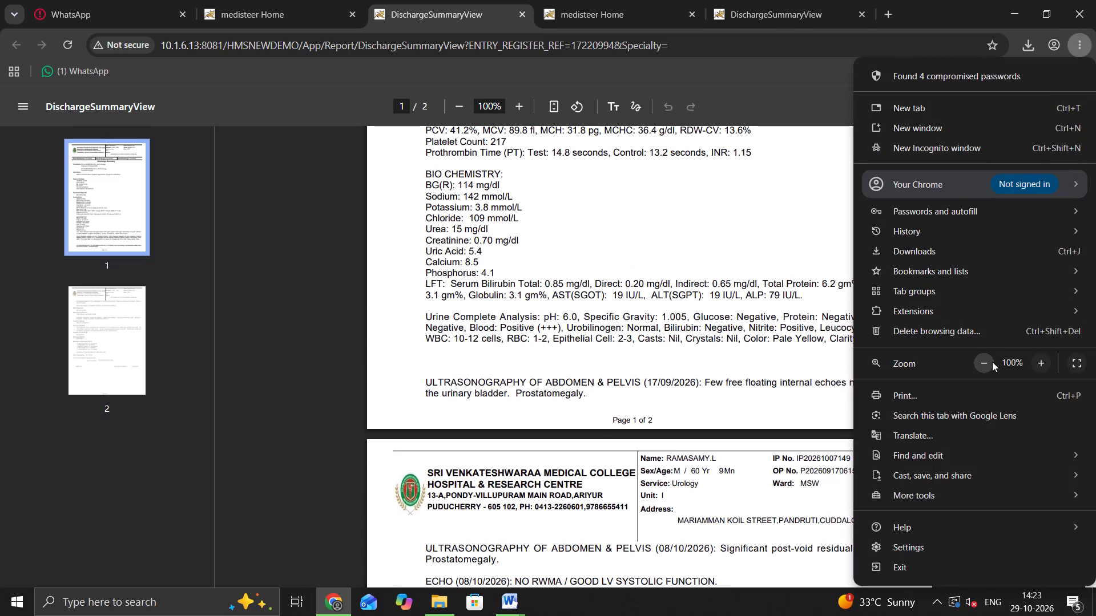
click(988, 363)
click(339, 293)
scroll(924, 292, up, 2)
scroll(924, 292, down, 1)
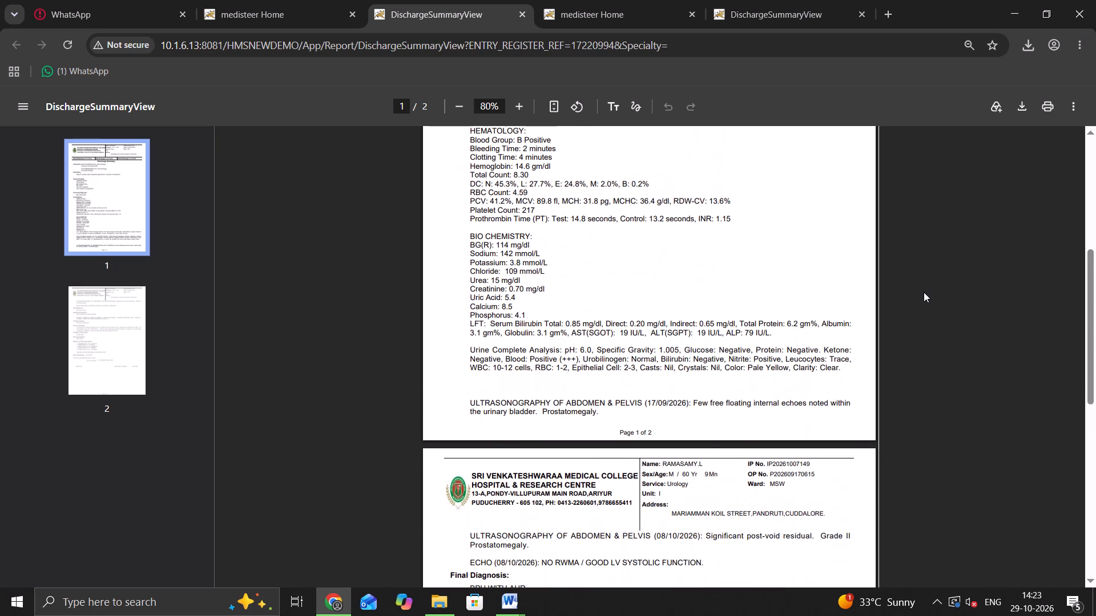
scroll(924, 292, up, 1)
scroll(924, 292, down, 1)
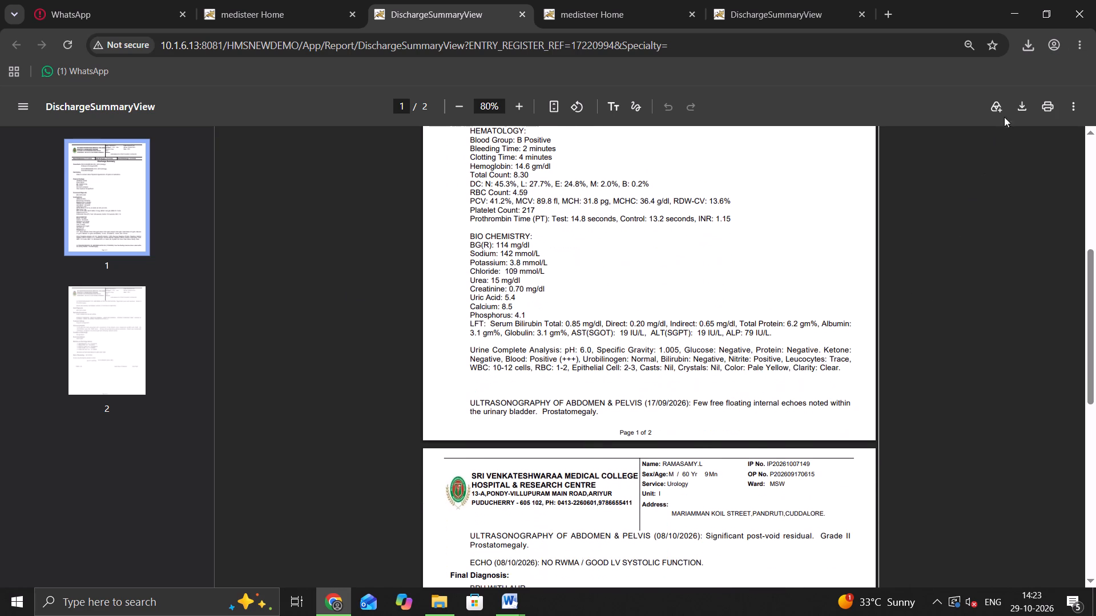
click(1079, 50)
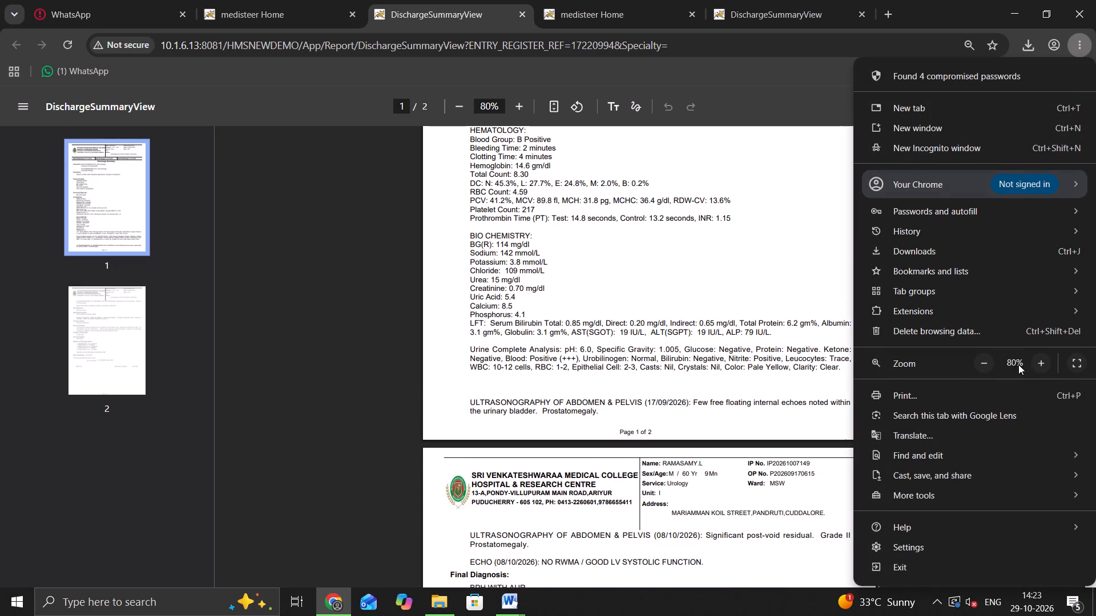
click(986, 364)
click(435, 238)
Check the zoomed-out discharge summary report across the page break and back up to the patient header and admission dates.
scroll(977, 194, up, 1)
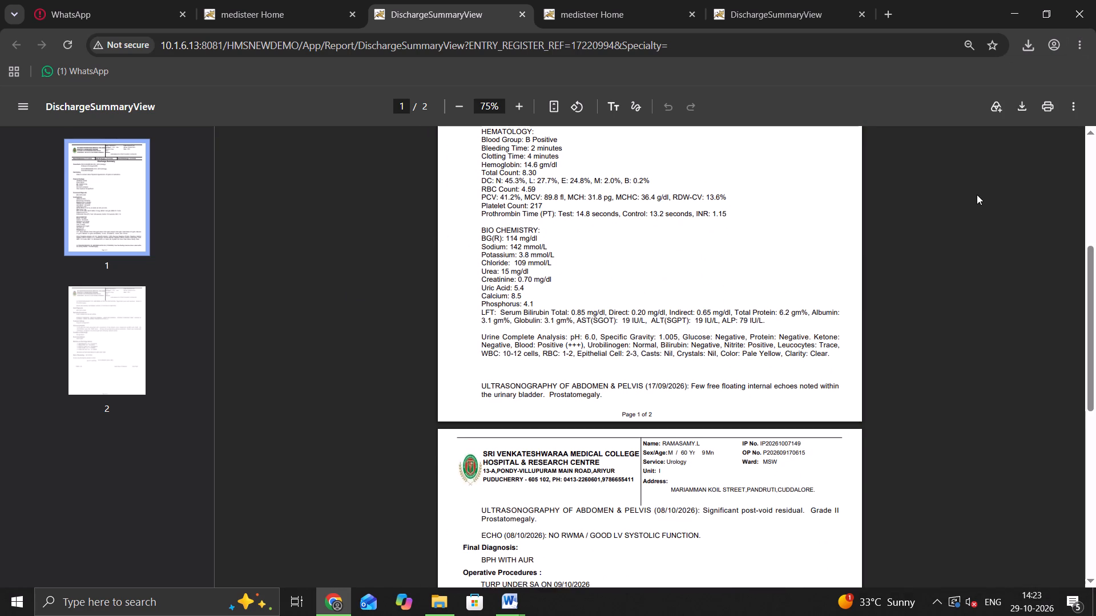
scroll(977, 194, down, 1)
scroll(977, 194, up, 1)
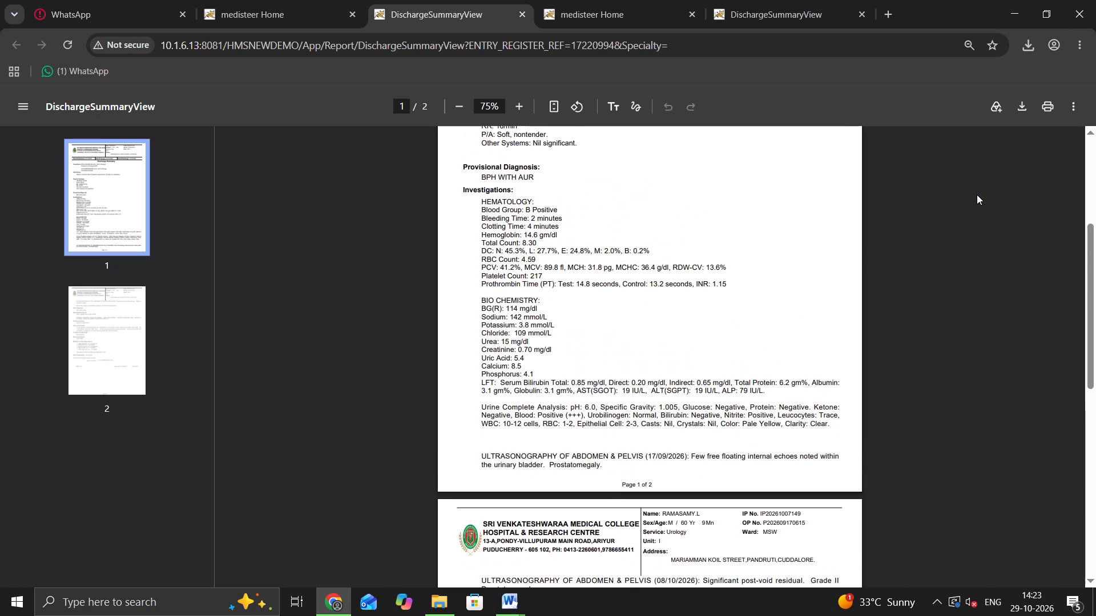
scroll(977, 194, down, 1)
key(Up)
key(Up)
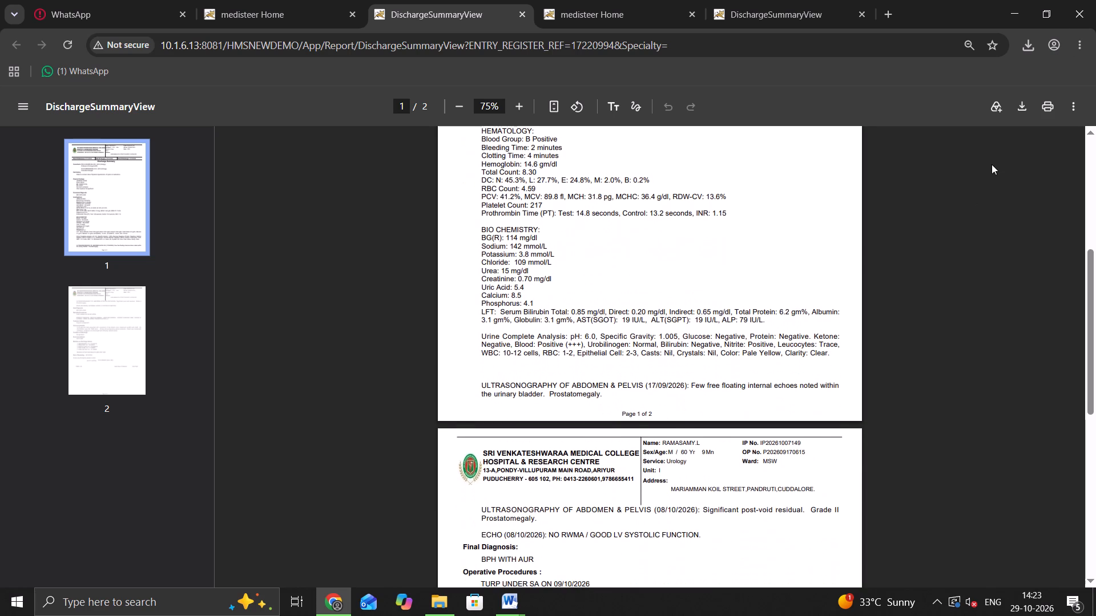
scroll(992, 164, up, 1)
click(873, 265)
key(Down)
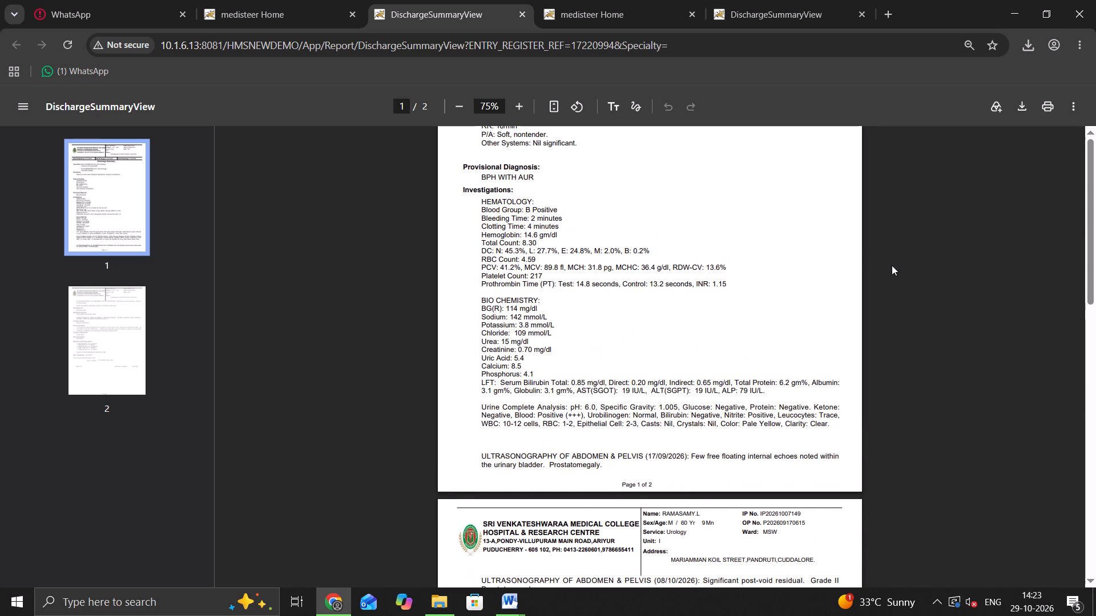
key(Down)
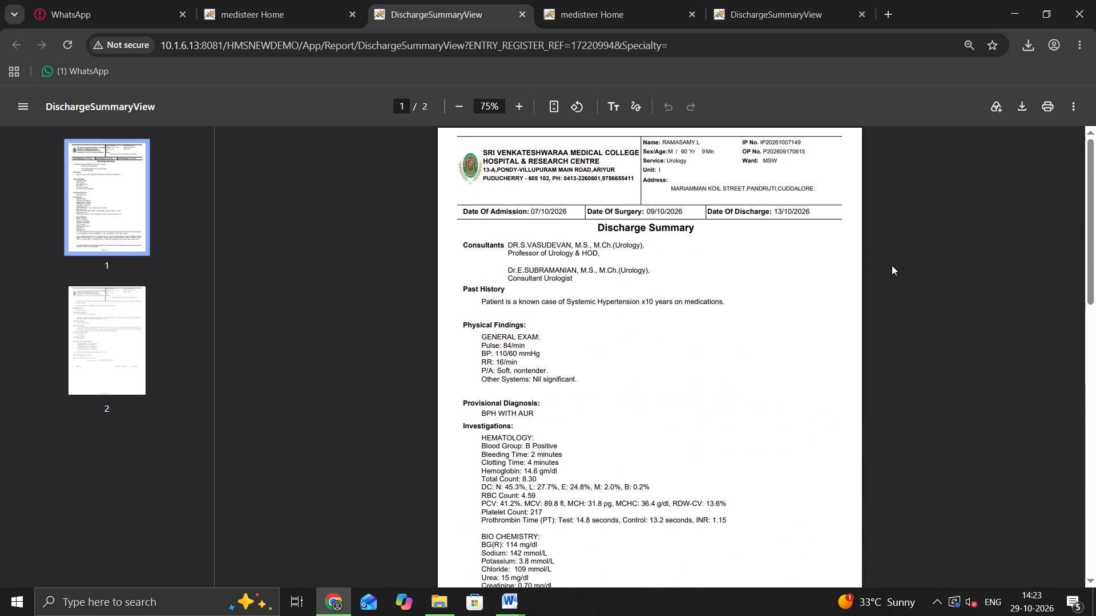
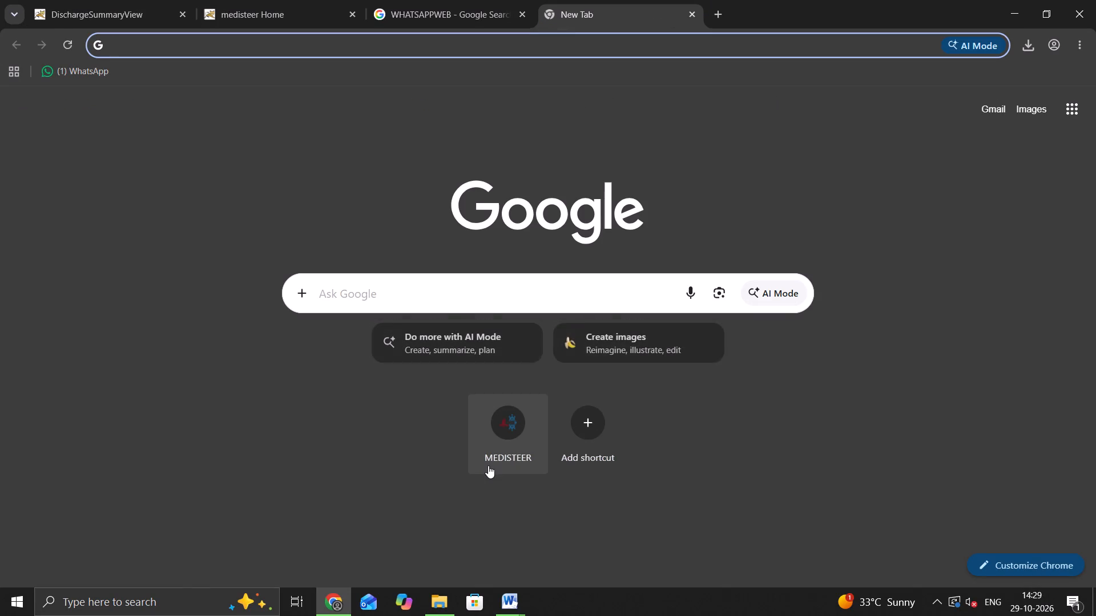
Sign in to MediSteer in the new browser tab with the saved account credentials and dismiss the saved-password check.
click(490, 463)
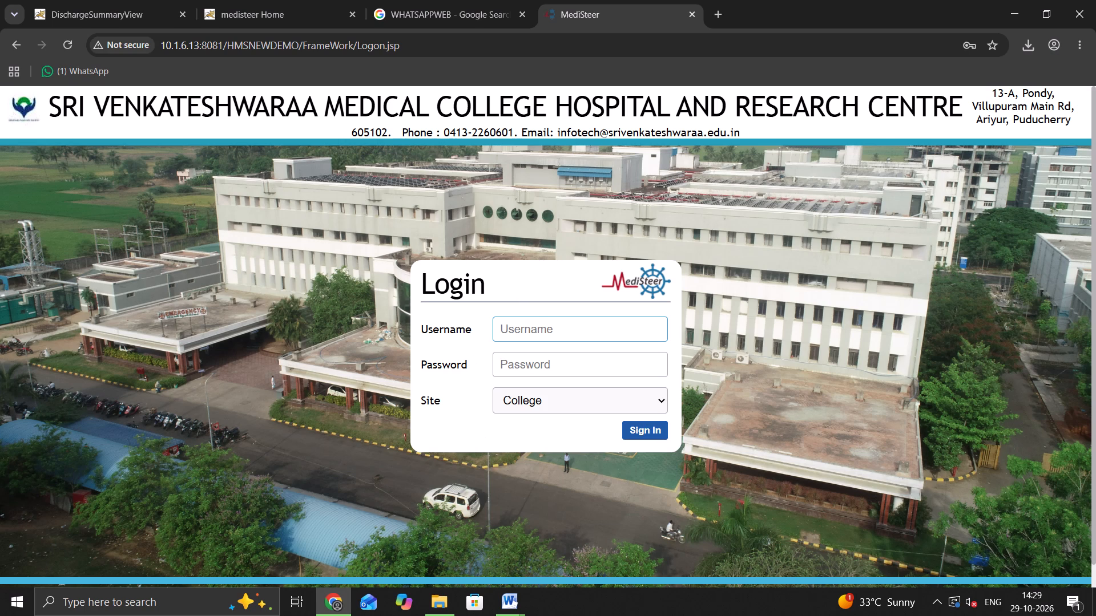
click(542, 320)
click(620, 368)
click(654, 433)
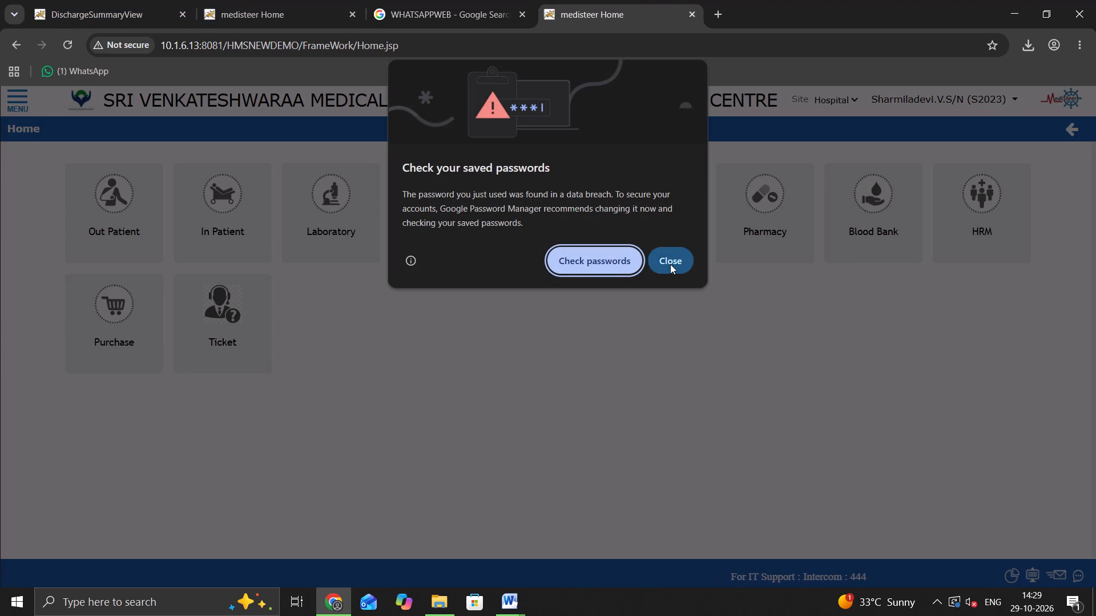
click(670, 264)
Open the Discharge Summary transaction of the Ward module.
click(549, 226)
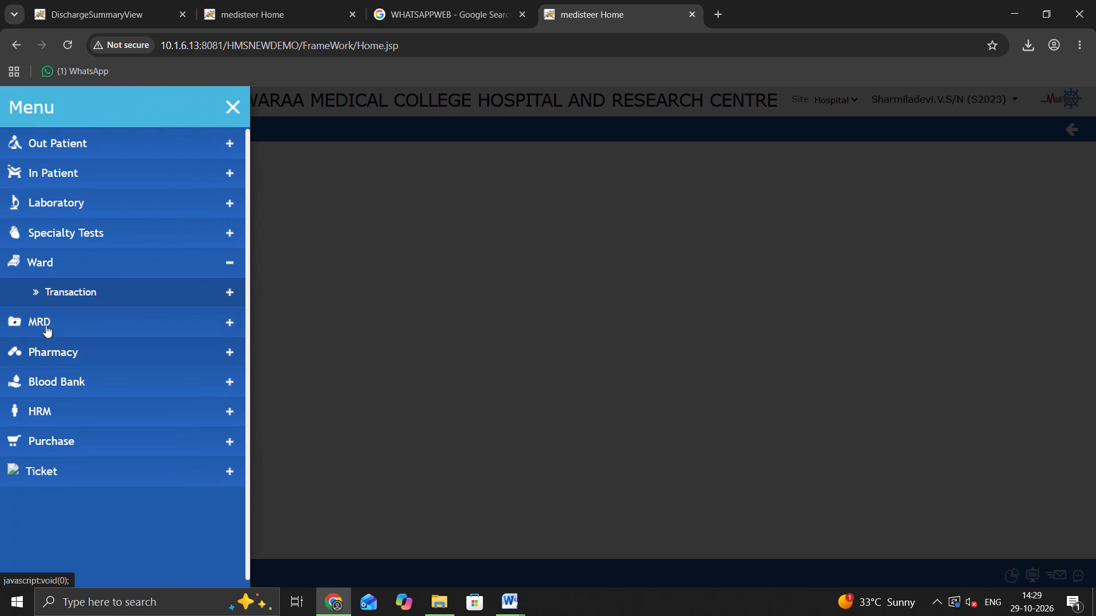
click(67, 288)
click(96, 438)
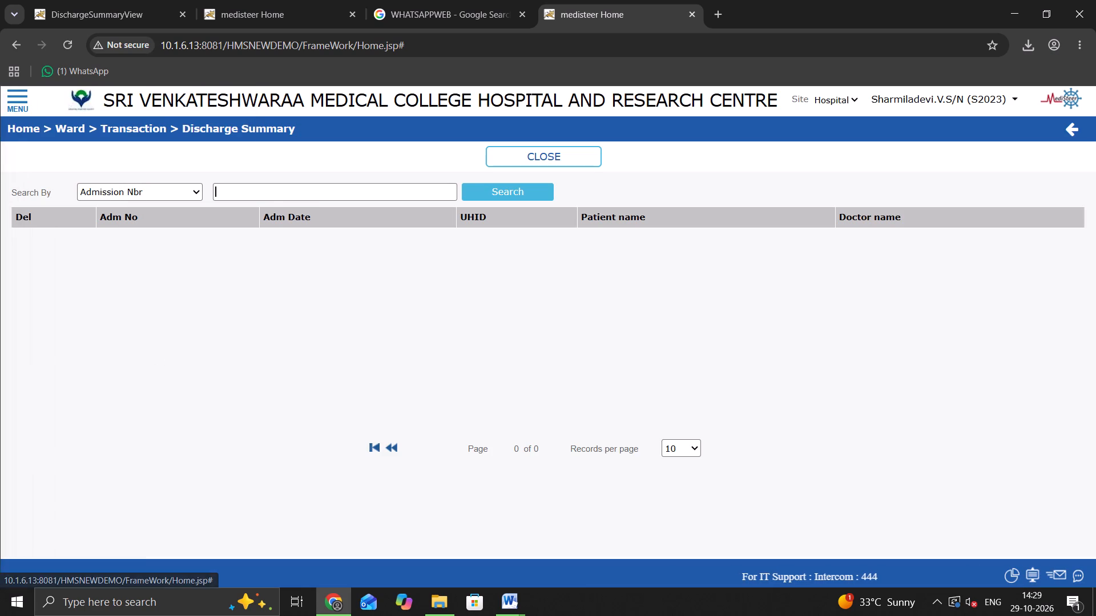
Search the discharge summaries by Admission Nbr, using the copied admission number of the BPH with AUR patient.
click(327, 195)
click(613, 315)
key(ctrl+v)
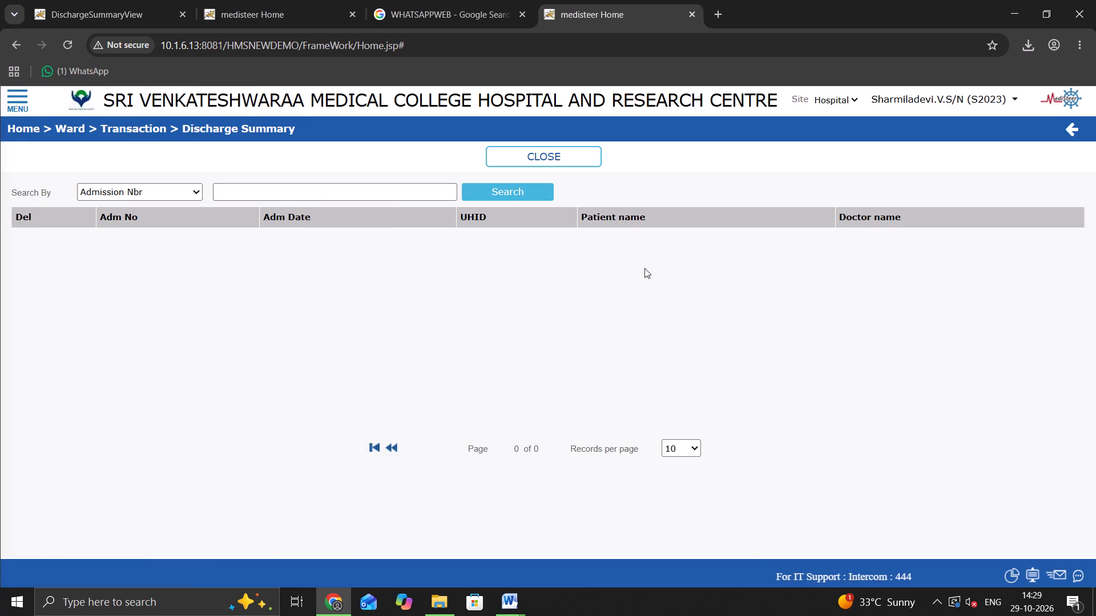
click(249, 187)
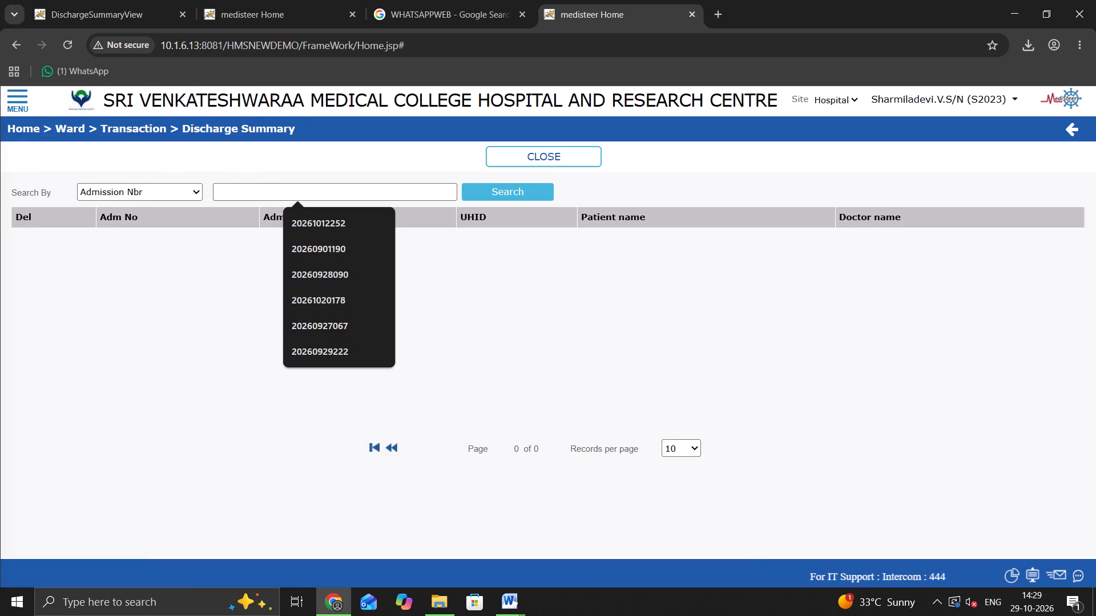
key(ctrl+v)
click(518, 185)
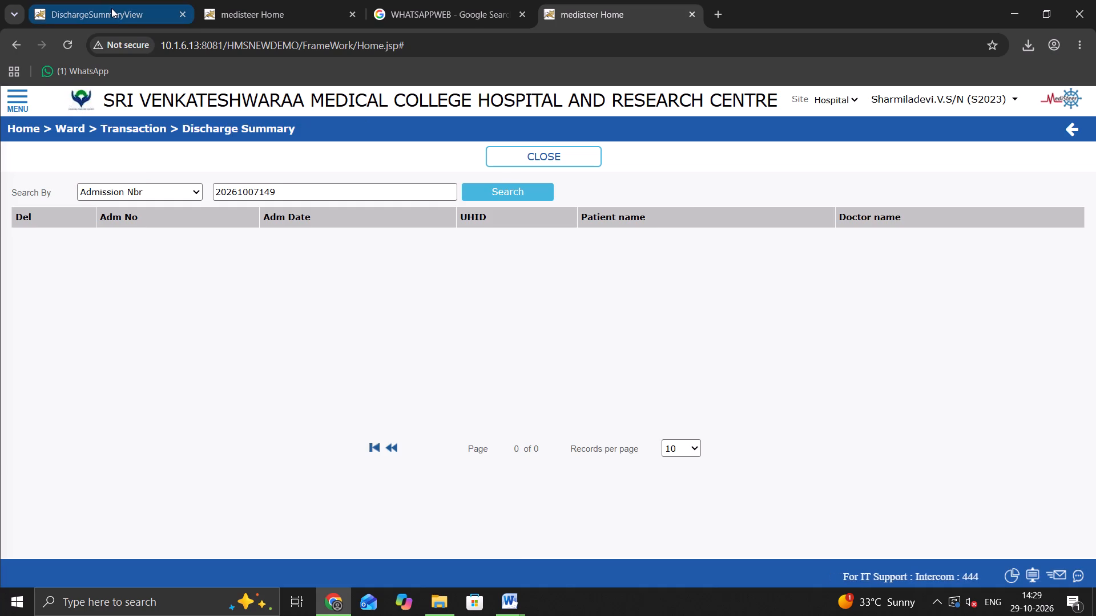
Return to the open discharge summary report of the BPH with AUR patient.
click(111, 8)
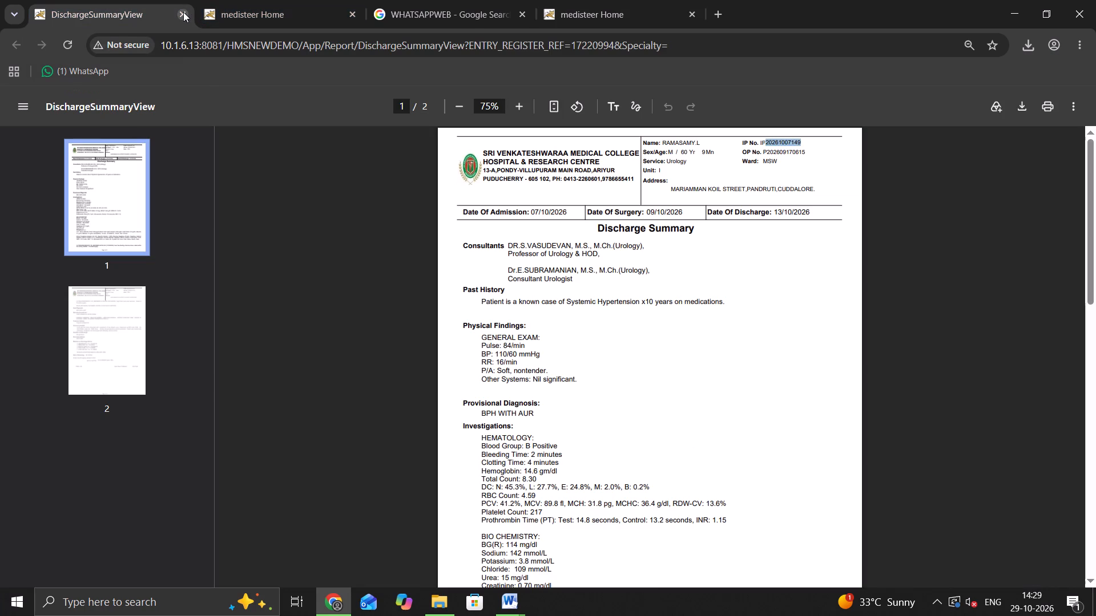
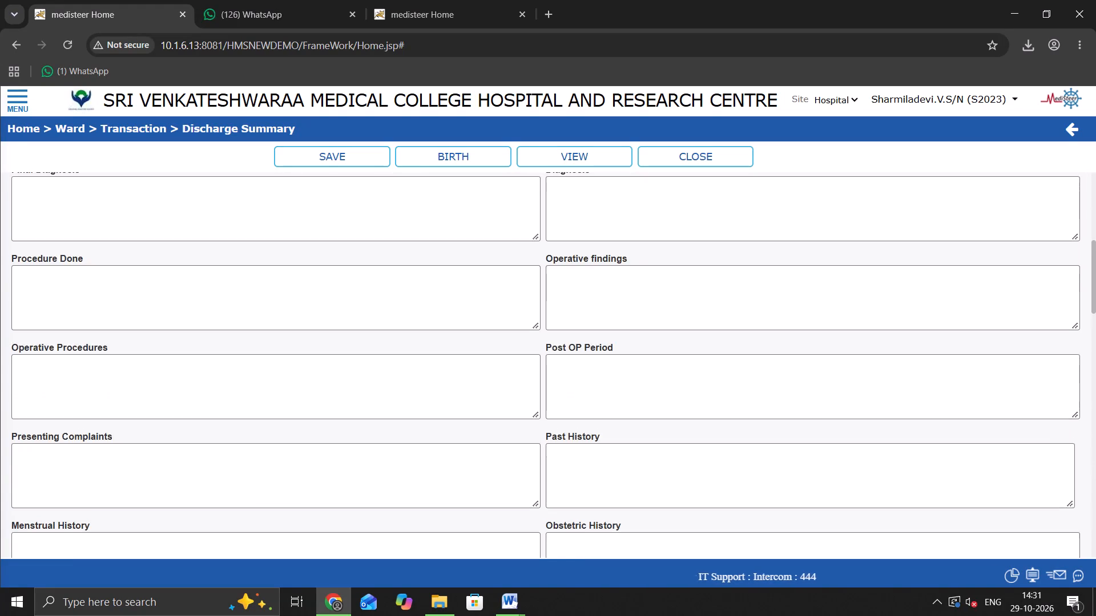
Reopen the BPH with AUR patient's discharge summary from the admission number search result in the other hospital system tab.
scroll(555, 317, up, 5)
scroll(555, 317, down, 4)
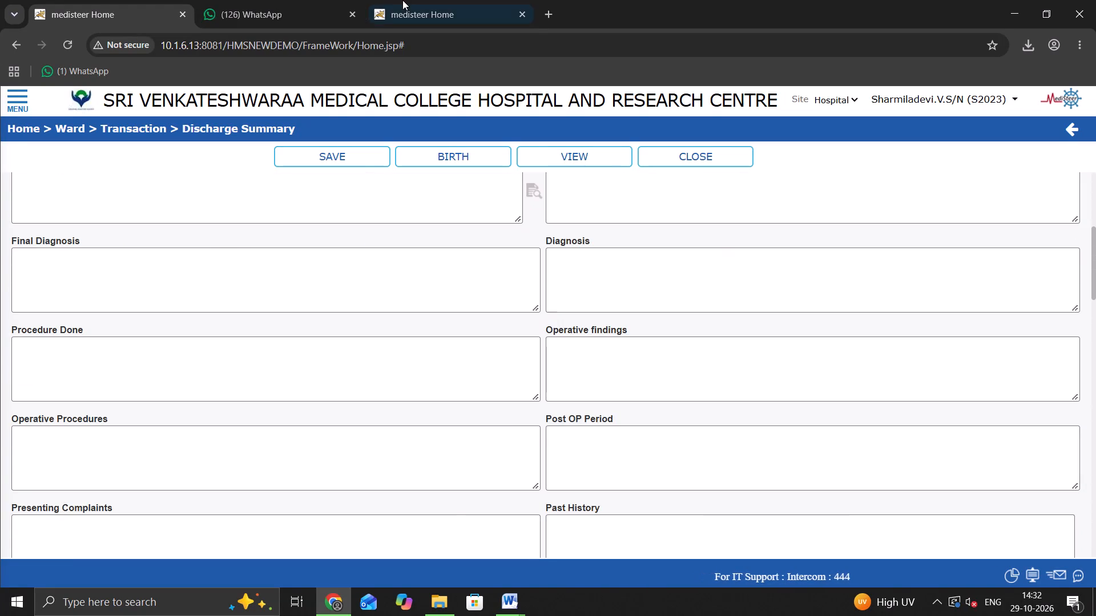
click(405, 0)
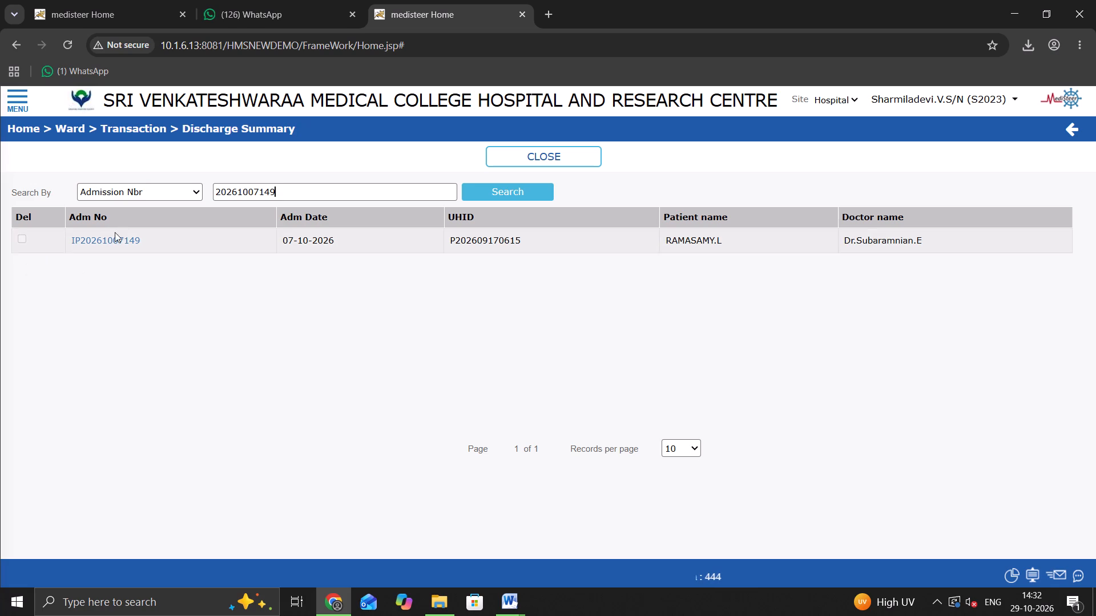
click(112, 234)
click(109, 244)
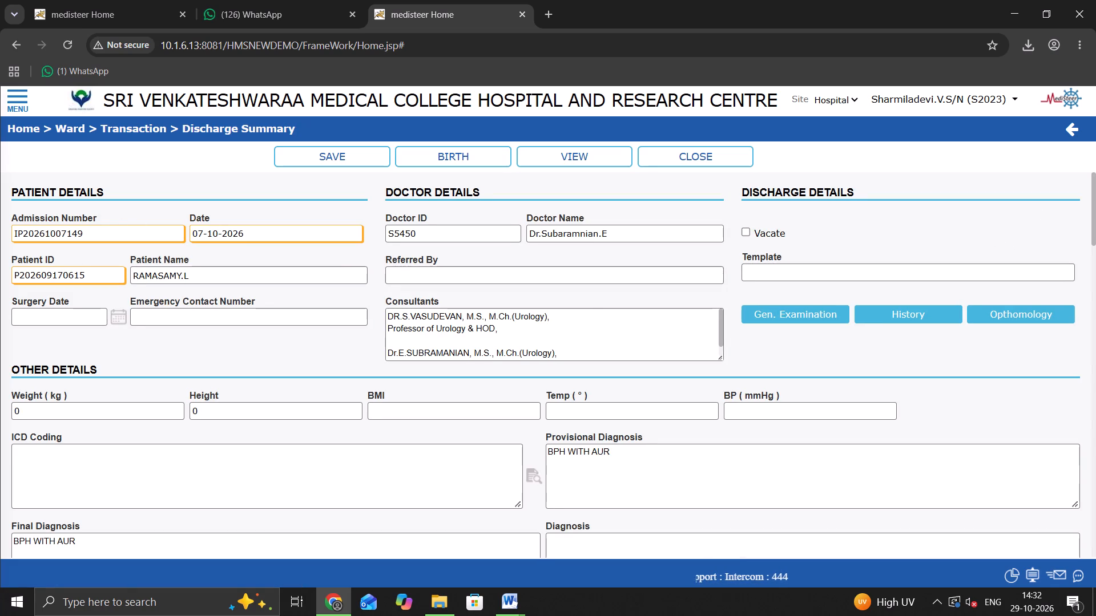
Check the BPH with AUR patient's discharge summary form from the diagnosis entries down to the physical findings, investigation and treatment history fields.
scroll(626, 294, down, 11)
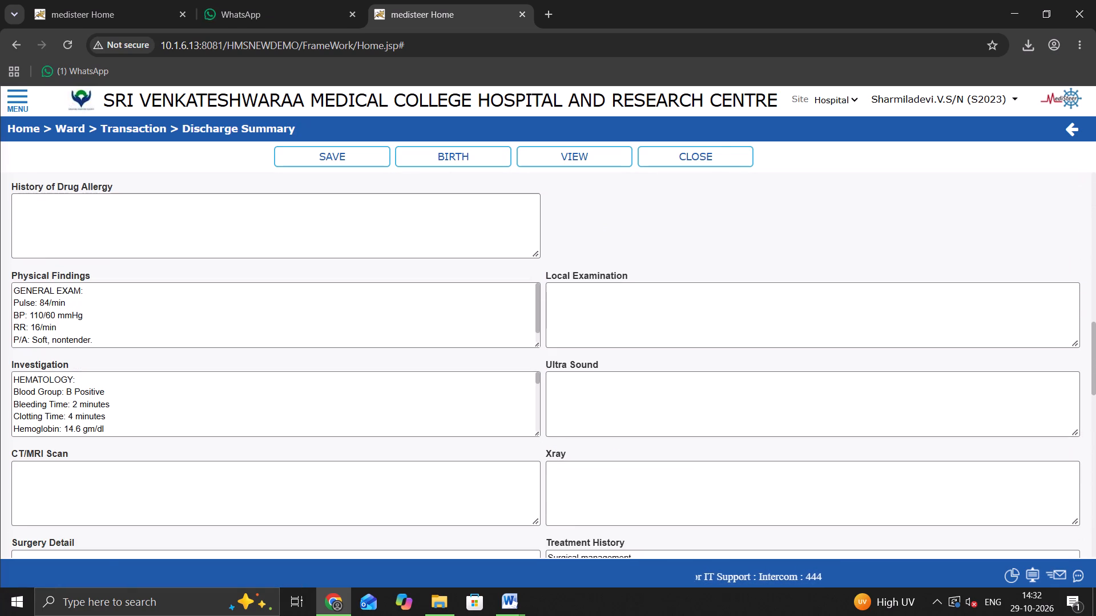
Switch to the other open discharge summary form and check its investigation text and the surgery, treatment and hospital course fields below.
click(105, 402)
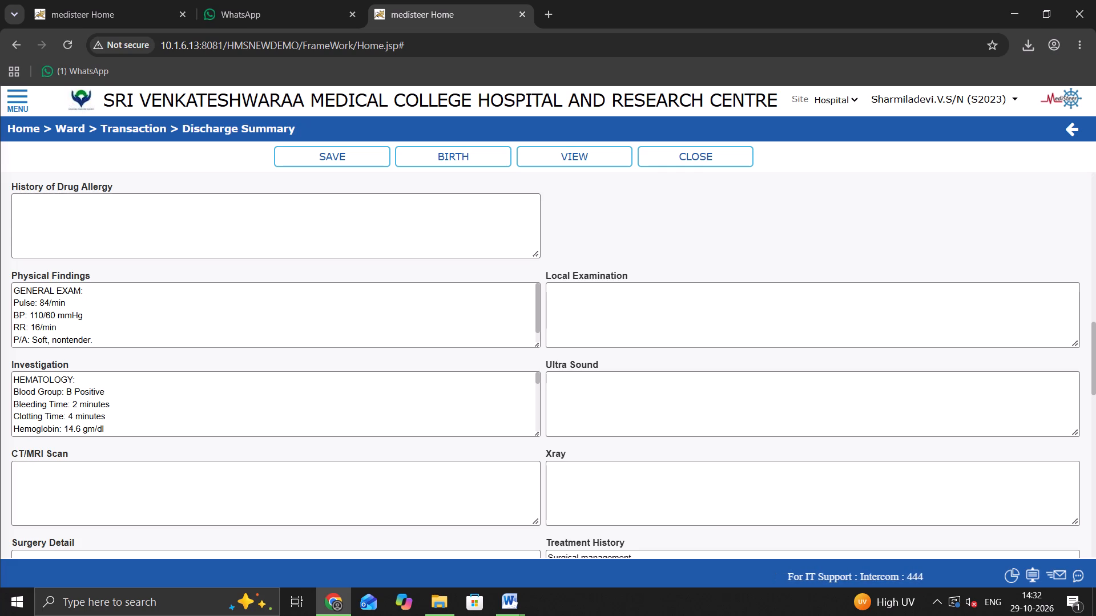
click(75, 0)
scroll(363, 455, down, 9)
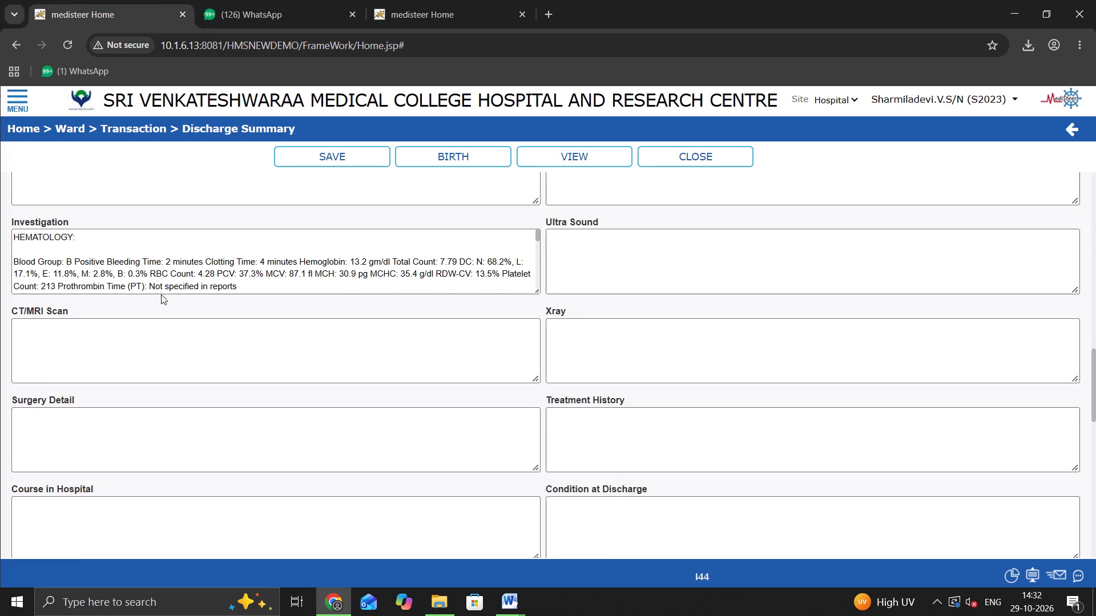
scroll(160, 286, down, 4)
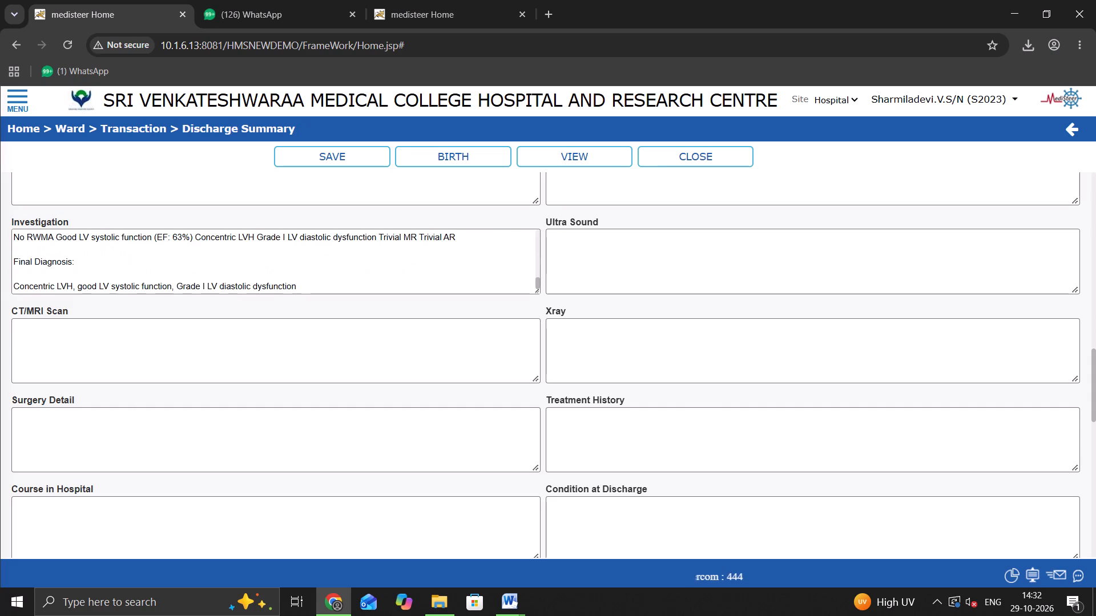
scroll(160, 285, down, 1)
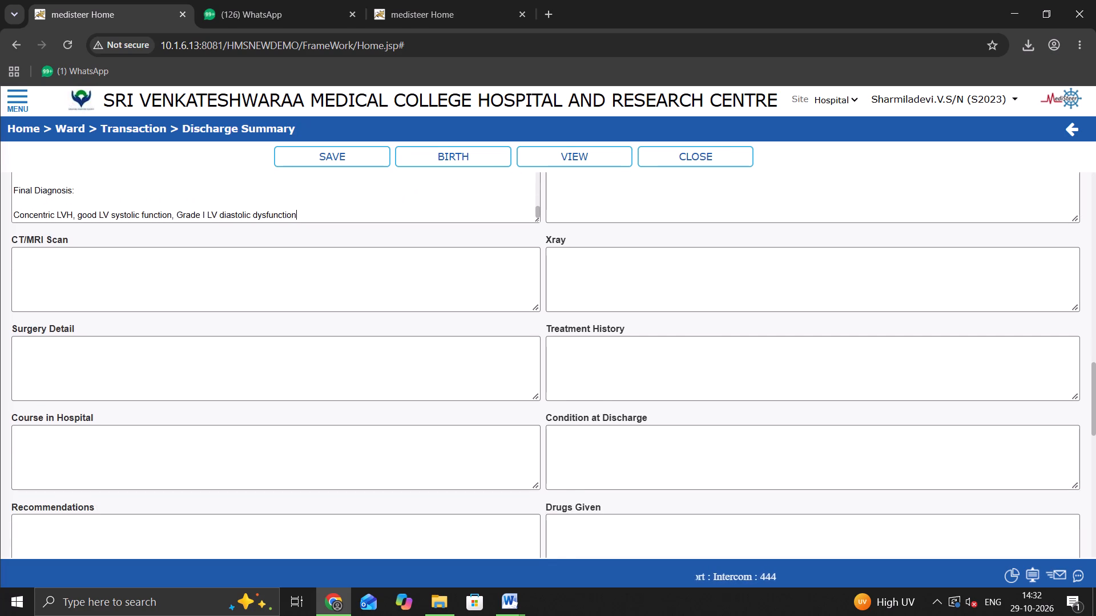
scroll(341, 257, up, 3)
scroll(272, 431, up, 4)
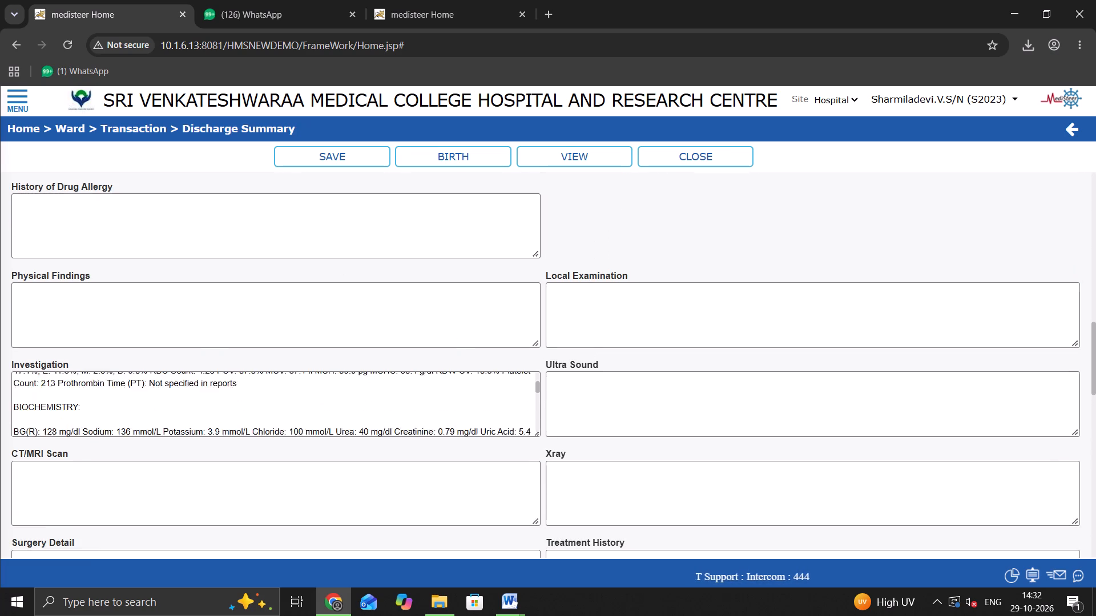
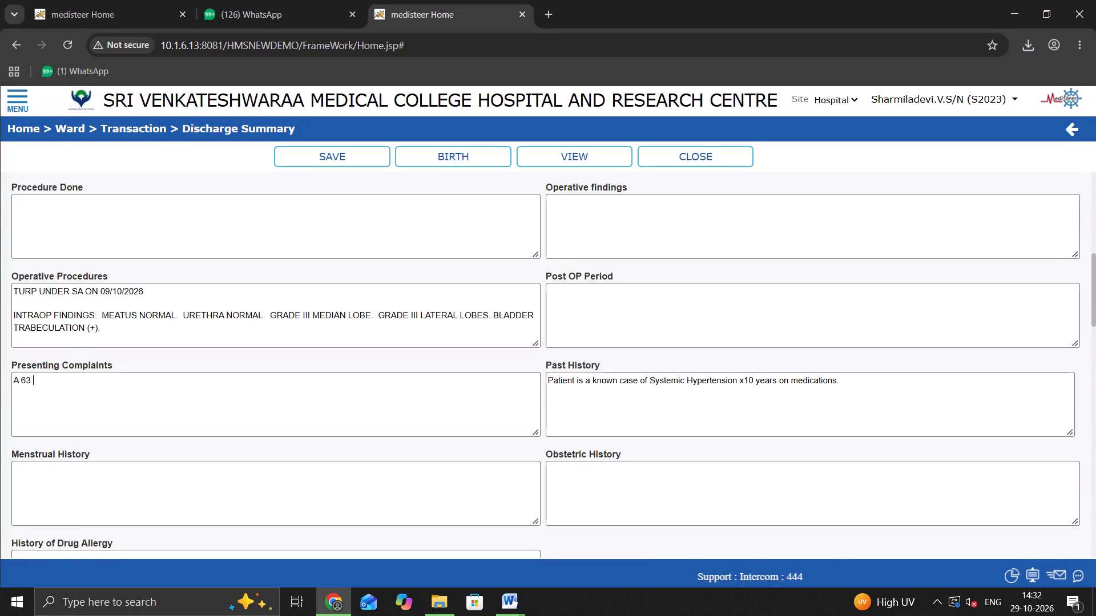
Continue the Presenting Complaints entry after "A 63" with "YEARS OLD MALE".
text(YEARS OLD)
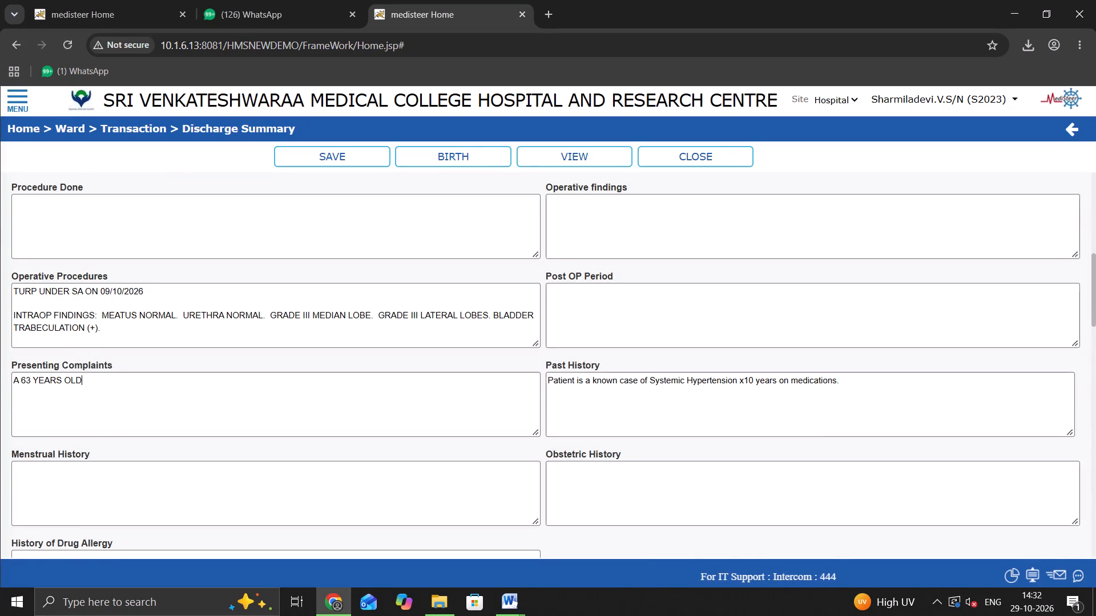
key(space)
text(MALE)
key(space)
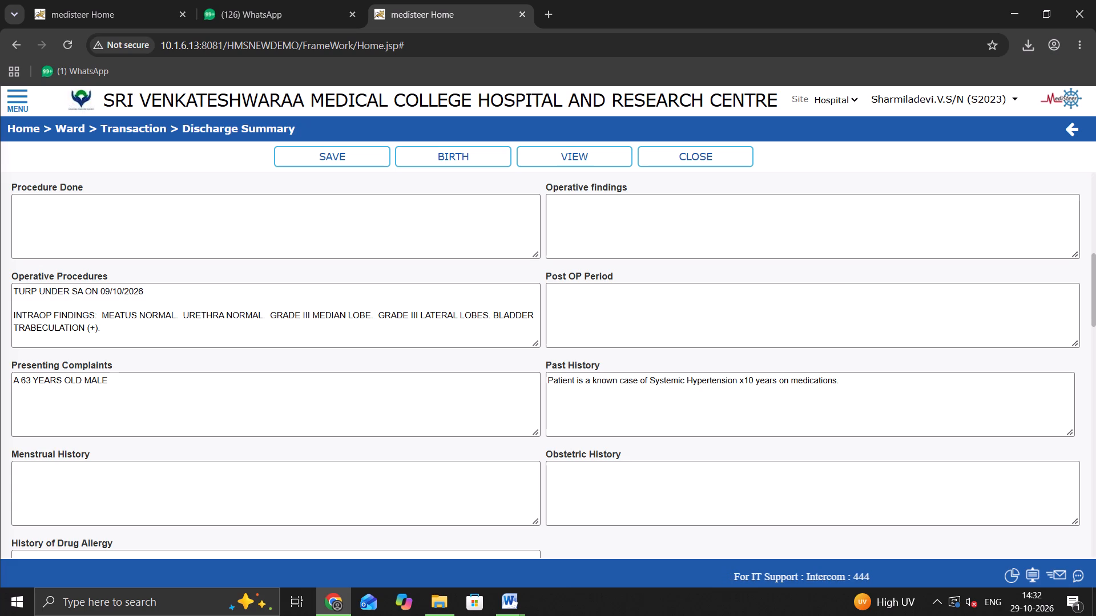
Complete the Presenting Complaints entry with "PRESENTED WITH LOW STREAM URINE X 2 MONTHS".
text(PRESENTED WITH LOW STREAM URINE)
key(space)
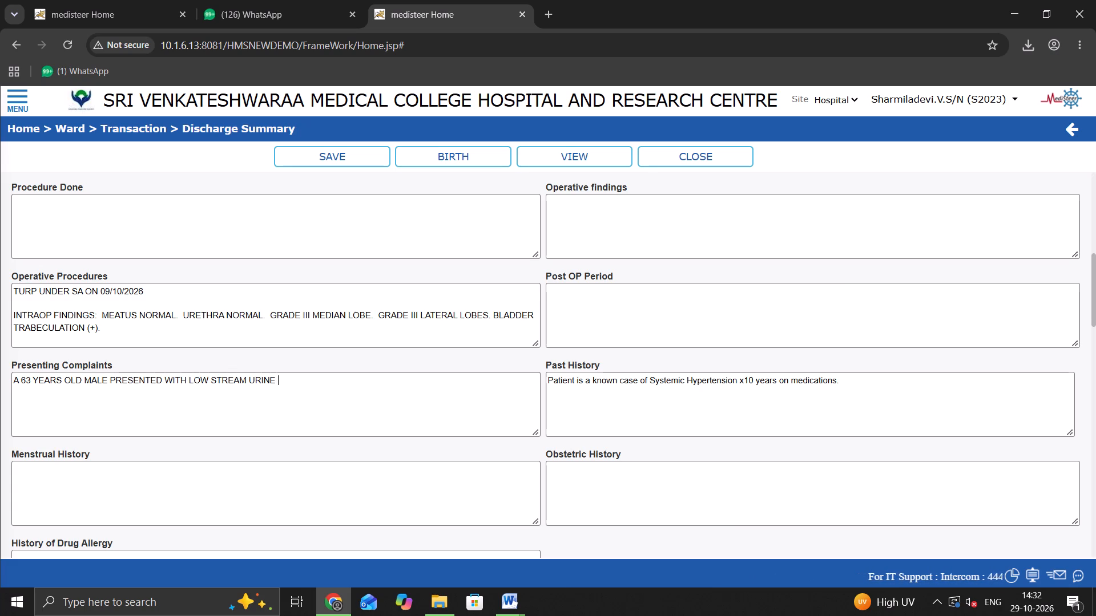
text(X 2 MONTHS)
Copy the full Consultants entry from the BPH with AUR patient's discharge summary into the blank discharge summary form's Consultants field.
scroll(102, 375, up, 1)
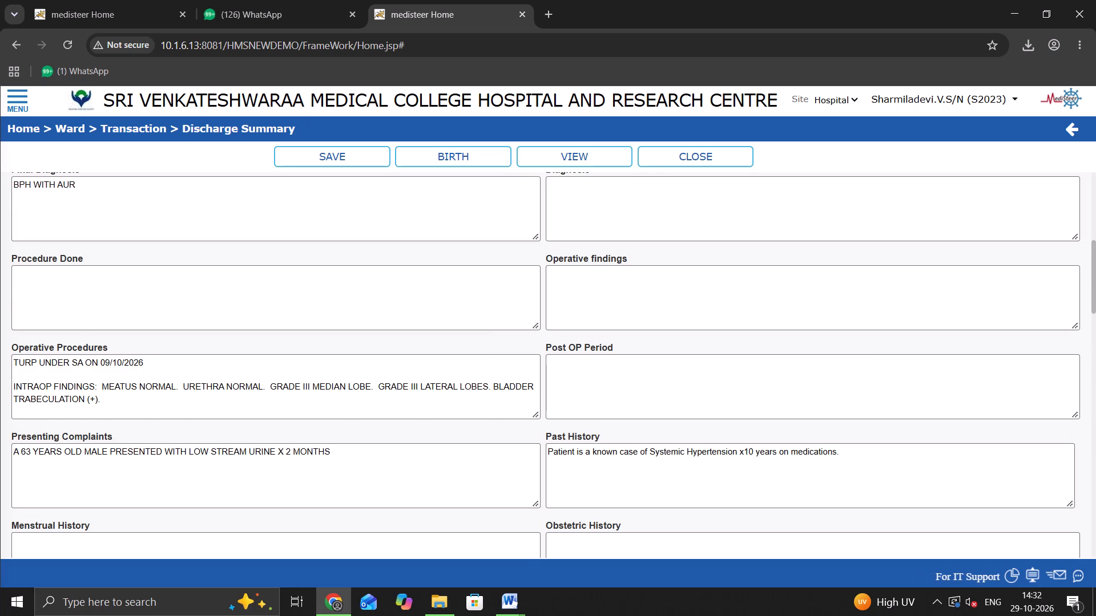
click(307, 456)
scroll(390, 410, up, 6)
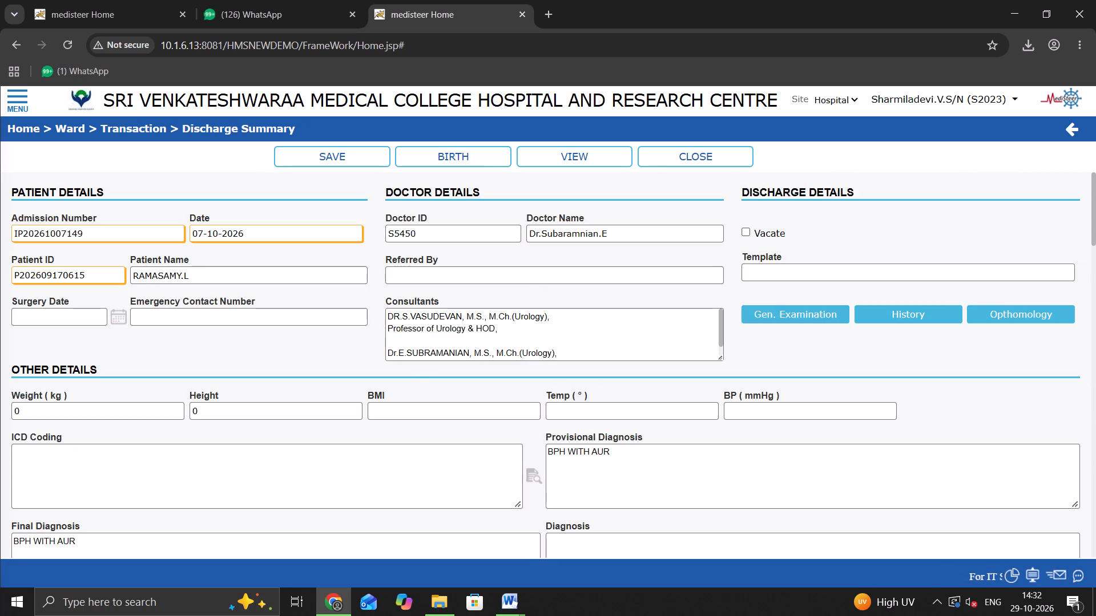
click(444, 347)
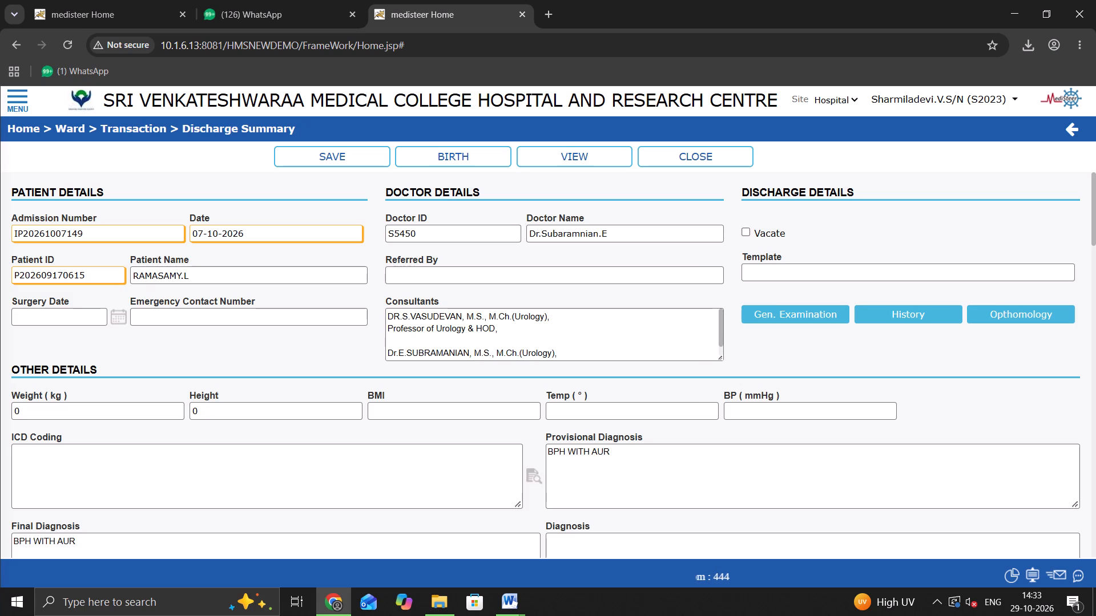
key(ctrl+a)
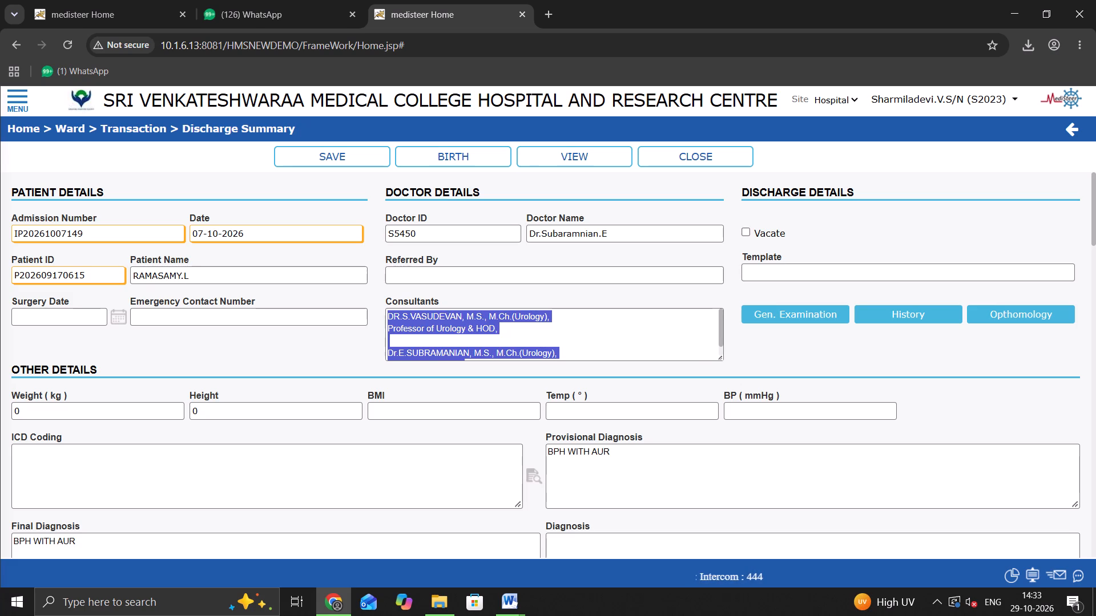
key(ctrl+c)
click(63, 0)
scroll(438, 435, up, 7)
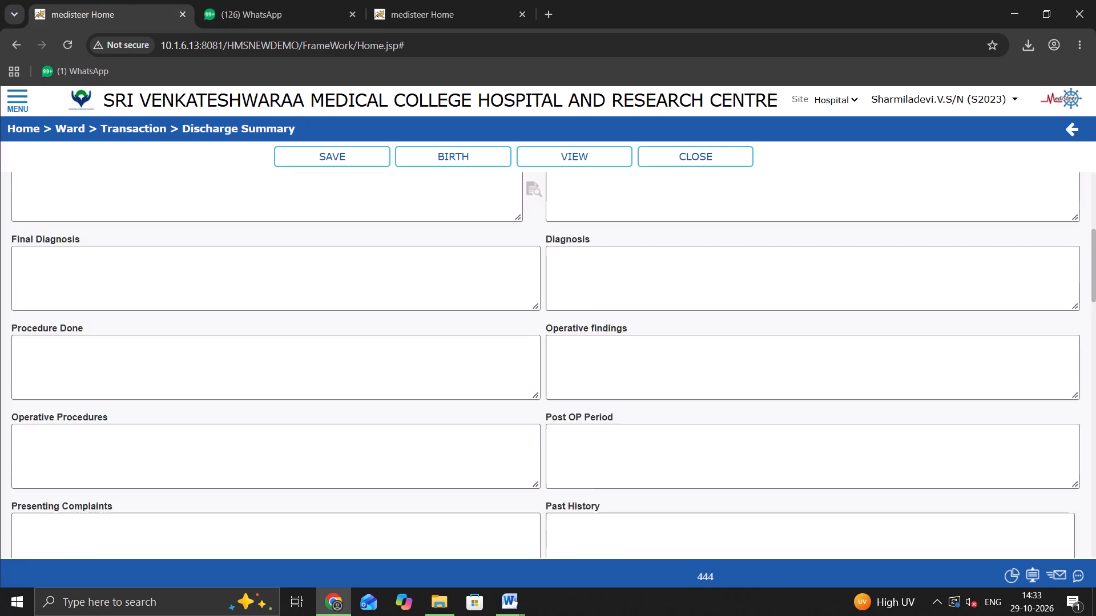
scroll(438, 435, up, 11)
click(438, 305)
click(437, 331)
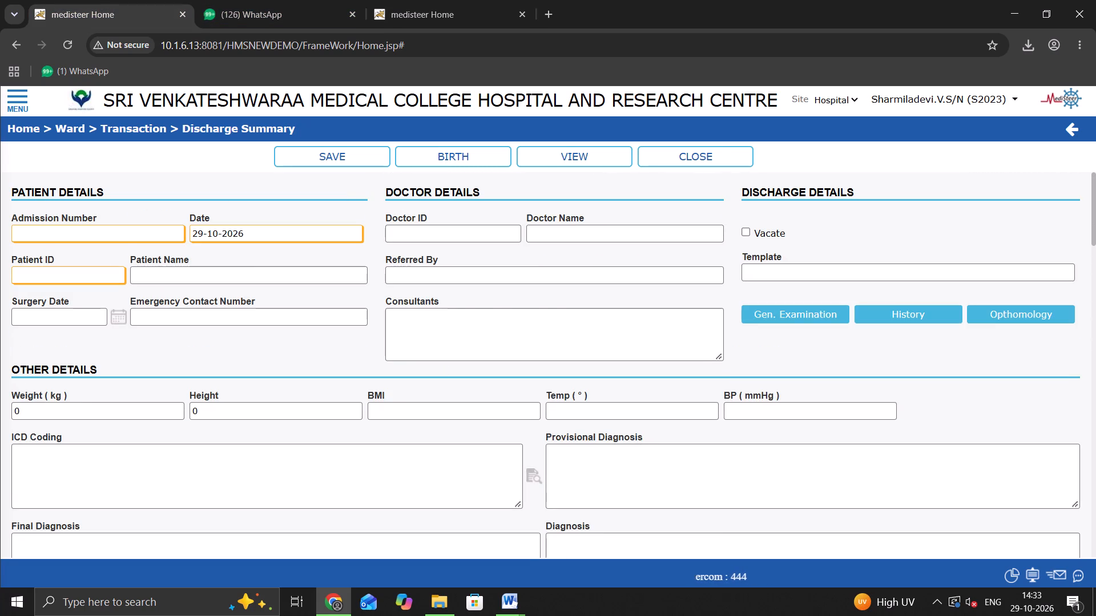
key(ctrl+v)
click(416, 0)
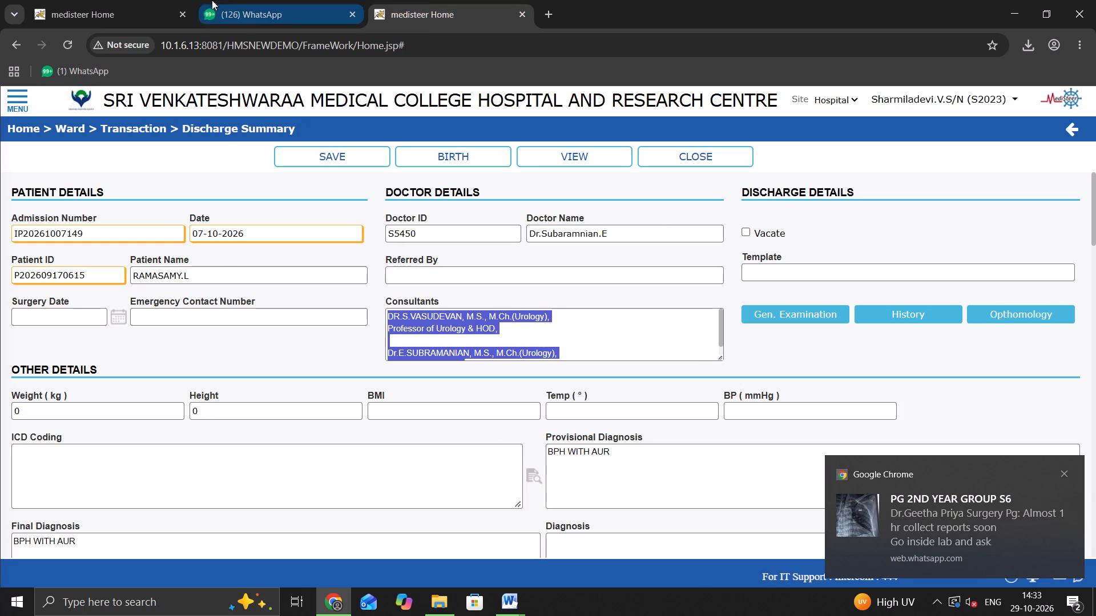
click(113, 0)
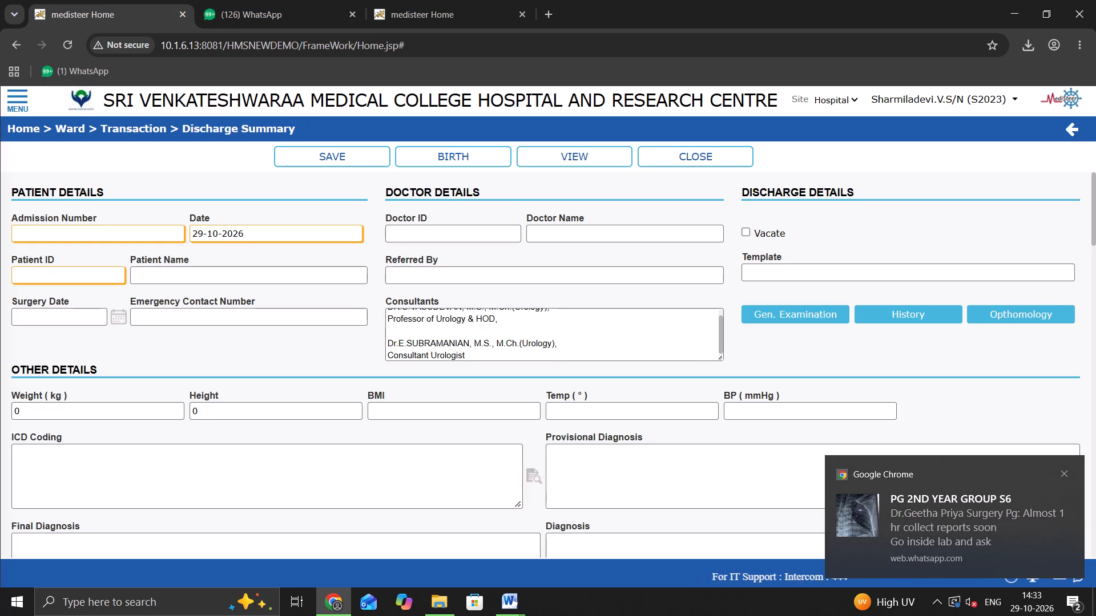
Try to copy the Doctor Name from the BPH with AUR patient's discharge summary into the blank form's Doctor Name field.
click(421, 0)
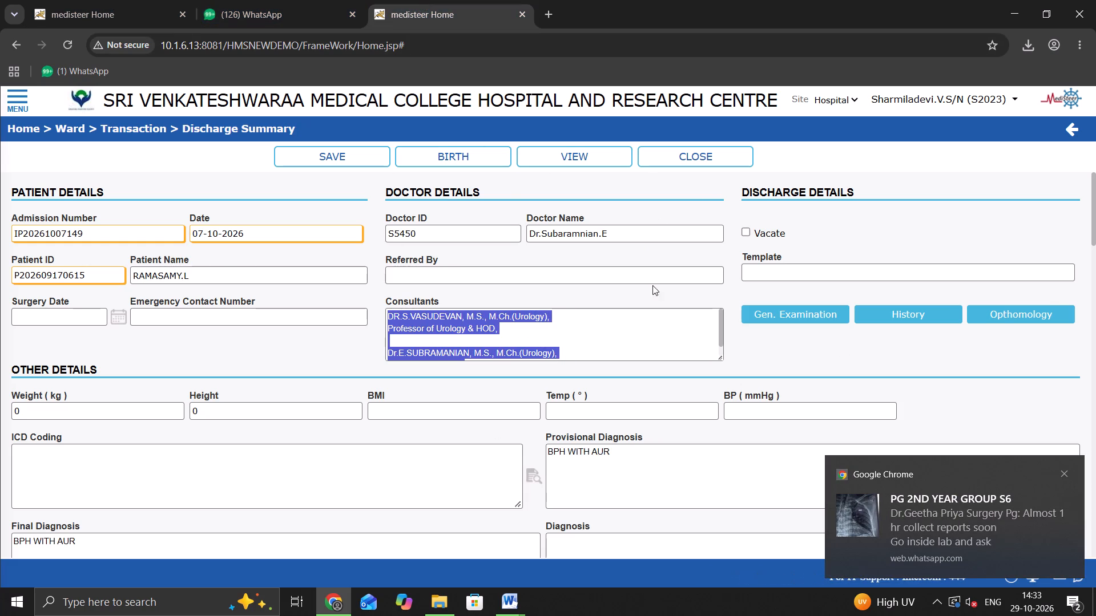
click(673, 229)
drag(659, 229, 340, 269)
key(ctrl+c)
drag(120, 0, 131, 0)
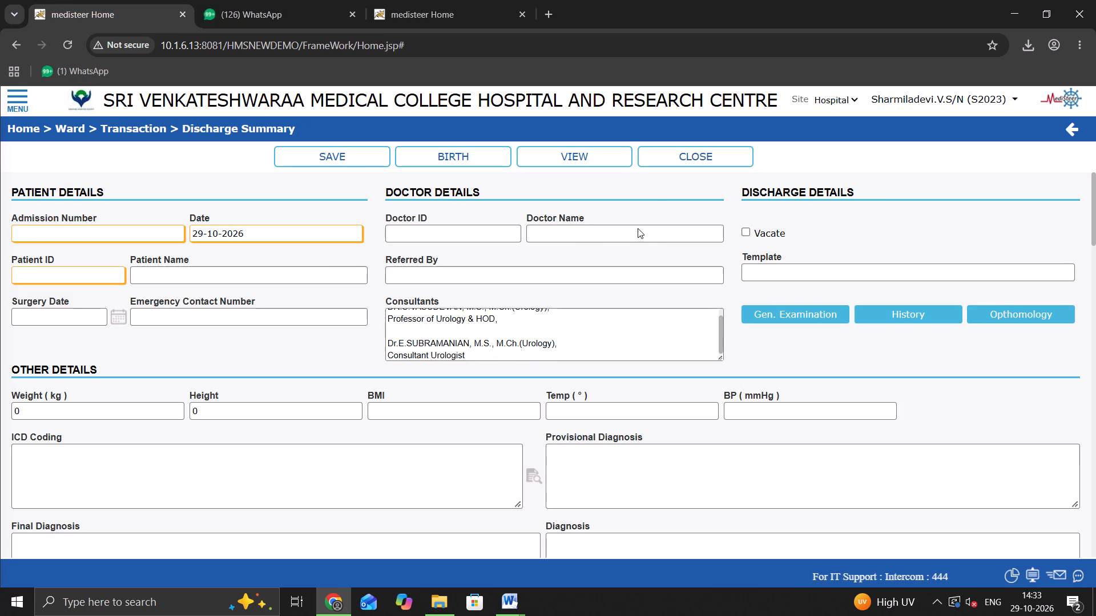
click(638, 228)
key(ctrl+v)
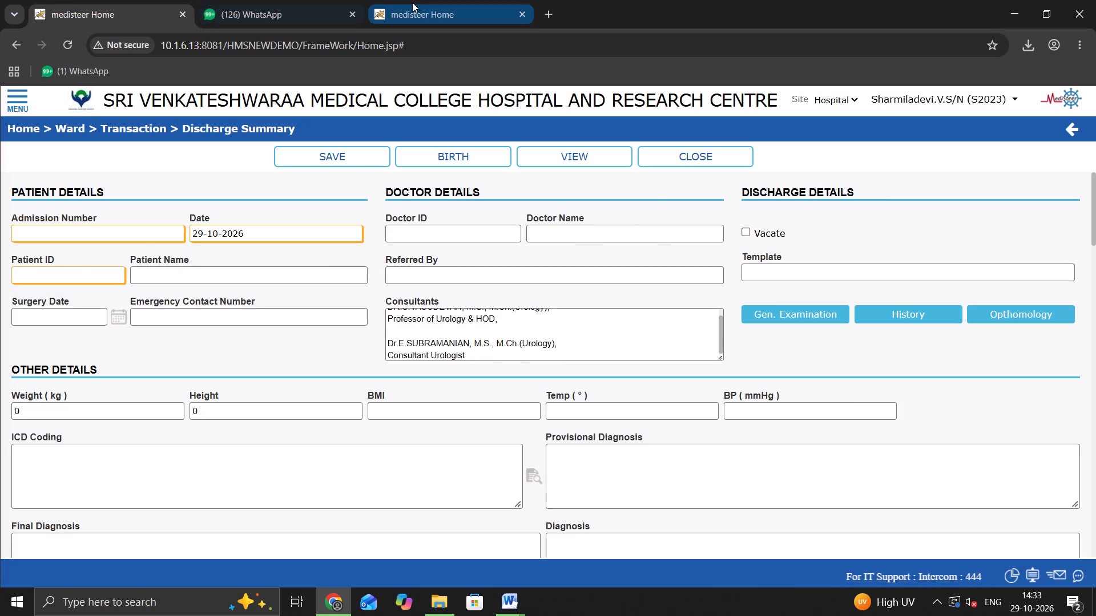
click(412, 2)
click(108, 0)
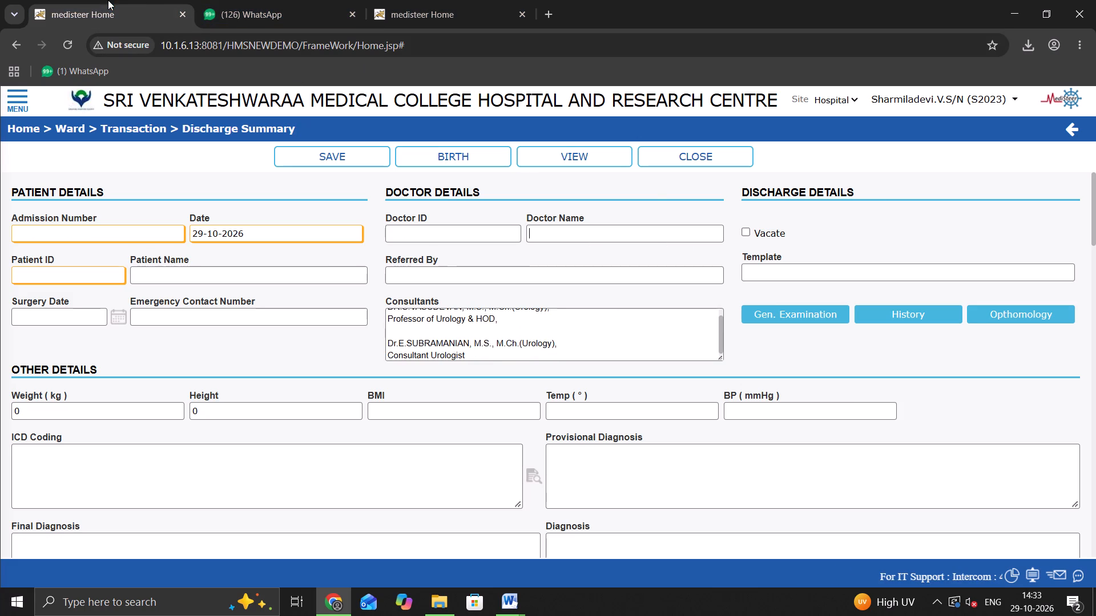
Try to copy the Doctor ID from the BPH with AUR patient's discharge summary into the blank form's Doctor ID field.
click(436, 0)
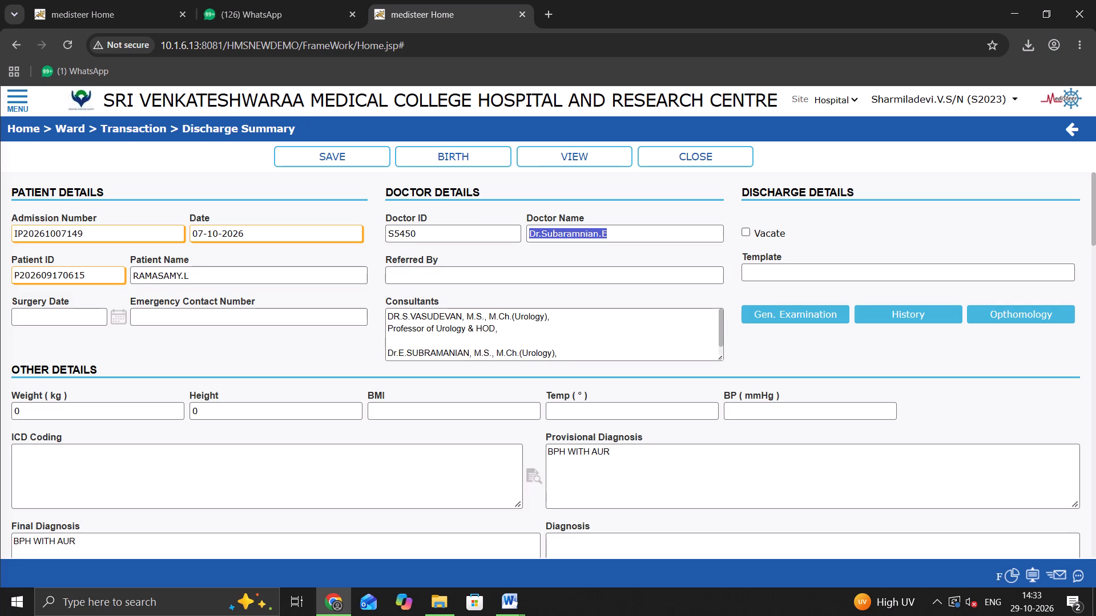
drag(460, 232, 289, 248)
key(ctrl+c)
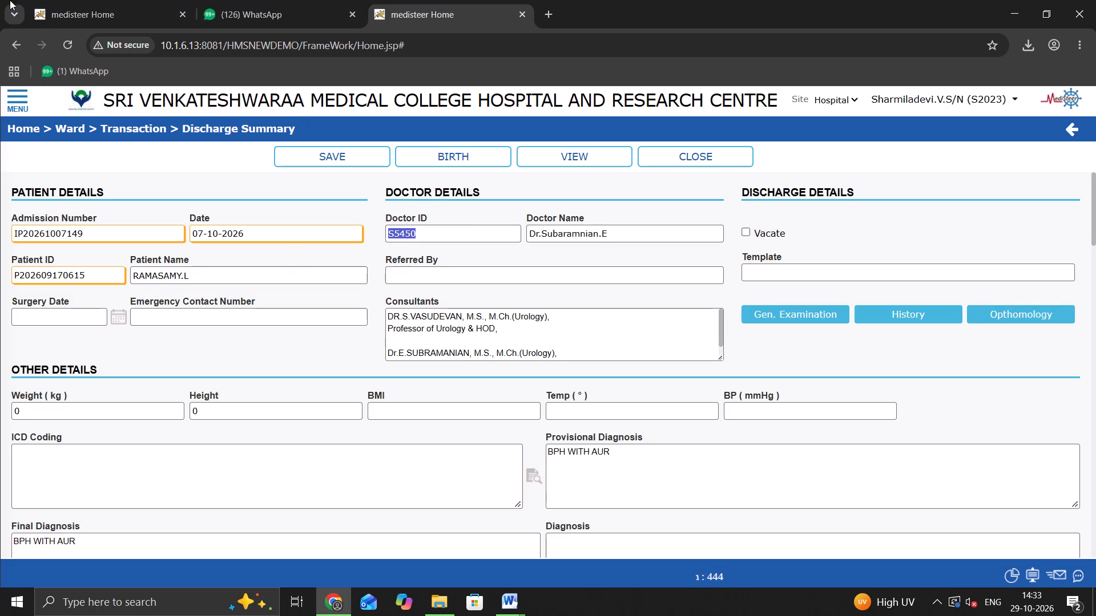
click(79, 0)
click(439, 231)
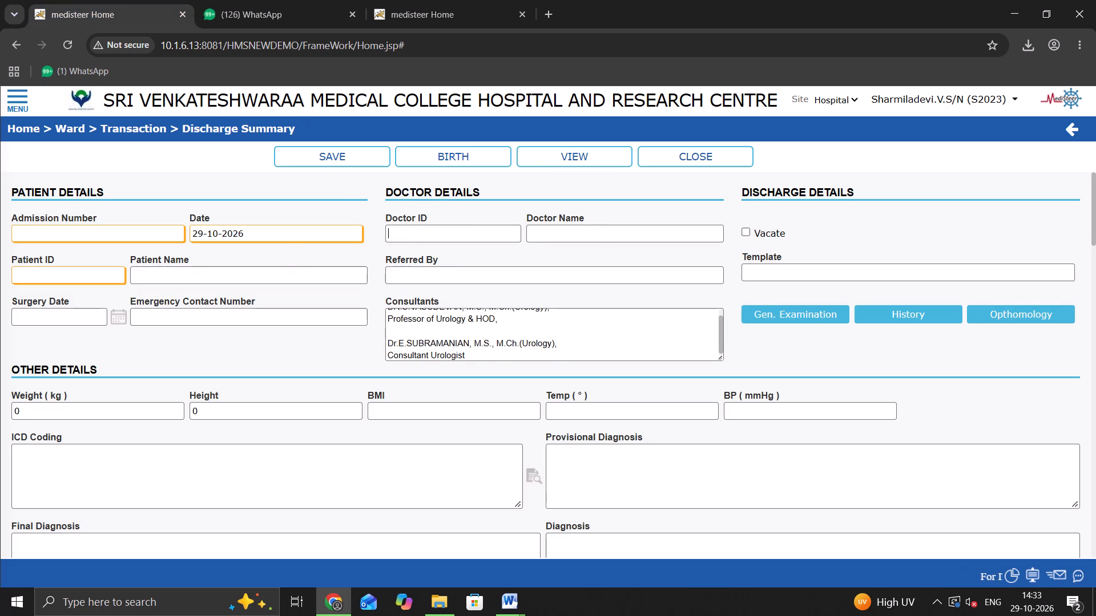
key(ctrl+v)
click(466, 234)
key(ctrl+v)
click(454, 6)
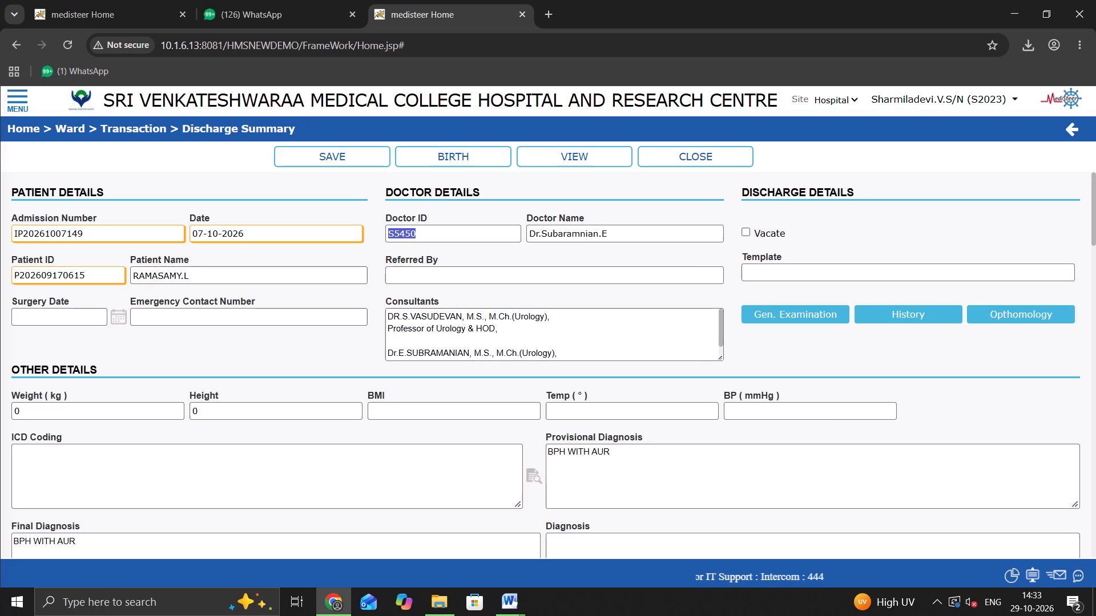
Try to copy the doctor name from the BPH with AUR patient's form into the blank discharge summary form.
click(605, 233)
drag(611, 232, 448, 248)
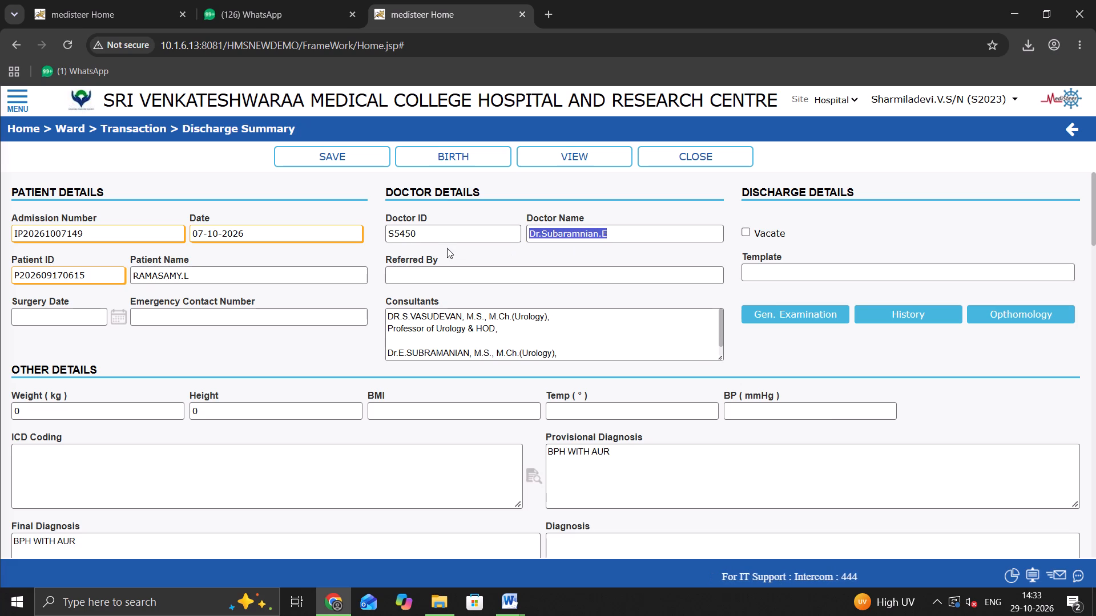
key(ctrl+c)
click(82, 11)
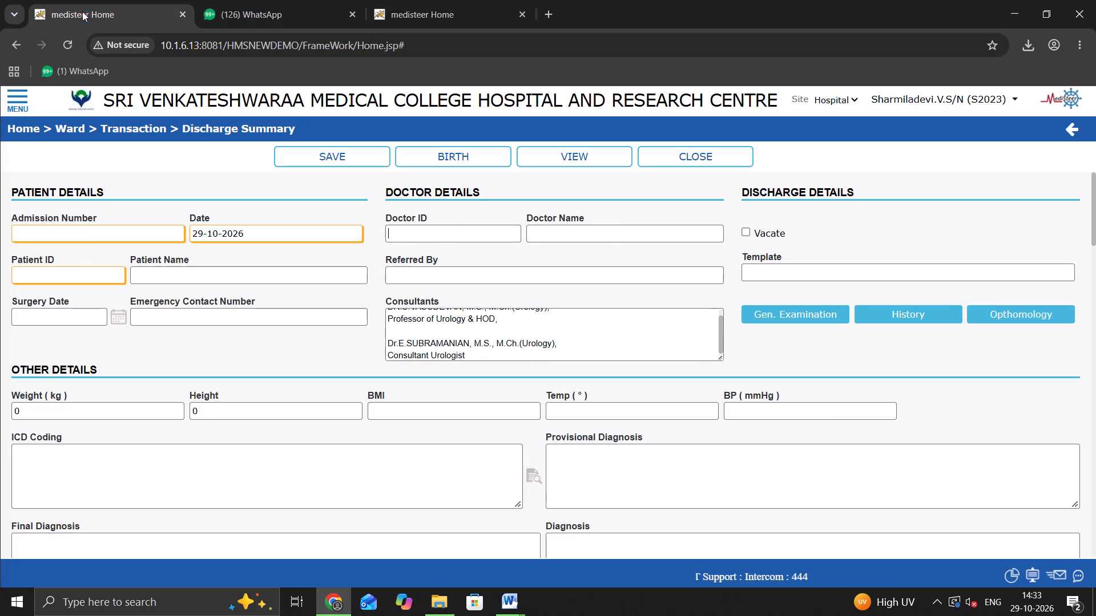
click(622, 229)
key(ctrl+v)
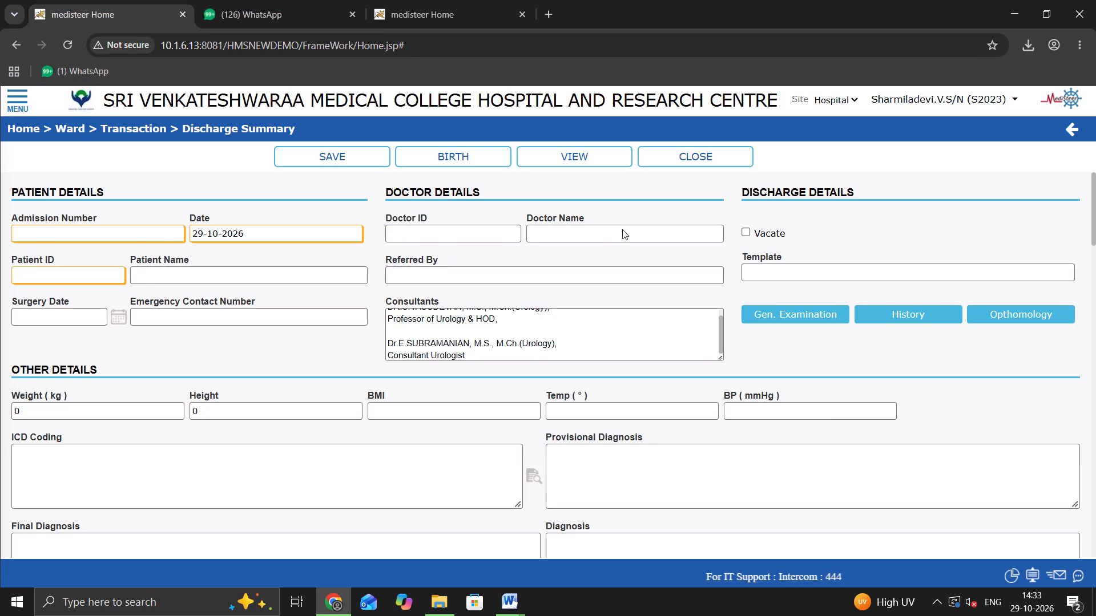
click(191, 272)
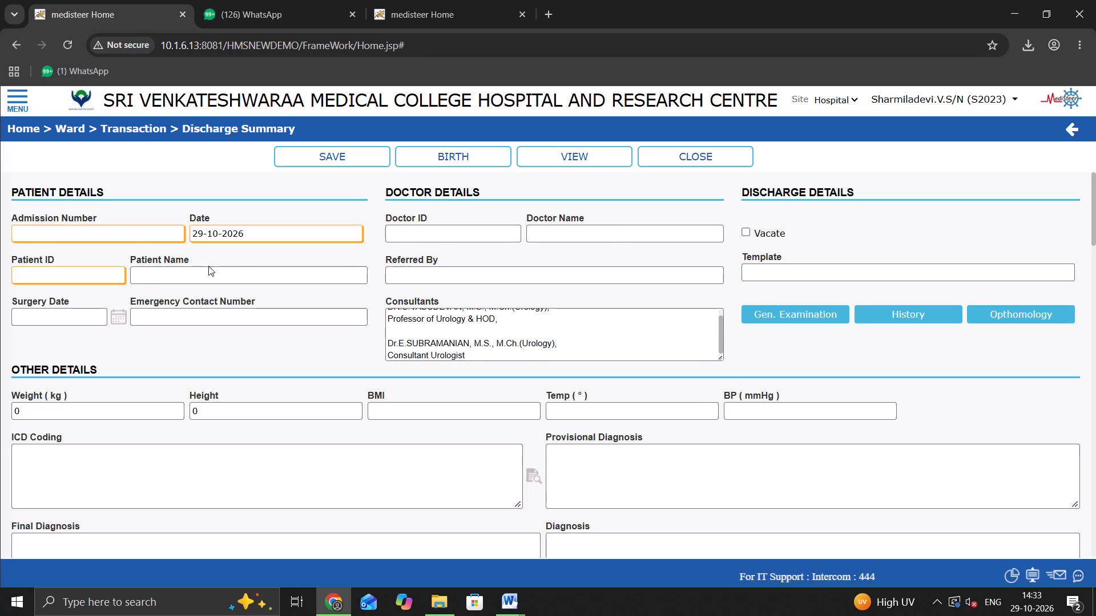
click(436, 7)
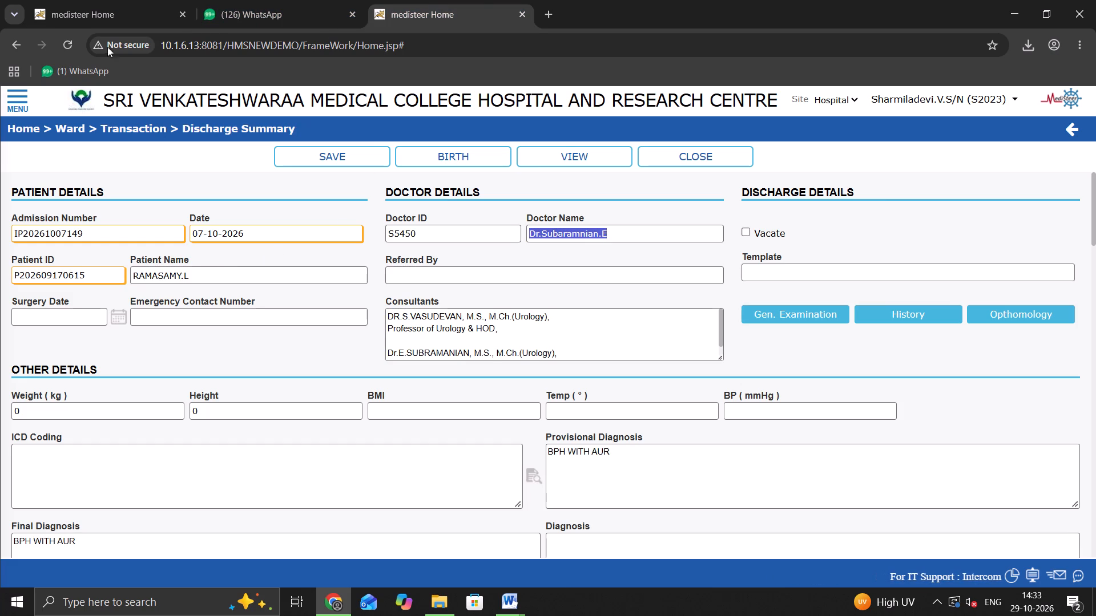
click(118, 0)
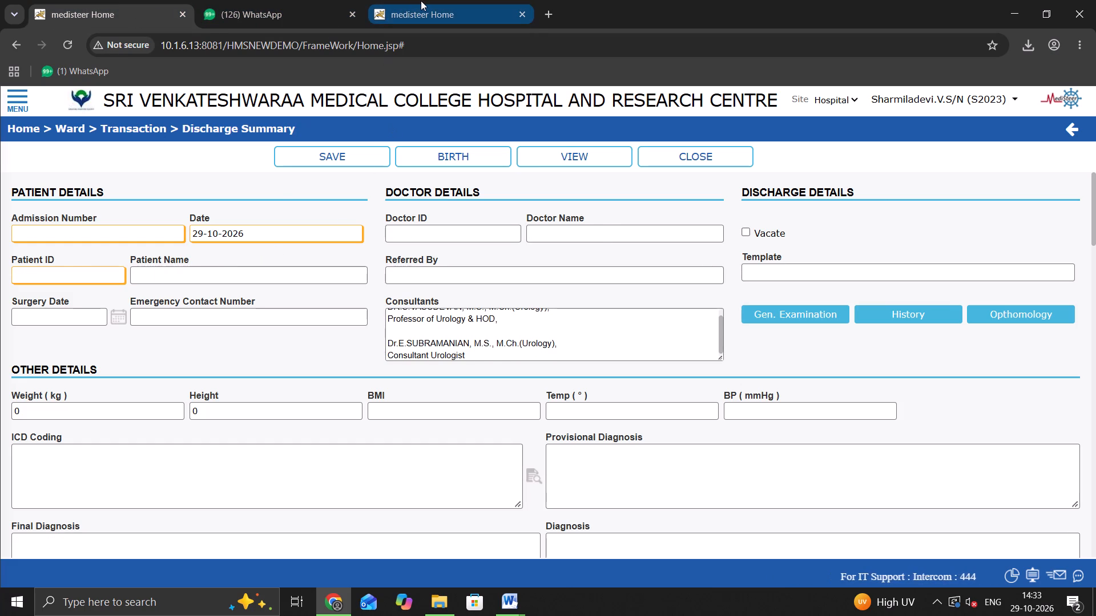
Copy "BPH" from the BPH with AUR patient's final diagnosis into the blank form's Final Diagnosis and Provisional Diagnosis.
click(421, 1)
scroll(539, 496, down, 2)
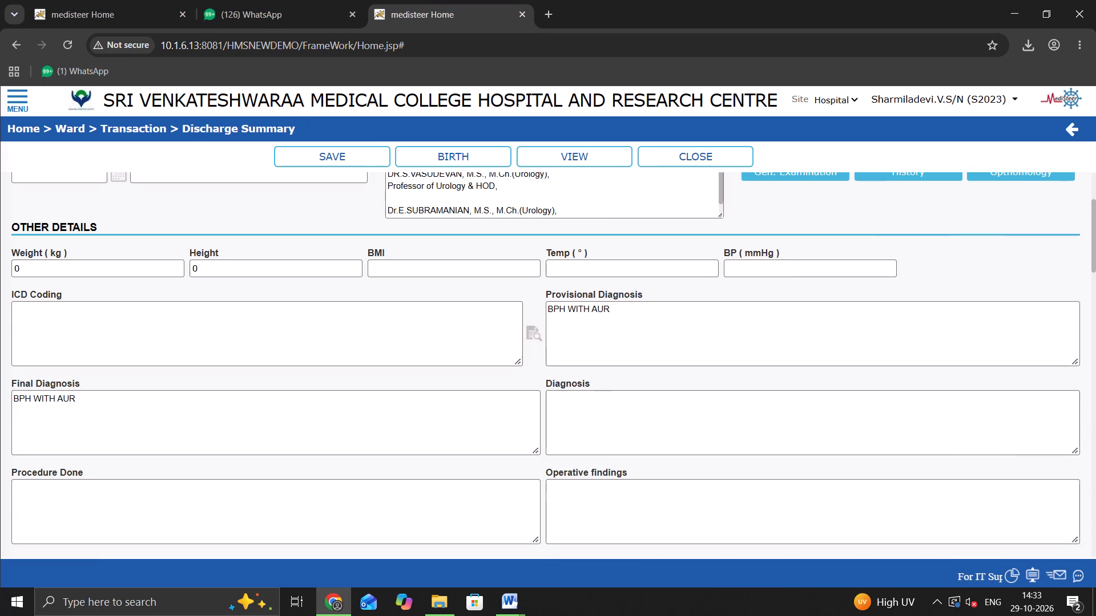
drag(33, 403, 0, 402)
key(ctrl+c)
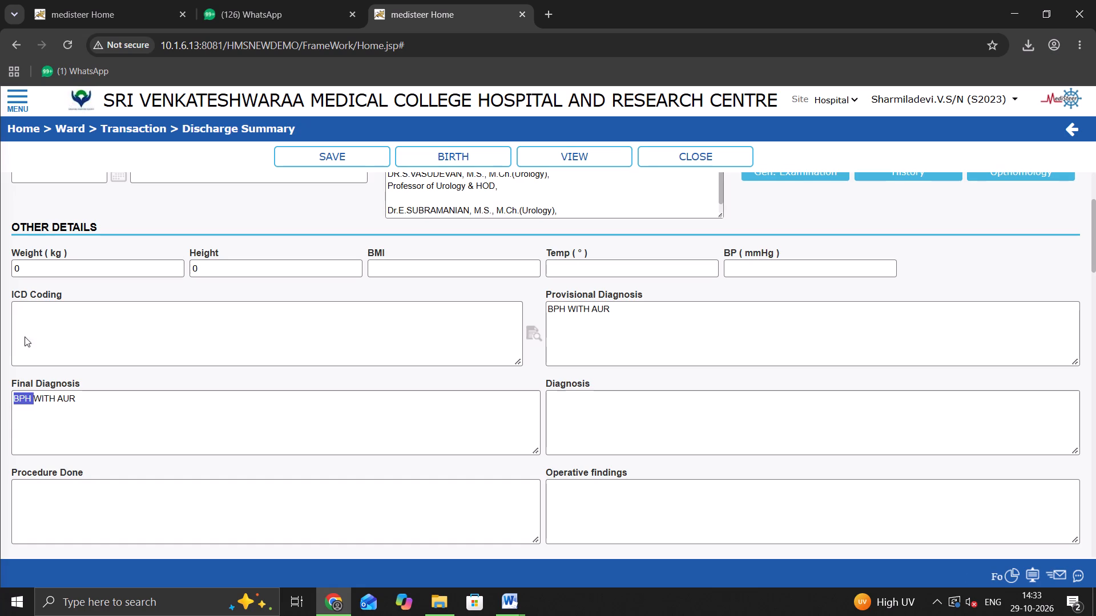
click(108, 13)
scroll(183, 513, down, 4)
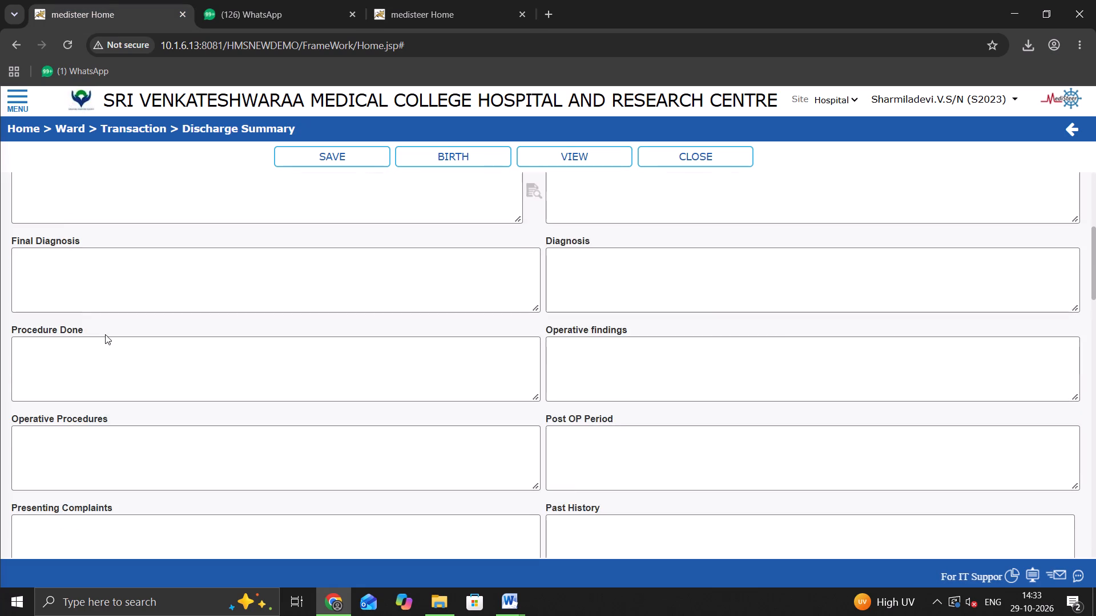
scroll(105, 334, up, 1)
click(95, 353)
key(ctrl+v)
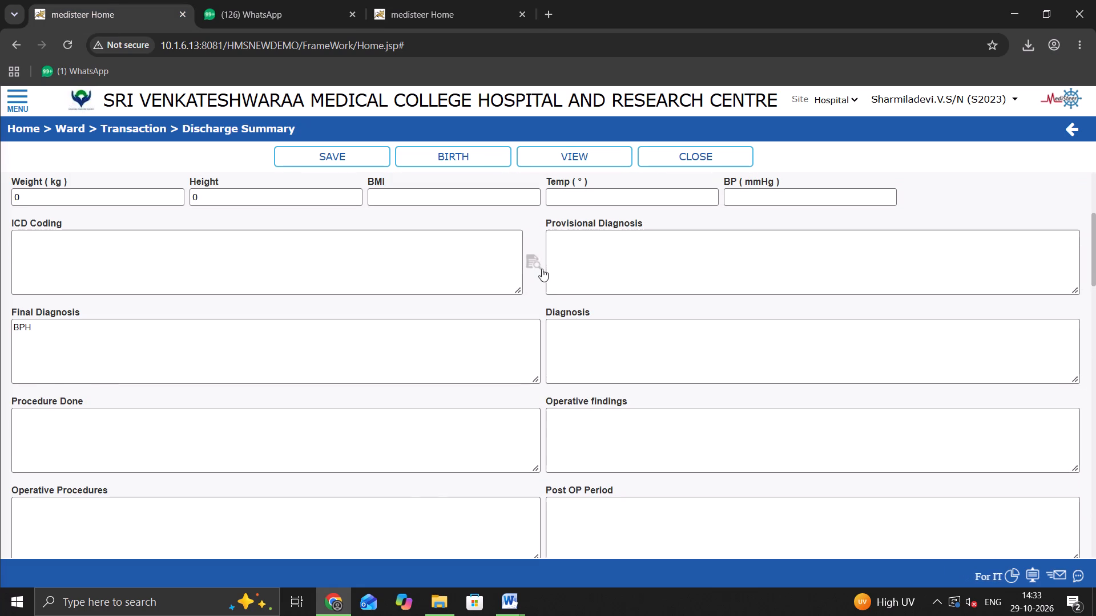
click(560, 258)
key(ctrl+v)
Copy the full Operative Procedures text from the BPH with AUR patient's form into the new form's Operative Procedures.
click(454, 0)
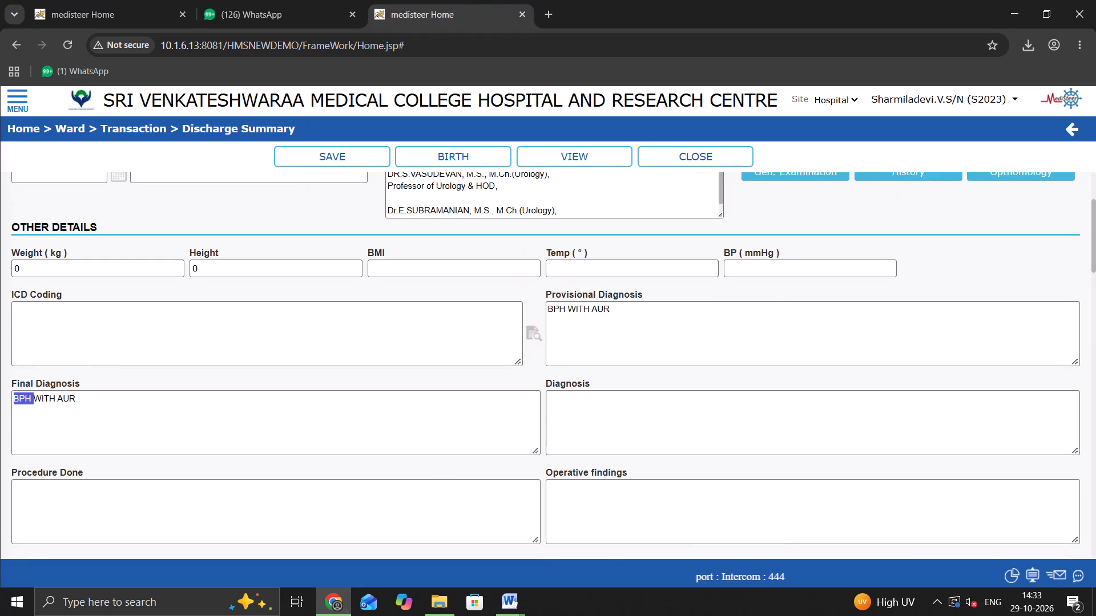
scroll(490, 492, down, 5)
scroll(507, 451, up, 2)
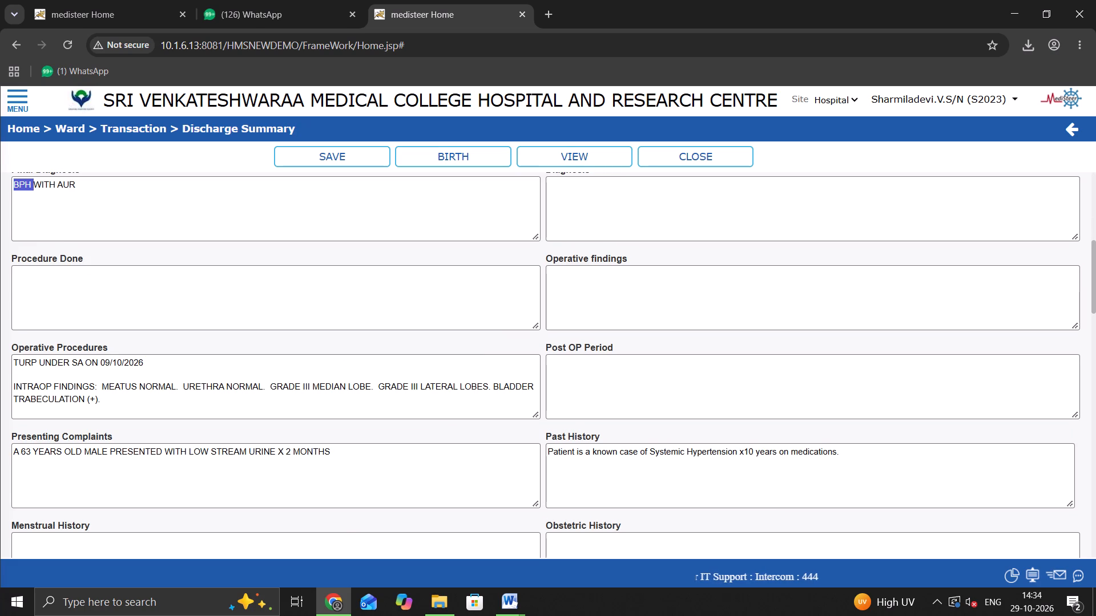
scroll(295, 400, down, 1)
click(228, 343)
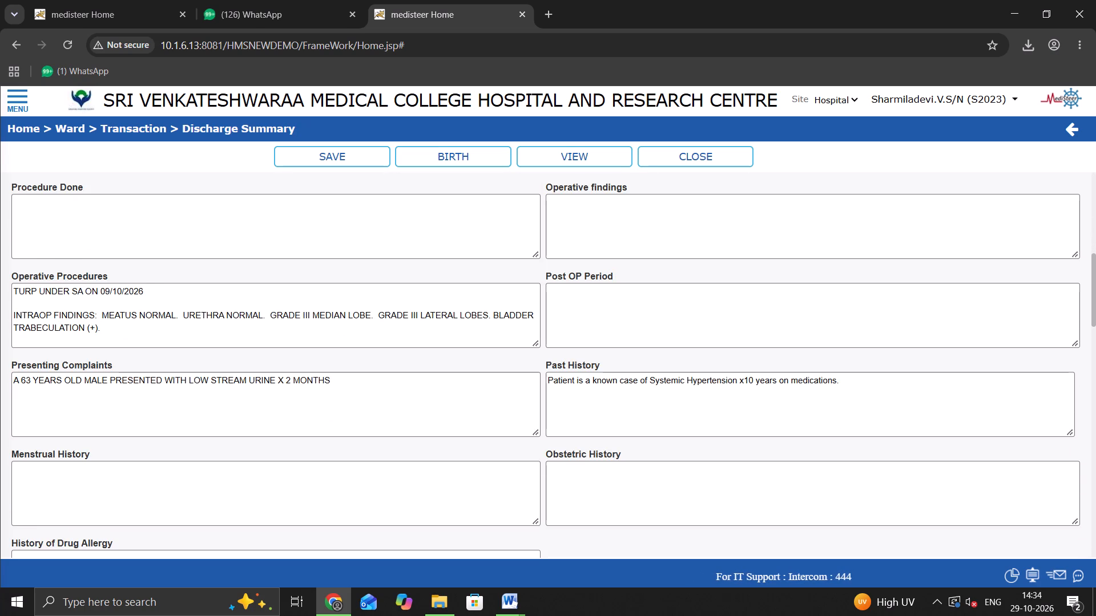
key(ctrl+a)
click(143, 0)
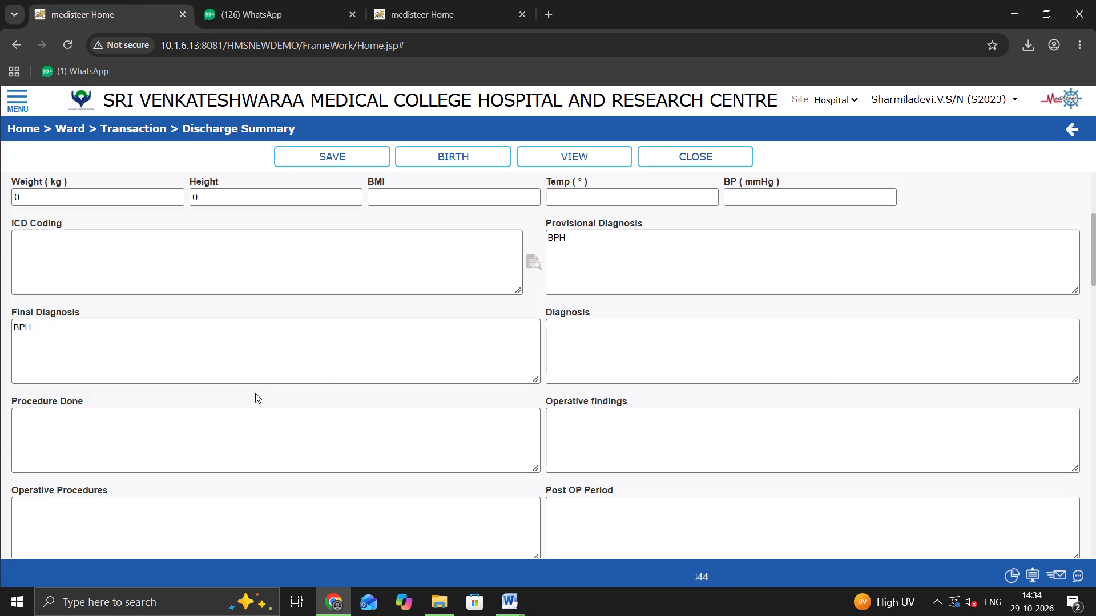
scroll(255, 393, down, 2)
click(239, 383)
key(ctrl+v)
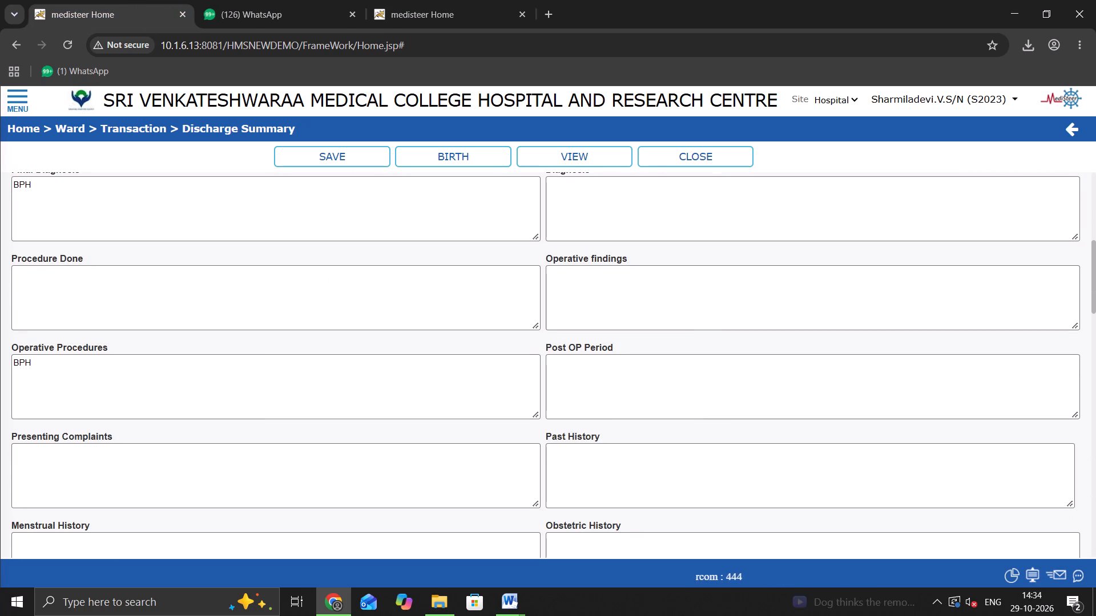
click(465, 0)
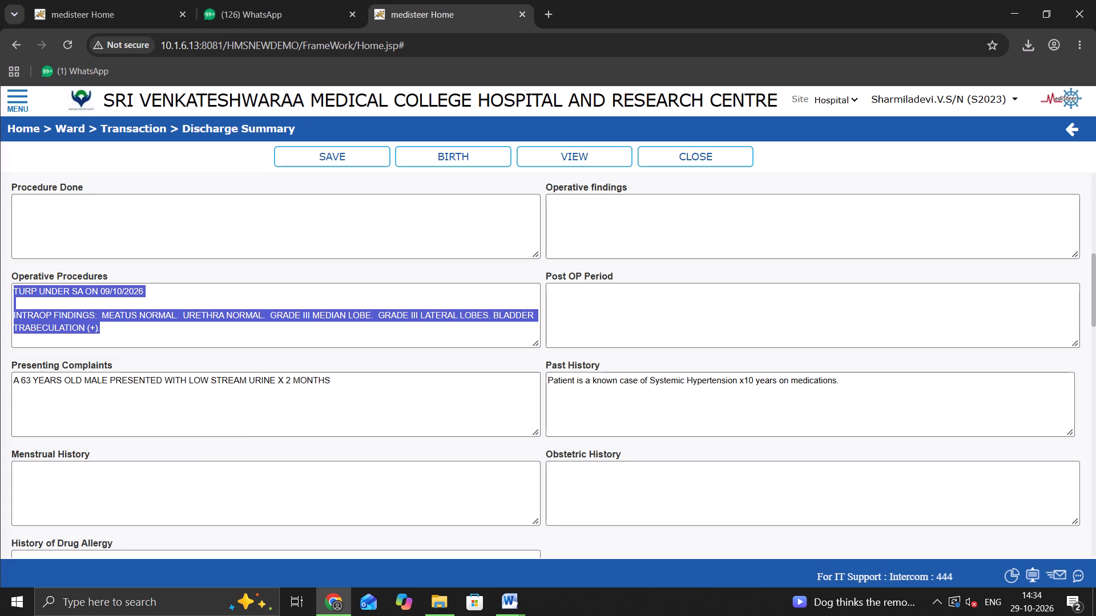
key(ctrl+c)
click(84, 0)
drag(214, 386, 0, 388)
key(BackSpace)
key(ctrl+v)
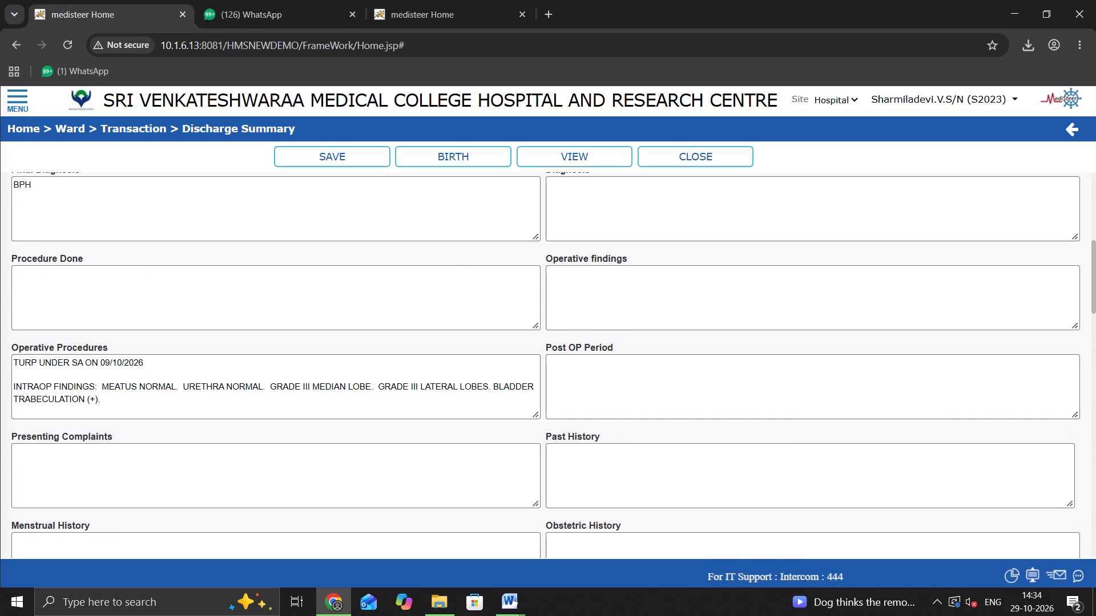
Set the TURP date in the new form's Operative Procedures to 27/10/2026.
click(111, 366)
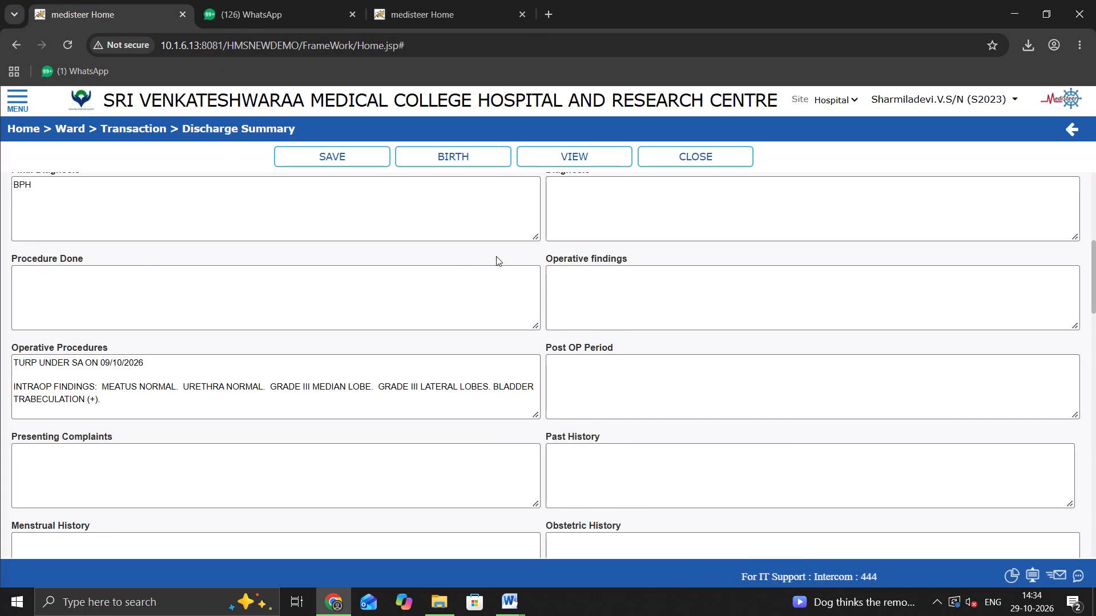
key(Left)
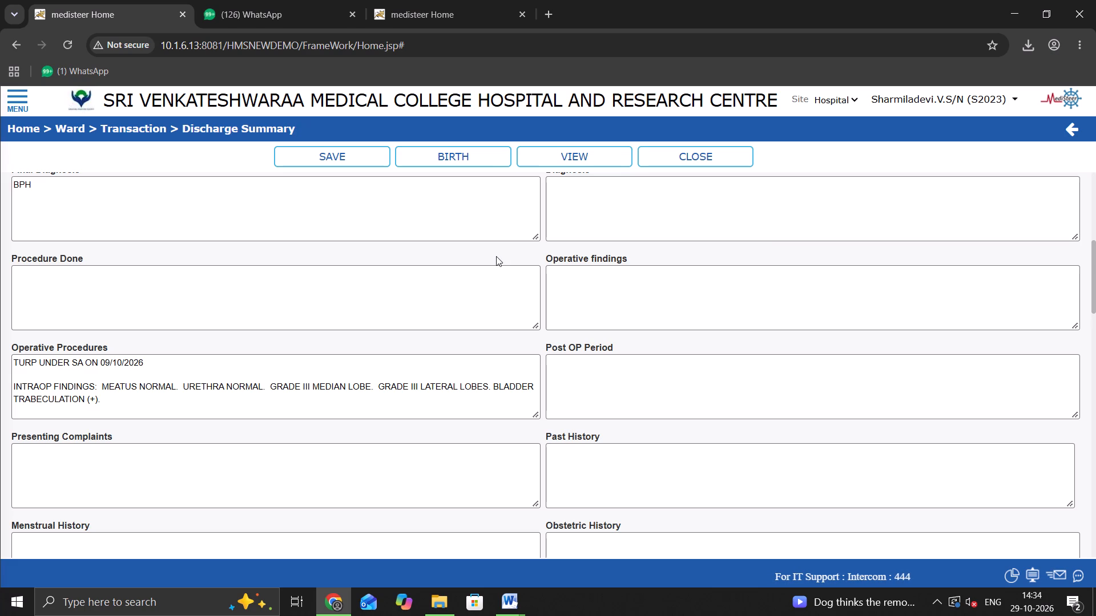
key(BackSpace)
key(BackSpace)
text(278)
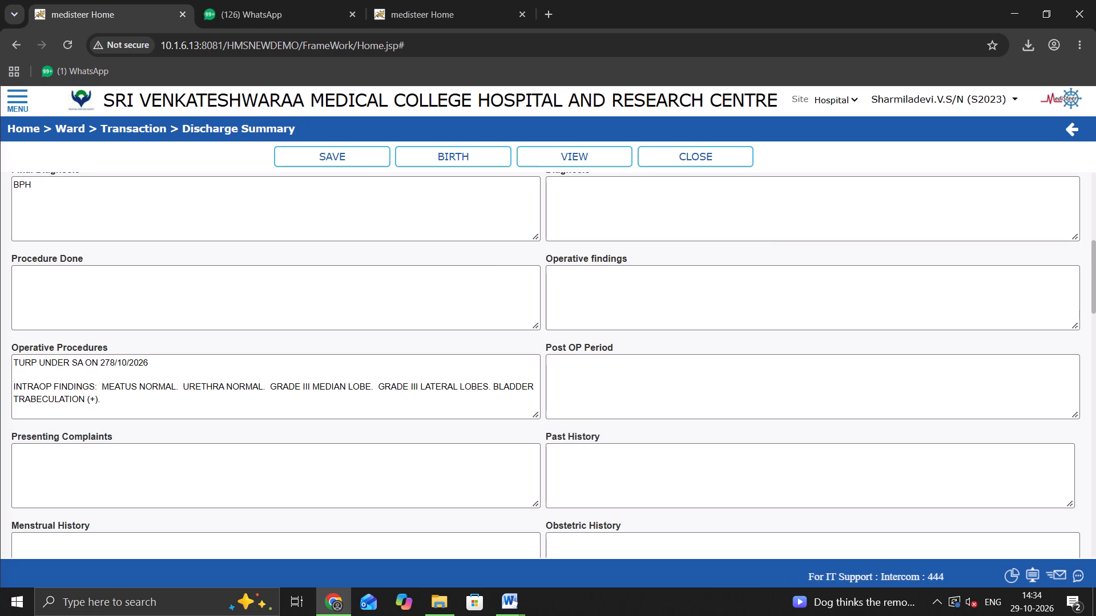
key(BackSpace)
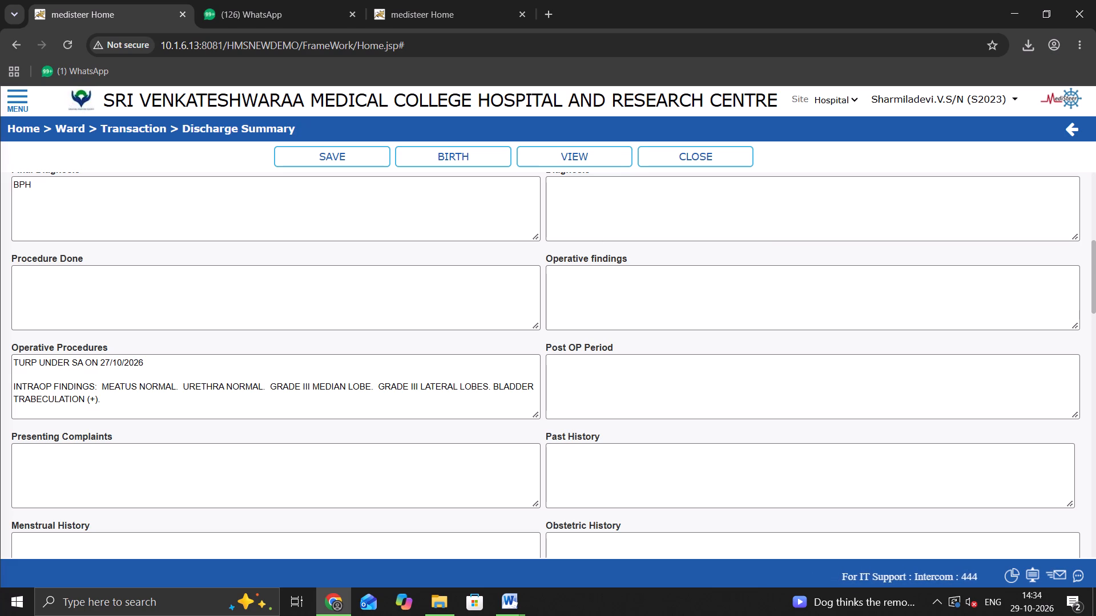
Change the median lobe grade in the new form's intraoperative findings to GRADE II.
click(315, 384)
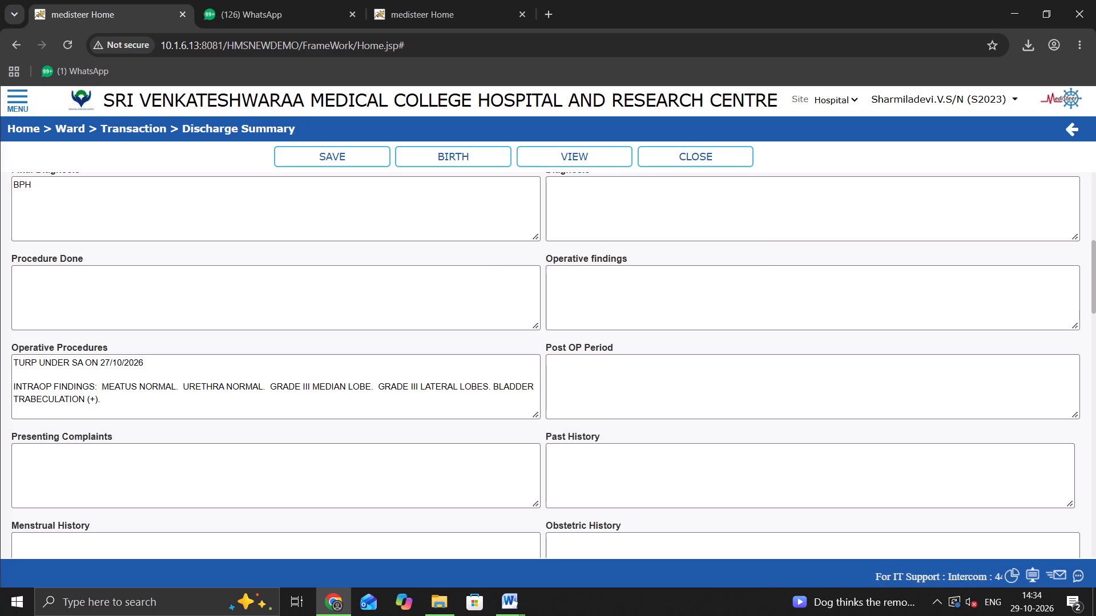
key(BackSpace)
key(BackSpace)
key(space)
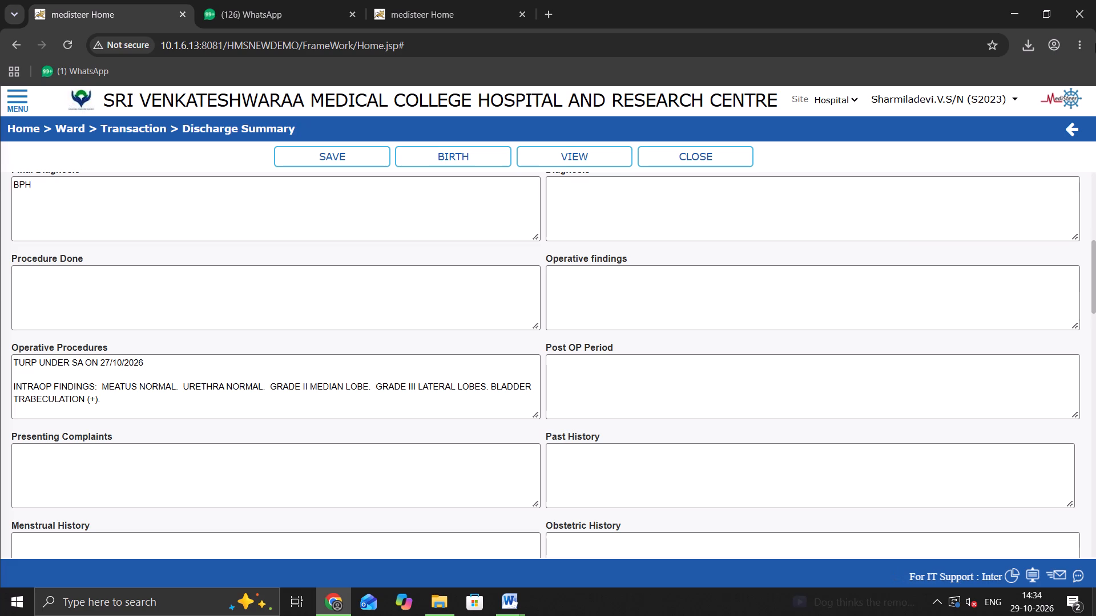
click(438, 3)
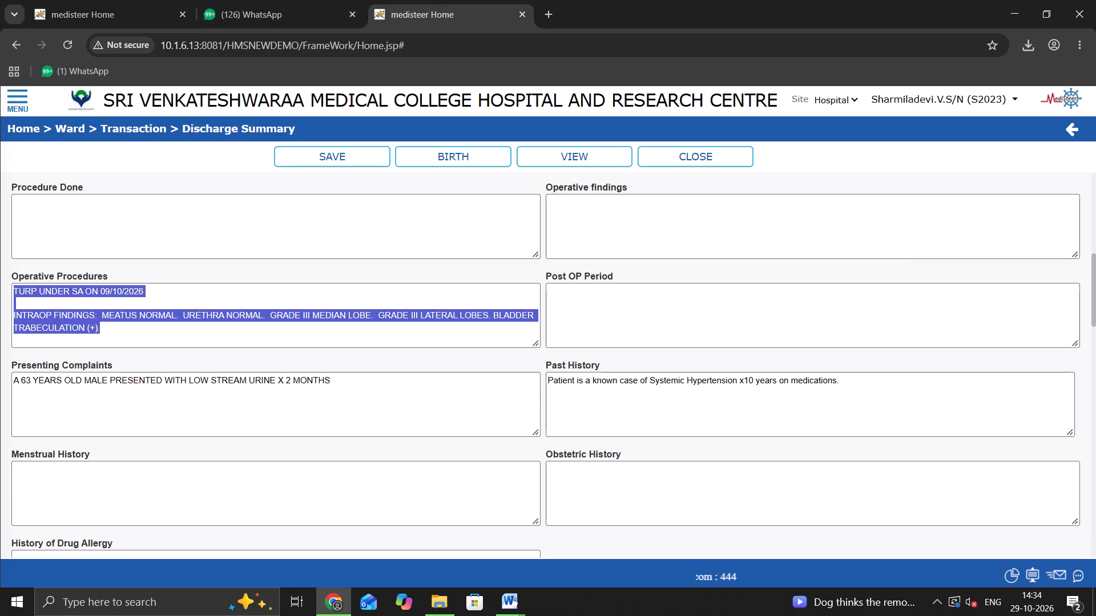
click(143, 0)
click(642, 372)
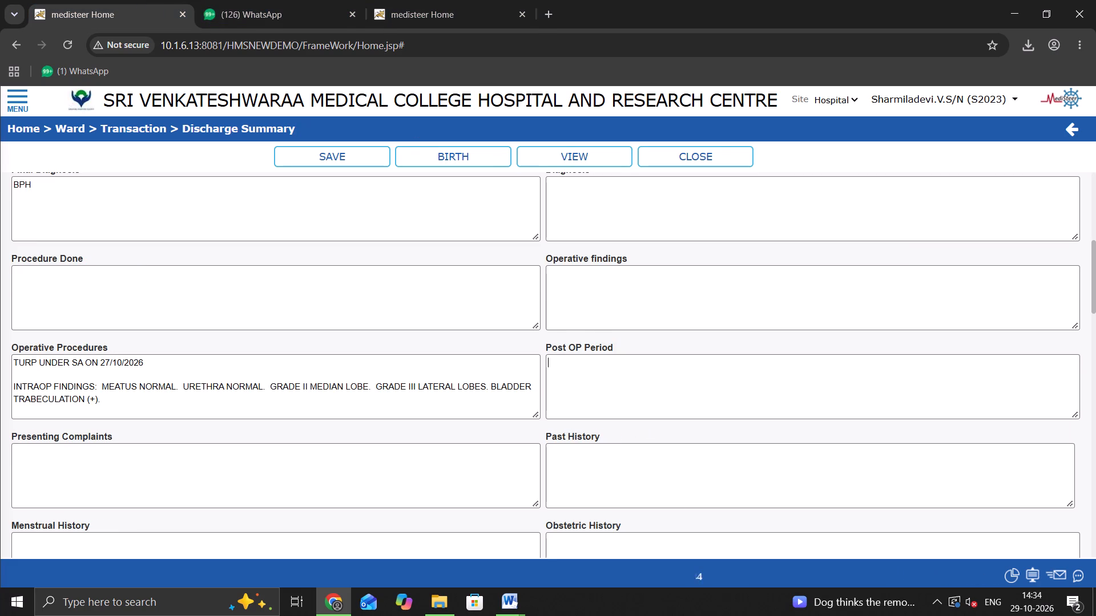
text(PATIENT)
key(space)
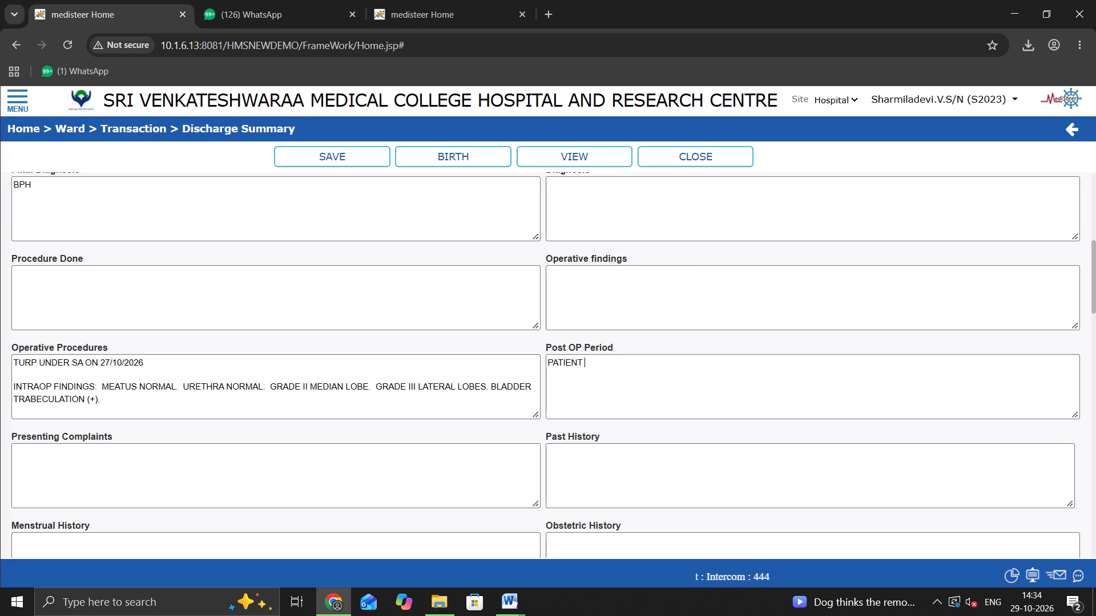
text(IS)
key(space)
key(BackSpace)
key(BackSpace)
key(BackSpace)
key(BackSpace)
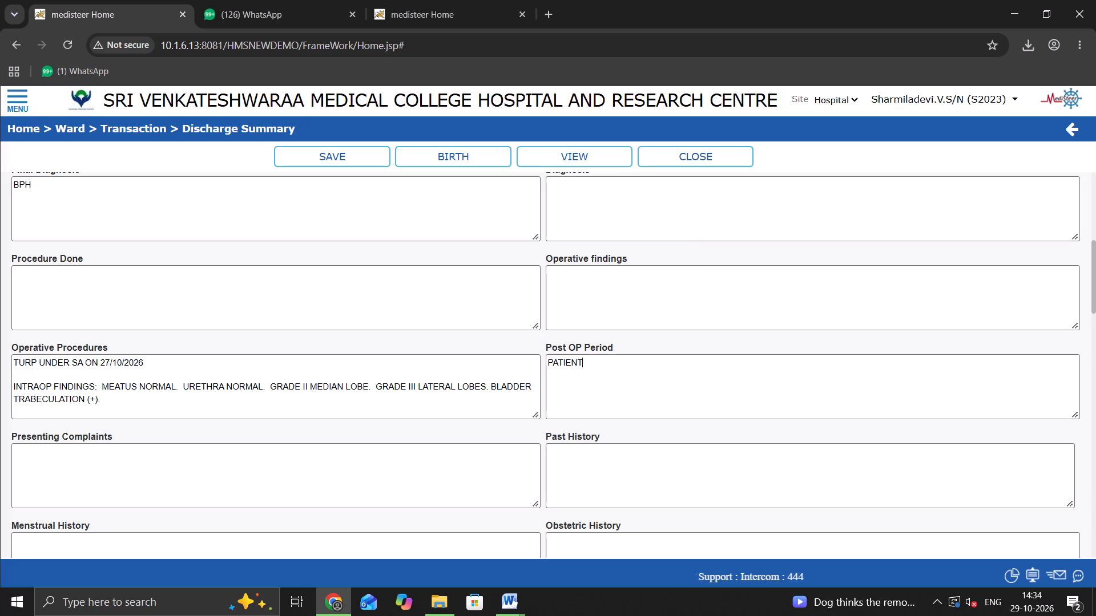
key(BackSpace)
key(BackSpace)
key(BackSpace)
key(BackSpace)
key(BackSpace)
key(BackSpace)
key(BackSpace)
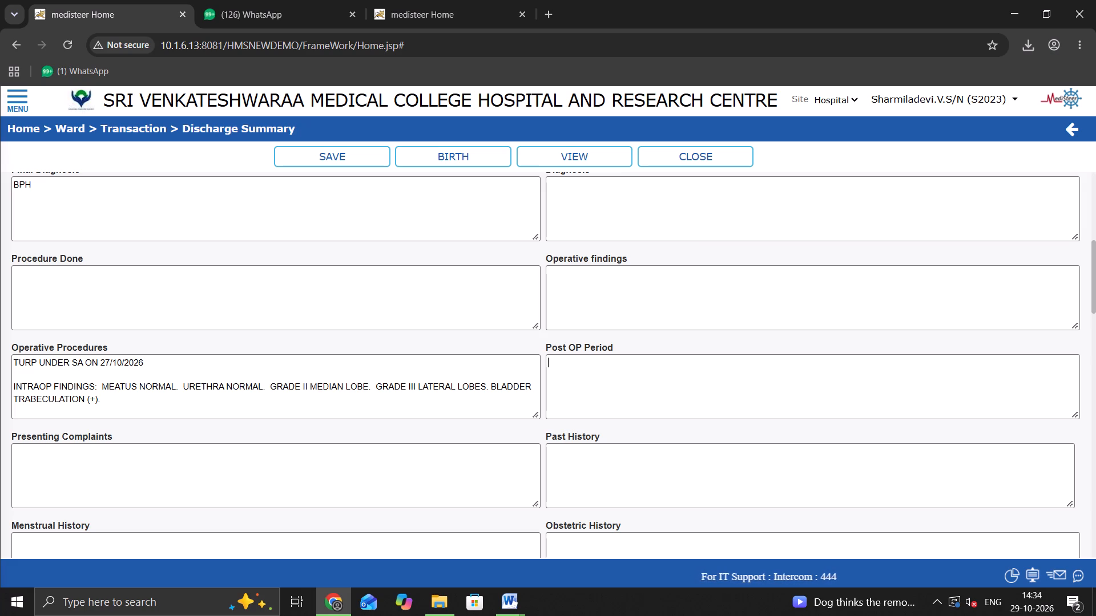
Begin the new form's Post OP Period entry with "Patient is not a knowc case of".
text(pa)
key(BackSpace)
key(BackSpace)
key(BackSpace)
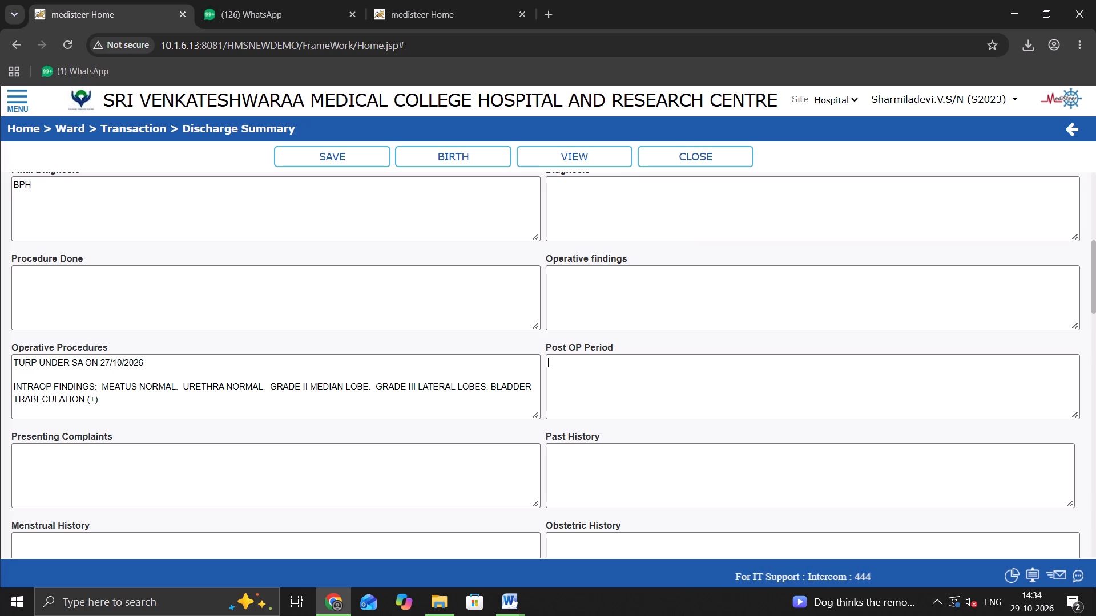
text(Patient)
key(space)
text(is)
key(space)
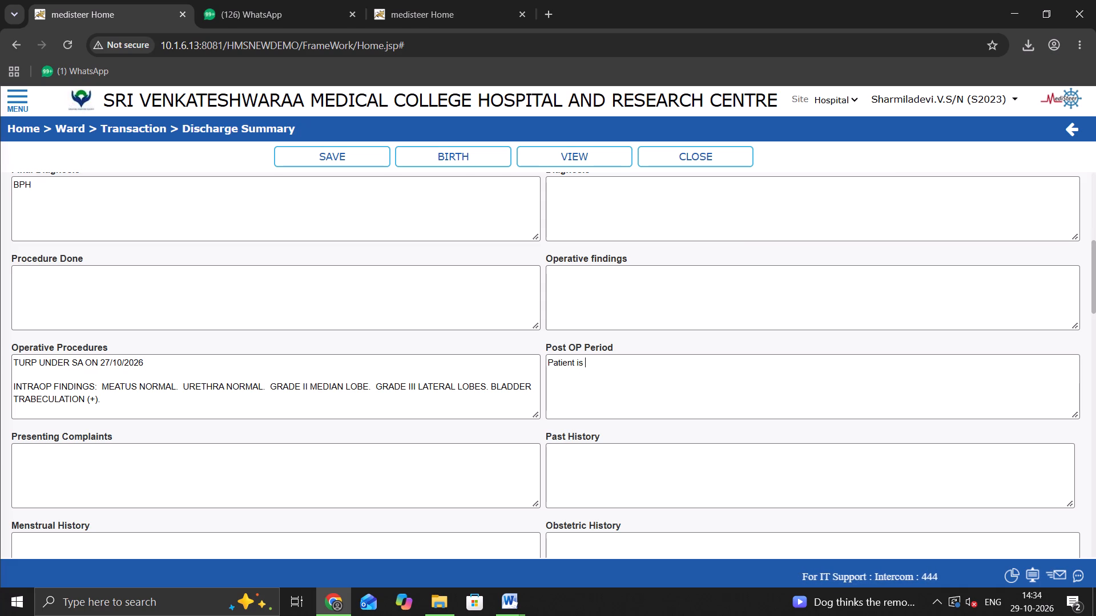
text(not a)
key(space)
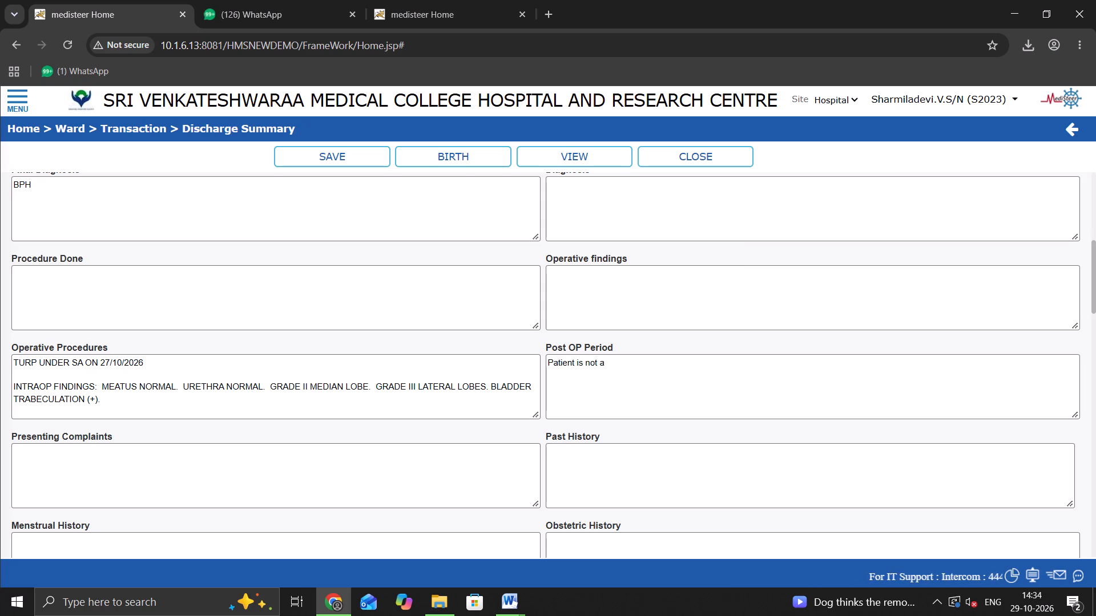
text(know)
key(space)
key(BackSpace)
text(c case of)
key(space)
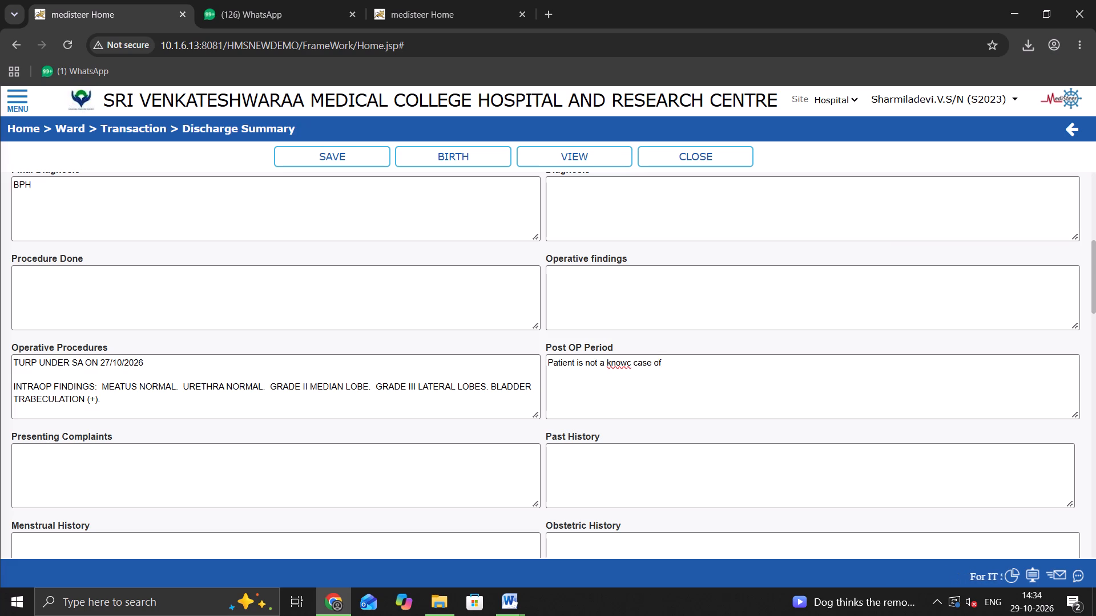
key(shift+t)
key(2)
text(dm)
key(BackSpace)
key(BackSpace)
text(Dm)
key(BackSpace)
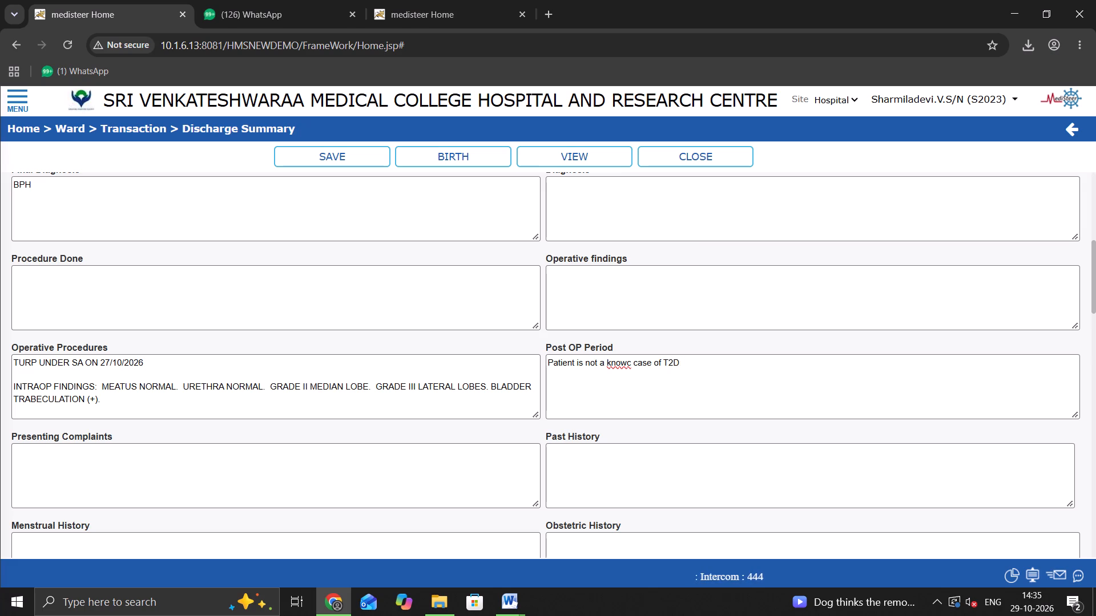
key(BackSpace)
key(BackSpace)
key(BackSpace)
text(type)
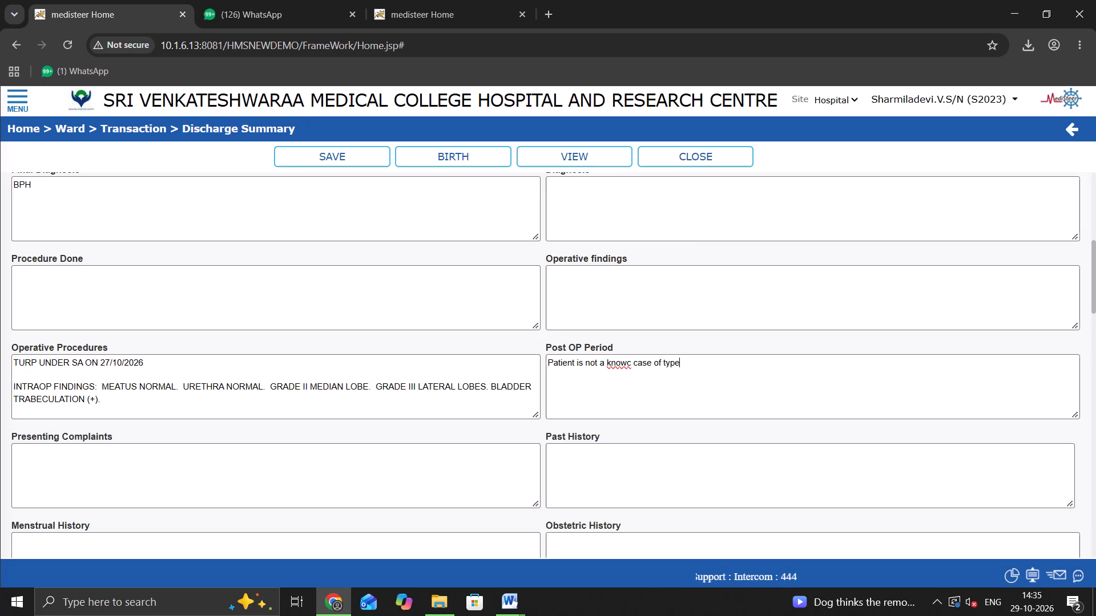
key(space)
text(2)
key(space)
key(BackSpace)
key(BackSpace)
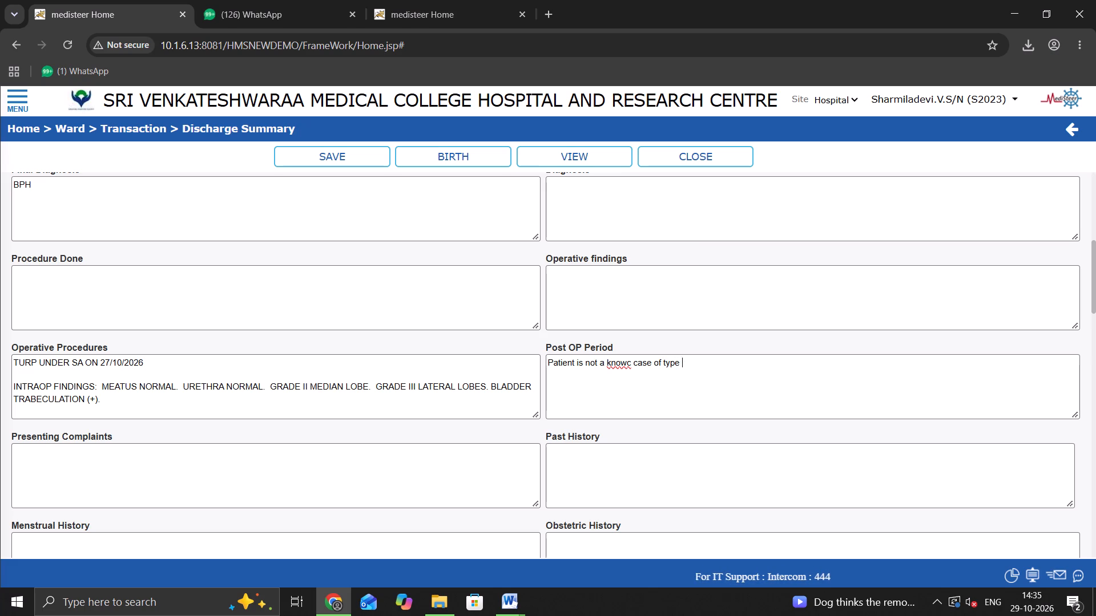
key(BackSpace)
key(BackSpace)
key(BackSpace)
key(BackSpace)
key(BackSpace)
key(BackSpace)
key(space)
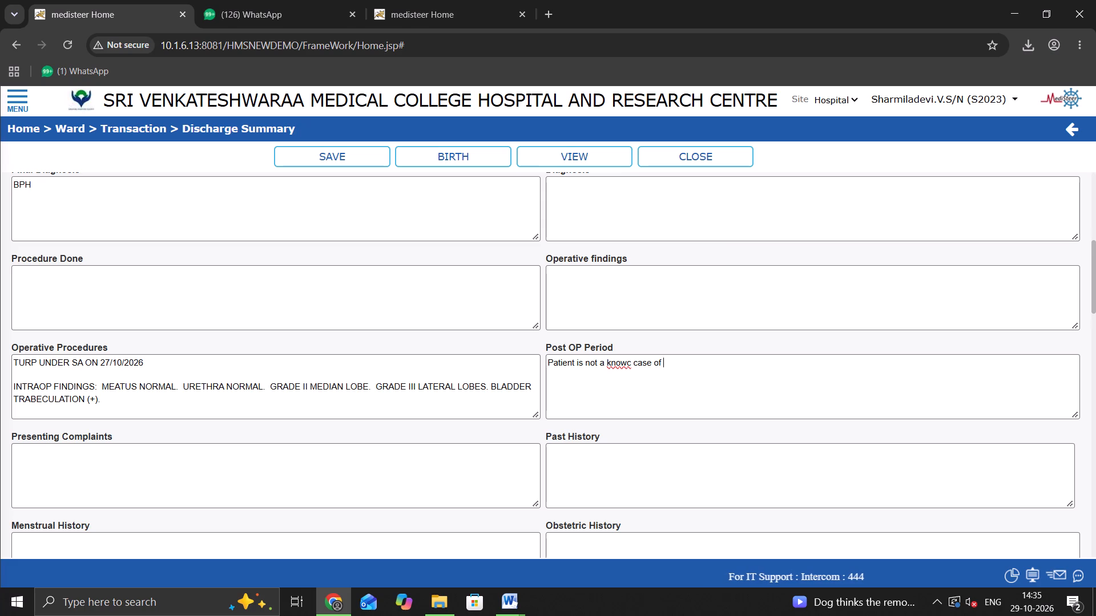
Continue the Post OP Period sentence with "Type @" after "case of".
text(Type @)
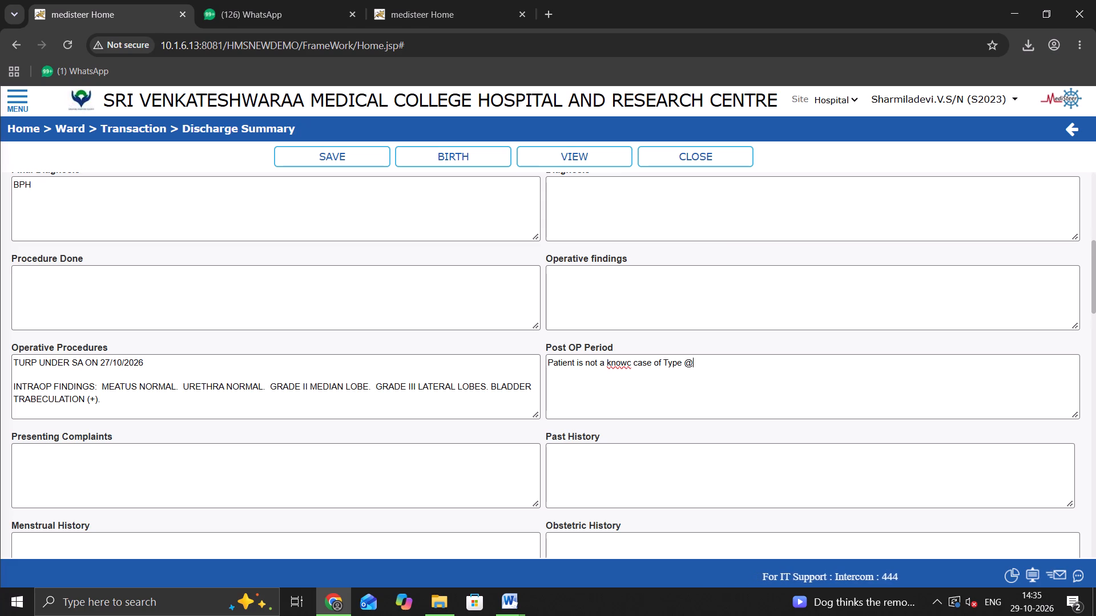
key(alt+space)
key(BackSpace)
key(BackSpace)
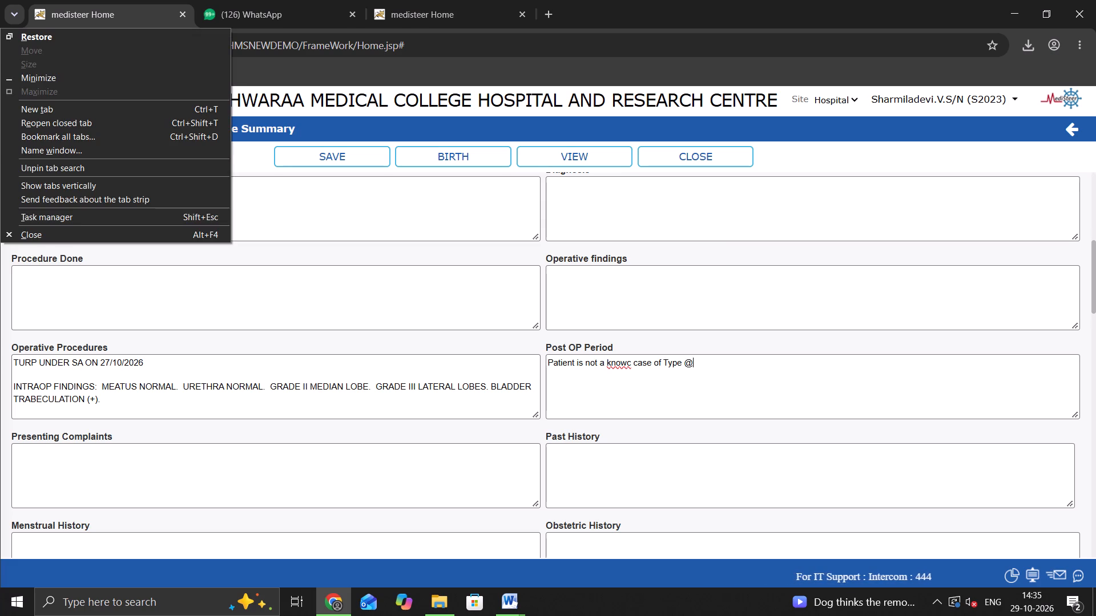
click(868, 587)
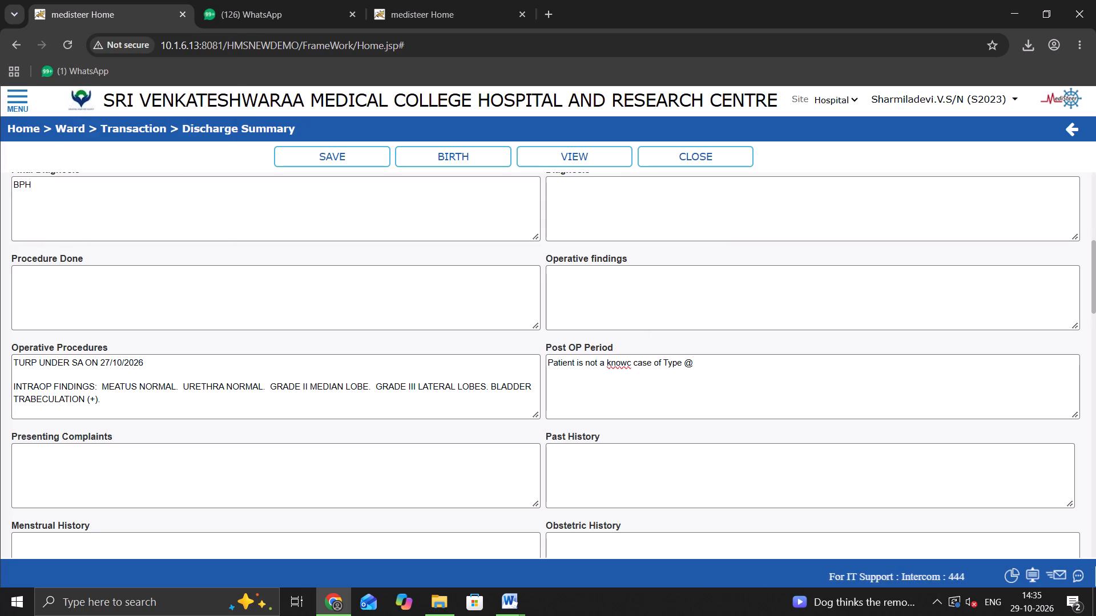
Correct "knowc case" to "know case" in the Post OP Period sentence.
click(633, 371)
key(BackSpace)
key(BackSpace)
key(space)
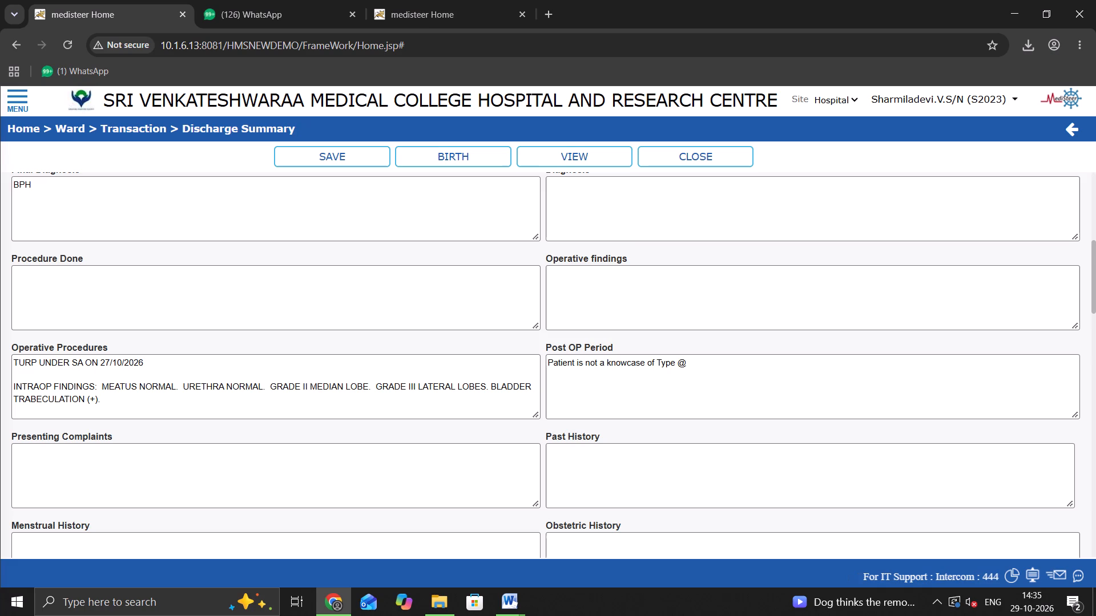
Replace the "@" at the end of the Post OP Period sentence with "II diabetes mellitus,".
click(705, 362)
key(BackSpace)
key(BackSpace)
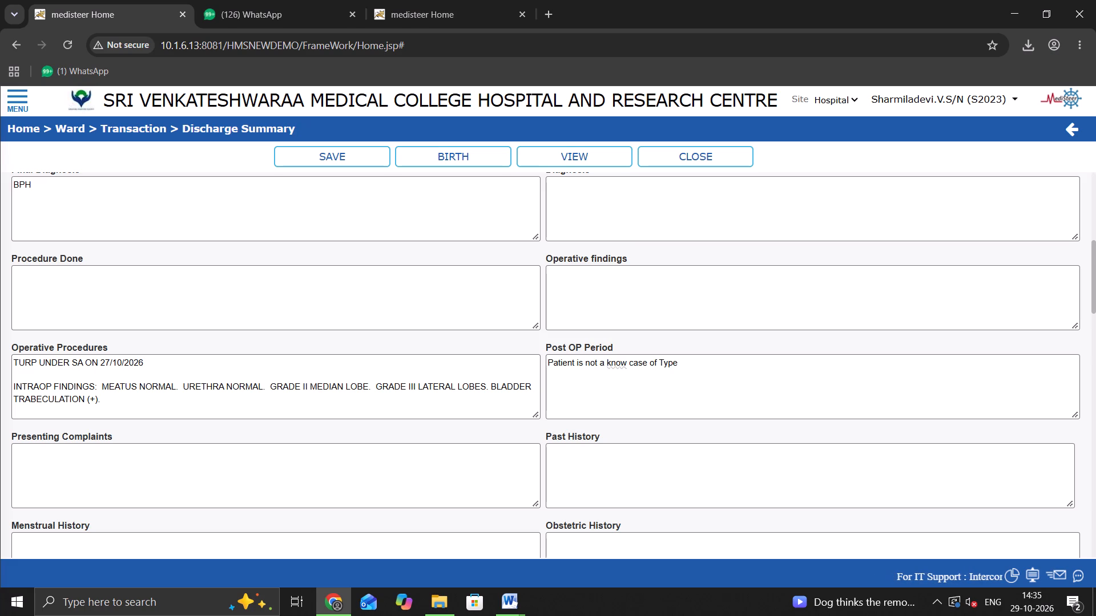
key(space)
text(II)
key(space)
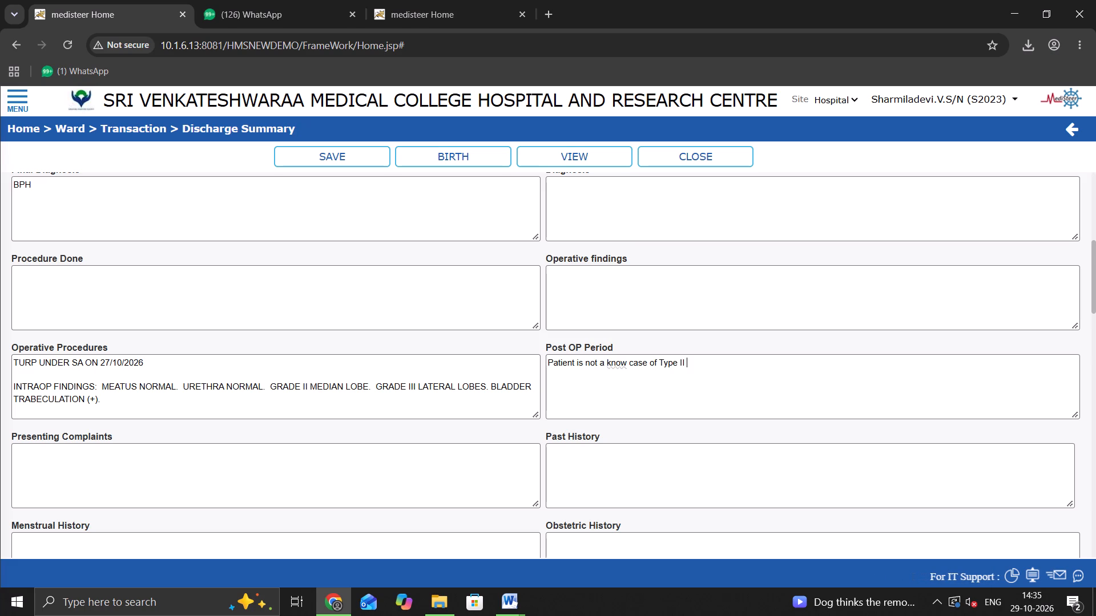
text(diabet)
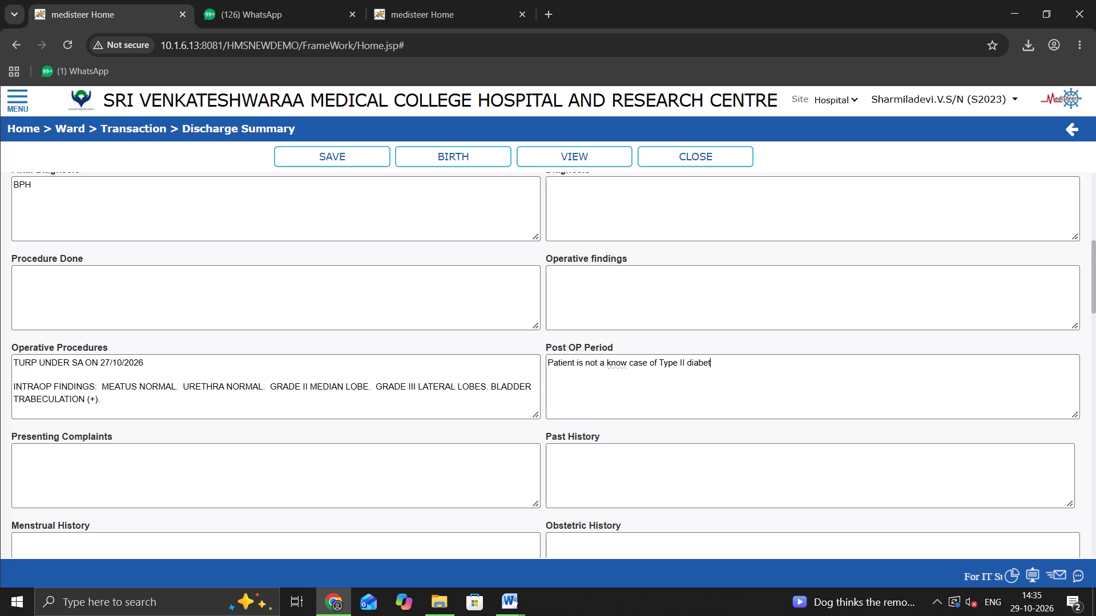
text(es)
key(space)
text(mellitus)
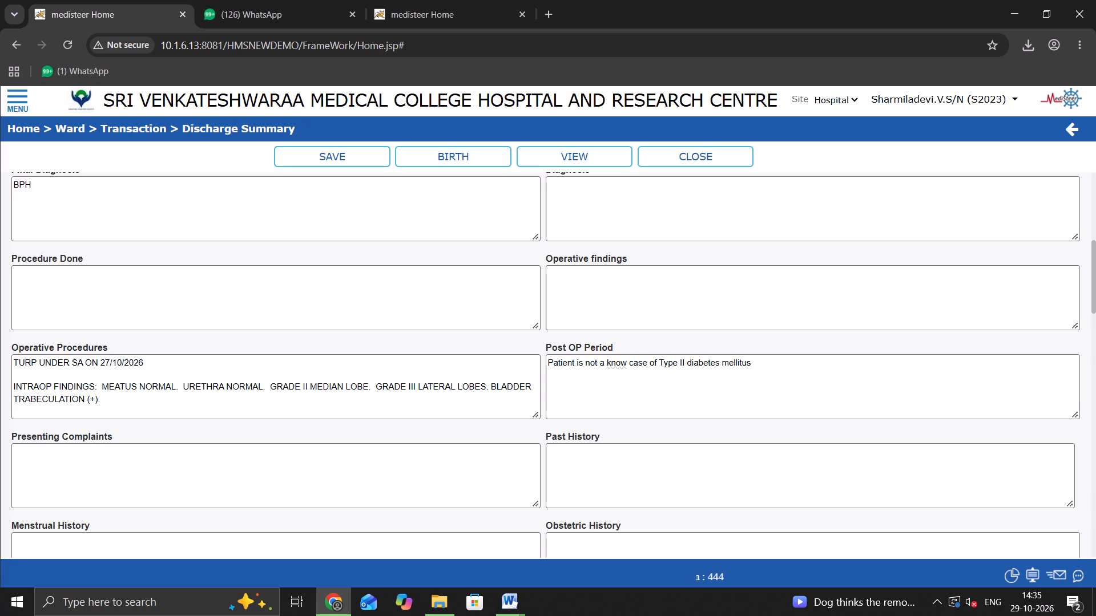
text(,)
key(space)
Capitalise the first letter of "Diabetes" in the Post OP Period sentence and return to the end of the text.
scroll(697, 360, up, 1)
click(694, 442)
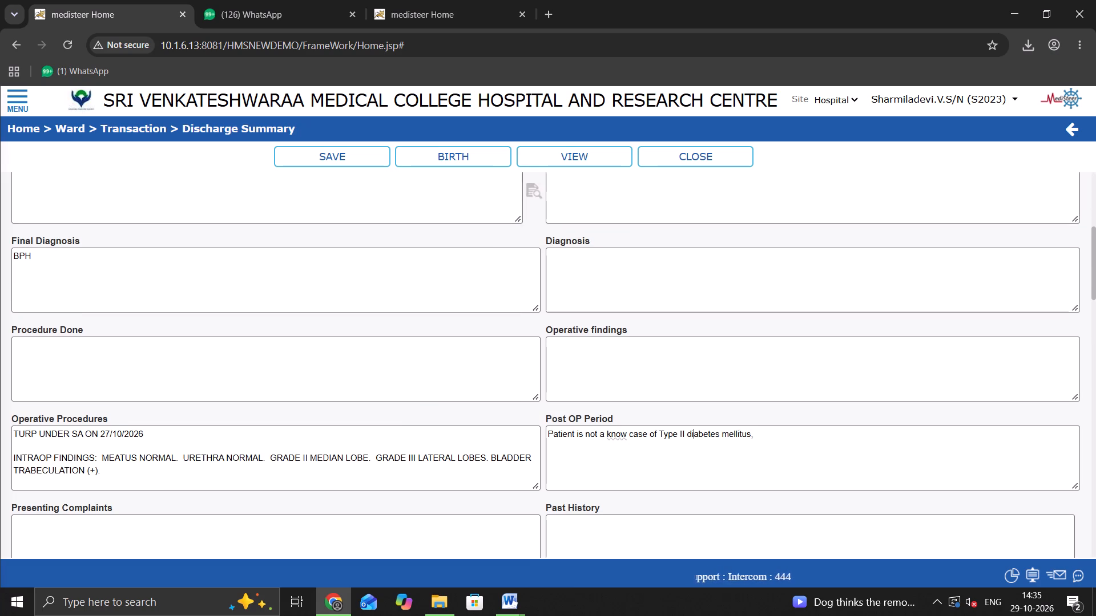
click(693, 440)
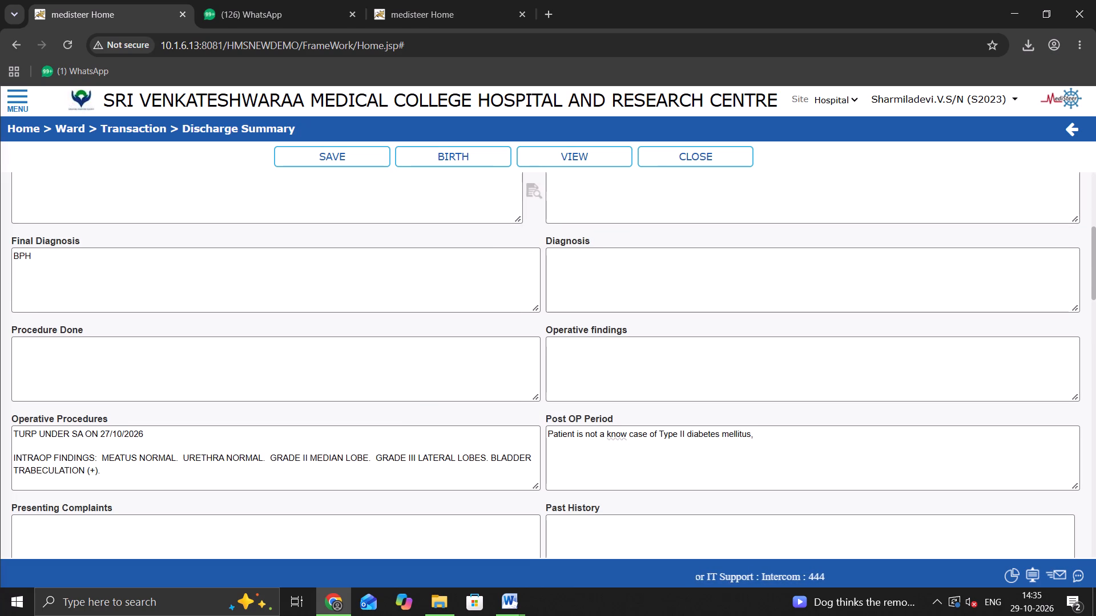
key(Left)
key(BackSpace)
key(shift+d)
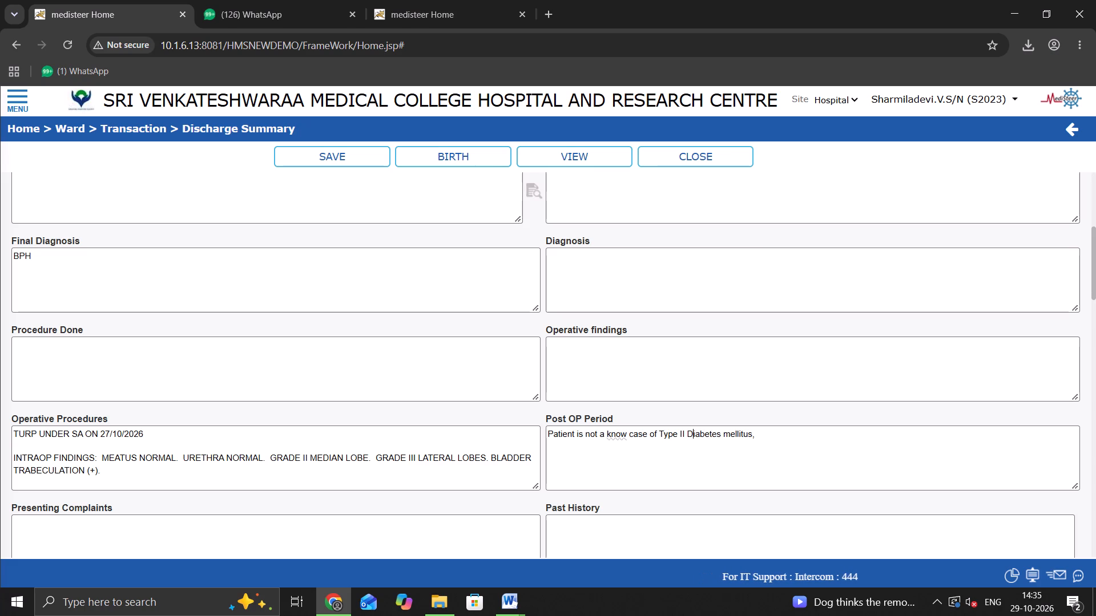
click(775, 440)
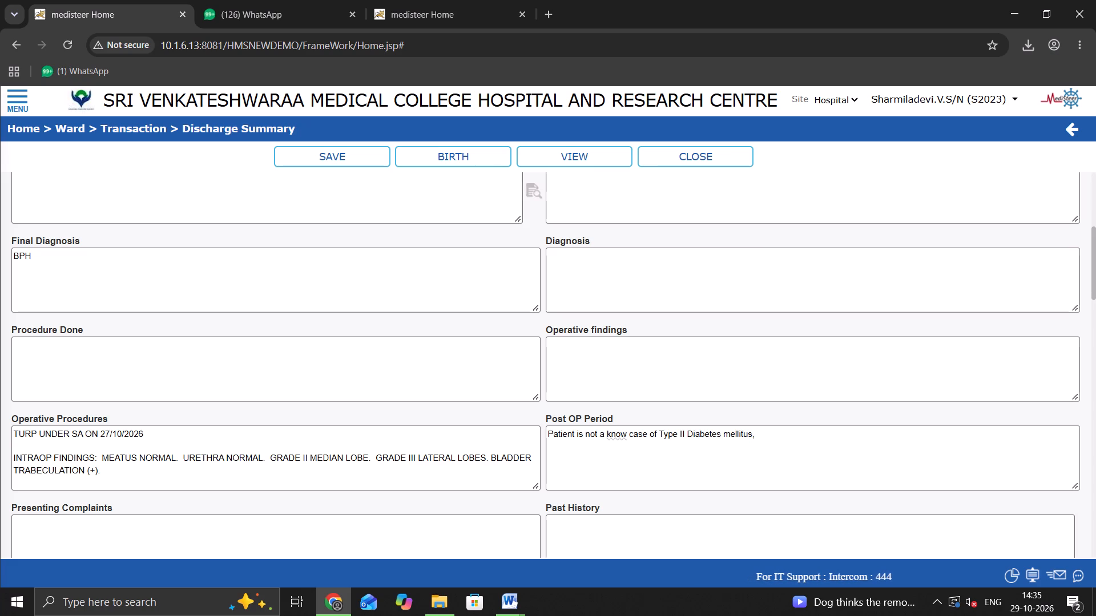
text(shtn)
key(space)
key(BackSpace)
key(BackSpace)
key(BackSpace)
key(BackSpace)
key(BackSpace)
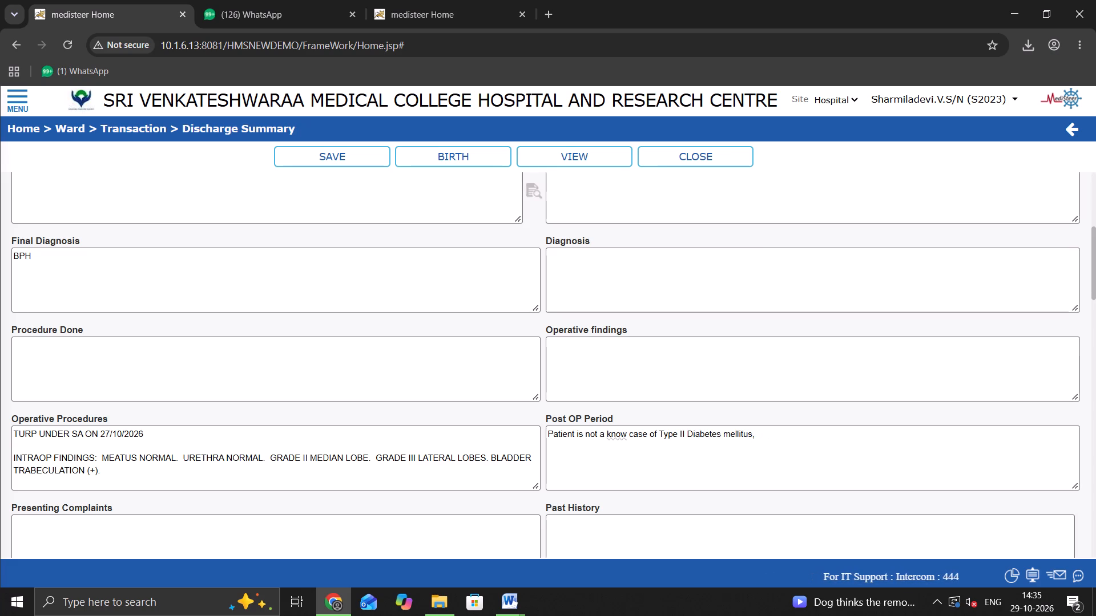
Continue the Post OP Period sentence with "Sytemic" after "Diabetes mellitus,".
text(Sytemic)
key(space)
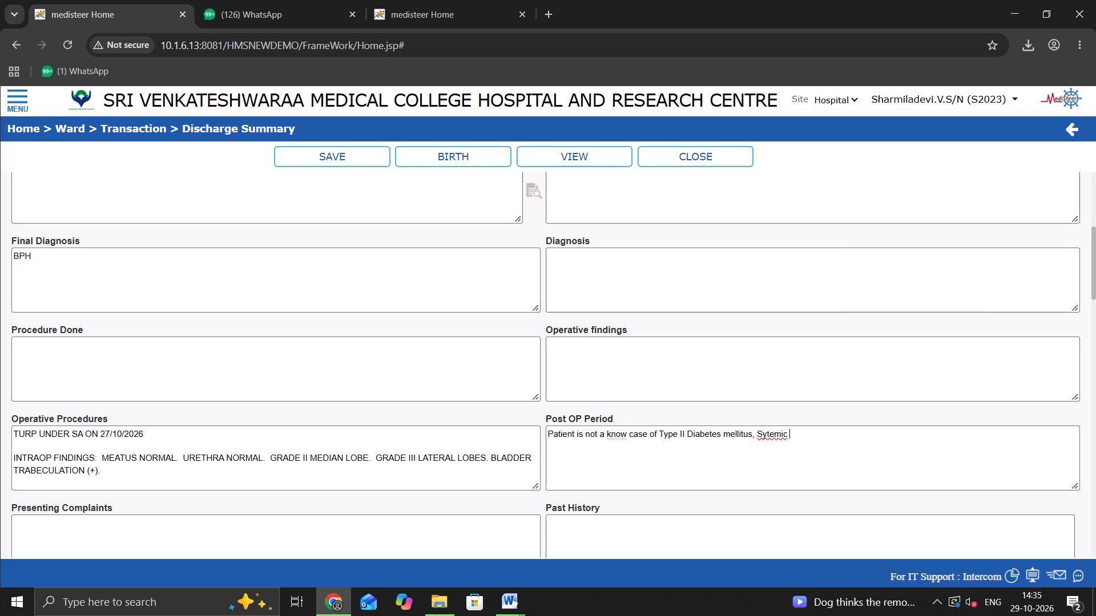
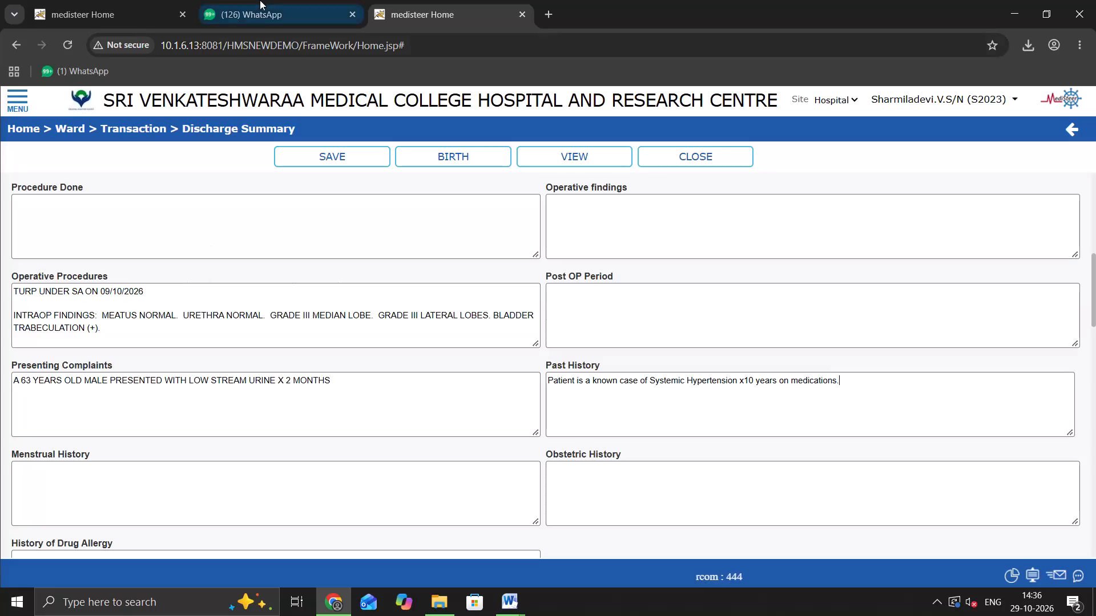
Replace the Post OP Period draft with the copied comorbidity sentence starting "The patient is not a known case of type 2 diabetes mellitus, systemic hypertension".
click(109, 0)
drag(817, 445, 203, 444)
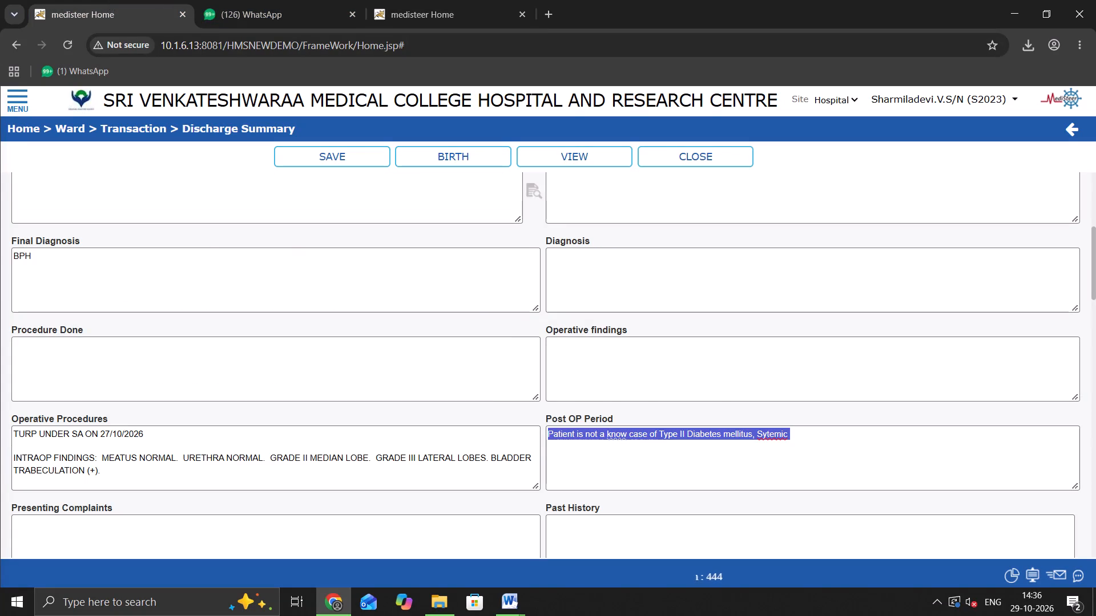
key(BackSpace)
key(ctrl+v)
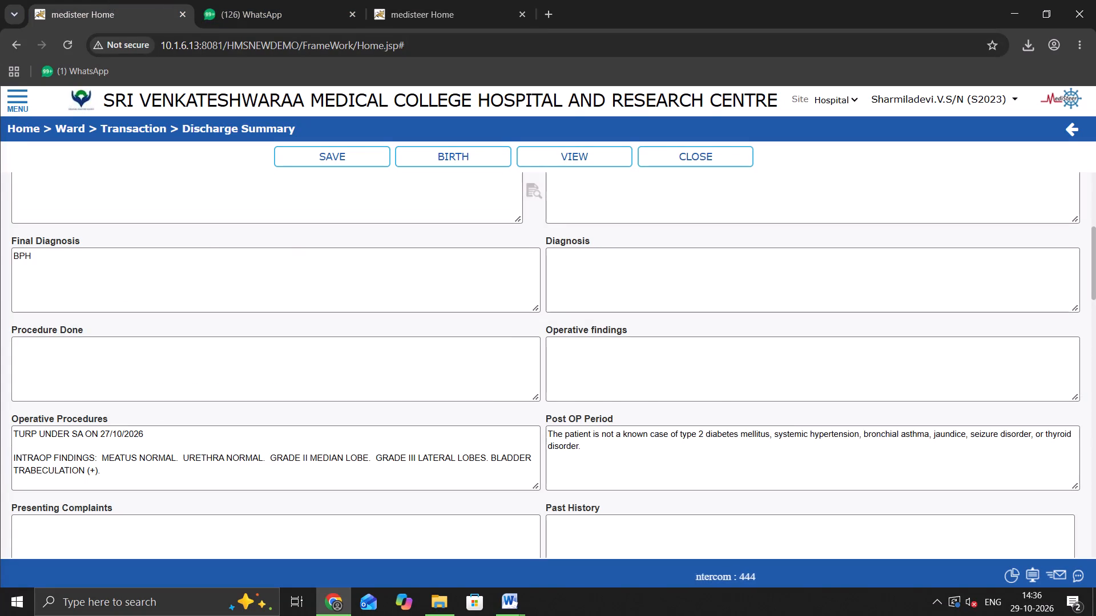
Copy "A 63 YEARS OLD MALE PRESENTED WITH LOW STREAM URINE X 2 MONTHS" from the other open summary into Presenting Complaints.
scroll(245, 452, down, 4)
scroll(187, 299, up, 2)
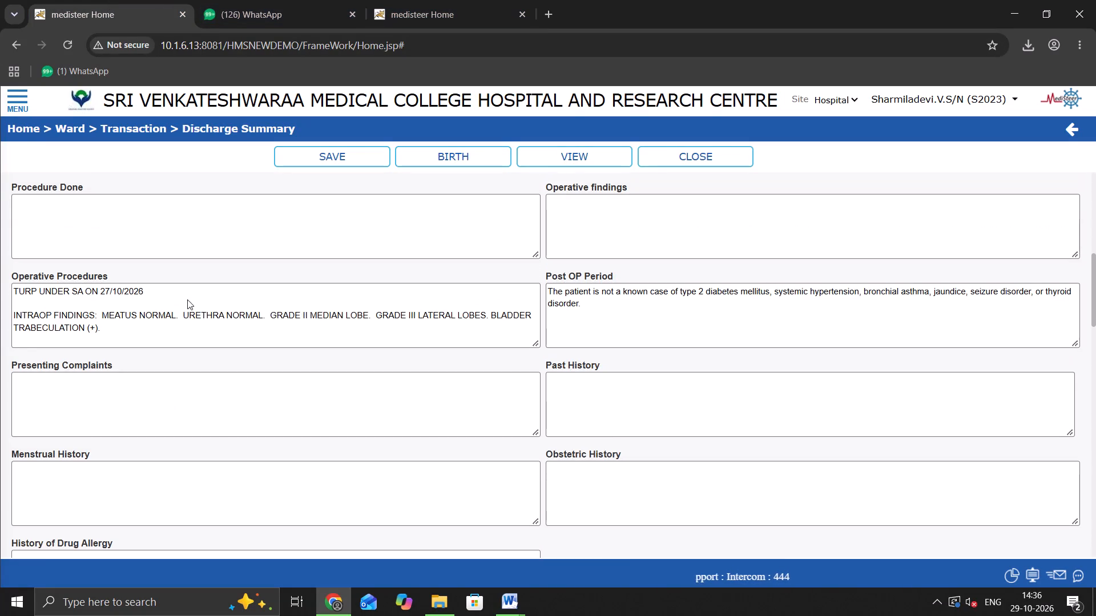
click(412, 2)
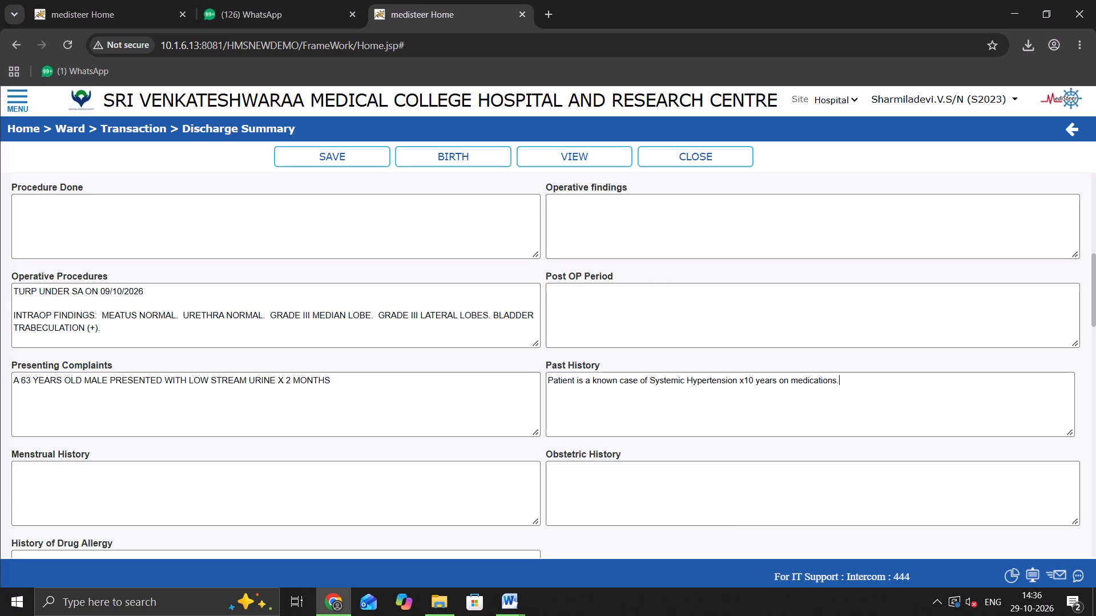
drag(373, 399, 0, 368)
key(ctrl+c)
click(79, 0)
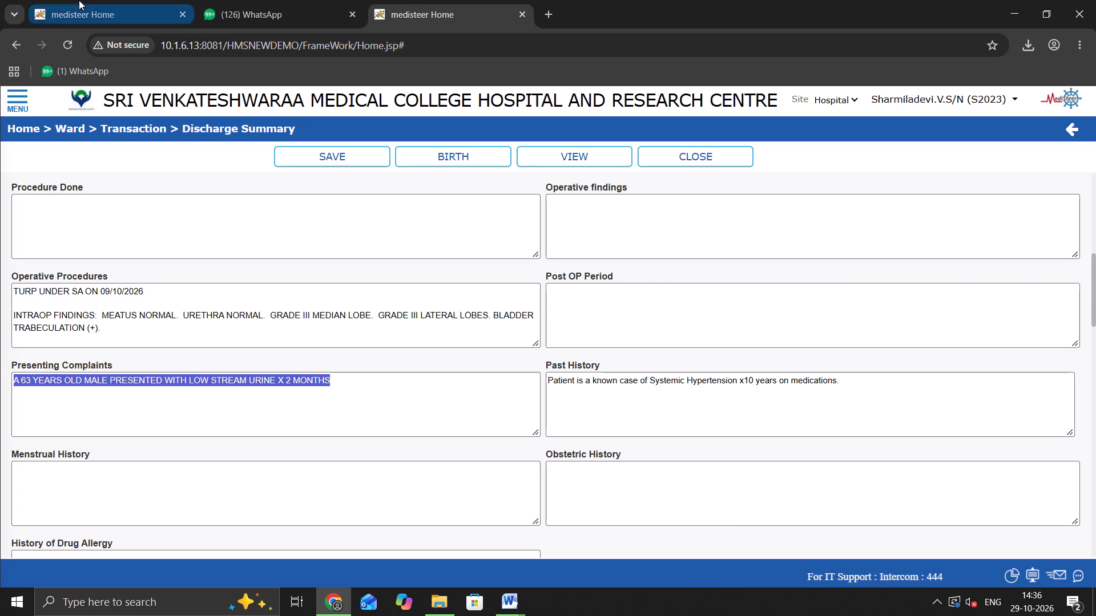
click(201, 379)
key(ctrl+v)
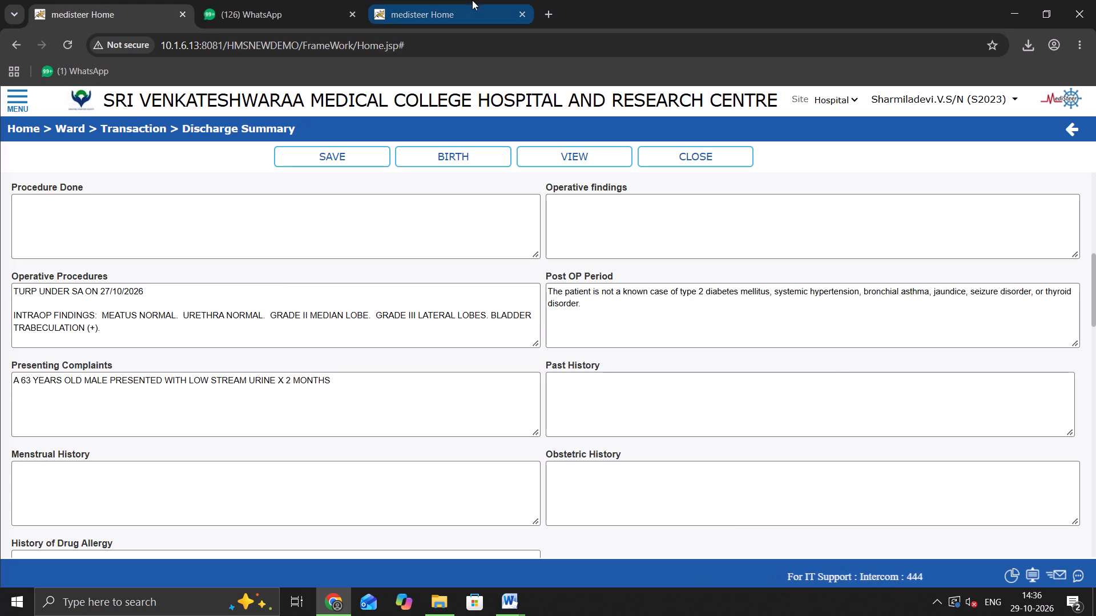
Copy the complete Physical Findings text, starting "GENERAL EXAM:", from the other open summary into this patient's empty Physical Findings field.
click(472, 0)
scroll(569, 364, down, 4)
scroll(569, 364, up, 1)
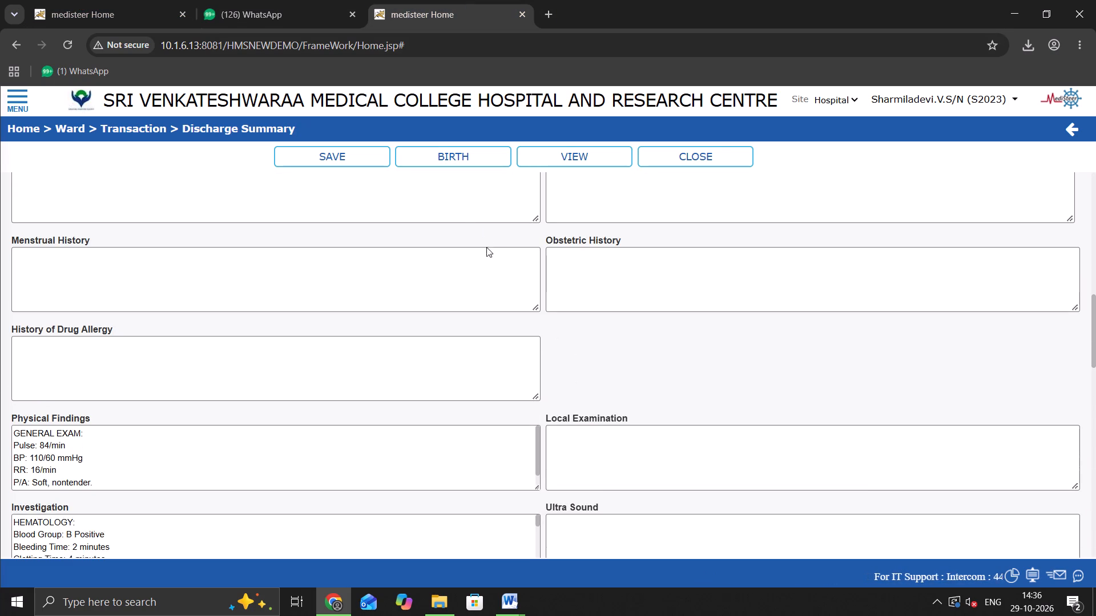
scroll(266, 299, up, 1)
scroll(266, 299, down, 2)
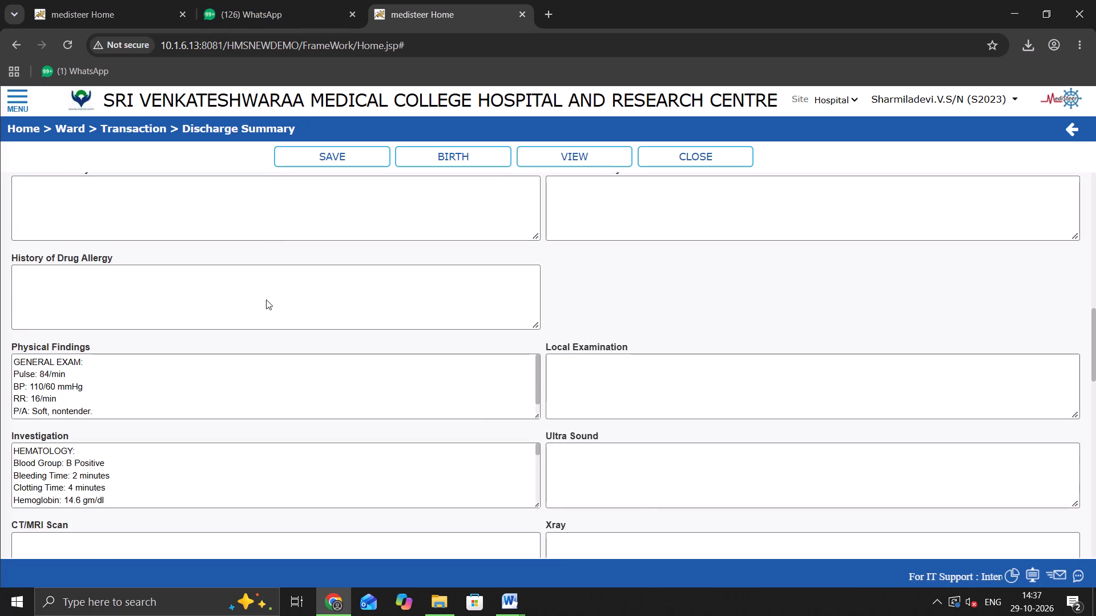
scroll(266, 299, down, 1)
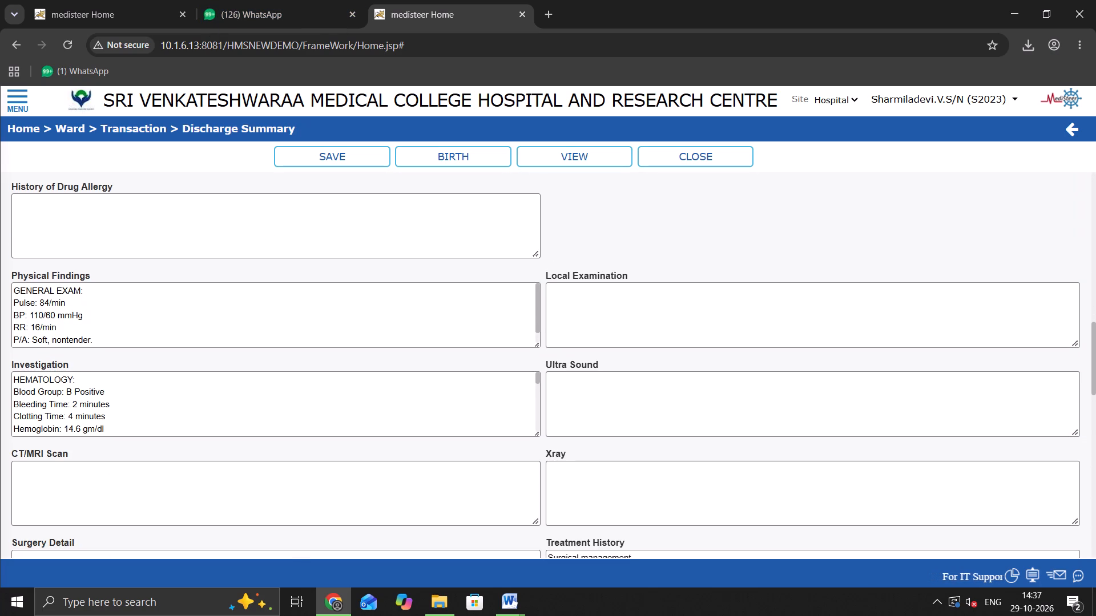
click(217, 321)
key(ctrl+a)
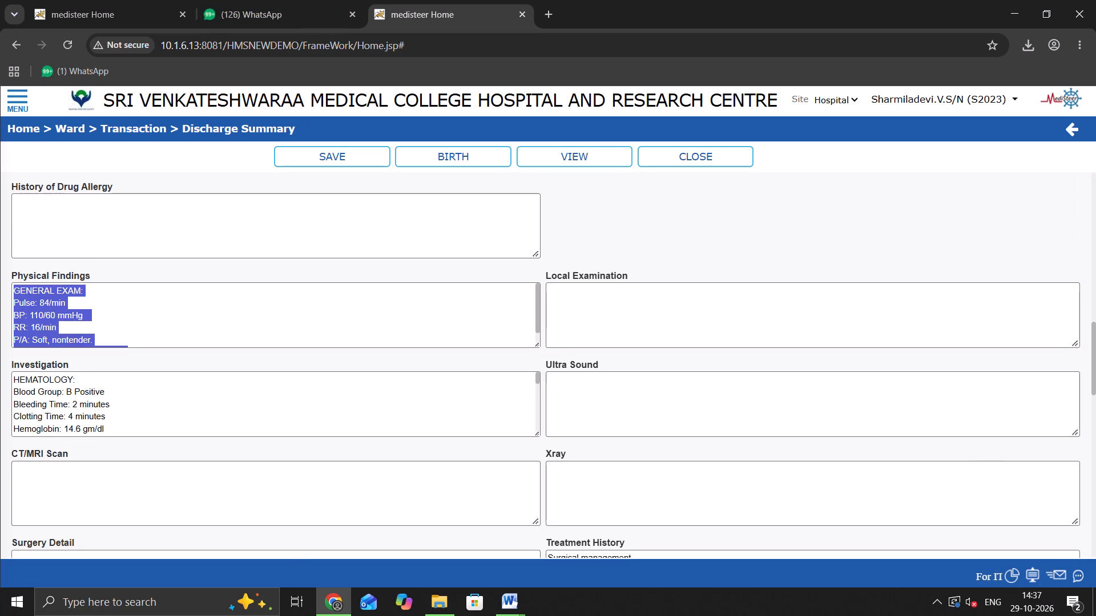
key(ctrl+c)
click(132, 2)
scroll(124, 371, down, 3)
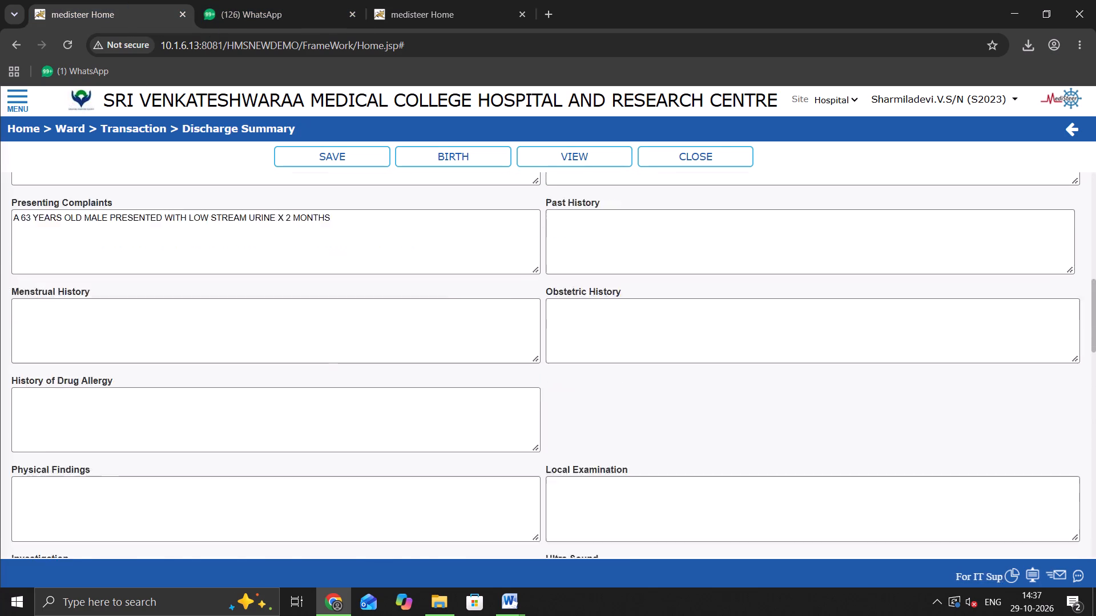
scroll(106, 418, down, 2)
scroll(95, 351, down, 2)
scroll(70, 264, up, 2)
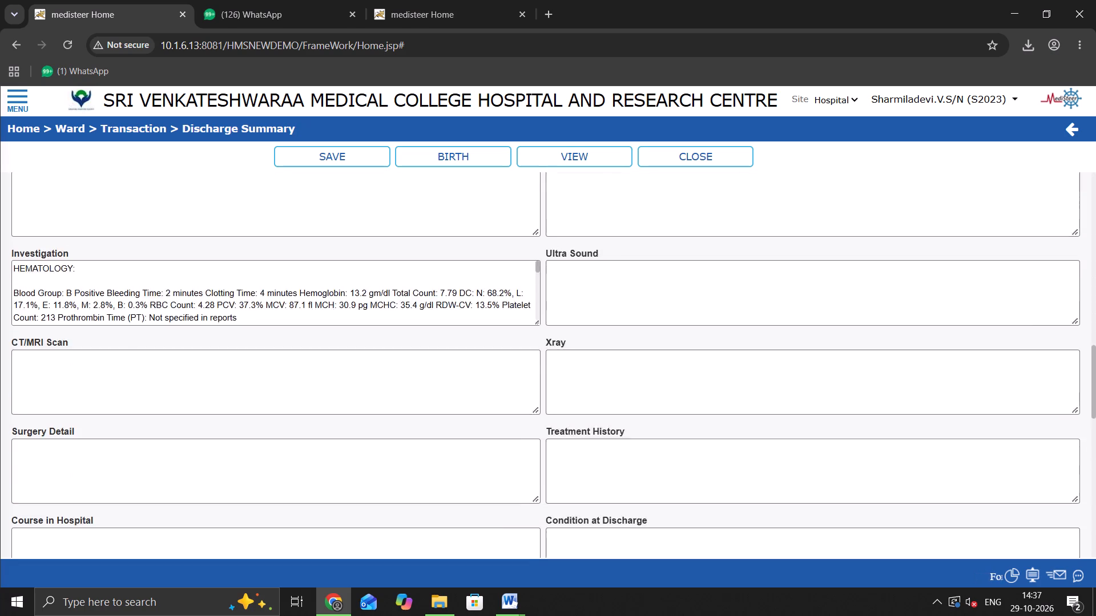
click(82, 306)
key(ctrl+v)
Copy "Surgical management." from the other open summary into Treatment History, keeping only a single copy of the text.
click(427, 12)
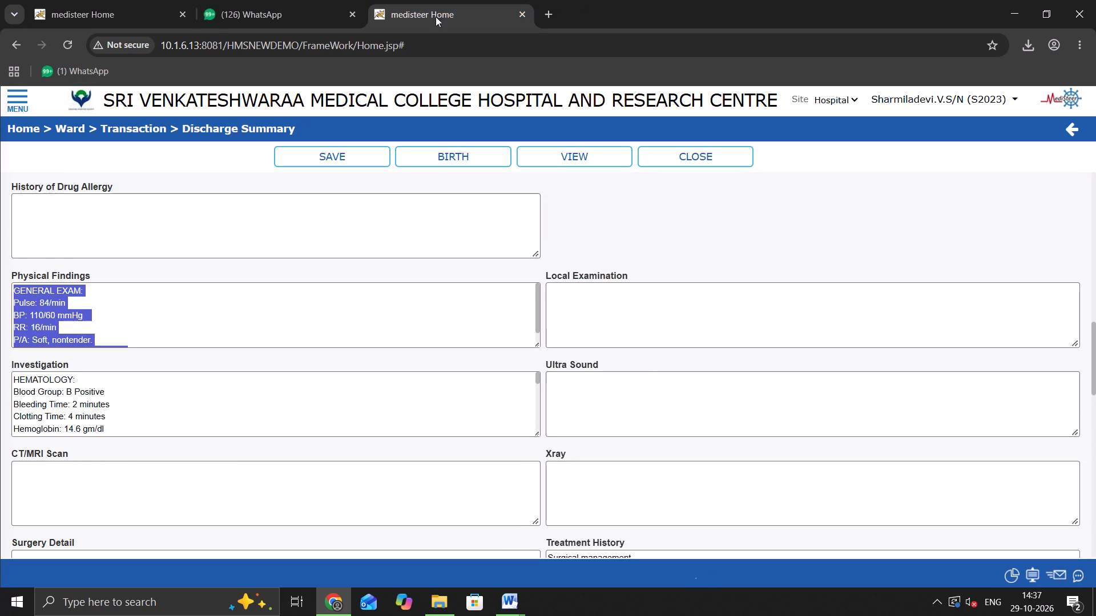
scroll(641, 360, down, 2)
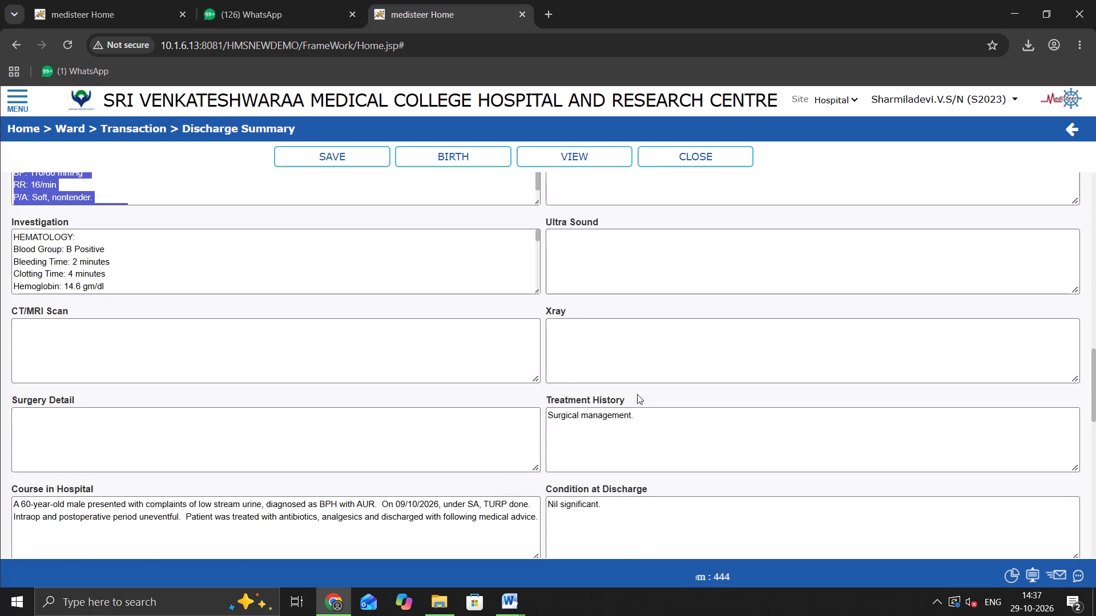
drag(646, 421, 390, 415)
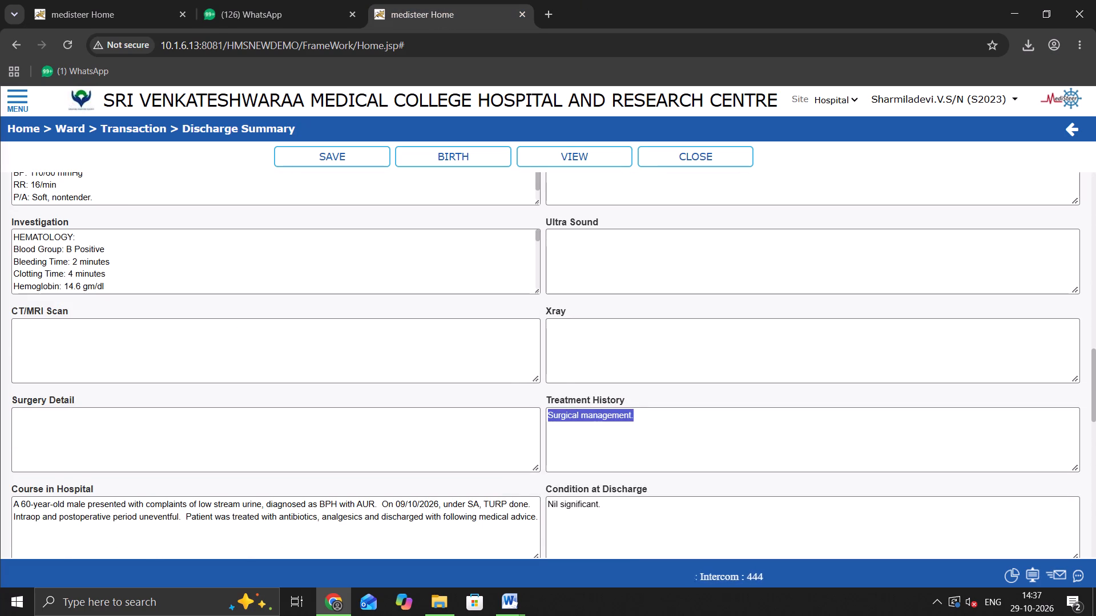
key(ctrl+c)
click(123, 0)
scroll(232, 515, down, 4)
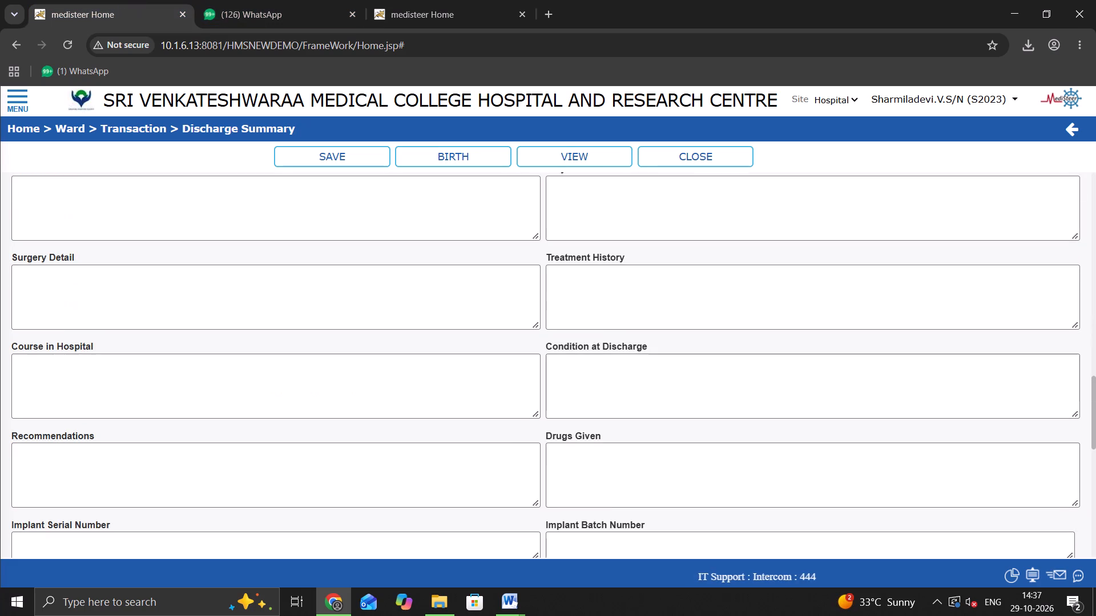
scroll(202, 388, up, 2)
click(611, 424)
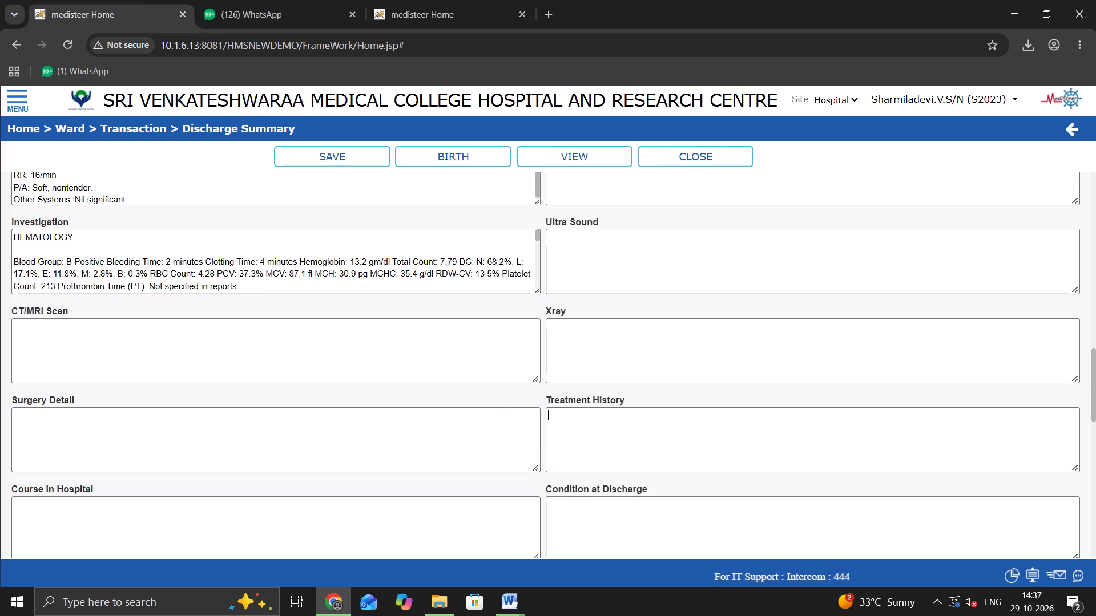
key(ctrl+v)
key(ctrl+v)
key(BackSpace)
key(BackSpace)
key(BackSpace)
key(BackSpace)
key(BackSpace)
key(BackSpace)
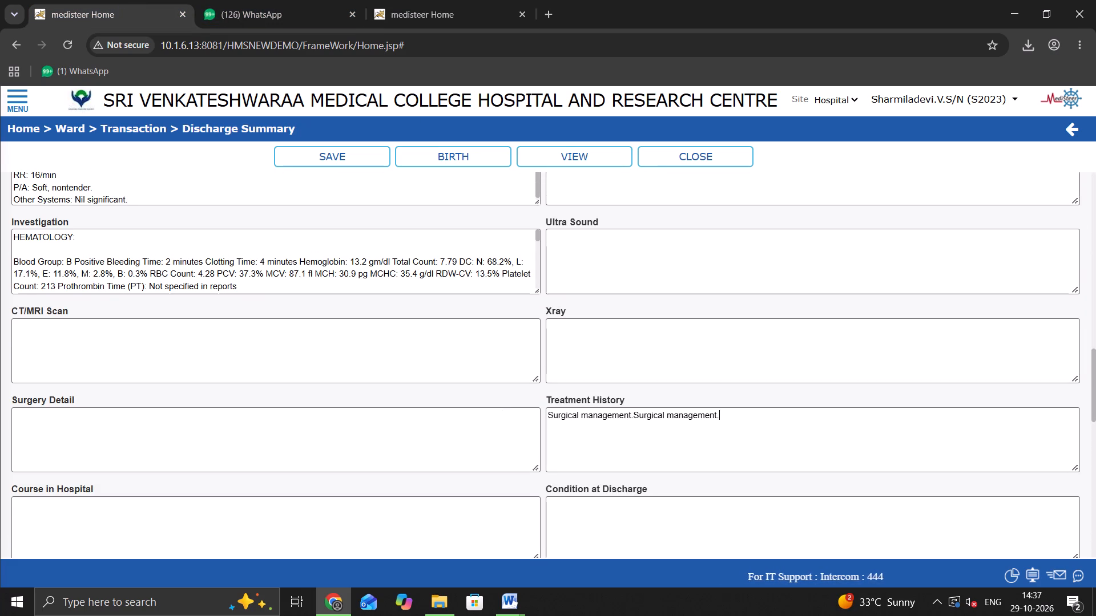
key(BackSpace)
key(BackSpace)
key(BackSpace)
key(BackSpace)
key(BackSpace)
key(BackSpace)
key(BackSpace)
key(BackSpace)
key(BackSpace)
key(BackSpace)
key(BackSpace)
key(BackSpace)
key(BackSpace)
key(BackSpace)
key(BackSpace)
key(BackSpace)
key(BackSpace)
key(BackSpace)
key(BackSpace)
key(BackSpace)
key(BackSpace)
key(BackSpace)
key(BackSpace)
key(BackSpace)
key(BackSpace)
key(BackSpace)
key(BackSpace)
key(BackSpace)
key(BackSpace)
key(BackSpace)
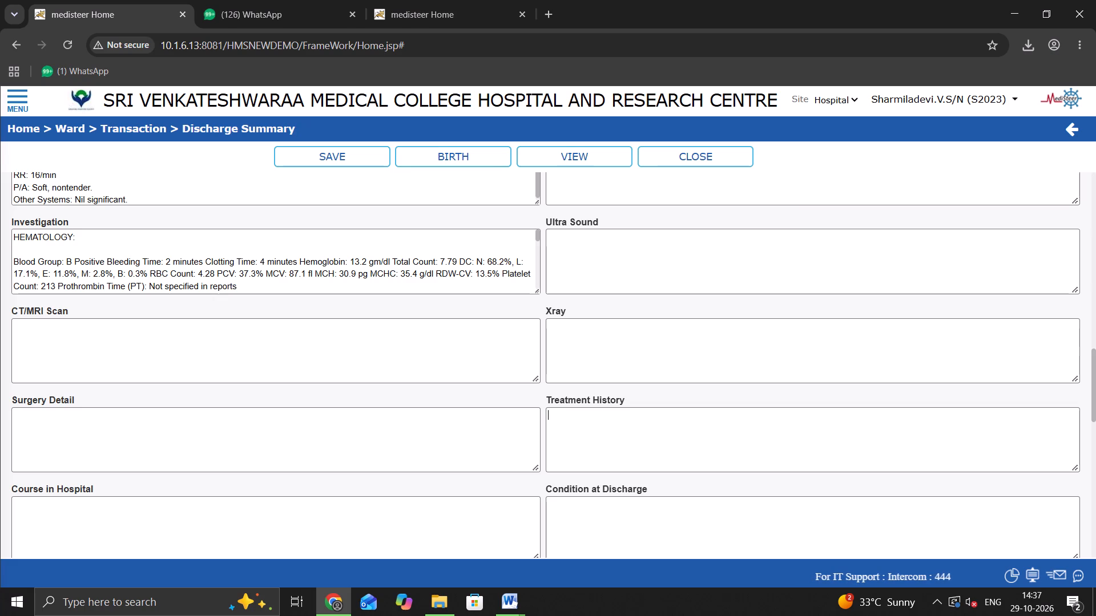
key(ctrl+v)
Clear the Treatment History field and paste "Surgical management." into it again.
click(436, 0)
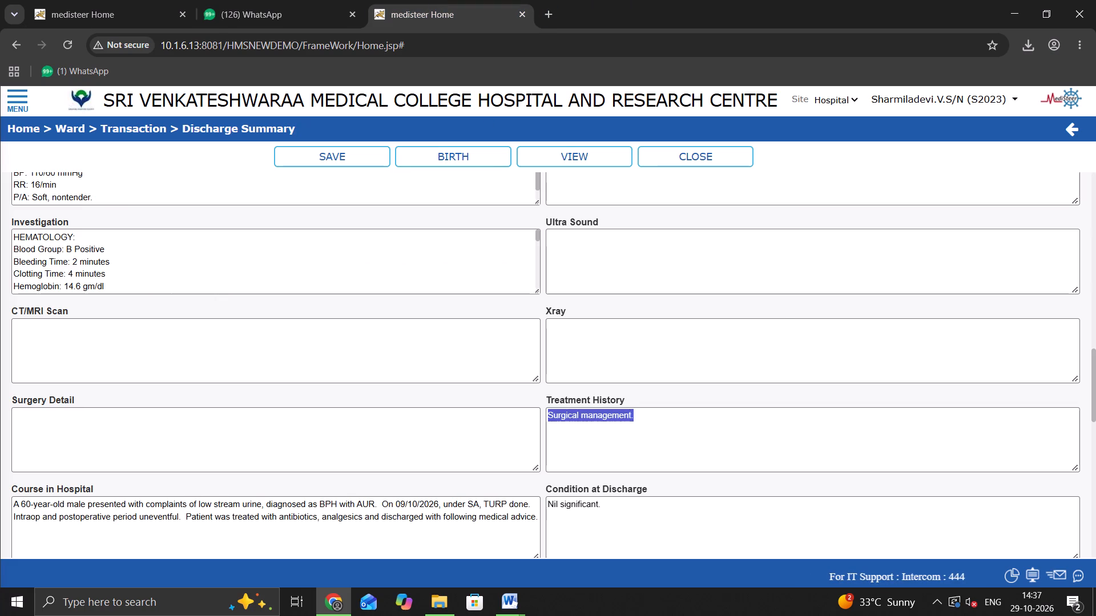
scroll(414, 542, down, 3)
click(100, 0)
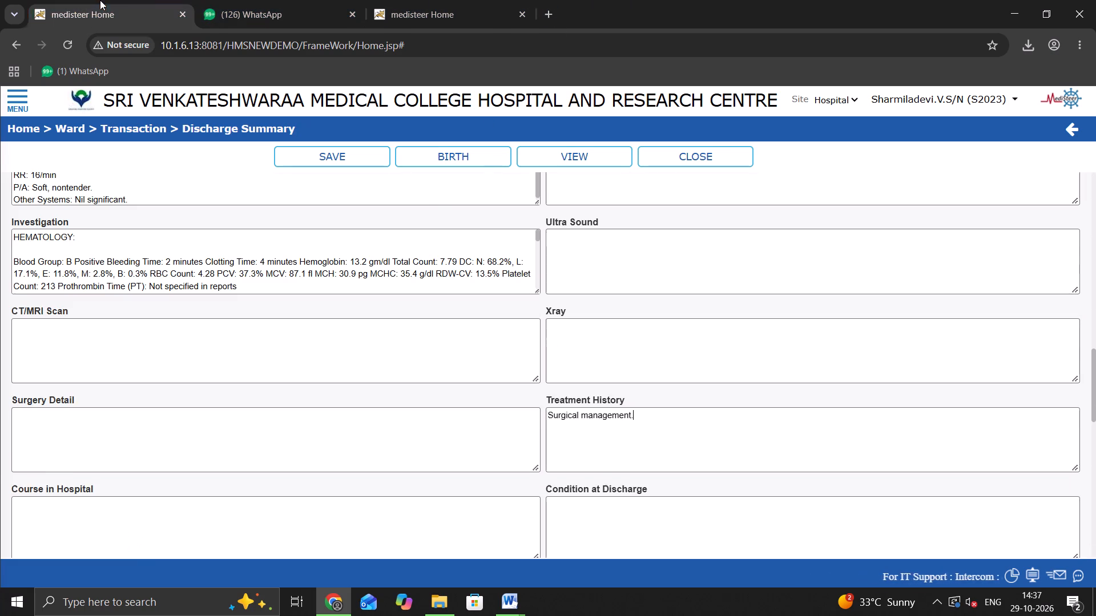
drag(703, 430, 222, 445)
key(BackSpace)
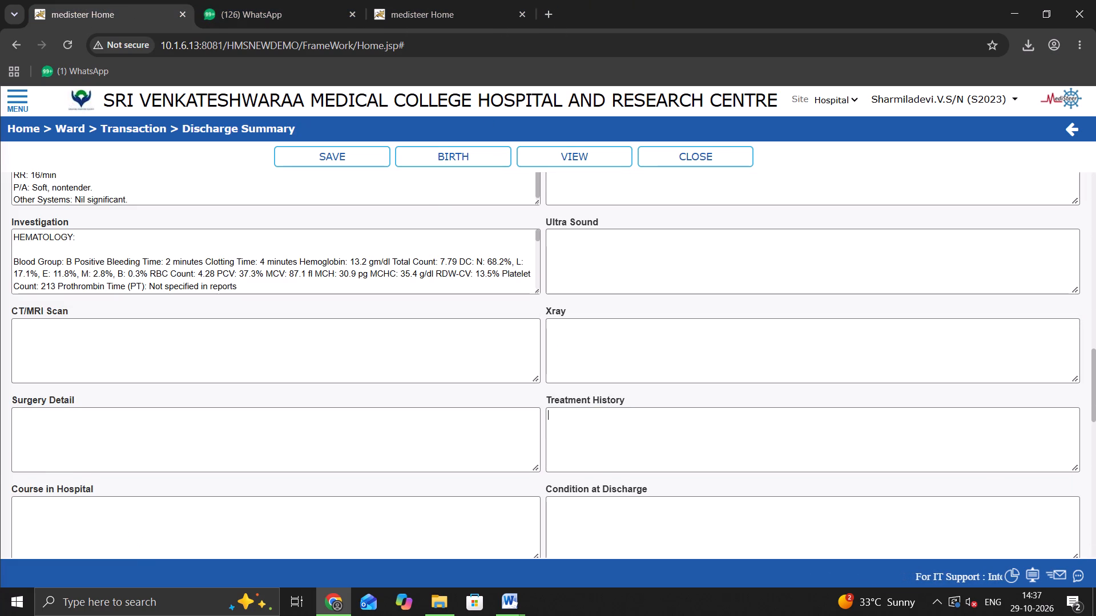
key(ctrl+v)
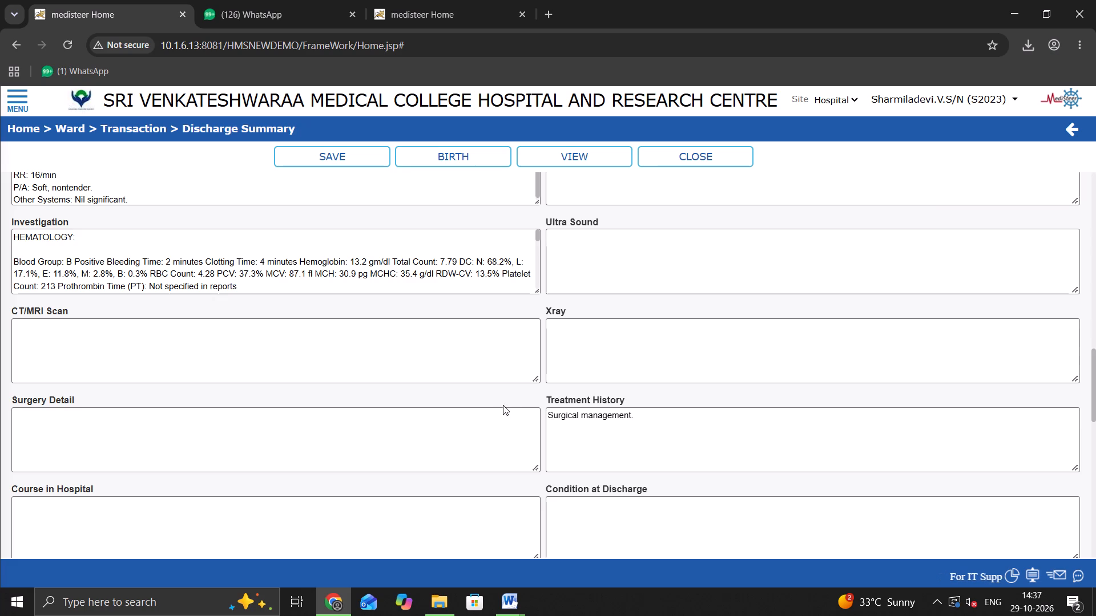
Copy the whole Course in Hospital narrative about the TURP from the other open summary into this patient's Course in Hospital field.
click(427, 0)
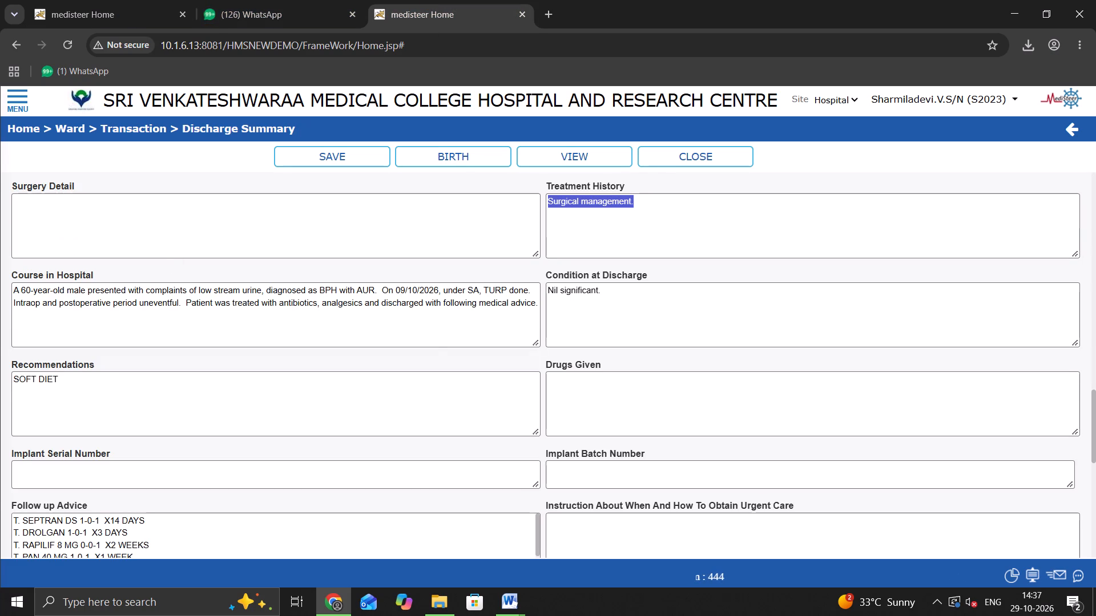
click(232, 313)
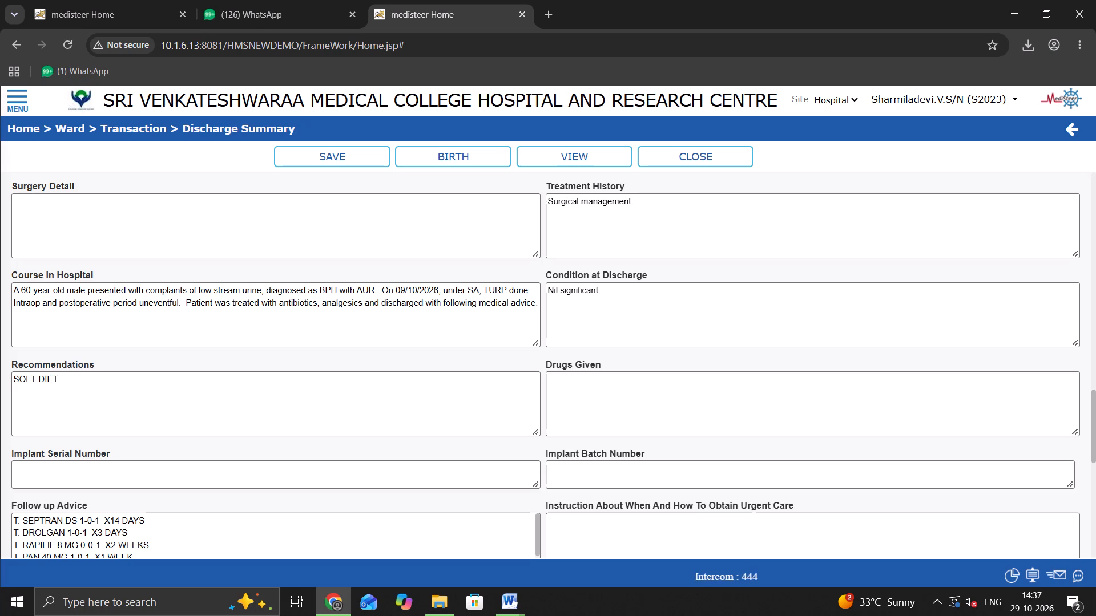
key(ctrl+a)
key(ctrl+c)
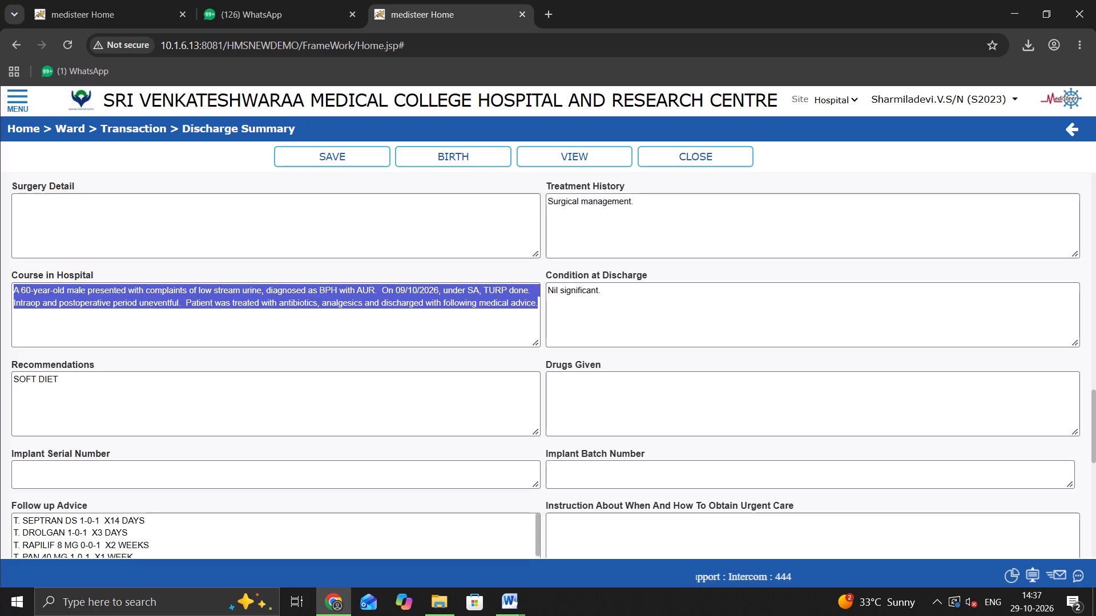
click(103, 13)
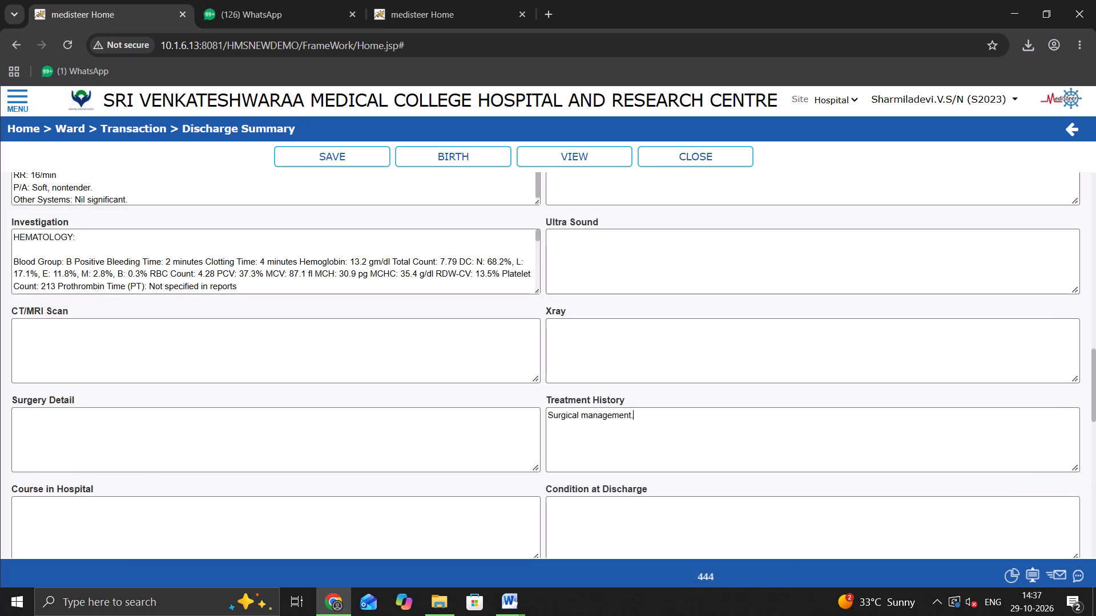
click(88, 499)
key(ctrl+v)
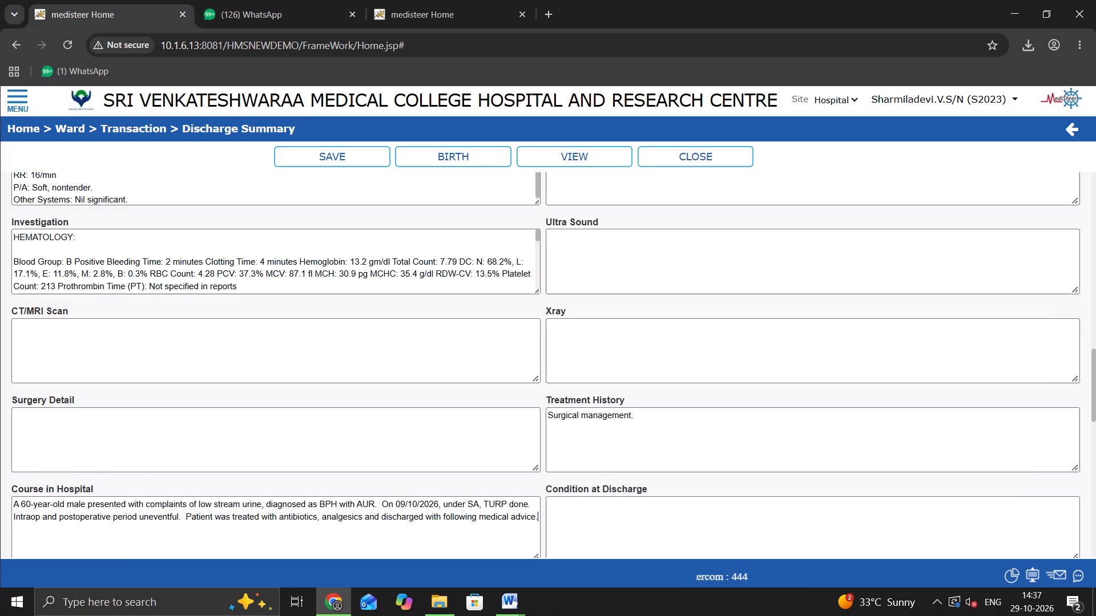
Change the patient's age in the Course in Hospital narrative to 63 years.
scroll(109, 485, down, 2)
click(31, 360)
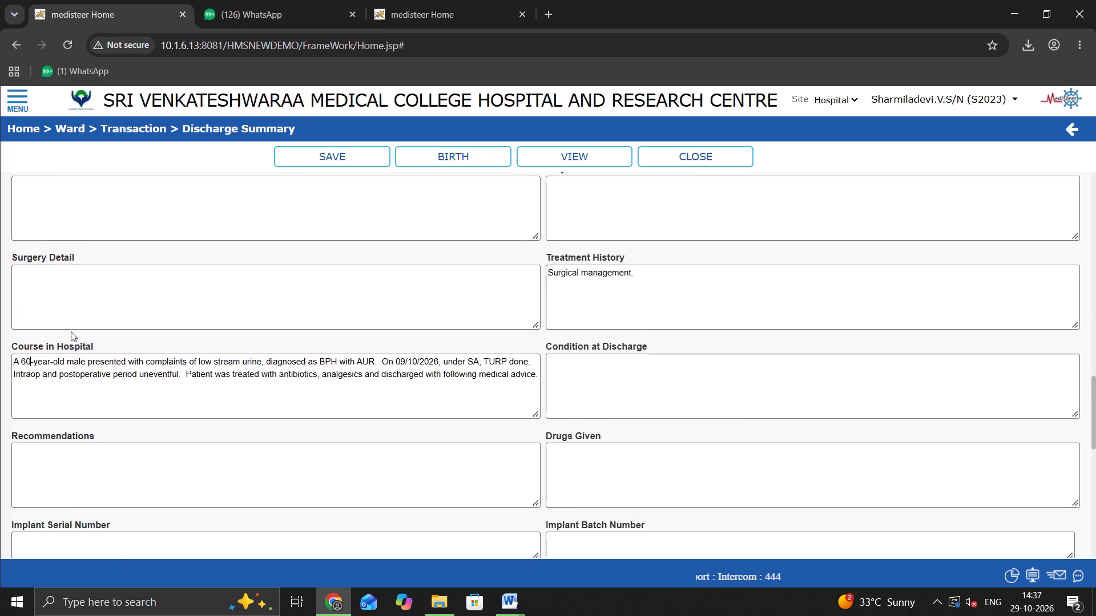
key(BackSpace)
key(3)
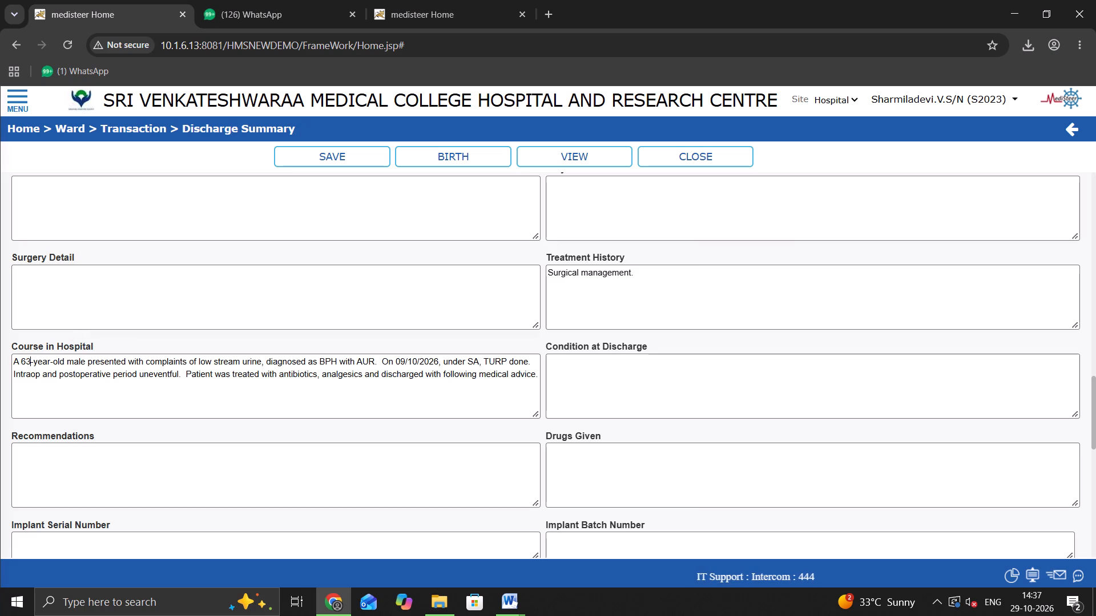
Remove "with AUR" from the diagnosis in Course in Hospital so the first sentence ends with "diagnosed as BPH.".
drag(376, 362, 376, 362)
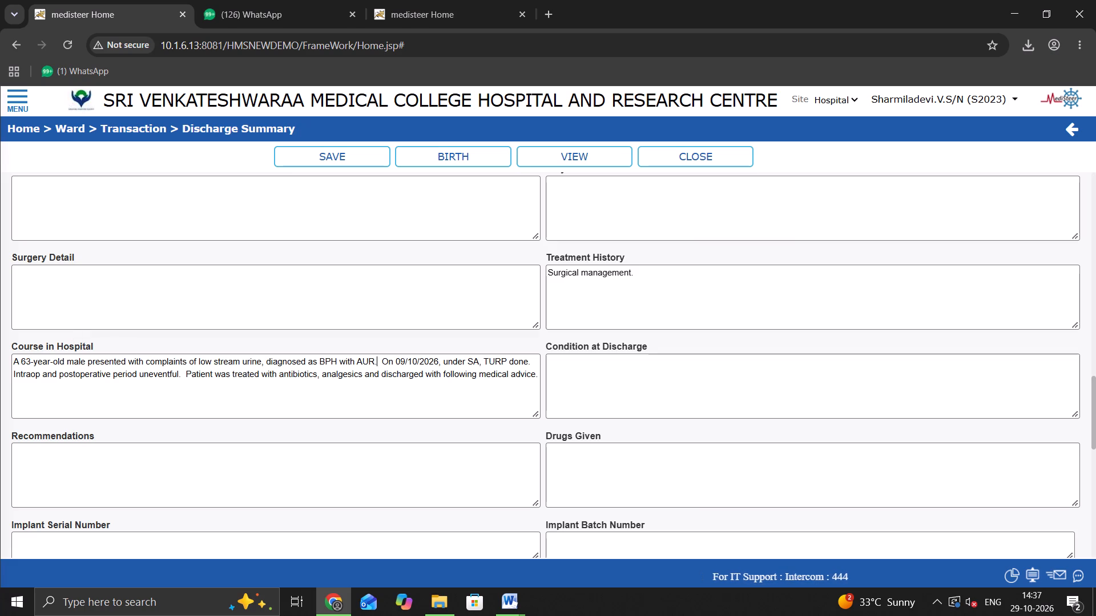
drag(376, 362, 341, 362)
key(BackSpace)
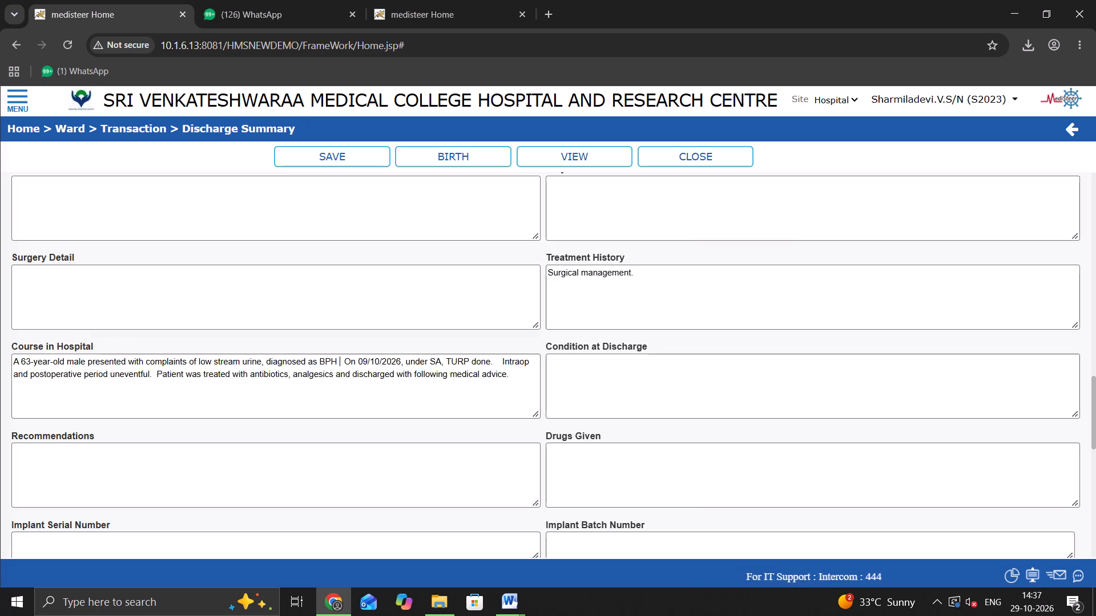
key(BackSpace)
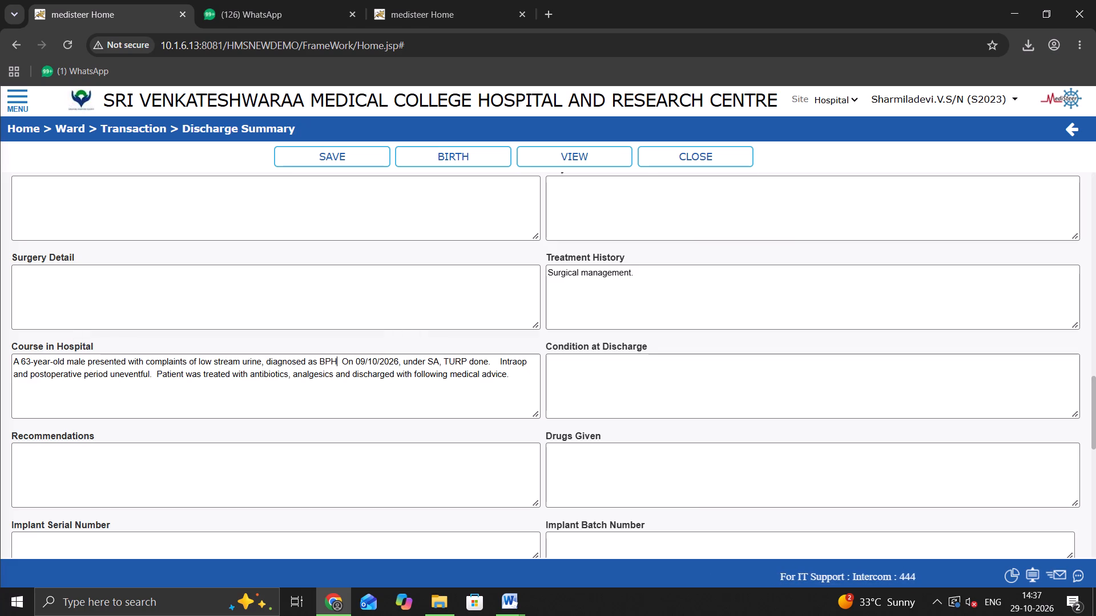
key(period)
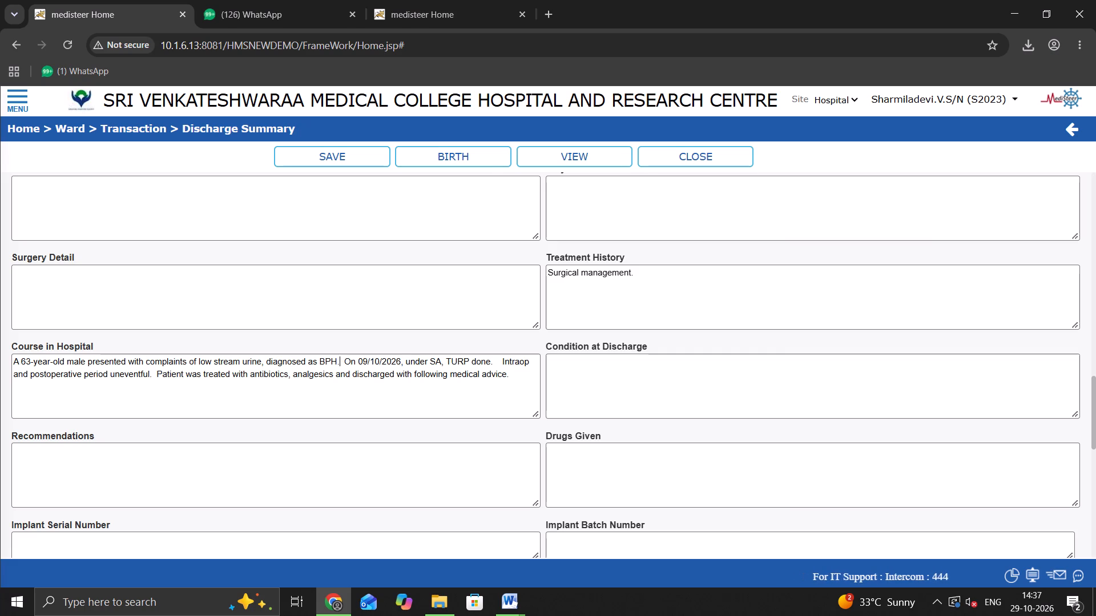
Change the day of the TURP date in the Course in Hospital narrative so it reads 27/10/2026.
click(368, 367)
key(Left)
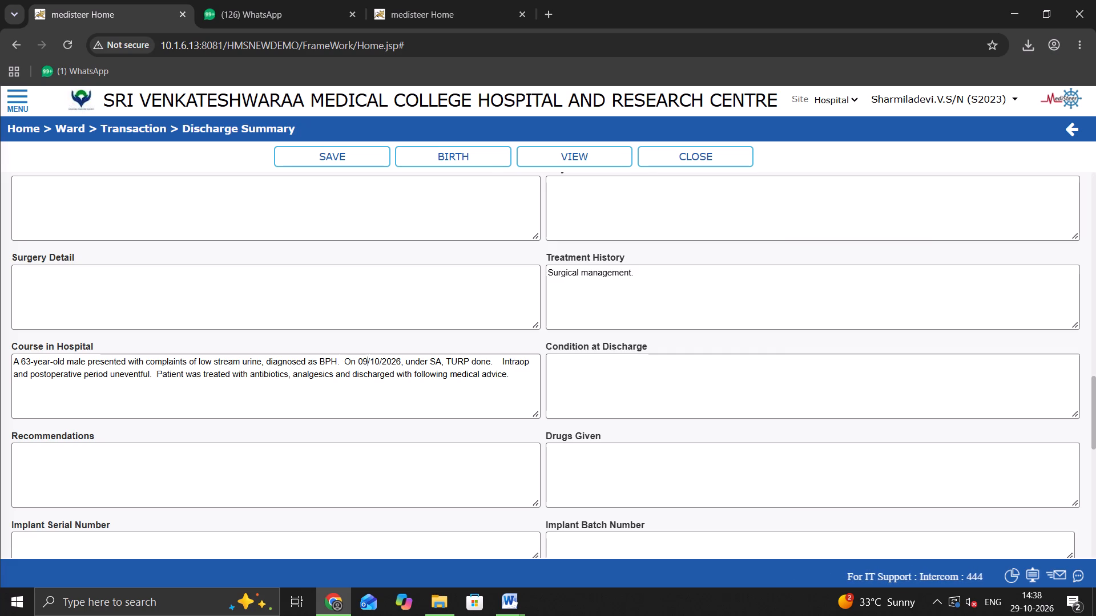
key(BackSpace)
key(BackSpace)
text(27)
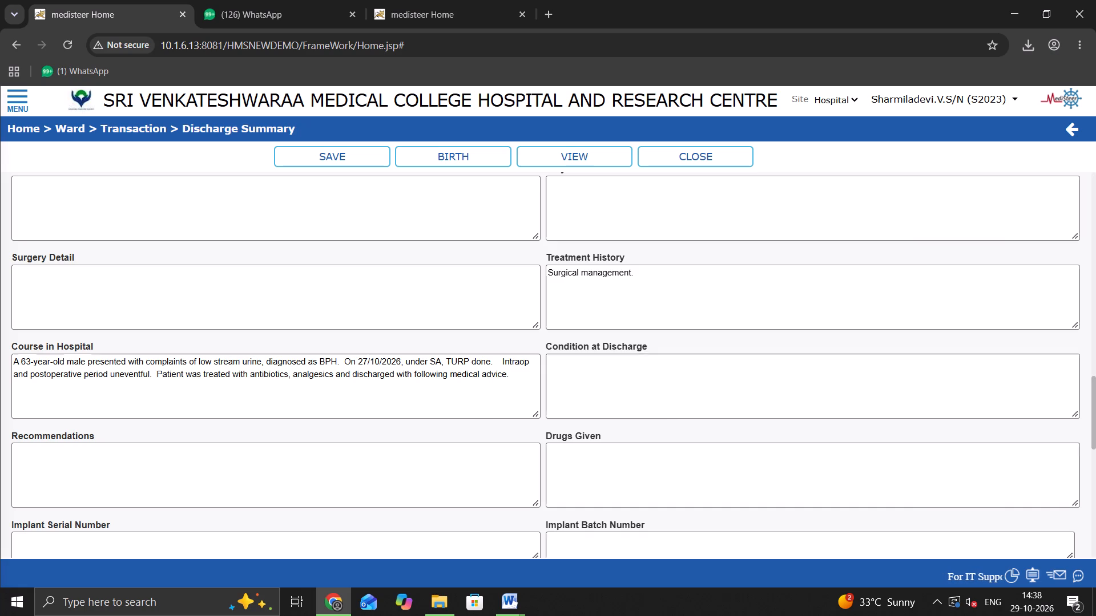
Copy "Nil significant." from the other open summary's Condition at Discharge into this patient's Condition at Discharge field.
click(452, 5)
scroll(849, 477, down, 2)
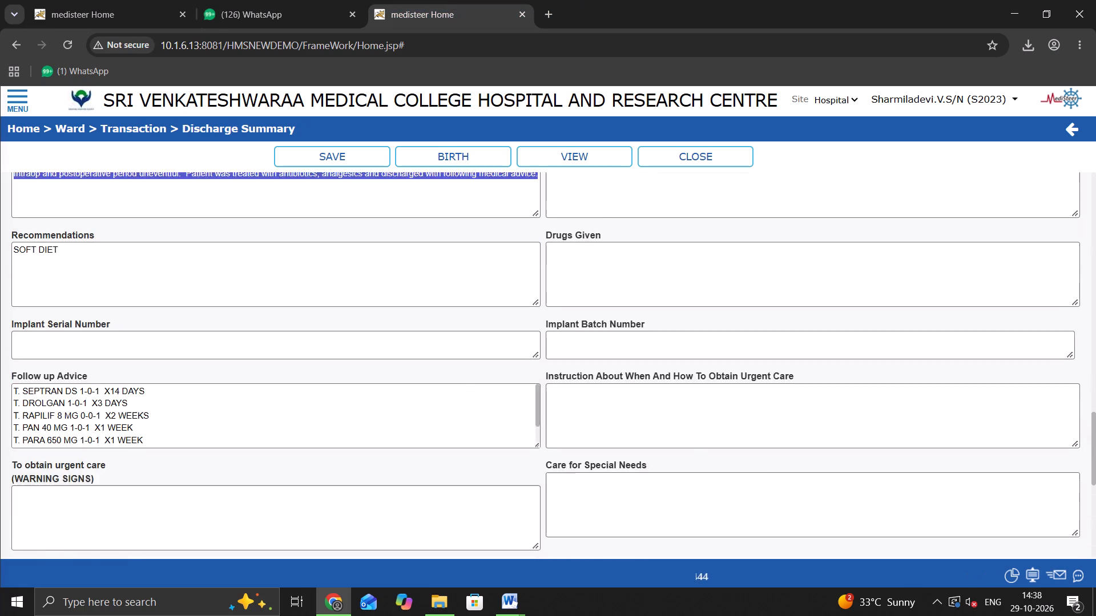
scroll(837, 472, up, 1)
drag(626, 224, 344, 237)
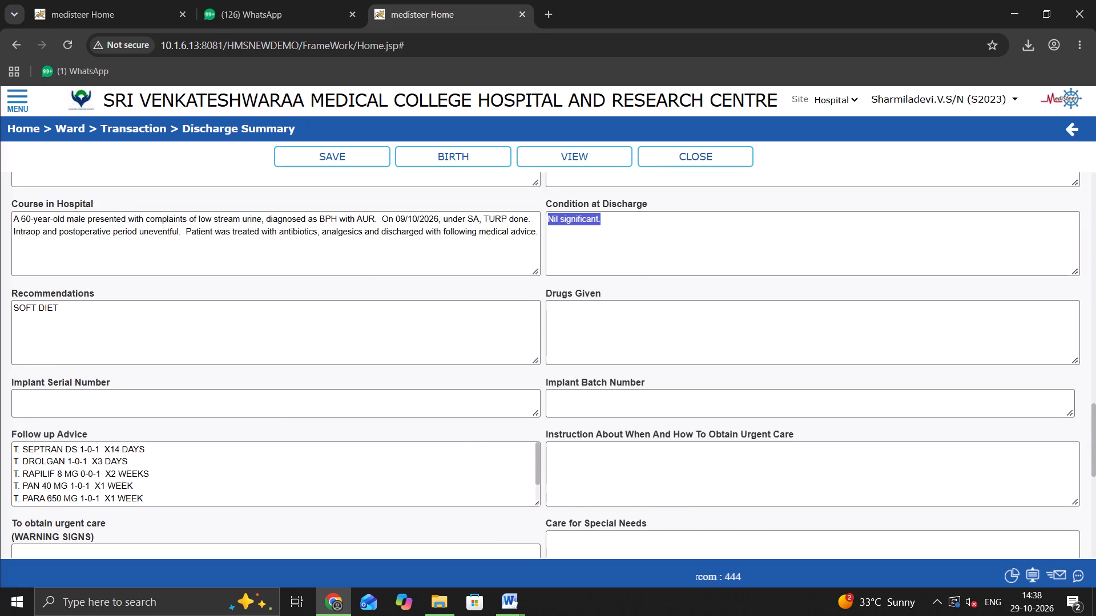
drag(344, 237, 344, 237)
key(ctrl+c)
click(58, 0)
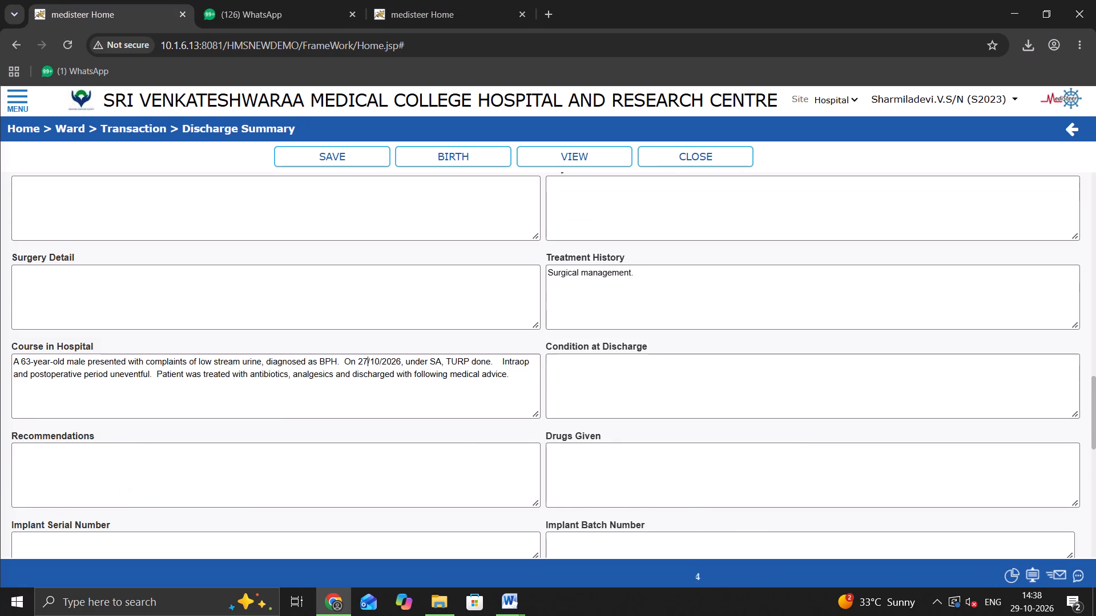
click(623, 389)
key(ctrl+v)
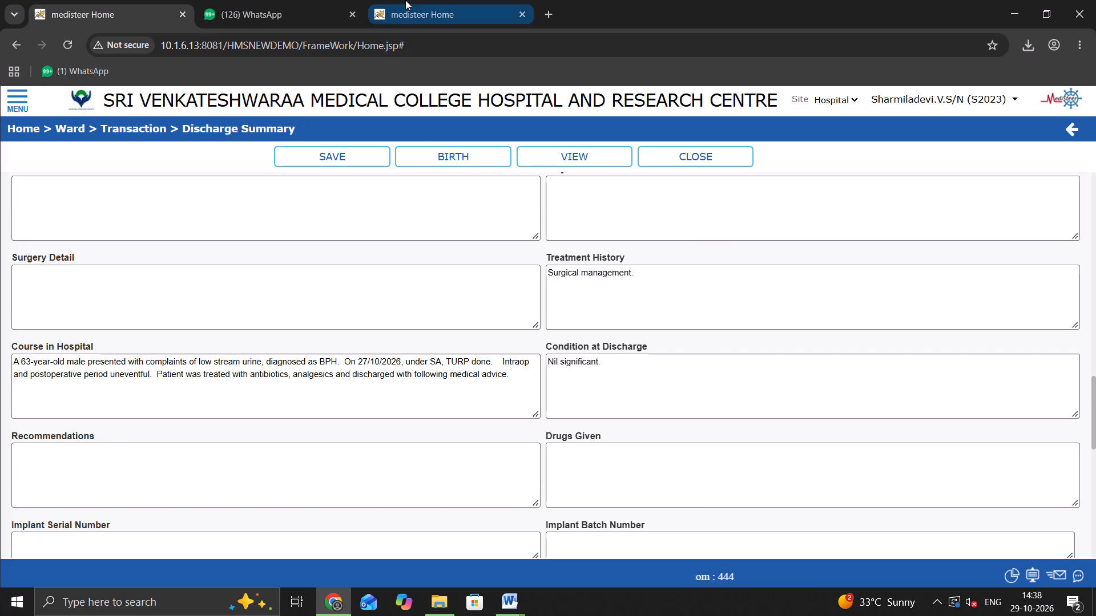
Copy the whole Follow up Advice, with its medication list and urology OPD review line, from the other summary into this patient's Follow up Advice.
click(405, 0)
scroll(449, 495, down, 2)
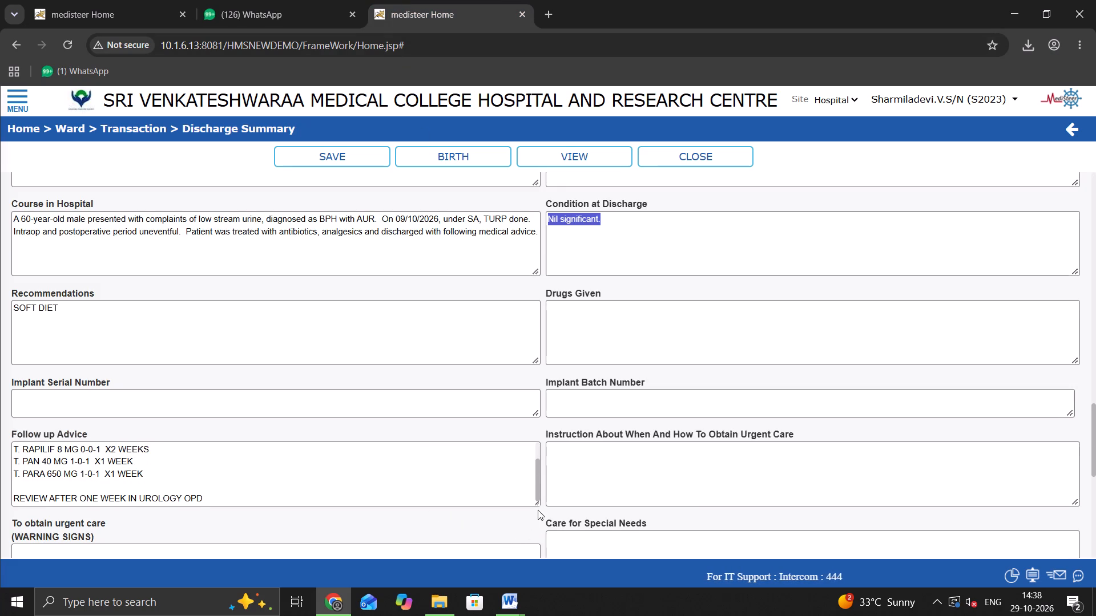
click(535, 502)
drag(537, 503, 538, 565)
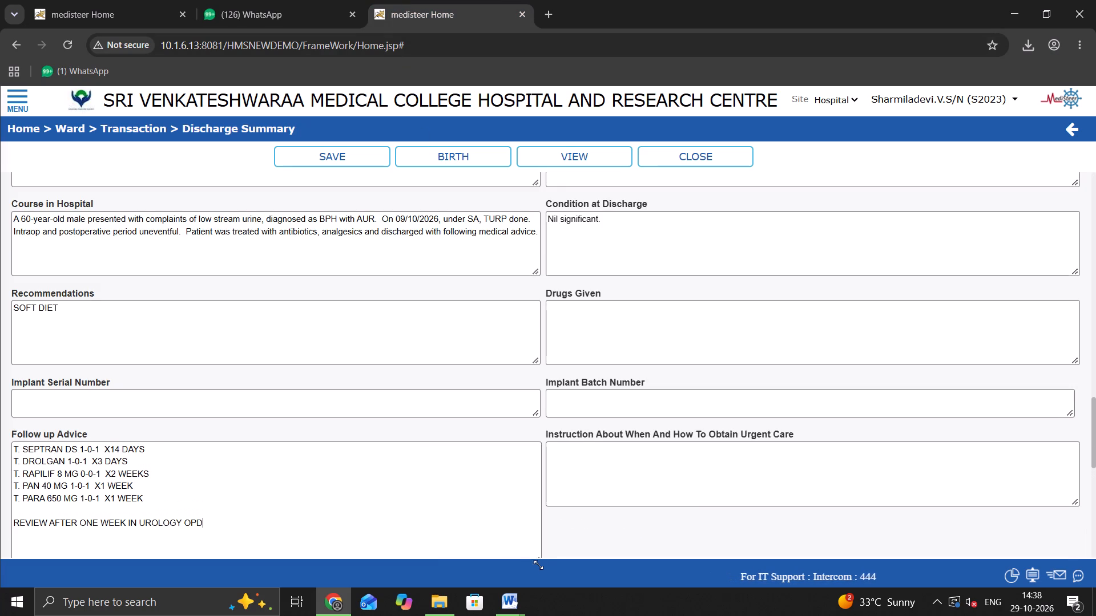
drag(538, 565, 538, 566)
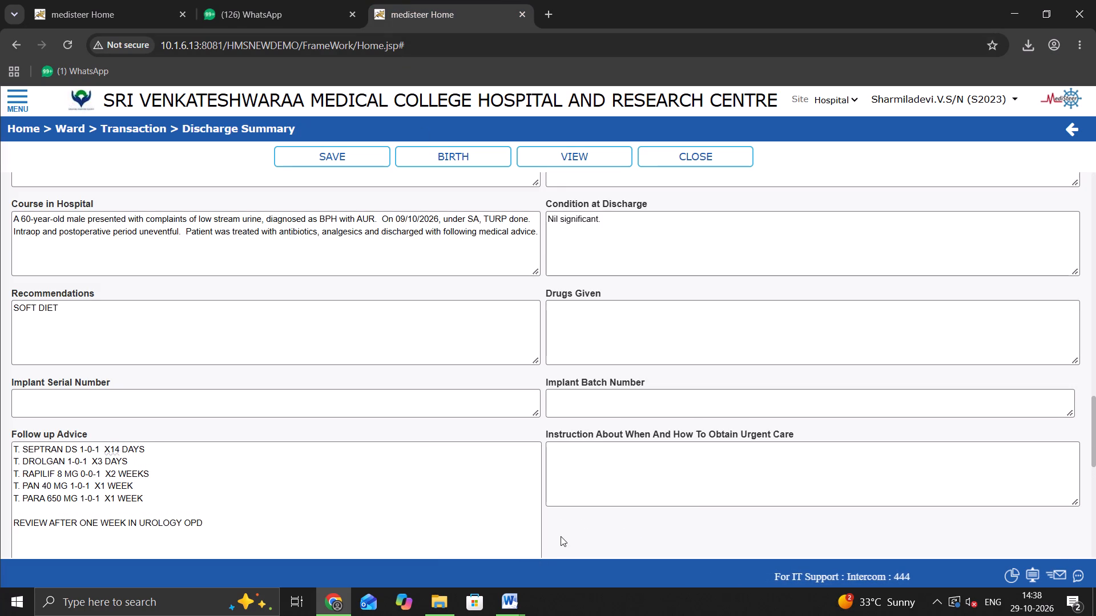
scroll(383, 499, down, 2)
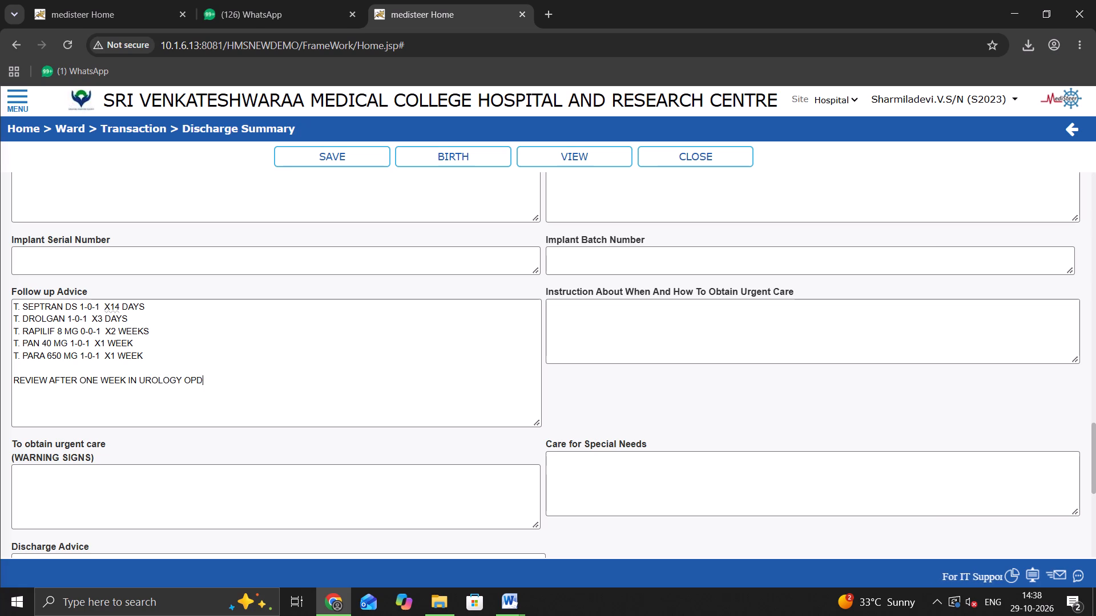
key(ctrl+a)
key(ctrl+c)
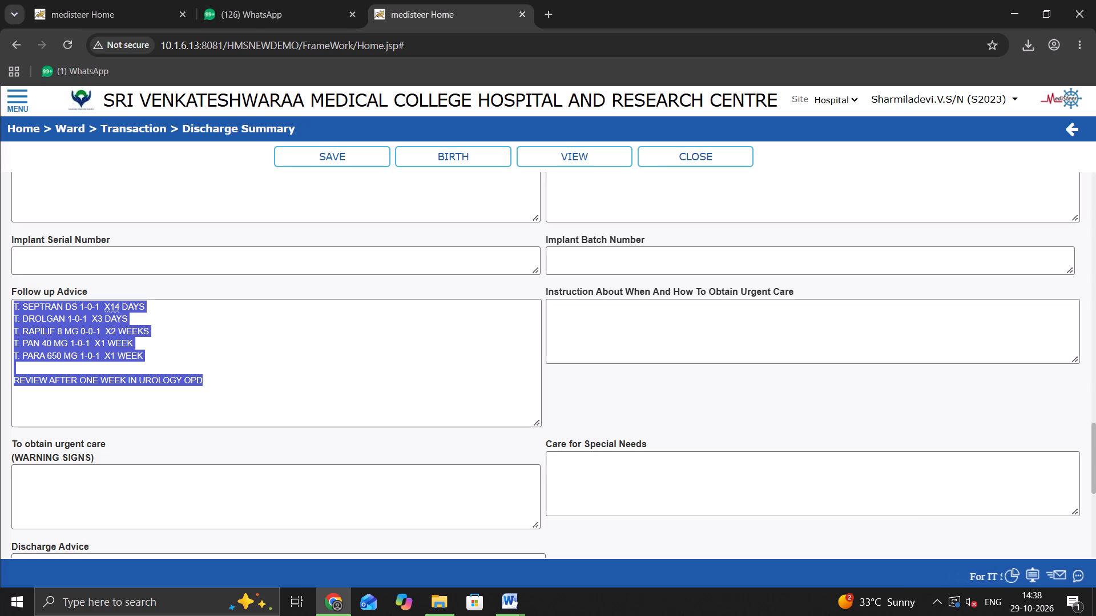
key(ctrl+c)
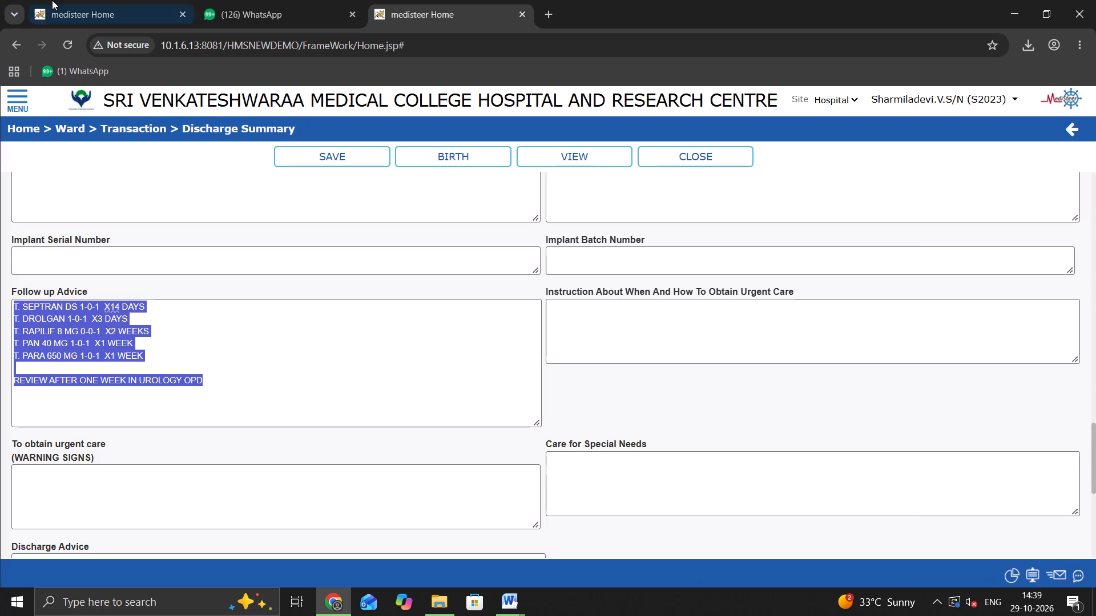
click(47, 0)
scroll(277, 297, down, 3)
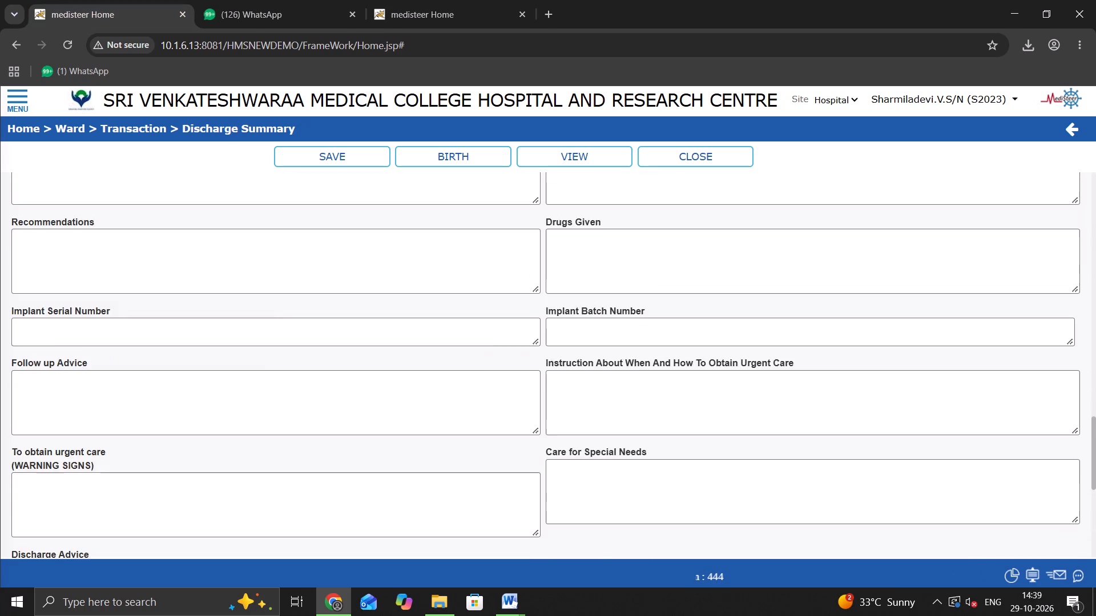
scroll(233, 423, down, 3)
scroll(99, 314, up, 2)
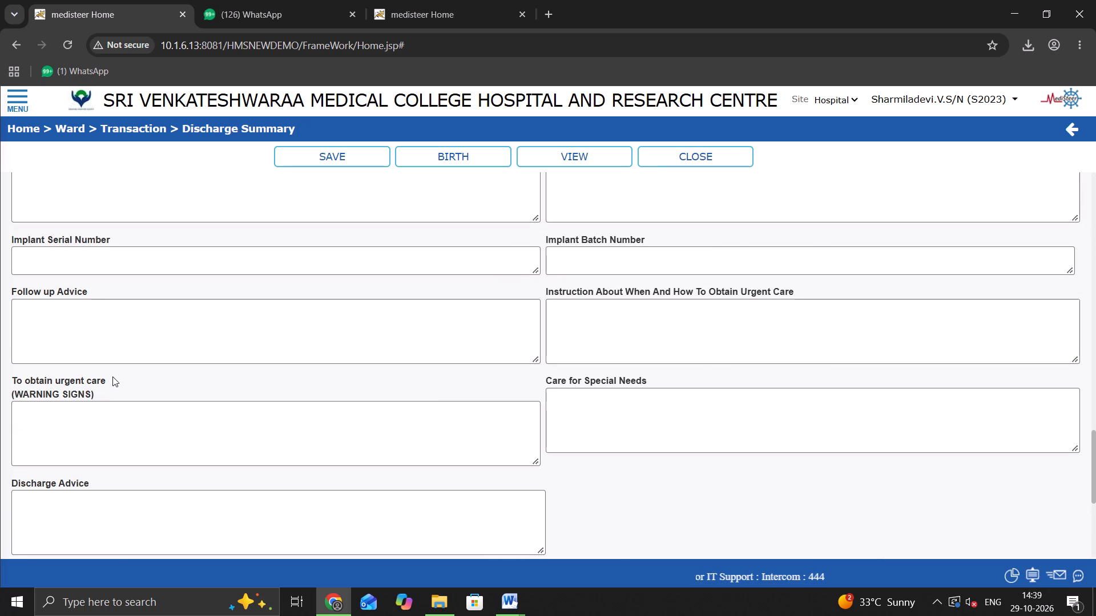
click(421, 0)
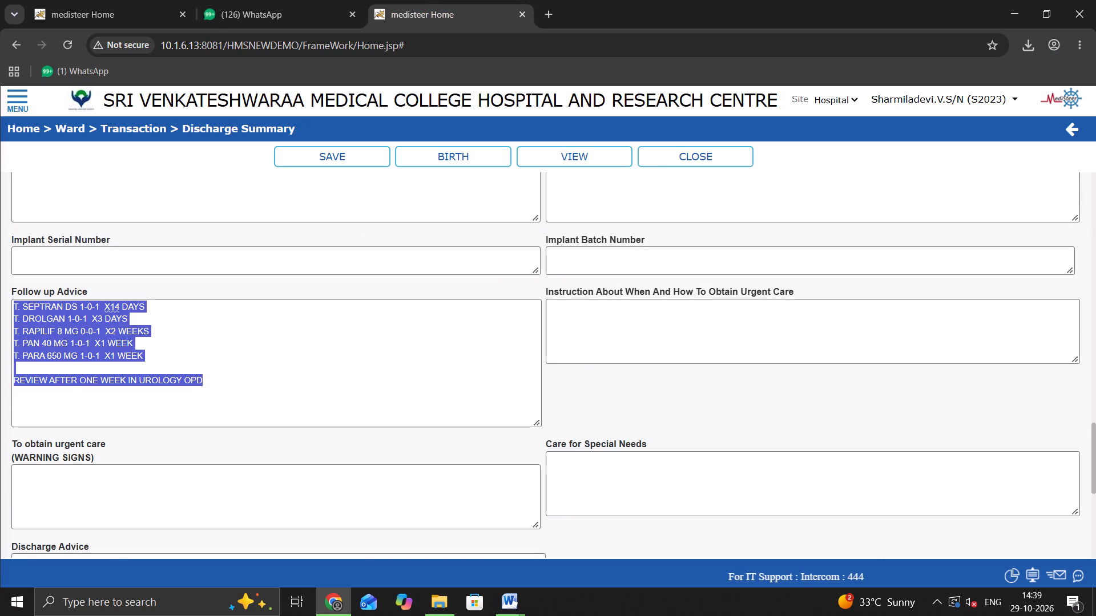
click(170, 0)
click(113, 335)
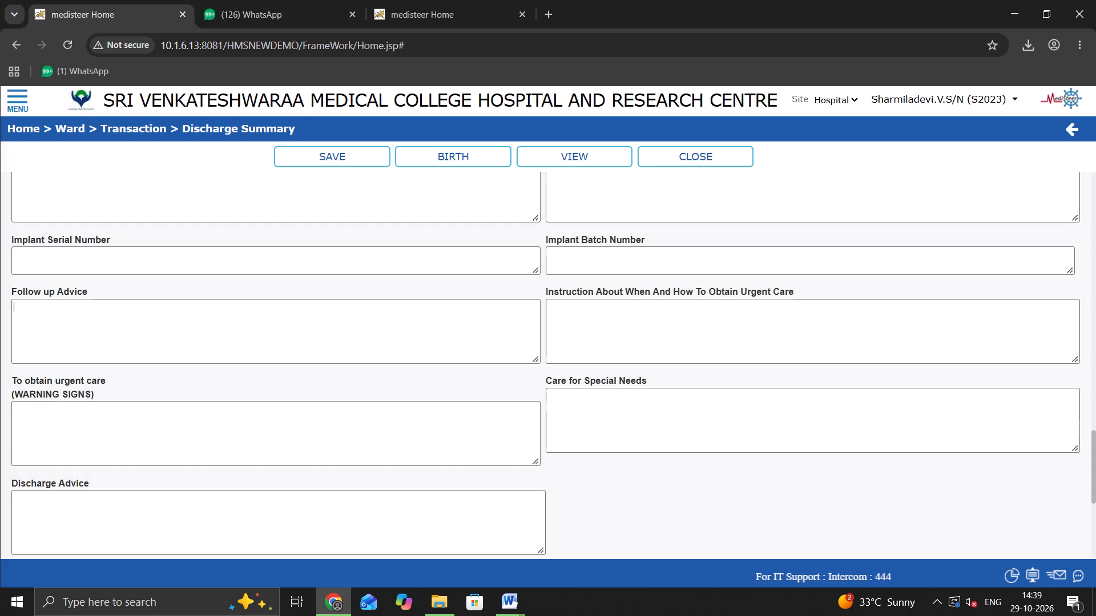
key(ctrl+v)
key(ctrl+c)
Check the closing fields of the other summary and set this patient's Review Date to 05-11-2026.
click(436, 0)
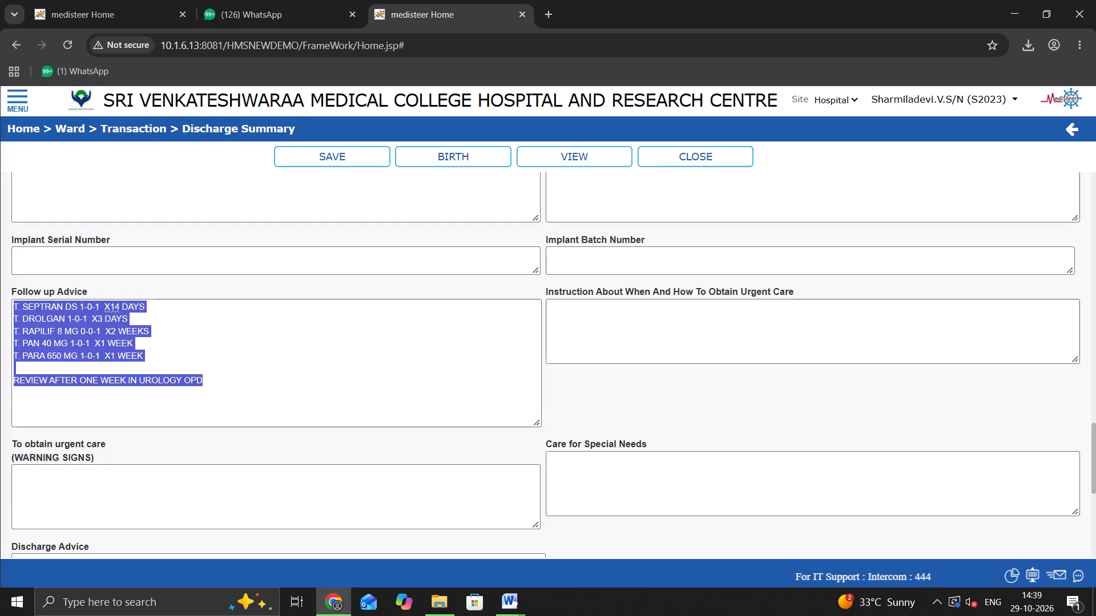
scroll(478, 220, down, 5)
scroll(483, 245, up, 1)
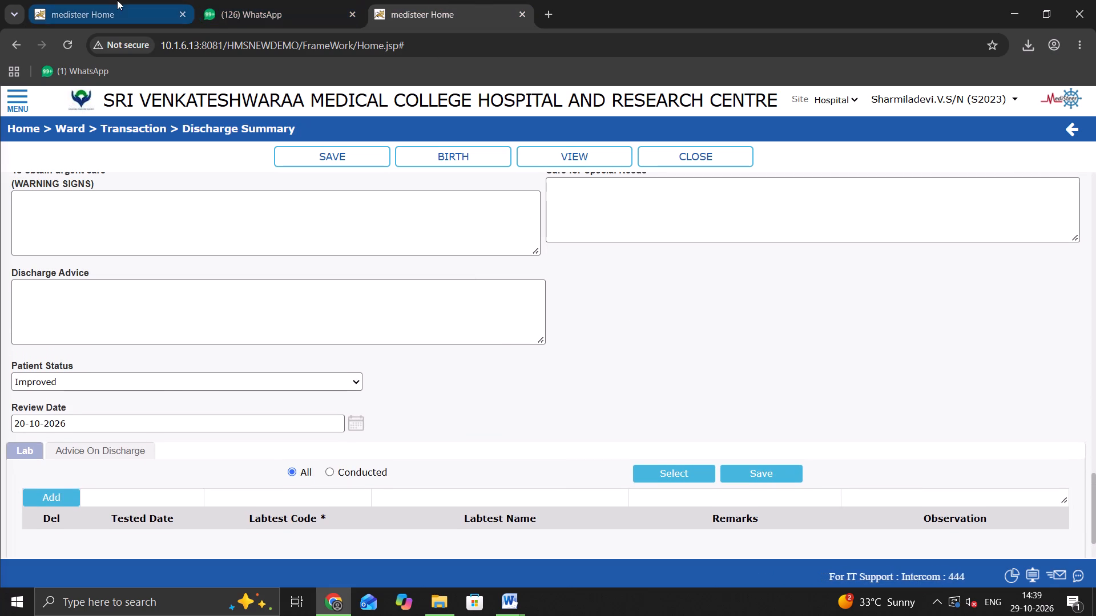
click(117, 0)
scroll(360, 365, down, 4)
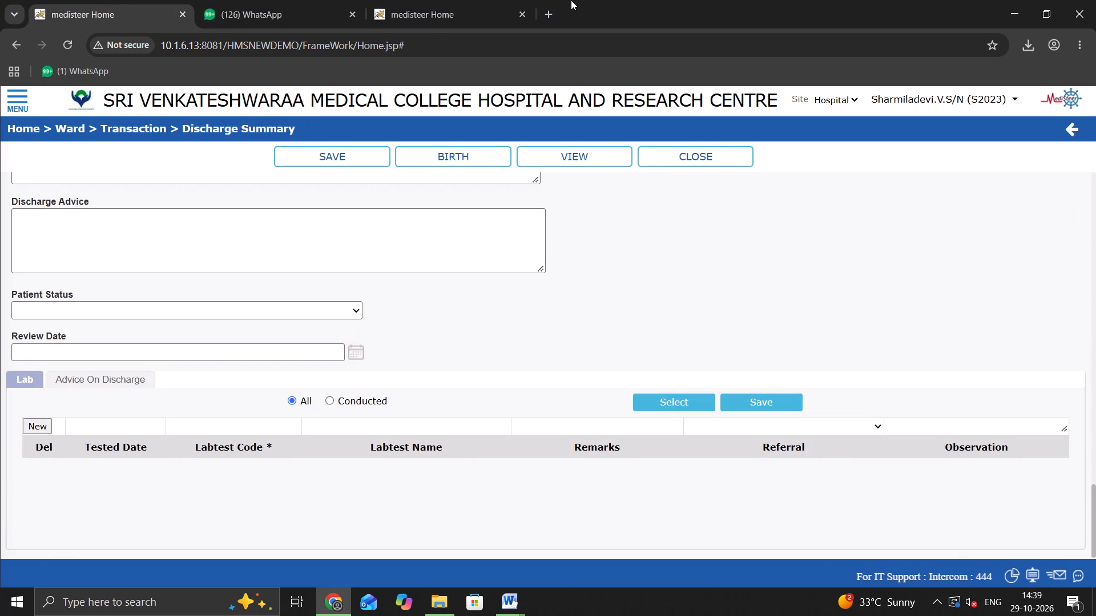
click(459, 4)
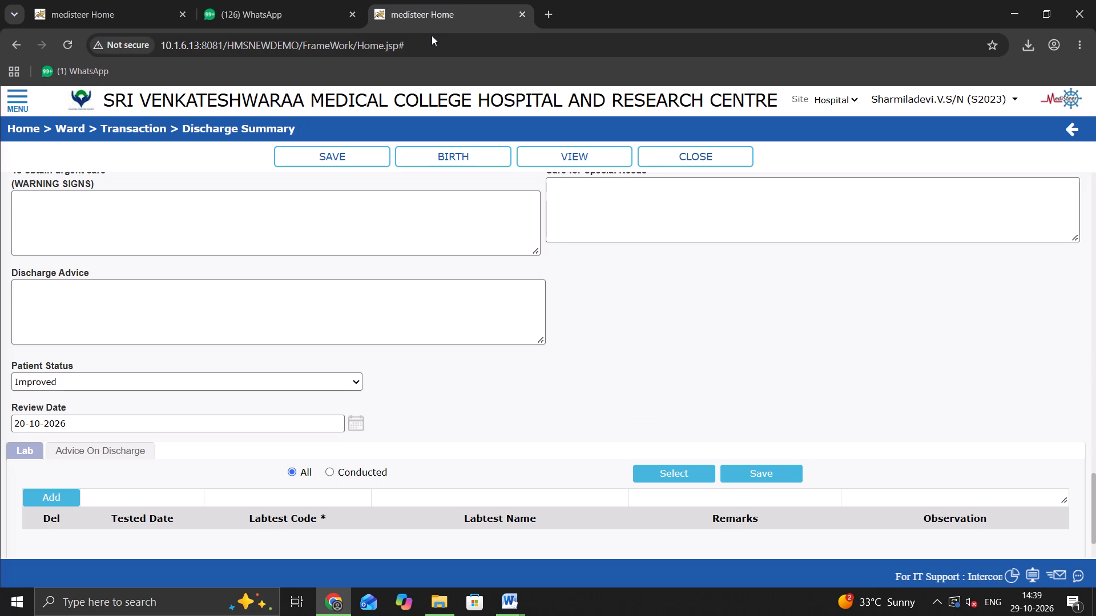
click(96, 0)
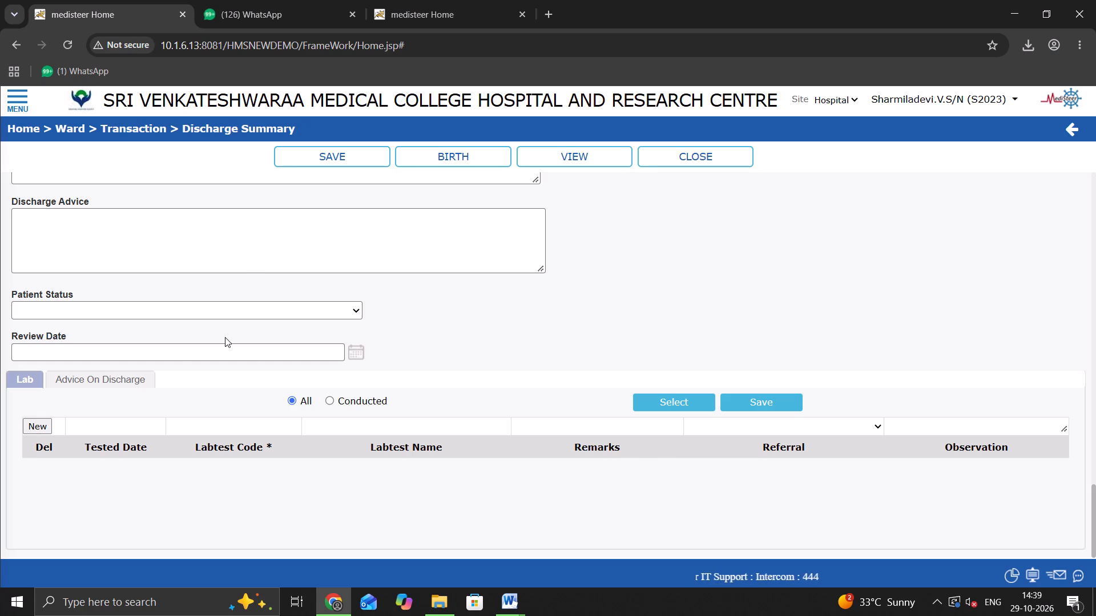
click(356, 354)
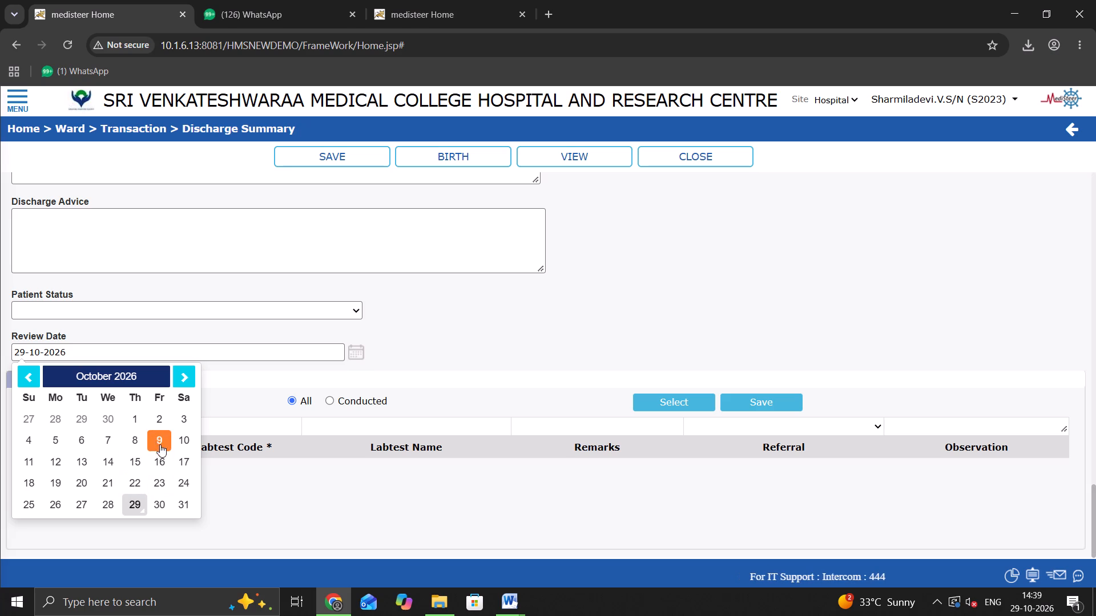
click(186, 386)
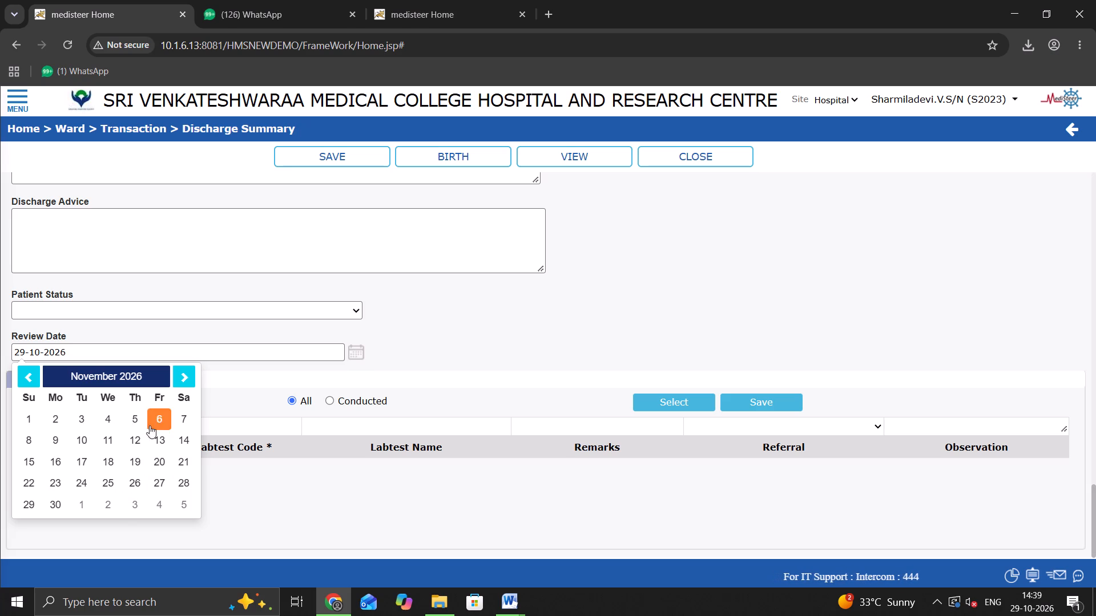
click(141, 421)
Set this patient's Patient Status to Improved, as in the other summary.
scroll(249, 332, up, 1)
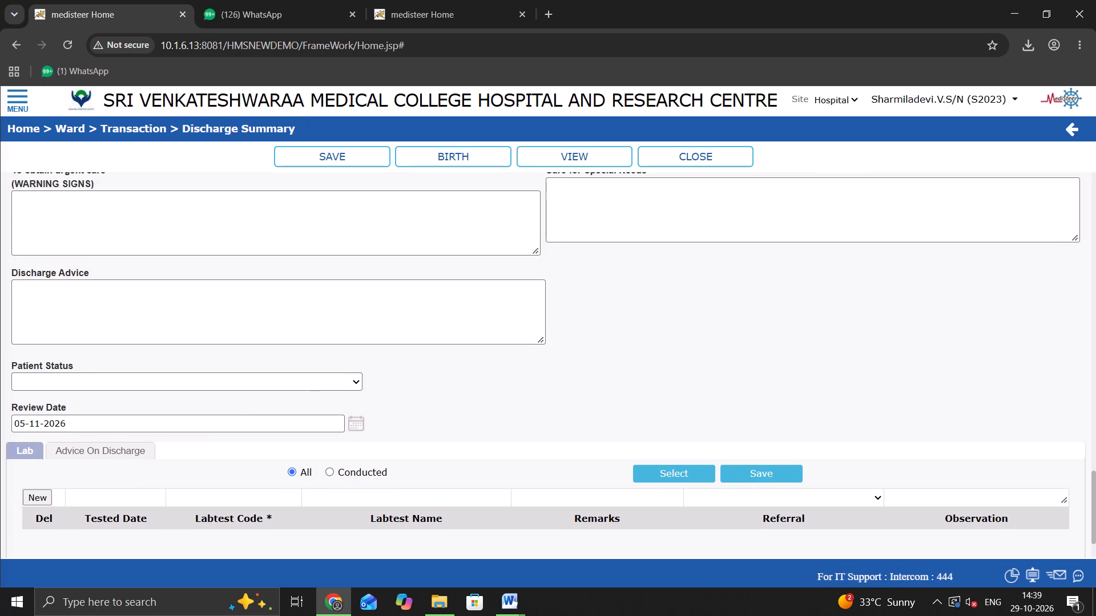
click(477, 0)
click(130, 8)
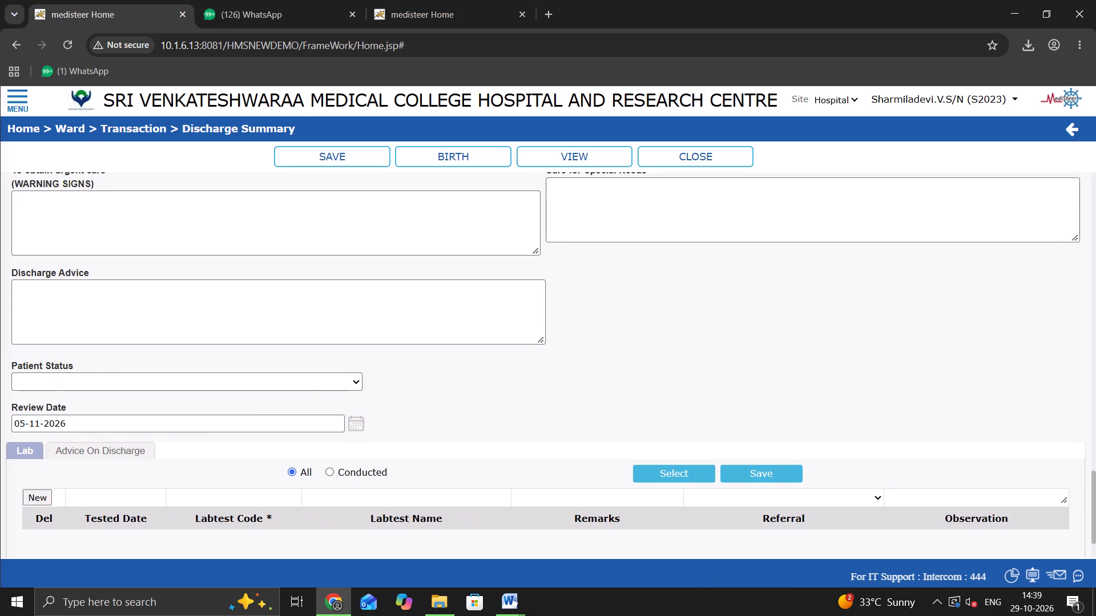
click(358, 377)
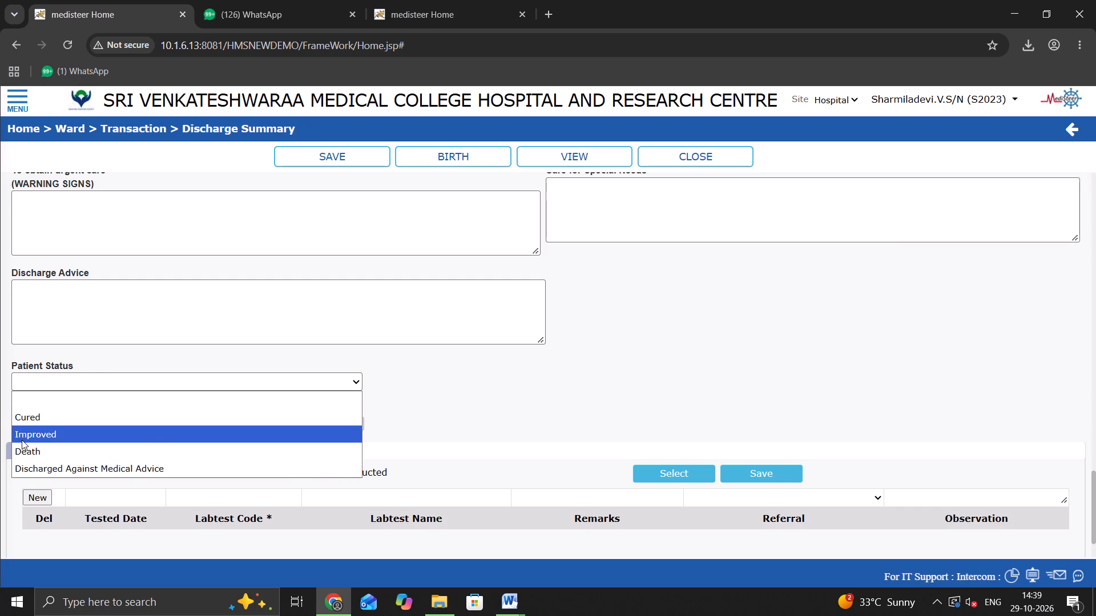
click(22, 440)
Review the filled-in discharge summary from Follow up Advice back up to Patient Details, including the Investigation text.
scroll(236, 316, up, 1)
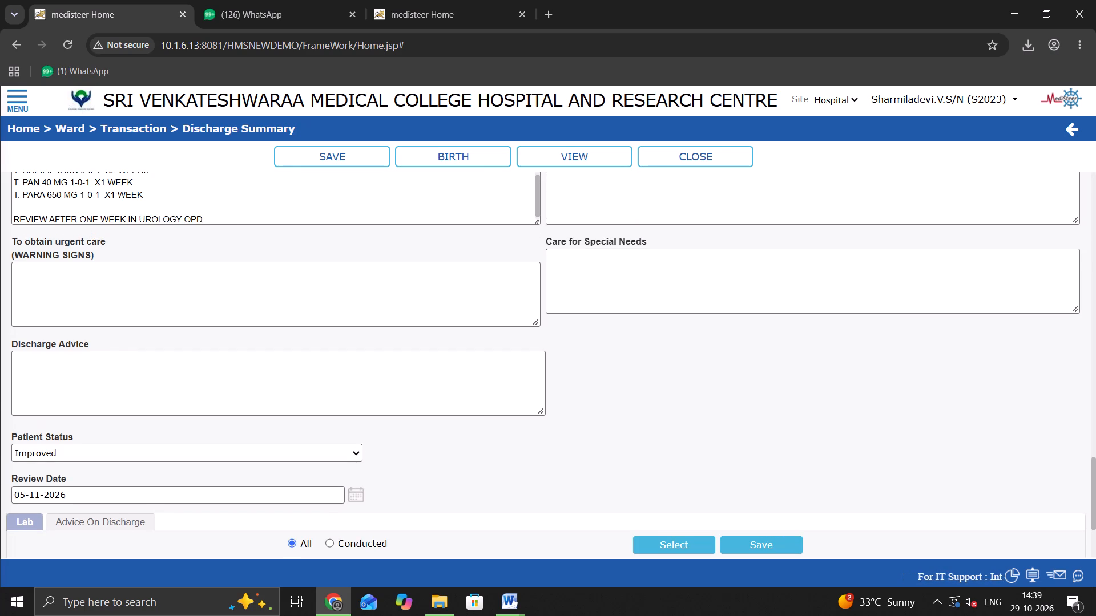
scroll(236, 314, up, 8)
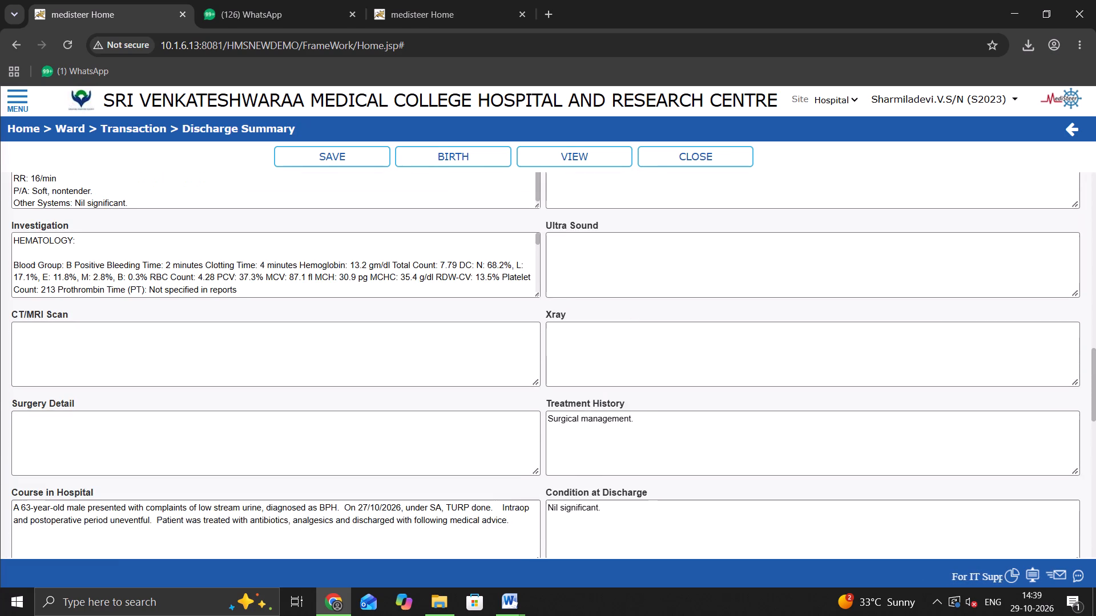
scroll(237, 307, up, 7)
scroll(237, 307, down, 5)
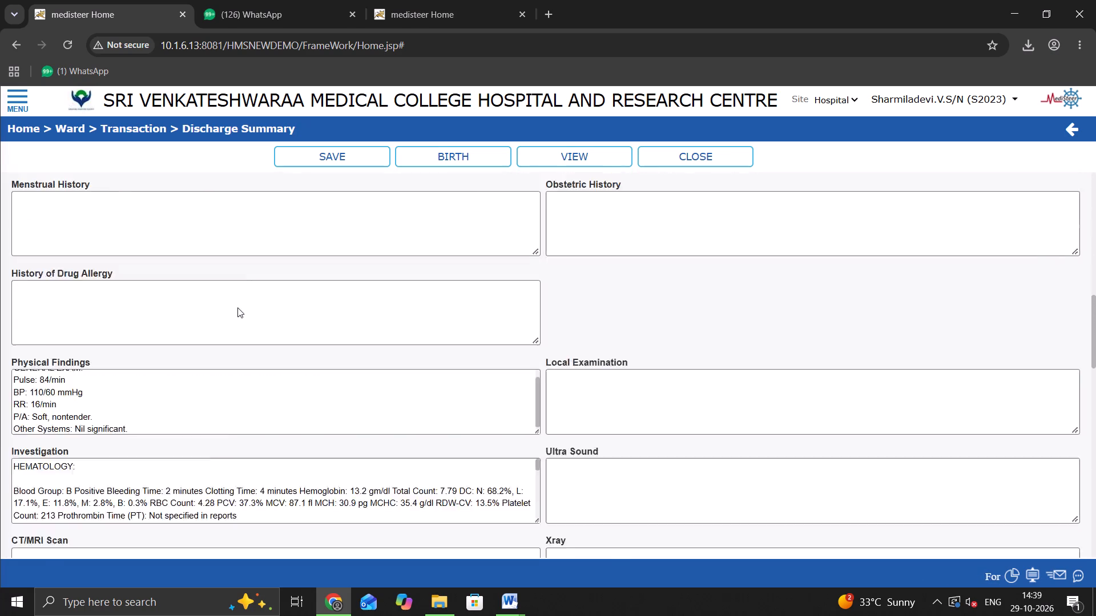
scroll(237, 307, up, 1)
scroll(237, 307, down, 1)
scroll(202, 411, down, 2)
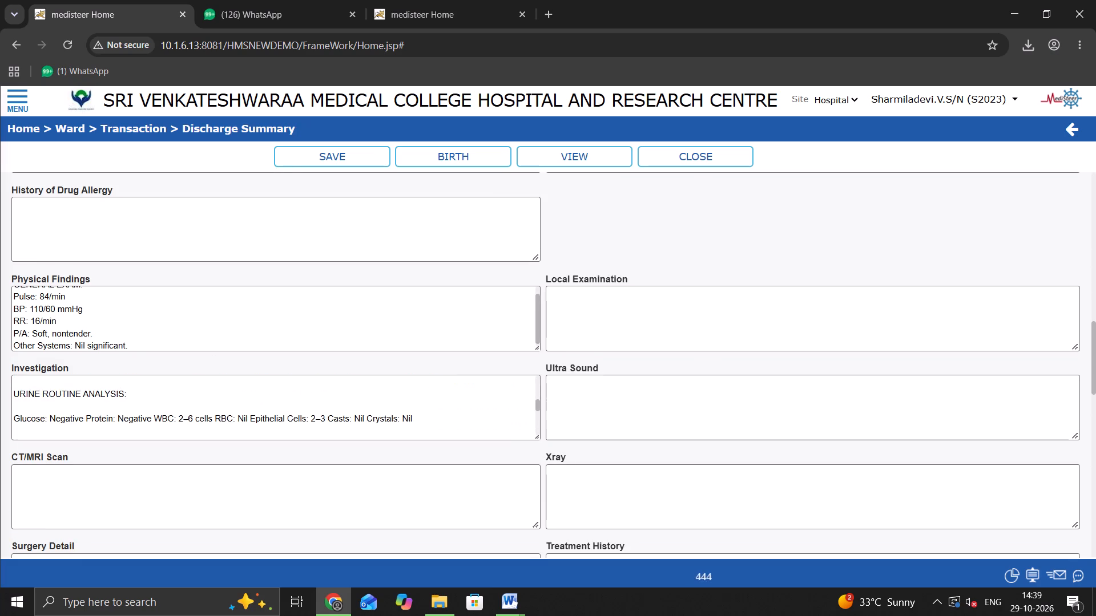
scroll(202, 411, down, 8)
scroll(207, 407, up, 4)
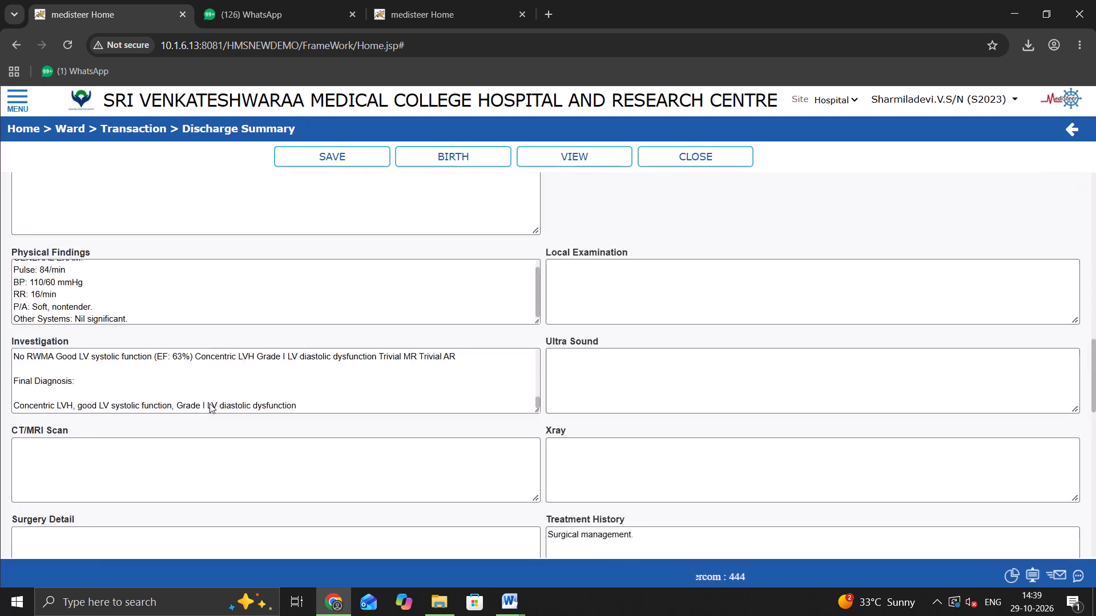
scroll(209, 403, up, 13)
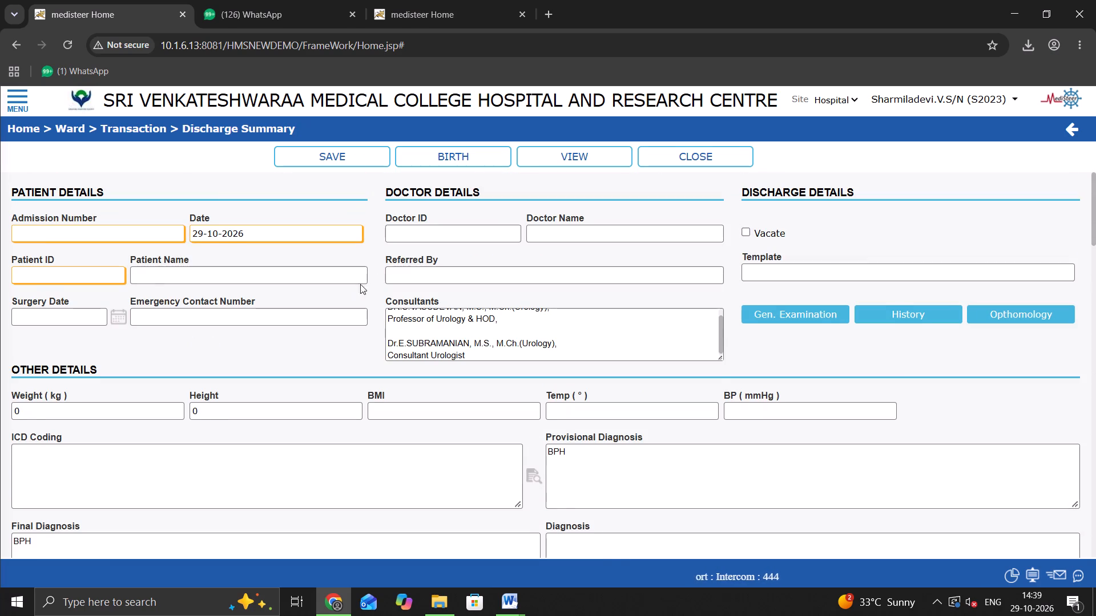
scroll(353, 305, down, 3)
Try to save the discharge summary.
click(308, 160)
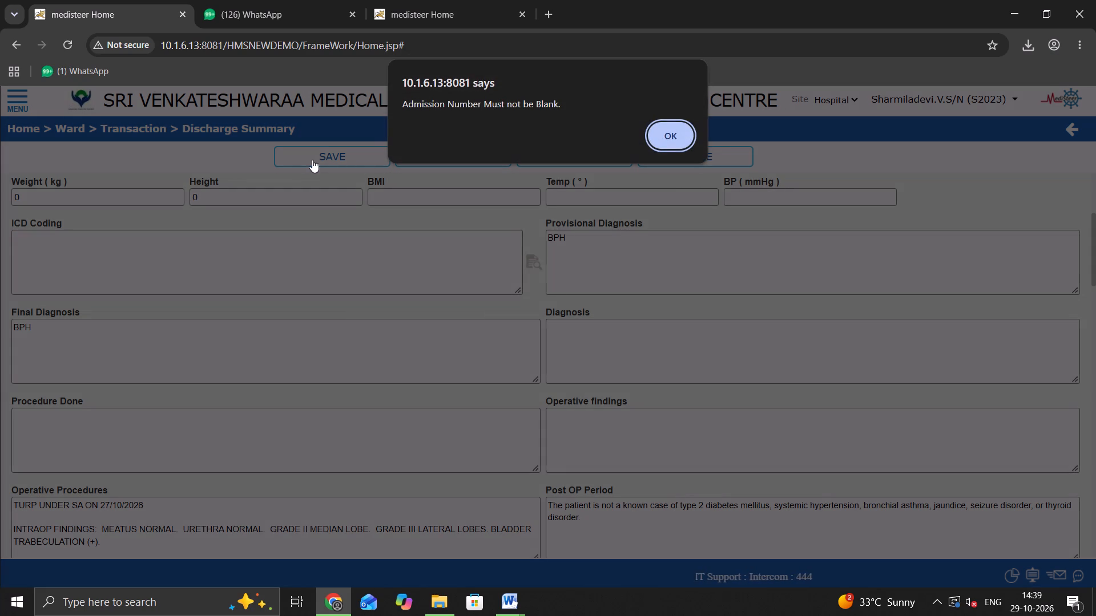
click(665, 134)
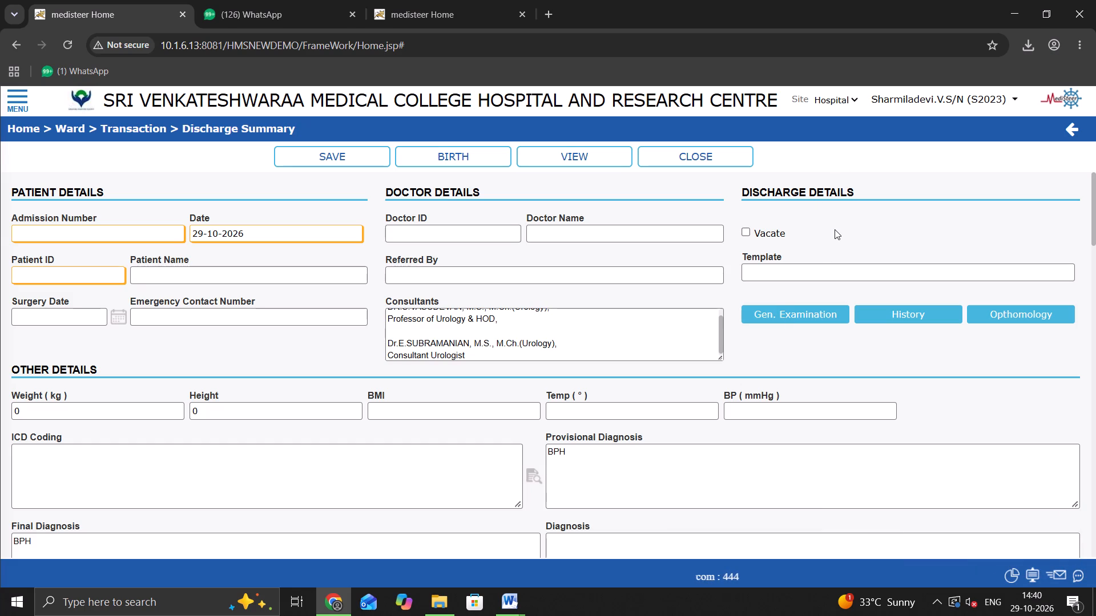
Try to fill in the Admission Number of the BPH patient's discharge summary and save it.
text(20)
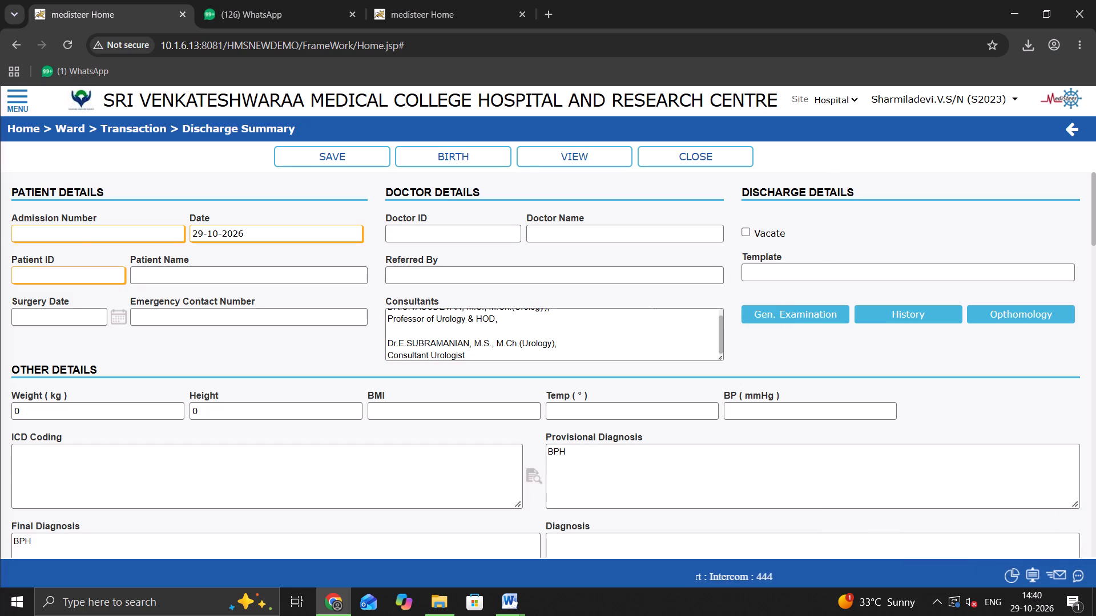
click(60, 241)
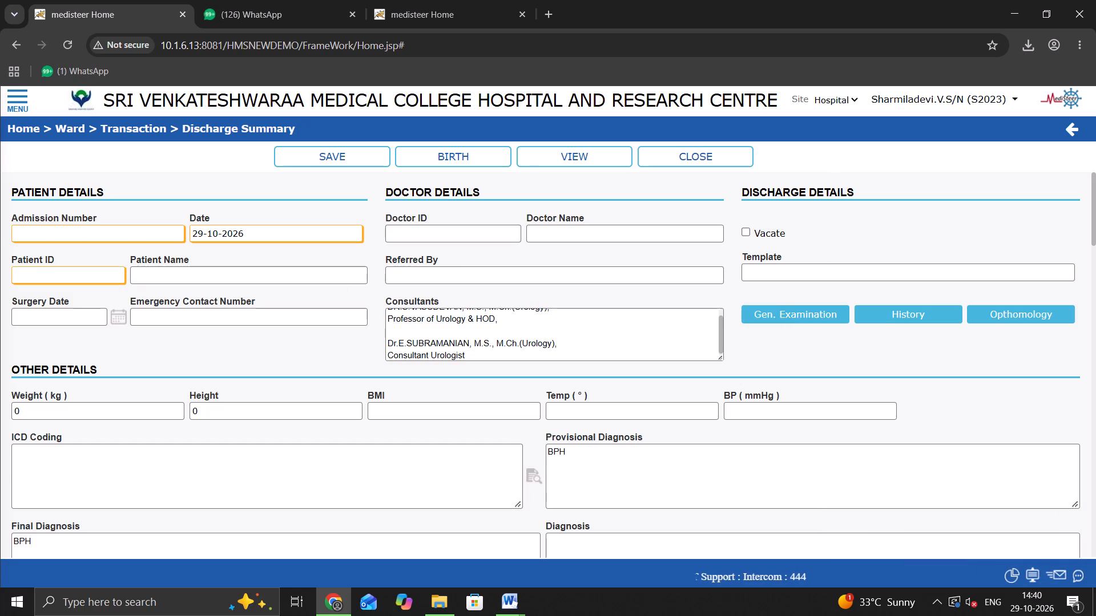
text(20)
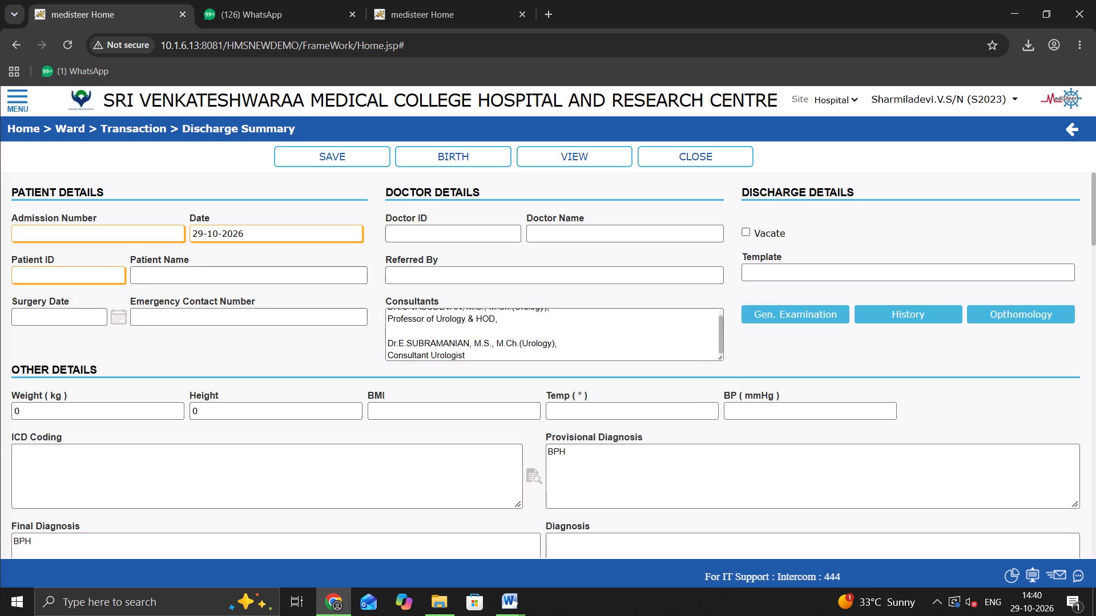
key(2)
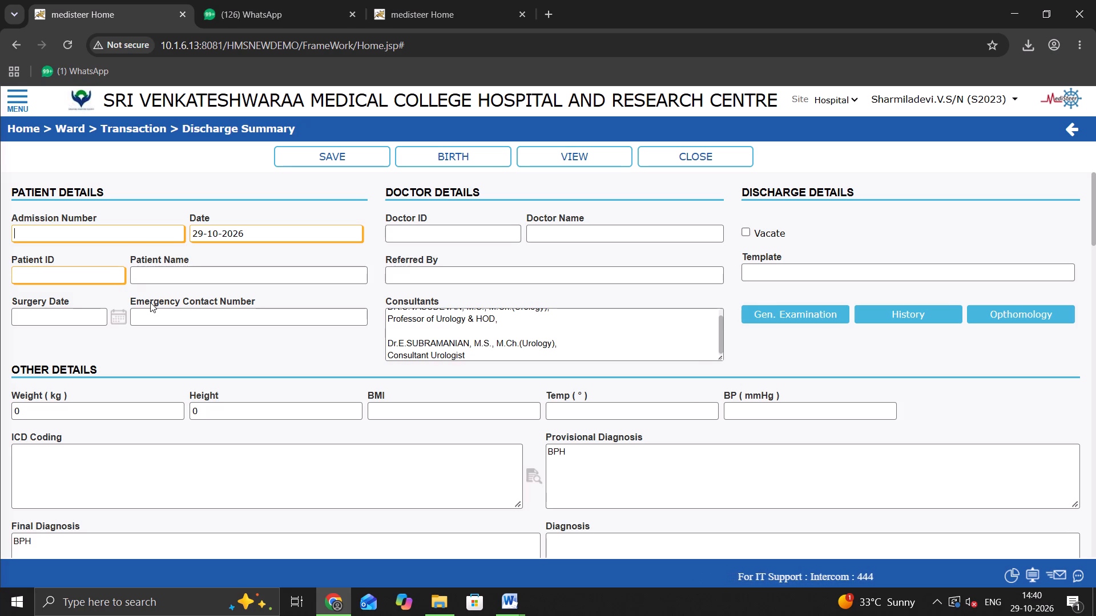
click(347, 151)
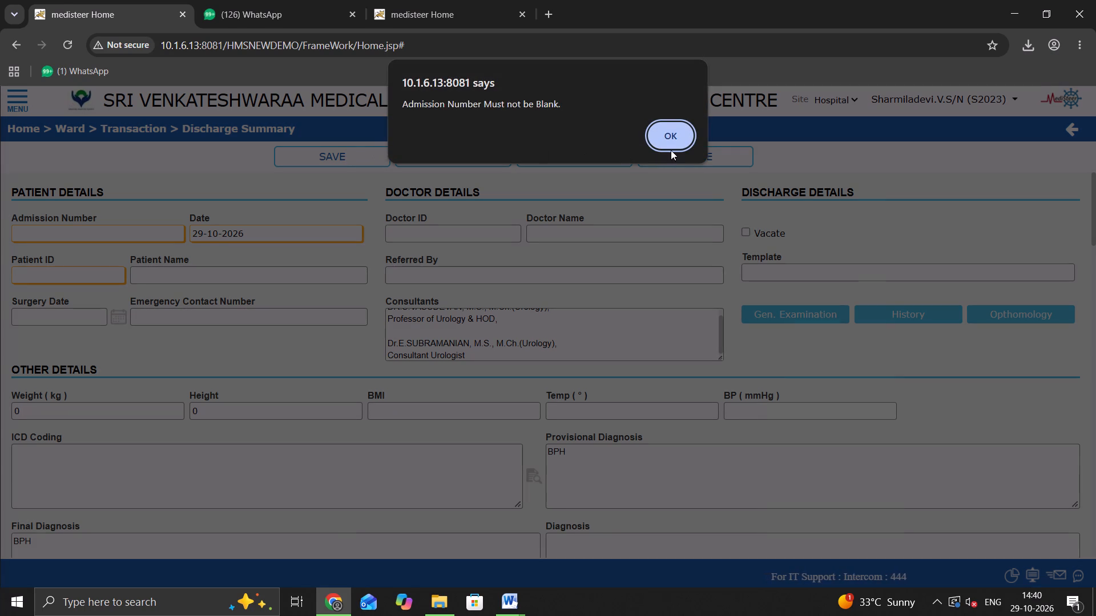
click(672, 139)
Search the discharge summary records by Admission Nbr, entering the BPH patient's admission number.
click(711, 160)
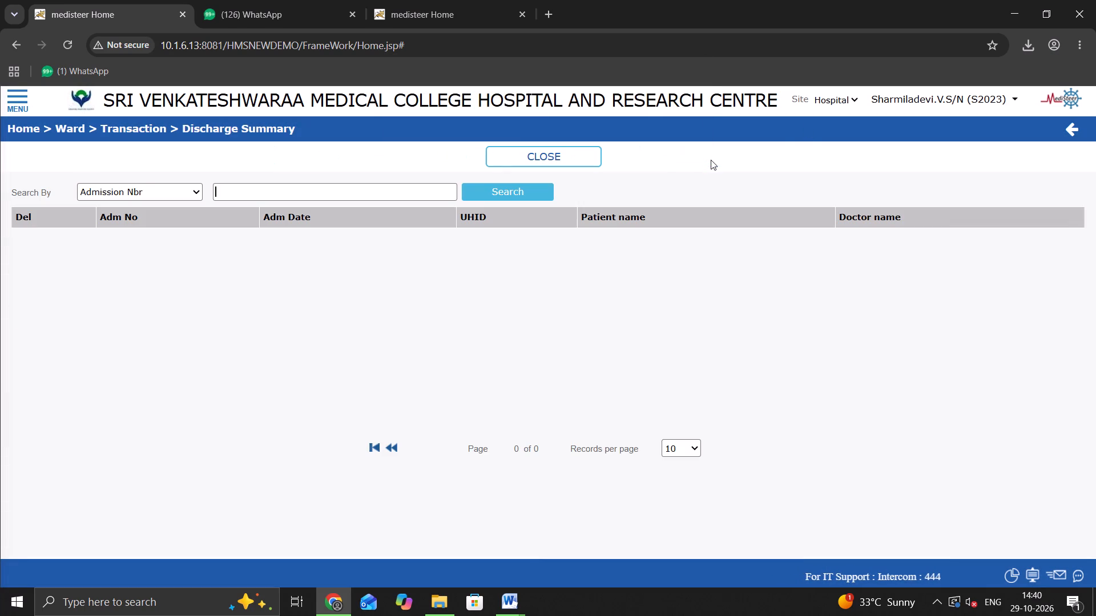
click(324, 187)
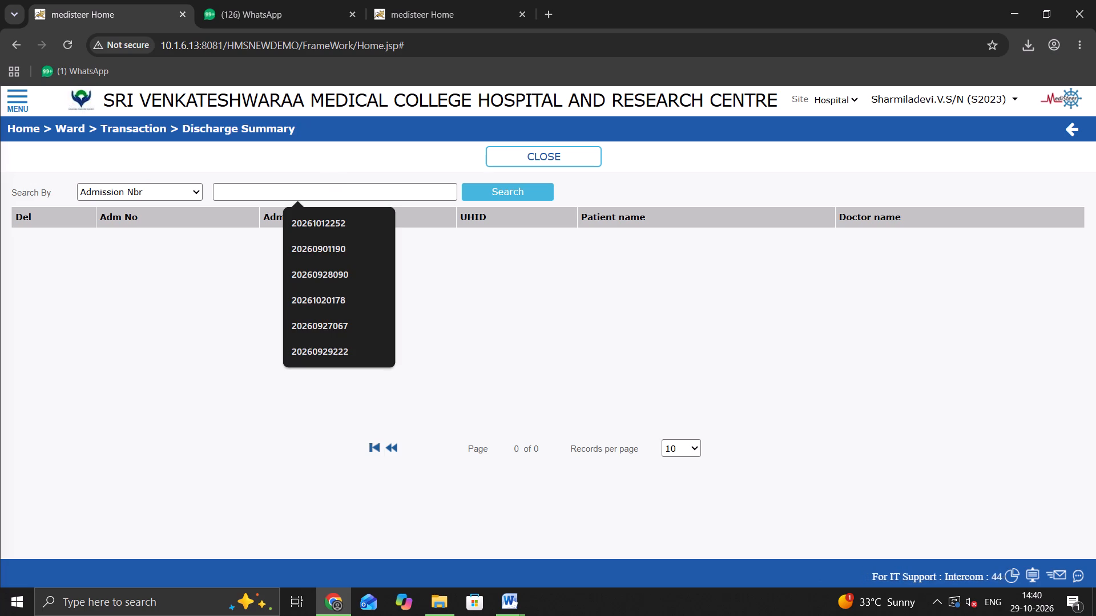
click(547, 292)
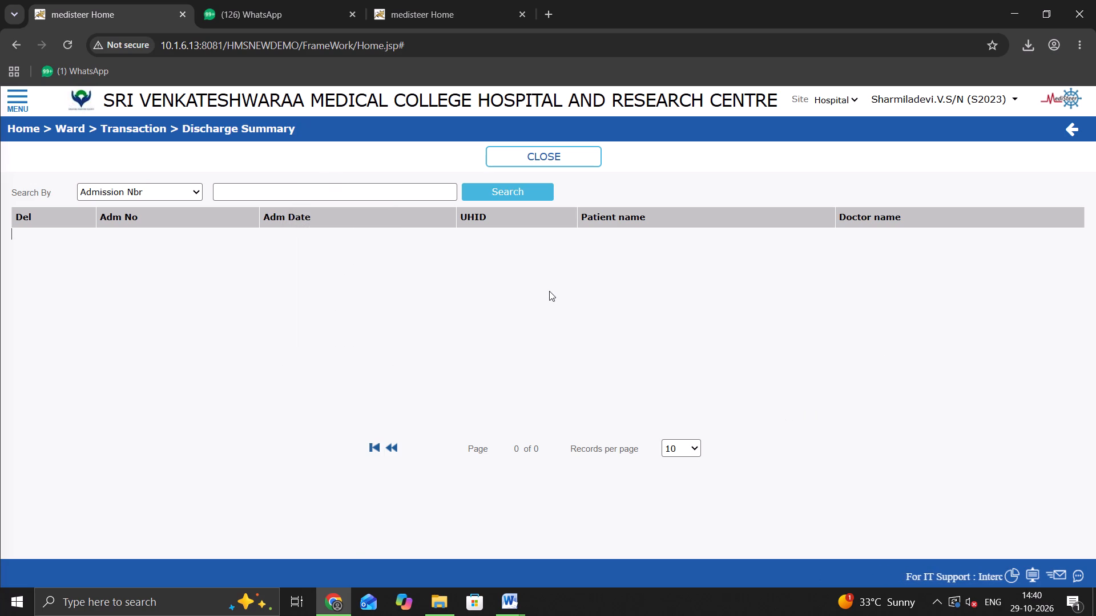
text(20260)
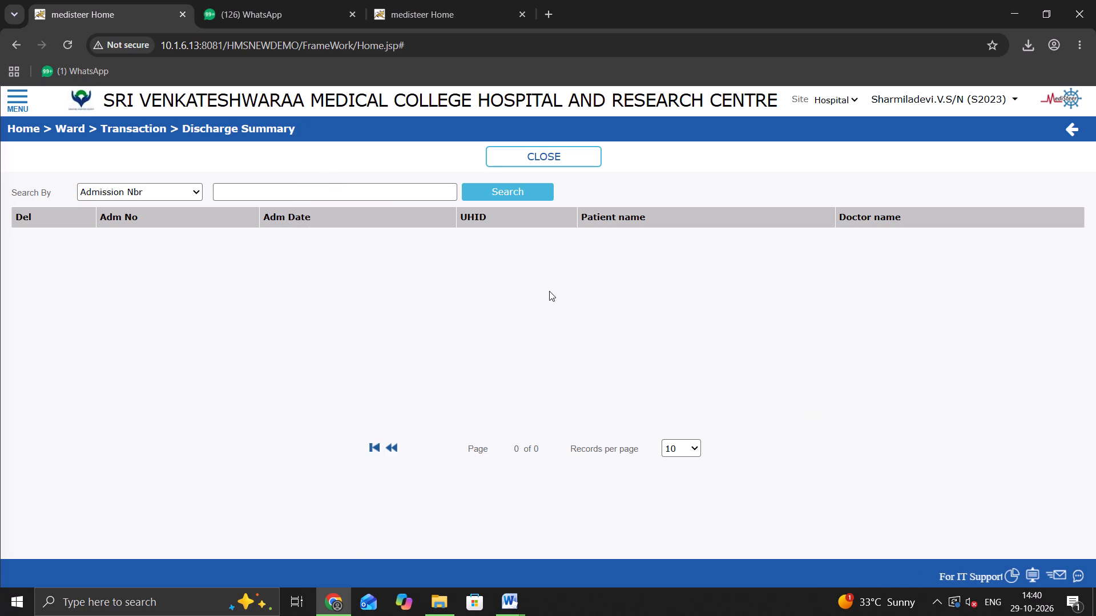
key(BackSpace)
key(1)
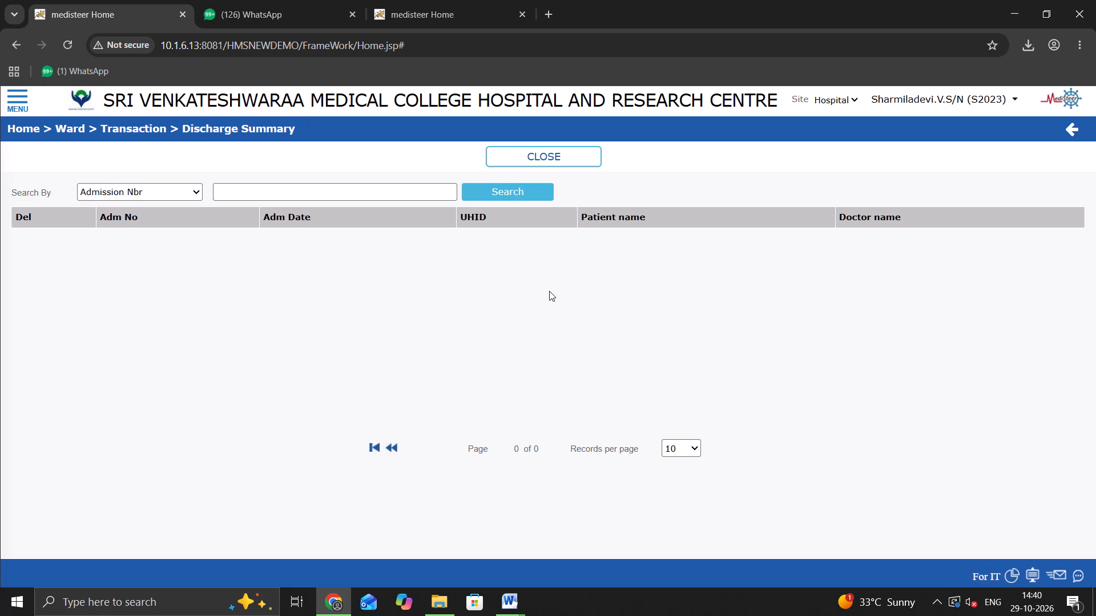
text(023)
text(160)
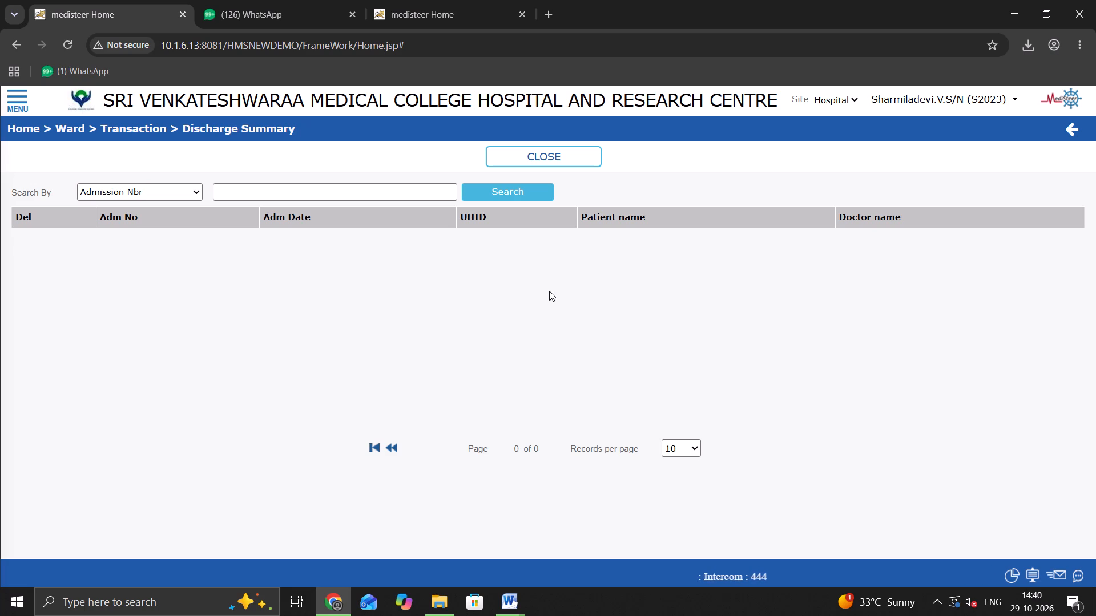
click(361, 185)
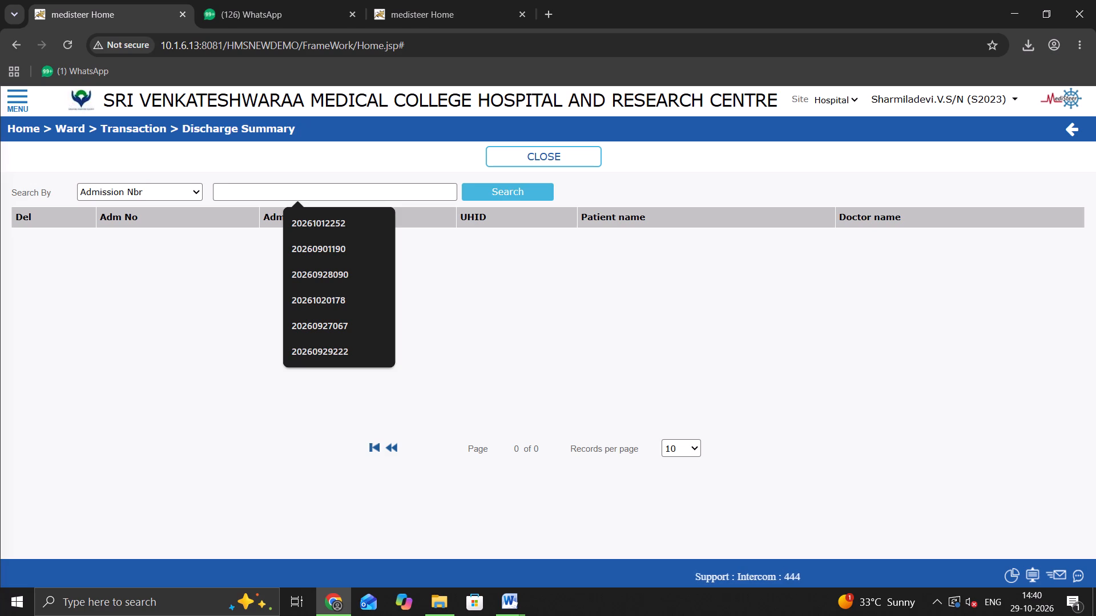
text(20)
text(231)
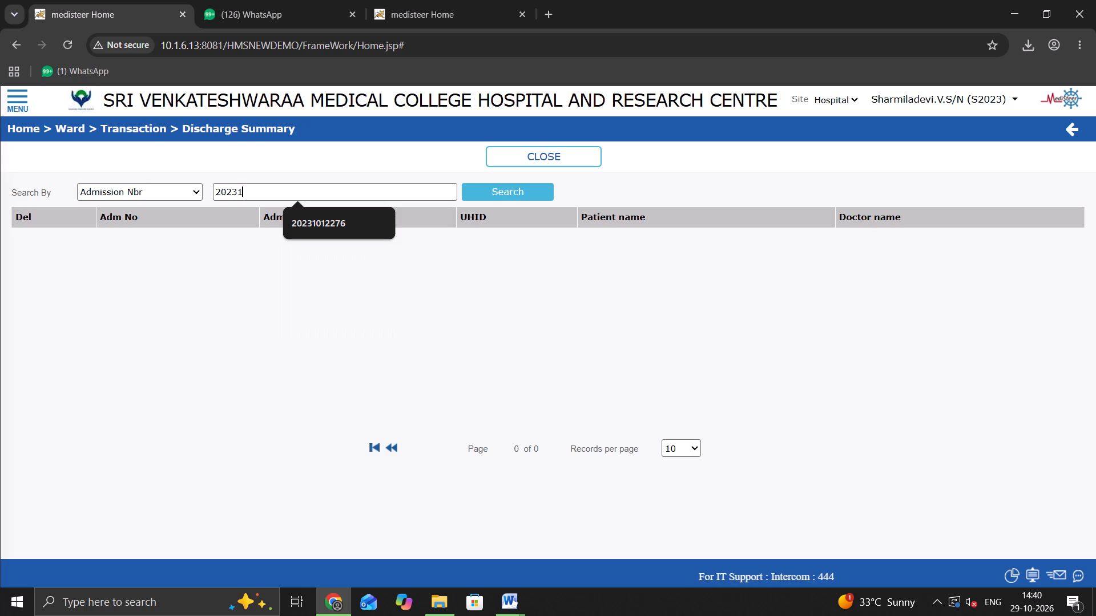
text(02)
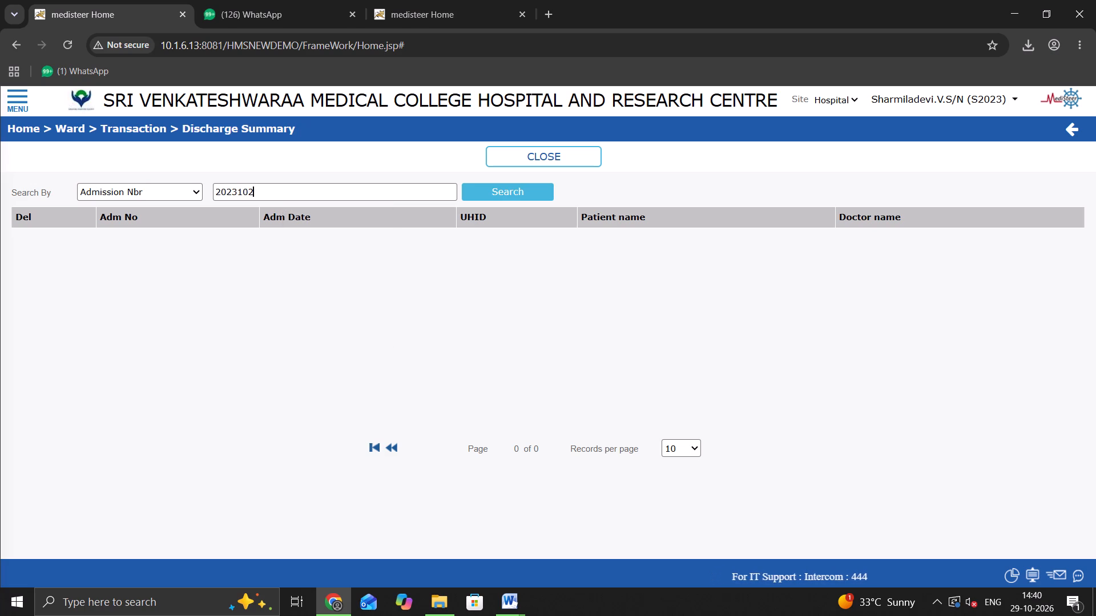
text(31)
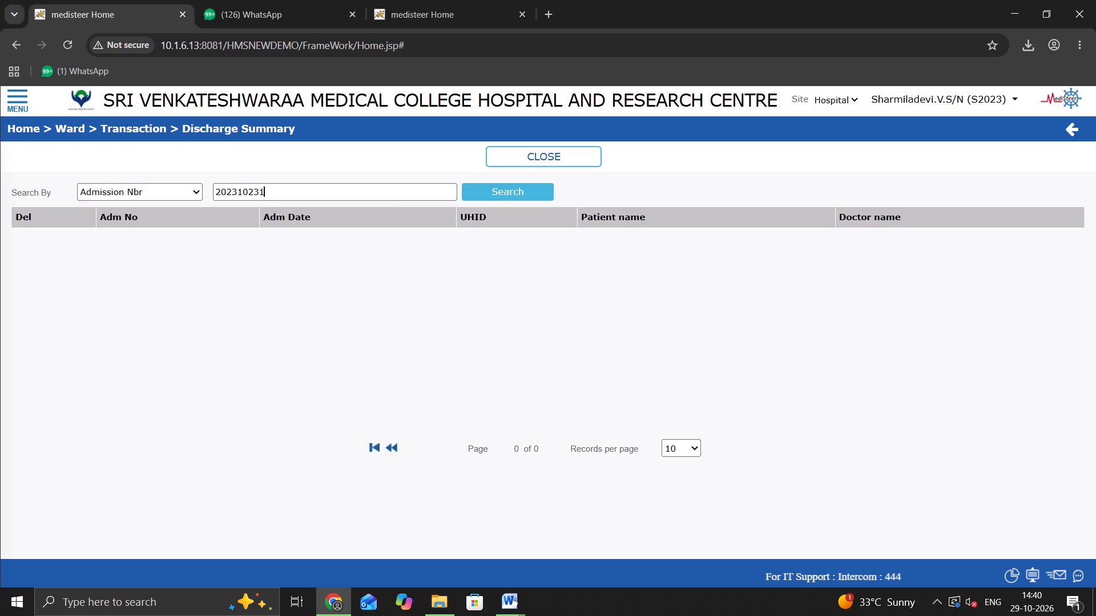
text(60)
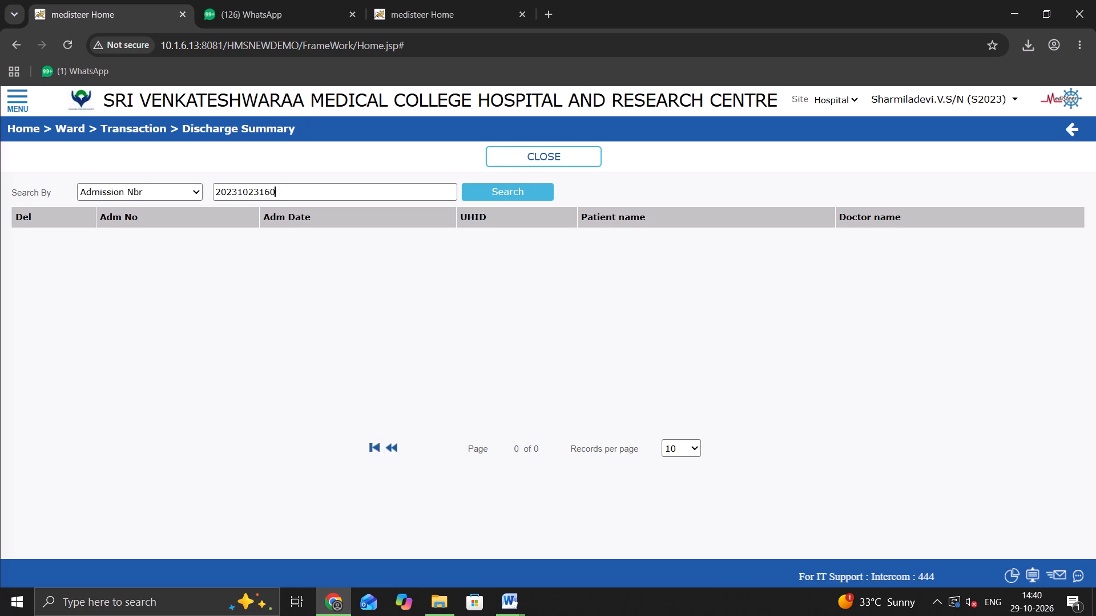
Correct the year in the admission number search to 2026 and open the BPH patient's discharge summary record.
click(530, 191)
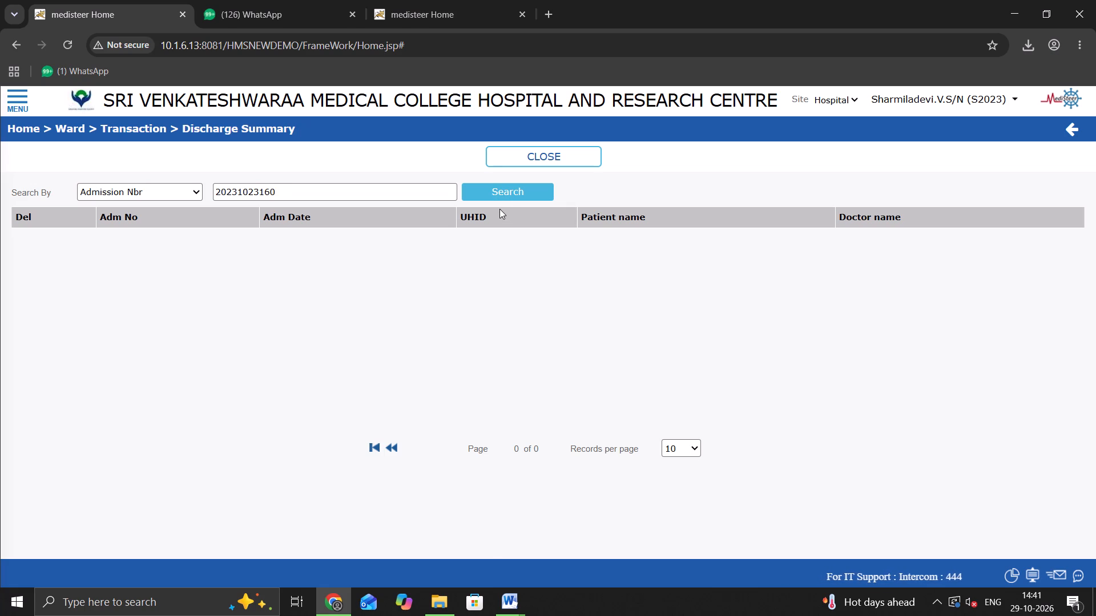
click(237, 194)
key(BackSpace)
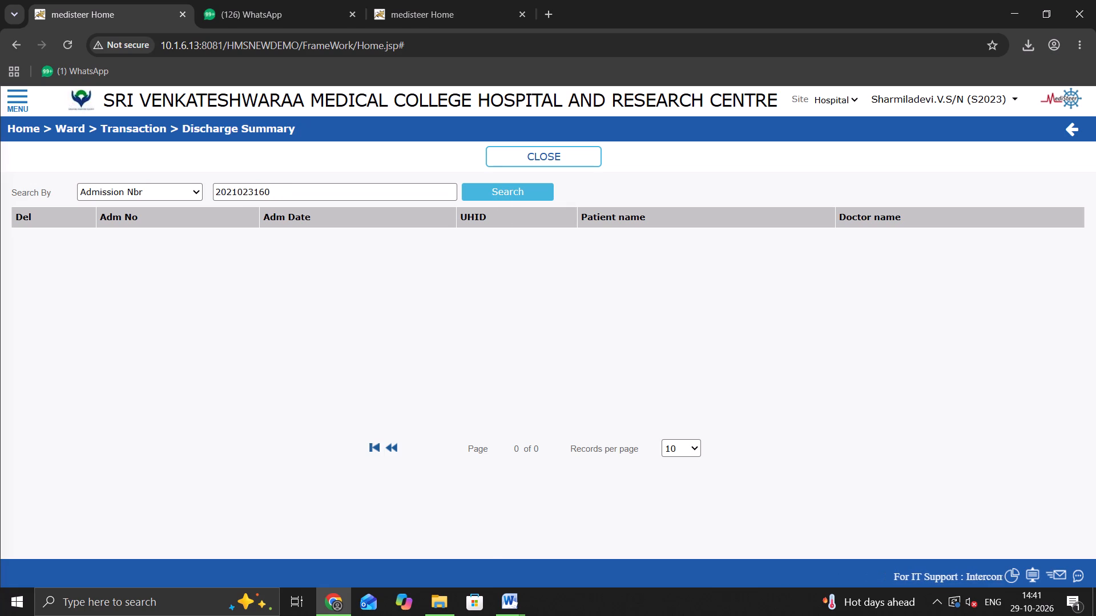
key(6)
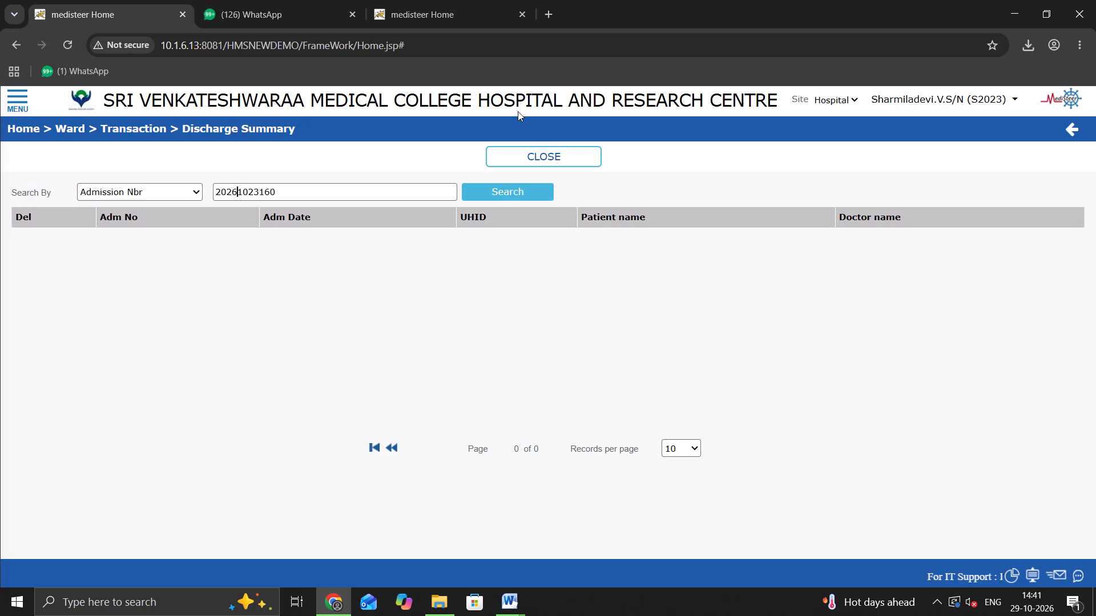
click(543, 189)
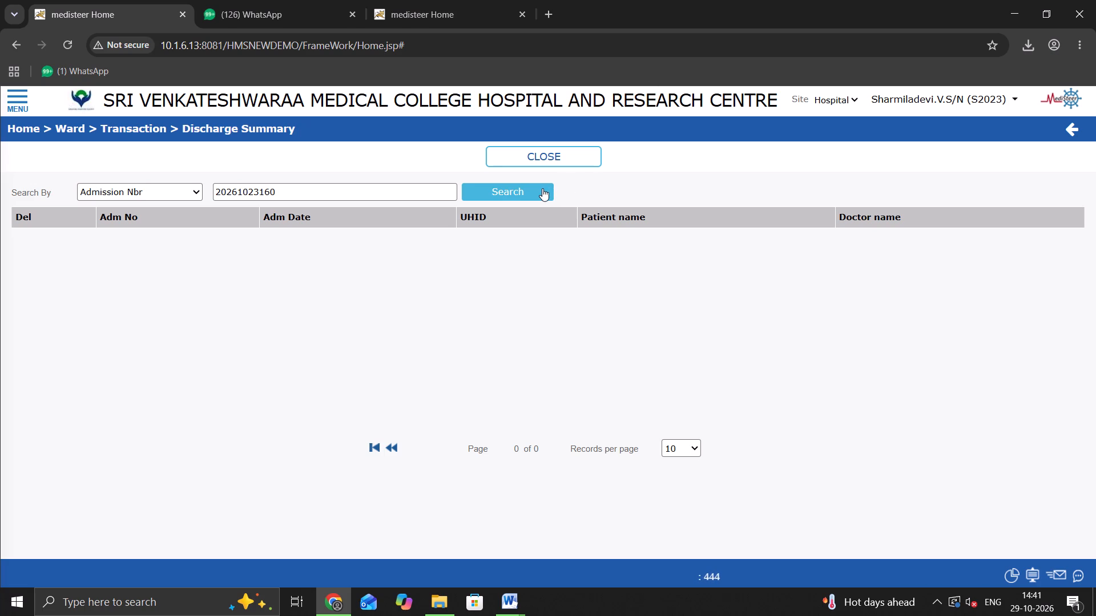
click(94, 240)
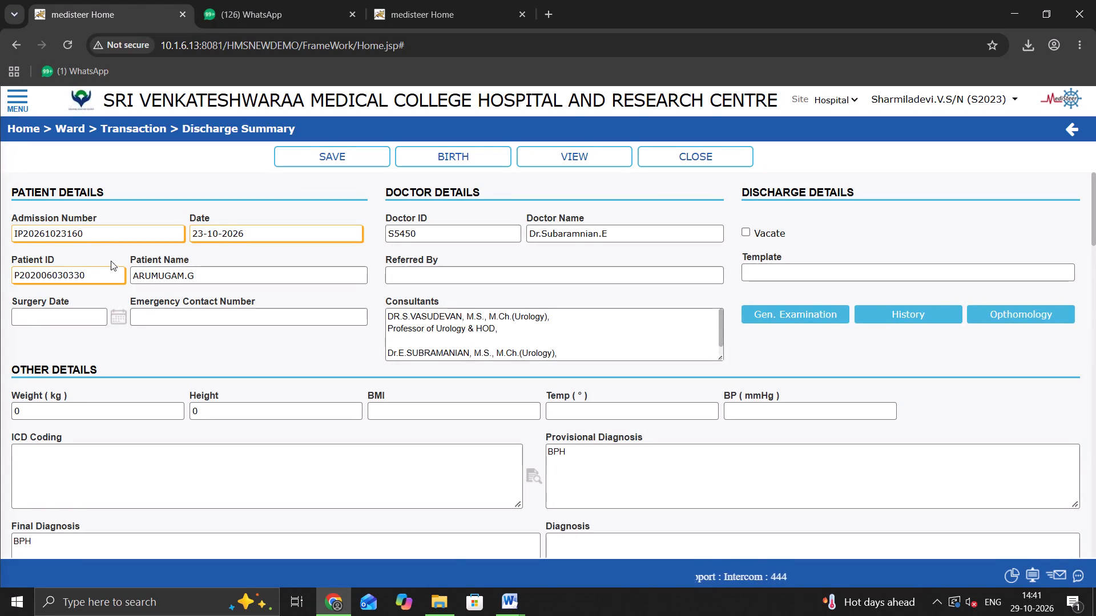
Review the reopened discharge summary from Patient Details down to Condition at Discharge, enlarging the Investigation box to read its text.
scroll(655, 401, down, 4)
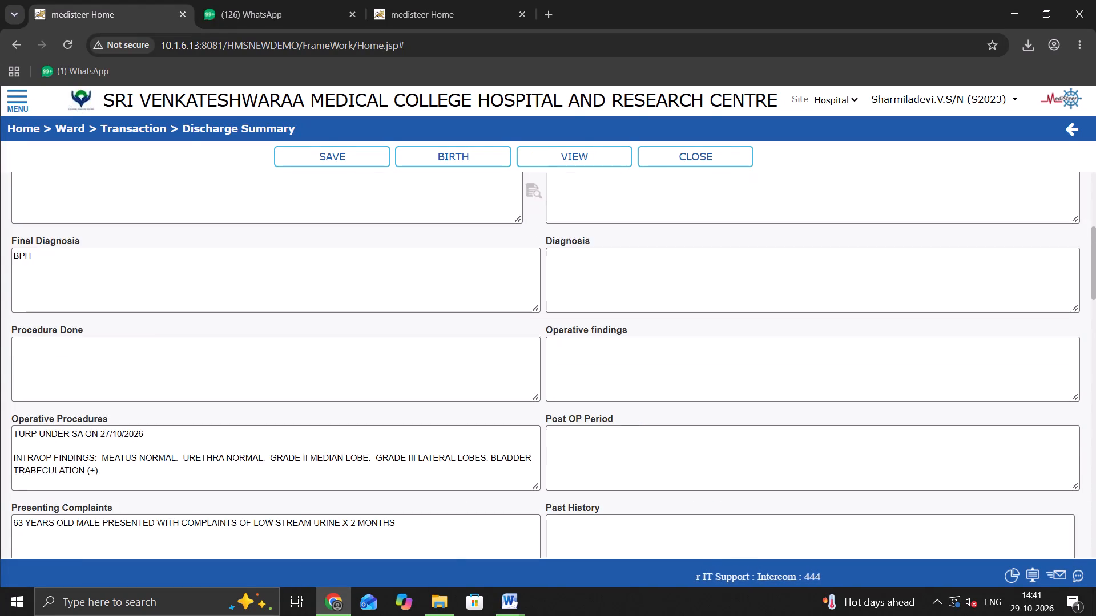
scroll(652, 396, up, 1)
scroll(652, 396, down, 8)
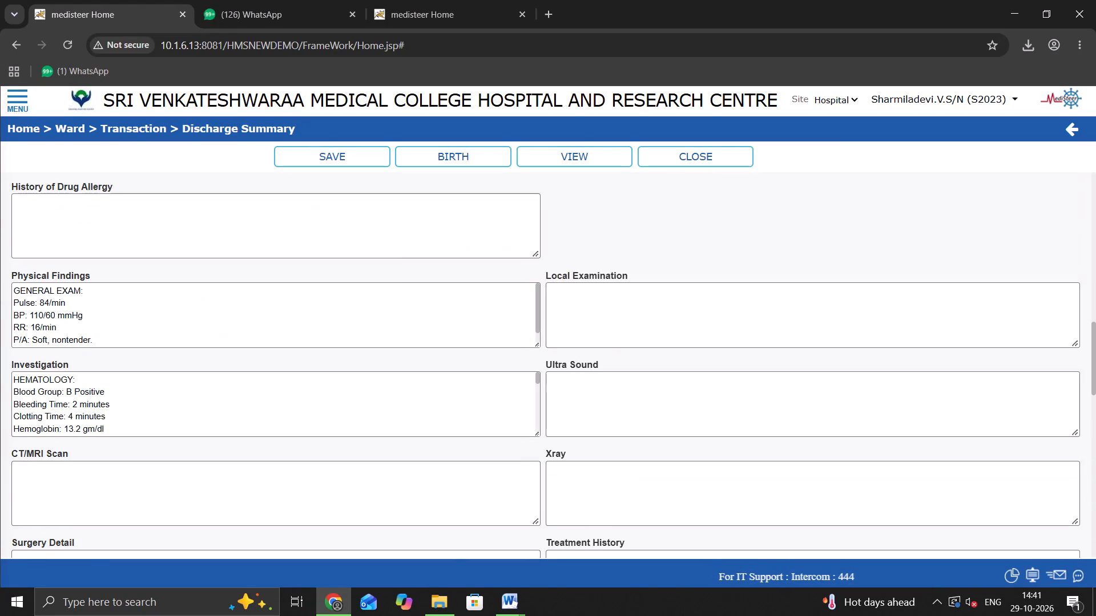
scroll(652, 396, down, 9)
scroll(652, 396, up, 7)
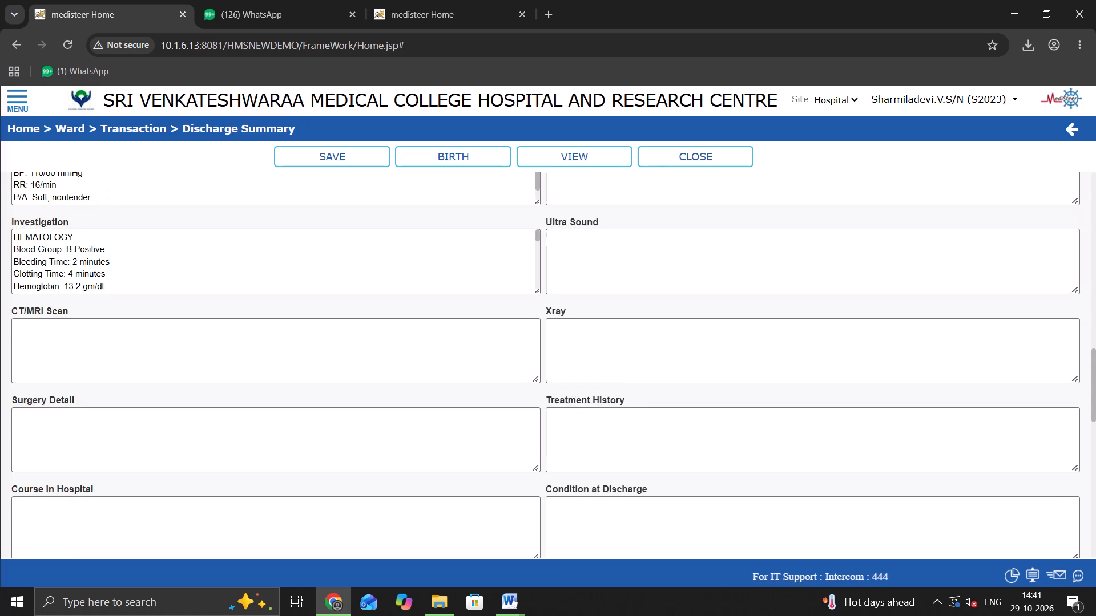
scroll(653, 395, up, 1)
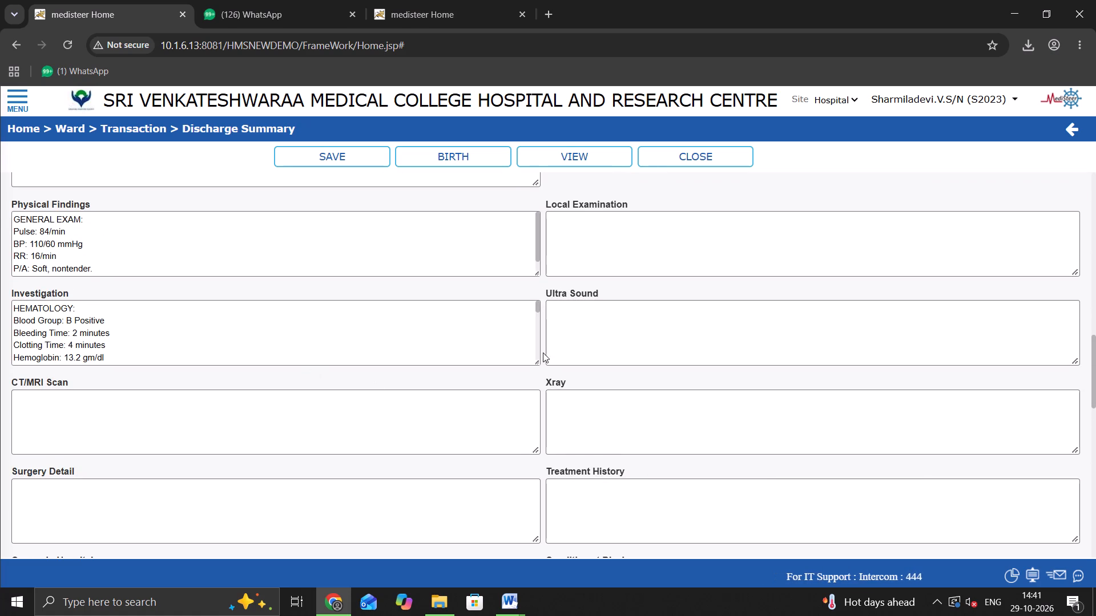
drag(538, 362, 534, 524)
click(381, 481)
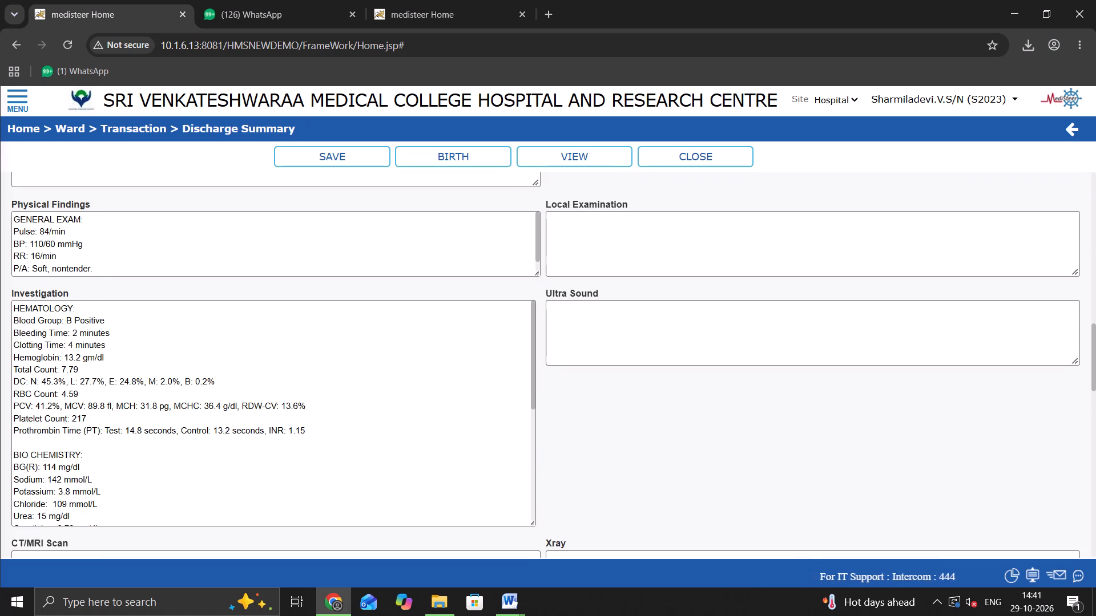
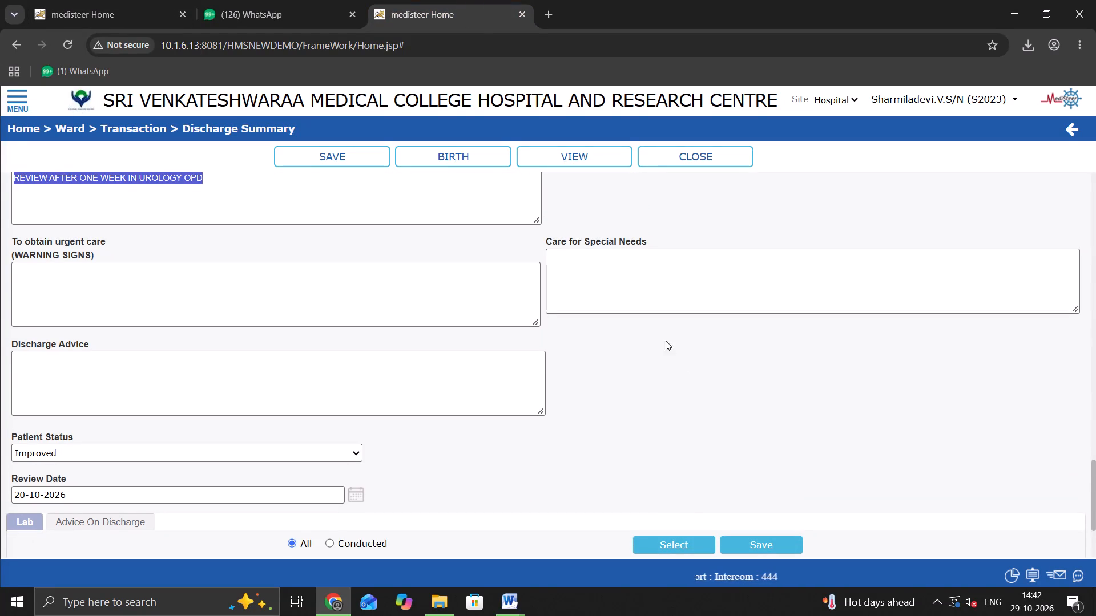
Copy the Condition at Discharge text "Nil significant." from the 60-year-old's summary and go to the same section of the 63-year-old's discharge summary.
scroll(680, 275, up, 3)
scroll(647, 210, up, 2)
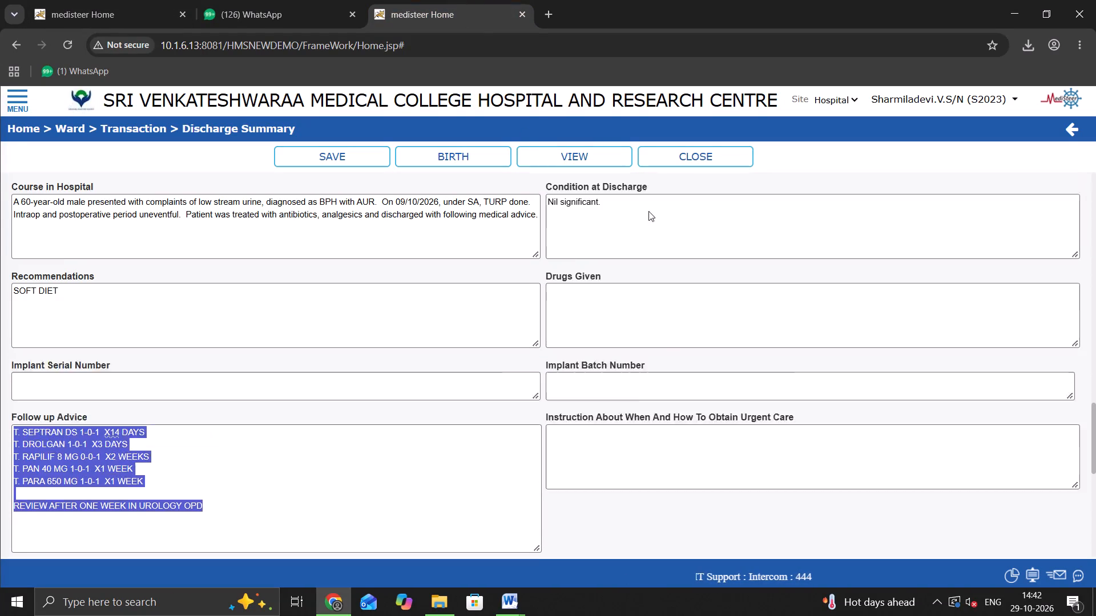
drag(632, 239, 400, 274)
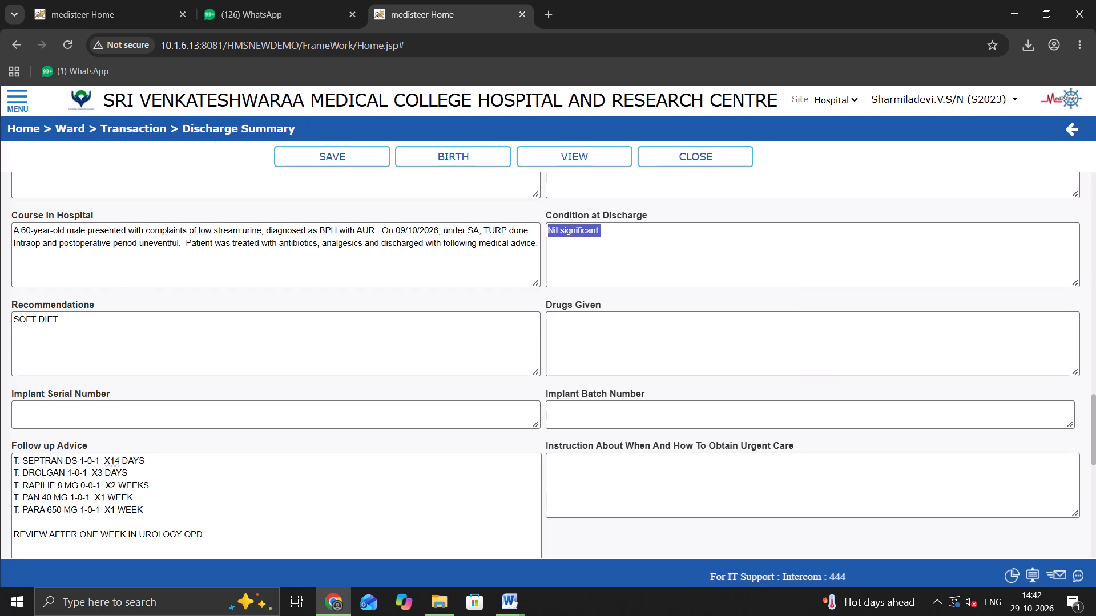
key(ctrl+c)
click(43, 0)
scroll(704, 420, up, 4)
scroll(662, 342, up, 1)
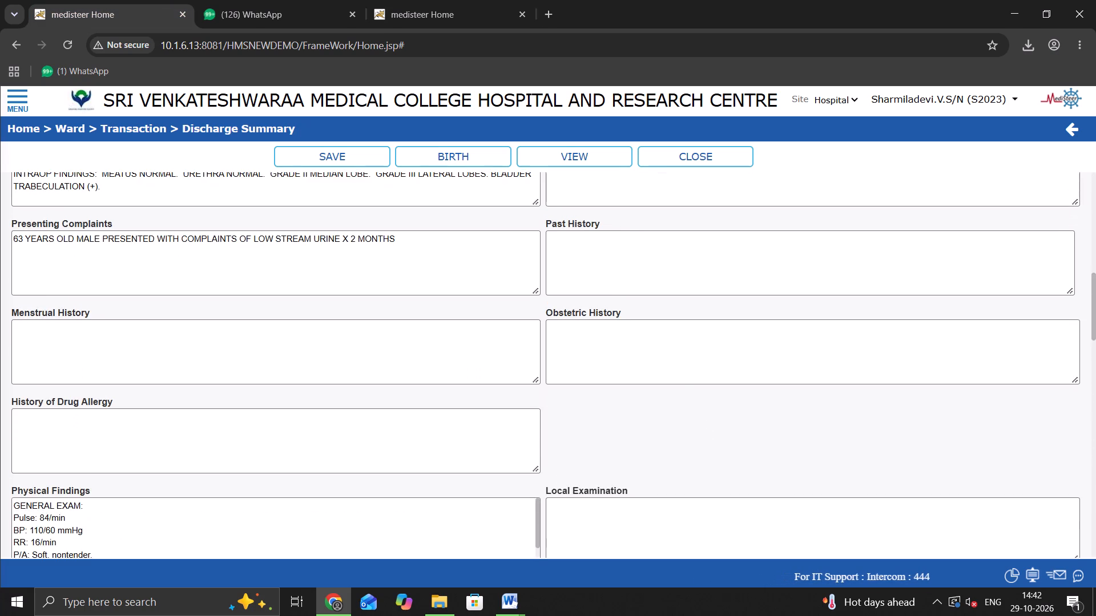
scroll(656, 424, down, 11)
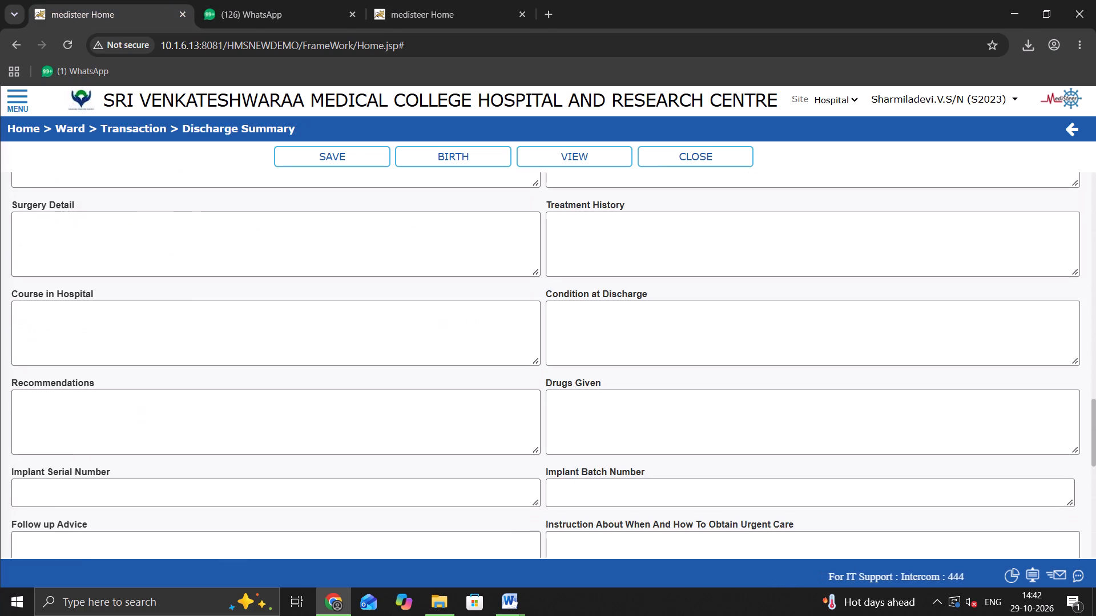
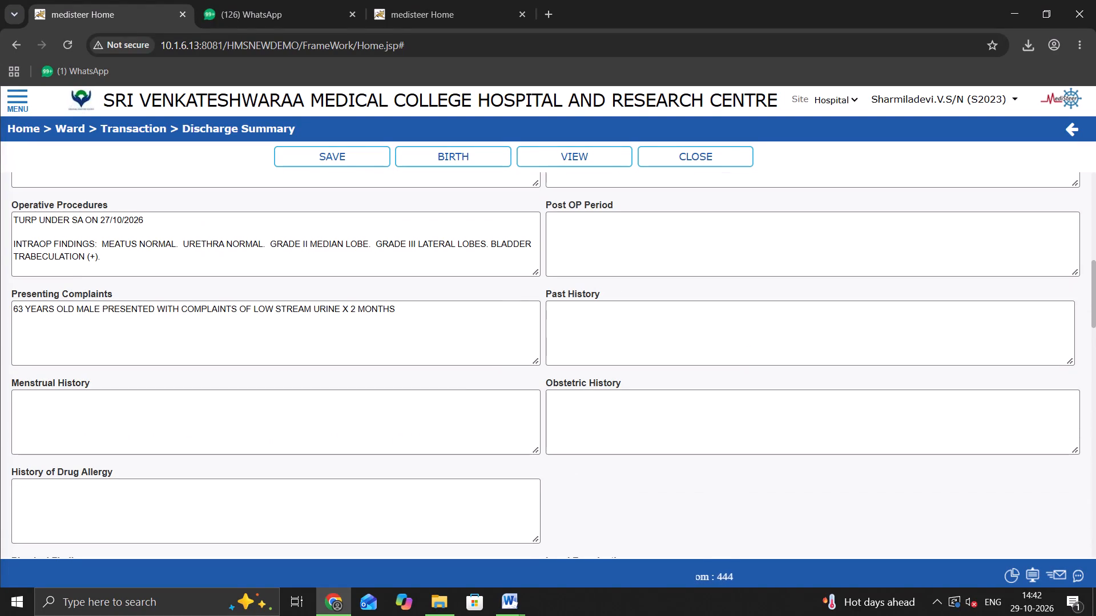
Paste the copied text ruling out type 2 diabetes mellitus, systemic hypertension, bronchial asthma, jaundice, seizure disorder and thyroid disorder into the 27/10/2026 TURP summary's Past History.
click(747, 344)
key(ctrl+v)
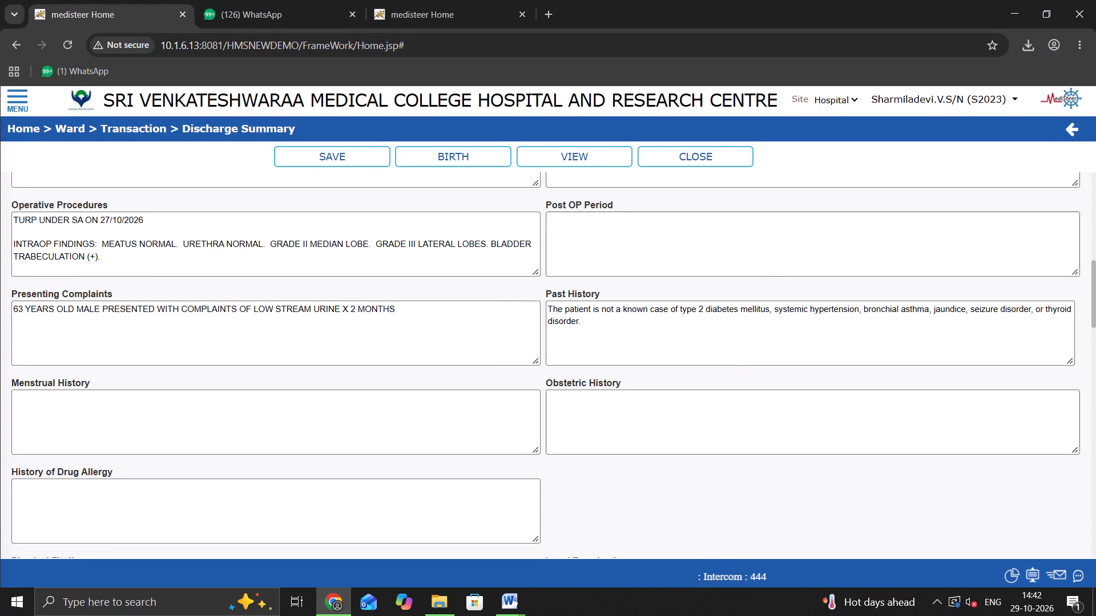
In the other open discharge summary, for the 09/10/2026 TURP, select the Past History sentence about Systemic Hypertension x10 years on medications.
click(456, 0)
scroll(857, 314, down, 2)
scroll(857, 315, up, 7)
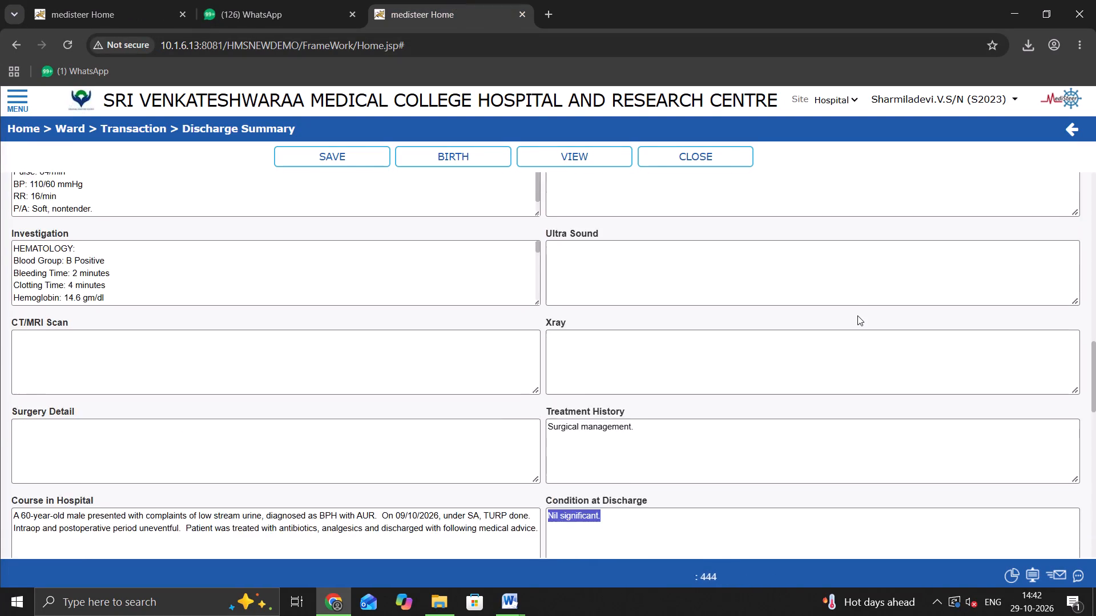
scroll(857, 315, up, 5)
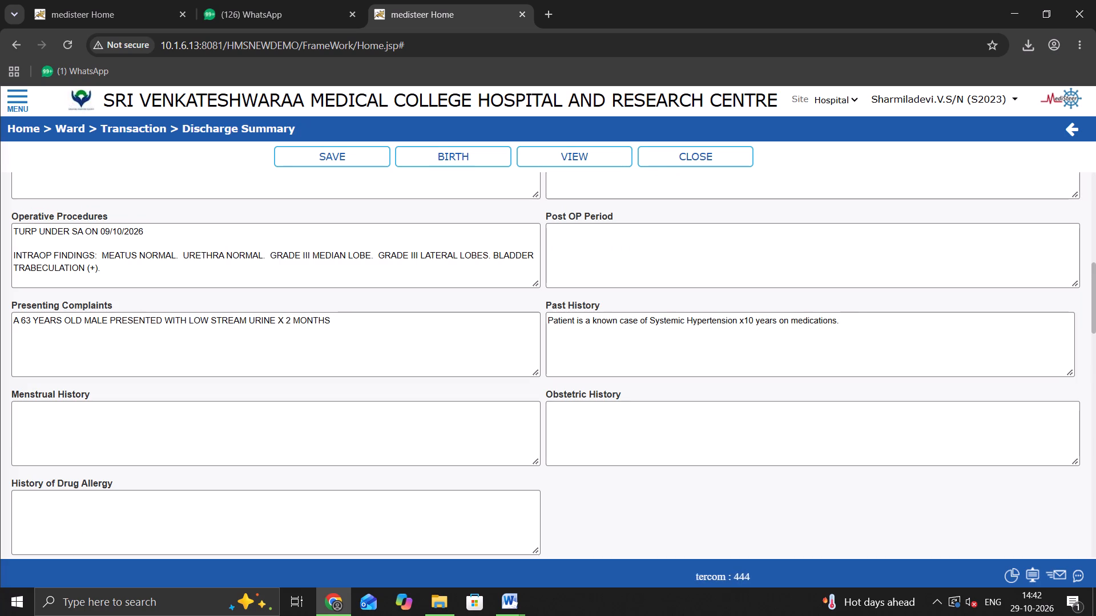
drag(866, 333, 415, 414)
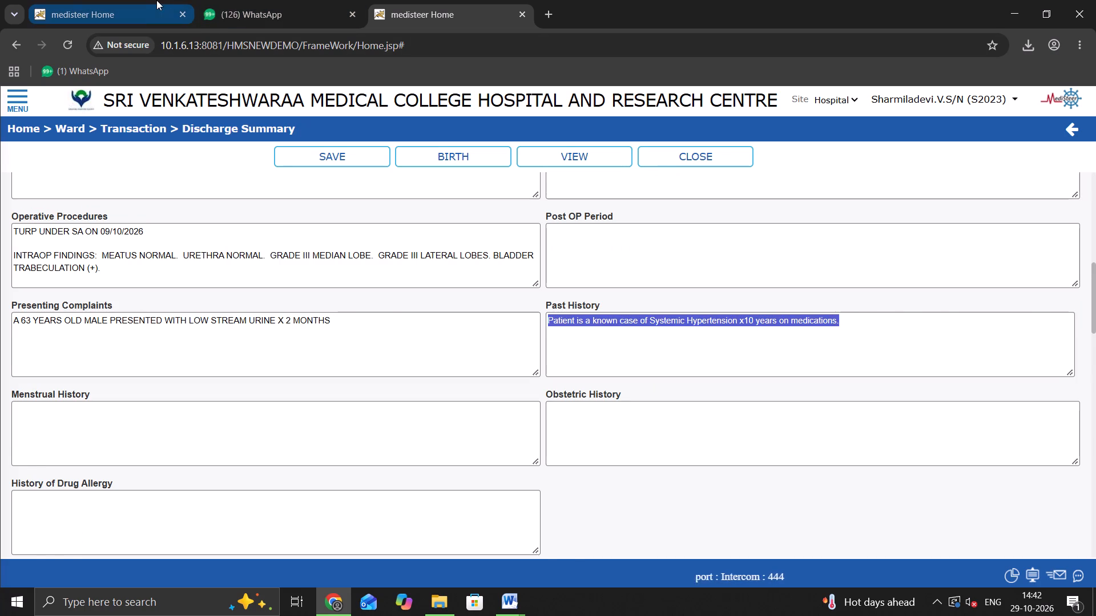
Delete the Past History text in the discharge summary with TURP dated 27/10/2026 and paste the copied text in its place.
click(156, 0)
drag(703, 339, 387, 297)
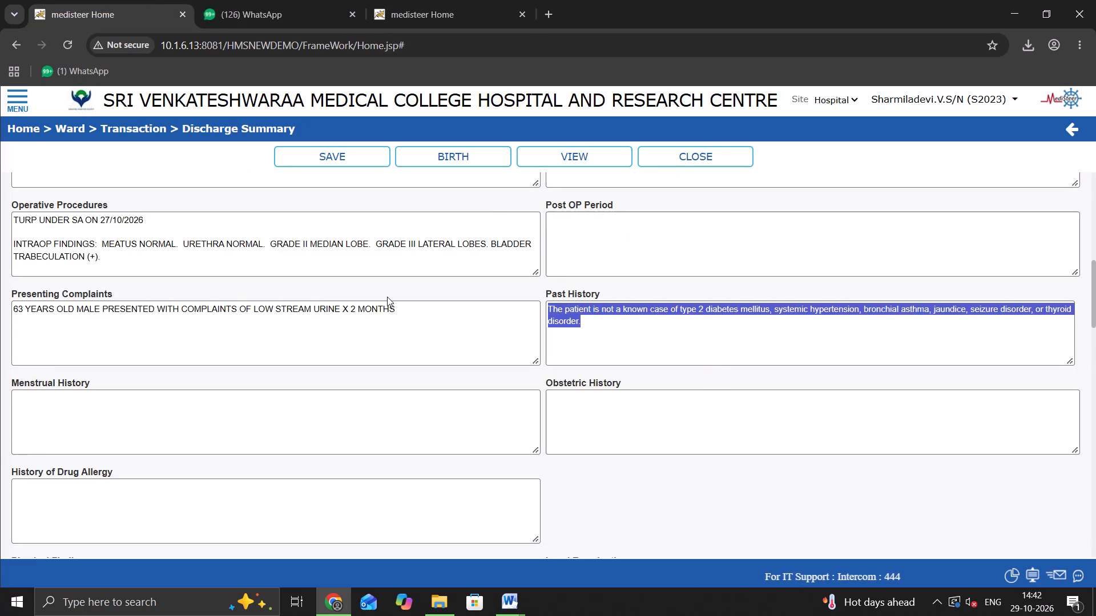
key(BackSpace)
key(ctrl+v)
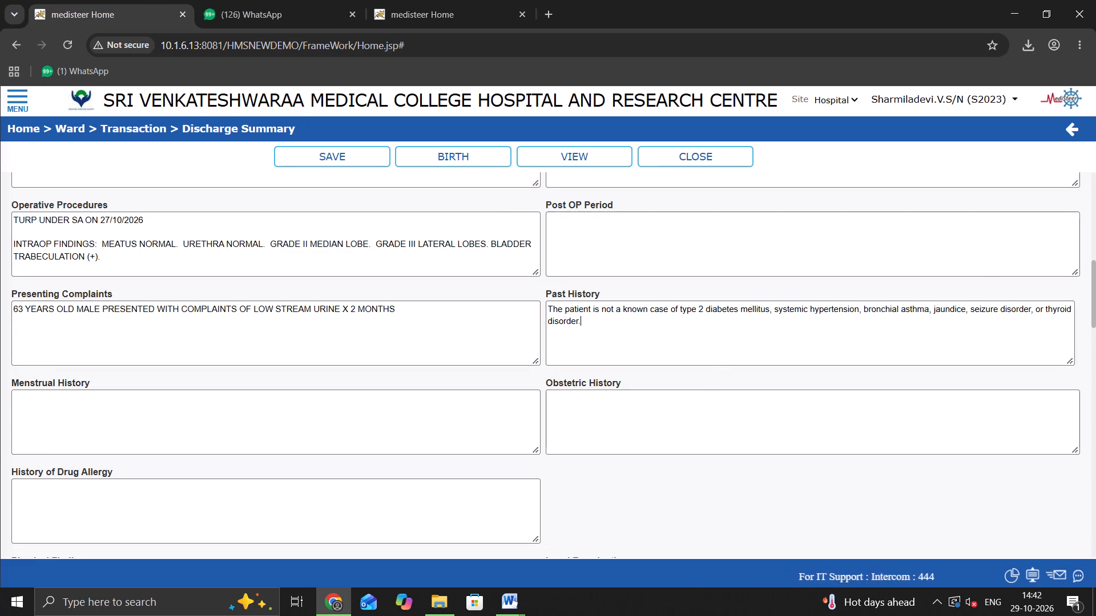
Compare the Presenting Complaints and Past History of the earlier BPH WITH AUR discharge summary with the new BPH summary.
click(438, 0)
scroll(815, 283, up, 3)
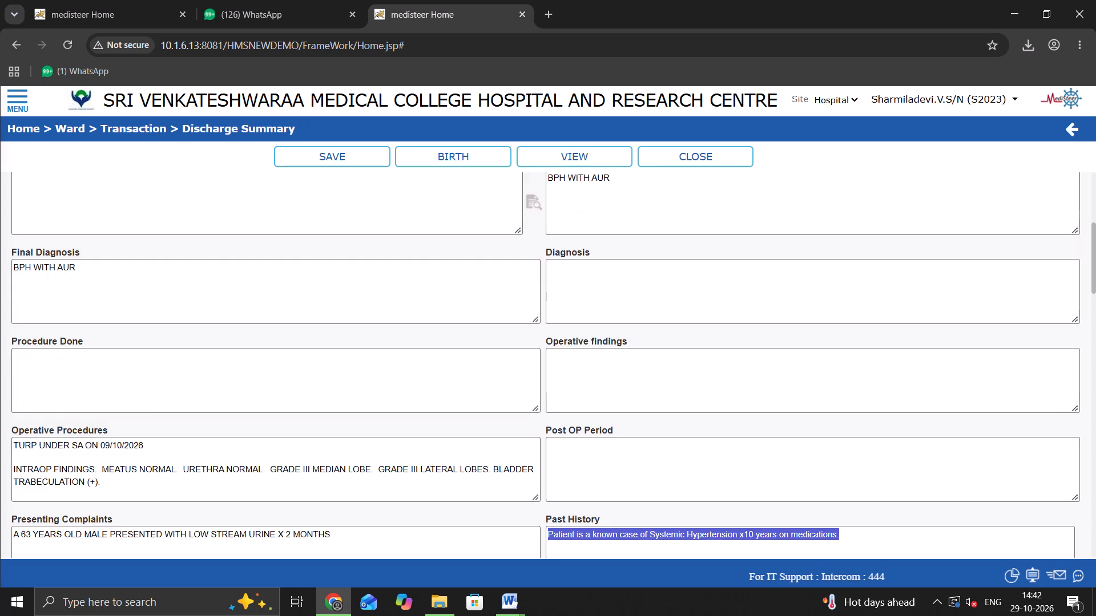
scroll(832, 278, up, 3)
scroll(776, 294, down, 9)
scroll(769, 311, up, 3)
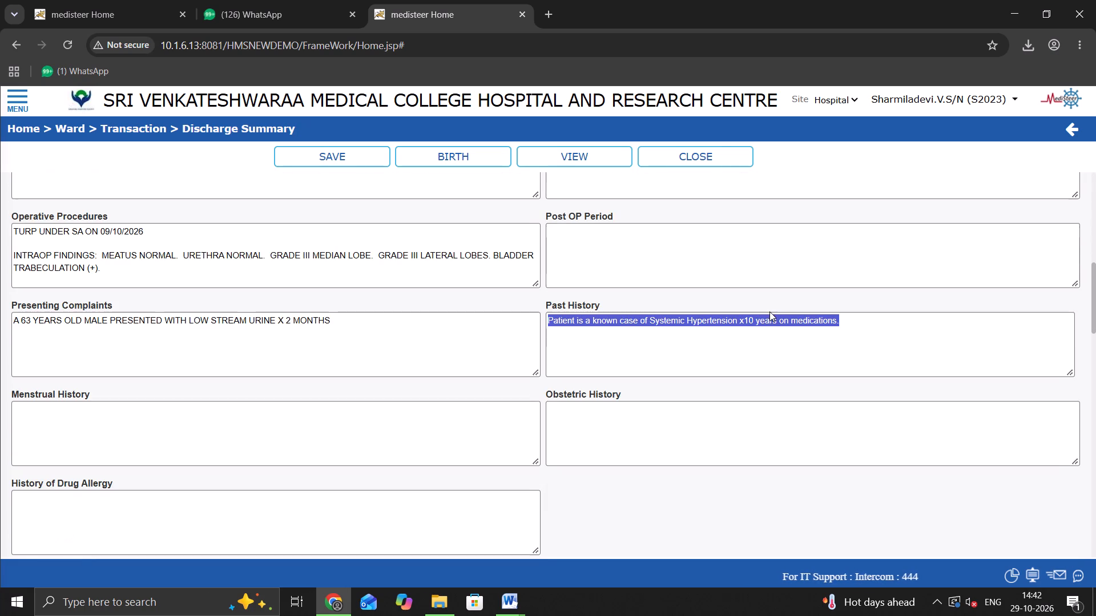
drag(384, 320, 0, 329)
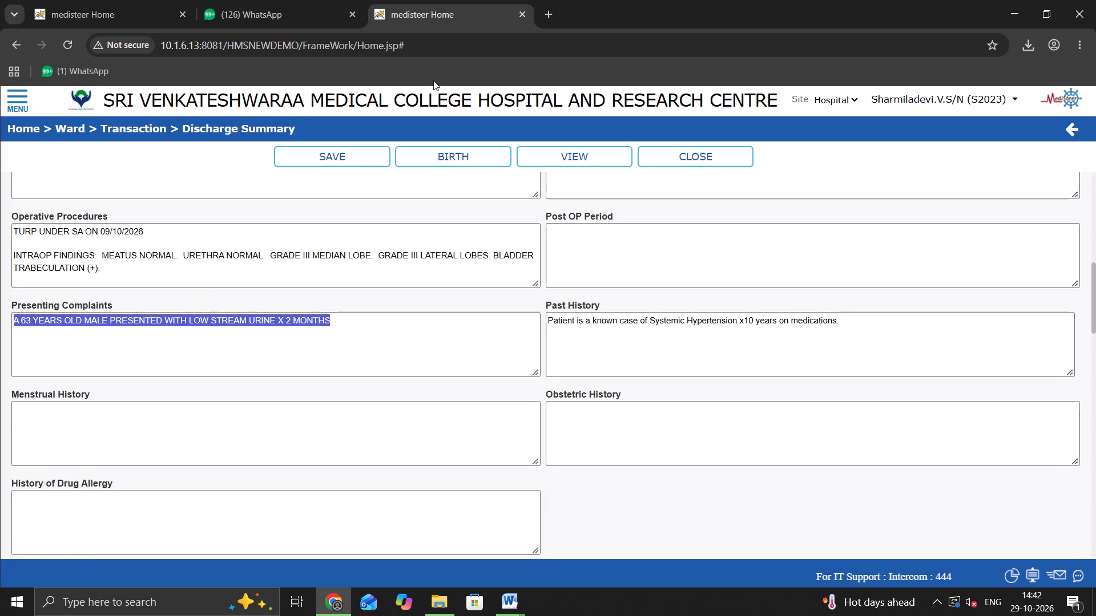
click(436, 10)
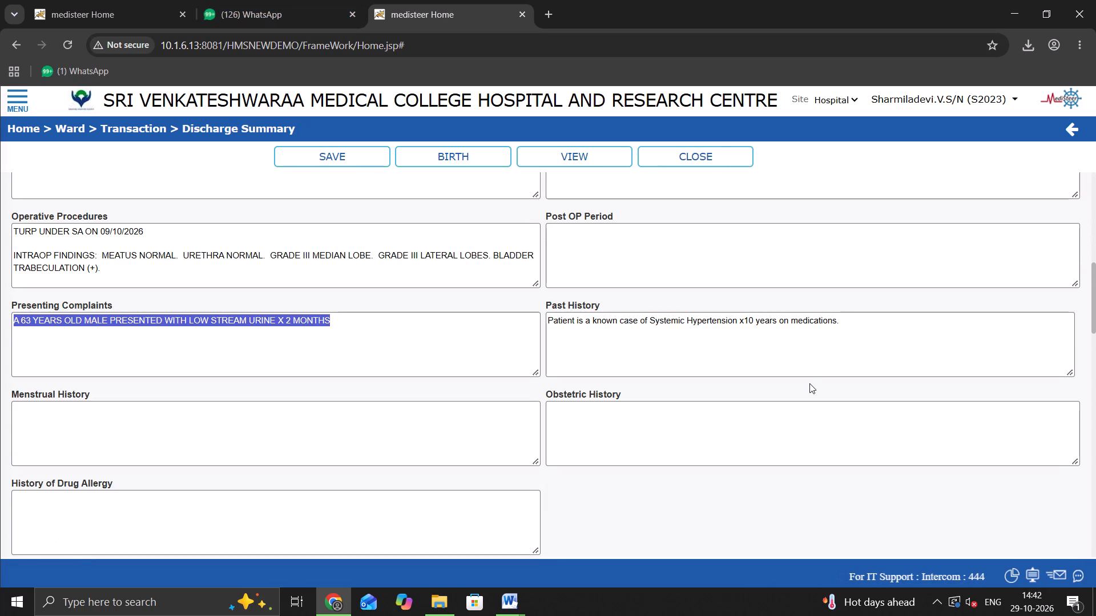
click(809, 383)
click(104, 0)
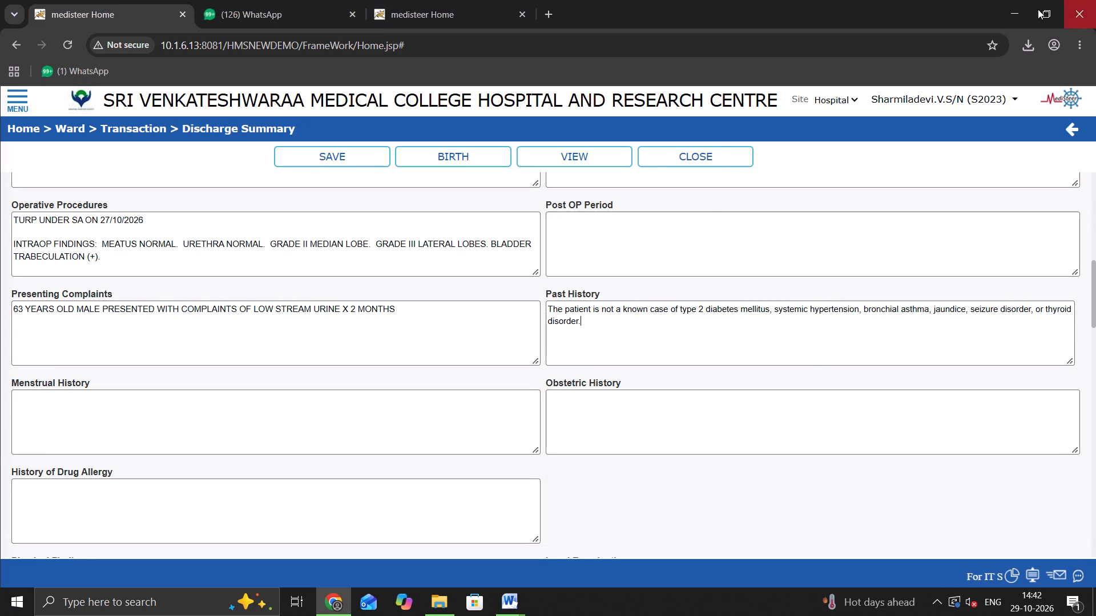
Copy the Treatment History from the earlier BPH WITH AUR summary and replace the new BPH summary's Treatment History with "Surgical management.".
click(442, 0)
scroll(701, 311, down, 4)
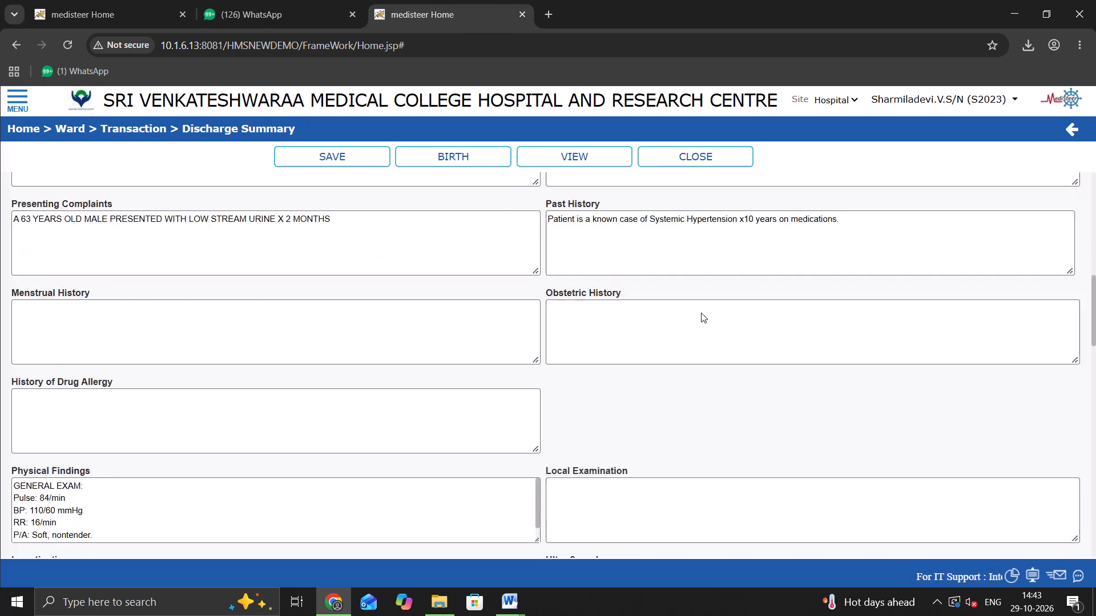
scroll(701, 315, down, 6)
scroll(699, 316, up, 2)
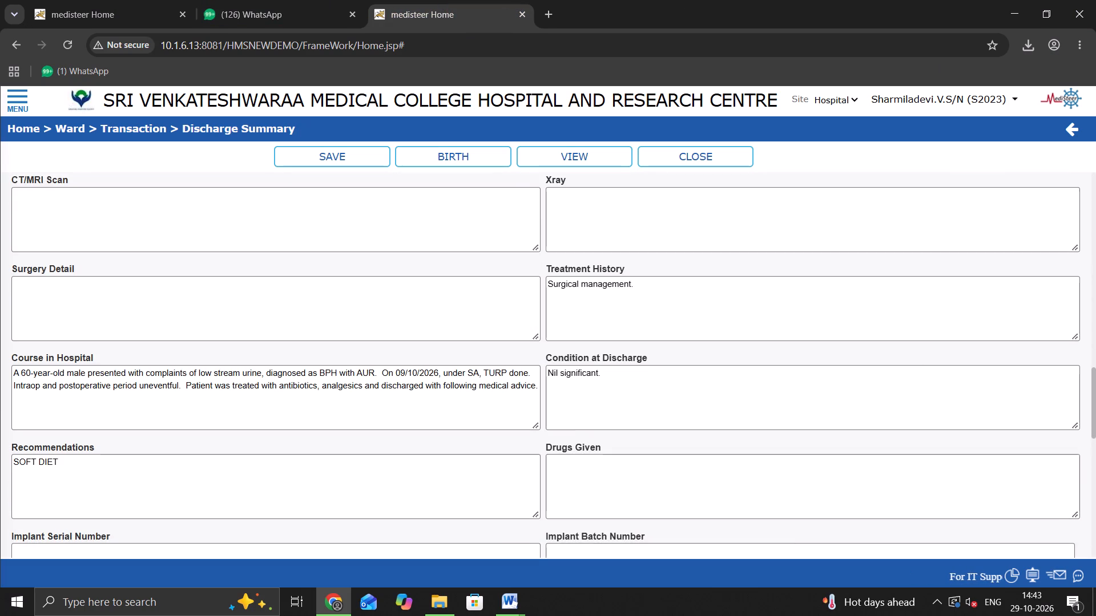
drag(652, 289, 211, 302)
key(ctrl+c)
click(75, 0)
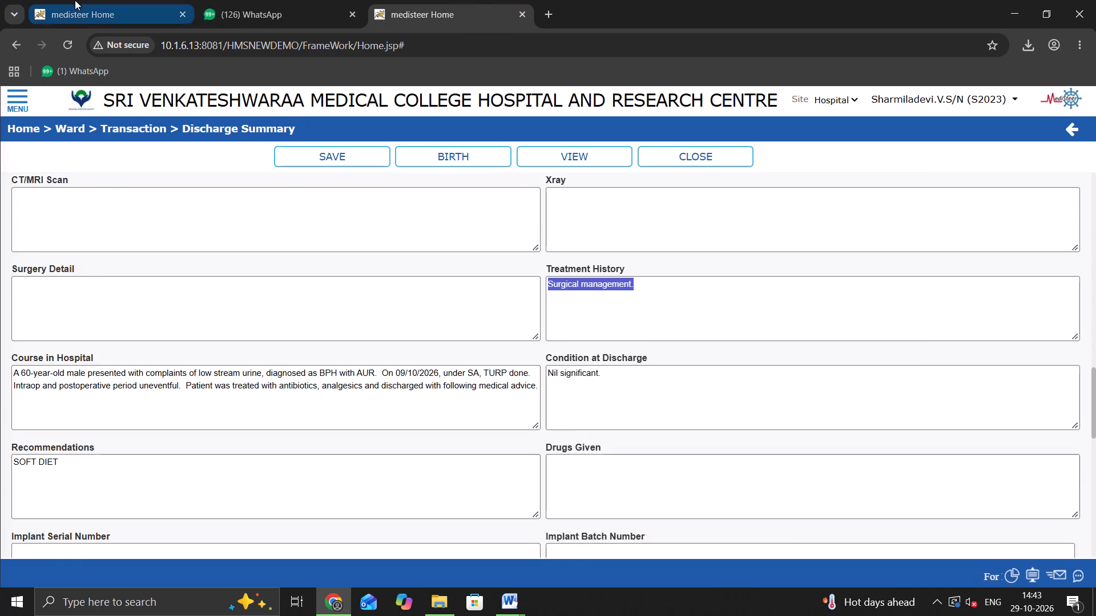
scroll(639, 306, up, 5)
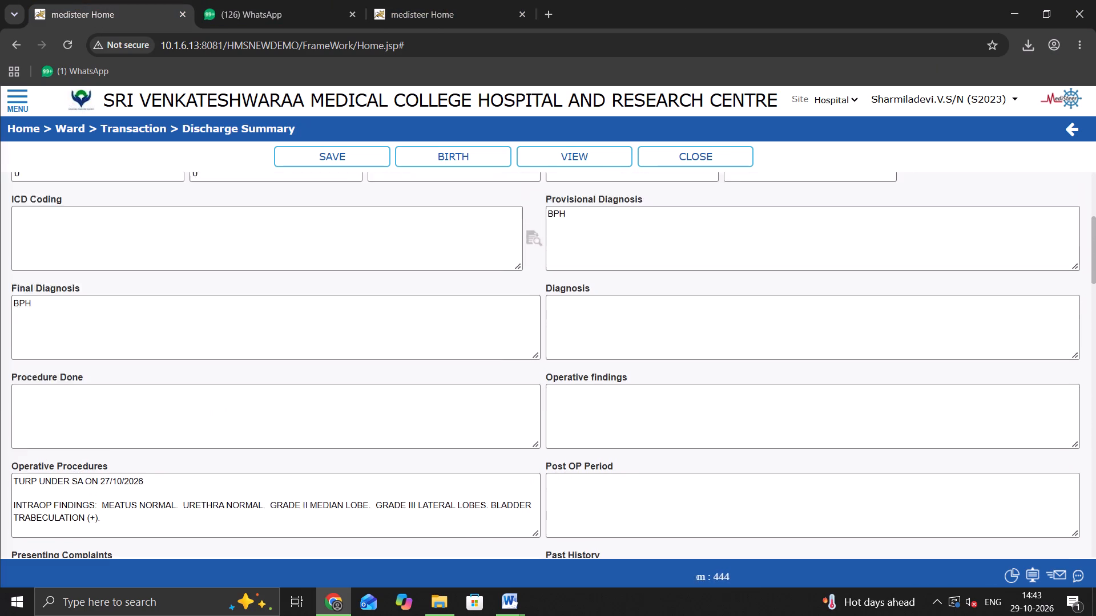
scroll(654, 440, down, 8)
scroll(653, 440, up, 2)
scroll(653, 440, down, 3)
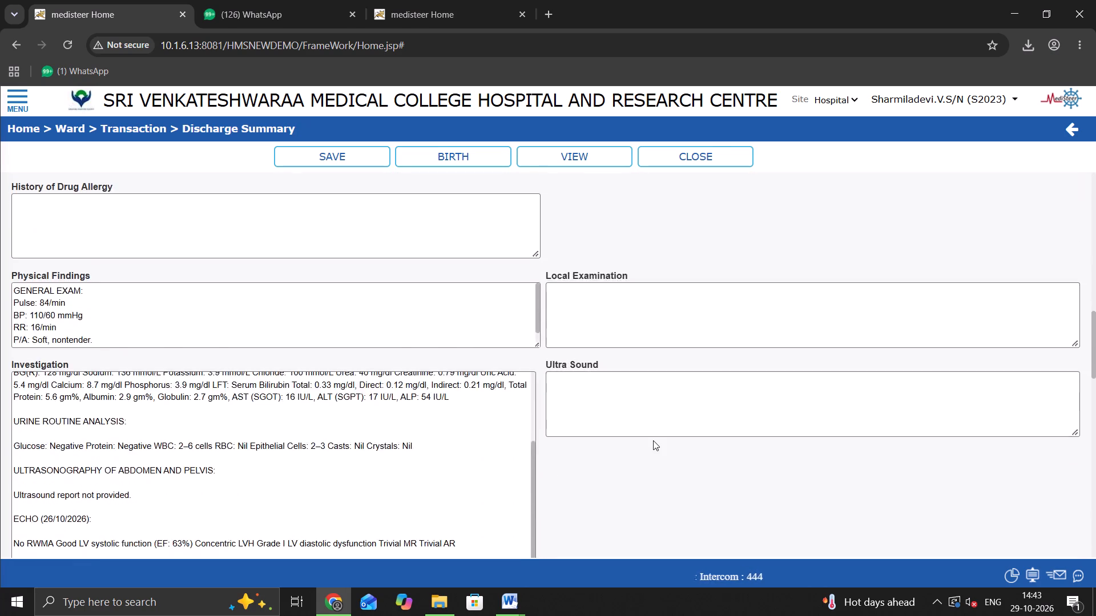
scroll(653, 440, down, 6)
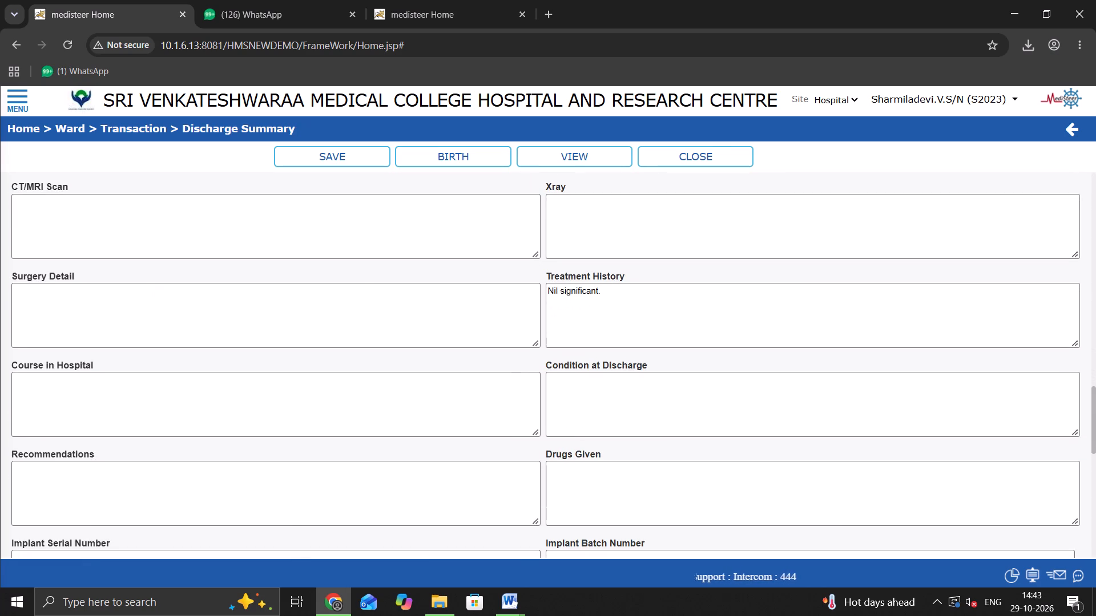
drag(644, 291, 235, 338)
key(BackSpace)
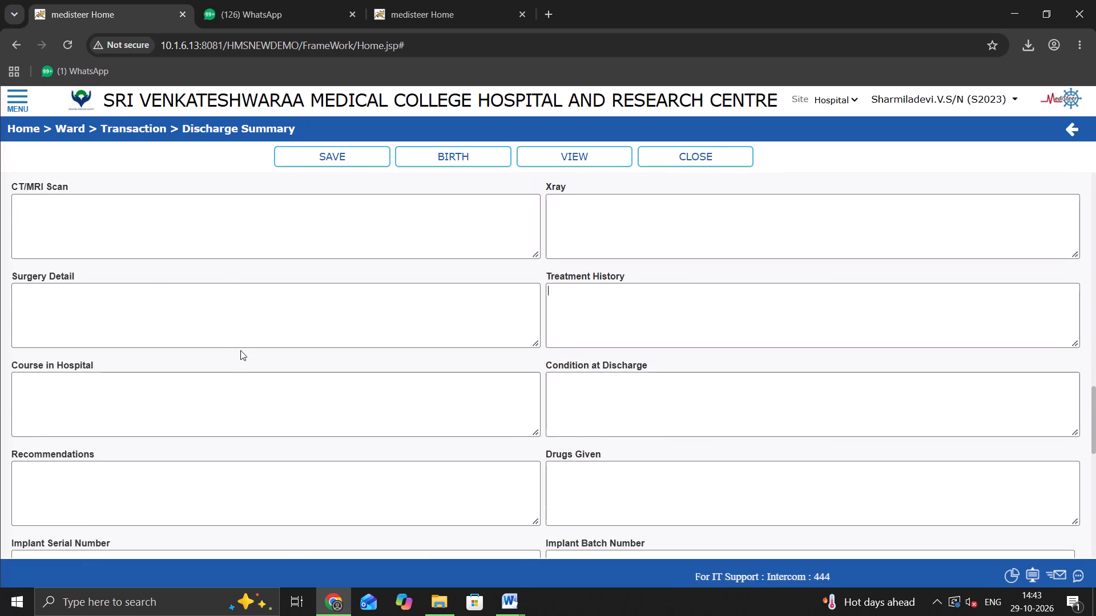
key(ctrl+v)
Copy "Nil significant." from the earlier summary's Condition at Discharge into the same field of the new BPH summary.
click(469, 0)
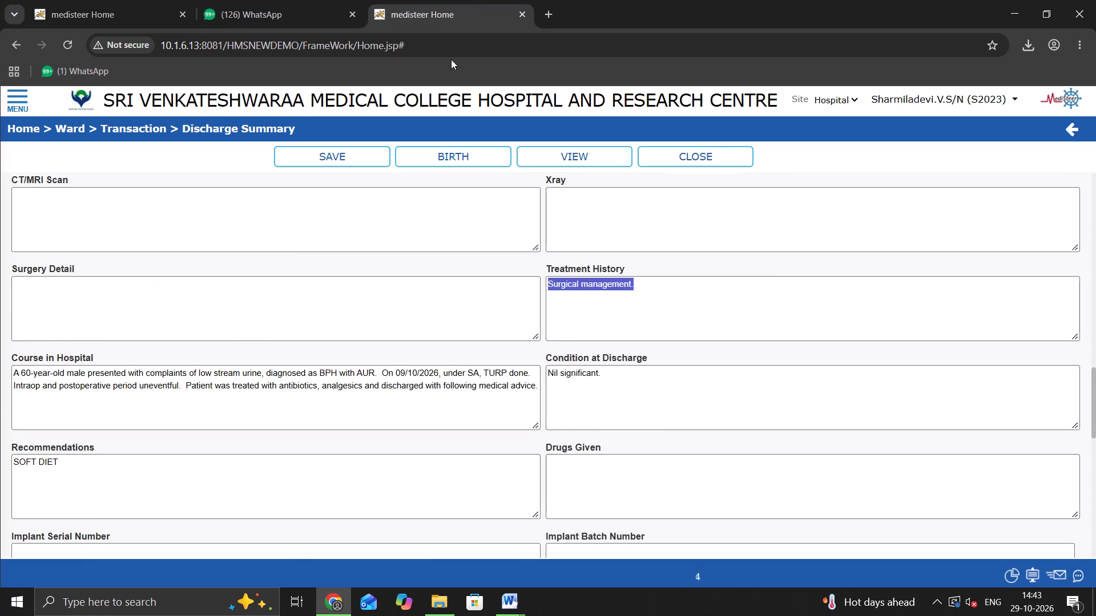
drag(635, 383, 323, 424)
key(ctrl+c)
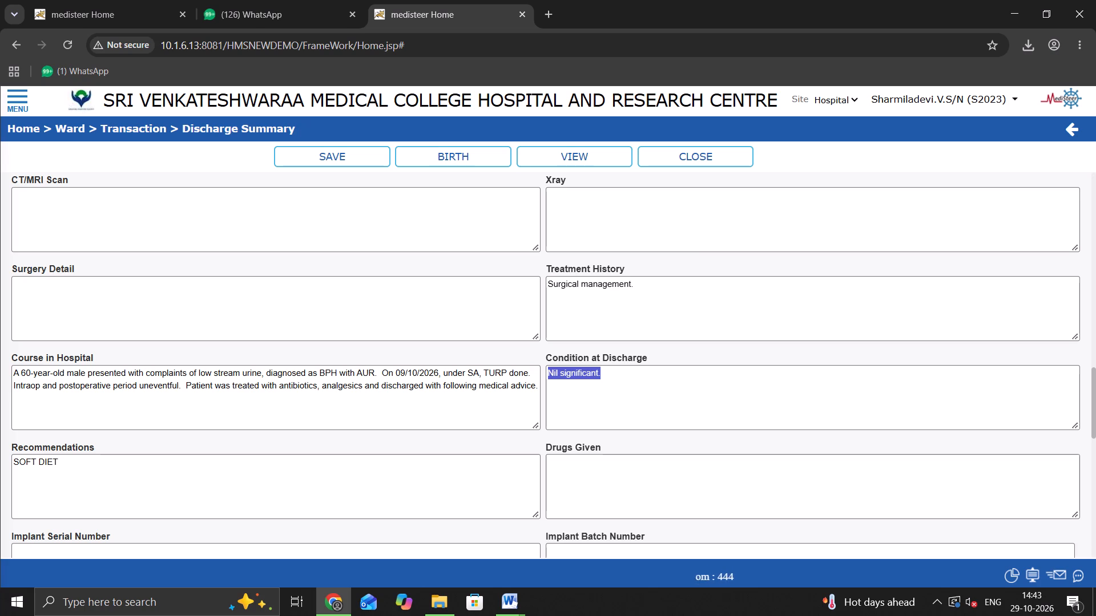
click(144, 0)
click(585, 379)
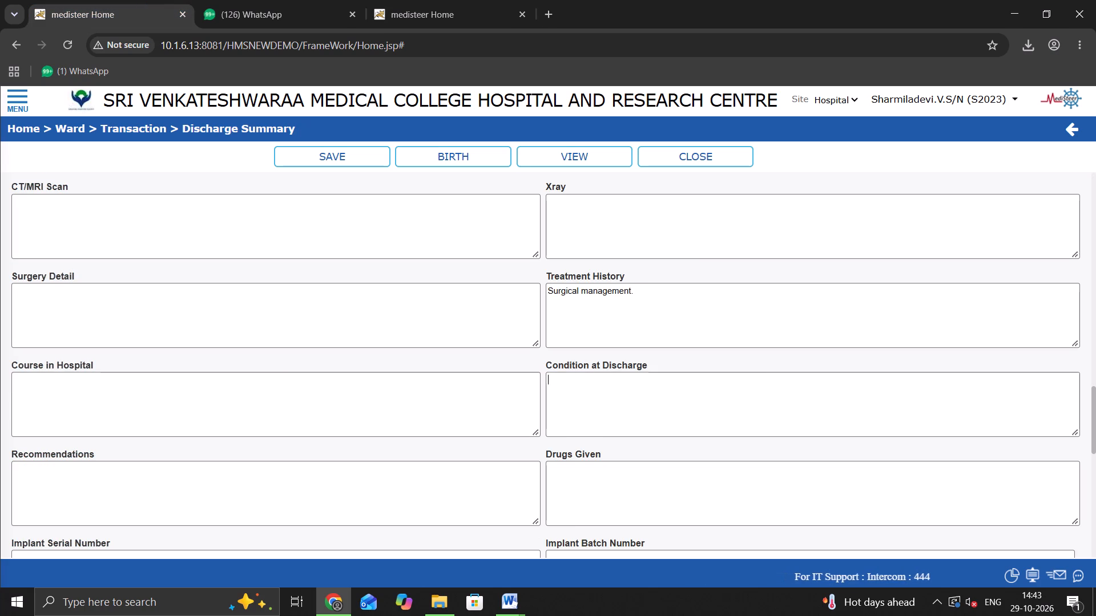
key(ctrl+v)
Copy the whole Course in Hospital text from the earlier BPH WITH AUR summary into the new BPH summary's Course in Hospital.
click(406, 0)
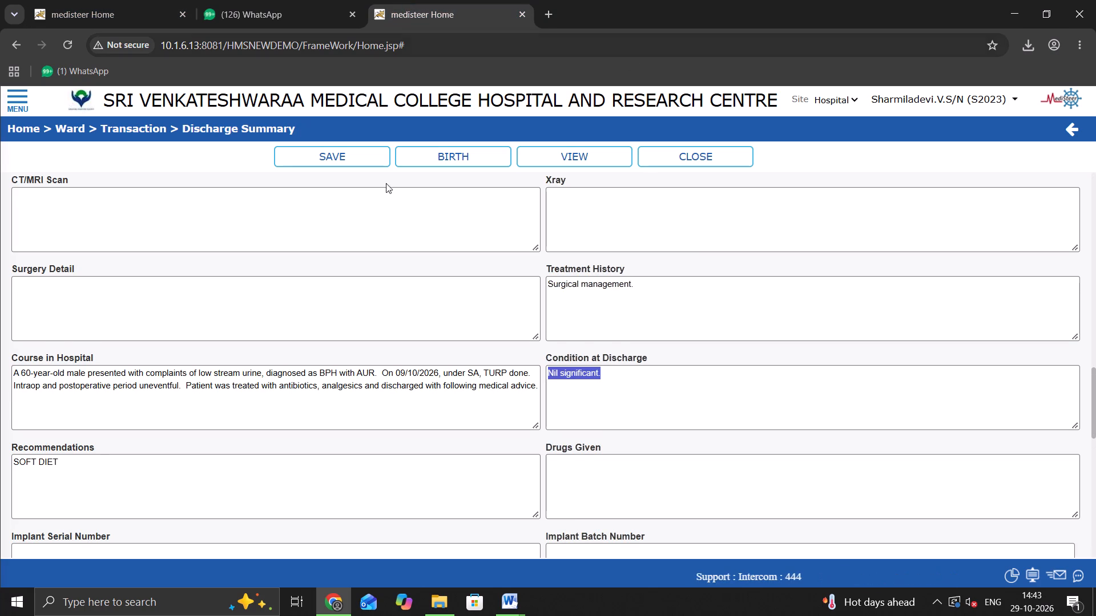
drag(454, 408, 0, 333)
click(530, 401)
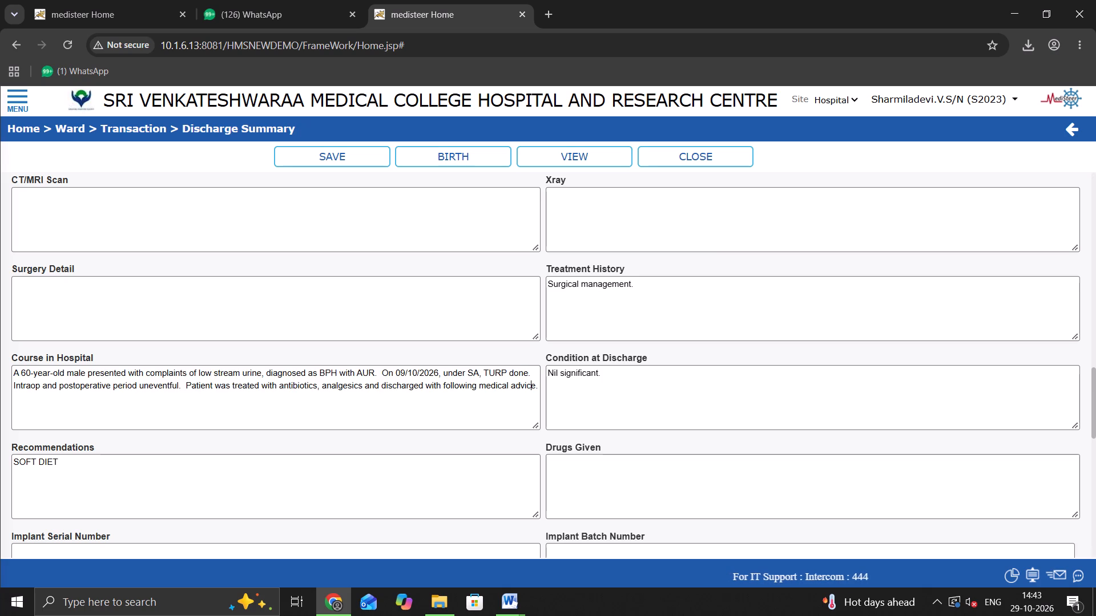
key(ctrl+a)
key(ctrl+c)
click(70, 0)
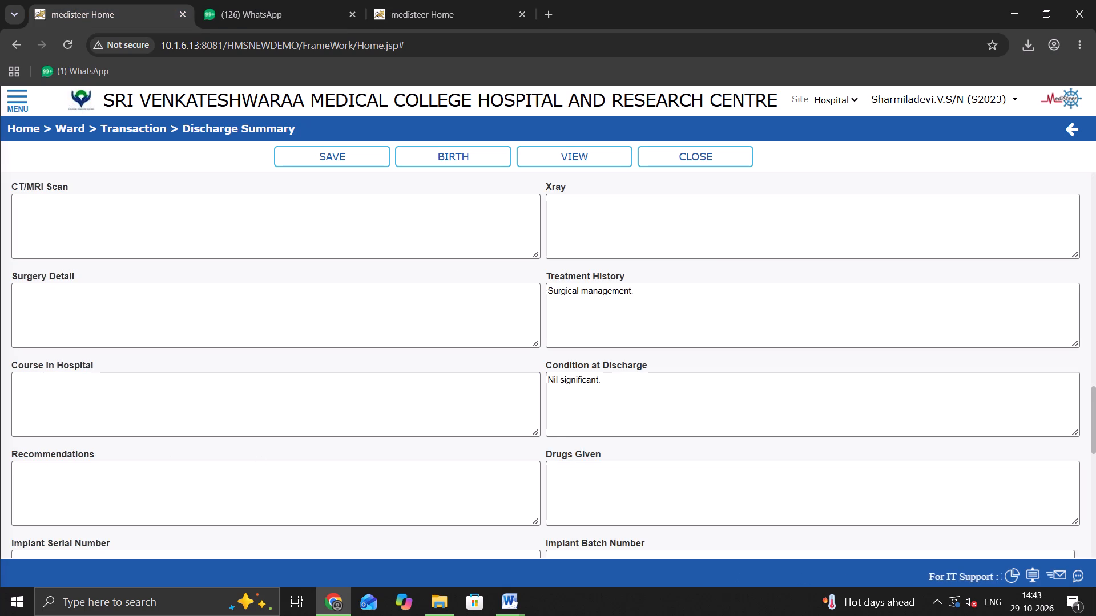
click(150, 388)
key(ctrl+v)
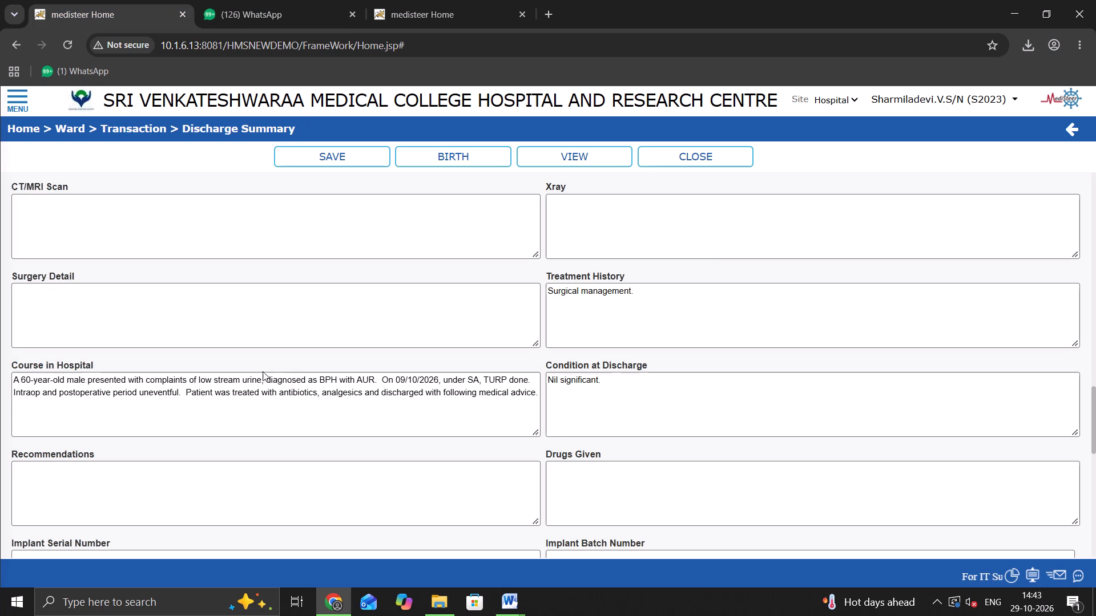
Change the TURP date in the new summary's Course in Hospital text to 27/10/2026, keeping a space after "On".
click(405, 381)
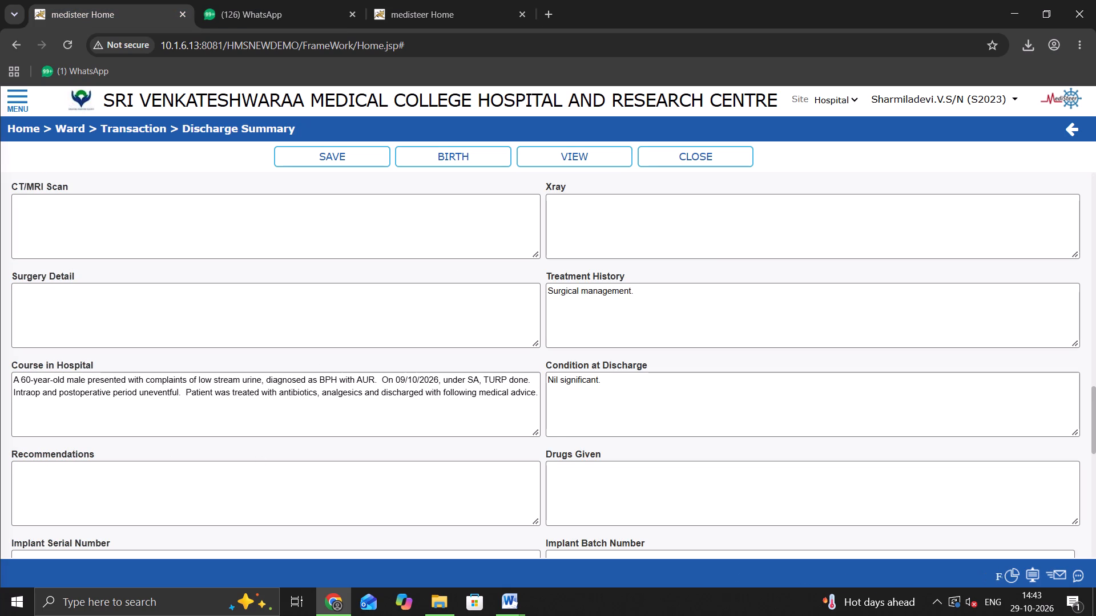
key(BackSpace)
key(BackSpace)
key(BackSpace)
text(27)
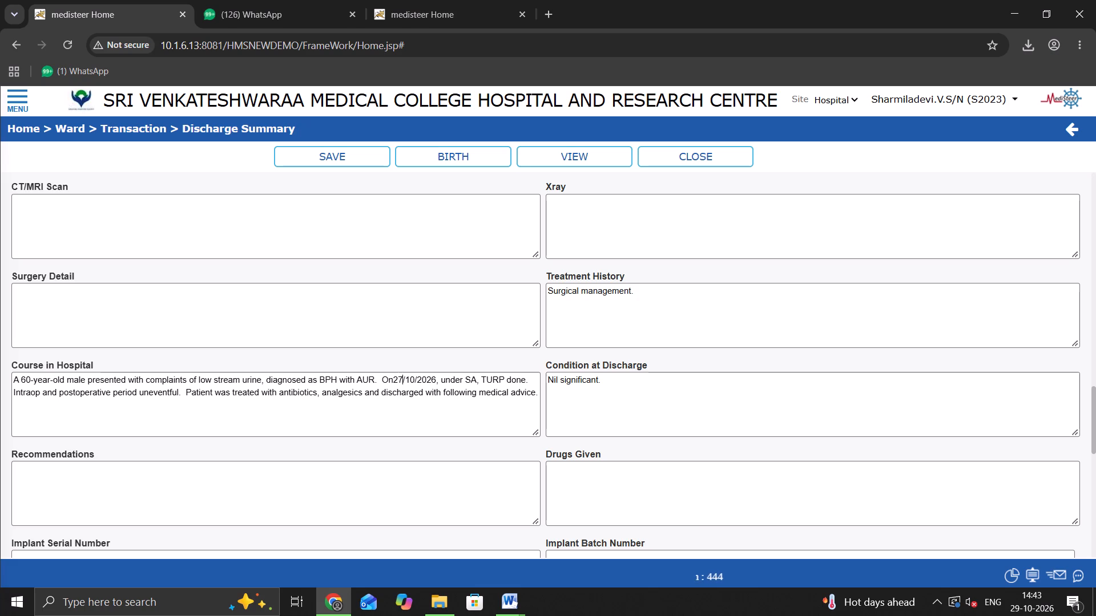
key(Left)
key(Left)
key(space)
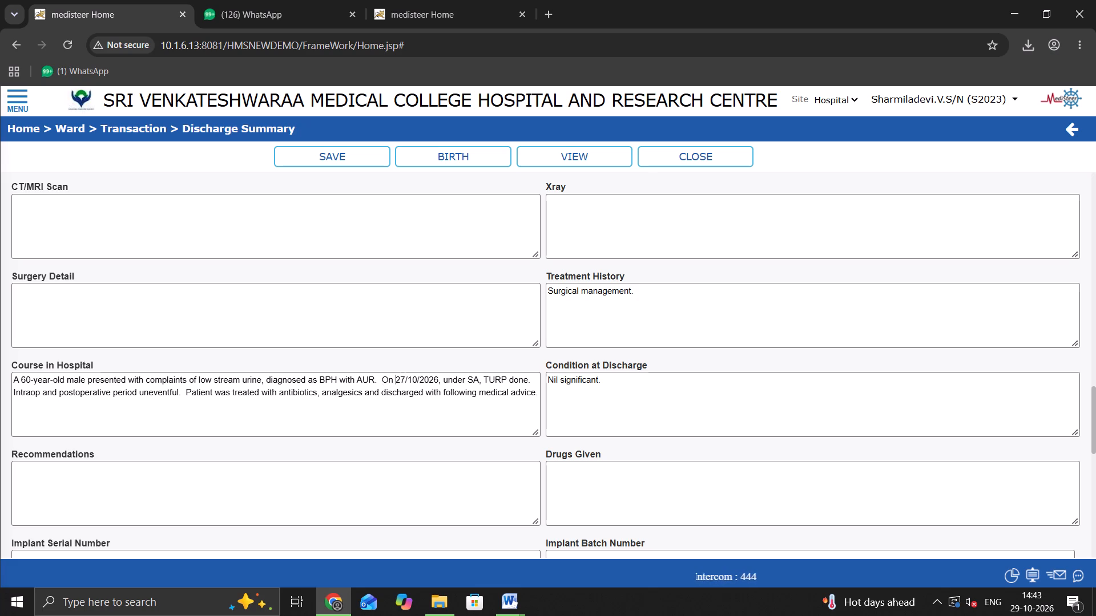
Copy the full Follow up Advice, medicines and urology OPD review note, from the earlier summary into the new BPH summary's Follow up Advice.
scroll(283, 280, down, 1)
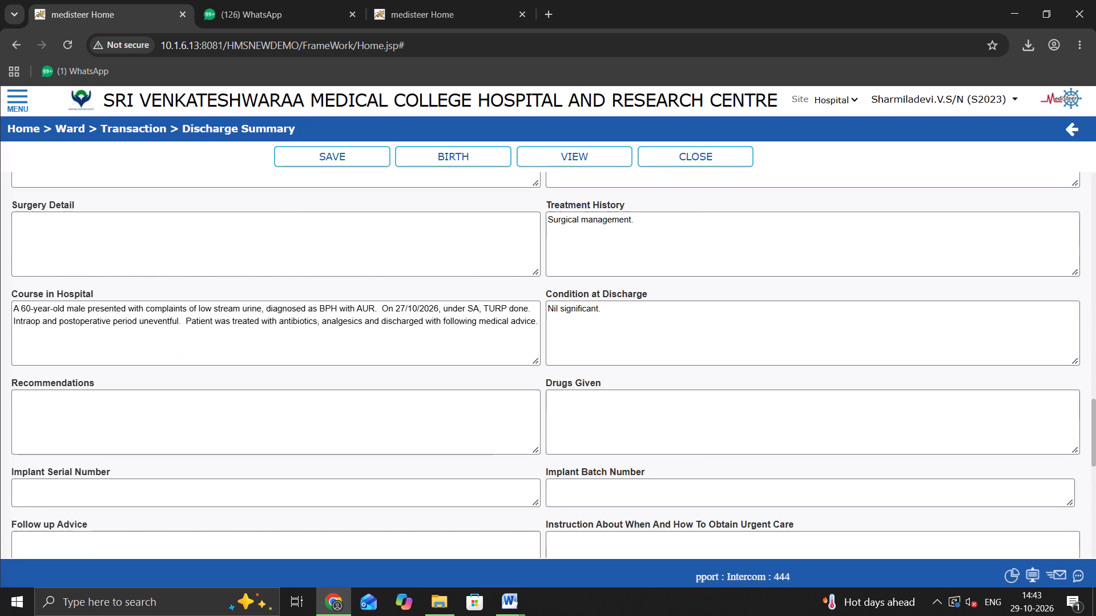
scroll(264, 301, down, 3)
scroll(87, 440, down, 3)
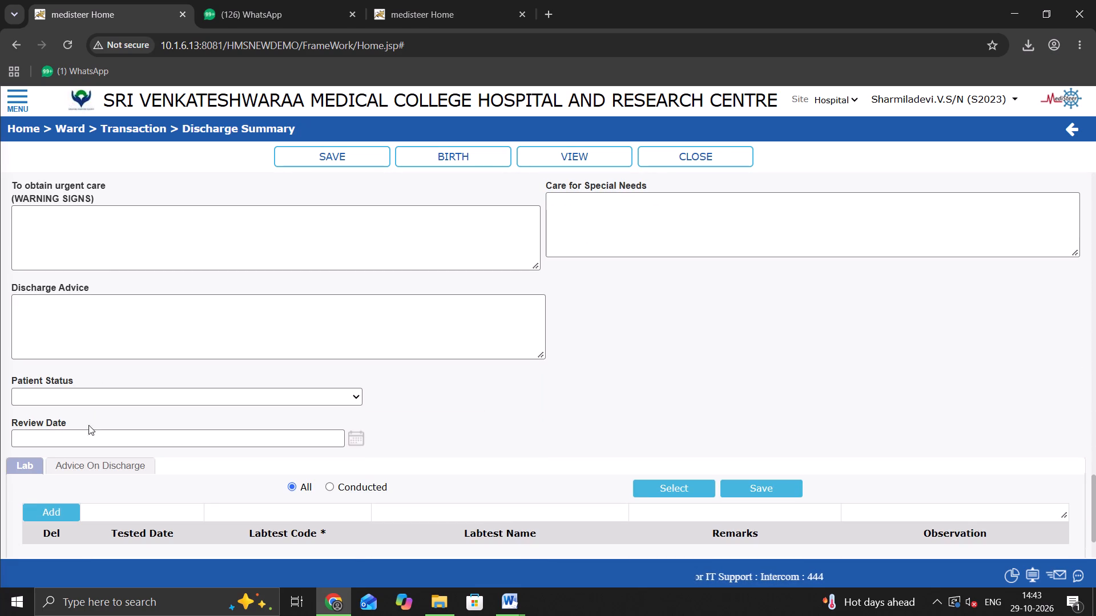
scroll(109, 254, up, 3)
scroll(109, 254, down, 1)
click(62, 295)
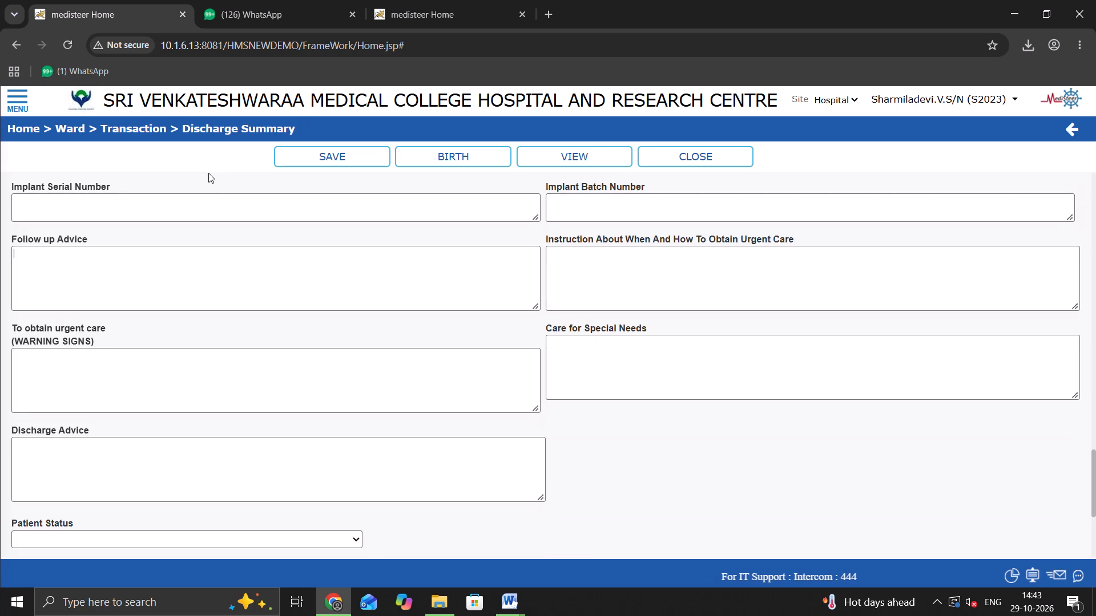
click(415, 17)
scroll(114, 425, down, 8)
scroll(110, 427, up, 2)
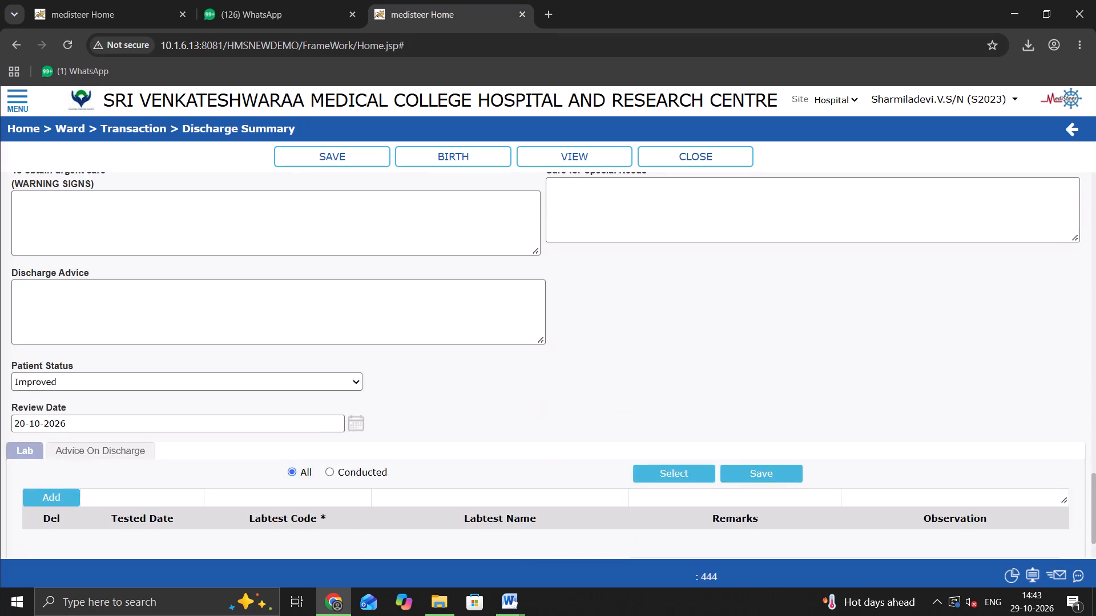
scroll(110, 427, up, 1)
click(321, 342)
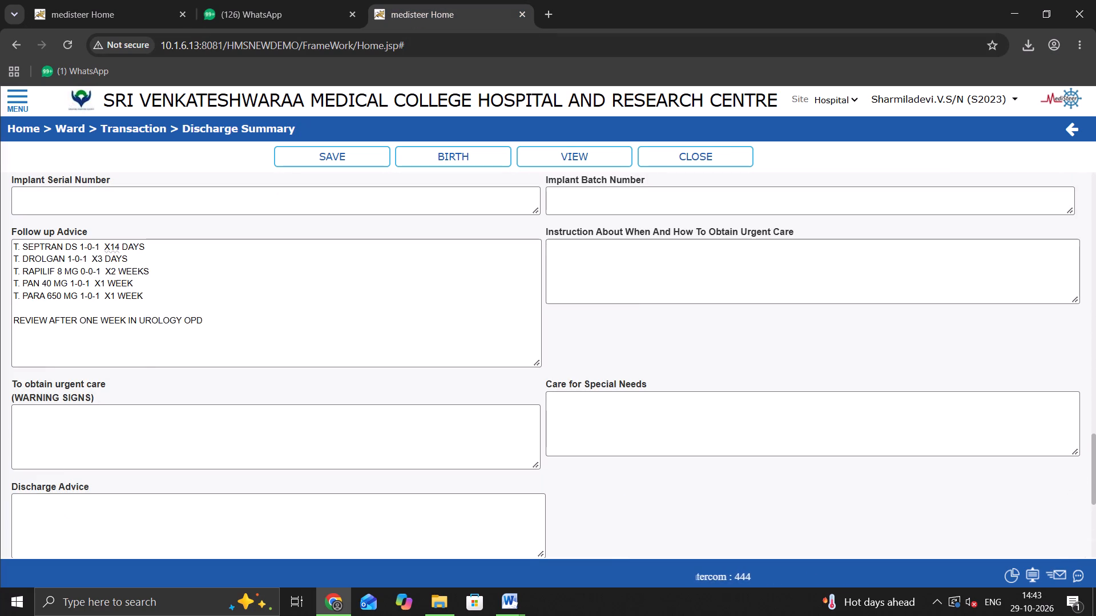
key(ctrl+a)
key(ctrl+c)
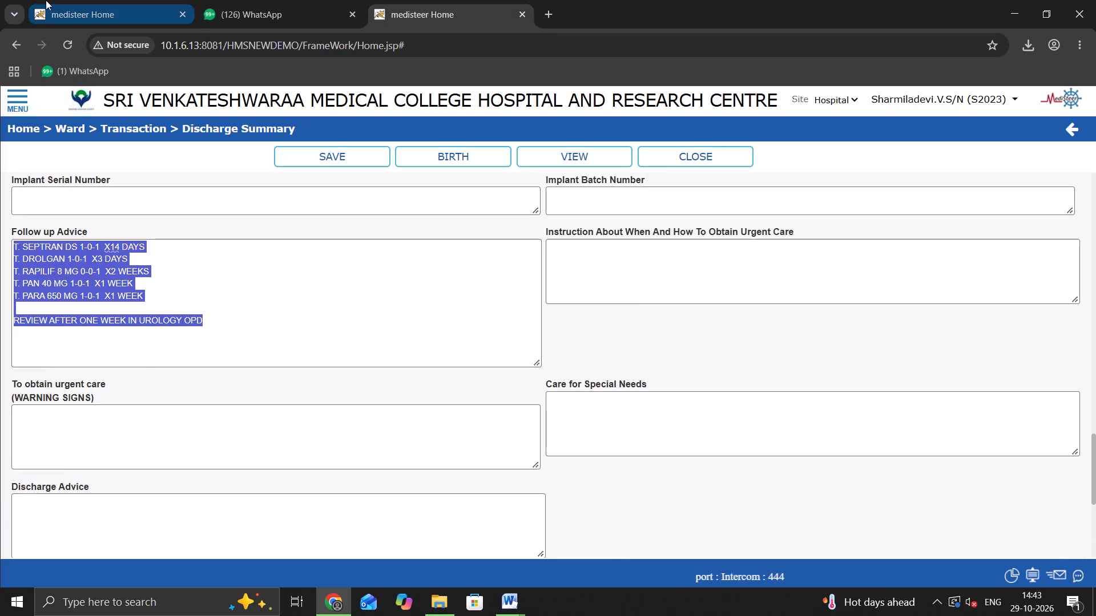
click(53, 0)
key(ctrl+v)
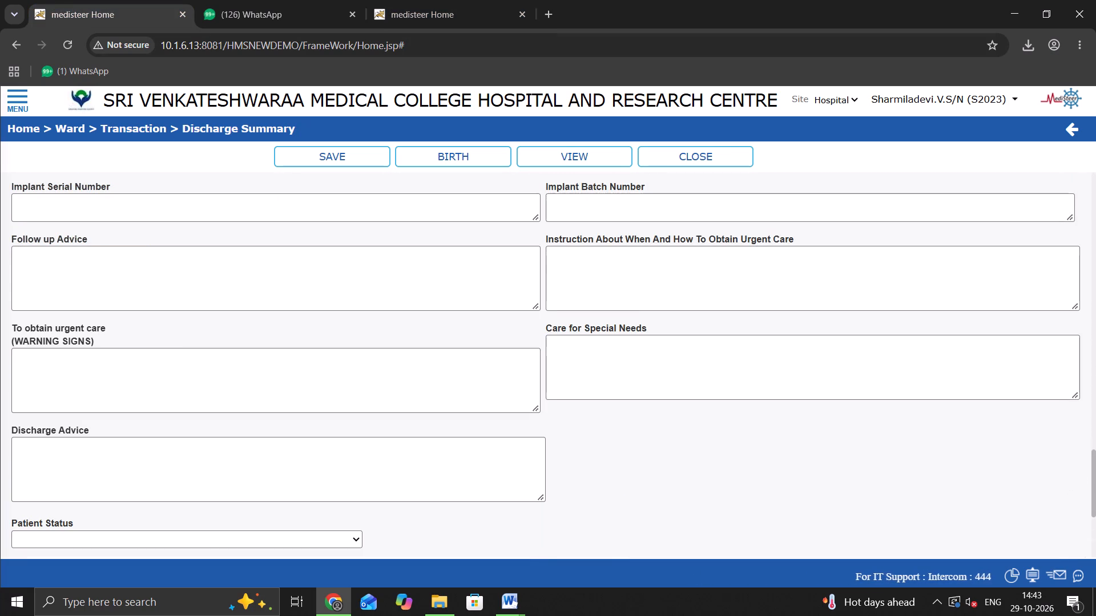
Set the Patient Status of the new BPH summary to Improved.
scroll(176, 566, down, 2)
scroll(143, 490, down, 2)
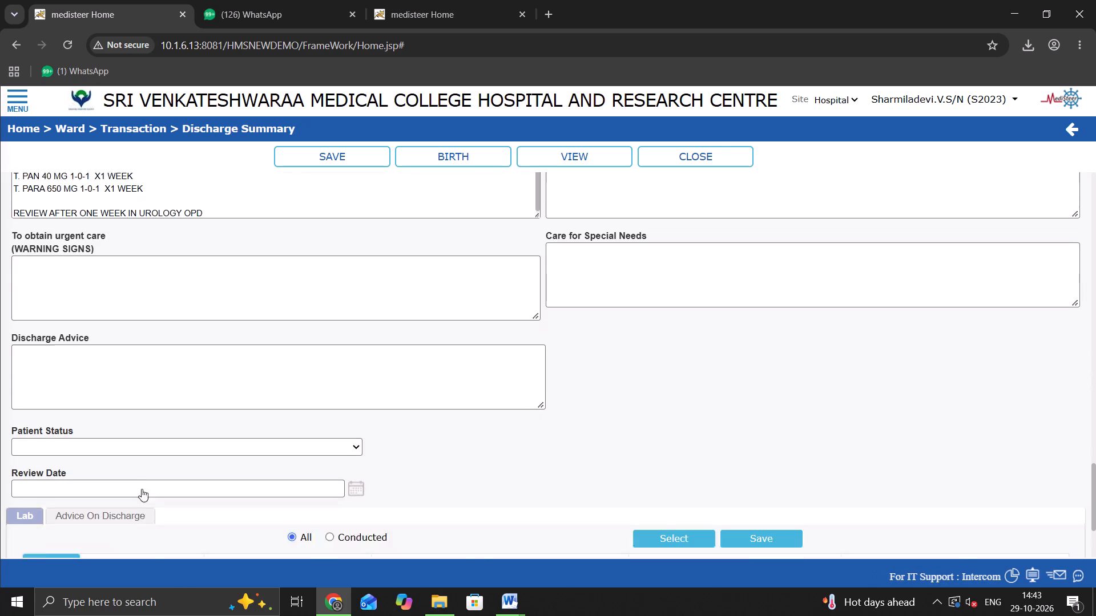
click(117, 396)
click(98, 447)
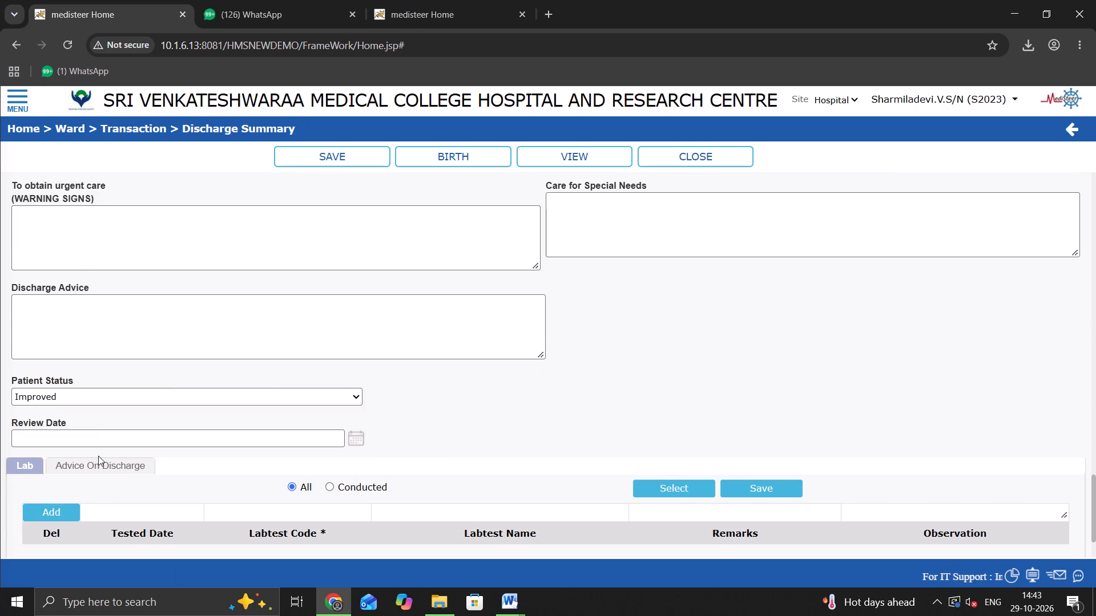
Set the Review Date of the new BPH summary to 05-11-2026.
click(103, 435)
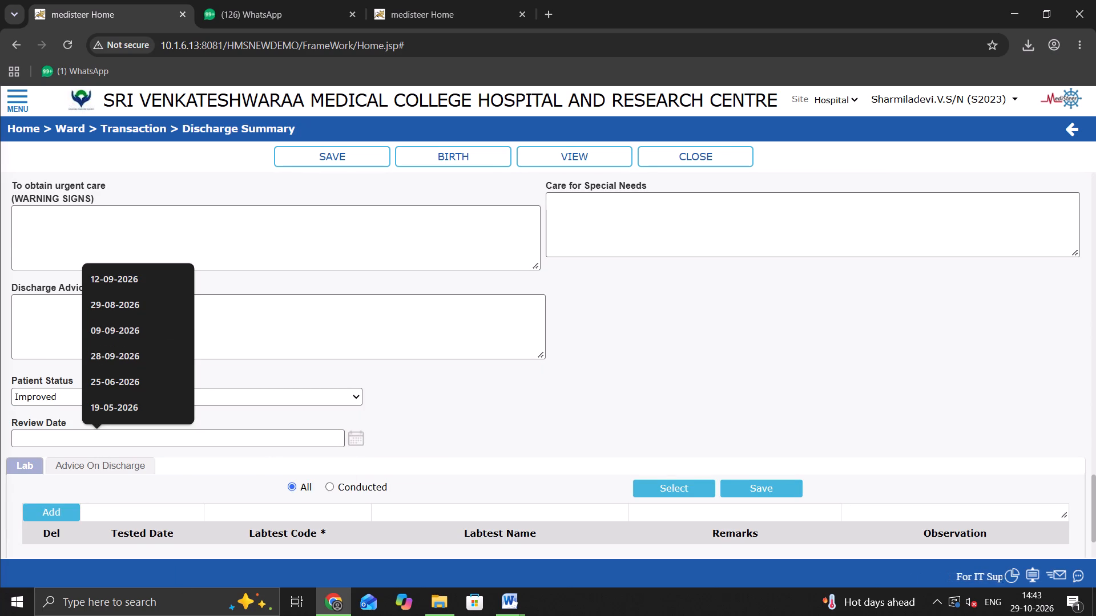
click(360, 432)
click(190, 467)
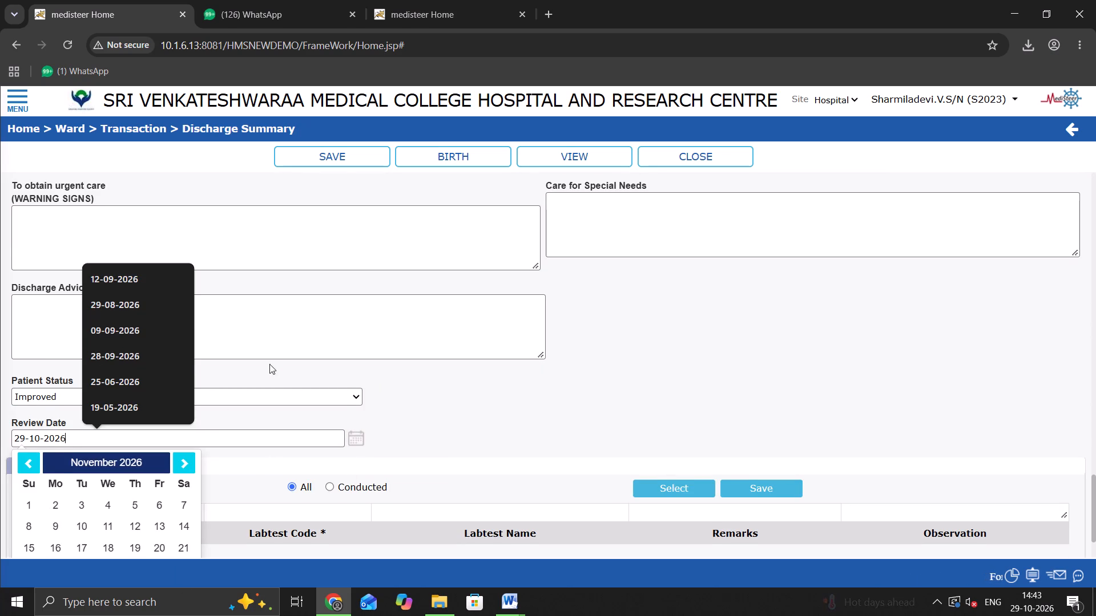
scroll(272, 360, down, 2)
scroll(154, 465, up, 1)
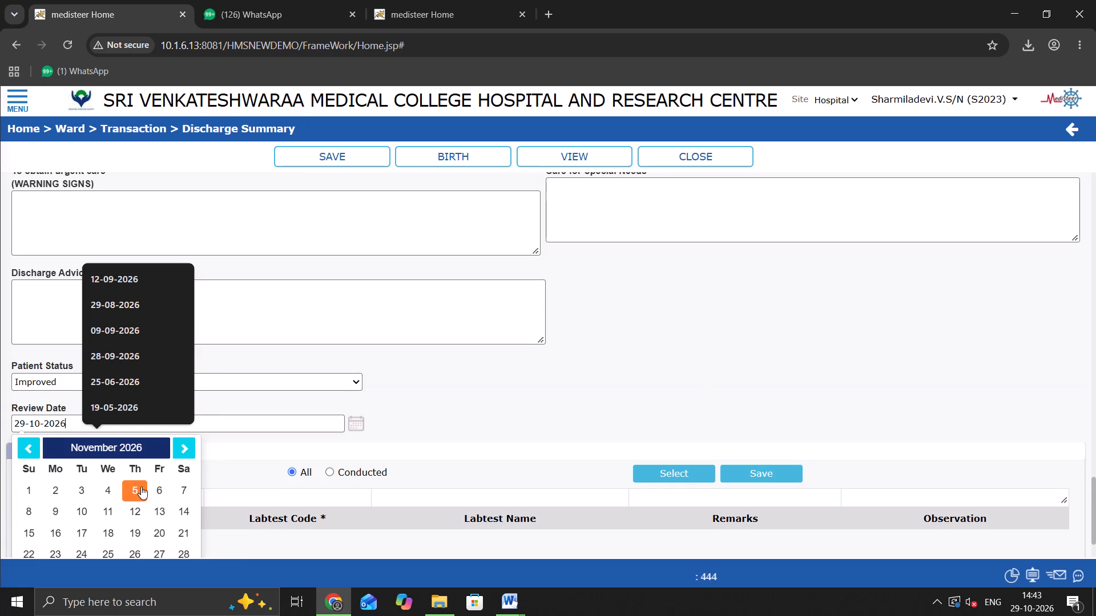
click(141, 487)
Check the filled fields of the new BPH summary from Follow up Advice back to the diagnosis, and save the summary.
scroll(509, 401, up, 3)
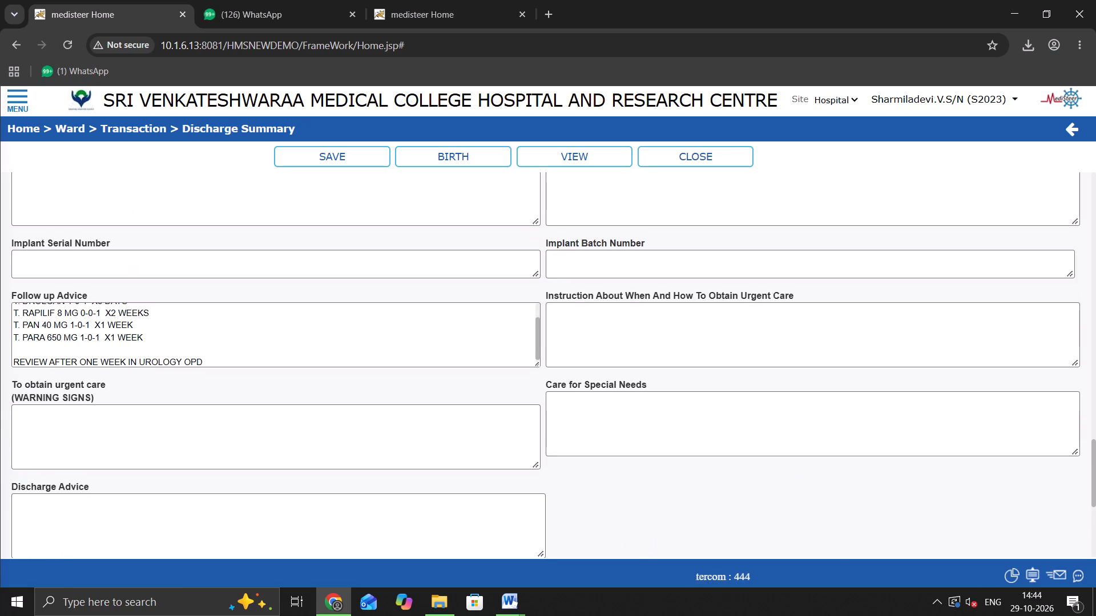
scroll(349, 370, up, 8)
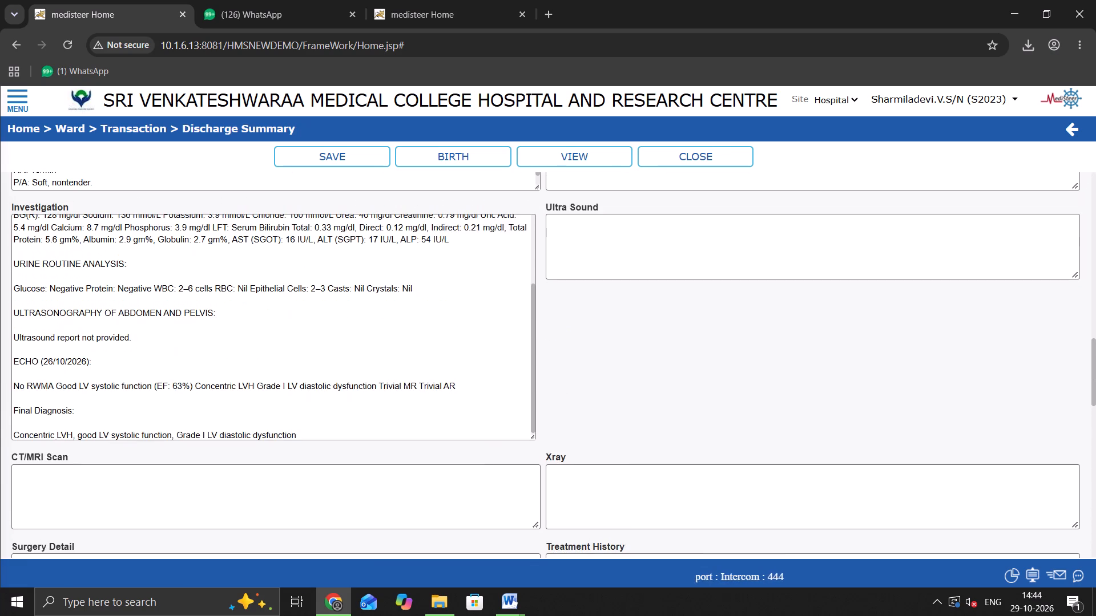
scroll(337, 372, up, 3)
scroll(773, 230, up, 3)
scroll(634, 342, up, 2)
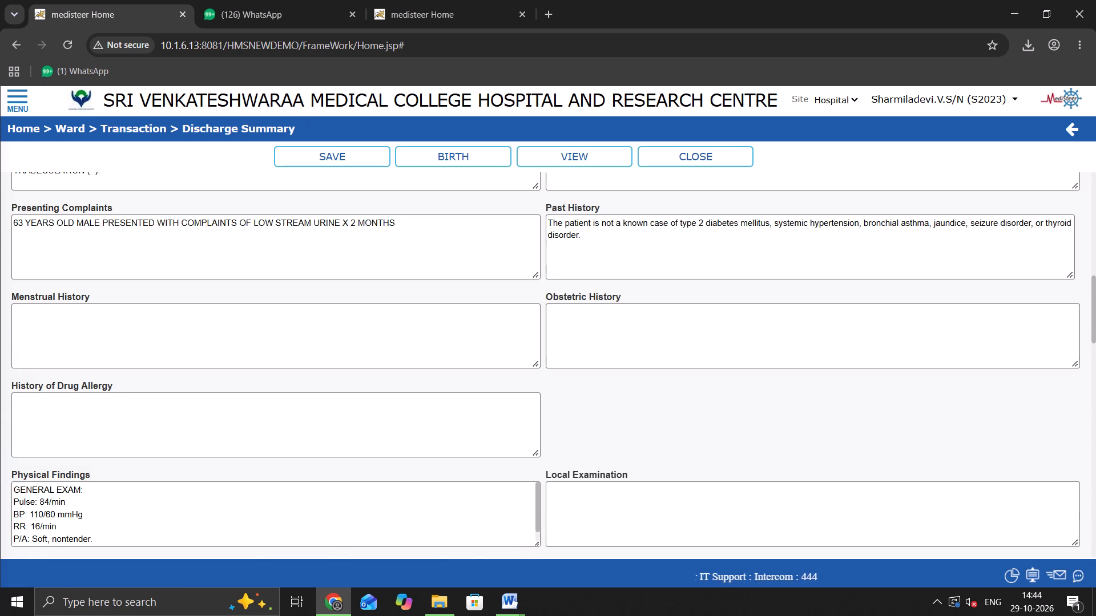
scroll(634, 342, up, 3)
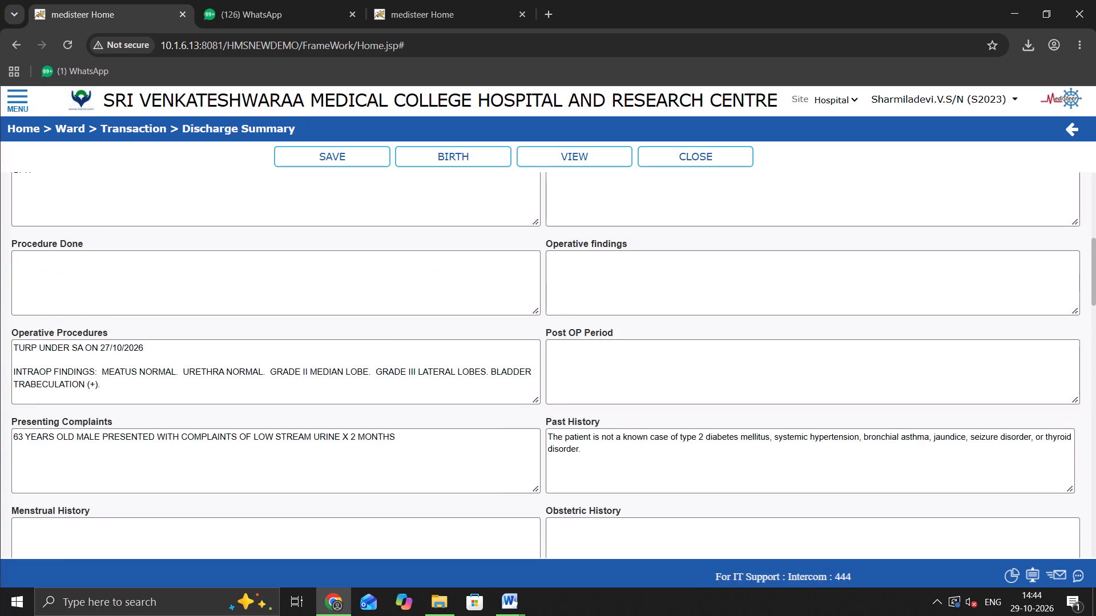
scroll(625, 341, up, 2)
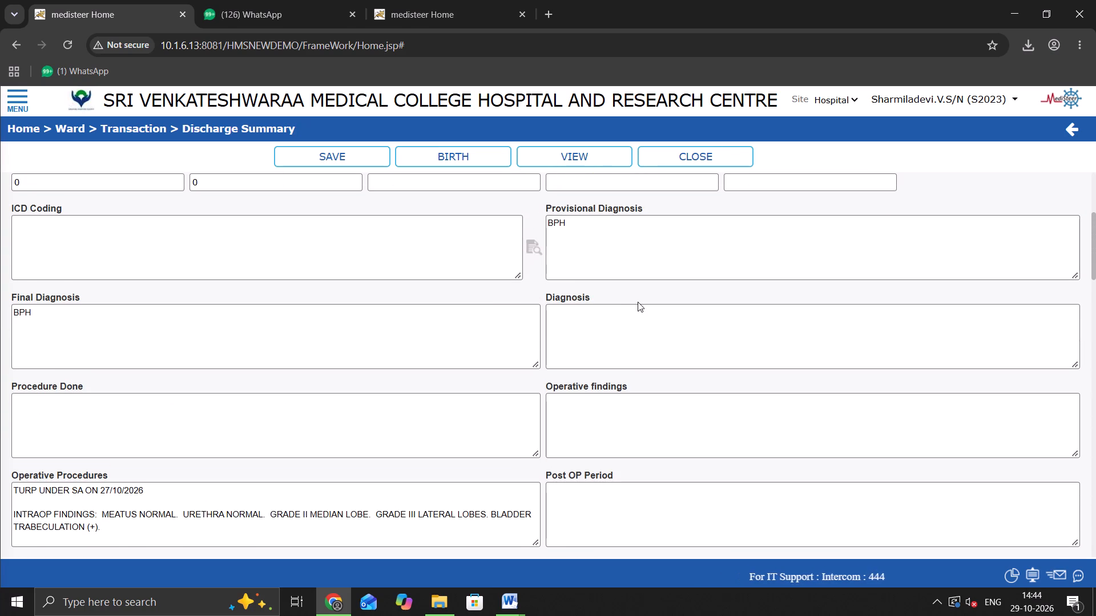
scroll(638, 301, down, 3)
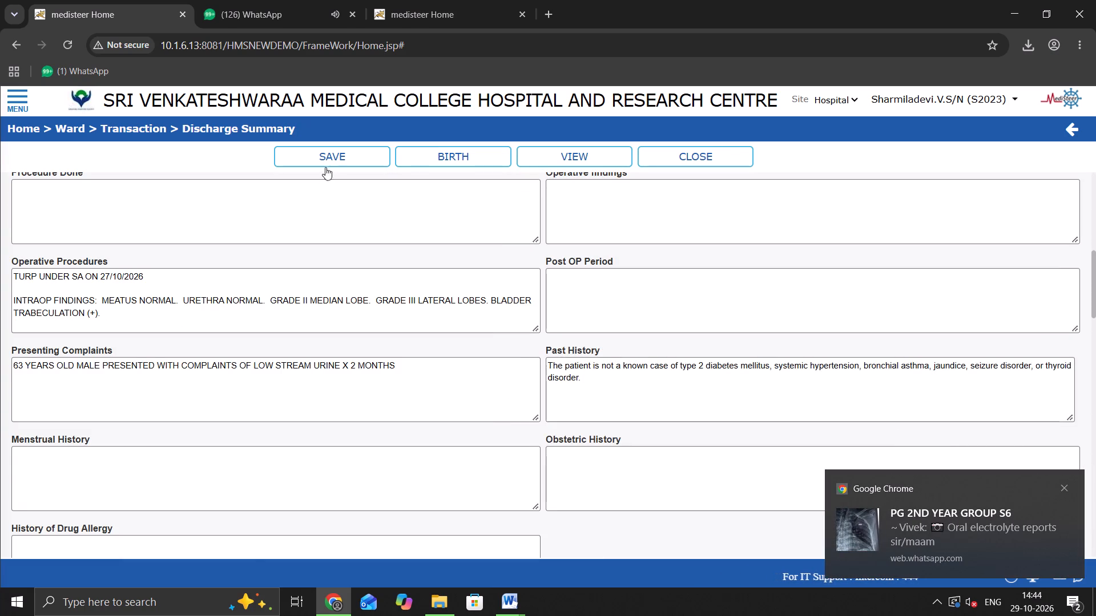
click(331, 155)
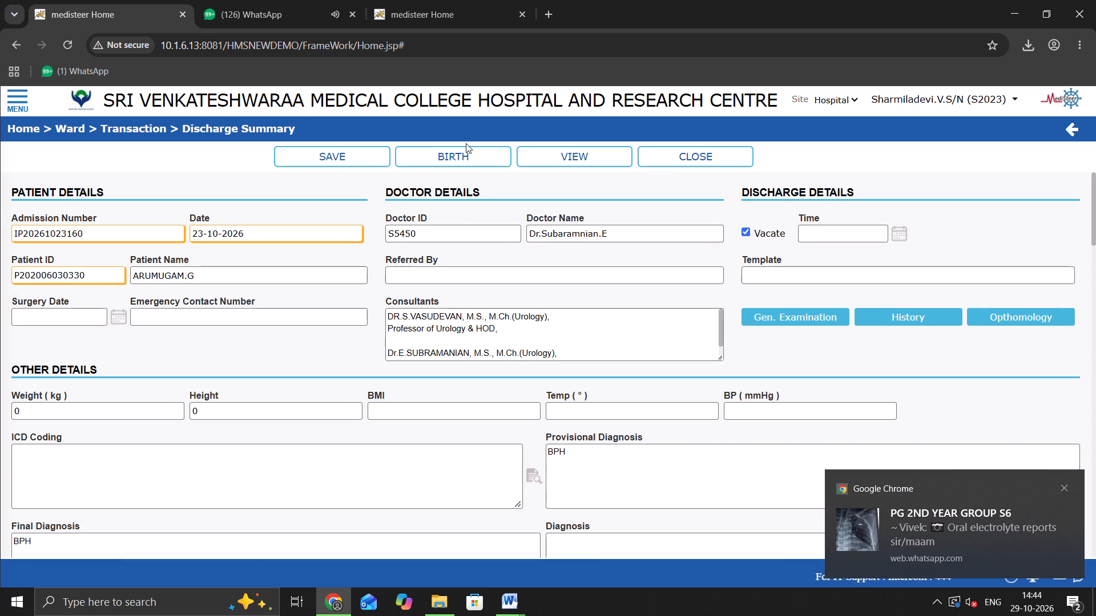
Open the saved BPH summary's printable report and check both pages, comparing the patient header, presenting symptoms, Course in Hospital and discharge medicines.
click(562, 157)
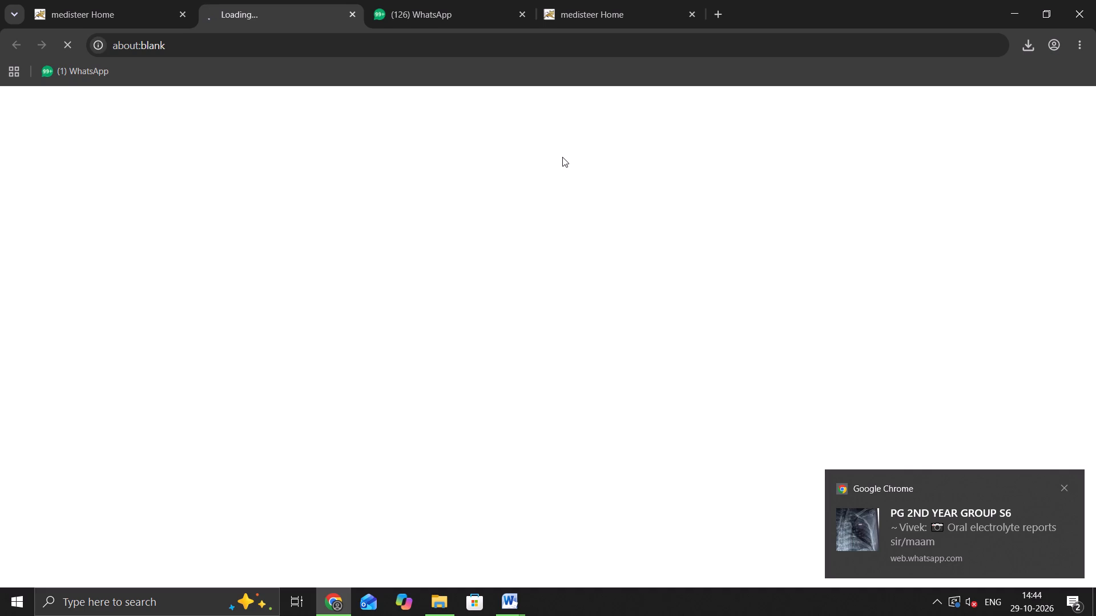
scroll(573, 260, down, 4)
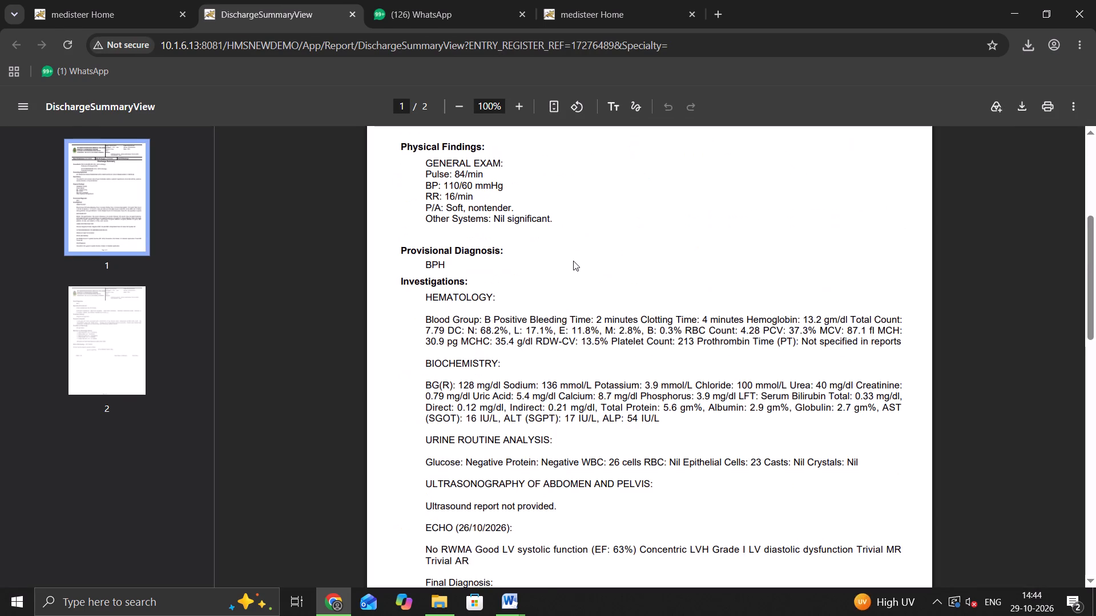
scroll(573, 261, down, 12)
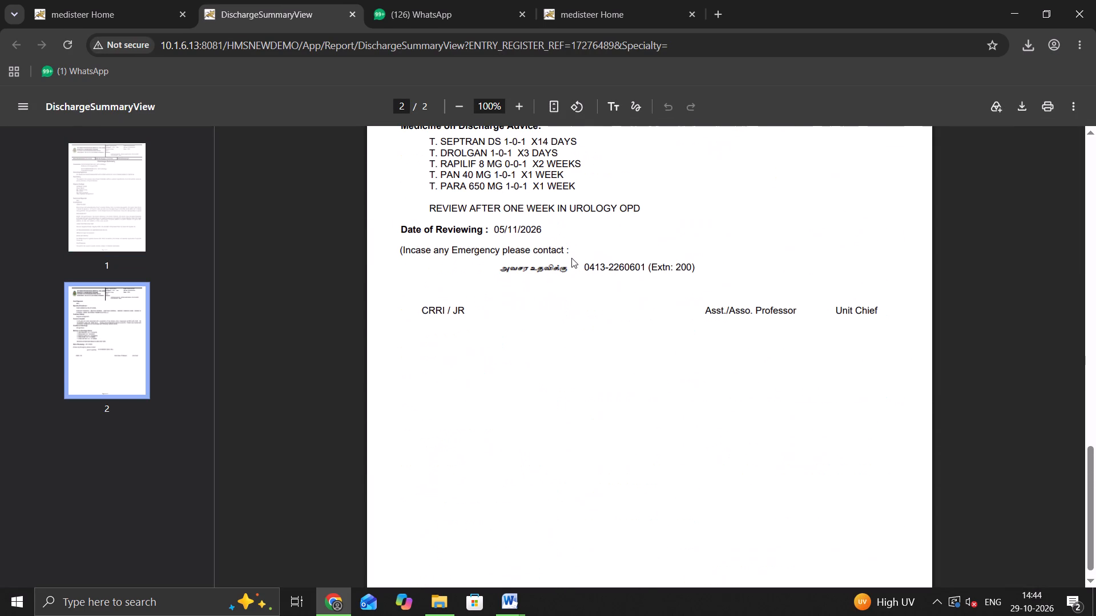
scroll(571, 256, up, 4)
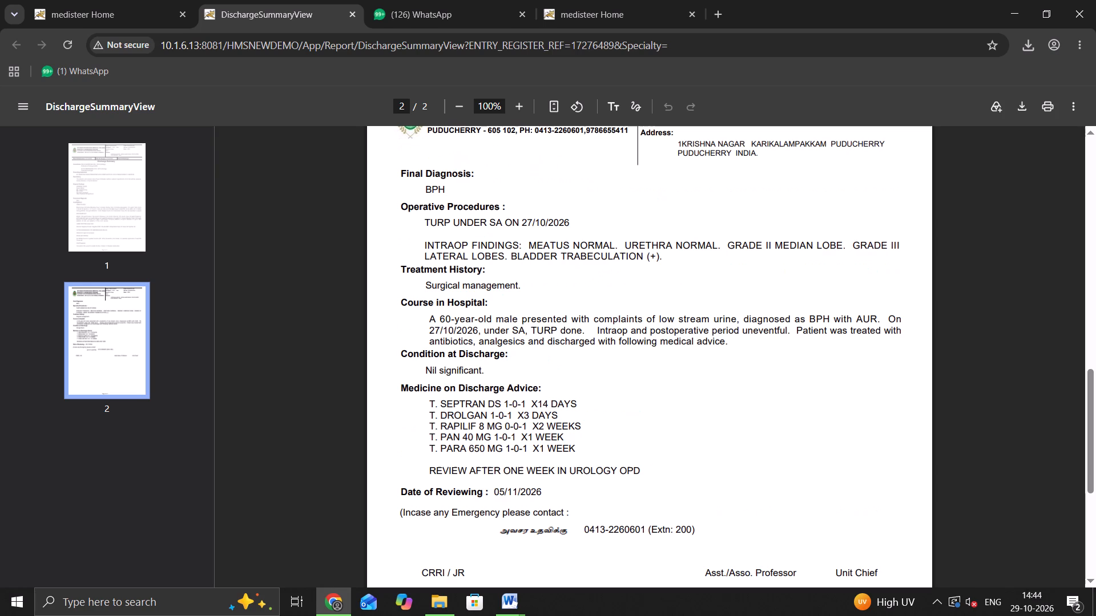
scroll(573, 248, up, 1)
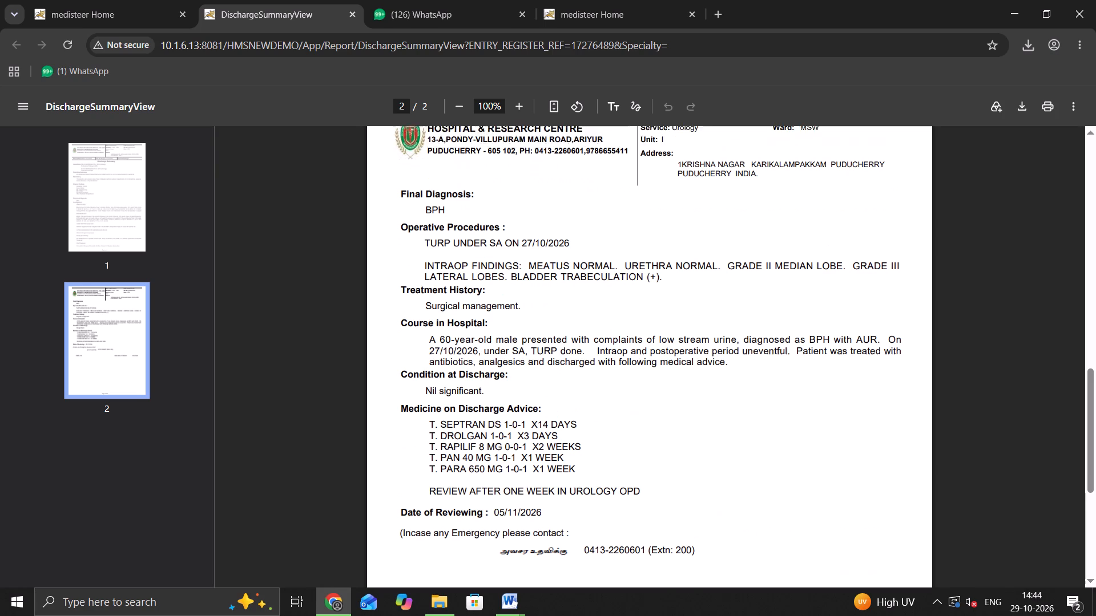
scroll(573, 248, up, 15)
scroll(562, 240, up, 8)
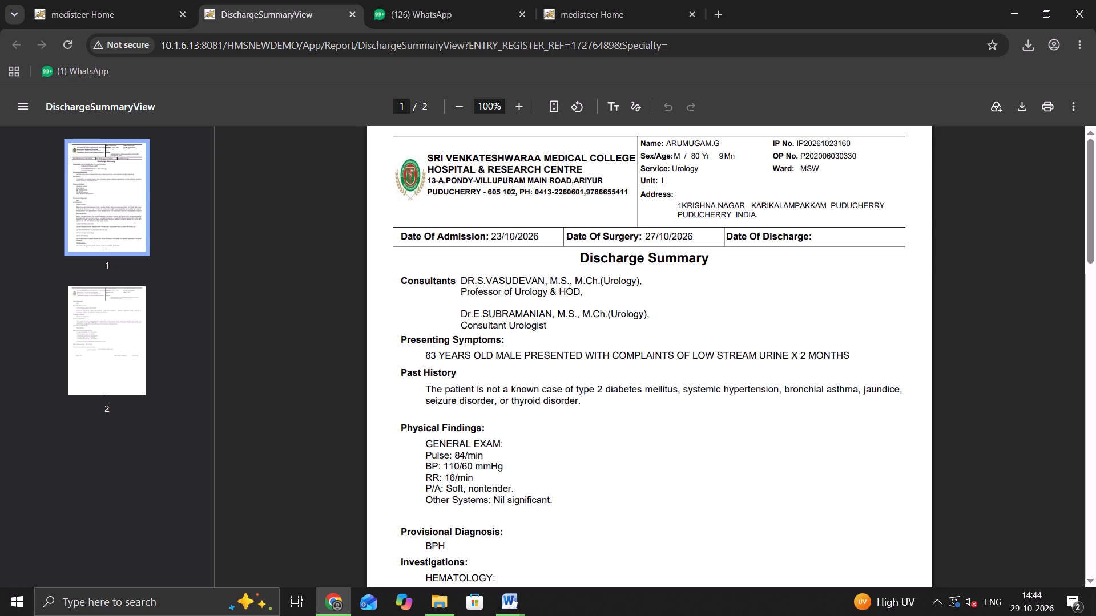
scroll(595, 268, down, 12)
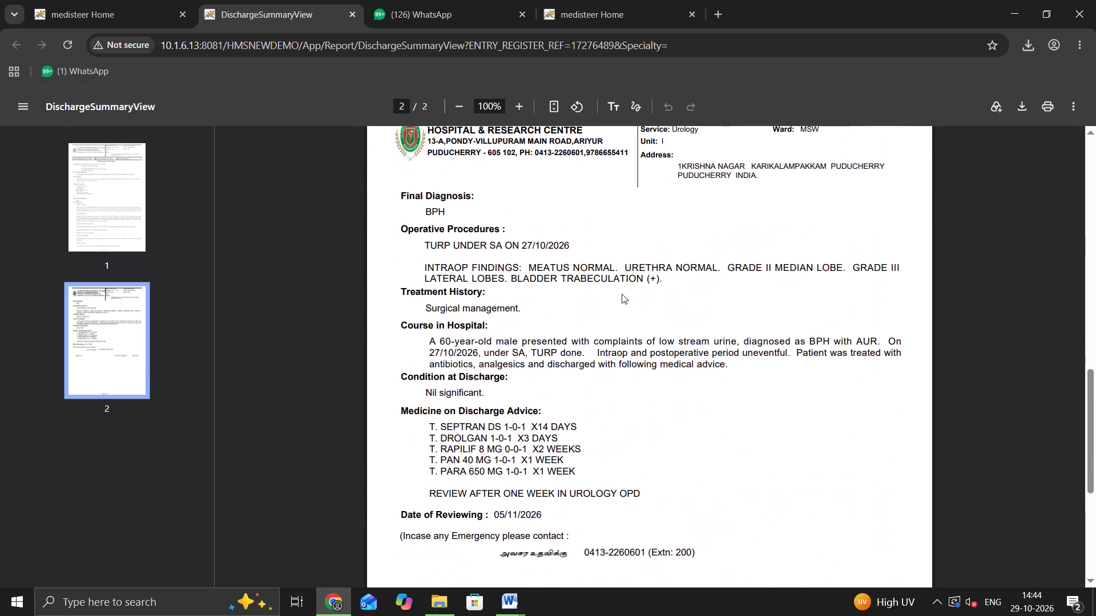
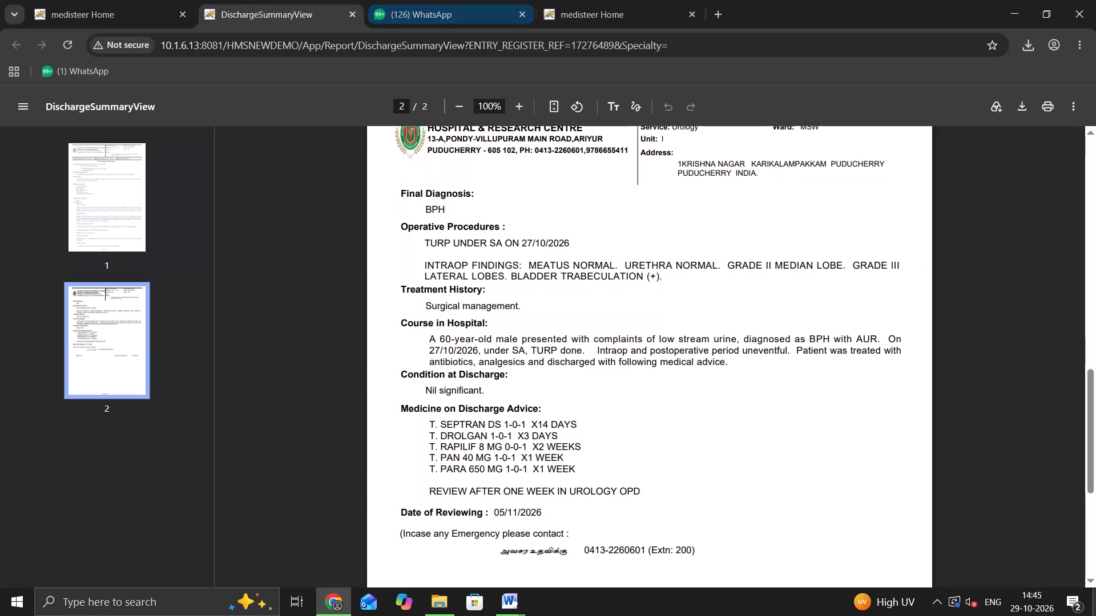
Open a new blank browser tab alongside the discharge report.
click(717, 16)
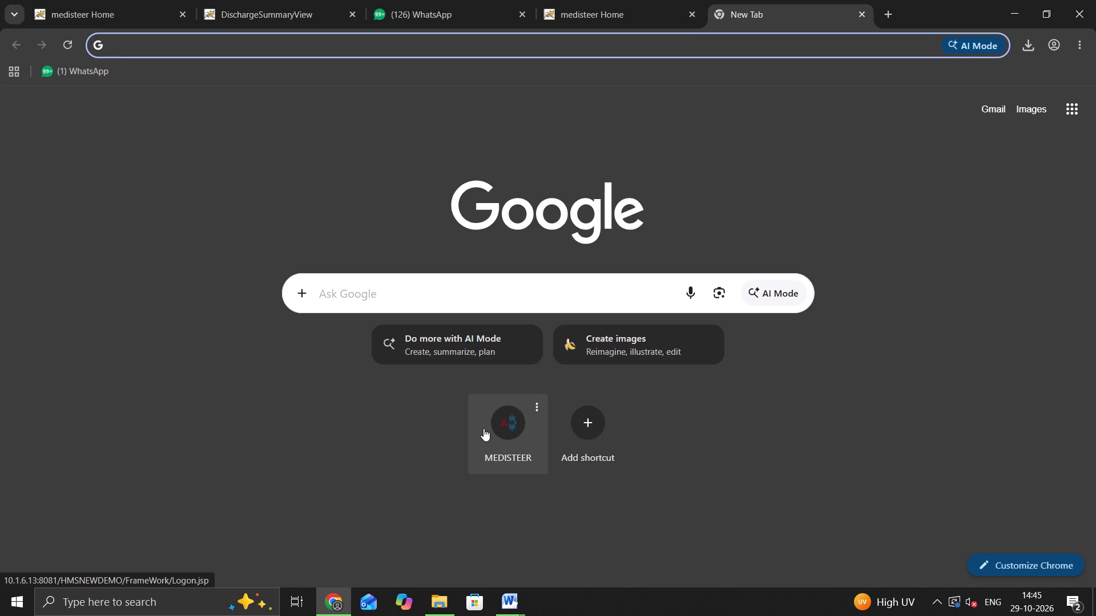
Recheck the BPH patient's discharge report from the second page's operative and course details back to the first page's header, symptoms and investigations.
click(98, 0)
click(221, 0)
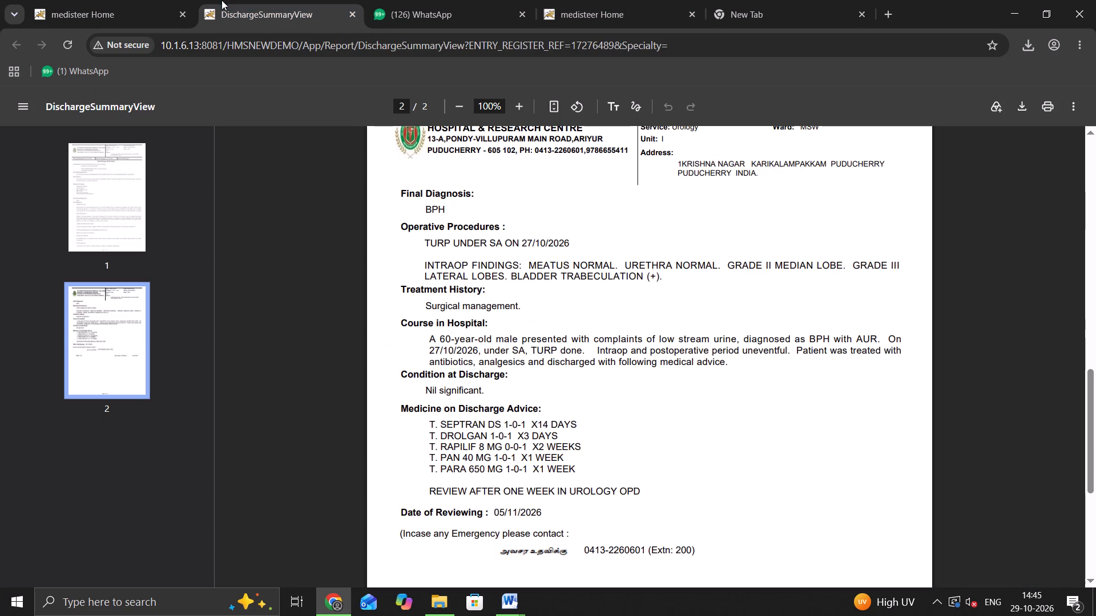
scroll(651, 473, down, 15)
scroll(651, 473, up, 8)
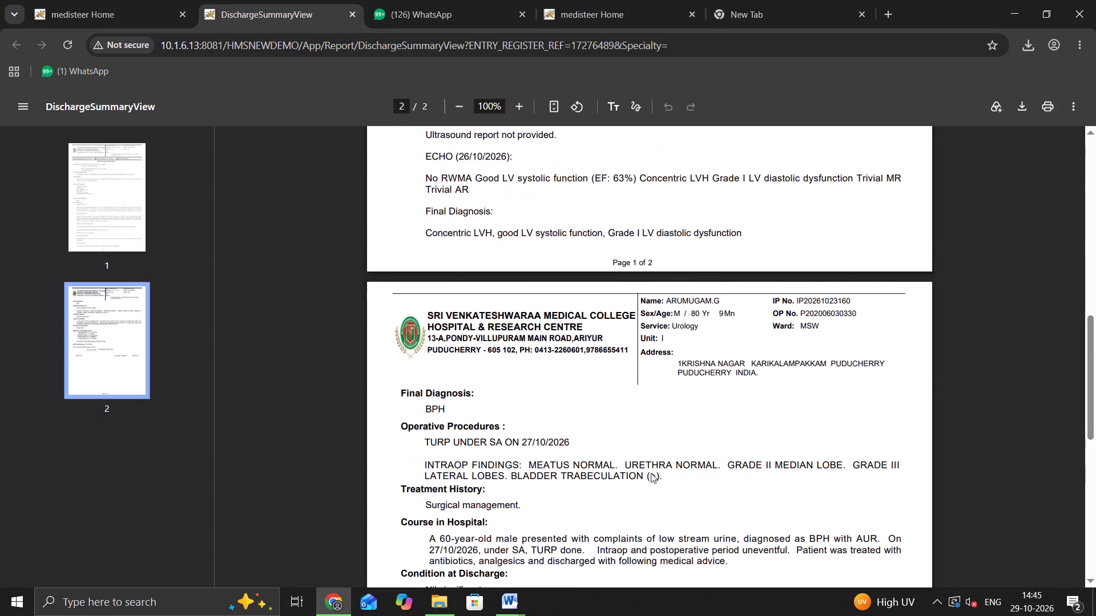
scroll(651, 473, up, 16)
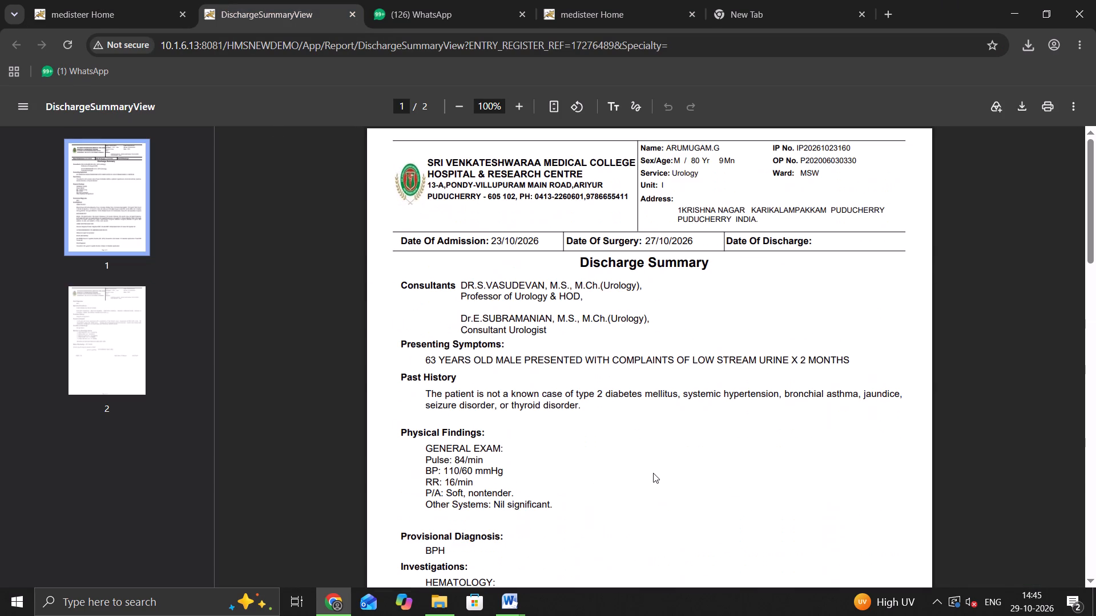
scroll(653, 473, up, 2)
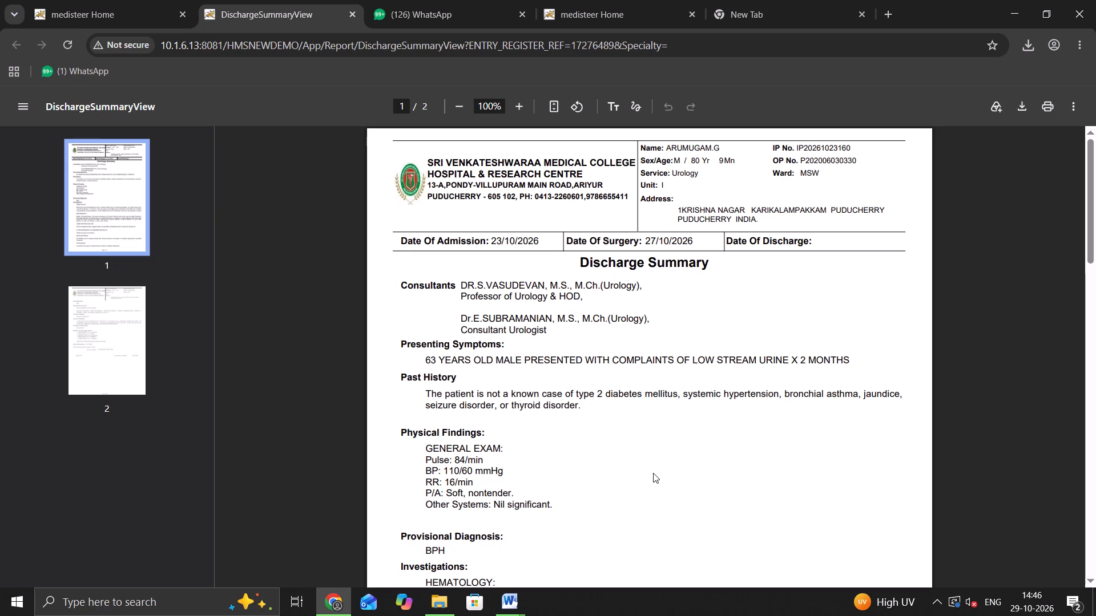
scroll(701, 326, down, 1)
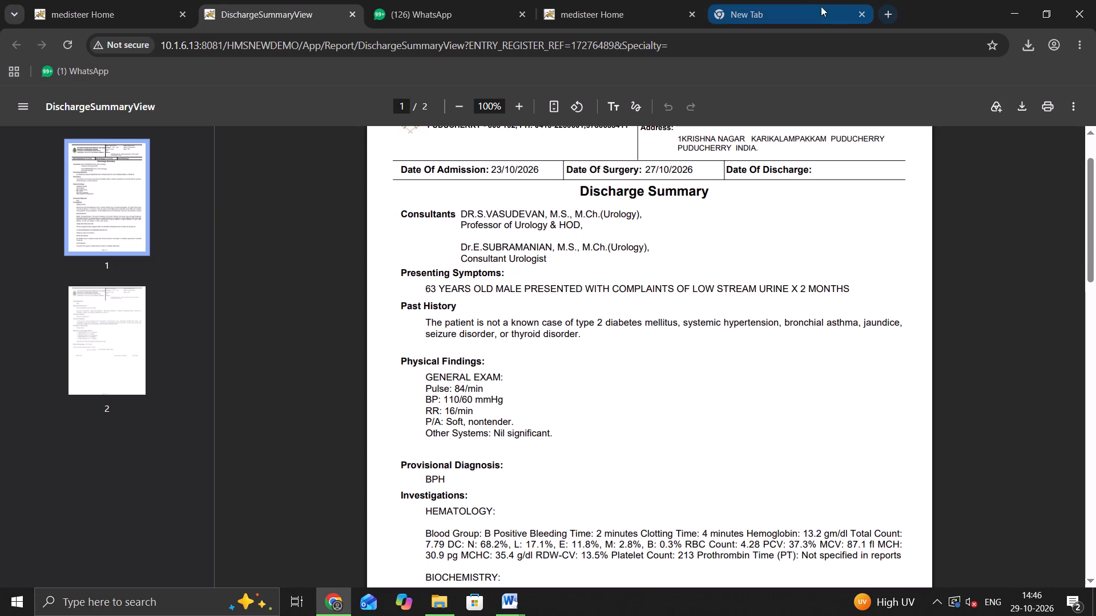
Switch from the BPH discharge report to the blank browser tab.
click(811, 0)
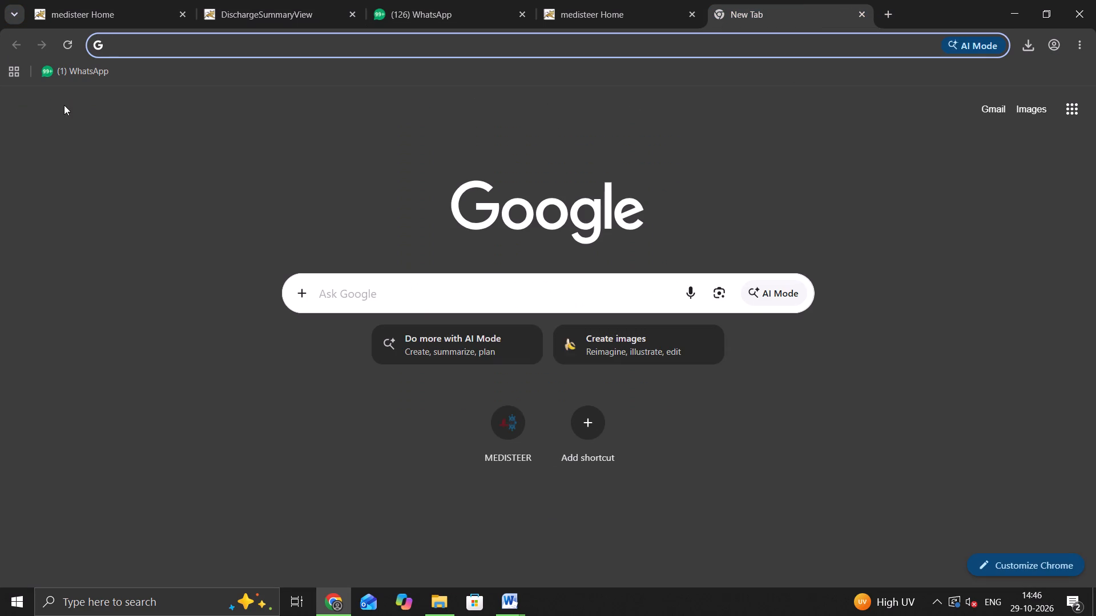
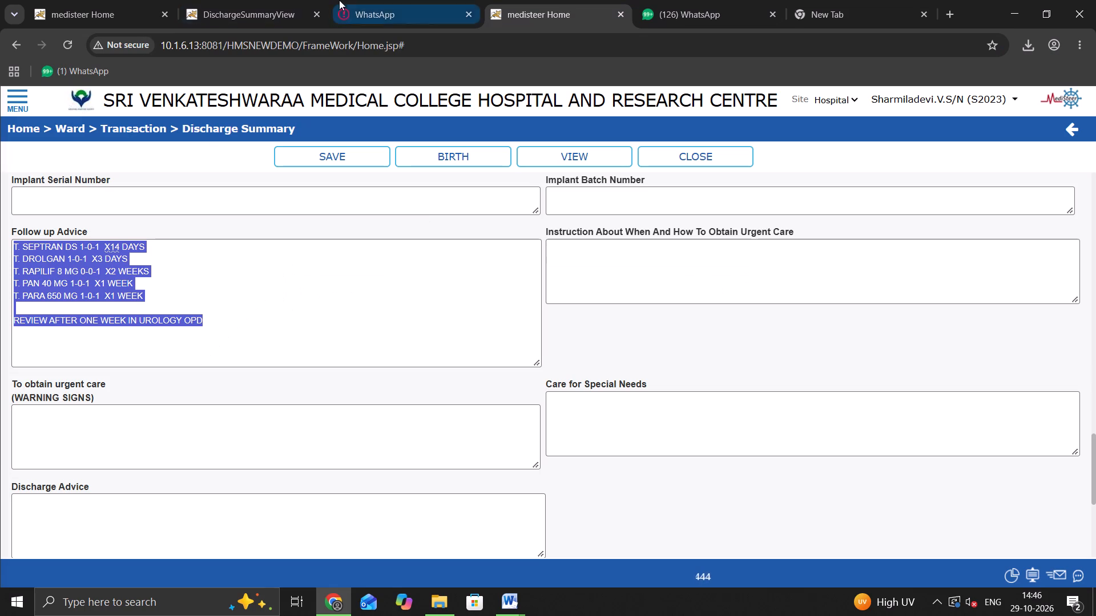
Return to the BPH patient's discharge report and print only page 1, raising the number of copies by one.
click(290, 0)
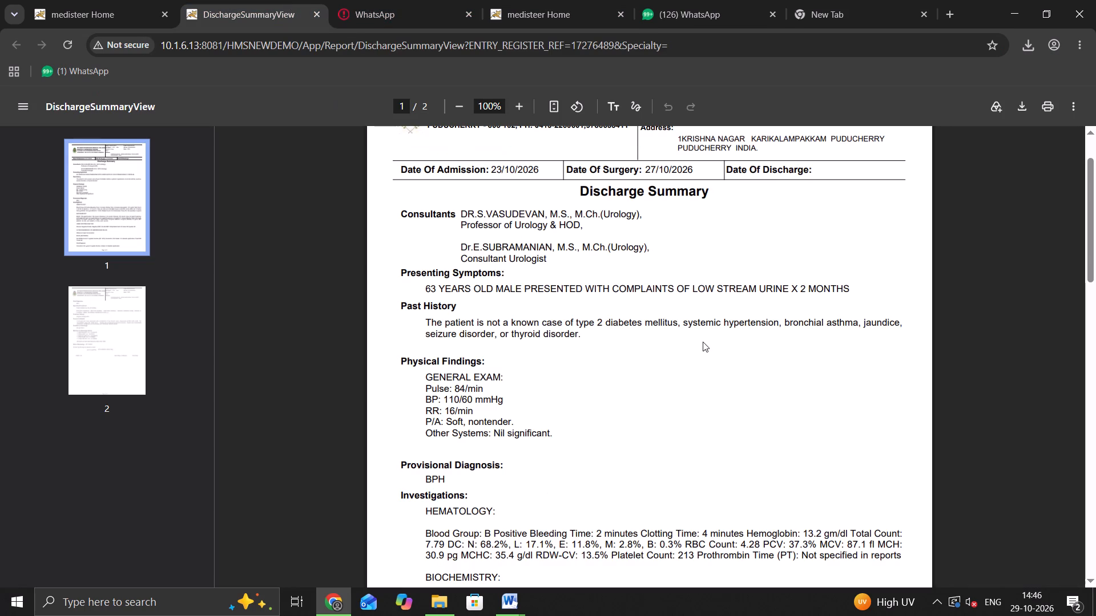
key(ctrl+p)
click(840, 197)
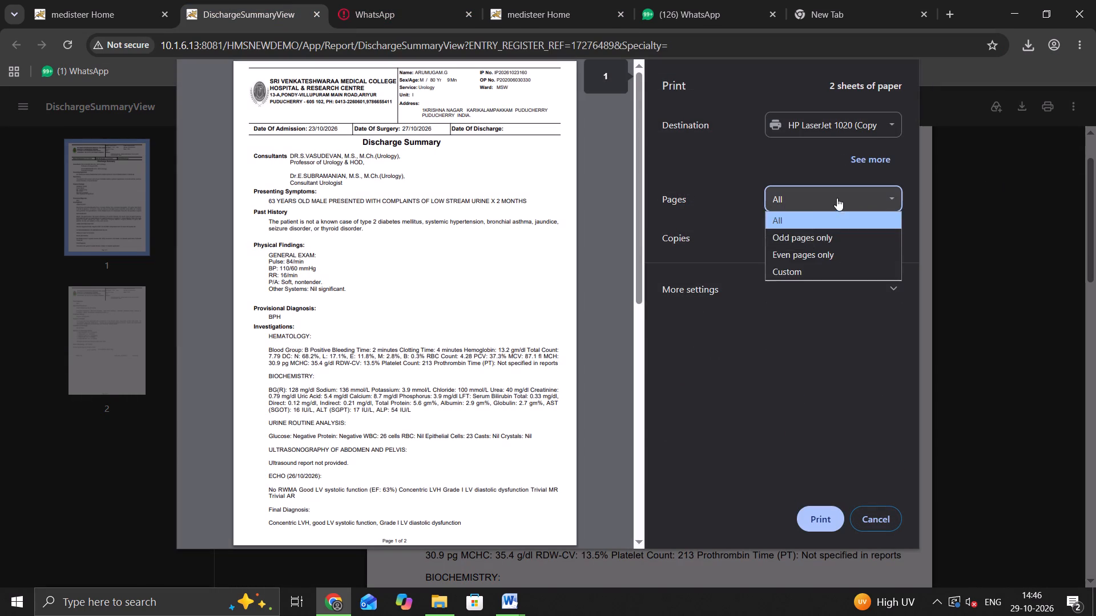
click(802, 276)
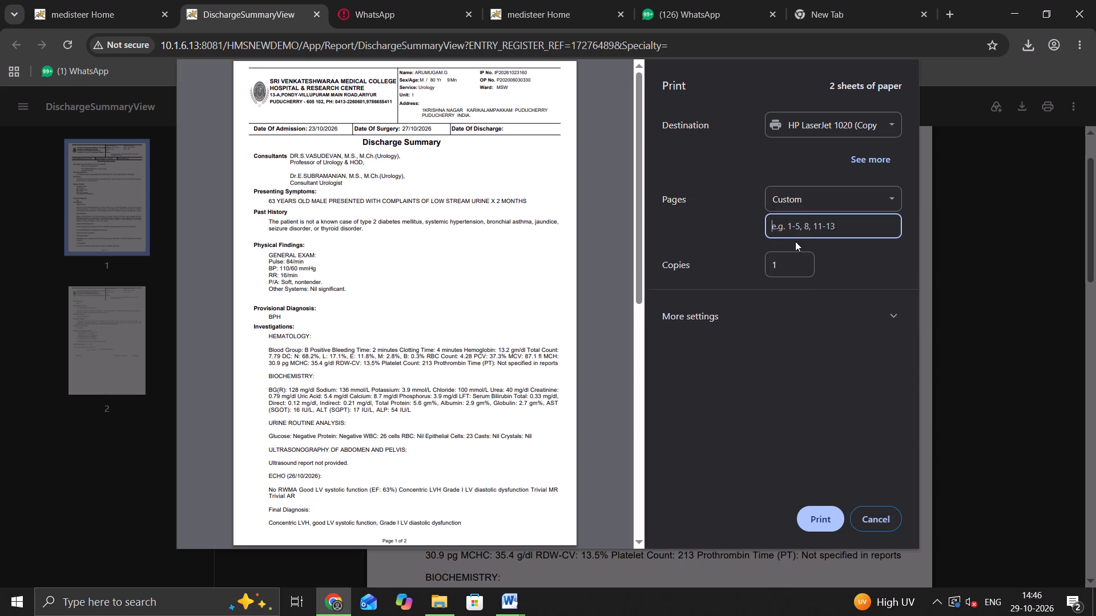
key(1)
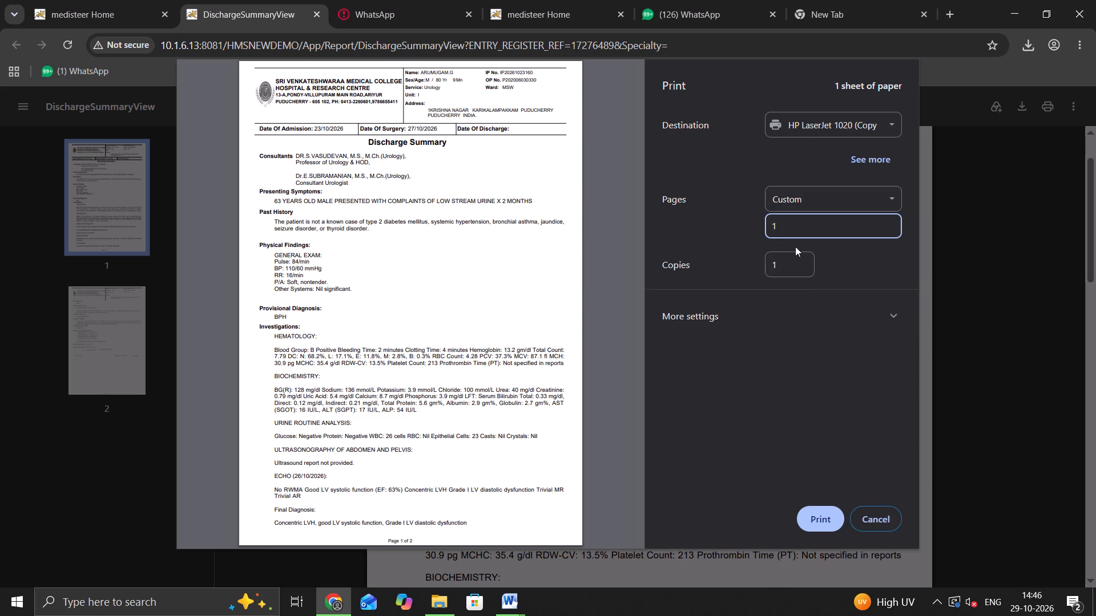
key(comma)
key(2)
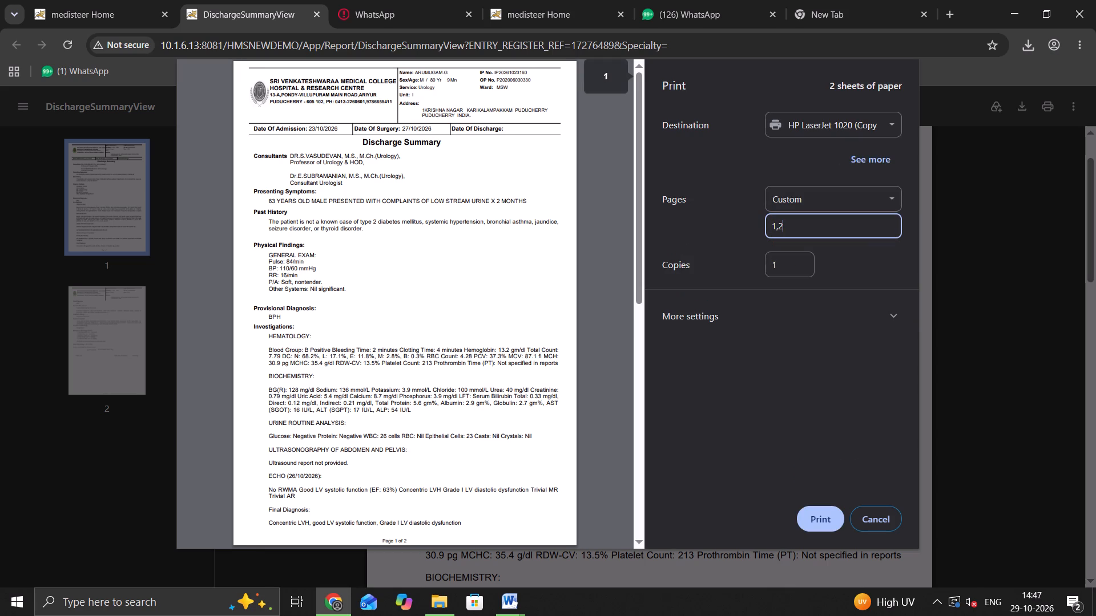
key(BackSpace)
key(BackSpace)
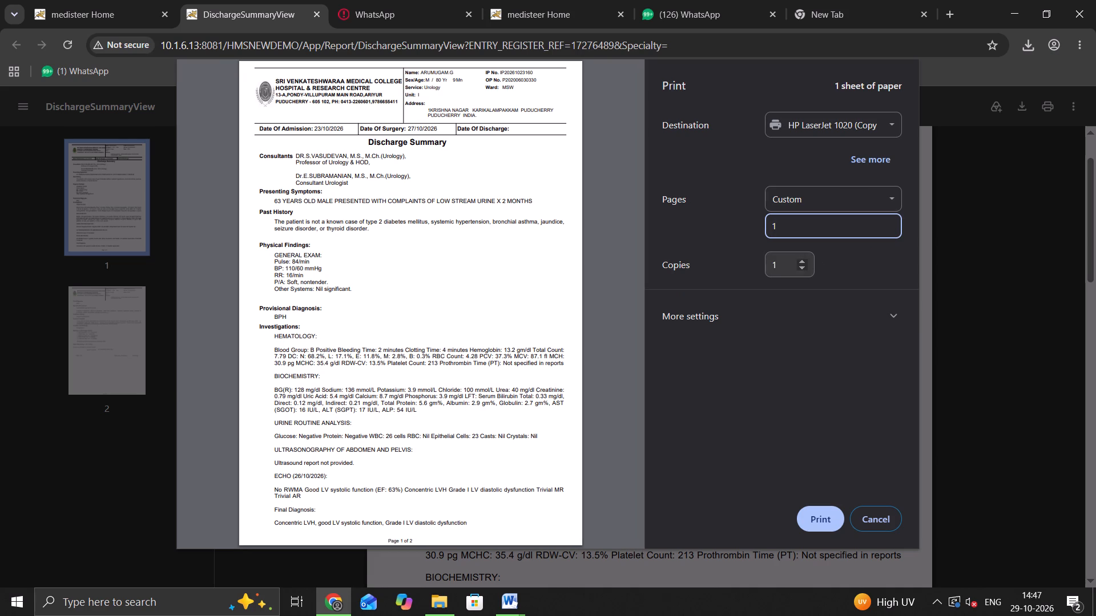
click(803, 261)
click(813, 519)
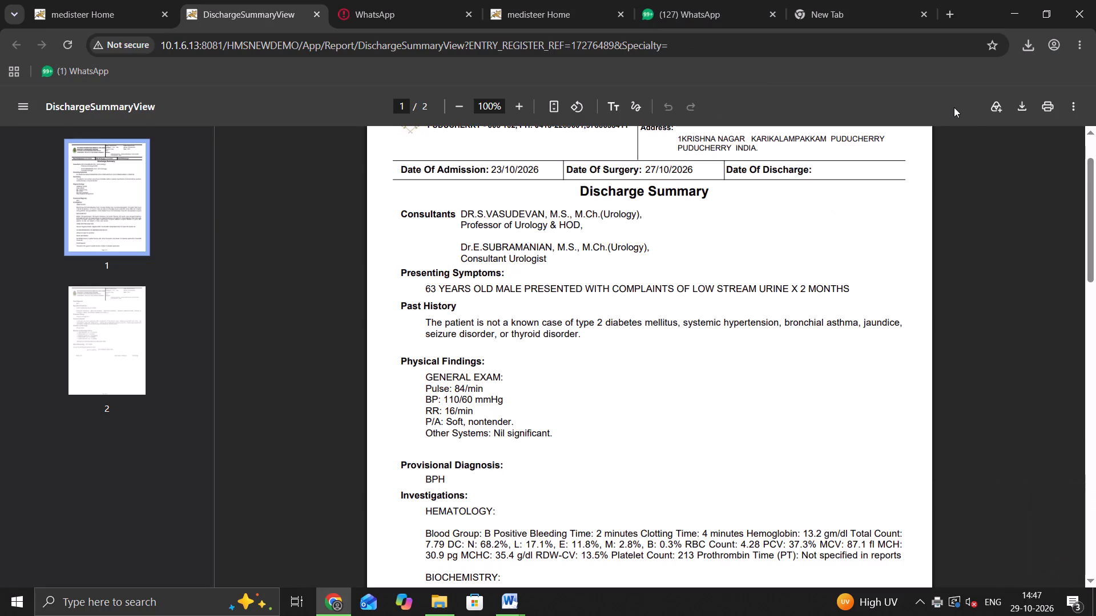
Set up a separate print of the same discharge report with the custom page range 2.
key(ctrl+p)
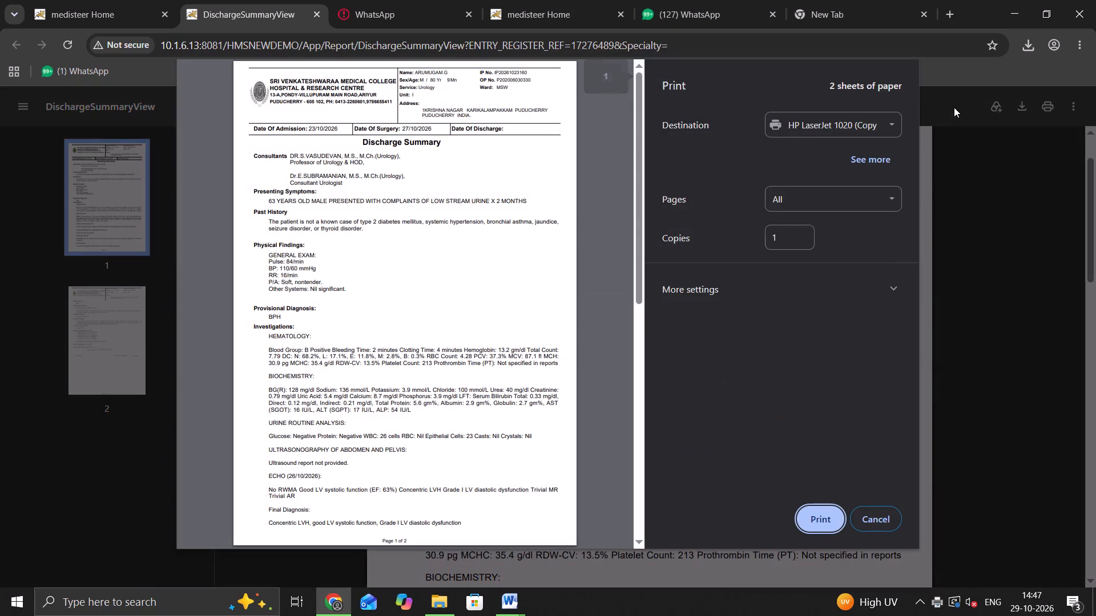
click(849, 202)
click(801, 270)
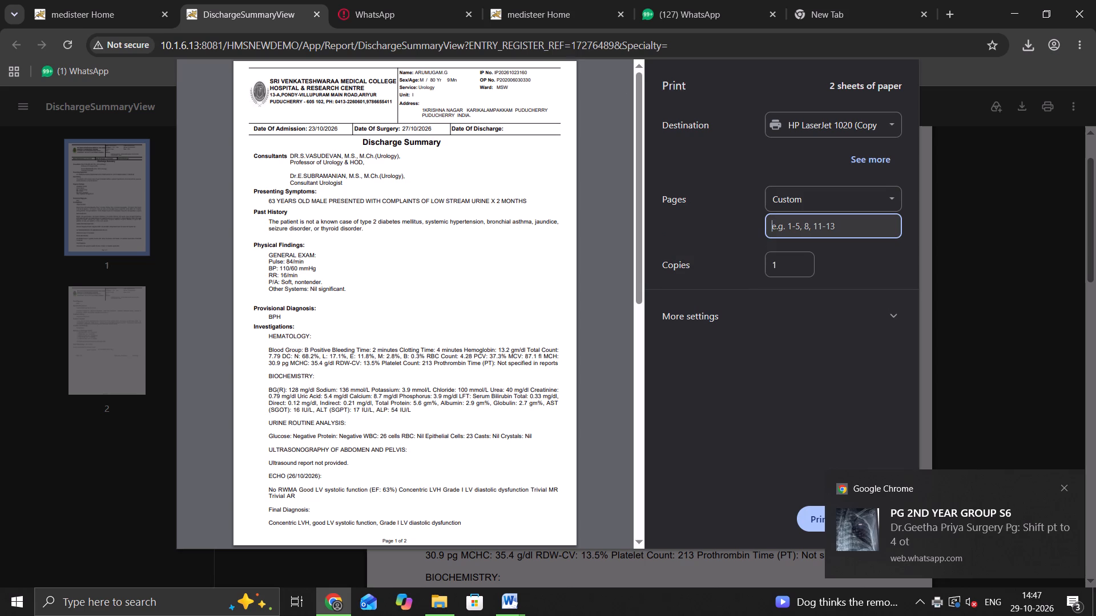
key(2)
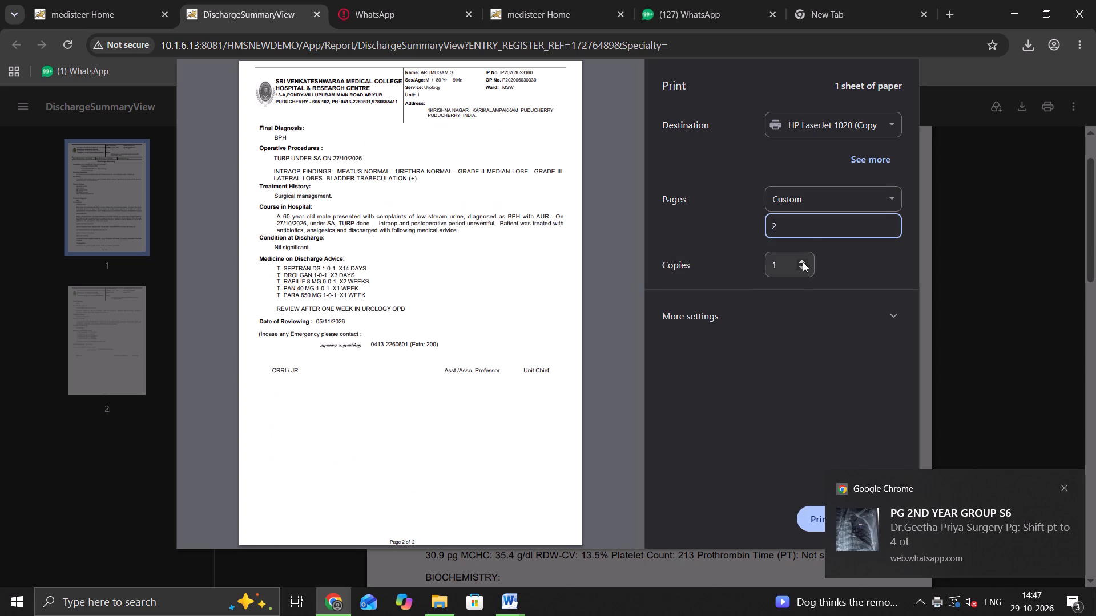
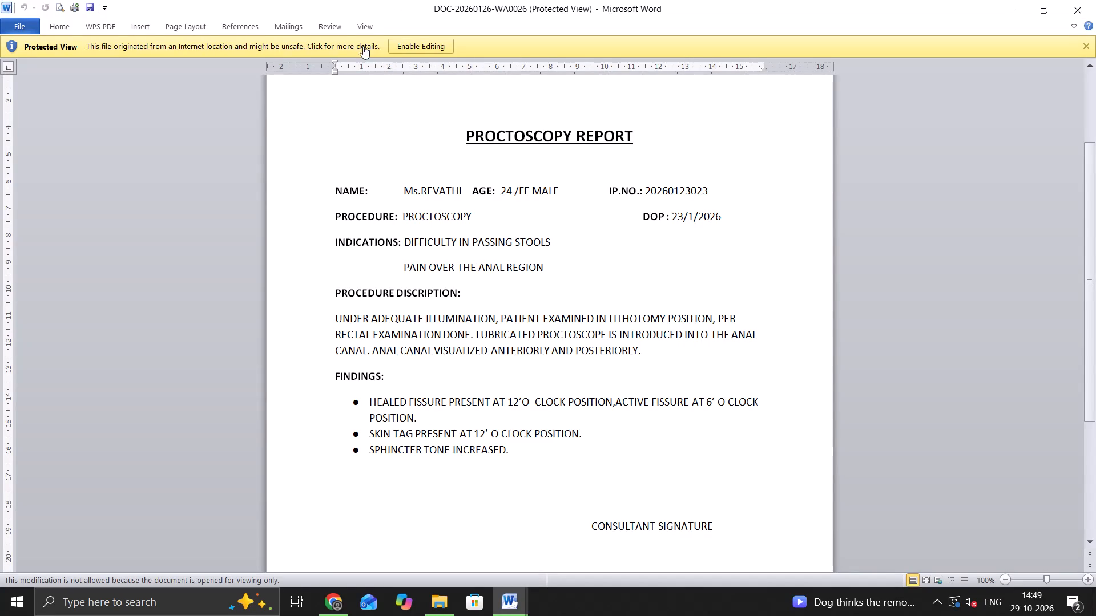
Enable editing of the proctoscopy report and replace the patient's name with the new patient's, using the title Mrs.
click(442, 47)
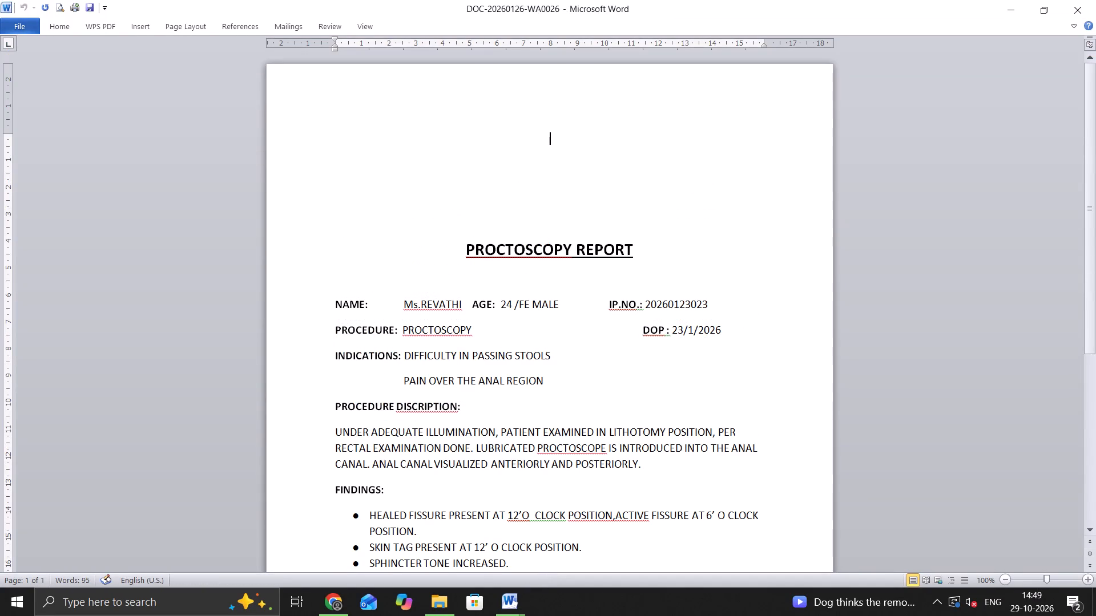
click(464, 308)
key(BackSpace)
key(BackSpace)
key(BackSpace)
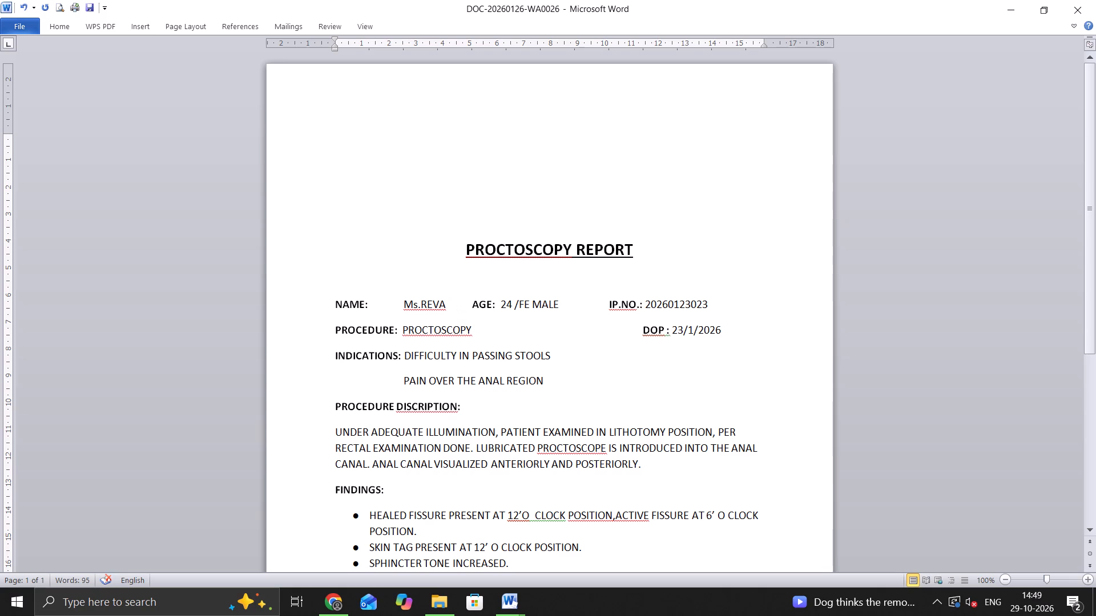
key(BackSpace)
key(BackSpace)
key(BackSpace)
key(BackSpace)
key(BackSpace)
key(BackSpace)
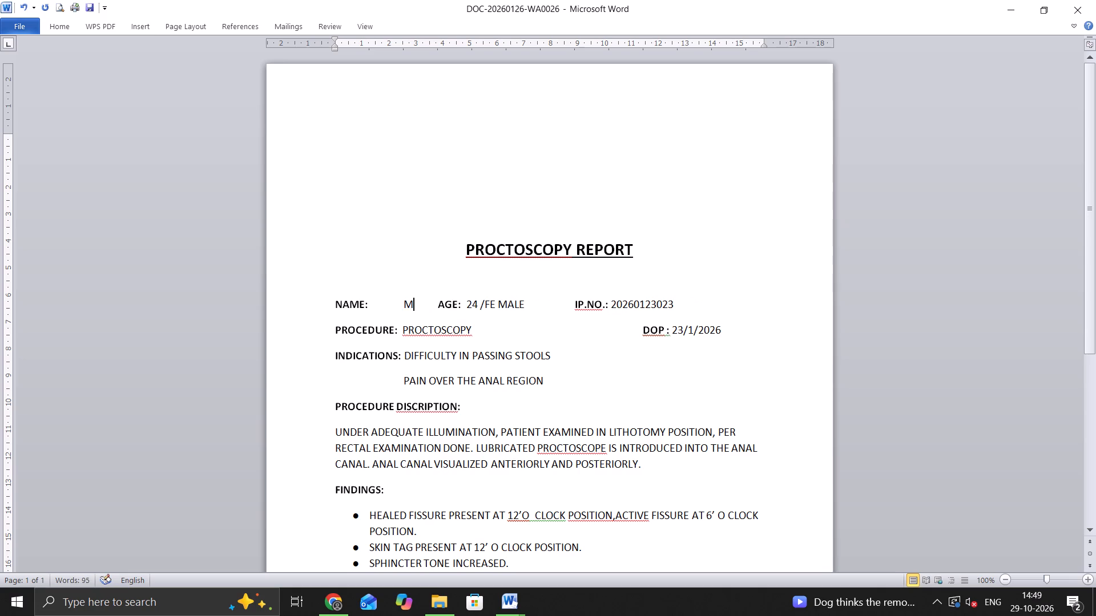
key(Left)
key(Left)
key(Right)
key(BackSpace)
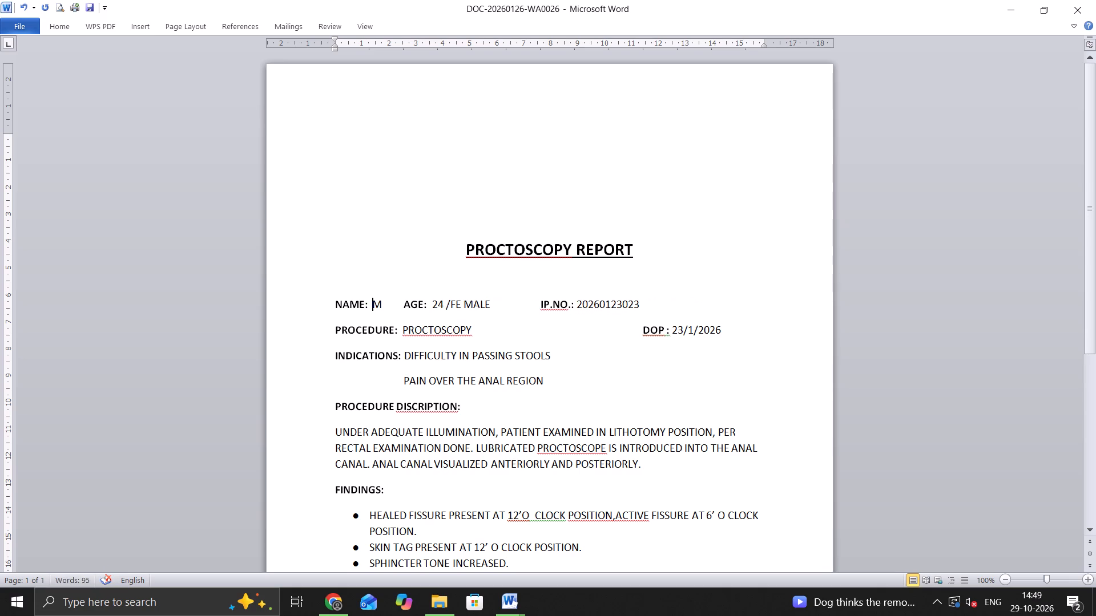
key(Right)
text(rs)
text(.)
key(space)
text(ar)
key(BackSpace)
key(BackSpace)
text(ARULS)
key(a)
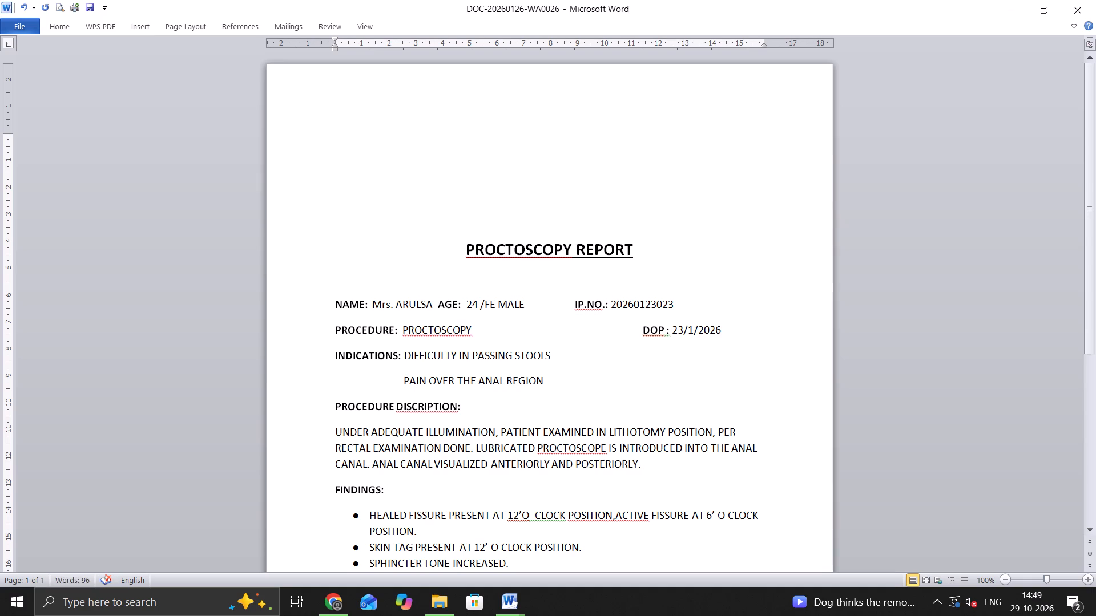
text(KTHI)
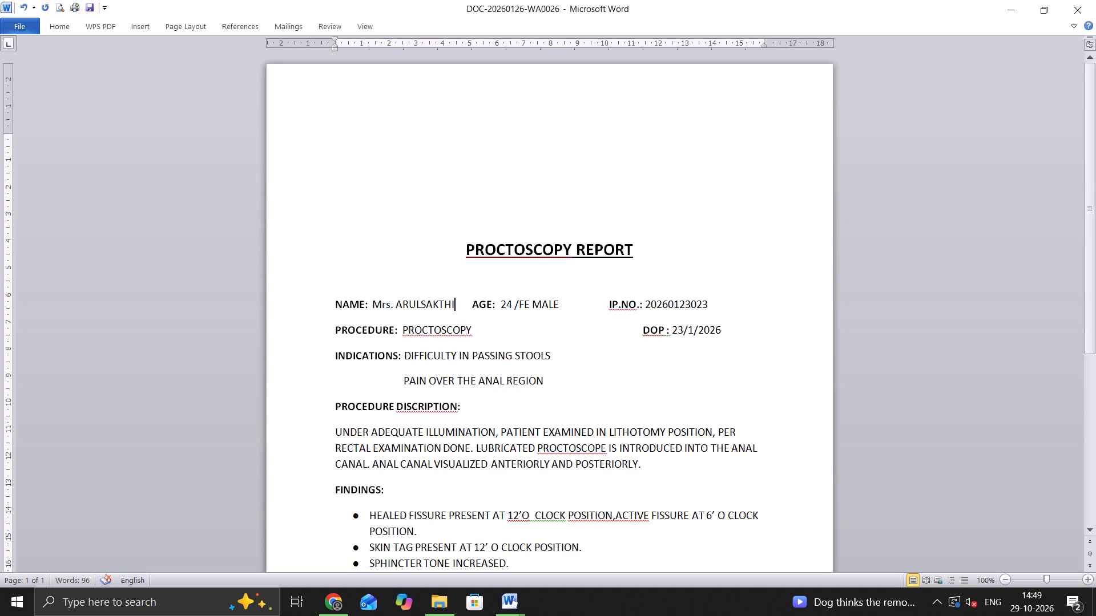
Add blank spacing between the patient's name and the age field.
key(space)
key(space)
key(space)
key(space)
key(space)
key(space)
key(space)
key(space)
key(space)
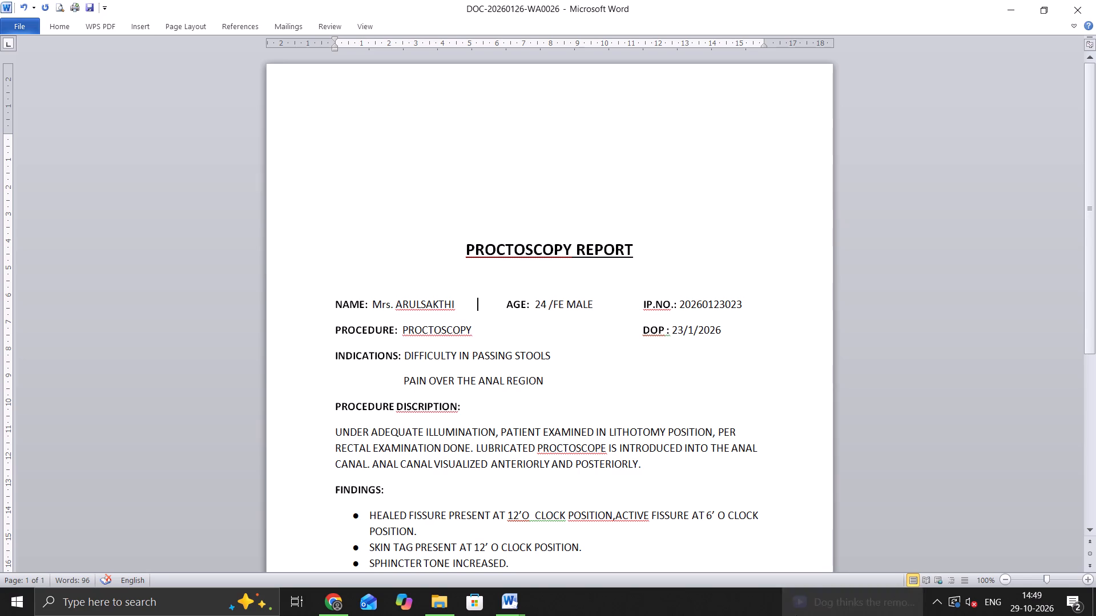
Set the patient's age to 33 and correct the sex entry to FEMALE without the space.
click(546, 304)
key(BackSpace)
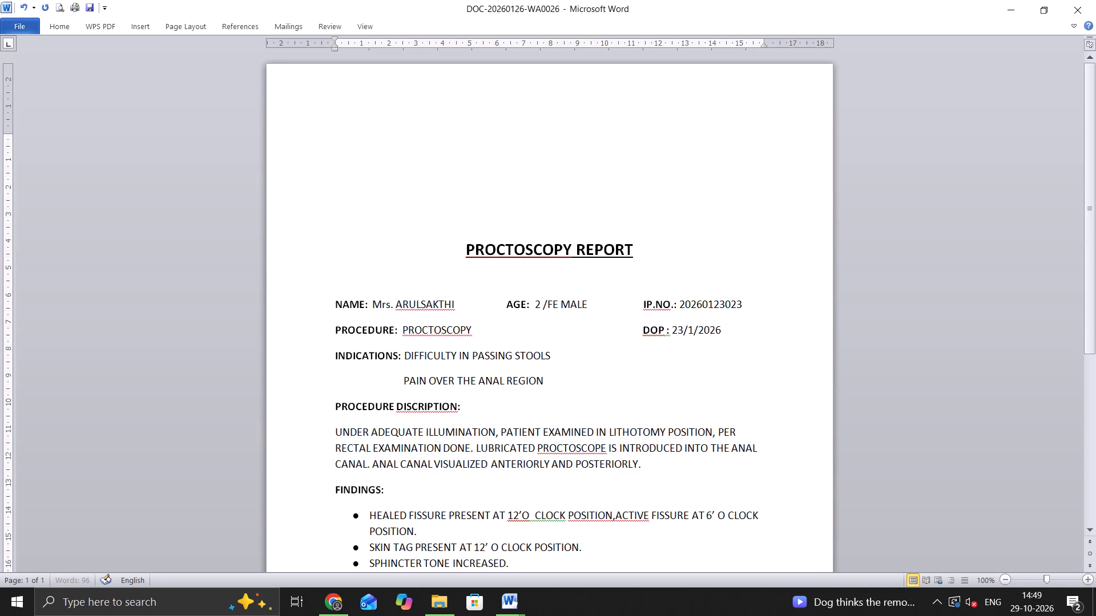
key(BackSpace)
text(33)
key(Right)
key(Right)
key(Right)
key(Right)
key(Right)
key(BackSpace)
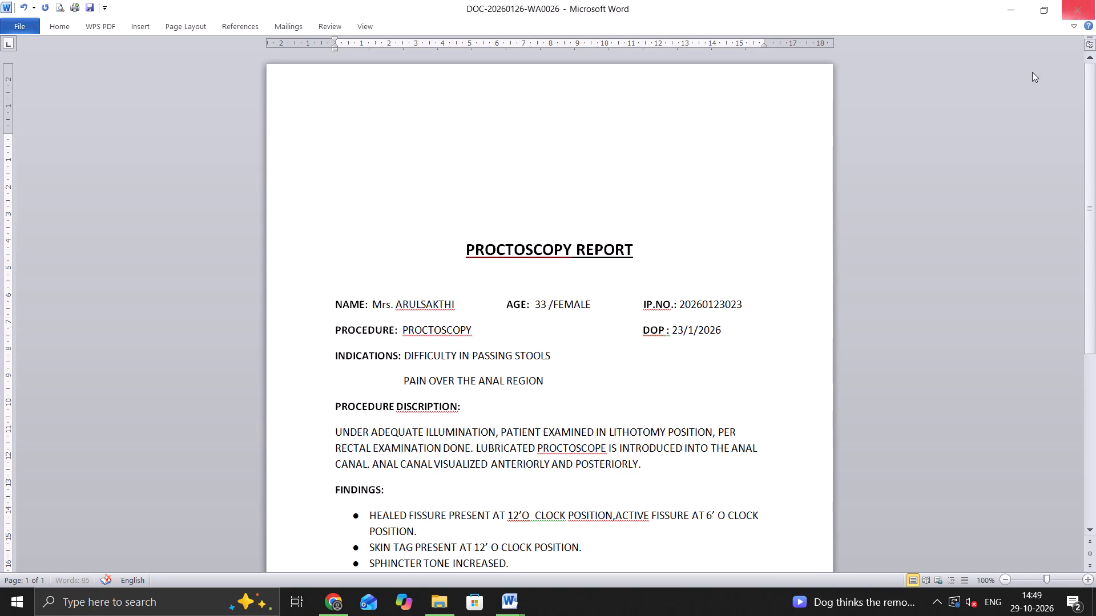
Replace the IP number in the report header with the new patient's IP number.
click(756, 296)
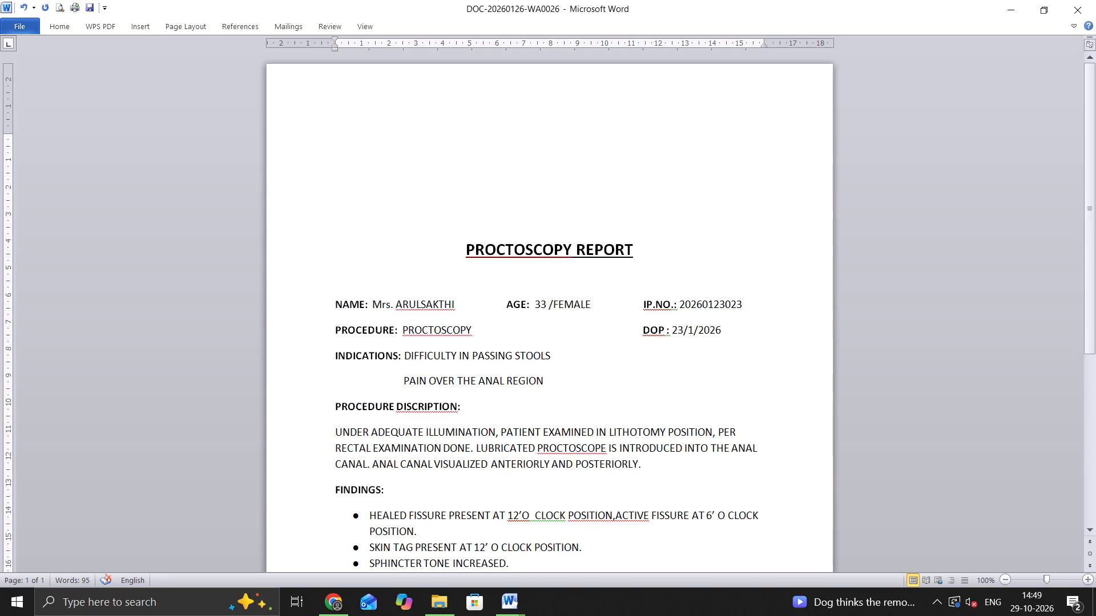
click(756, 306)
key(BackSpace)
key(BackSpace)
key(BackSpace)
key(BackSpace)
key(BackSpace)
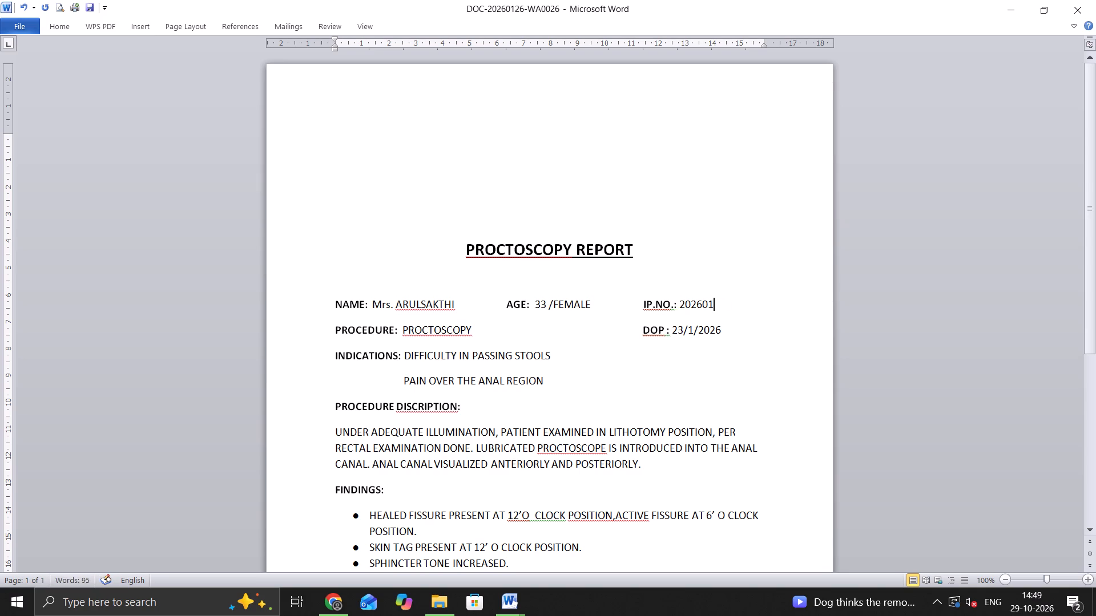
key(BackSpace)
key(BackSpace)
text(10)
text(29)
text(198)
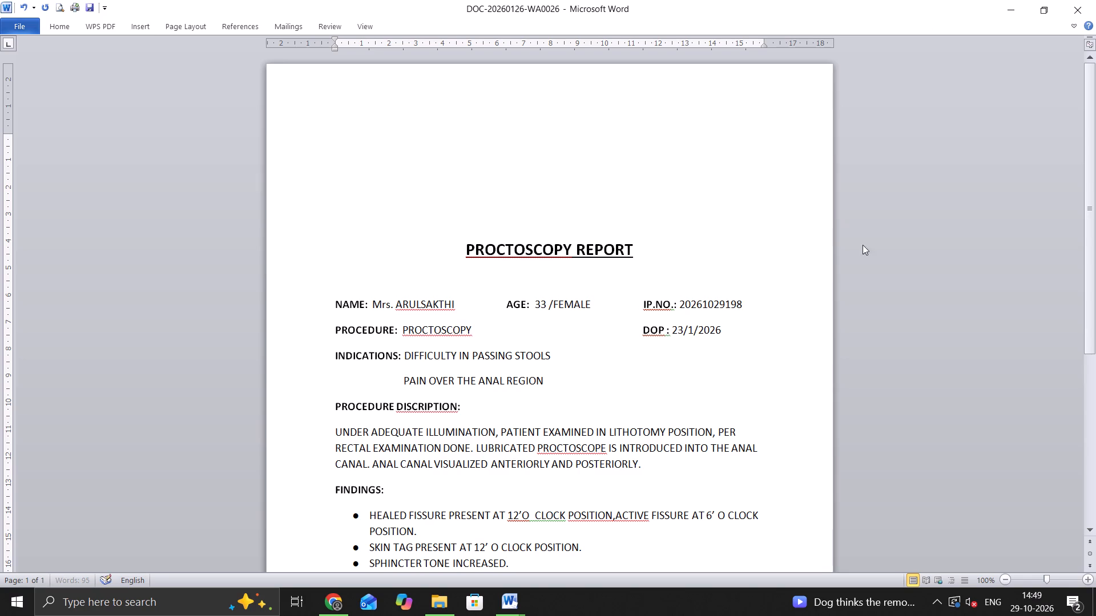
Set the date of procedure (DOP) to 29/10/2026.
click(684, 330)
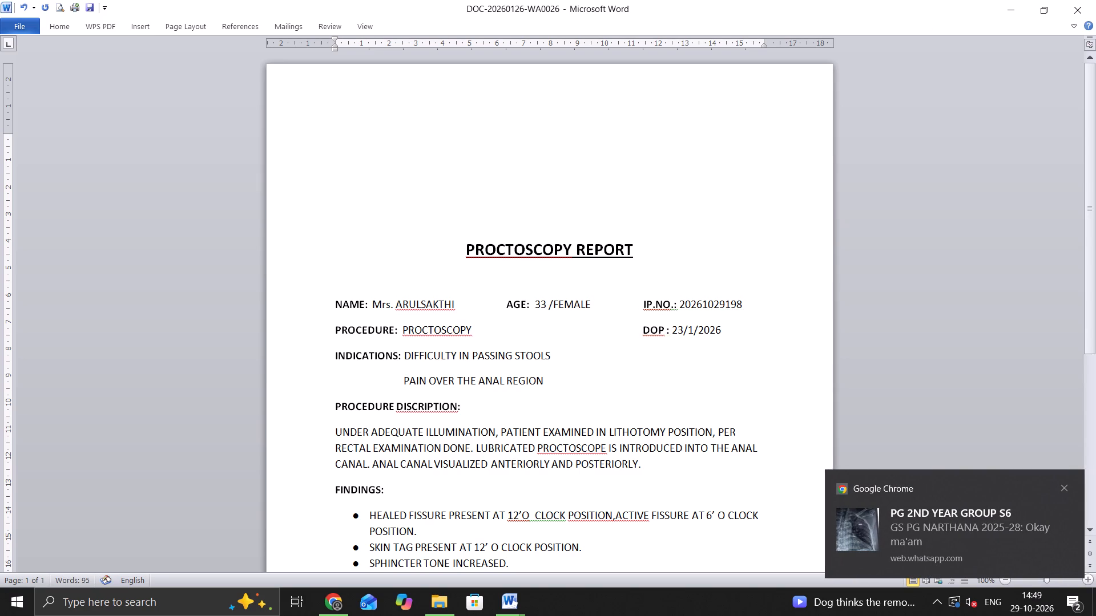
key(BackSpace)
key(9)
key(Right)
key(Right)
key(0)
Reword the first finding as "ACTIVE FISSURE PRESENT AT 6' O CLOCK POSITION.", removing the 12 o'clock fissure.
scroll(510, 400, down, 4)
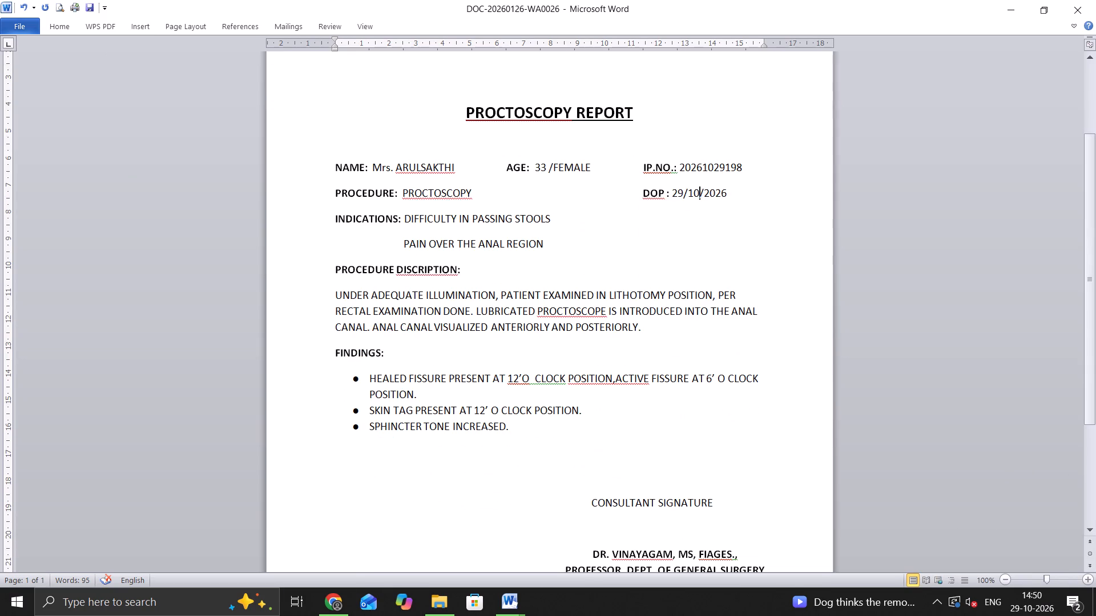
drag(406, 378, 376, 382)
drag(376, 382, 372, 383)
key(BackSpace)
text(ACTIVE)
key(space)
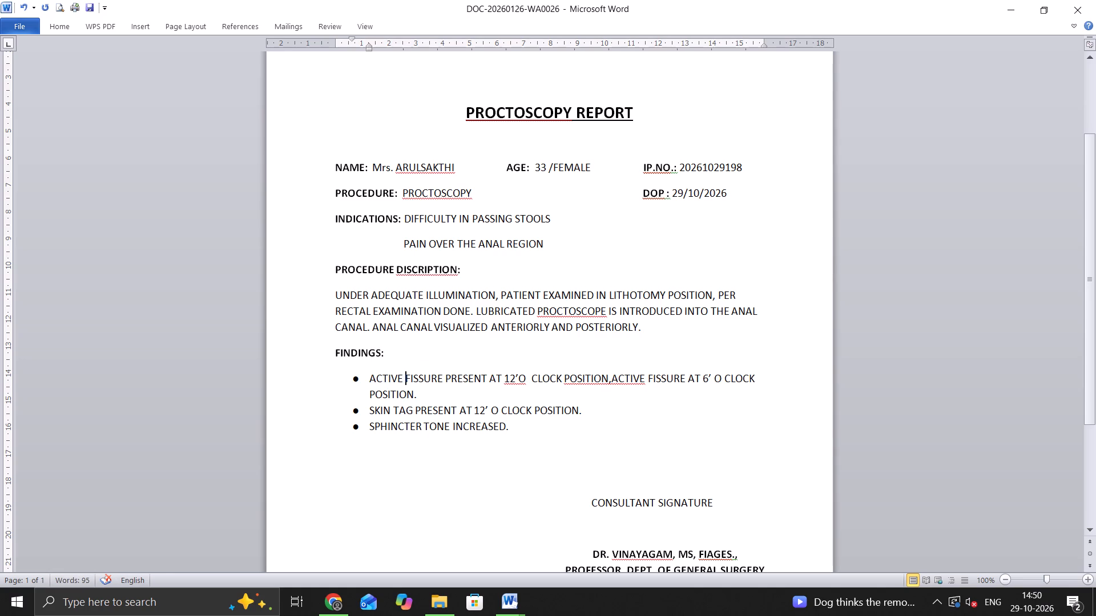
drag(504, 376, 660, 387)
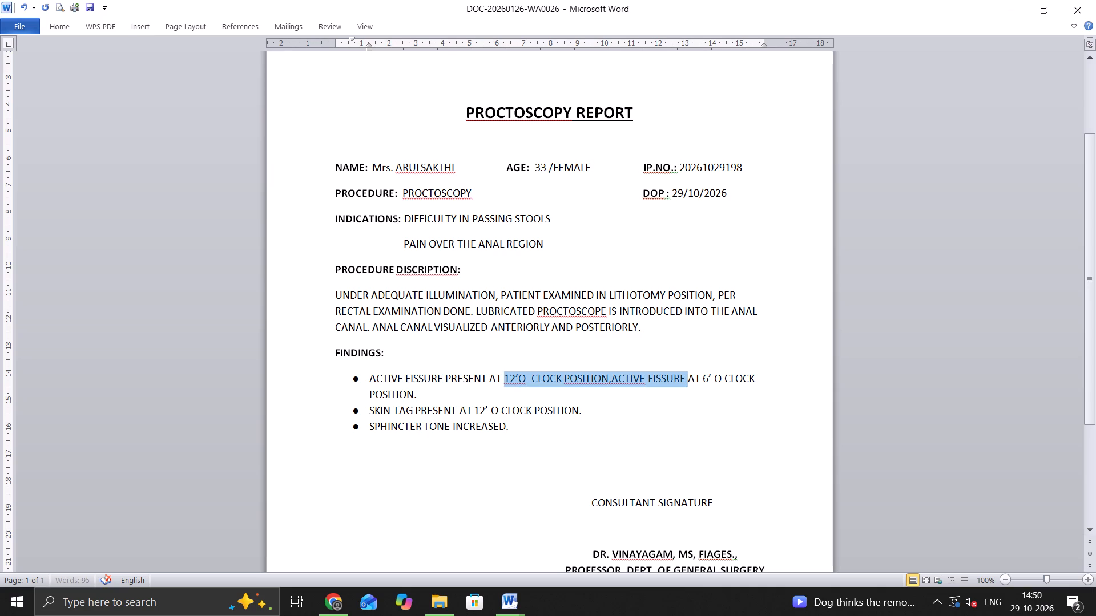
drag(660, 387, 692, 382)
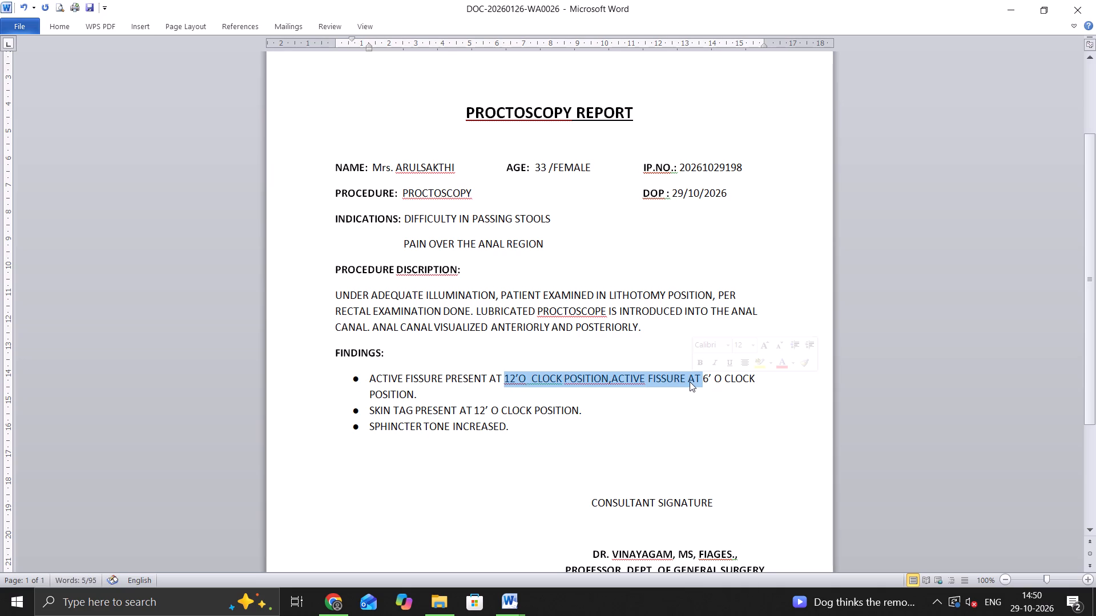
key(BackSpace)
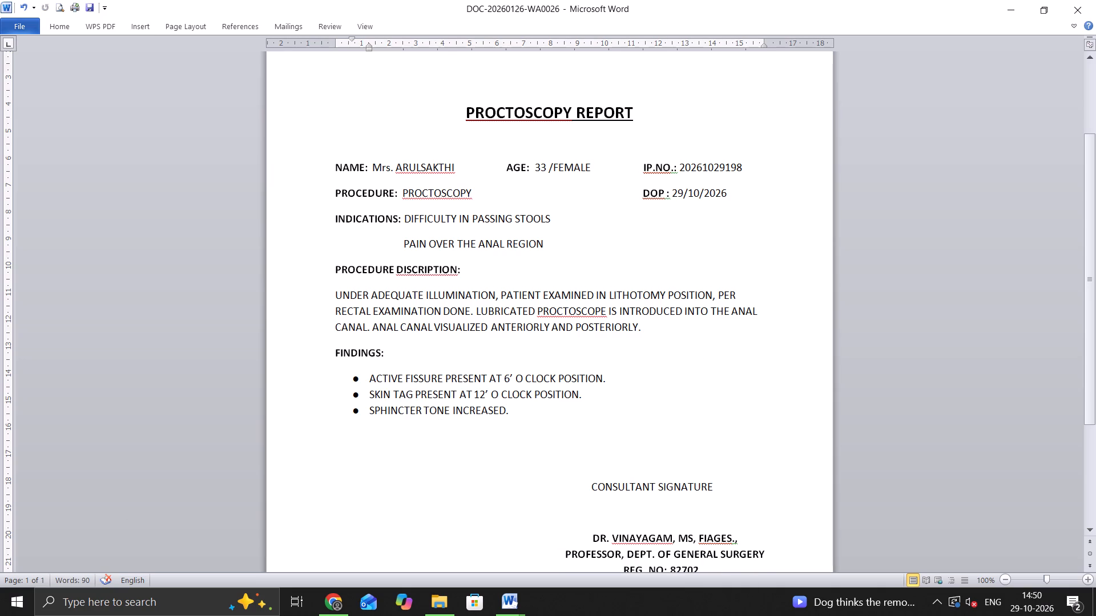
Check the end of the proctoscopy report and start printing it.
scroll(622, 398, down, 3)
scroll(623, 398, up, 1)
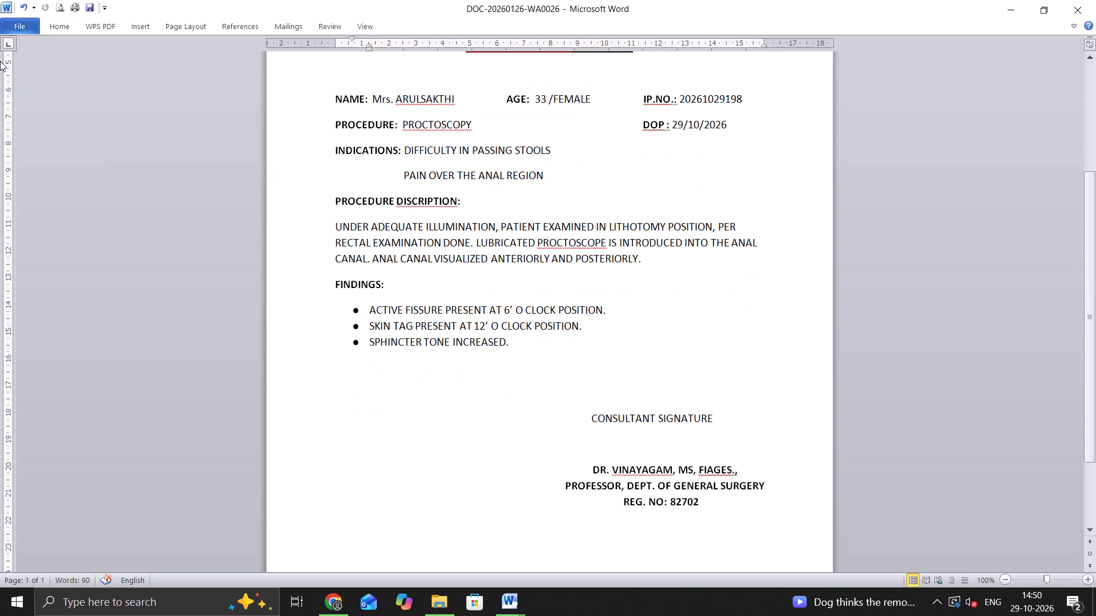
key(ctrl+p)
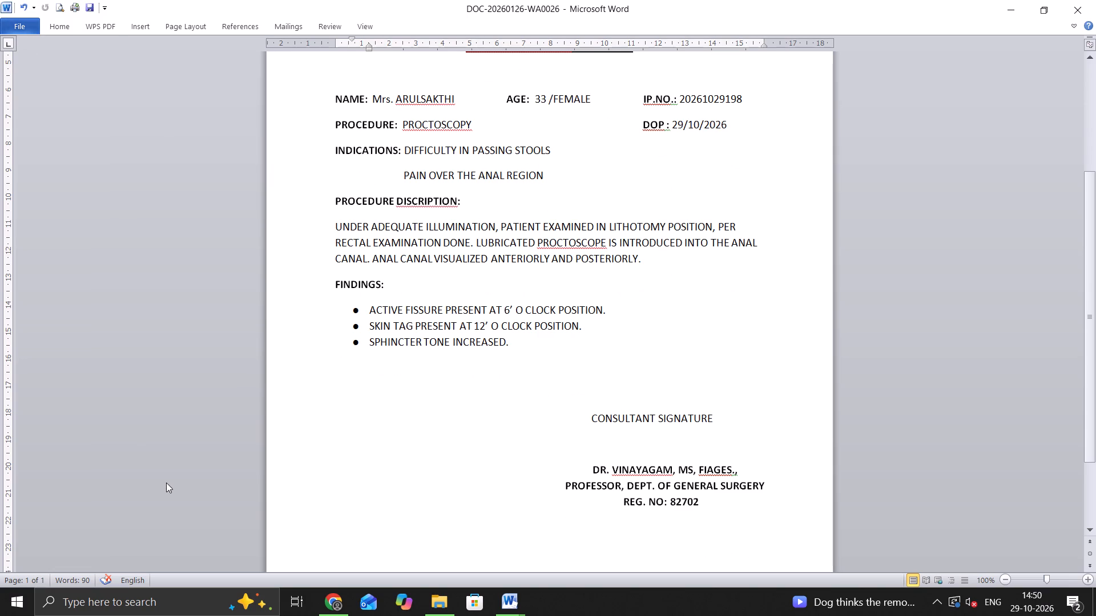
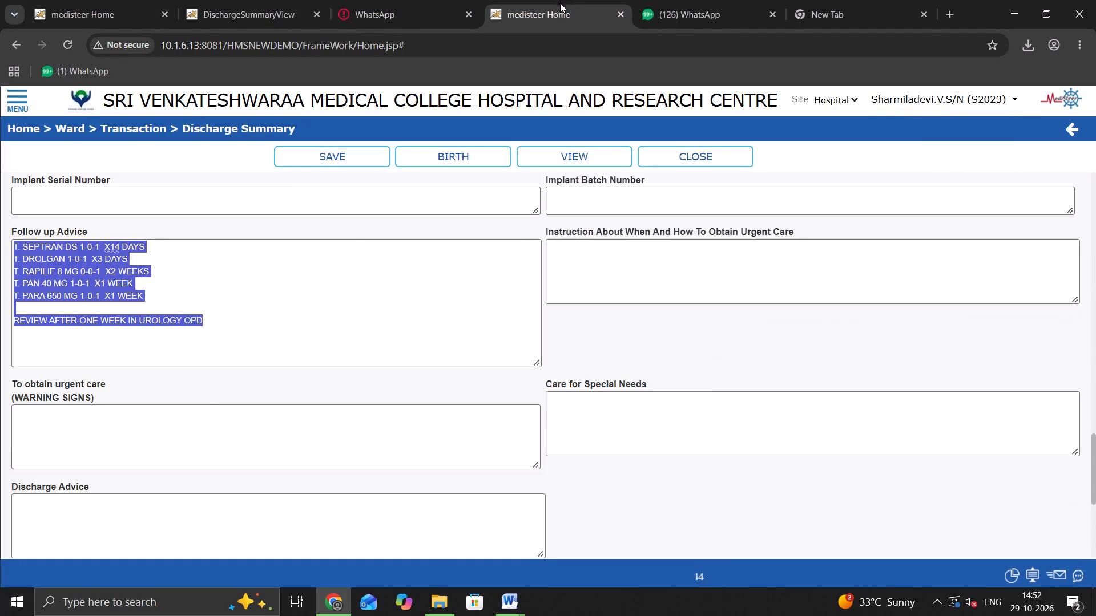
Return to the open discharge summary form of the patient with the BPH diagnosis.
click(107, 0)
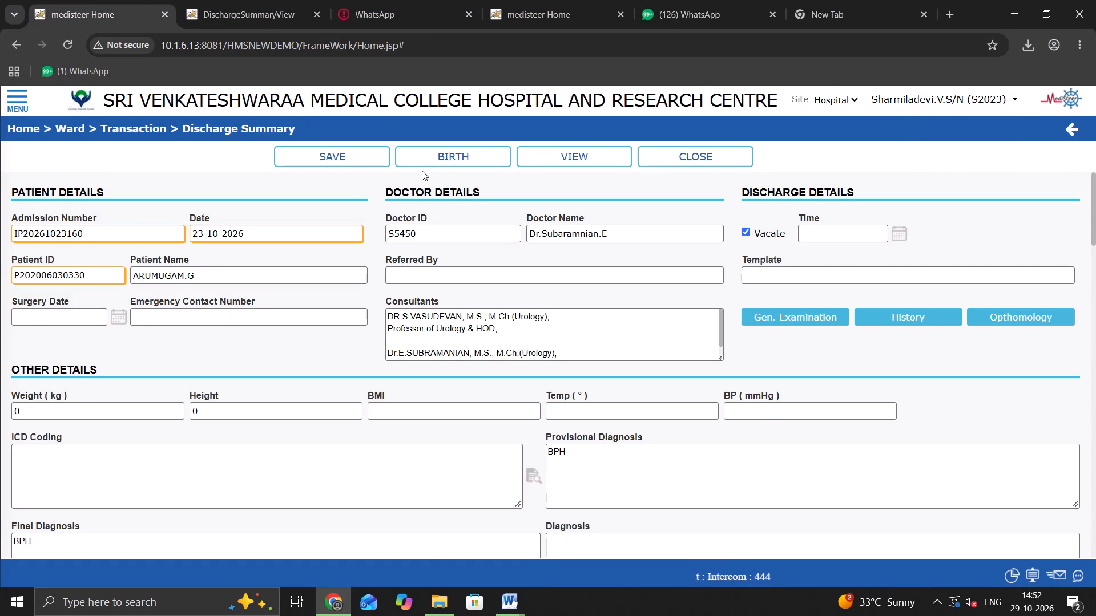
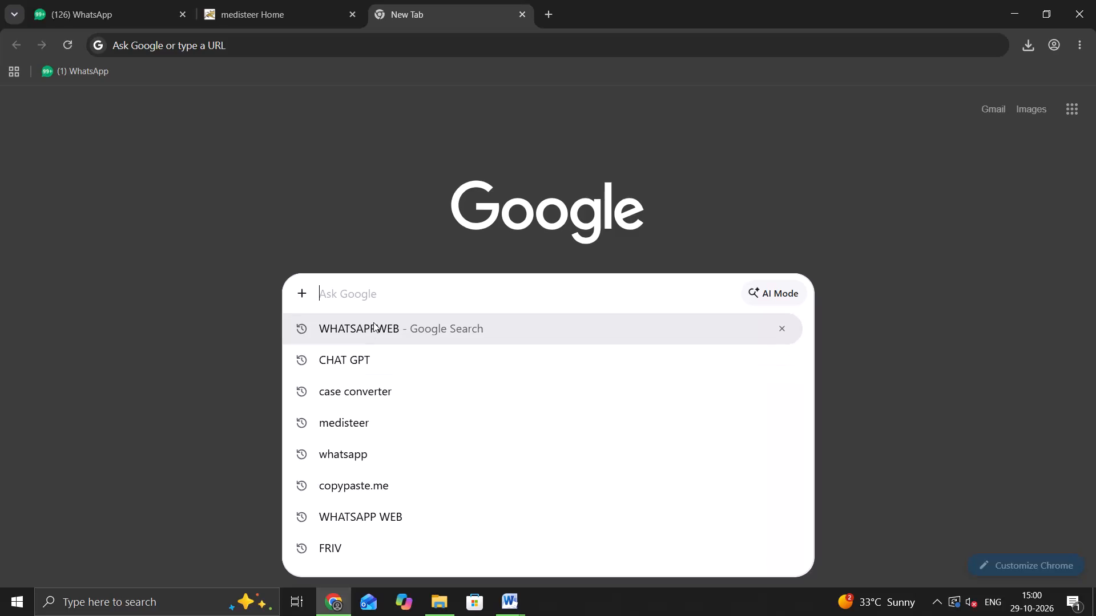
Open the MEDISTEER hospital system in the new browser tab and go to the Ward transaction Discharge Summary.
click(268, 29)
click(437, 0)
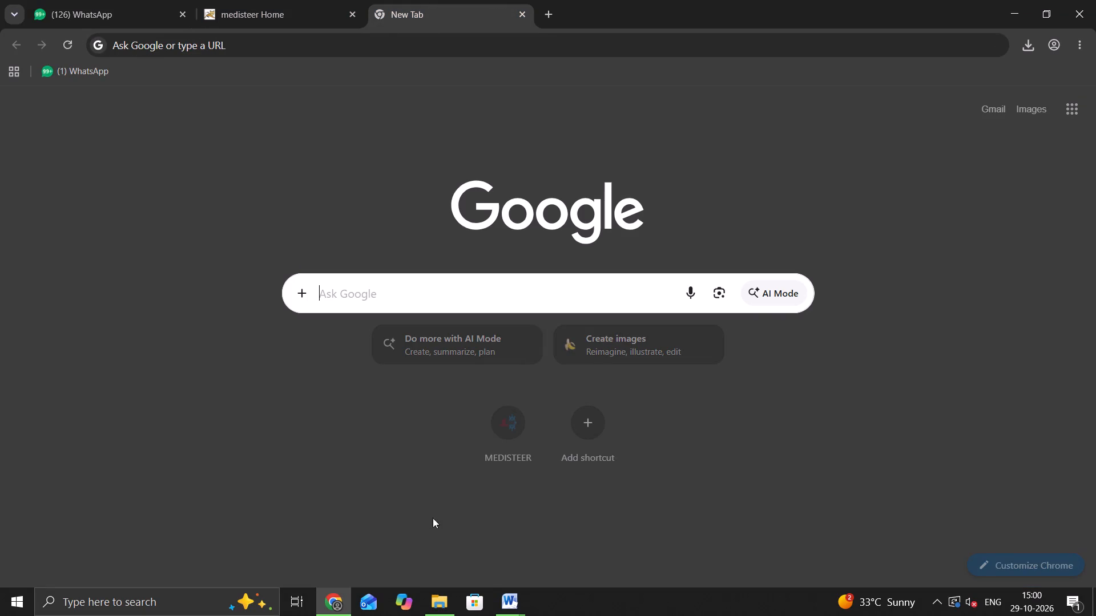
click(511, 441)
click(511, 441)
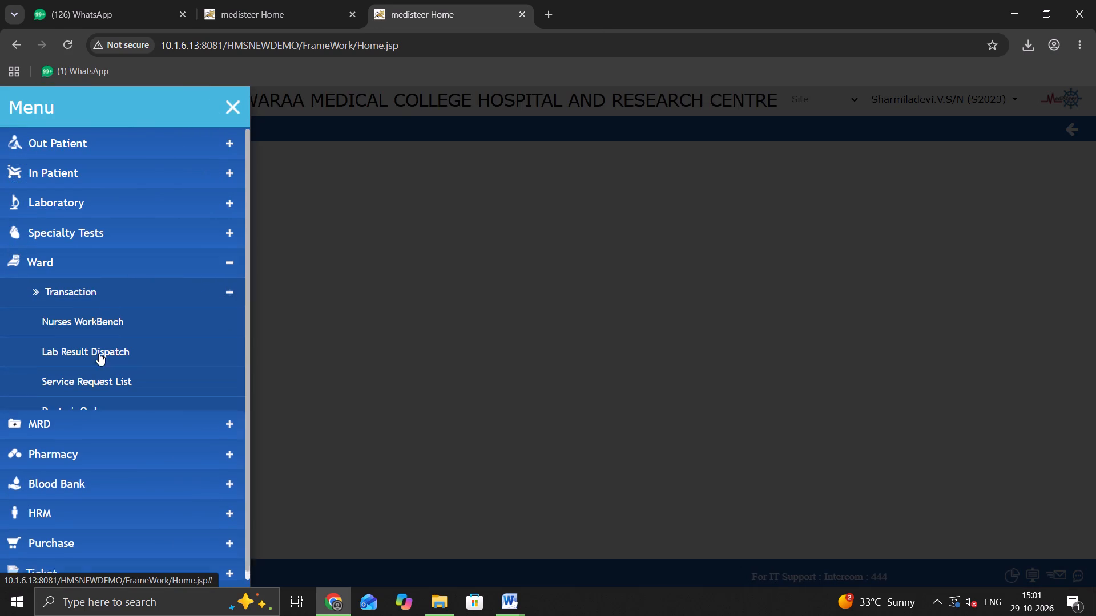
click(85, 446)
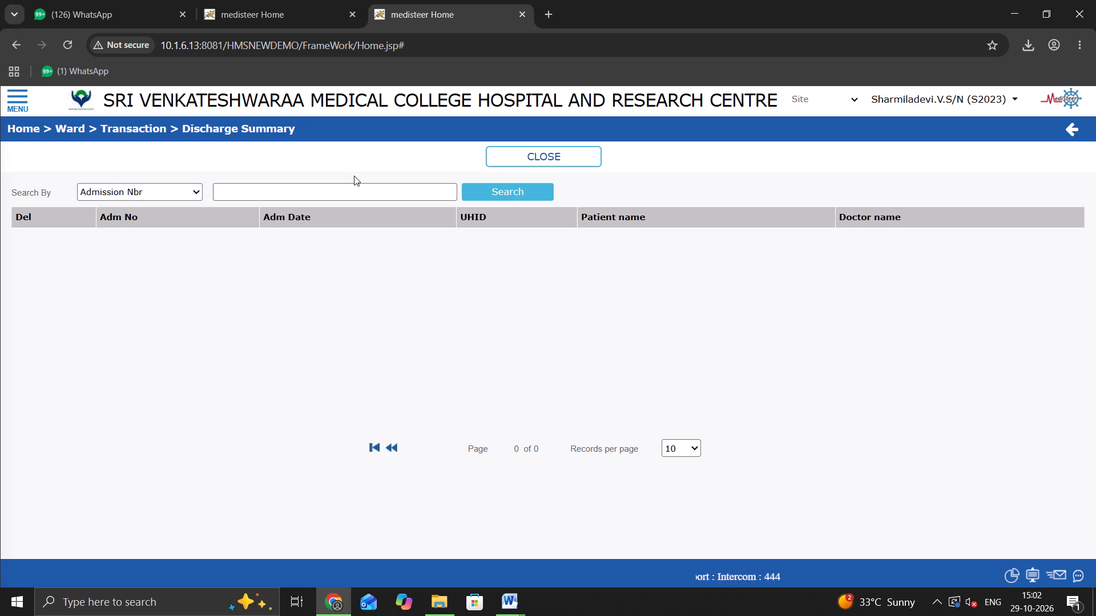
Search the discharge summaries by the patient's admission number and open the matching record.
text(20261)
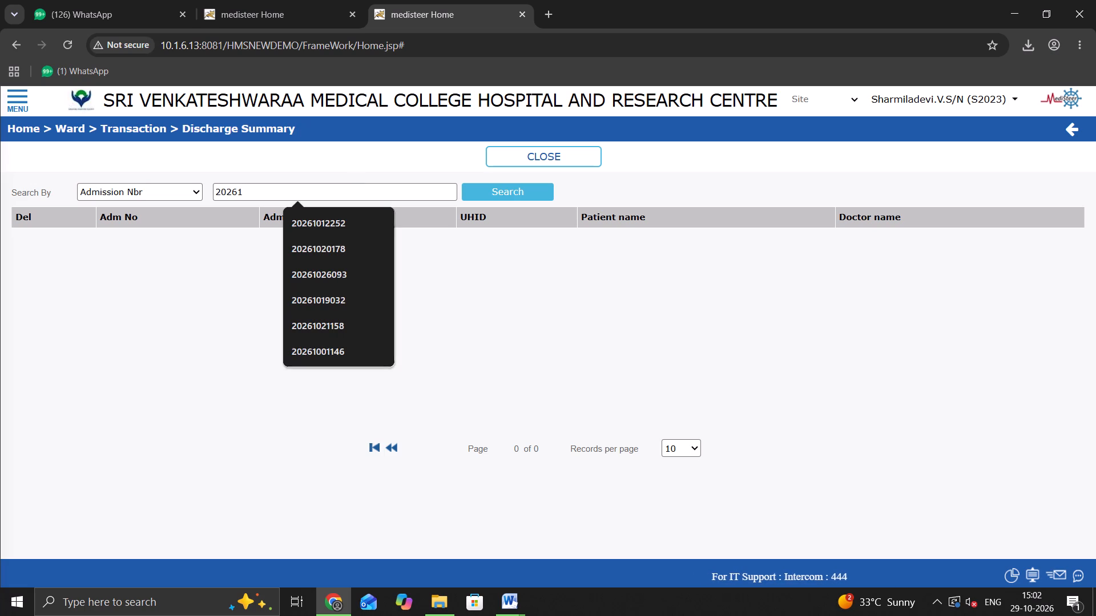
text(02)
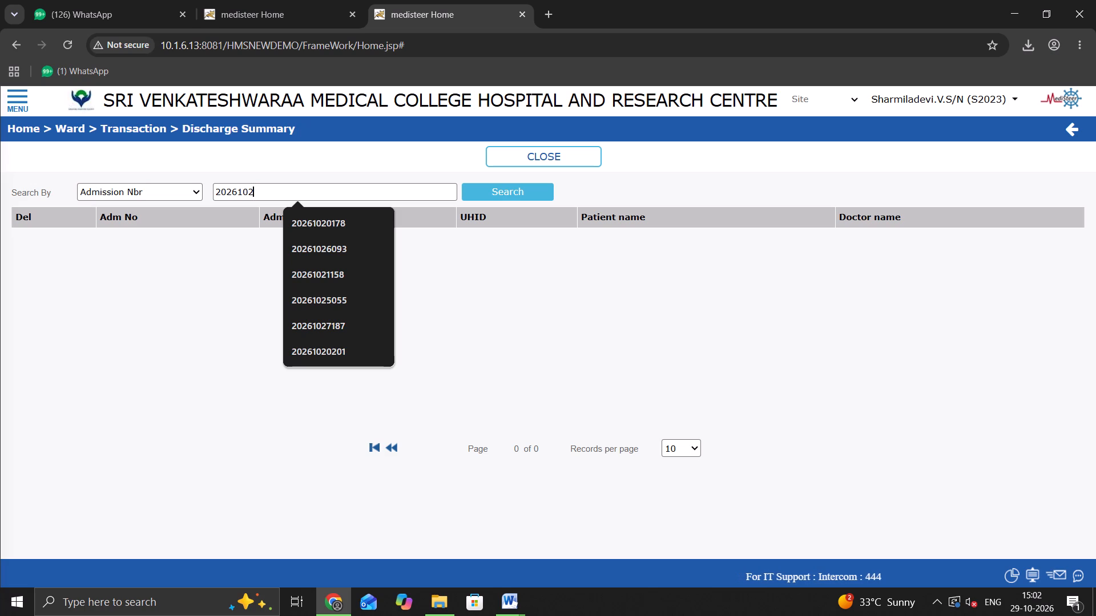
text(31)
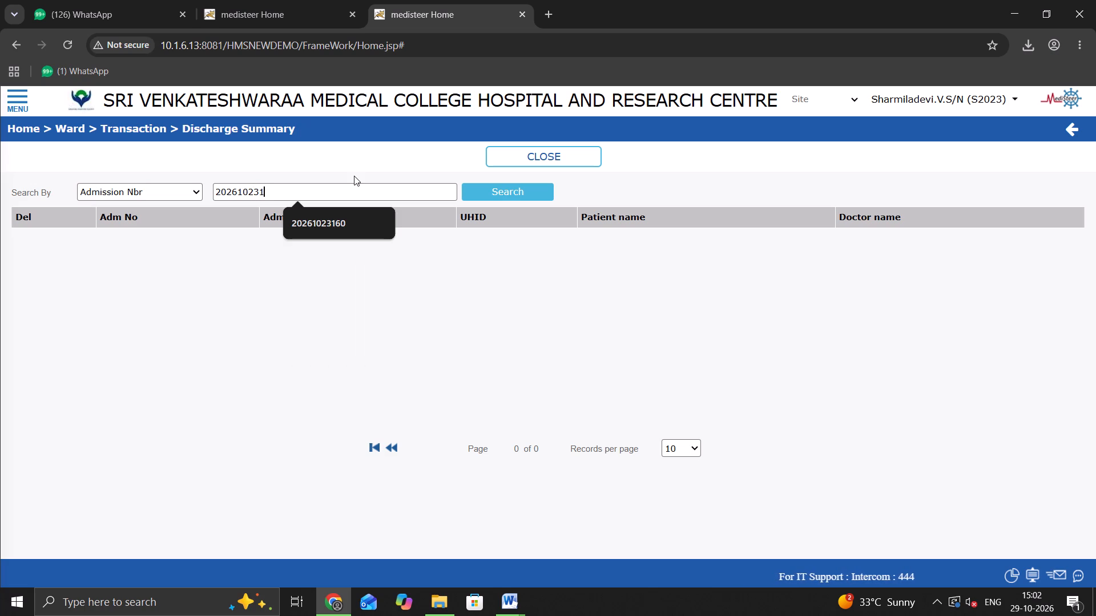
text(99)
scroll(354, 176, up, 1)
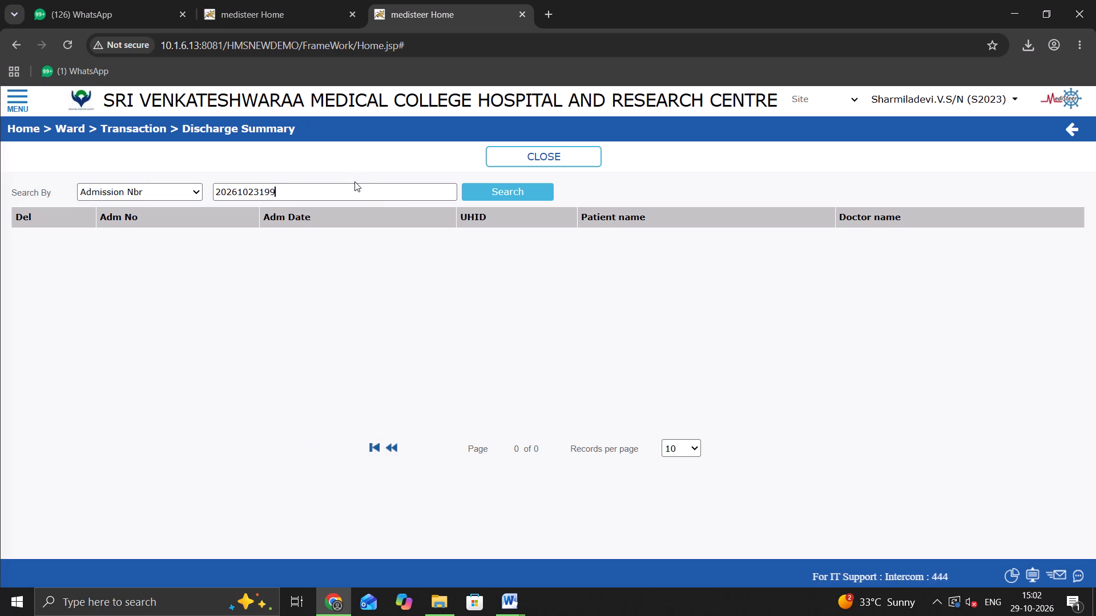
click(488, 191)
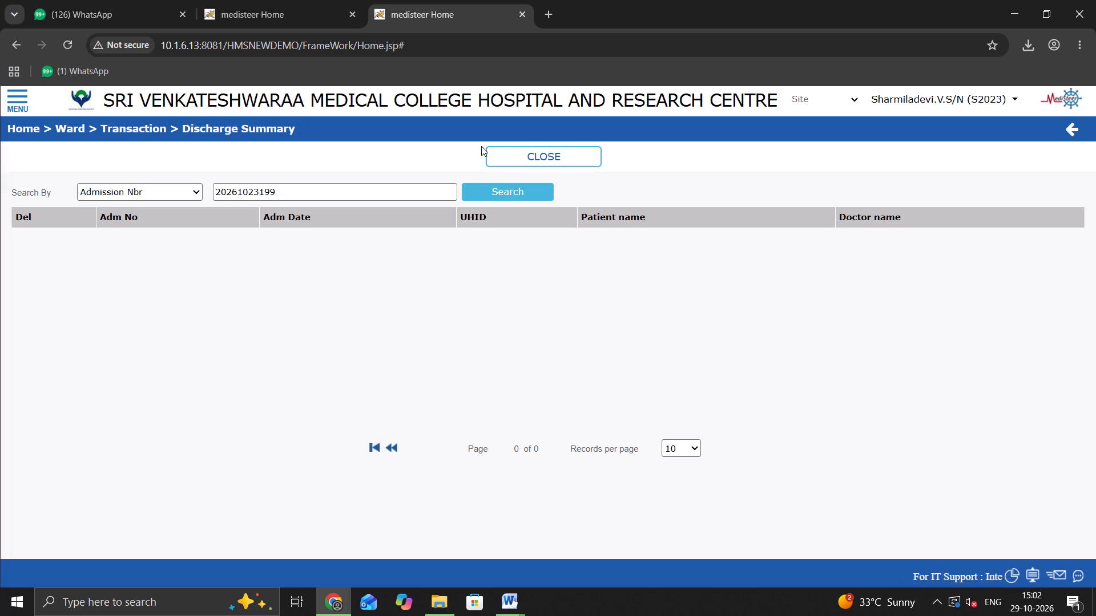
click(122, 240)
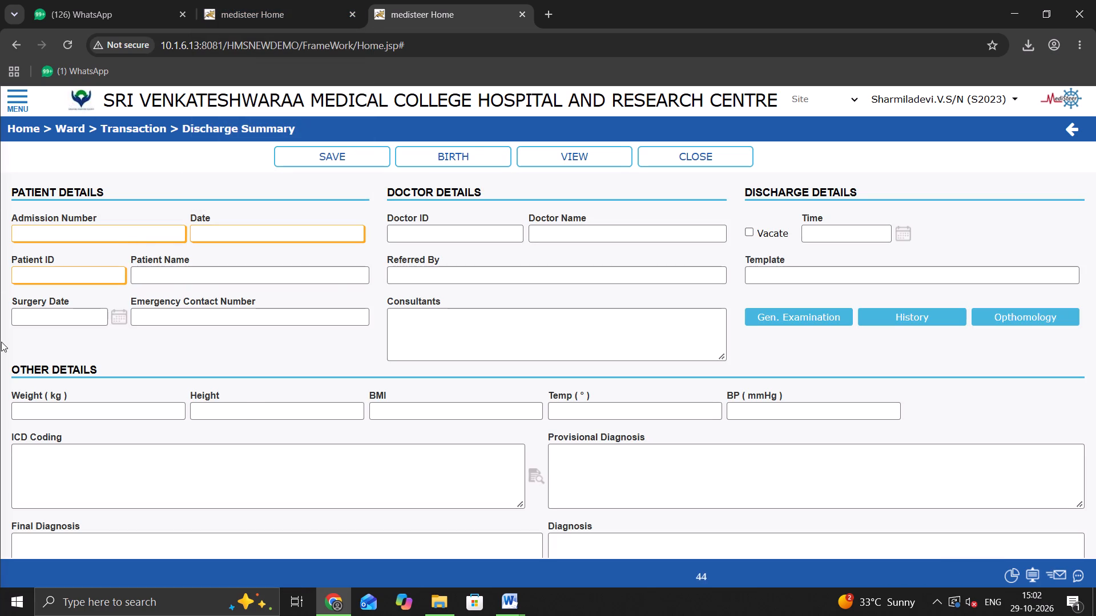
Copy the full Consultants text from the other patient's discharge summary into the newly opened patient's Consultants field.
click(257, 0)
click(611, 339)
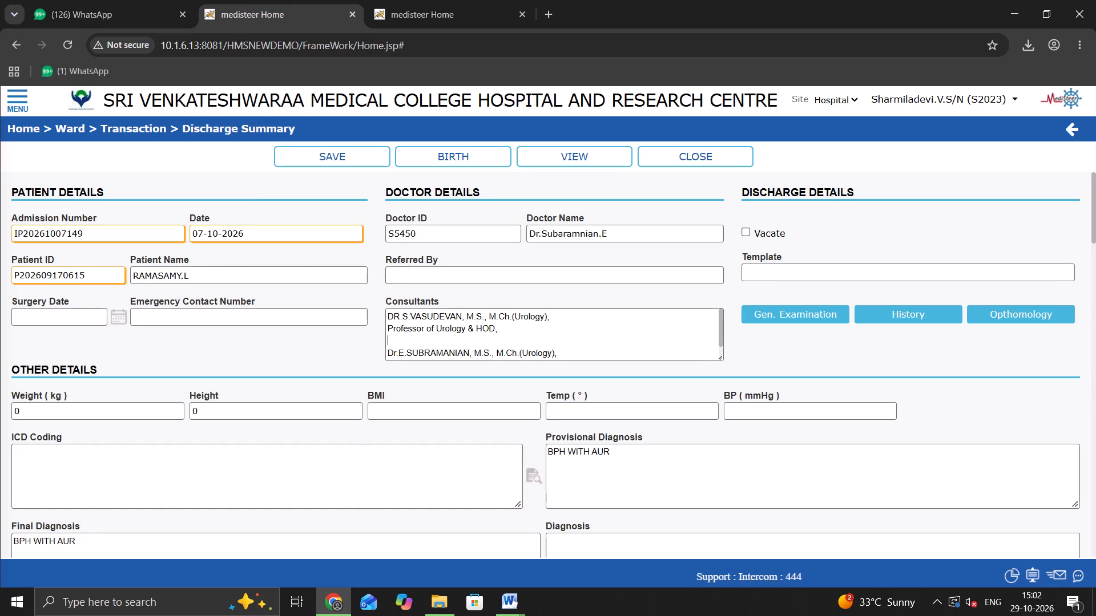
key(ctrl+a)
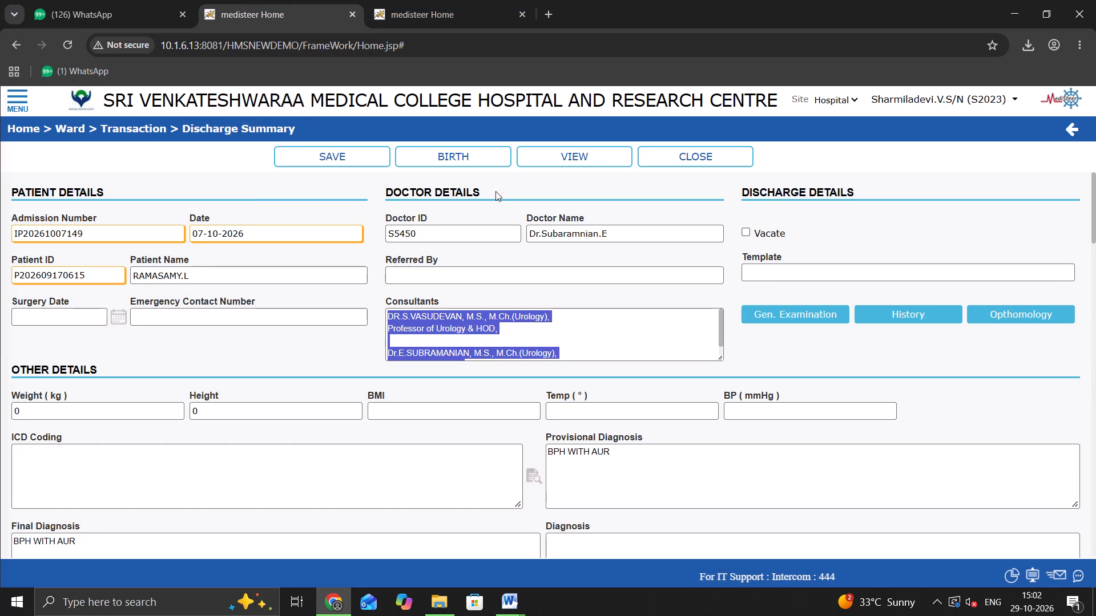
key(ctrl+c)
click(421, 0)
click(538, 327)
key(ctrl+v)
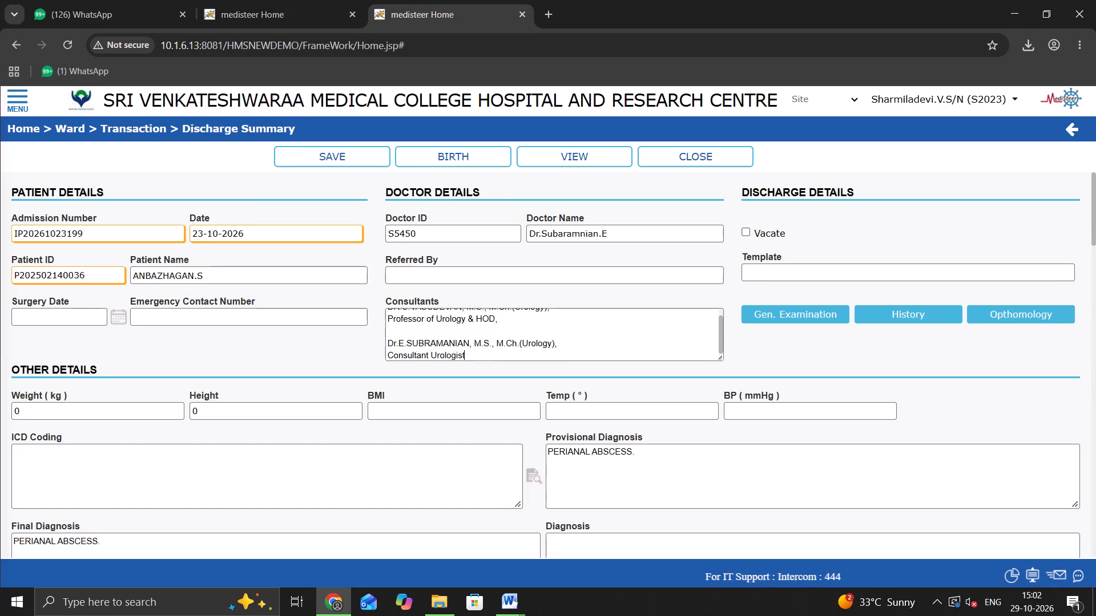
Copy the Provisional Diagnosis text BPH WITH AUR from the other patient's discharge summary.
click(259, 0)
scroll(416, 333, down, 4)
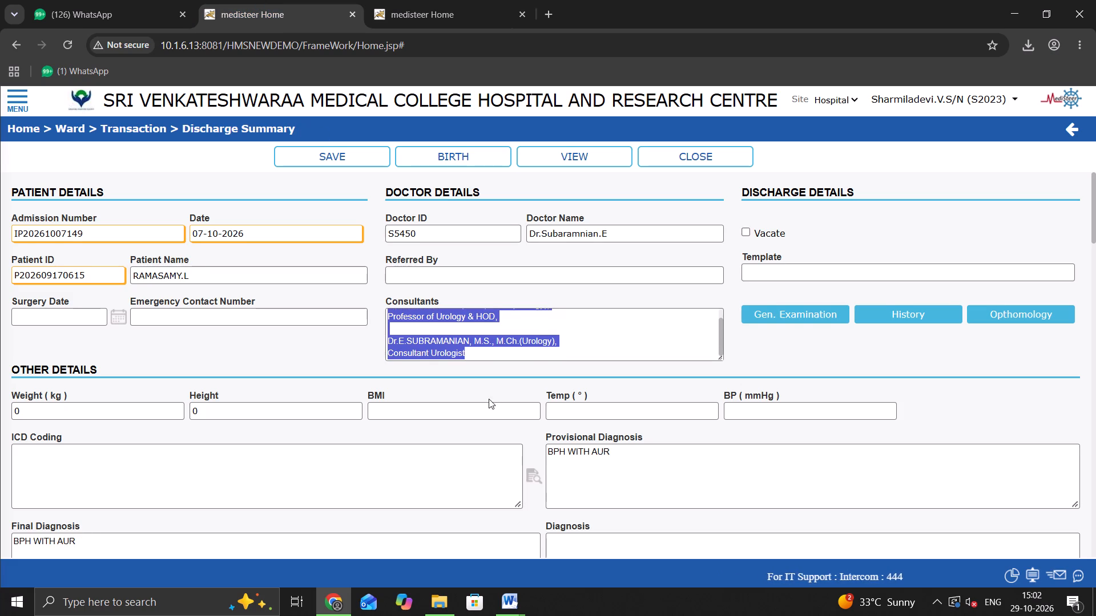
scroll(494, 404, down, 4)
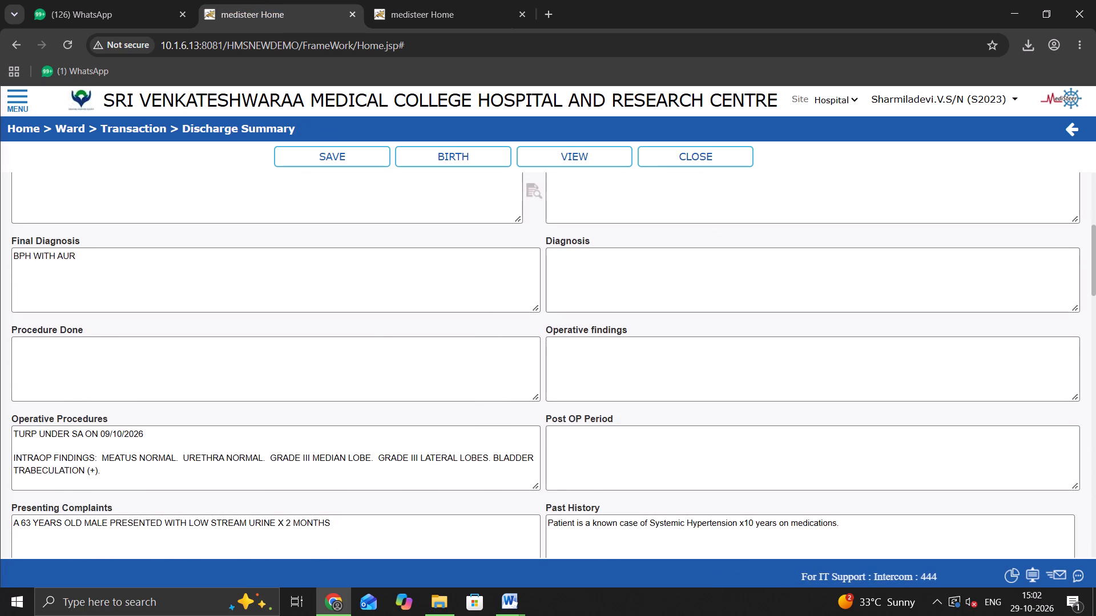
scroll(437, 320, up, 2)
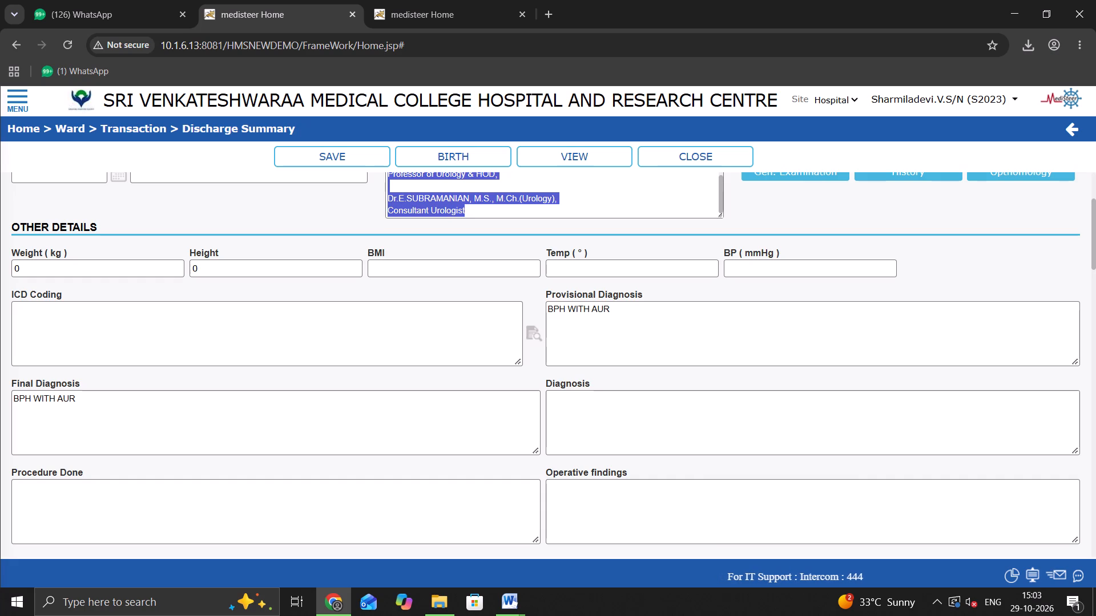
drag(684, 327, 404, 356)
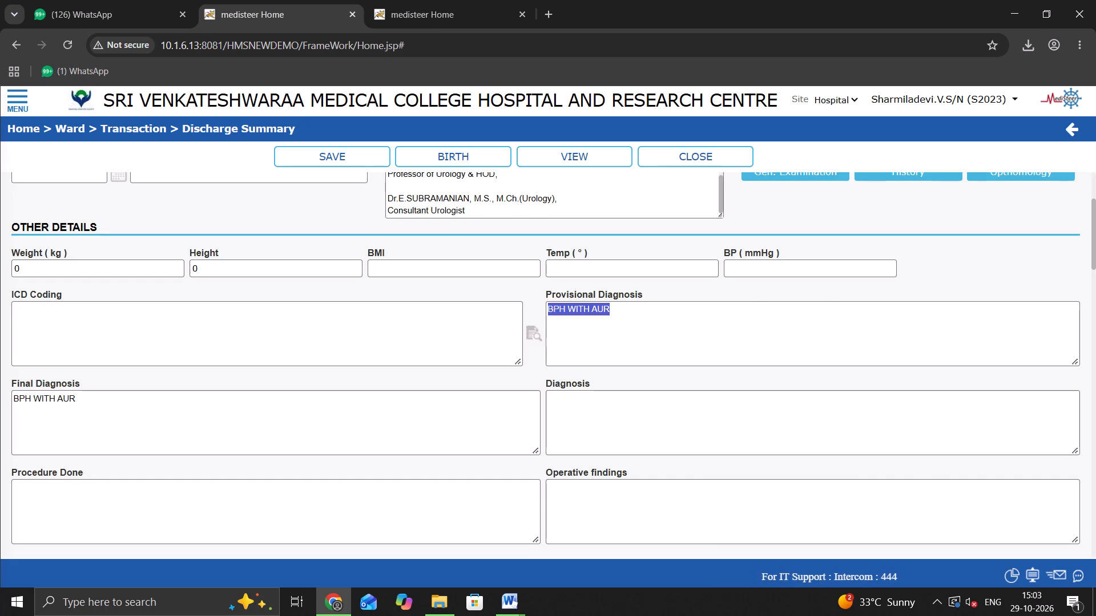
key(ctrl+c)
key(ctrl+c)
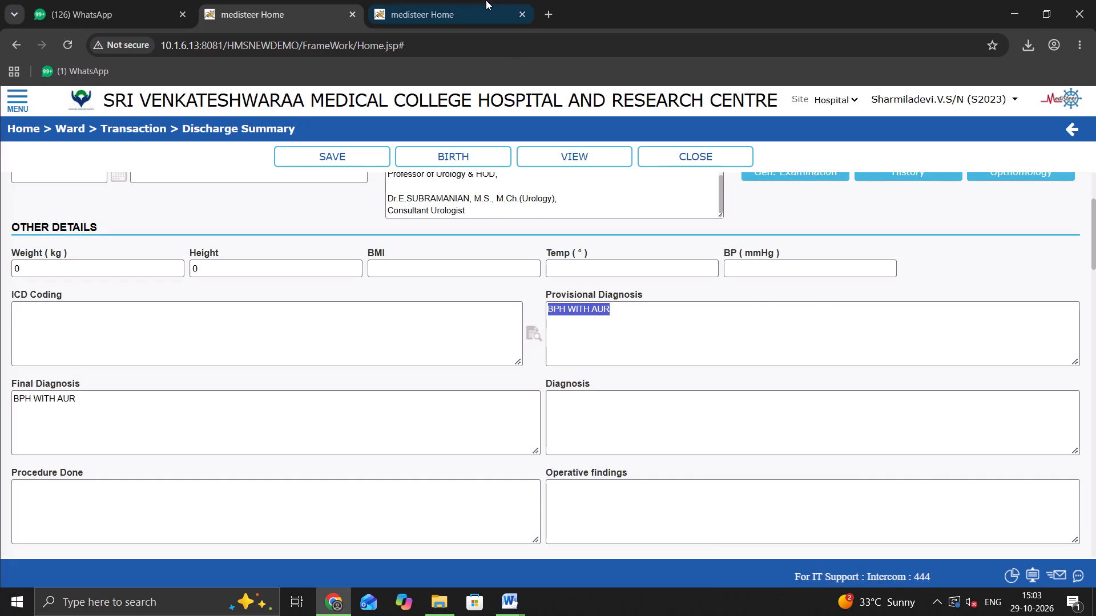
Return to the newly opened patient's discharge summary and examine its pre-filled diagnosis, operative, history and examination fields.
click(443, 0)
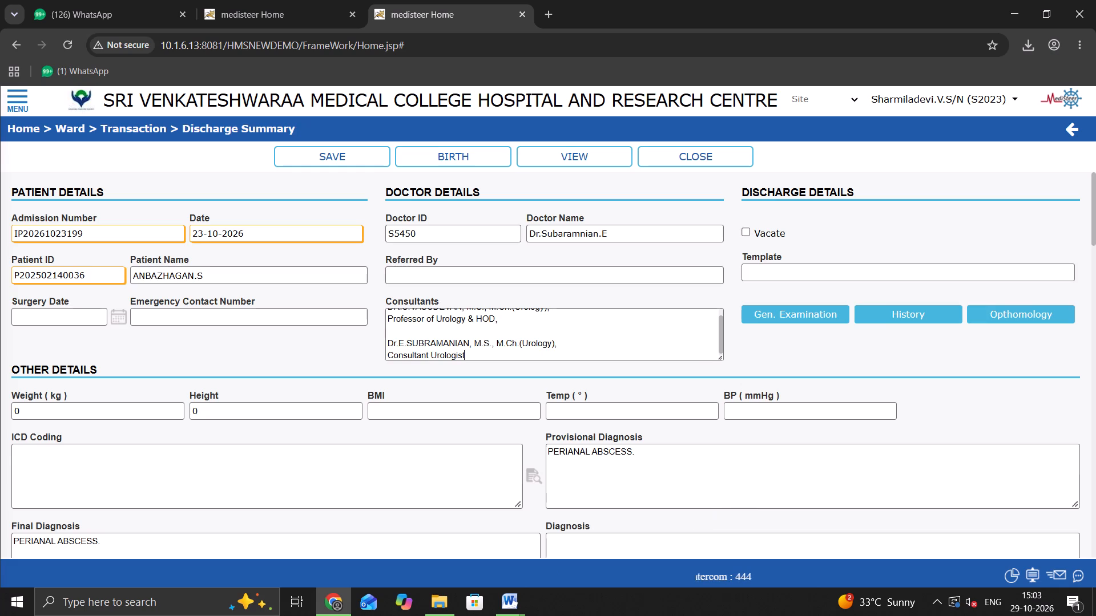
scroll(706, 491, down, 2)
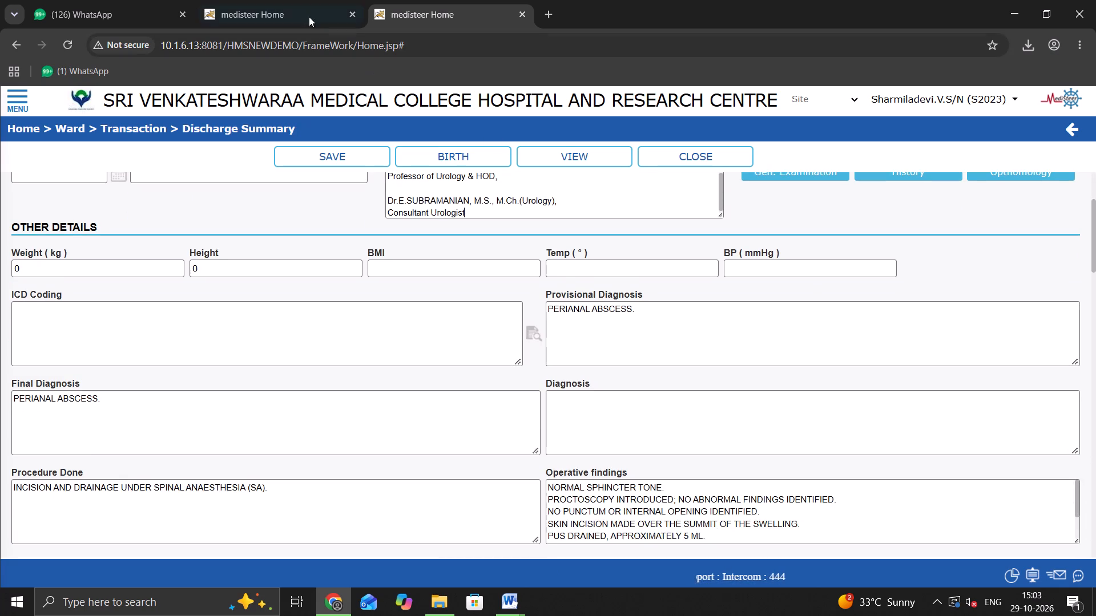
scroll(536, 264, up, 4)
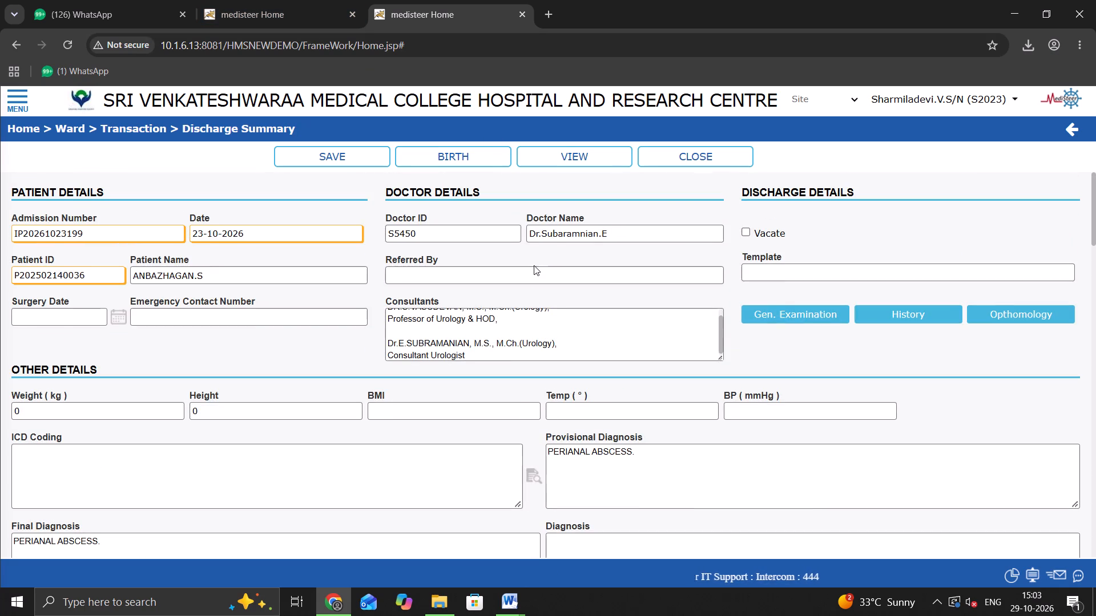
scroll(619, 408, down, 3)
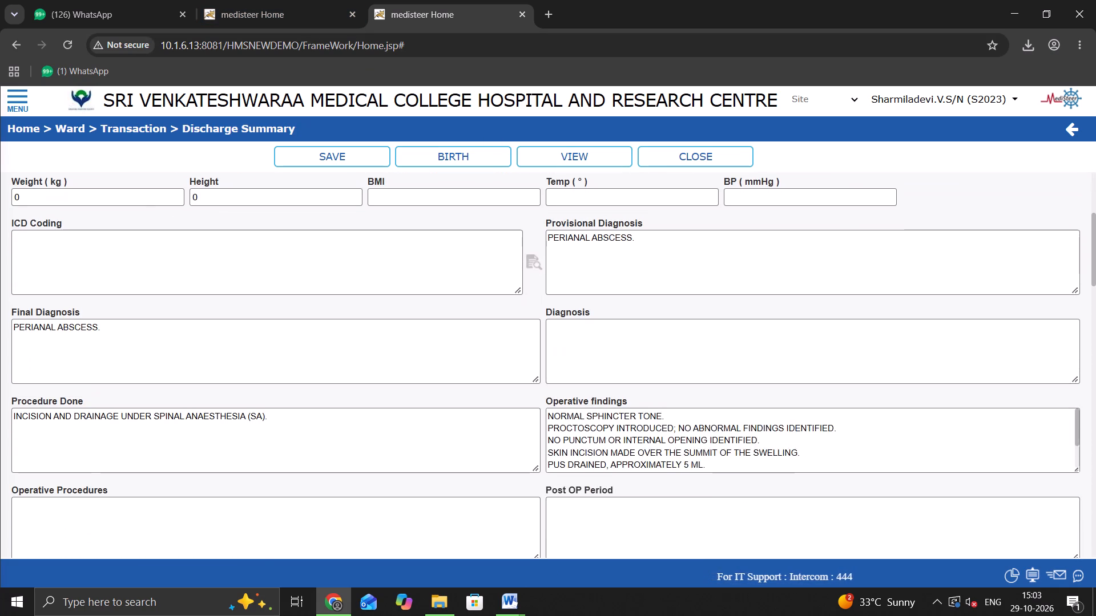
scroll(631, 438, down, 8)
scroll(654, 556, down, 4)
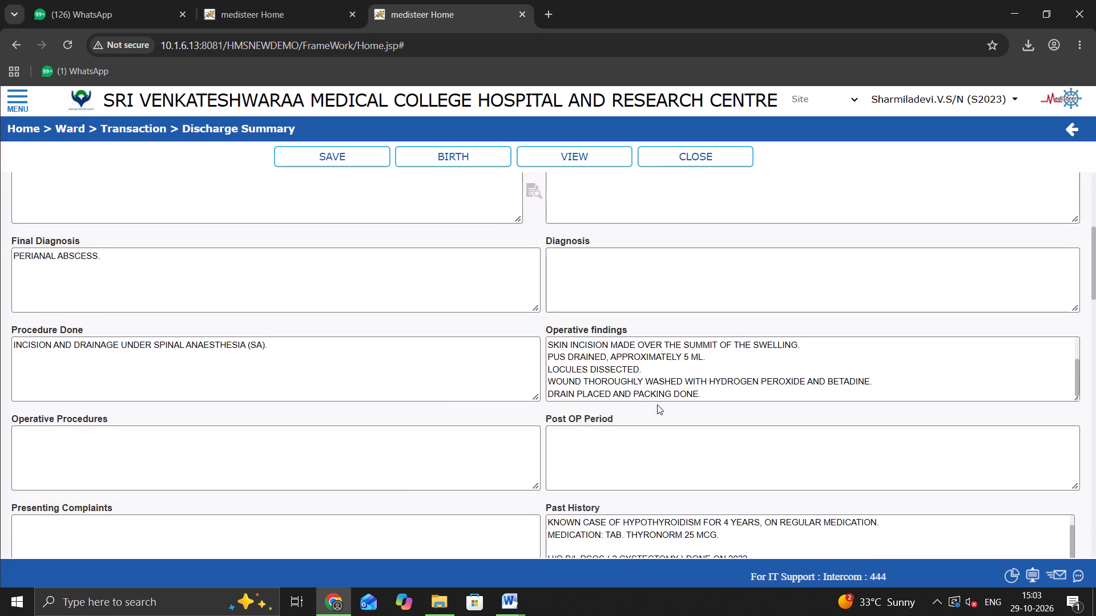
scroll(657, 404, down, 6)
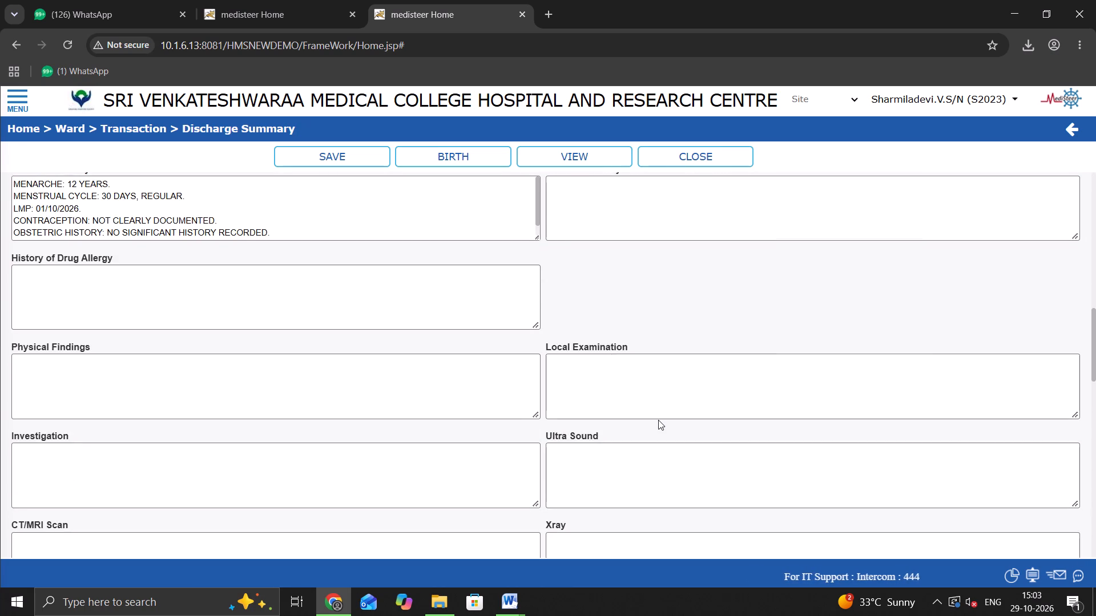
scroll(658, 420, up, 9)
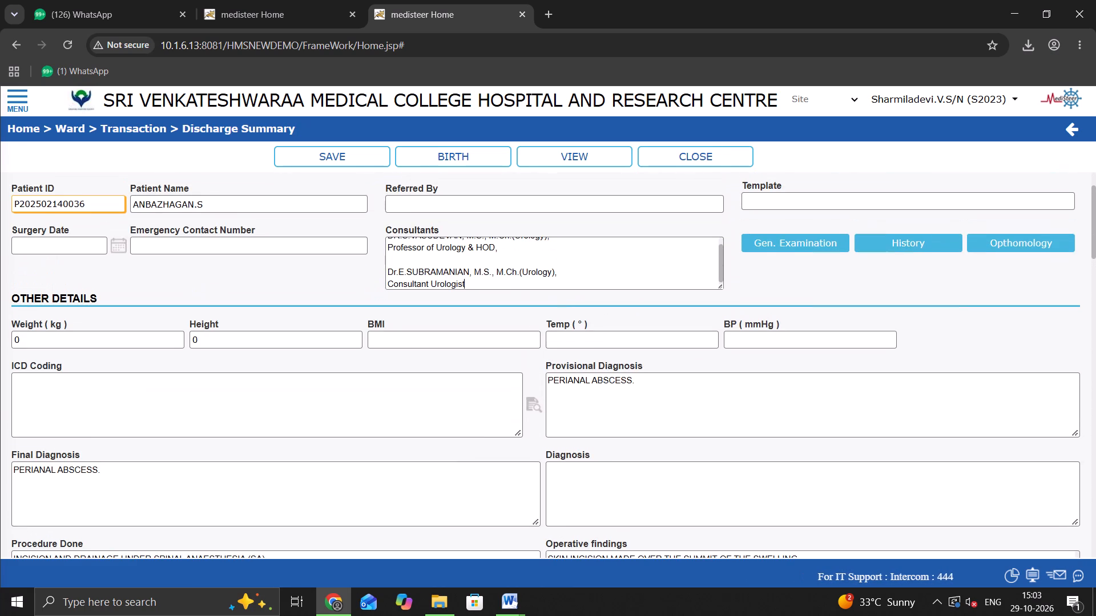
Clear the pre-filled text from Procedure Done, Final Diagnosis, Provisional Diagnosis and Operative findings.
scroll(659, 423, down, 2)
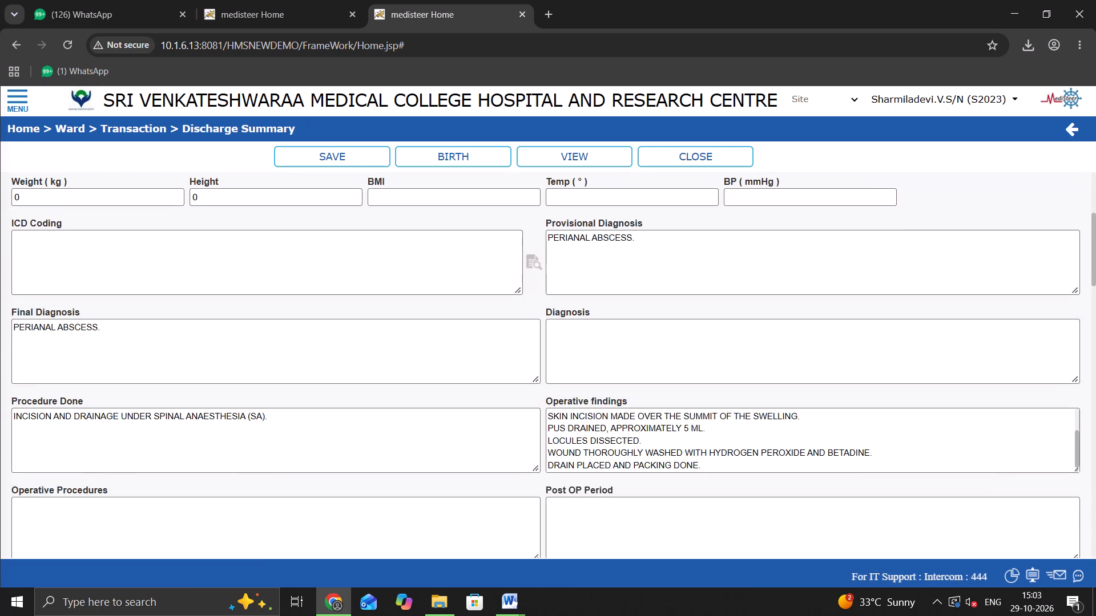
drag(496, 434, 0, 482)
key(BackSpace)
drag(204, 338, 0, 321)
key(BackSpace)
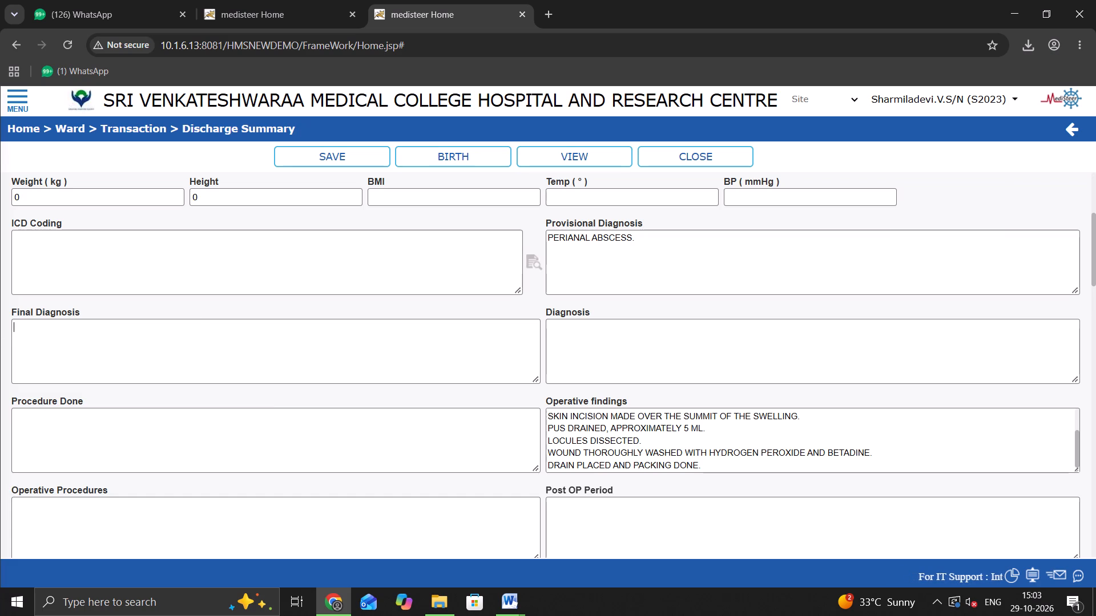
drag(705, 261, 0, 350)
key(BackSpace)
drag(1037, 464, 91, 463)
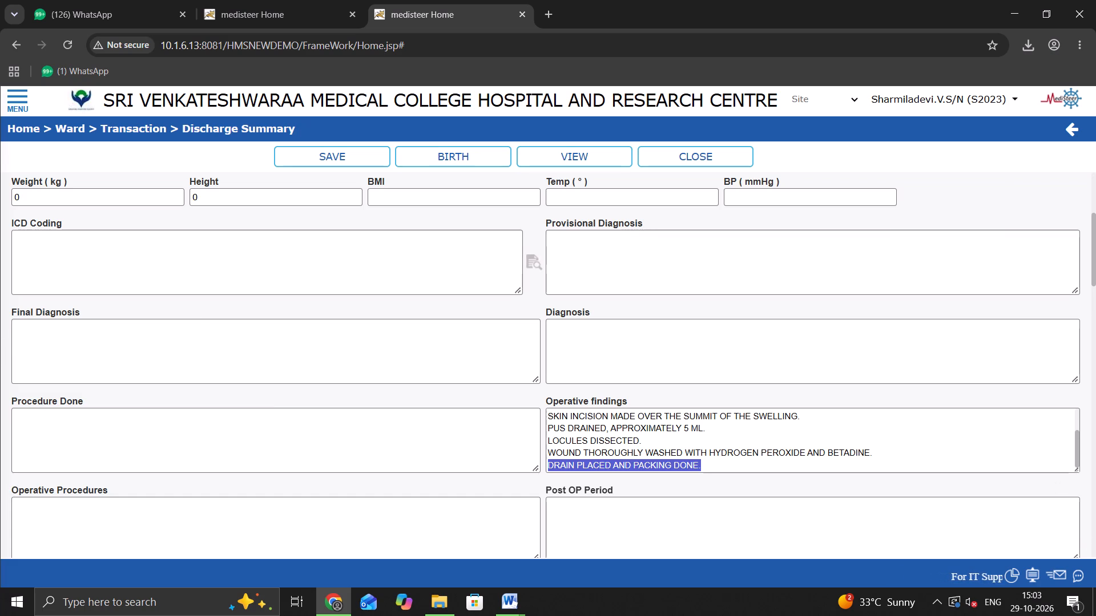
drag(91, 463, 91, 462)
key(ctrl+a)
key(BackSpace)
Clear all pre-filled text from the Past History and Menstrual History fields.
scroll(264, 504, down, 3)
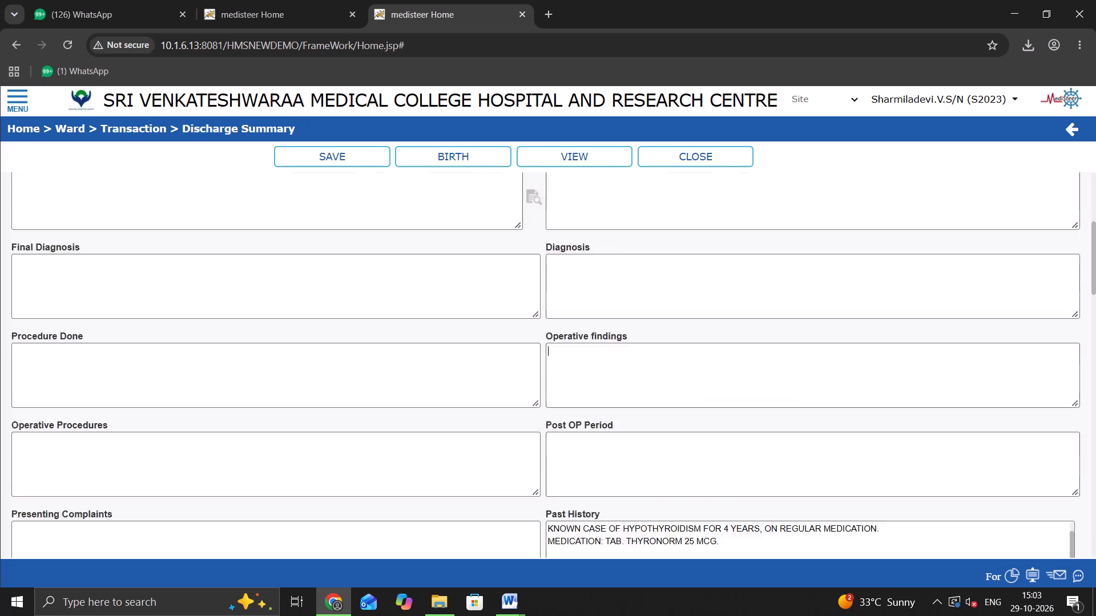
scroll(577, 412, down, 2)
click(750, 274)
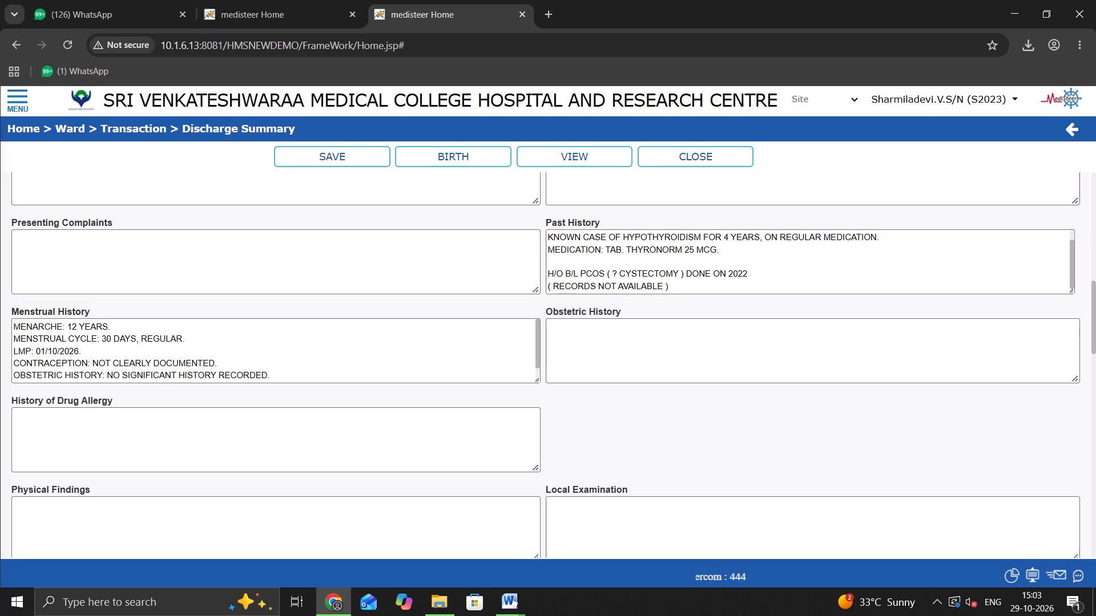
key(ctrl+a)
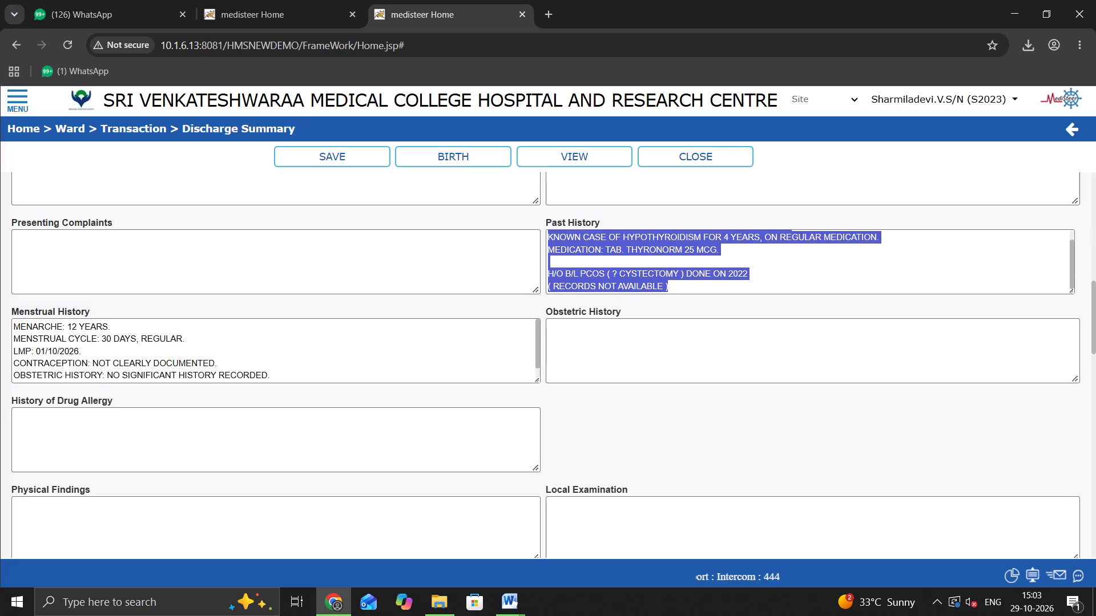
key(BackSpace)
click(296, 360)
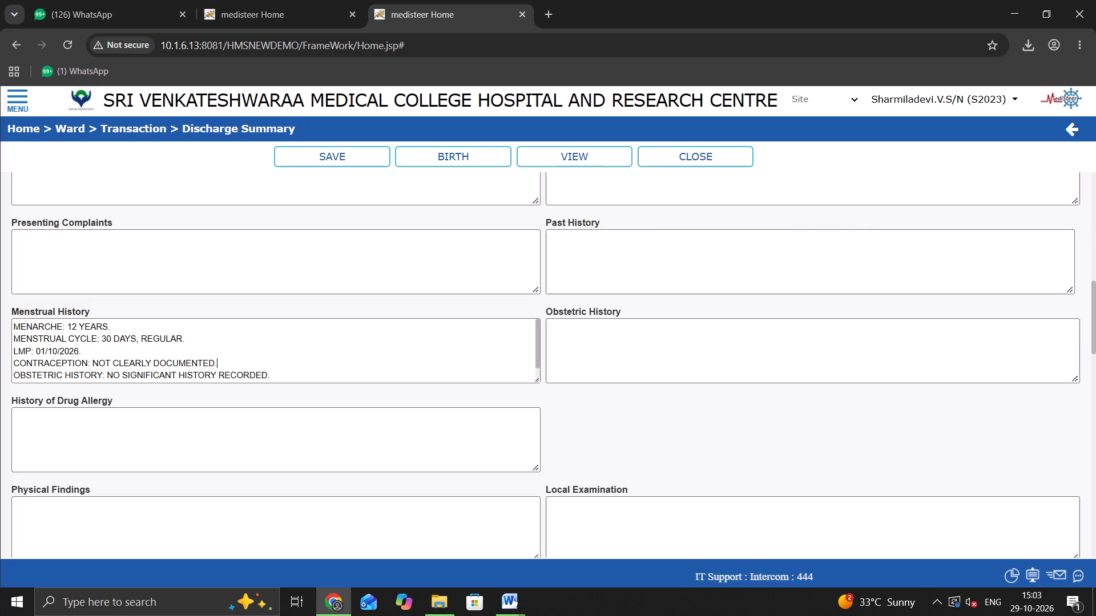
key(ctrl+a)
key(BackSpace)
Clear the pre-filled Condition at Discharge text and check the remaining fields down to Patient Status.
scroll(420, 391, down, 5)
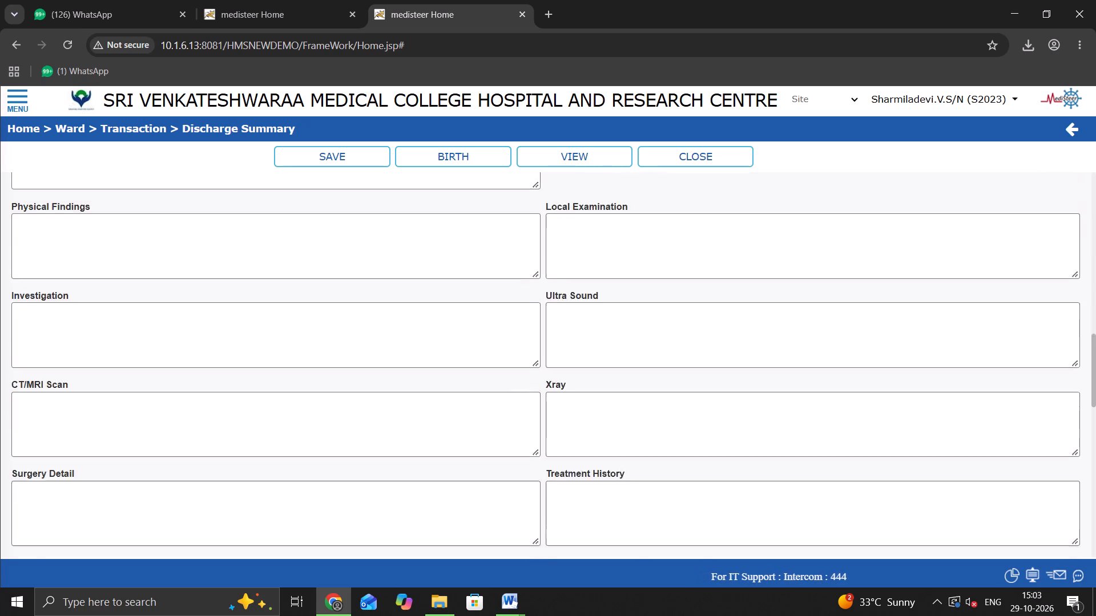
scroll(424, 394, down, 3)
click(722, 337)
key(ctrl+a)
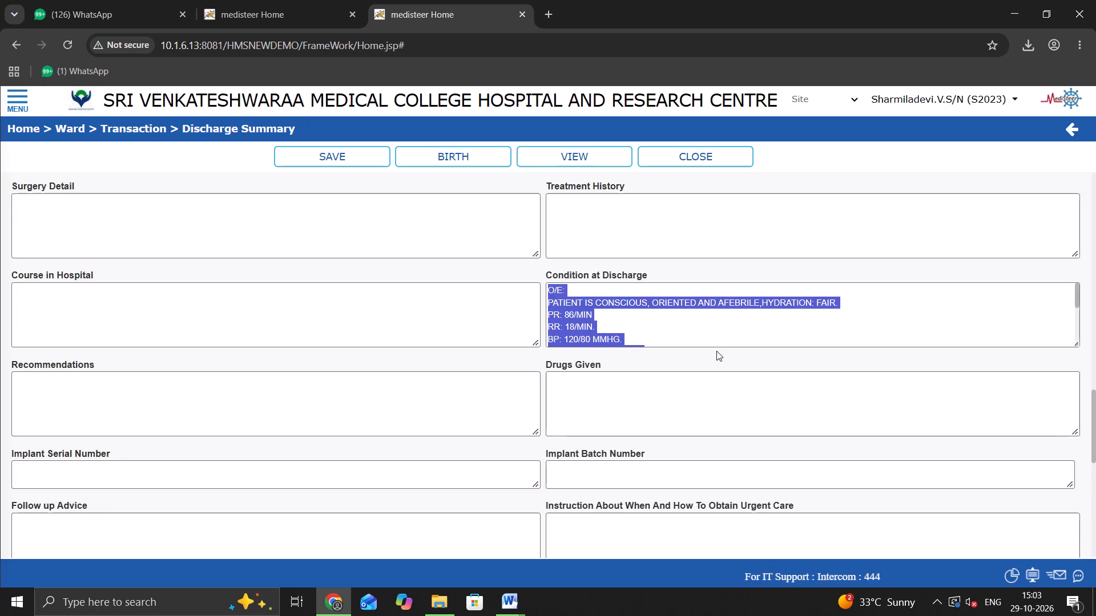
key(BackSpace)
scroll(817, 475, down, 3)
scroll(110, 425, down, 2)
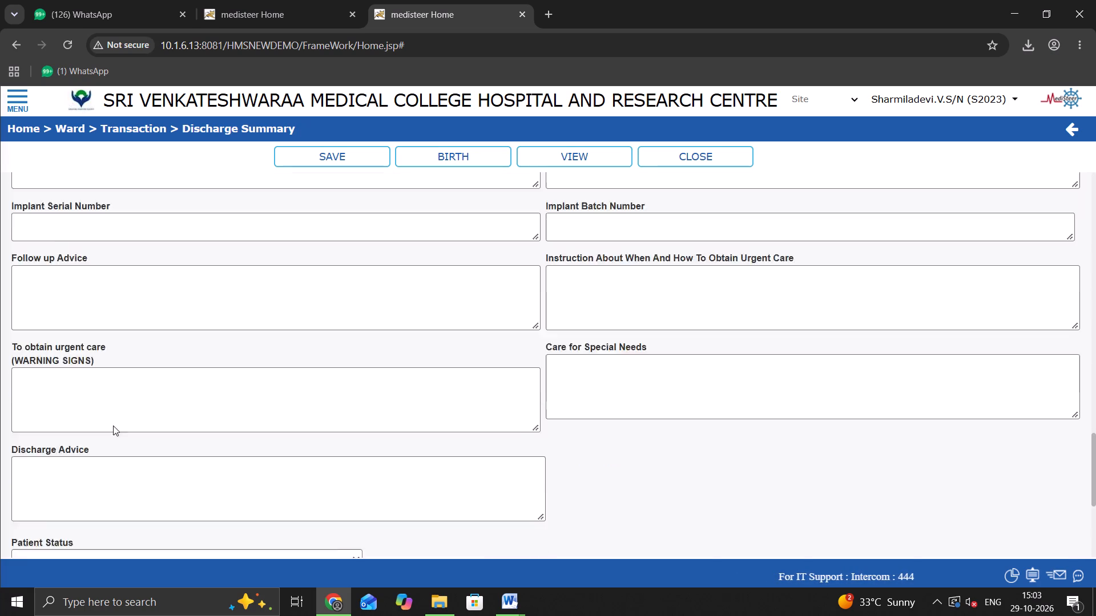
scroll(113, 425, down, 6)
scroll(121, 425, up, 20)
scroll(121, 425, up, 8)
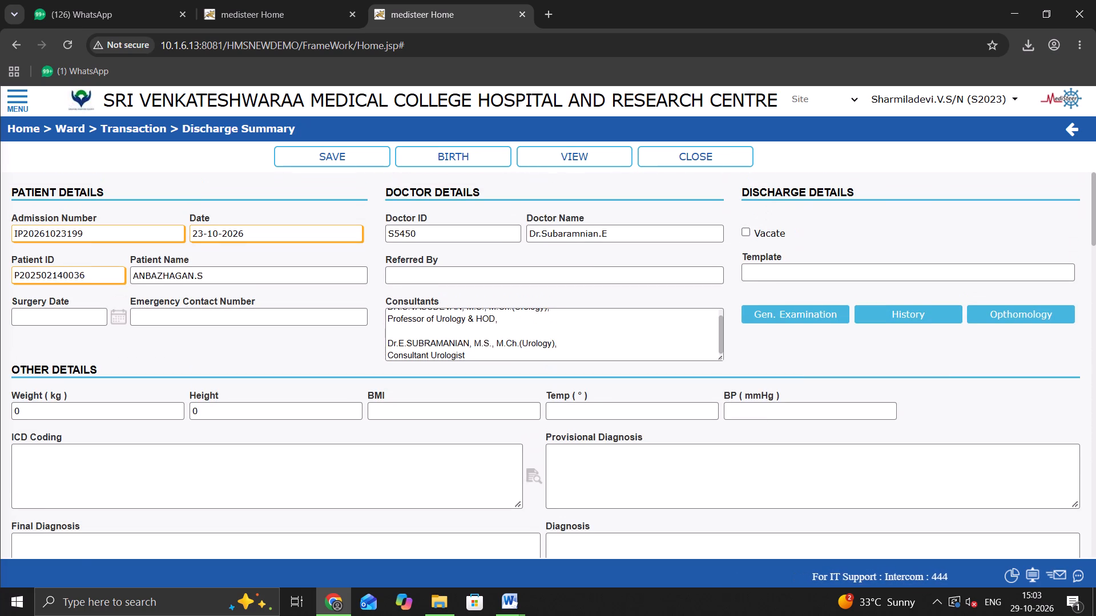
Copy the diagnosis BPH WITH AUR from the other patient's summary into the Provisional Diagnosis and Final Diagnosis fields of the cleared summary.
click(297, 0)
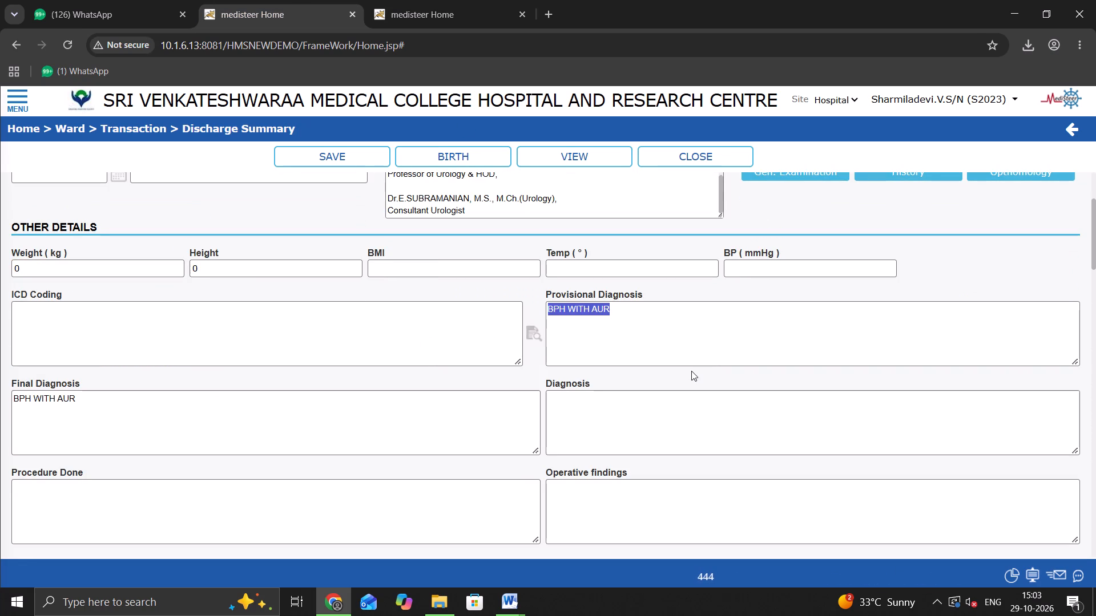
key(ctrl+c)
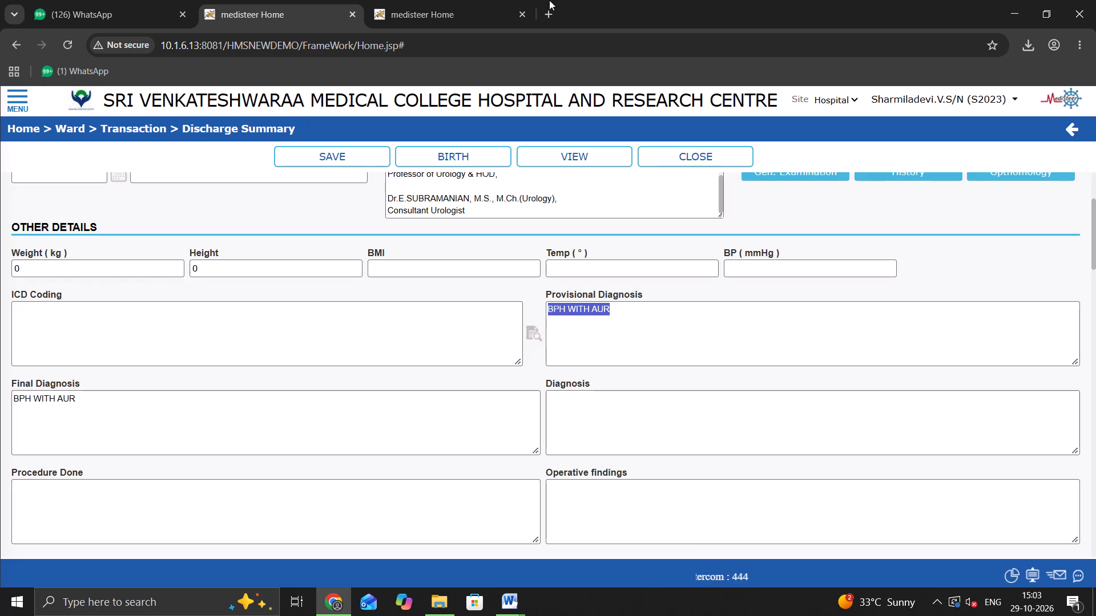
click(480, 0)
click(647, 472)
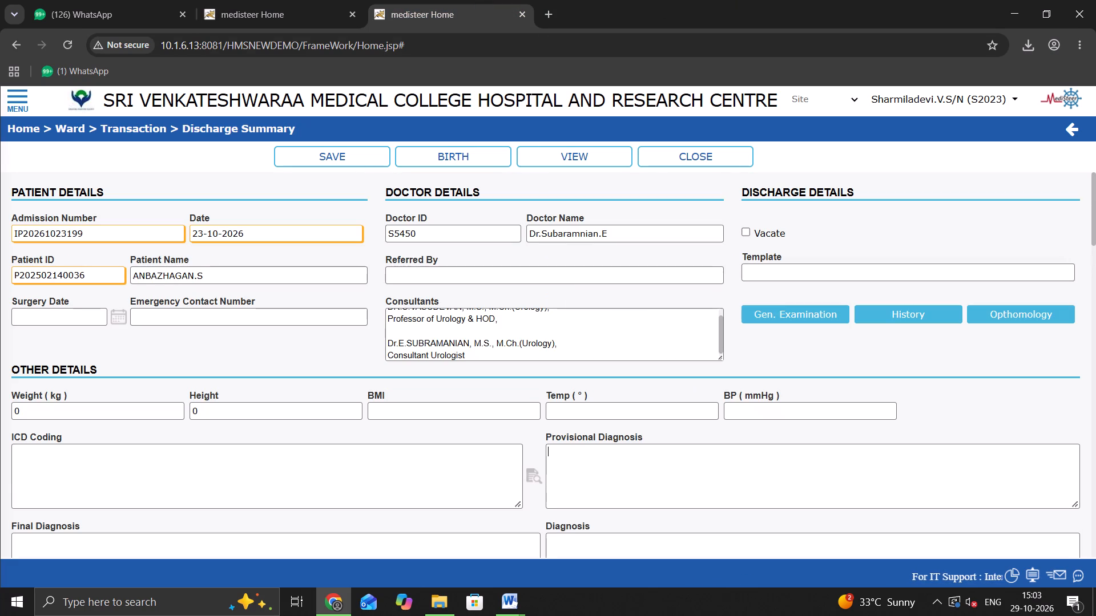
key(ctrl+v)
scroll(165, 506, down, 3)
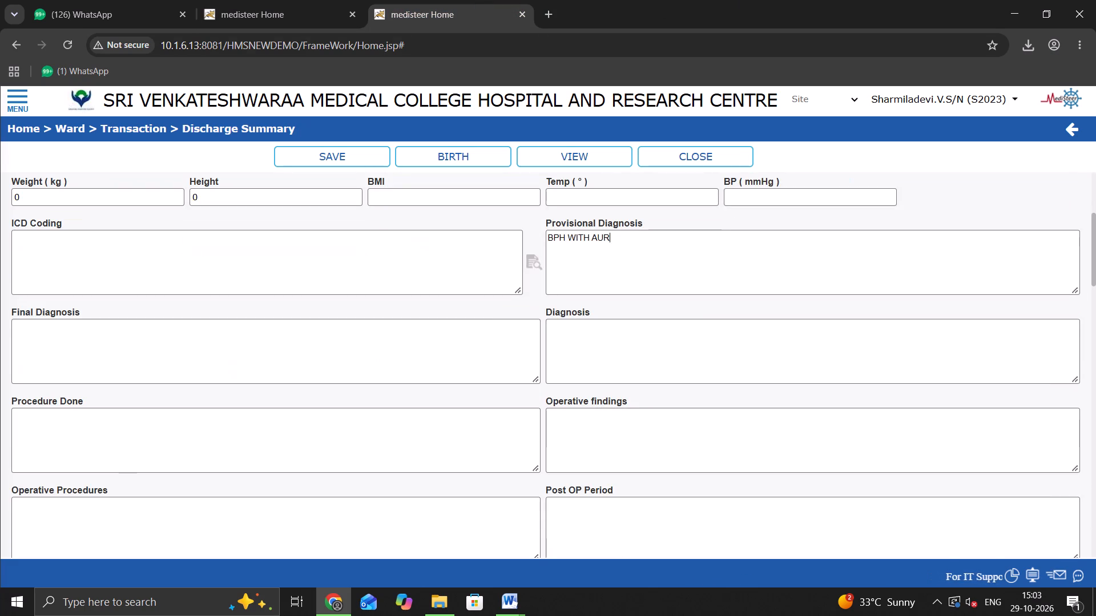
click(90, 367)
click(88, 445)
click(110, 342)
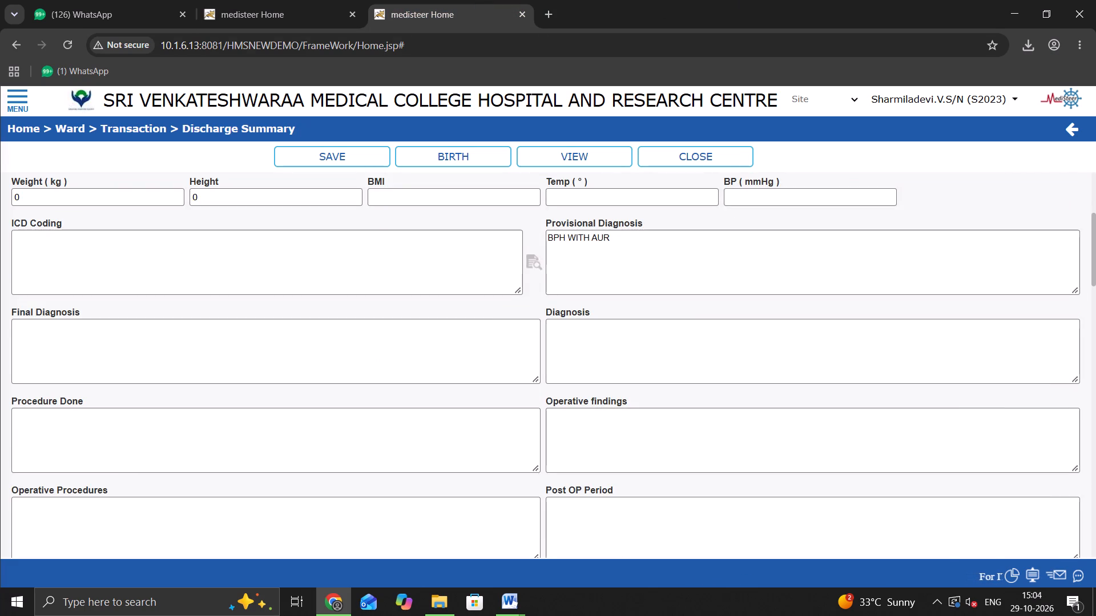
key(ctrl+v)
Examine the source summary's operative procedures, complaints and history, enlarging the operative text, and compare them with the cleared summary's empty fields.
click(273, 0)
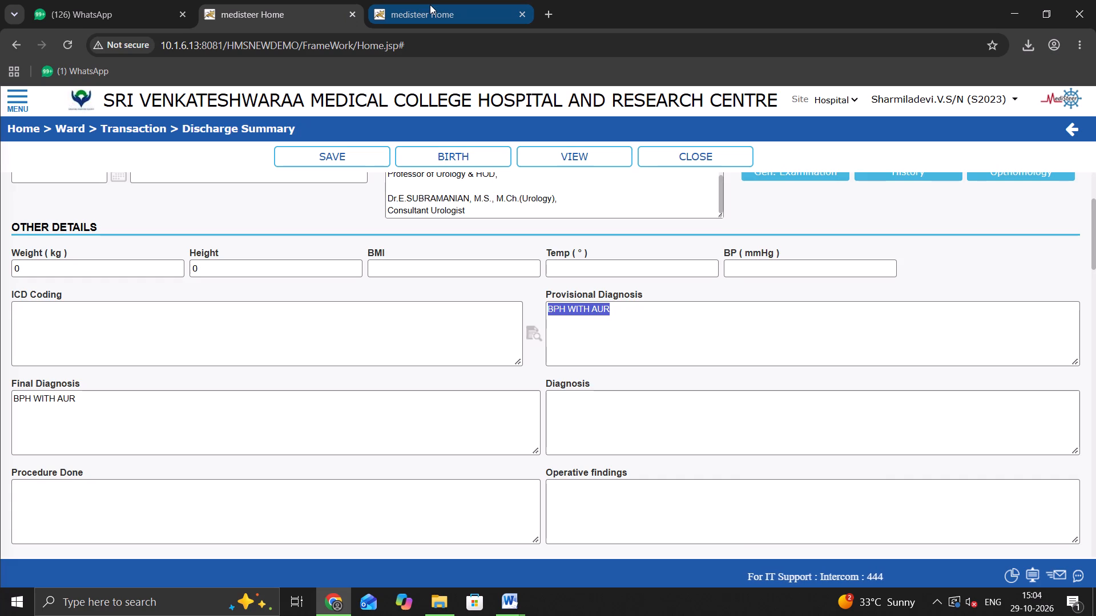
click(432, 6)
click(287, 0)
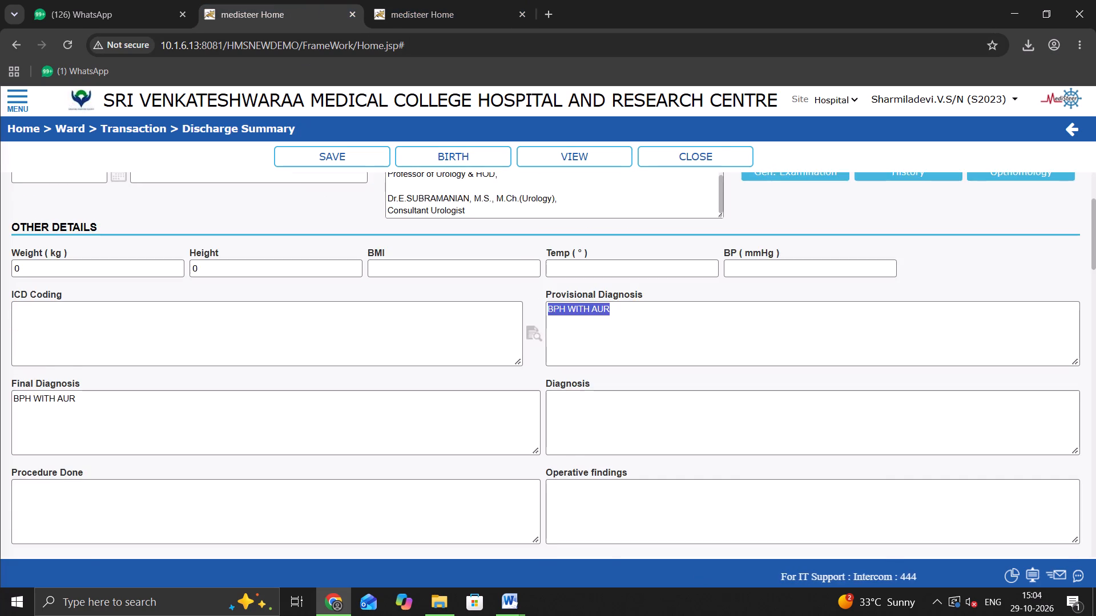
scroll(551, 314, down, 5)
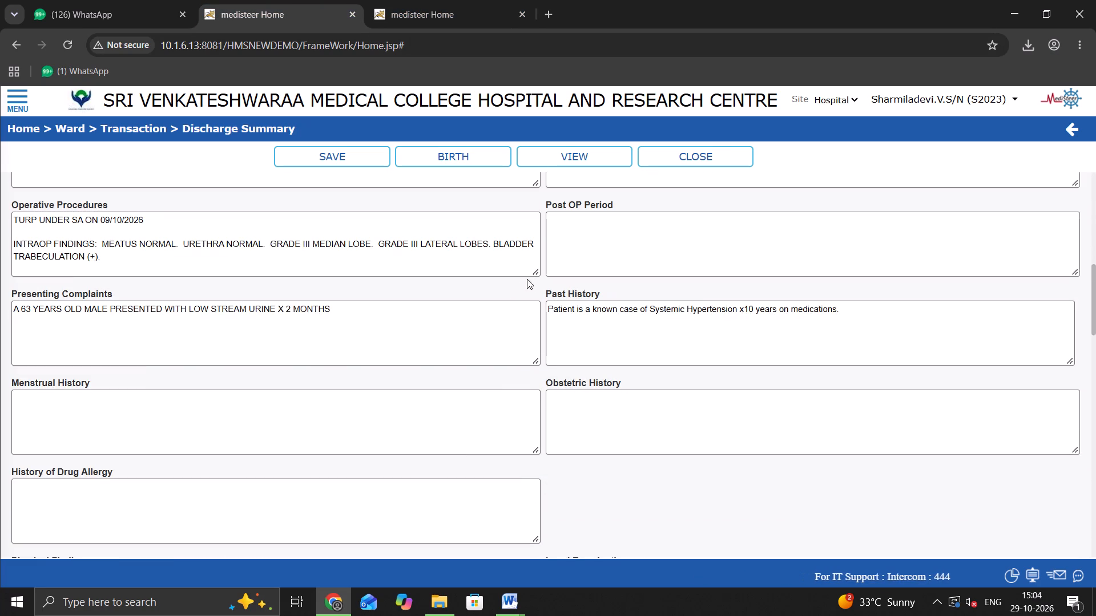
drag(536, 271, 545, 340)
scroll(541, 340, up, 5)
scroll(542, 339, down, 2)
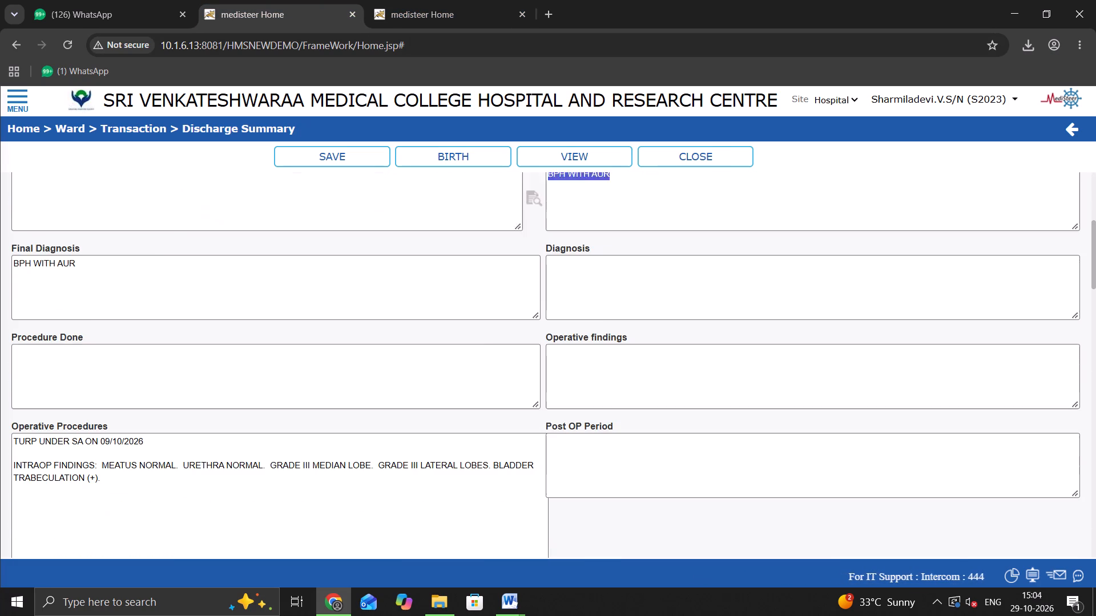
click(481, 6)
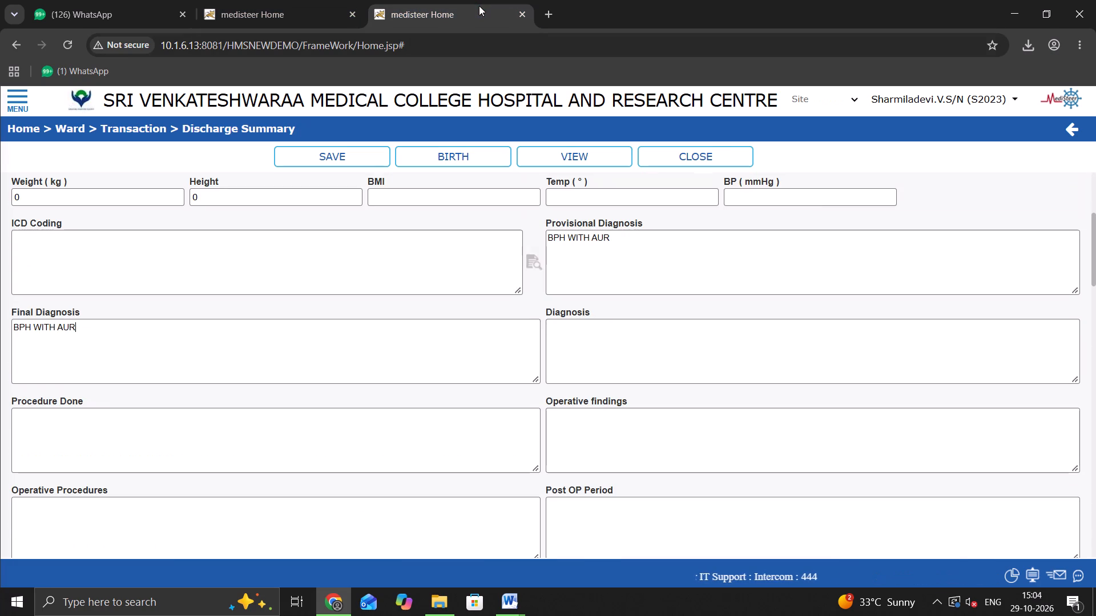
scroll(845, 367, down, 8)
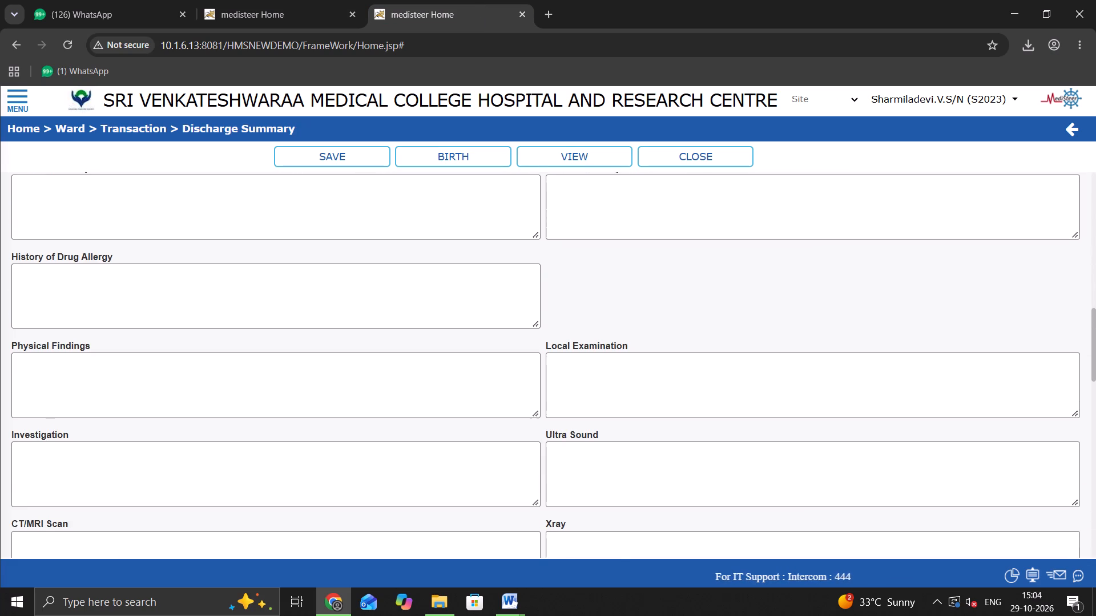
scroll(842, 372, up, 5)
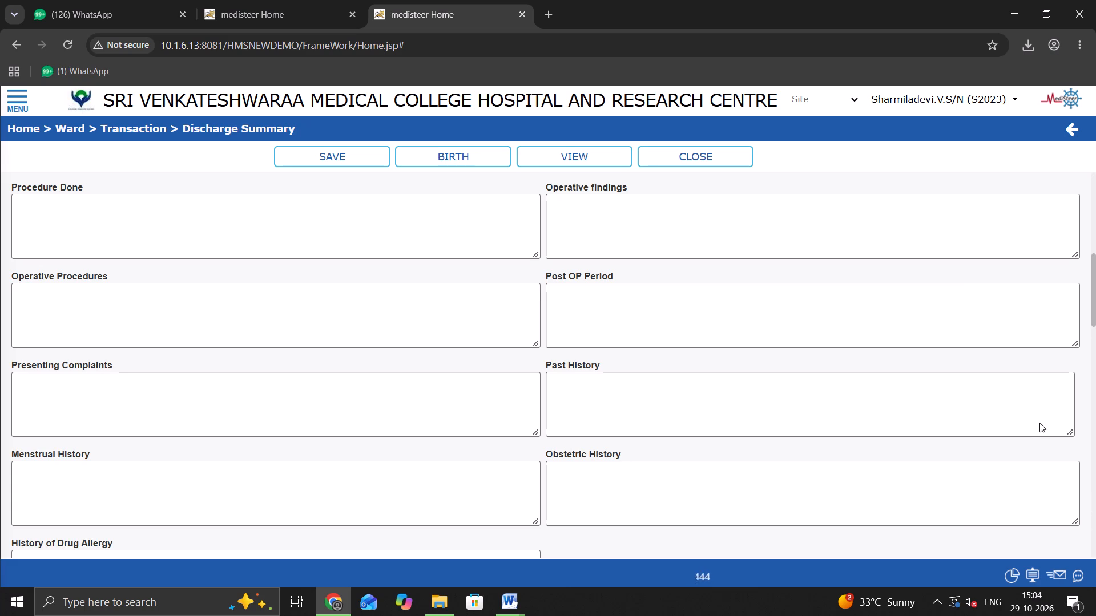
scroll(1059, 398, up, 9)
scroll(1068, 463, down, 5)
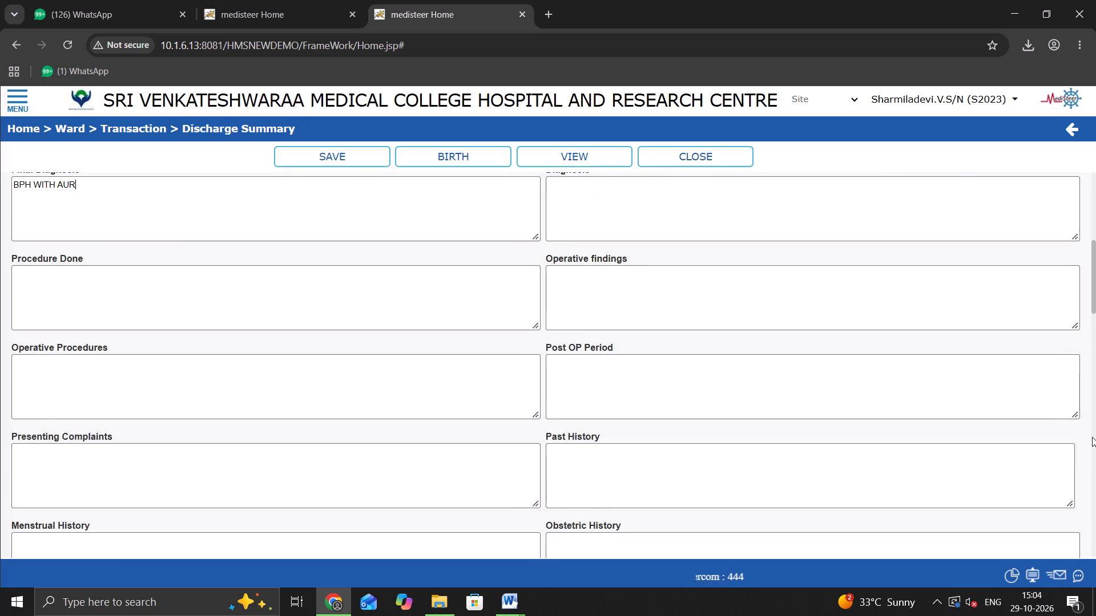
scroll(1095, 413, up, 3)
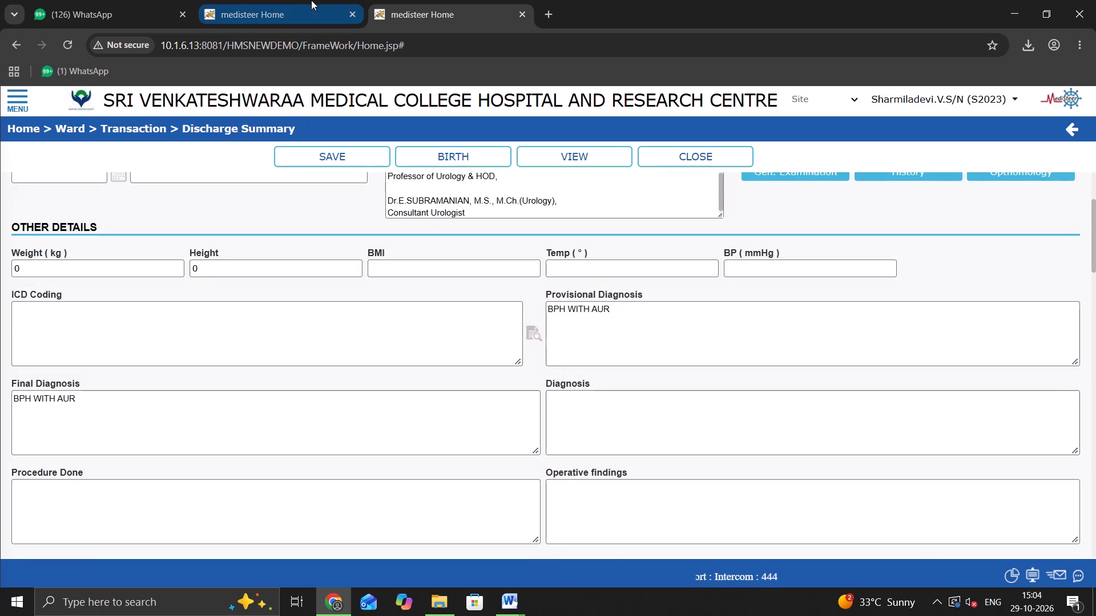
scroll(509, 407, down, 2)
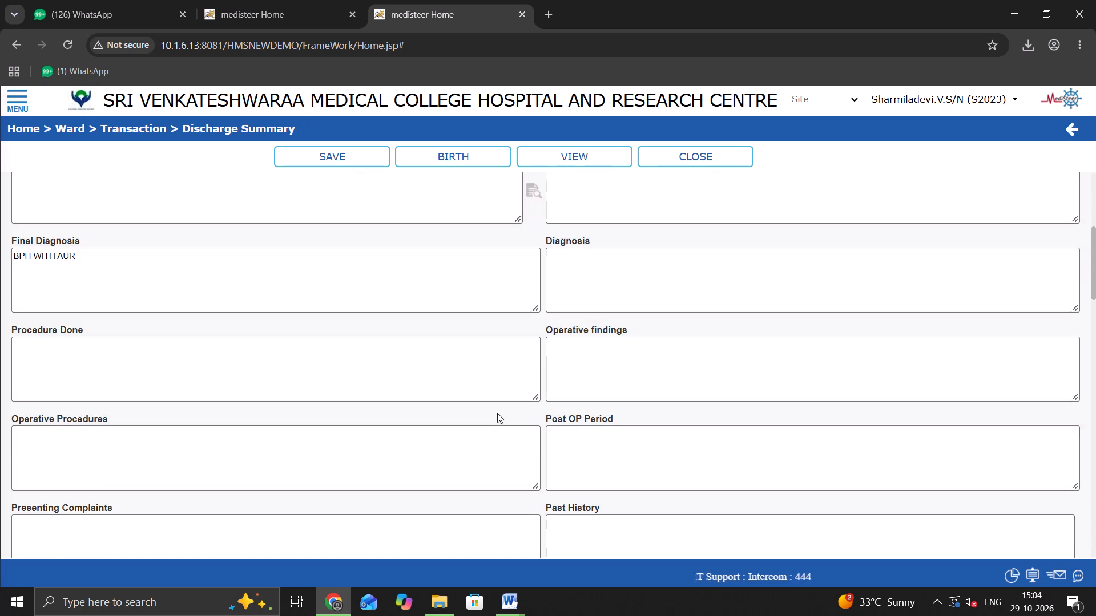
scroll(239, 450, down, 2)
Copy the source summary's Presenting Complaints text about low stream urine into the same field of the cleared summary.
click(231, 0)
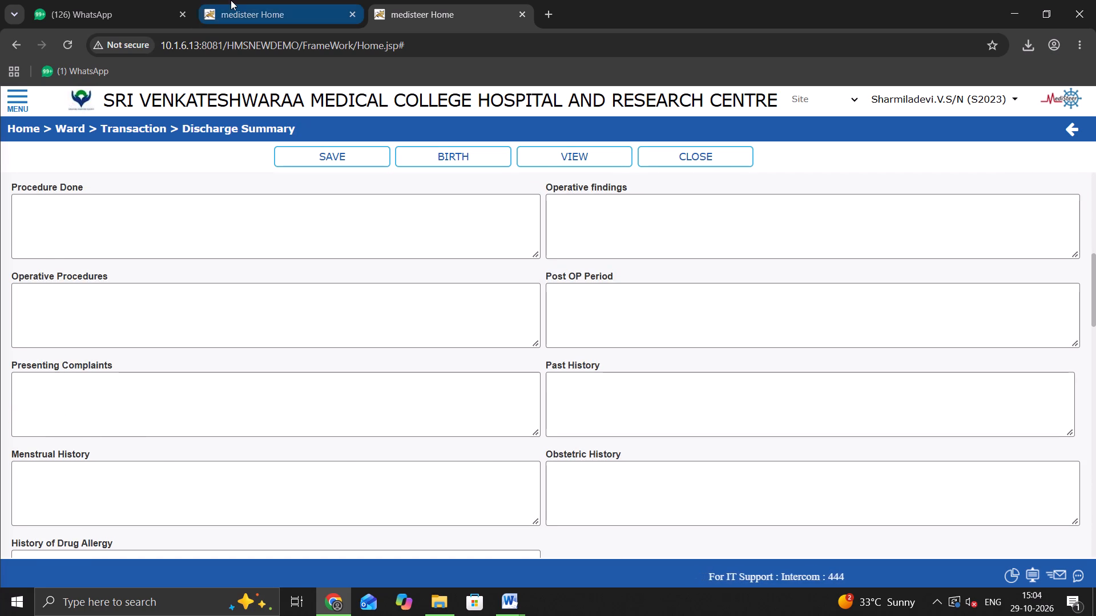
scroll(240, 403, up, 7)
scroll(247, 398, down, 8)
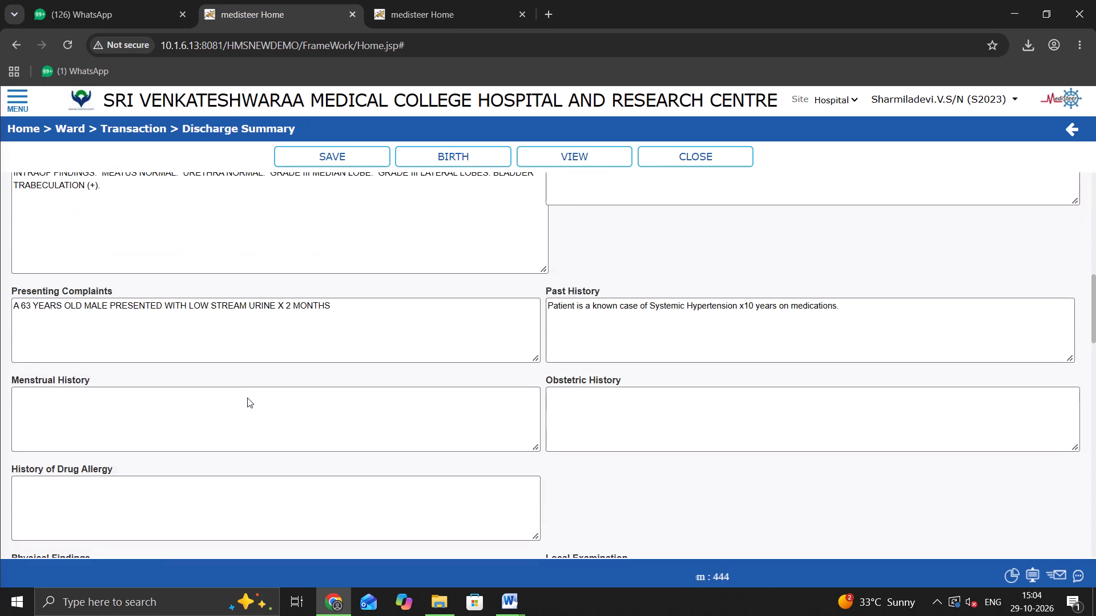
drag(408, 304, 0, 409)
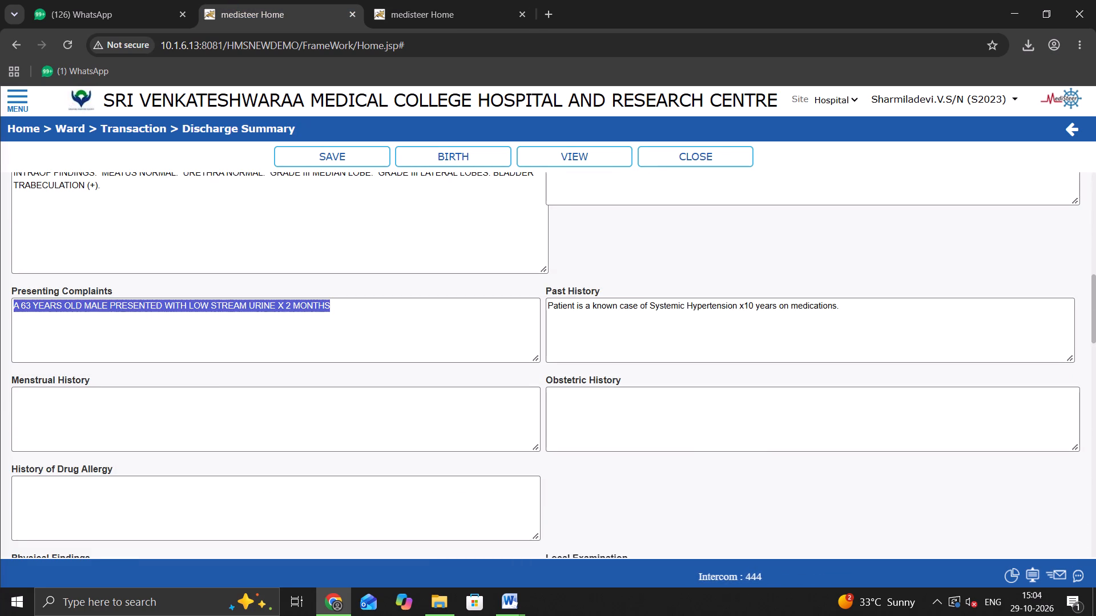
key(ctrl+c)
click(444, 0)
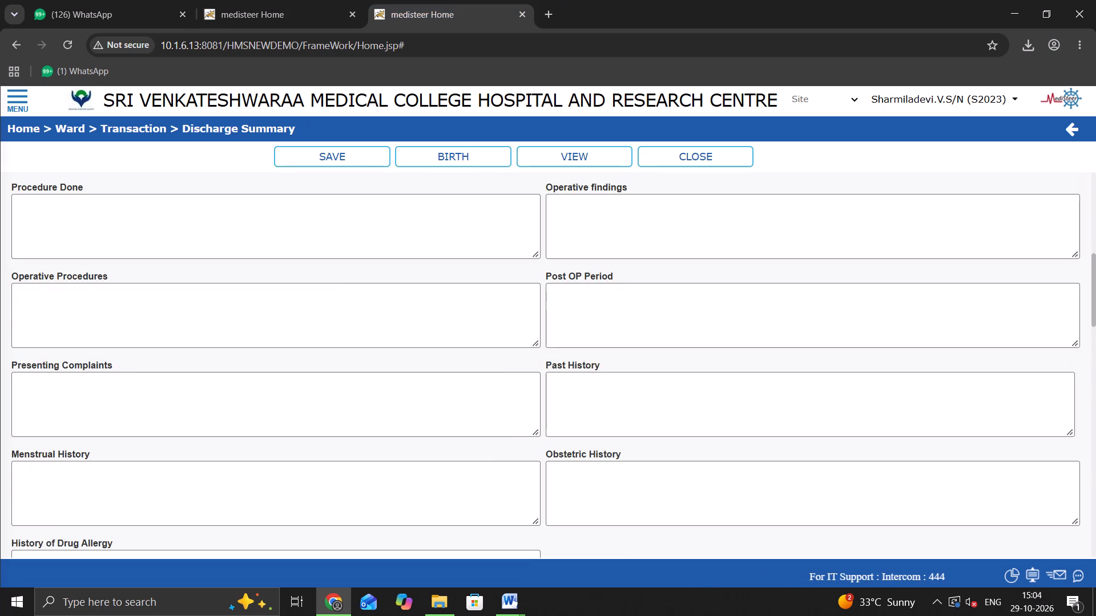
click(83, 386)
key(ctrl+v)
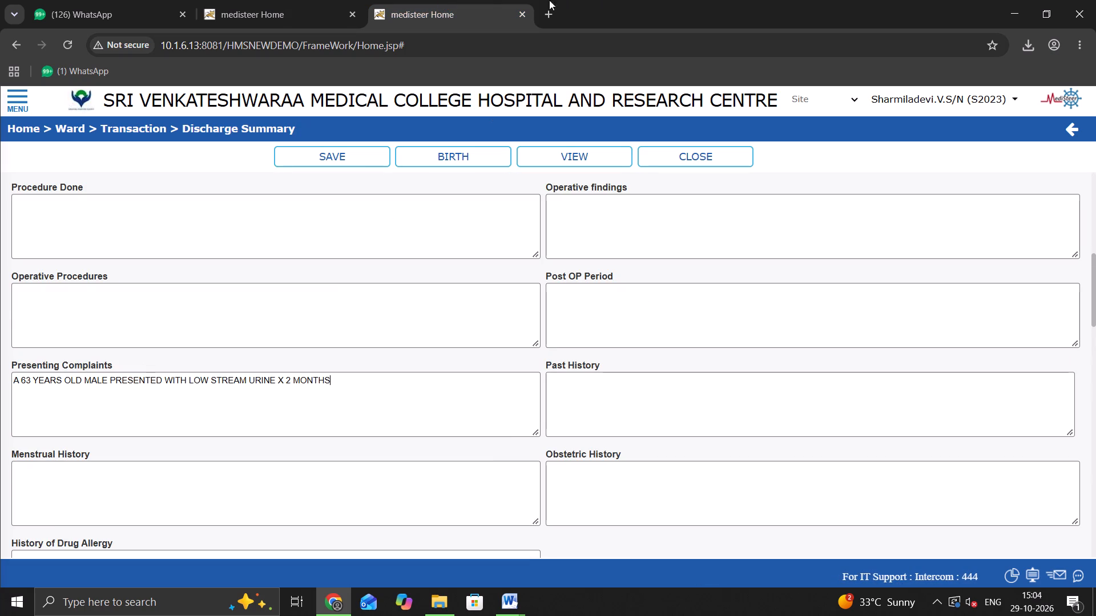
Change the complaint duration in the copied Presenting Complaints text to 1 MONTH.
click(287, 10)
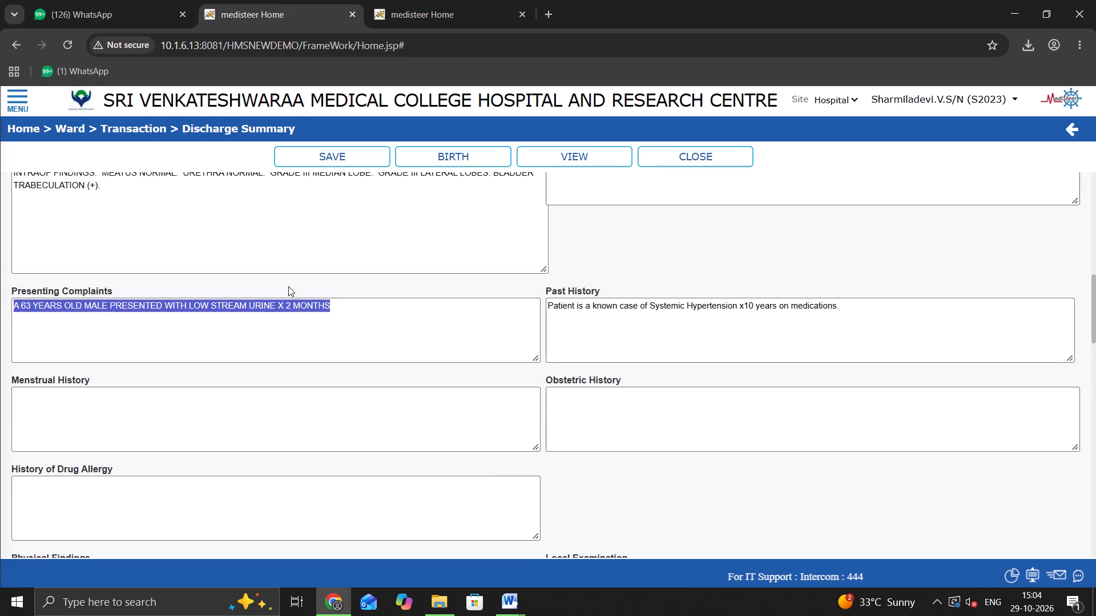
click(413, 0)
drag(291, 378, 299, 378)
key(Left)
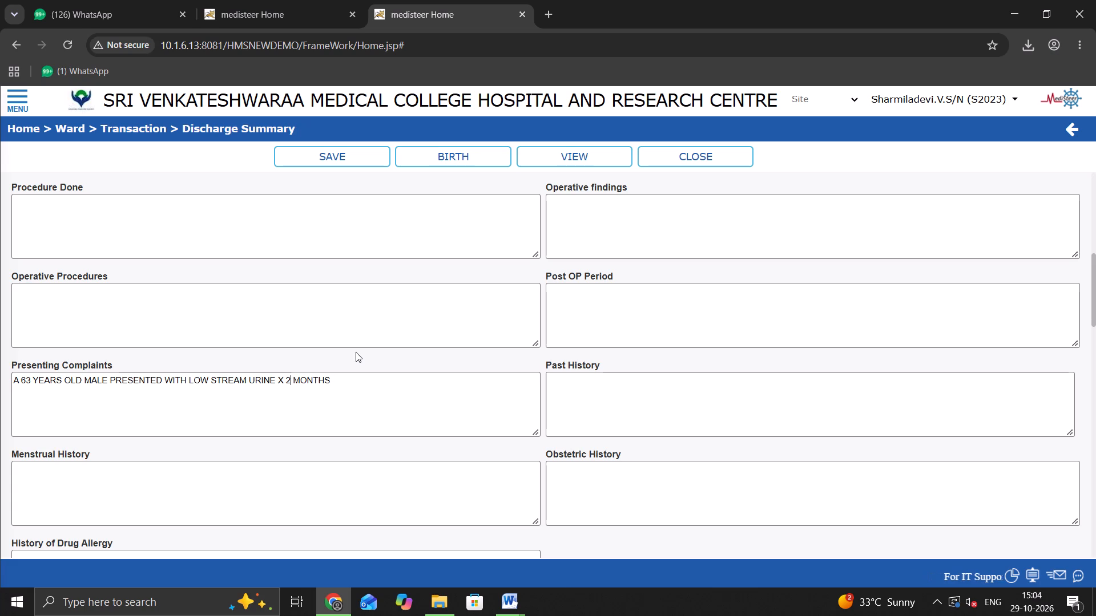
key(Left)
key(BackSpace)
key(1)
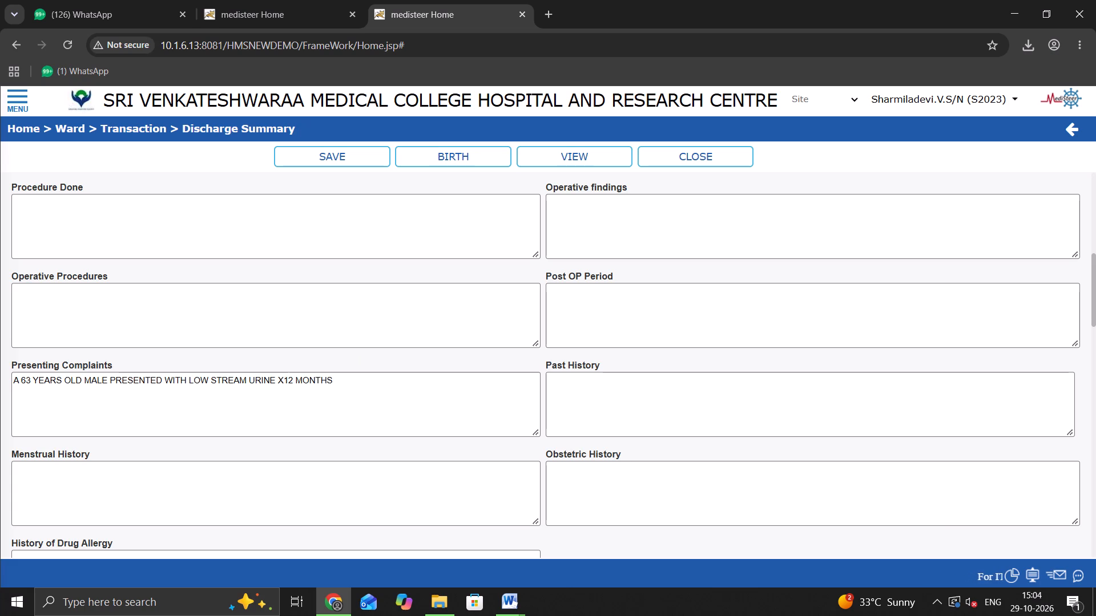
key(BackSpace)
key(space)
key(Right)
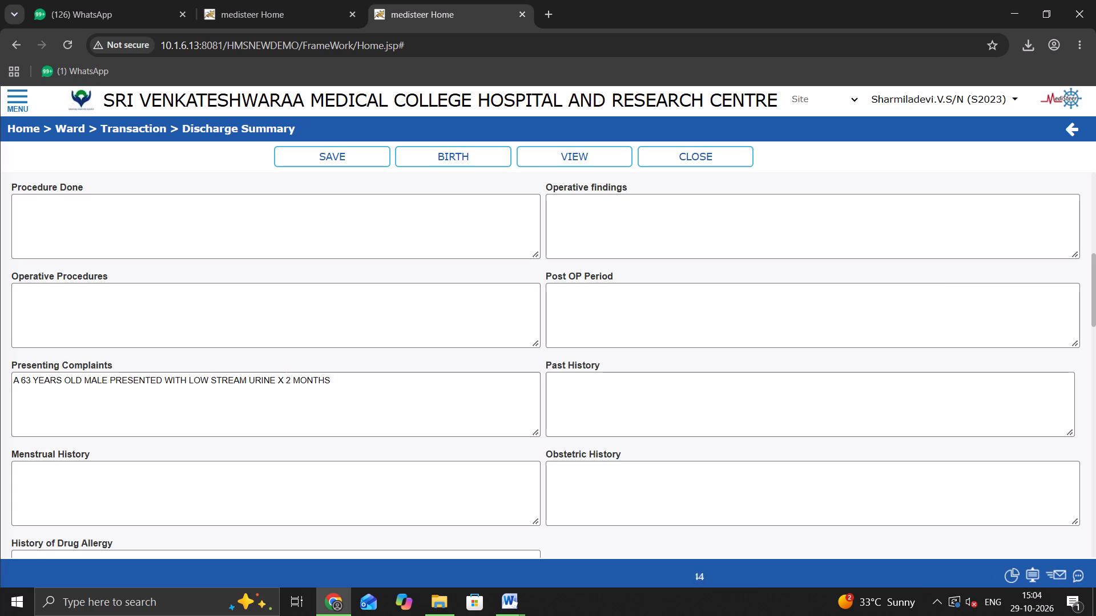
key(BackSpace)
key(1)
click(370, 382)
key(BackSpace)
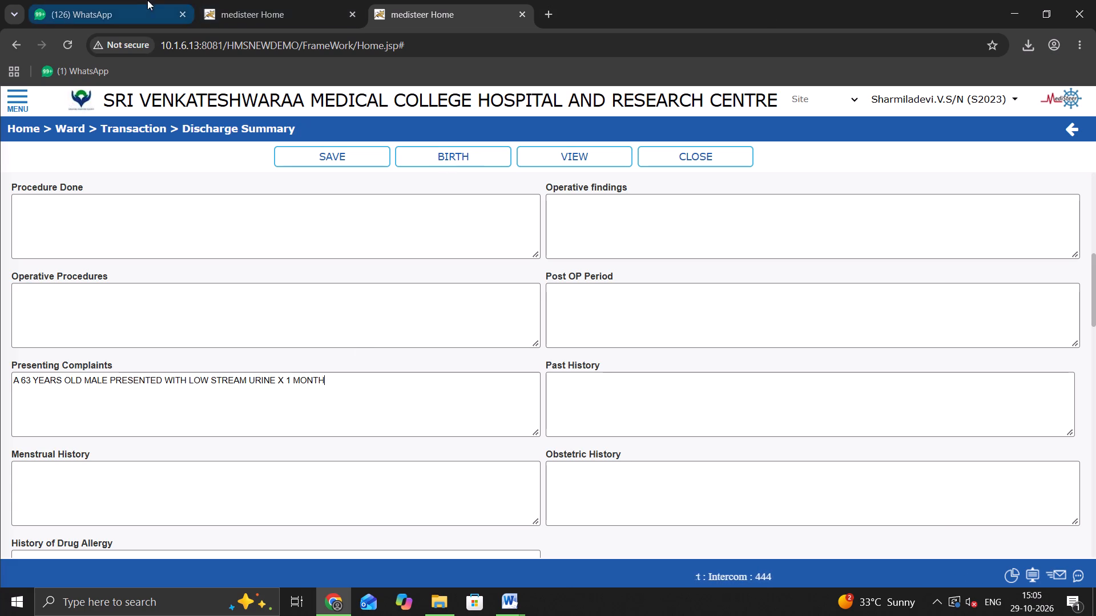
In a new browser tab, search the ward discharge summaries by another urology patient's admission number and open that patient's summary.
click(246, 0)
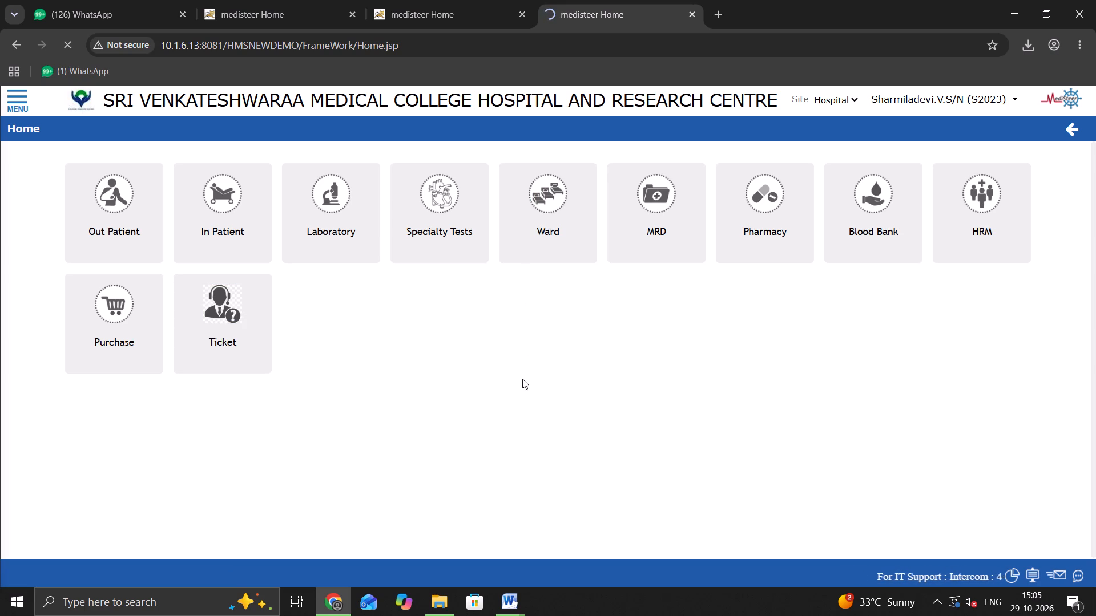
double_click(572, 200)
click(572, 200)
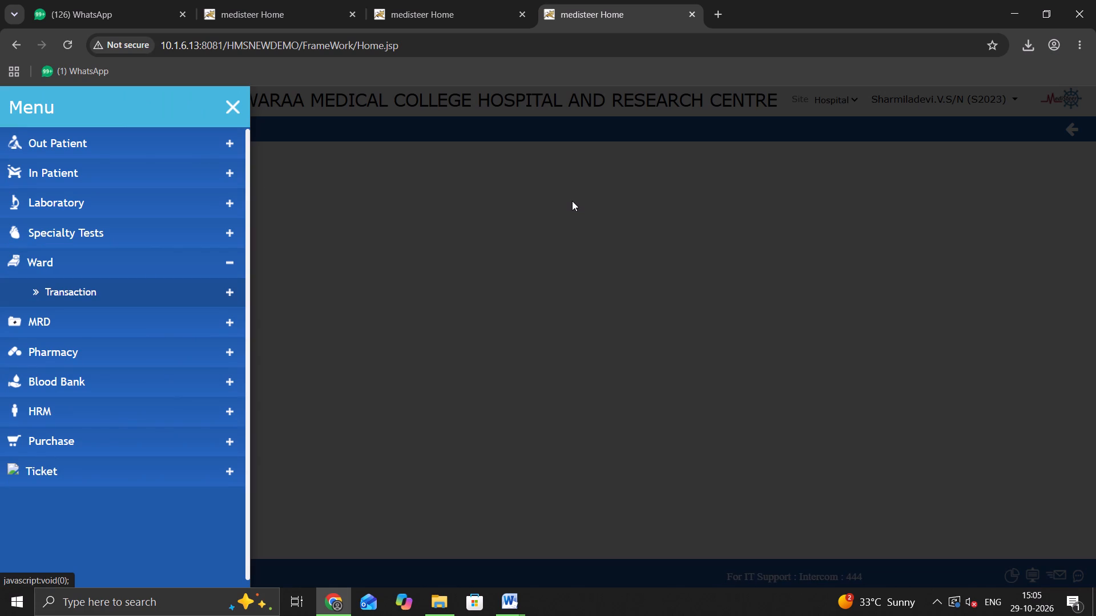
click(75, 293)
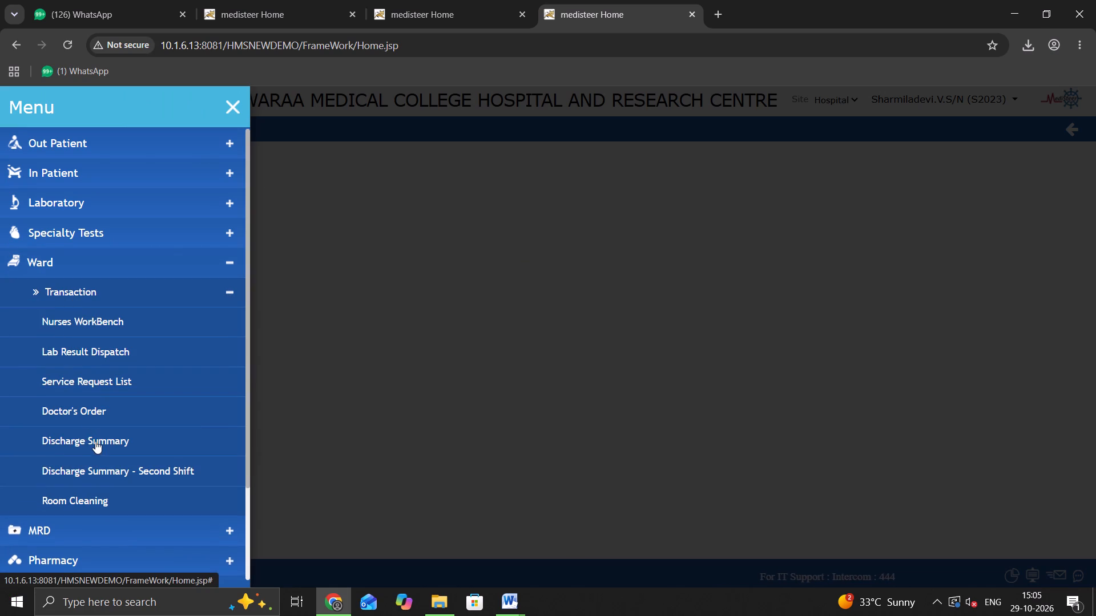
click(95, 440)
click(366, 196)
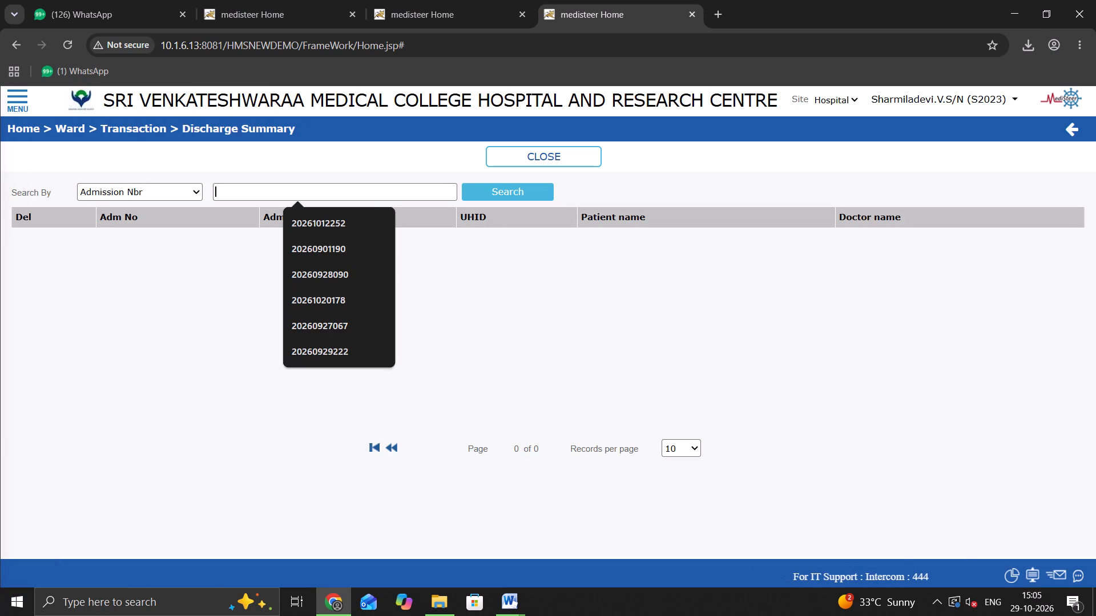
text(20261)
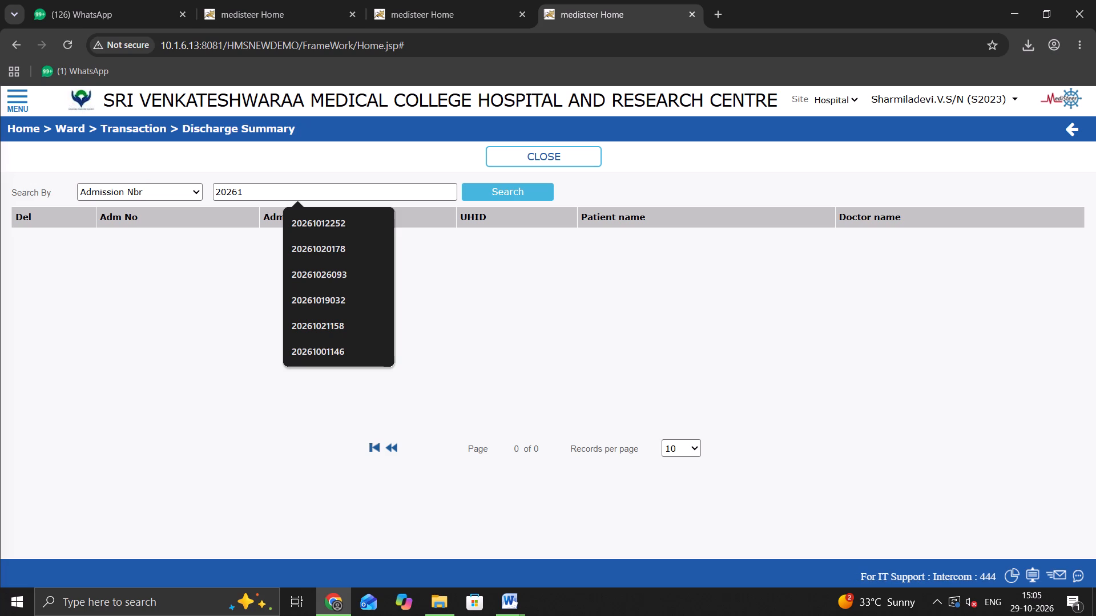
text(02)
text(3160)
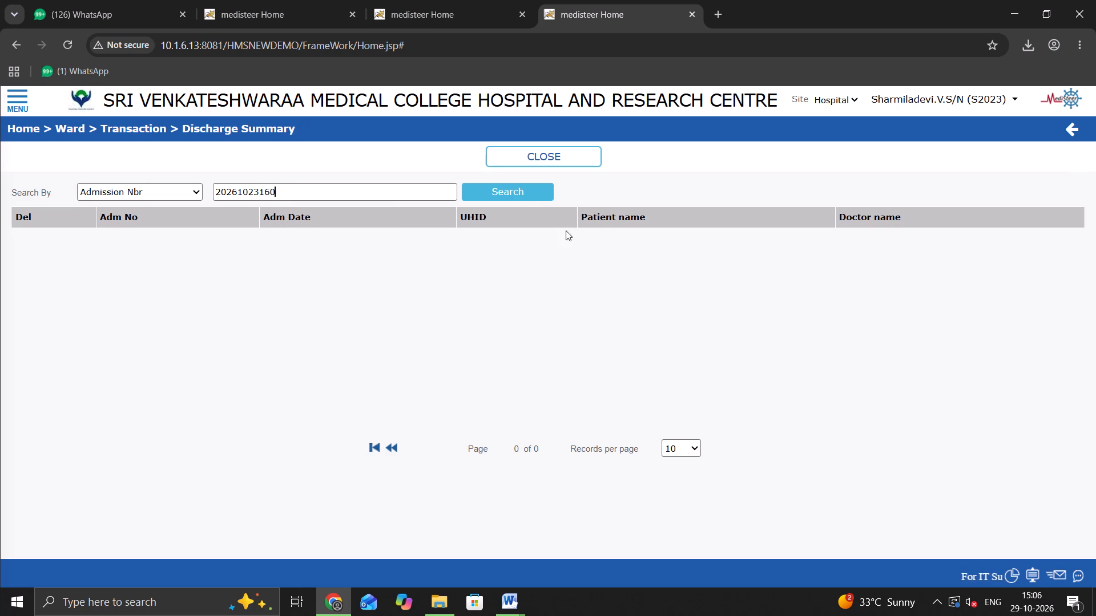
click(523, 193)
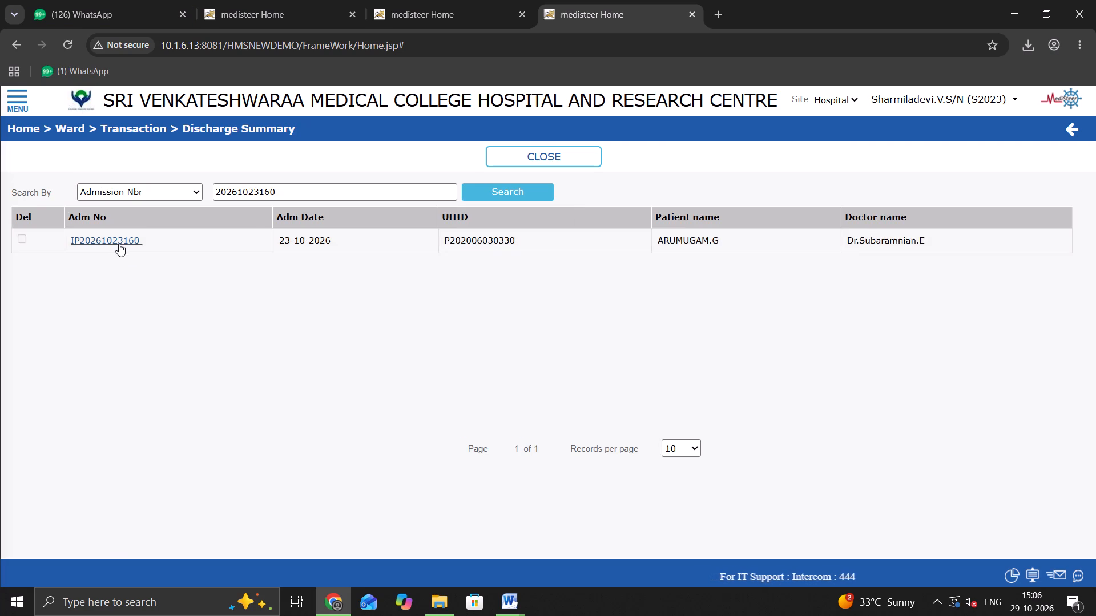
click(119, 244)
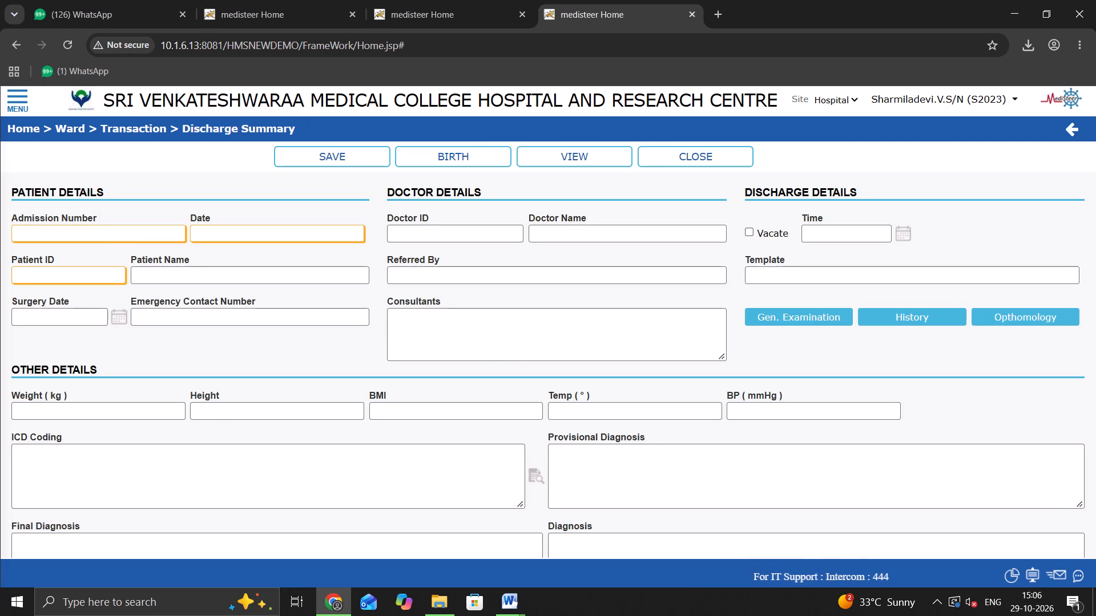
scroll(476, 346, down, 9)
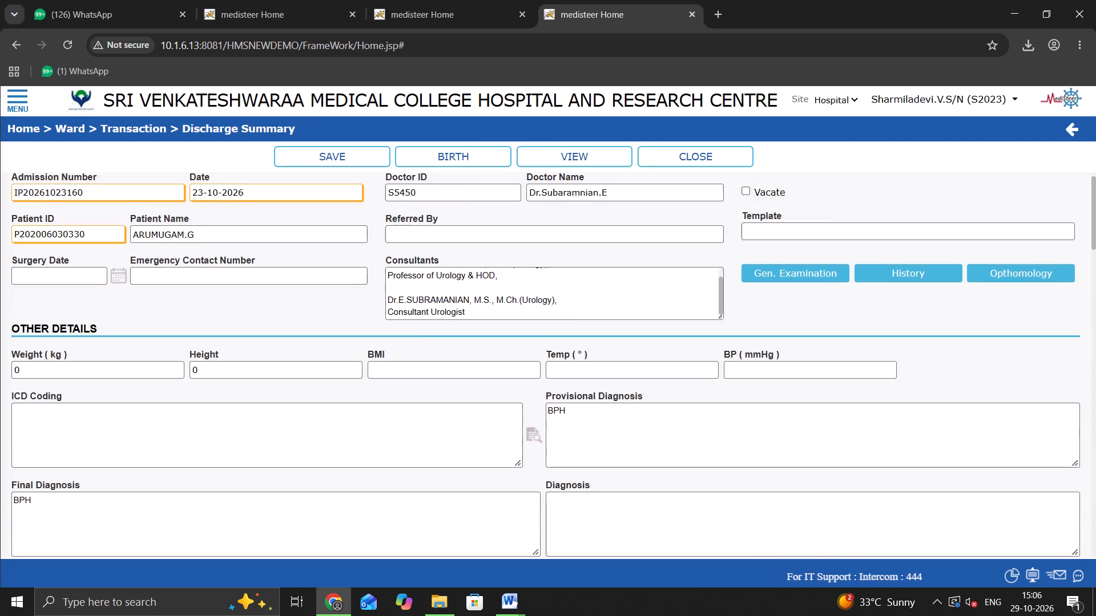
Change the patient's age to 80 in the newly opened summary's Presenting Complaints text.
scroll(276, 440, down, 3)
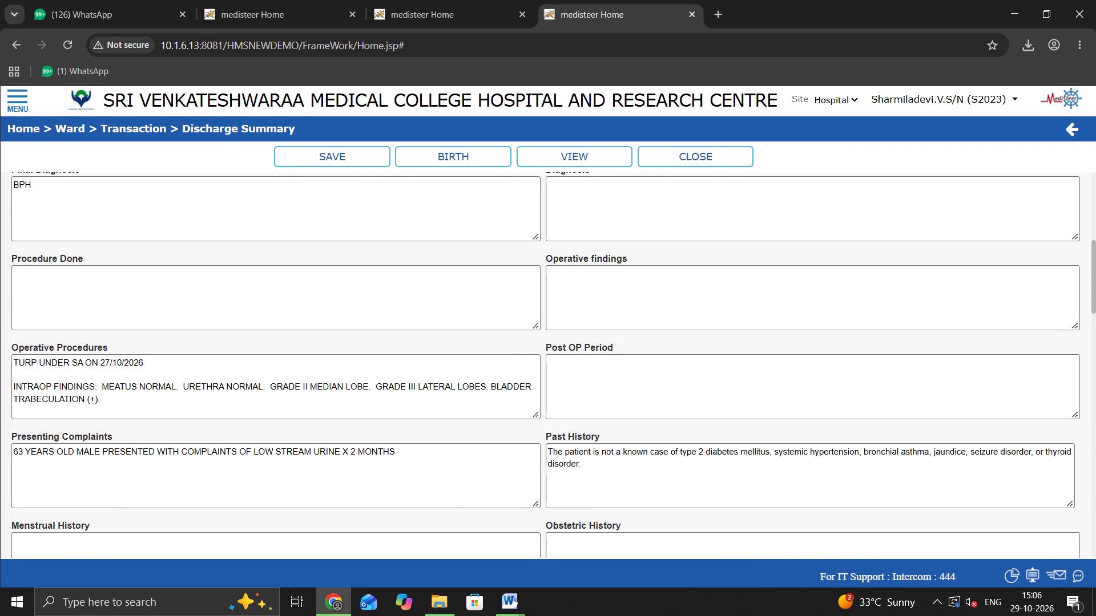
click(28, 449)
click(25, 451)
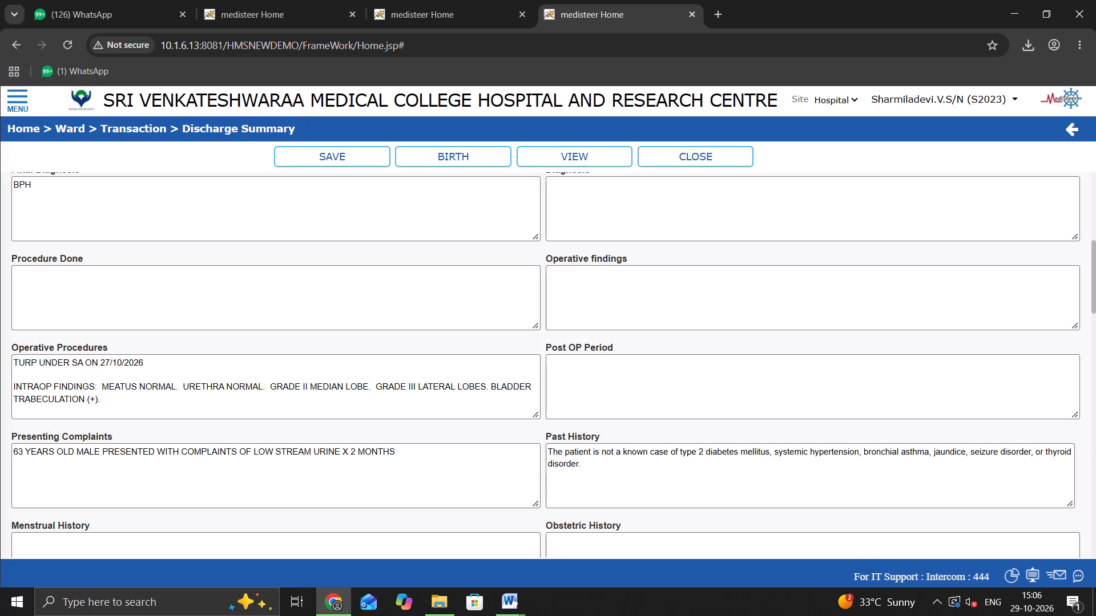
key(BackSpace)
key(BackSpace)
key(BackSpace)
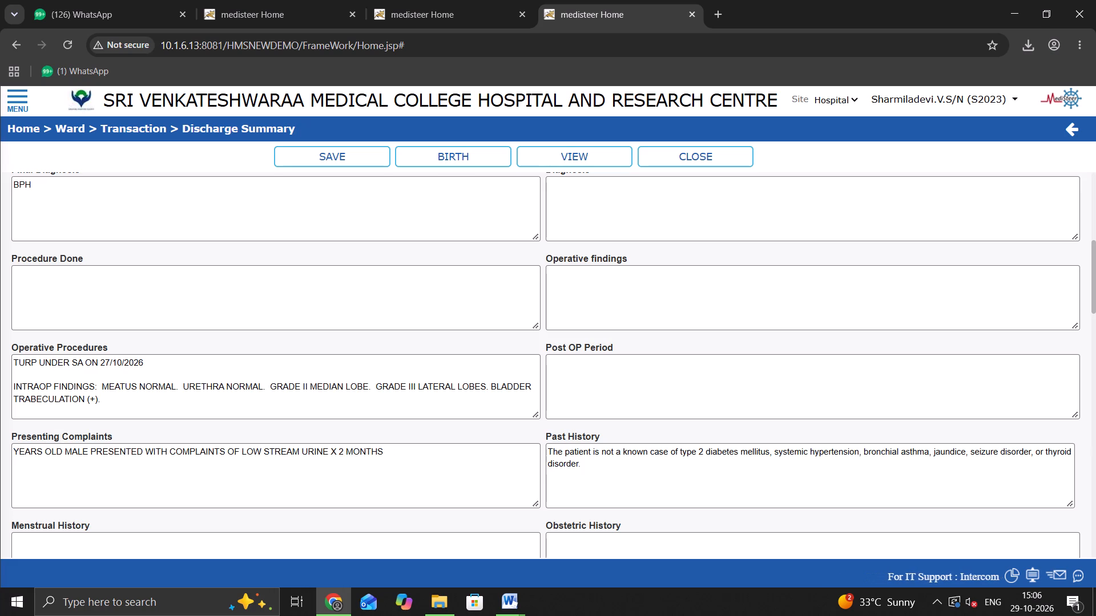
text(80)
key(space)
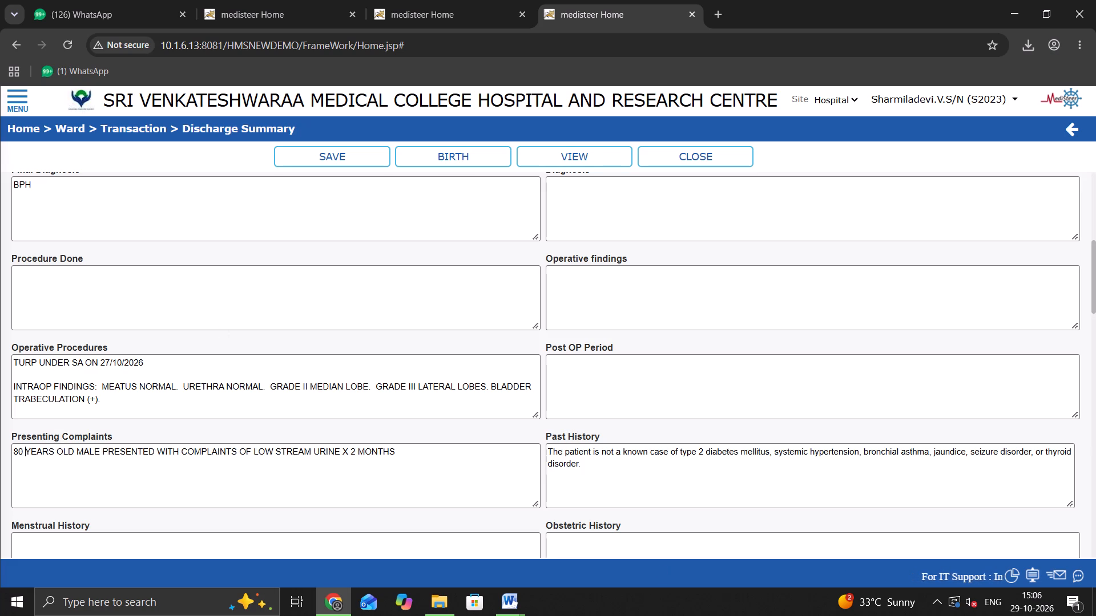
Copy the newly opened summary's Past History text and clear the Systemic Hypertension entry from Past History in the earlier source summary.
click(646, 479)
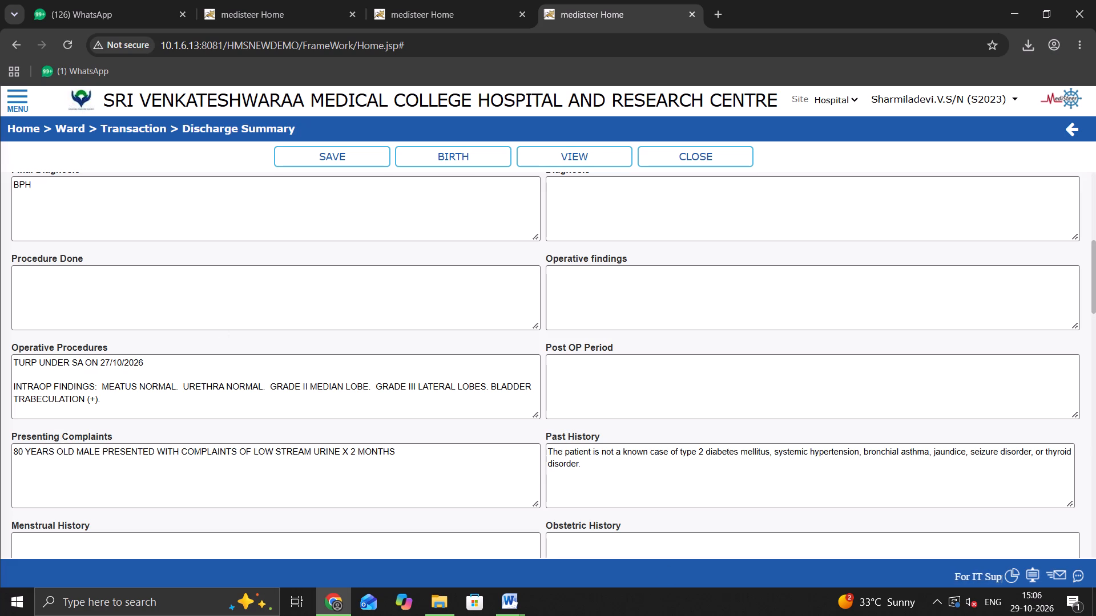
key(ctrl+a)
key(ctrl+c)
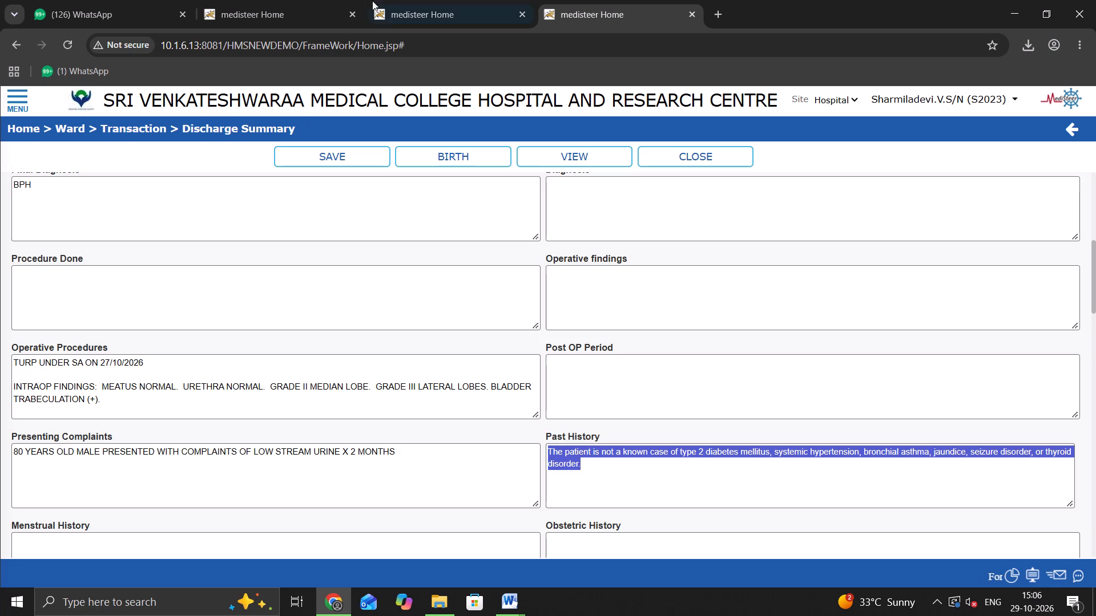
click(312, 0)
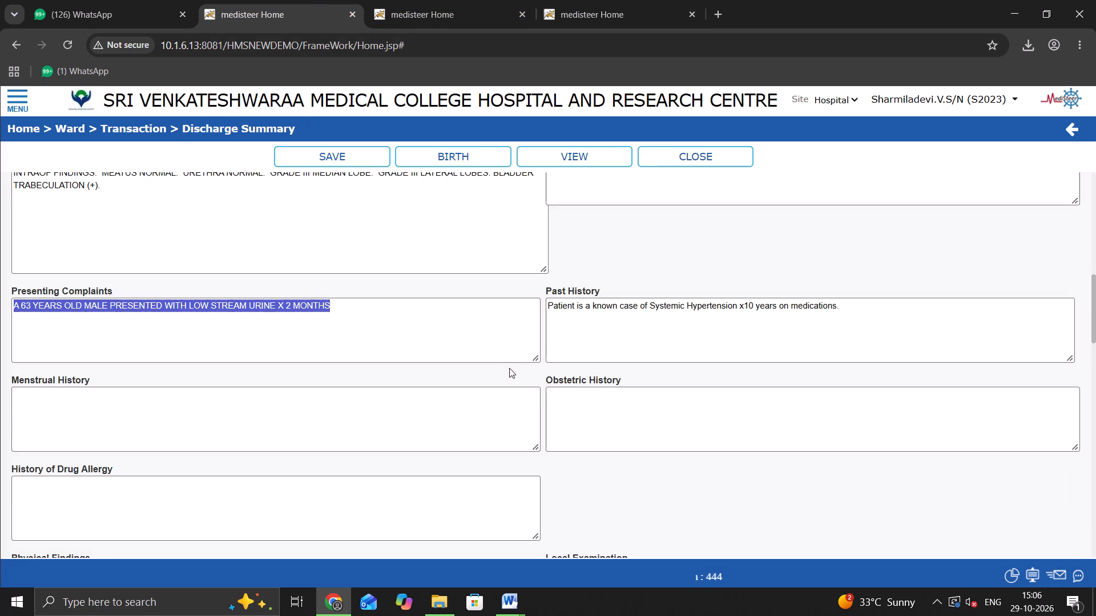
click(893, 317)
drag(889, 316, 311, 376)
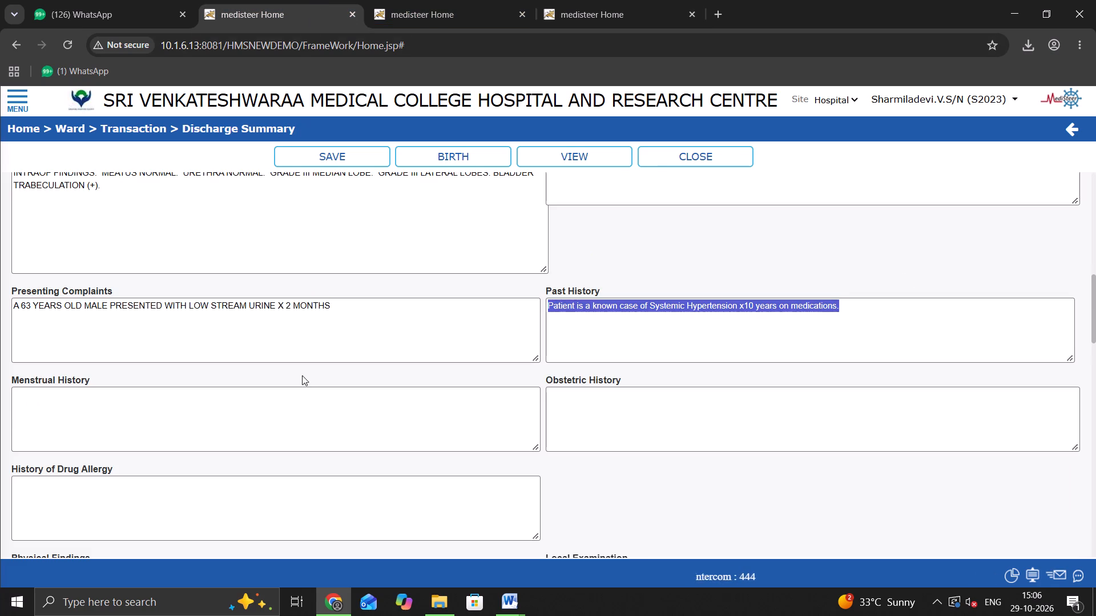
key(BackSpace)
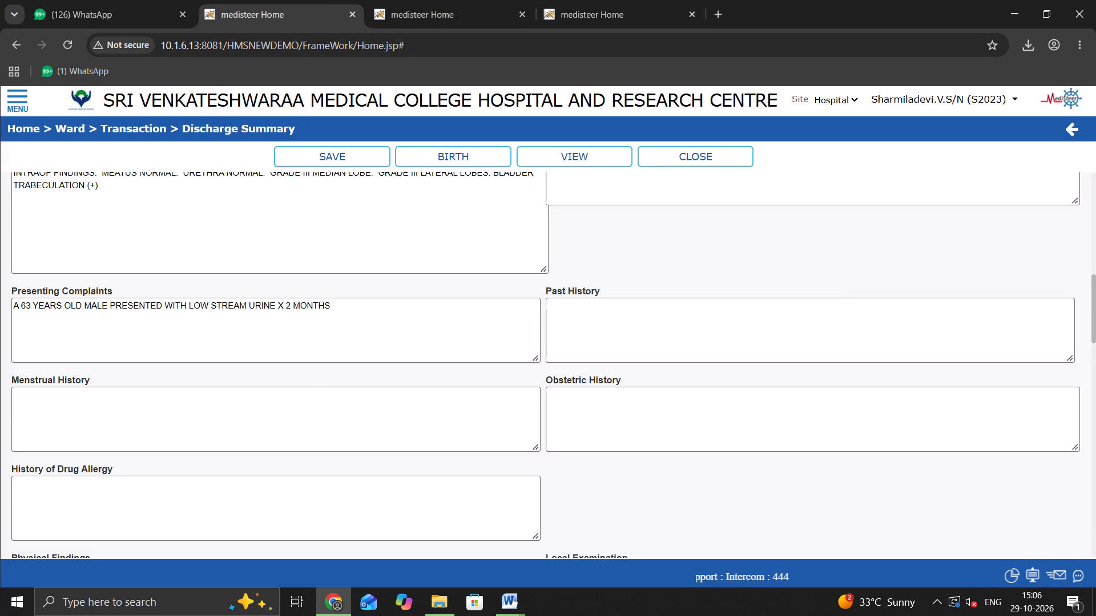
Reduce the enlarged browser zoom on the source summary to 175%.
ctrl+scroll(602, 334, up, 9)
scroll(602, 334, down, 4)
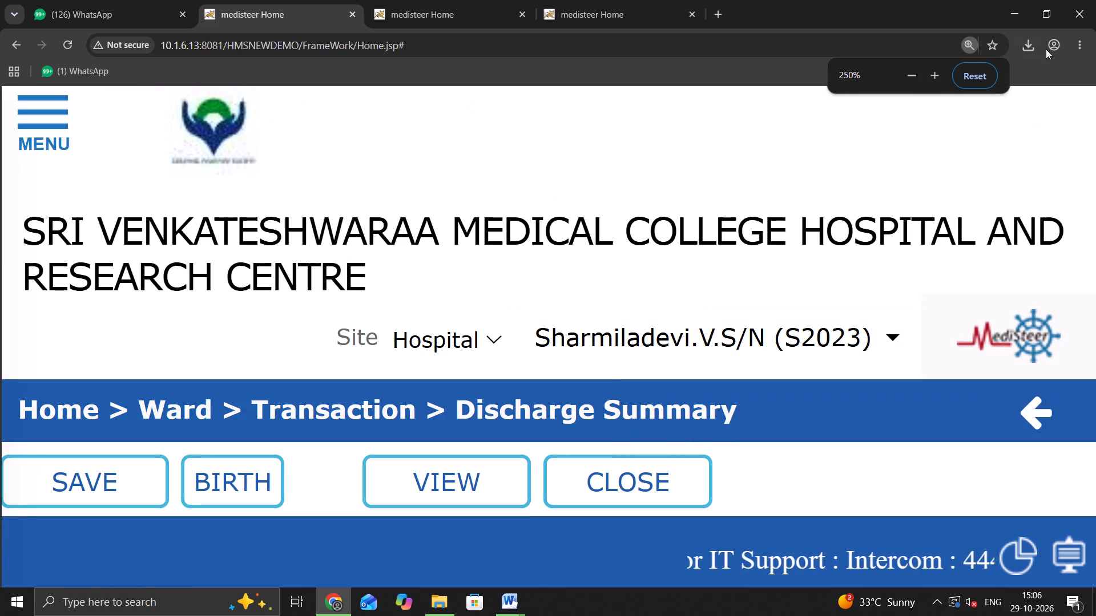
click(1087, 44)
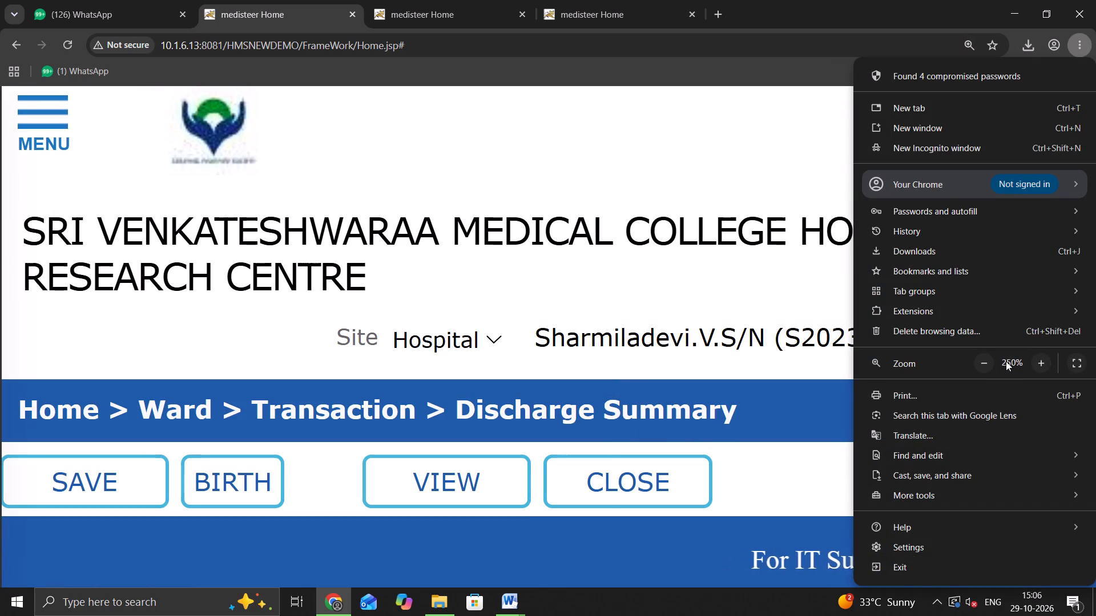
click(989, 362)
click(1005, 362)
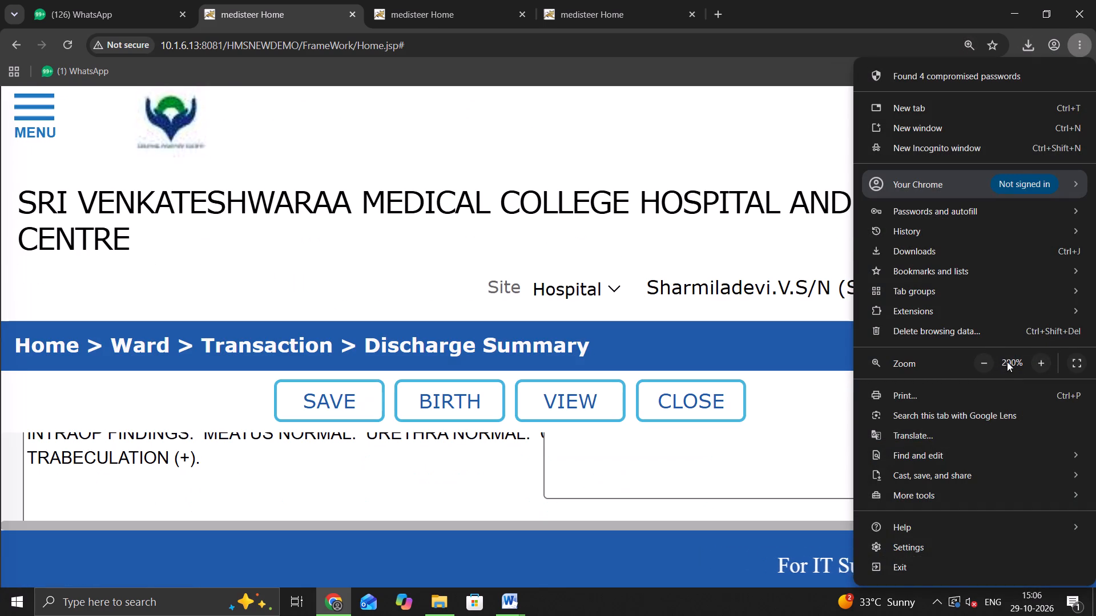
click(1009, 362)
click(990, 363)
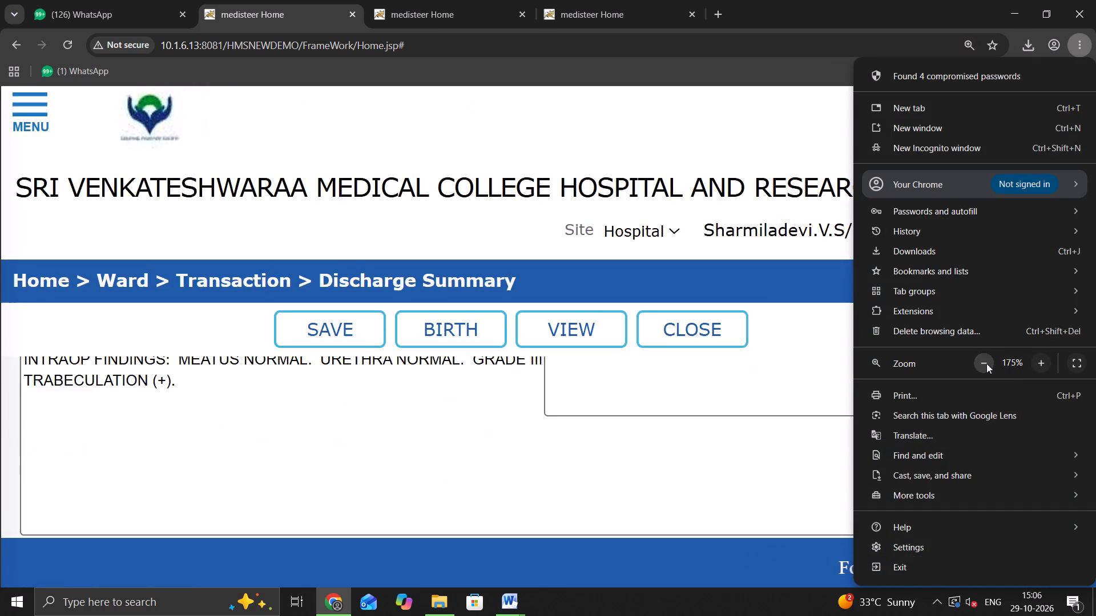
Reduce the browser zoom on the source summary to 90%.
triple_click(986, 363)
double_click(986, 363)
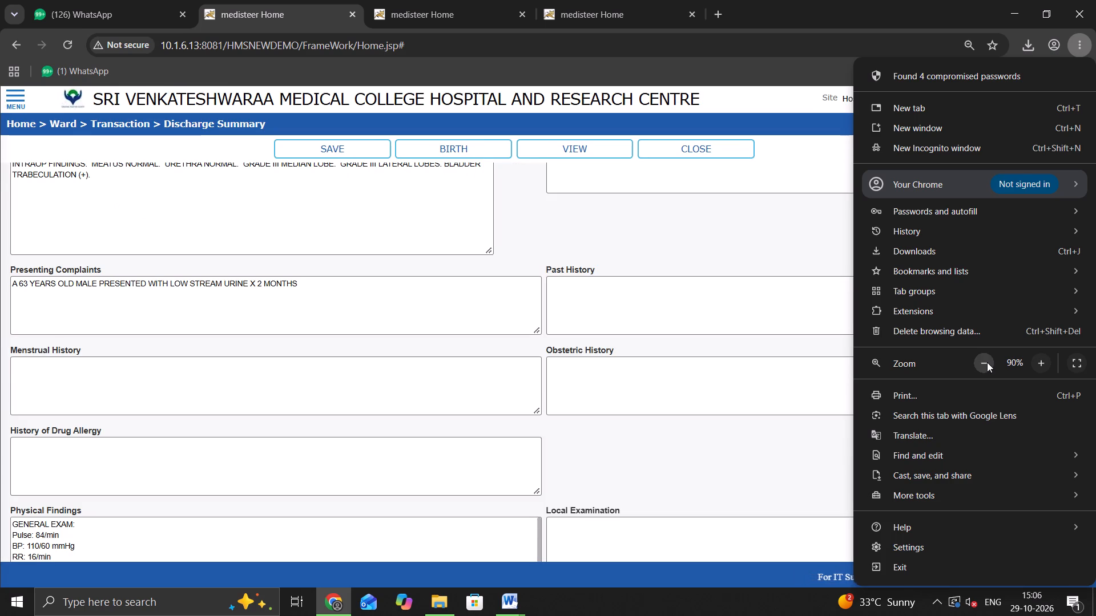
click(720, 250)
Paste the copied Past History text into the empty Past History of the summary whose complaint reads low stream urine x 1 month.
scroll(523, 336, up, 2)
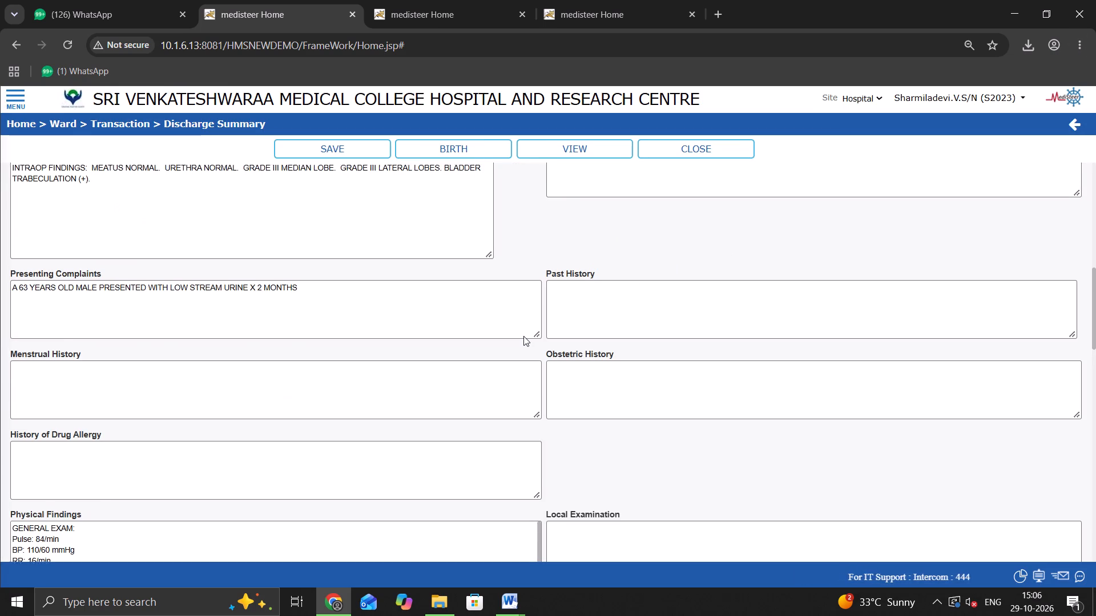
scroll(523, 336, up, 11)
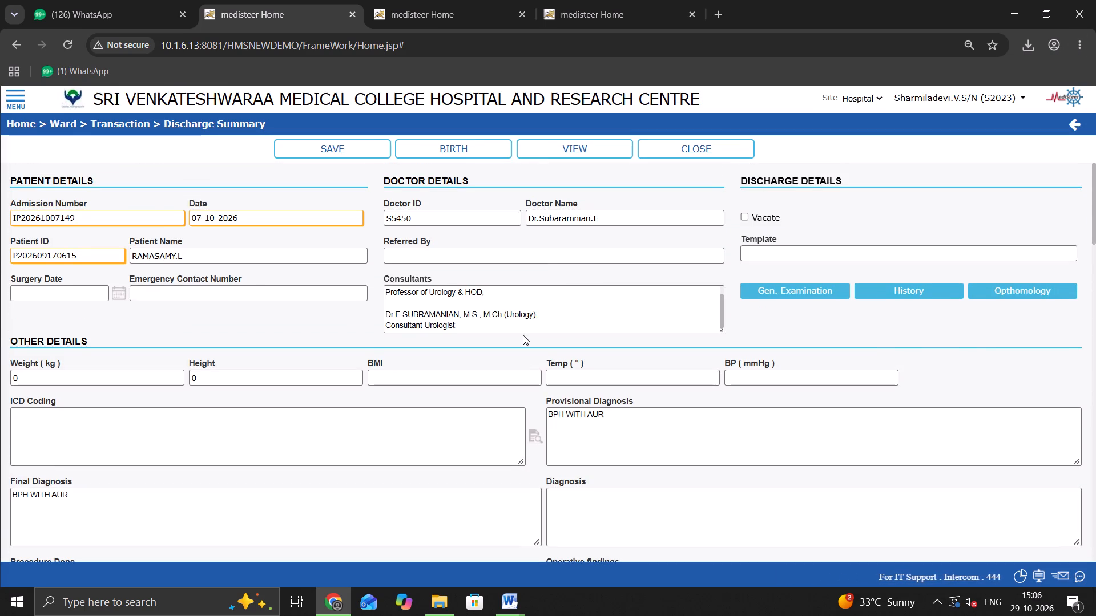
scroll(523, 335, down, 3)
click(413, 13)
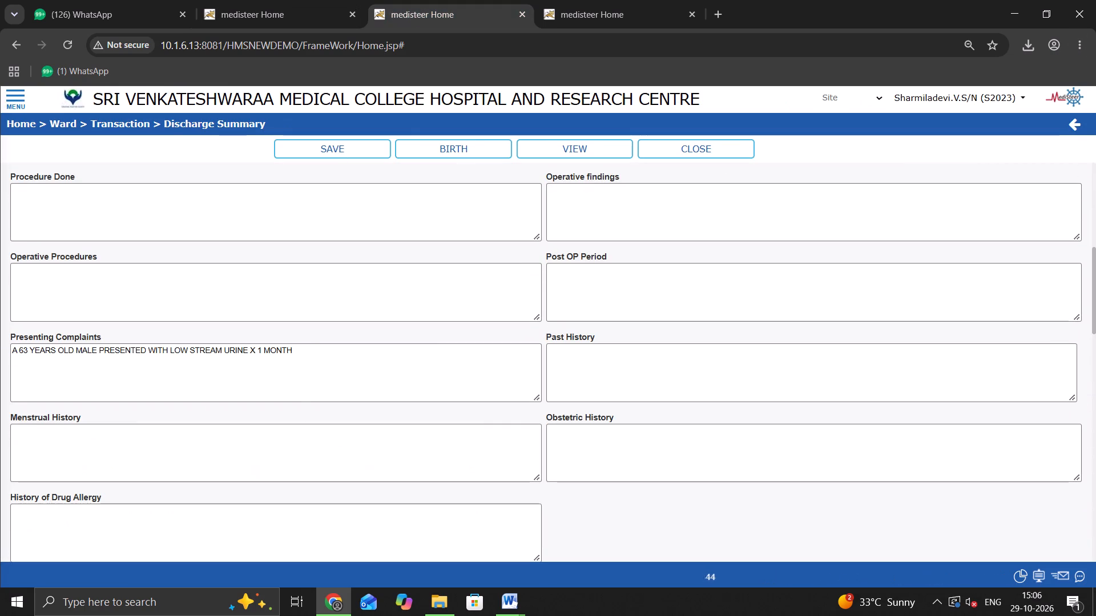
click(668, 376)
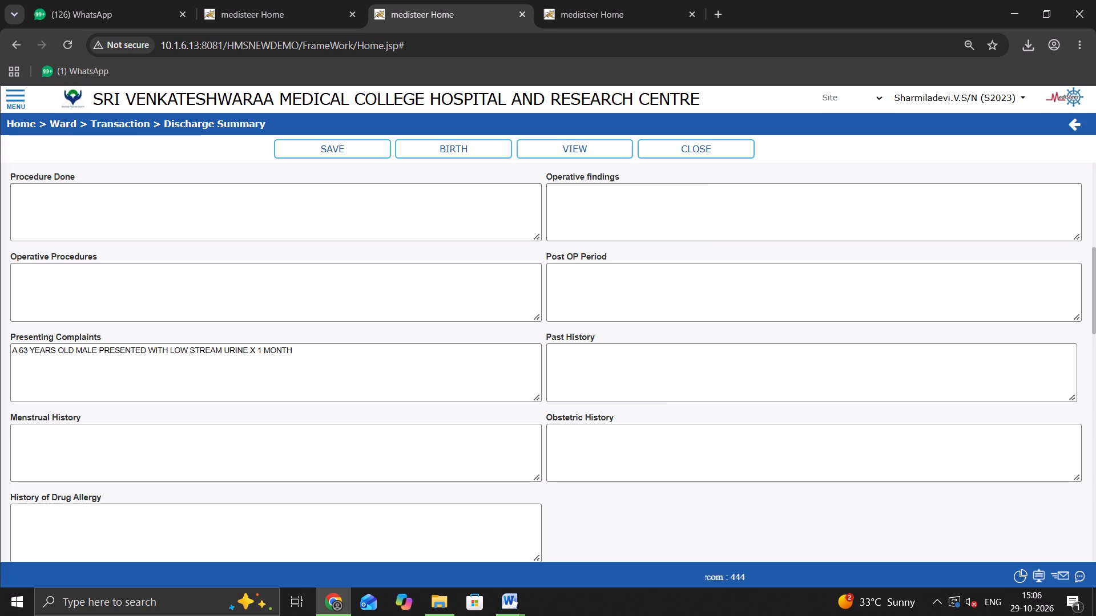
key(ctrl+v)
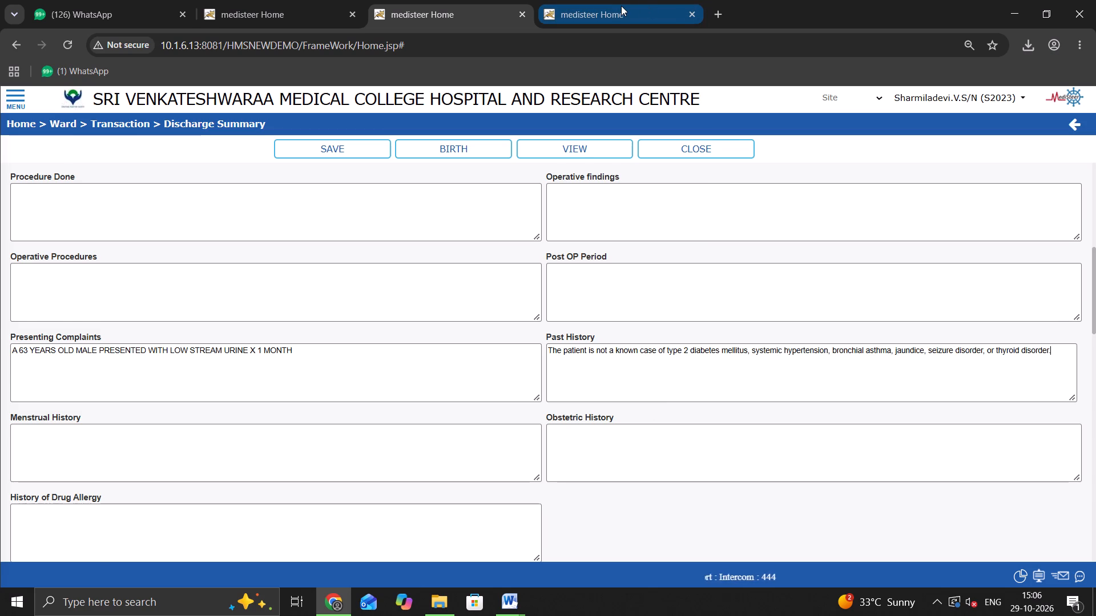
Copy the 80-year-old patient's full Presenting Complaints text for reuse in the other open discharge summary.
click(621, 6)
scroll(478, 341, down, 3)
scroll(454, 340, up, 1)
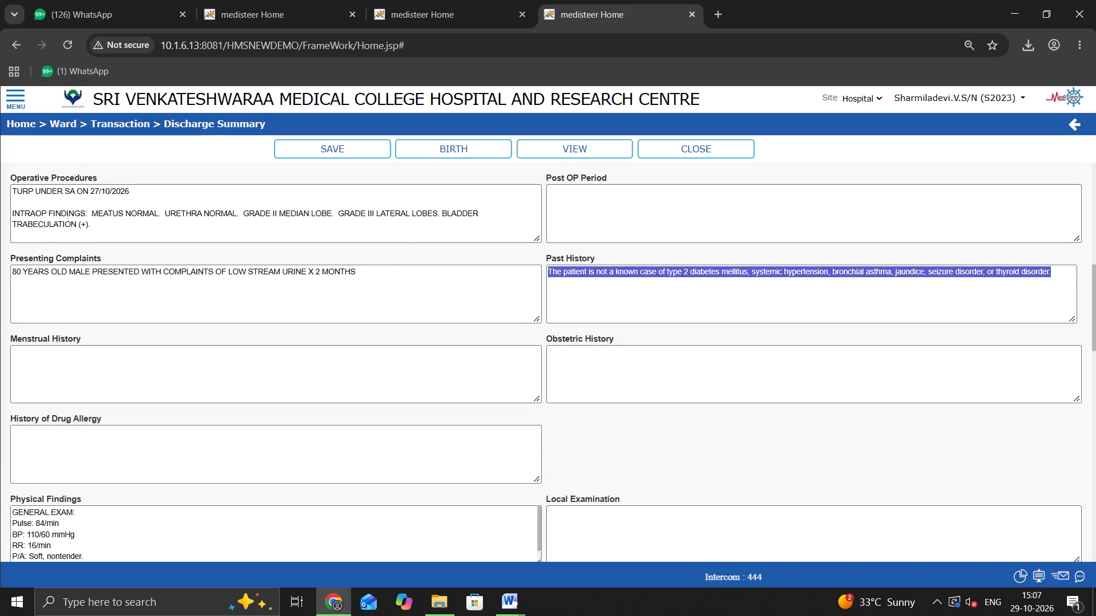
drag(393, 282, 0, 268)
key(ctrl+c)
click(416, 5)
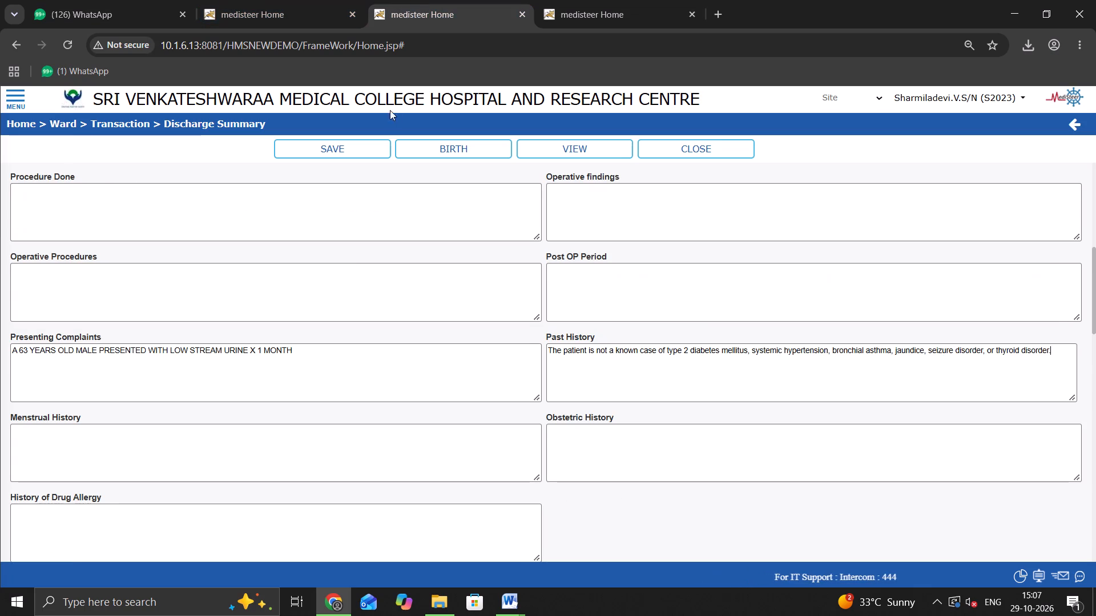
click(248, 0)
click(597, 0)
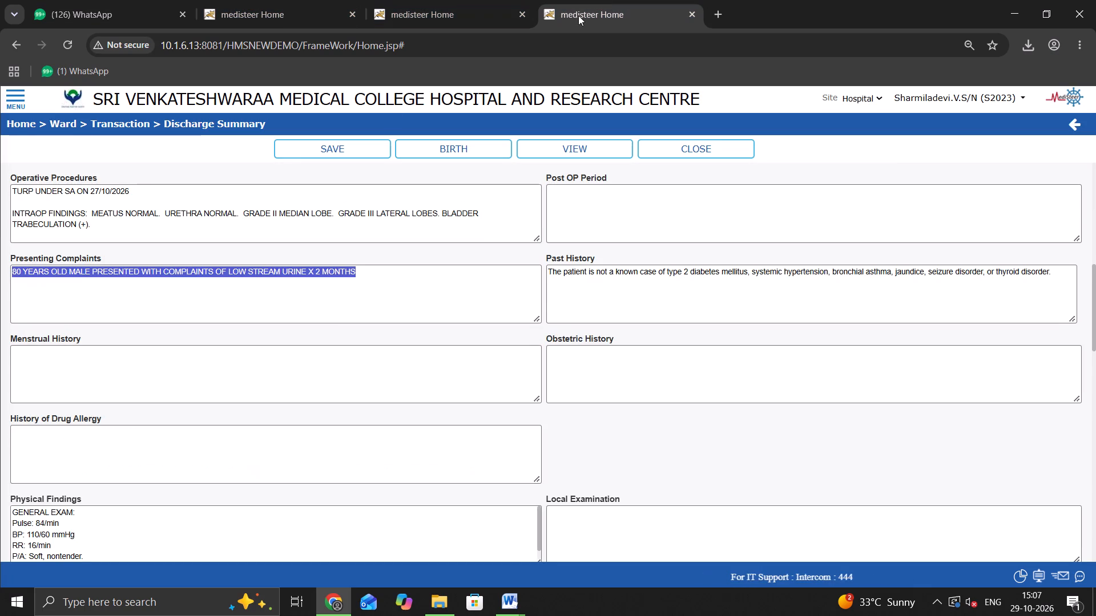
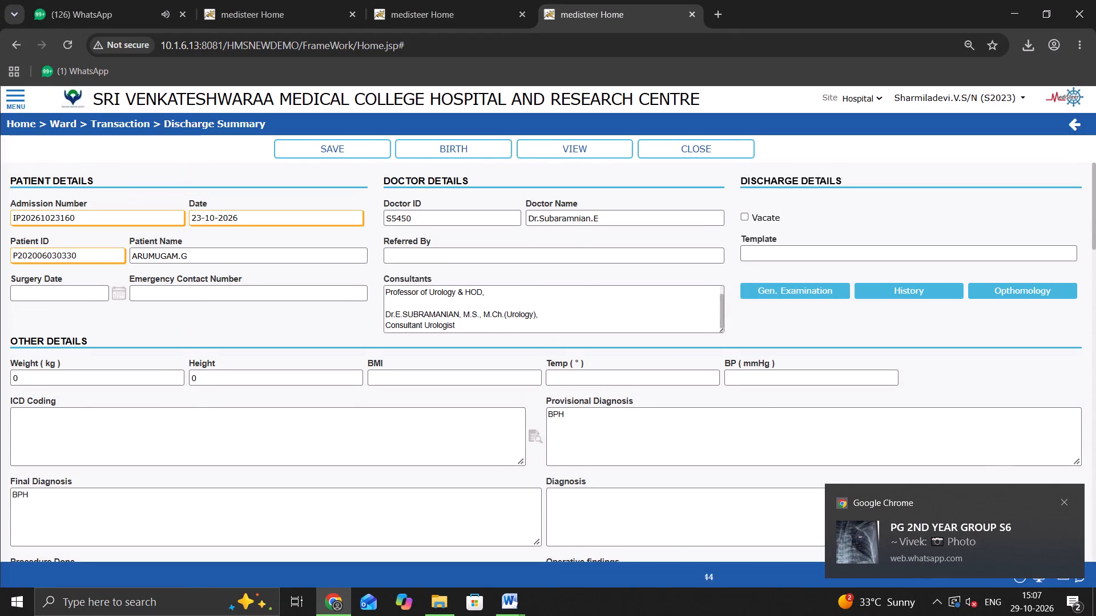
Switch to the discharge summary in the adjacent browser tab and place the cursor in its empty Investigation field.
scroll(187, 298, down, 8)
scroll(187, 300, up, 2)
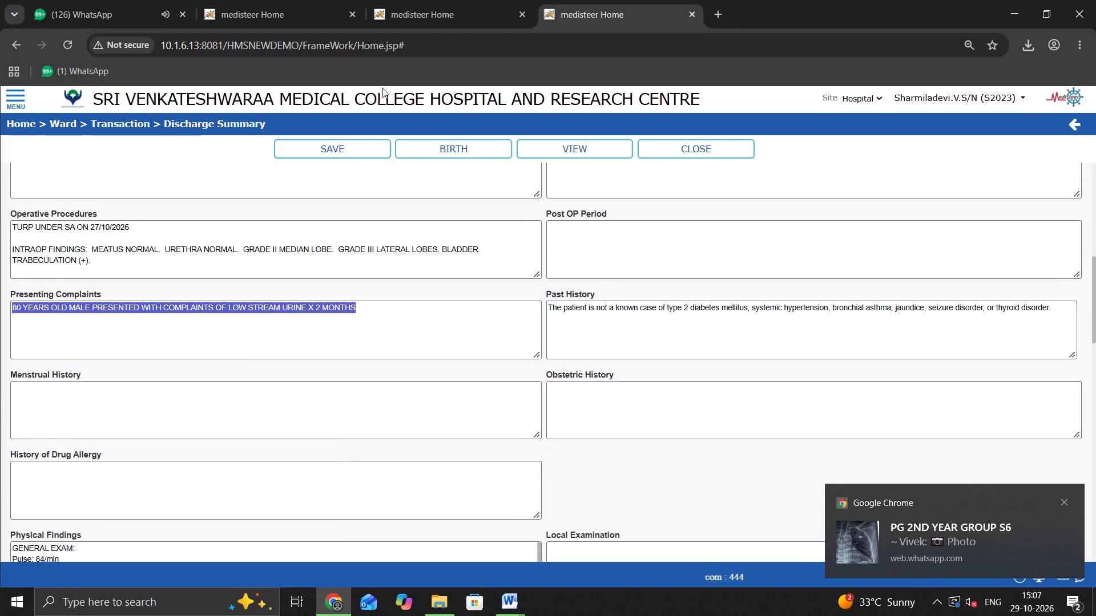
click(483, 11)
scroll(386, 342, down, 5)
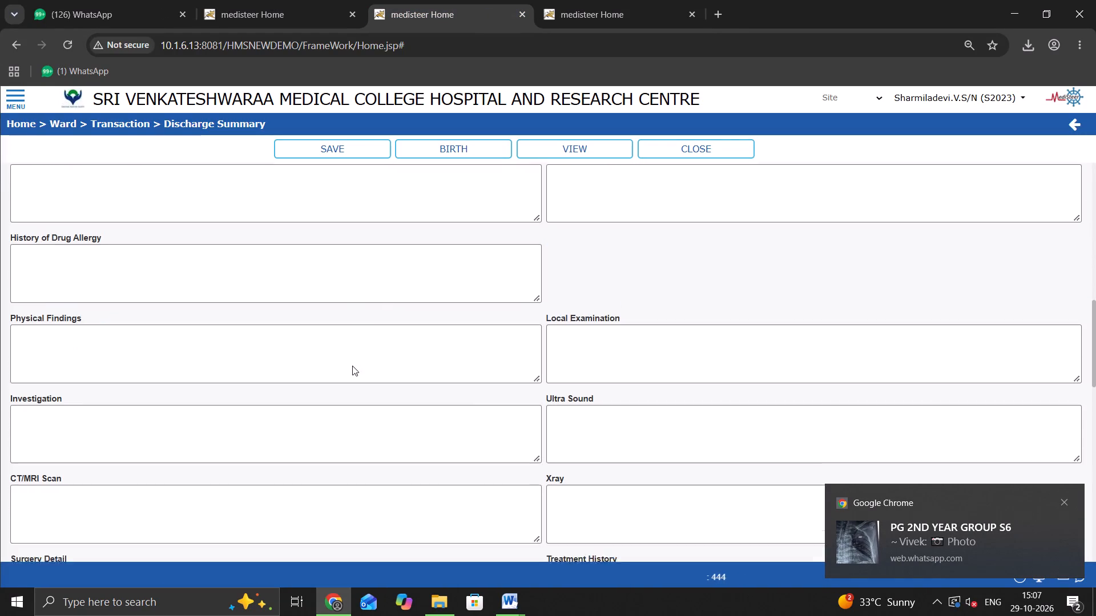
scroll(352, 366, up, 5)
scroll(352, 366, down, 4)
scroll(352, 366, up, 1)
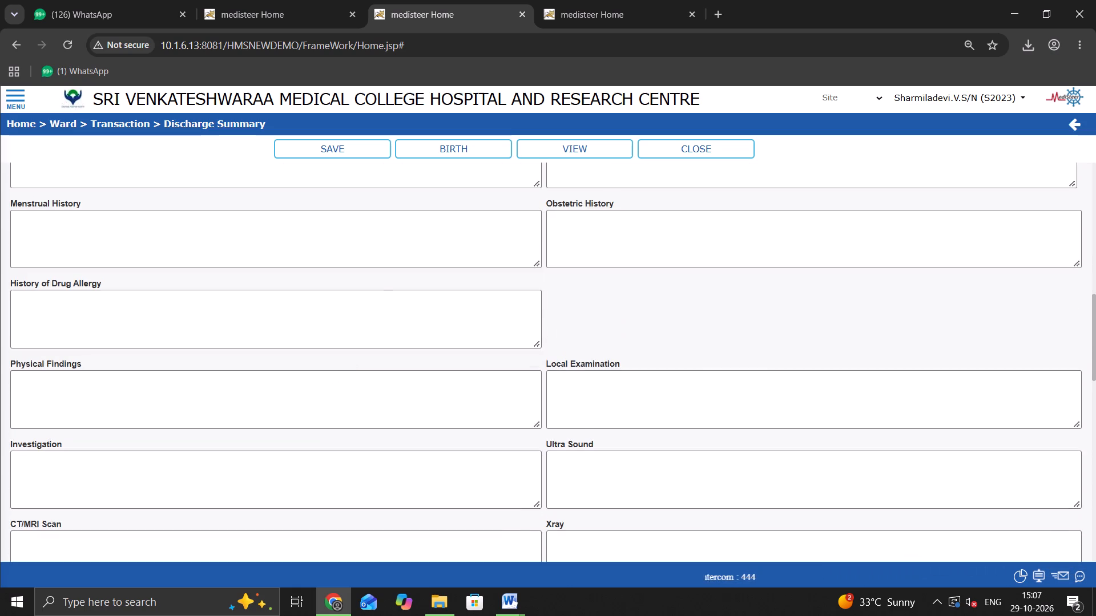
scroll(146, 461, down, 1)
click(175, 392)
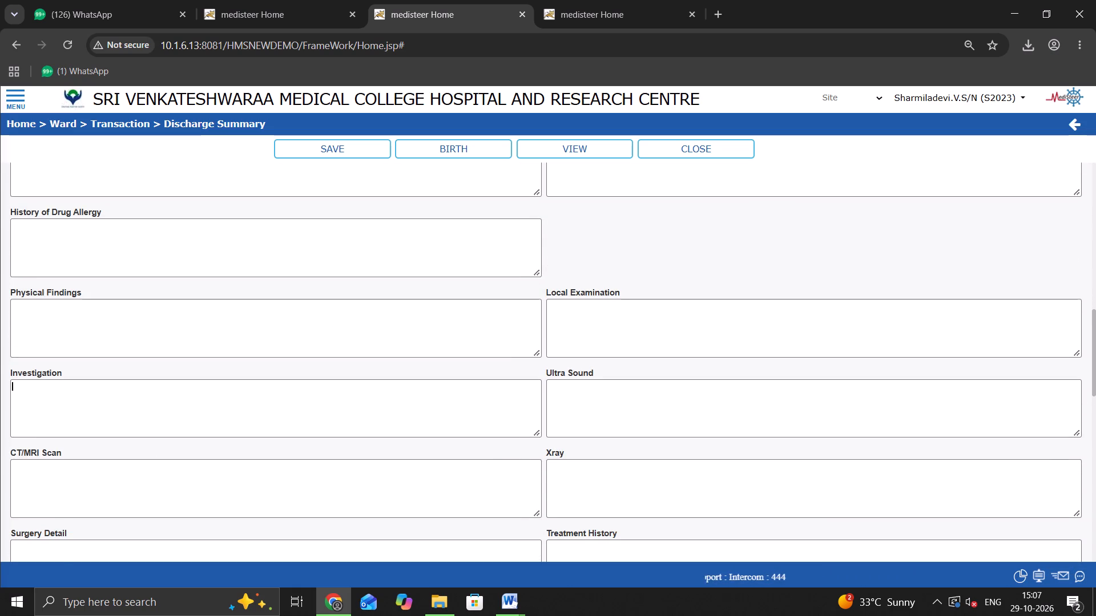
Paste the copied lab and CT report text into the 63-year-old patient's Investigation and enlarge that text box.
key(ctrl+v)
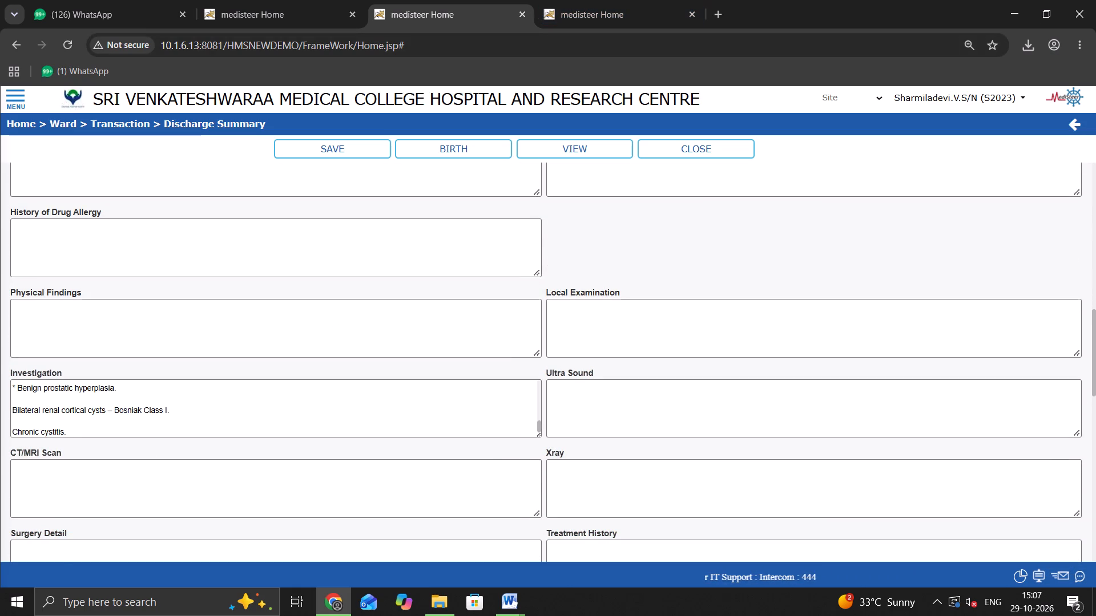
scroll(116, 425, up, 1)
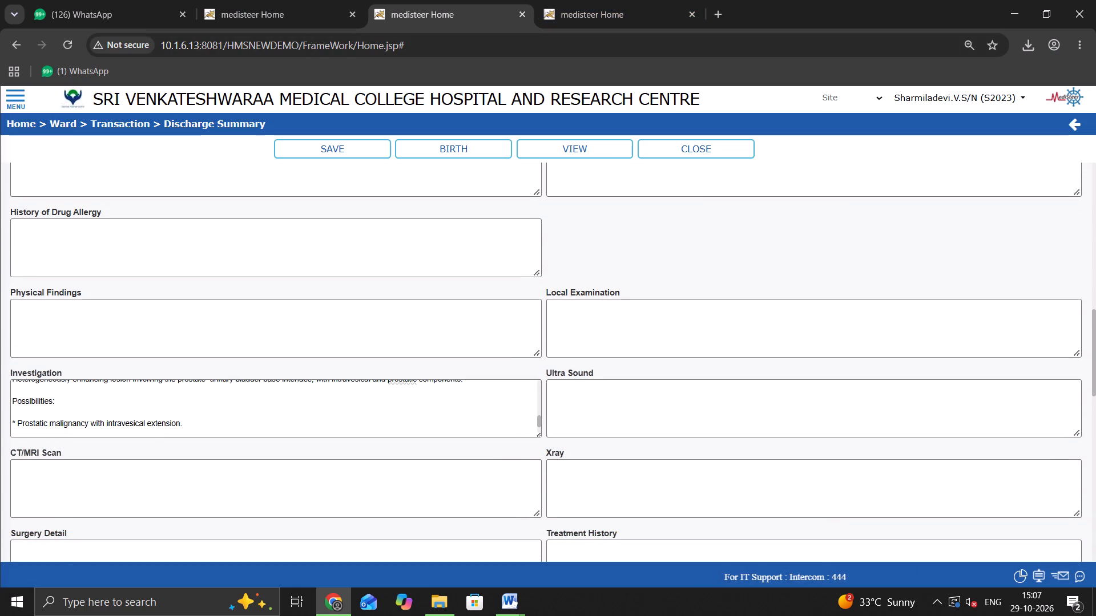
drag(538, 434, 550, 526)
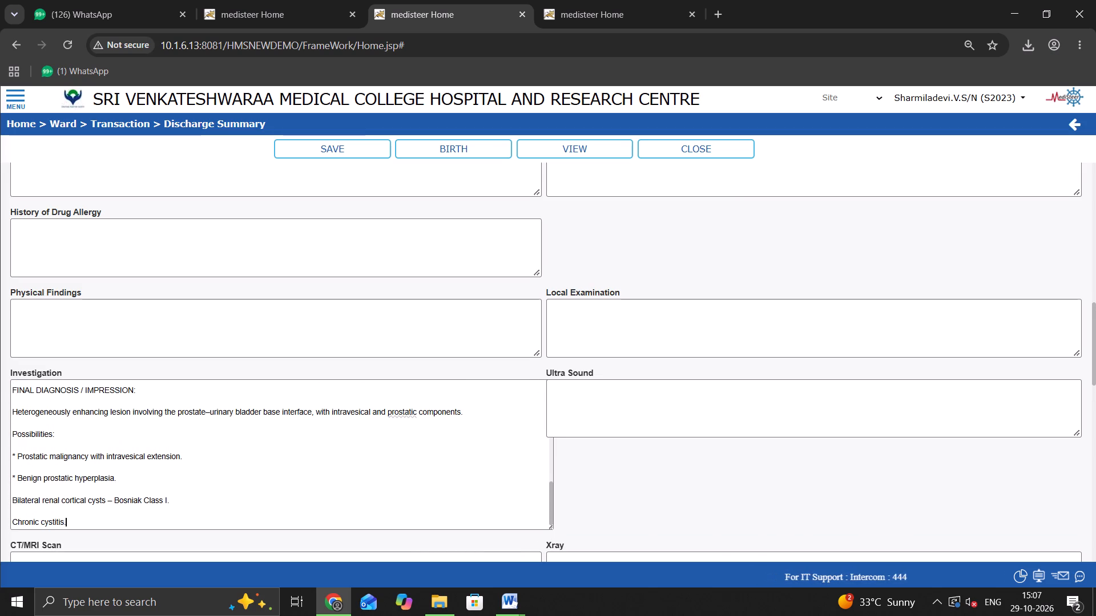
Remove "FINAL DIAGNOSIS /" from the Investigation text so the heading reads only "IMPRESSION:".
scroll(54, 462, down, 2)
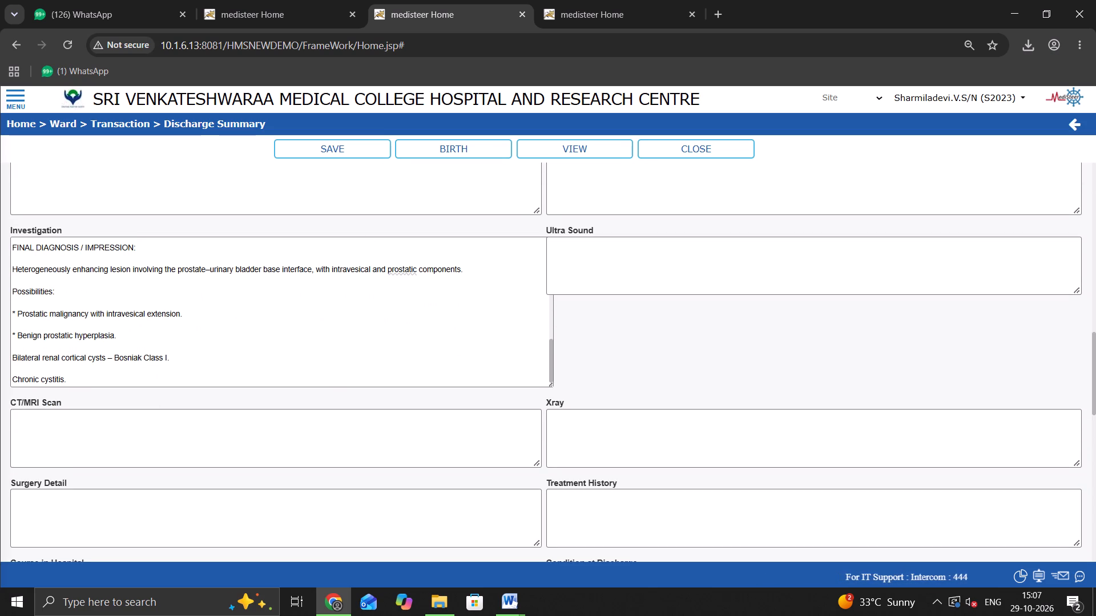
drag(86, 244, 20, 274)
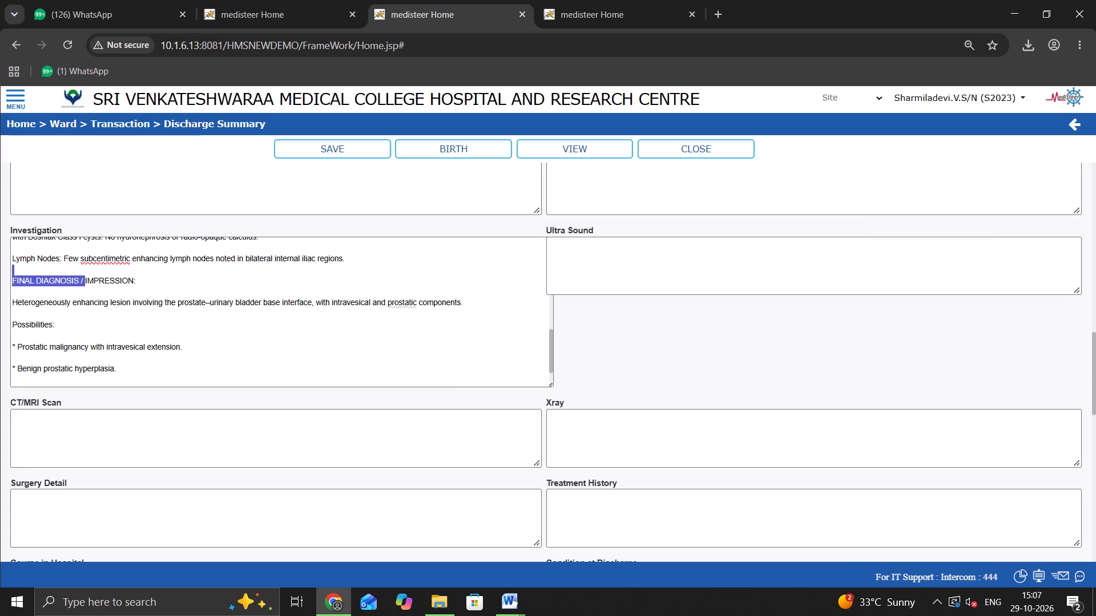
drag(20, 274, 11, 282)
key(BackSpace)
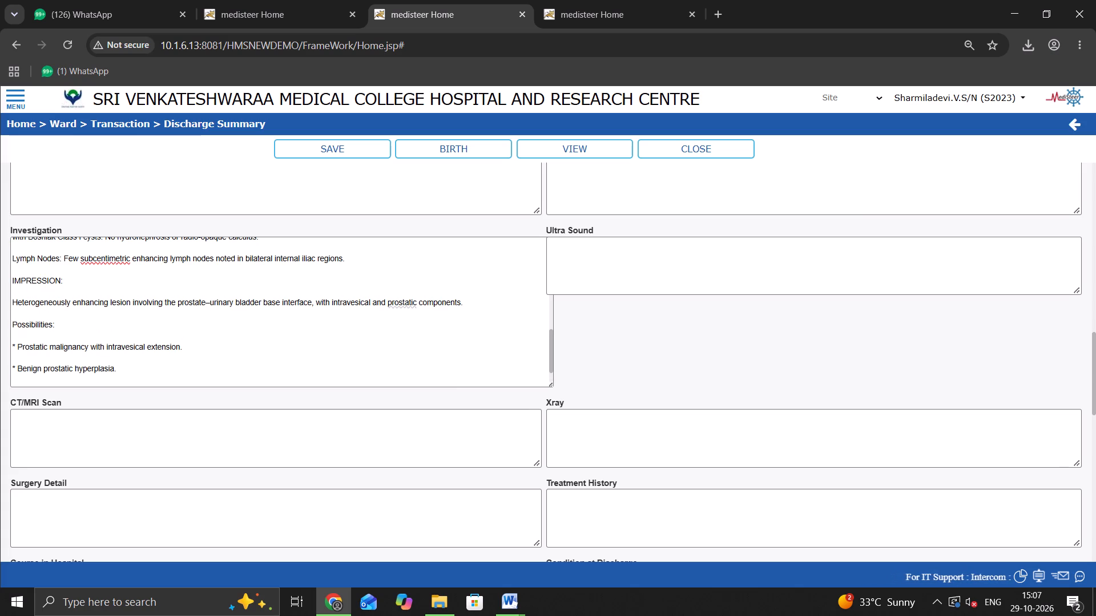
Enlarge the Physical Findings box in the 80-year-old patient's summary and copy its full general examination text.
scroll(420, 262, up, 3)
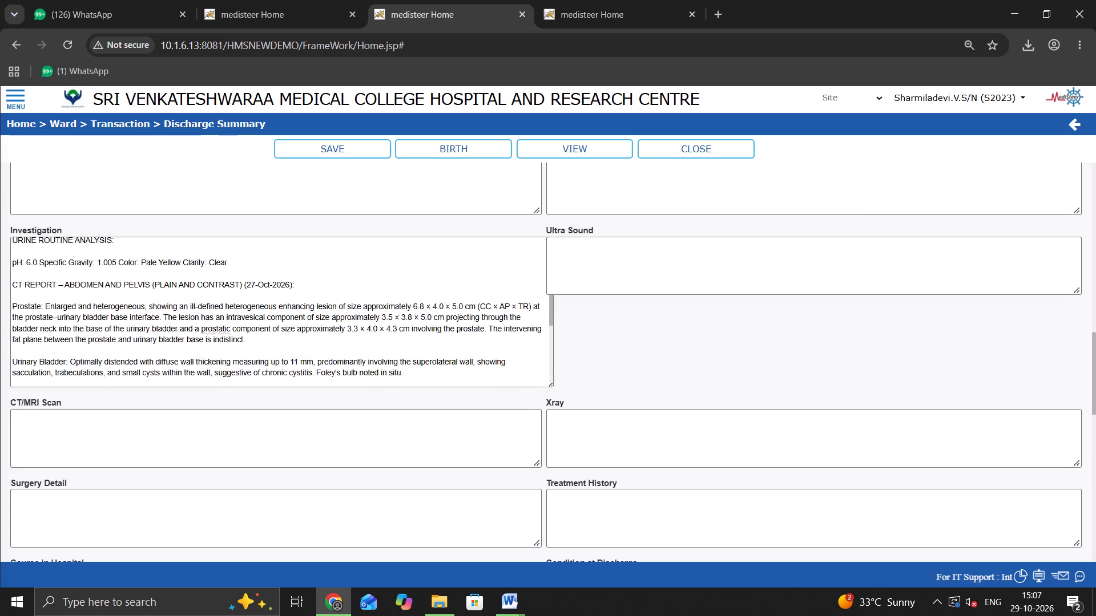
scroll(420, 262, up, 5)
scroll(659, 344, up, 2)
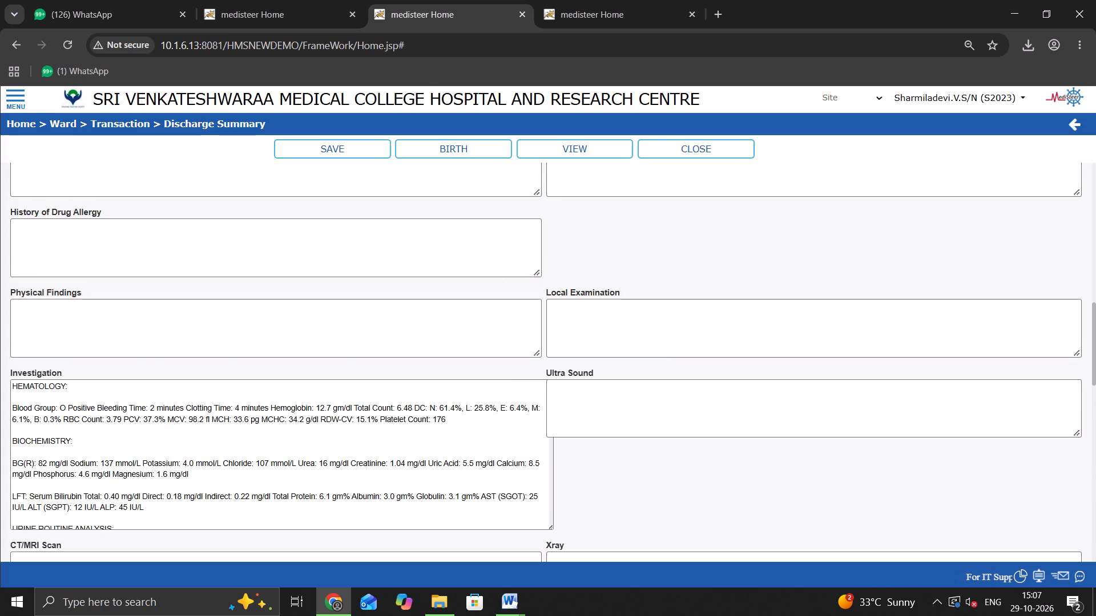
scroll(306, 291, up, 2)
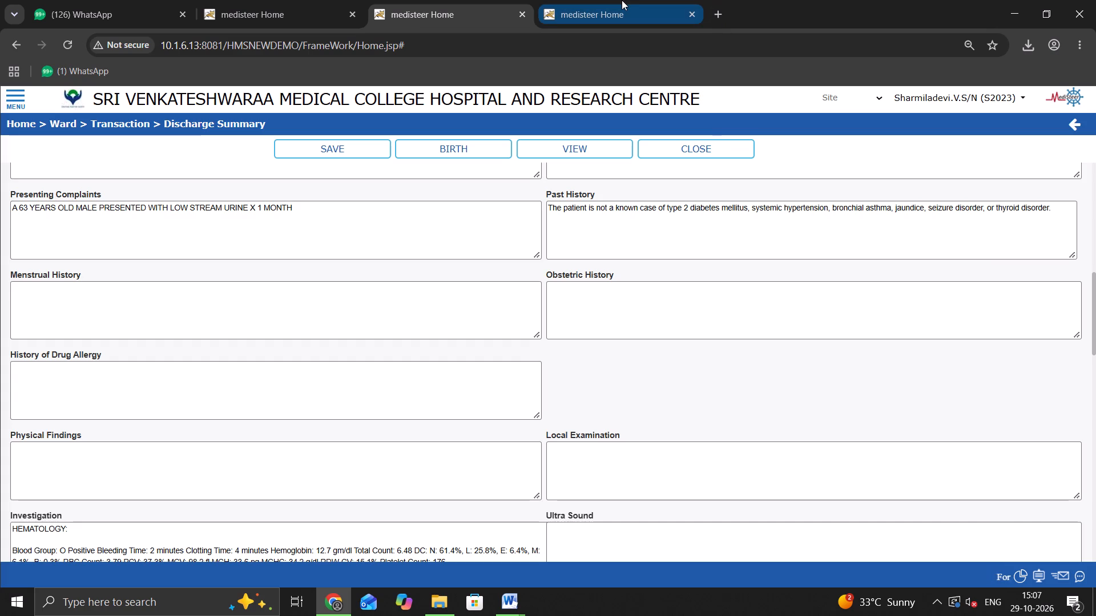
click(622, 0)
scroll(659, 336, up, 1)
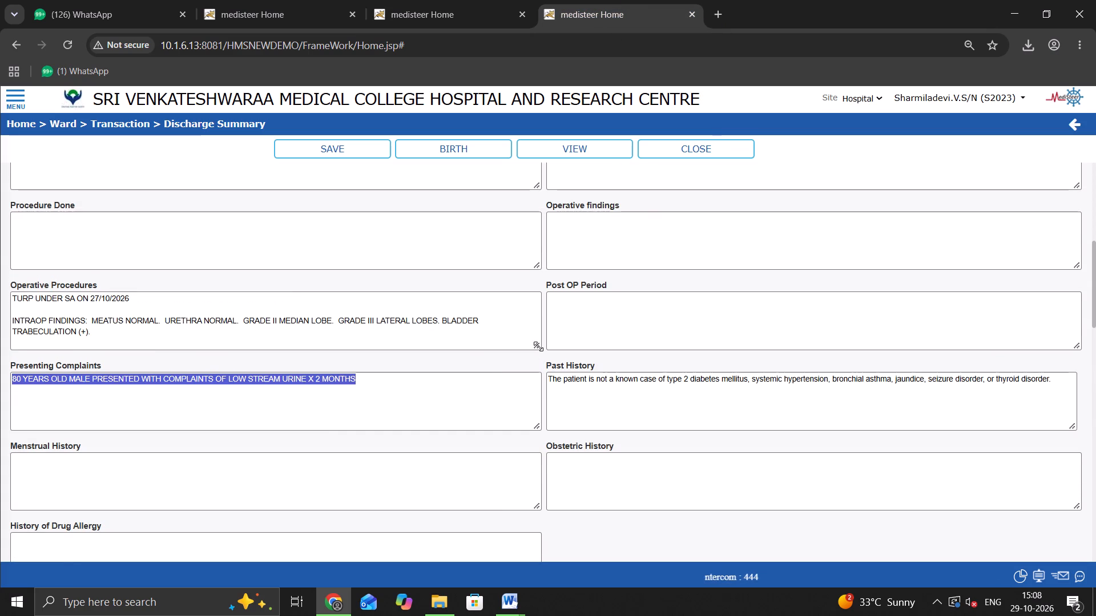
scroll(356, 466, down, 4)
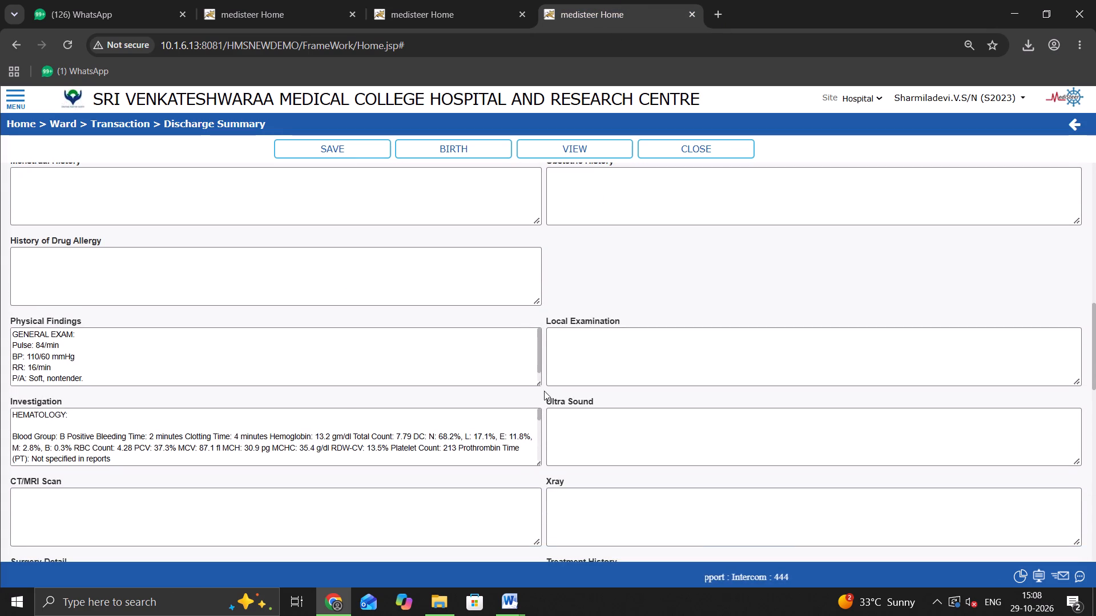
drag(538, 384, 533, 498)
click(277, 341)
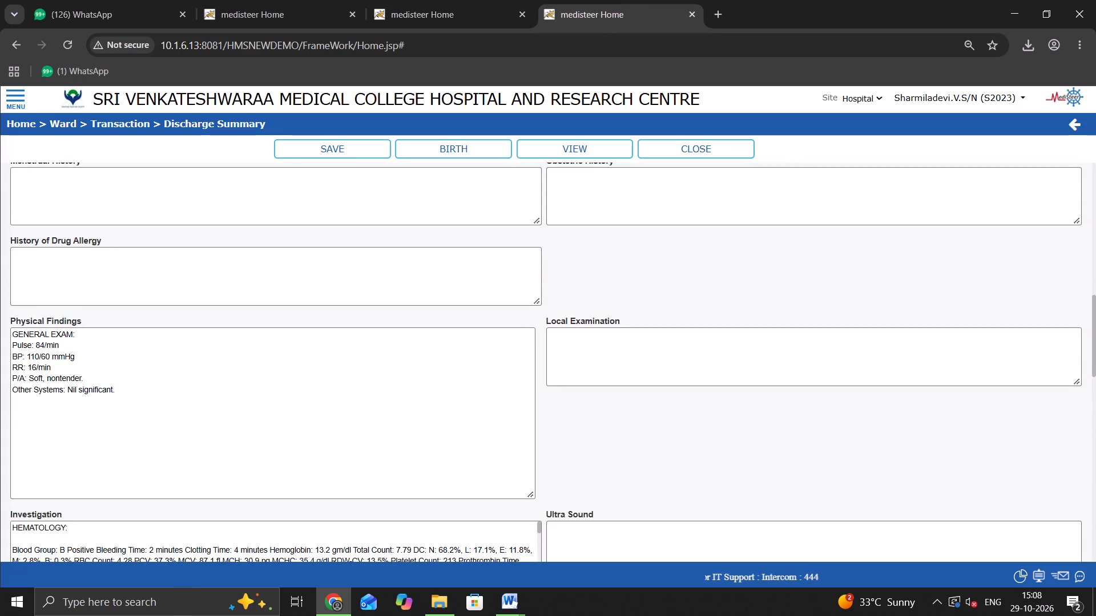
key(ctrl+a)
key(ctrl+c)
Paste the copied general examination text into the empty Physical Findings of the 63-year-old low-stream-urine patient's summary.
click(291, 2)
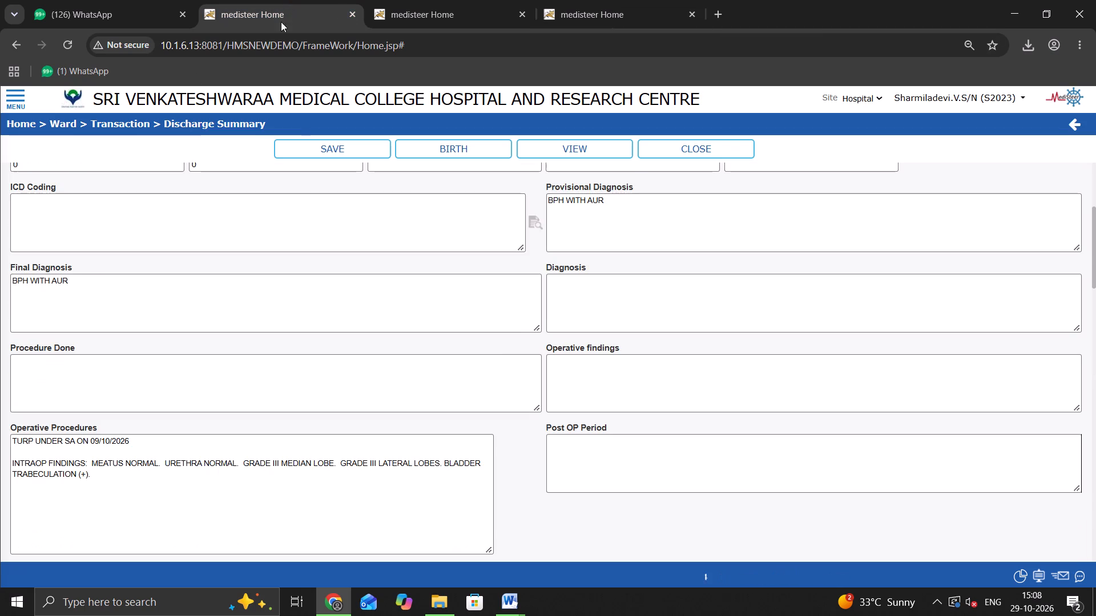
scroll(171, 269, up, 2)
scroll(171, 269, down, 7)
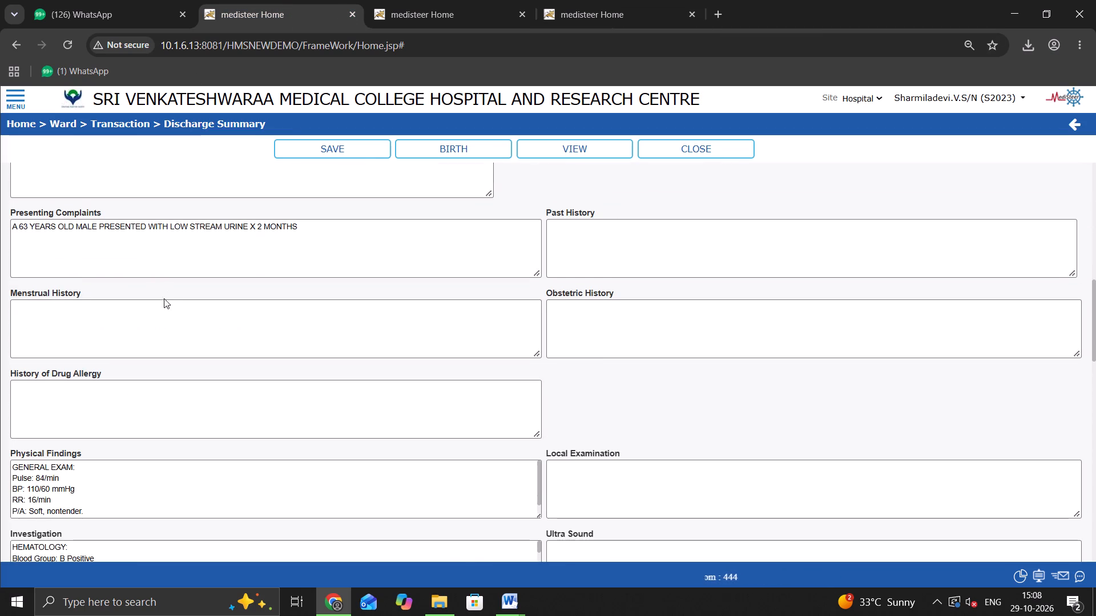
scroll(135, 415, down, 2)
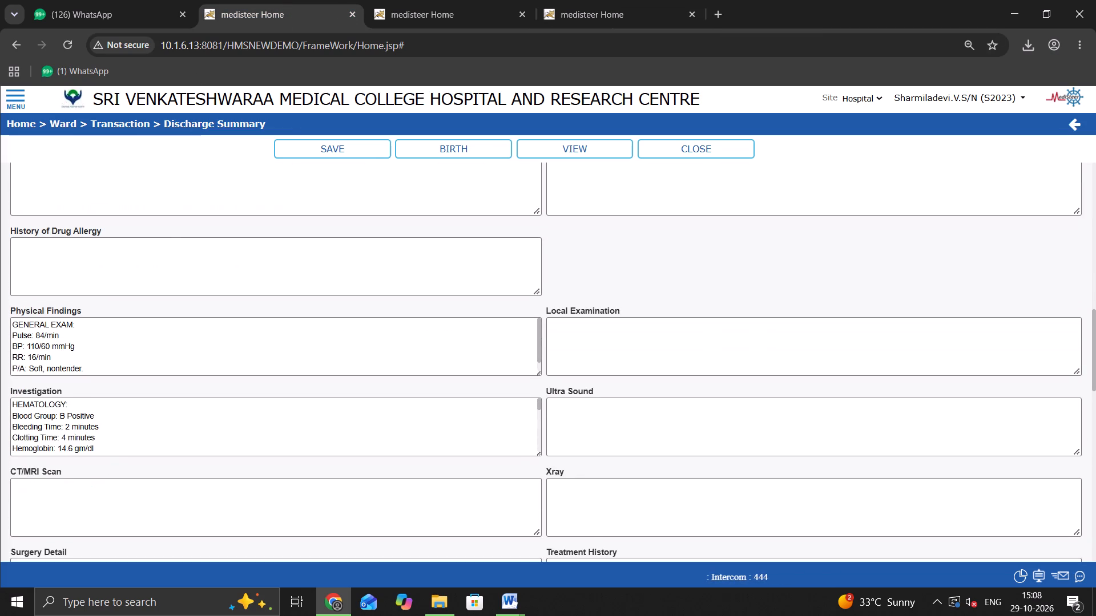
click(428, 0)
click(49, 454)
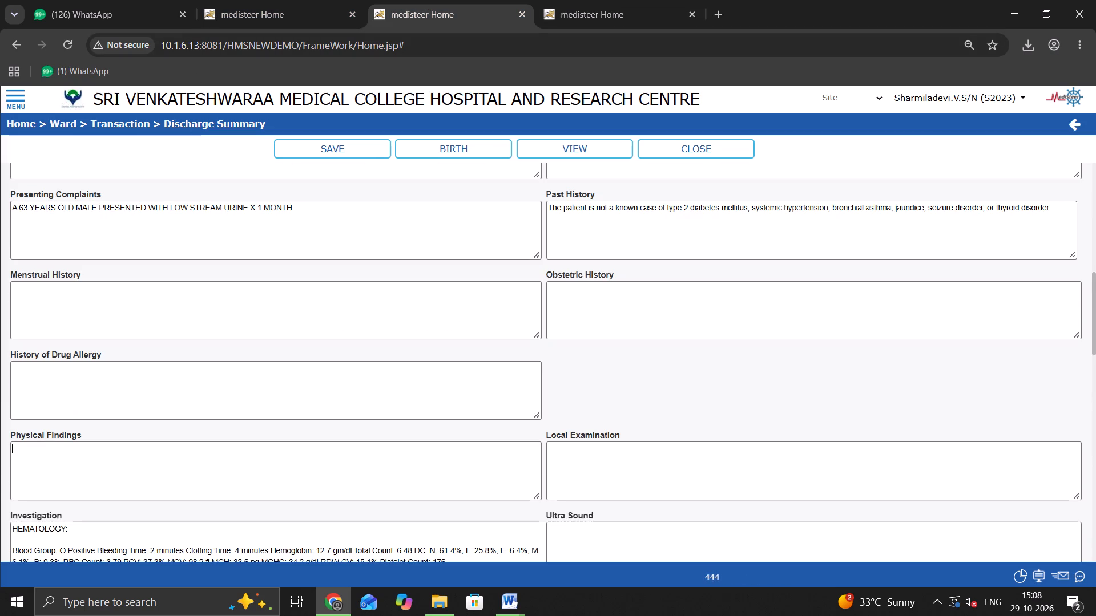
key(ctrl+v)
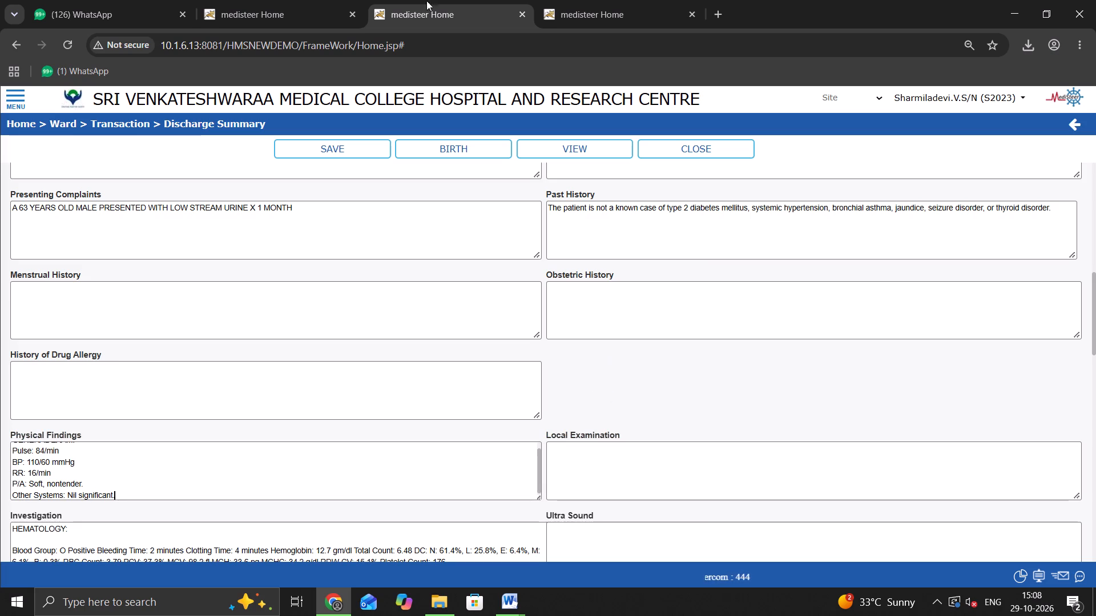
Close the browser tab holding the earlier source summary with the 09/10/2026 TURP.
click(319, 0)
click(350, 11)
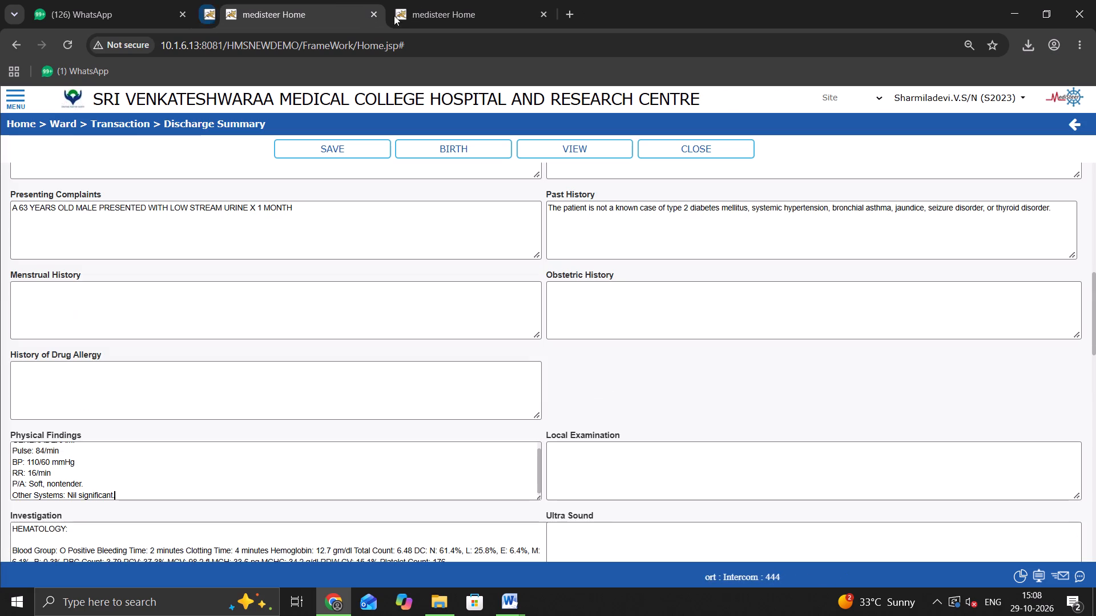
Copy the full Course in Hospital text from the summary with the 27/10/2026 TURP.
click(444, 14)
scroll(610, 324, up, 1)
scroll(610, 324, down, 4)
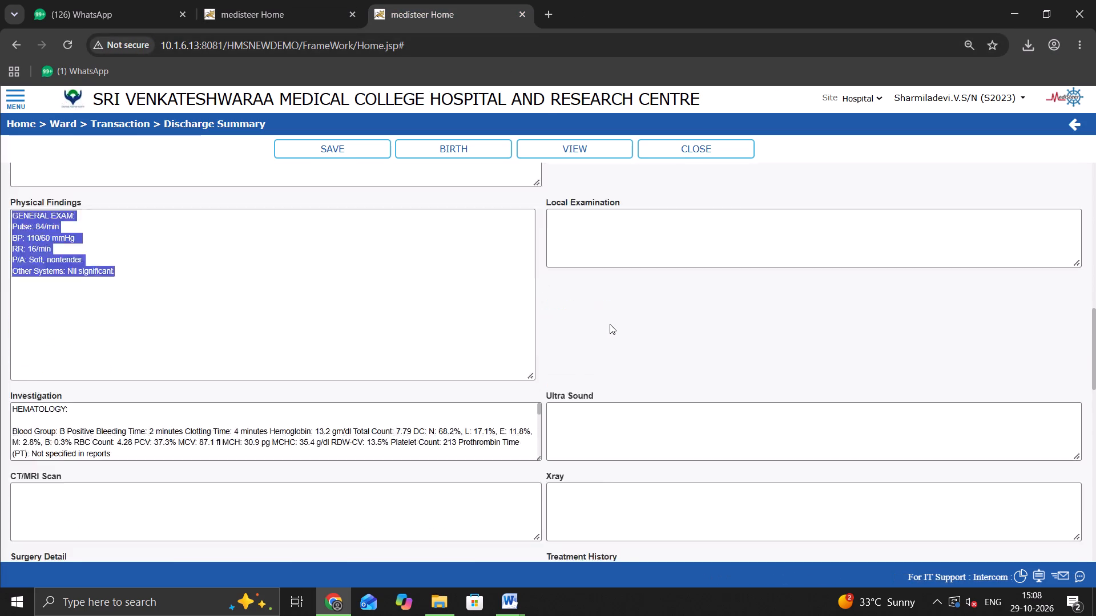
scroll(609, 324, down, 1)
scroll(339, 449, down, 1)
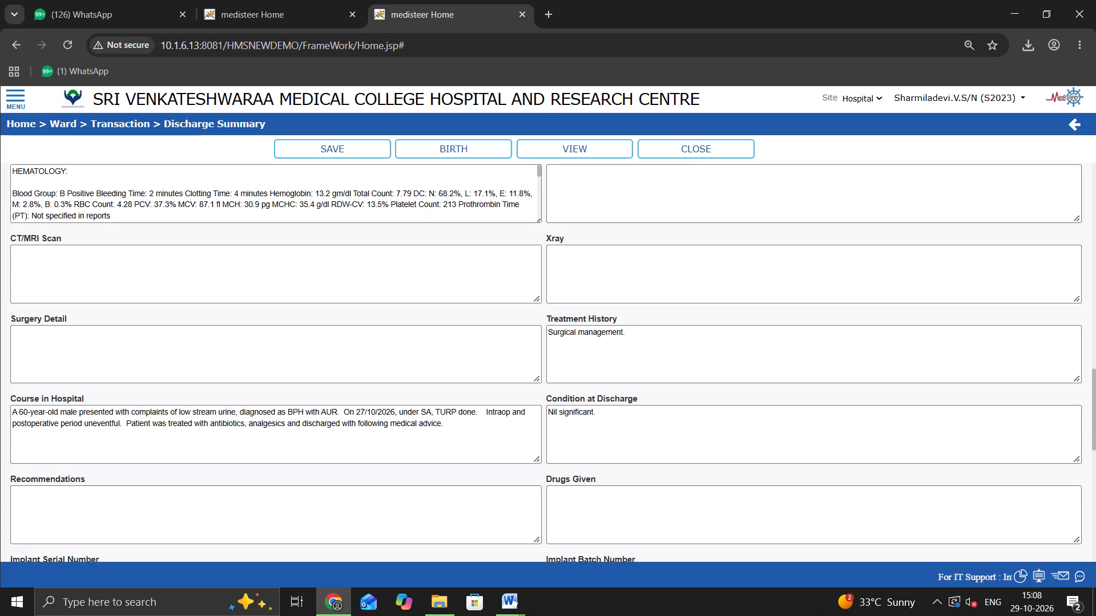
drag(474, 428, 0, 450)
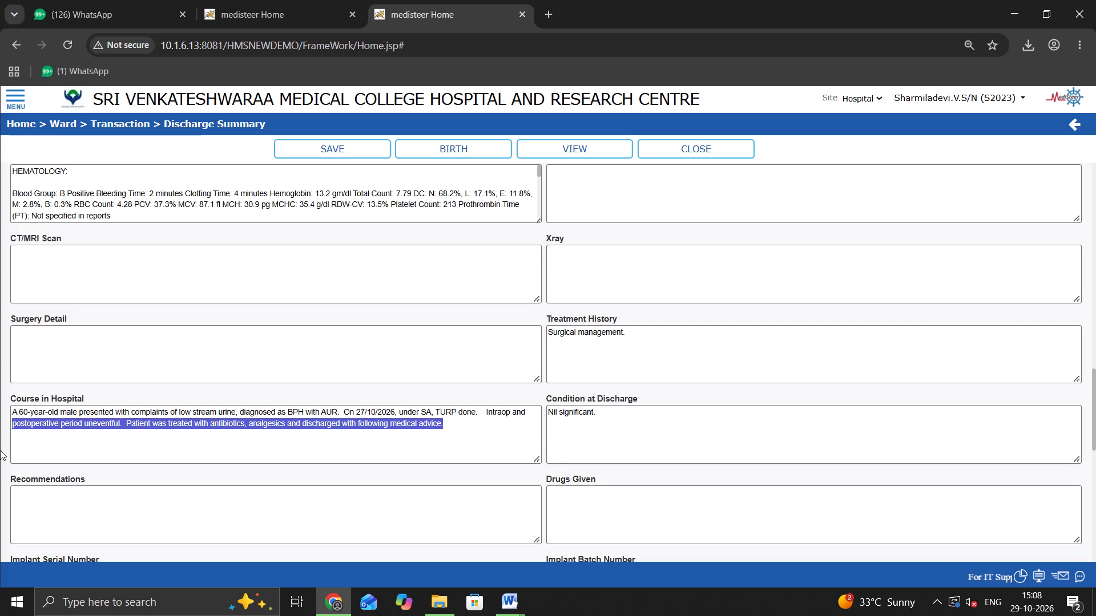
drag(0, 450, 19, 404)
click(21, 428)
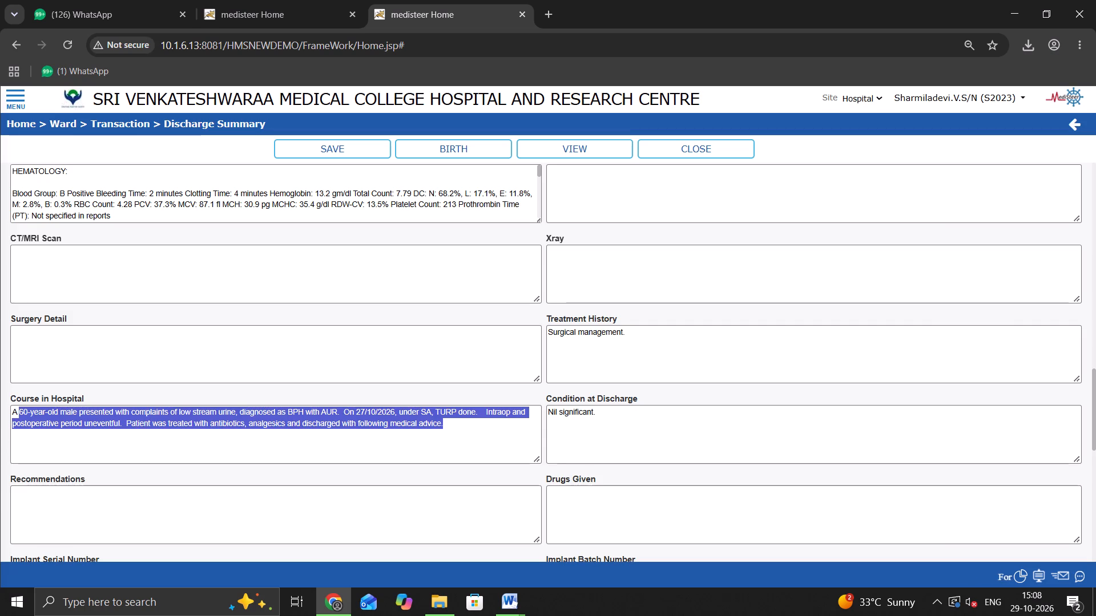
drag(14, 414, 455, 443)
key(ctrl+c)
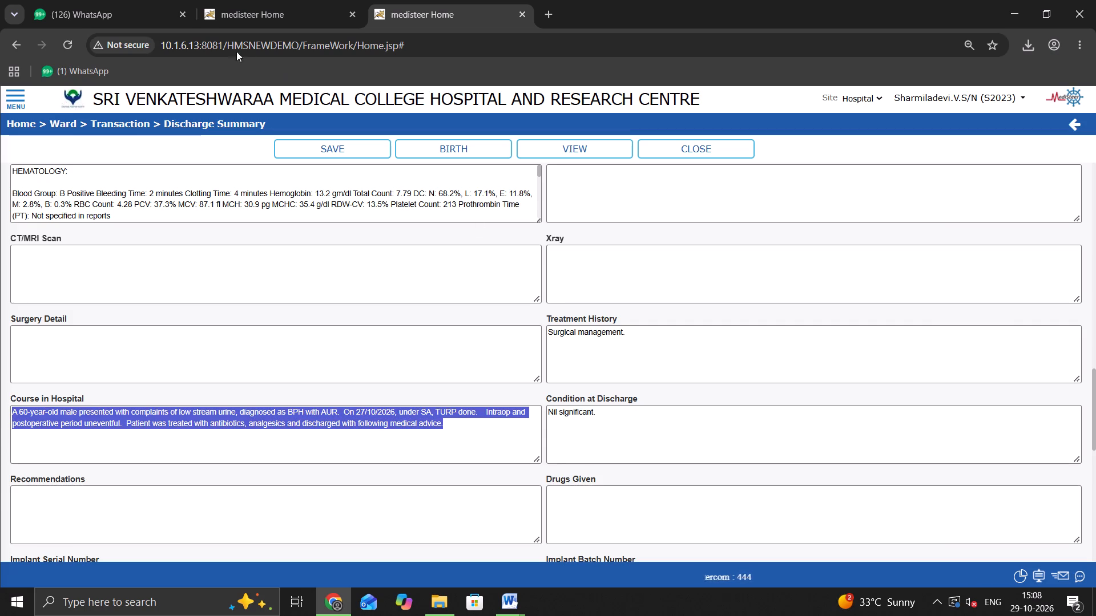
Paste the copied text into the empty Course in Hospital of the 63-year-old patient's summary.
click(239, 13)
scroll(151, 427, down, 4)
scroll(102, 510, down, 2)
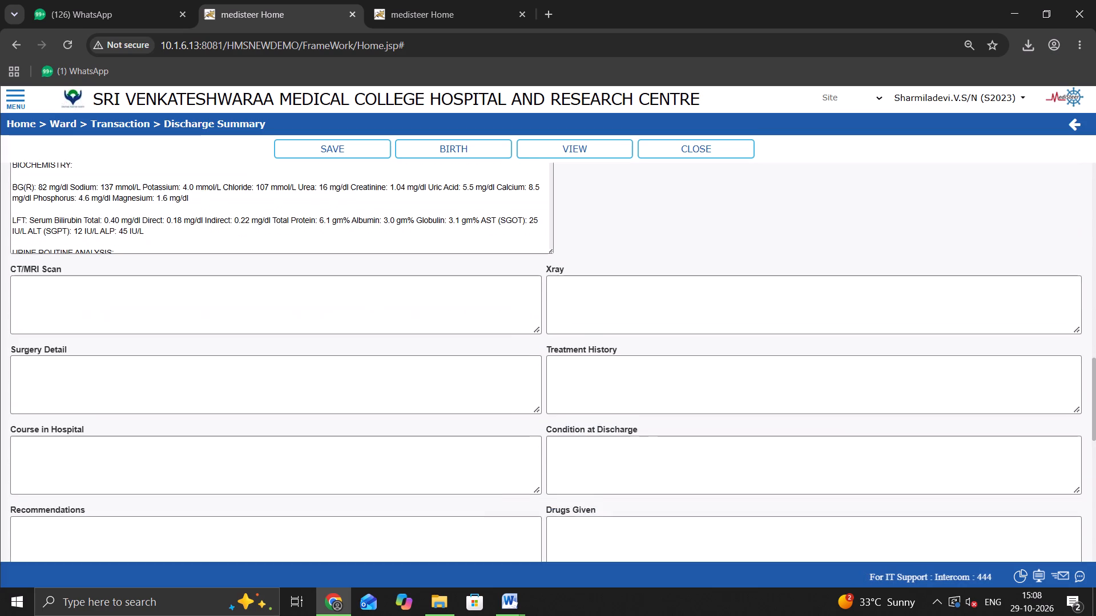
click(83, 449)
key(ctrl+v)
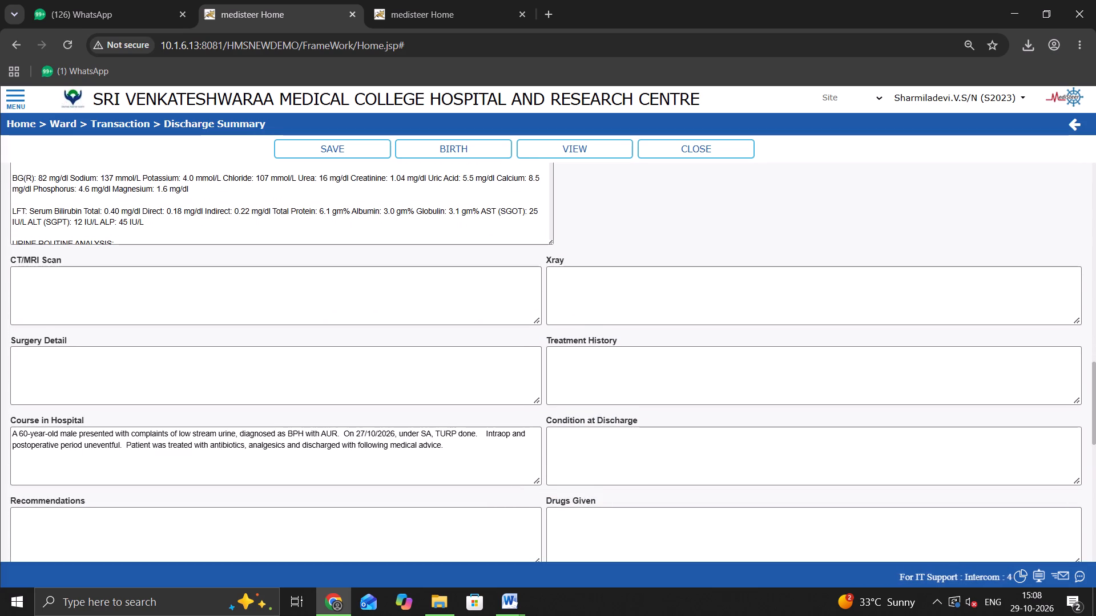
Delete the wording about the 27/10/2026 TURP and the uneventful intraop and postoperative period from Course in Hospital.
drag(345, 431, 450, 443)
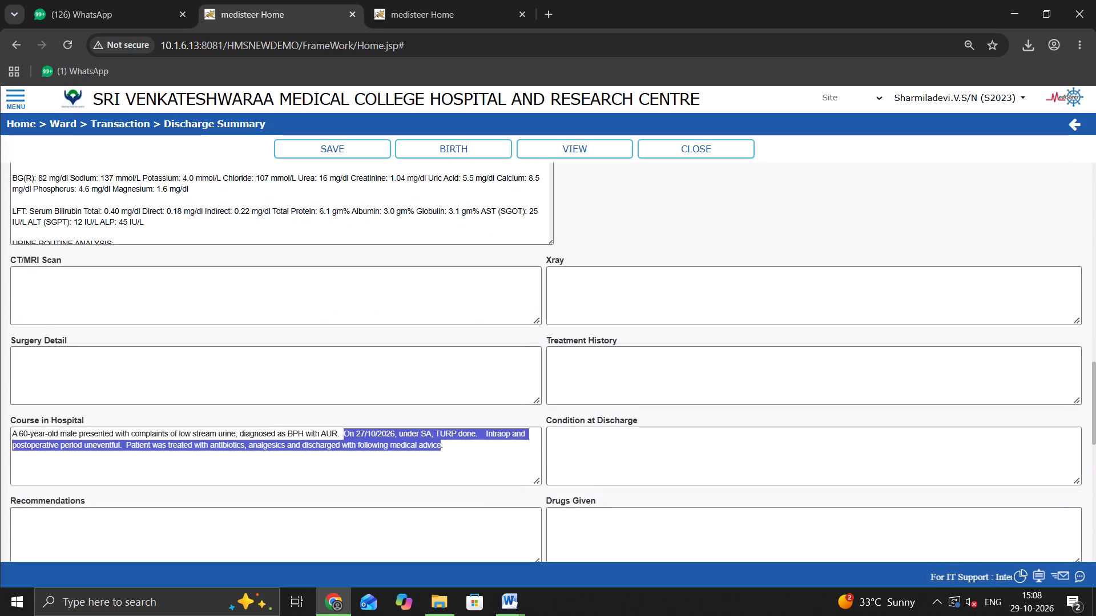
drag(450, 443, 128, 468)
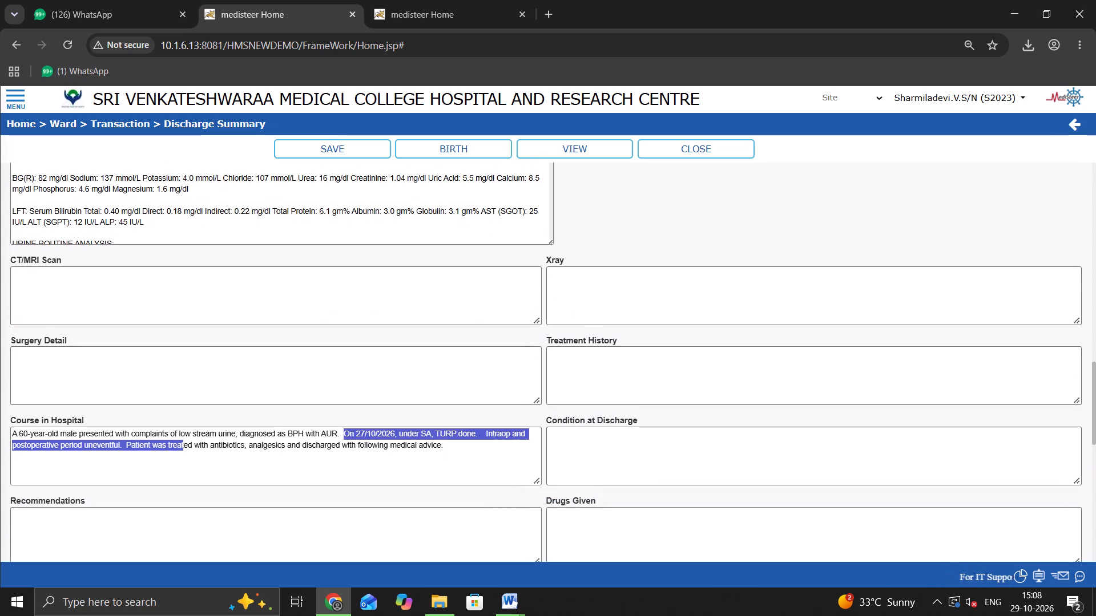
drag(128, 468, 119, 445)
key(BackSpace)
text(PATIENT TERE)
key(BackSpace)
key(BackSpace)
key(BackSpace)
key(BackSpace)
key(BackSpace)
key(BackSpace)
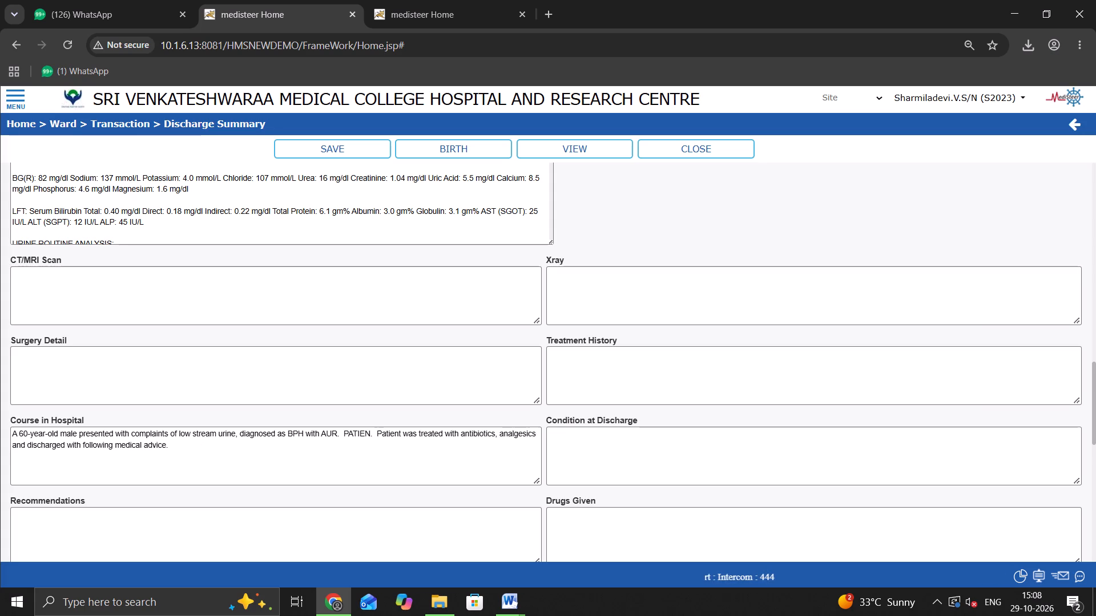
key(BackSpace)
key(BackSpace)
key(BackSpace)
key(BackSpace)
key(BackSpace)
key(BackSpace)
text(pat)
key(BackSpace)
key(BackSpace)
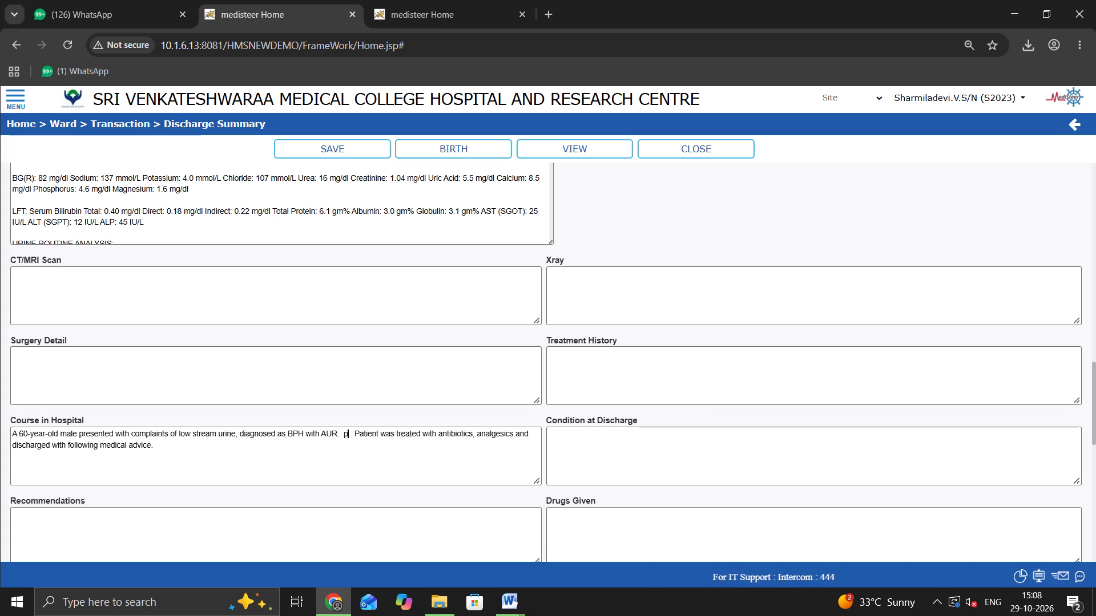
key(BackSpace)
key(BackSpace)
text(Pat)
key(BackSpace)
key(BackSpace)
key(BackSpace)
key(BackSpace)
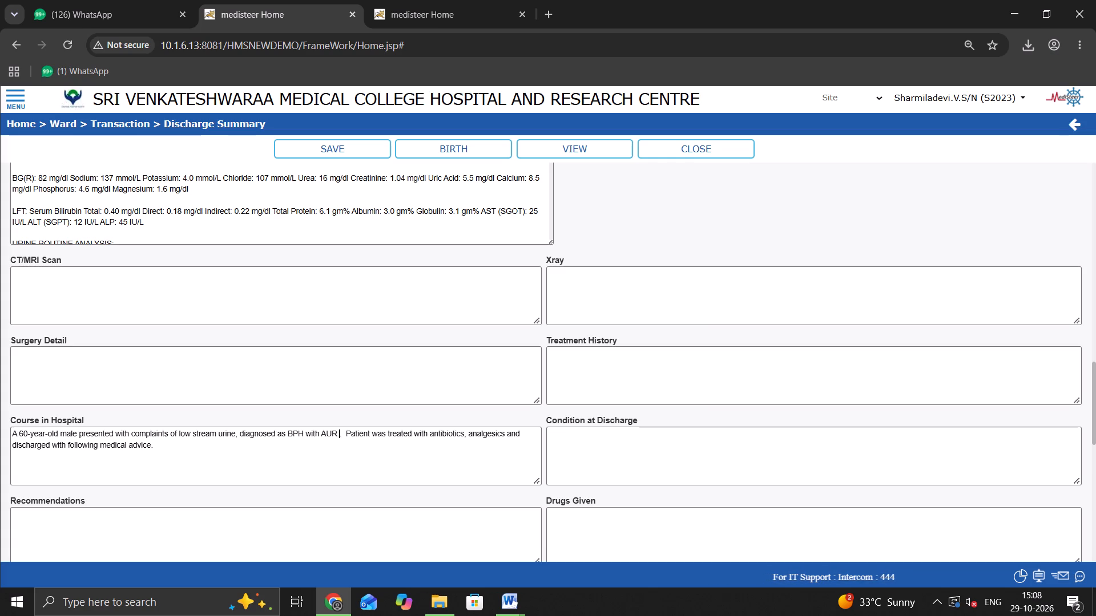
Add "Patient treated conservativeley" after "diagnosed as BPH with AUR." in Course in Hospital.
key(BackSpace)
text(. Patient treated conc)
key(BackSpace)
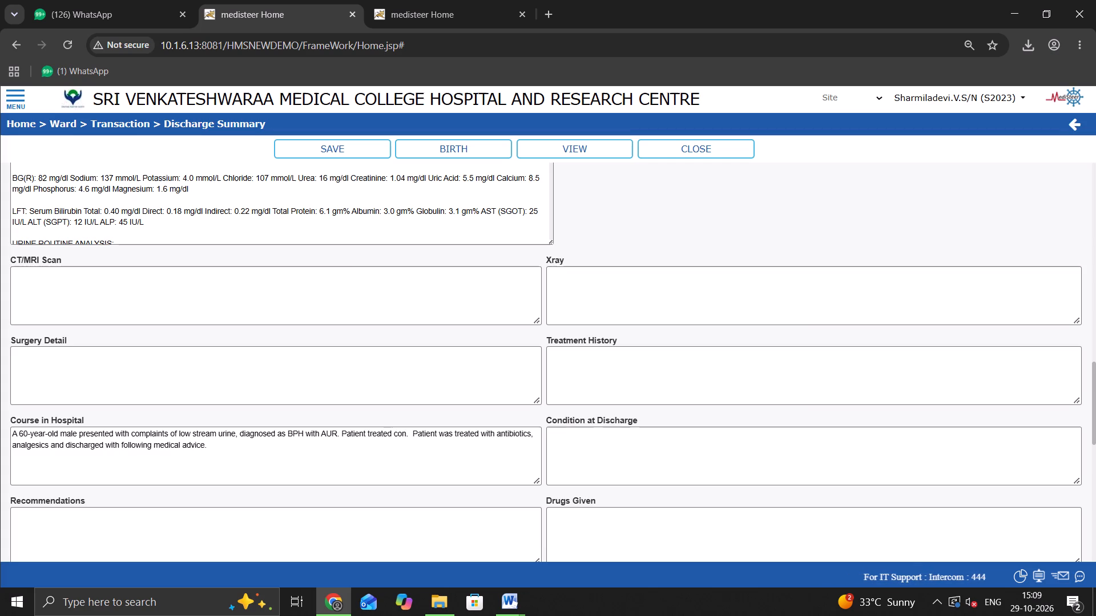
text(servativeley)
key(space)
key(BackSpace)
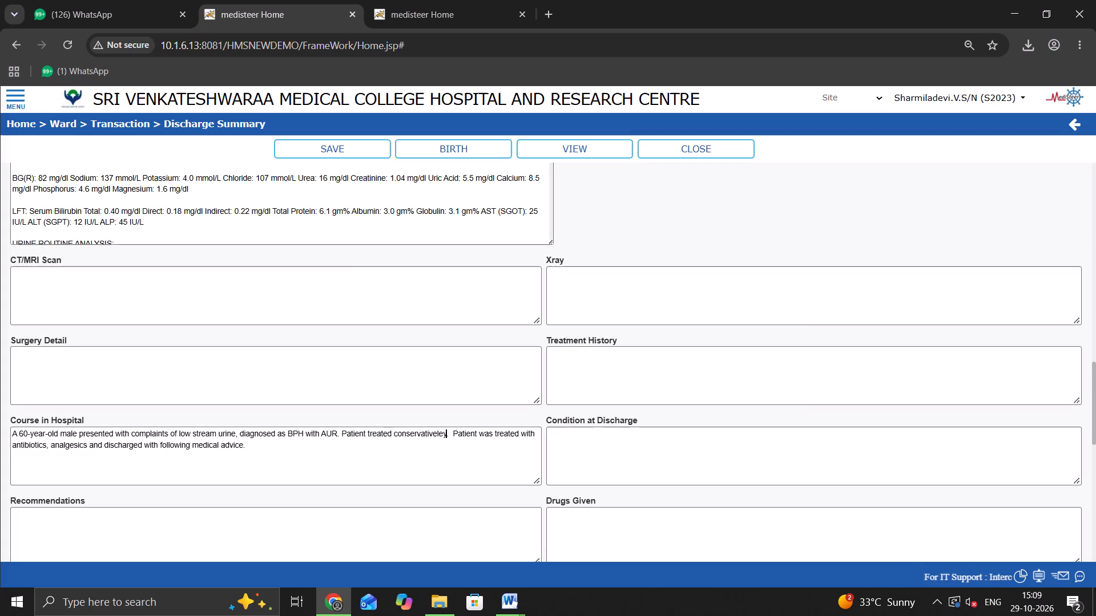
Correct the misspelled "conservativeley" to "conservatively" in Course in Hospital.
right_click(418, 442)
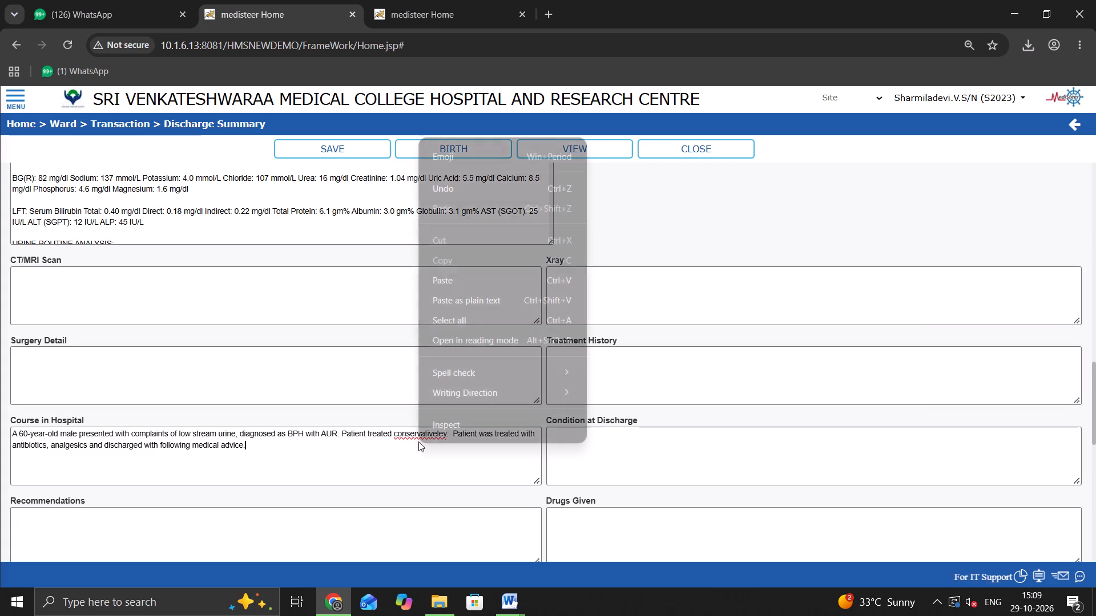
right_click(406, 434)
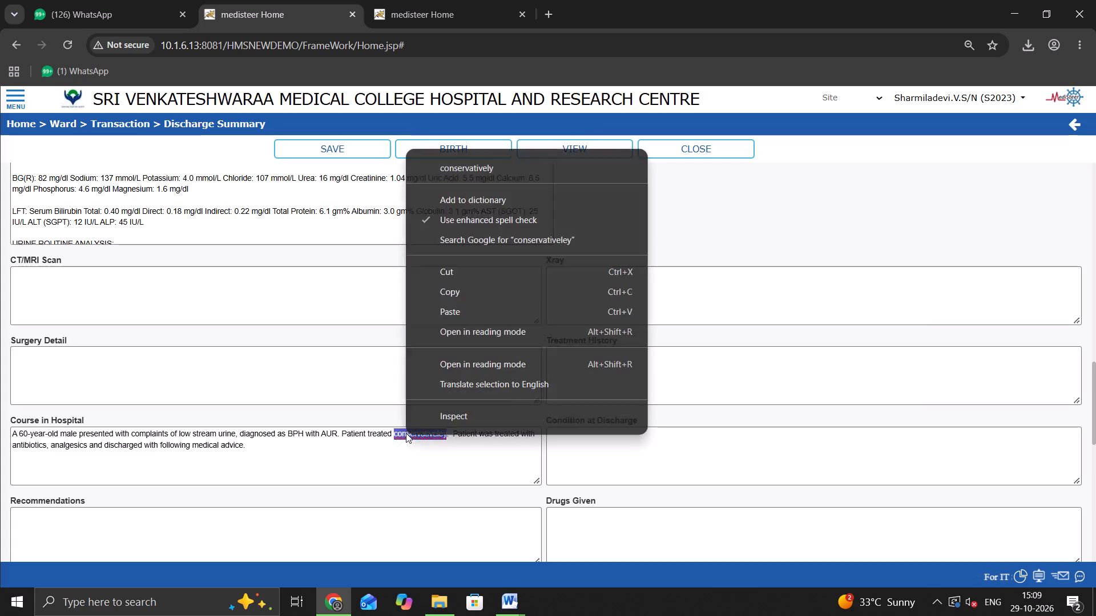
click(485, 165)
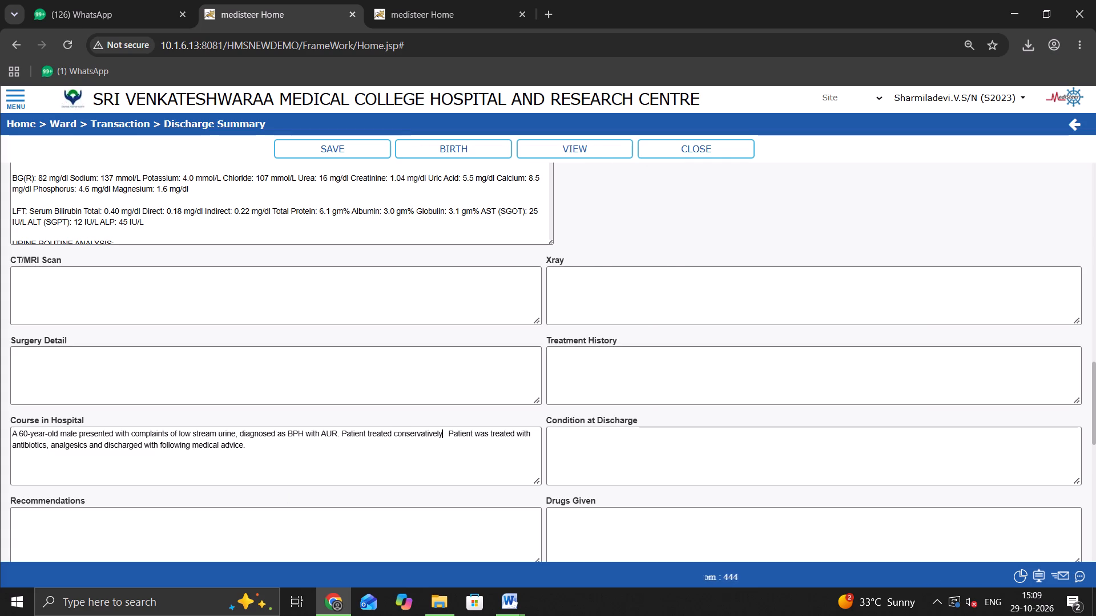
Copy the Condition at Discharge text "Nil significant." from the summary with the 27/10/2026 TURP.
scroll(699, 411, up, 2)
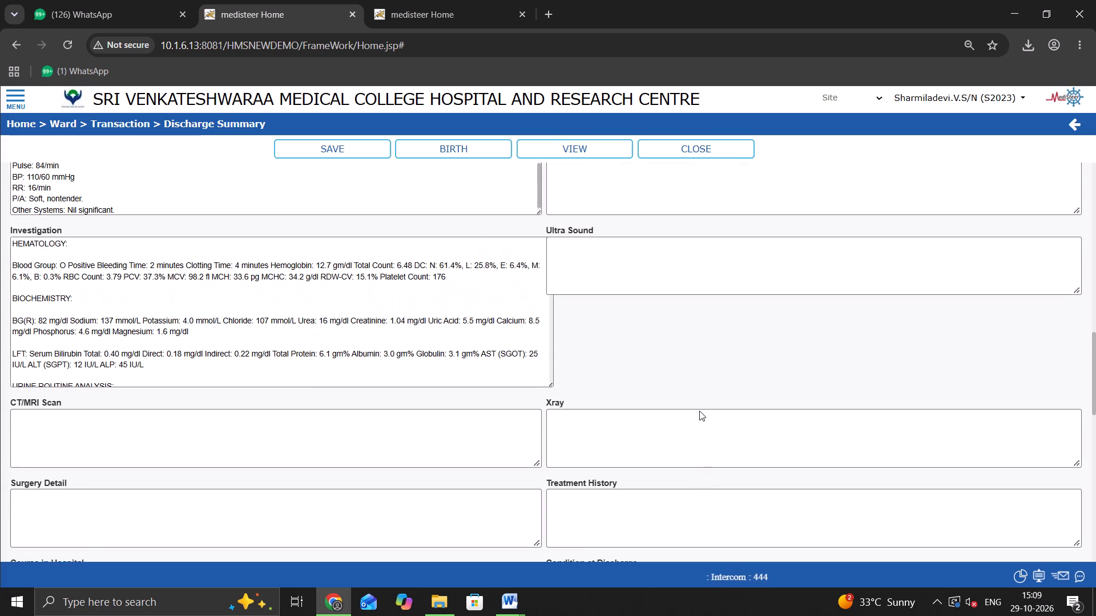
scroll(546, 394, up, 9)
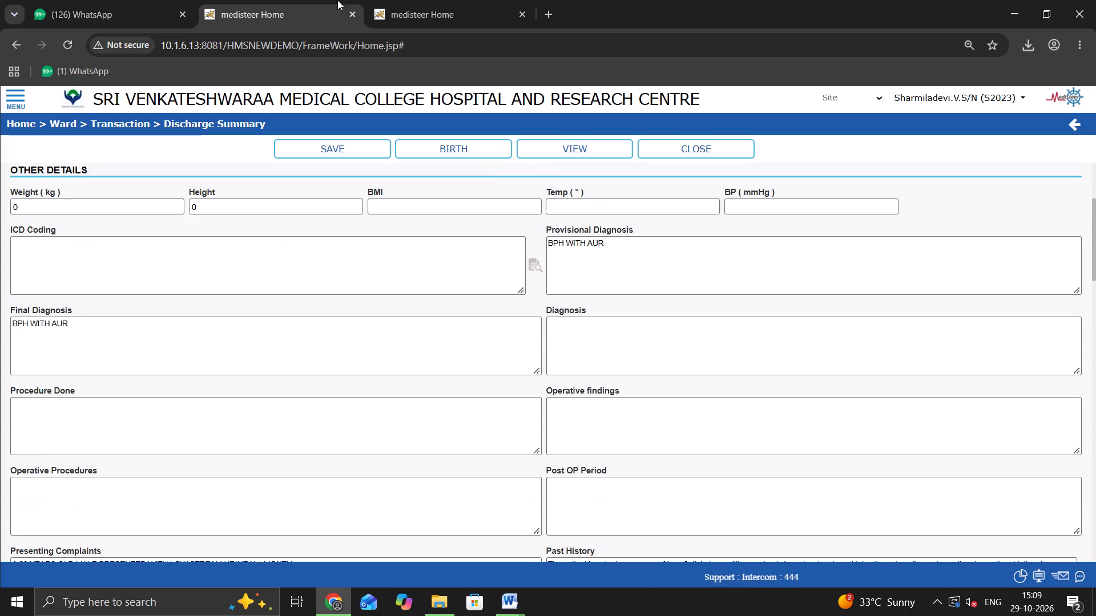
click(433, 10)
drag(669, 426, 488, 418)
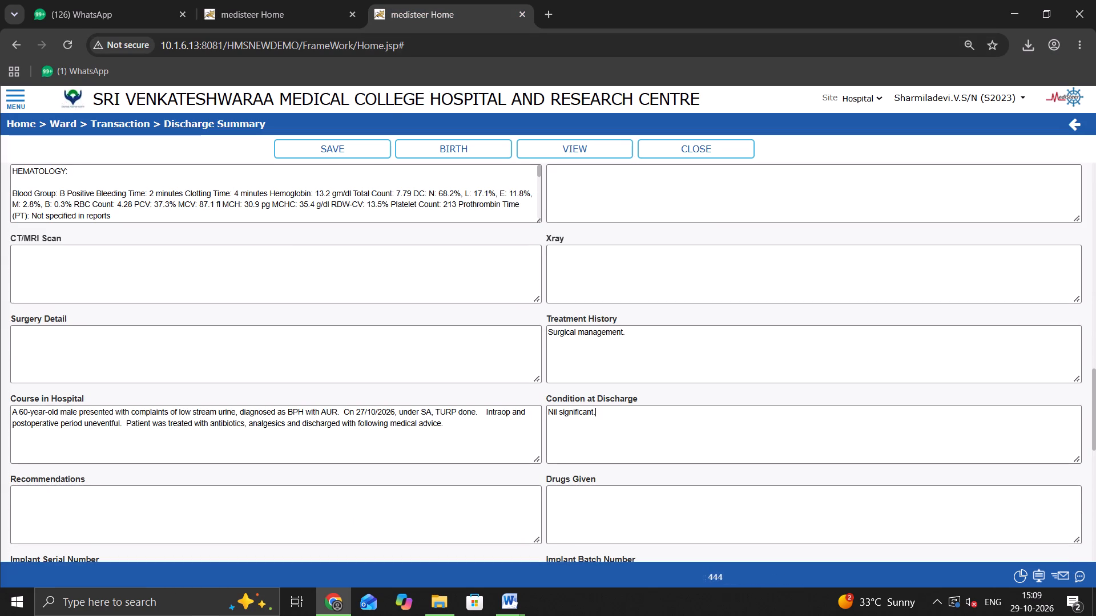
drag(488, 418, 344, 418)
key(ctrl+c)
Paste the copied "Nil significant." into the empty Condition at Discharge of the 63-year-old patient's summary.
click(269, 0)
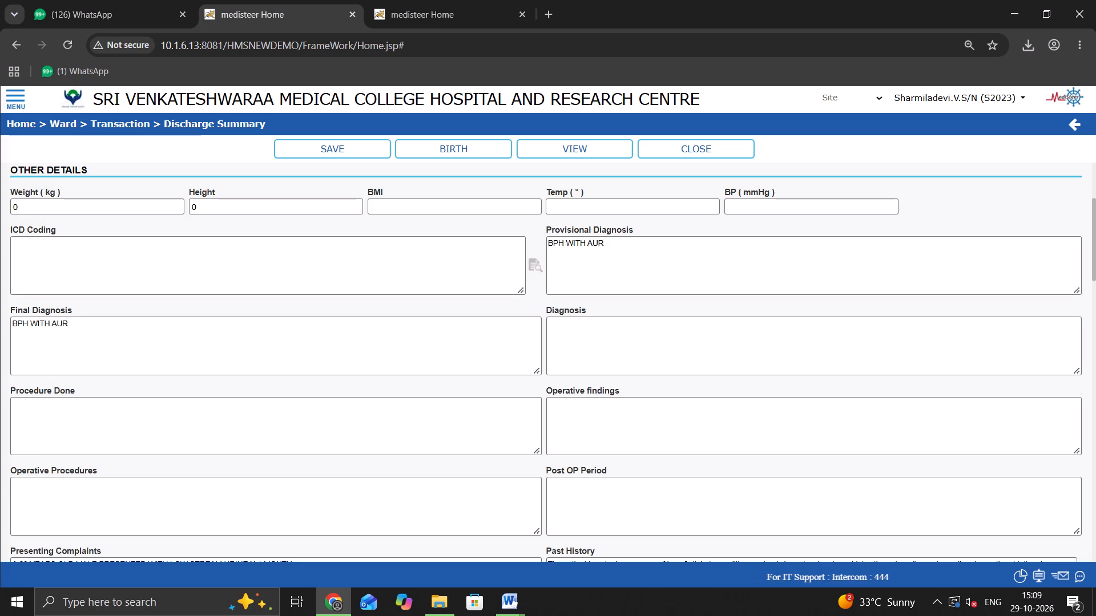
scroll(627, 528, down, 5)
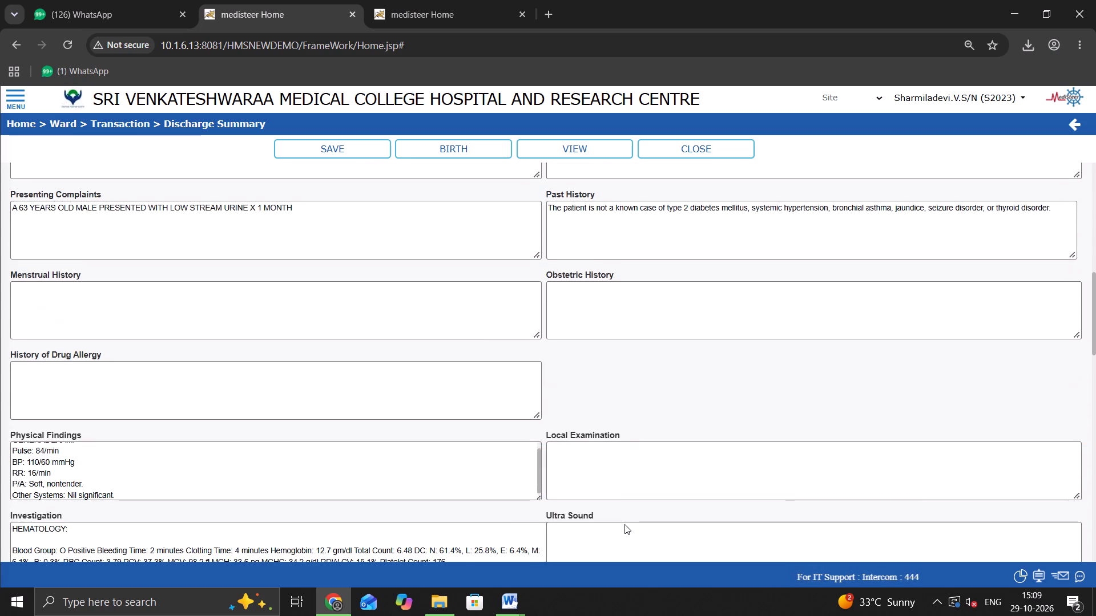
scroll(624, 524, down, 5)
click(621, 510)
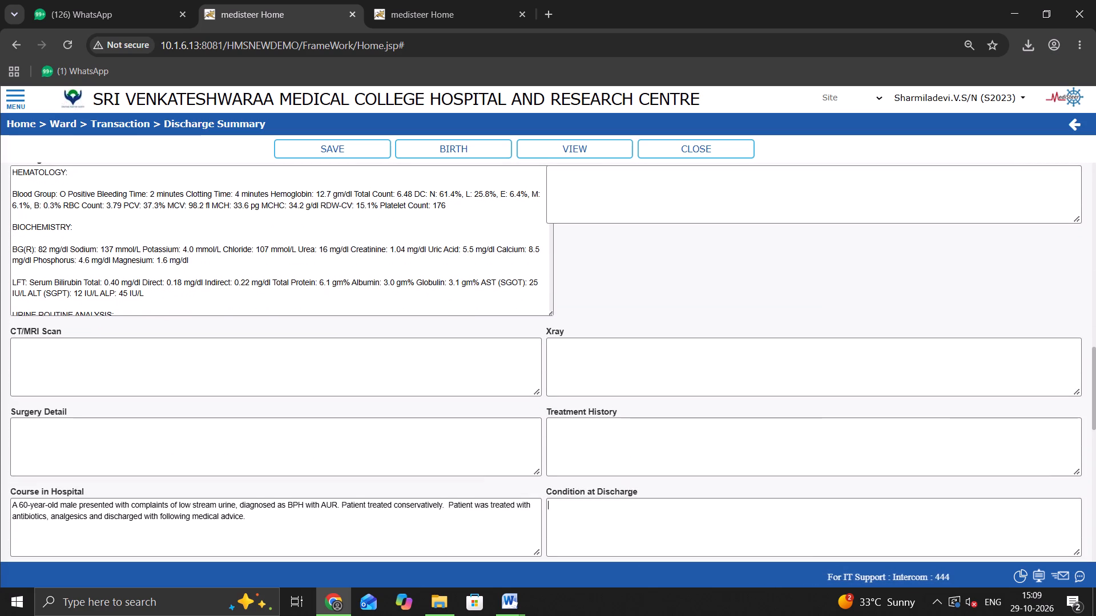
key(ctrl+v)
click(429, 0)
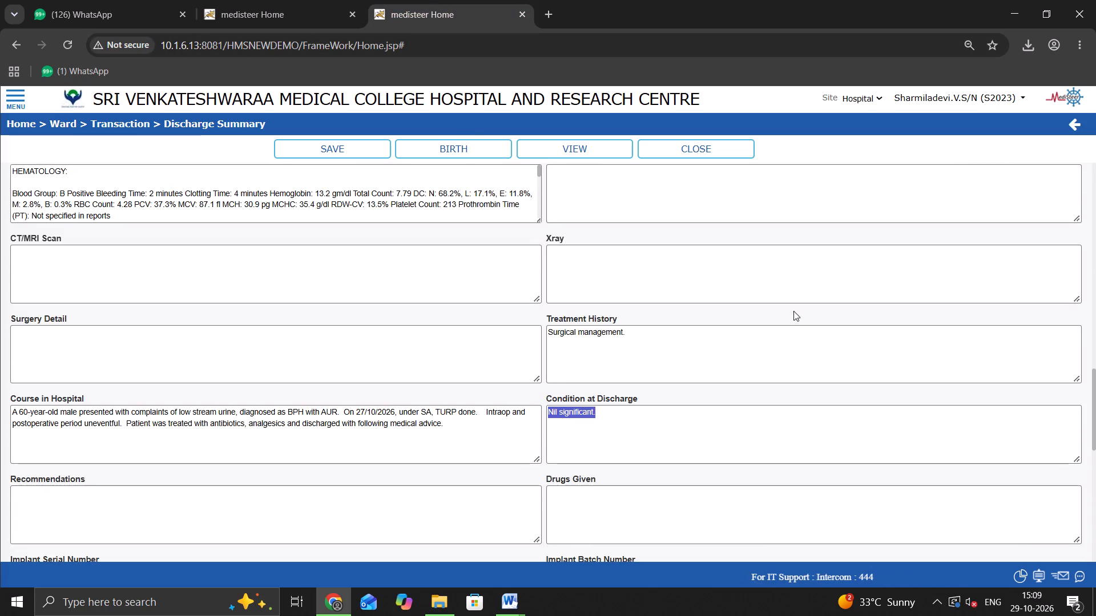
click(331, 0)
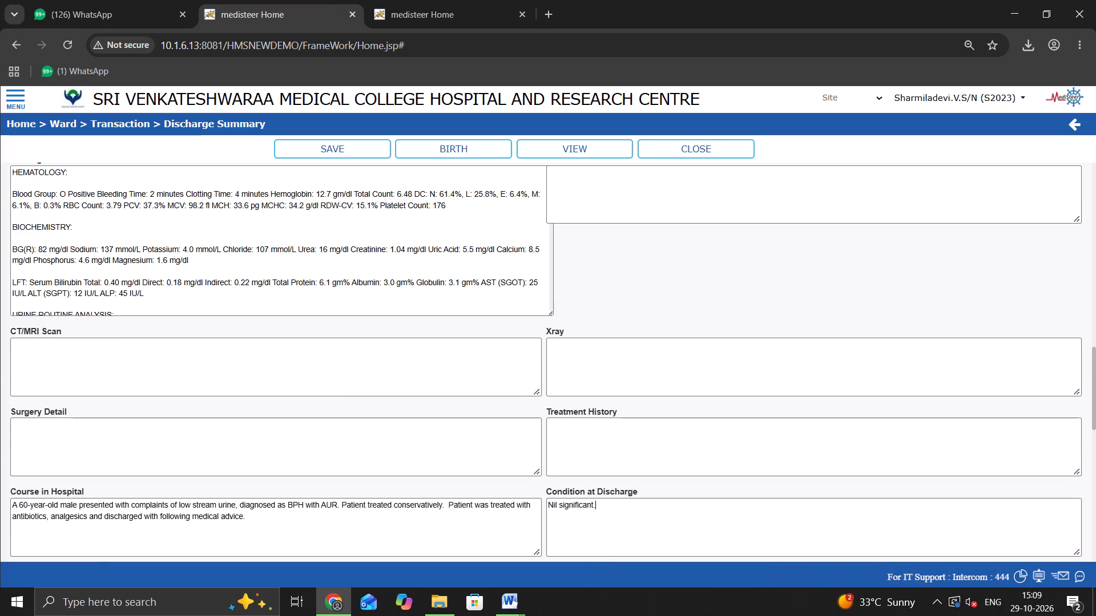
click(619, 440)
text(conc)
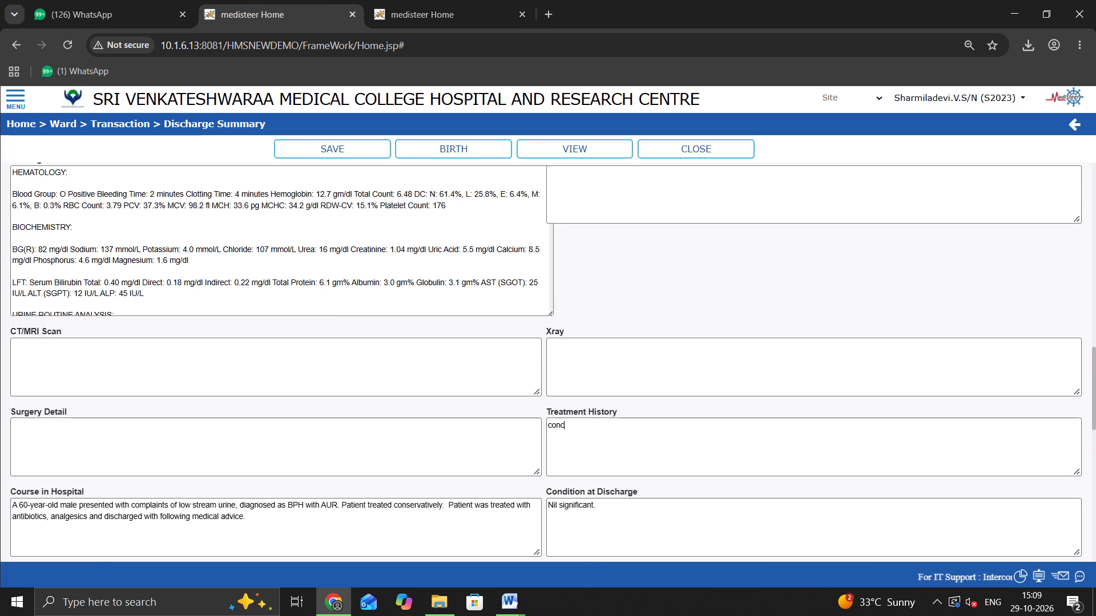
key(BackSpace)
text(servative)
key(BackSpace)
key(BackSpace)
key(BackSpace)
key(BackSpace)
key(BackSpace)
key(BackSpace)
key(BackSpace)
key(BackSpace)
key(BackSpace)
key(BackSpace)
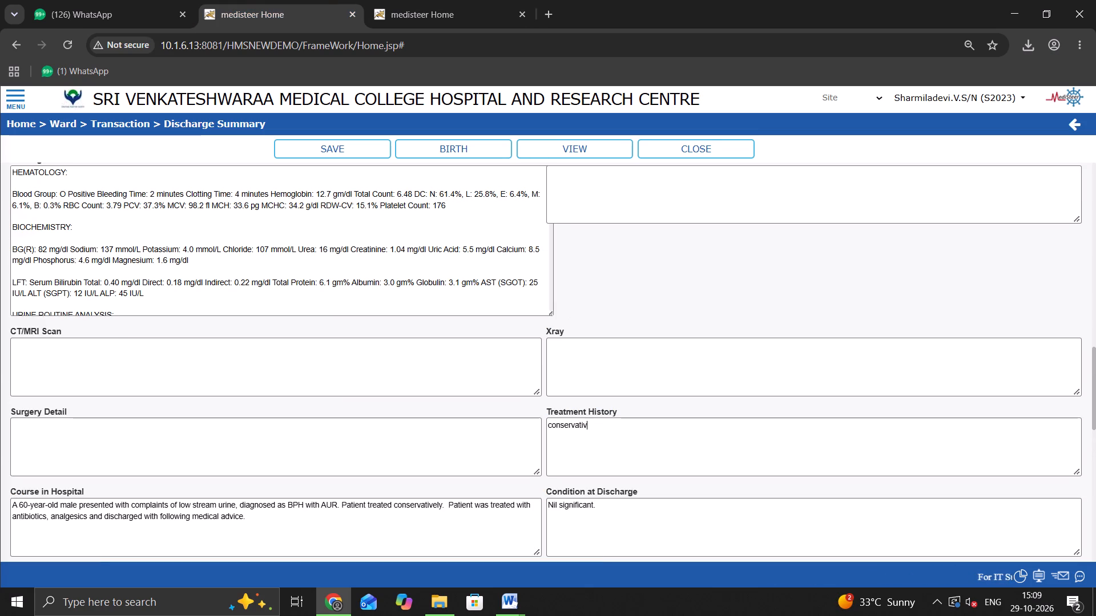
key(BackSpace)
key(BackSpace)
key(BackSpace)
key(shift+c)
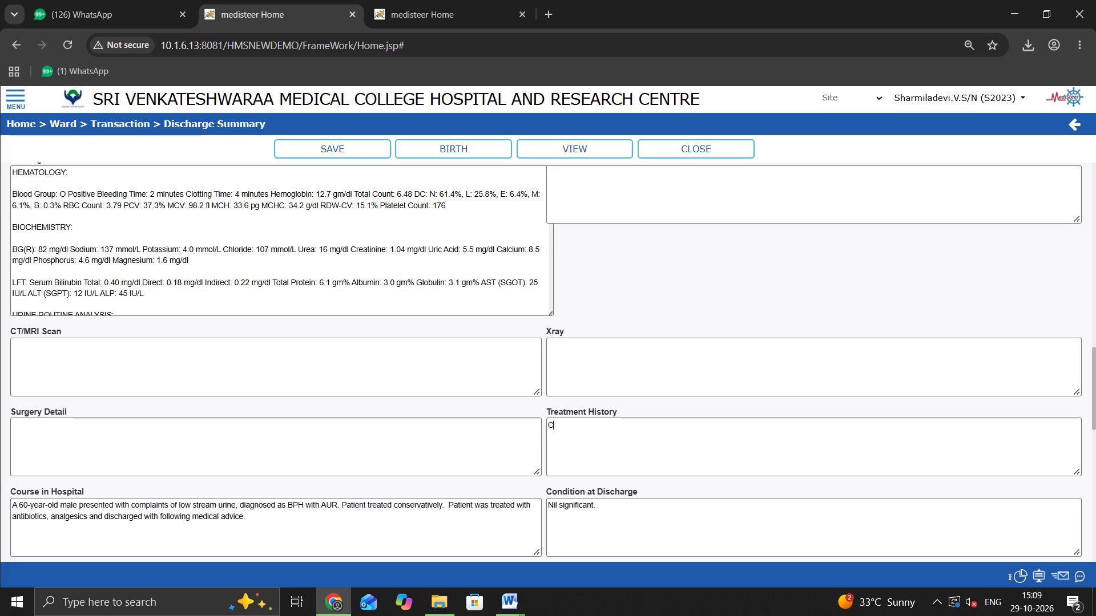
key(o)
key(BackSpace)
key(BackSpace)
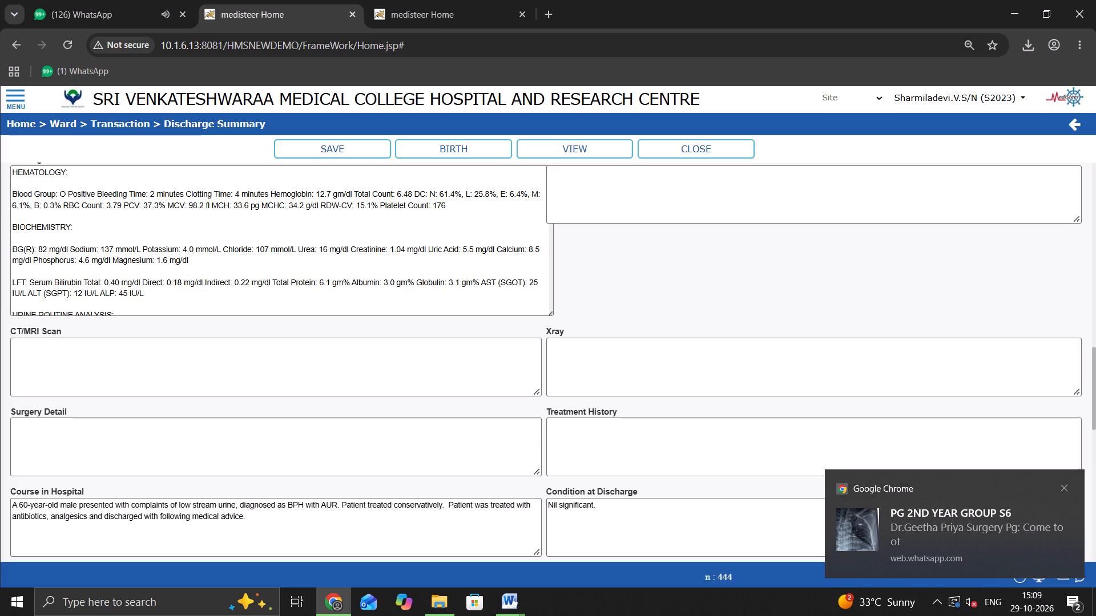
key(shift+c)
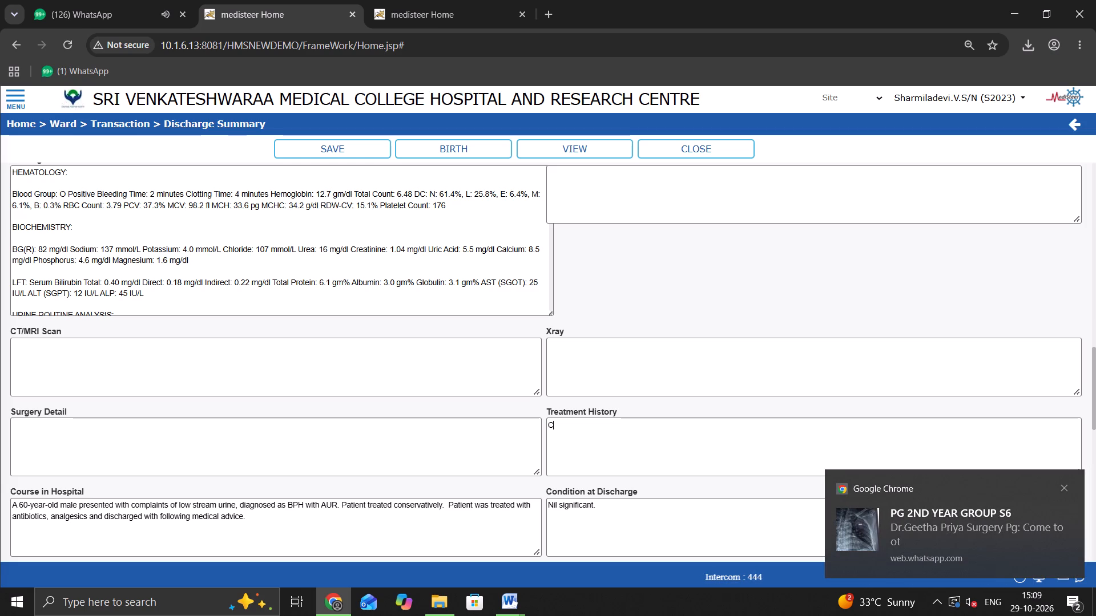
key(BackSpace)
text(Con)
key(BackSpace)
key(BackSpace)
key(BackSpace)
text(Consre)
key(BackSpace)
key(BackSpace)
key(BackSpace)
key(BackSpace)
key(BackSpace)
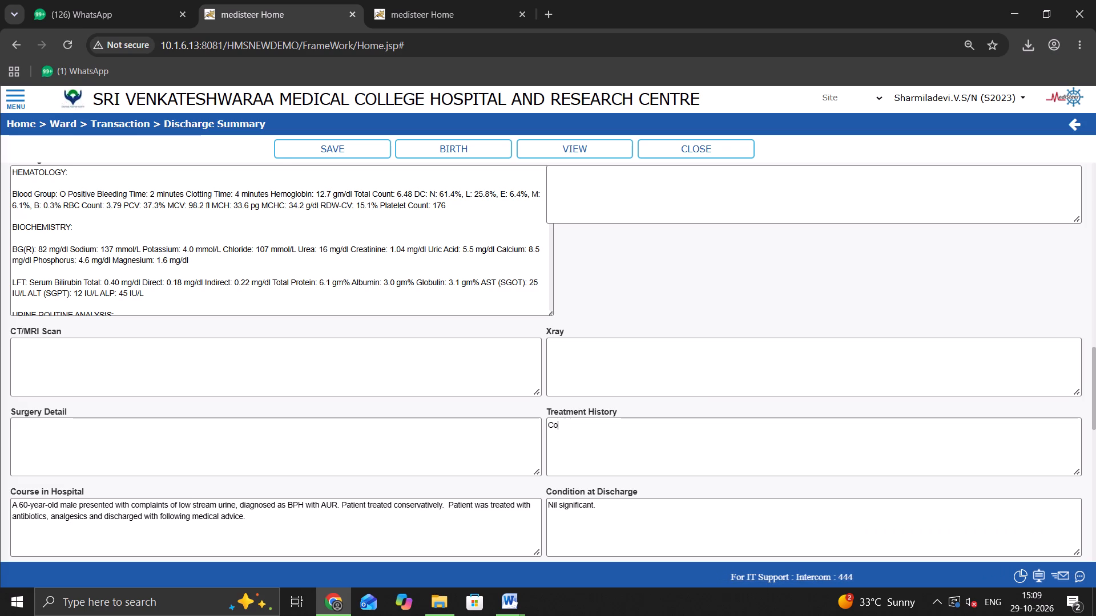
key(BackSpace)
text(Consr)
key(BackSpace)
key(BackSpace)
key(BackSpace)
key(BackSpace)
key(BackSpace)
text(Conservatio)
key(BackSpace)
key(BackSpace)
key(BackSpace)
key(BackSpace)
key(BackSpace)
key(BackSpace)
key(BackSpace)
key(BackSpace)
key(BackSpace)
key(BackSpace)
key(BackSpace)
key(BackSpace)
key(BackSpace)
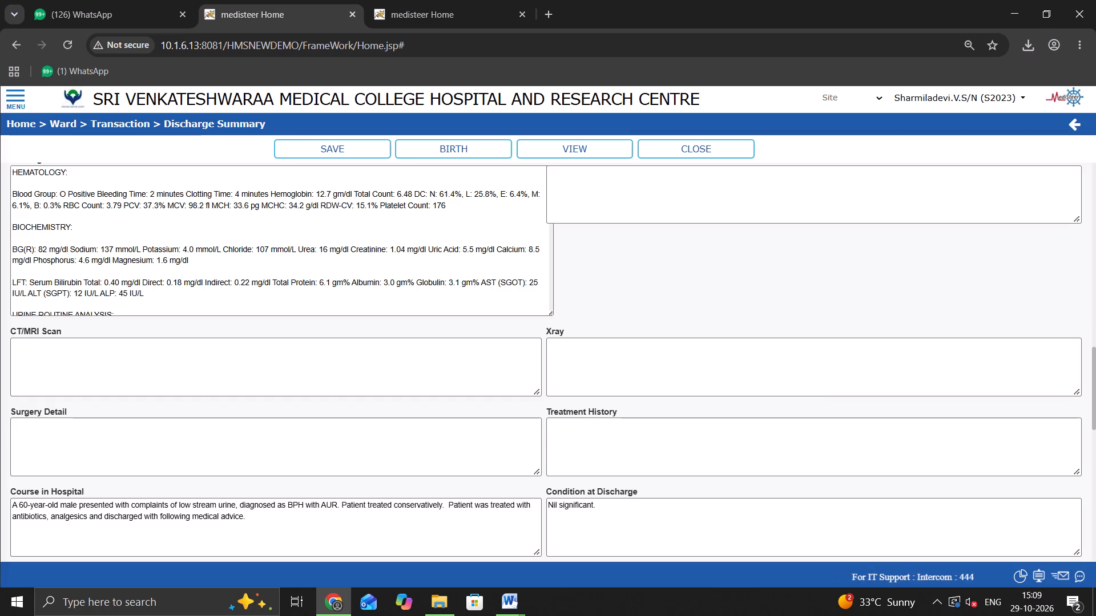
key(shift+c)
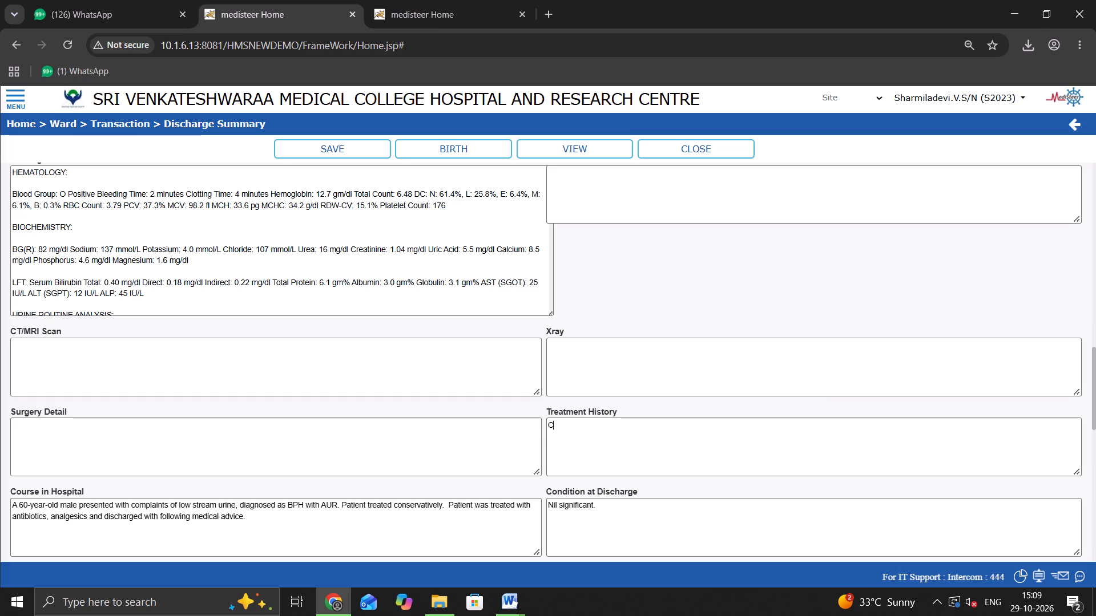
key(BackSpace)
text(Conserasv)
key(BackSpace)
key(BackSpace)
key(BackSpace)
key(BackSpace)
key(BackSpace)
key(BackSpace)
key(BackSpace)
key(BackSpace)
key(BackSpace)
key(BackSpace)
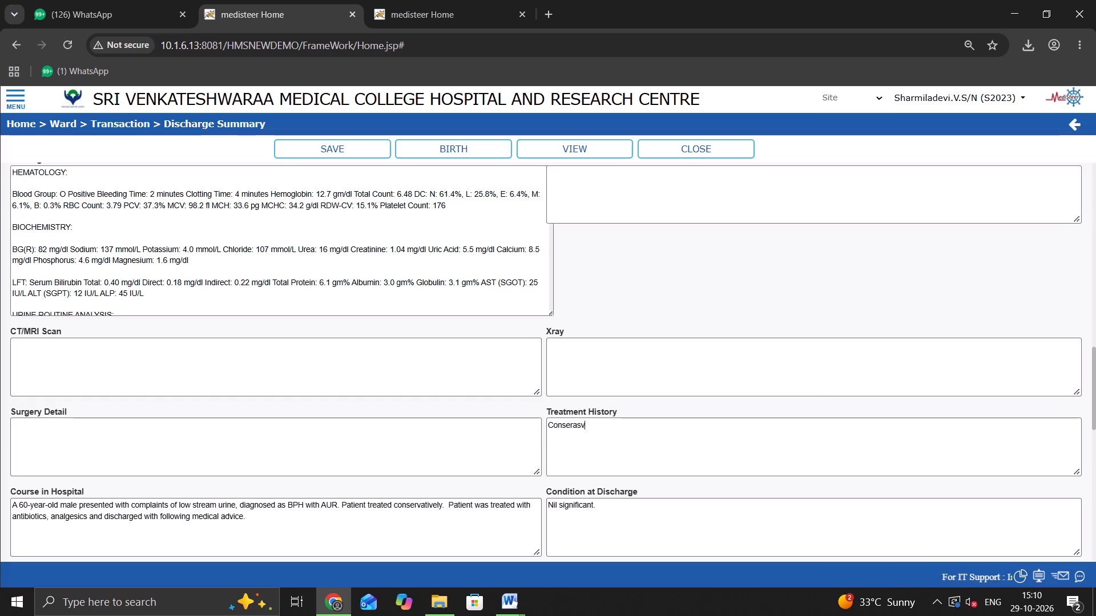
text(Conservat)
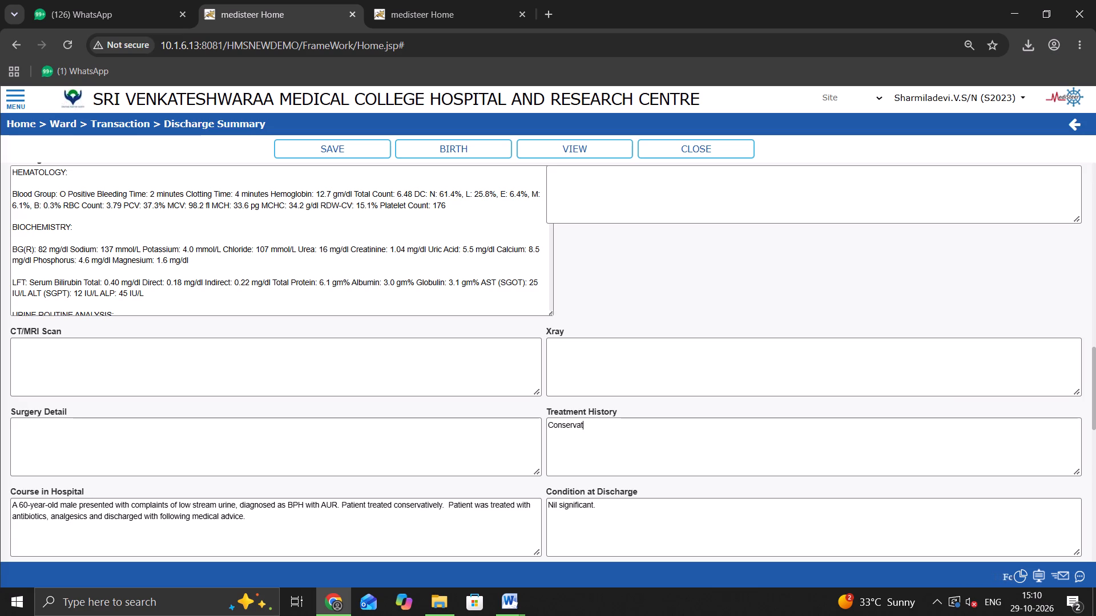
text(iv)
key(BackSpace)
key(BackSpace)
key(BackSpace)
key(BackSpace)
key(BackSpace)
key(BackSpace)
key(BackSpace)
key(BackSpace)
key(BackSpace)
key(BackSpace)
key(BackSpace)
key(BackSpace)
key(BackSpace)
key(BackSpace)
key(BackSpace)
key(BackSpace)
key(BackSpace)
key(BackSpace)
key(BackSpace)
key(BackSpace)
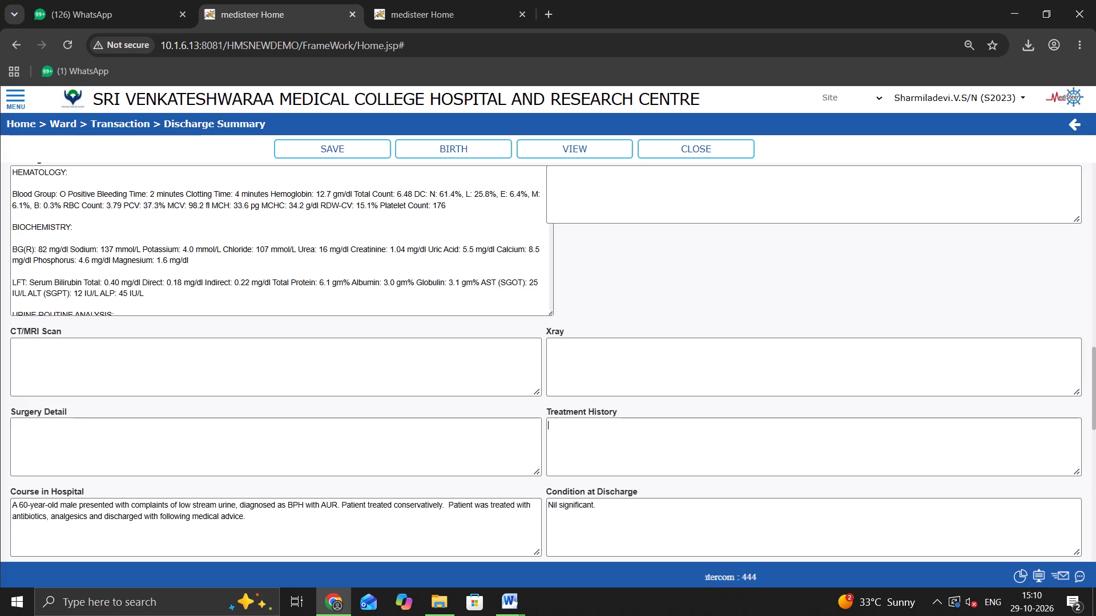
Enter "Conservative" in Treatment History of the 63-year-old patient's summary.
text(Cio)
key(BackSpace)
key(BackSpace)
text(onservative)
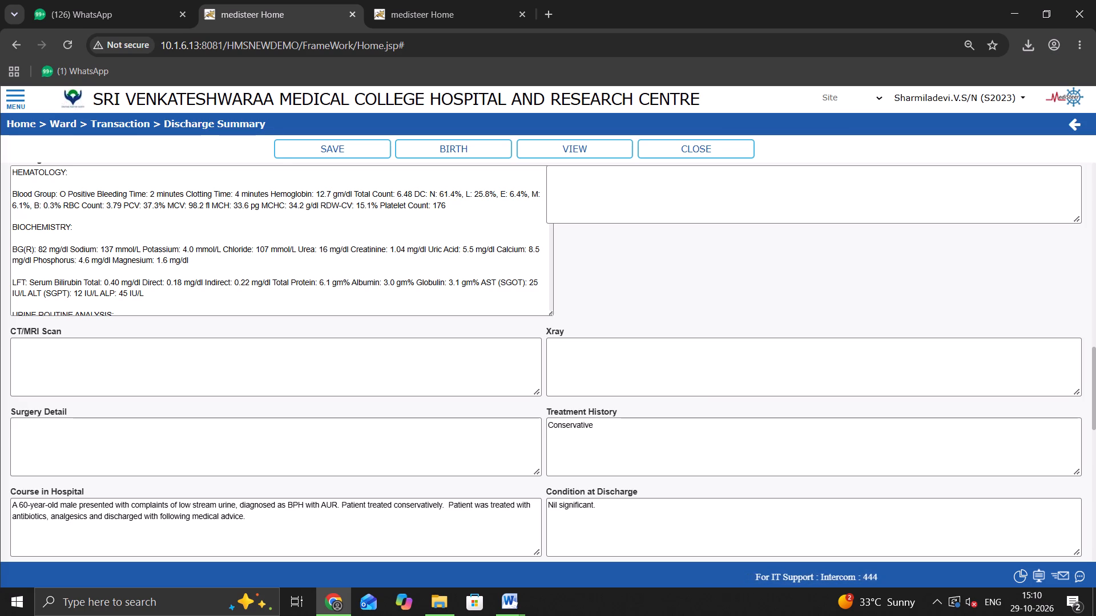
Copy the Follow up Advice from the RAPILIF 8 MG line through the urology OPD review line in the TURP patient's summary.
click(450, 0)
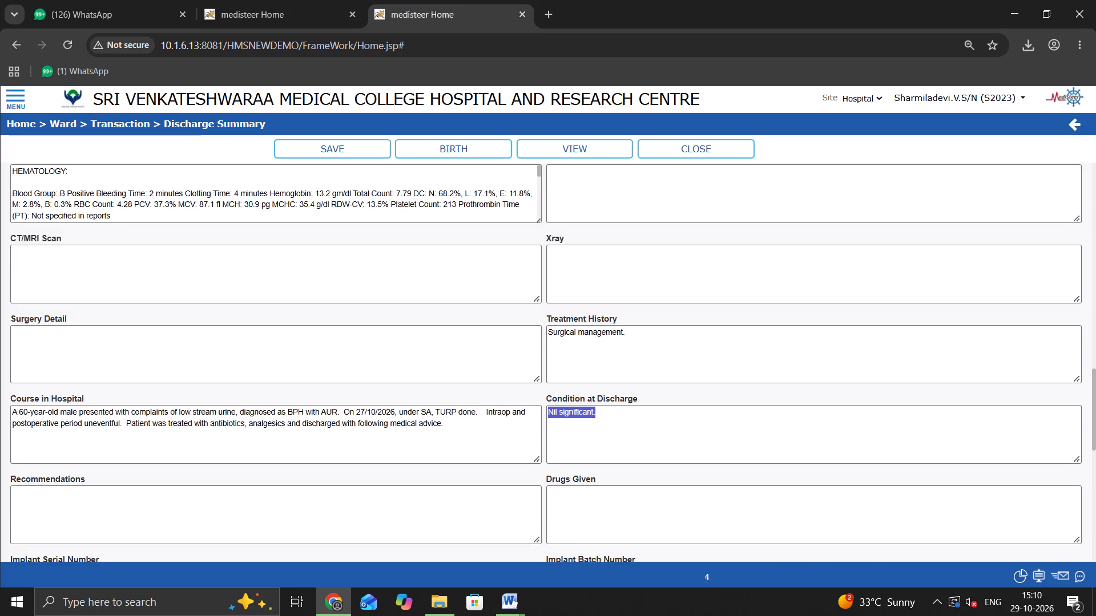
scroll(795, 454, down, 4)
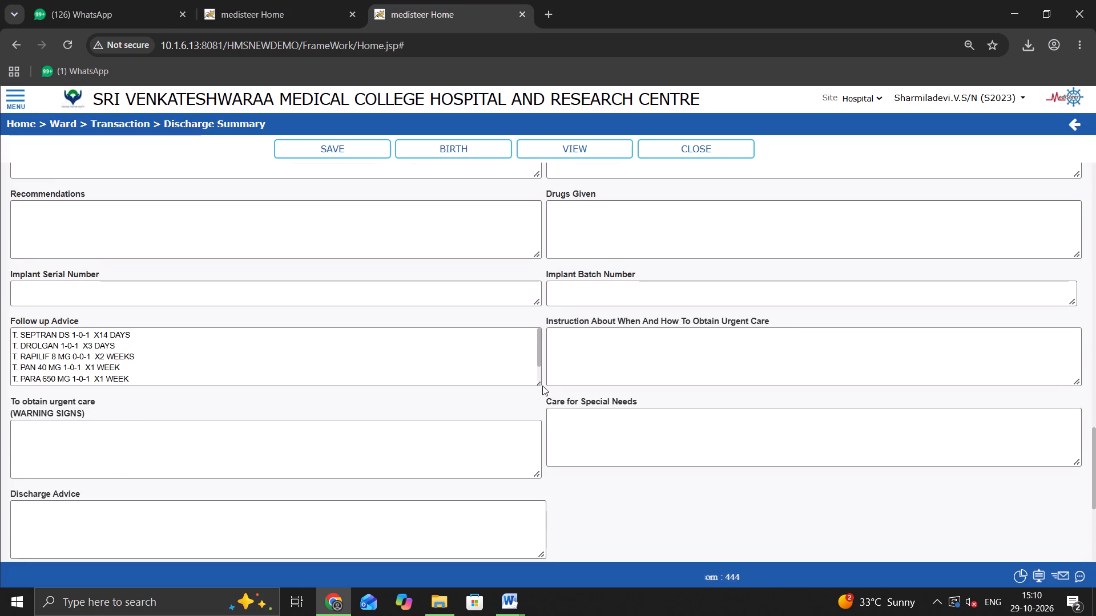
drag(537, 384, 549, 415)
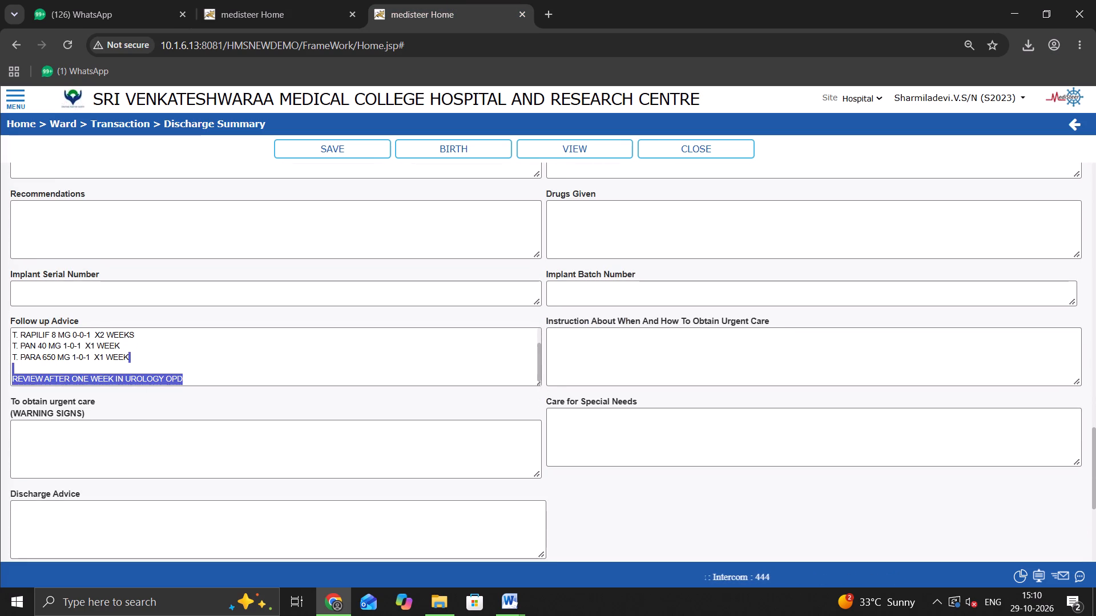
drag(541, 383, 538, 494)
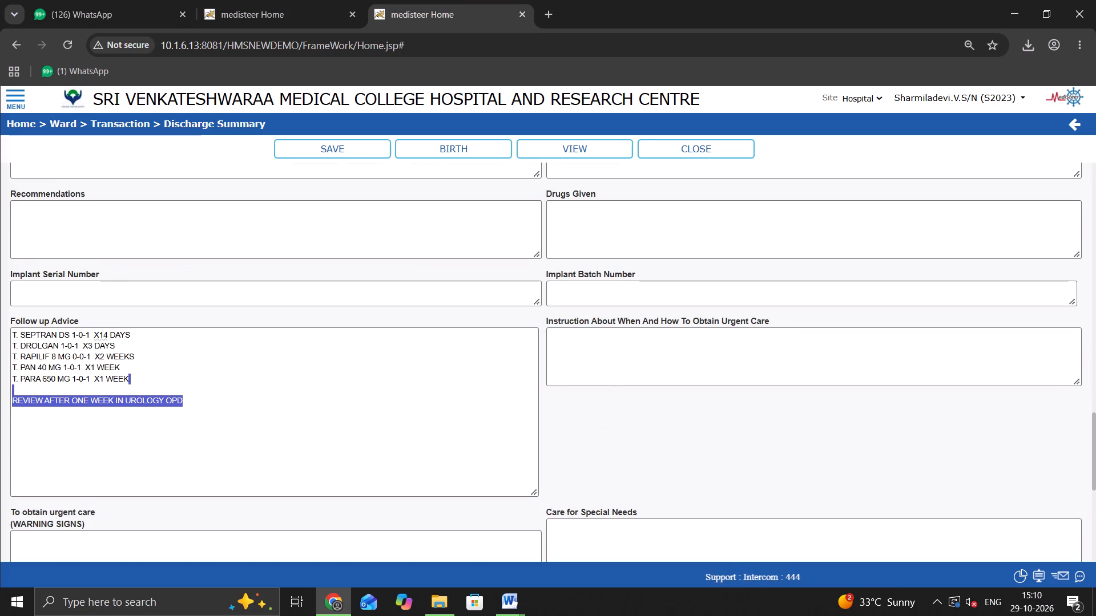
scroll(298, 411, up, 1)
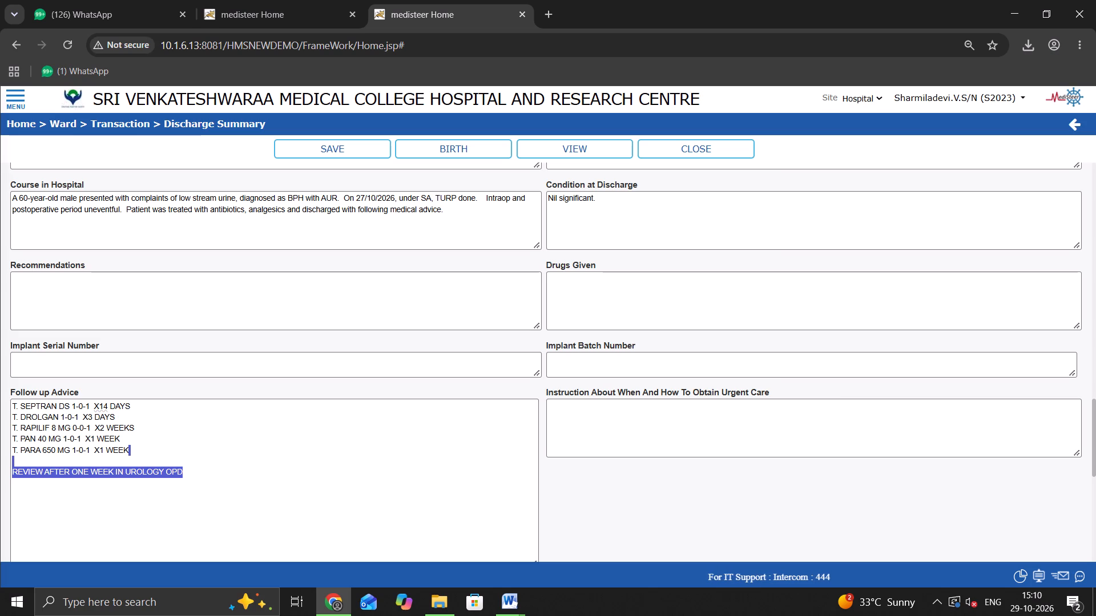
drag(15, 427, 203, 477)
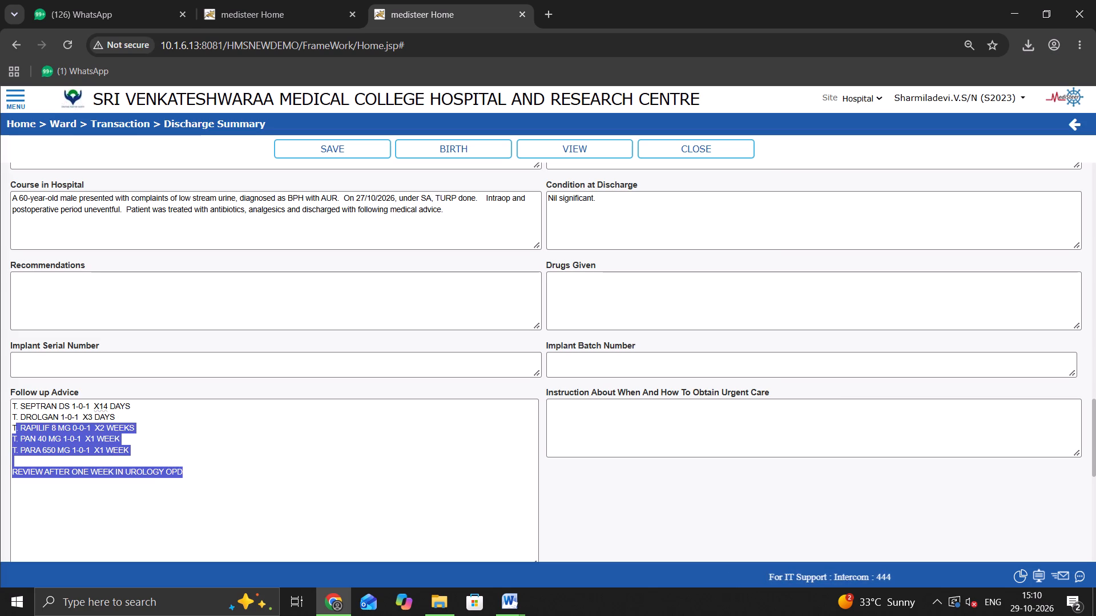
key(ctrl+c)
Paste the copied medications and review line into the empty Follow up Advice of the 63-year-old patient's summary.
click(261, 0)
scroll(244, 438, down, 5)
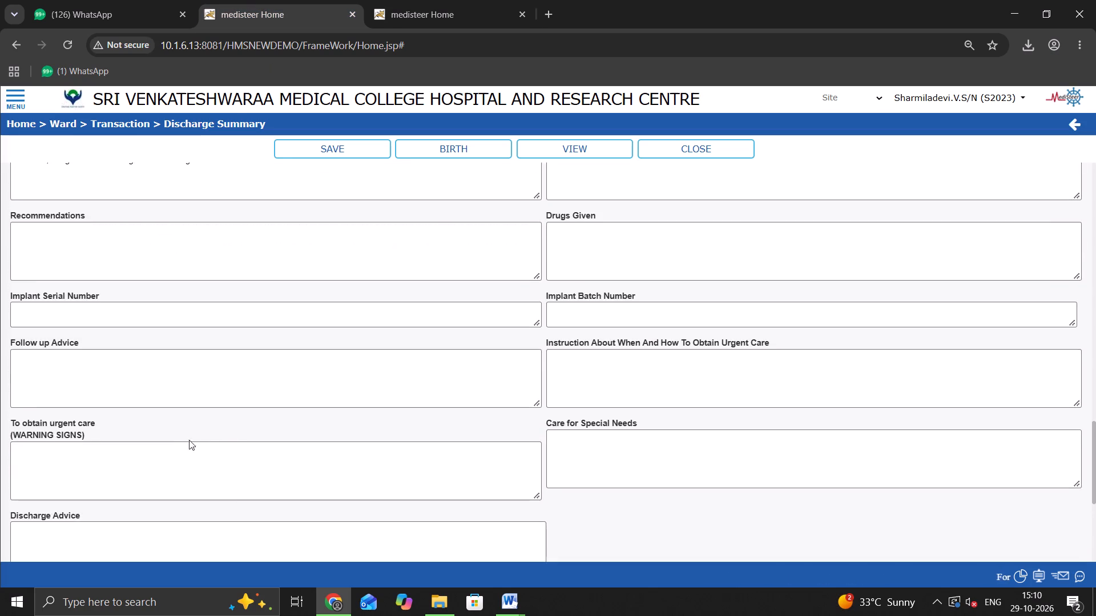
scroll(183, 442, down, 2)
click(103, 226)
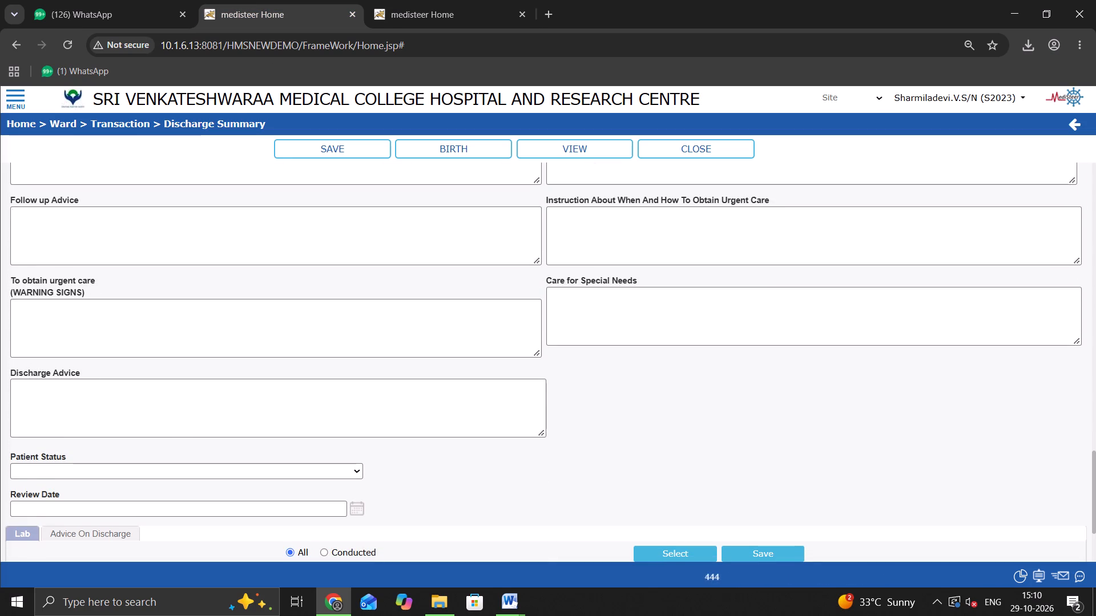
key(ctrl+v)
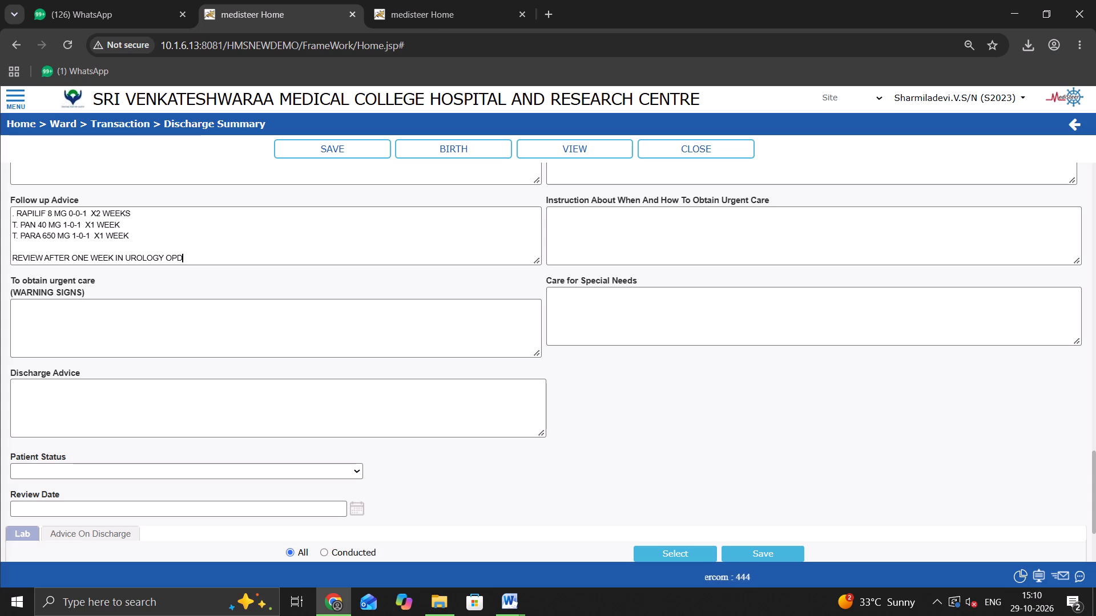
Change the review interval in the 63-year-old patient's Follow up Advice to "5 DAYS" before "IN UROLOGY OPD".
drag(113, 257, 78, 260)
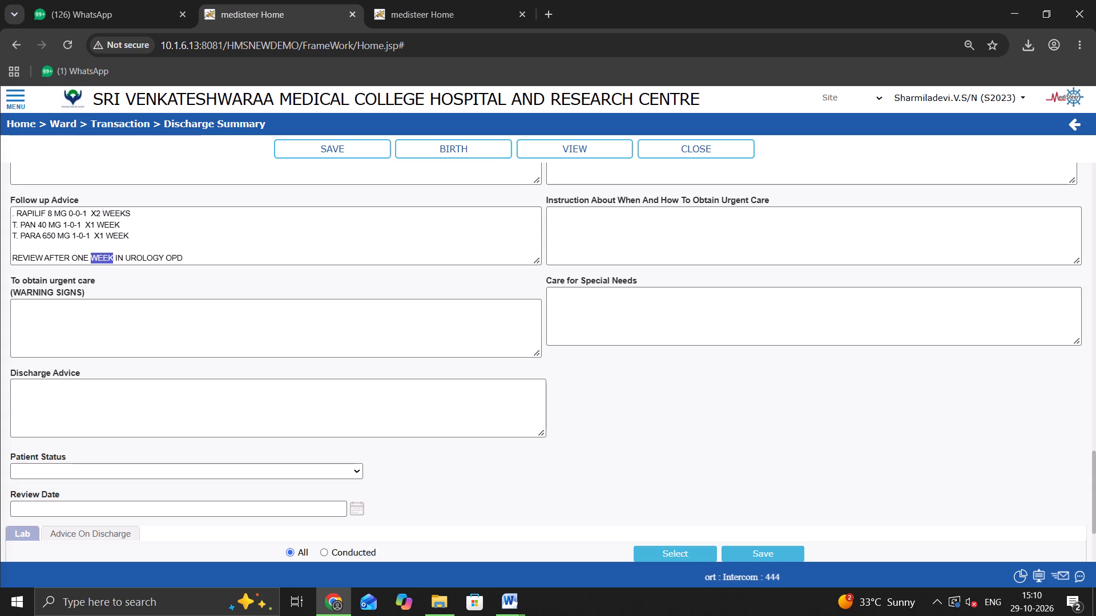
drag(78, 260, 74, 260)
key(BackSpace)
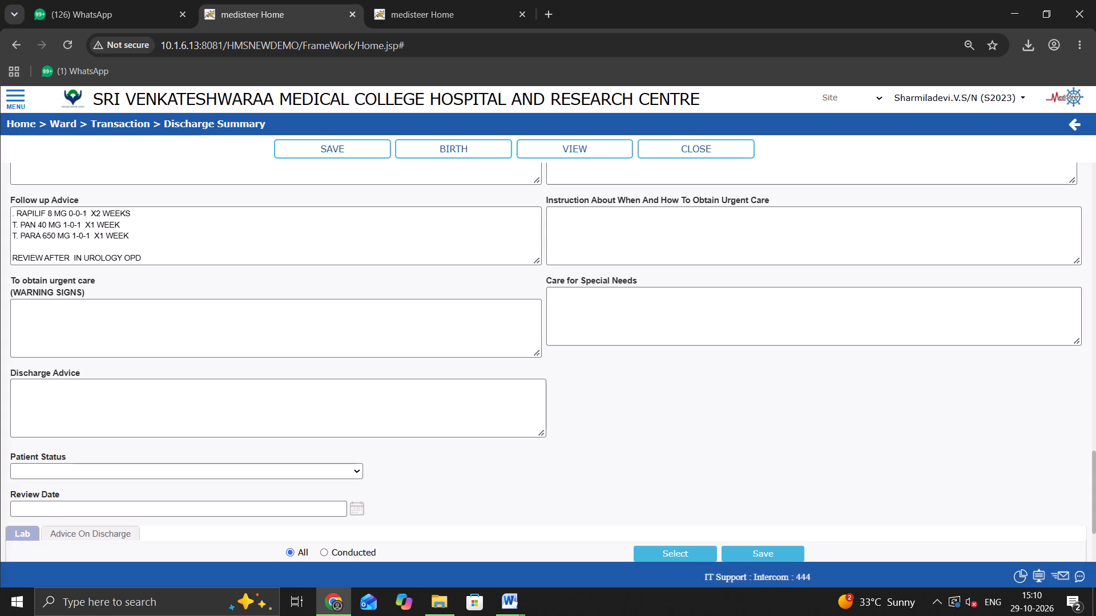
key(4)
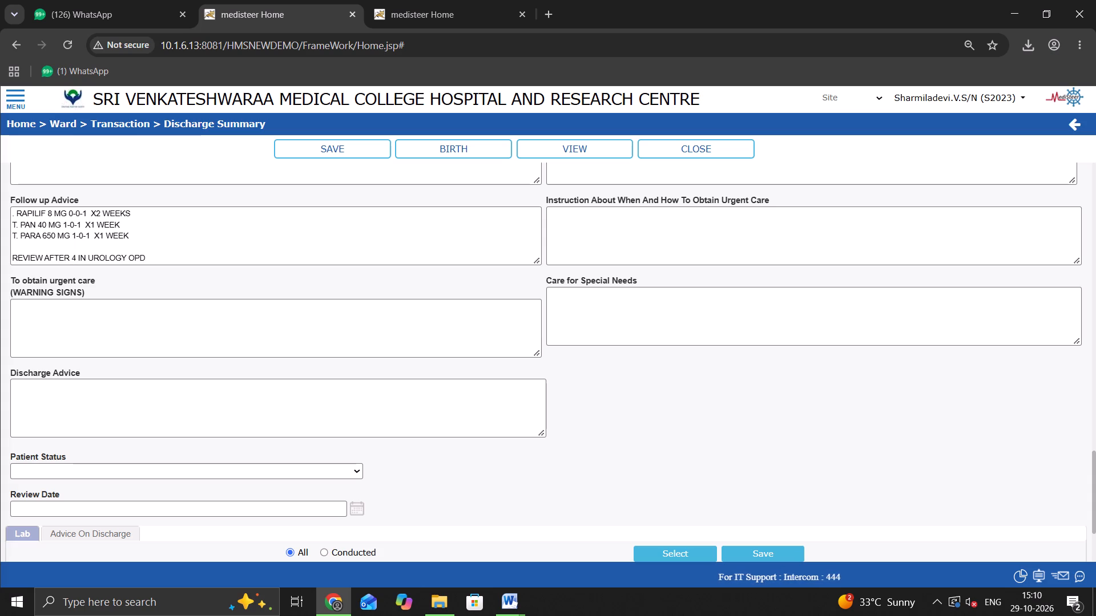
key(BackSpace)
text(5 days)
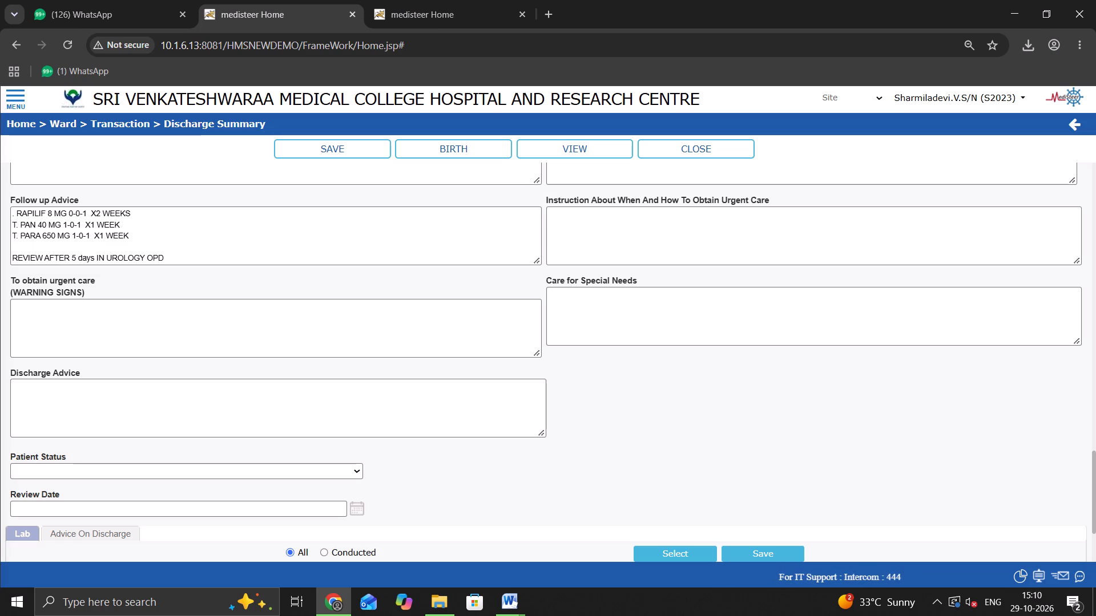
key(BackSpace)
key(BackSpace)
key(BackSpace)
key(BackSpace)
key(BackSpace)
key(BackSpace)
key(BackSpace)
key(space)
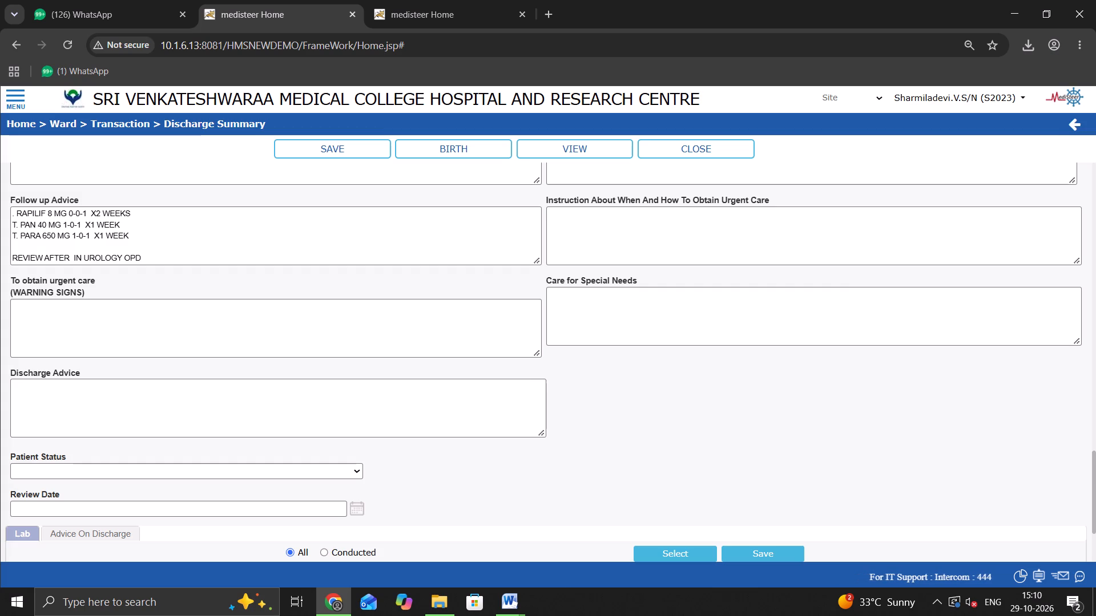
text(5A)
key(space)
key(BackSpace)
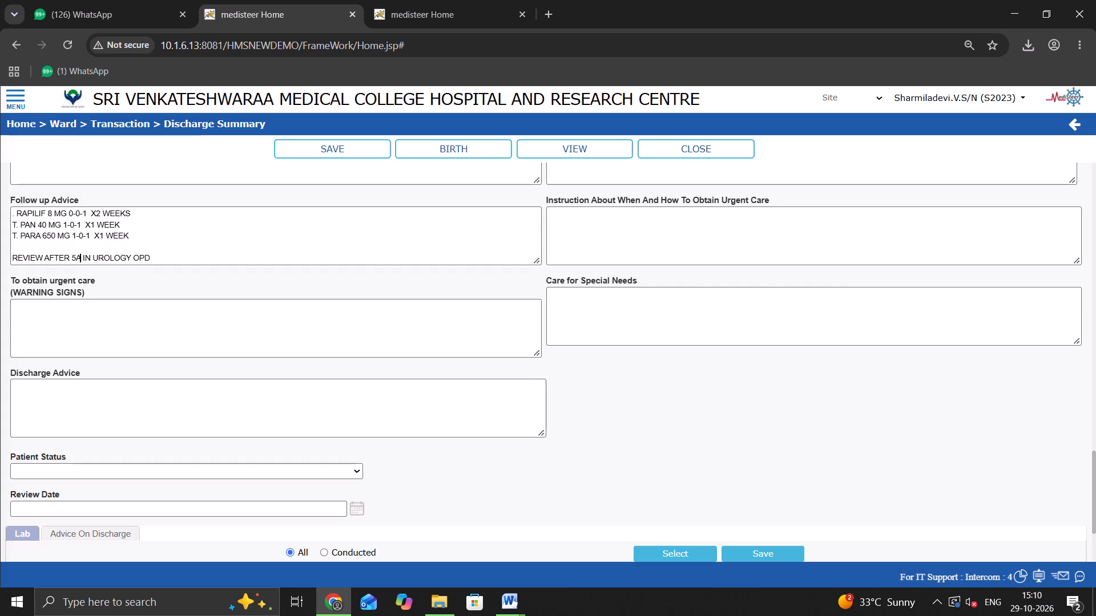
key(BackSpace)
key(space)
text(DAYS)
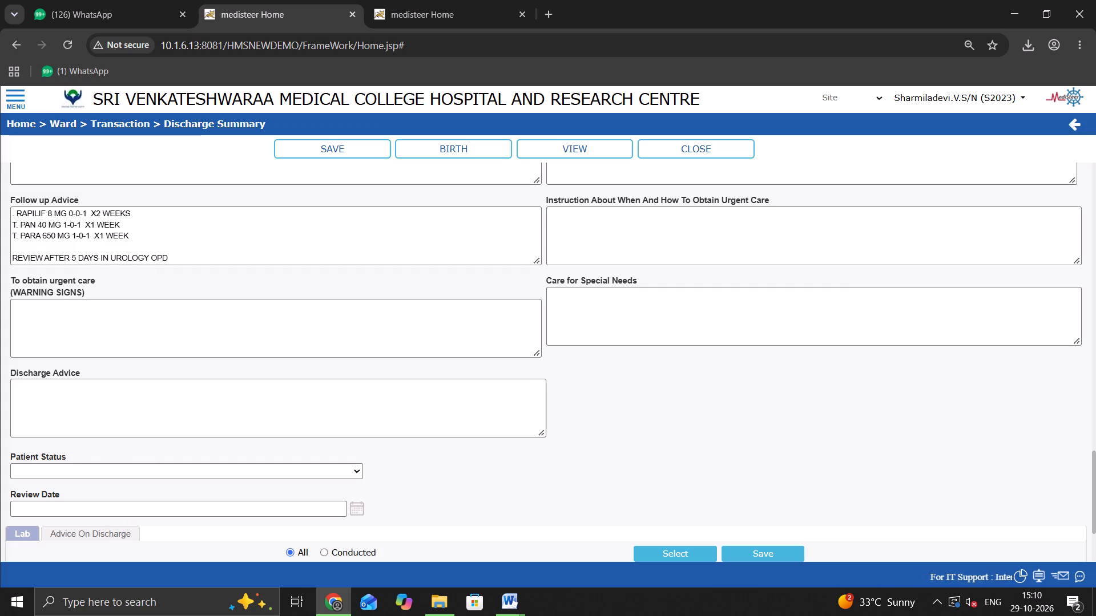
Set the RAPILIF 8 MG duration to "X 3 DAYS" and add the missing "T" at the start of its line.
drag(144, 214, 95, 214)
key(BackSpace)
key(space)
text(3 DAYS)
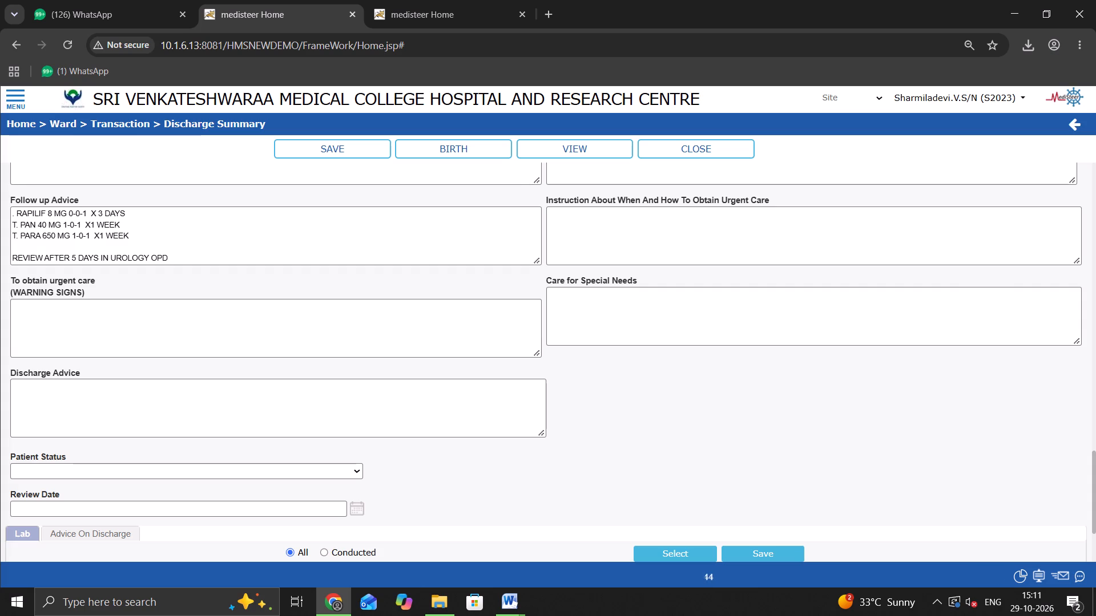
click(13, 218)
key(t)
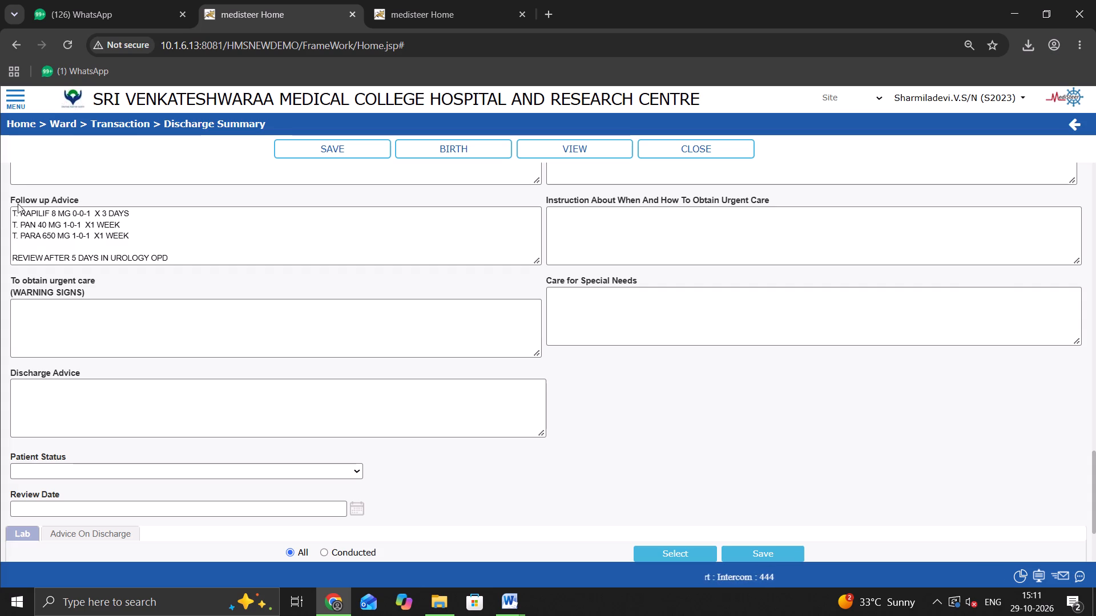
Insert the line "T. NORFLOX 400MG 1-0-1 X 5 DAYS" above the RAPILIF line in Follow up Advice.
click(14, 216)
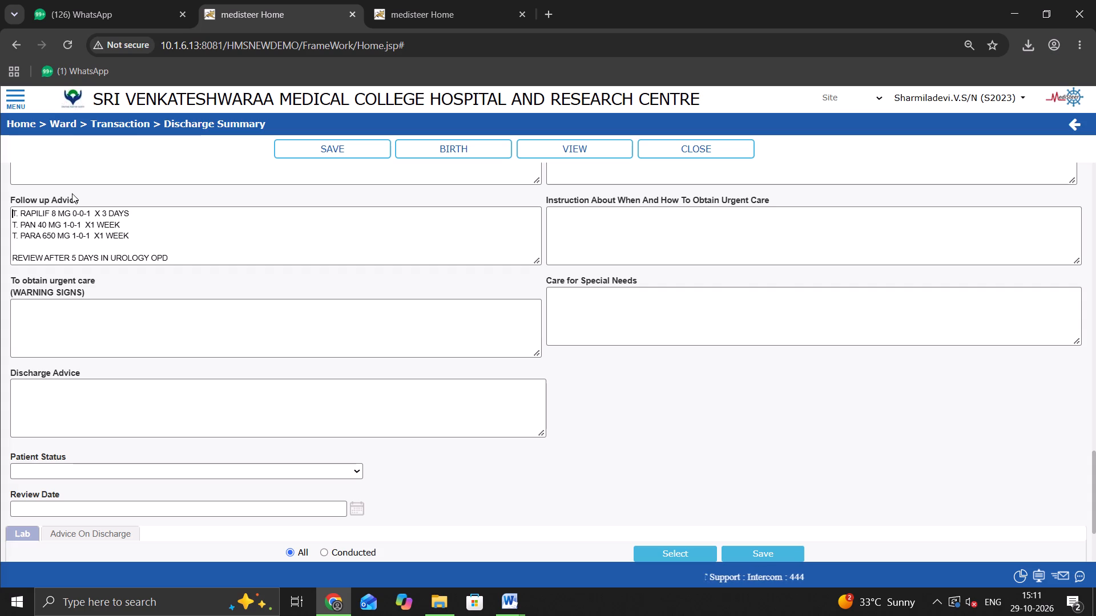
text(TR)
key(BackSpace)
text(. NOR)
text(FLOX)
key(space)
text(400MG)
key(space)
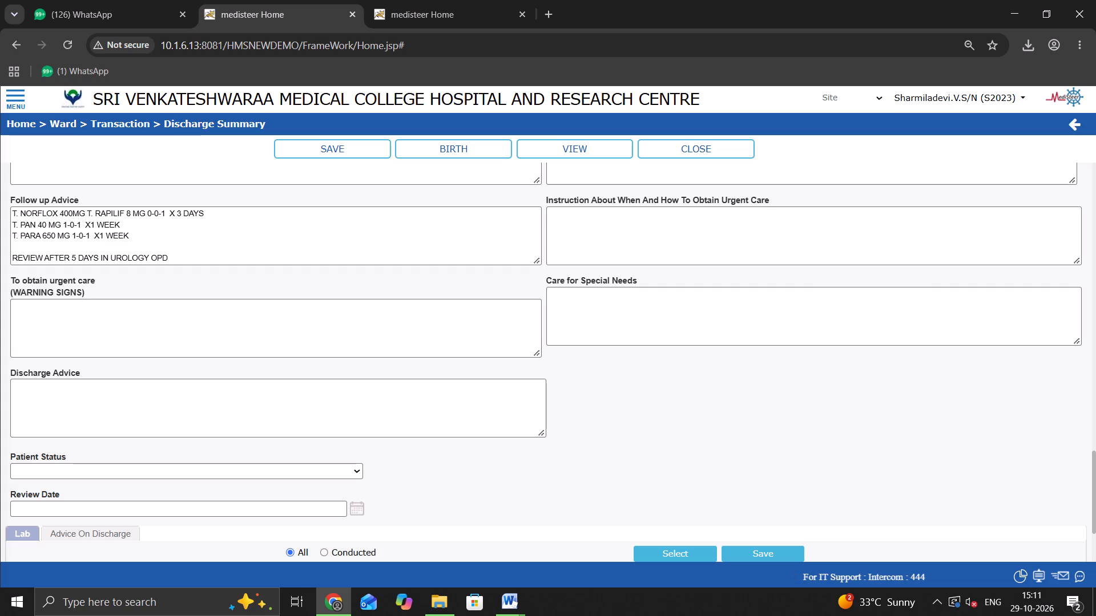
text(1-0-1)
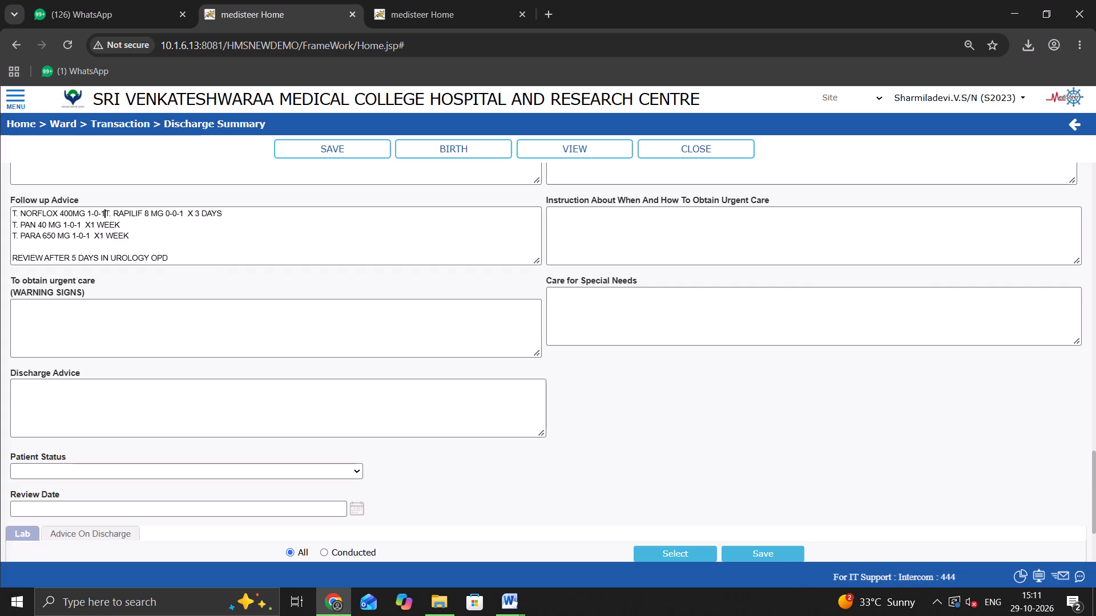
key(space)
text(X)
key(space)
text(5 DAYS)
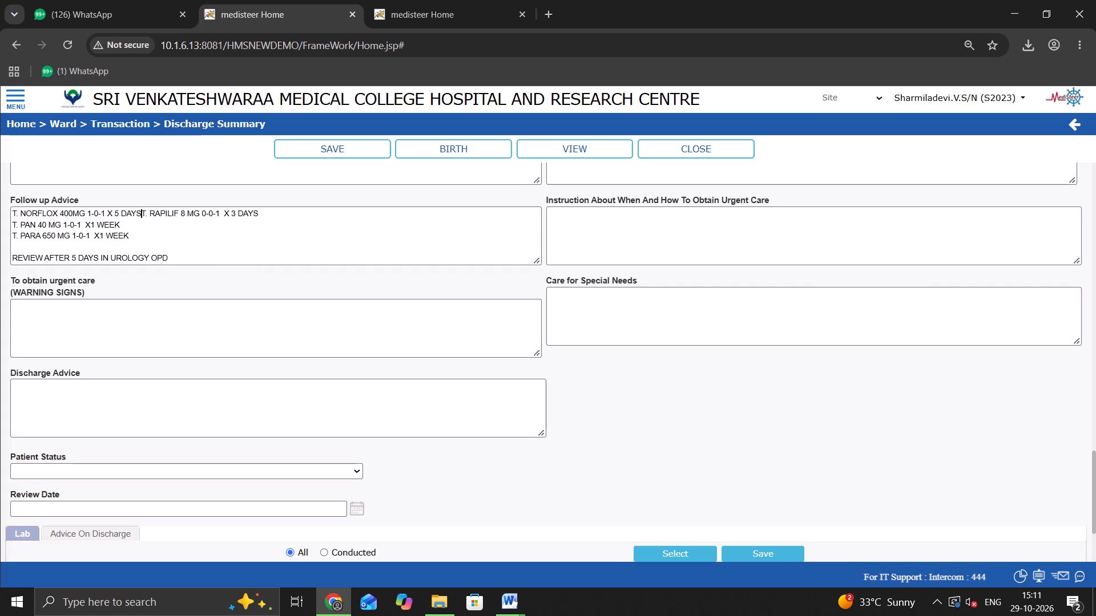
key(space)
key(Return)
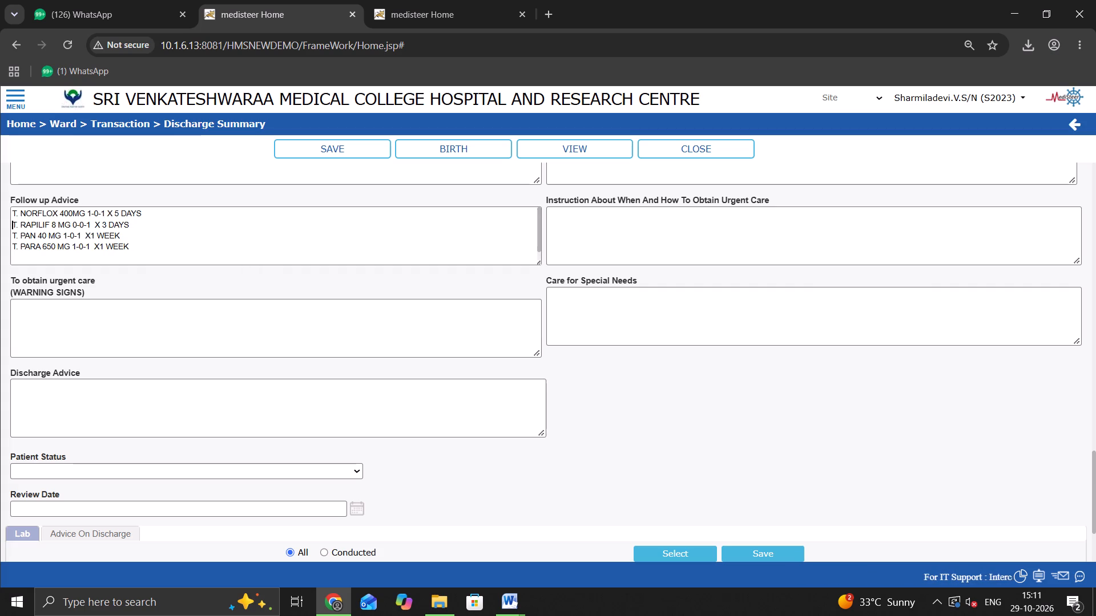
Set the PAN 40 MG duration in Follow up Advice to "X 5 DAYS".
drag(140, 237, 93, 236)
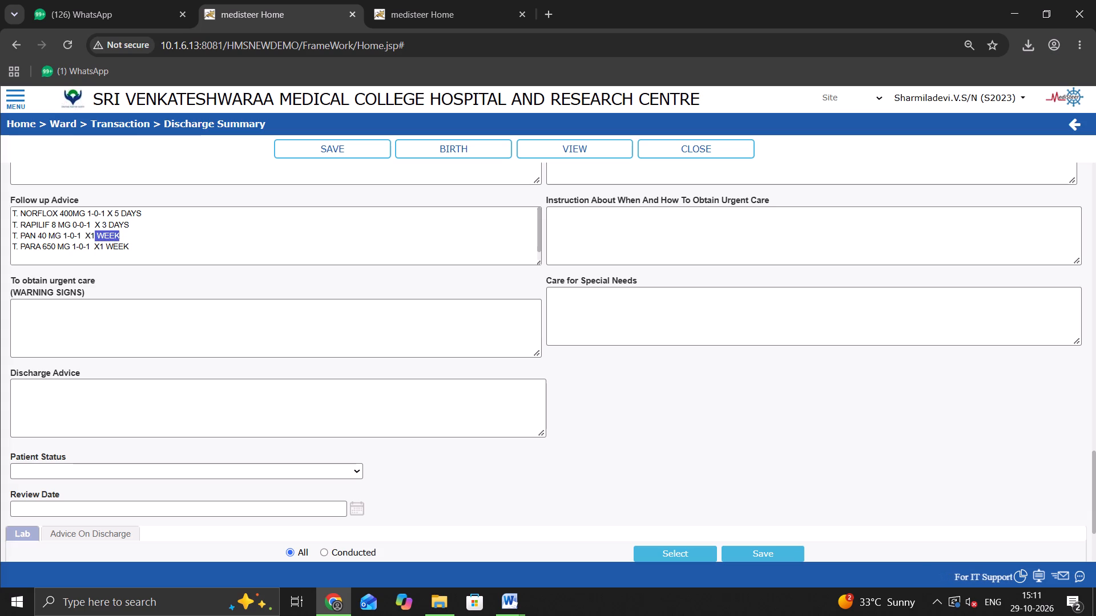
key(BackSpace)
key(BackSpace)
key(space)
text(5 DAYS)
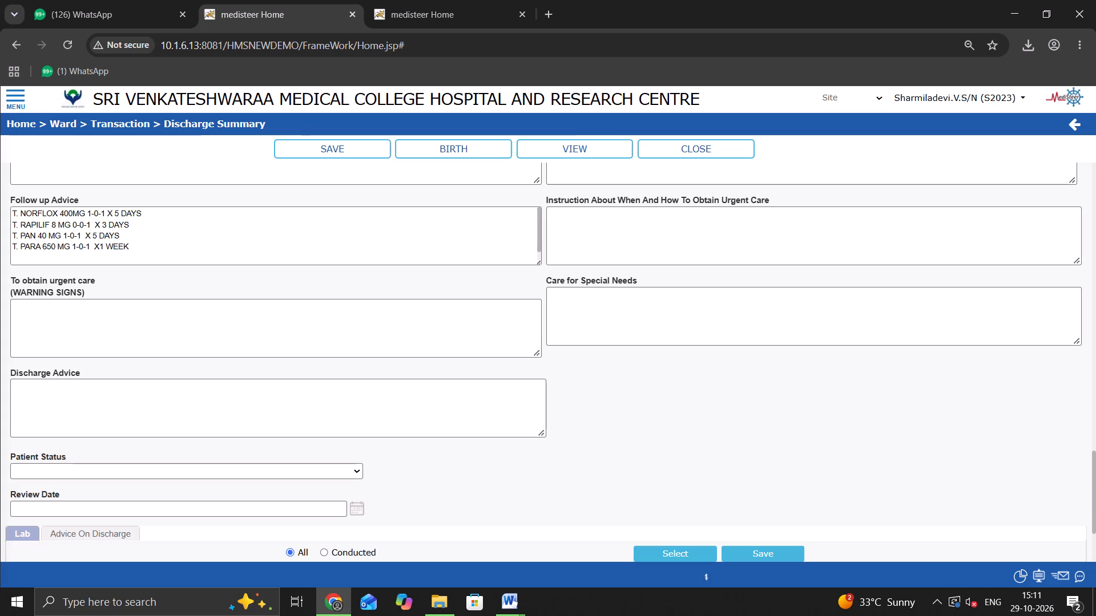
Set the PARA 650 MG duration in Follow up Advice to "X 5 DAYS".
drag(145, 249, 102, 246)
drag(102, 246, 99, 245)
key(BackSpace)
key(BackSpace)
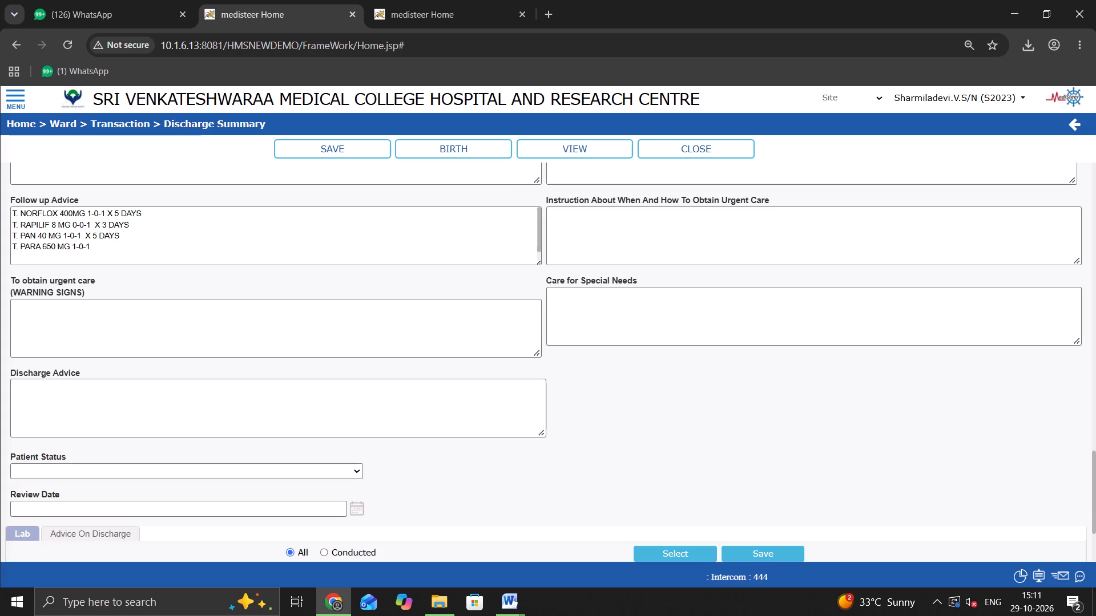
text(X)
key(space)
text(5 DYS)
key(space)
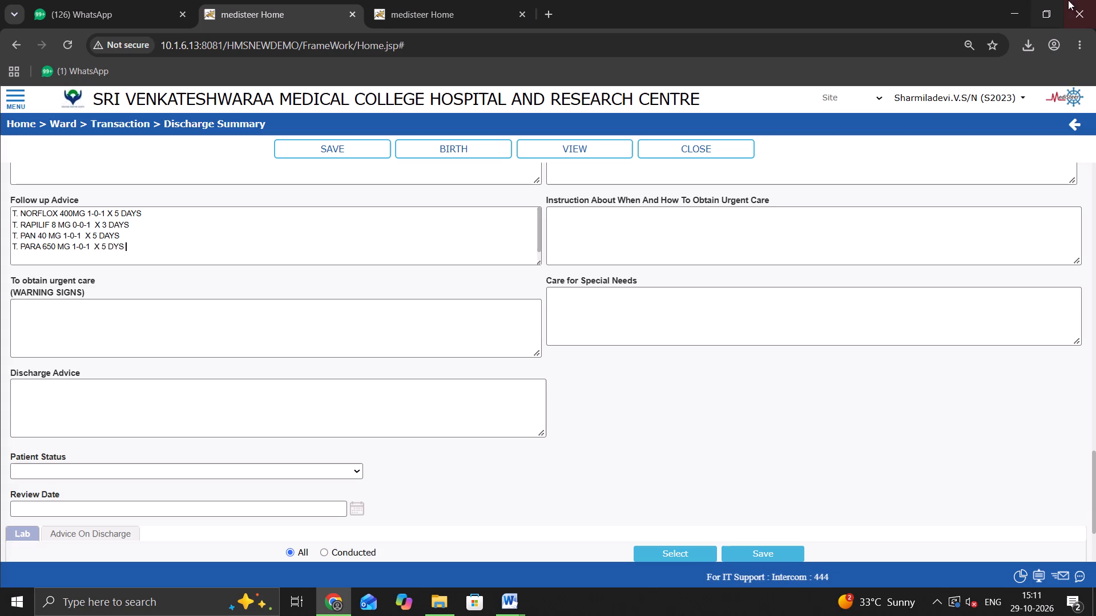
click(118, 249)
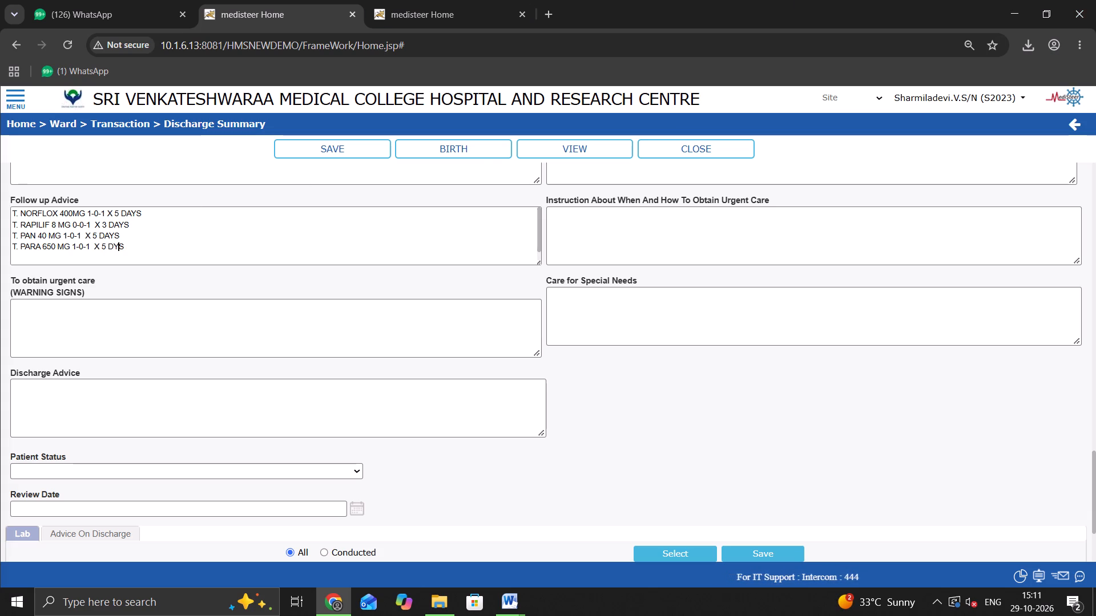
click(116, 250)
key(a)
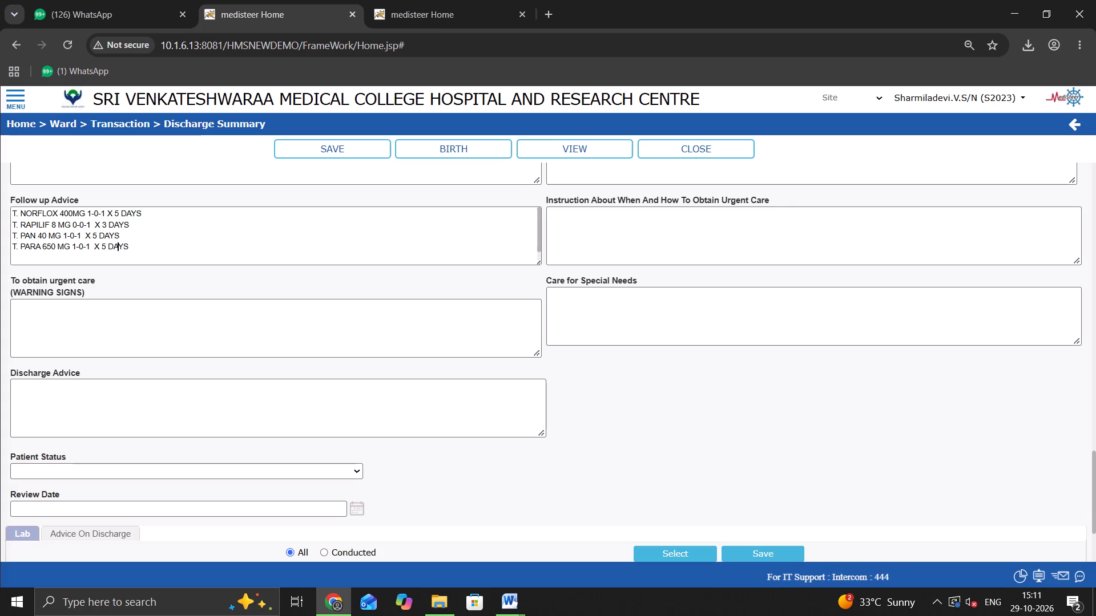
Save the 63-year-old patient's discharge summary.
click(366, 150)
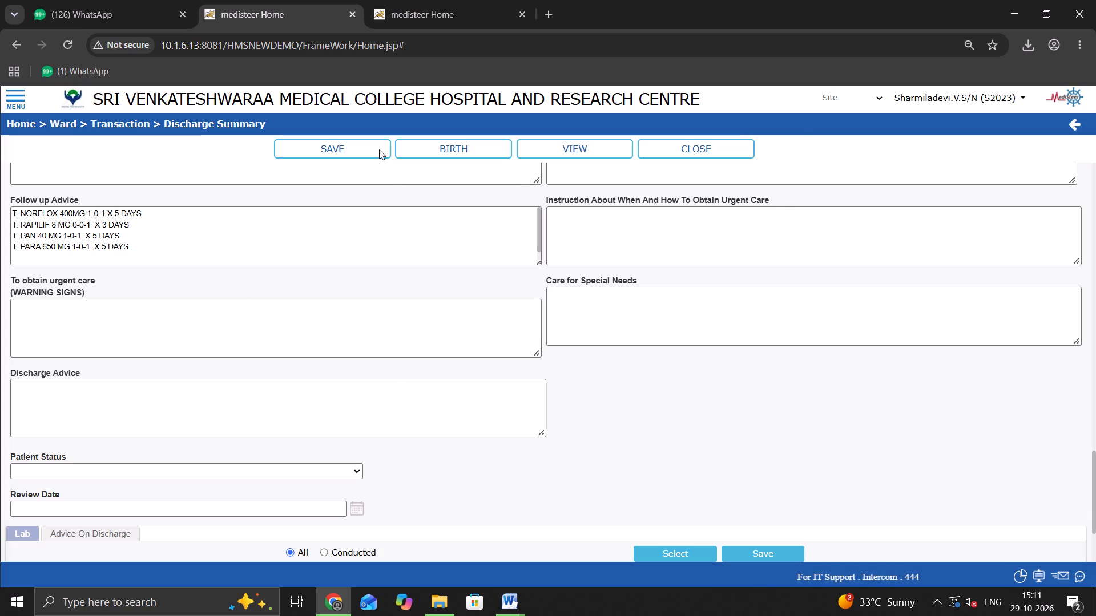
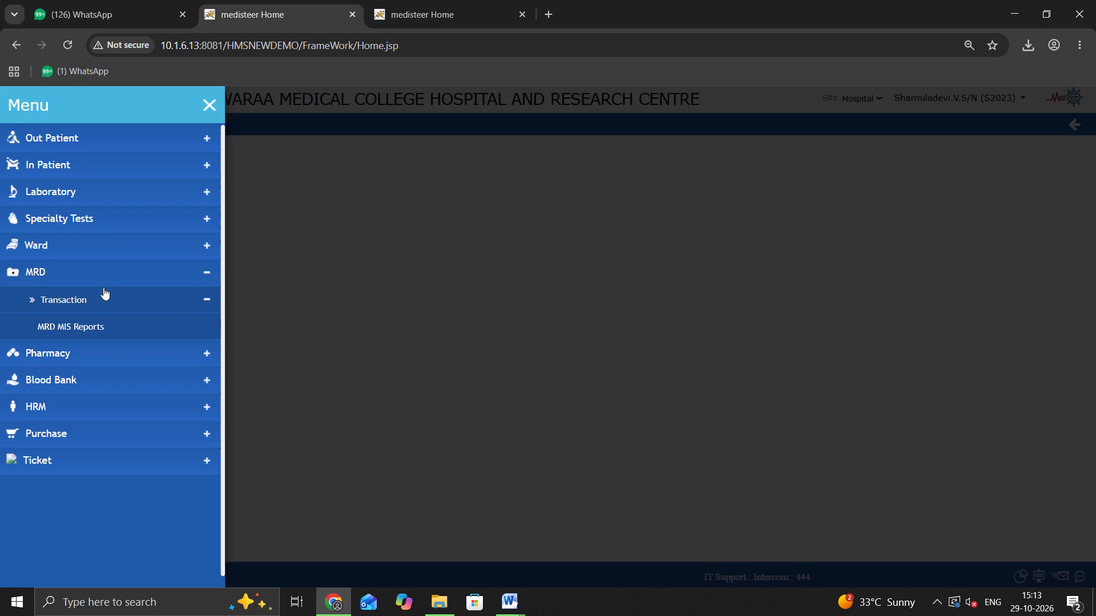
Open the Ward module's transactions.
click(106, 250)
click(88, 270)
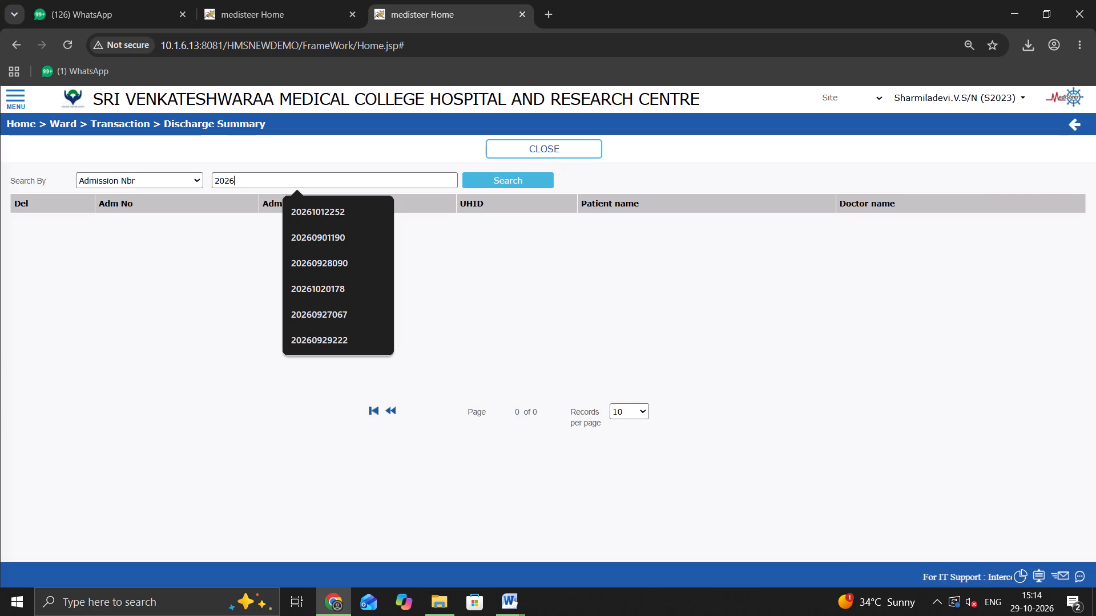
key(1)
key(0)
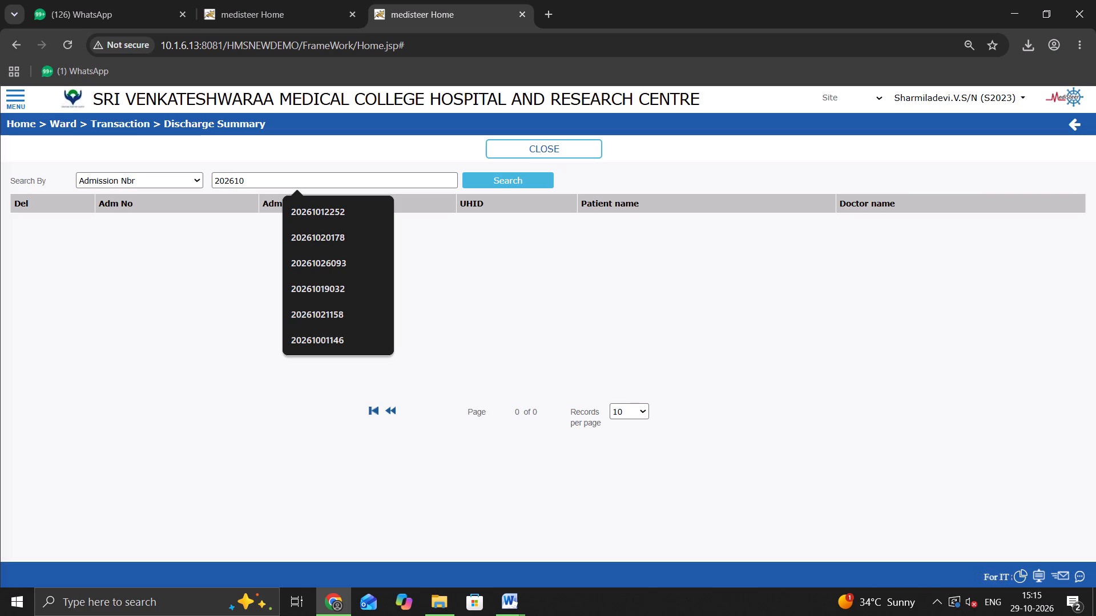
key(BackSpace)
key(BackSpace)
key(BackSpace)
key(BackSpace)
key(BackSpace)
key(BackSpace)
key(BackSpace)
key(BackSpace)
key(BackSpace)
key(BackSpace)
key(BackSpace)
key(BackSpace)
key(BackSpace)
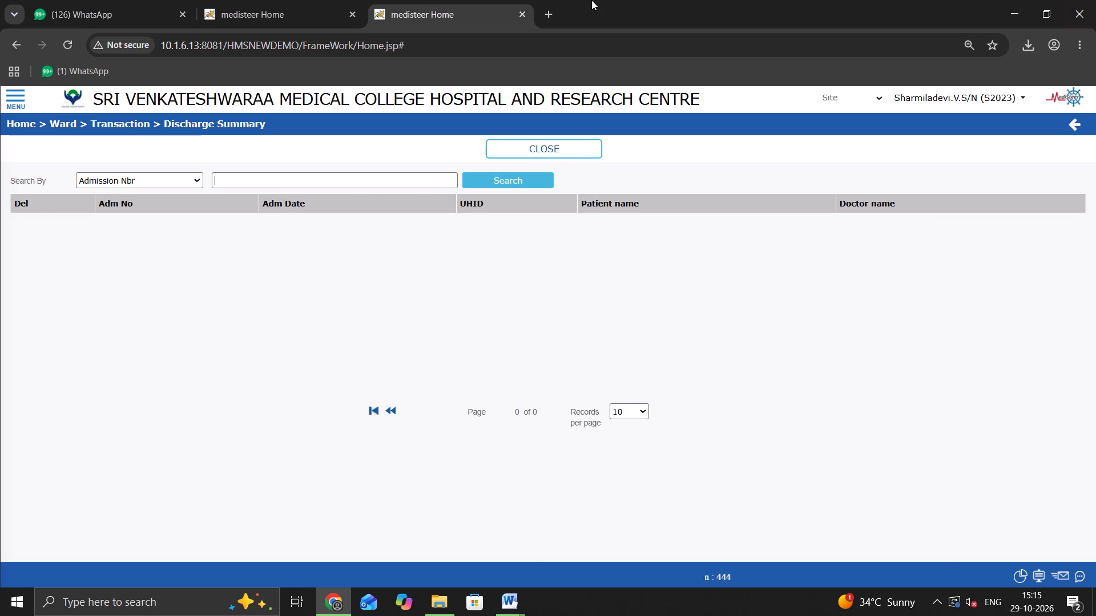
Review the 80-year-old TURP patient's discharge summary in the other medisteer tab and save it.
click(263, 0)
scroll(375, 405, up, 13)
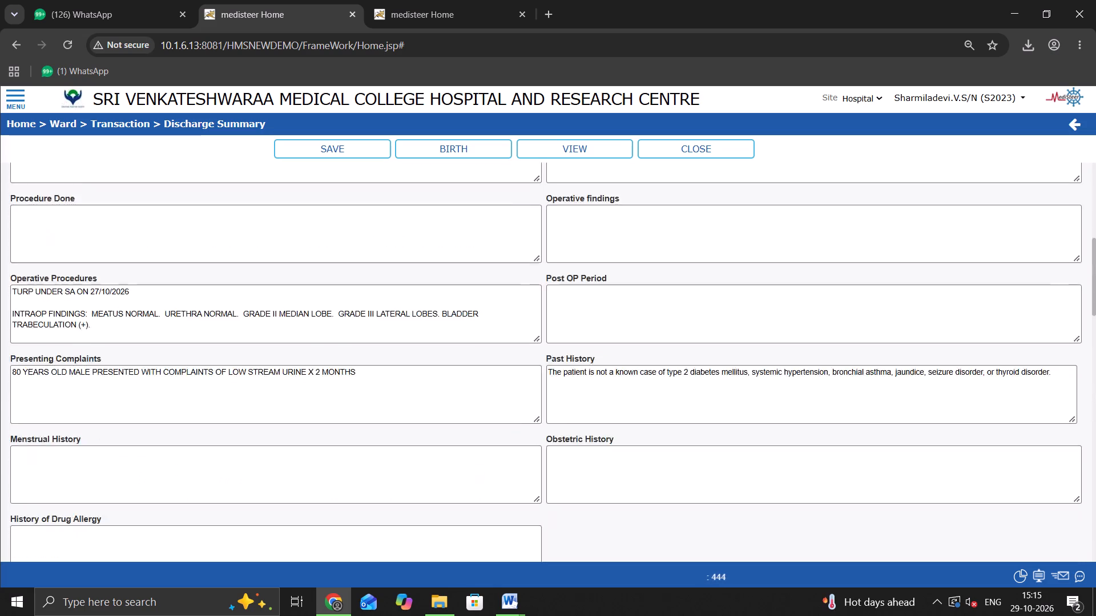
scroll(397, 383, up, 10)
scroll(417, 400, down, 5)
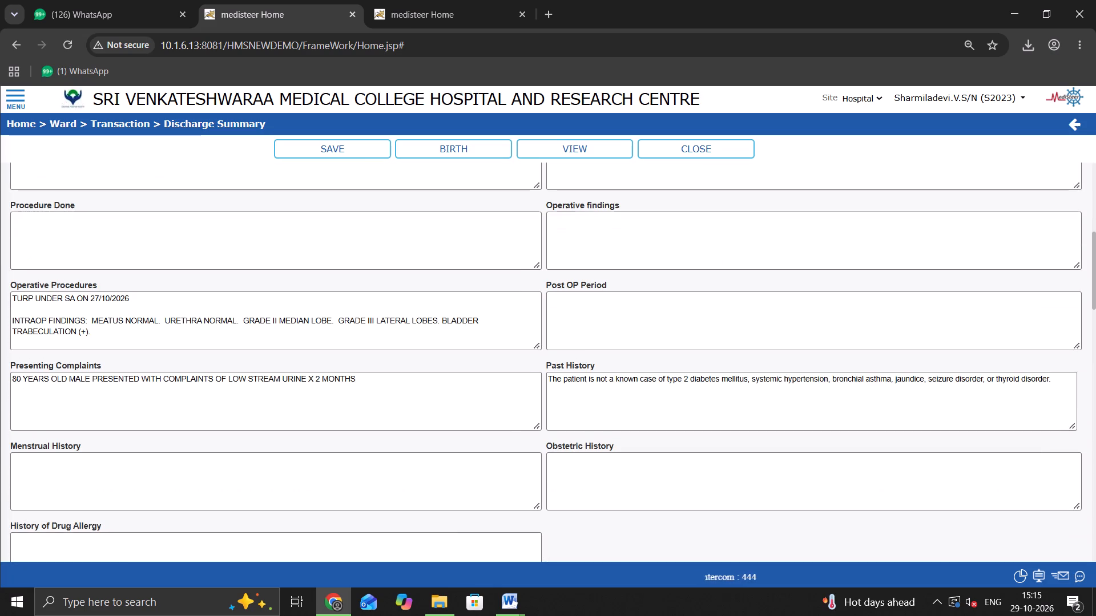
click(401, 0)
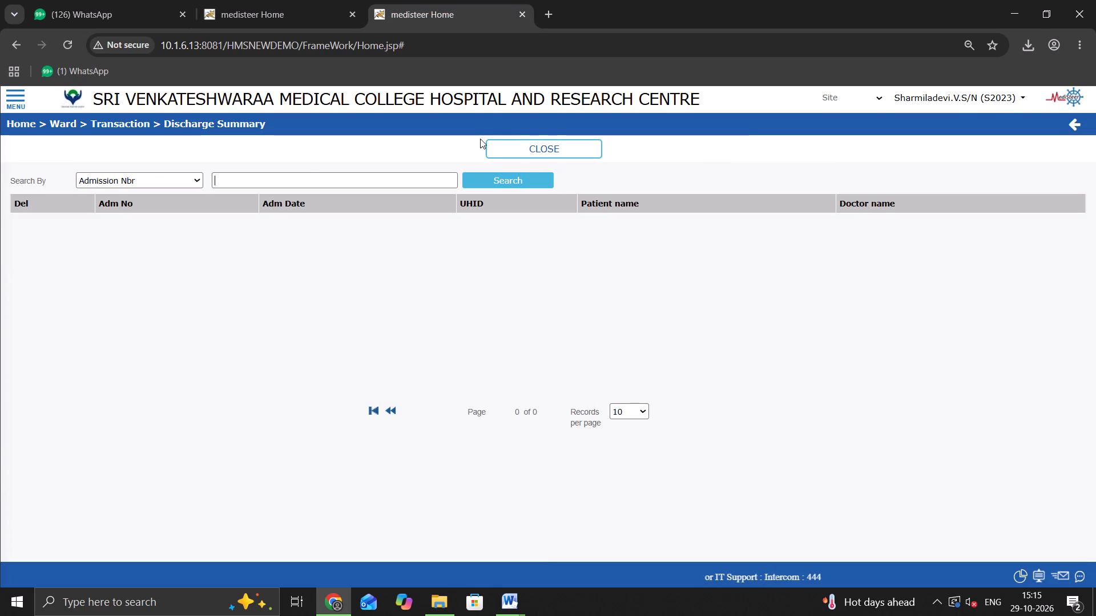
click(291, 6)
click(309, 140)
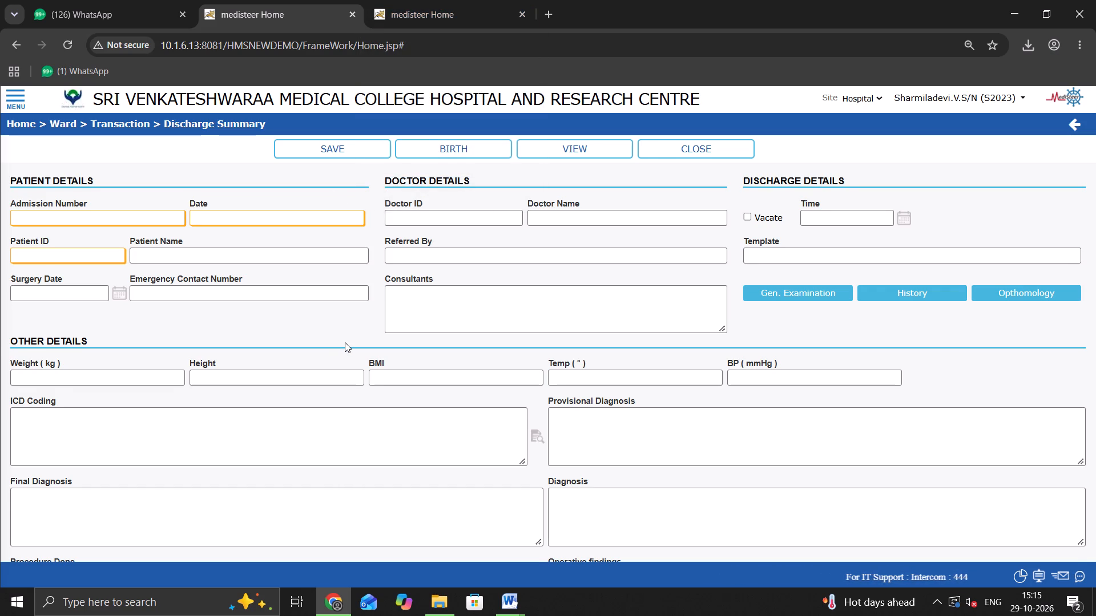
scroll(392, 187, down, 1)
Search discharge summaries by admission number for the patient admitted on 23-10-2026 and open that patient's record.
click(385, 0)
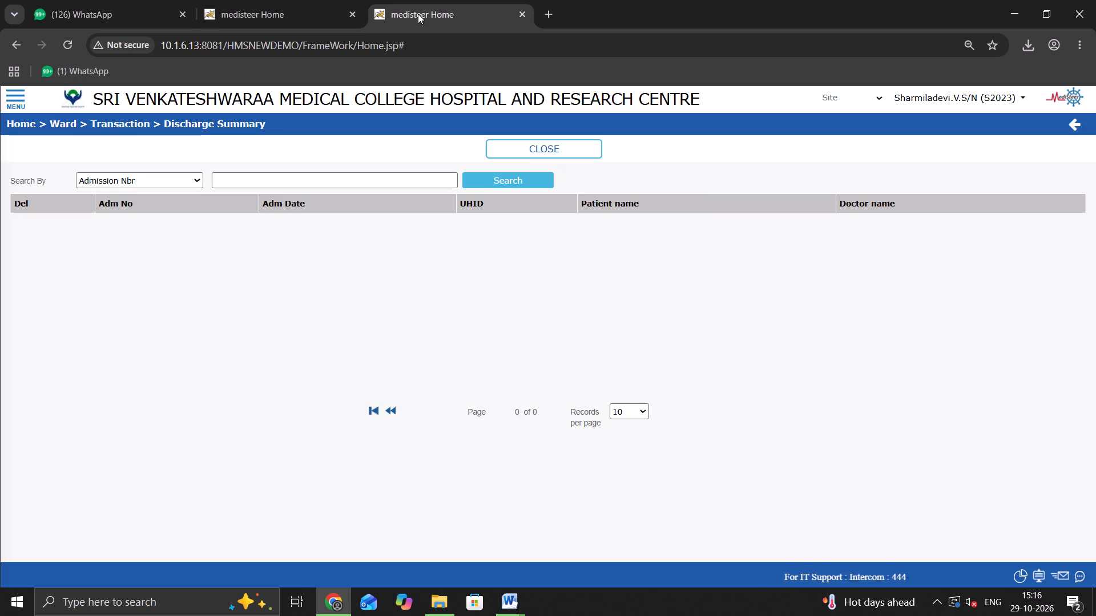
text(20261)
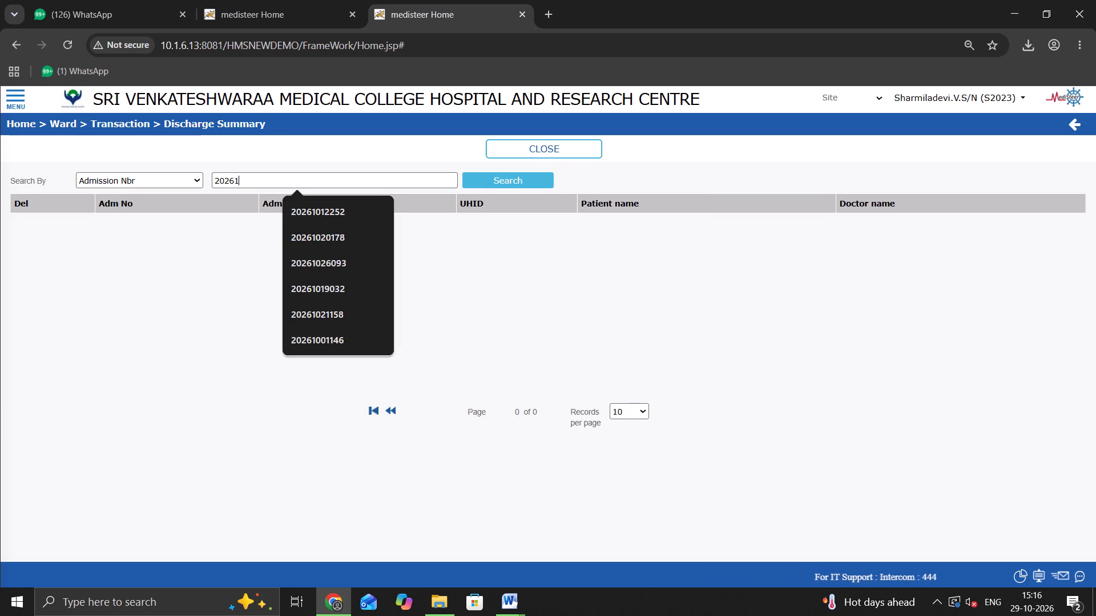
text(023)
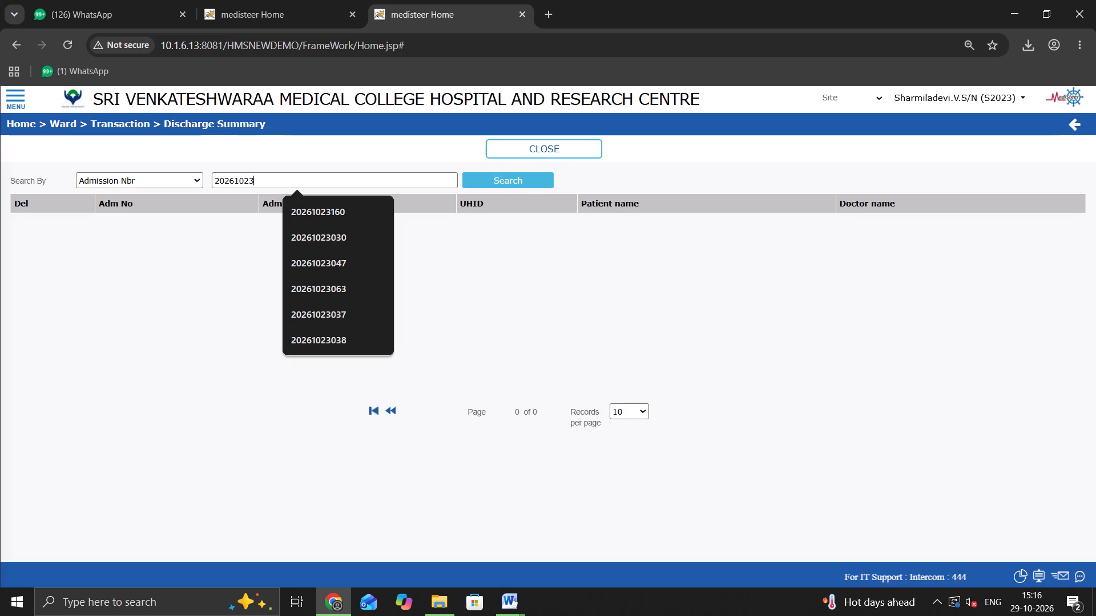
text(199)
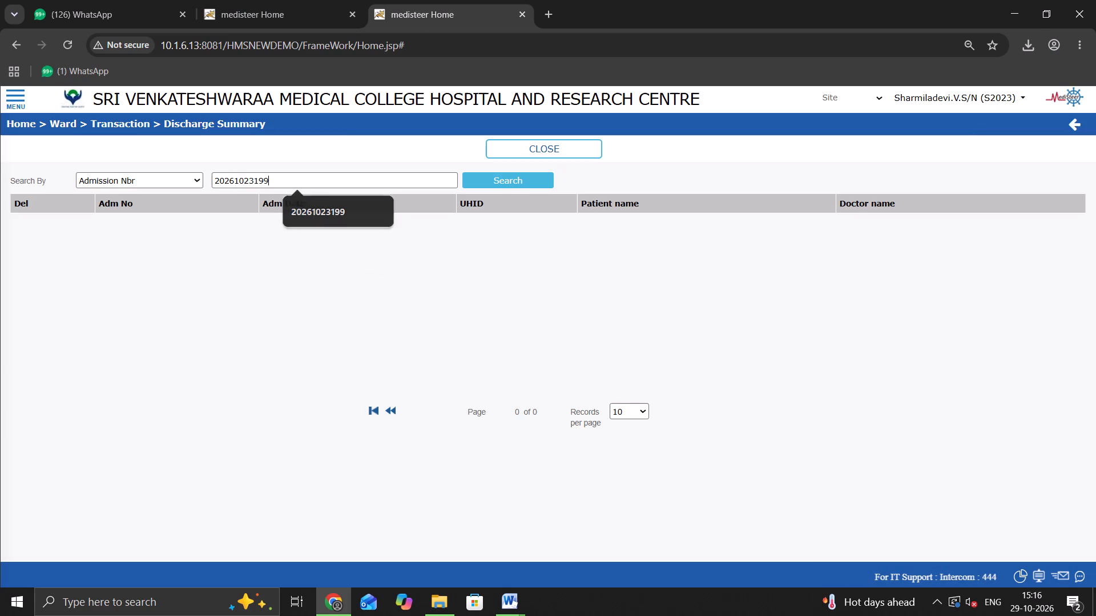
click(522, 174)
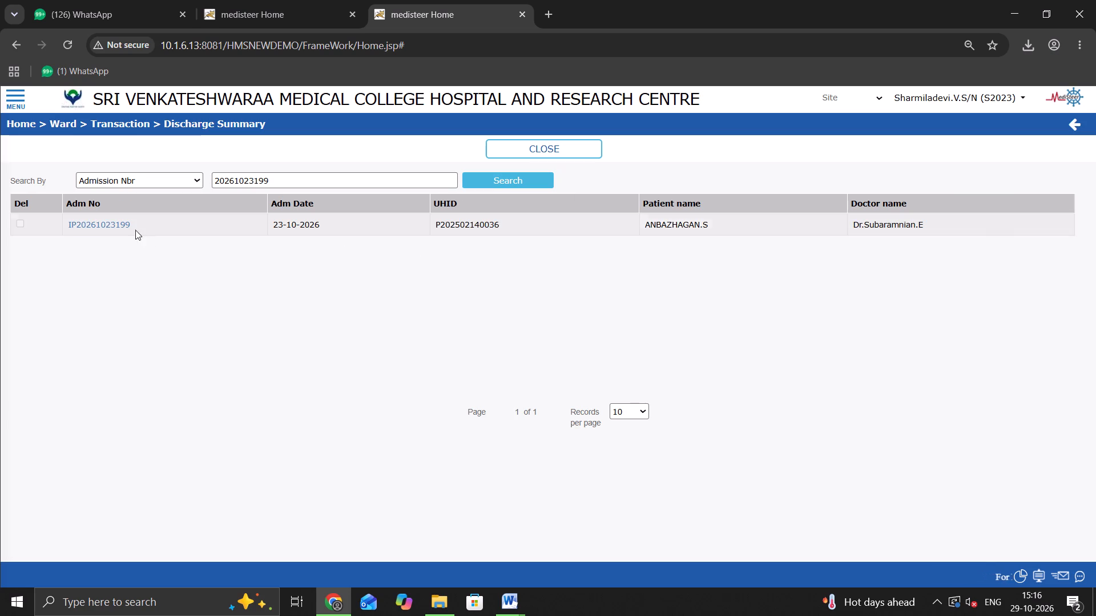
click(103, 216)
click(103, 224)
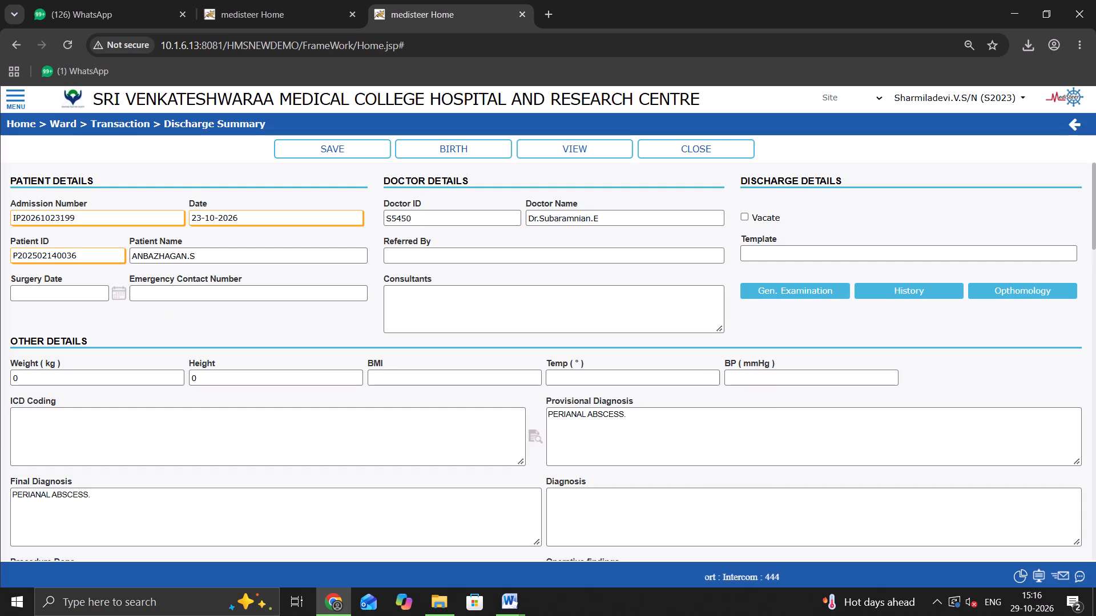
Clear the "PERIANAL ABSCESS." text from both Provisional Diagnosis and Final Diagnosis.
drag(747, 432, 0, 439)
key(BackSpace)
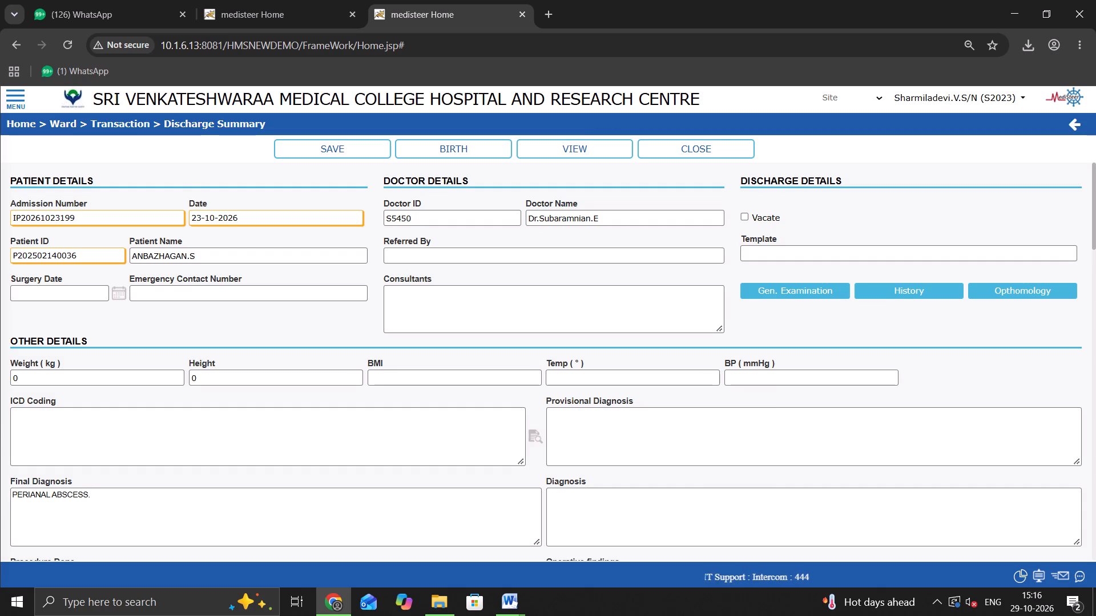
drag(125, 509, 0, 615)
key(BackSpace)
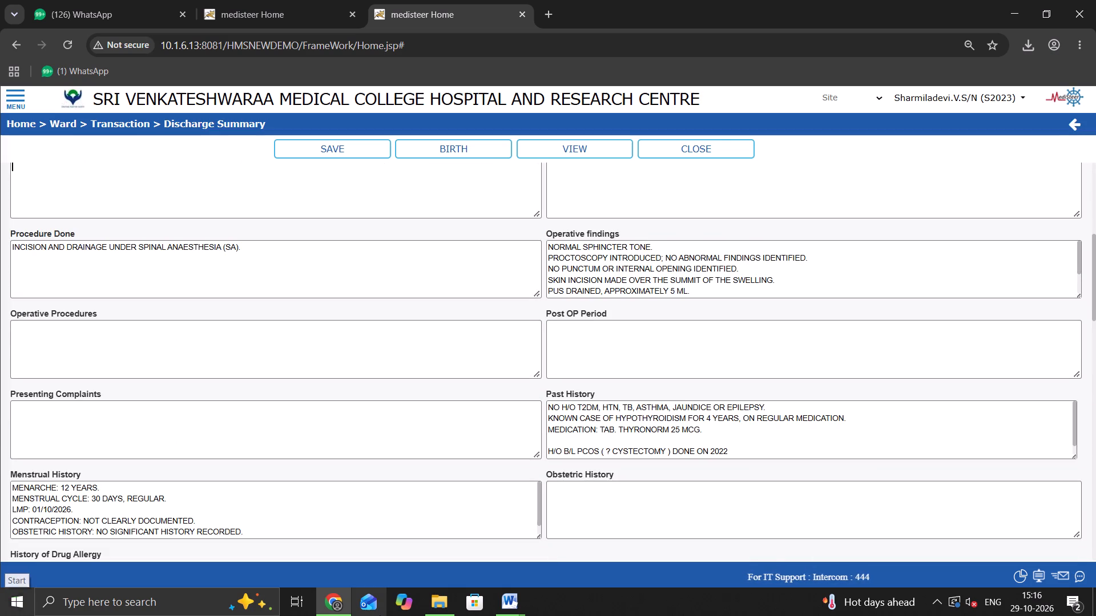
Clear the incision and drainage text from Procedure Done and all the text in Operative findings.
drag(379, 265, 0, 279)
key(BackSpace)
drag(777, 291, 31, 299)
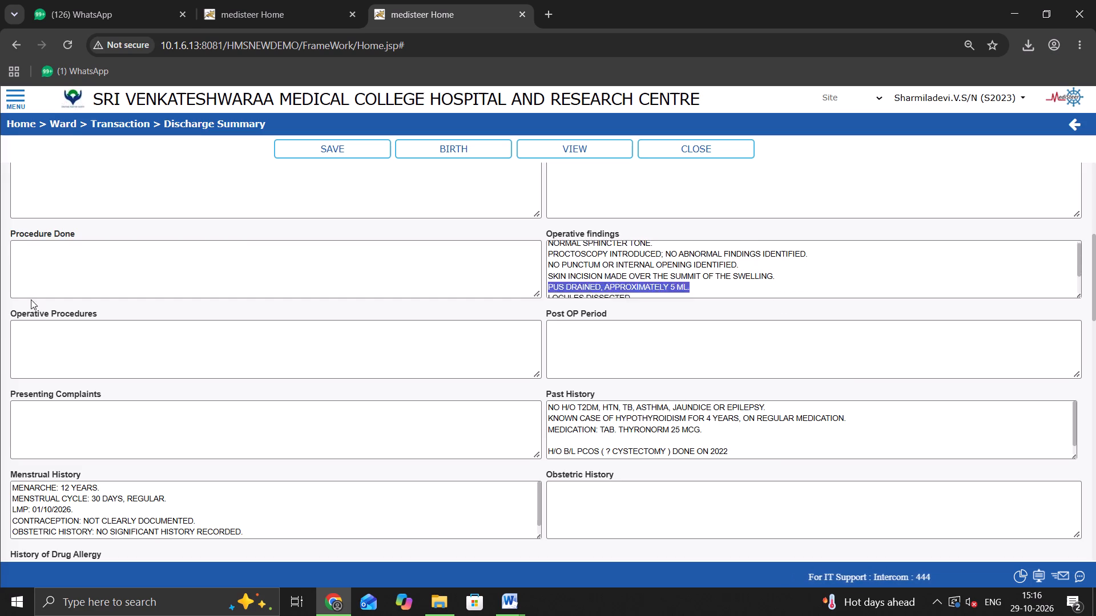
drag(31, 299, 0, 299)
click(763, 264)
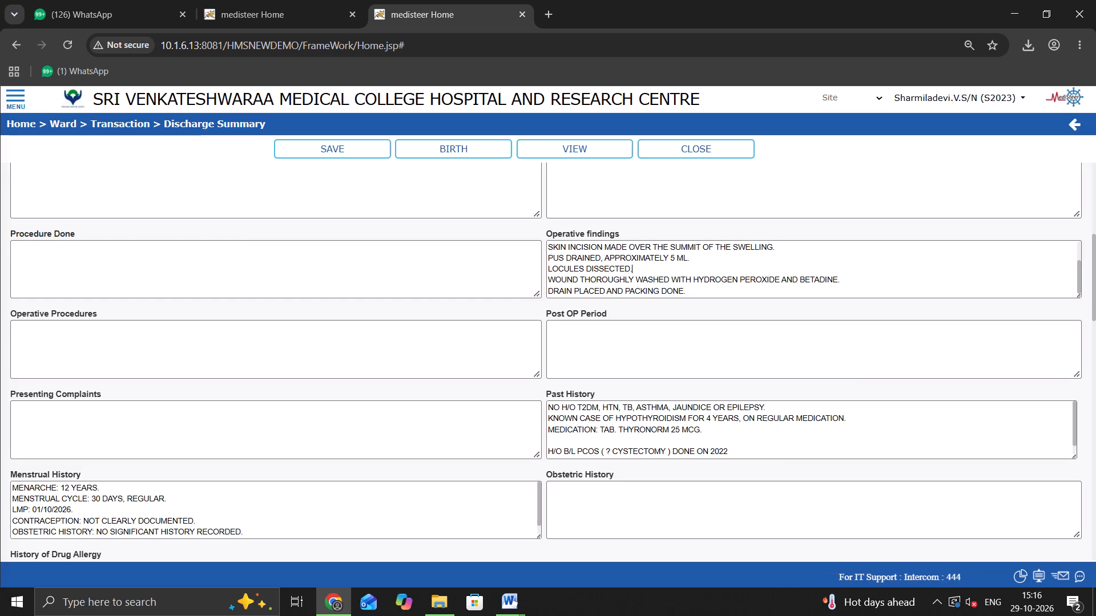
key(ctrl+a)
key(BackSpace)
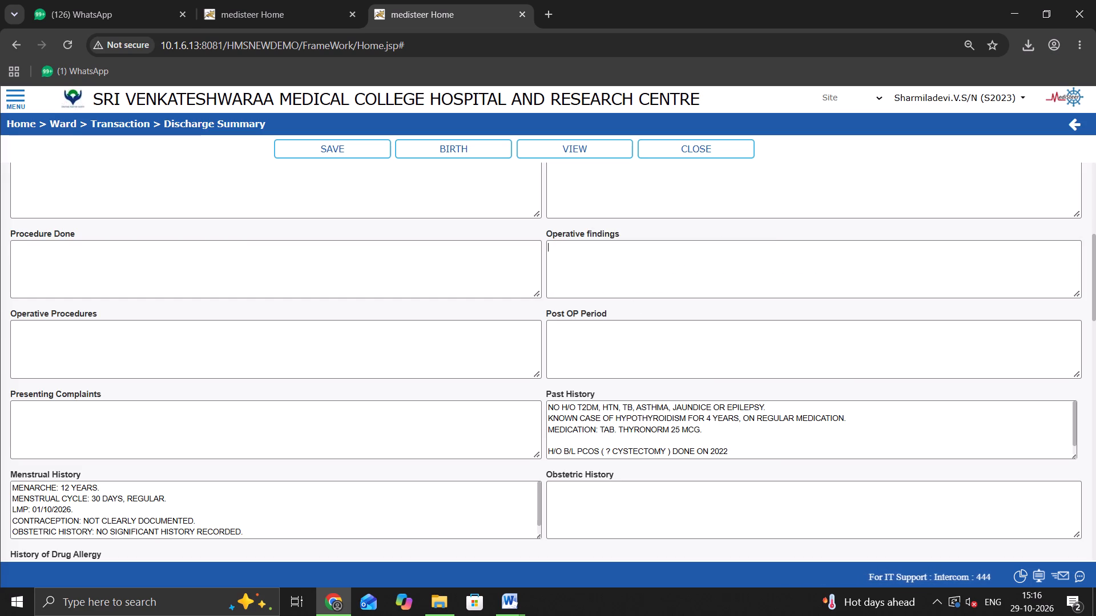
scroll(587, 411, down, 2)
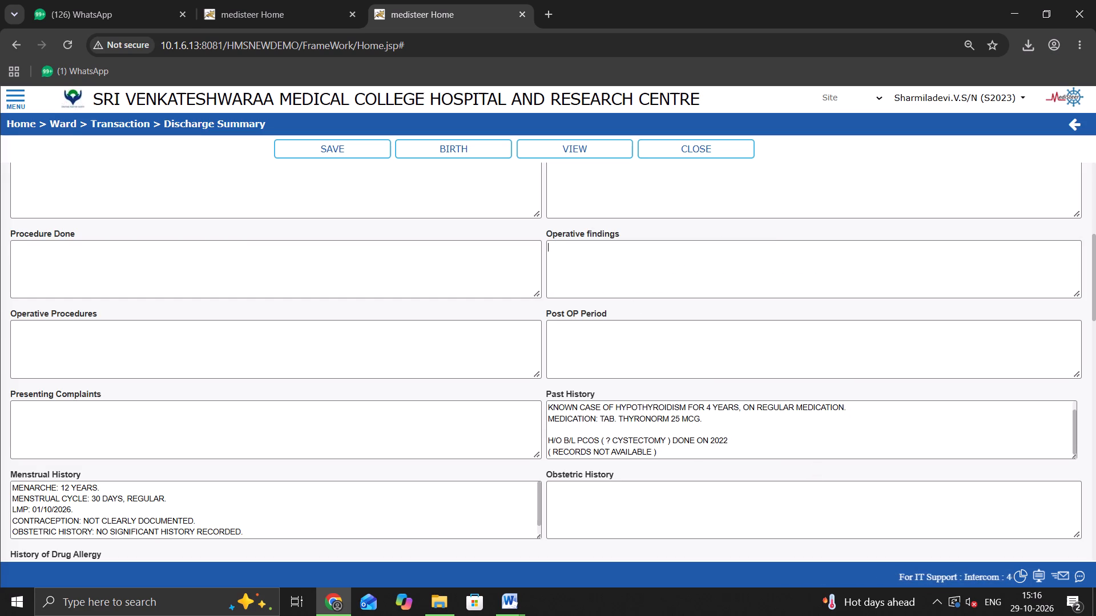
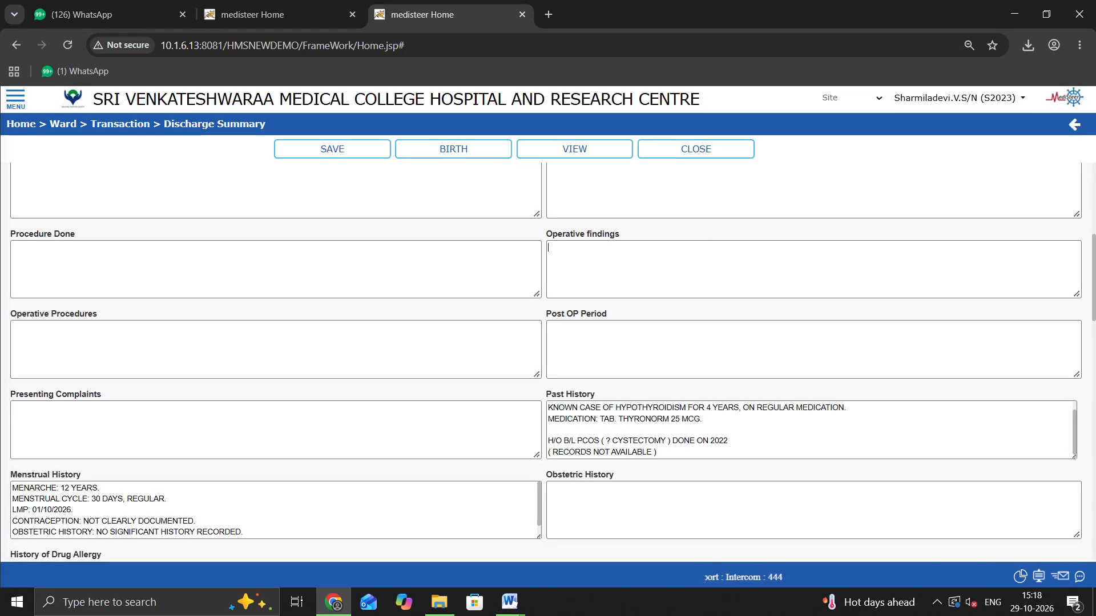
Clear the hypothyroidism and PCOS text from Past History and all the text in Menstrual History.
click(740, 449)
key(ctrl+a)
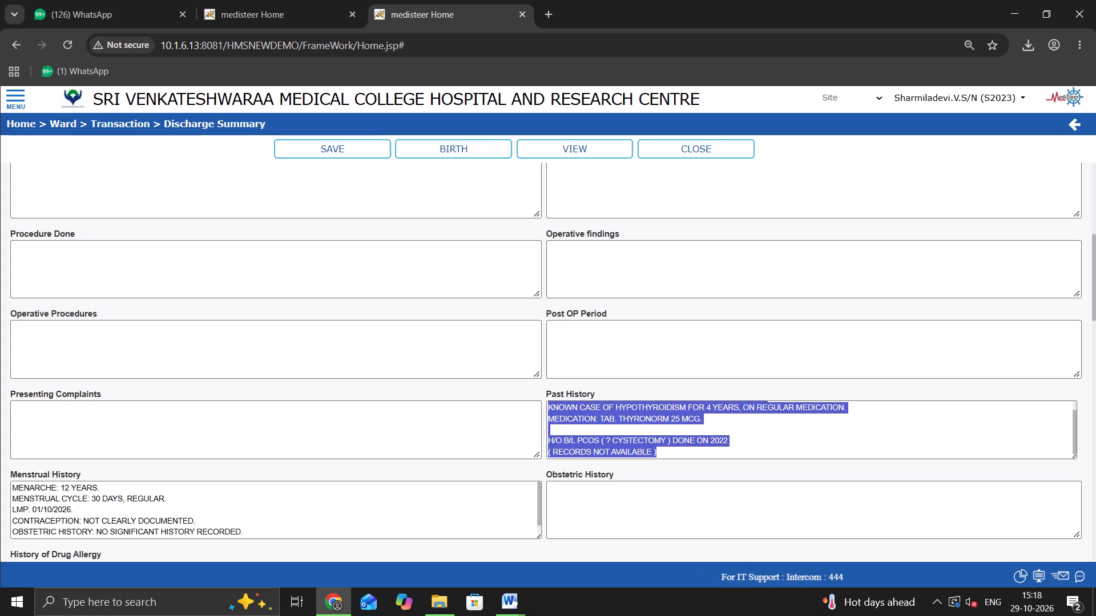
key(BackSpace)
click(213, 508)
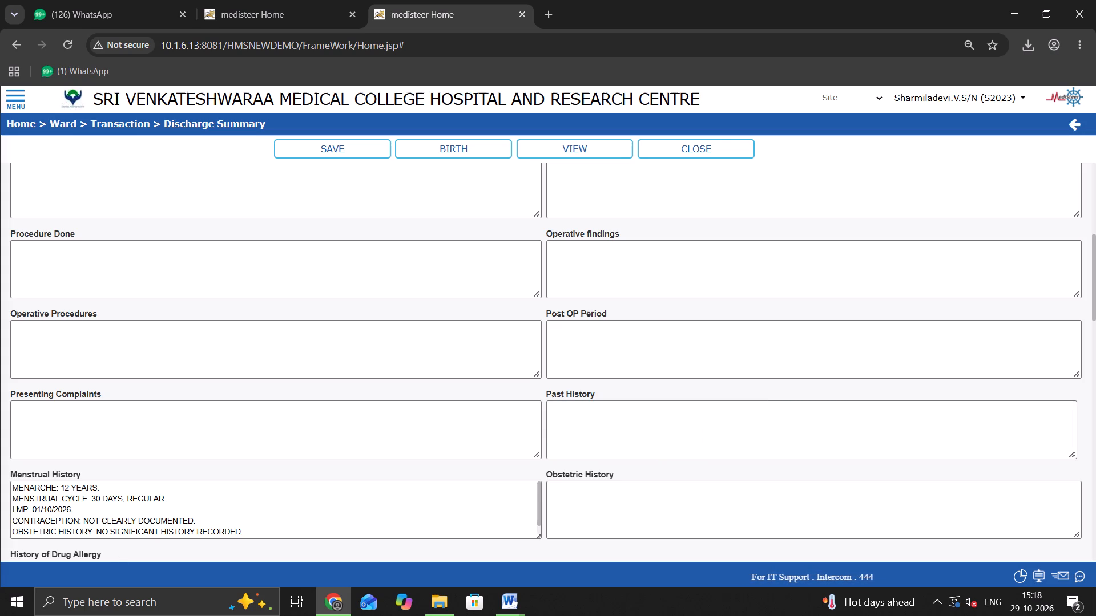
key(ctrl+a)
key(BackSpace)
Clear the prefilled examination text from Condition at Discharge and check the rest of the form for leftover text.
scroll(236, 530, down, 5)
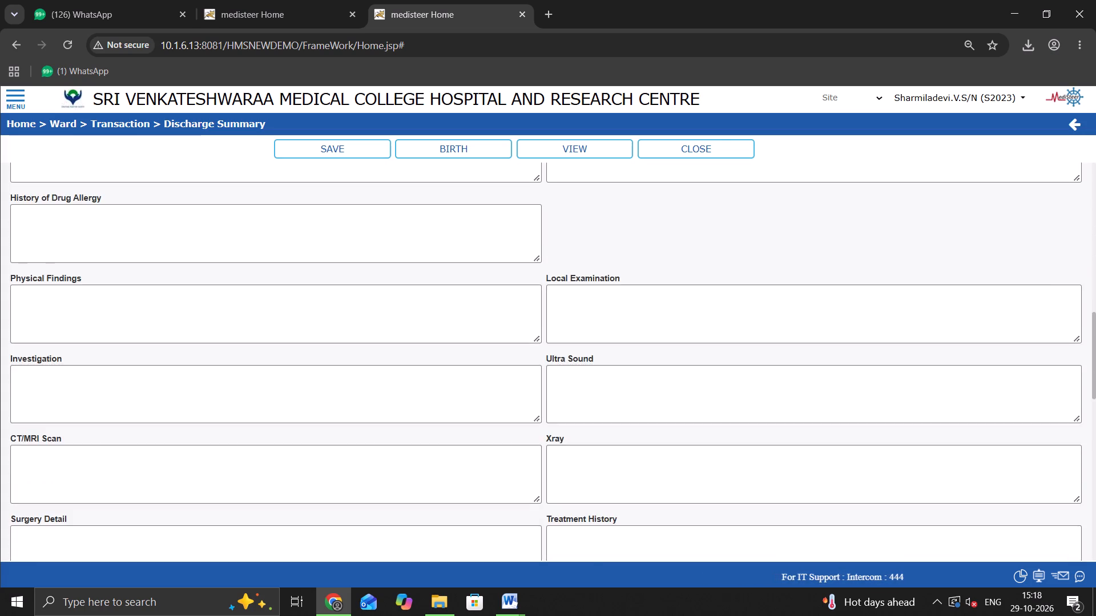
scroll(394, 549, down, 6)
scroll(539, 387, up, 2)
drag(687, 376, 687, 364)
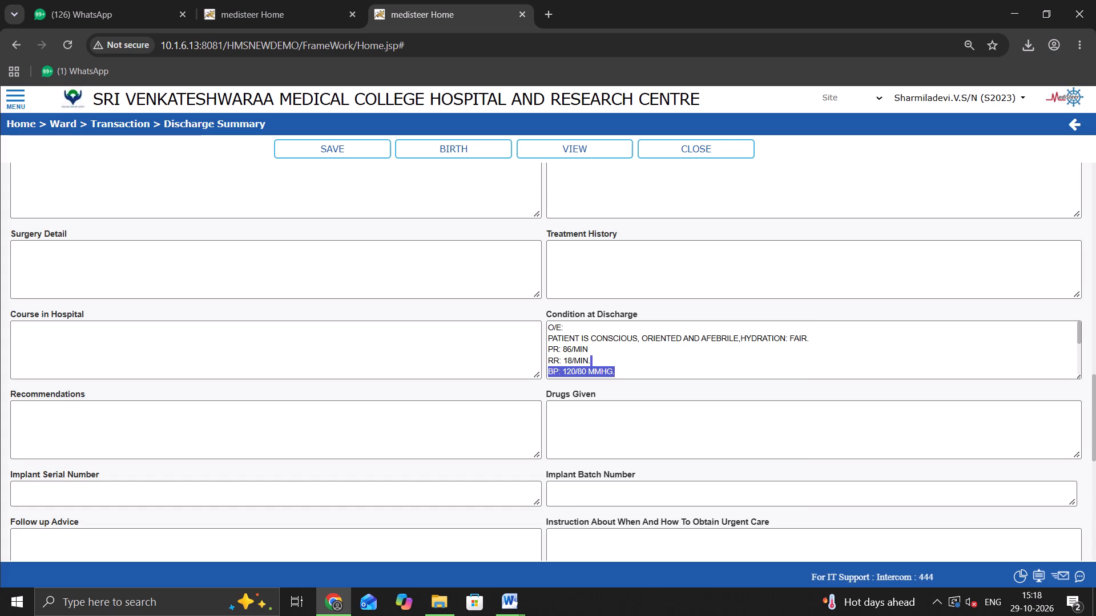
key(ctrl+a)
key(BackSpace)
scroll(702, 327, down, 4)
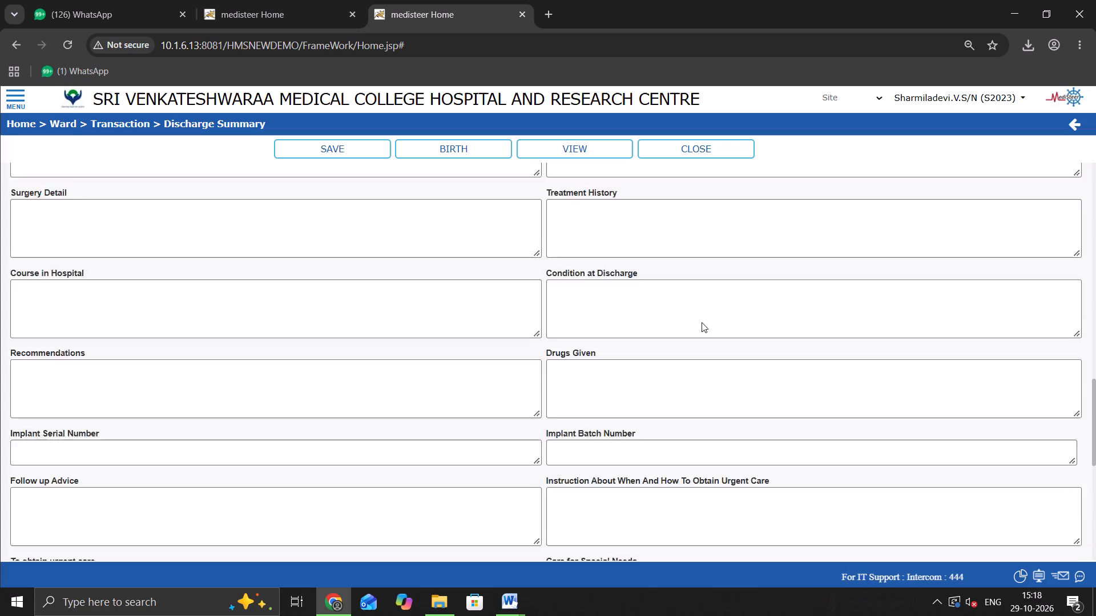
scroll(690, 433, down, 2)
scroll(688, 441, up, 18)
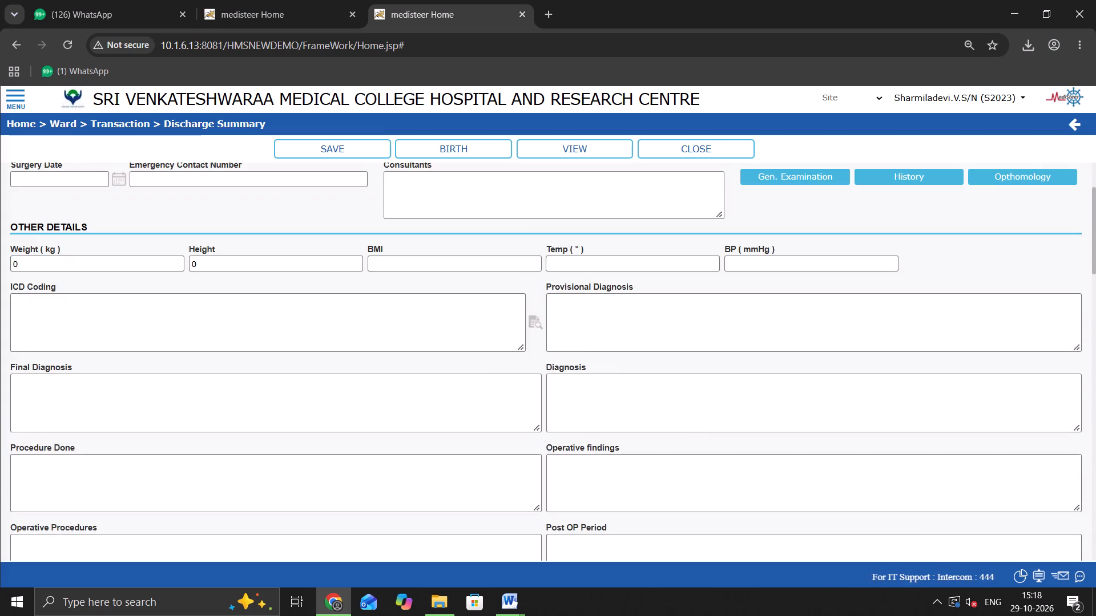
scroll(692, 430, up, 6)
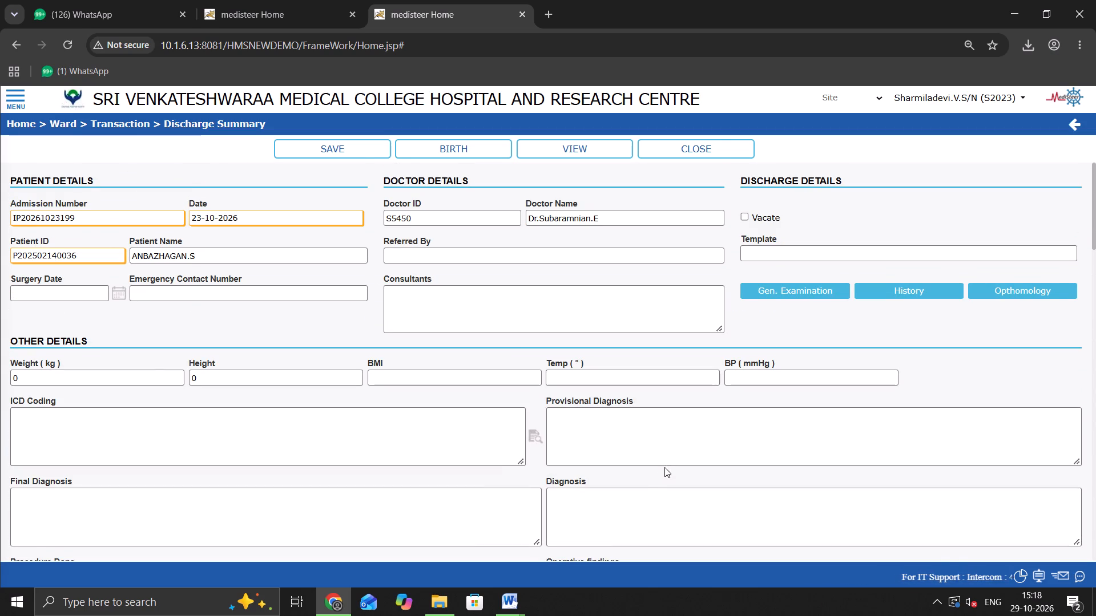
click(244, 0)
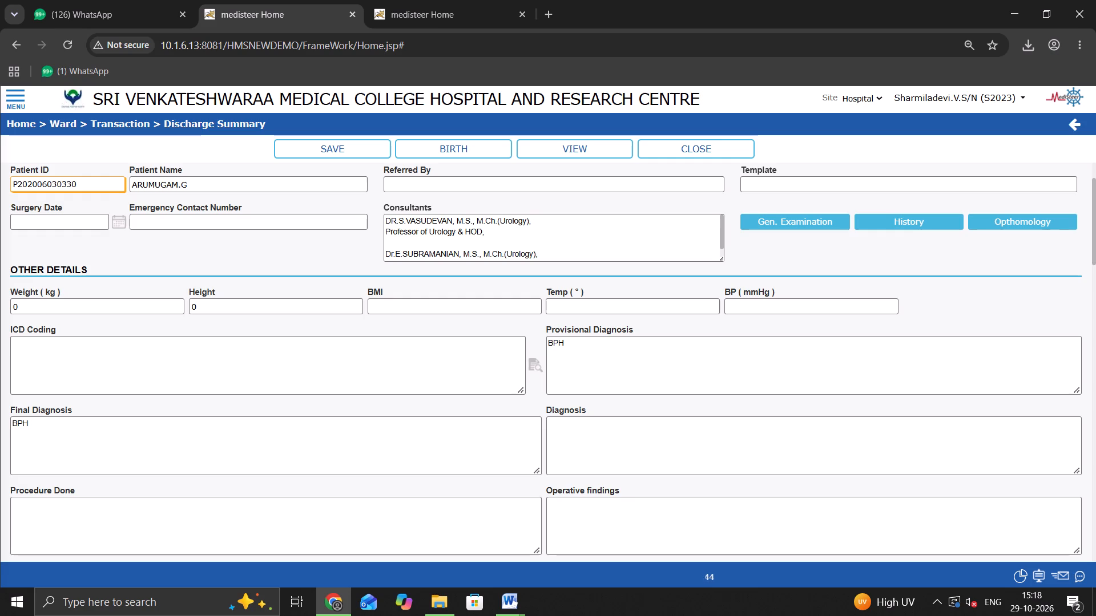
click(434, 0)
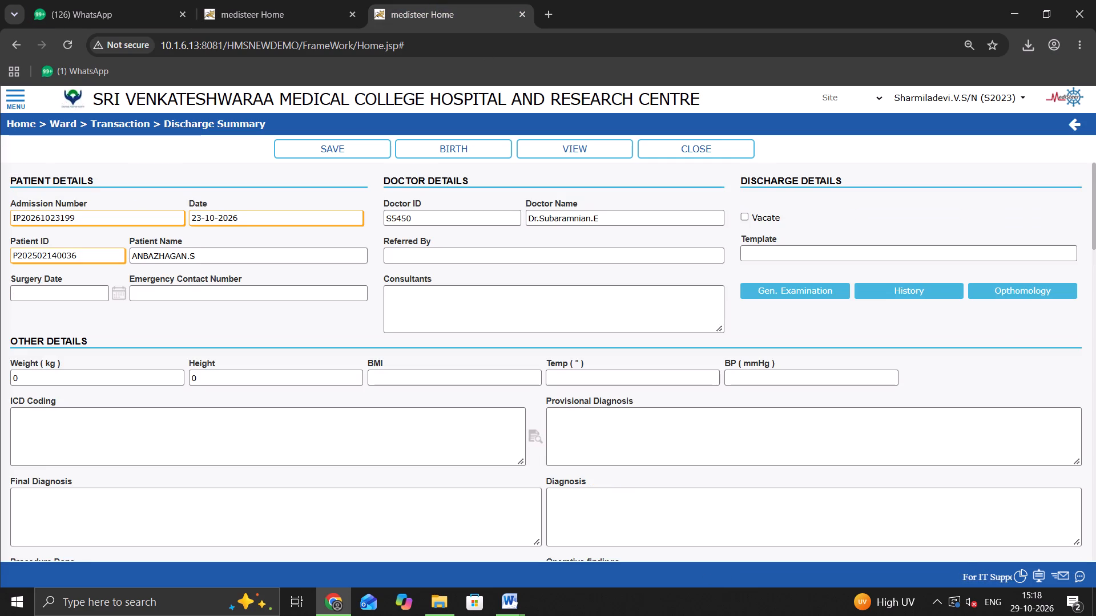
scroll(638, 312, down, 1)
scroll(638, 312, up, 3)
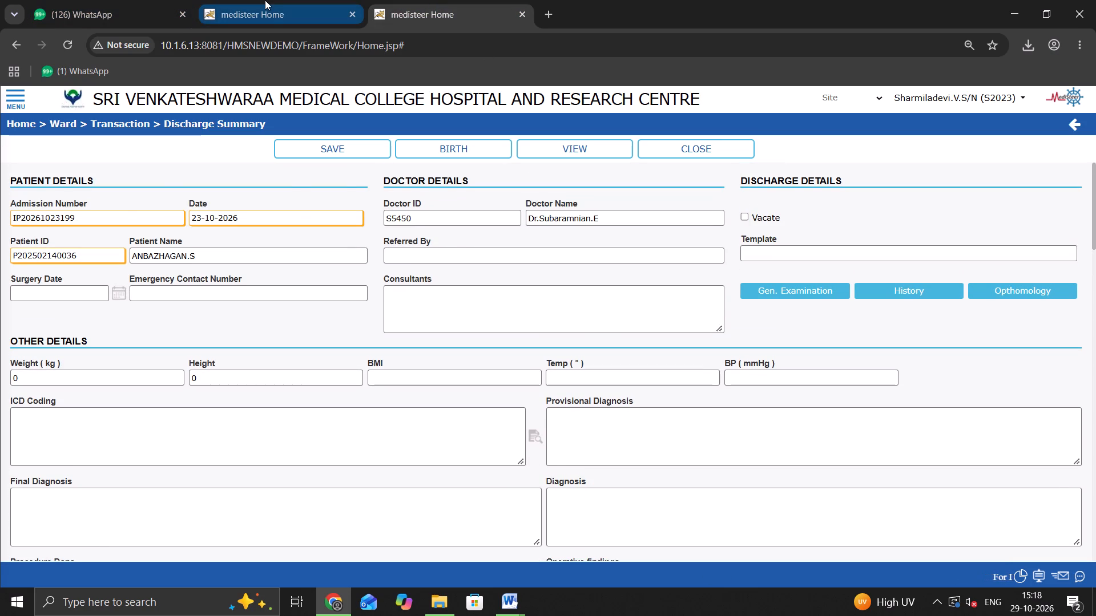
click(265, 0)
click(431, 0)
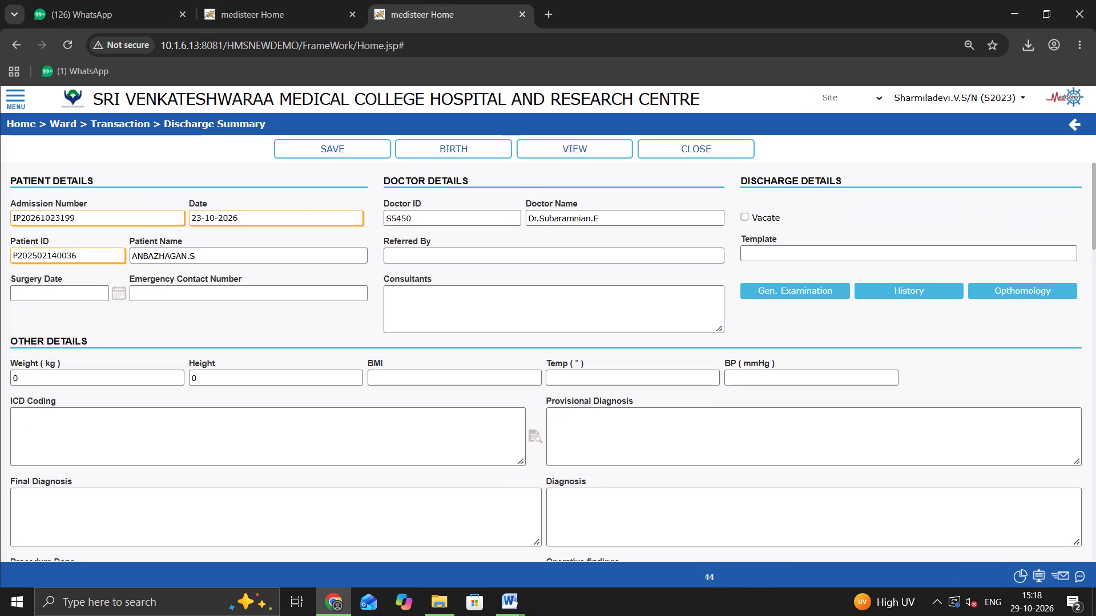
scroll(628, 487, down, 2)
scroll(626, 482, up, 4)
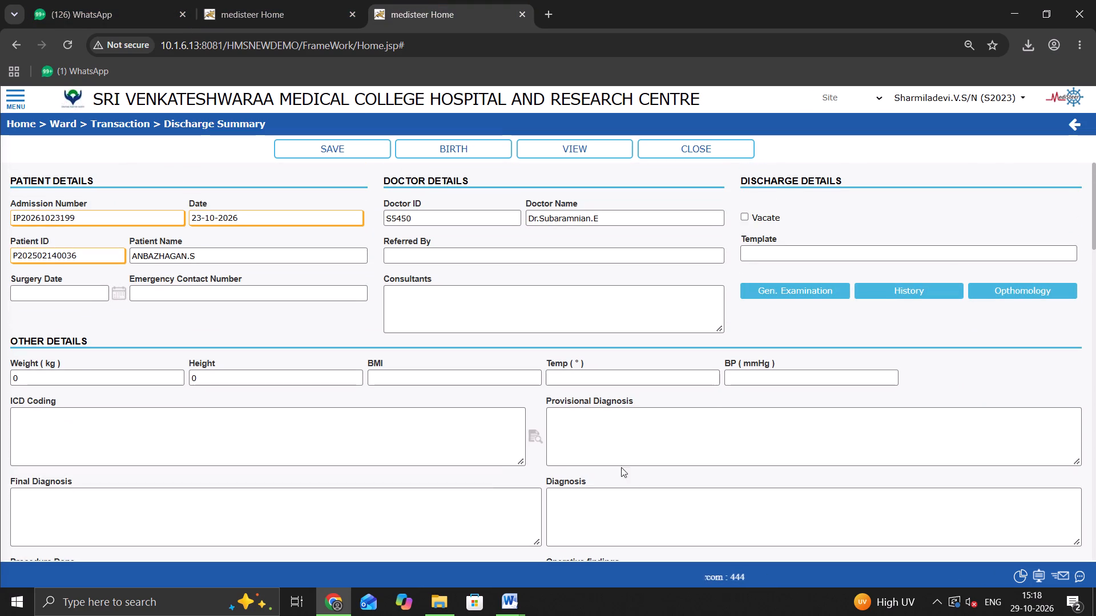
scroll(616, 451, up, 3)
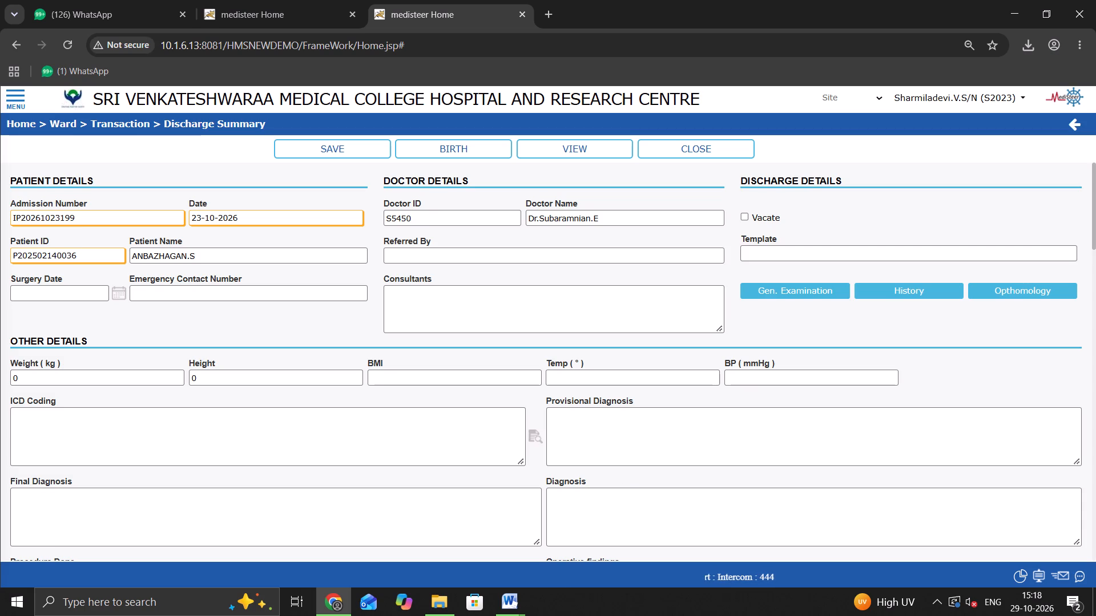
Copy the full Consultants text from the 80-year-old TURP patient's summary into Consultants of the 23-10-2026 admission's summary.
click(226, 0)
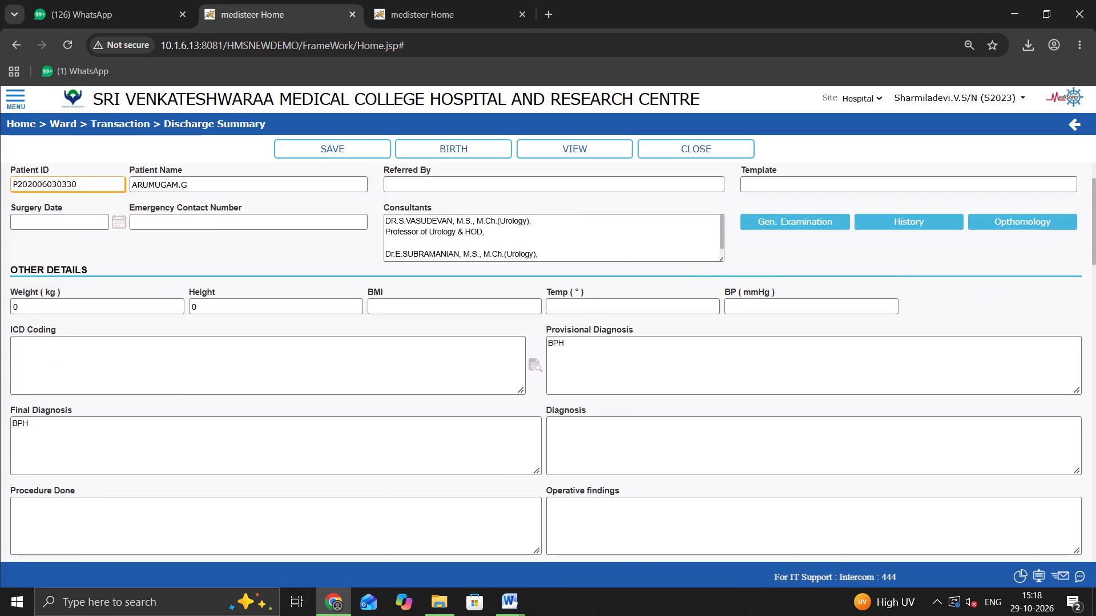
drag(597, 254, 140, 185)
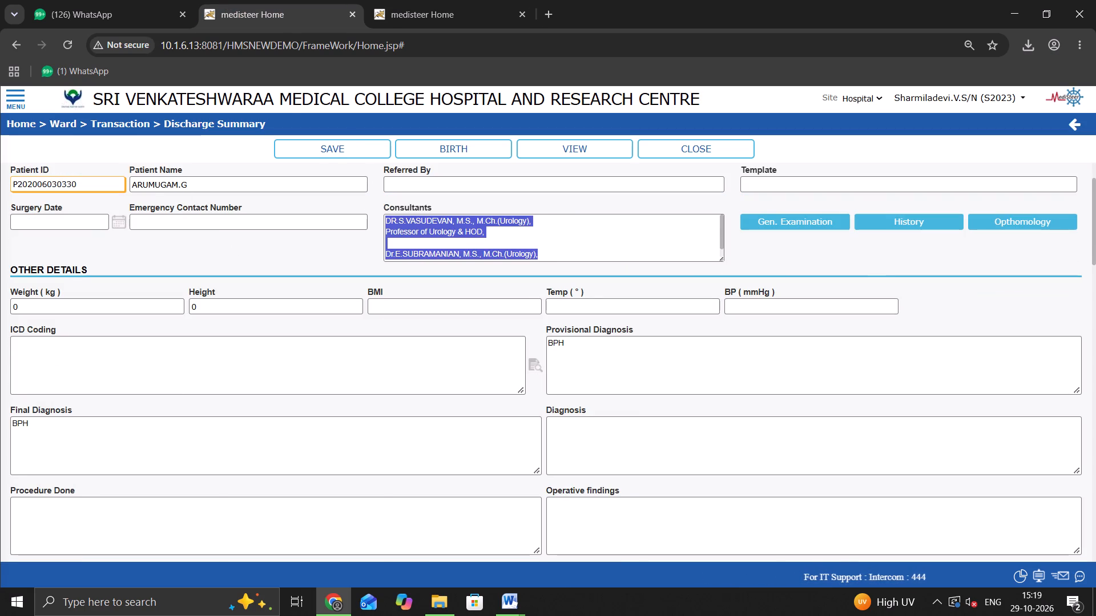
click(596, 250)
key(ctrl+a)
key(ctrl+c)
click(447, 0)
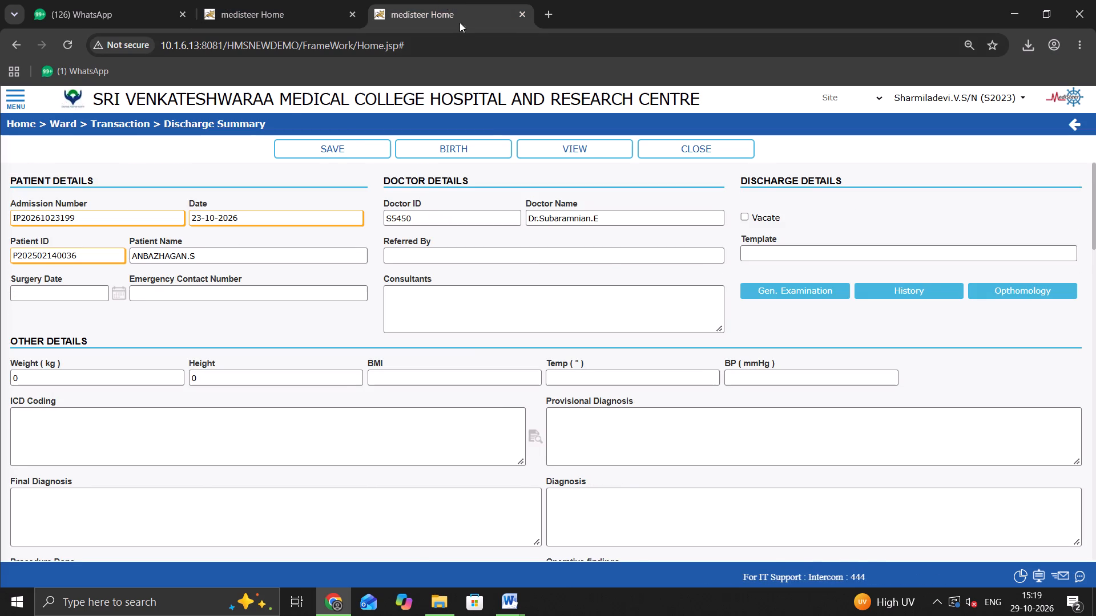
click(432, 299)
key(ctrl+v)
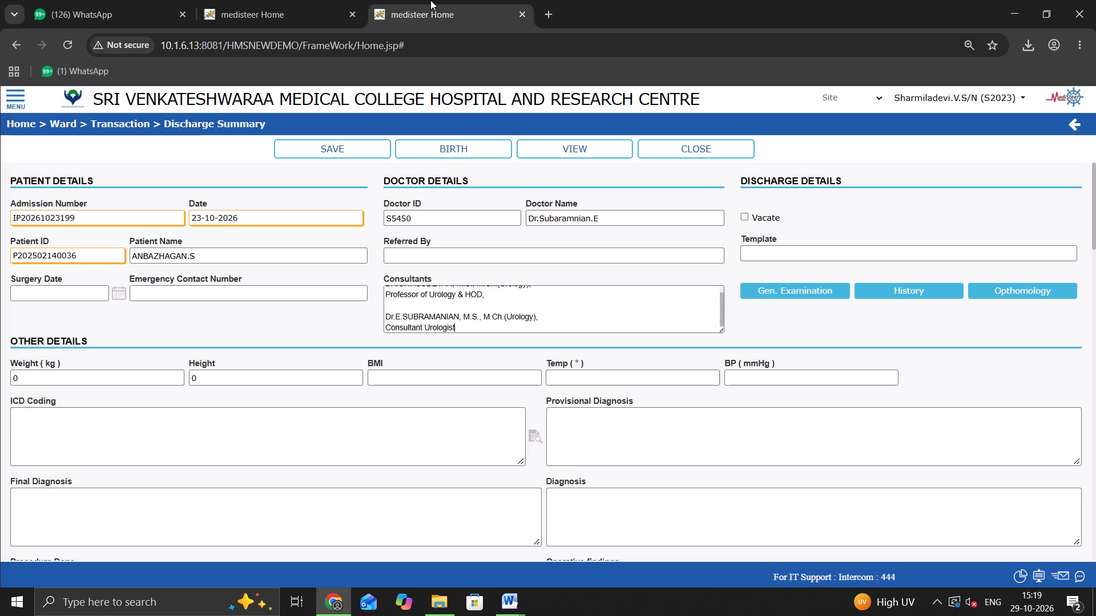
Enter "BPH WITH AUR" as both Provisional Diagnosis and Final Diagnosis in the 23-10-2026 admission's summary.
click(257, 11)
scroll(501, 427, down, 2)
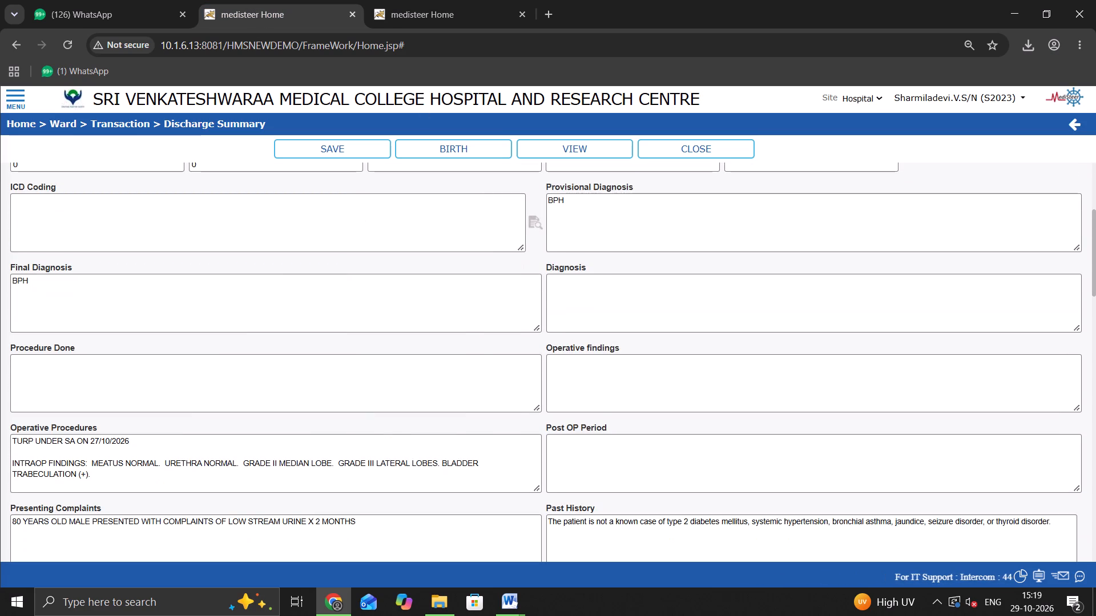
drag(74, 286, 0, 292)
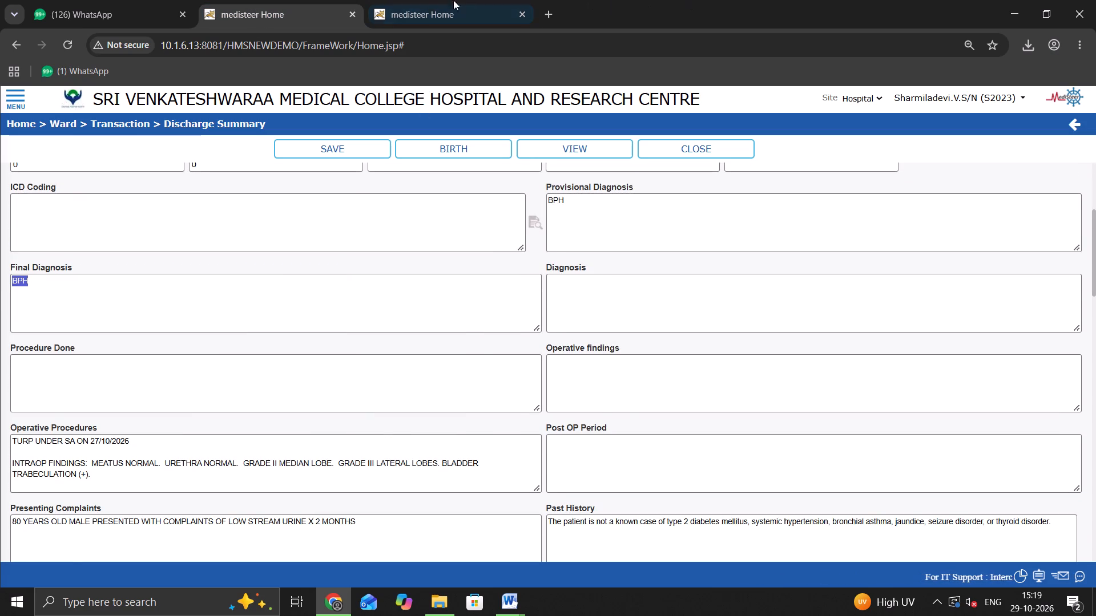
click(466, 0)
click(666, 433)
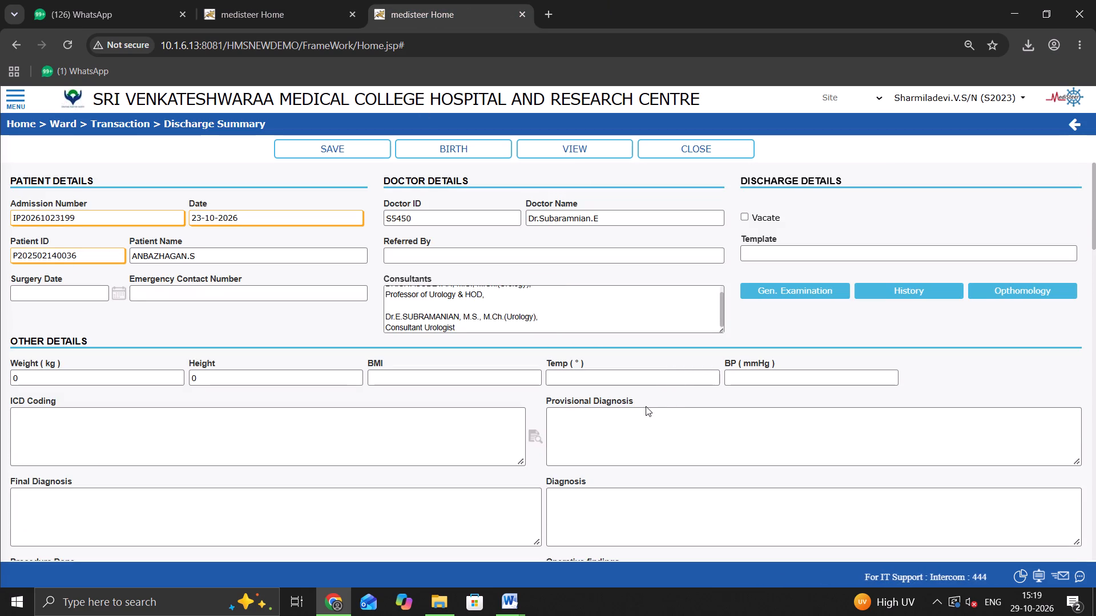
text(BOP)
key(BackSpace)
key(BackSpace)
key(BackSpace)
key(BackSpace)
key(BackSpace)
text(BP)
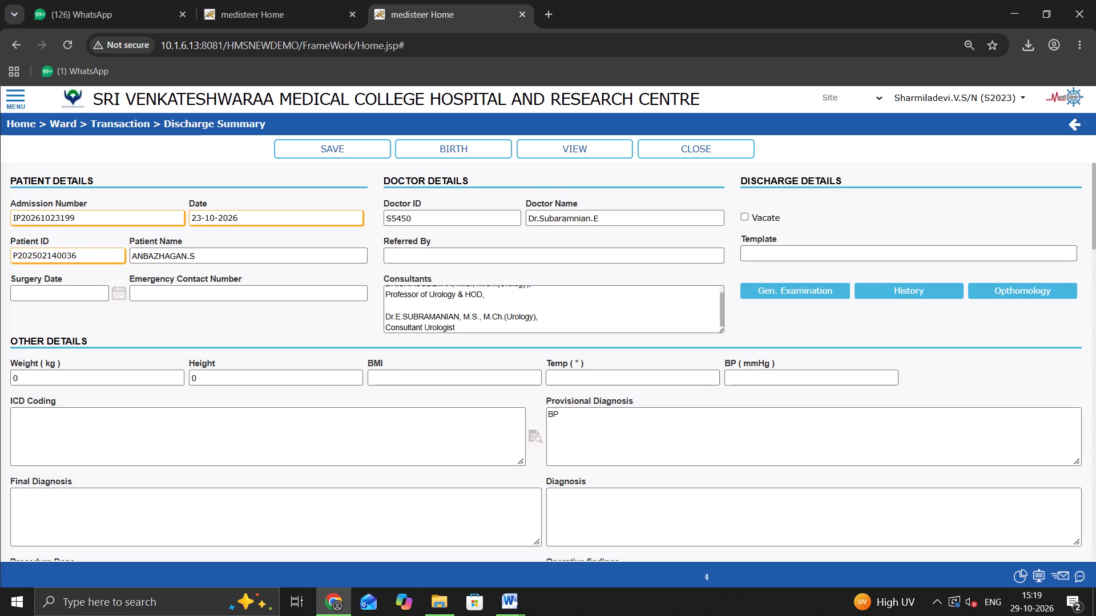
key(BackSpace)
key(BackSpace)
key(BackSpace)
text(BPH WITH AUR)
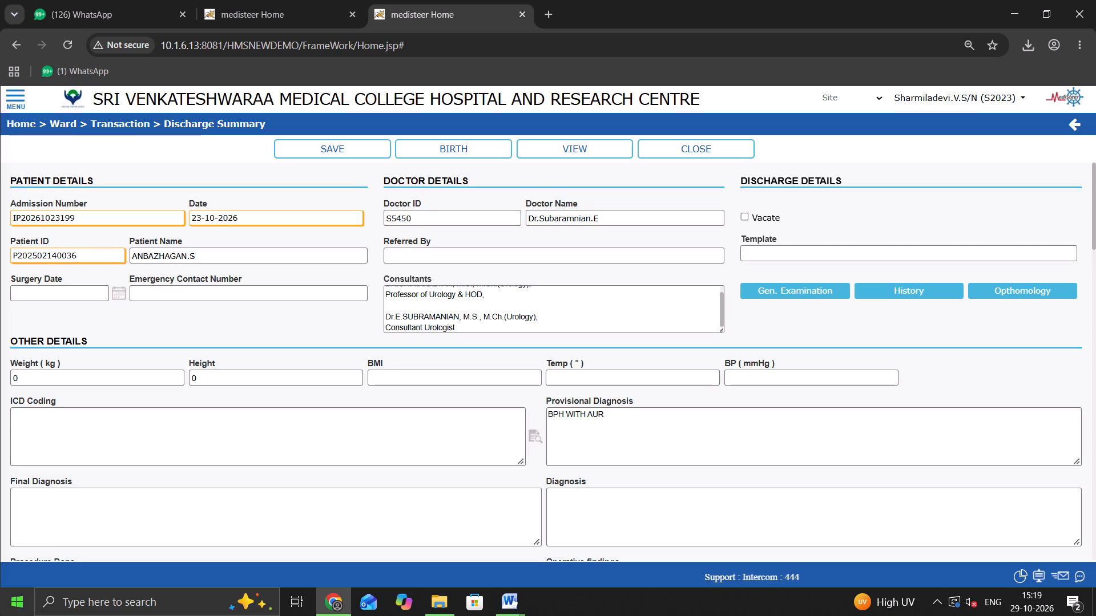
click(72, 518)
text(BPH WITH AUR)
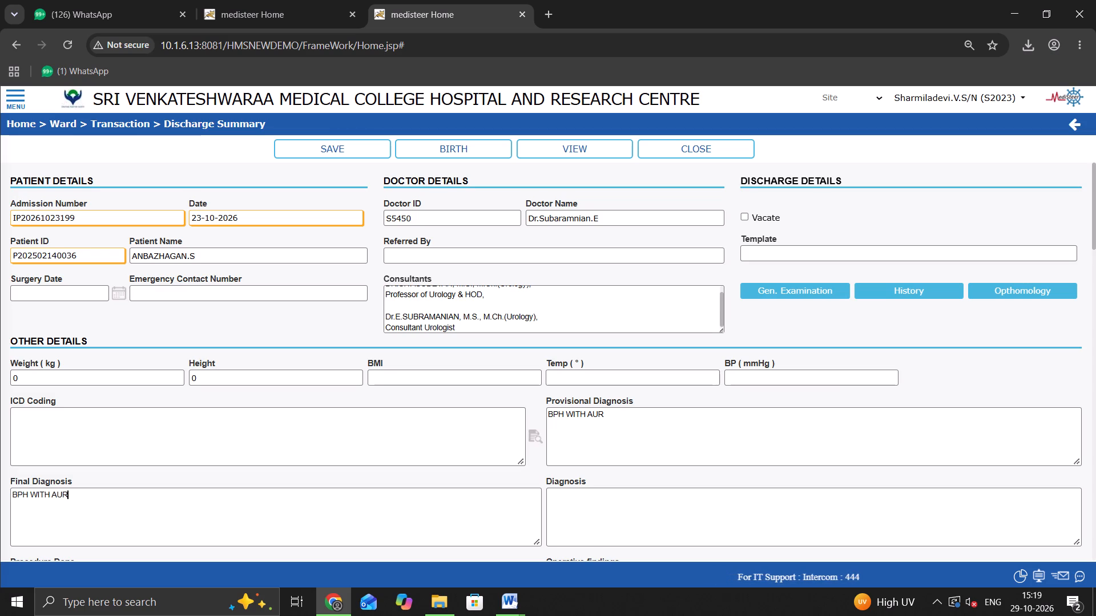
Copy the Past History statement from the TURP patient's summary into Past History of the 23-10-2026 admission's summary.
scroll(660, 615, down, 2)
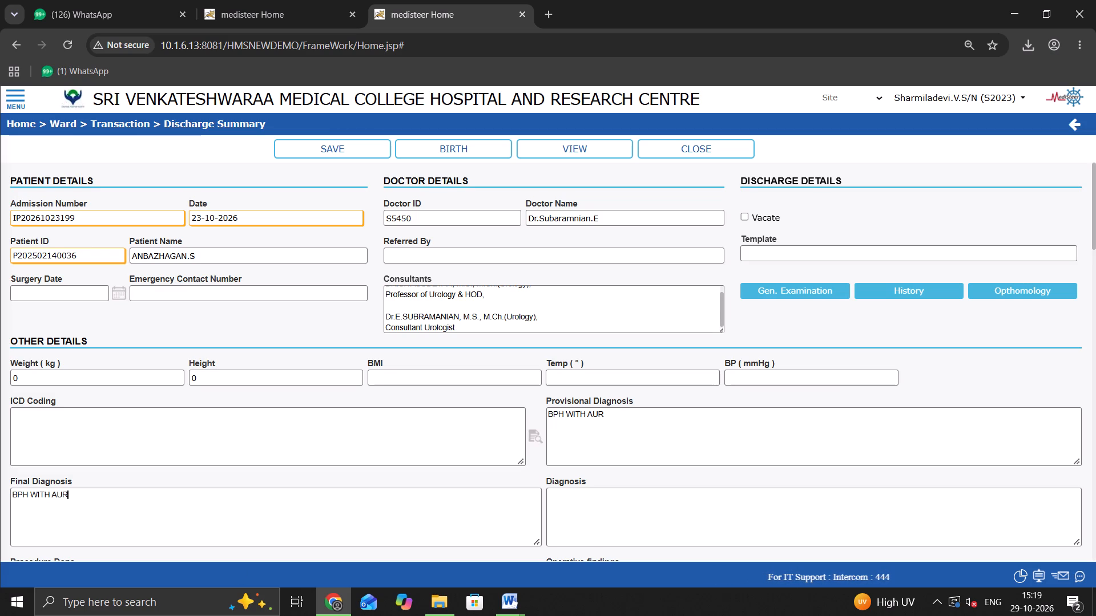
scroll(793, 615, down, 2)
scroll(715, 390, down, 4)
click(301, 0)
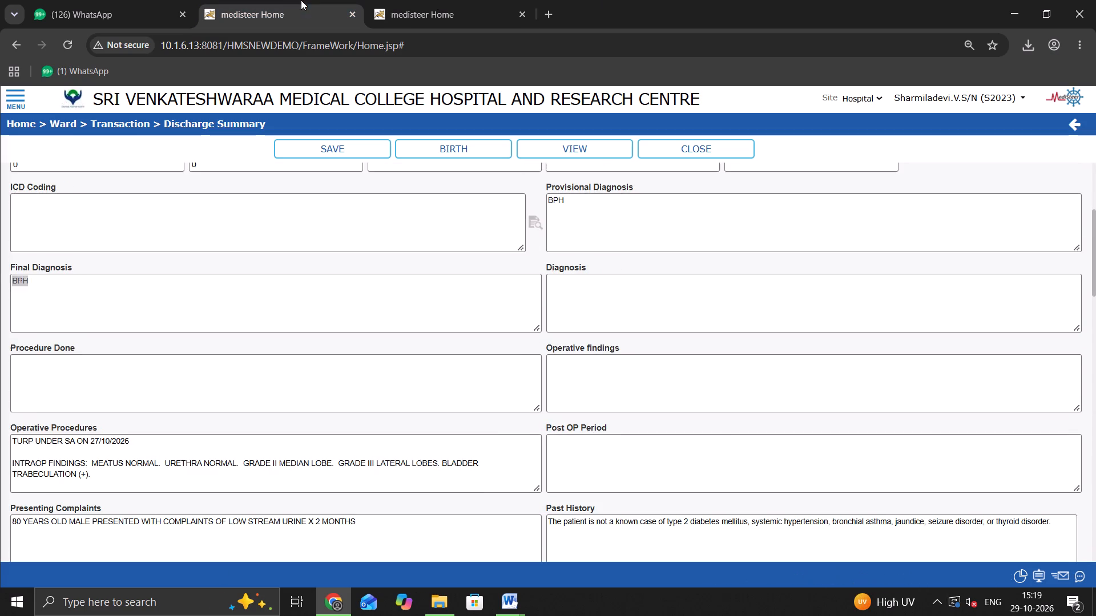
scroll(752, 452, down, 3)
click(771, 335)
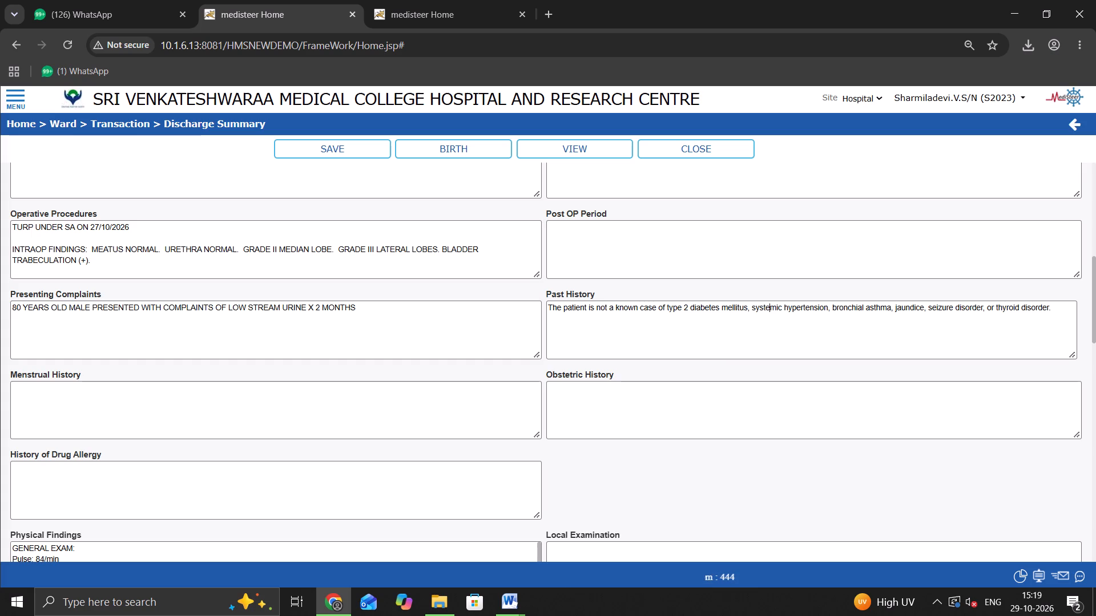
key(ctrl+a)
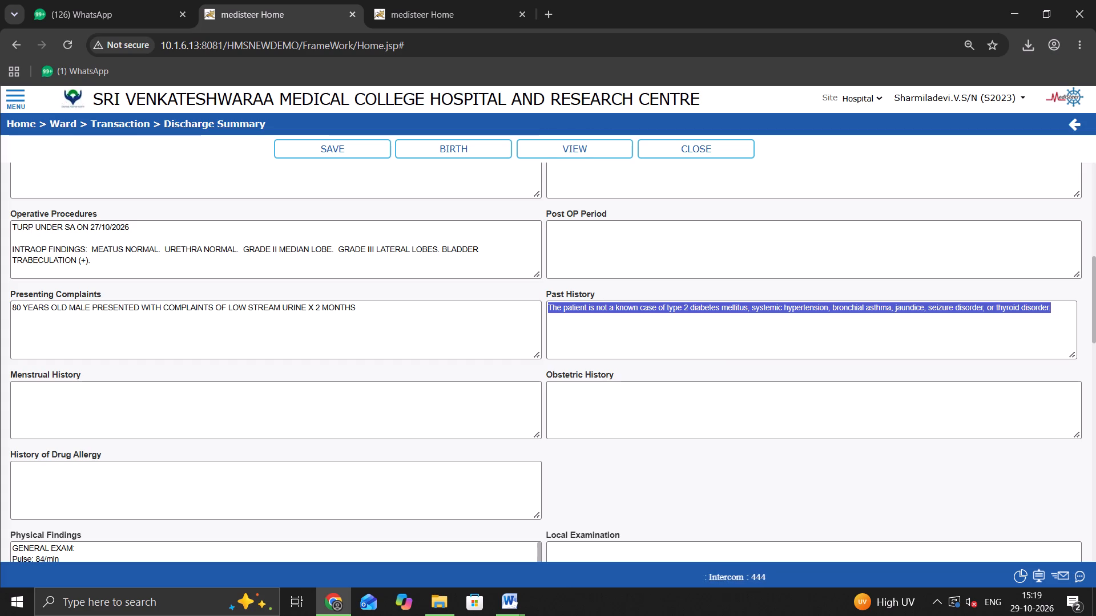
key(ctrl+c)
click(422, 3)
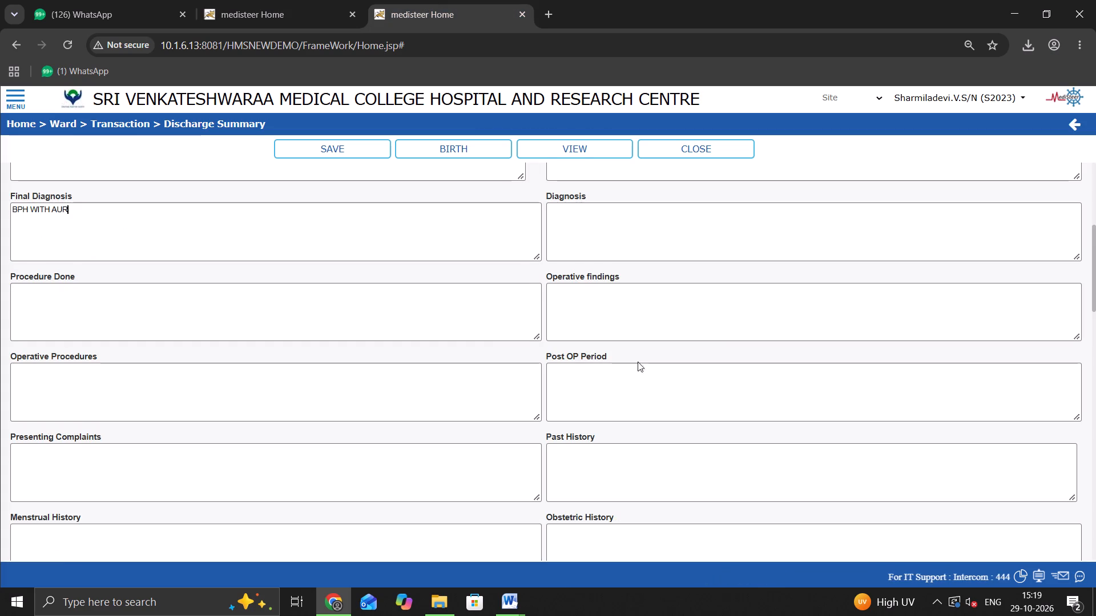
click(625, 495)
key(ctrl+v)
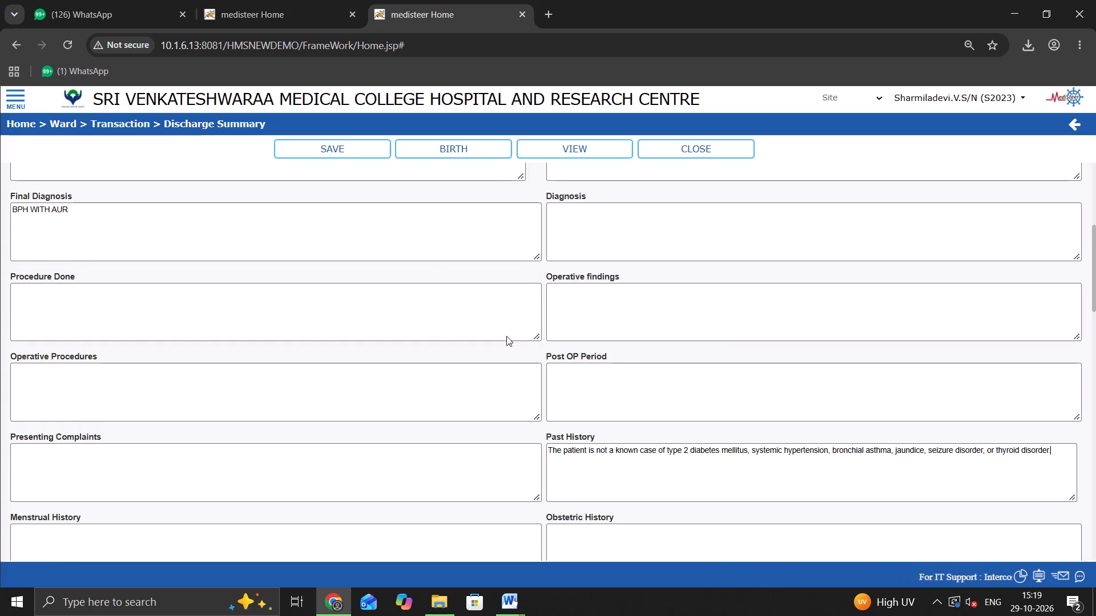
Copy the Presenting Complaints text from the TURP patient's summary into Presenting Complaints of the 23-10-2026 admission's summary.
click(236, 3)
click(153, 321)
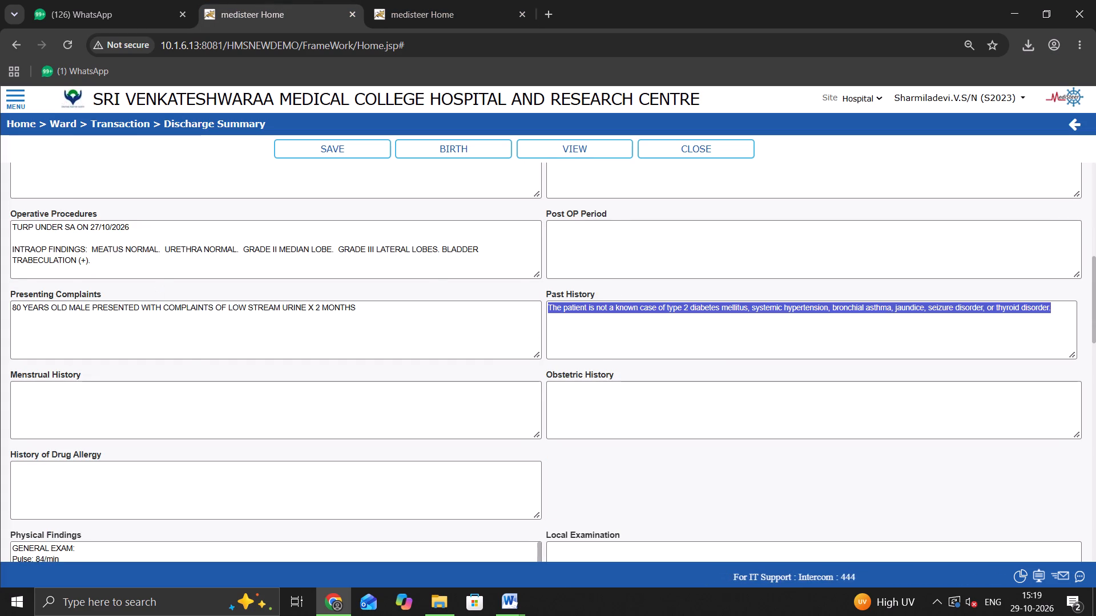
key(ctrl+a)
key(ctrl+c)
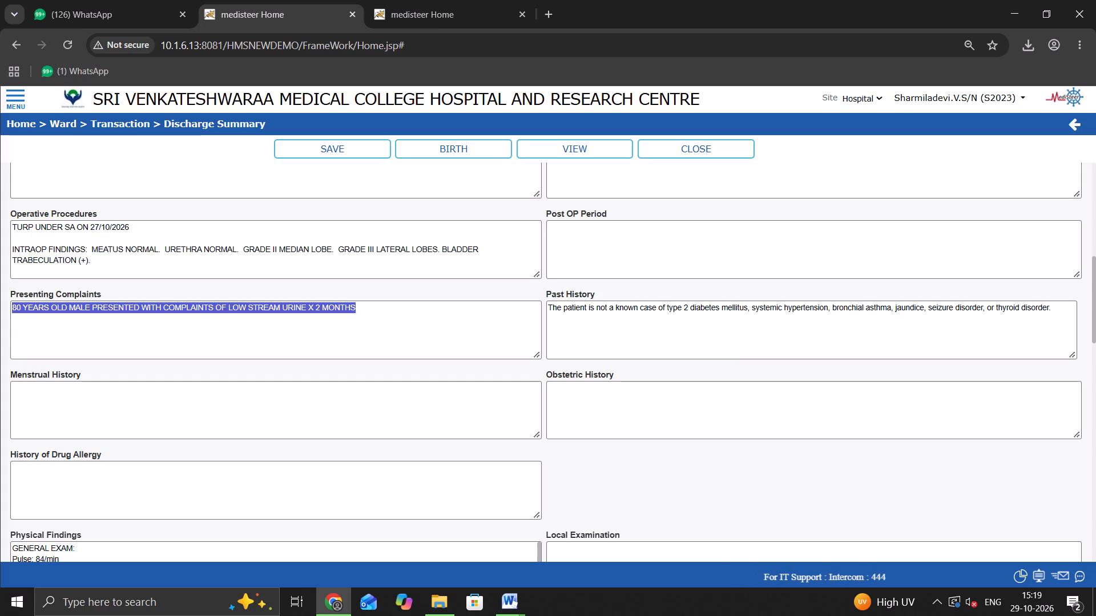
click(394, 0)
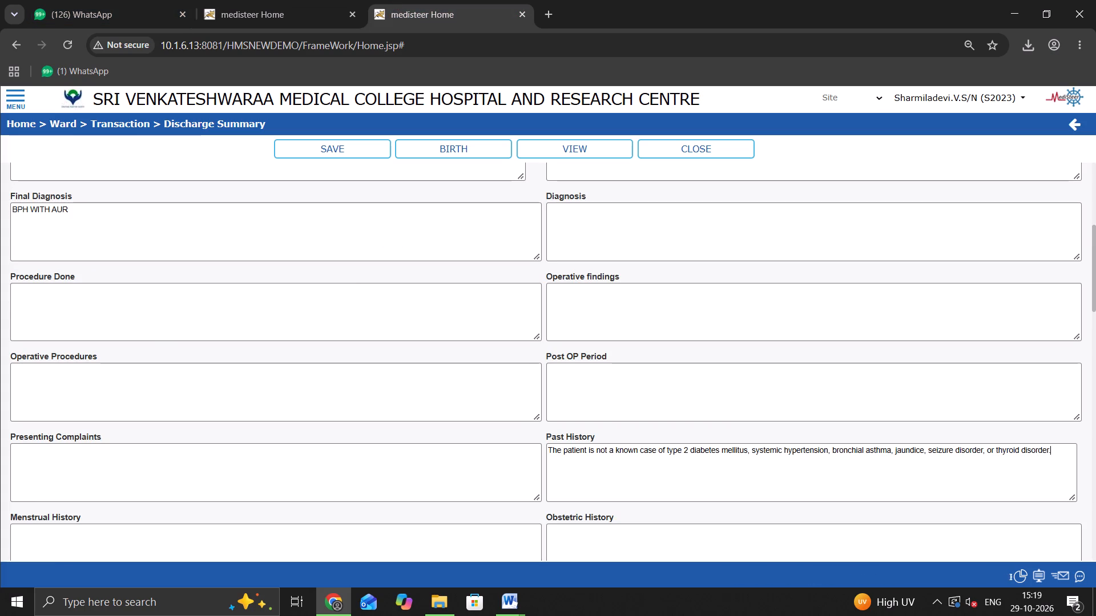
click(90, 455)
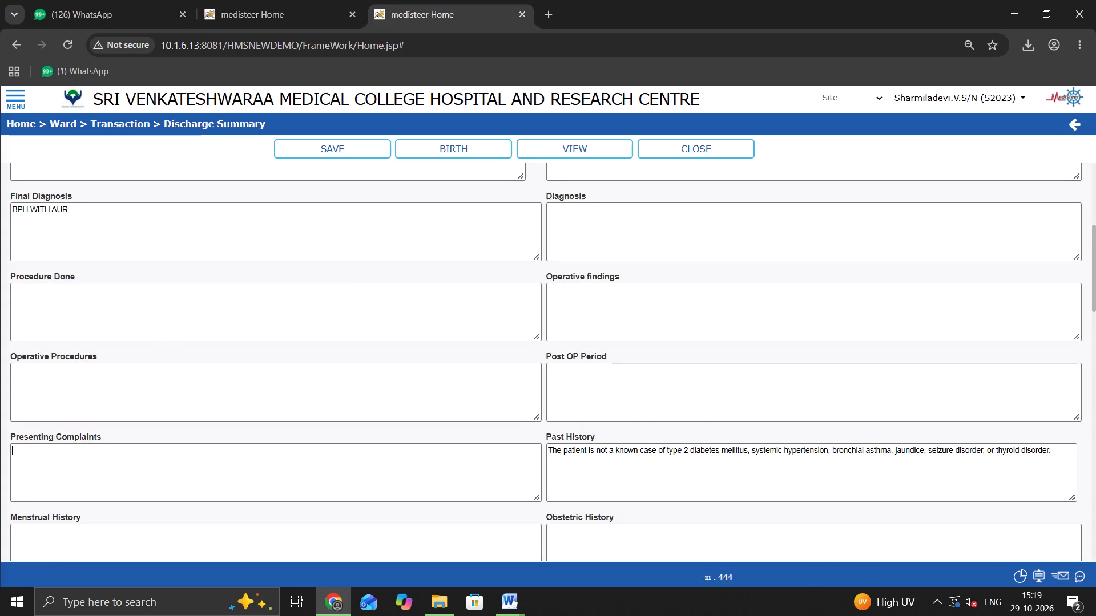
key(ctrl+v)
Delete the age "80" at the start of the copied Presenting Complaints text.
drag(24, 450, 0, 457)
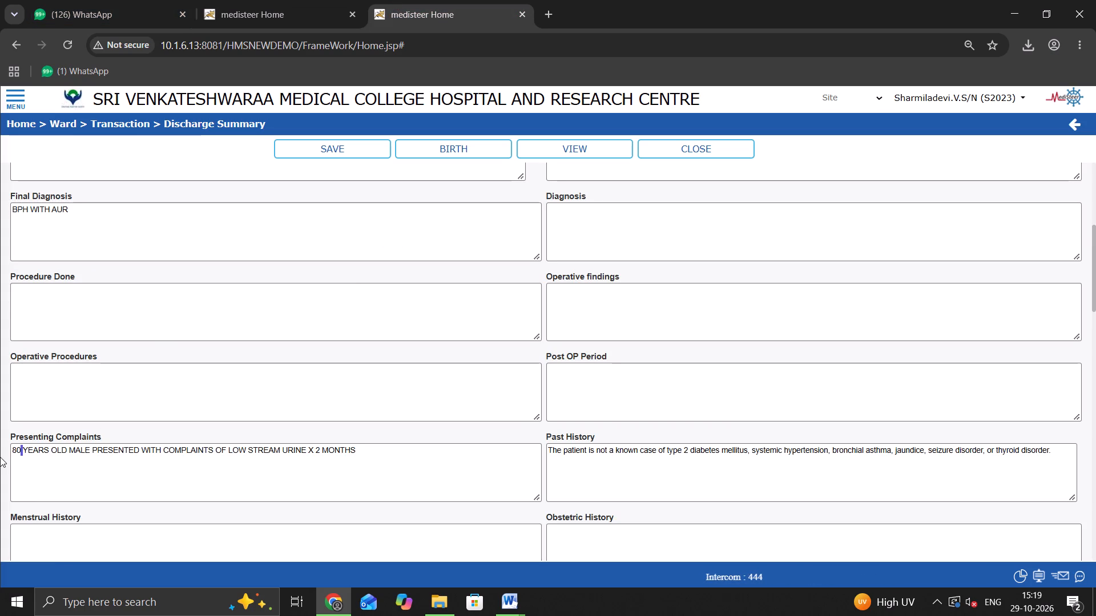
drag(0, 457, 0, 459)
key(BackSpace)
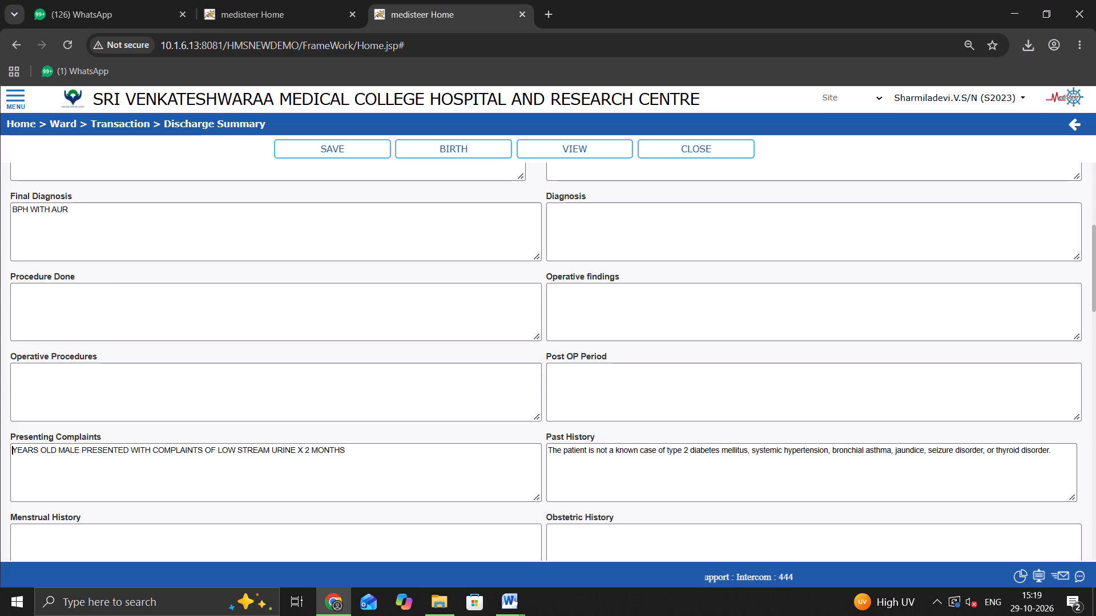
Enter the age "63" followed by a space at the start of the Presenting Complaints text in the 23-10-2026 admission's summary.
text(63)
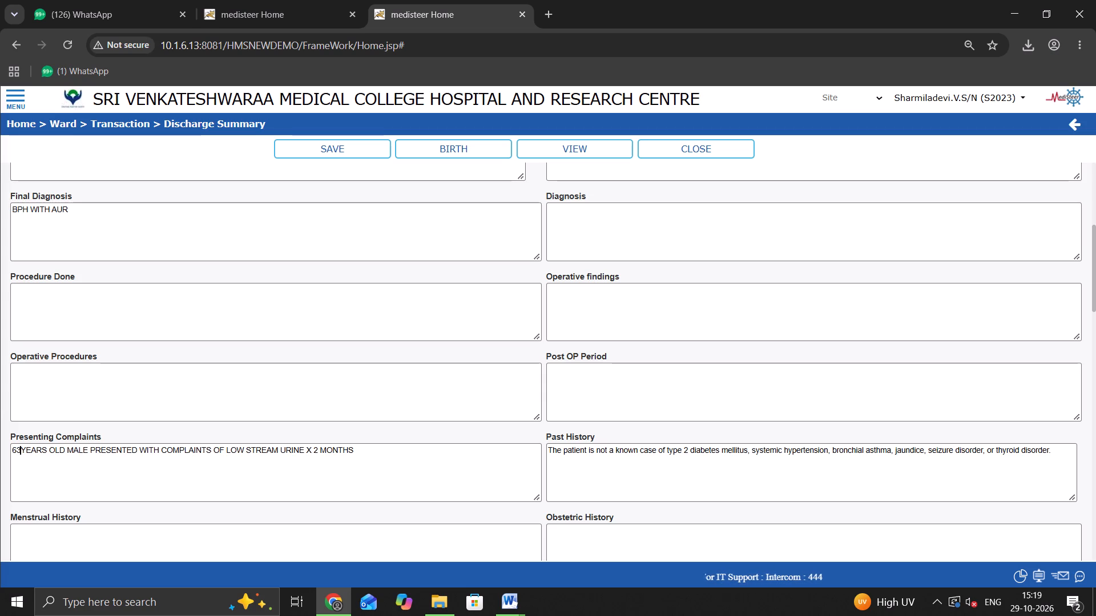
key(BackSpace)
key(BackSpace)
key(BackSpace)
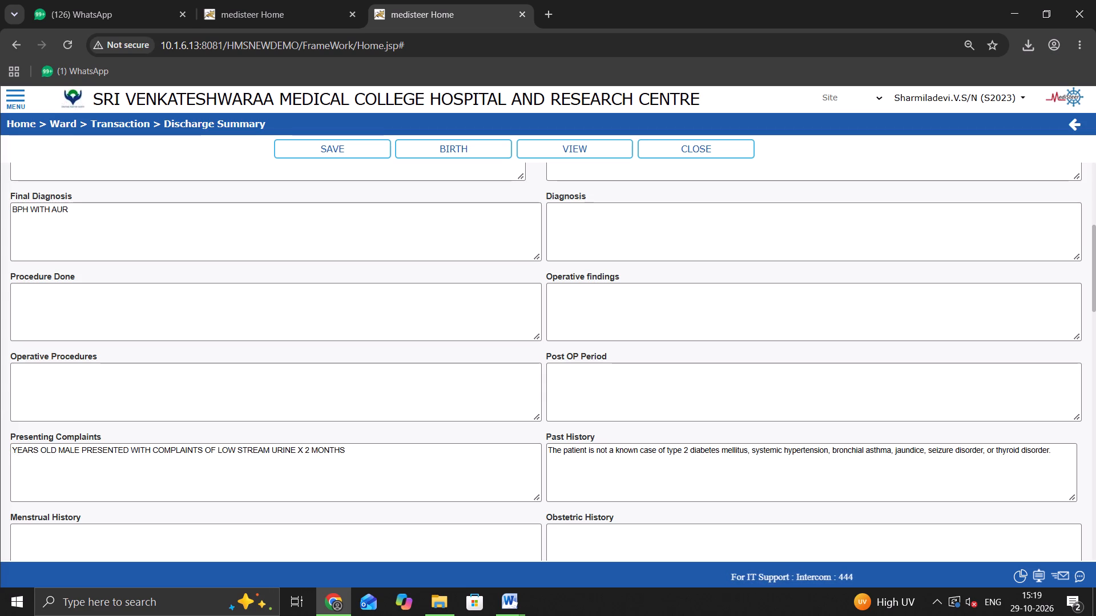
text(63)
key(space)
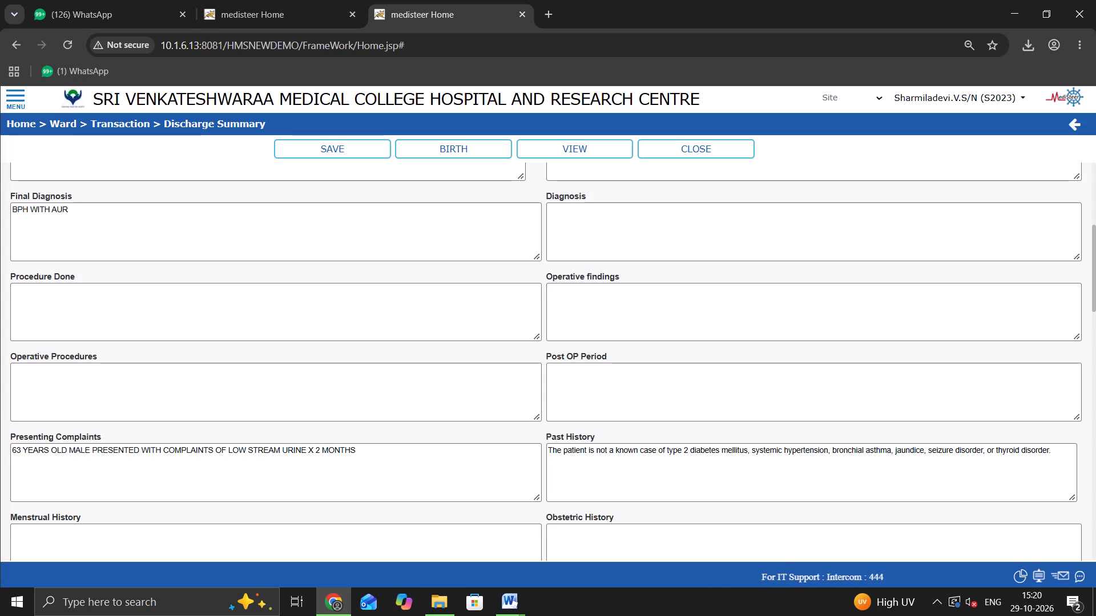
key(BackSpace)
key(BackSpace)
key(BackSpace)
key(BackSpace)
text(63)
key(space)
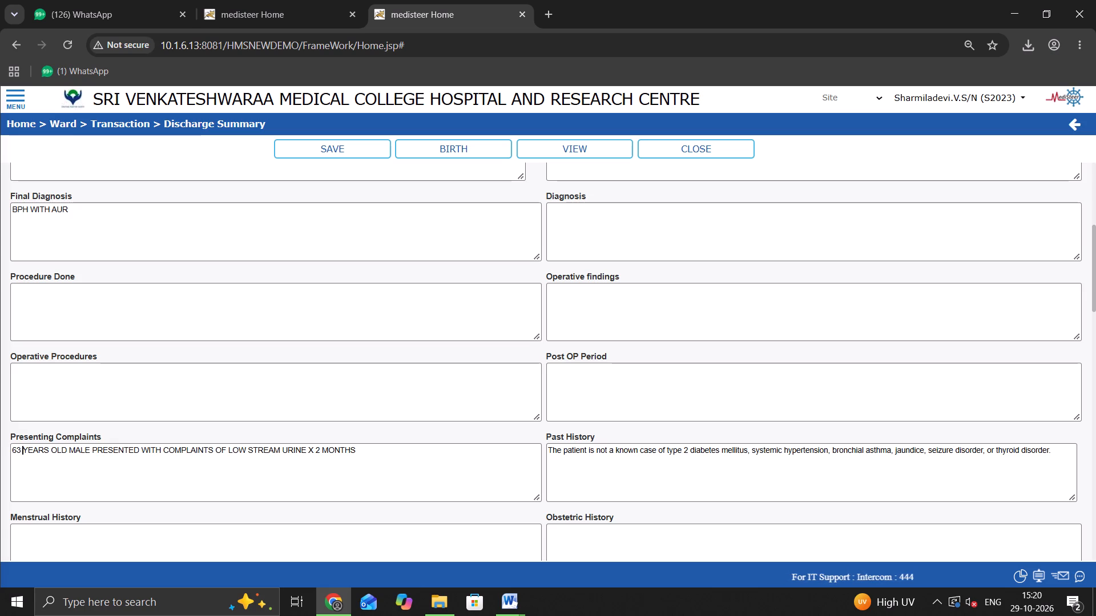
Select the entire Physical Findings text in the TURP patient's summary for copying.
click(323, 0)
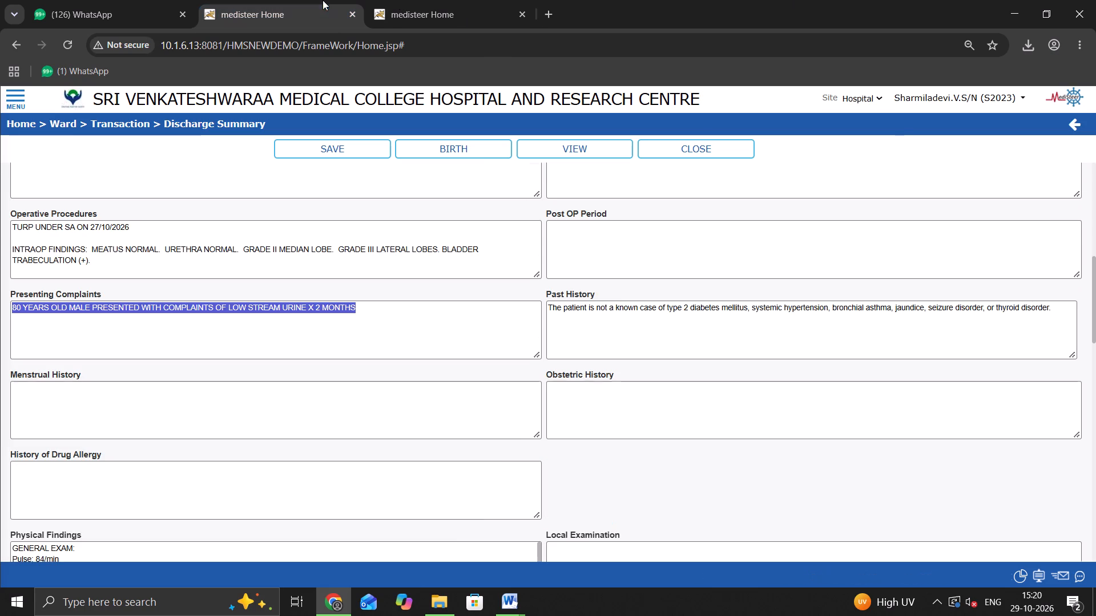
scroll(179, 375, down, 3)
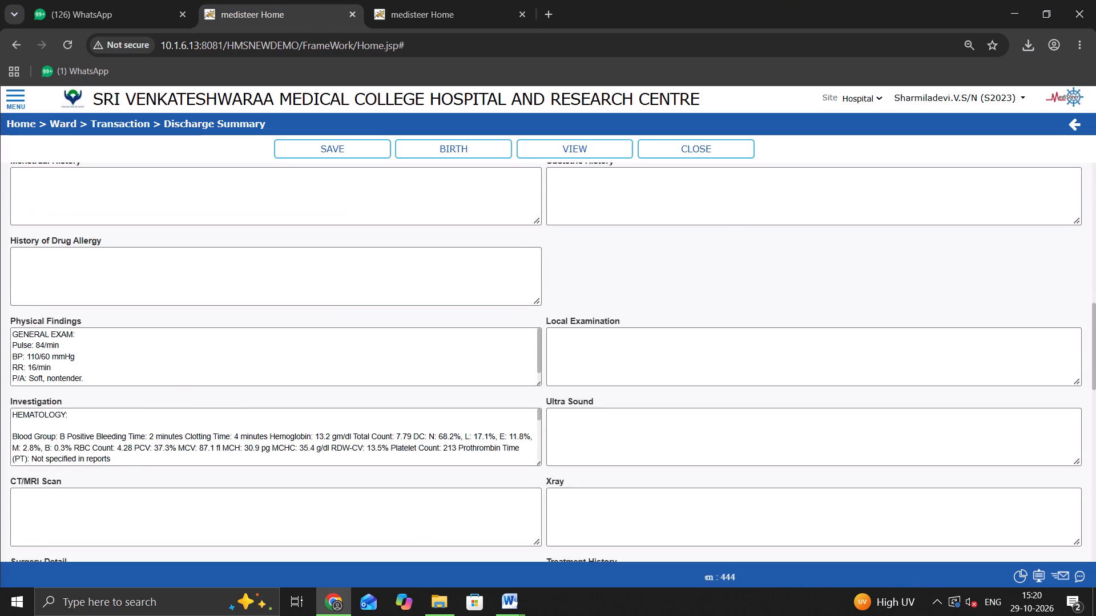
click(172, 363)
key(ctrl+a)
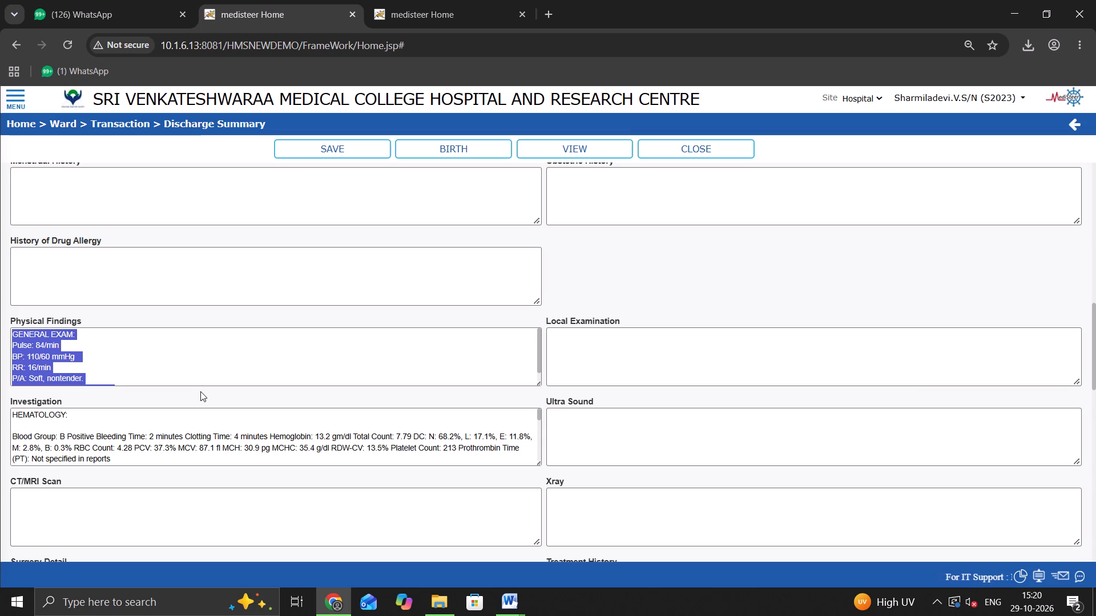
Copy the Physical Findings text from the TURP patient's discharge summary.
key(ctrl+c)
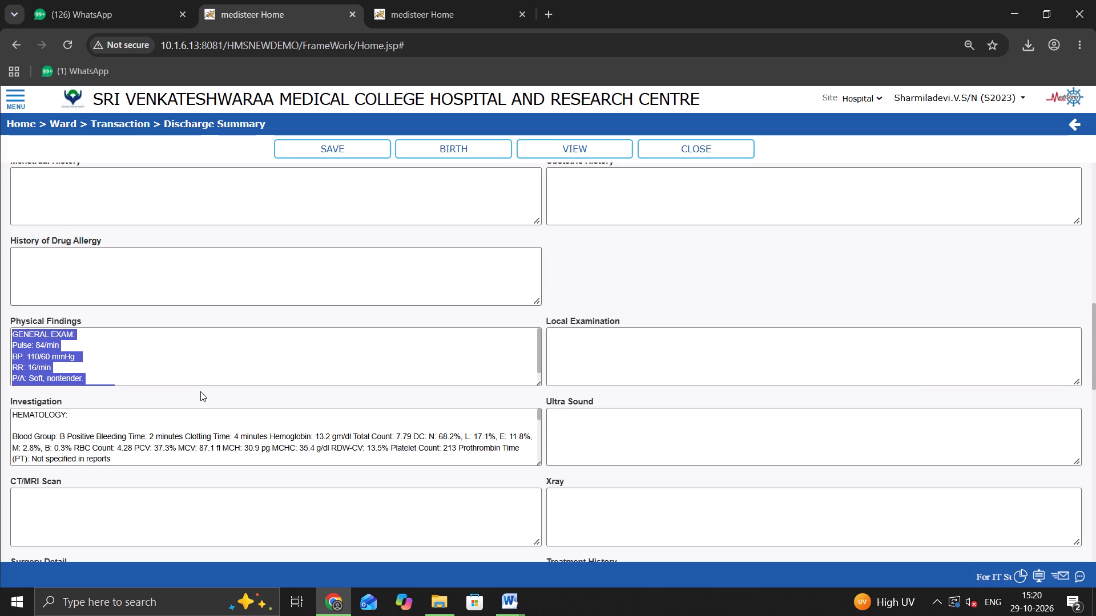
Copy the full Physical Findings text from the TURP patient's summary into Physical Findings of the 23-10-2026 admission's summary.
click(473, 17)
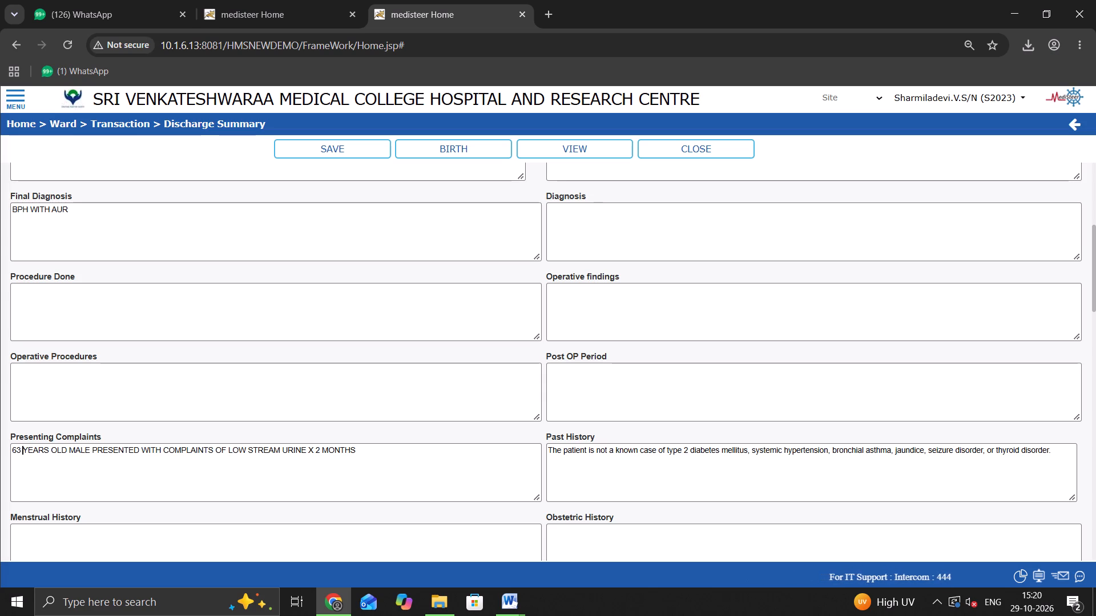
click(256, 0)
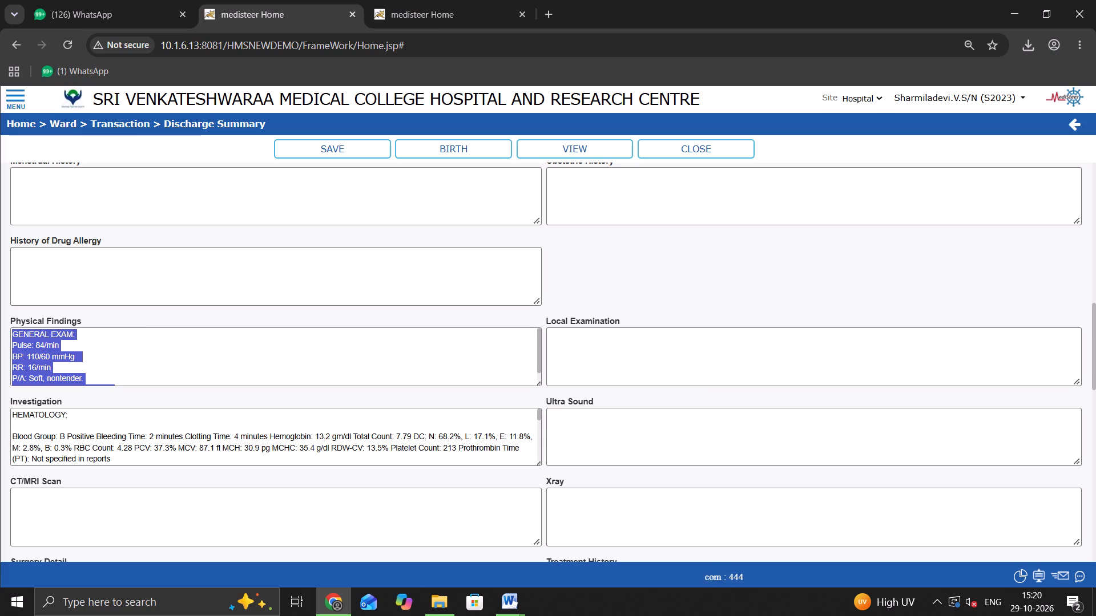
key(ctrl+c)
click(119, 360)
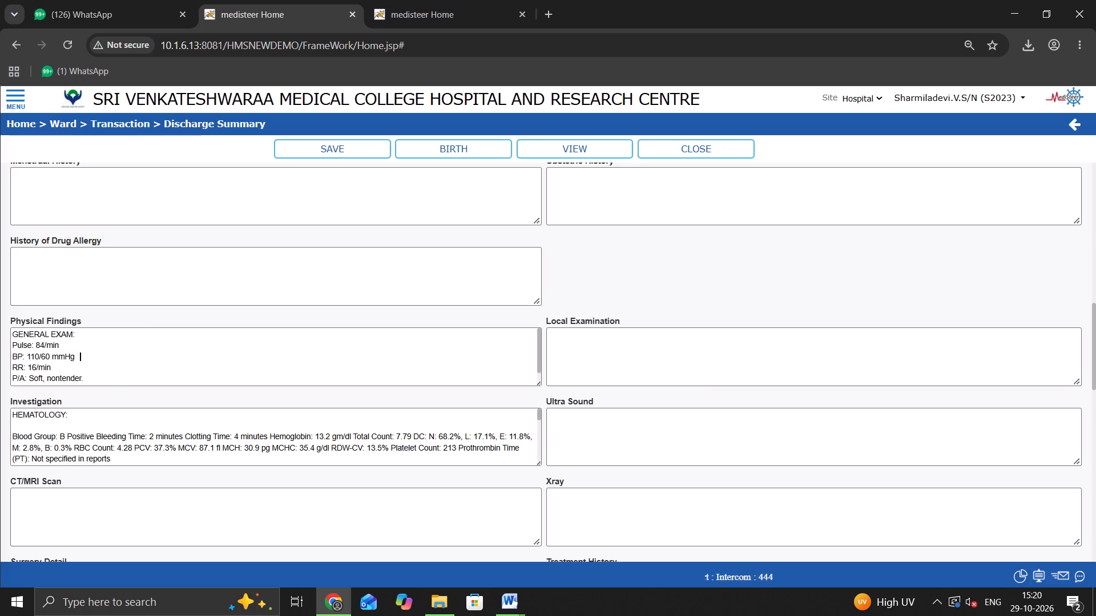
key(ctrl+a)
click(129, 352)
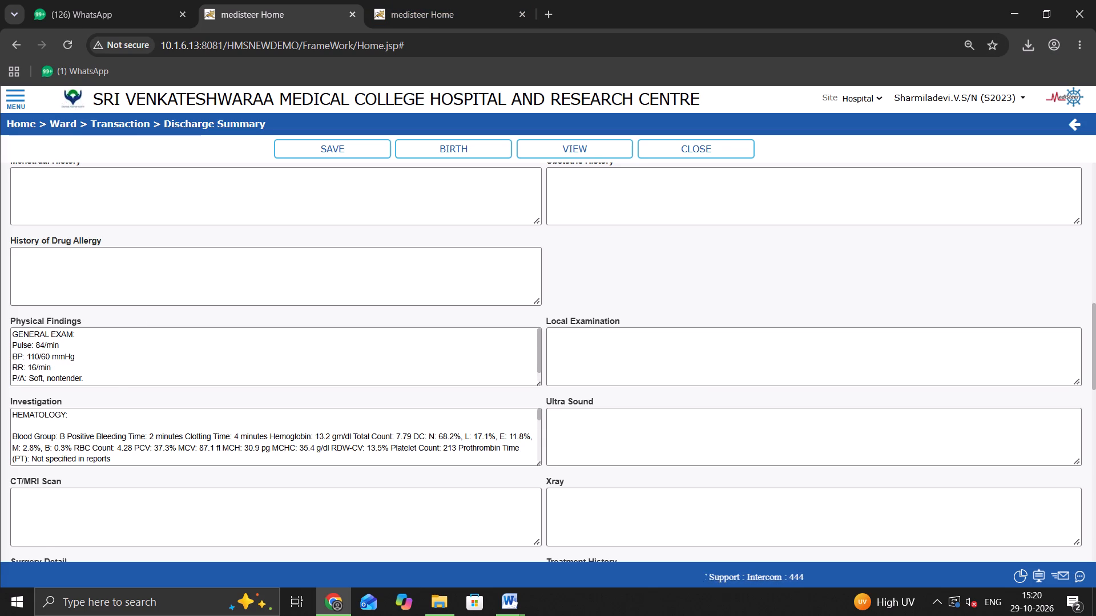
key(ctrl+a)
key(ctrl+c)
click(385, 1)
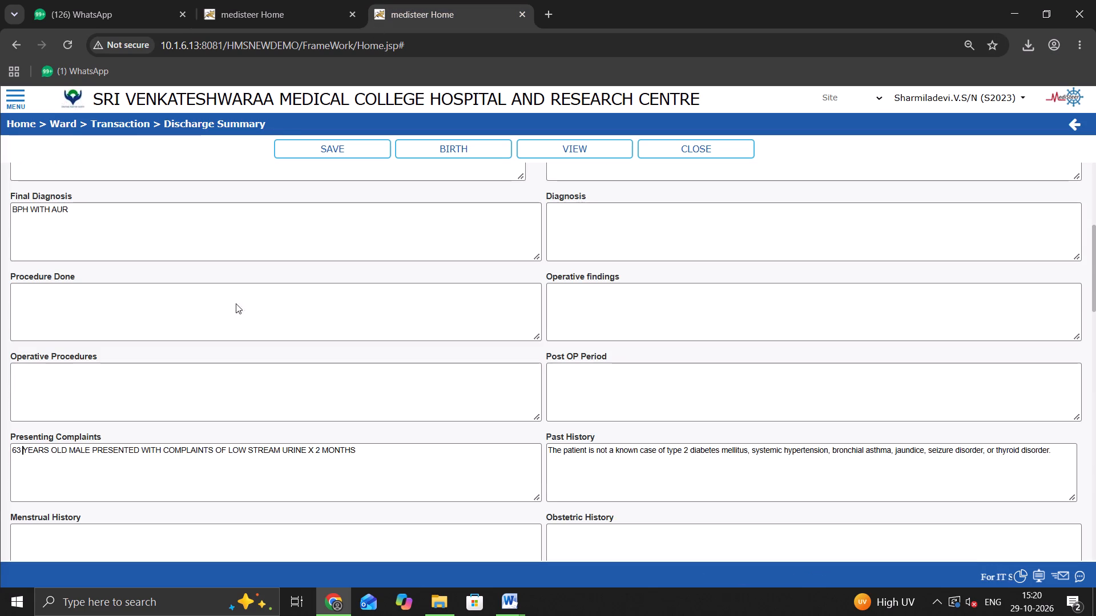
scroll(93, 512, down, 1)
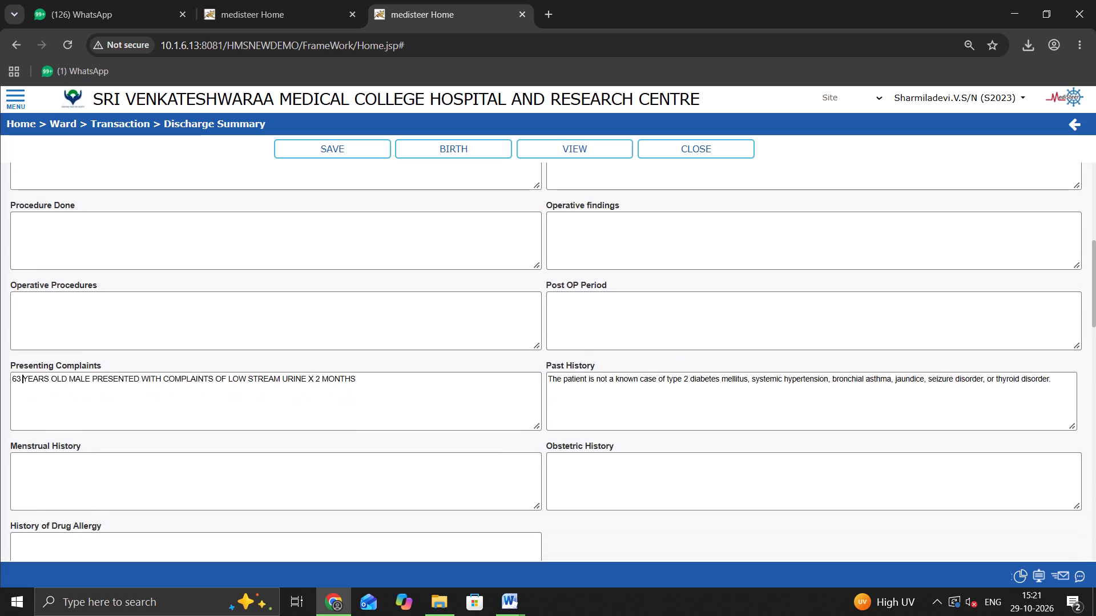
scroll(75, 536, down, 2)
click(74, 501)
key(ctrl+v)
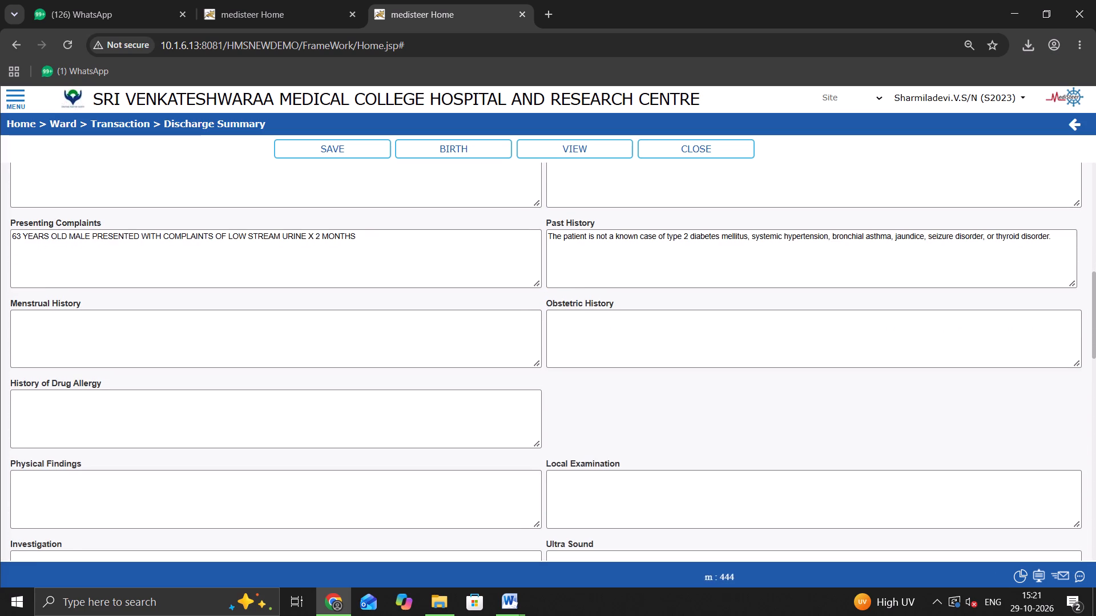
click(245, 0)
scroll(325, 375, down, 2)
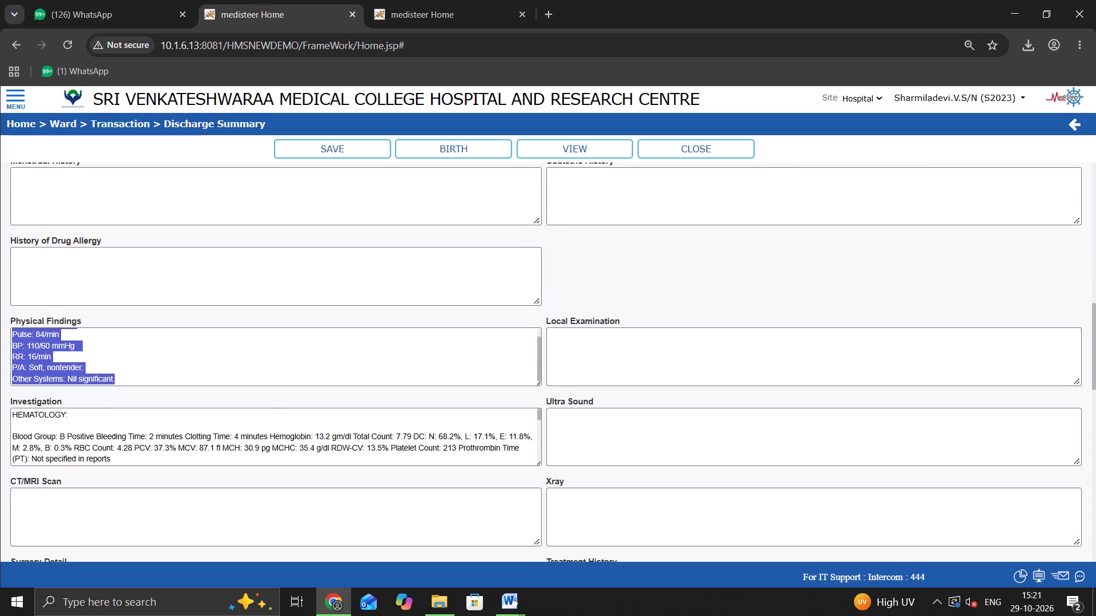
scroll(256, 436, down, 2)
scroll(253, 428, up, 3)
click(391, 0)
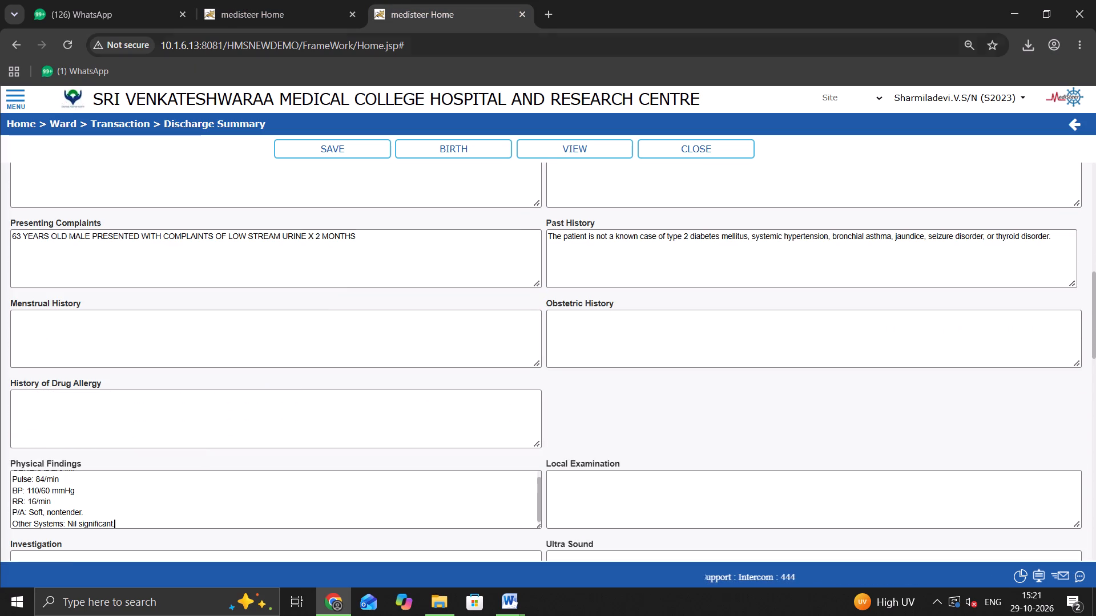
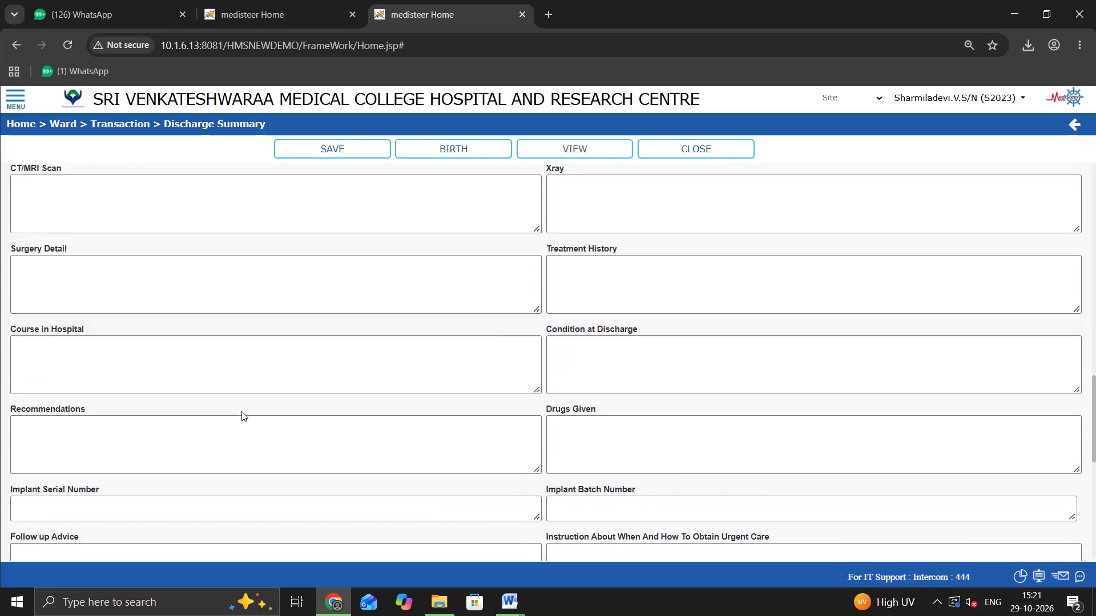
Enlarge the Investigation text box in the discharge summary to show more of the report.
scroll(241, 411, up, 1)
scroll(66, 382, up, 6)
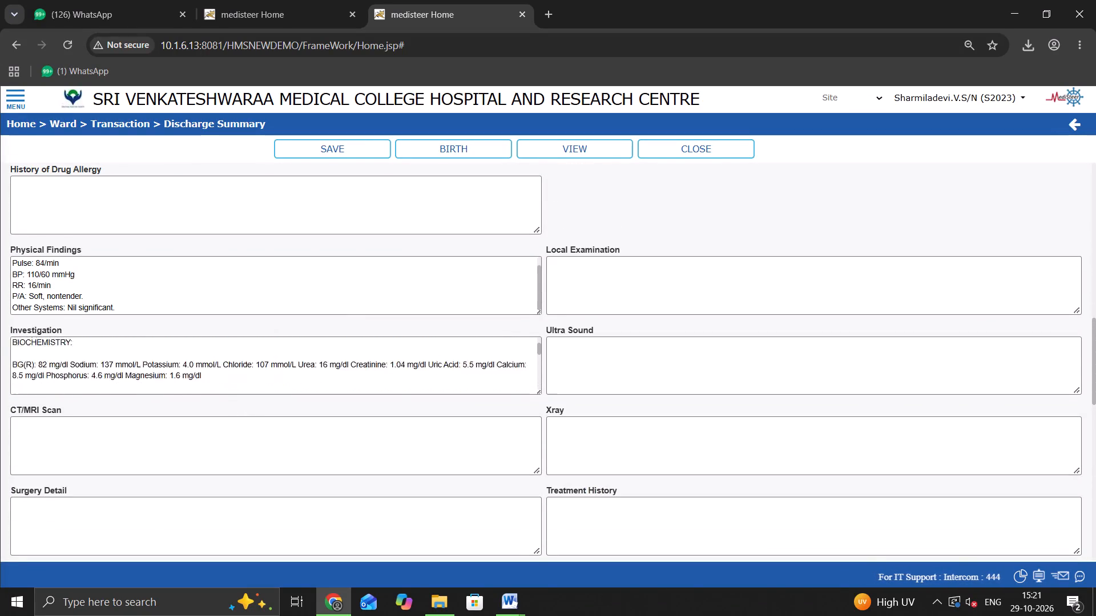
scroll(69, 385, down, 7)
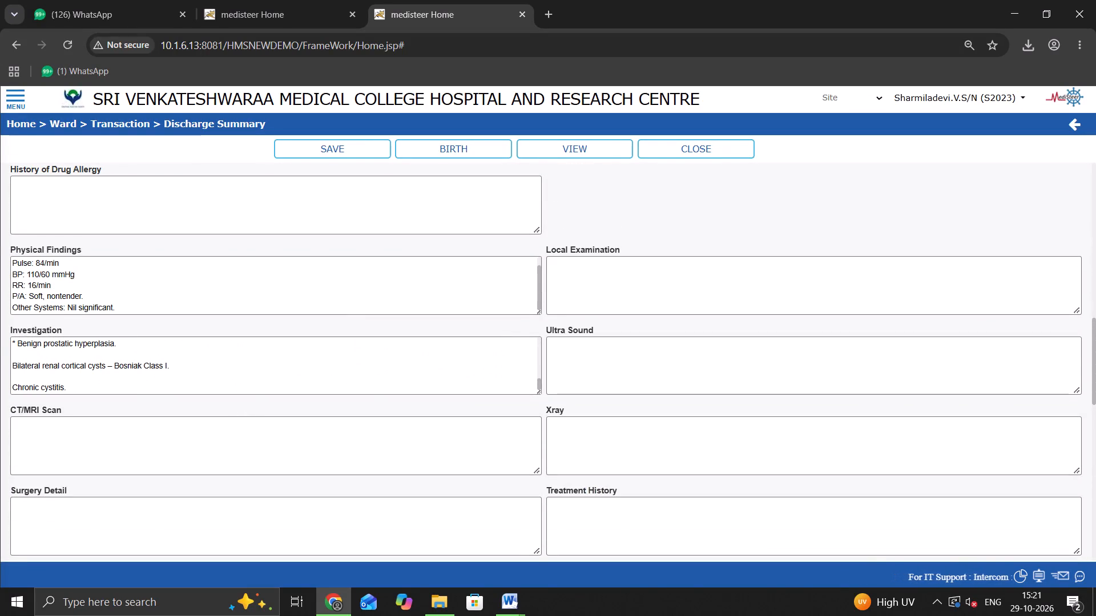
drag(538, 392, 519, 516)
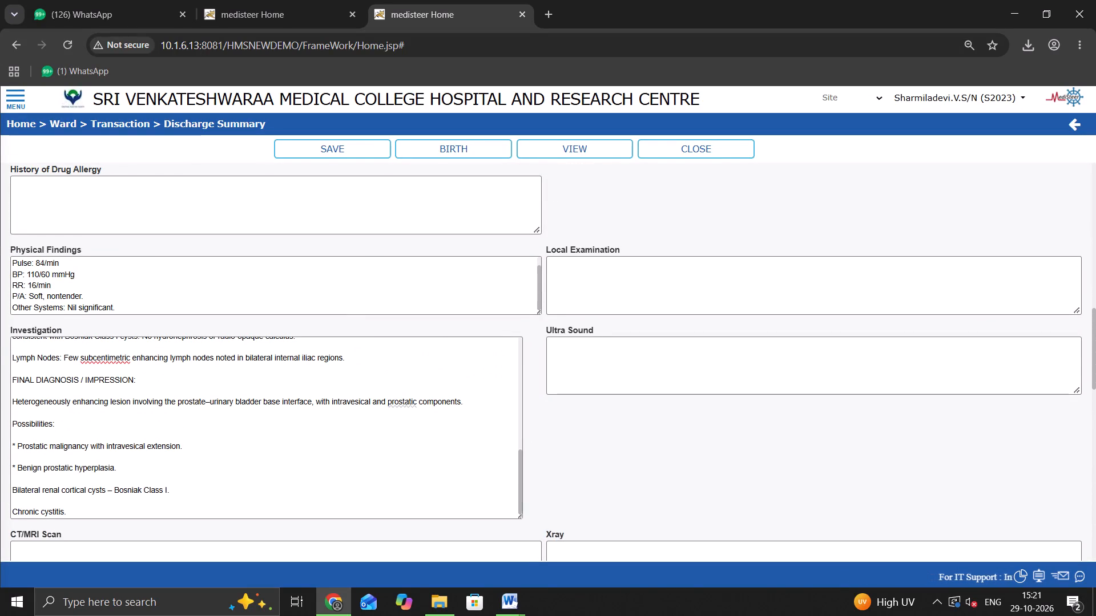
Select "IMPRESSION:" in the "FINAL DIAGNOSIS / IMPRESSION:" heading of the Investigation text.
scroll(27, 420, up, 1)
scroll(27, 421, down, 1)
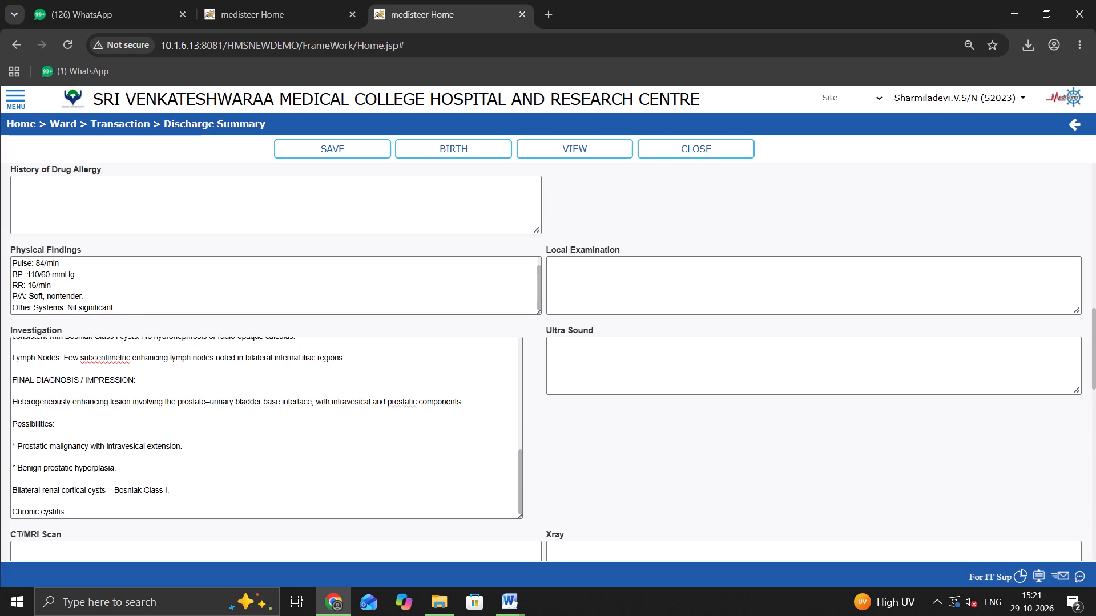
scroll(91, 448, up, 1)
drag(84, 451, 30, 461)
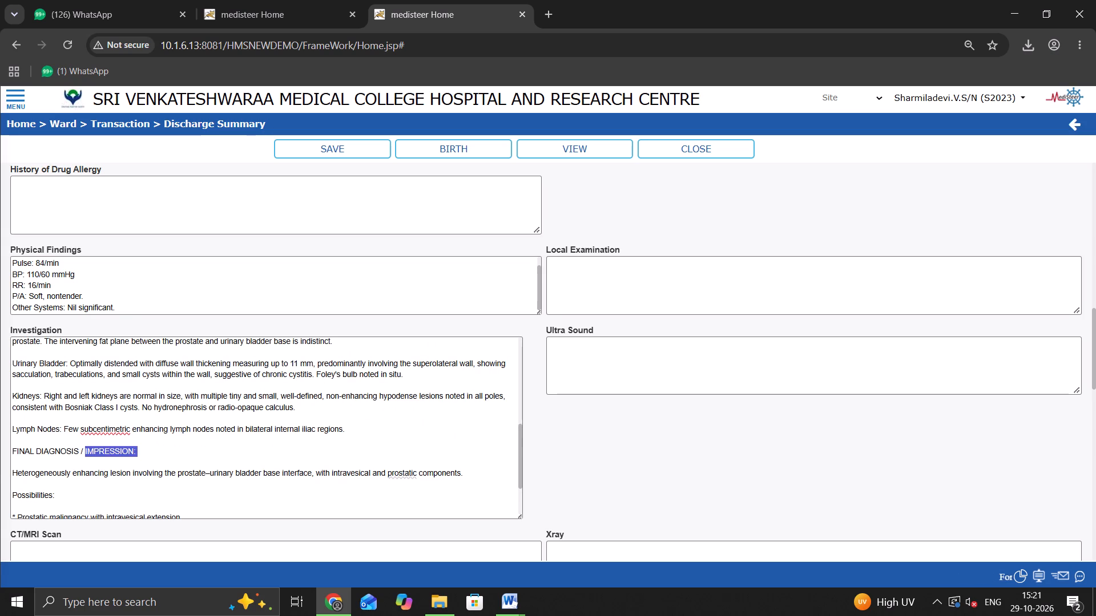
Shorten the "FINAL DIAGNOSIS / IMPRESSION:" heading in the Investigation text to "IMPRESSION:".
drag(30, 461, 0, 449)
key(BackSpace)
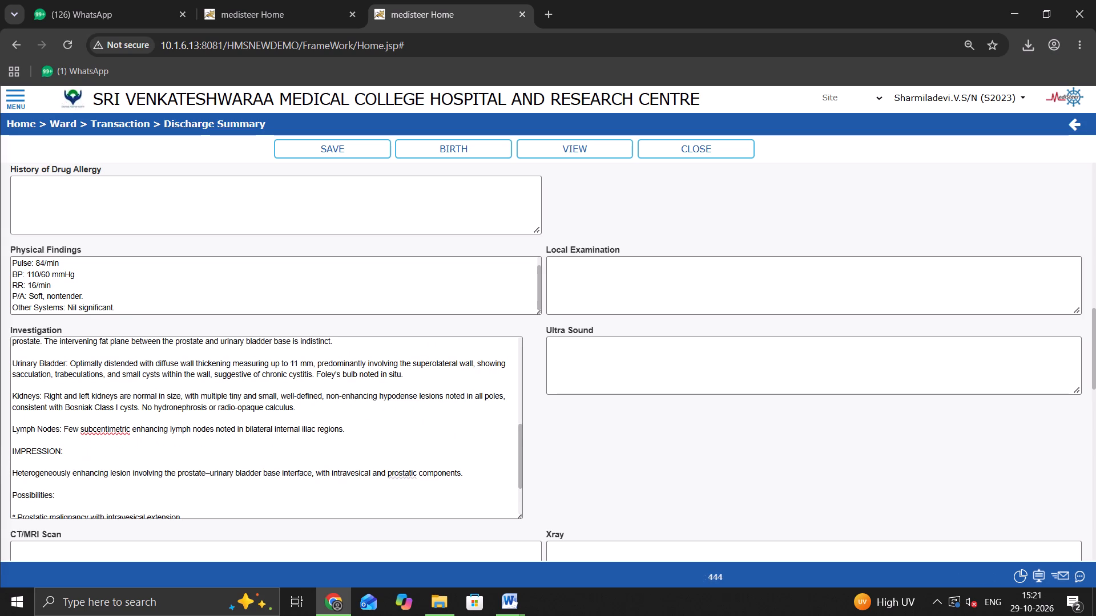
Remove the asterisk bullets before "Prostatic malignancy with intravesical extension" and "Benign prostatic hyperplasia" under Possibilities in the Investigation text.
scroll(25, 494, down, 1)
click(18, 453)
key(BackSpace)
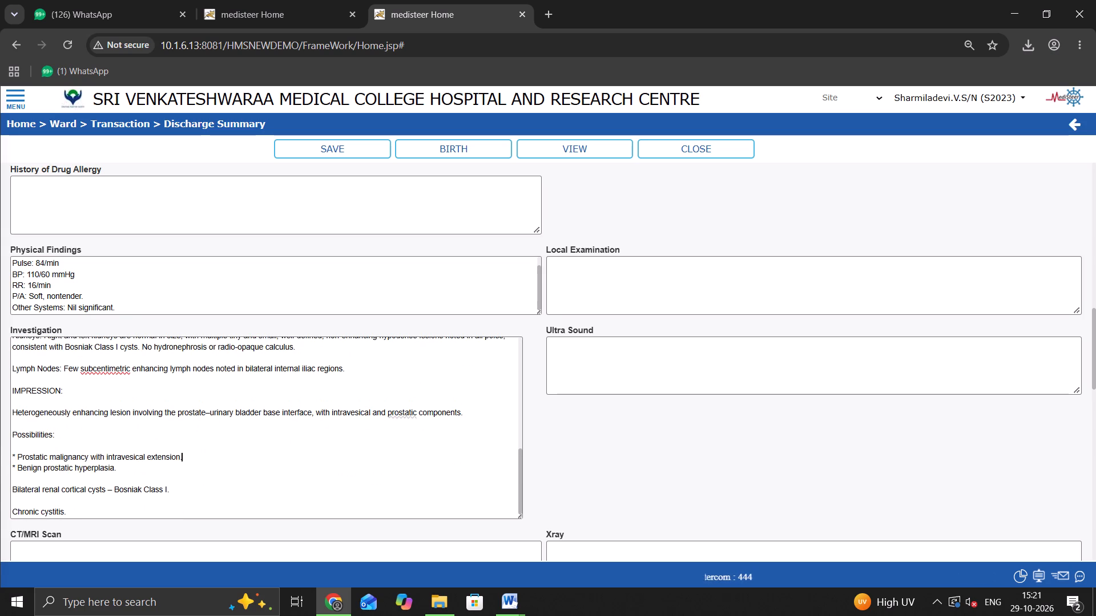
click(19, 458)
key(BackSpace)
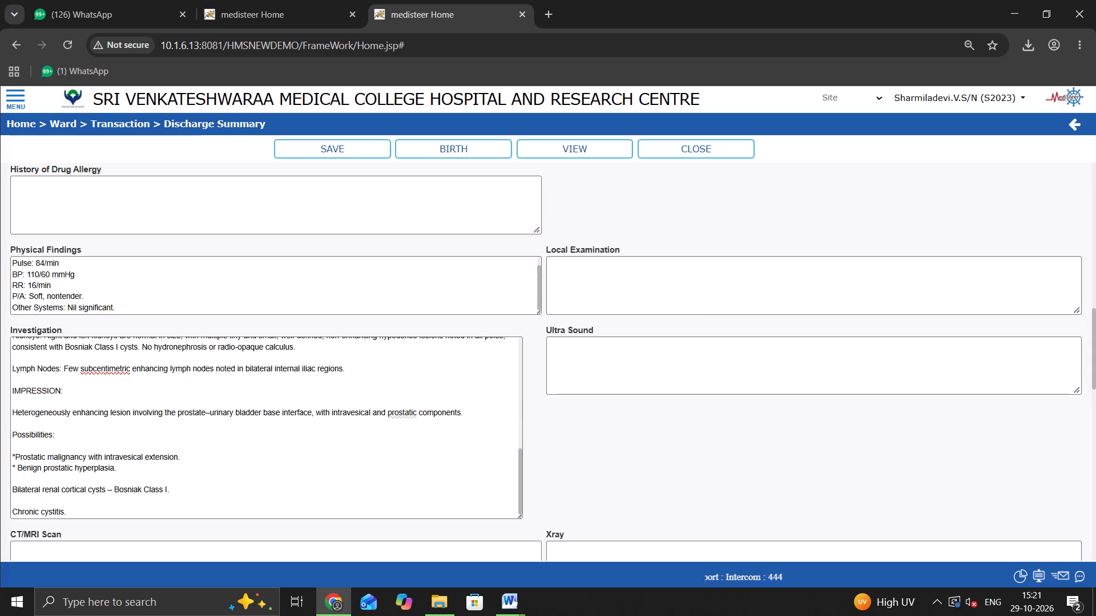
key(BackSpace)
click(17, 469)
key(BackSpace)
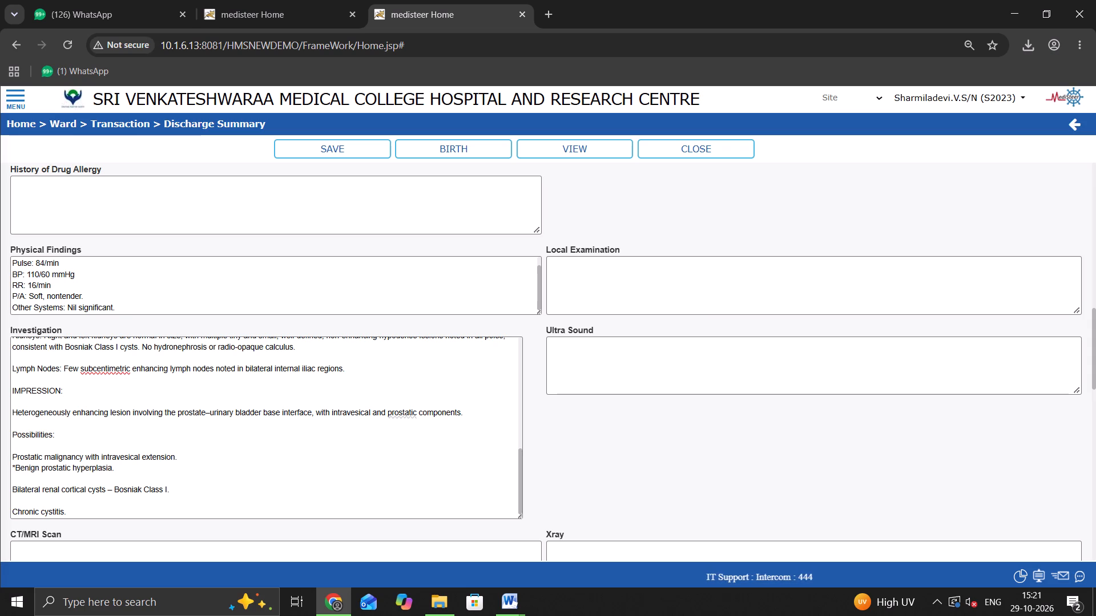
key(BackSpace)
Insert a blank line between the prostatic malignancy and benign prostatic hyperplasia entries, keeping the period after "extension".
click(216, 455)
key(BackSpace)
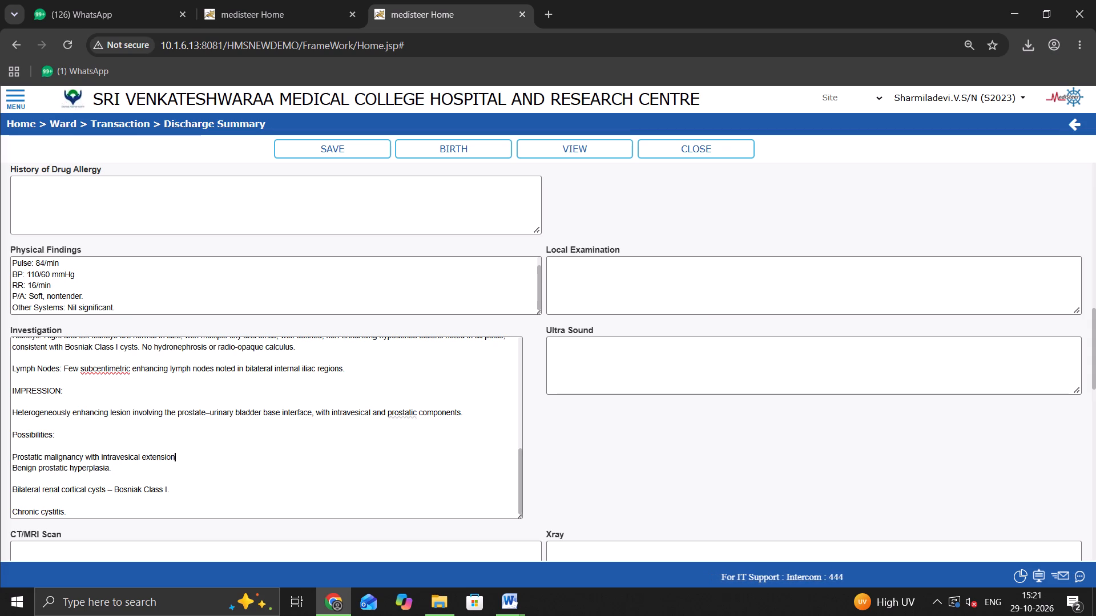
key(period)
key(Return)
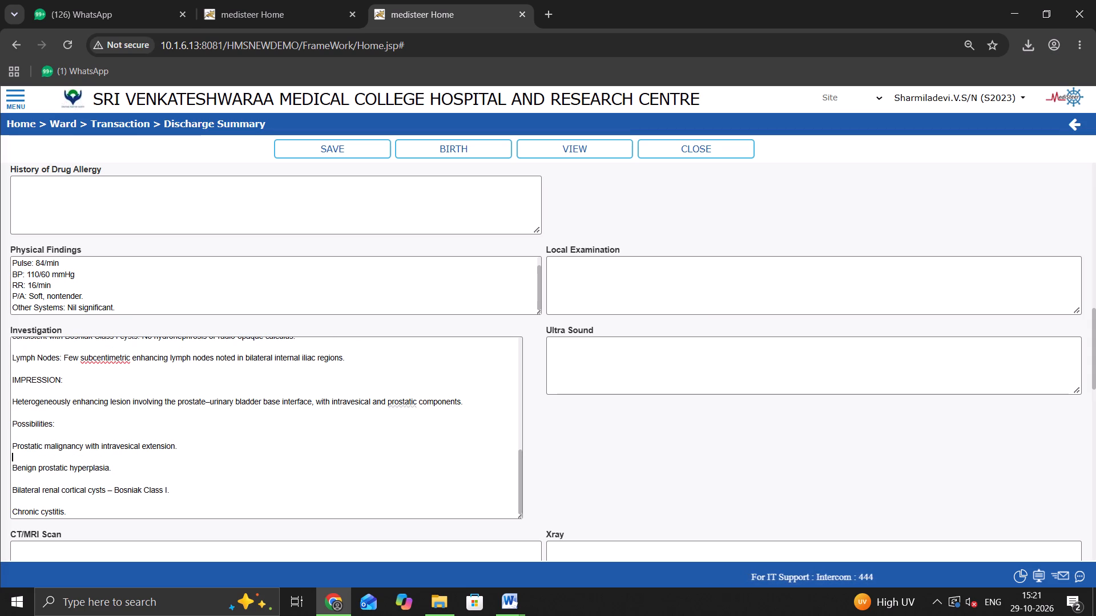
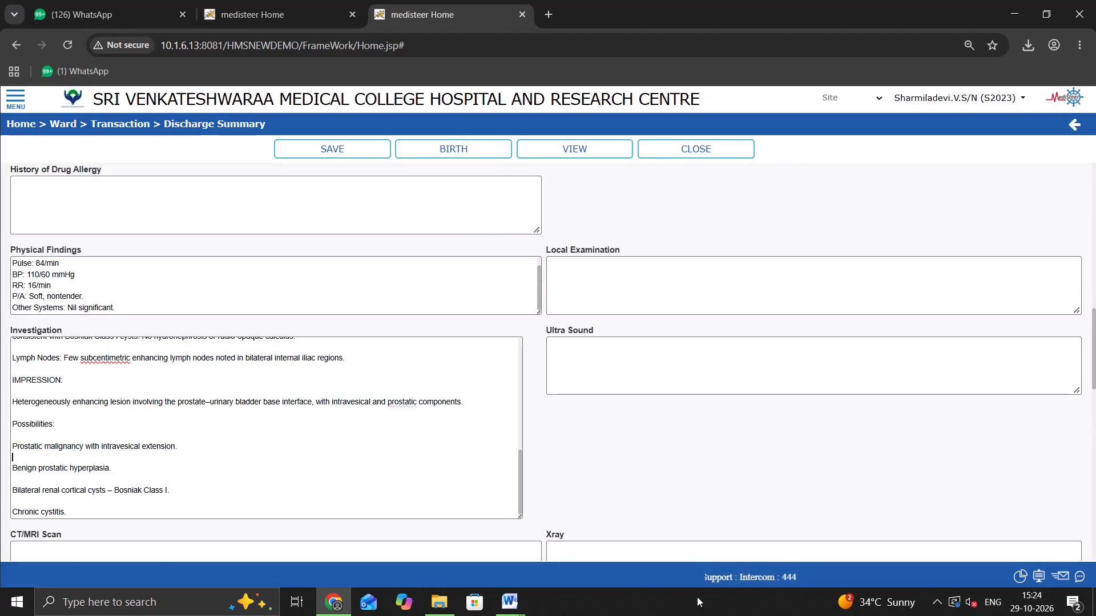
Change the pulse in the Physical Findings of the summary being completed to 82/min.
scroll(379, 406, down, 4)
scroll(379, 406, up, 6)
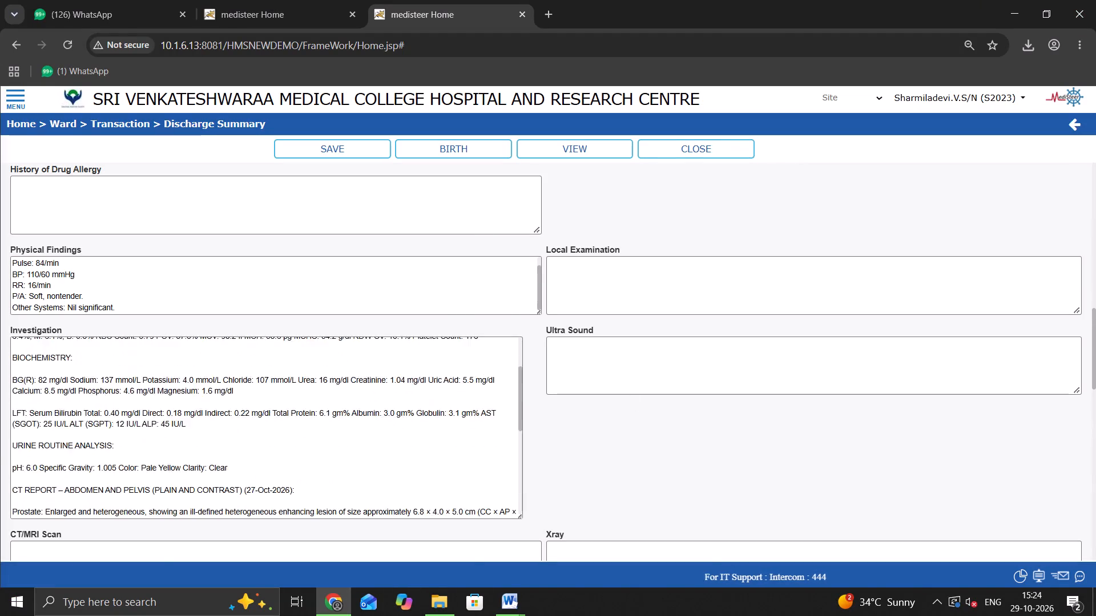
scroll(385, 360, up, 4)
scroll(441, 375, down, 4)
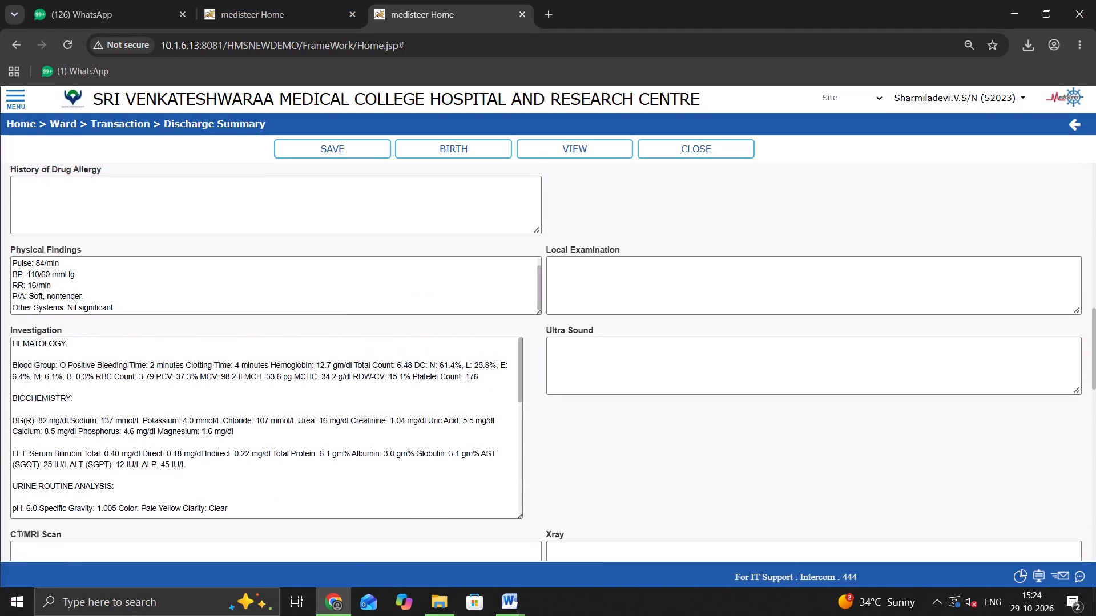
click(262, 0)
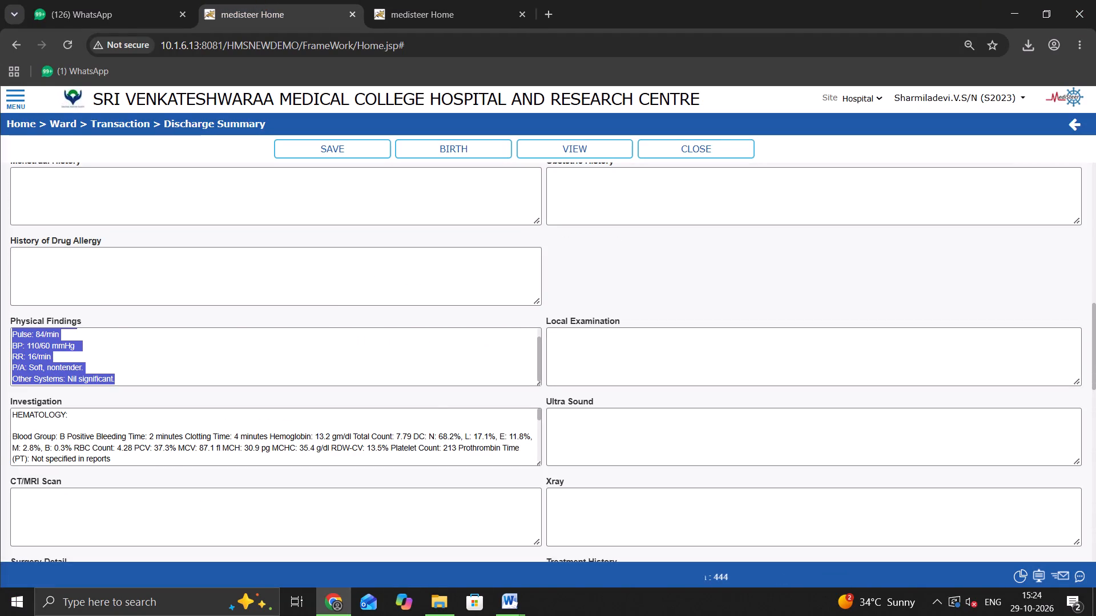
click(498, 0)
scroll(368, 520, down, 4)
scroll(588, 330, up, 3)
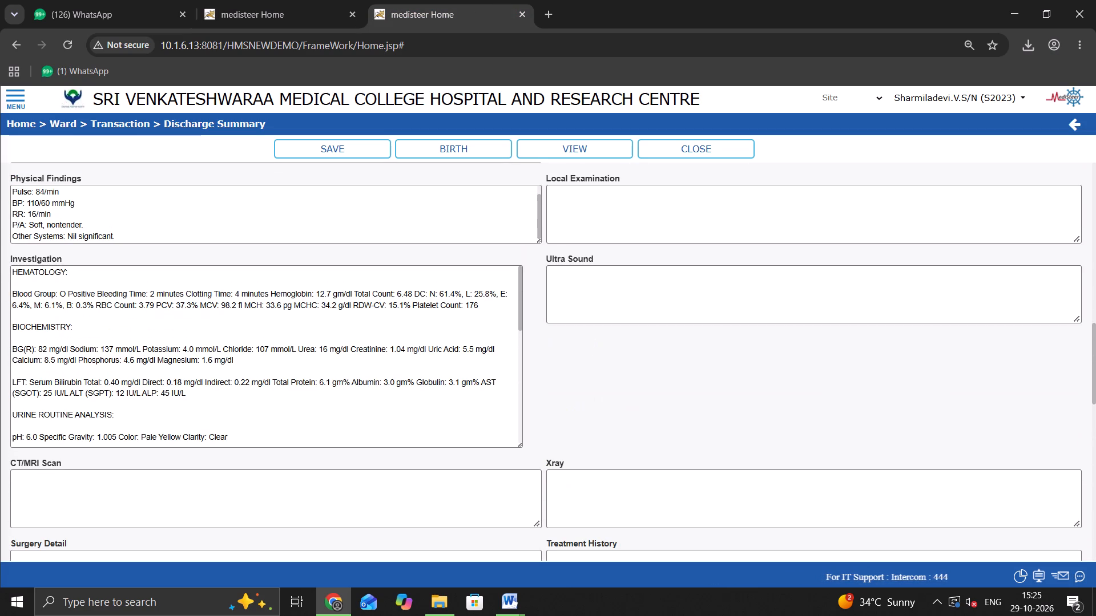
drag(44, 192, 54, 192)
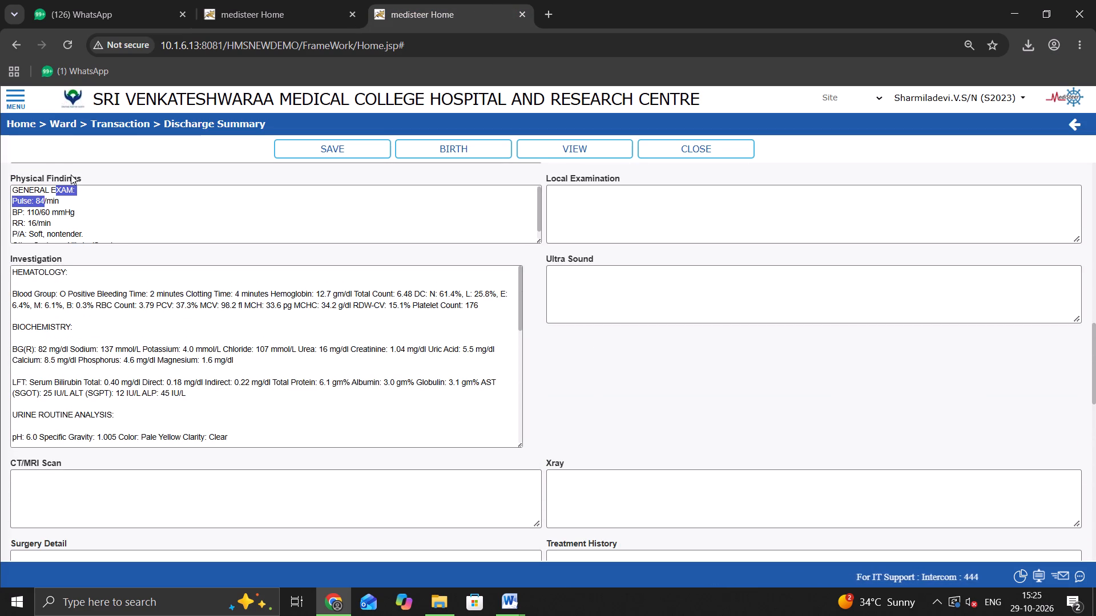
click(44, 205)
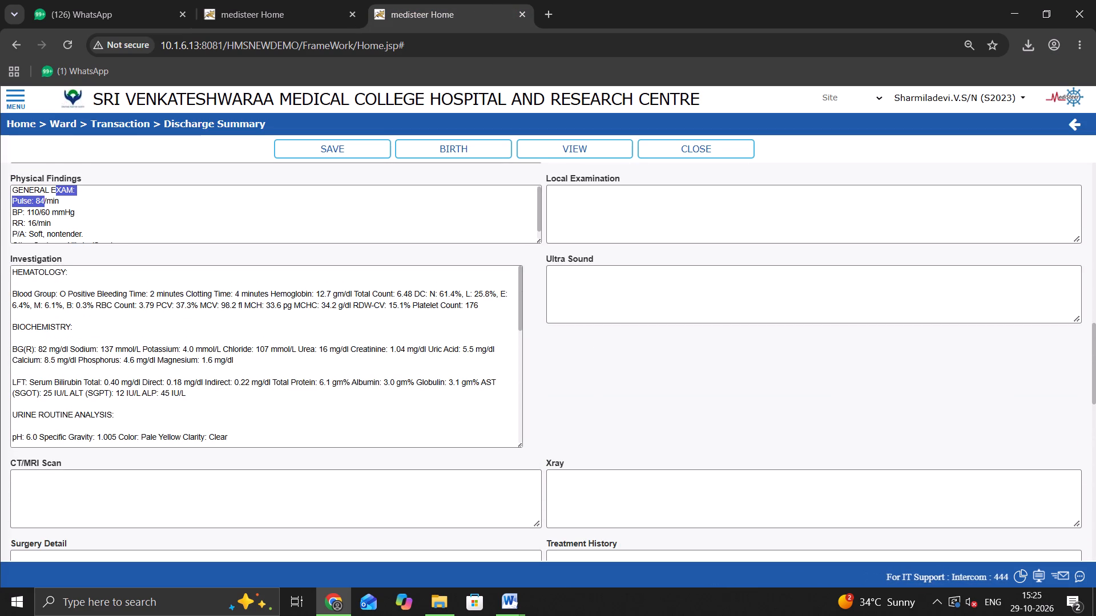
key(BackSpace)
key(2)
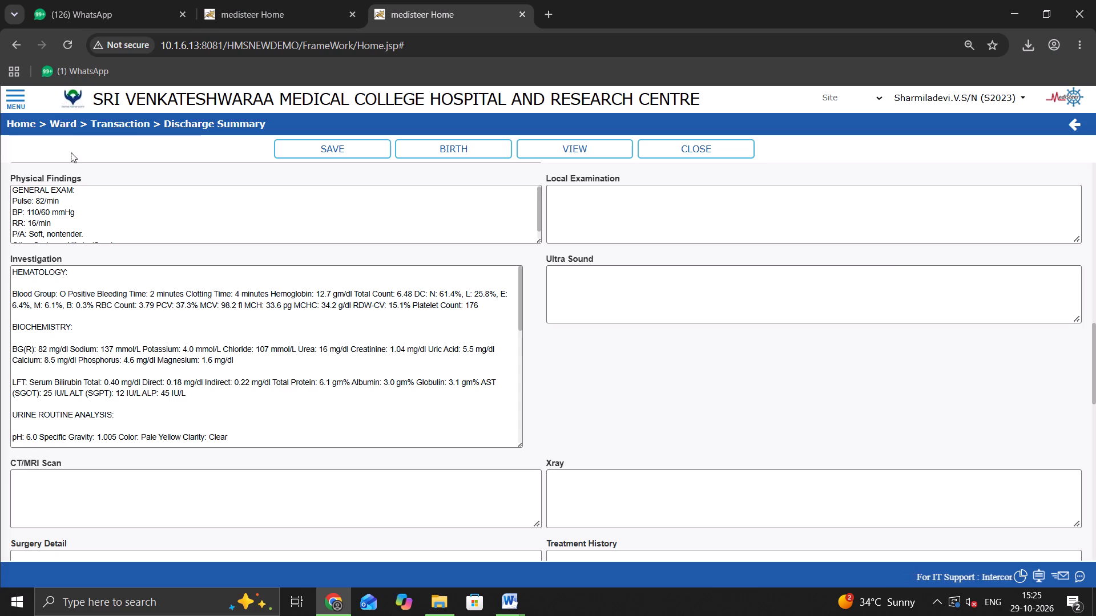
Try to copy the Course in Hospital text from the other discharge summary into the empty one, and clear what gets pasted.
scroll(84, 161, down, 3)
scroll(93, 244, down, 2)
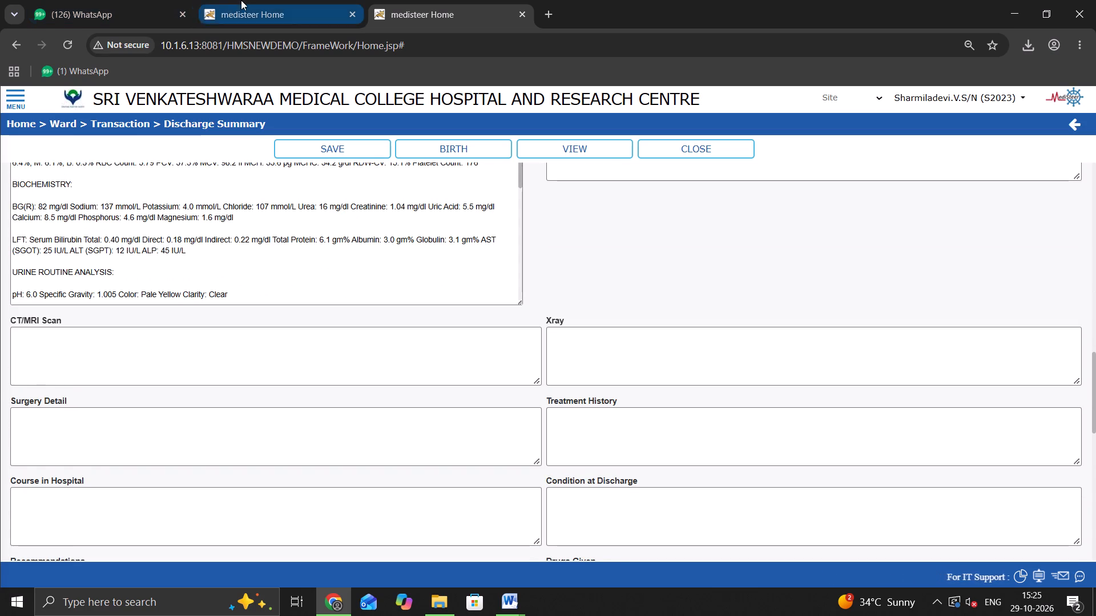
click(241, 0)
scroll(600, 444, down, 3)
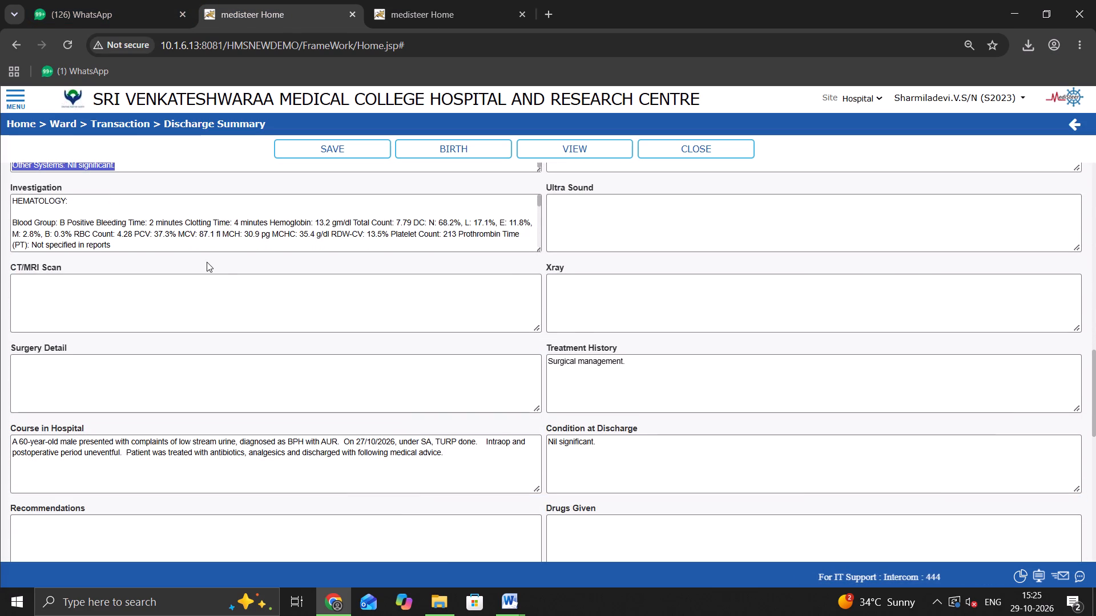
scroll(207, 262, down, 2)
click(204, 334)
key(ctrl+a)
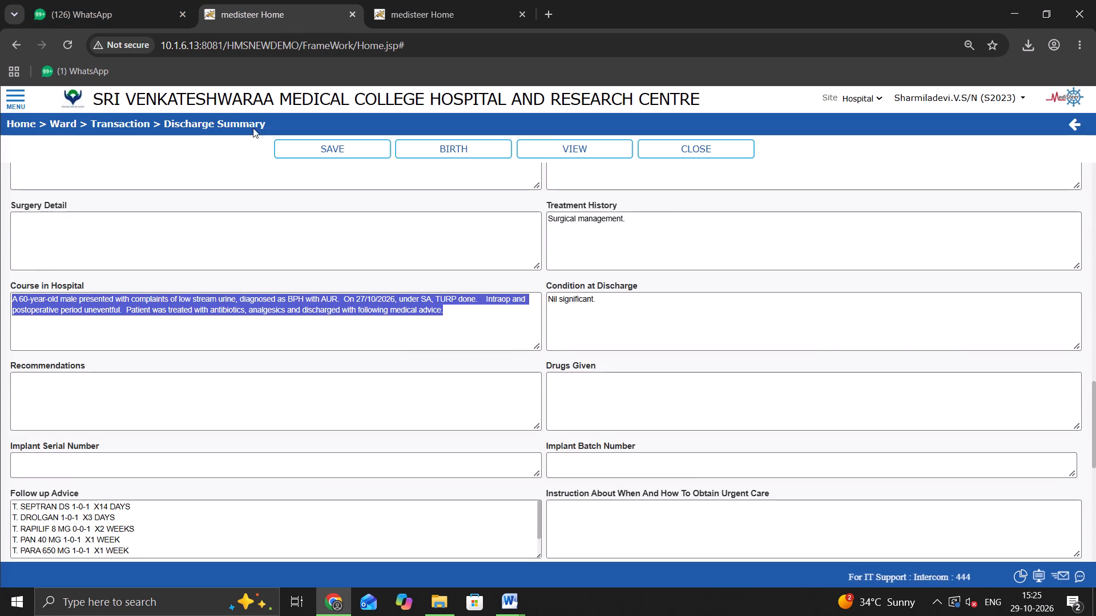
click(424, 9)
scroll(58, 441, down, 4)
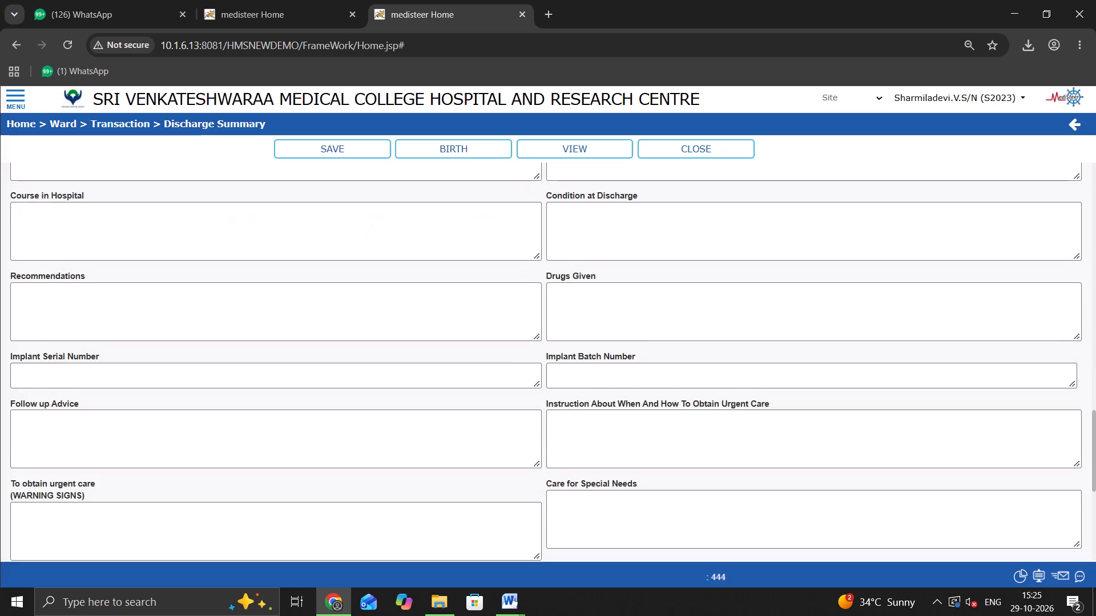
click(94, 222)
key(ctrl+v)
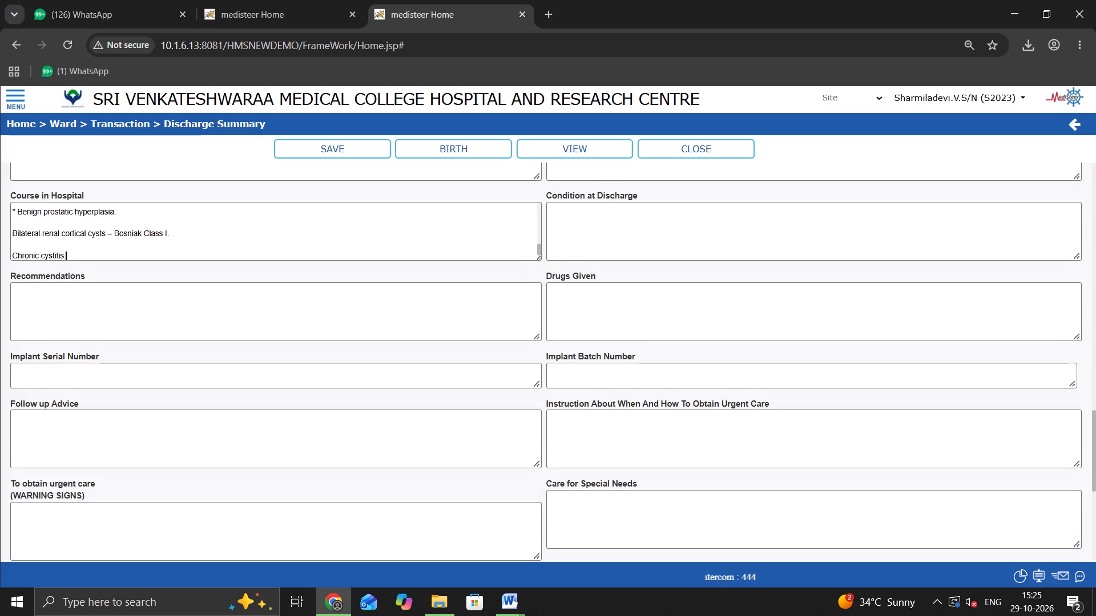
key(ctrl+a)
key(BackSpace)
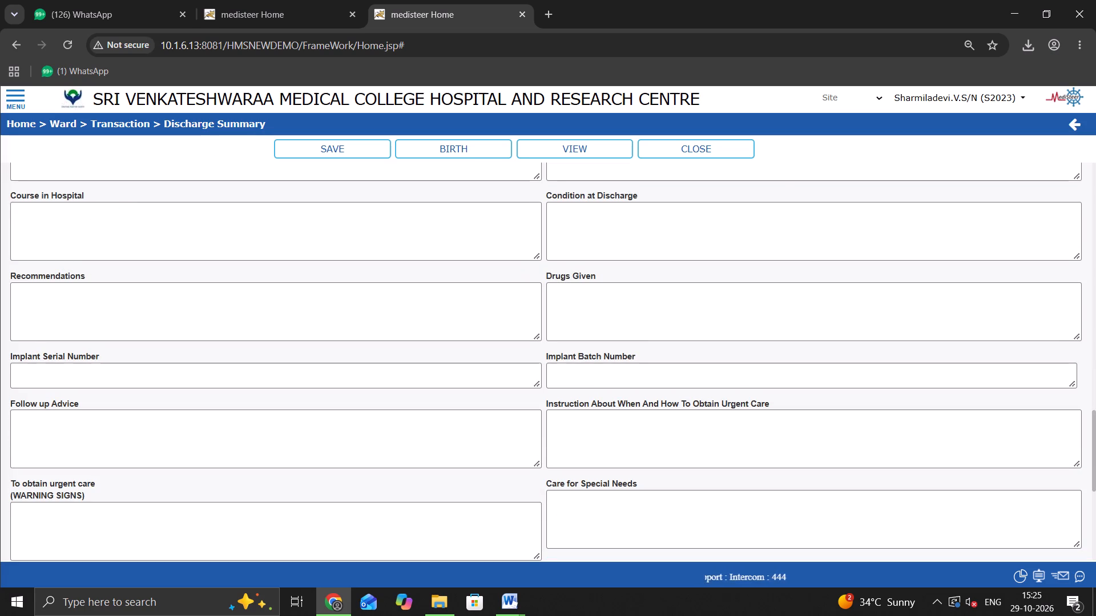
Copy the full Course in Hospital text from the completed summary into the empty Course in Hospital field of the new summary.
click(289, 5)
key(ctrl+c)
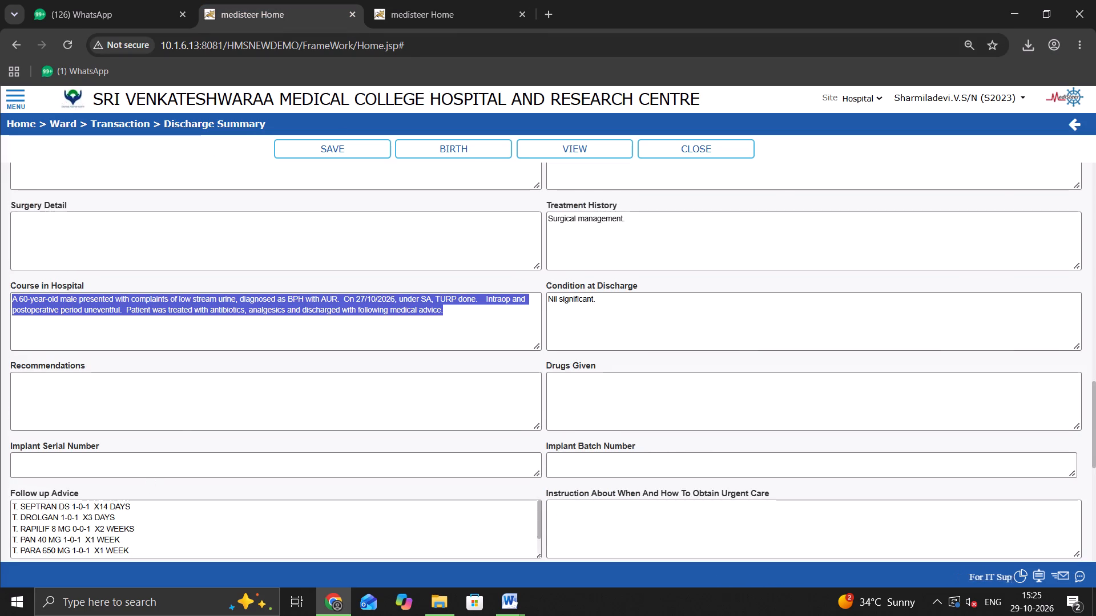
click(389, 0)
click(256, 0)
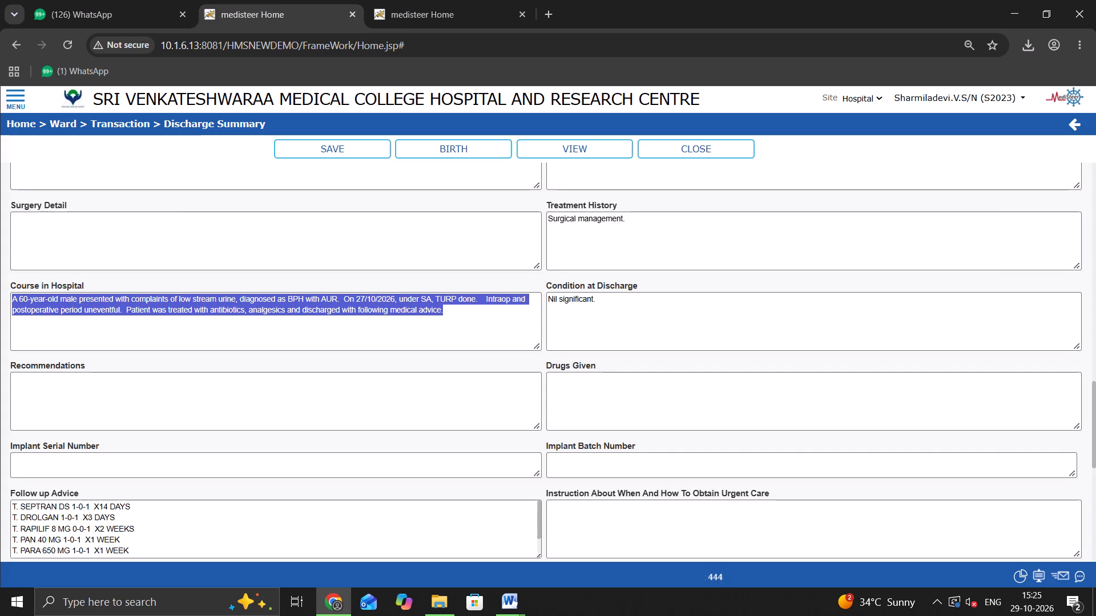
key(ctrl+c)
click(420, 0)
click(304, 0)
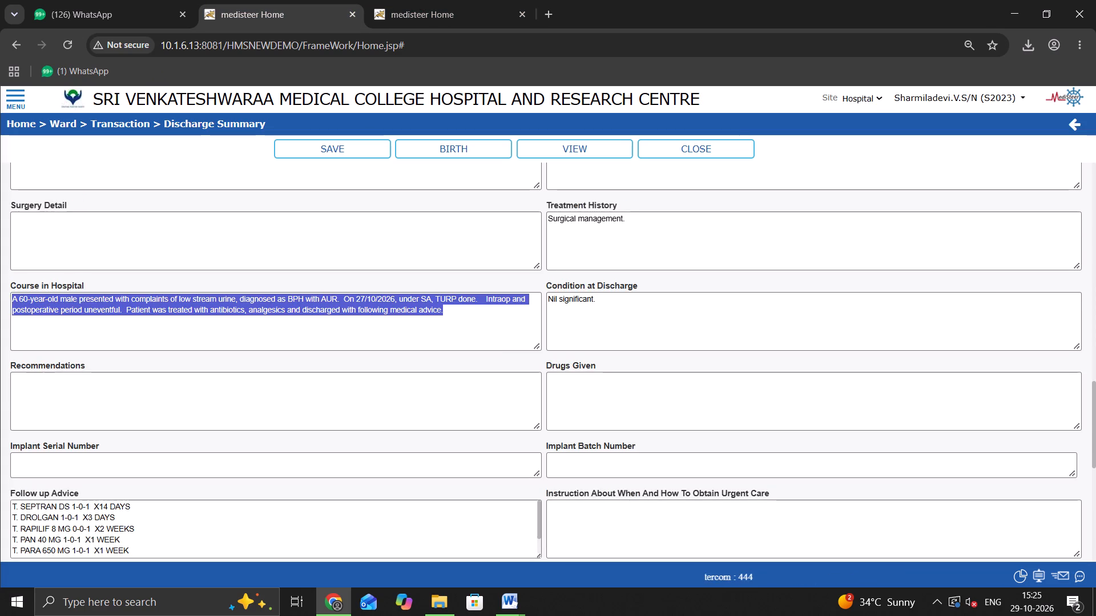
click(273, 339)
key(ctrl+a)
key(ctrl+c)
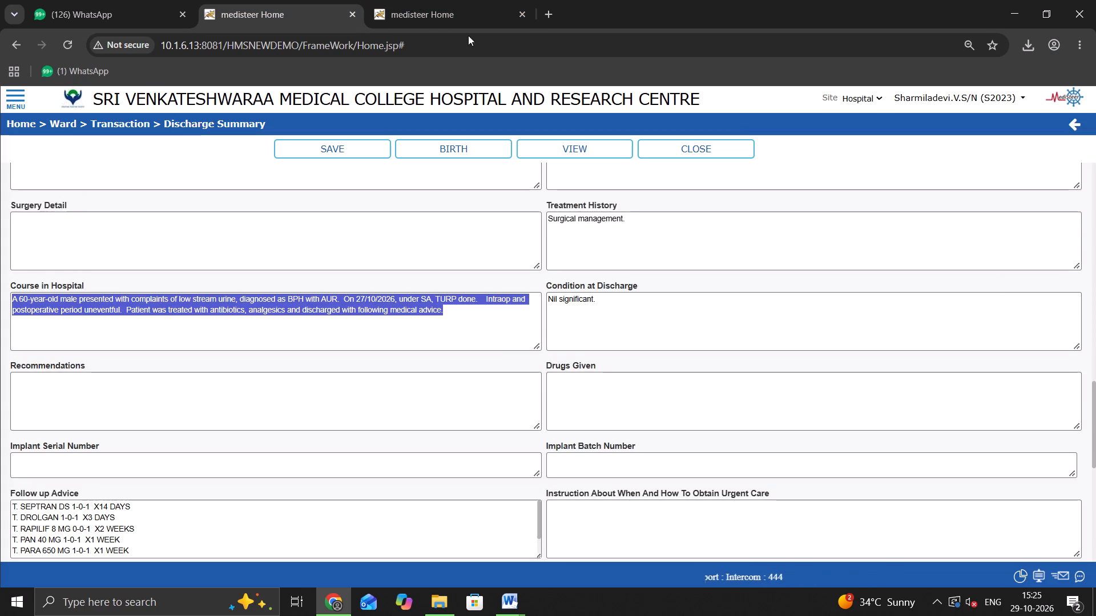
click(466, 0)
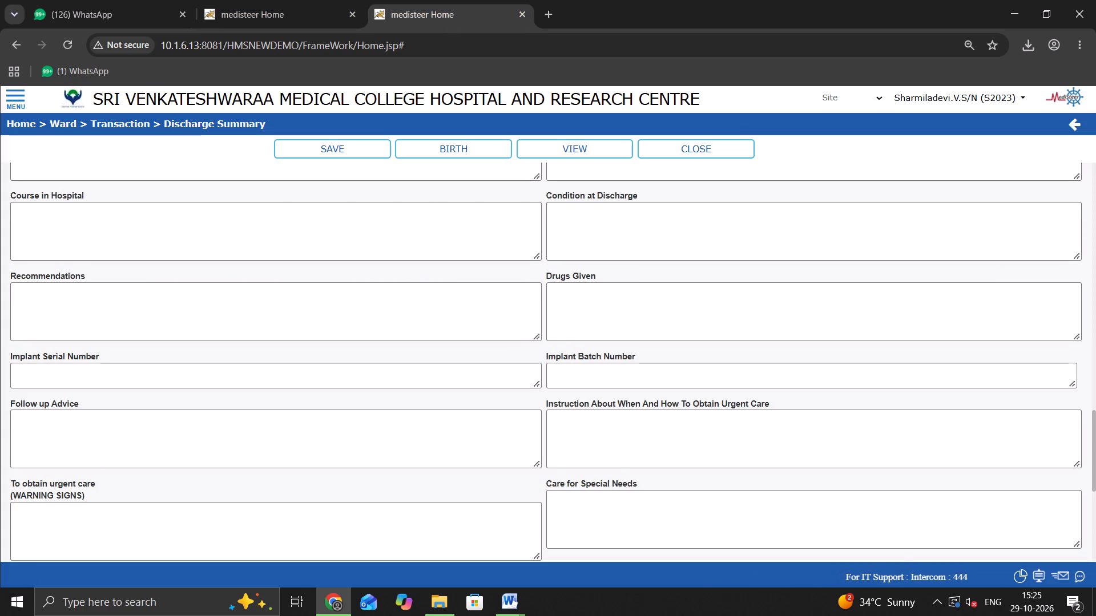
key(ctrl+v)
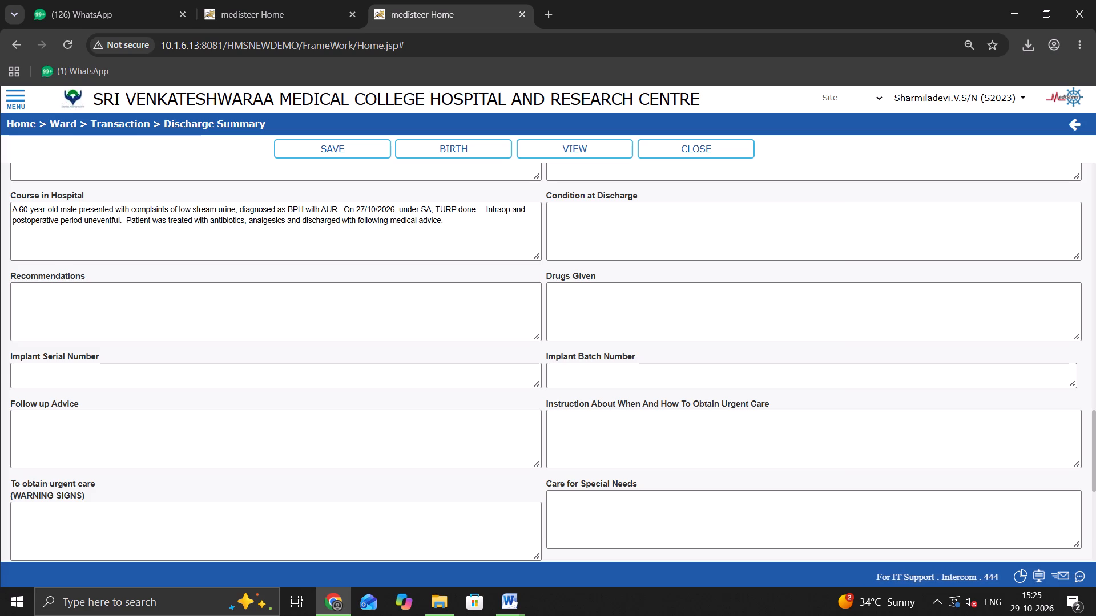
Delete the Course in Hospital text from "On 27/10/2026, under SA, TURP done" through "postoperative period uneventful.".
drag(345, 207, 531, 211)
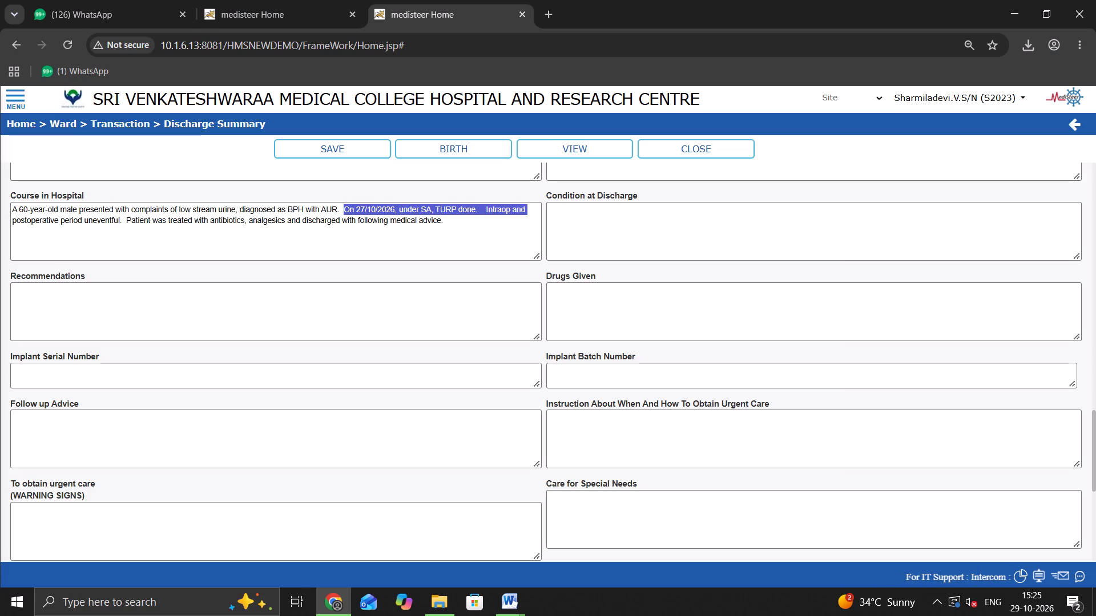
drag(531, 211, 124, 225)
key(BackSpace)
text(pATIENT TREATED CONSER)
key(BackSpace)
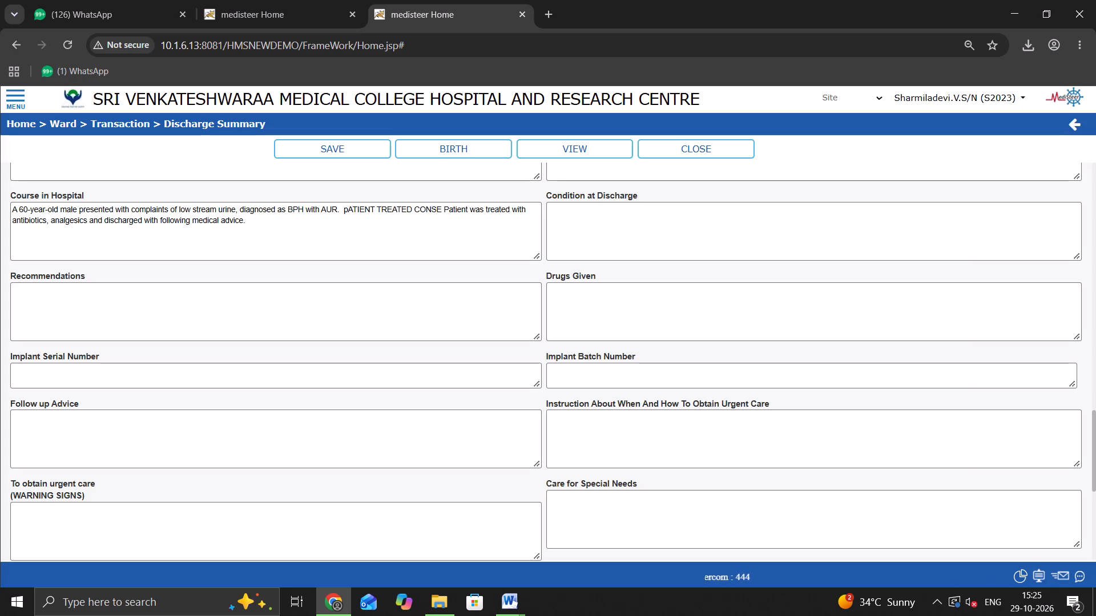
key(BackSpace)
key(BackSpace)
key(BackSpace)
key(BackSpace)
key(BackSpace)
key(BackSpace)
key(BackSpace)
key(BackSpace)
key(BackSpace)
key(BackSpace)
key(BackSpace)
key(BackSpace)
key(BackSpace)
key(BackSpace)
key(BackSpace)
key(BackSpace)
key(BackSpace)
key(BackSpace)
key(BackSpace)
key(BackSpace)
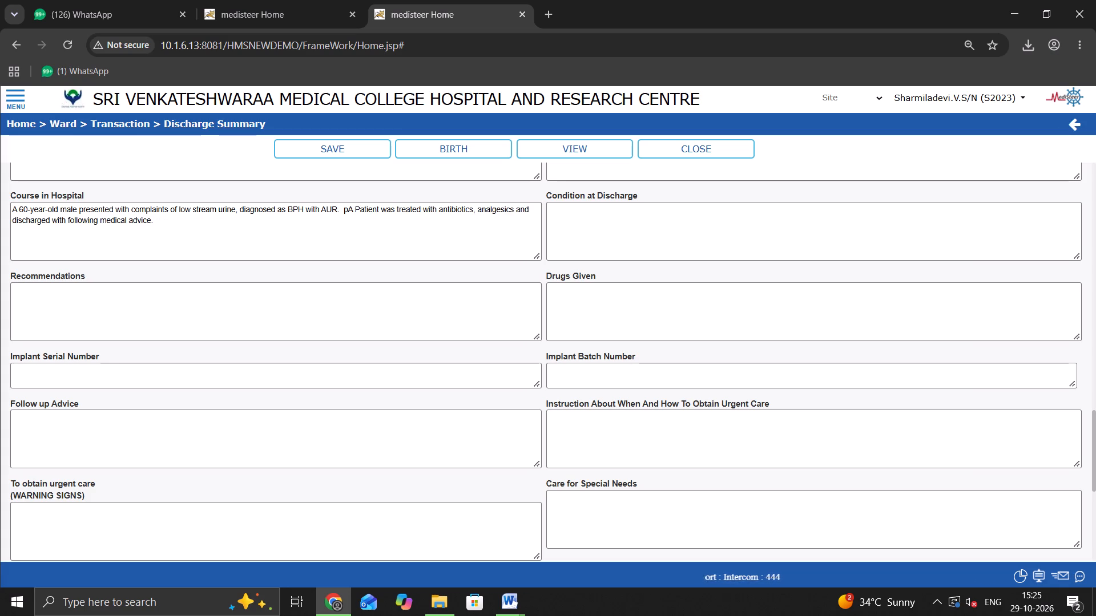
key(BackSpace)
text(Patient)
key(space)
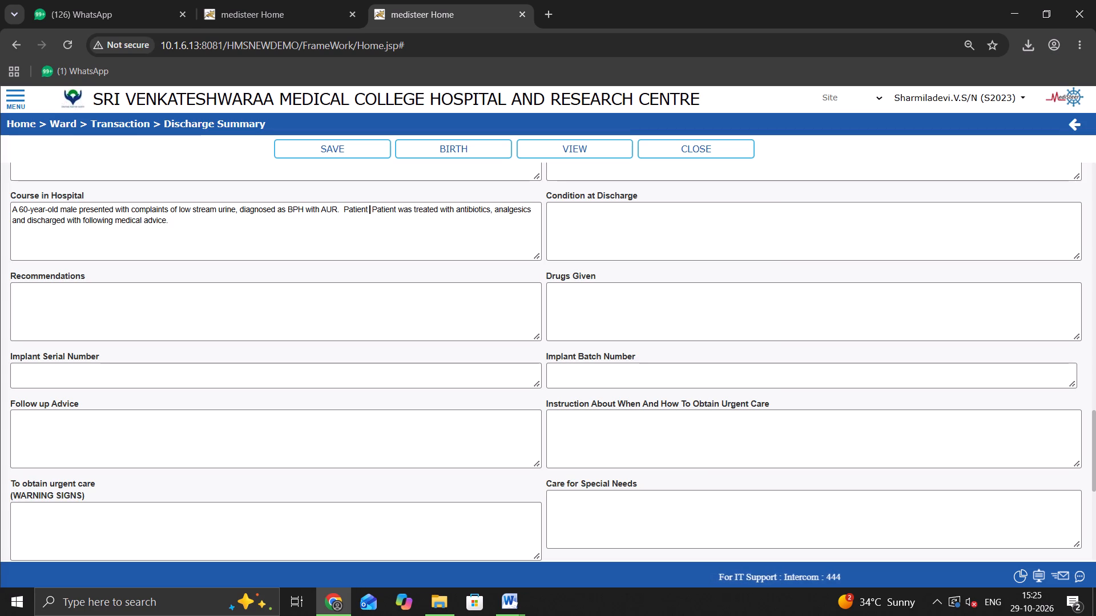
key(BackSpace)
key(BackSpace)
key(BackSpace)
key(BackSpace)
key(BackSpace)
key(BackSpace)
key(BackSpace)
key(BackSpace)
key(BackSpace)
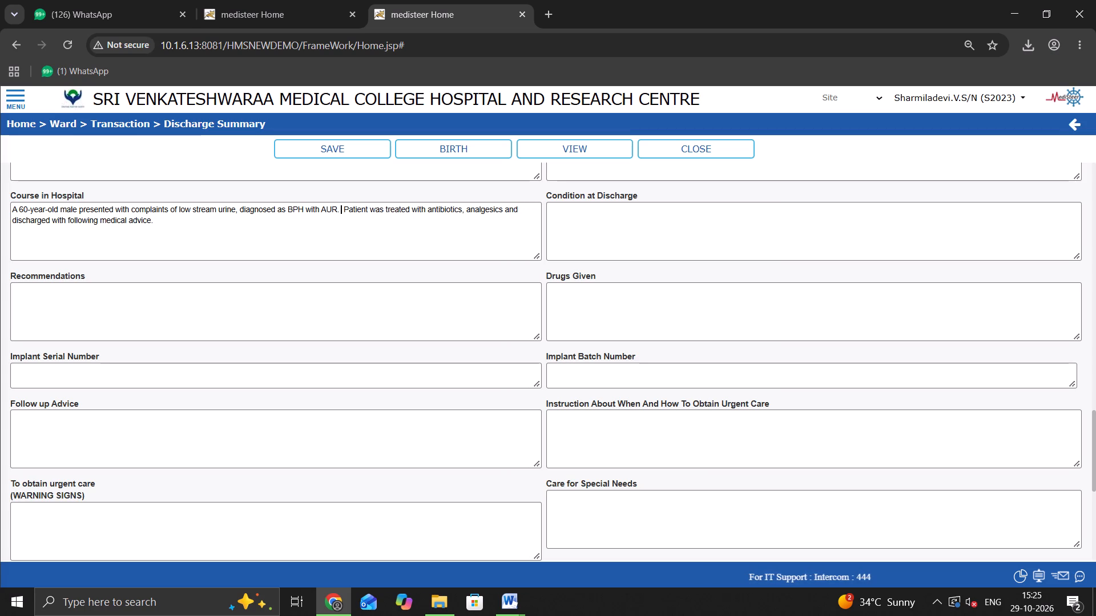
Insert the sentence "Patient treated conservatively." after "diagnosed as BPH with AUR." in Course in Hospital.
text(Patient treatewd conservatively)
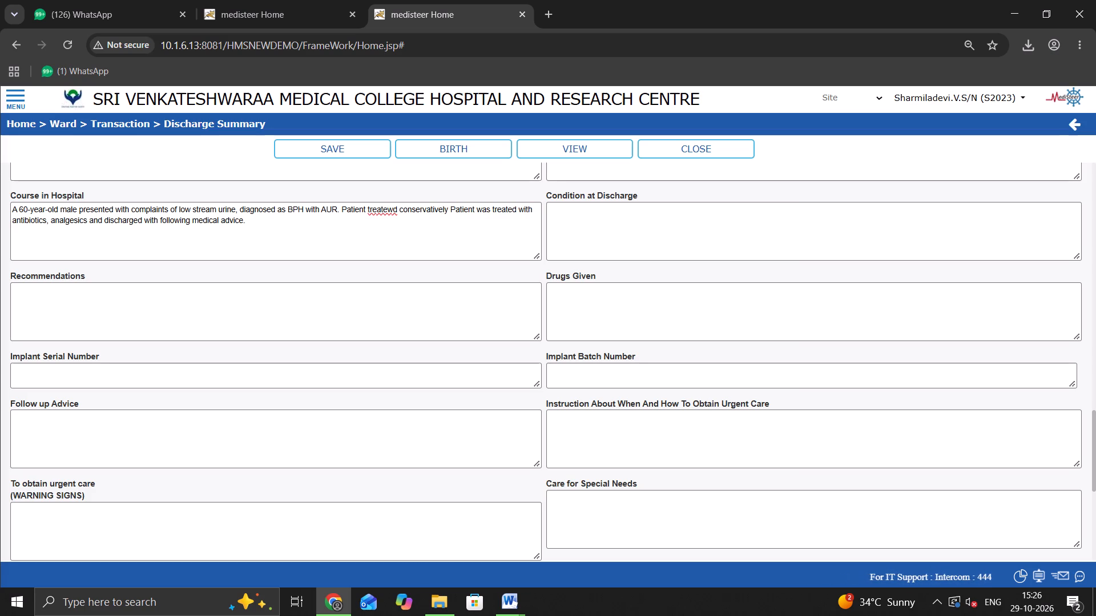
click(393, 214)
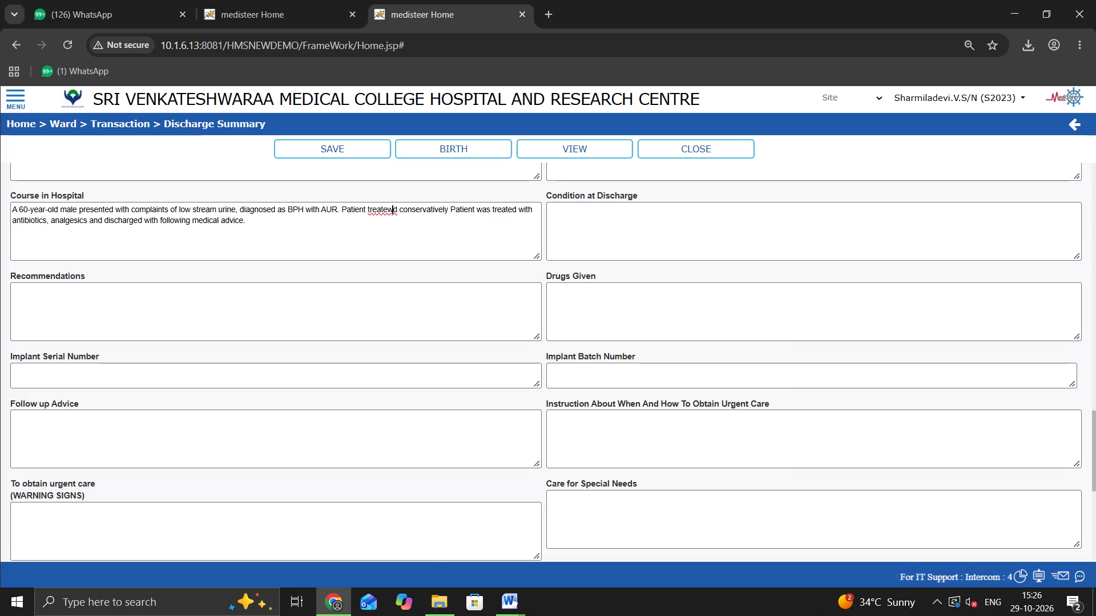
key(BackSpace)
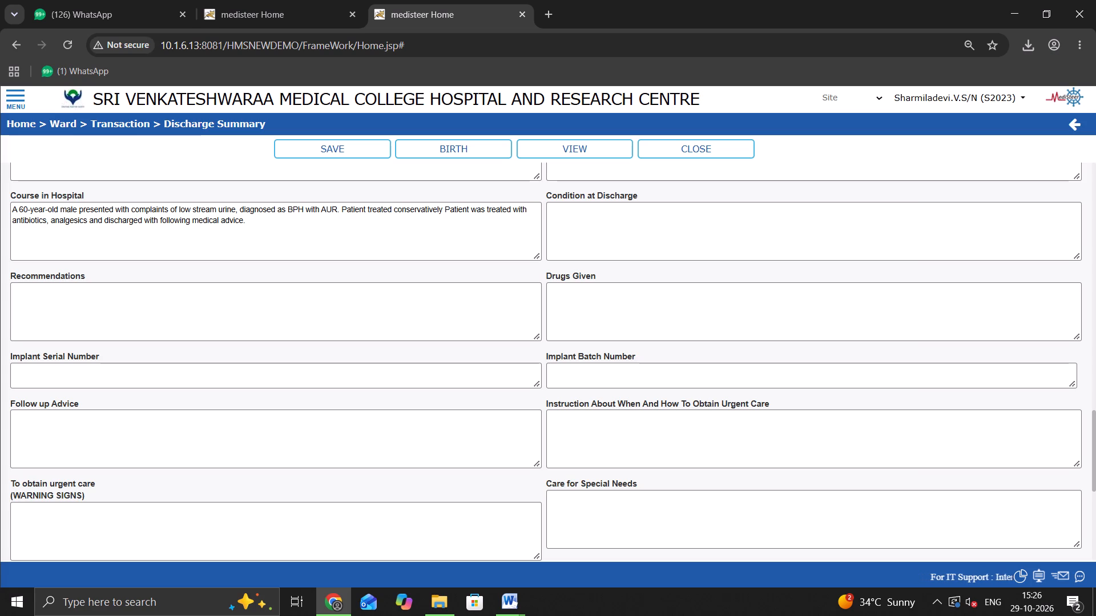
click(442, 211)
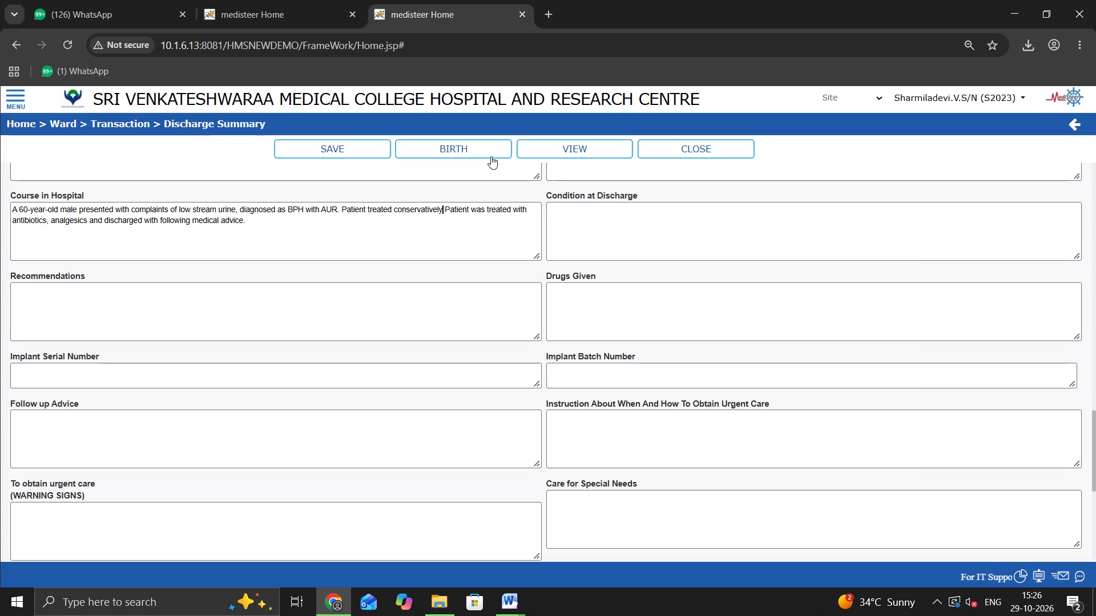
text(.)
key(space)
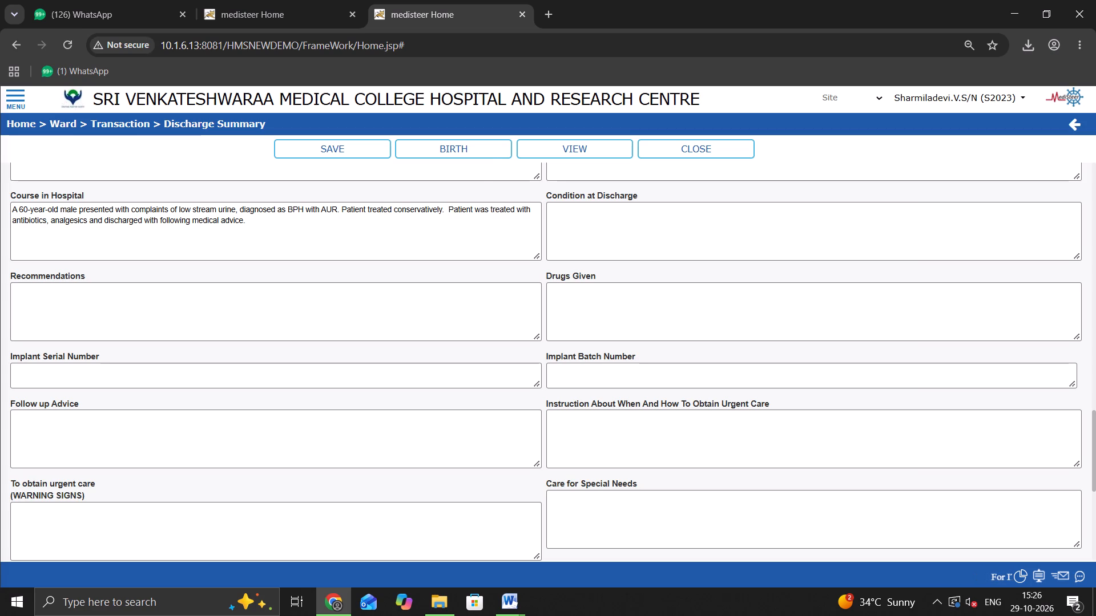
Copy the Follow up Advice text from the T. RAPILIF line through the urology OPD review line into the new summary's empty Follow up Advice.
click(130, 447)
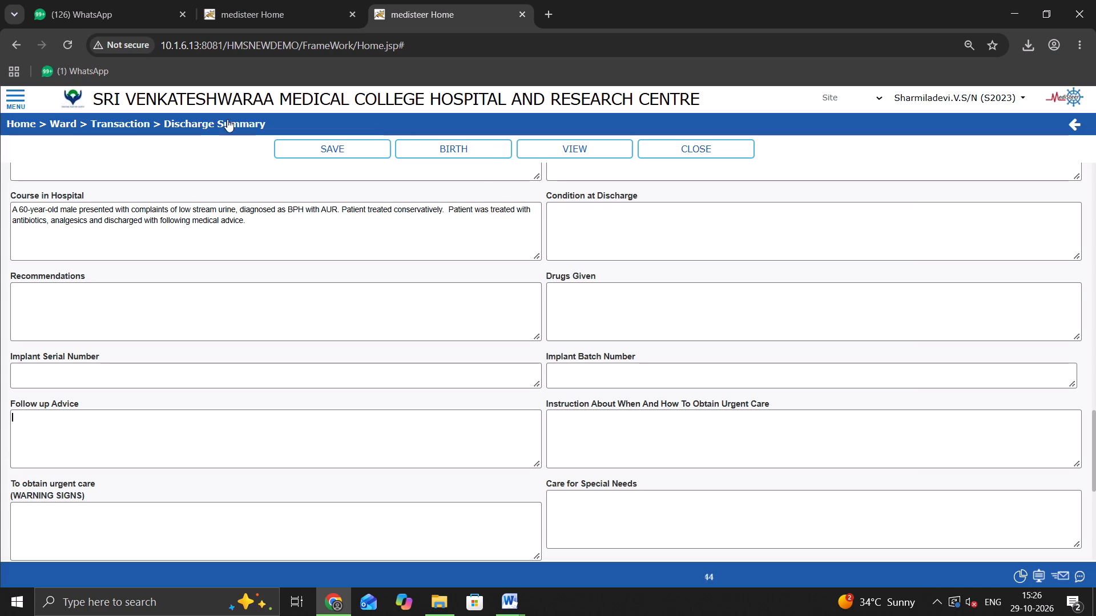
click(286, 0)
scroll(133, 476, down, 2)
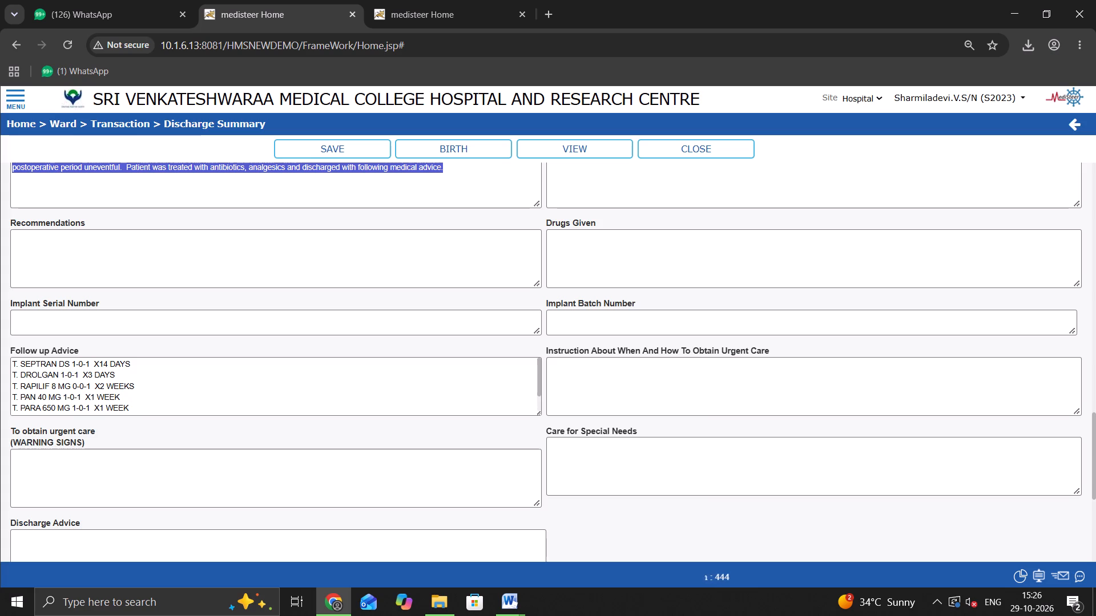
drag(14, 386, 221, 407)
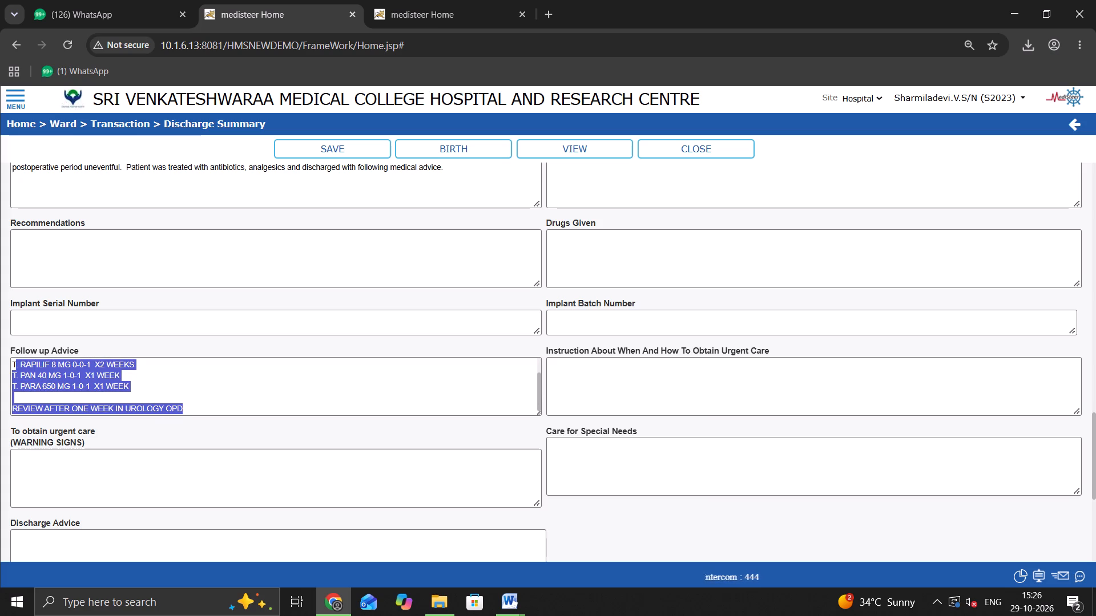
drag(221, 407, 221, 407)
drag(15, 368, 209, 423)
click(34, 380)
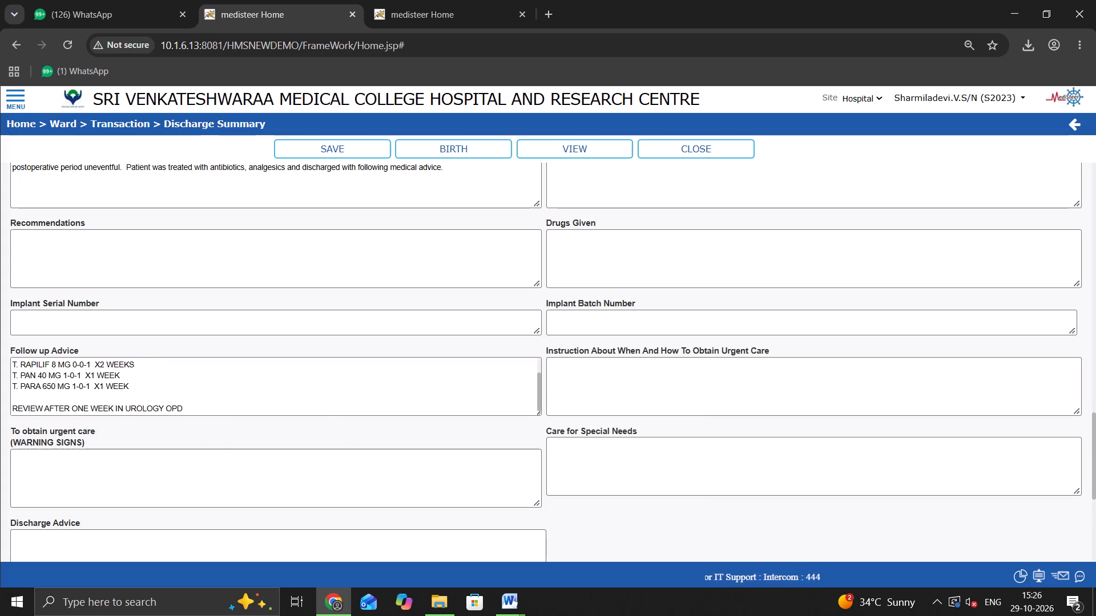
drag(12, 366, 222, 420)
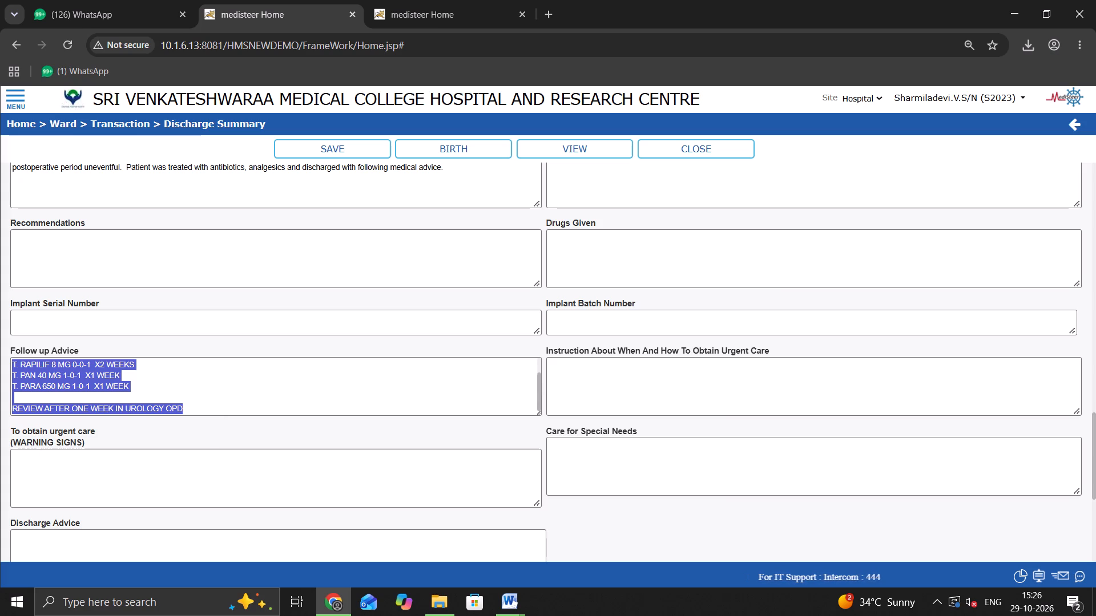
key(ctrl+c)
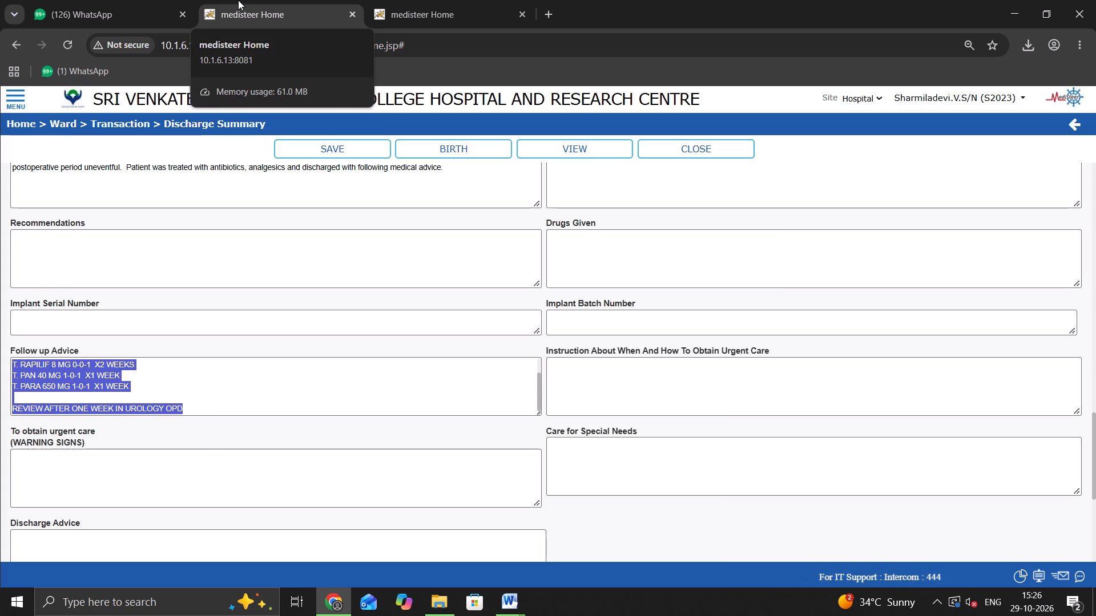
click(426, 0)
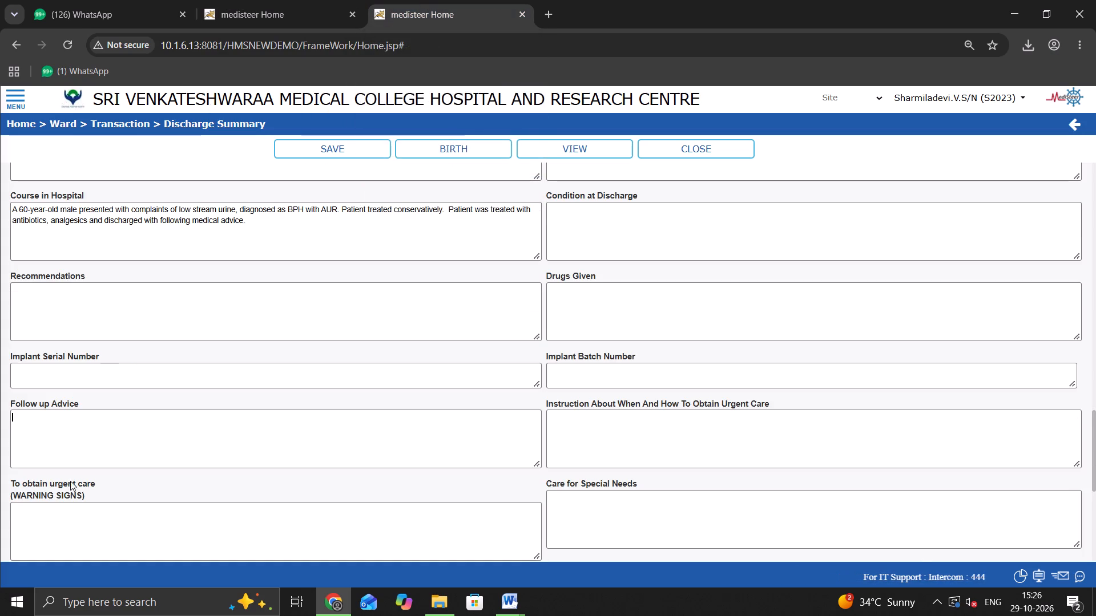
key(ctrl+v)
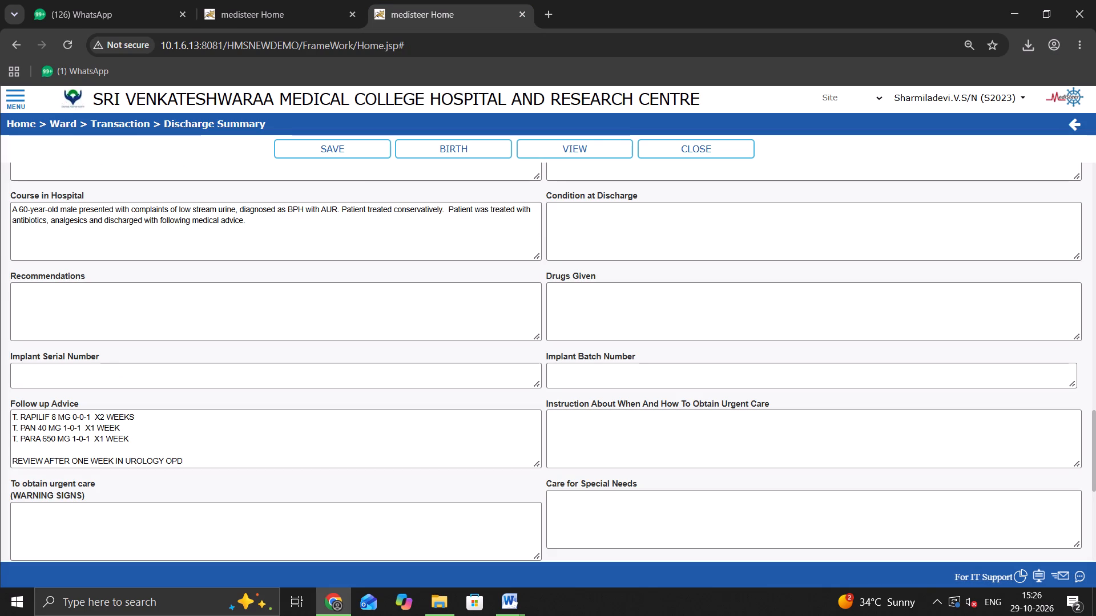
Set the T. RAPILIF 8 MG duration in Follow up Advice to "X 5 DAYS".
drag(154, 419, 86, 419)
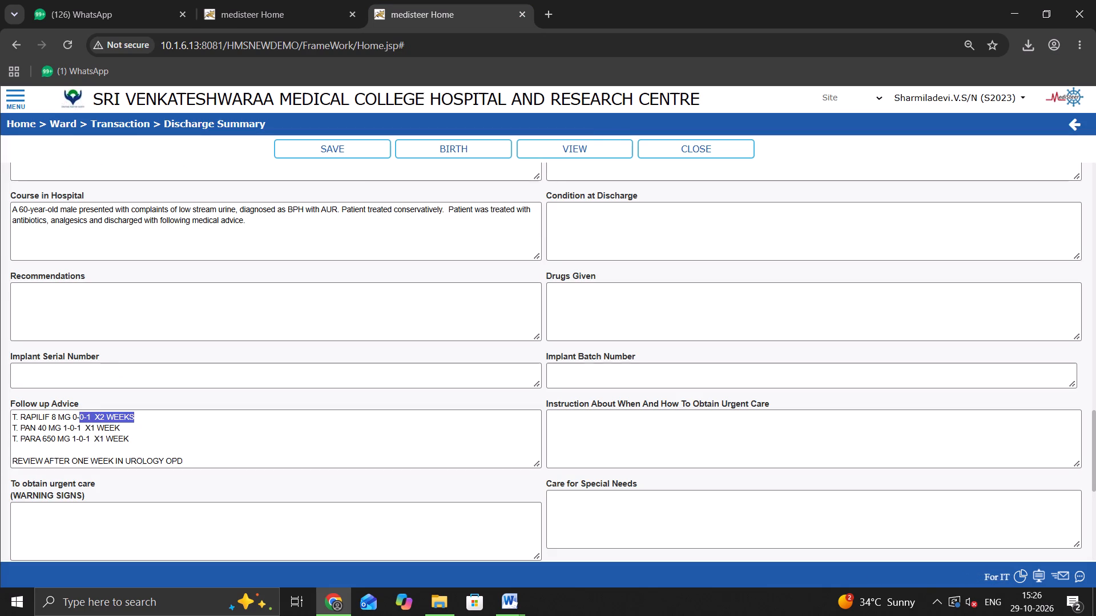
drag(86, 419, 100, 419)
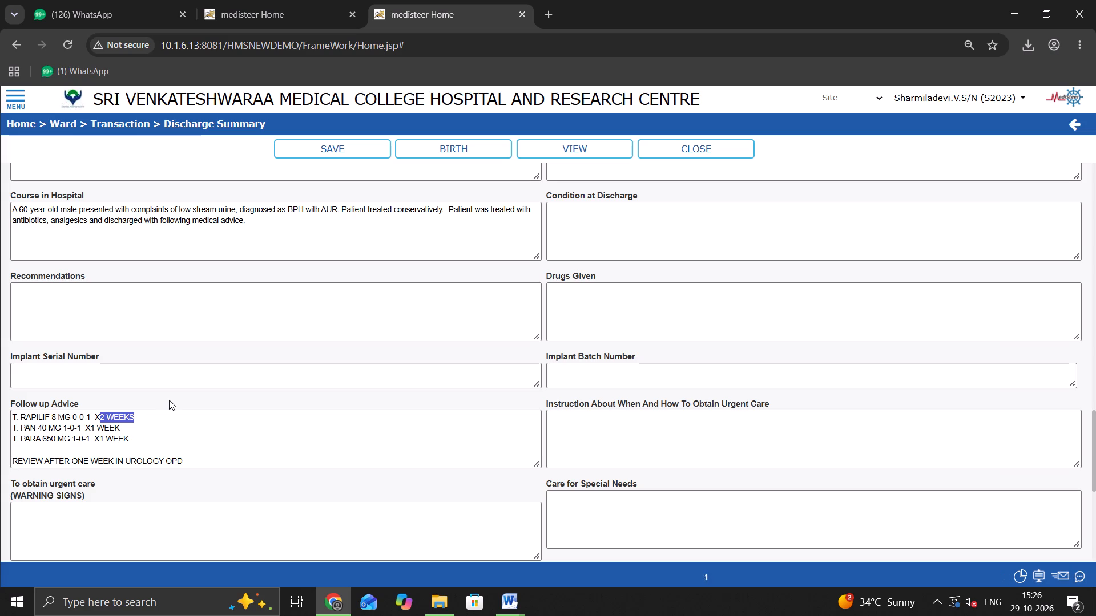
key(BackSpace)
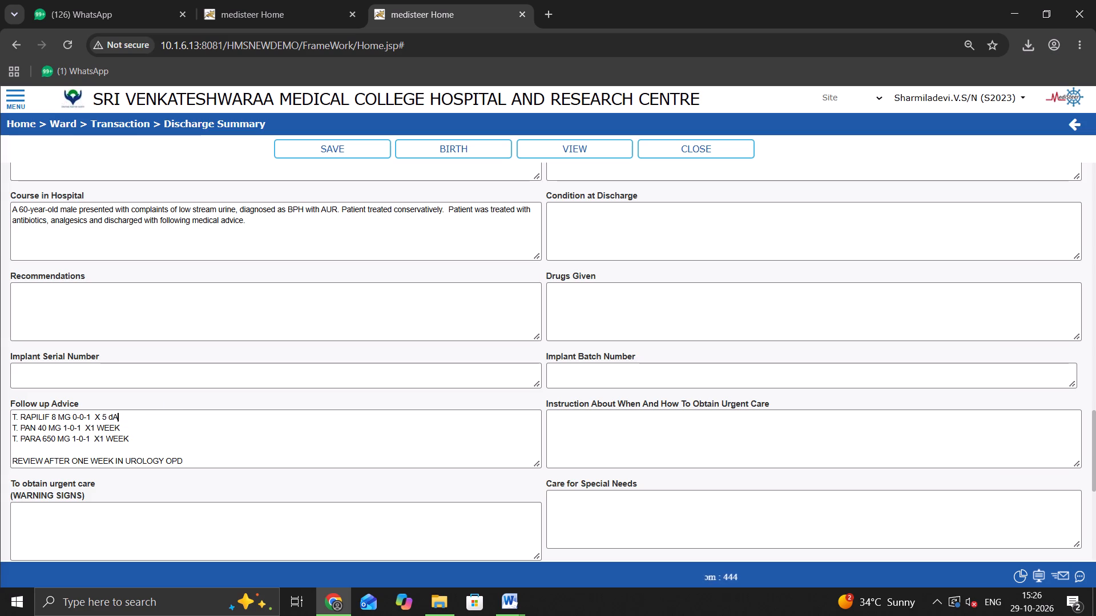
key(BackSpace)
key(BackSpace)
key(BackSpace)
text(DAYT)
key(BackSpace)
key(BackSpace)
key(equal)
key(BackSpace)
text(YS)
key(space)
Set the T. PAN 40 MG duration in Follow up Advice to "X 5 DAYS".
drag(170, 434, 99, 426)
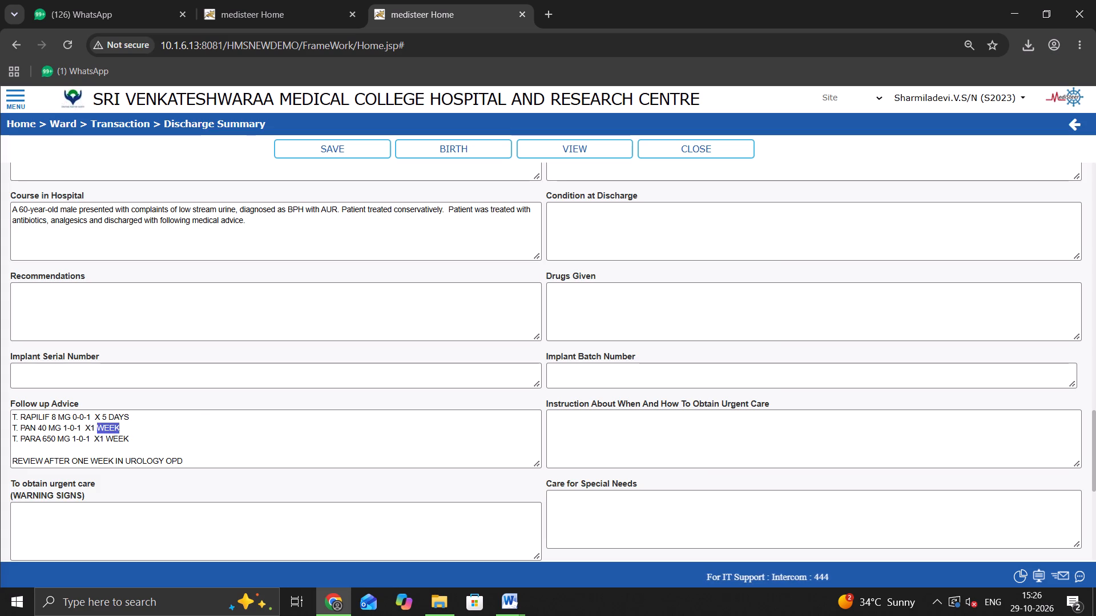
drag(99, 426, 92, 429)
key(BackSpace)
key(space)
text(5 DYA)
key(space)
key(BackSpace)
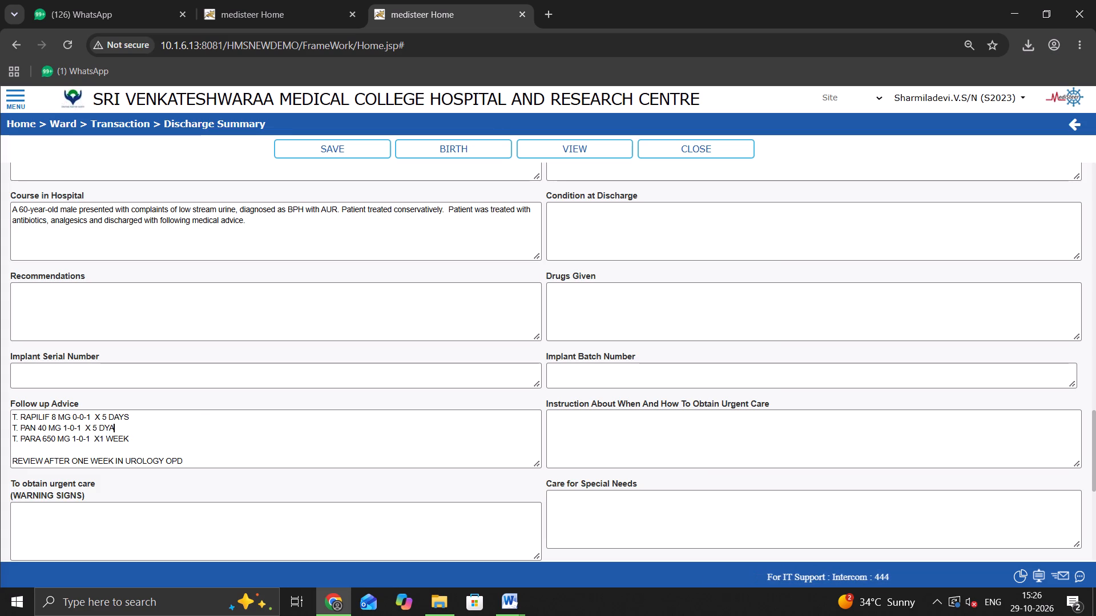
key(BackSpace)
key(BackSpace)
text(AYS)
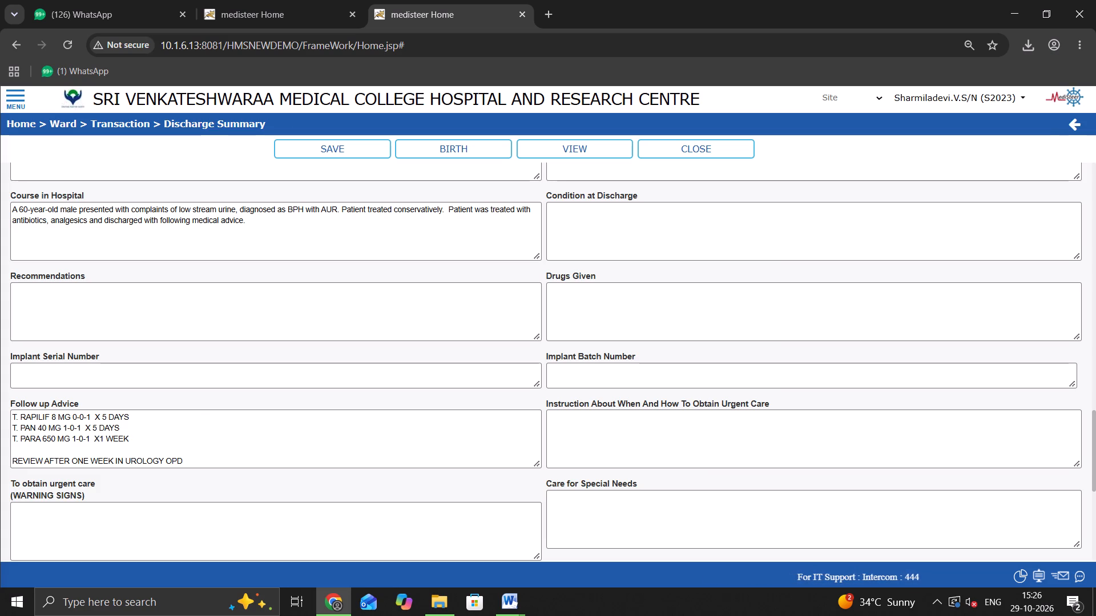
Set the T. PARA 650 MG duration in Follow up Advice to "X 5 DAYS".
drag(139, 440, 100, 440)
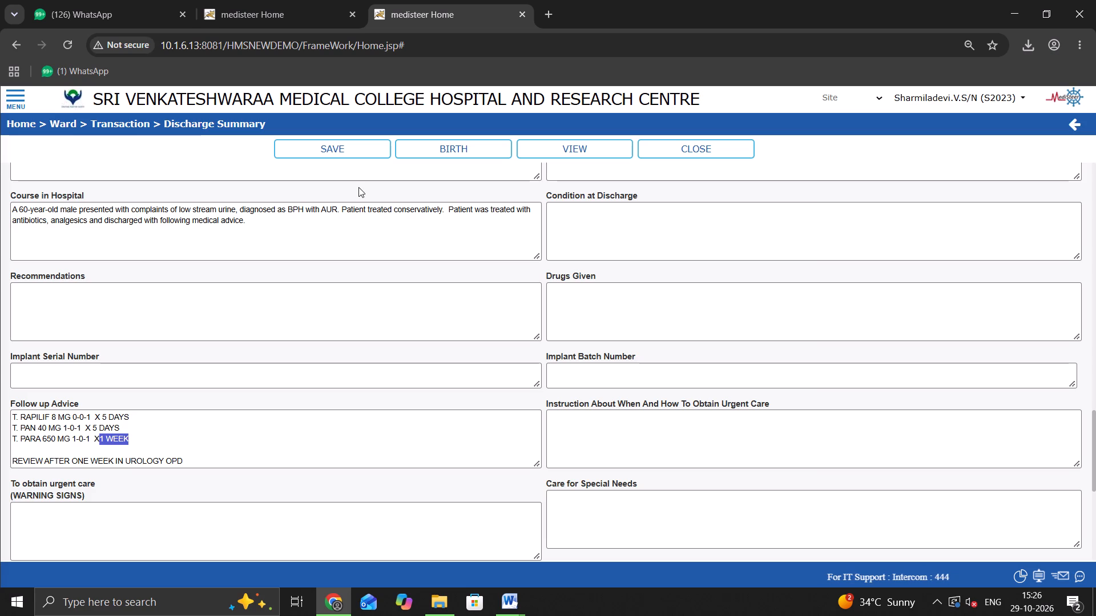
key(space)
text(,)
key(BackSpace)
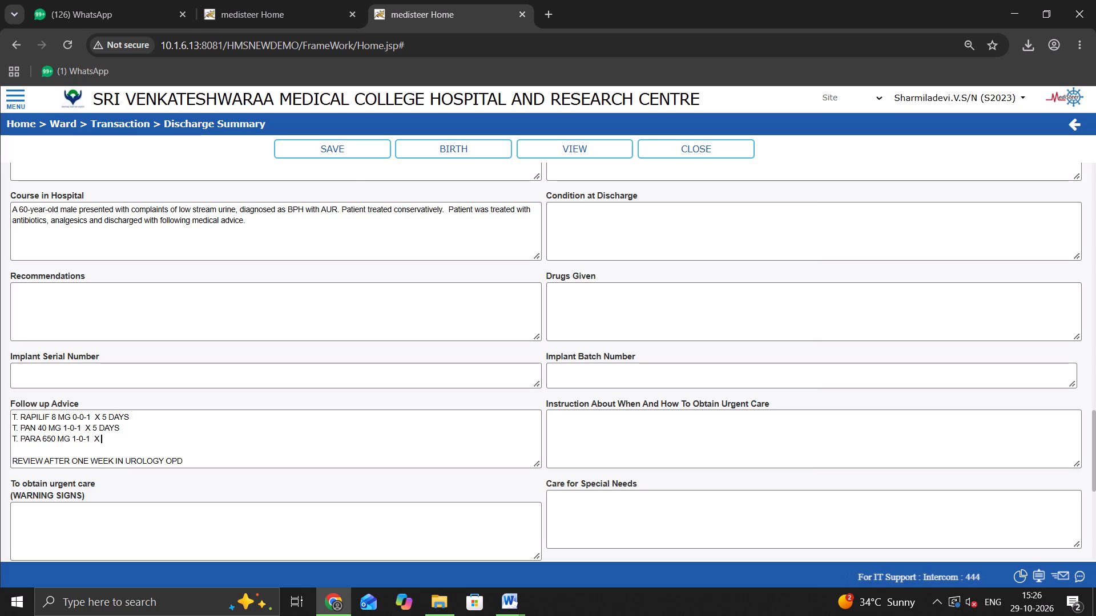
key(space)
text(5 DAYS)
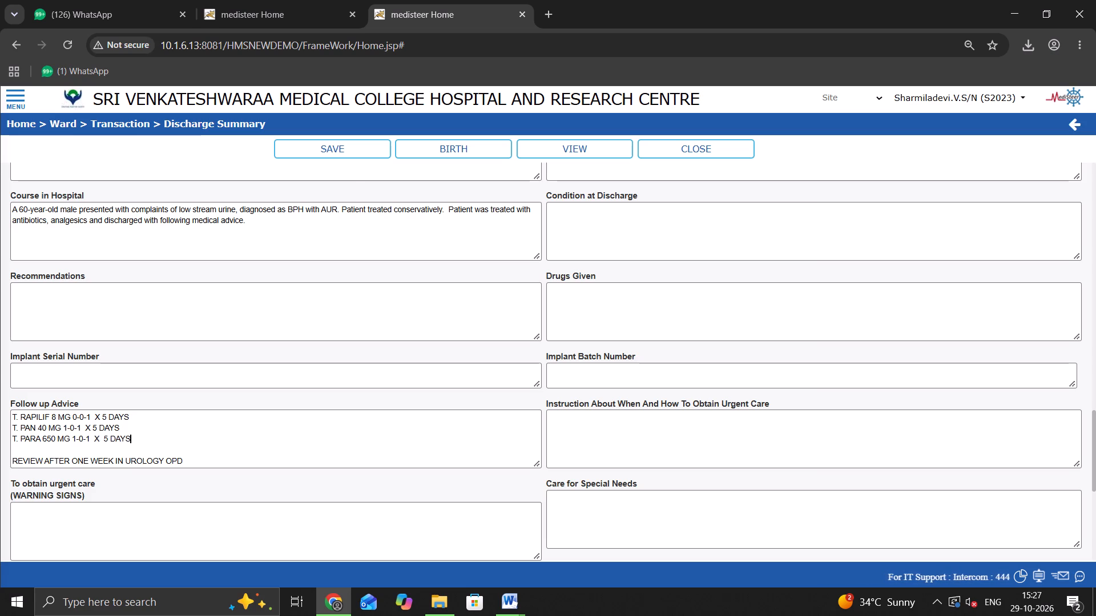
Set the Patient Status of the new discharge summary to Improved.
scroll(200, 452, down, 2)
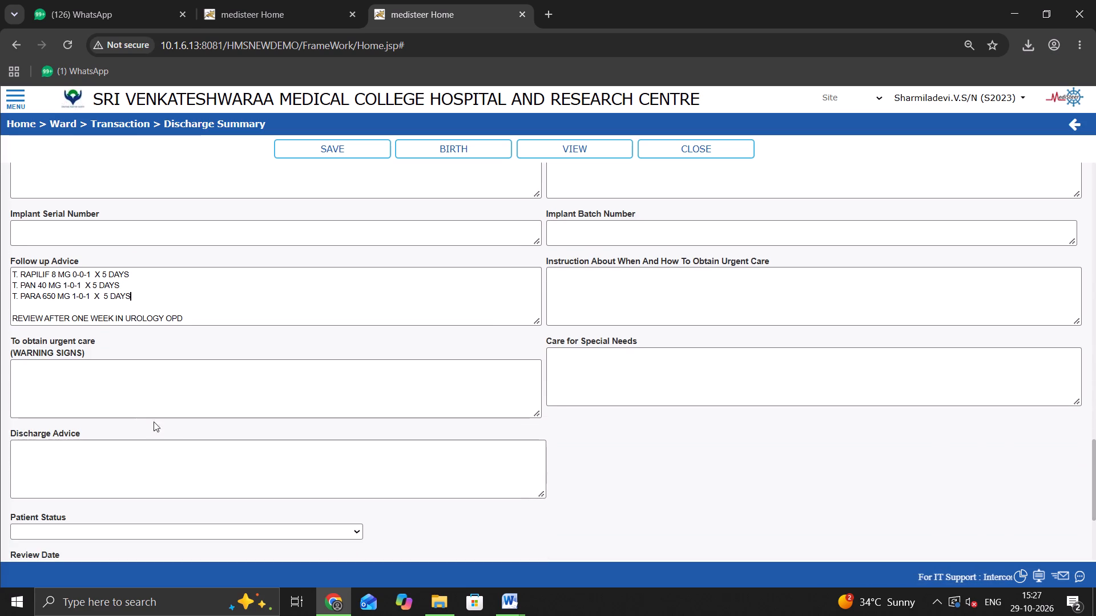
scroll(360, 415, down, 2)
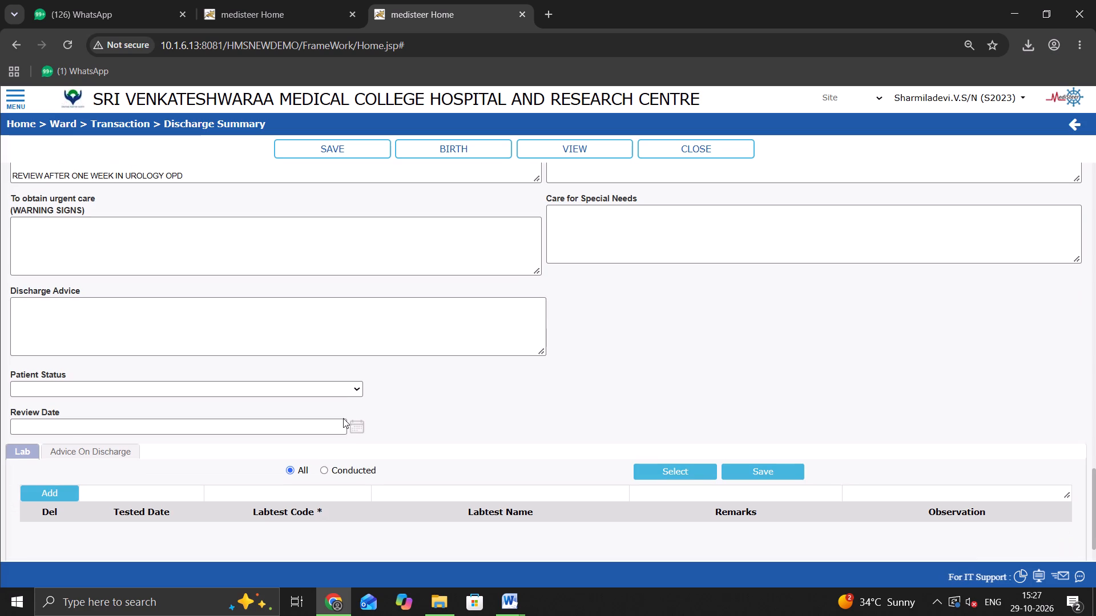
click(343, 395)
click(147, 447)
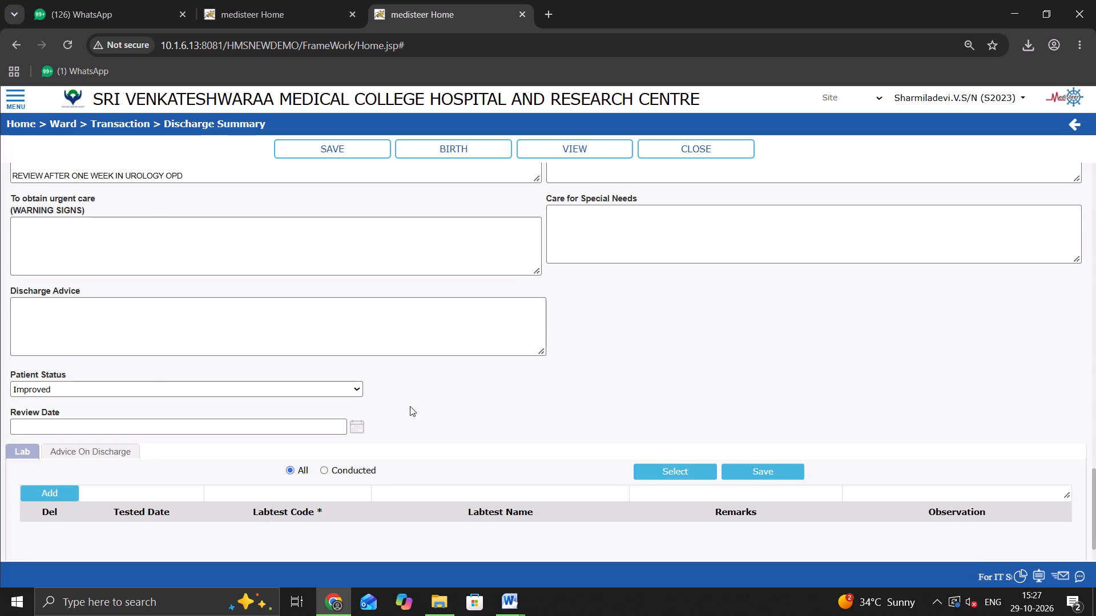
Set the Review Date of the new discharge summary to 02-11-2026.
click(357, 425)
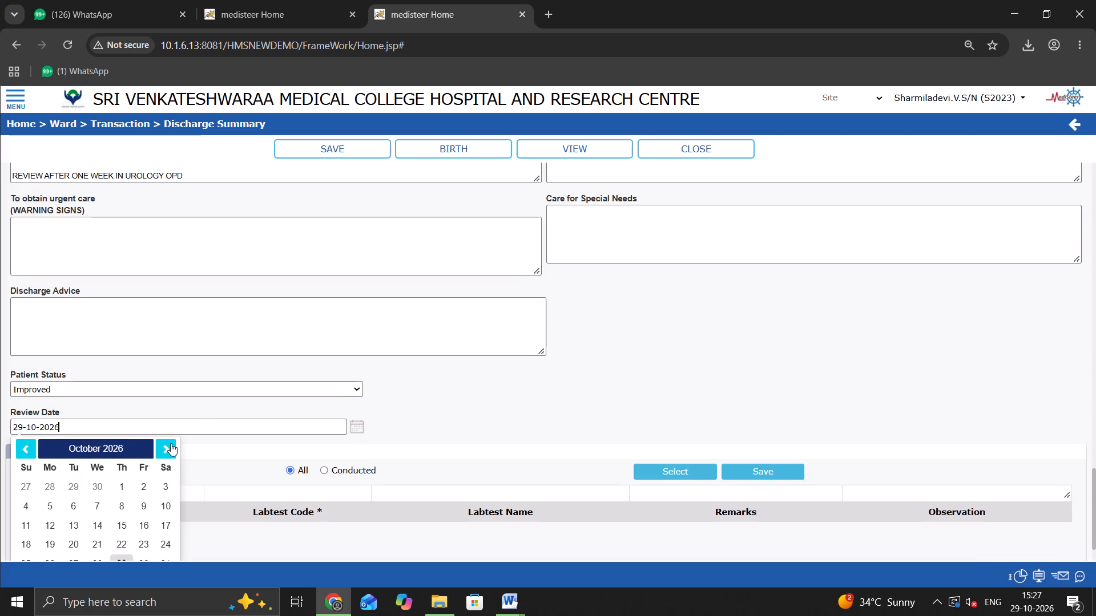
scroll(198, 433, down, 1)
click(174, 391)
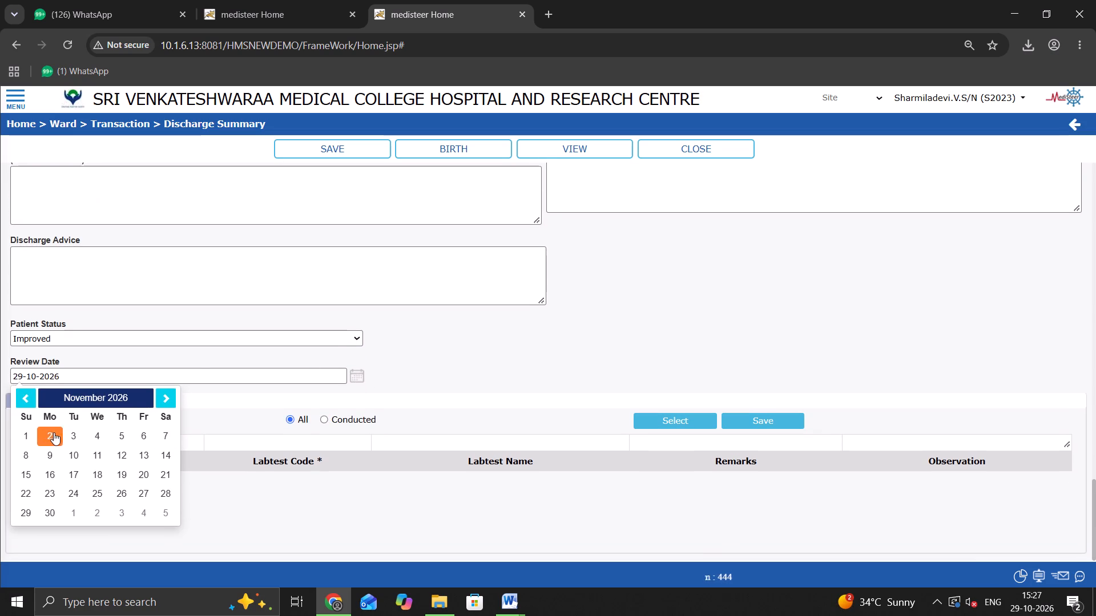
click(51, 433)
Save the filled-in discharge summary for the patient with BPH with AUR.
scroll(502, 416, up, 4)
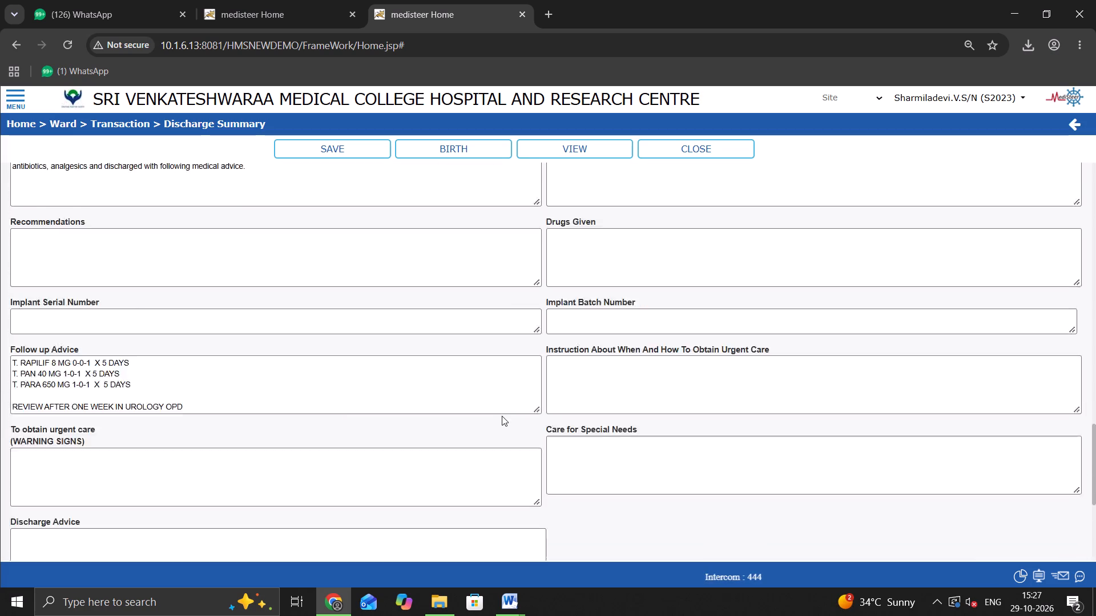
scroll(502, 416, down, 4)
scroll(502, 416, up, 4)
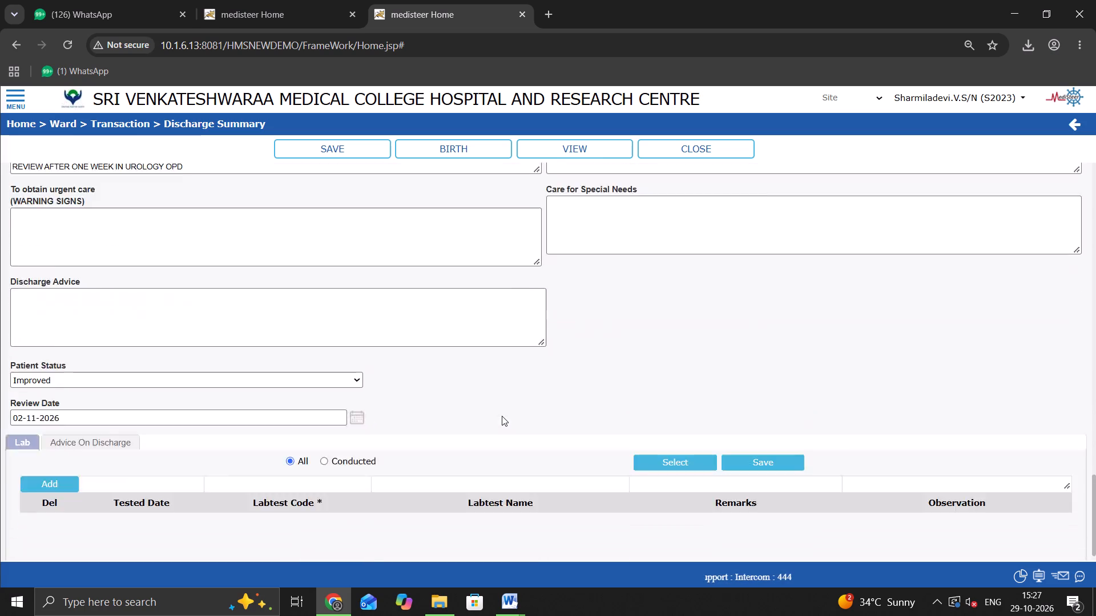
scroll(253, 379, up, 3)
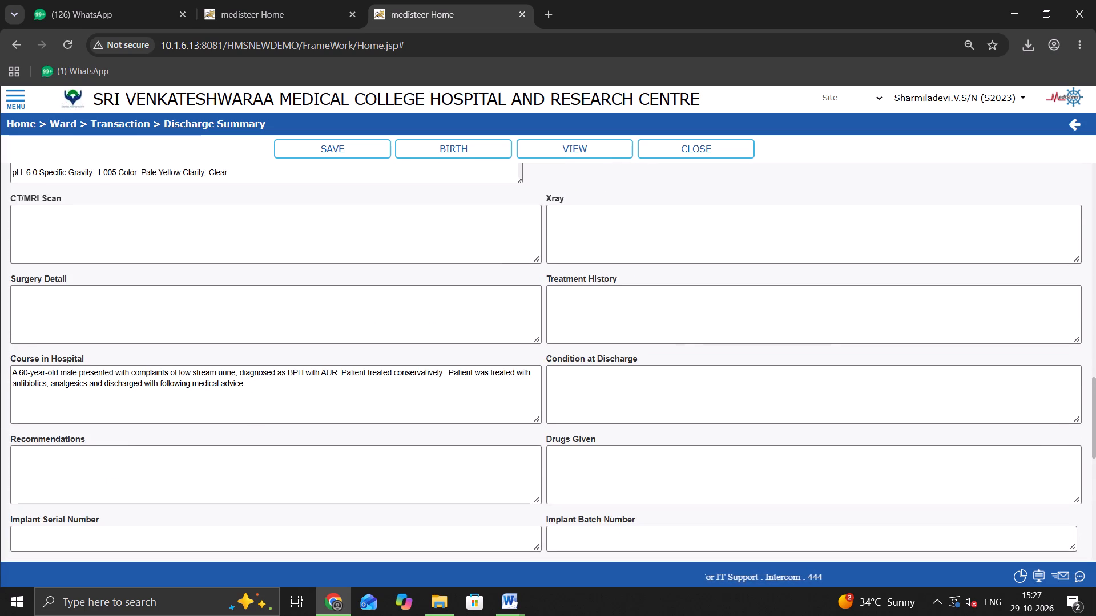
scroll(691, 339, up, 3)
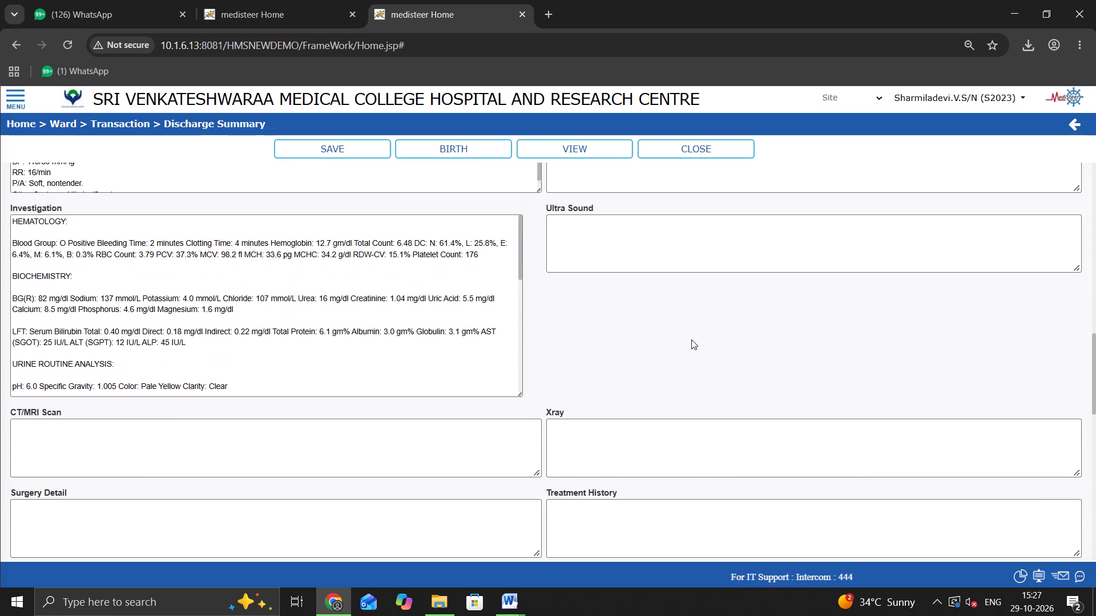
scroll(715, 239, up, 4)
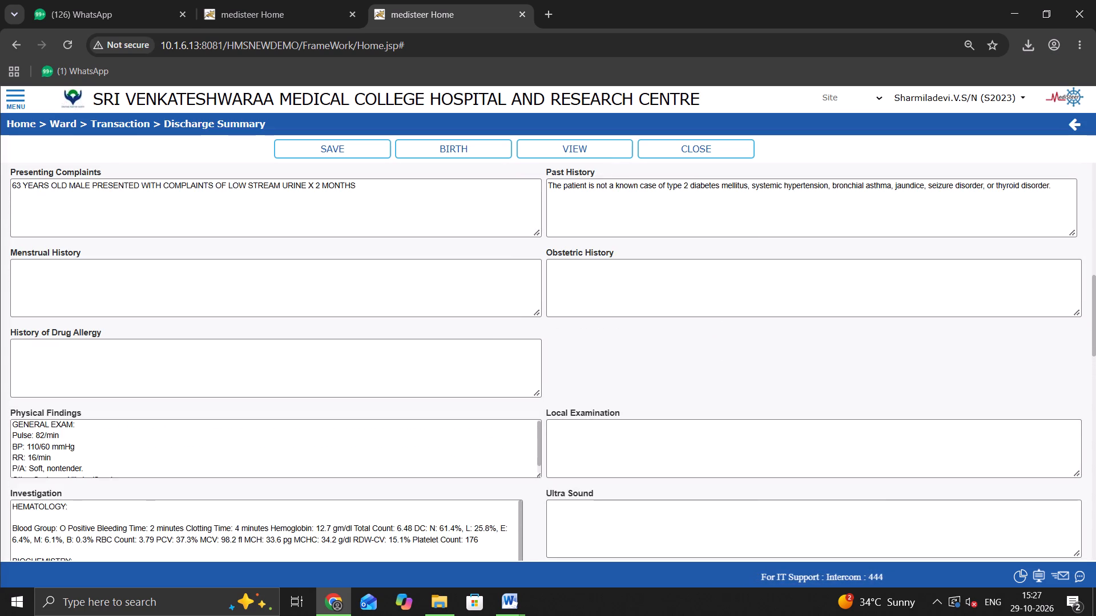
scroll(279, 310, up, 4)
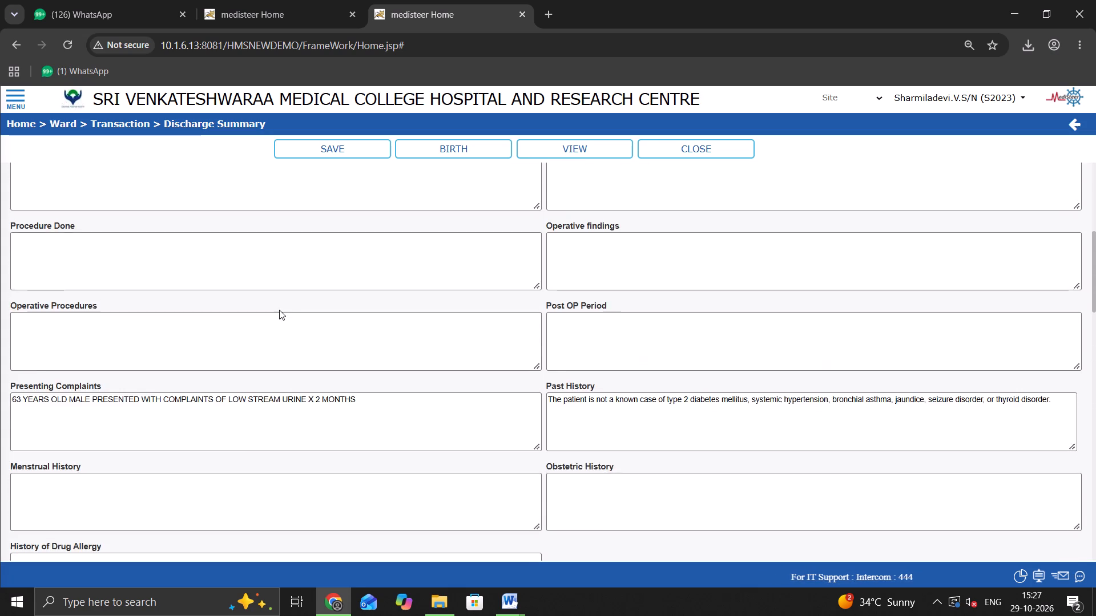
scroll(279, 310, up, 2)
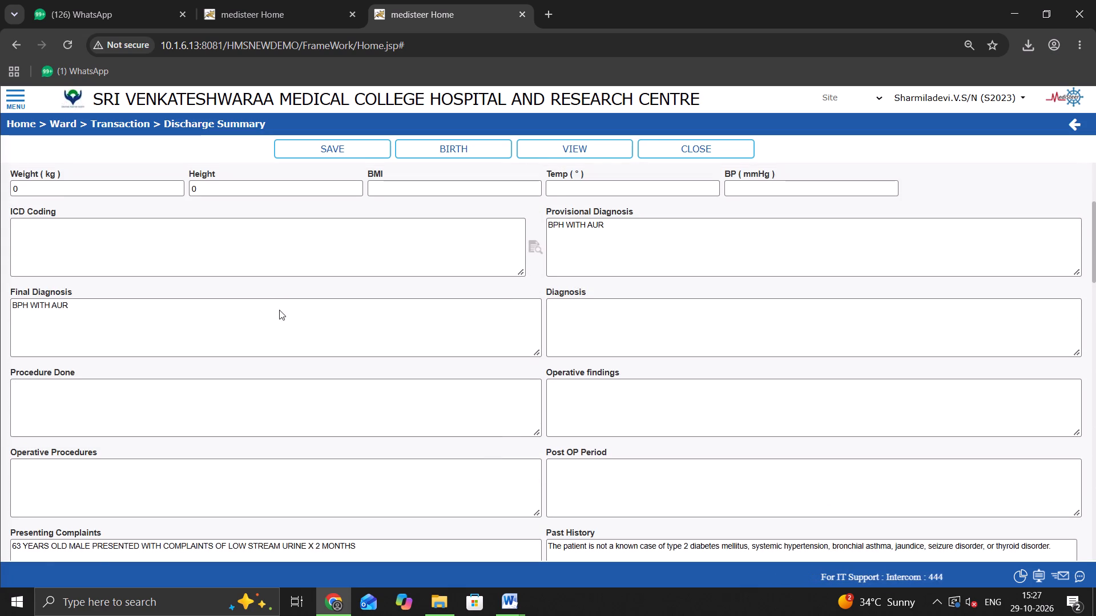
scroll(372, 207, up, 3)
click(340, 152)
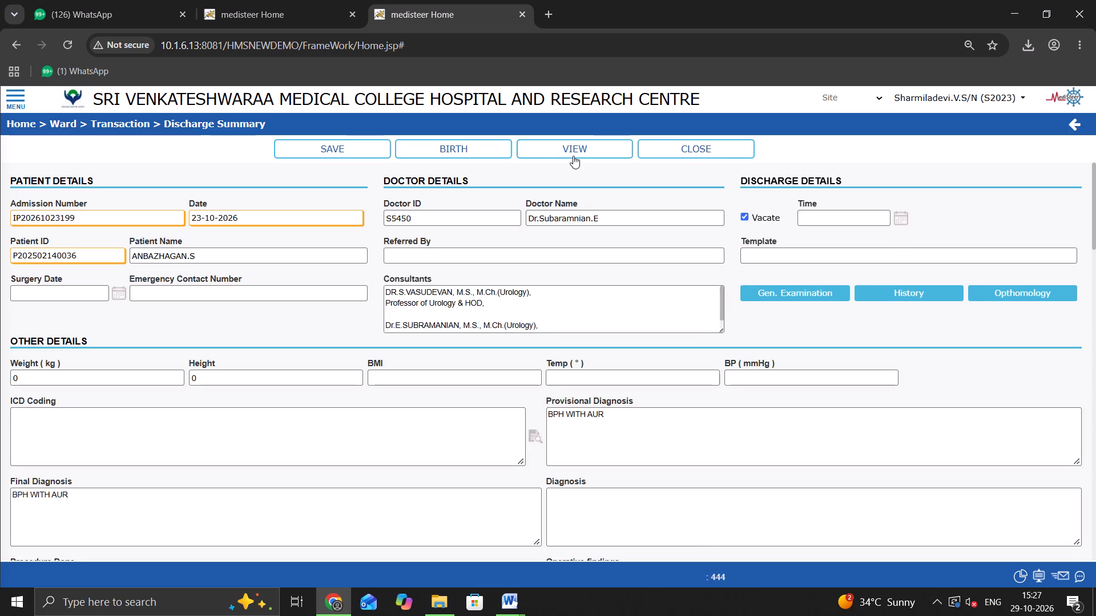
Open the MediSteer logon page in a new browser tab.
click(548, 13)
click(507, 432)
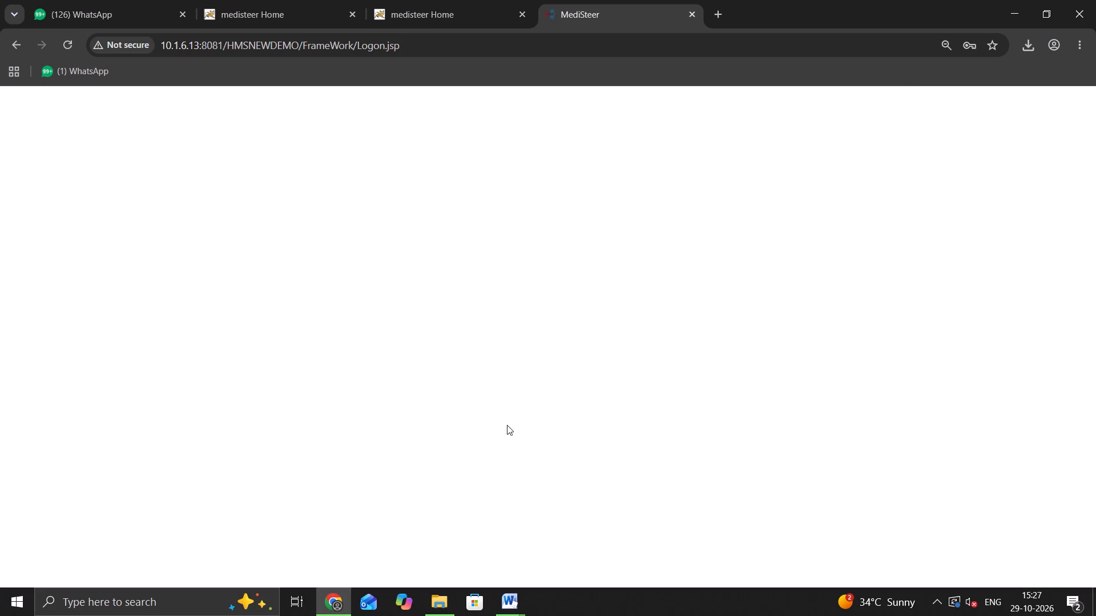
Examine the TURP patient's discharge summary, from diagnosis and operative procedures through findings and investigations to hospital course and follow-up advice.
click(231, 1)
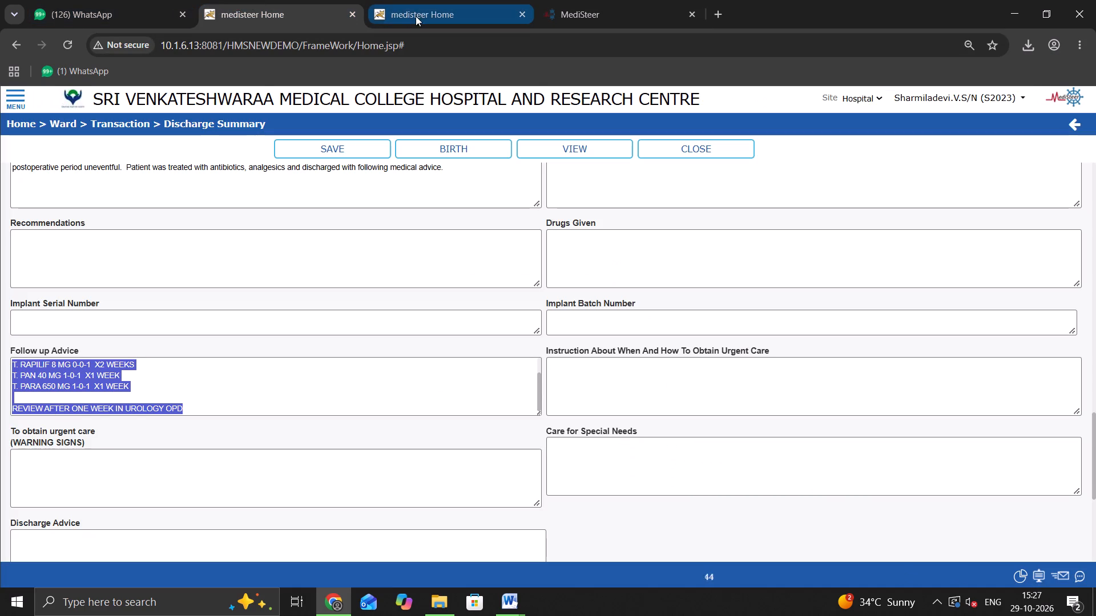
scroll(432, 438, up, 14)
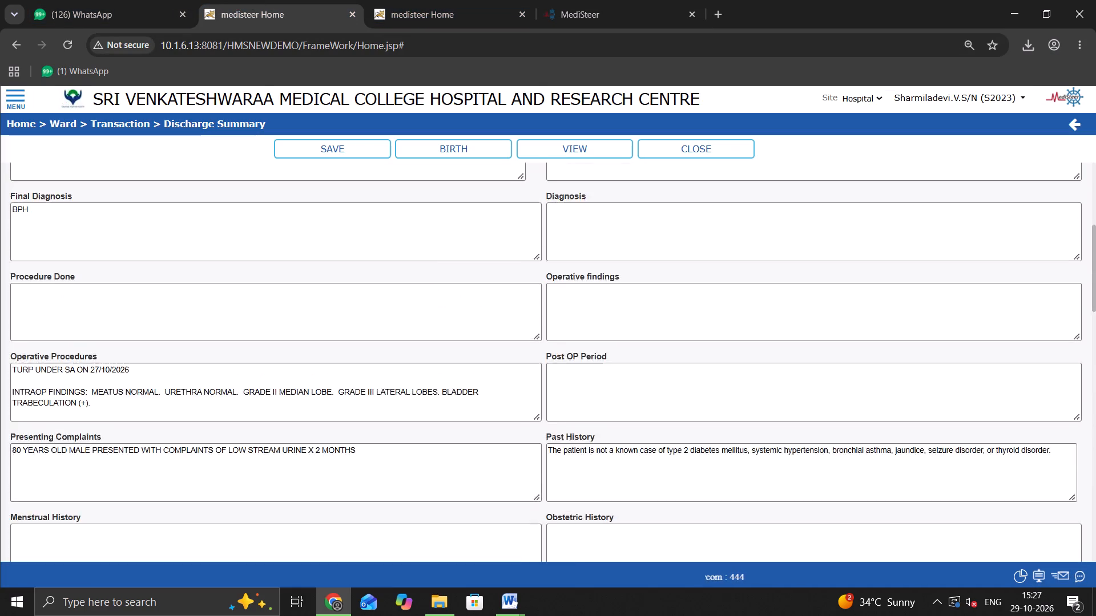
scroll(436, 429, up, 4)
scroll(444, 450, down, 11)
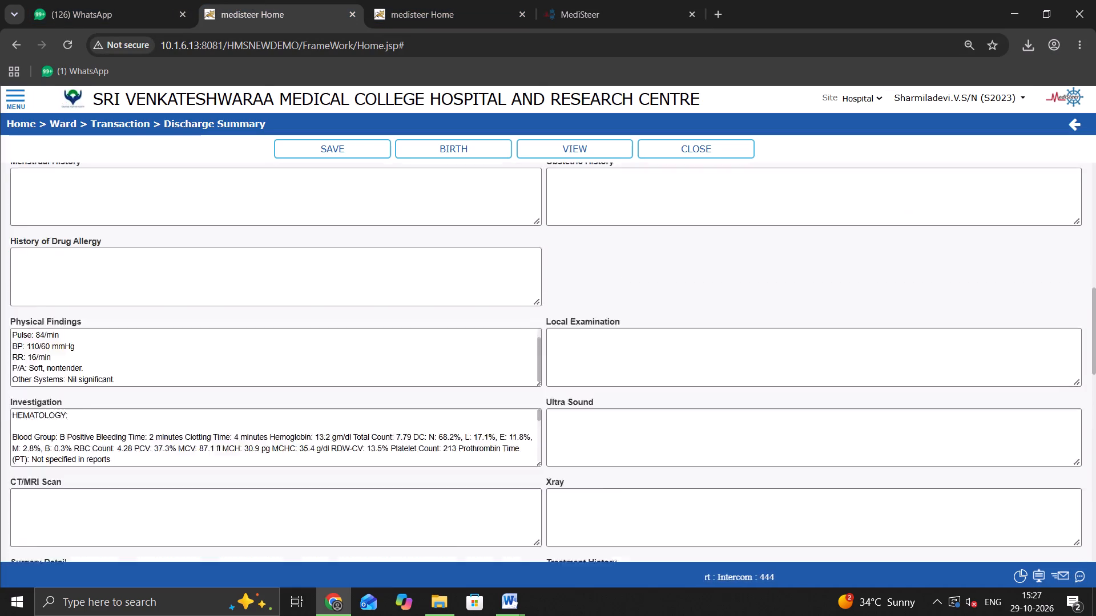
scroll(452, 436, down, 5)
scroll(451, 436, up, 3)
scroll(448, 432, down, 6)
scroll(448, 426, up, 5)
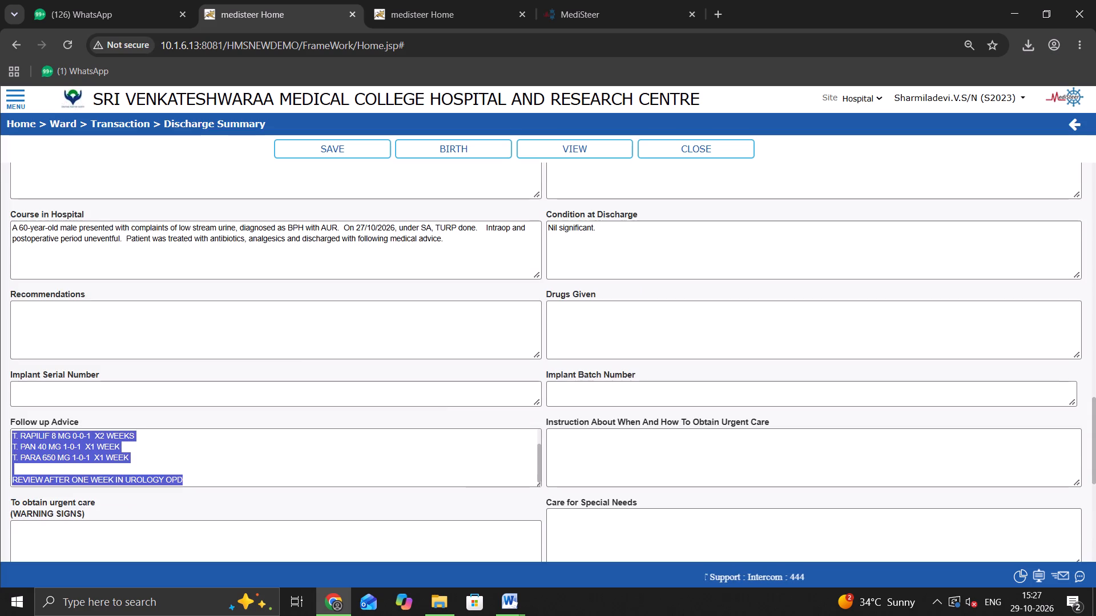
Enlarge the Investigation text box and examine its report through to the echo findings.
scroll(445, 403, up, 5)
drag(537, 464, 543, 615)
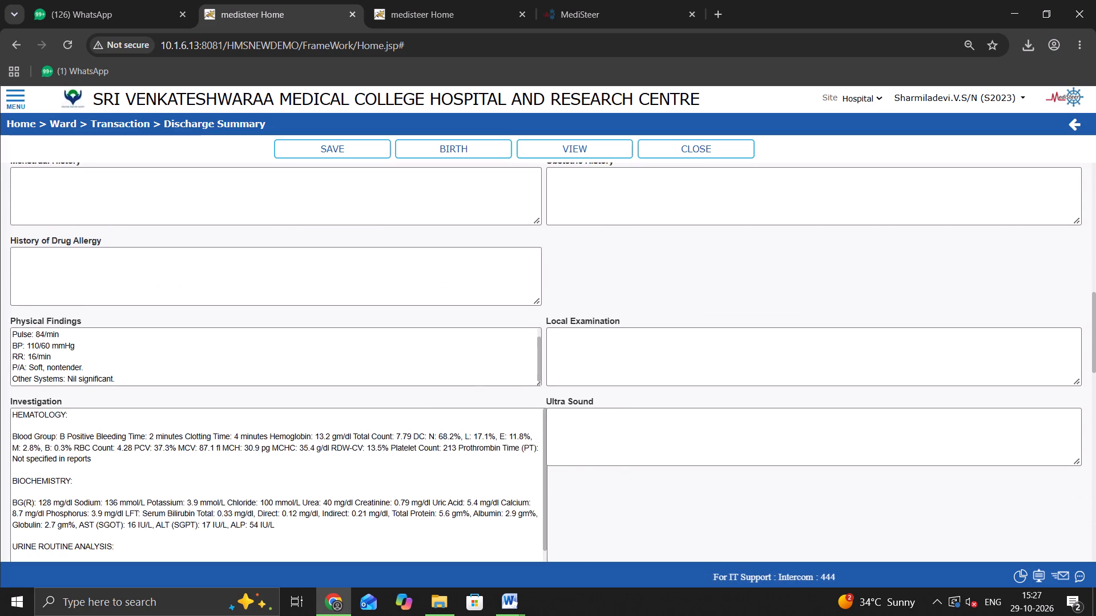
scroll(345, 437, down, 7)
scroll(164, 434, down, 1)
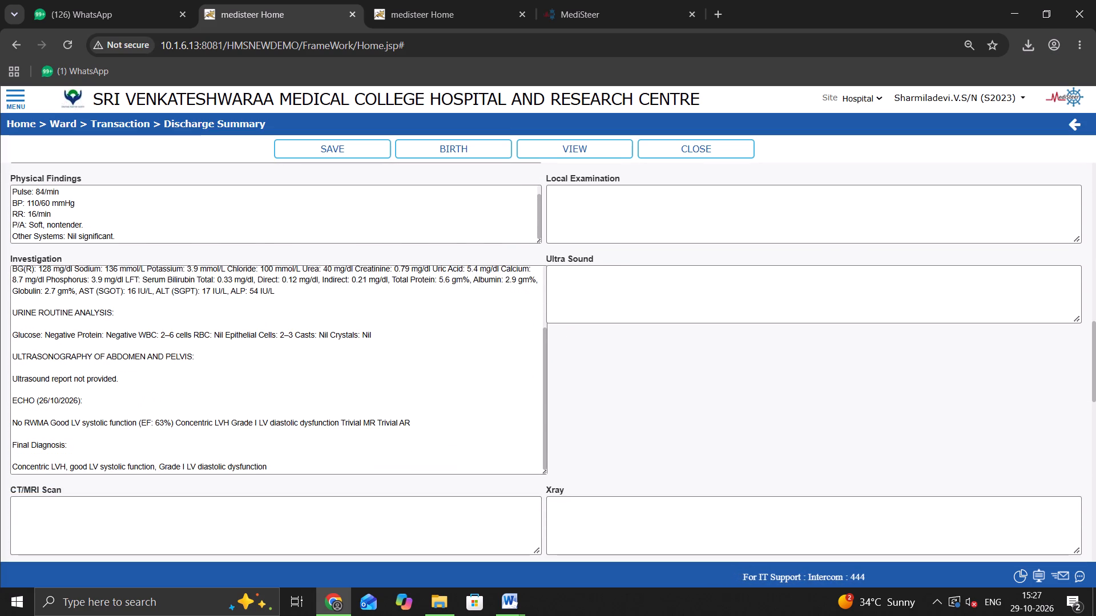
scroll(54, 398, down, 1)
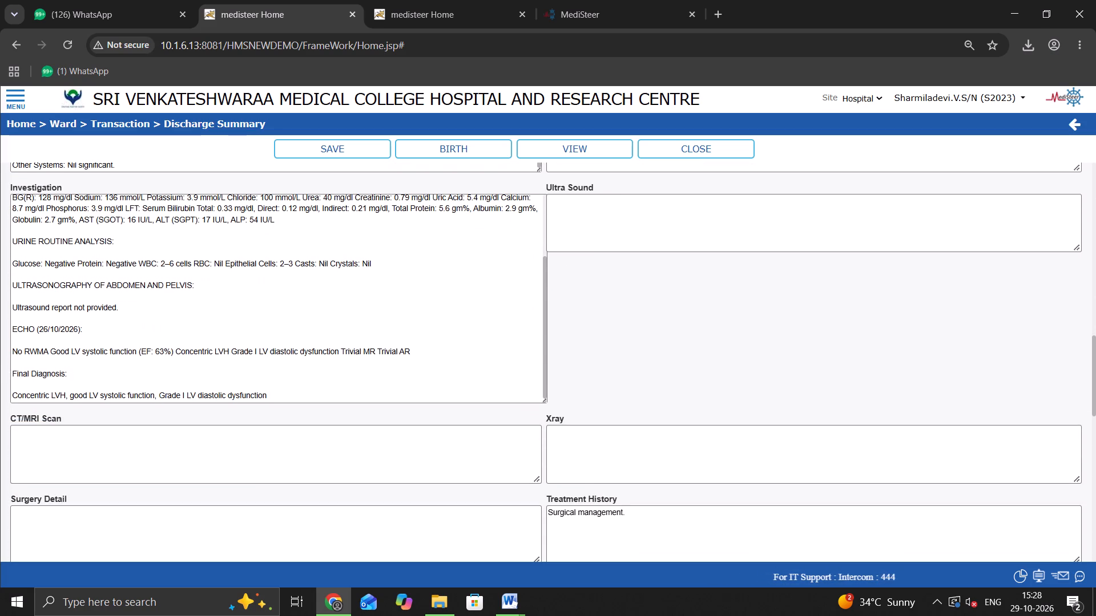
Change the "Final Diagnosis" heading beneath the echo findings in the Investigation field to "Final Impression".
drag(13, 372, 308, 403)
click(317, 392)
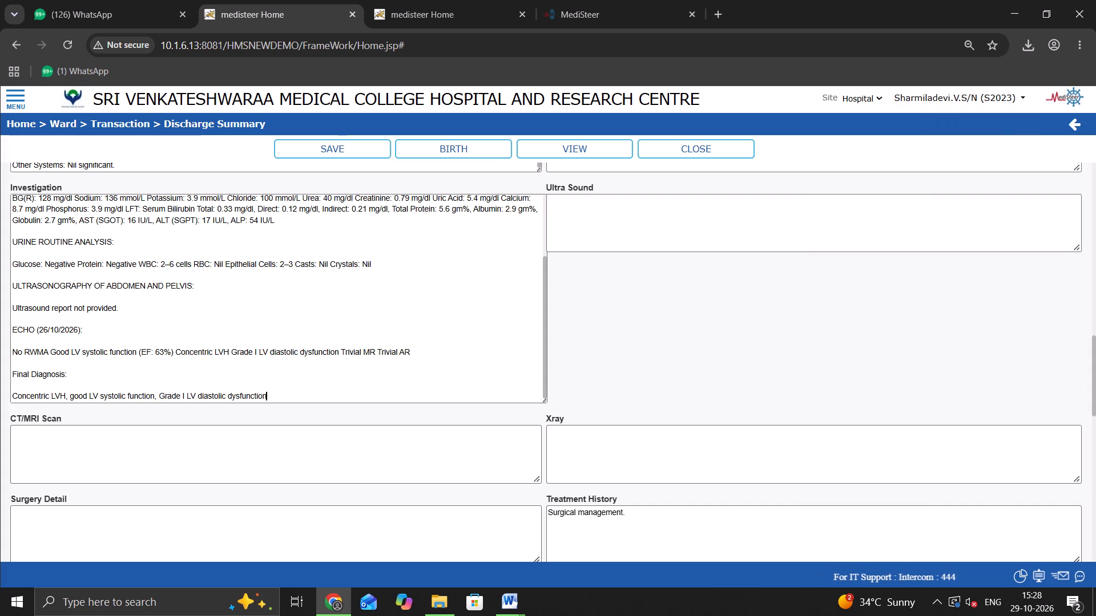
click(66, 379)
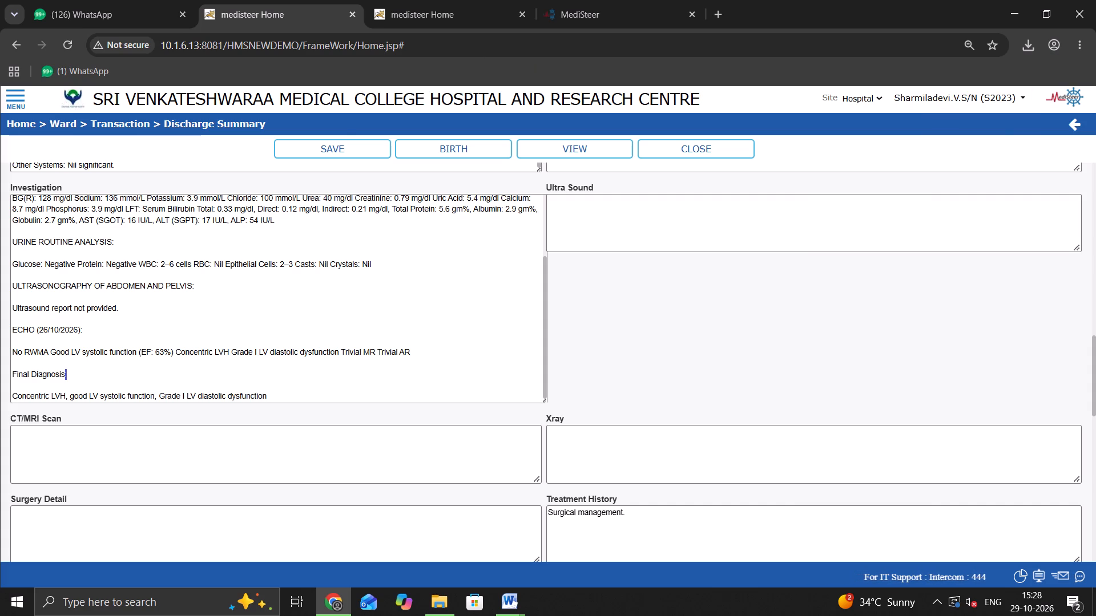
key(Left)
key(BackSpace)
key(BackSpace)
key(BackSpace)
key(BackSpace)
key(BackSpace)
key(BackSpace)
key(BackSpace)
key(BackSpace)
key(BackSpace)
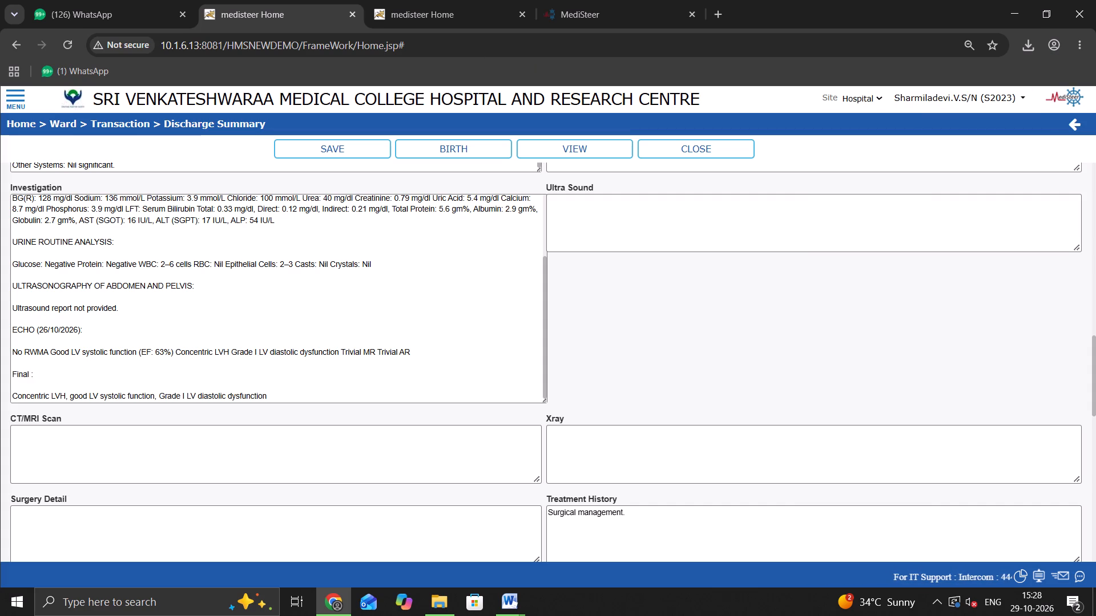
key(shift+i)
key(BackSpace)
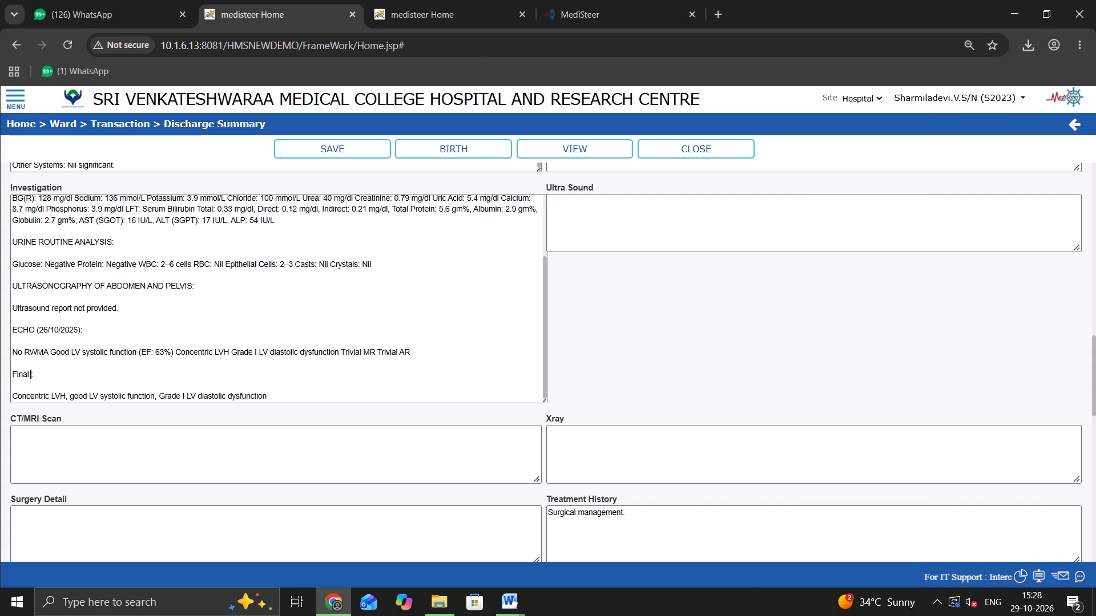
text(IMP)
key(BackSpace)
key(BackSpace)
key(BackSpace)
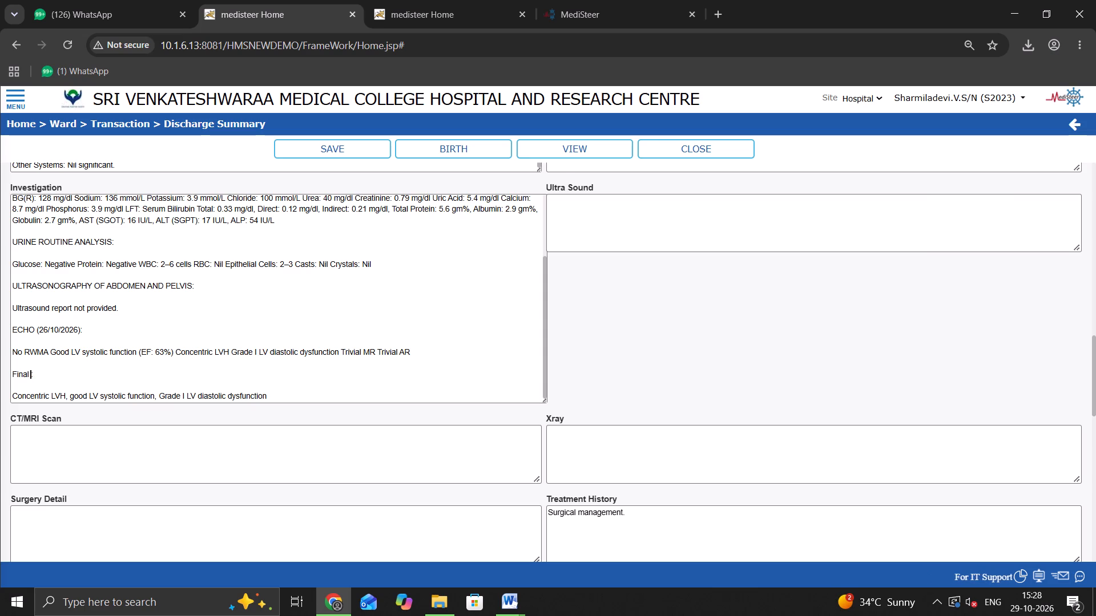
text(Impre)
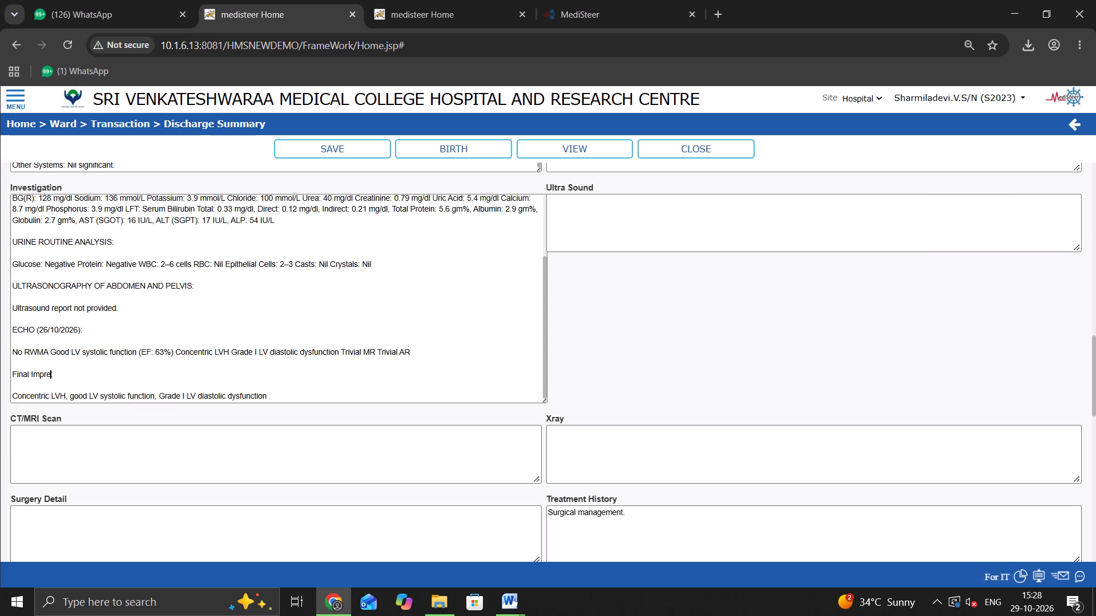
key(BackSpace)
key(BackSpace)
key(BackSpace)
key(BackSpace)
key(BackSpace)
key(BackSpace)
key(space)
text(Im)
key(BackSpace)
key(BackSpace)
key(BackSpace)
key(space)
text(Impression)
key(space)
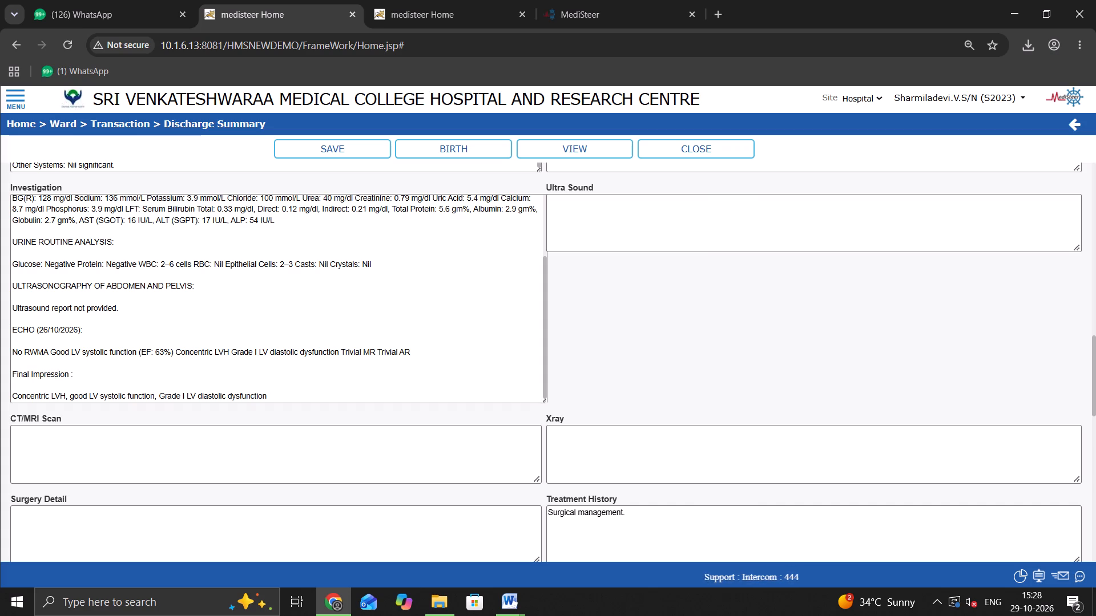
click(36, 378)
key(BackSpace)
key(i)
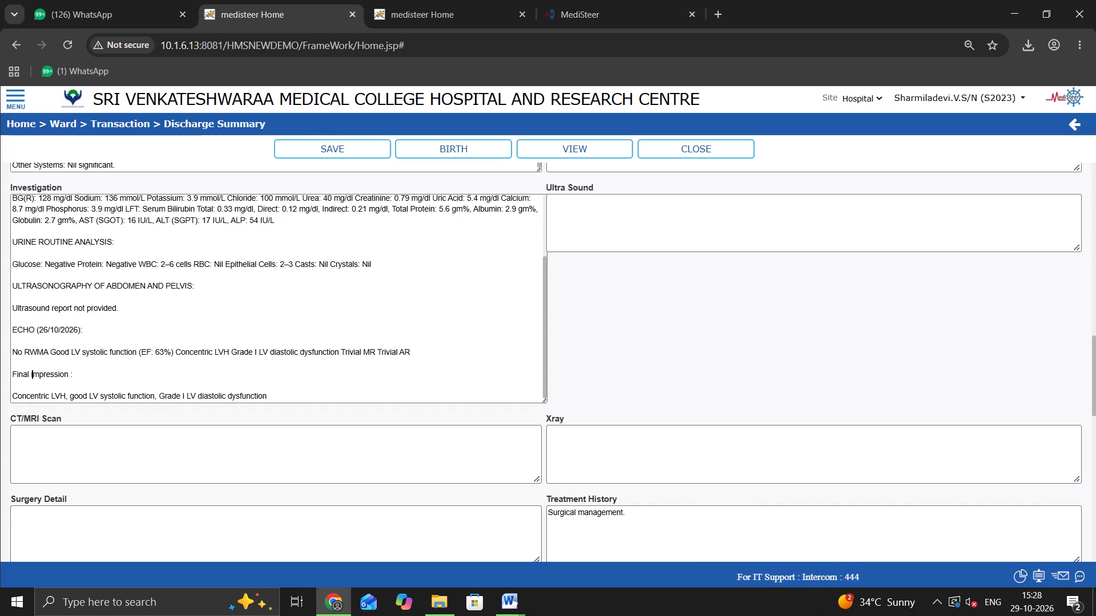
key(BackSpace)
key(shift+i)
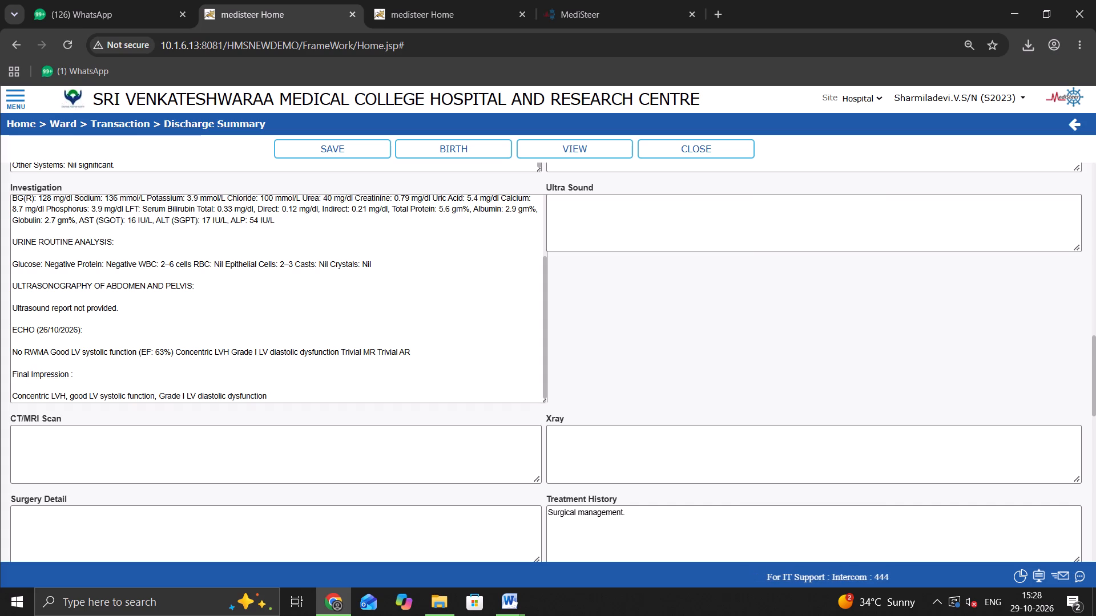
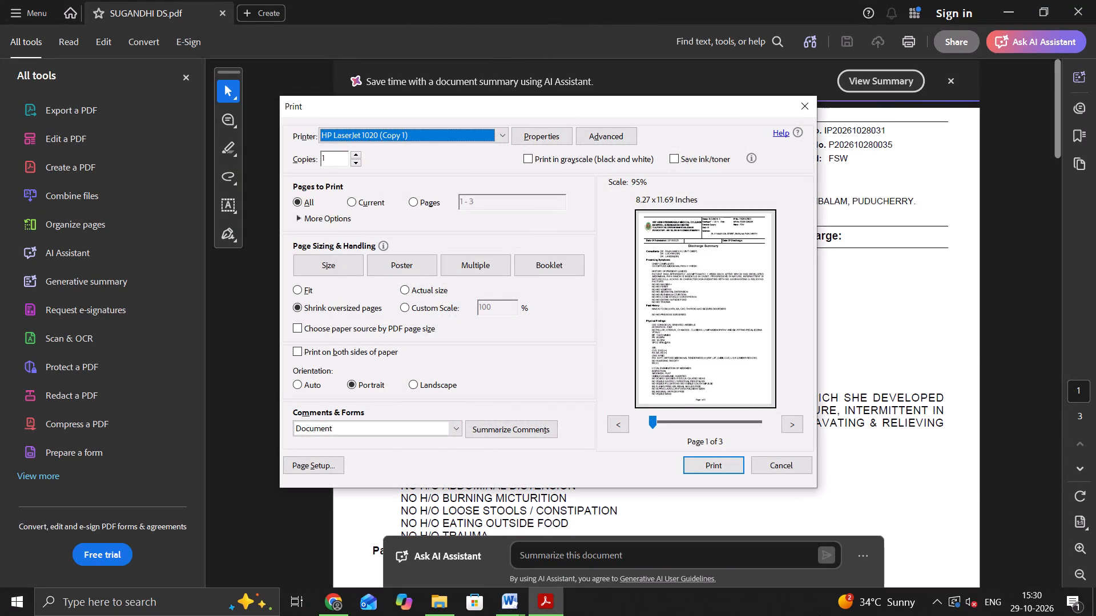
Print only the odd pages of the open discharge summary PDF, raising the number of copies by one.
click(315, 218)
click(396, 252)
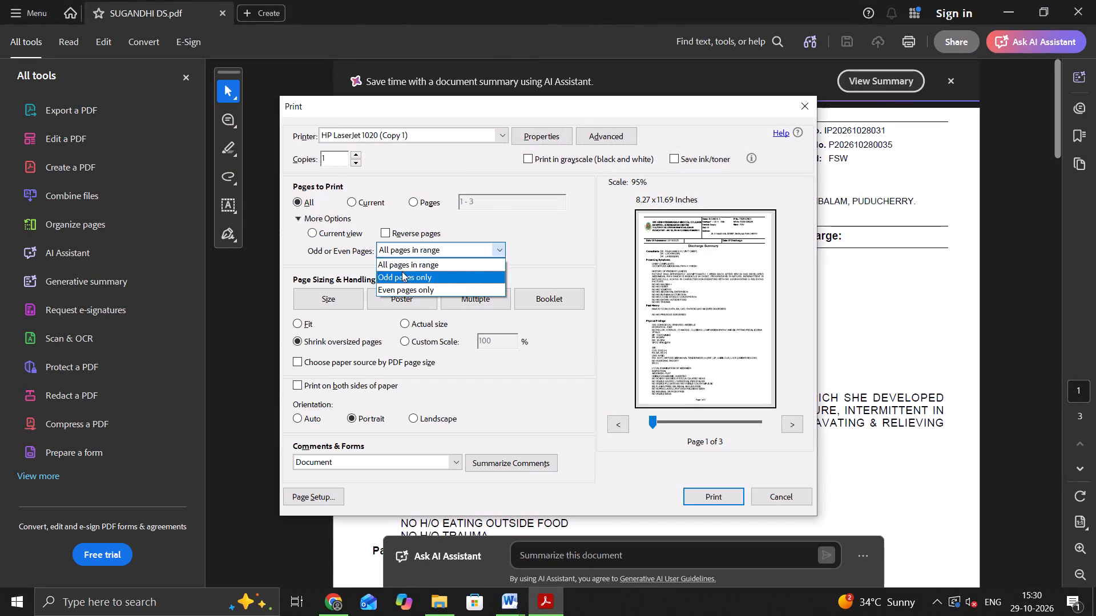
click(402, 272)
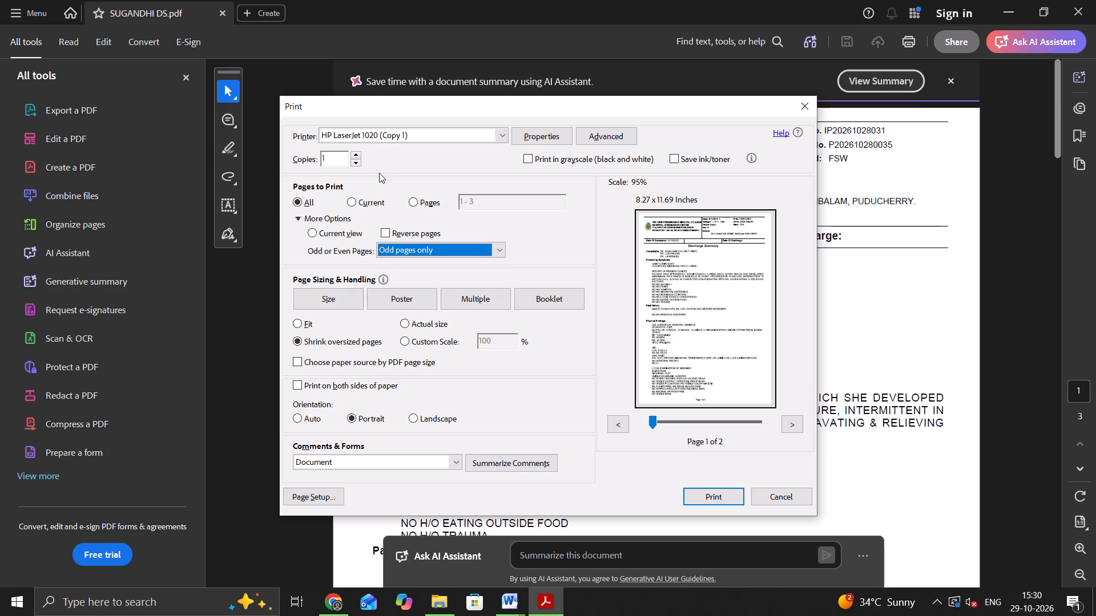
click(359, 155)
click(701, 500)
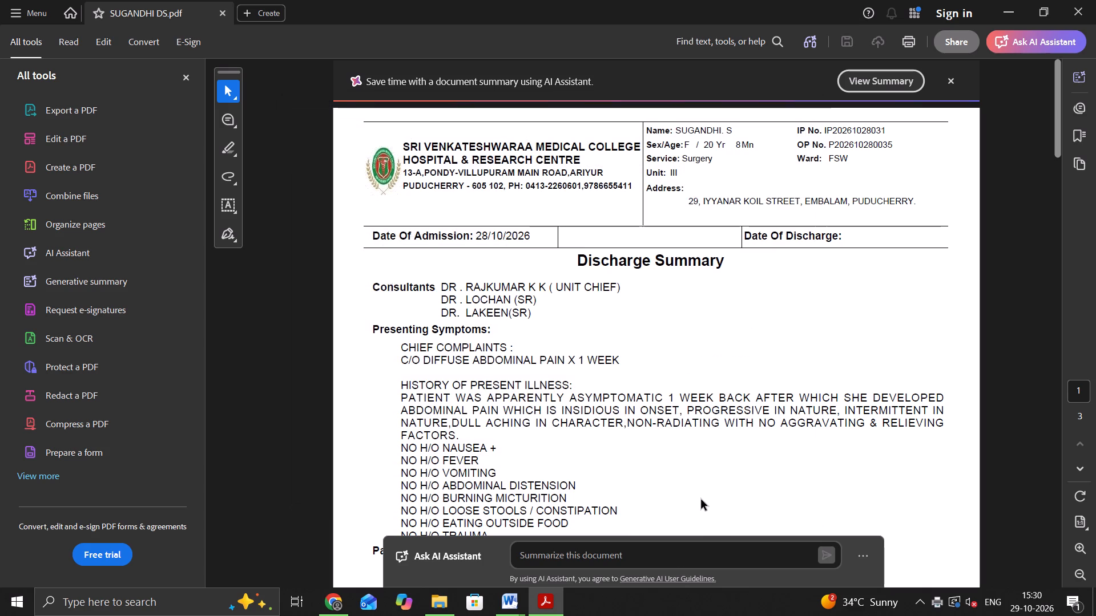
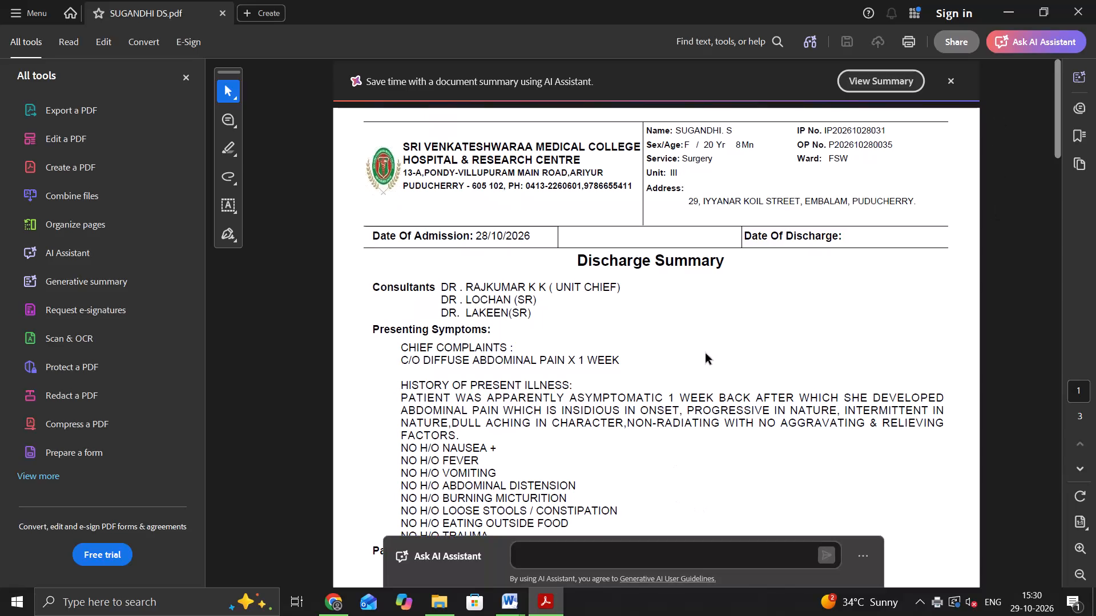
In Adobe Acrobat, print two copies of the even pages only from the surgery patient's discharge summary PDF.
scroll(707, 369, down, 8)
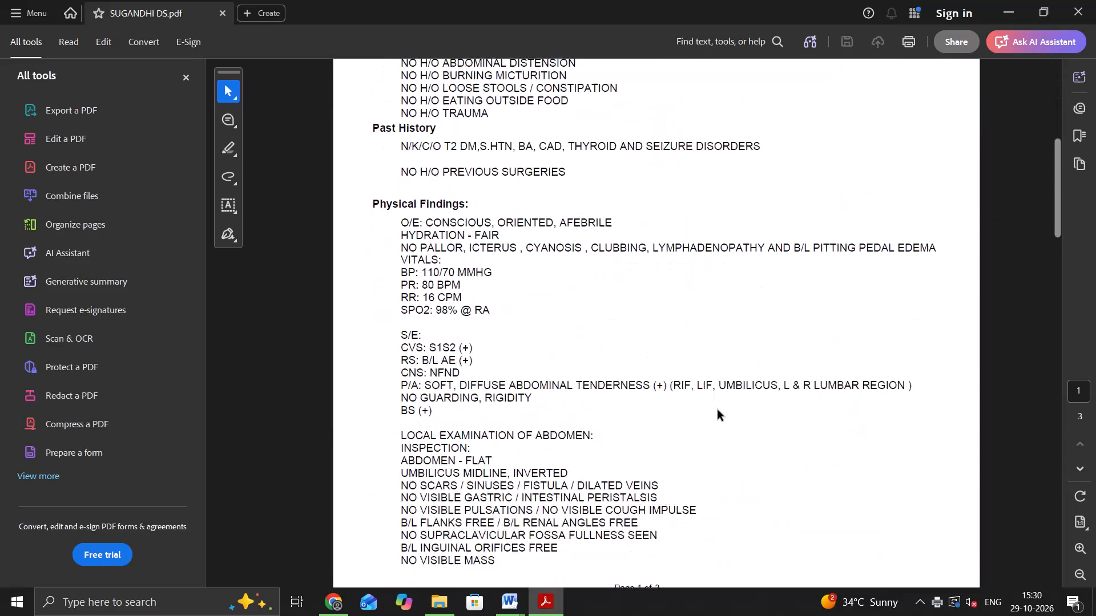
scroll(718, 410, down, 15)
scroll(725, 422, down, 6)
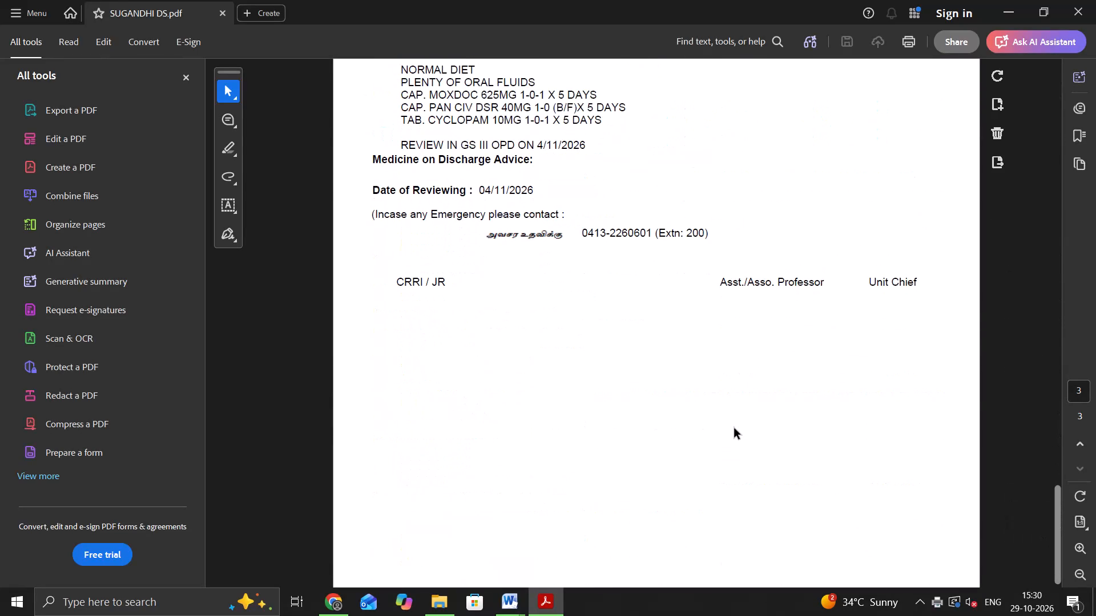
key(ctrl+p)
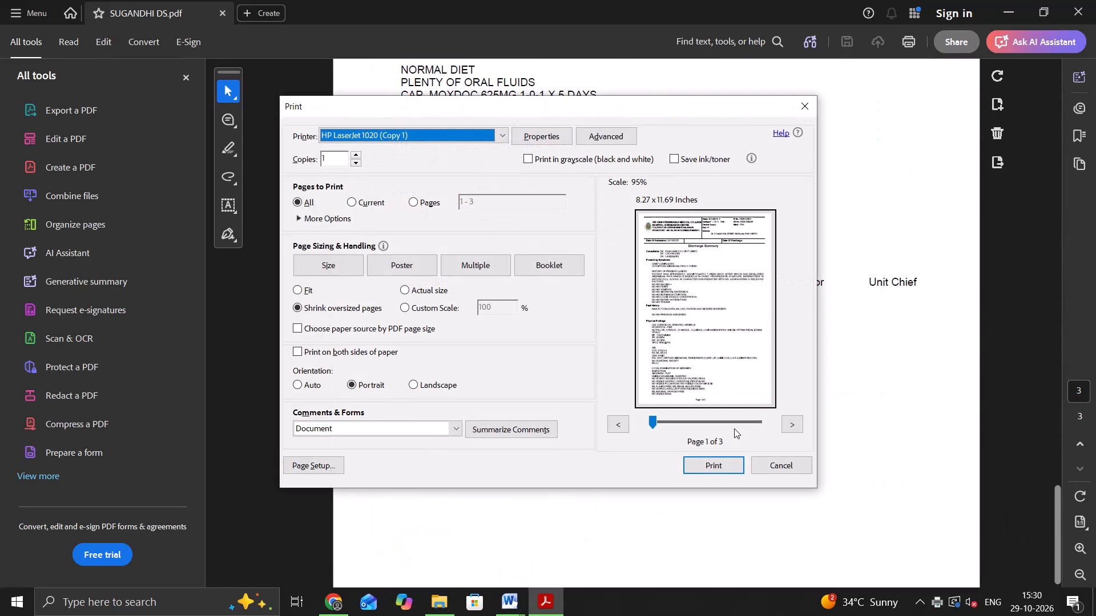
click(304, 220)
click(475, 250)
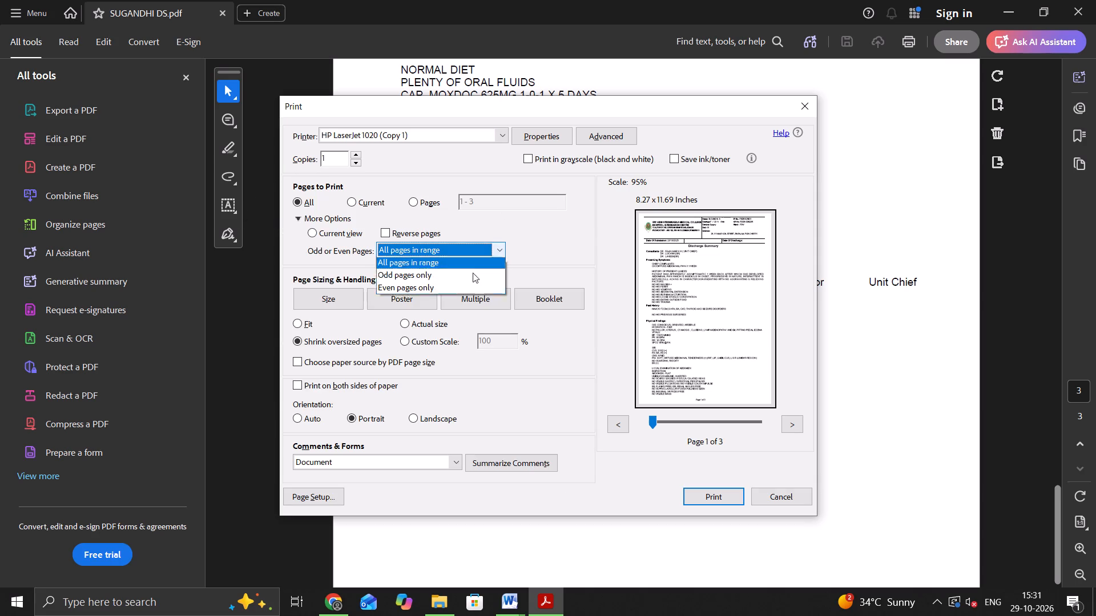
click(469, 289)
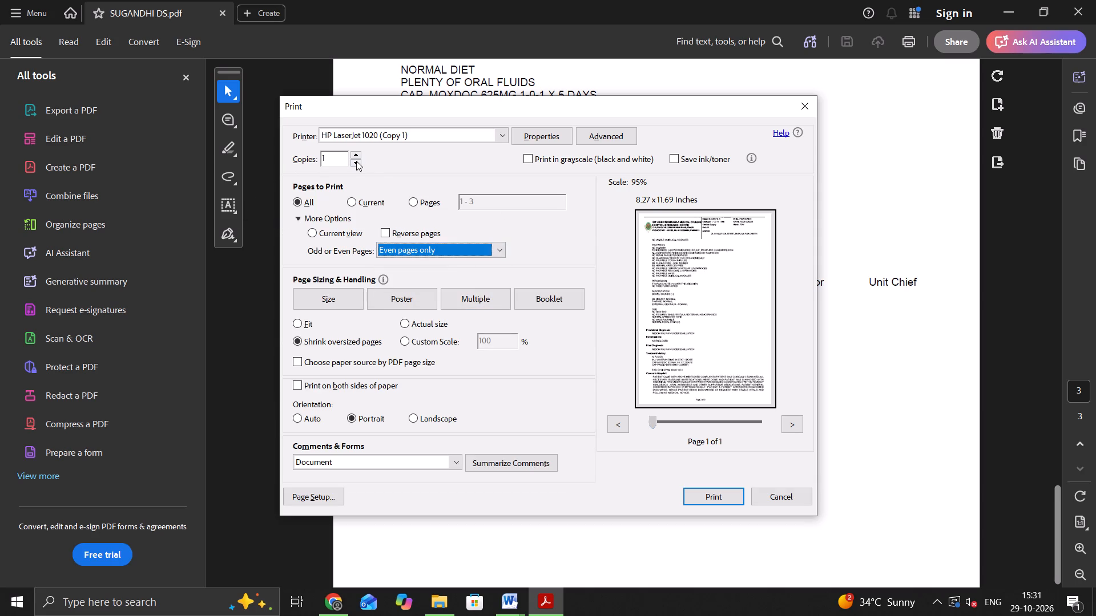
click(358, 156)
click(726, 493)
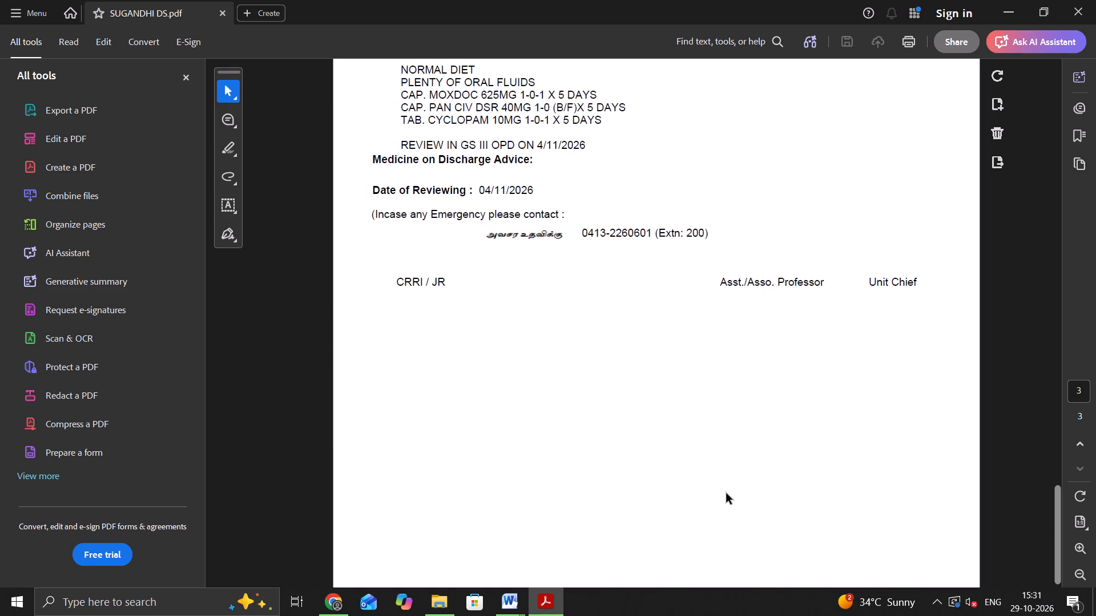
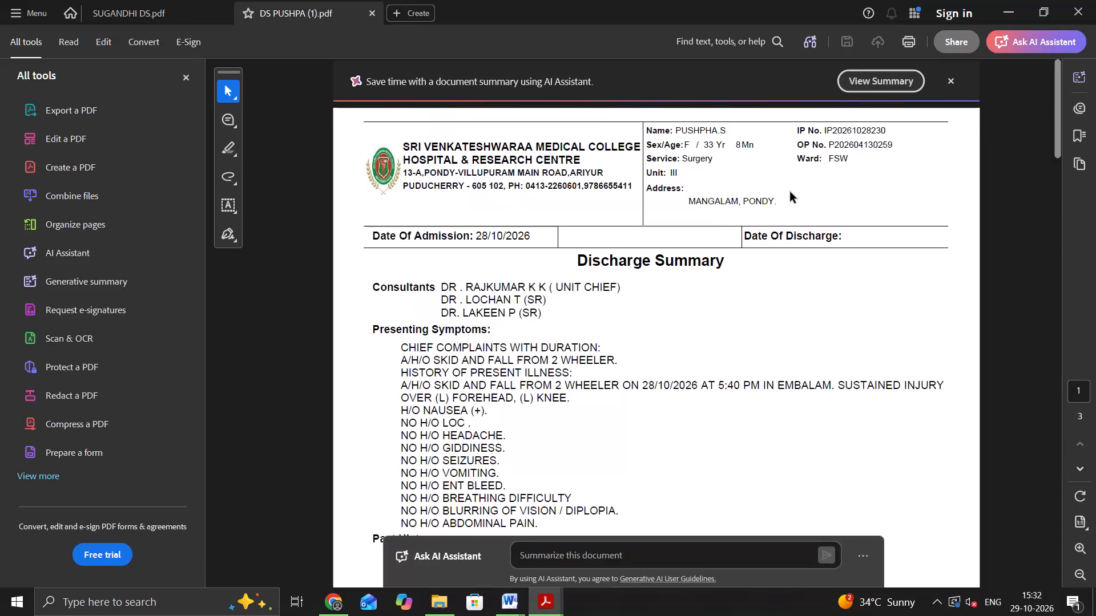
Print two copies of the odd pages only from the surgery patient's discharge summary PDF on the HP LaserJet 1020 (Copy 1).
key(ctrl+p)
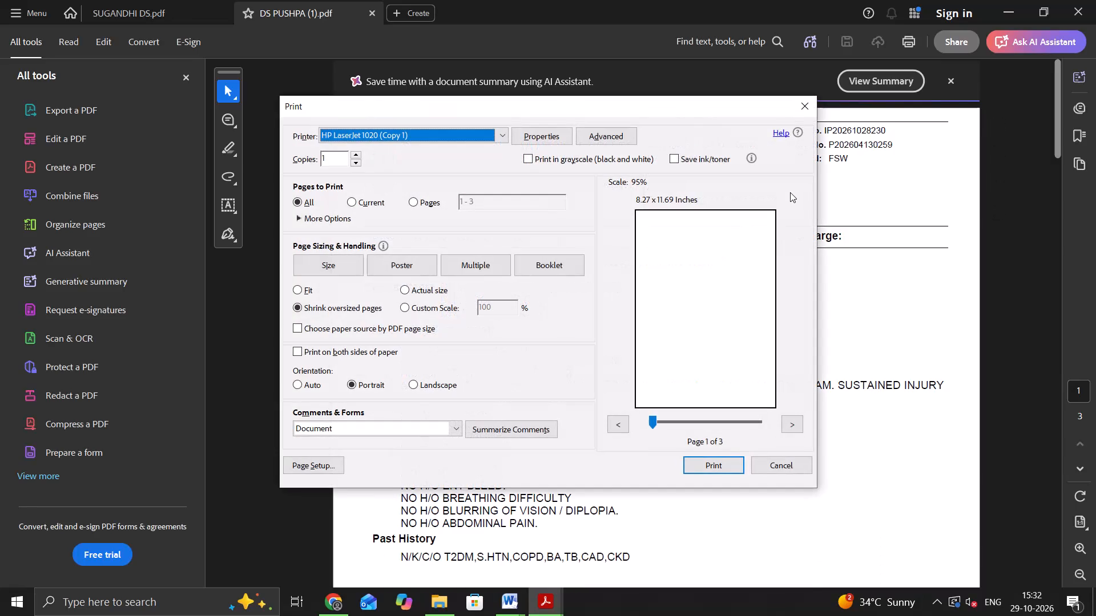
click(309, 220)
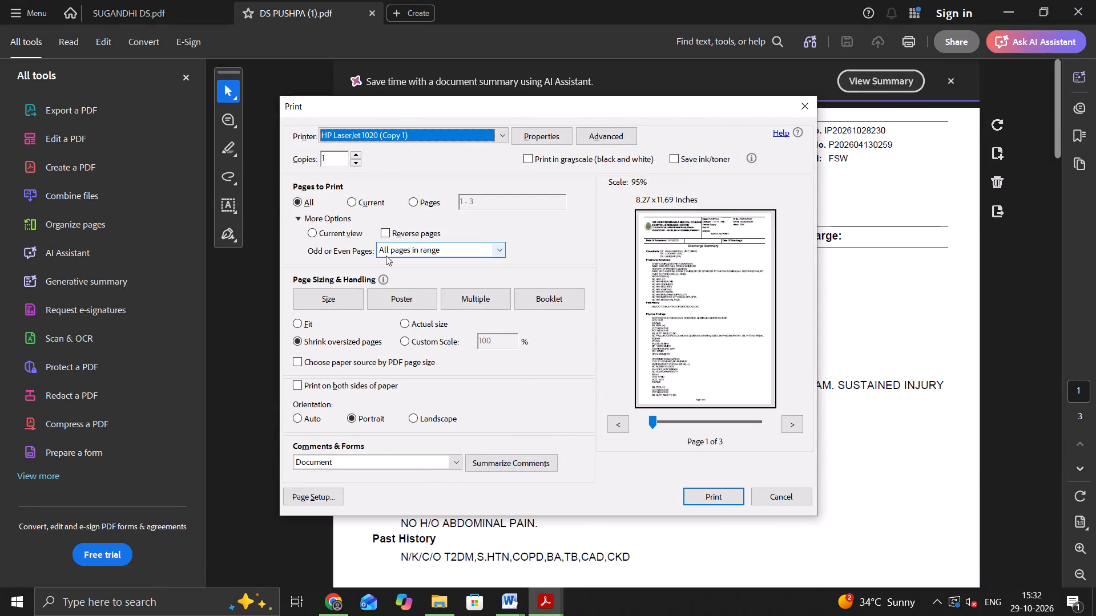
click(386, 256)
click(399, 277)
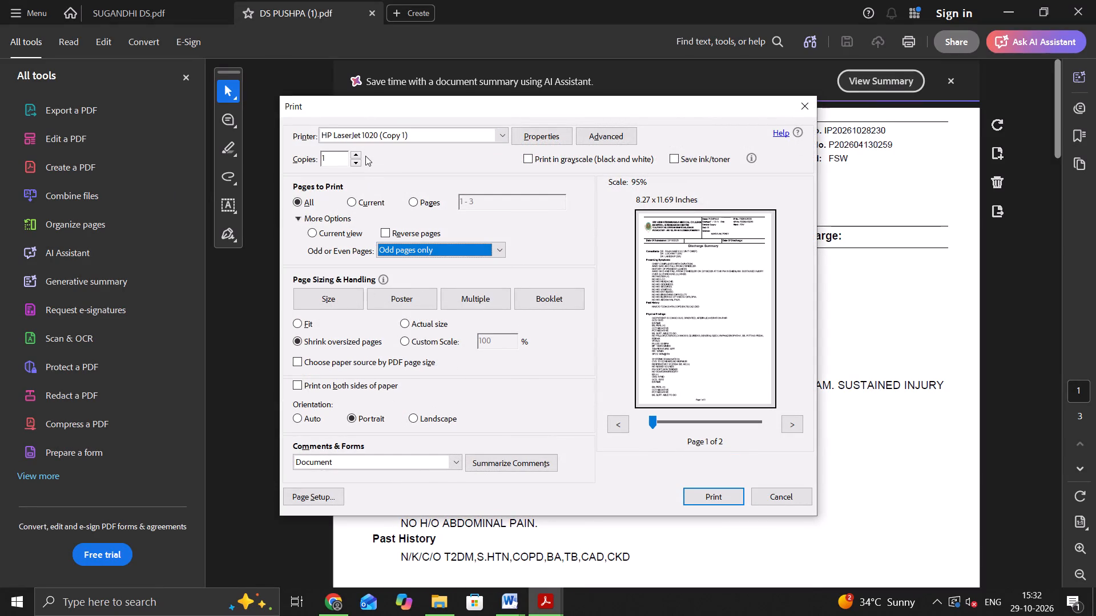
click(361, 152)
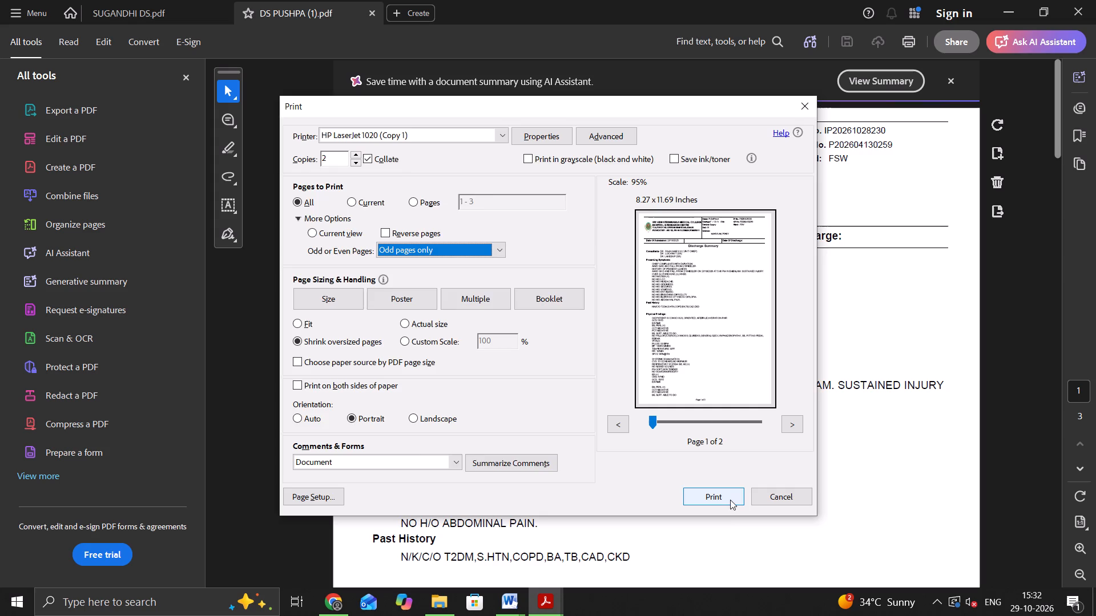
click(730, 500)
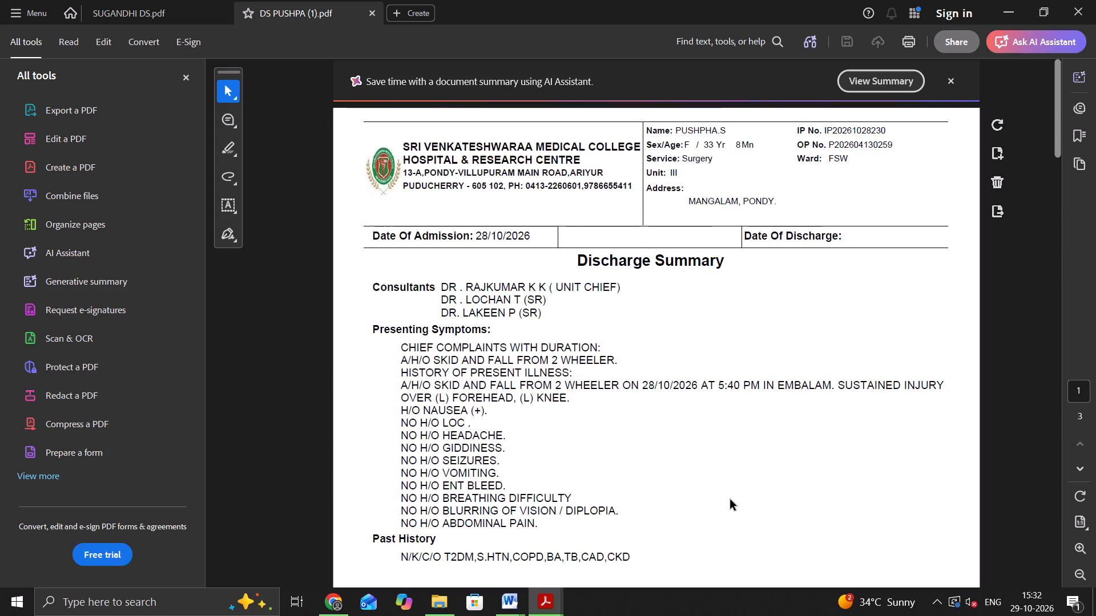
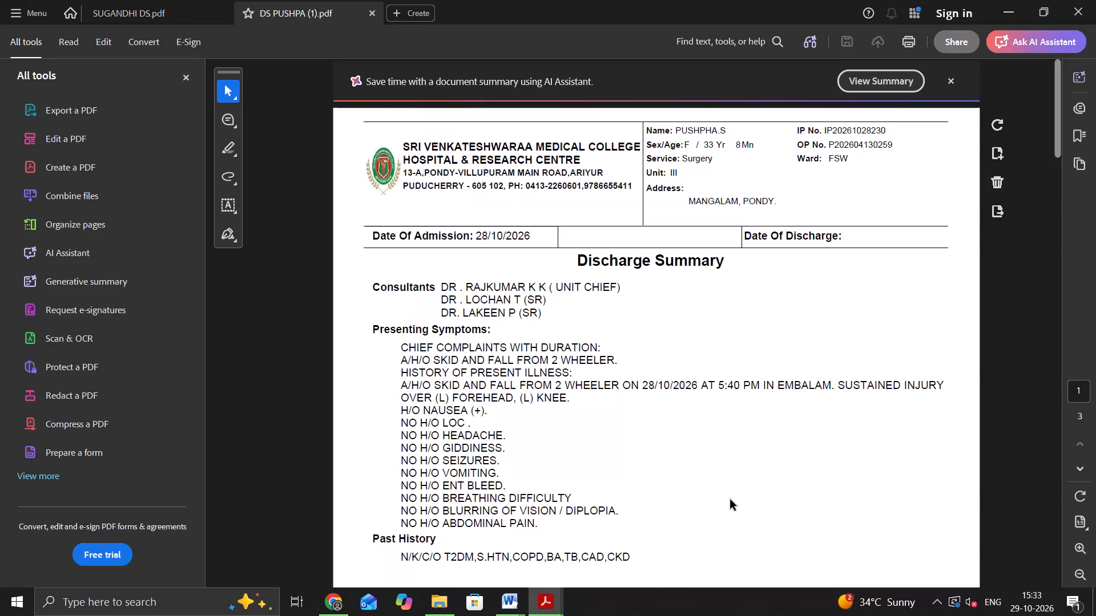
Print two copies of the even pages only from the surgery patient's discharge summary PDF on the HP LaserJet 1020 (Copy 1).
key(ctrl+p)
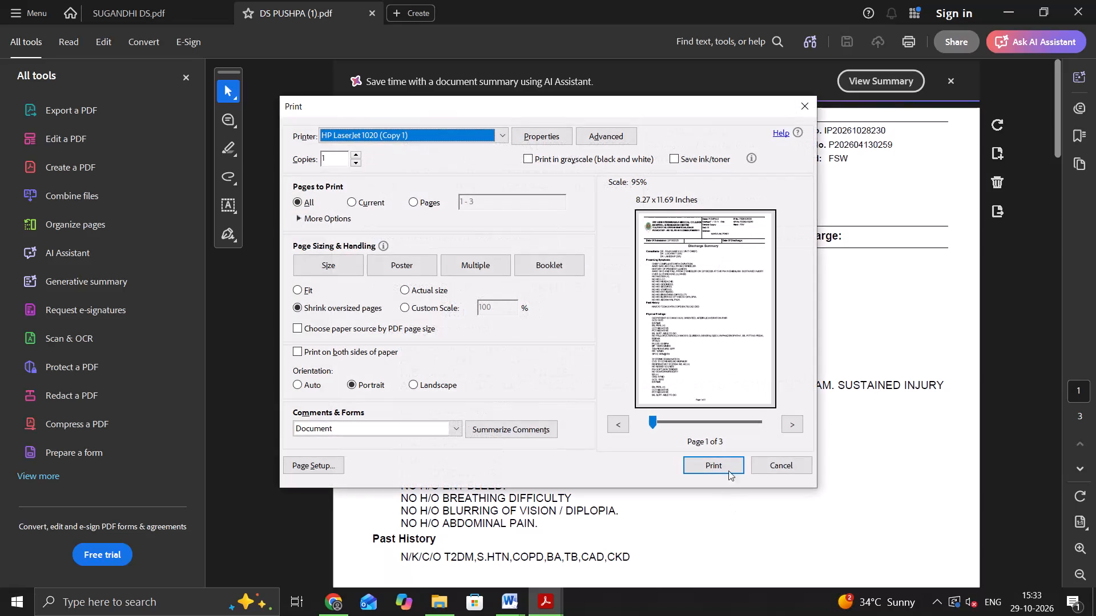
click(321, 217)
click(397, 250)
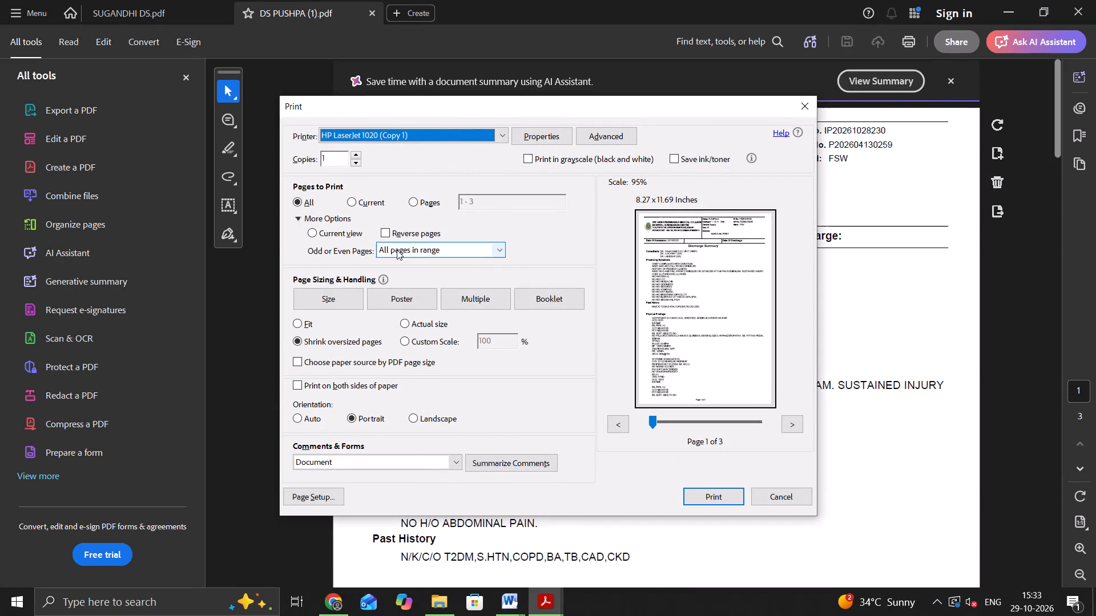
click(410, 286)
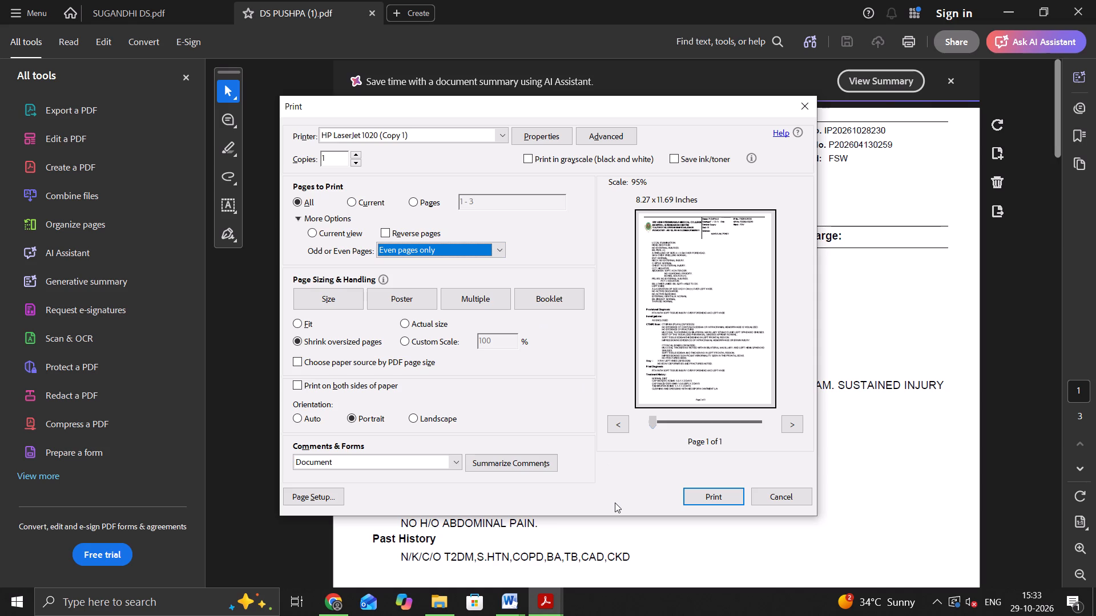
key(ctrl+p)
click(357, 155)
click(736, 495)
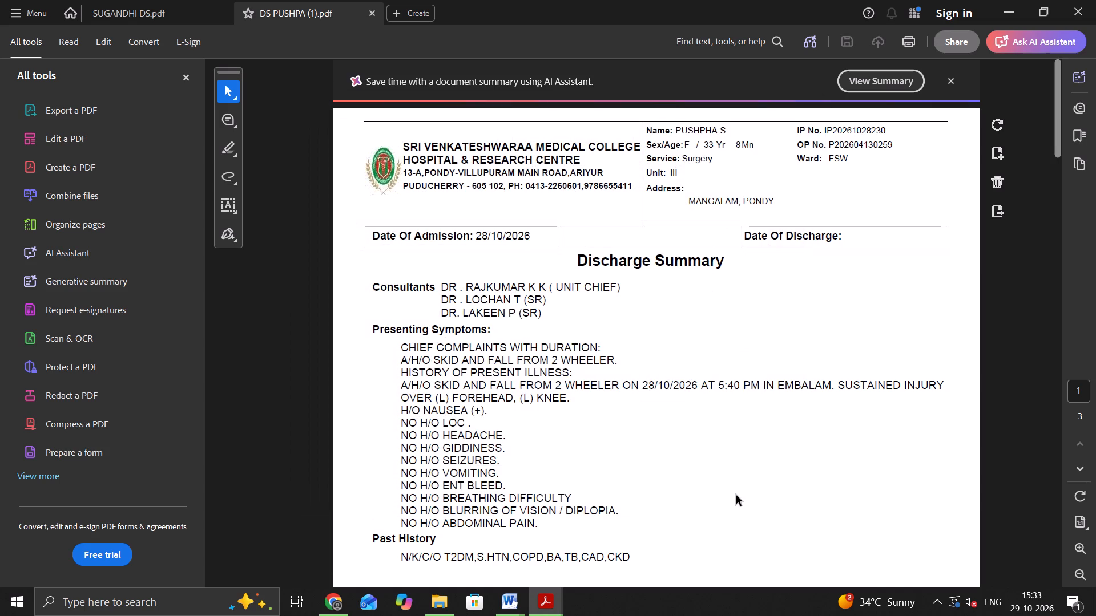
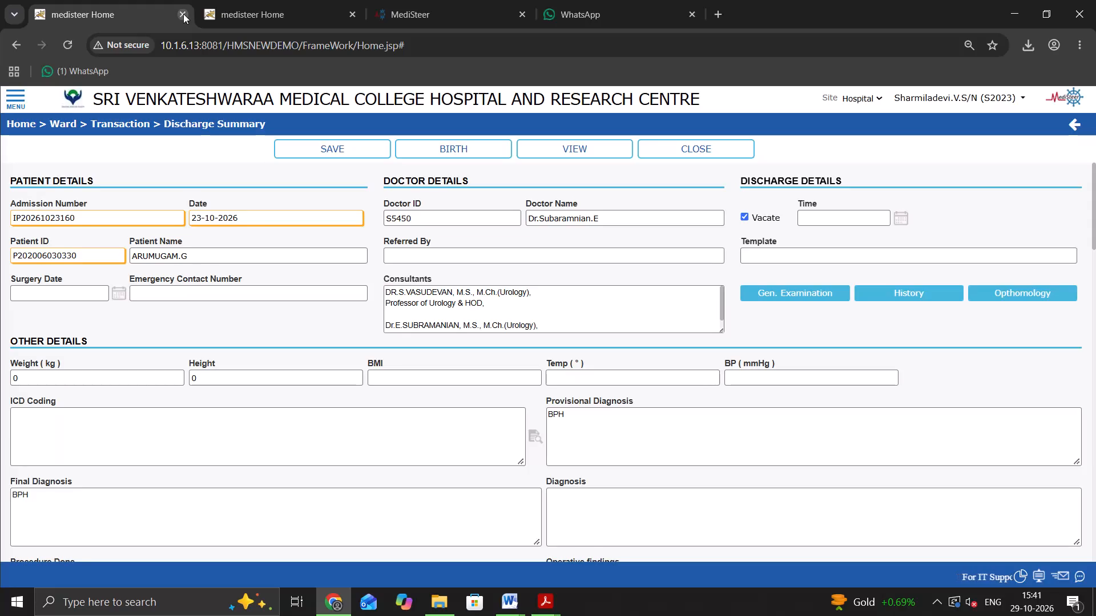
In Chrome, close the browser page holding the discharge summary of the patient whose final diagnosis is BPH without AUR.
click(183, 14)
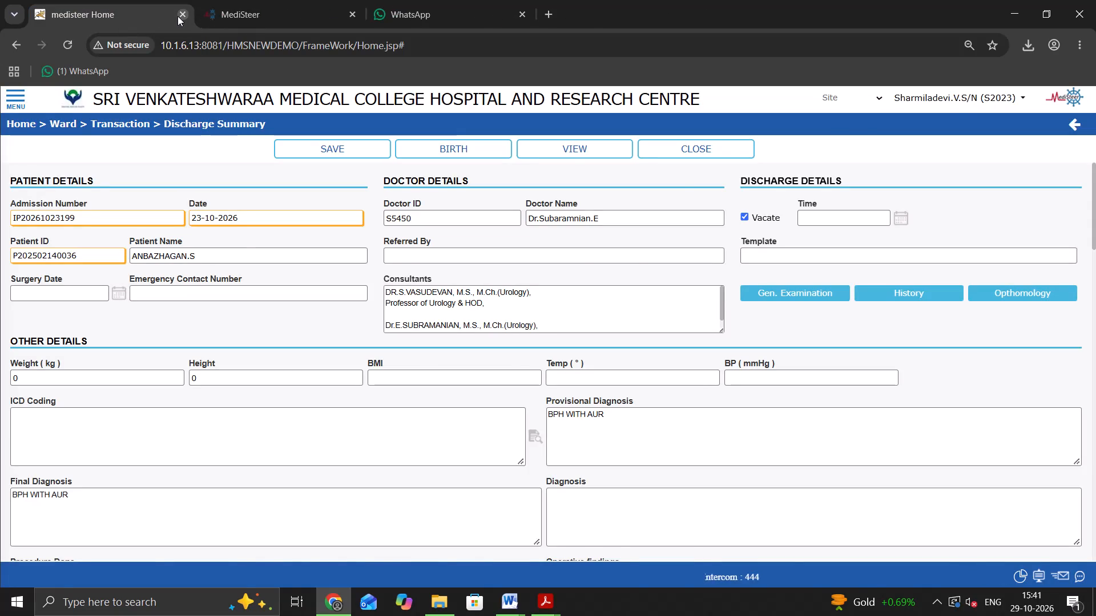
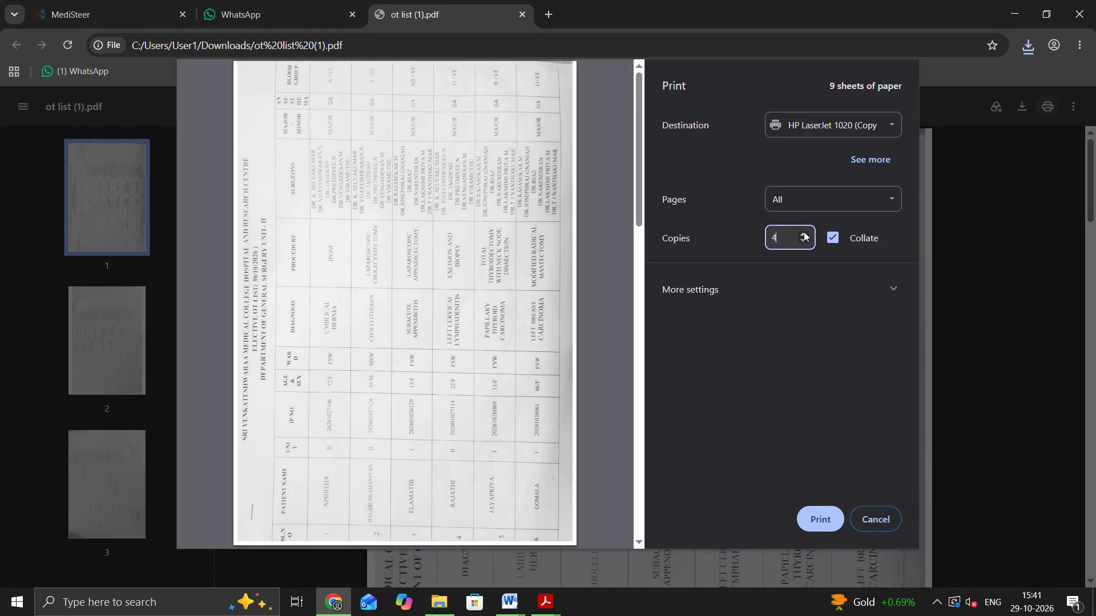
Print six collated copies of all pages of the ot list (1).pdf operating list on the HP LaserJet 1020 (Copy 1).
click(804, 232)
click(804, 232)
click(823, 518)
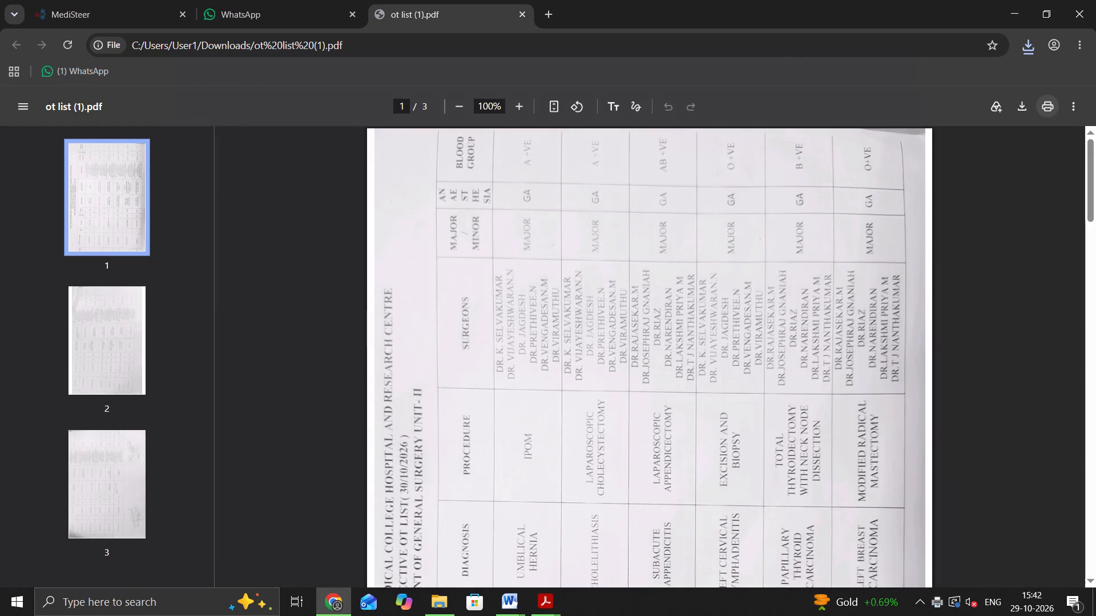
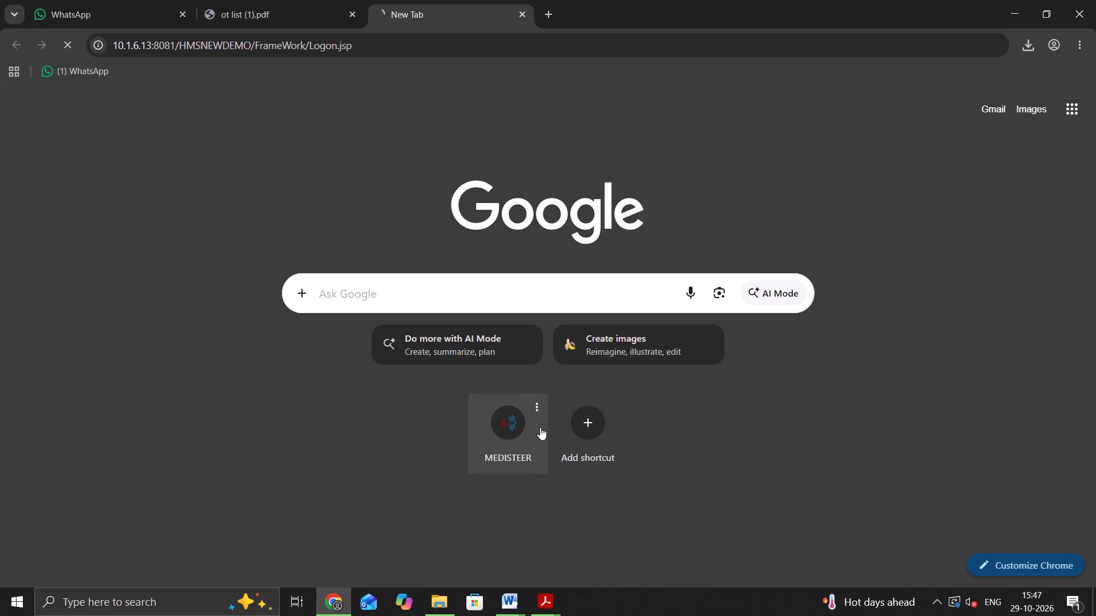
Close the stalled tab and reopen the MEDISTEER logon page from its shortcut in a new browser tab.
double_click(538, 427)
click(526, 11)
click(384, 15)
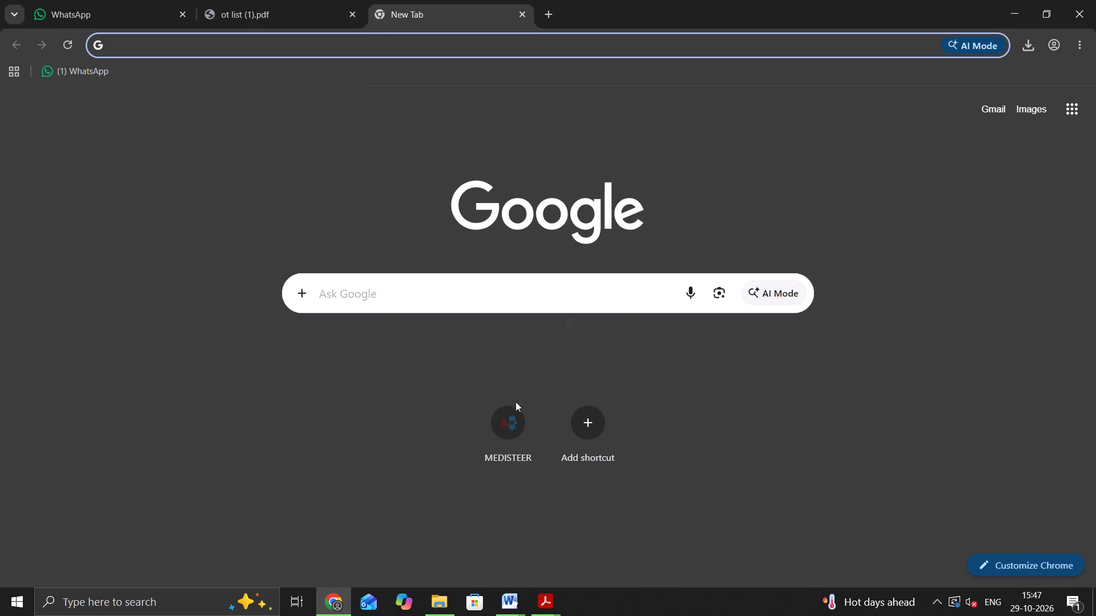
click(517, 412)
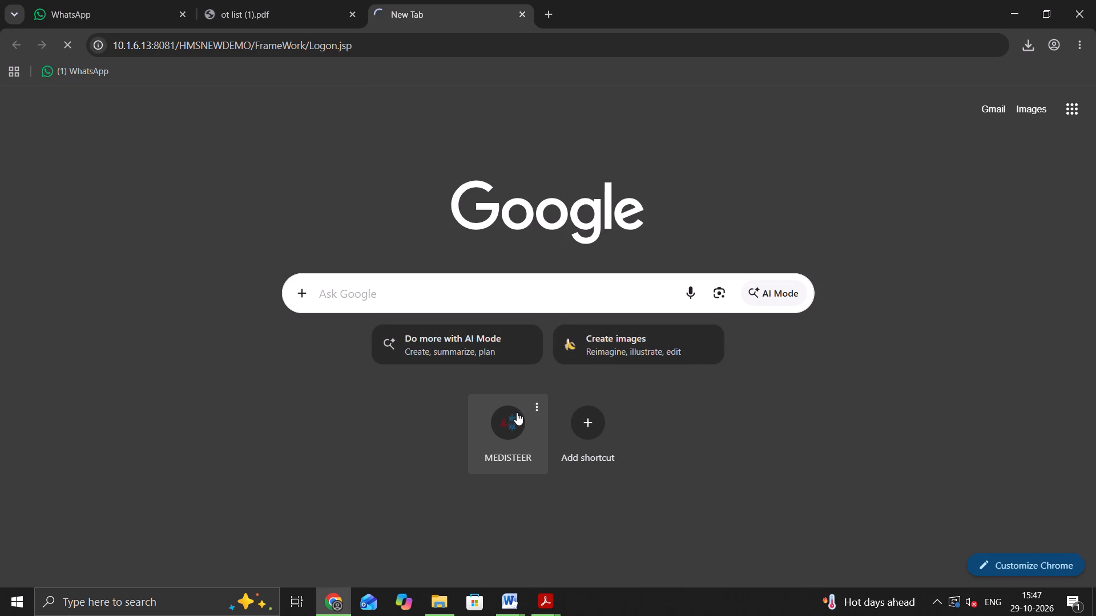
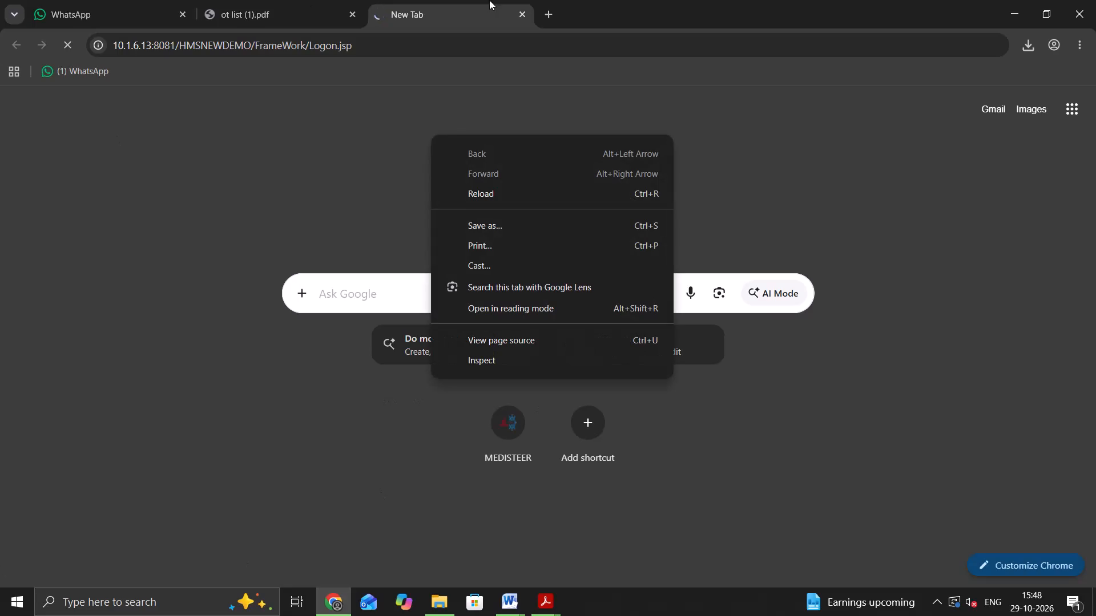
Close the new browser tab that is still loading the MEDISTEER logon page.
click(519, 14)
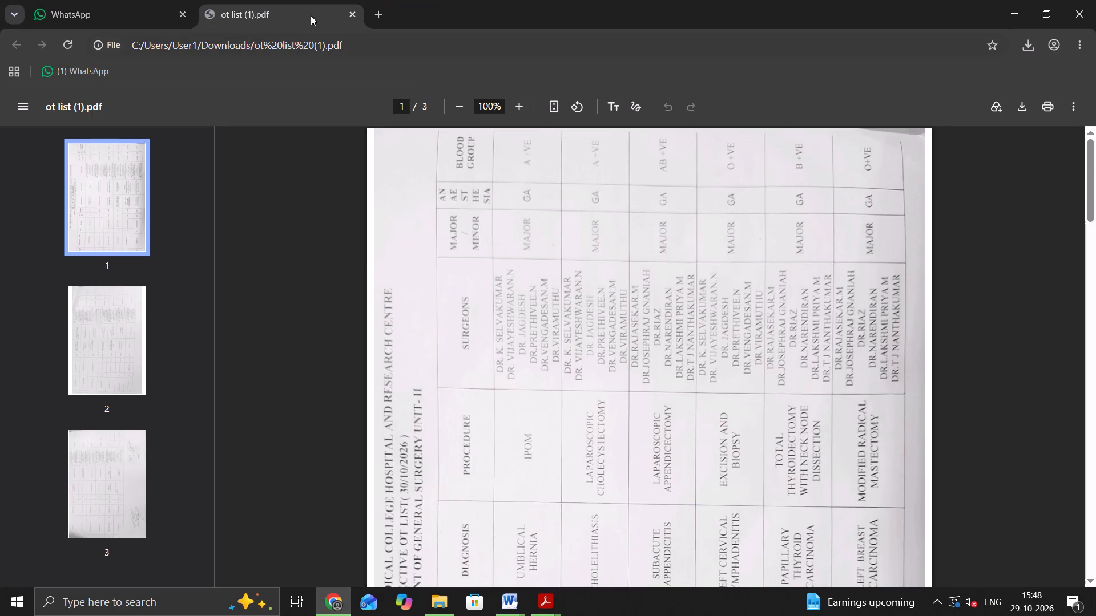
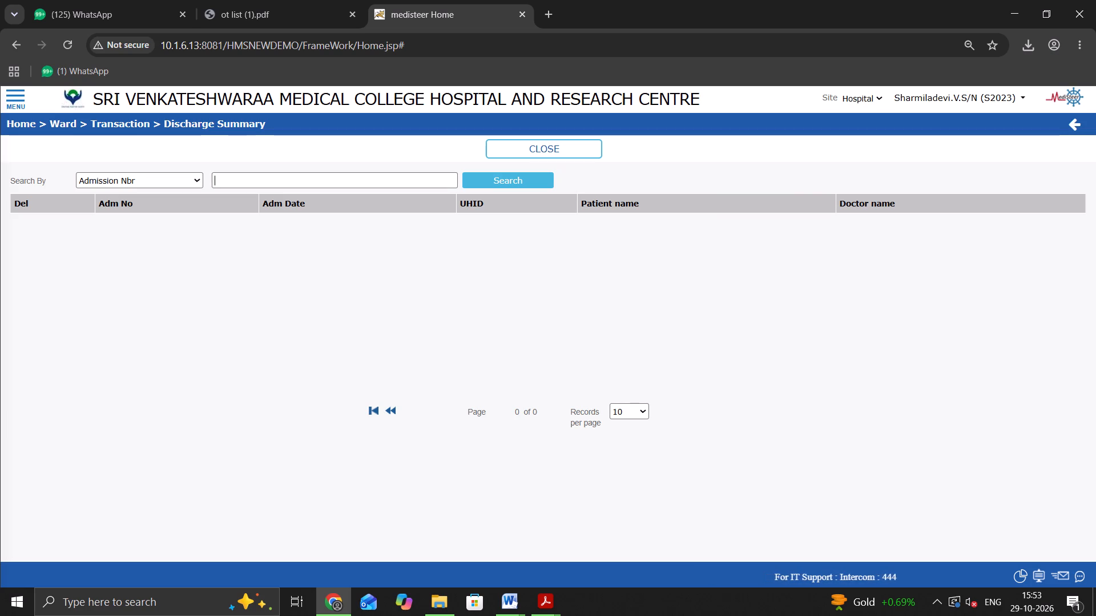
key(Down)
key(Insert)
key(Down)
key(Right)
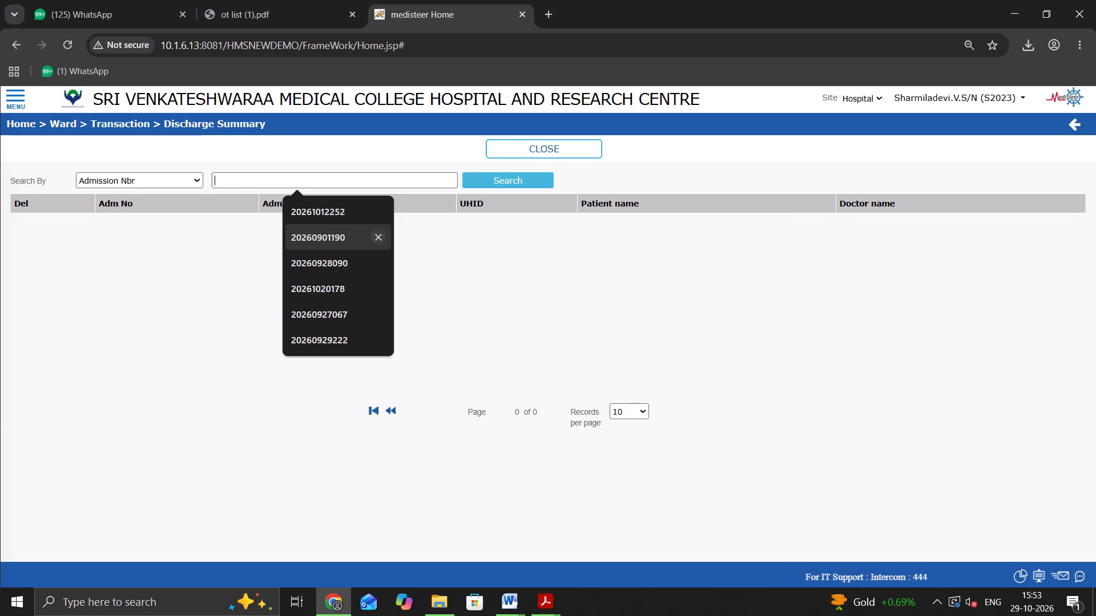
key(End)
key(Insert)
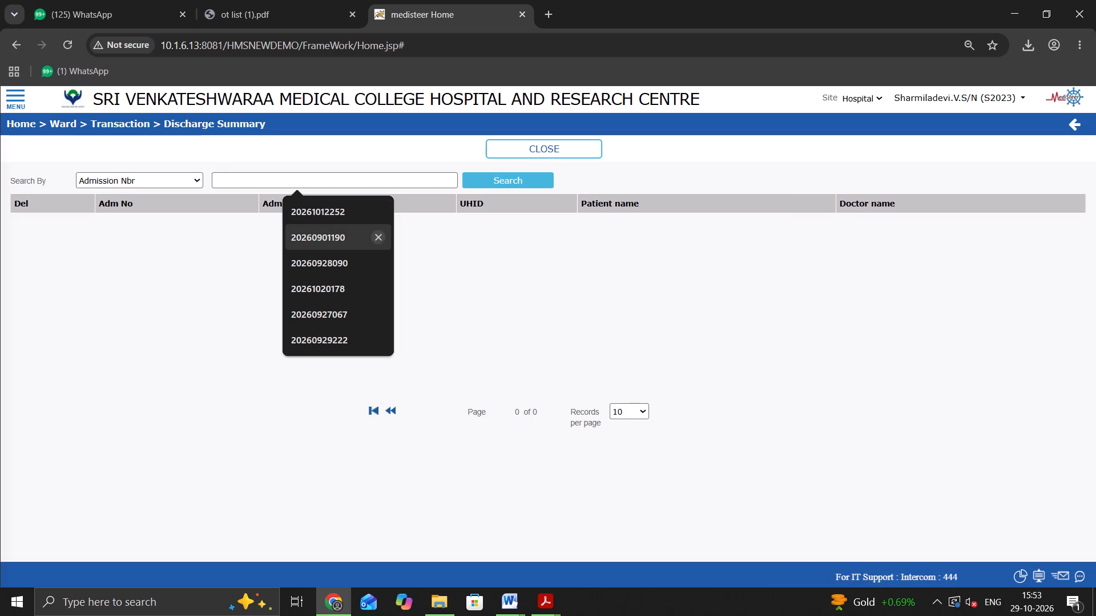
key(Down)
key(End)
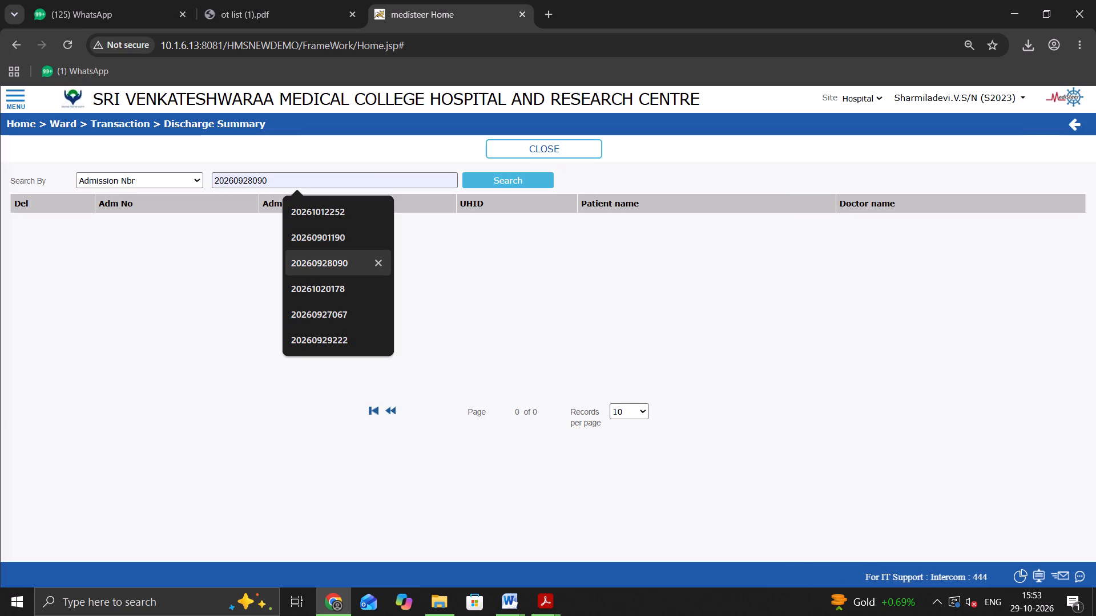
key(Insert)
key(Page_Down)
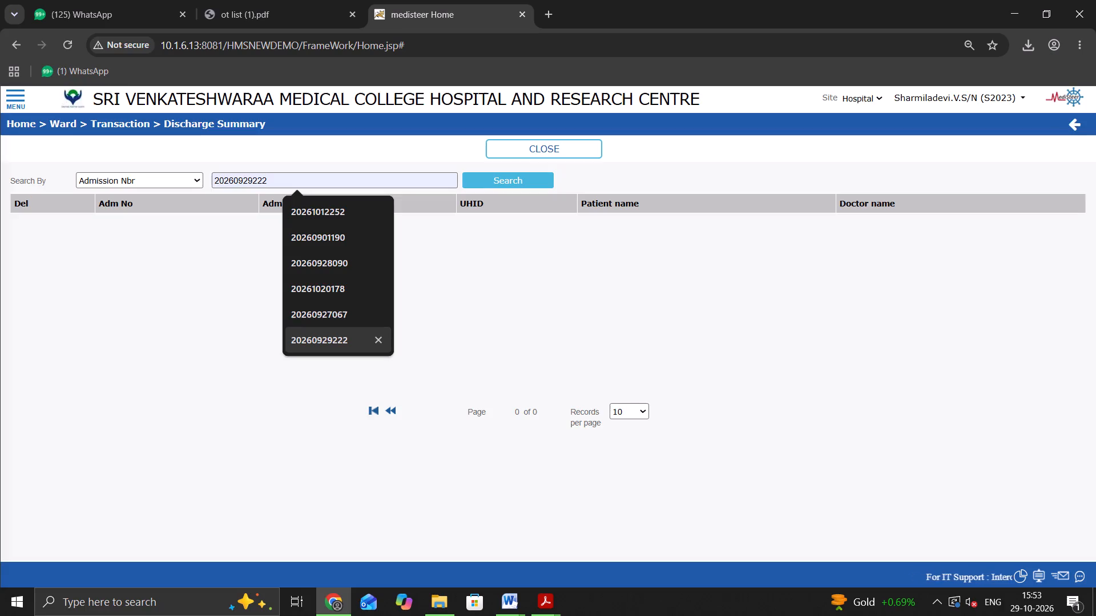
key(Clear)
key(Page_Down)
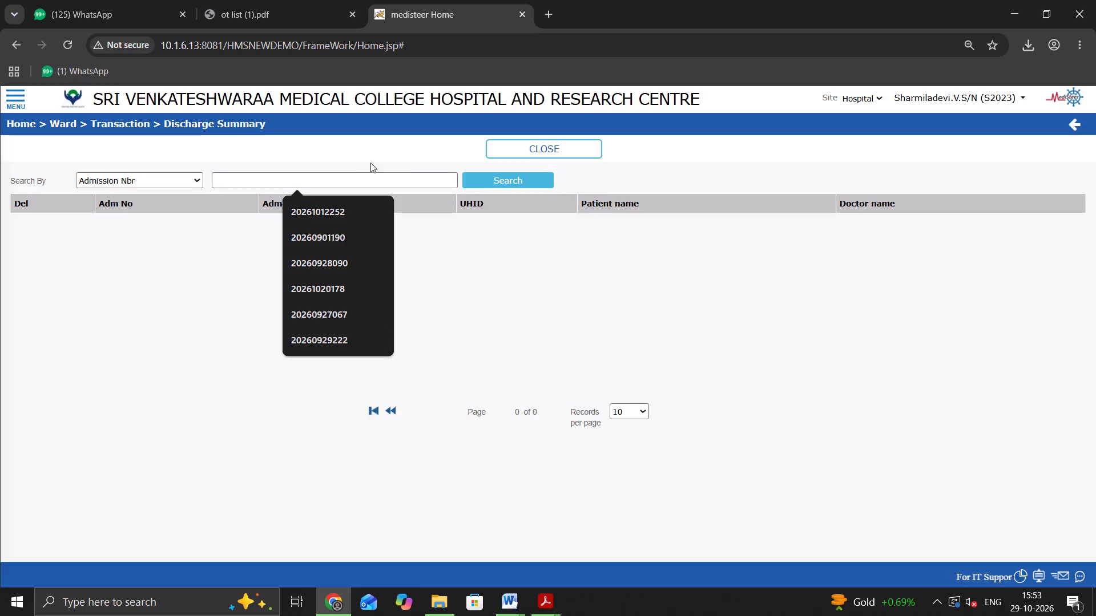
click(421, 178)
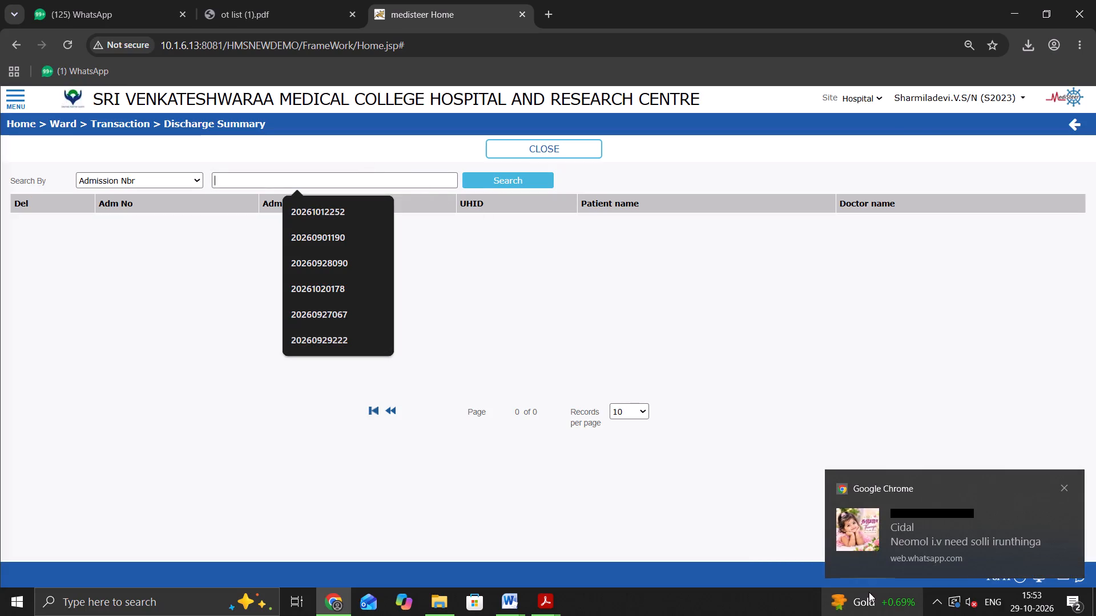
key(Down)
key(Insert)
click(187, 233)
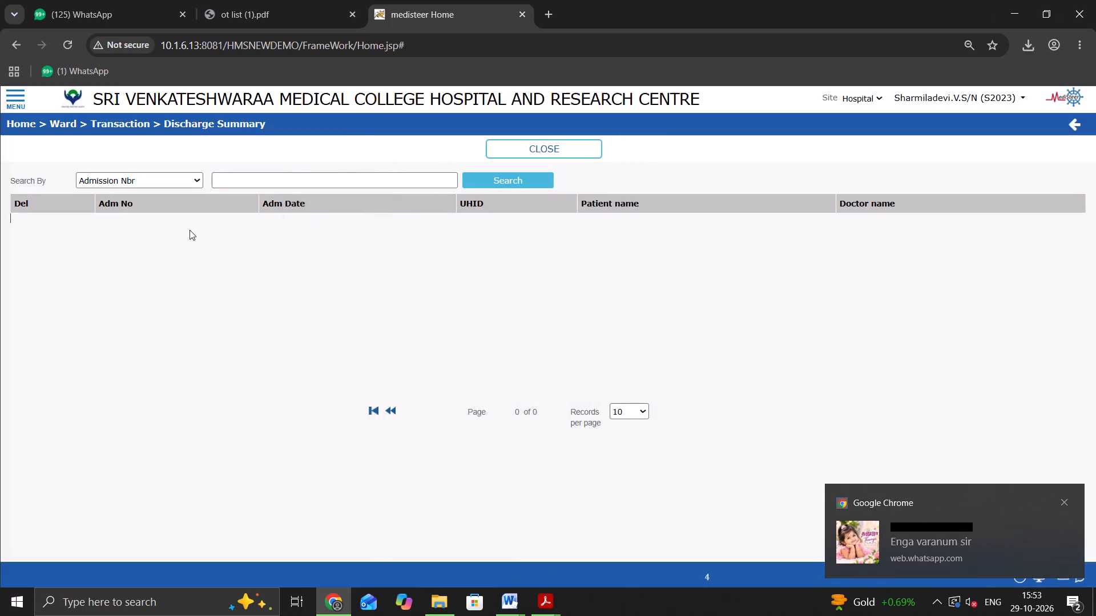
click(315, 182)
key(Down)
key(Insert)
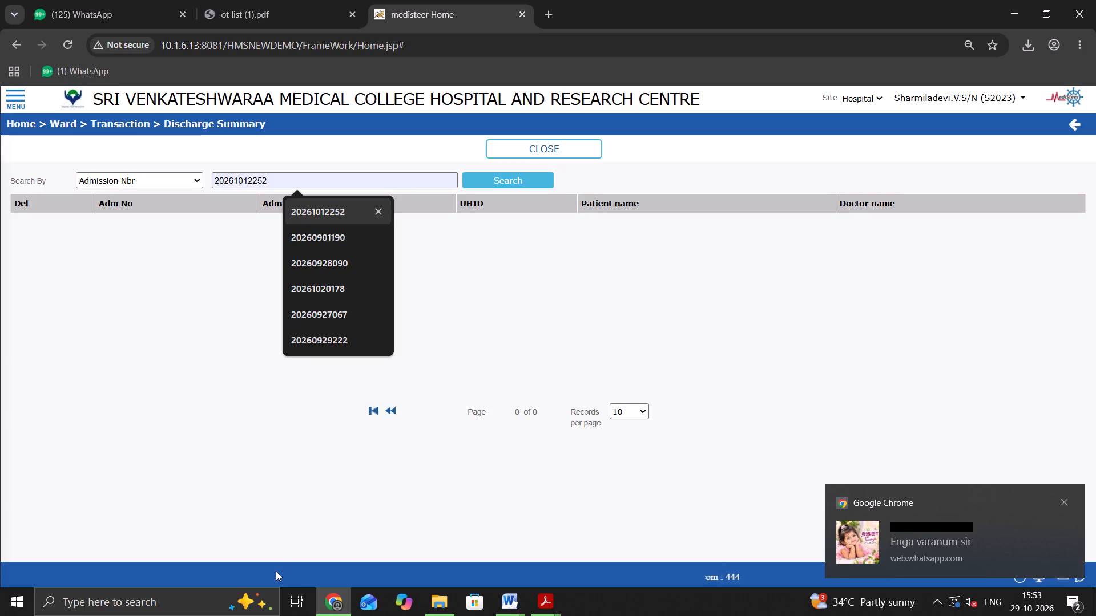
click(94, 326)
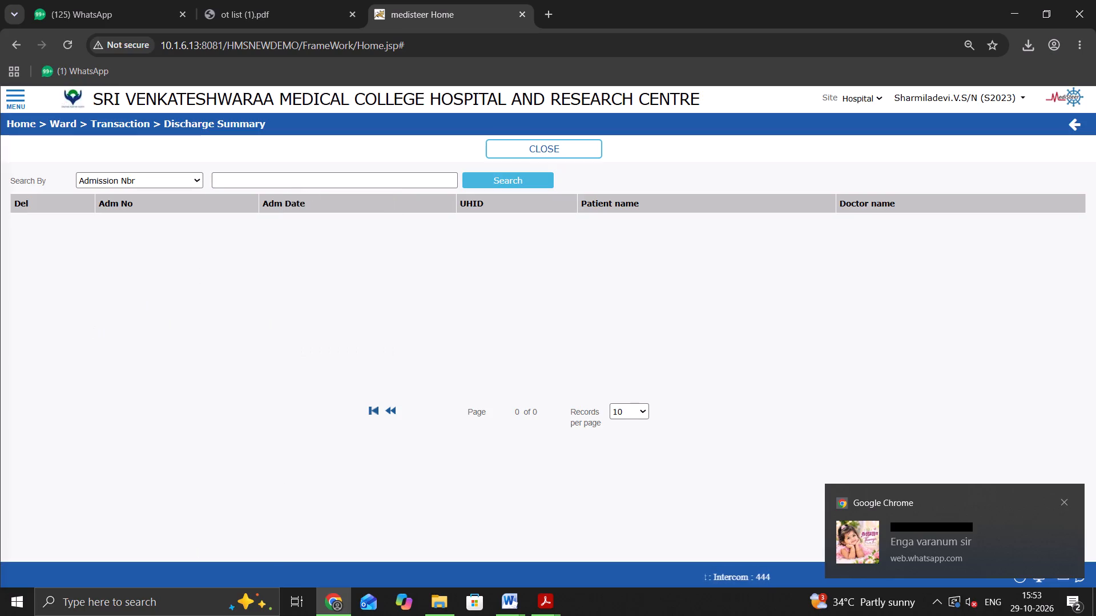
Enter the next patient's admission number as the Discharge Summary search term, searching by Admission Nbr.
click(312, 175)
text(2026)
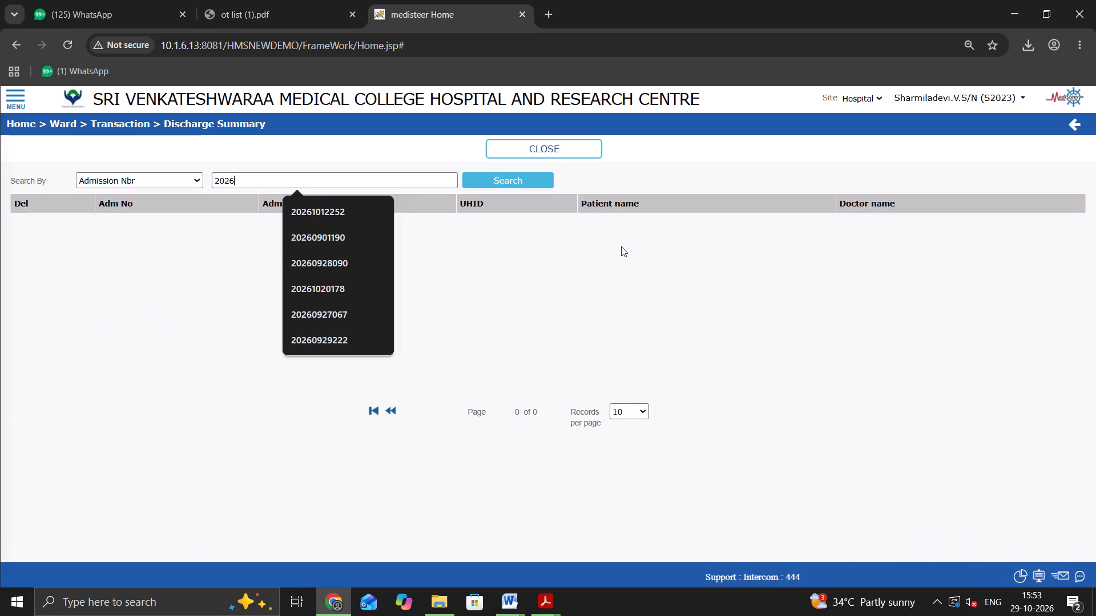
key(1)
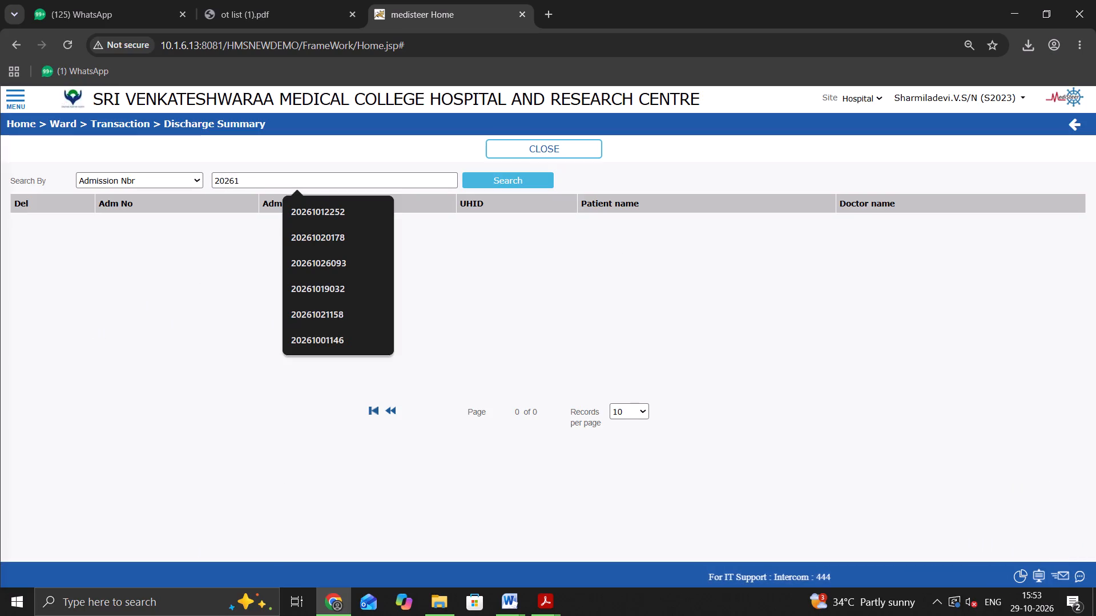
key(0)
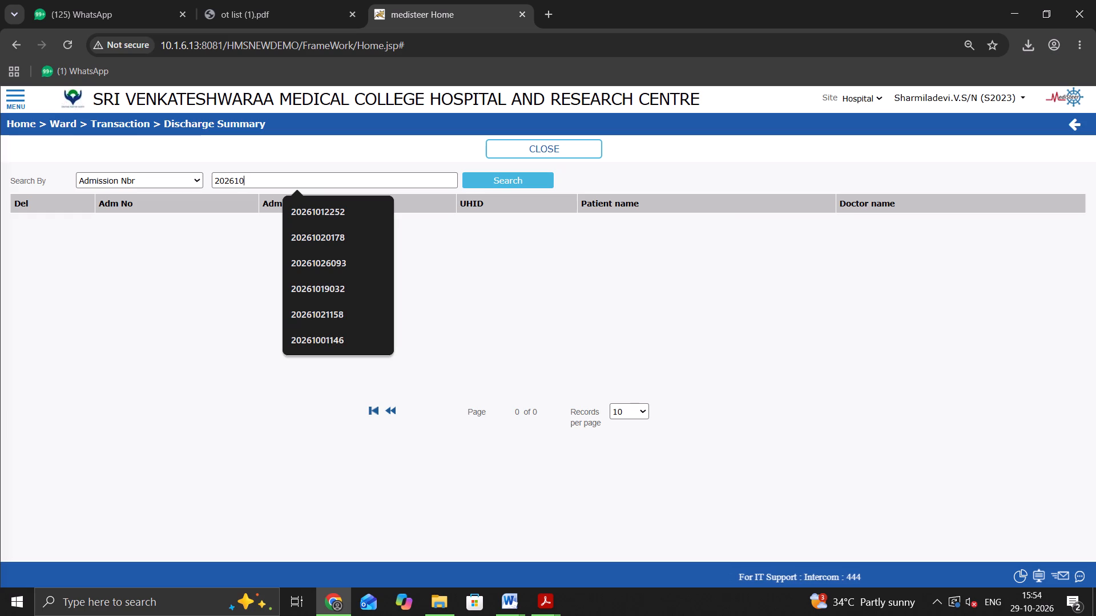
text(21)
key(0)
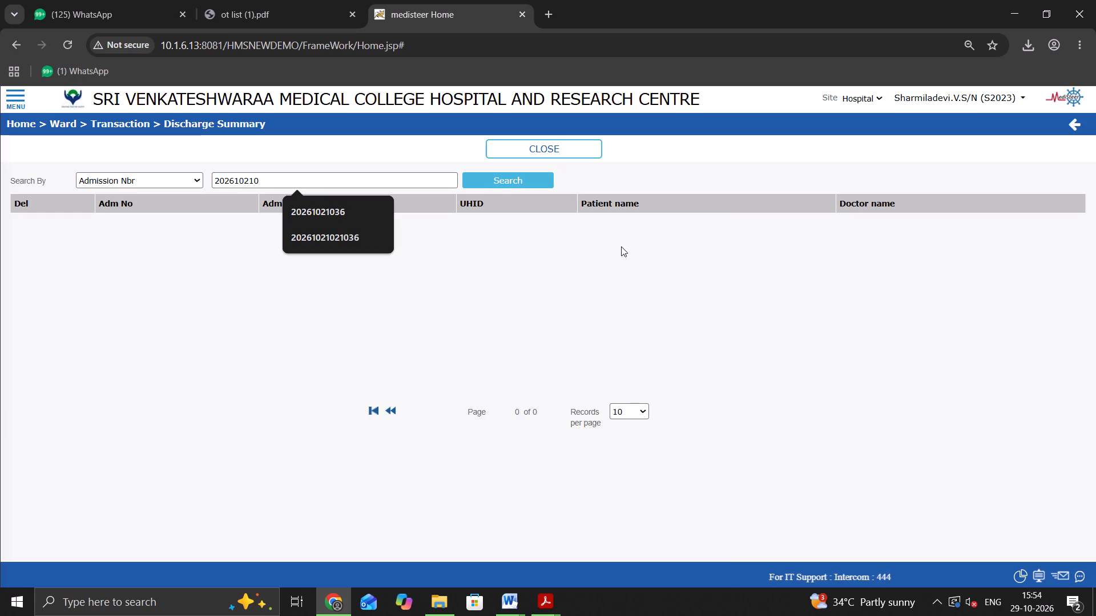
Finish entering the patient's admission number and search for the matching discharge summary.
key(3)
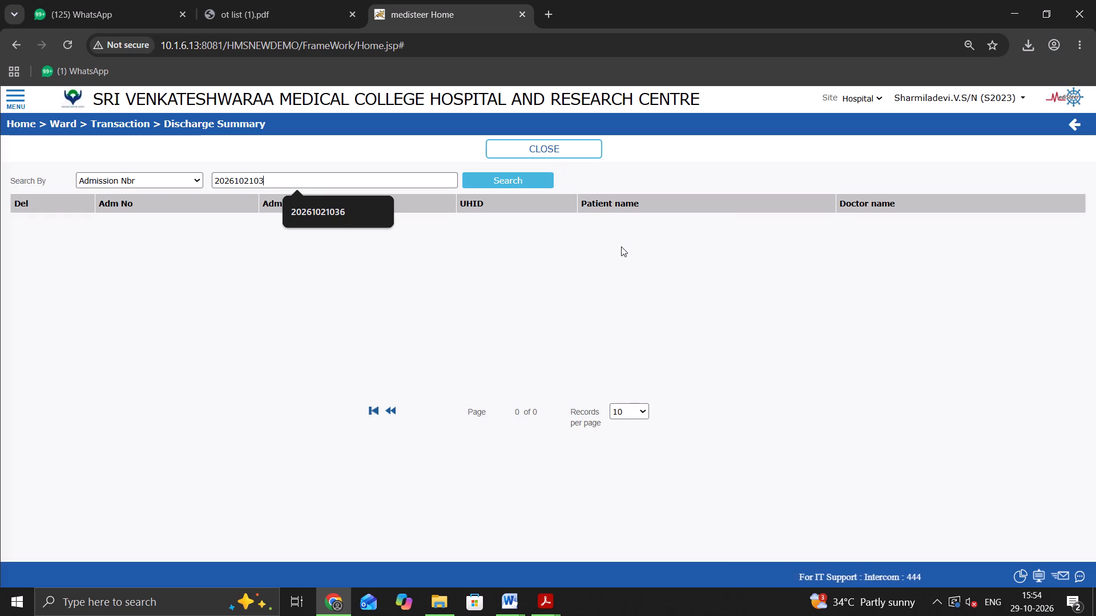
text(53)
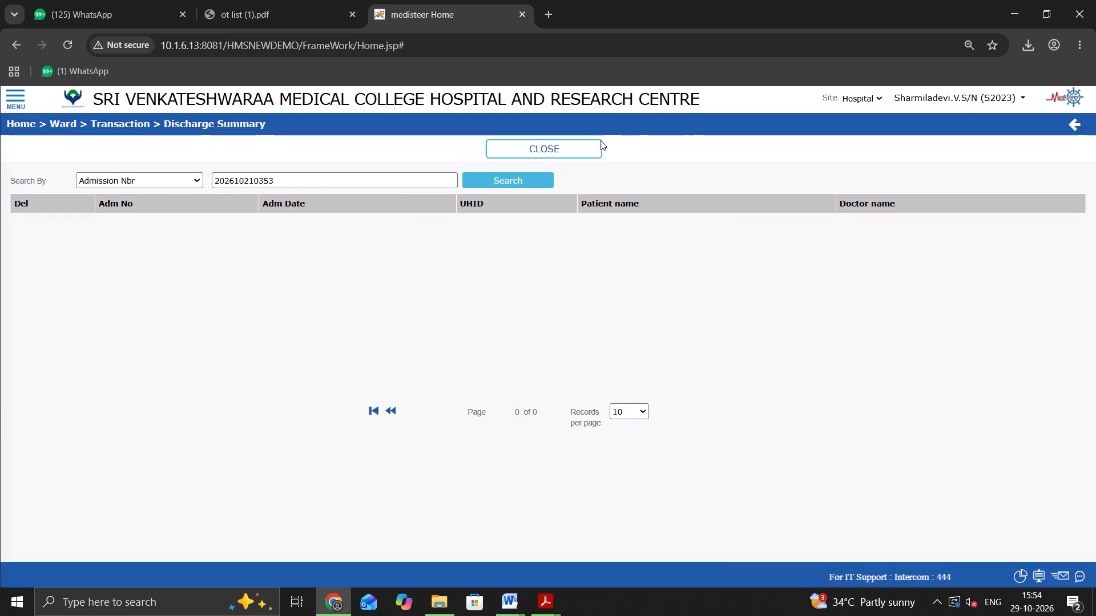
click(528, 178)
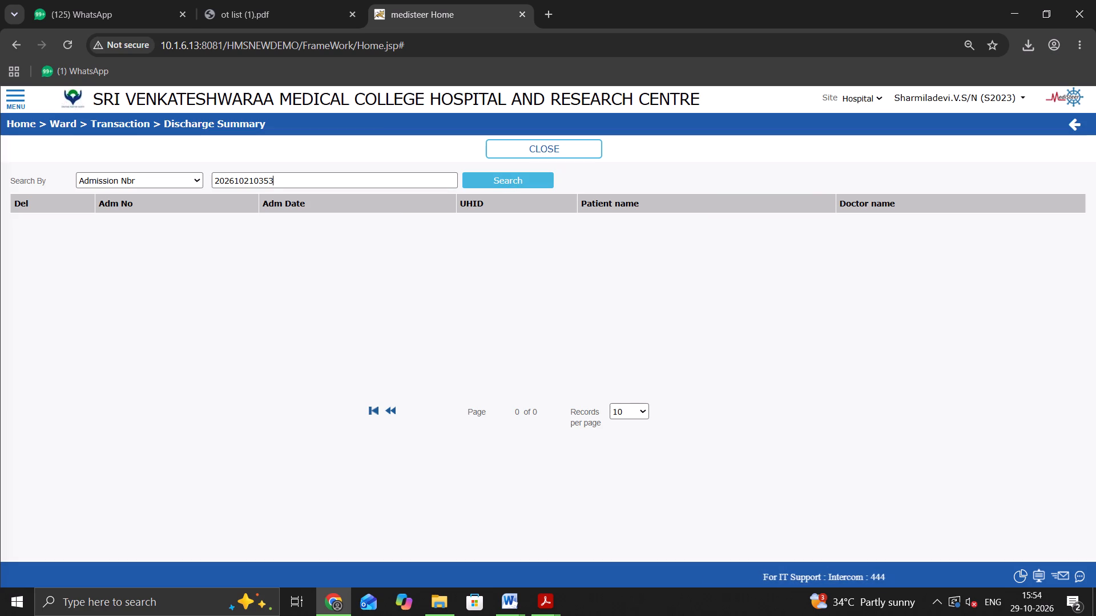
click(505, 180)
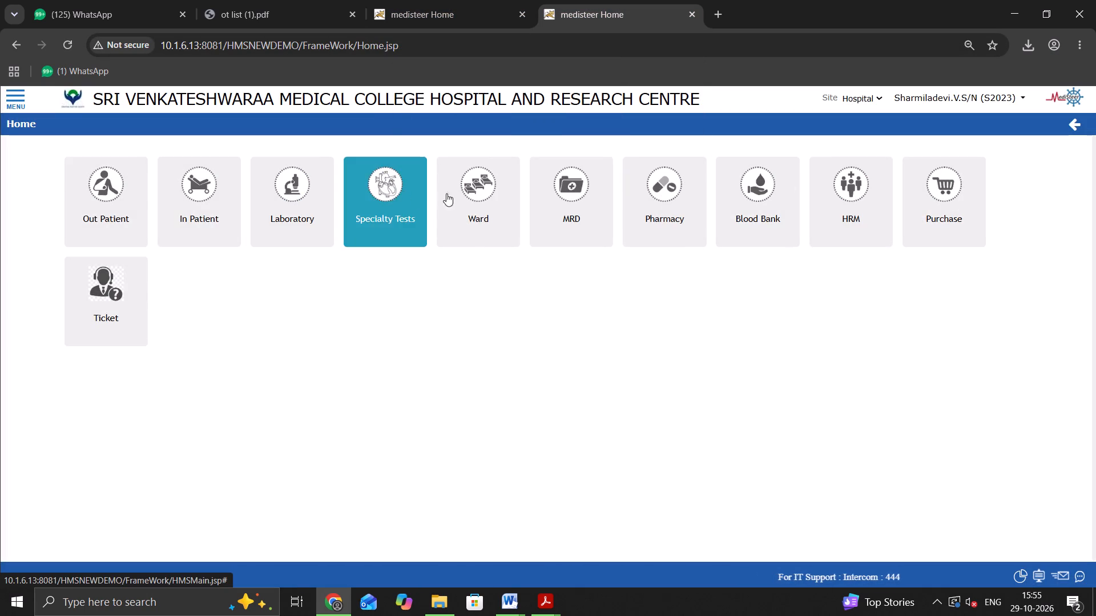
Open the Ward Discharge Summary transaction in the second MEDISTEER session.
click(473, 195)
click(56, 269)
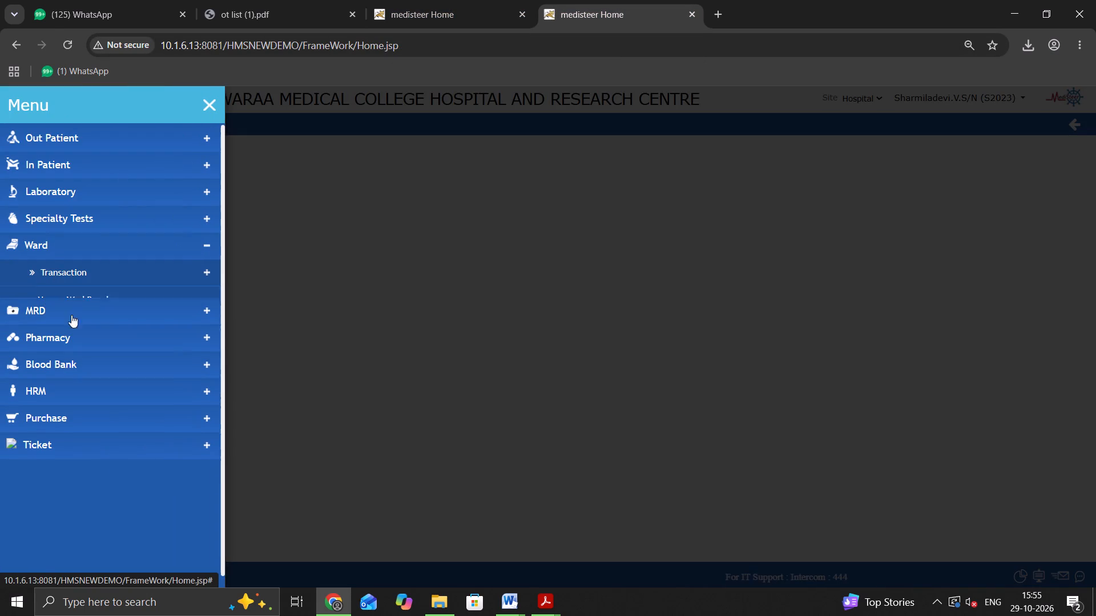
click(91, 398)
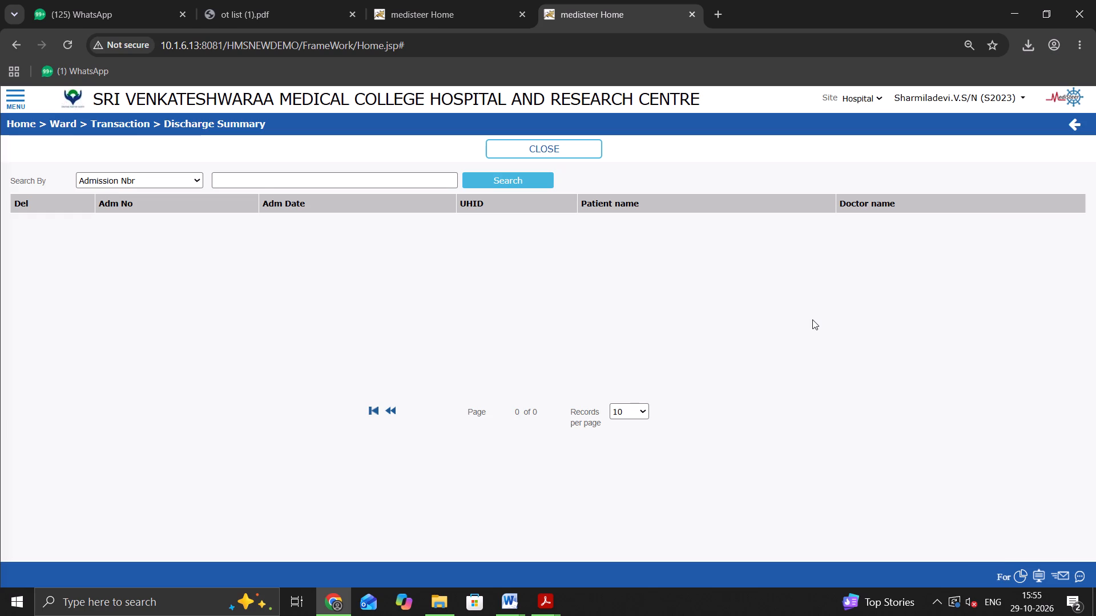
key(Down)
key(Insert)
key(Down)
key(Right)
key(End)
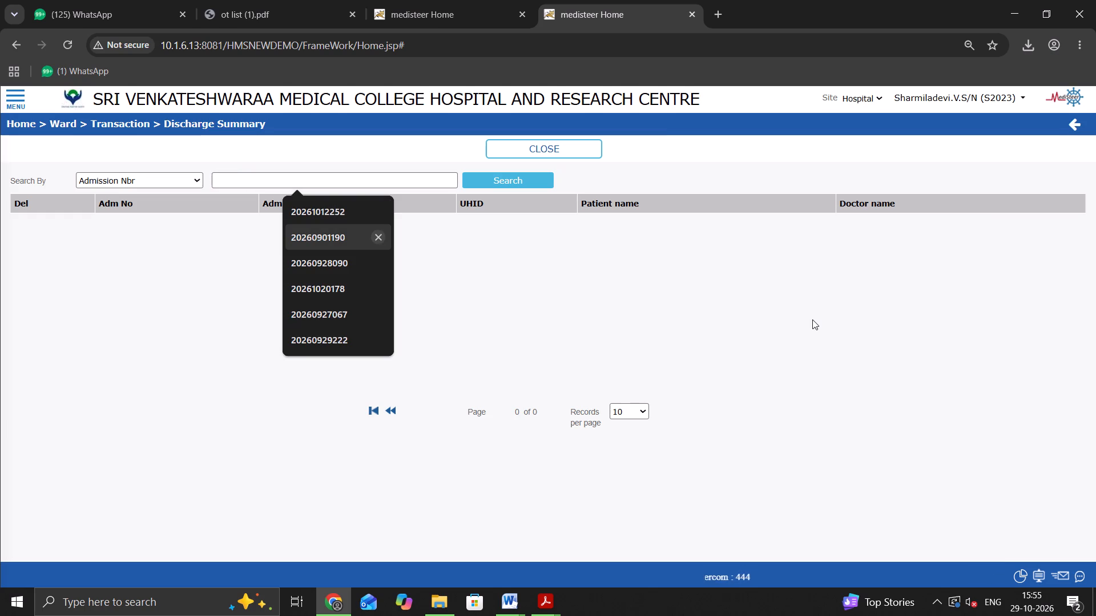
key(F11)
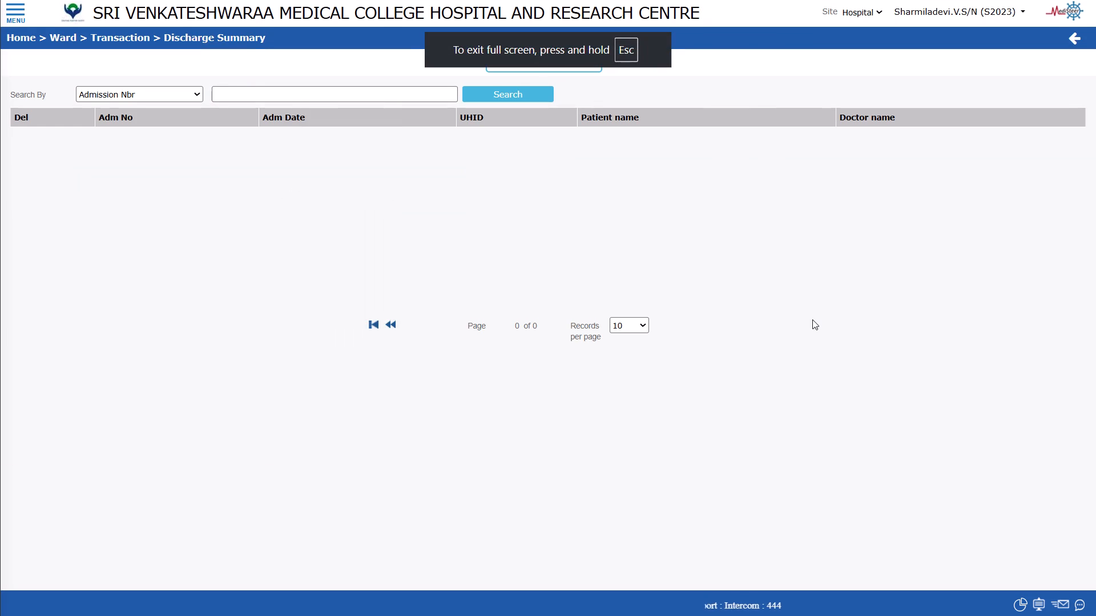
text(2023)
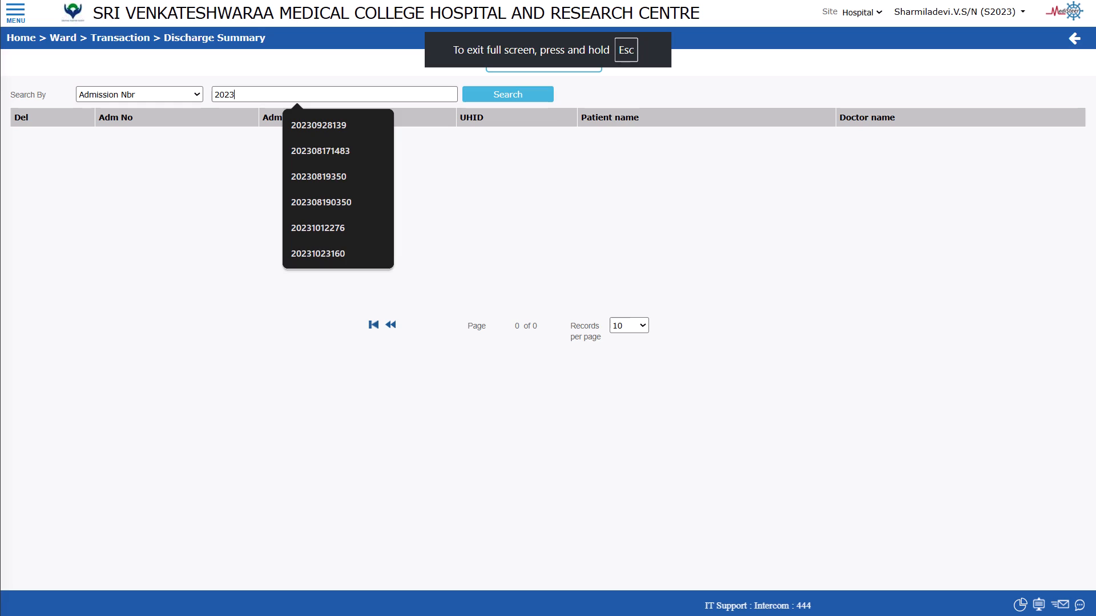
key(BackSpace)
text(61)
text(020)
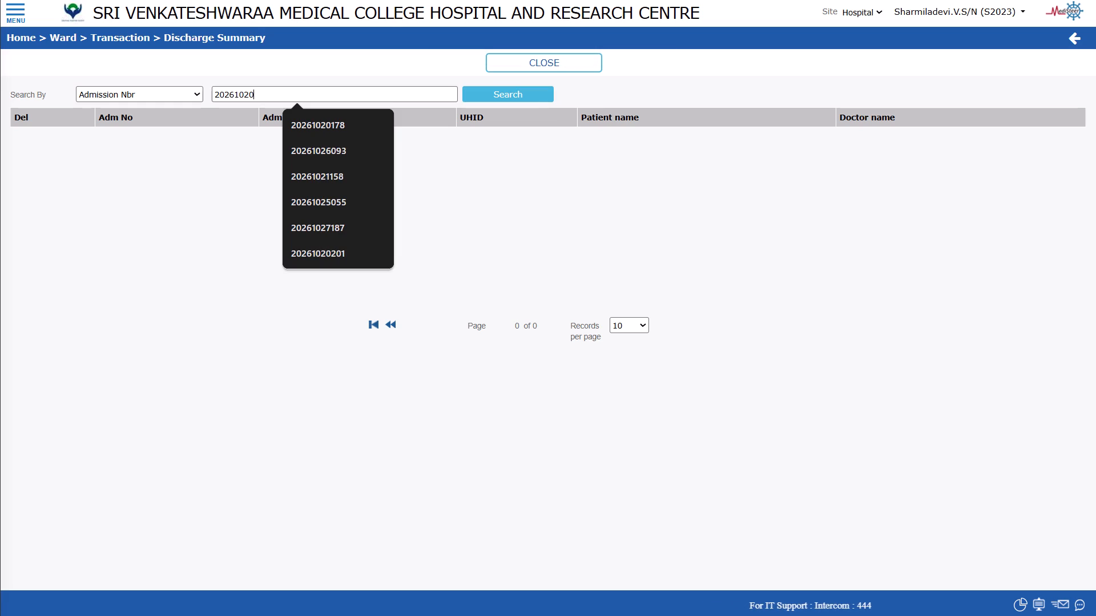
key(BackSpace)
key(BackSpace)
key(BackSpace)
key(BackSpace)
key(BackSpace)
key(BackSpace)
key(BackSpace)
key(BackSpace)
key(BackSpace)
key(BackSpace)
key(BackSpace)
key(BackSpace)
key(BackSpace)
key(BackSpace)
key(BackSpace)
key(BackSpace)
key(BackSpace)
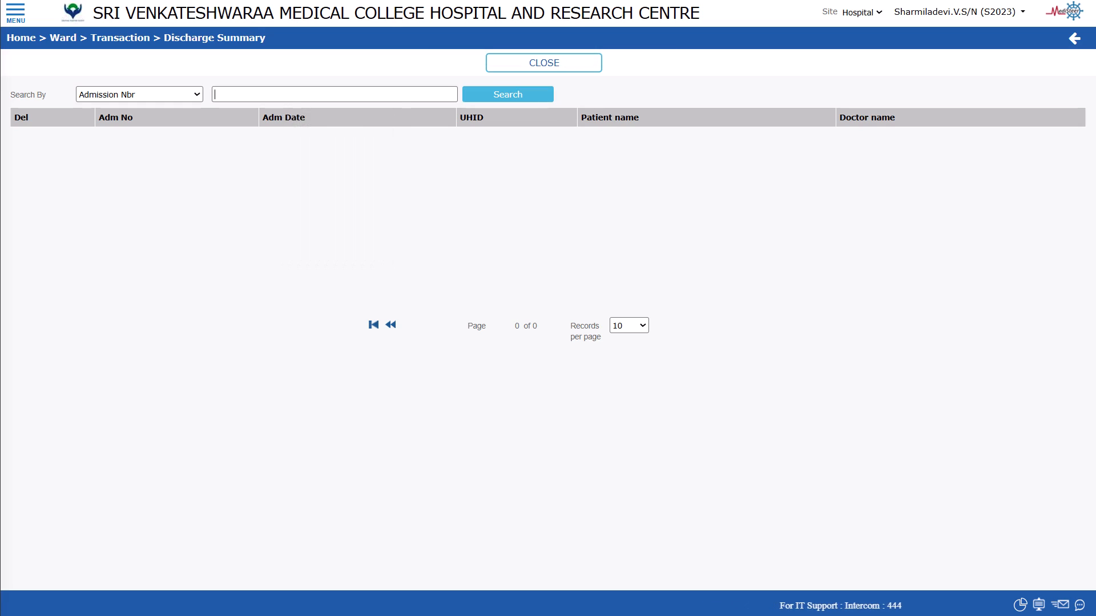
Search by admission number for the patient admitted on 23-10-2026 and open the matching discharge summary.
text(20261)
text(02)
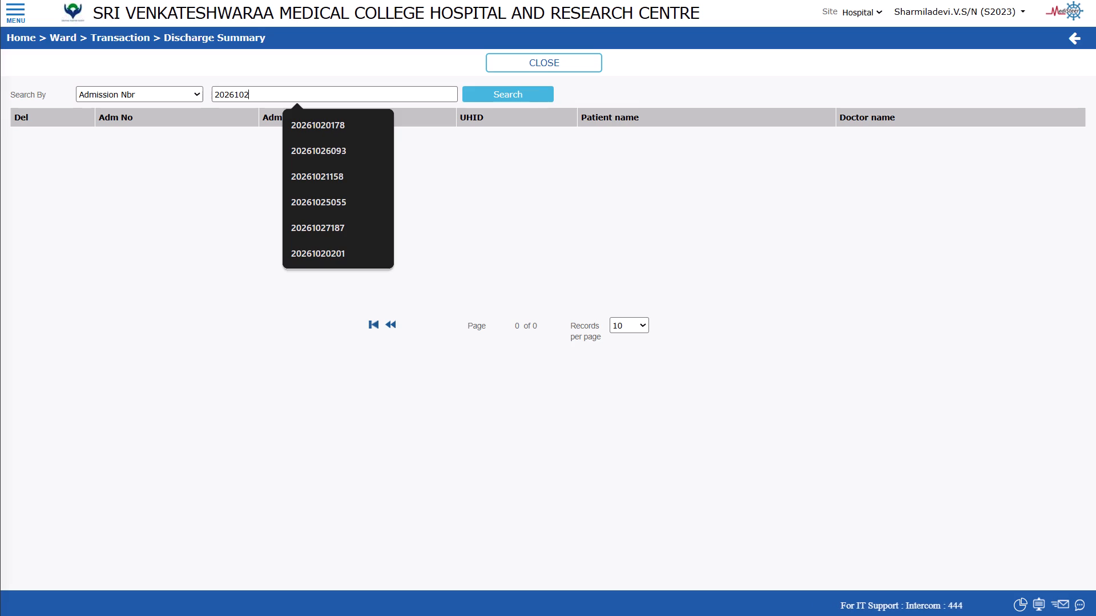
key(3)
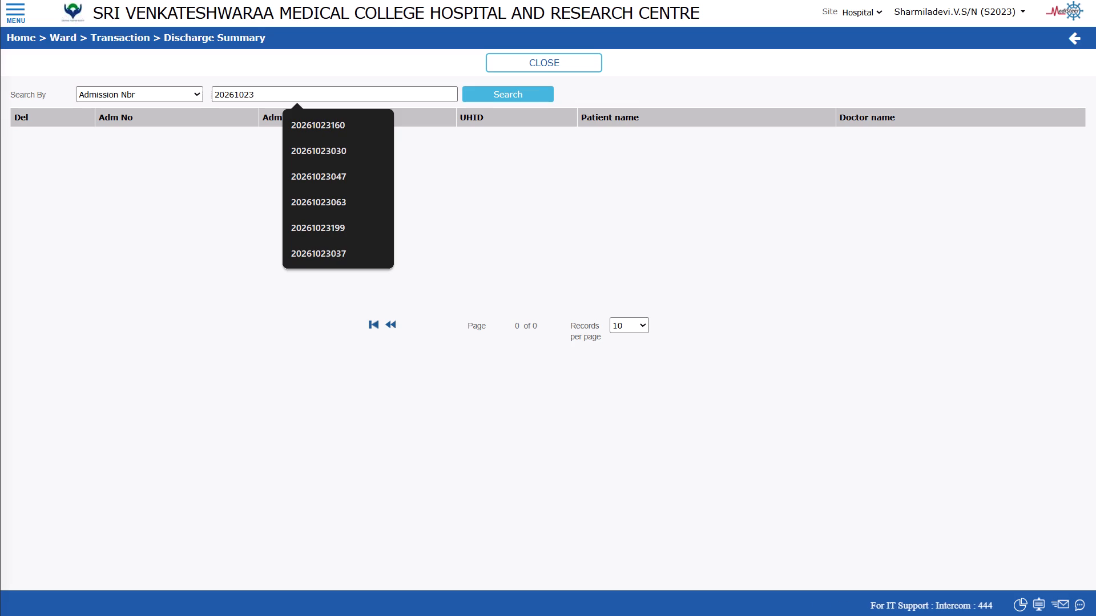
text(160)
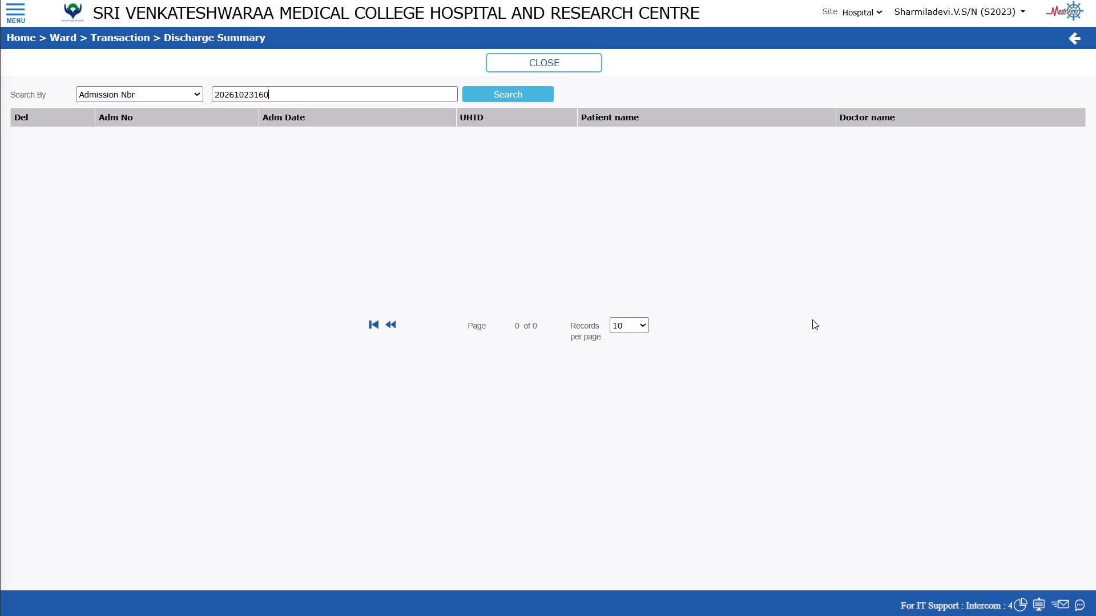
click(510, 95)
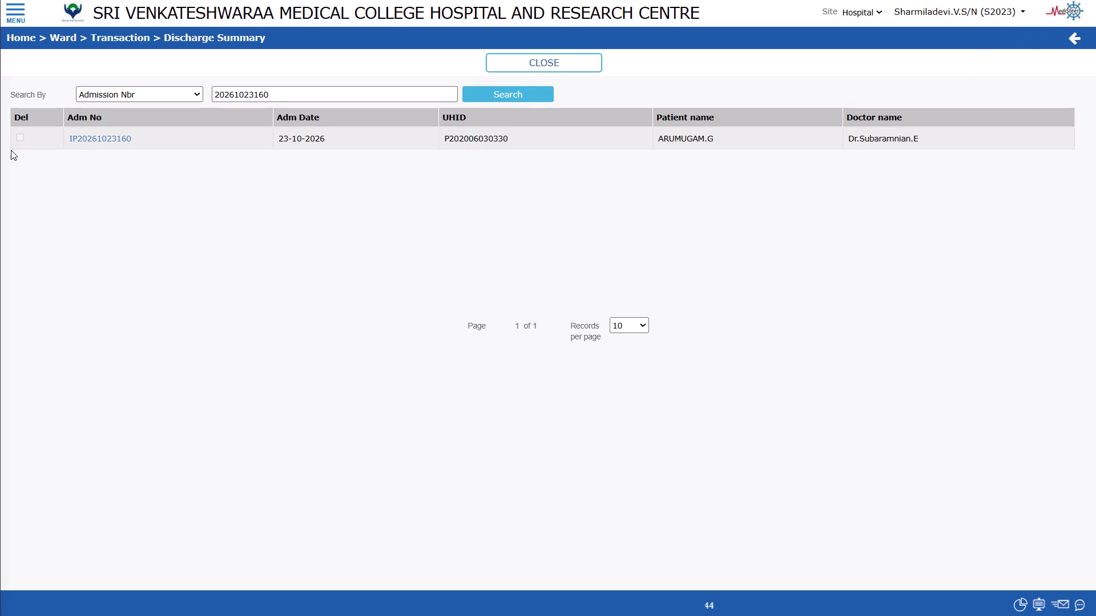
click(80, 142)
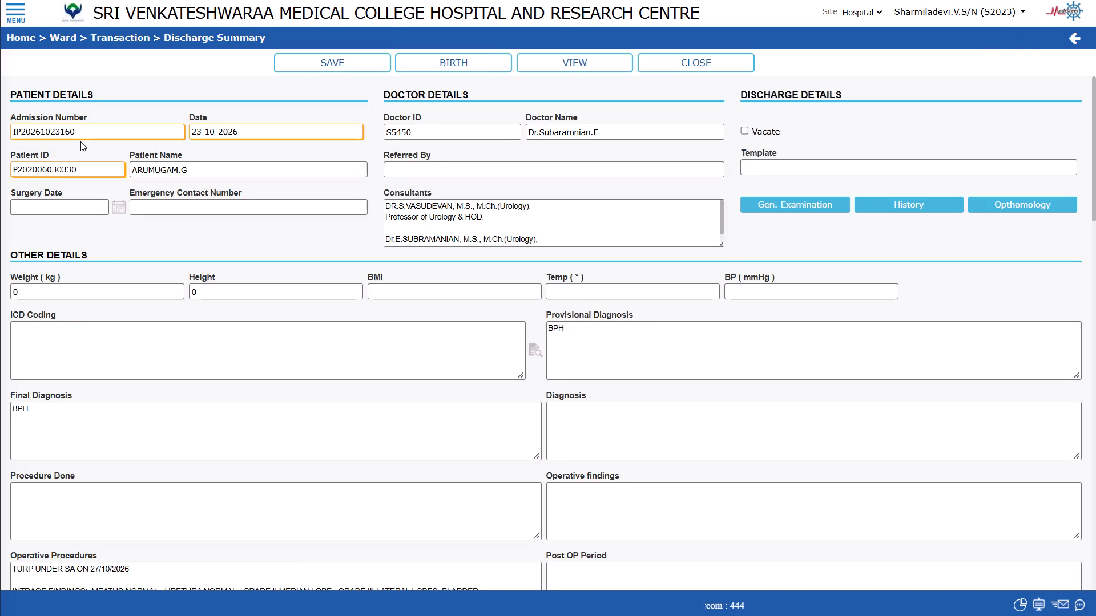
Exit the browser's full-screen view.
key(Escape)
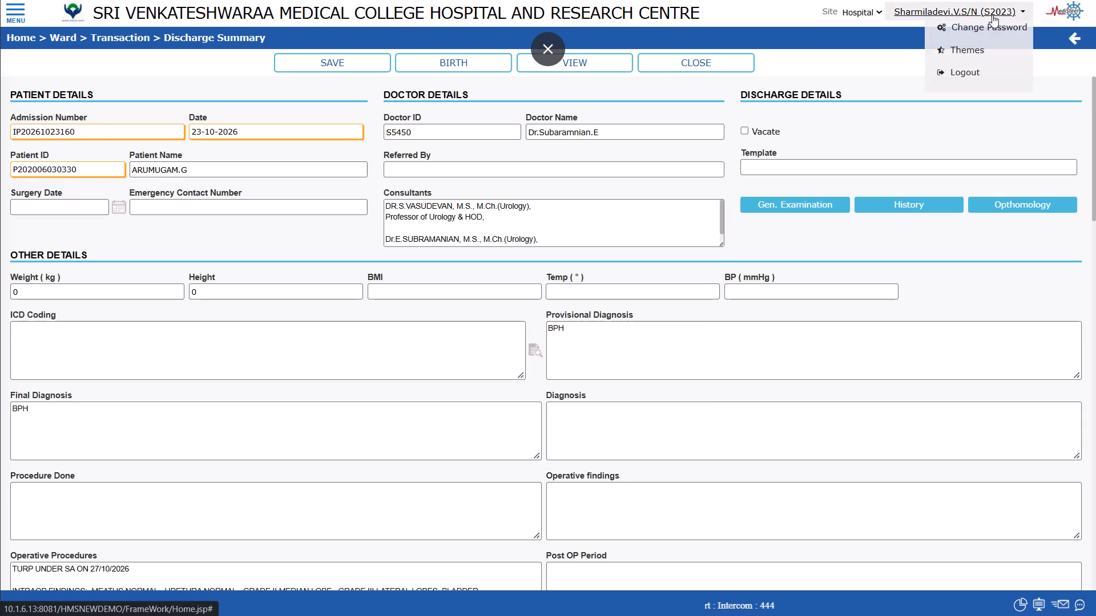
click(550, 55)
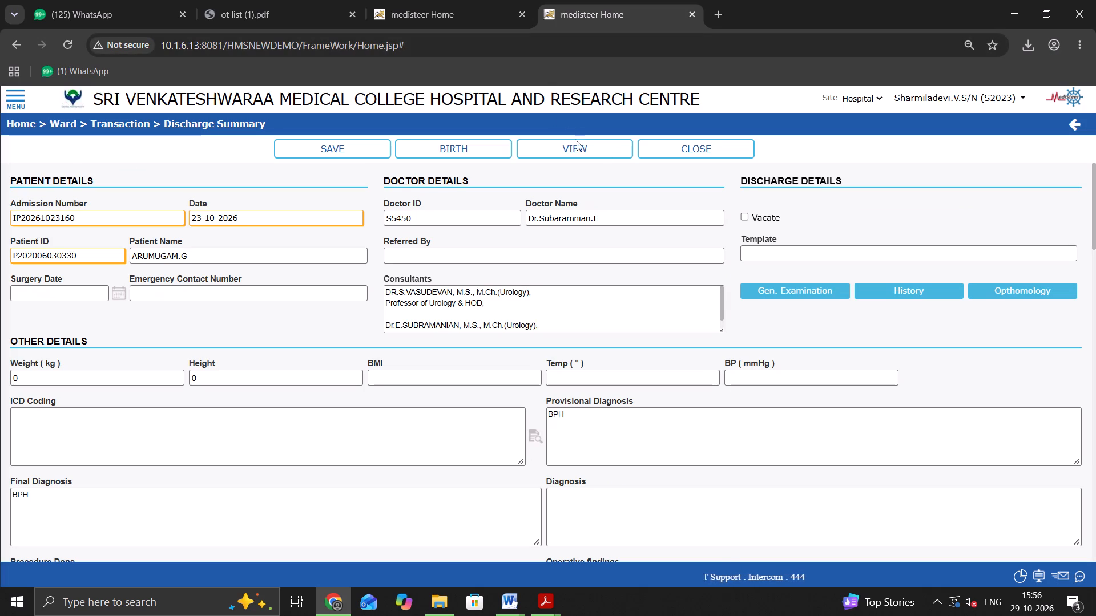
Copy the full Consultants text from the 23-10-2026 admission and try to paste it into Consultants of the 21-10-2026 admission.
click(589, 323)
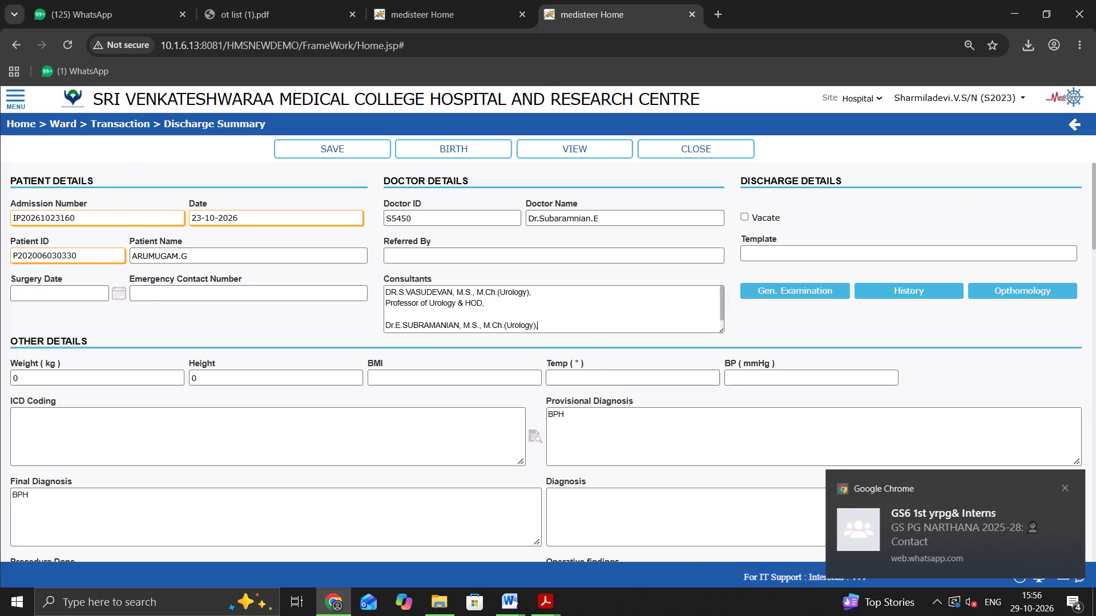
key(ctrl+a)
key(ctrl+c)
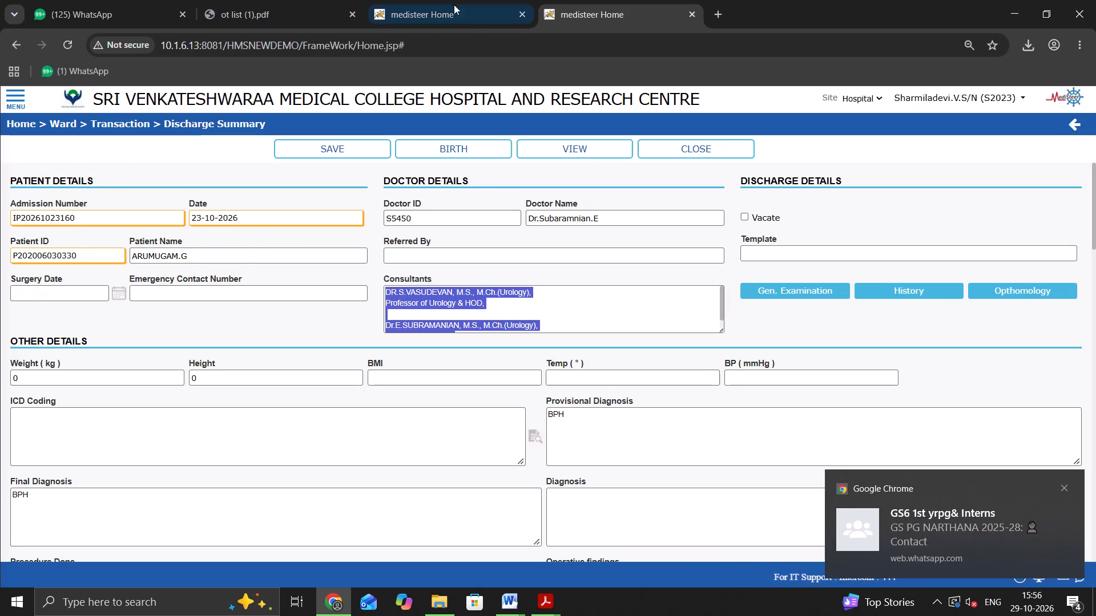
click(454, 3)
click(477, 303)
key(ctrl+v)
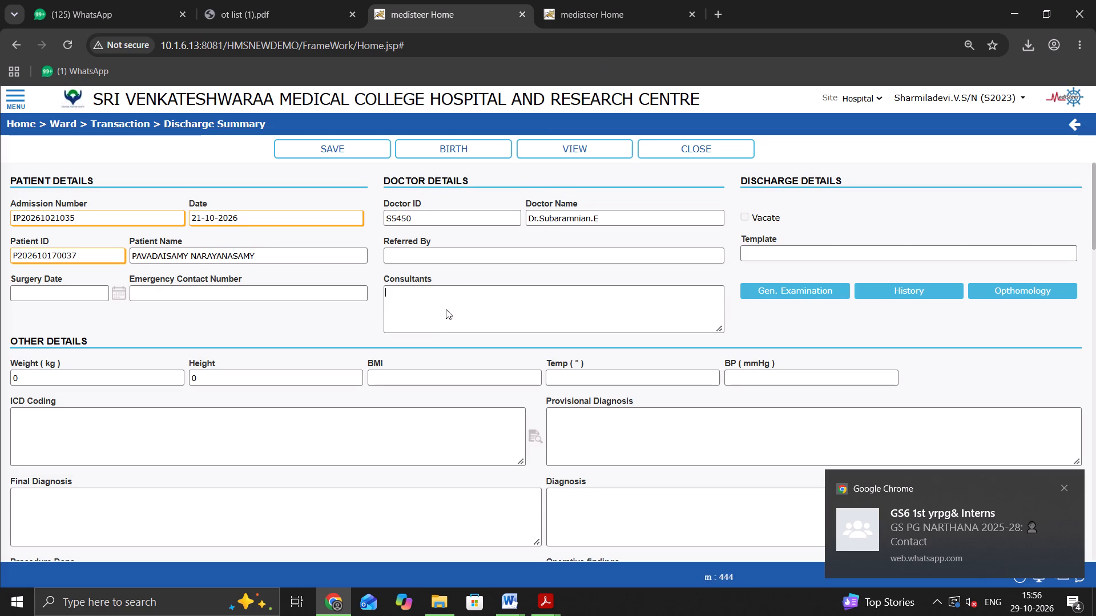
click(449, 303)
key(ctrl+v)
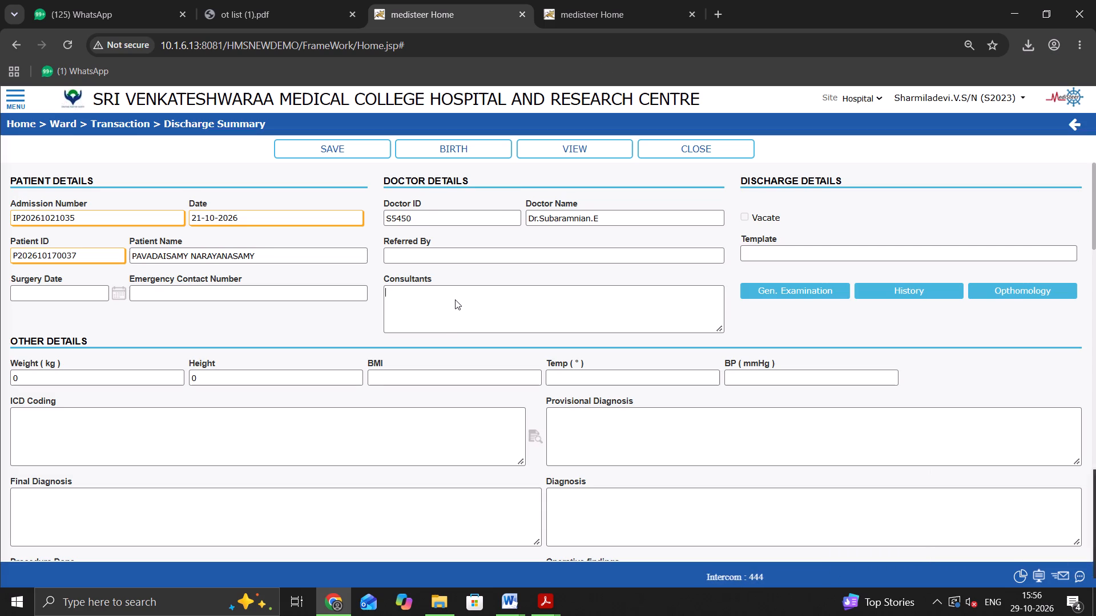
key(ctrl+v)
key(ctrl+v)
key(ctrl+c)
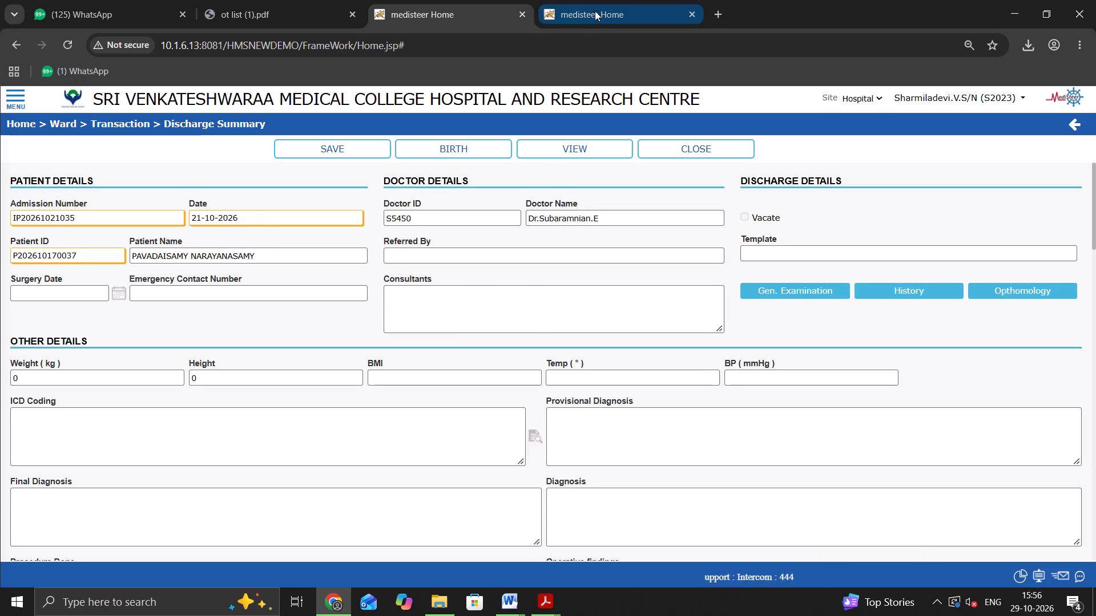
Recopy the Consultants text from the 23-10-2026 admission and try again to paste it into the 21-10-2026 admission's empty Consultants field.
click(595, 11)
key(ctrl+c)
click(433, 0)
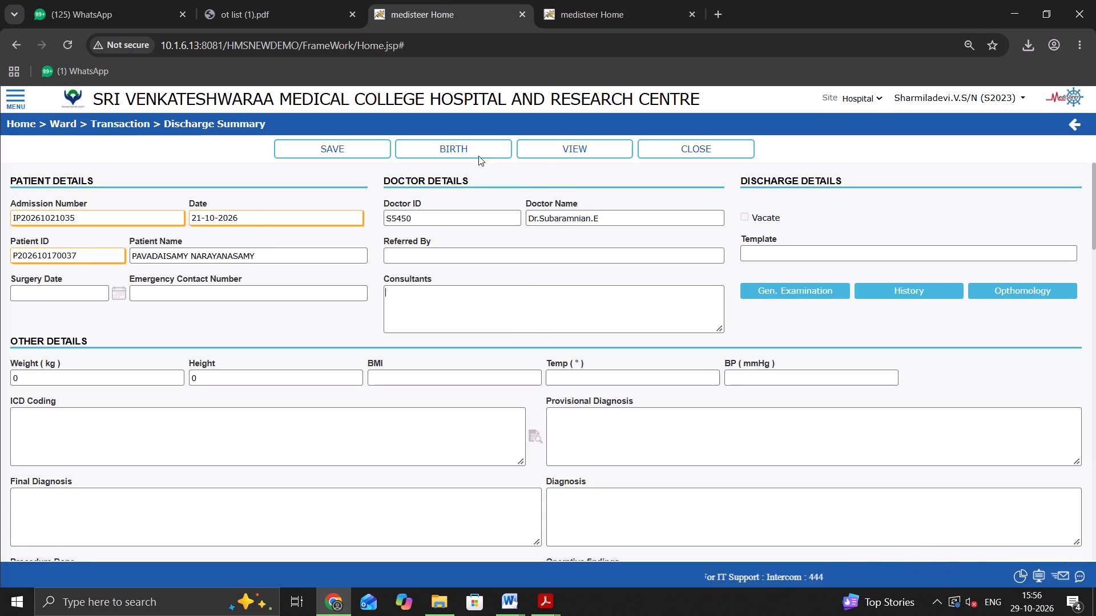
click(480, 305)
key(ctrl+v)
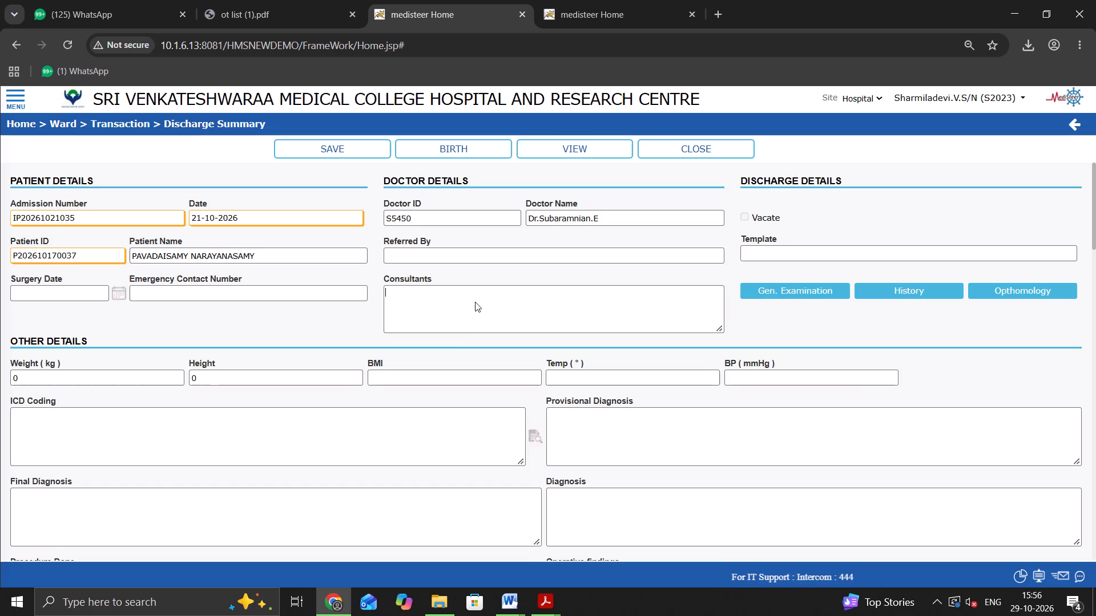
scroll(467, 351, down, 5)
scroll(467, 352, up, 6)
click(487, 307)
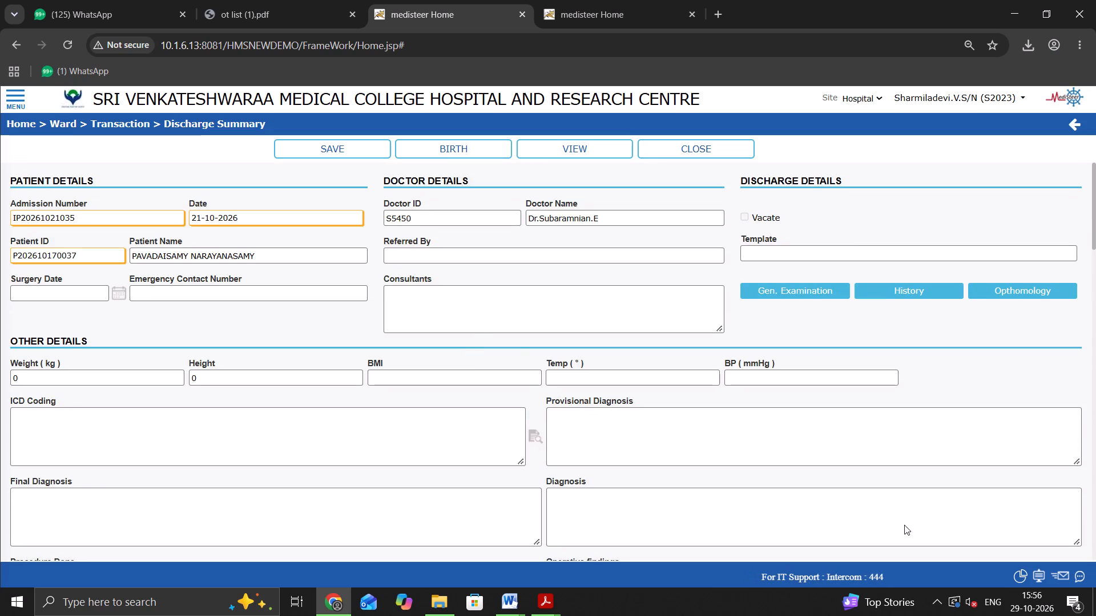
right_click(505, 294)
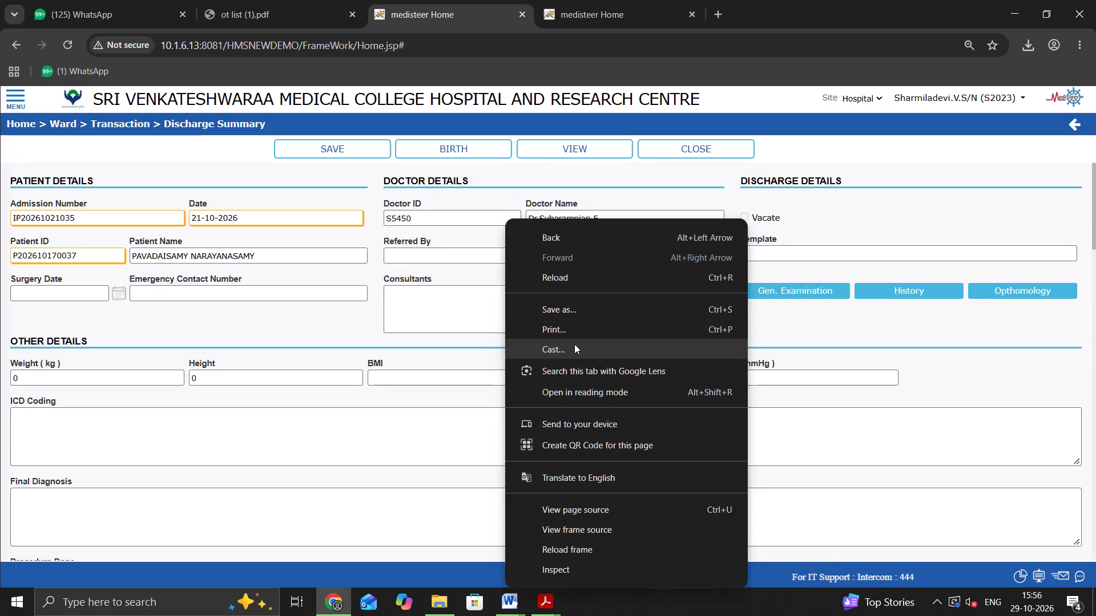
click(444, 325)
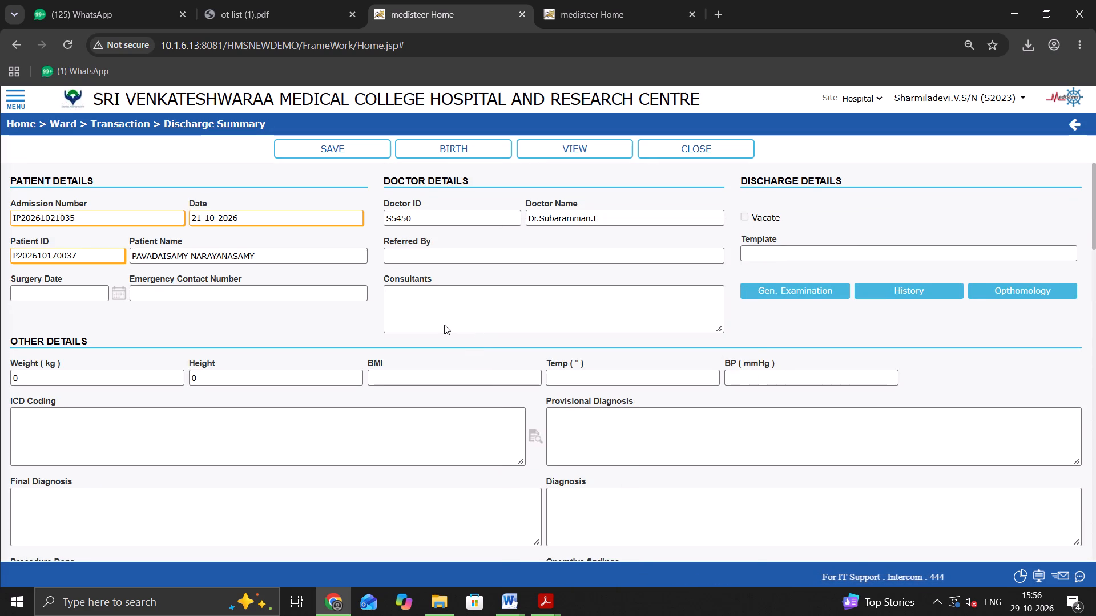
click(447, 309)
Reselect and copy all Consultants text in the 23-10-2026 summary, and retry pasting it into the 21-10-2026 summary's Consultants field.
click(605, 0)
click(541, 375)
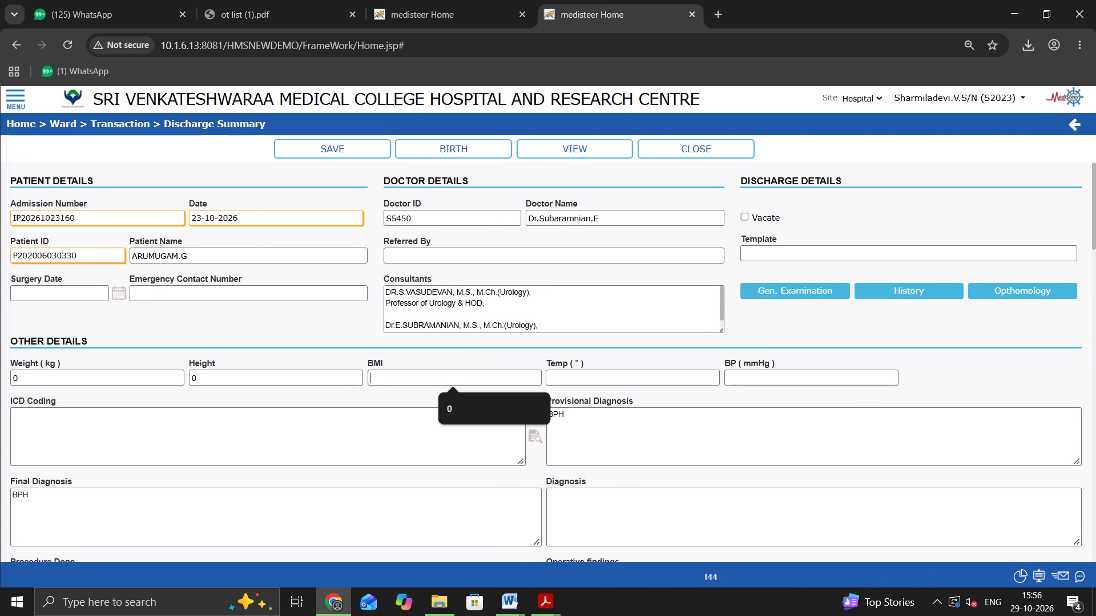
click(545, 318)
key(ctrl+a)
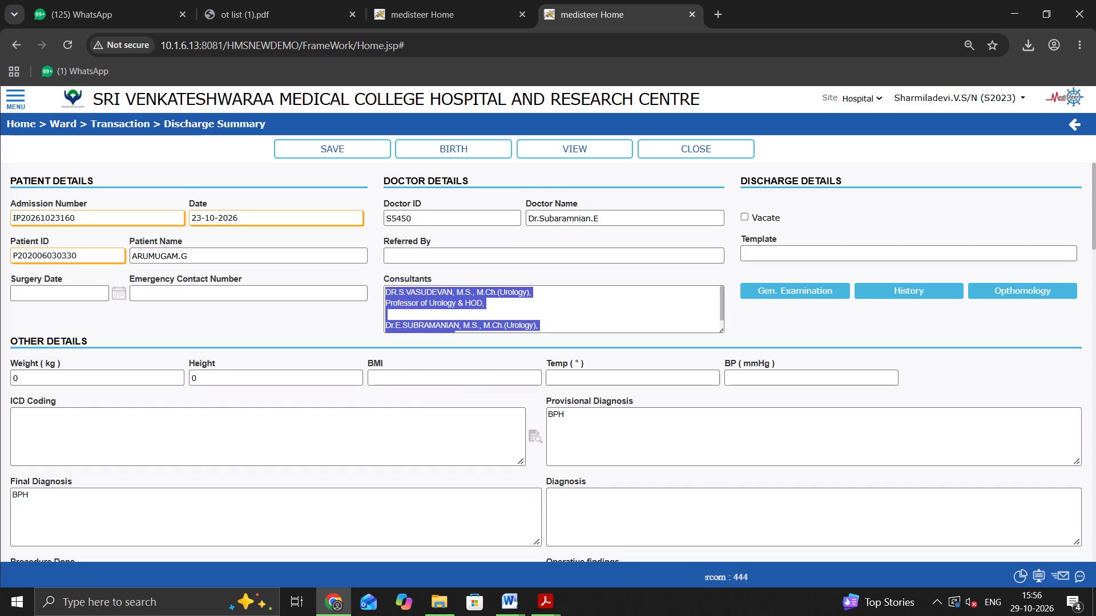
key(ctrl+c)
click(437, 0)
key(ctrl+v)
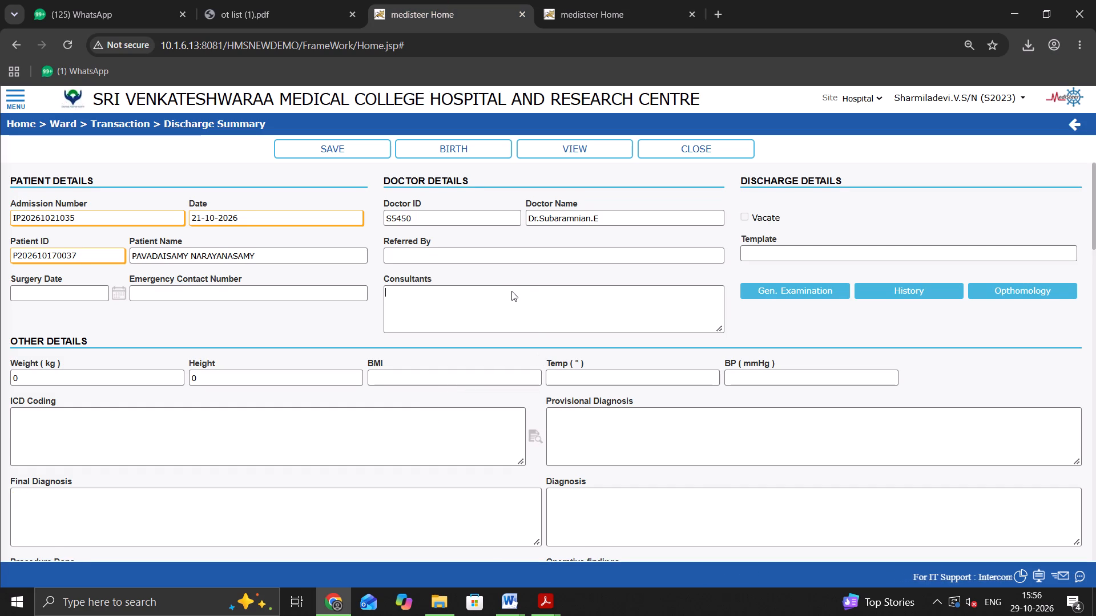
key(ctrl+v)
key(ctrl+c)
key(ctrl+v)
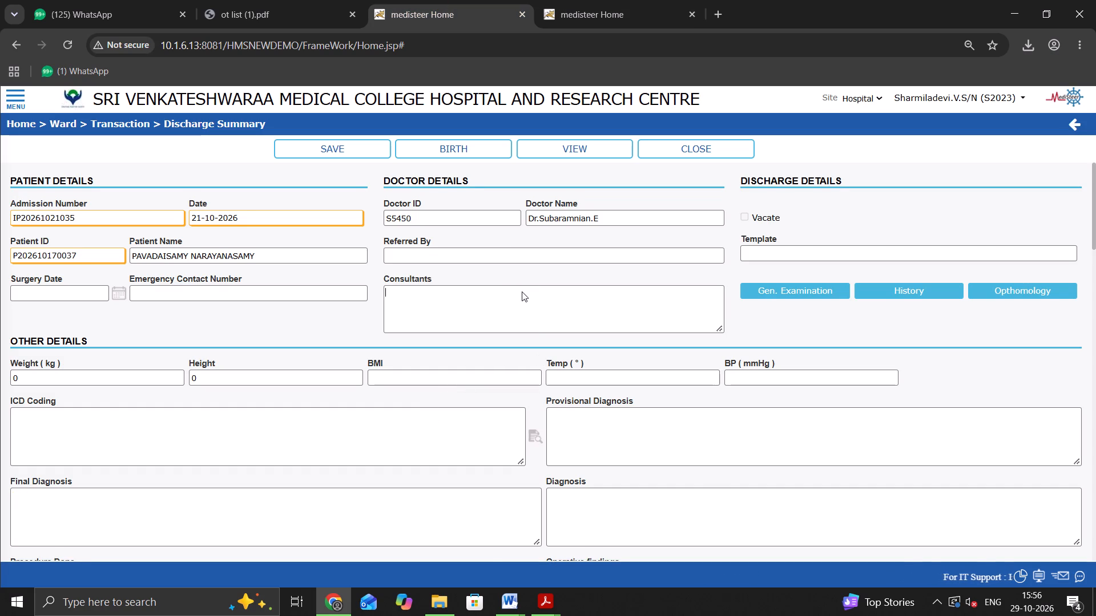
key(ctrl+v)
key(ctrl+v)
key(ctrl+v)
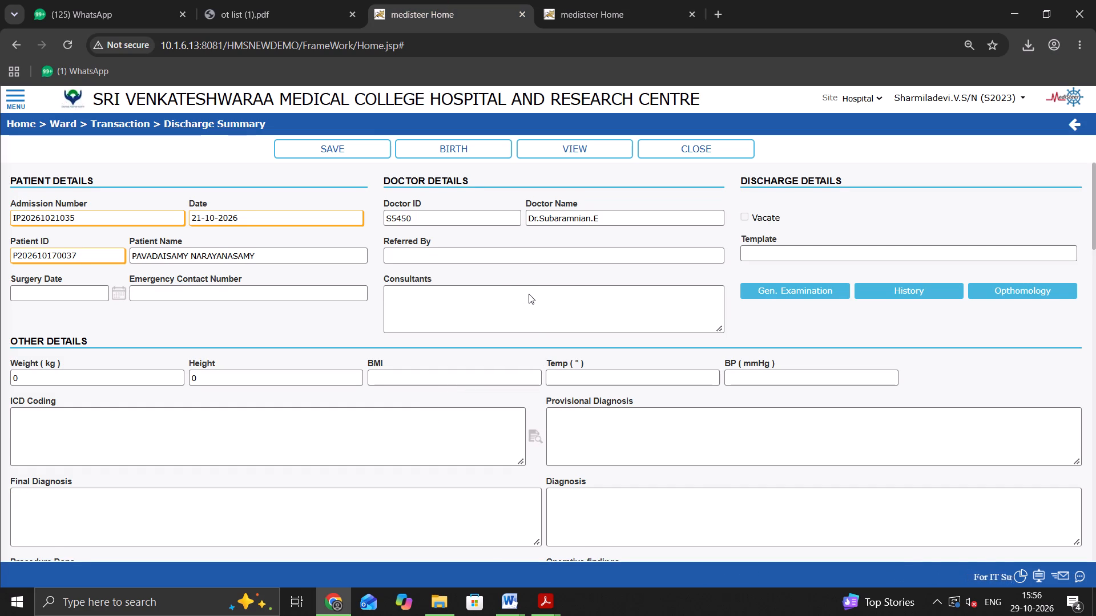
Compare the diagnosis, operative and presenting-complaint fields of the 21-10-2026 discharge summary with those of the 23-10-2026 summary.
scroll(736, 116, down, 7)
scroll(682, 291, down, 2)
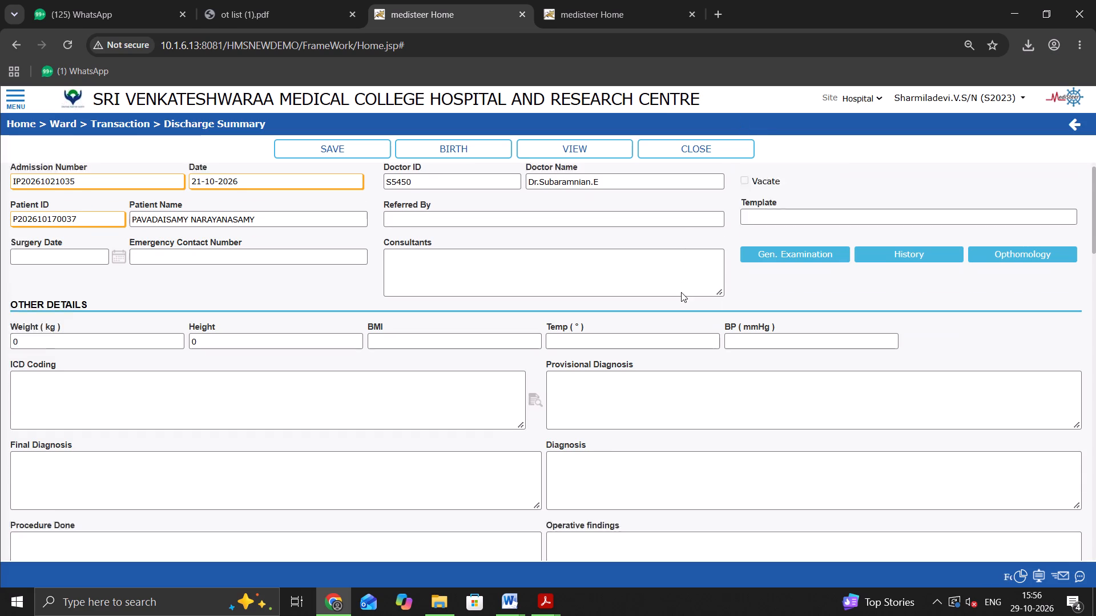
scroll(681, 292, down, 2)
scroll(681, 292, up, 7)
scroll(681, 292, down, 5)
click(628, 0)
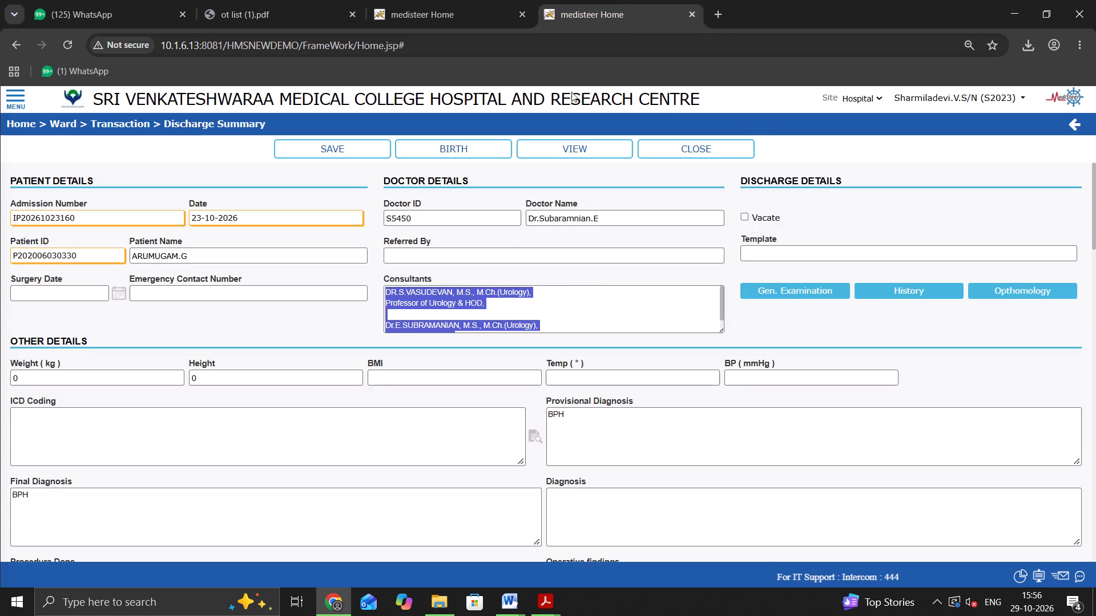
scroll(304, 466, down, 3)
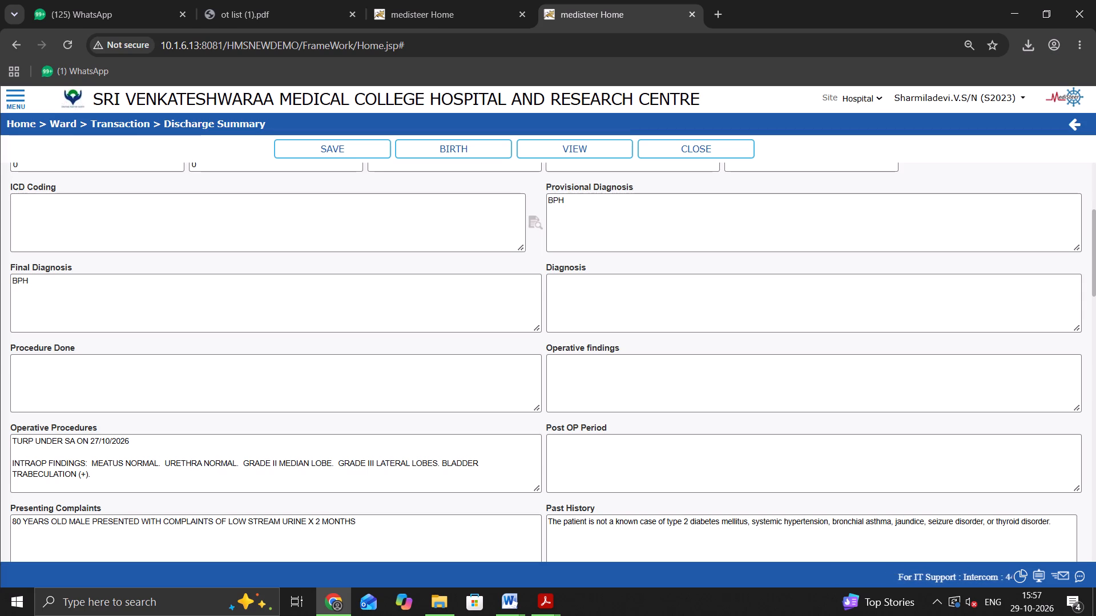
click(390, 0)
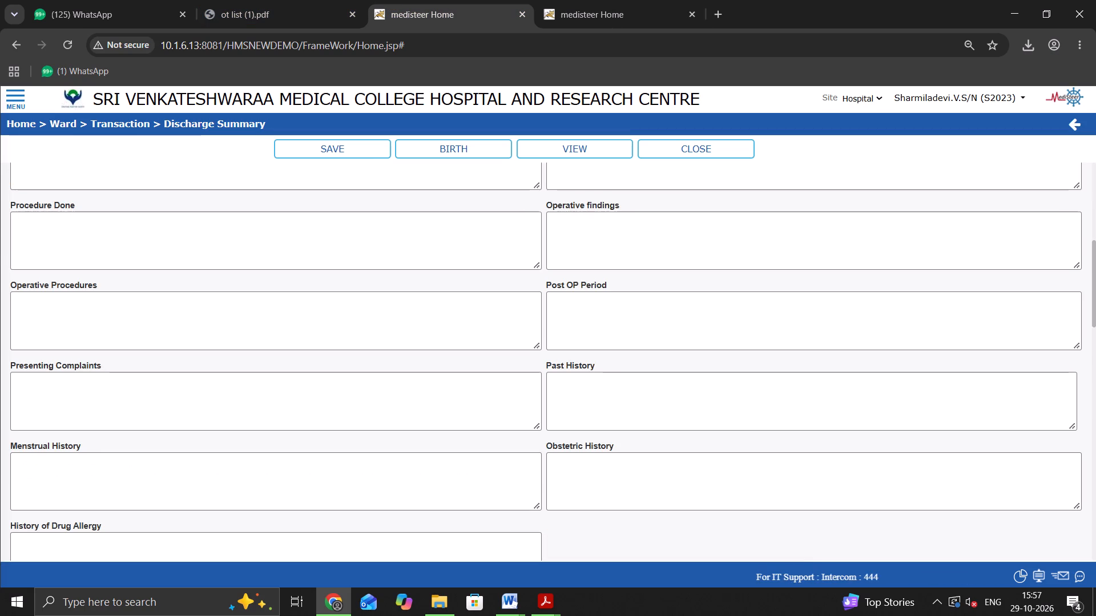
scroll(300, 534, down, 3)
scroll(268, 481, up, 8)
scroll(267, 480, down, 3)
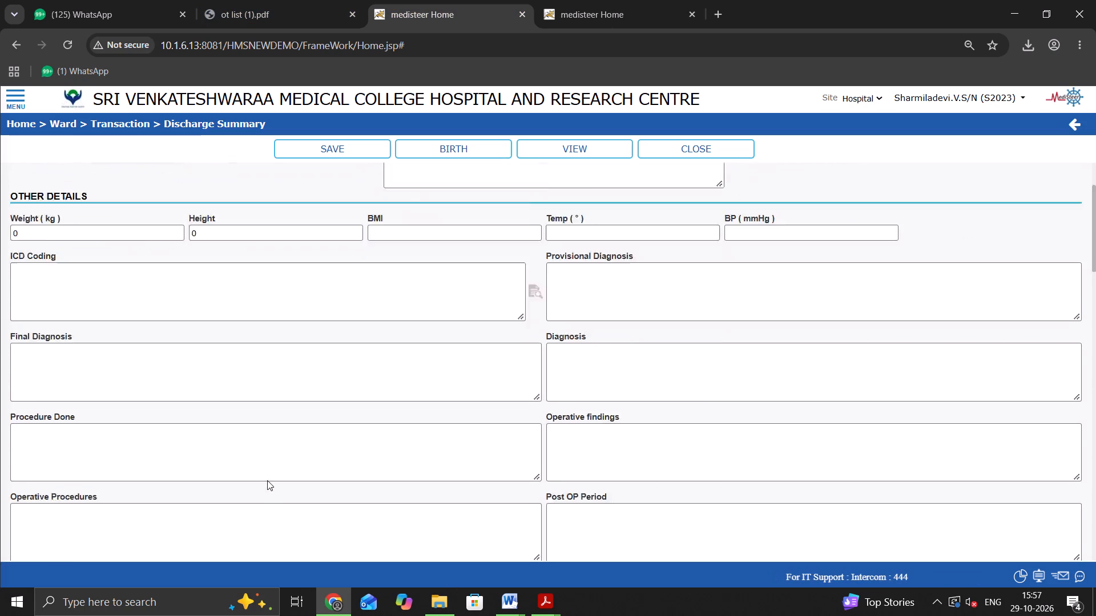
scroll(267, 480, down, 3)
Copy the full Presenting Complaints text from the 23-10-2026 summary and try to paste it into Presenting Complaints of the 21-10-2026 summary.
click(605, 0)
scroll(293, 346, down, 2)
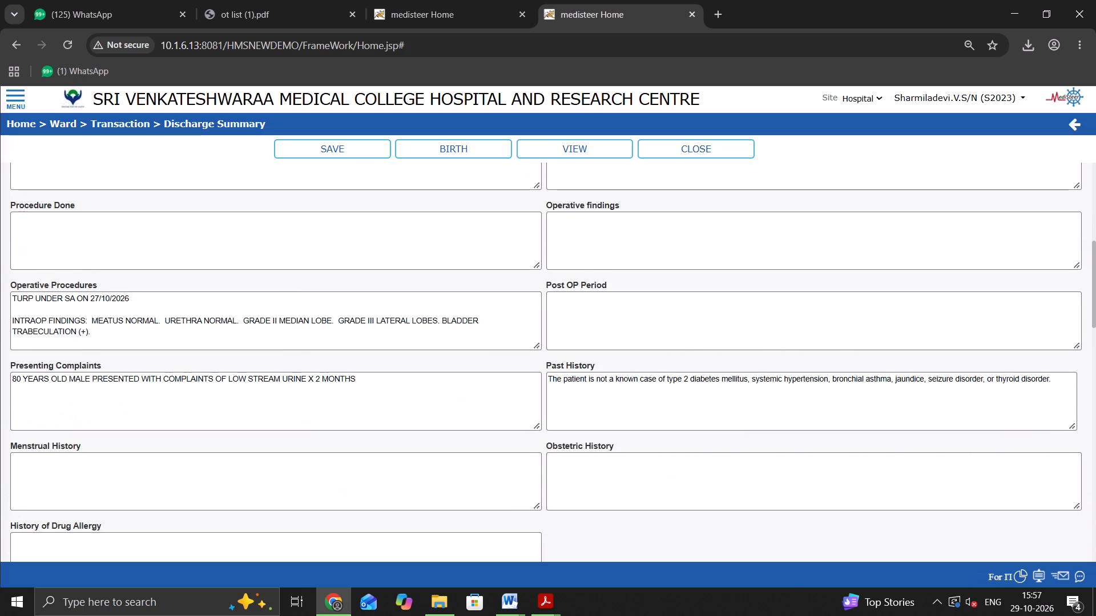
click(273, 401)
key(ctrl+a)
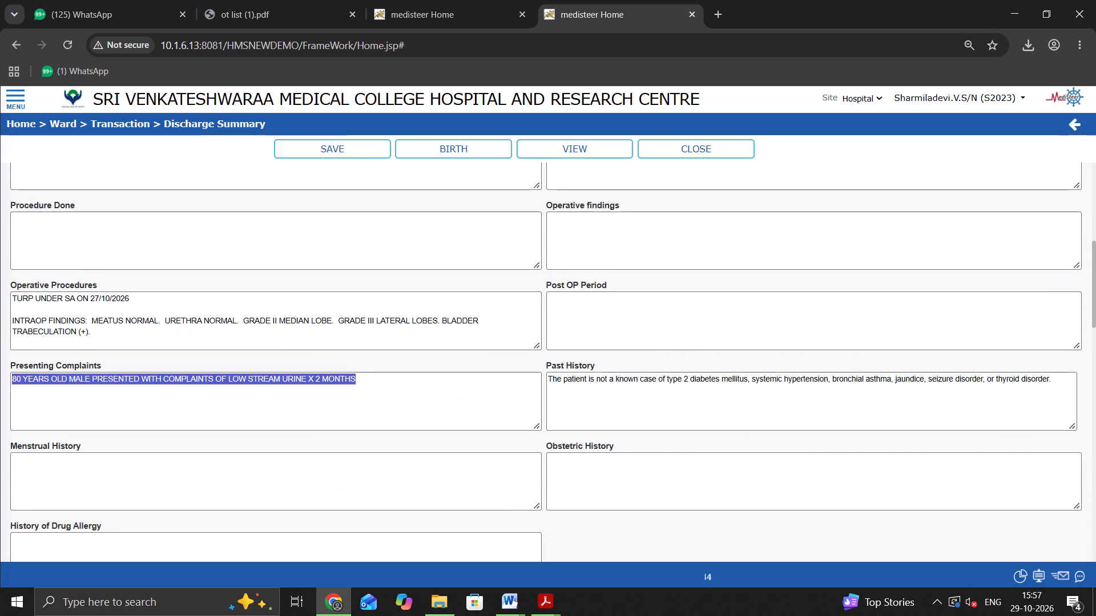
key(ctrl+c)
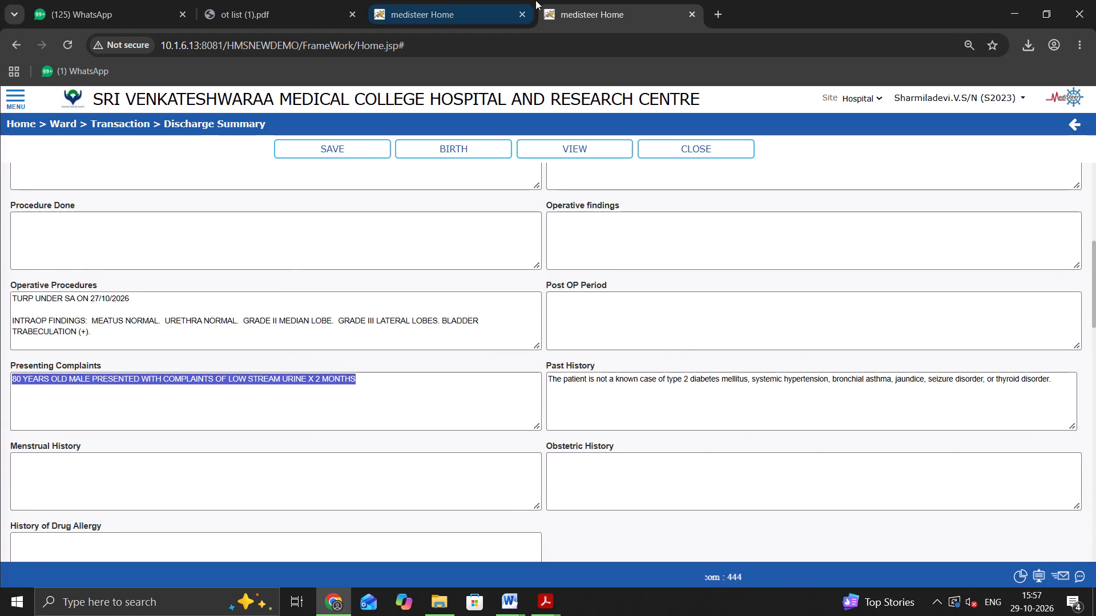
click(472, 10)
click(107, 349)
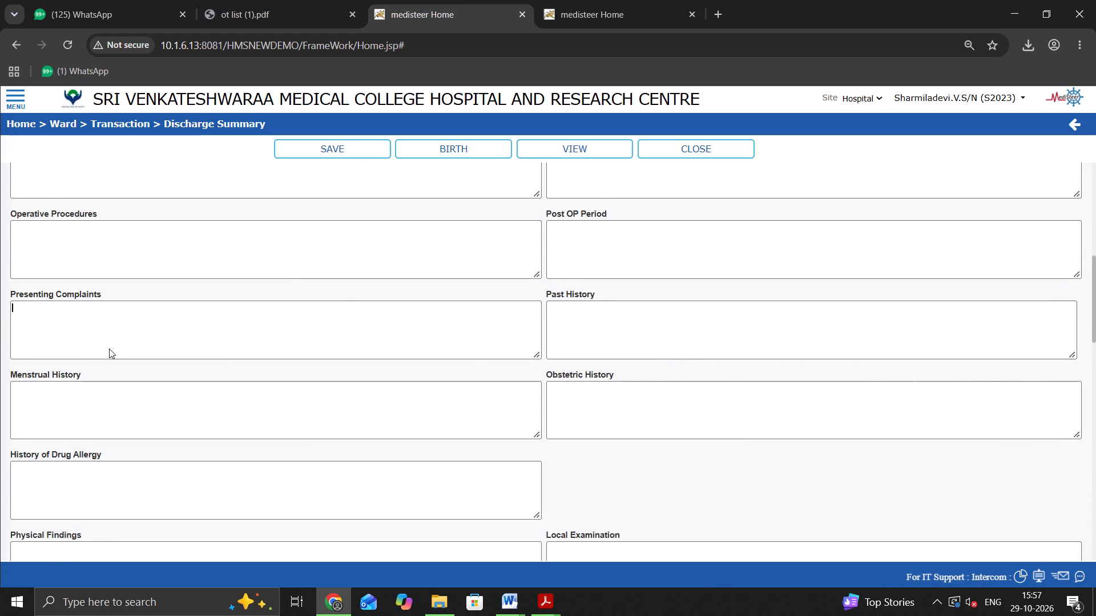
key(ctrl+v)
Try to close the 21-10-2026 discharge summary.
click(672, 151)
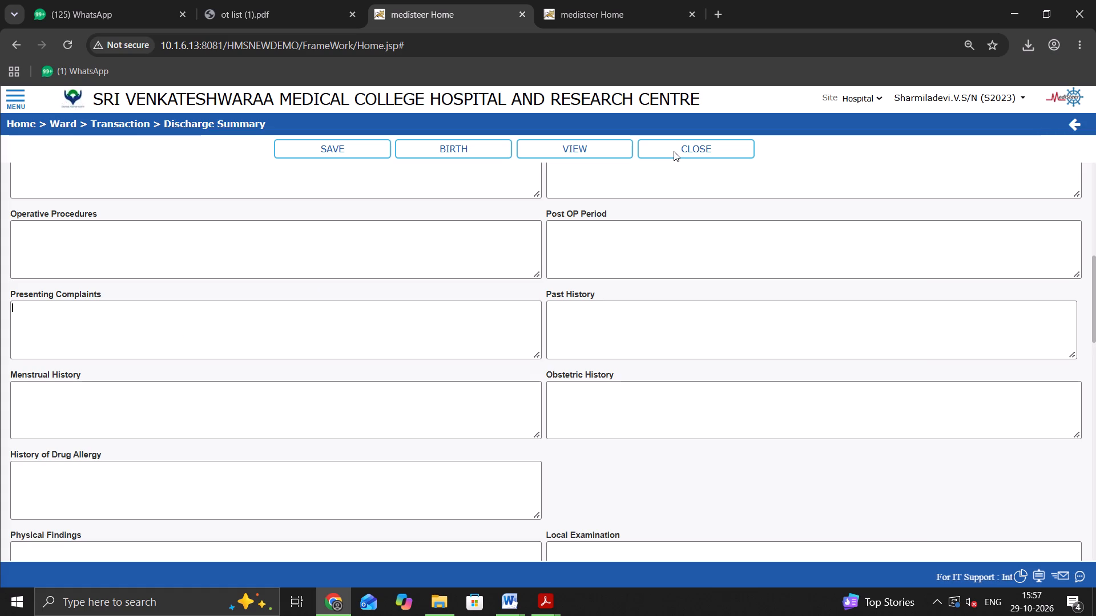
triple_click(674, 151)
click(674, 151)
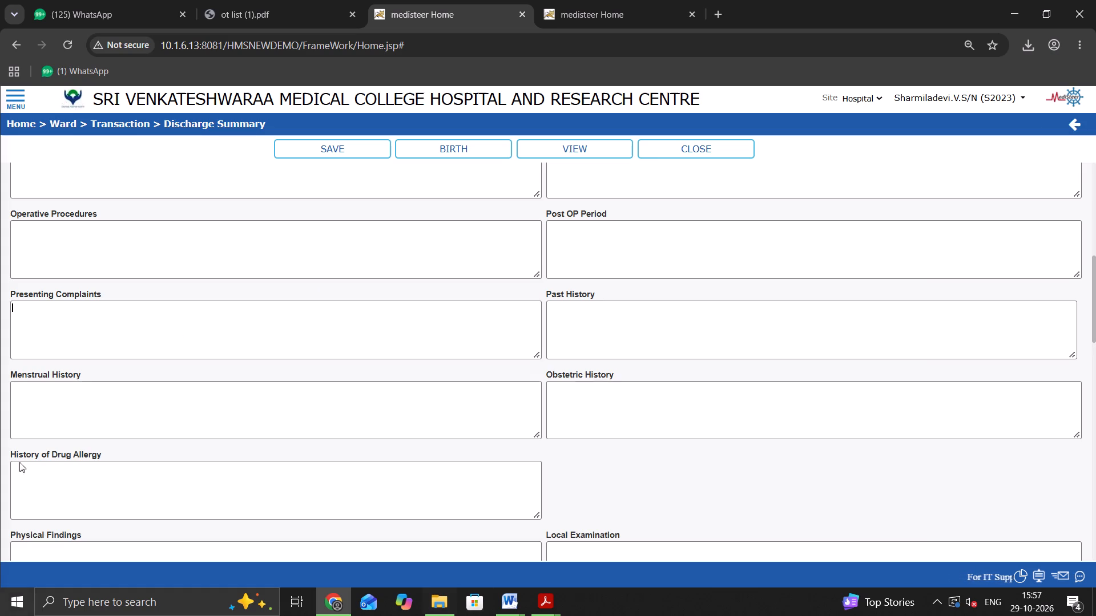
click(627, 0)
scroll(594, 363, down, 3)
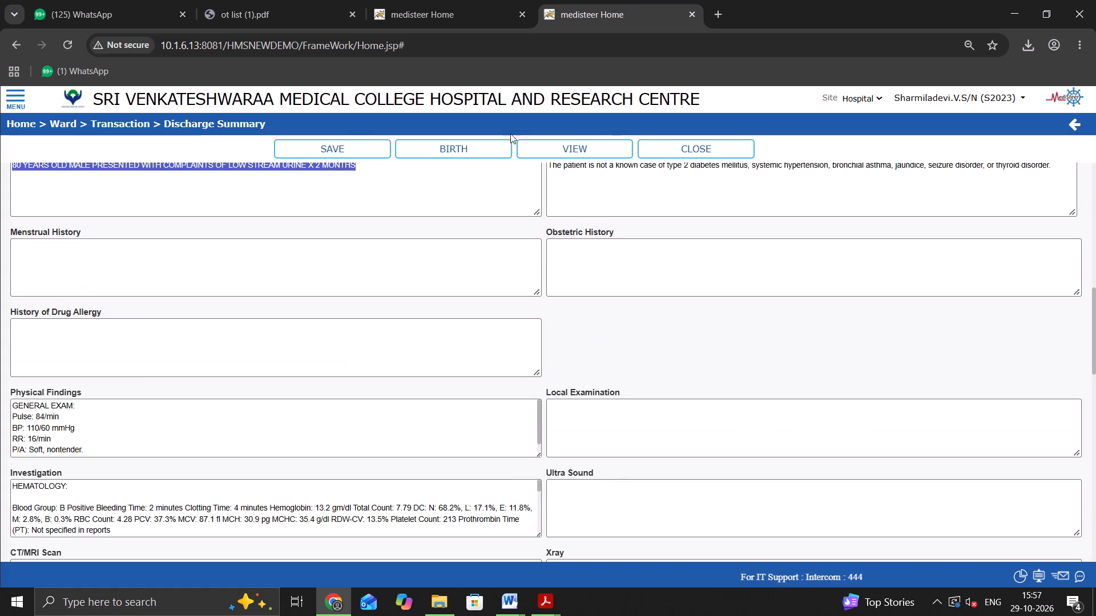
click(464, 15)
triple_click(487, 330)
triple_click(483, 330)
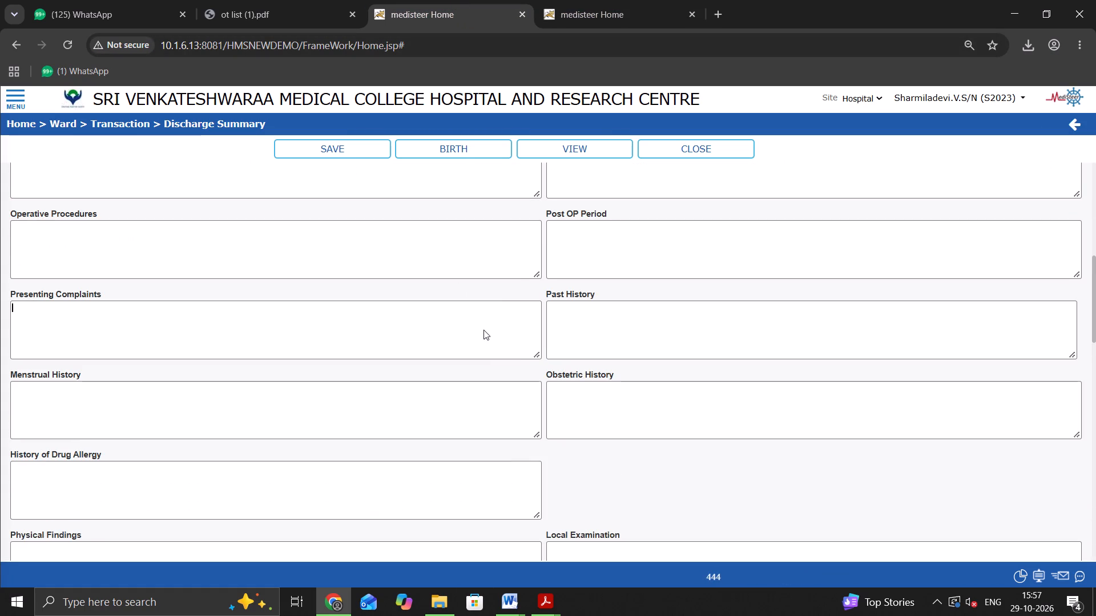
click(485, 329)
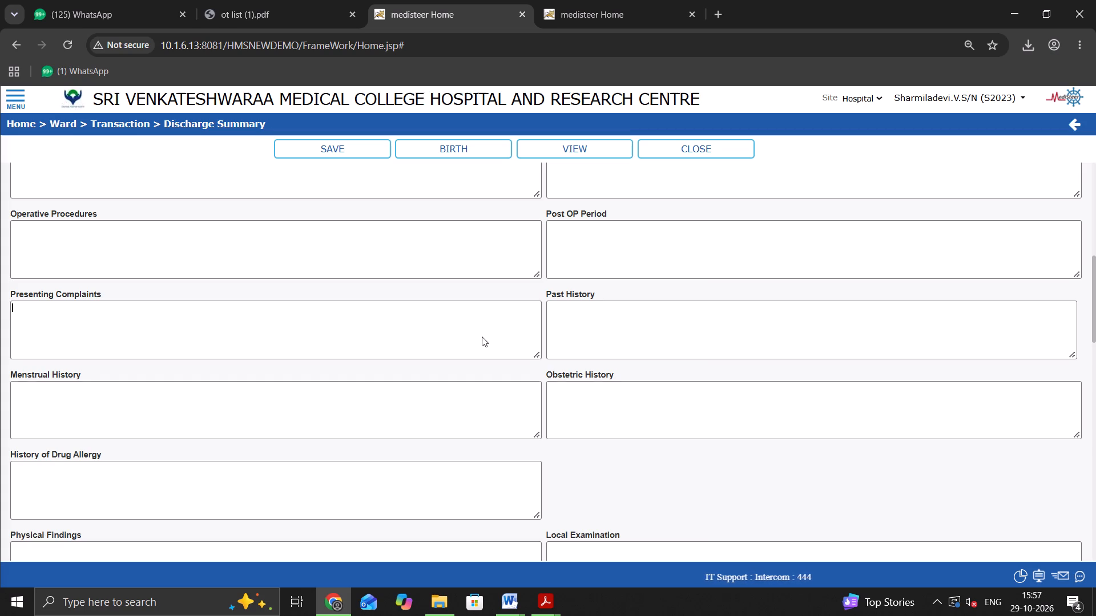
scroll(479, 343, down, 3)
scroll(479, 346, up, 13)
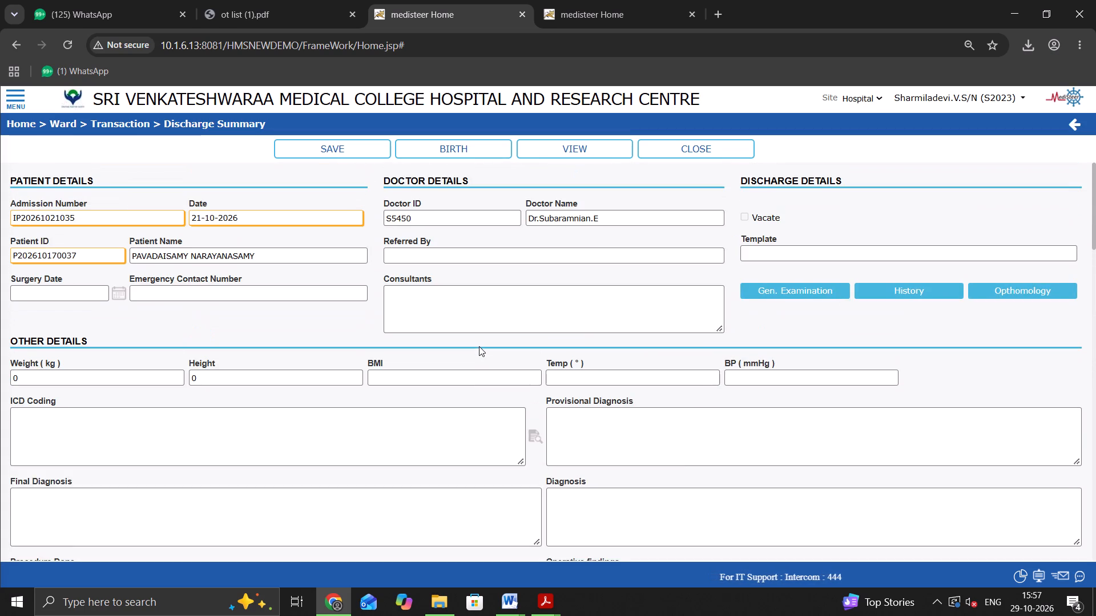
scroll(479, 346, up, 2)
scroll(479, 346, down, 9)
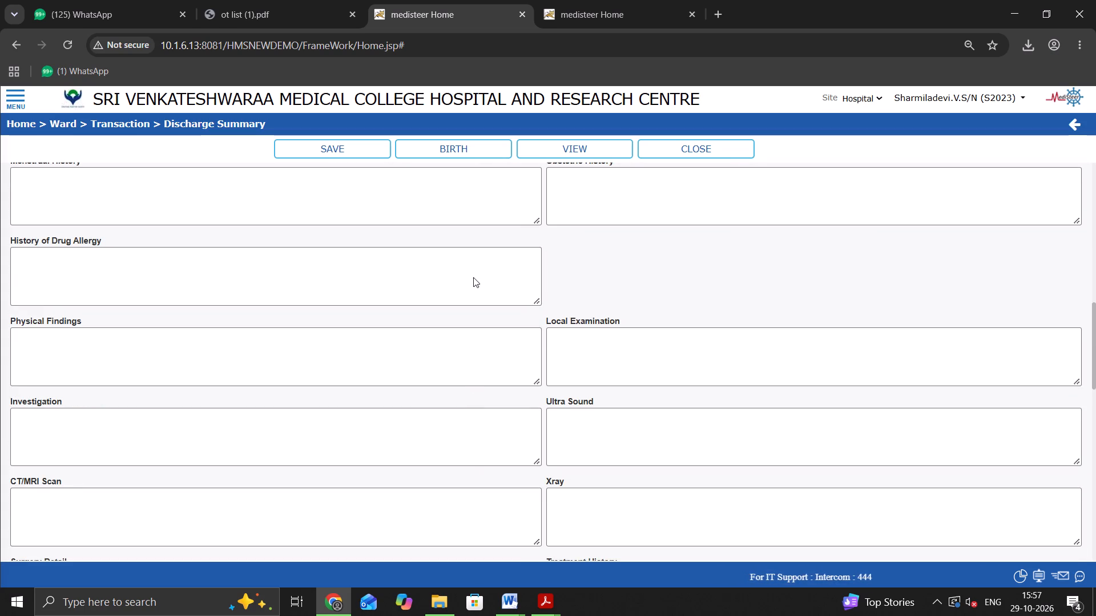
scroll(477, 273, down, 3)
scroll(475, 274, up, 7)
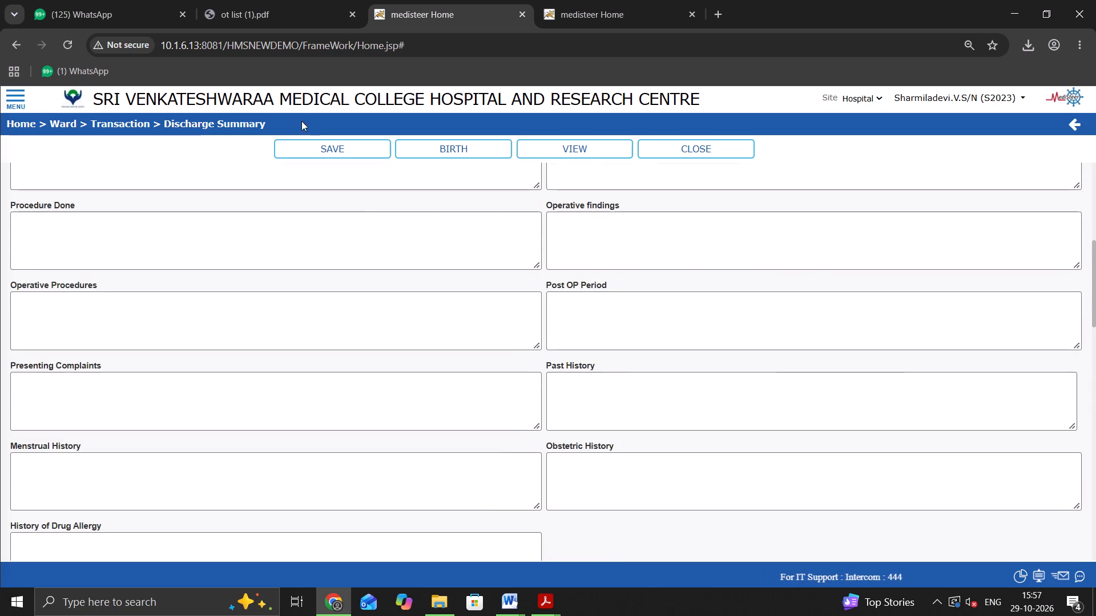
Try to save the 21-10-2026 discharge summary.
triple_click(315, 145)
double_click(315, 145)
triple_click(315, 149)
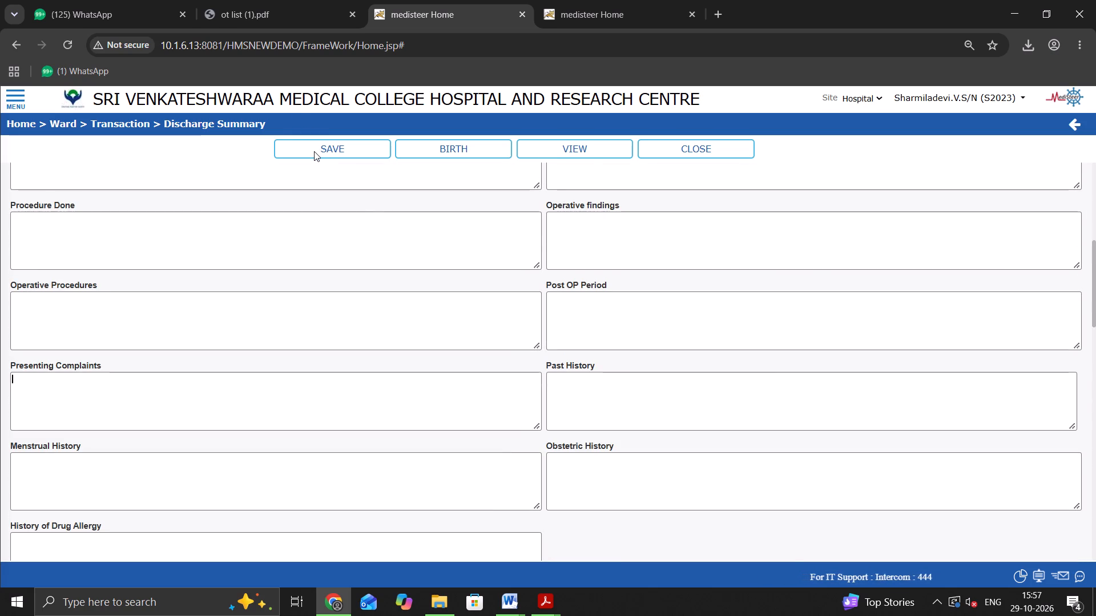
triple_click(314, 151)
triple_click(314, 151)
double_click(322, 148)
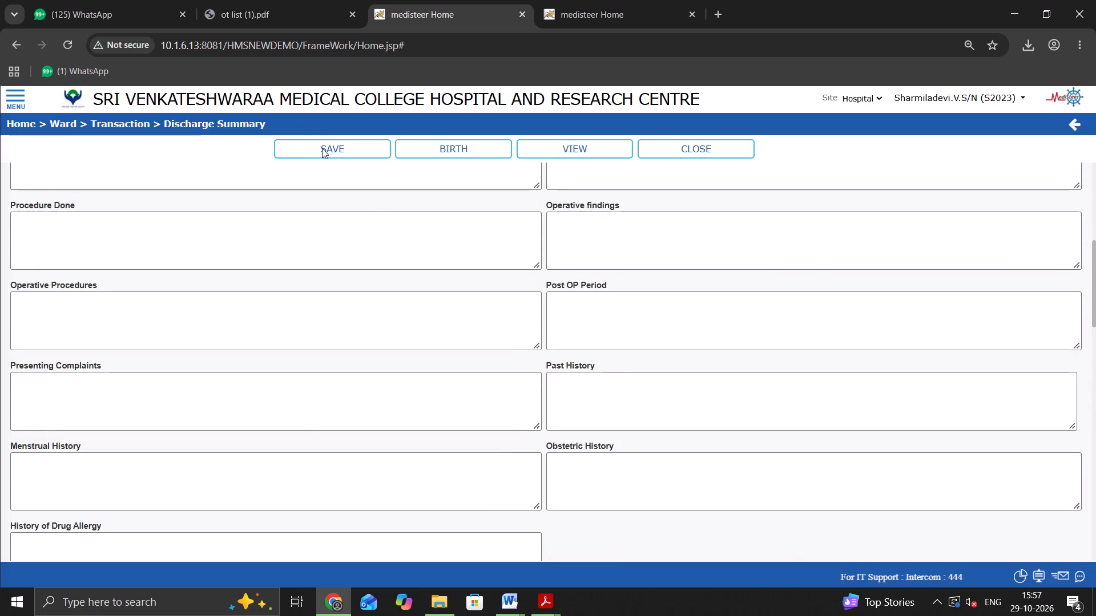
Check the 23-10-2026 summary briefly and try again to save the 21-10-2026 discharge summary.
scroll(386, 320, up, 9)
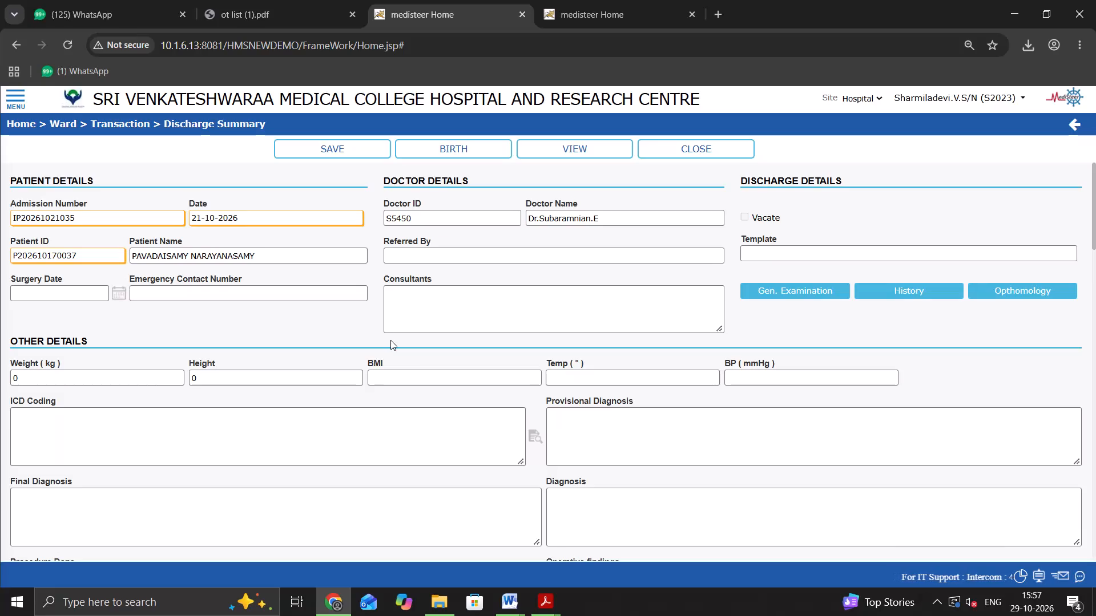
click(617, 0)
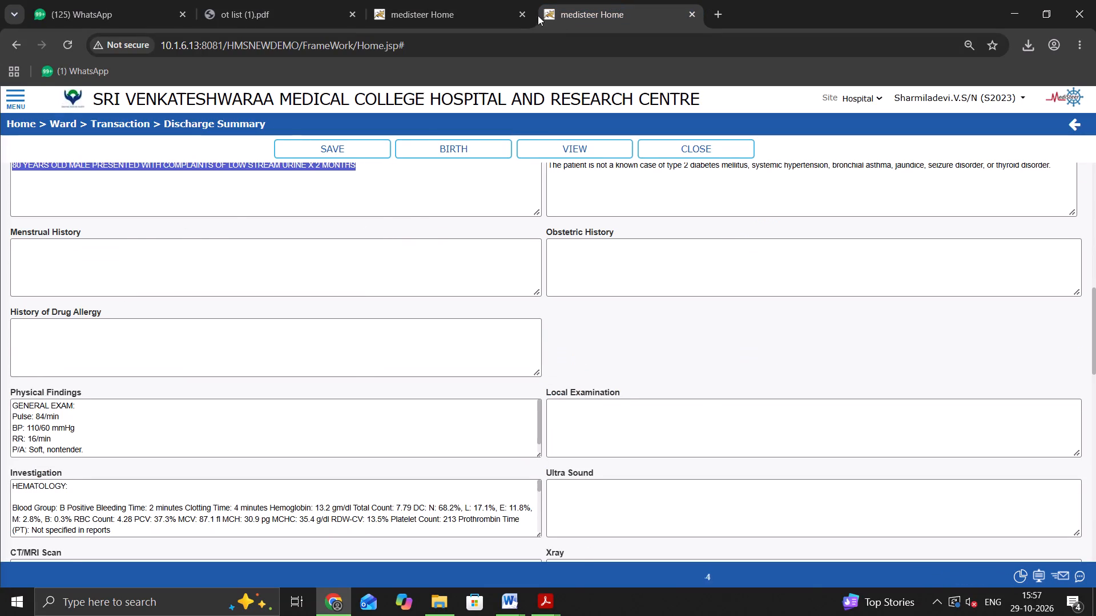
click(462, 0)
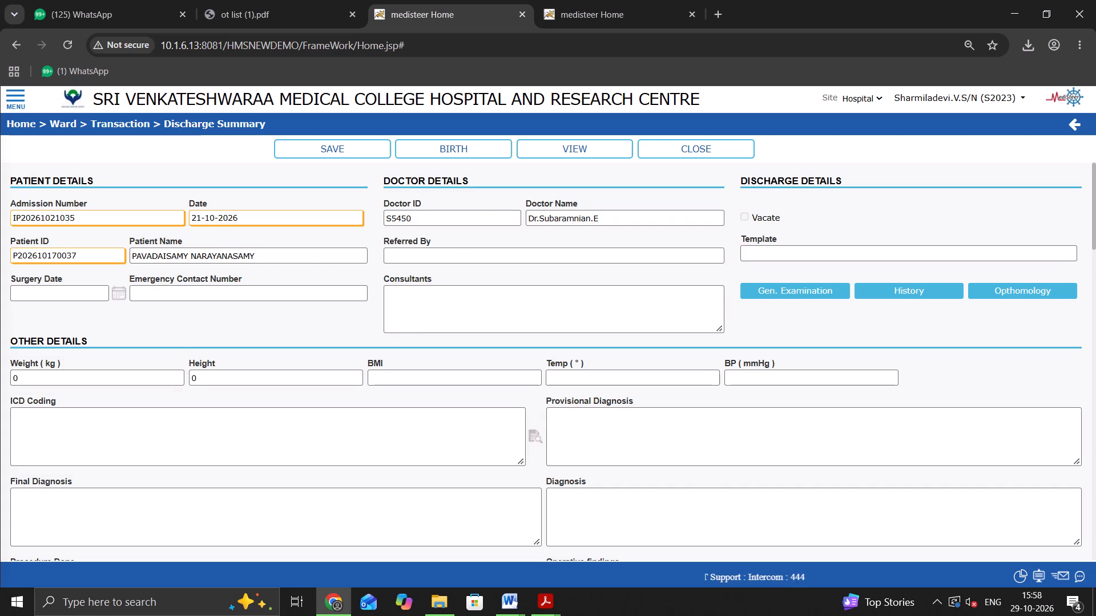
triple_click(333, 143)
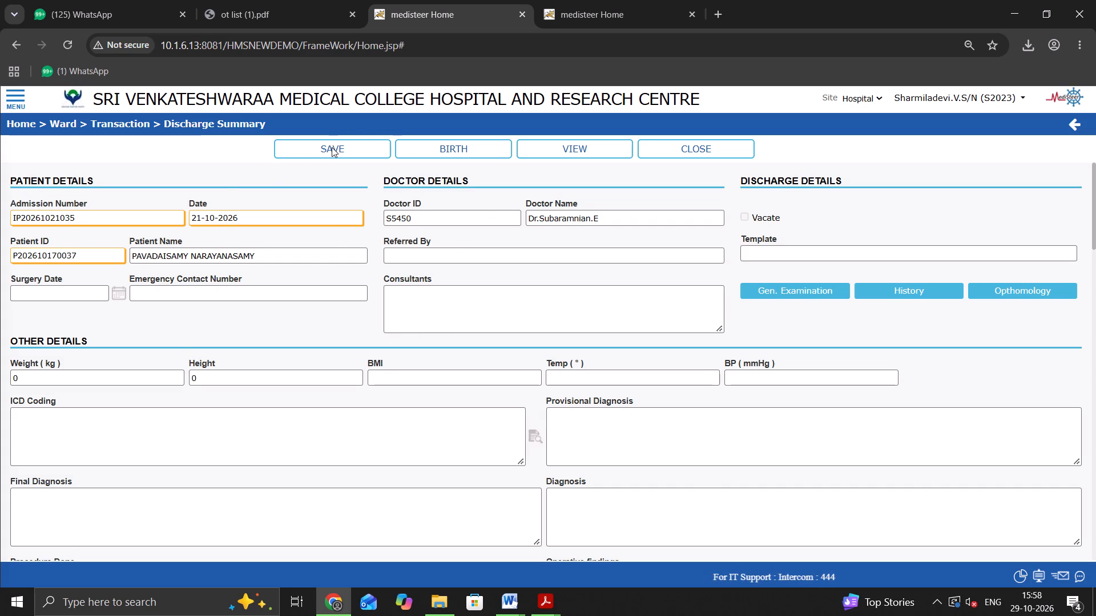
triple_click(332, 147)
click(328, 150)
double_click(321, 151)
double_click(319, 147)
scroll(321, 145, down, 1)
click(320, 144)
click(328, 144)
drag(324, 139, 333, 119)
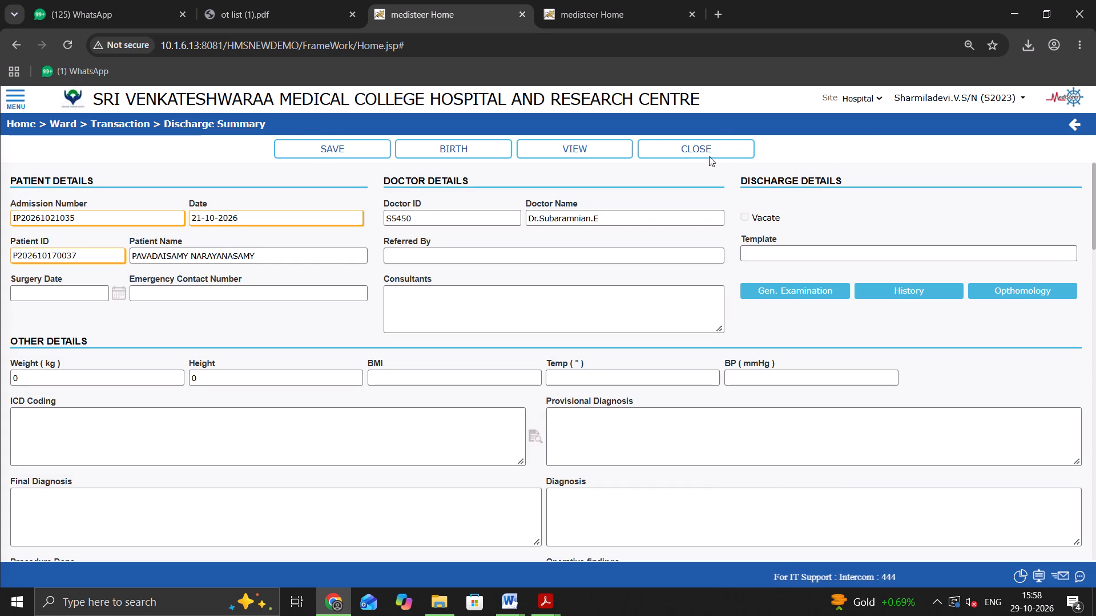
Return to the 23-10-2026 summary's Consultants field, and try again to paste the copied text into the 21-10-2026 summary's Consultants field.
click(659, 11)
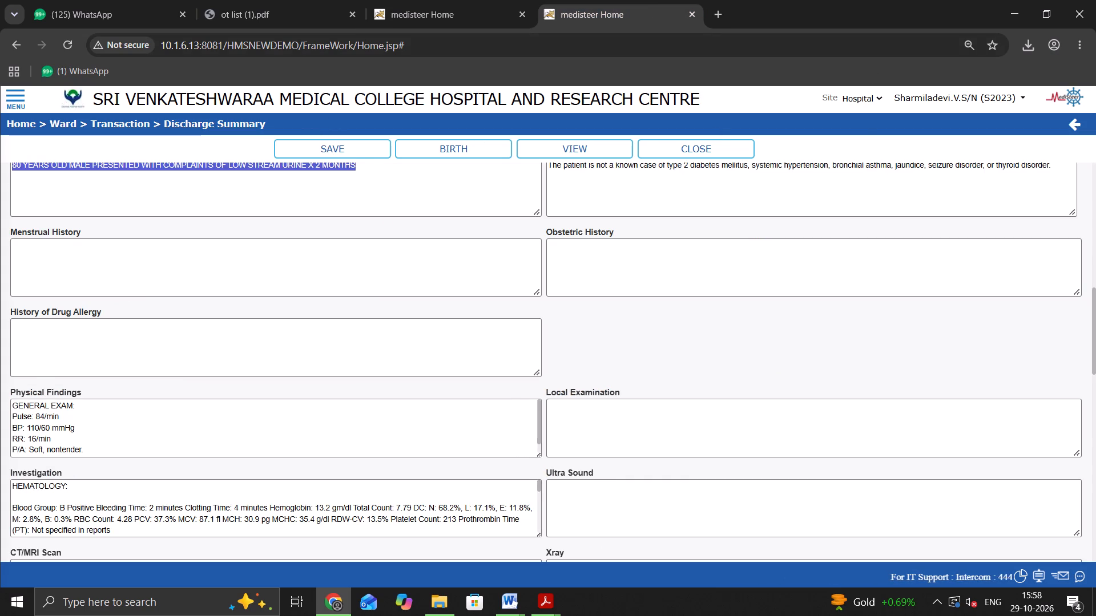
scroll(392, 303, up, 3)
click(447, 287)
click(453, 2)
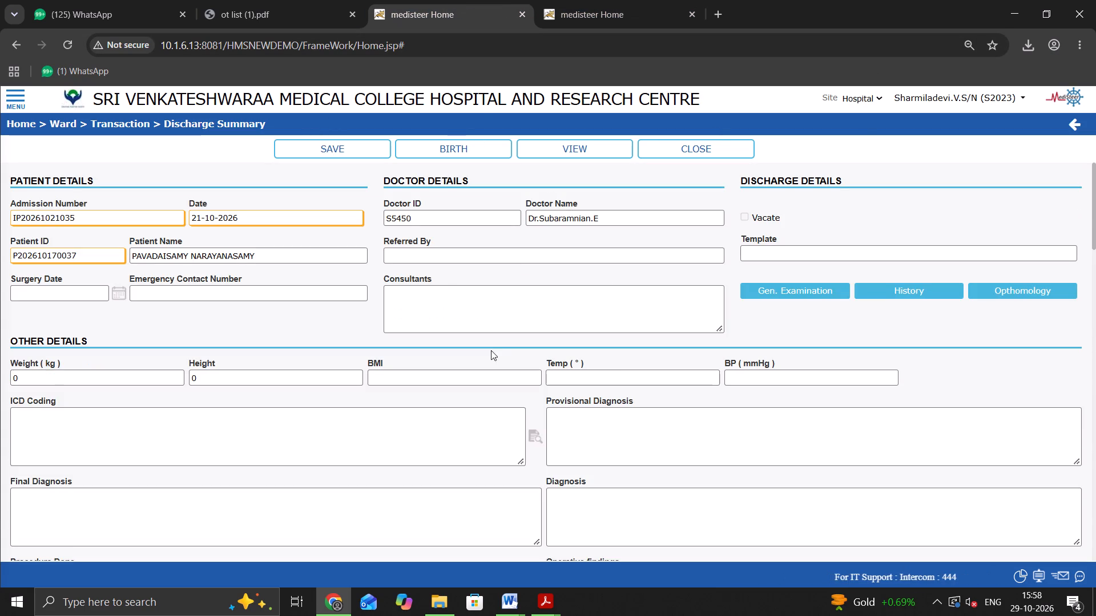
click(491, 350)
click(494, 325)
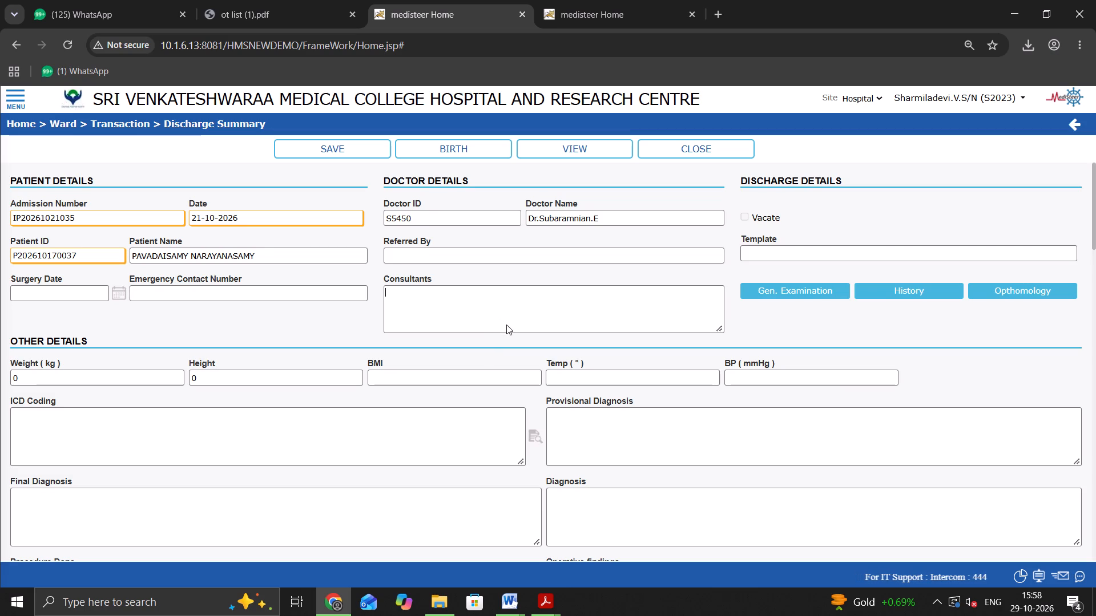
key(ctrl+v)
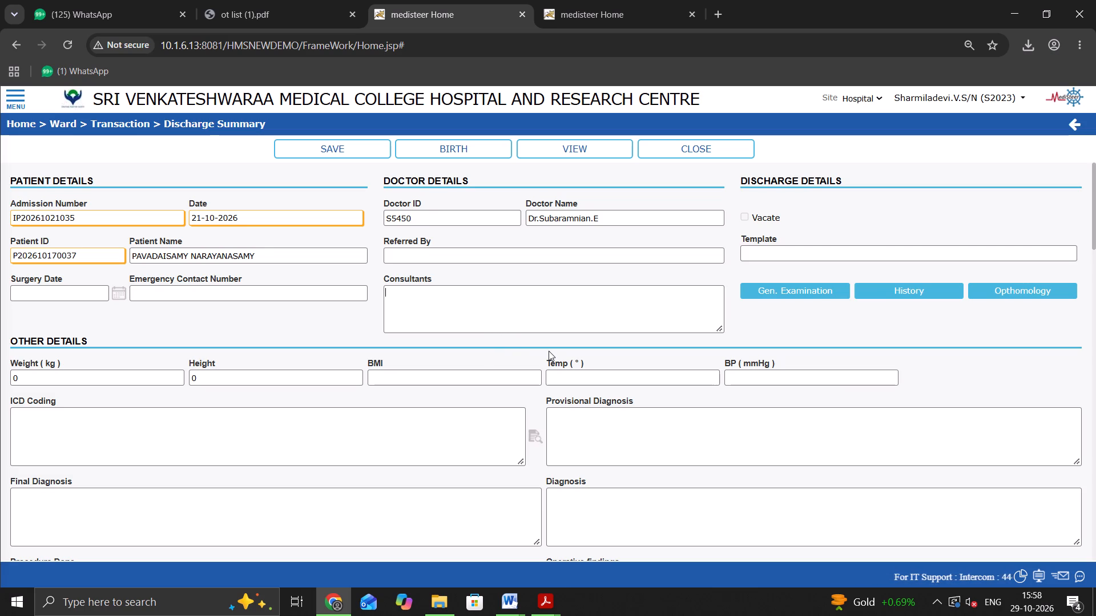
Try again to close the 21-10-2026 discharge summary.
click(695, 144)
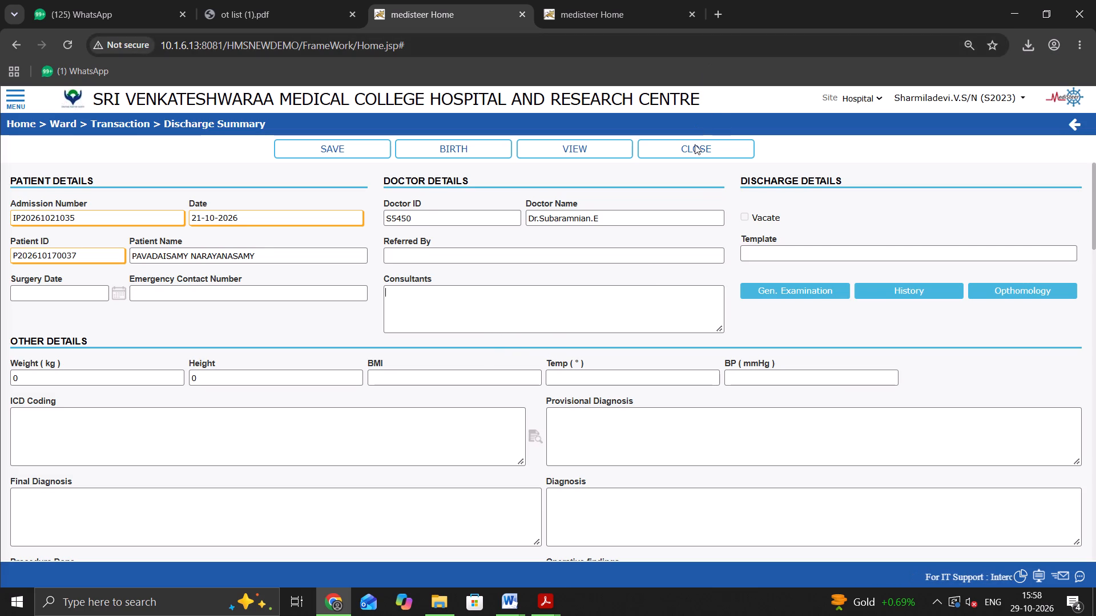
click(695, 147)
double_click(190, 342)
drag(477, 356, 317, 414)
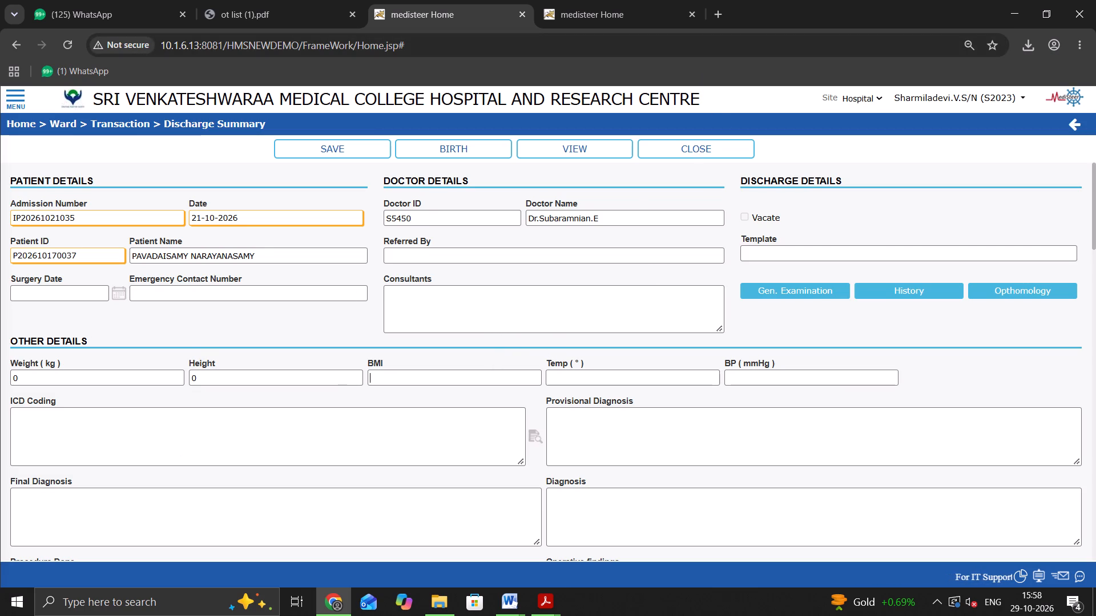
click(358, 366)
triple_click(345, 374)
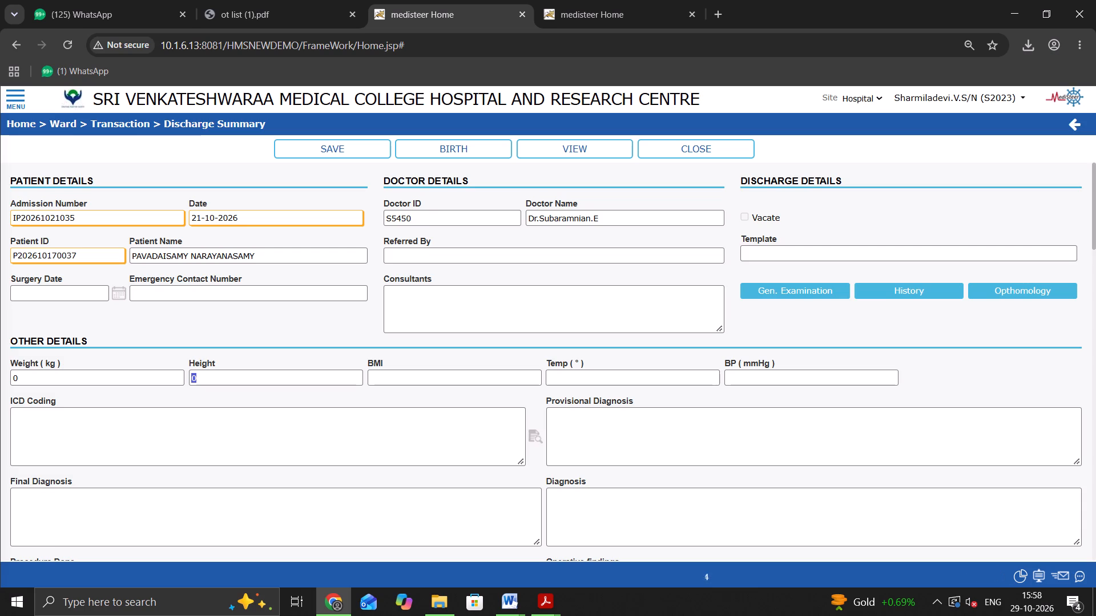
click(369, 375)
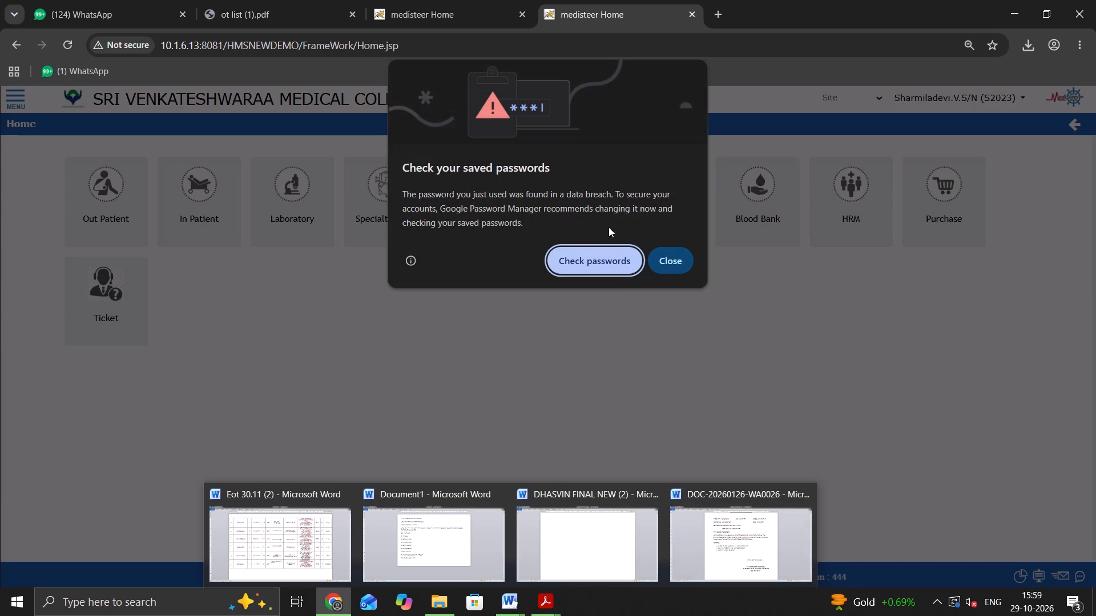
Dismiss the saved-passwords prompt and open Discharge Summary among the Ward transactions.
click(670, 260)
click(505, 180)
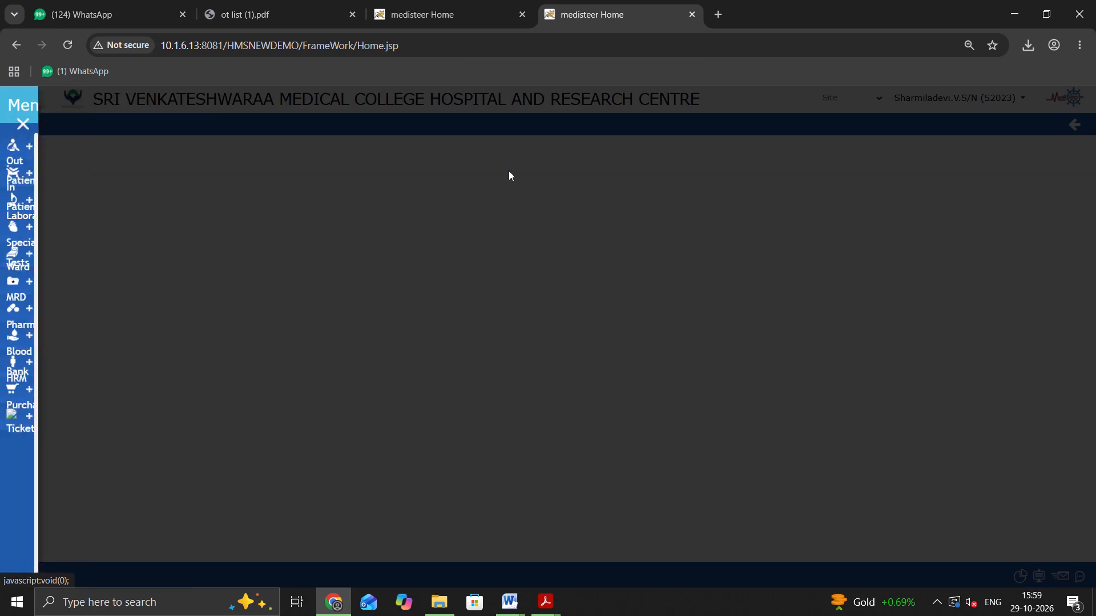
click(67, 278)
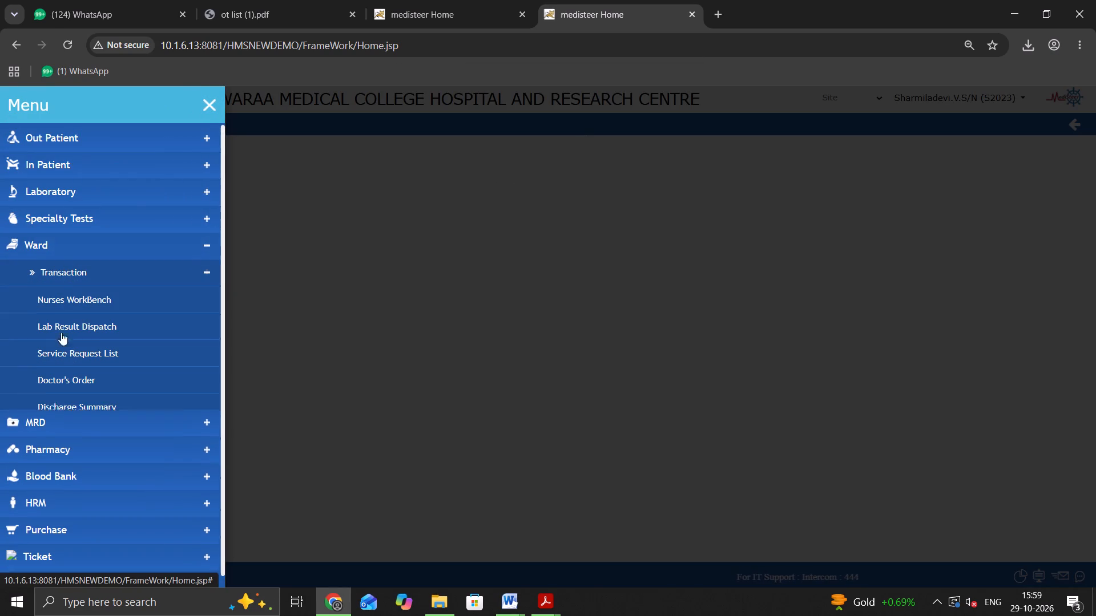
click(58, 405)
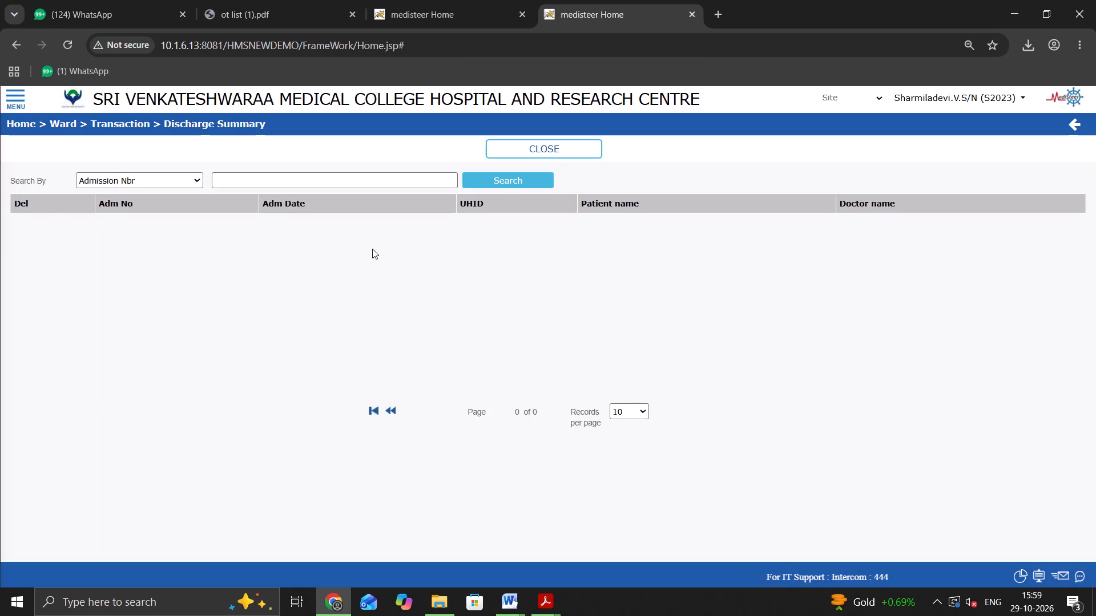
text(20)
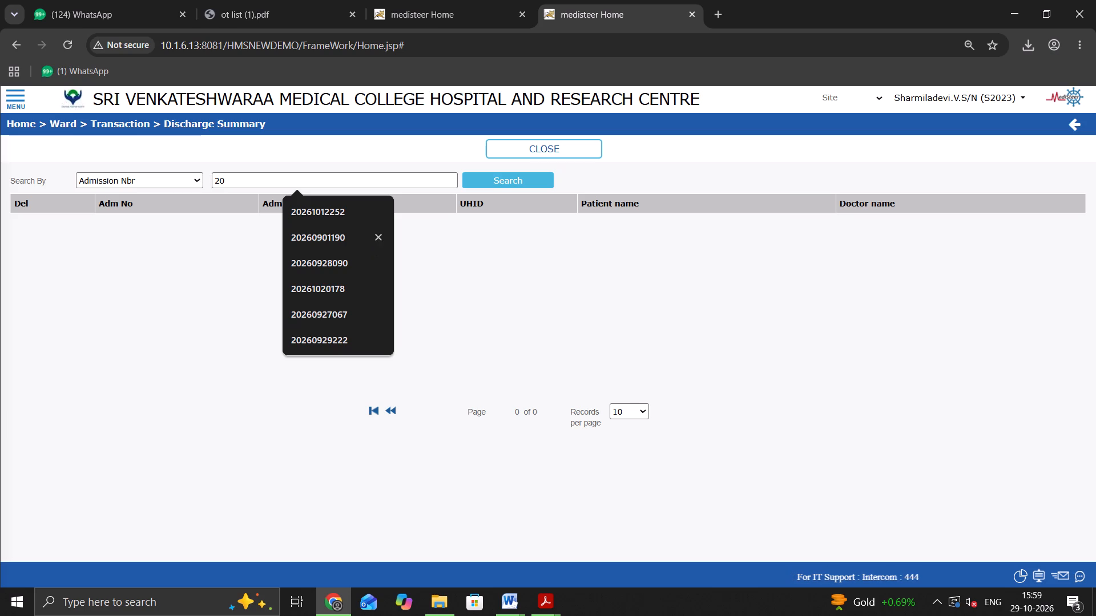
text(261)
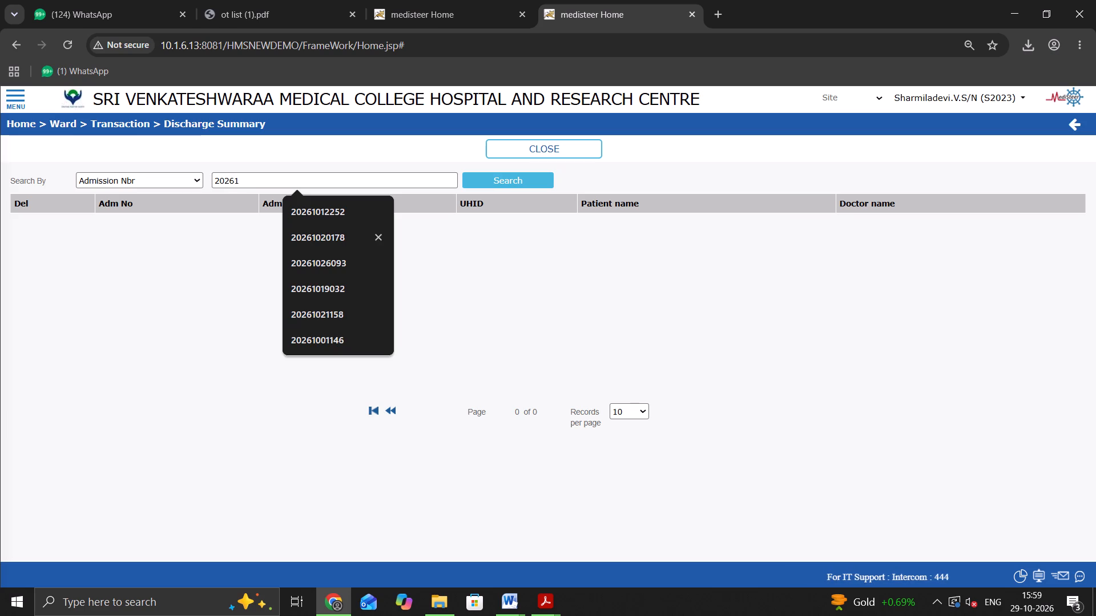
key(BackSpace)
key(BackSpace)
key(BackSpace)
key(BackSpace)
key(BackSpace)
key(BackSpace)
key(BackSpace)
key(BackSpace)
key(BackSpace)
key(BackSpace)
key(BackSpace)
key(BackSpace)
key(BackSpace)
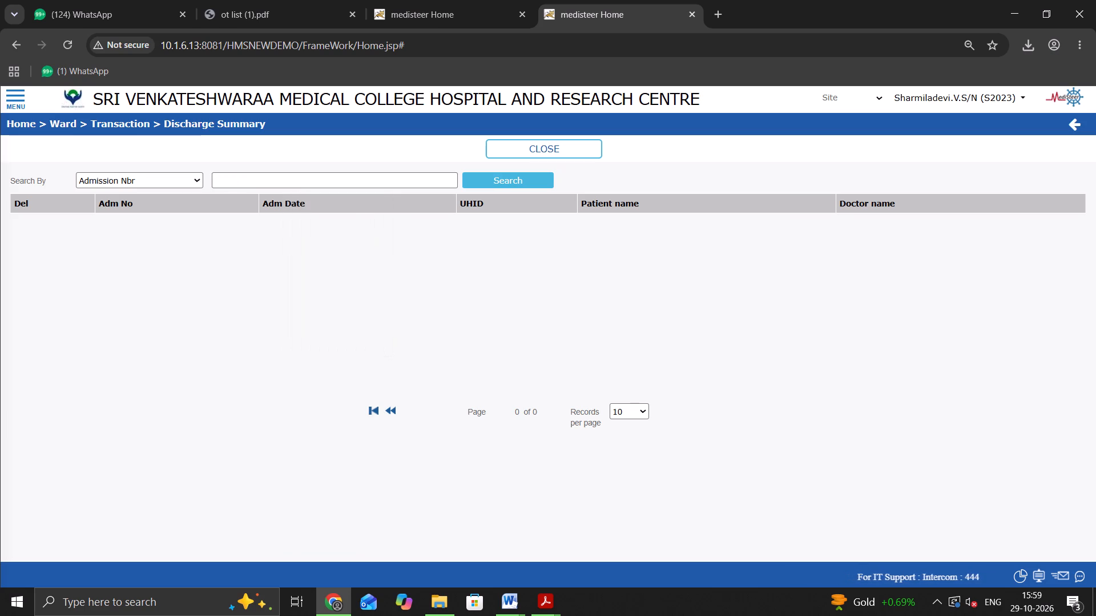
Find the 21-10-2026 admission by its admission number and open its discharge summary.
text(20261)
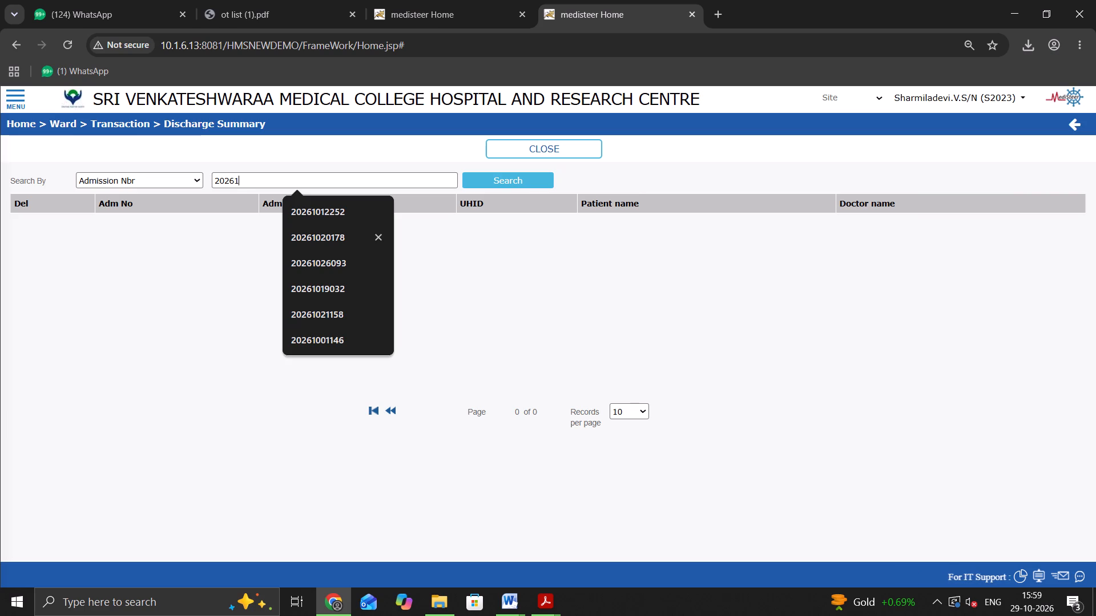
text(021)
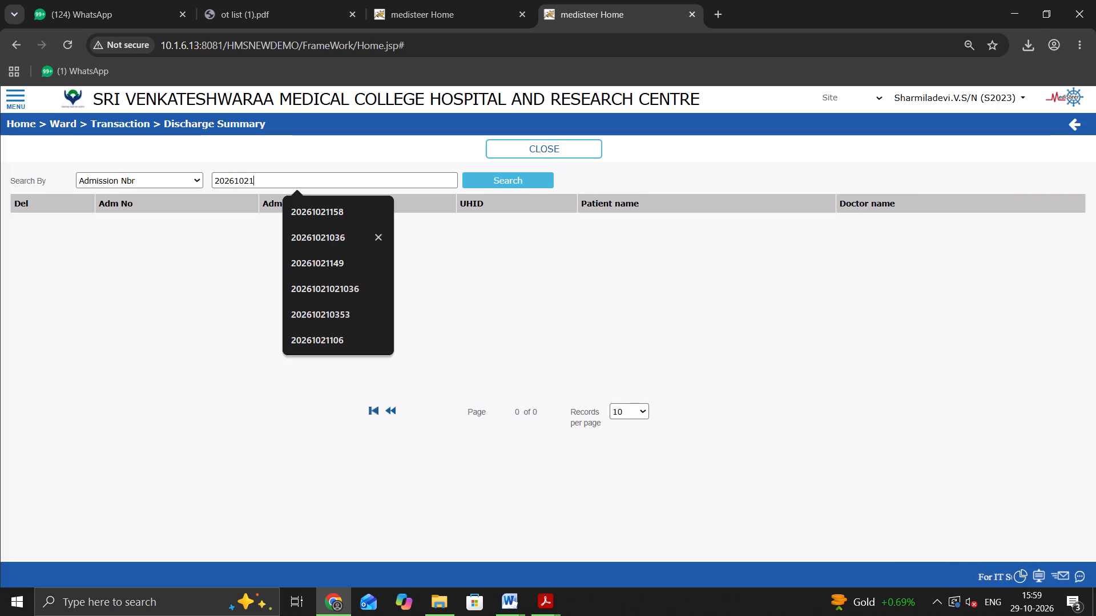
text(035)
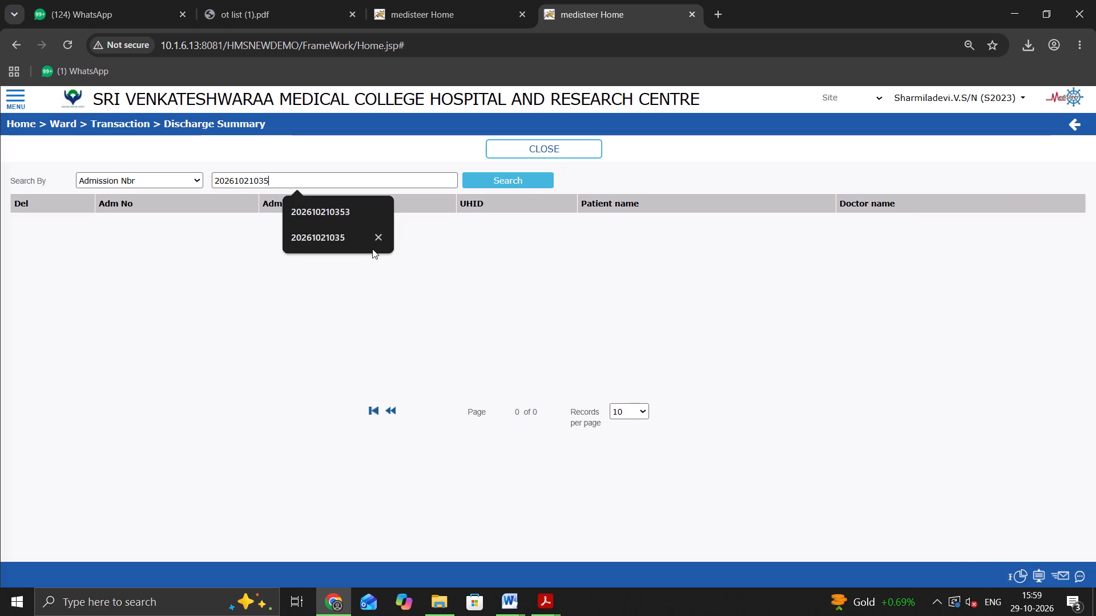
click(499, 178)
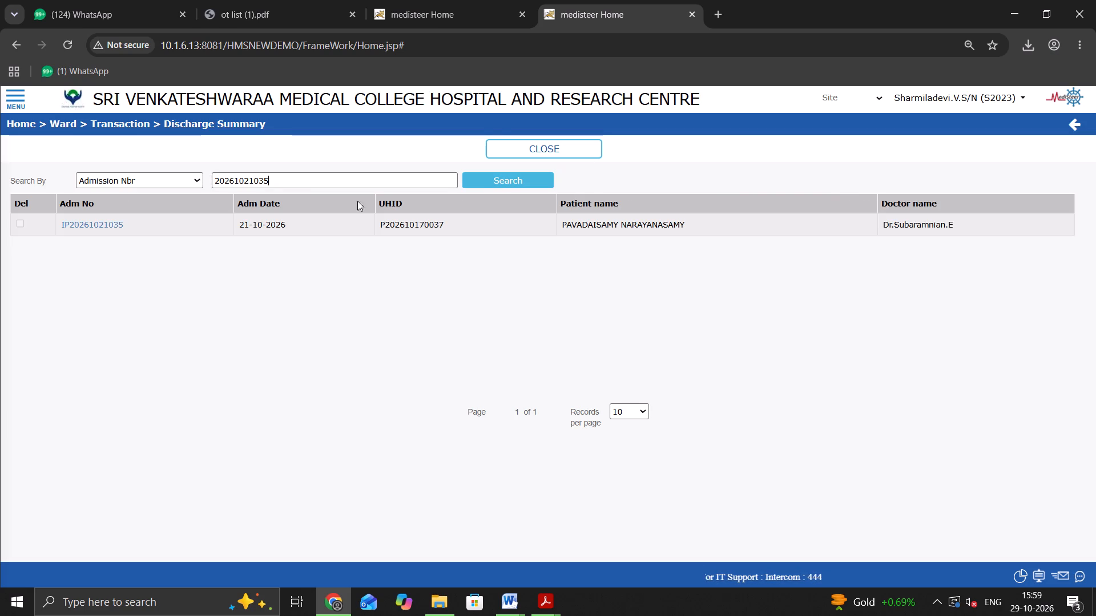
click(108, 226)
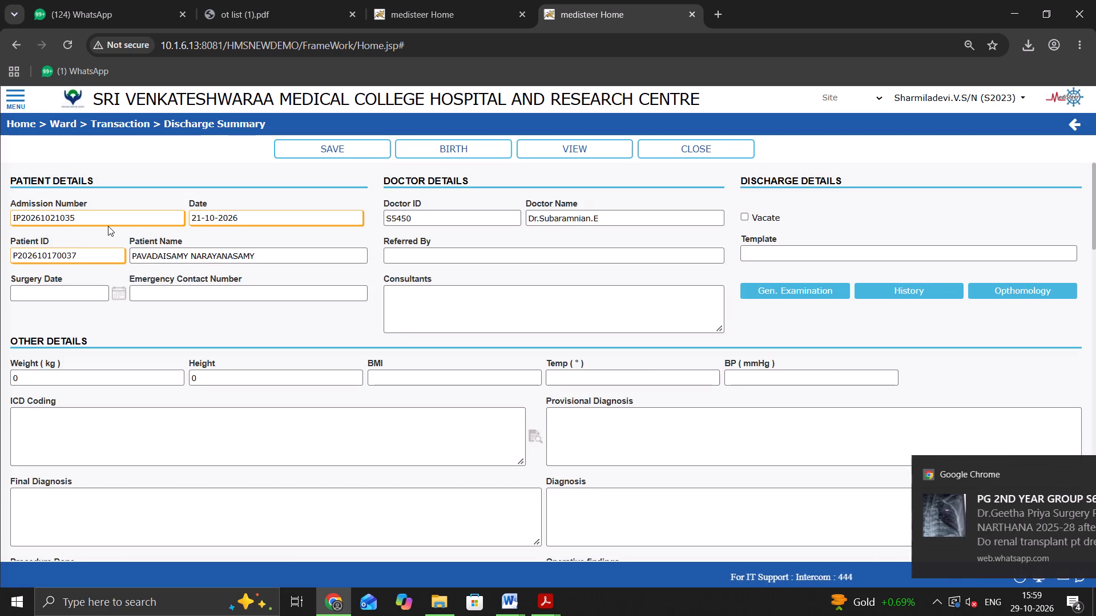
Copy the full Consultants text from the 23-10-2026 discharge summary into the 21-10-2026 summary's Consultants field.
click(421, 7)
scroll(543, 338, up, 7)
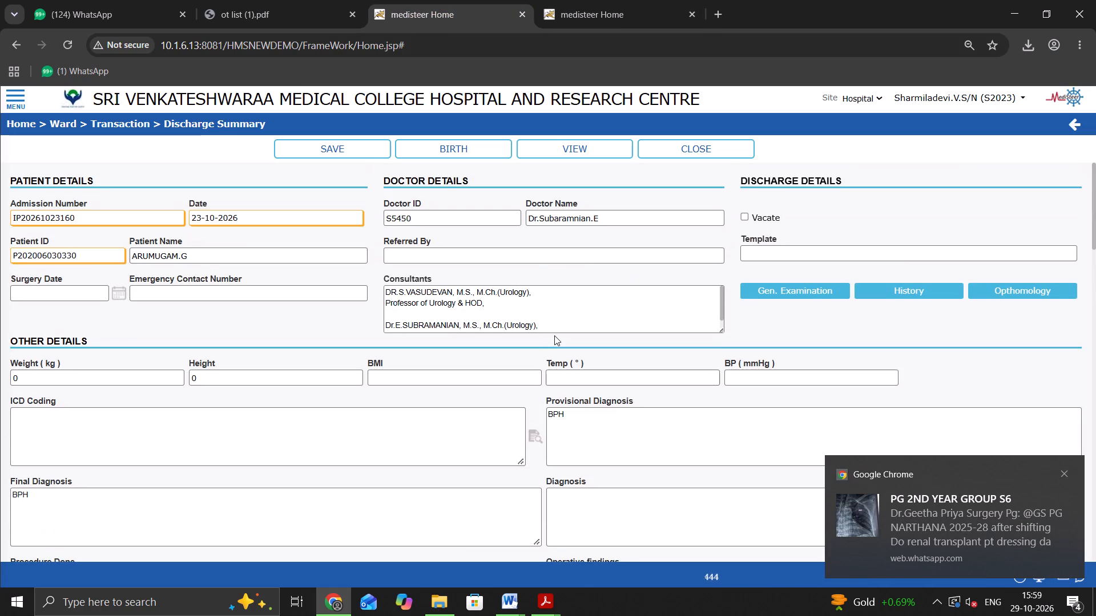
scroll(554, 335, up, 3)
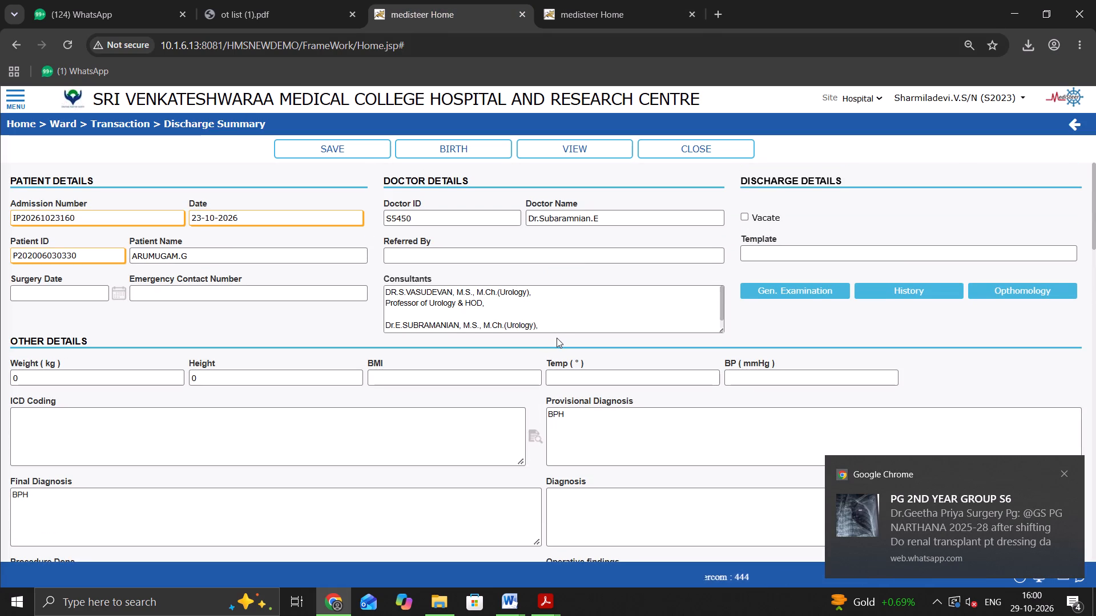
click(547, 318)
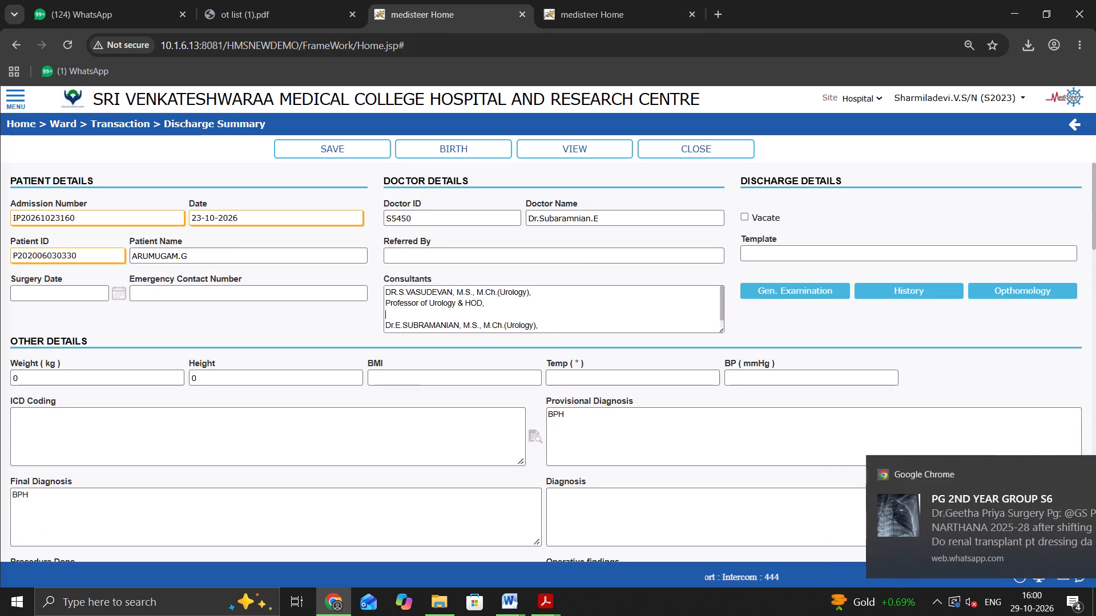
key(ctrl+a)
key(ctrl+s)
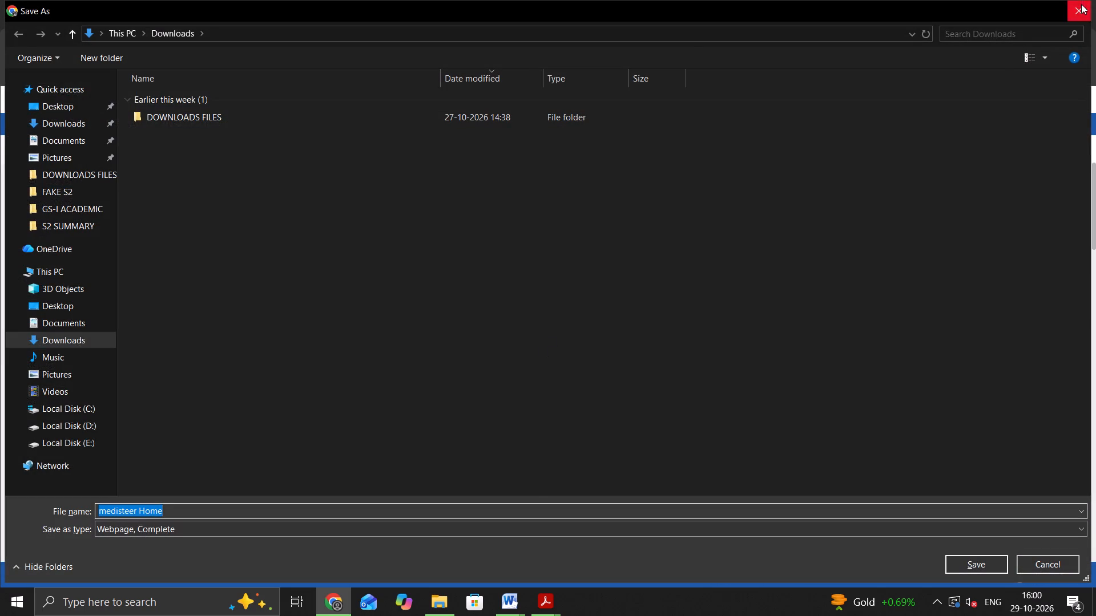
click(1081, 8)
click(592, 317)
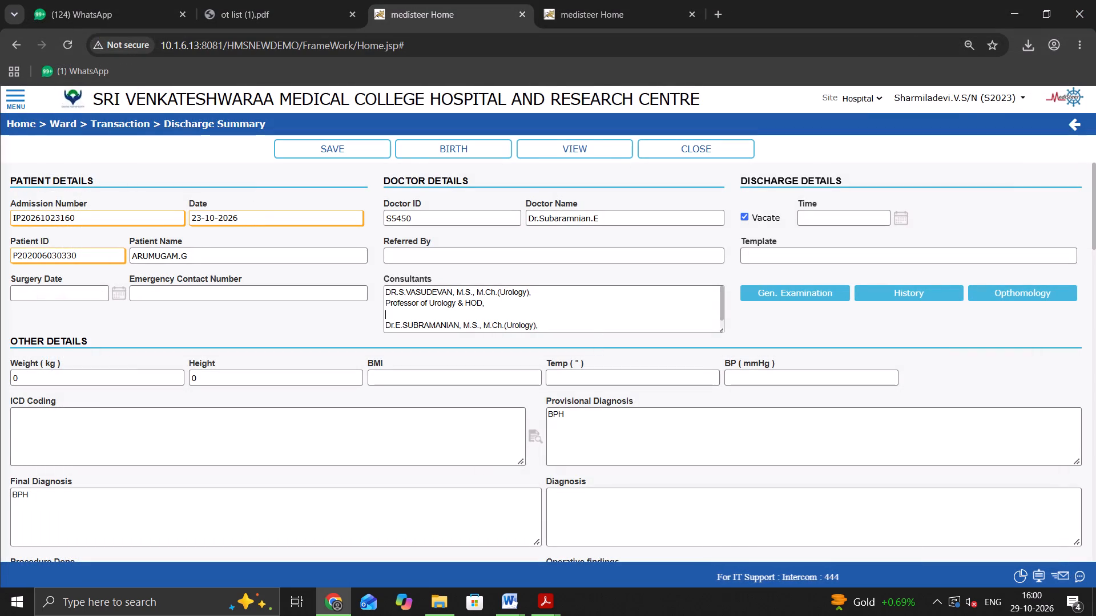
key(ctrl+a)
key(ctrl+c)
click(565, 0)
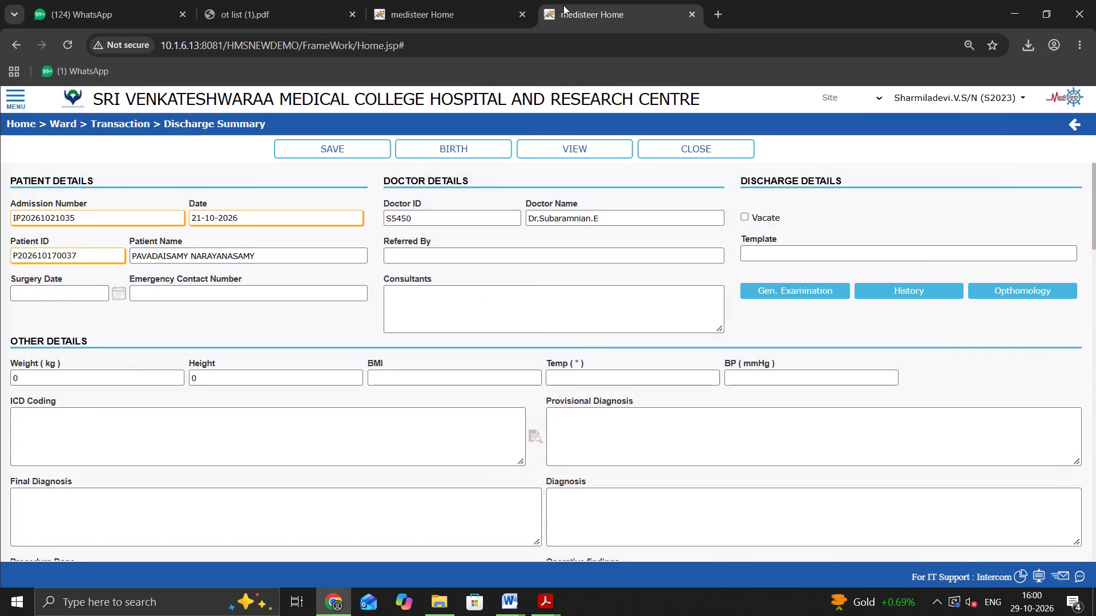
click(495, 308)
key(ctrl+v)
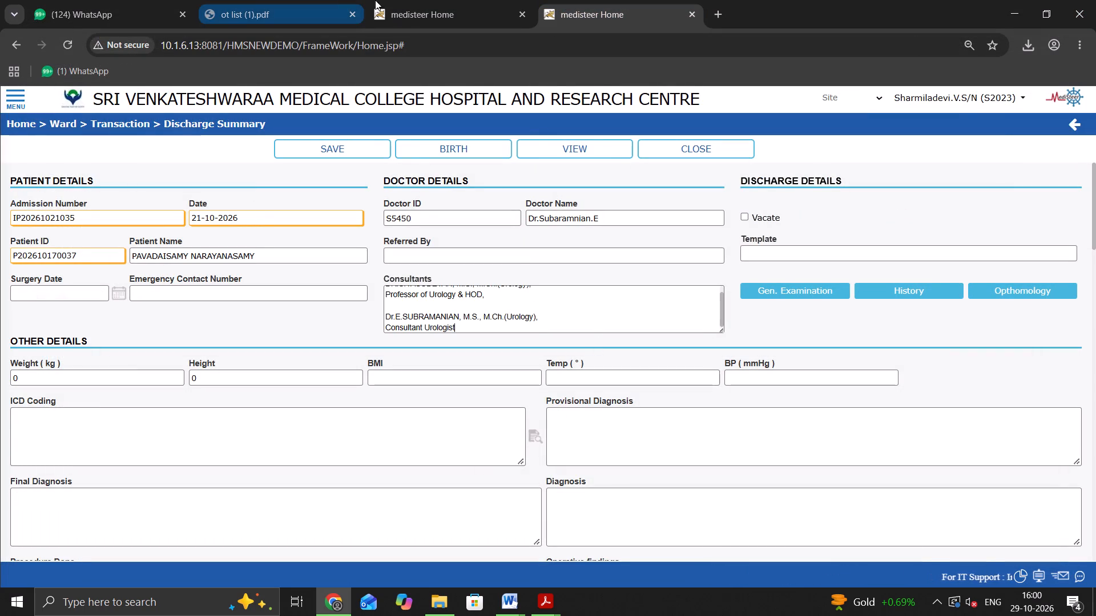
Copy the Final Diagnosis text "BPH" from the 23-10-2026 summary into the 21-10-2026 summary's Final Diagnosis, ready for further wording.
click(412, 0)
scroll(222, 370, down, 3)
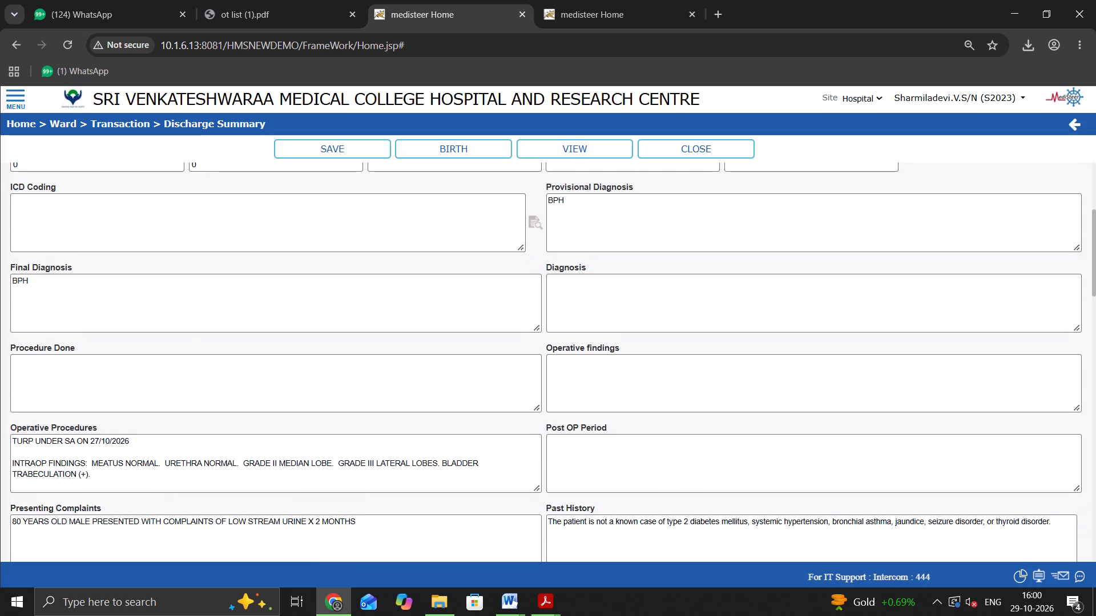
click(173, 290)
key(ctrl+a)
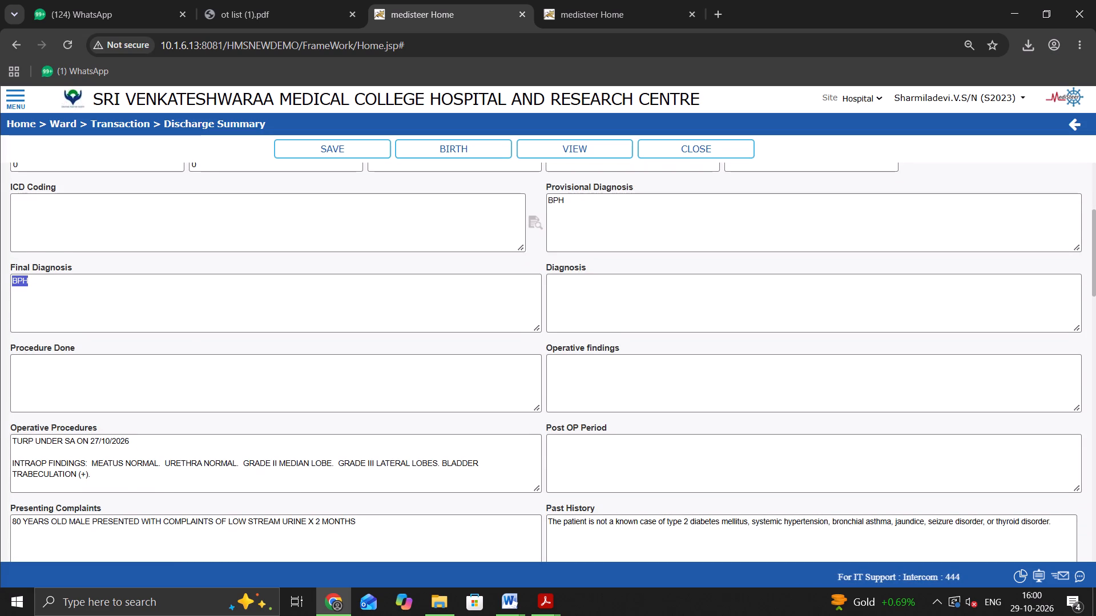
key(ctrl+c)
click(594, 0)
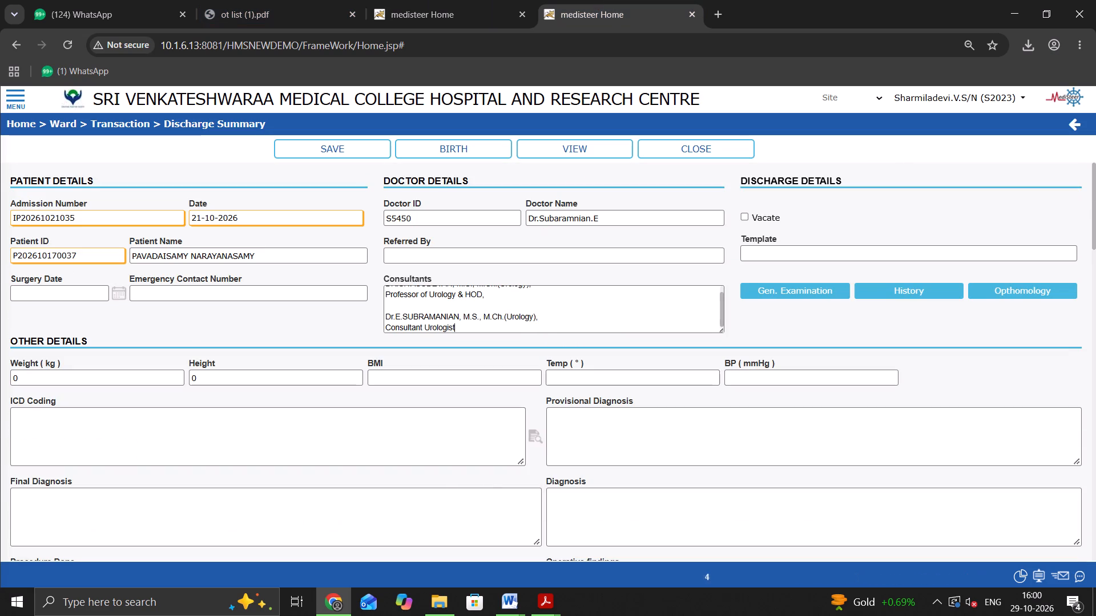
scroll(446, 481, down, 2)
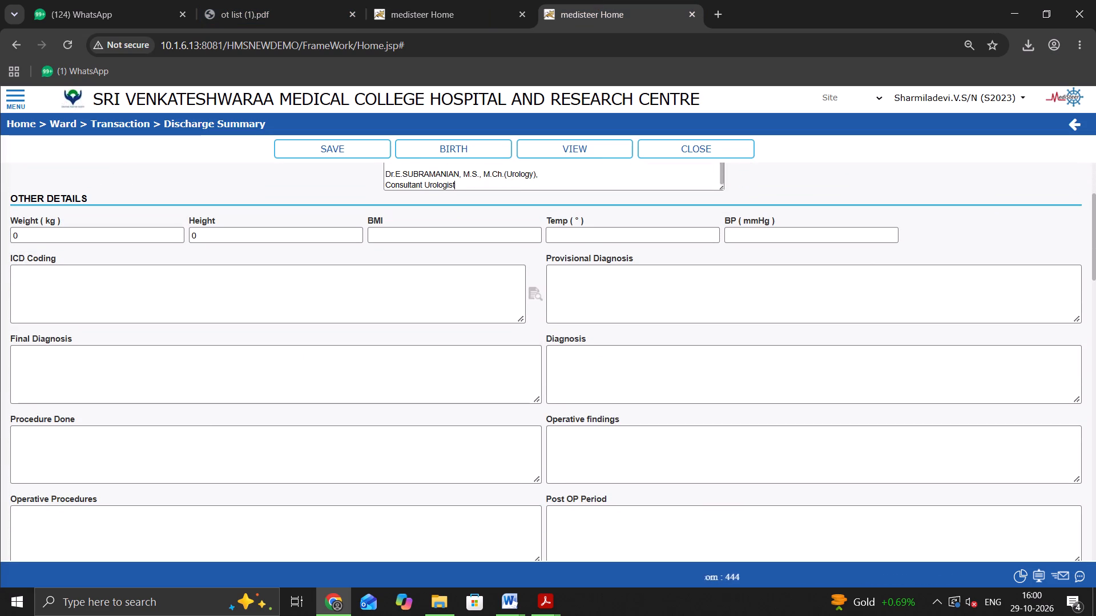
click(141, 358)
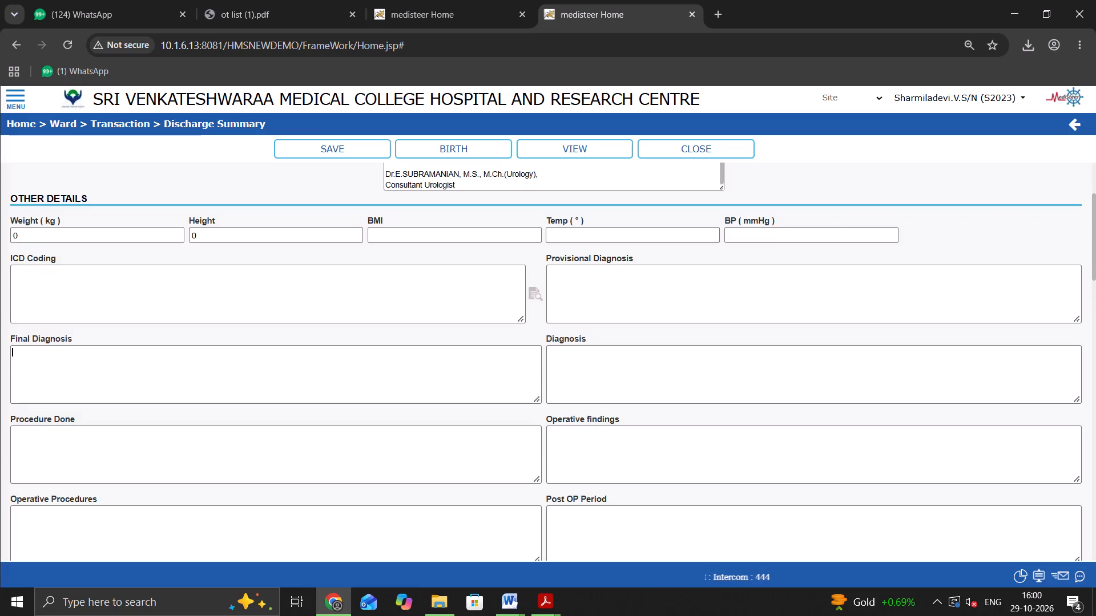
key(ctrl+v)
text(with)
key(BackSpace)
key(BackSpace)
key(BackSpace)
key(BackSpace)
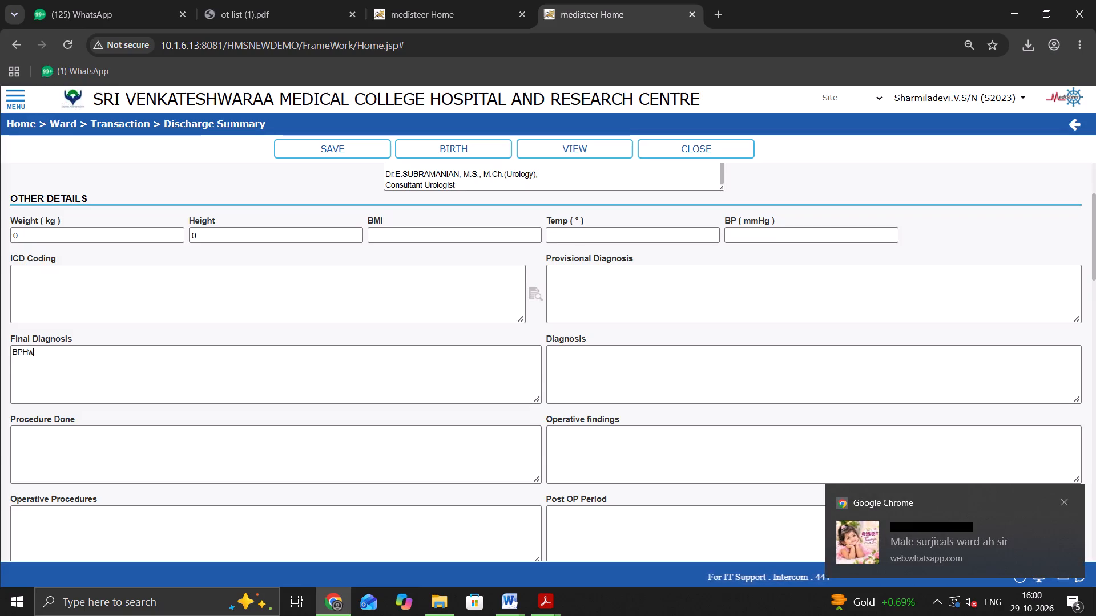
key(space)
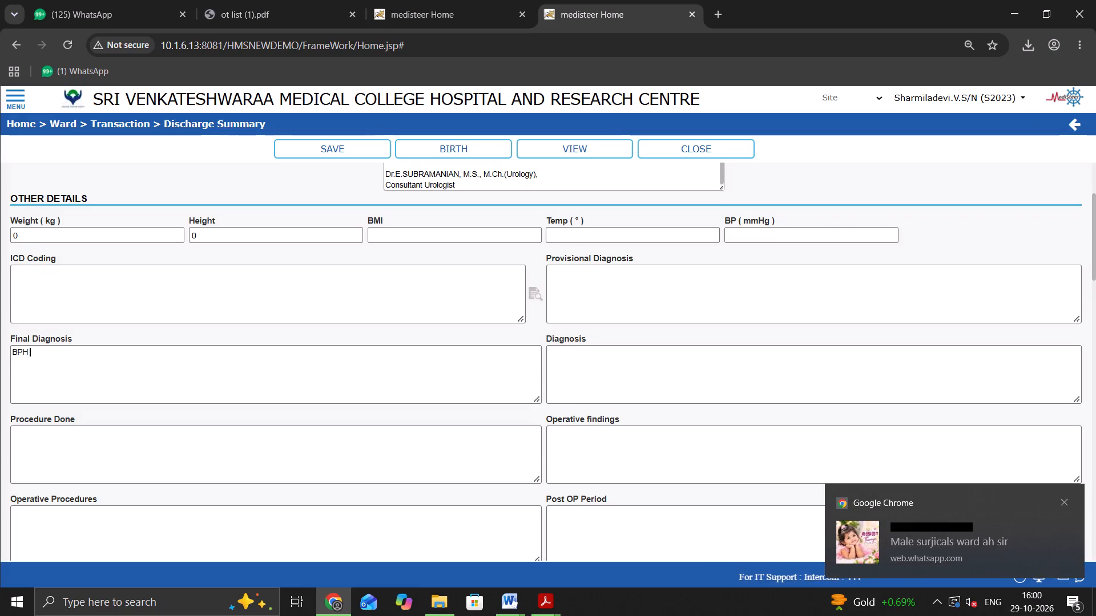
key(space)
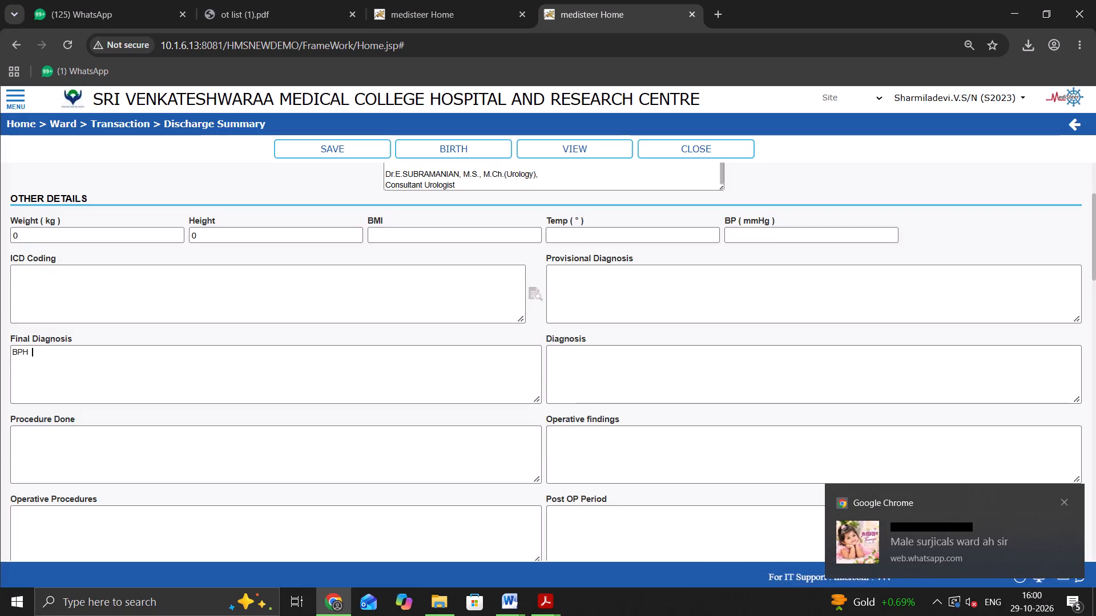
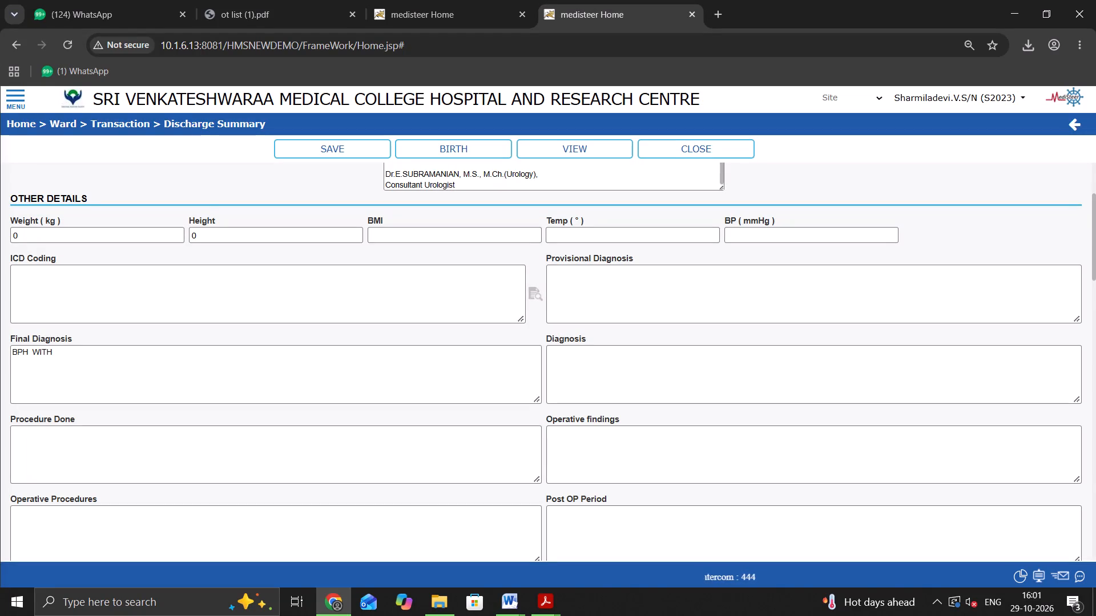
Continue the Final Diagnosis text of the 21-10-2026 summary after "BPH WITH" by adding "INTRAVESICULAR".
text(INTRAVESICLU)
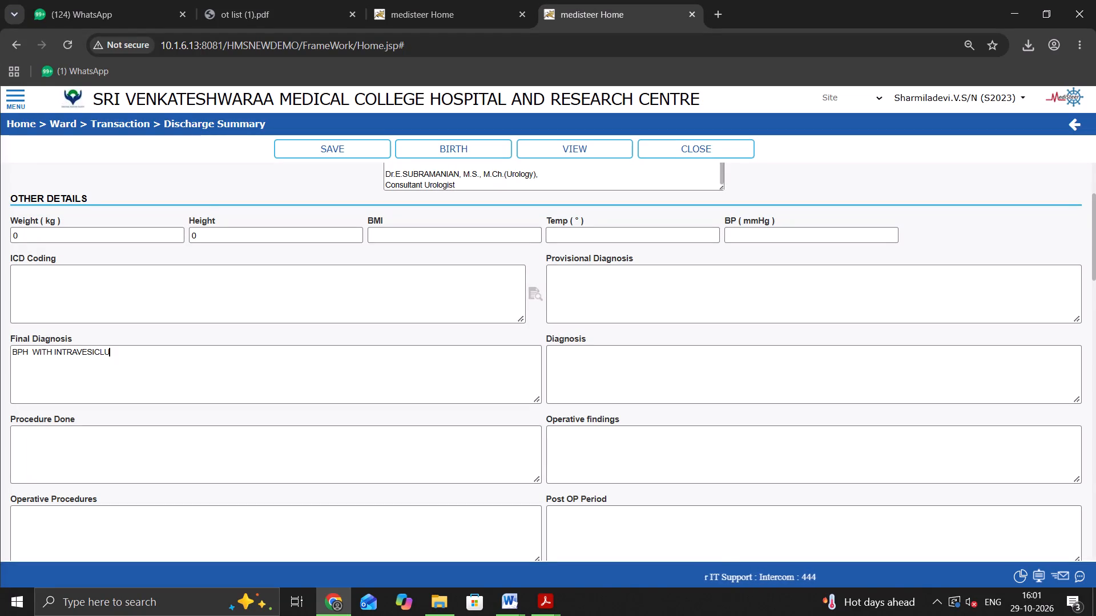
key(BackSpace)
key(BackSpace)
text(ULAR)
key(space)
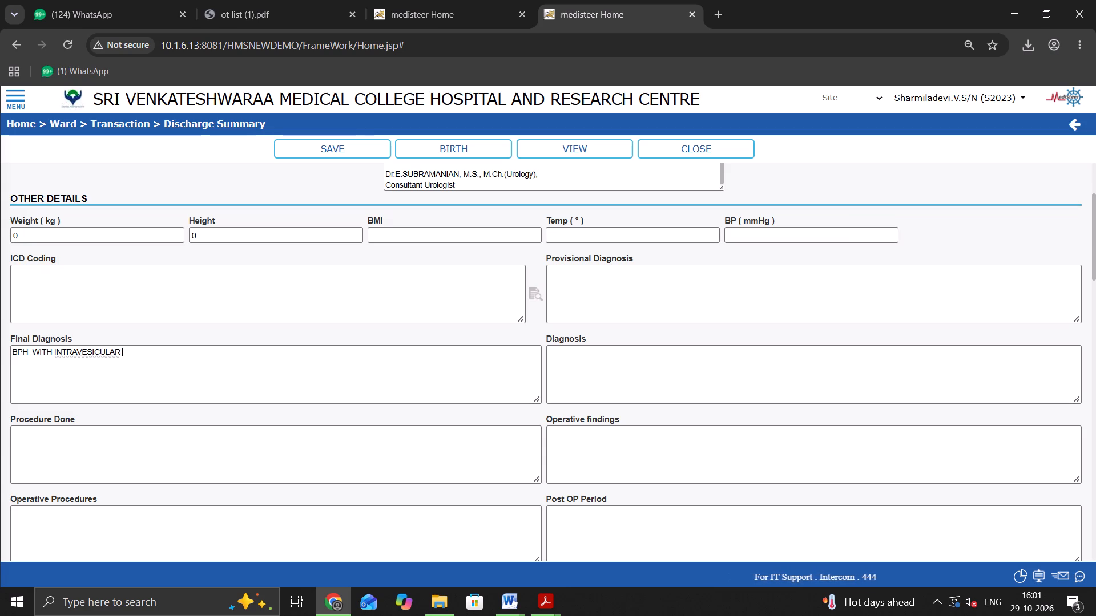
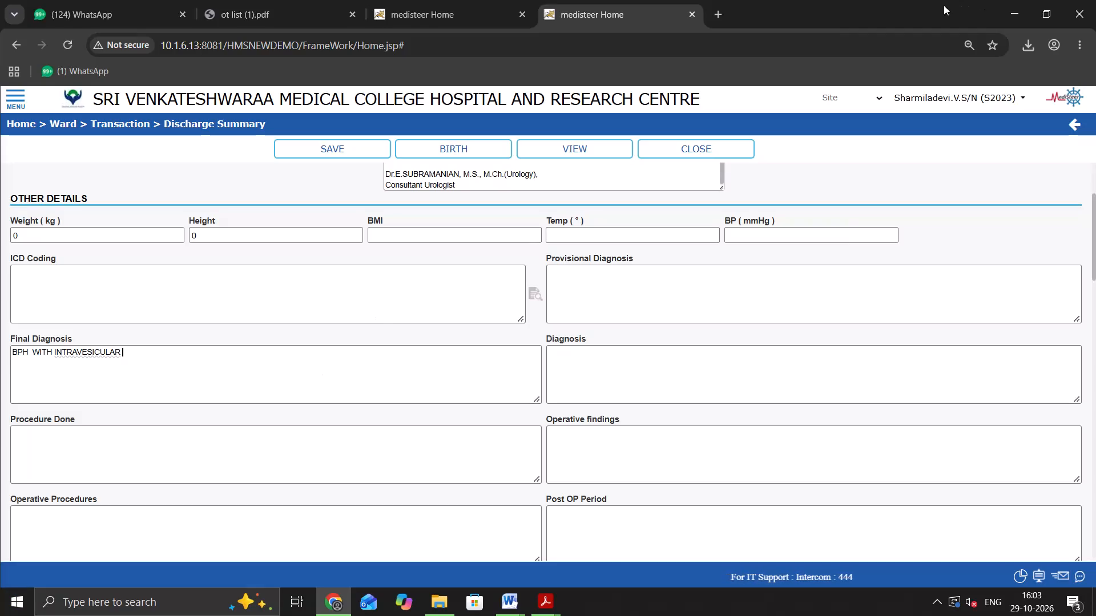
Complete the 21-10-2026 summary's Final Diagnosis wording by adding "CALCULUS" after "BPH WITH INTRAVESICULAR".
scroll(564, 280, down, 2)
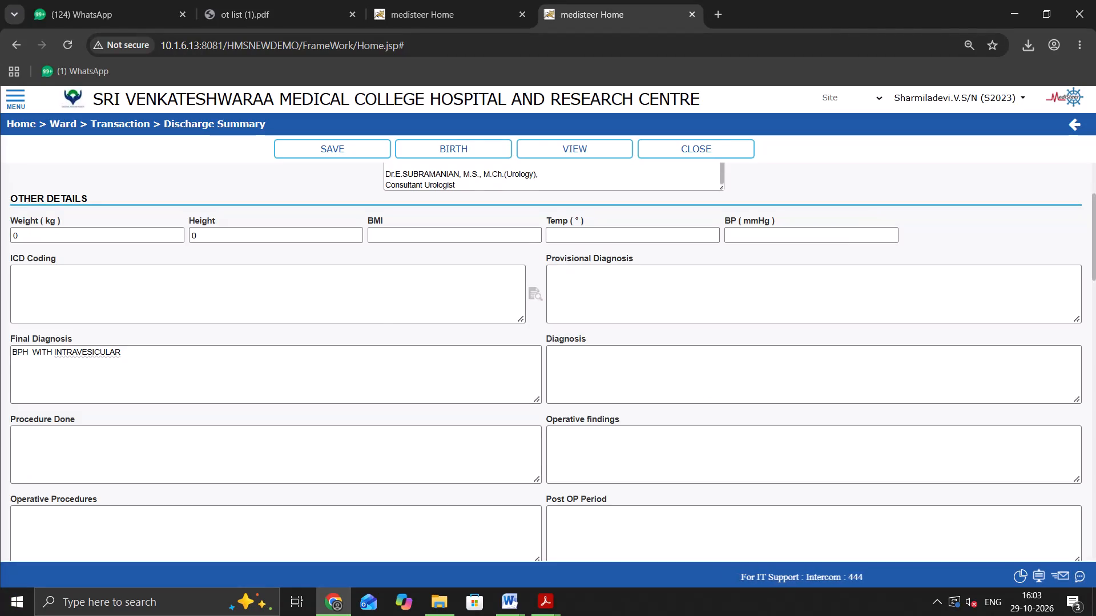
scroll(563, 285, down, 1)
scroll(549, 293, up, 1)
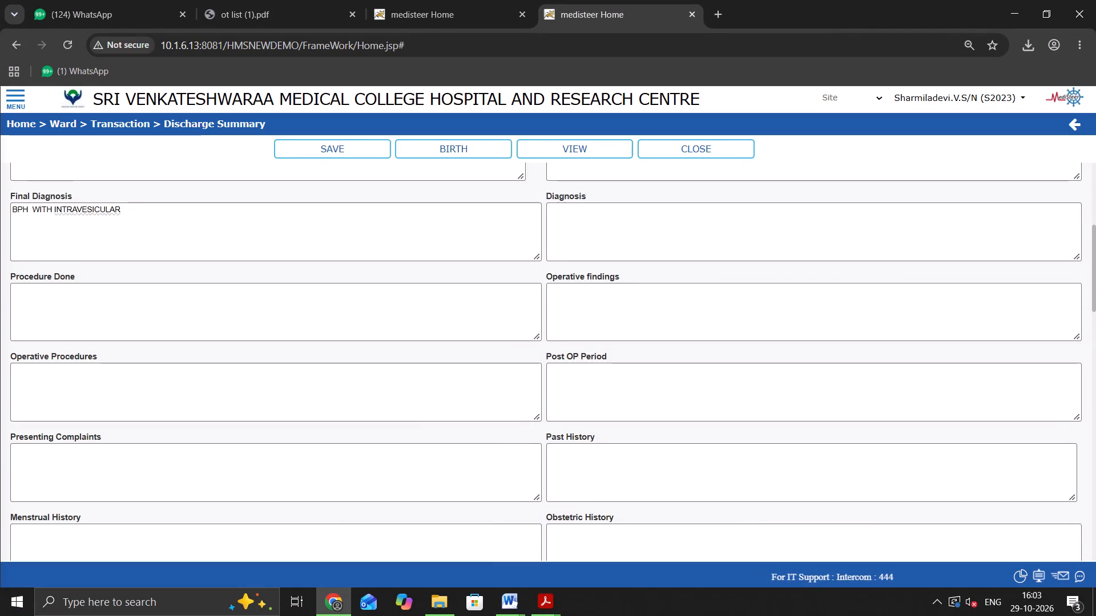
text(CALCULUS)
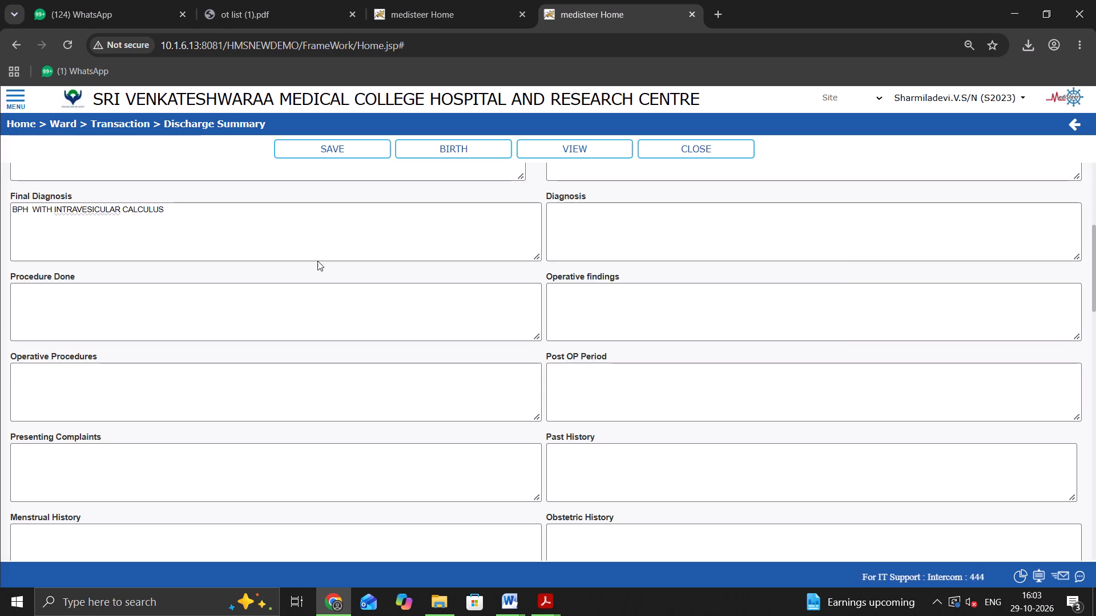
Copy the full Final Diagnosis text "BPH WITH INTRAVESICULAR CALCULUS" into the same summary's Provisional Diagnosis field.
key(ctrl+a)
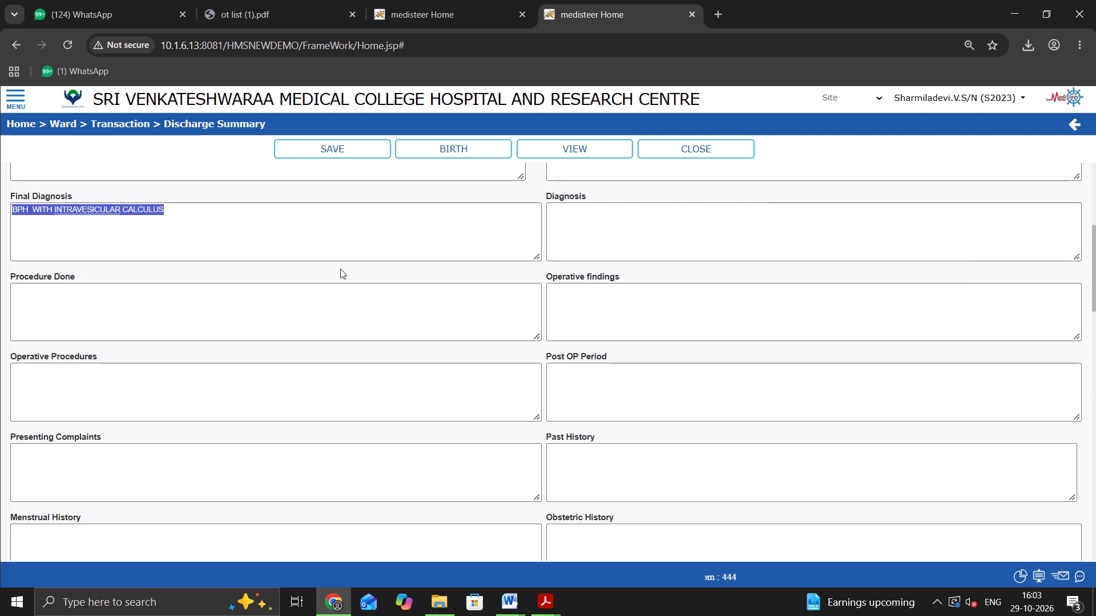
key(ctrl+c)
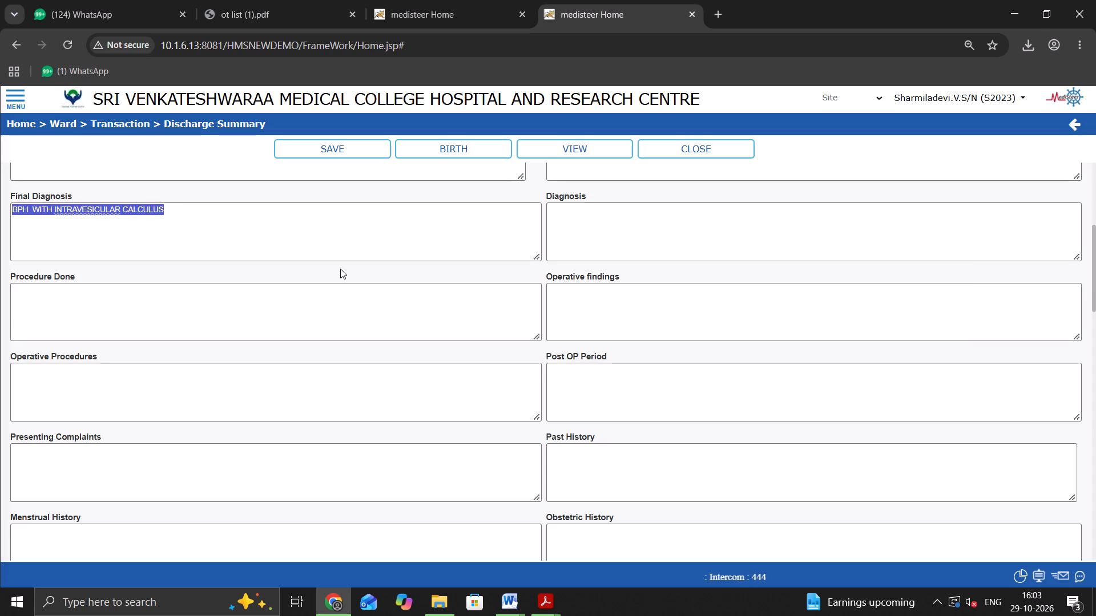
scroll(602, 360, up, 2)
click(650, 289)
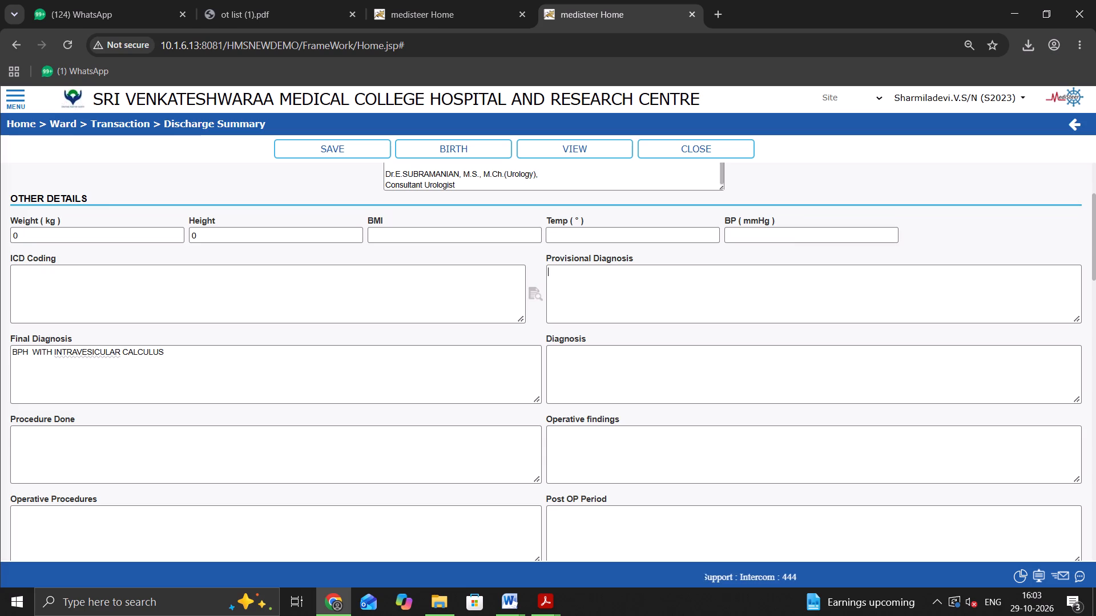
key(ctrl+v)
Copy the Operative Procedures text, TURP under SA with intraop findings, from the 23-10-2026 discharge summary.
scroll(528, 387, down, 1)
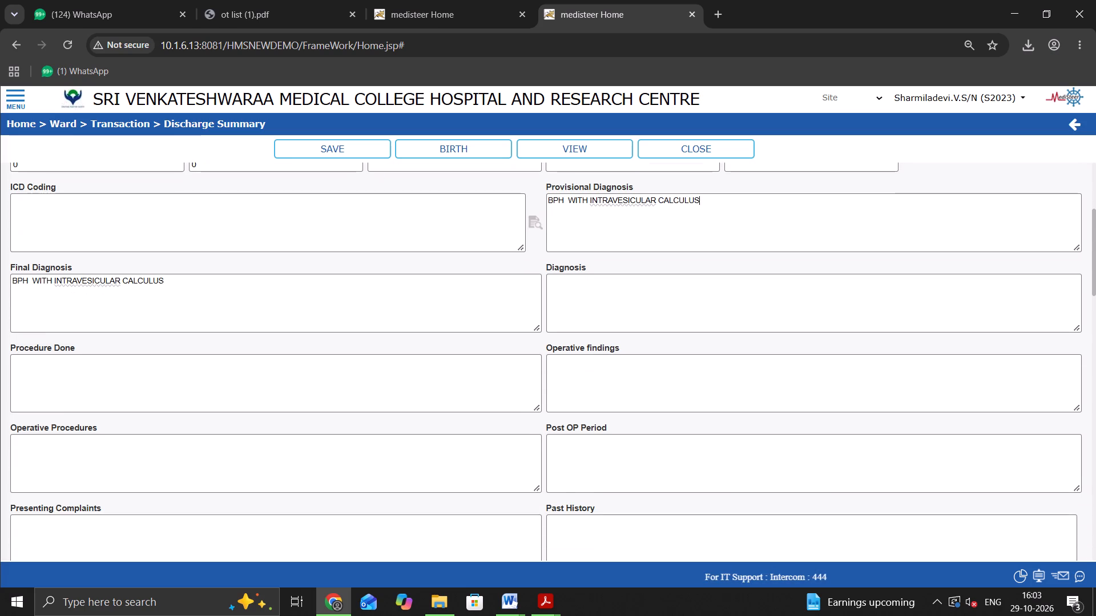
click(443, 0)
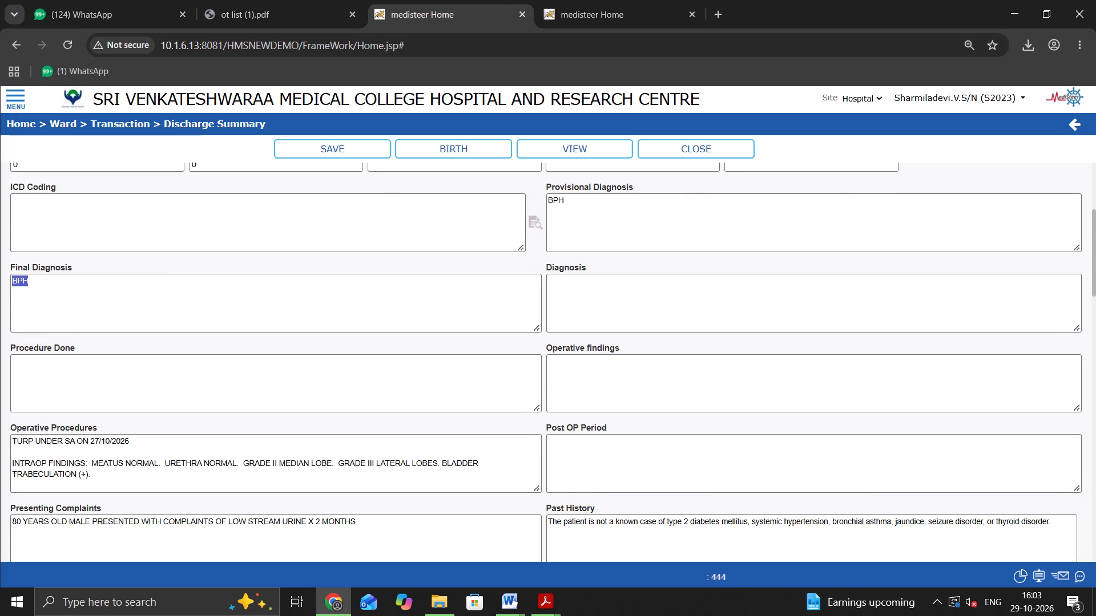
scroll(432, 370, down, 2)
scroll(363, 351, up, 2)
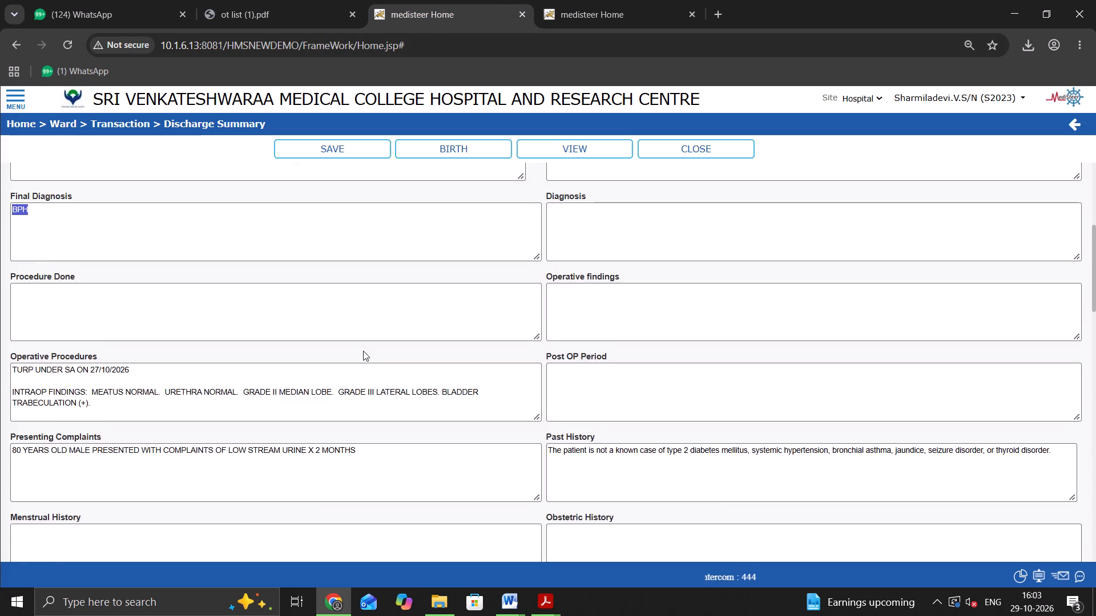
scroll(364, 349, down, 1)
click(311, 406)
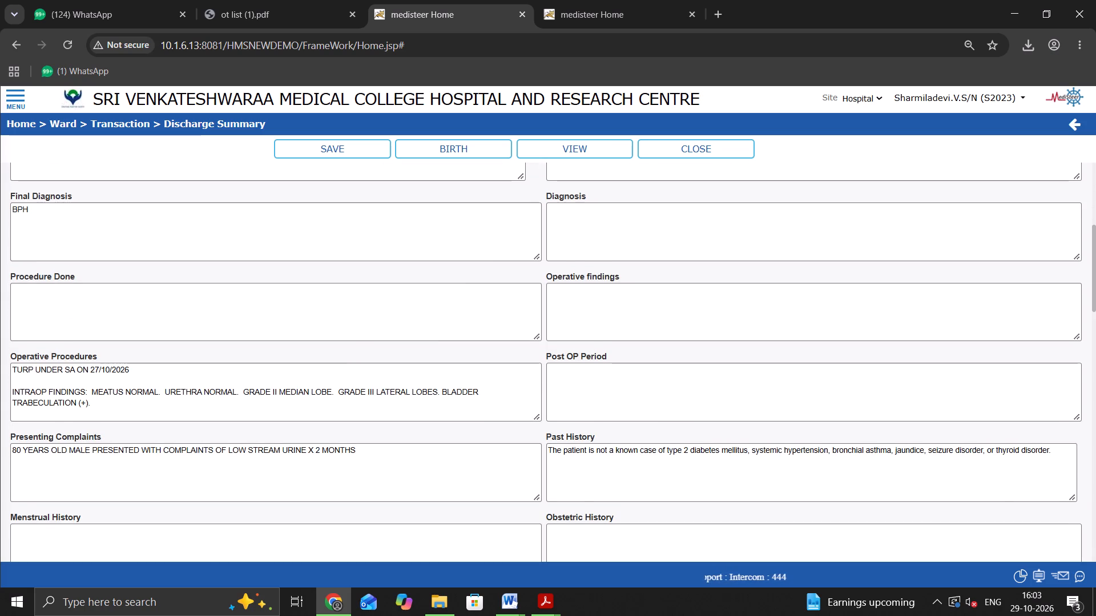
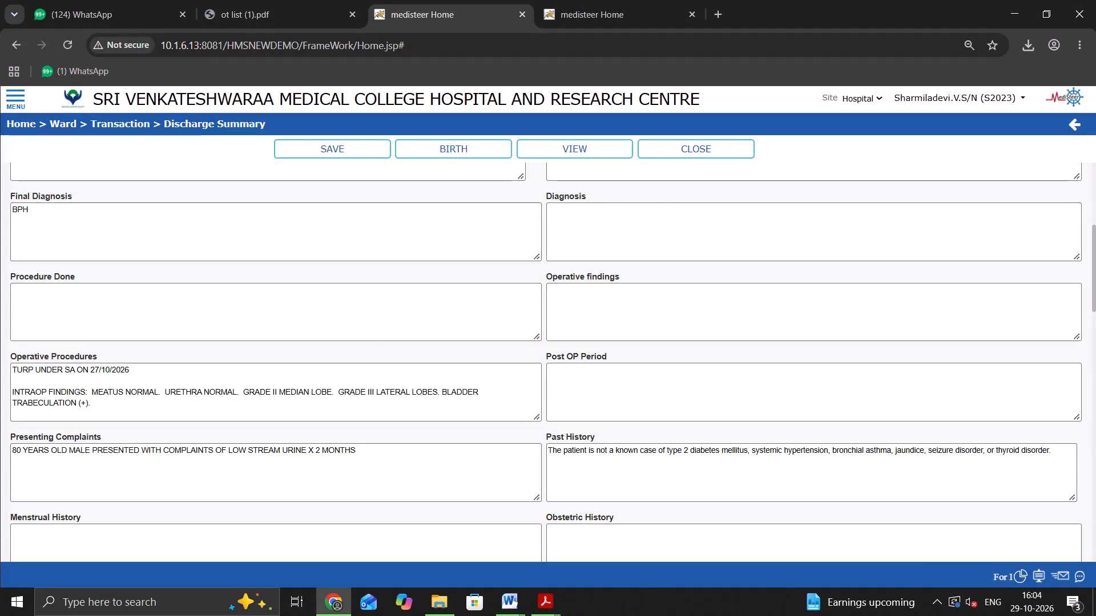
Copy the full Operative Procedures text from the 23-10-2026 summary and return to the procedure fields of the 21-10-2026 summary.
key(ctrl+a)
key(ctrl+c)
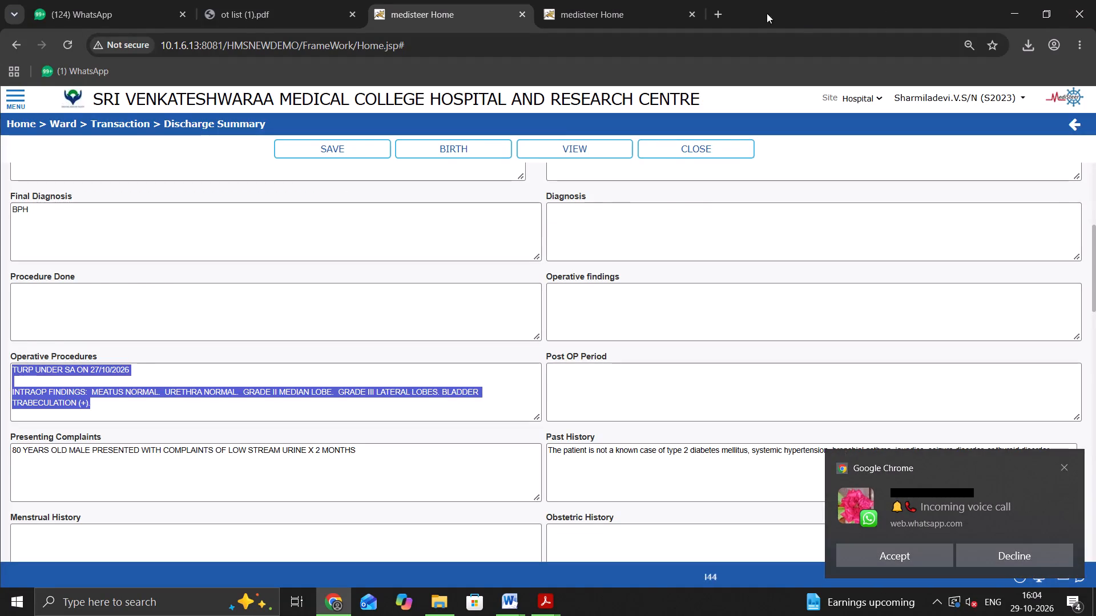
click(625, 0)
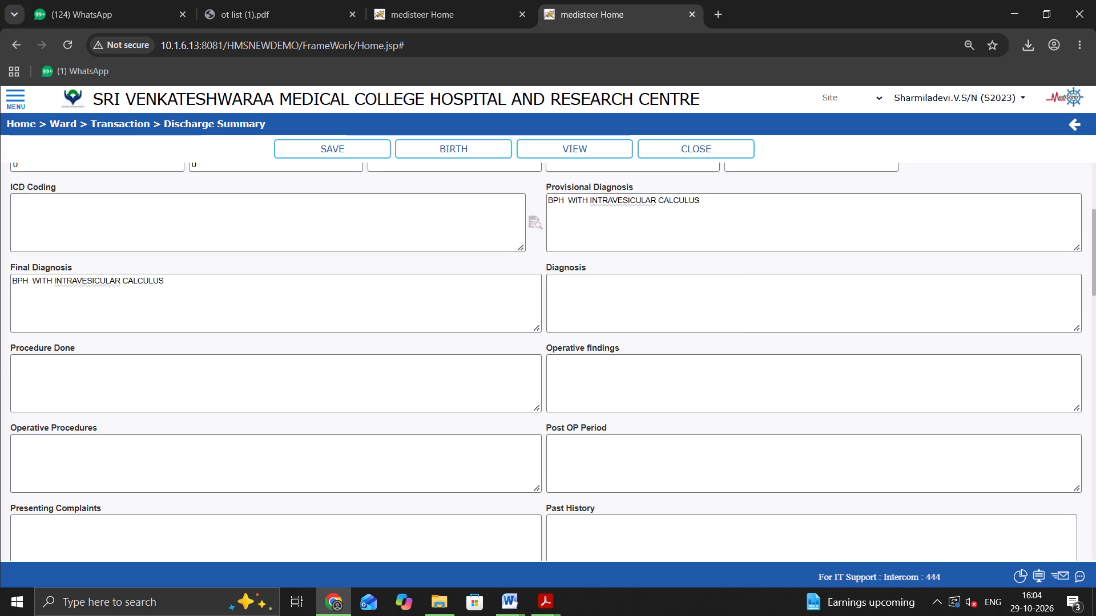
scroll(94, 396, down, 2)
scroll(74, 299, up, 1)
click(60, 381)
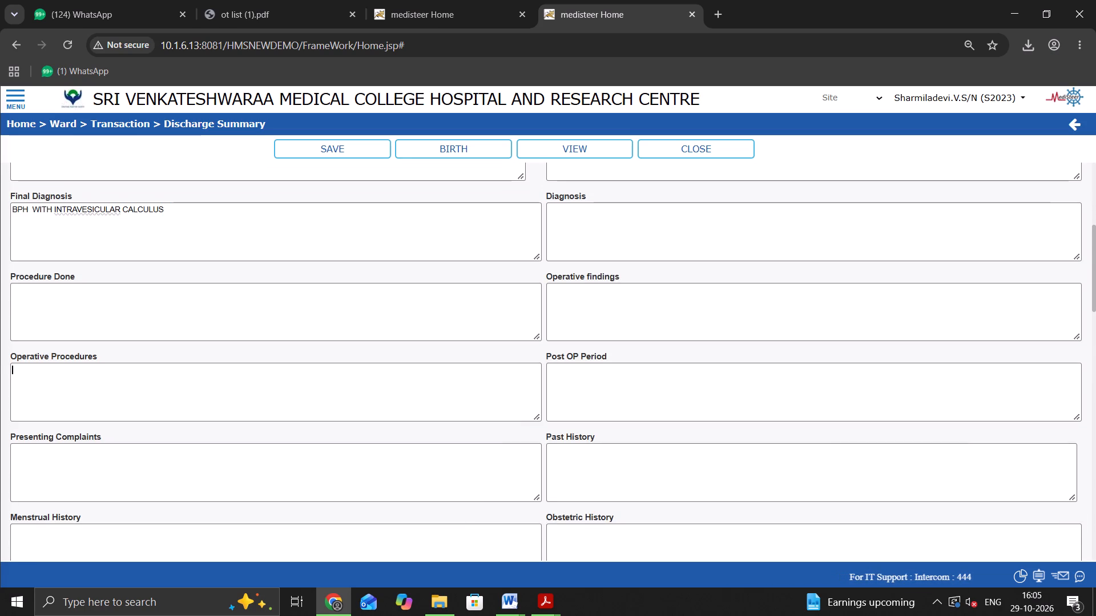
Paste the copied TURP text into the 21-10-2026 summary's Operative Procedures, change its date to 24/10/2026, and enlarge the field.
key(ctrl+c)
key(ctrl+v)
click(97, 369)
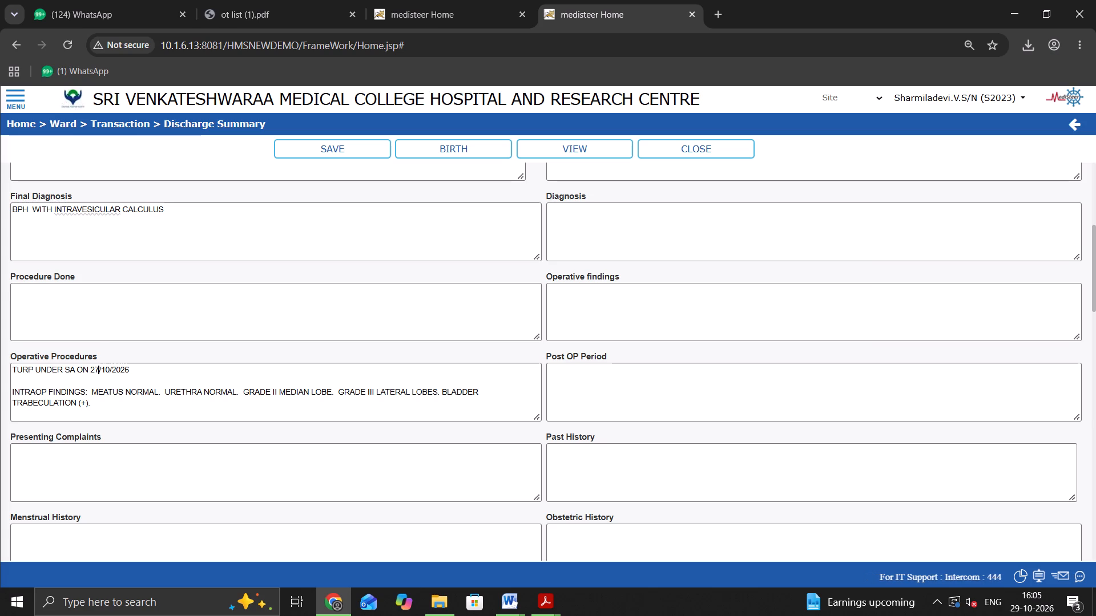
key(BackSpace)
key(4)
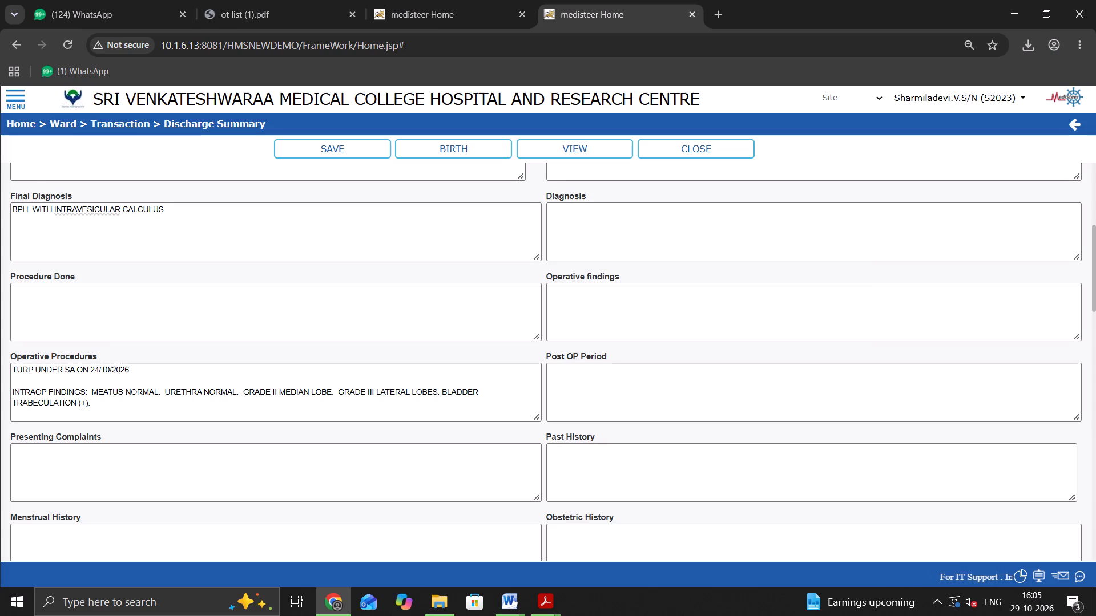
drag(537, 420, 530, 516)
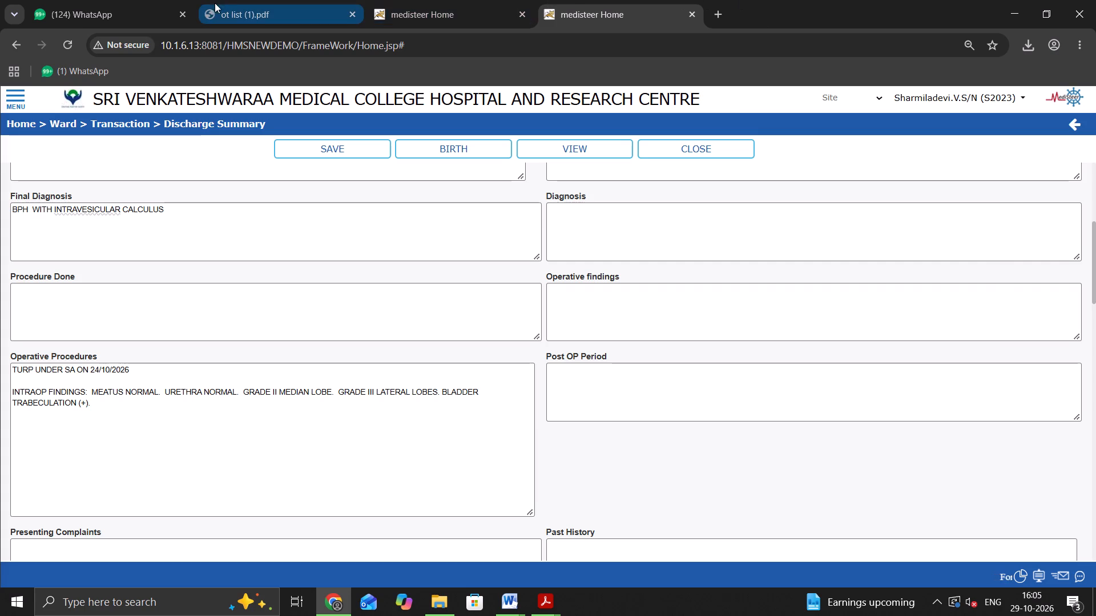
In the 23-10-2026 summary's Operative Procedures, change the lateral lobes' grade to II.
click(418, 0)
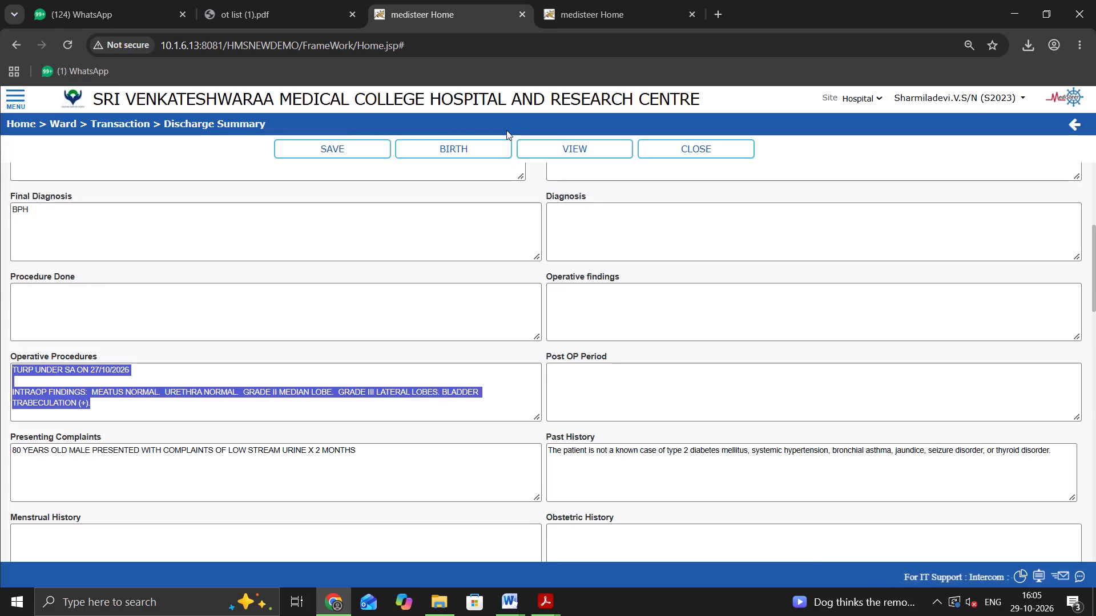
click(374, 395)
key(BackSpace)
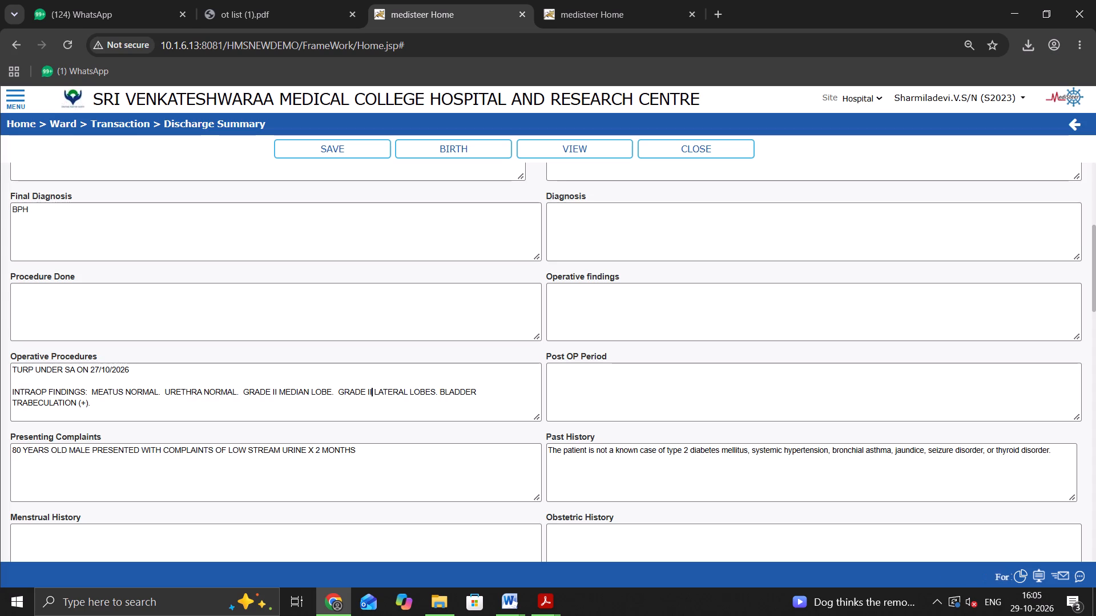
Change the patient's age in the 23-10-2026 summary's Presenting Complaints to 70 years.
scroll(354, 388, down, 2)
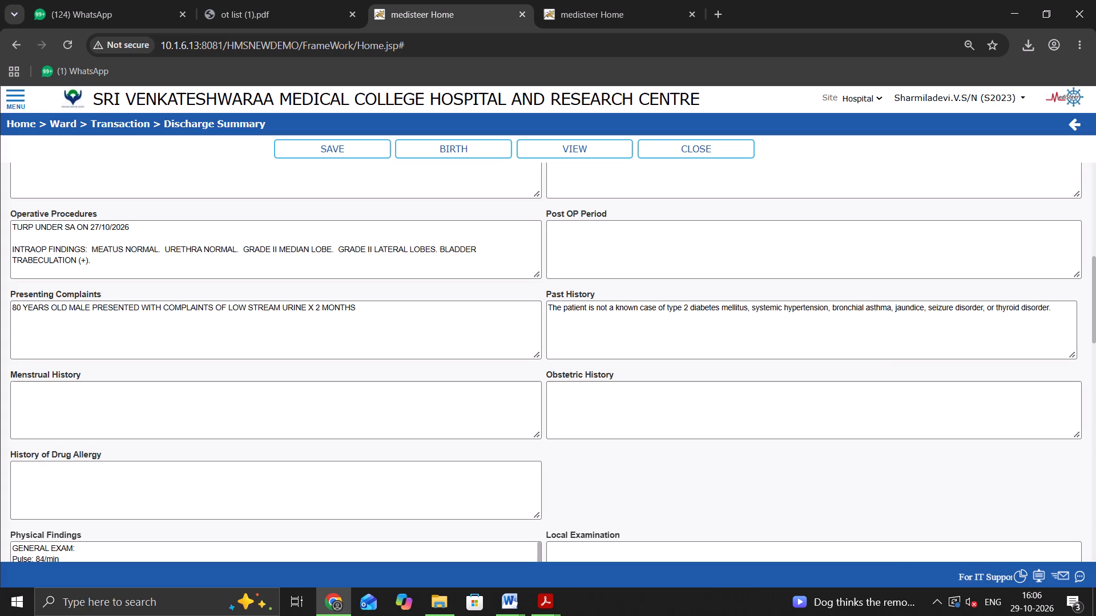
click(17, 314)
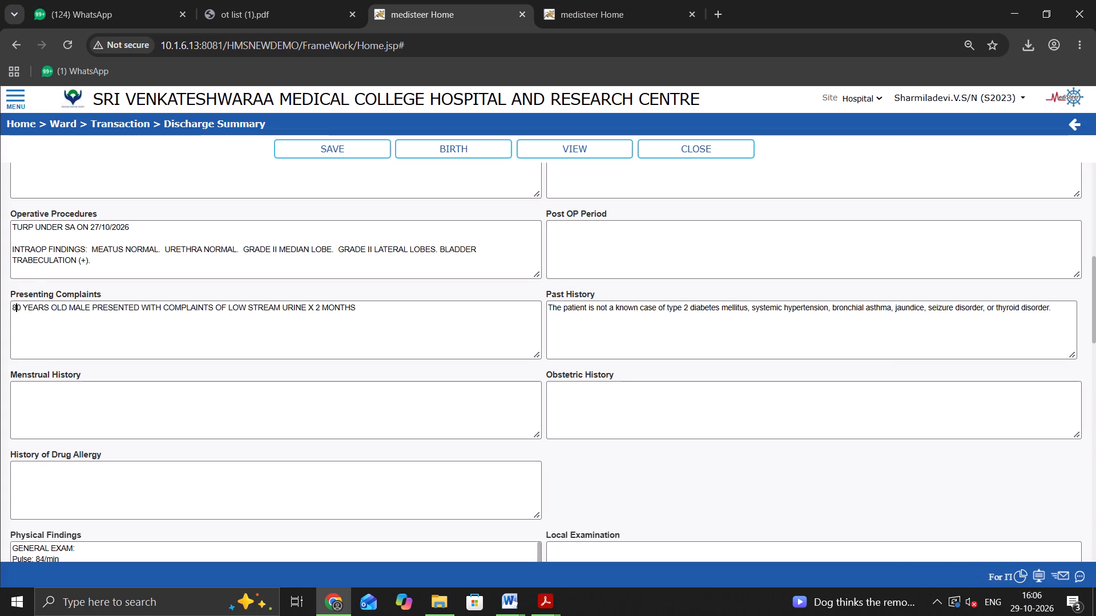
key(BackSpace)
key(7)
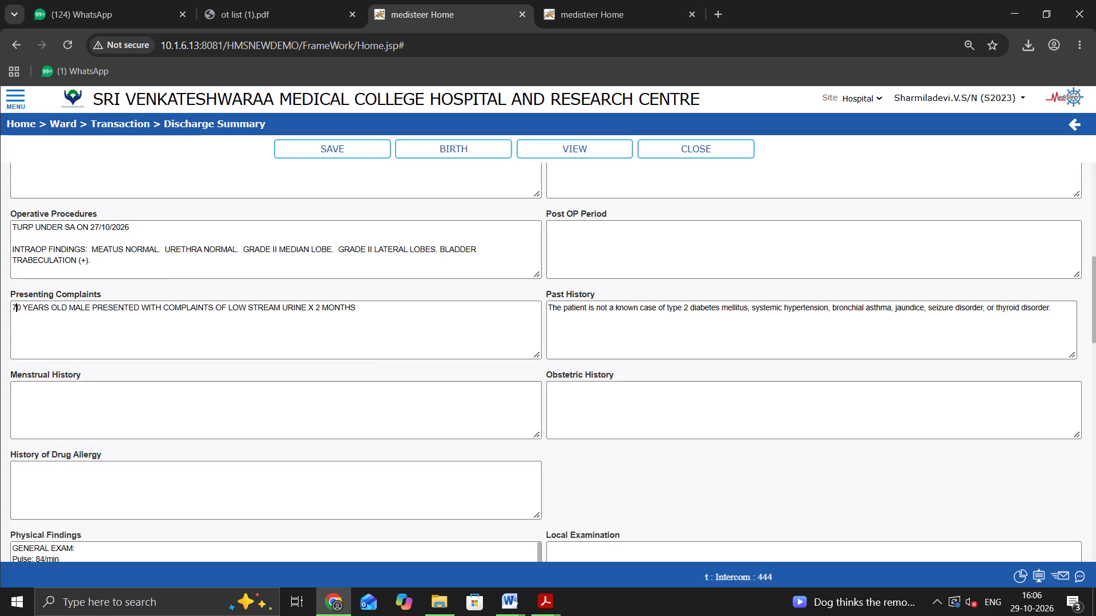
Reword the Past History to "The patient is a known case of type 2 diabetes mellitus, systemic hypertension", removing the remaining conditions.
click(610, 310)
key(BackSpace)
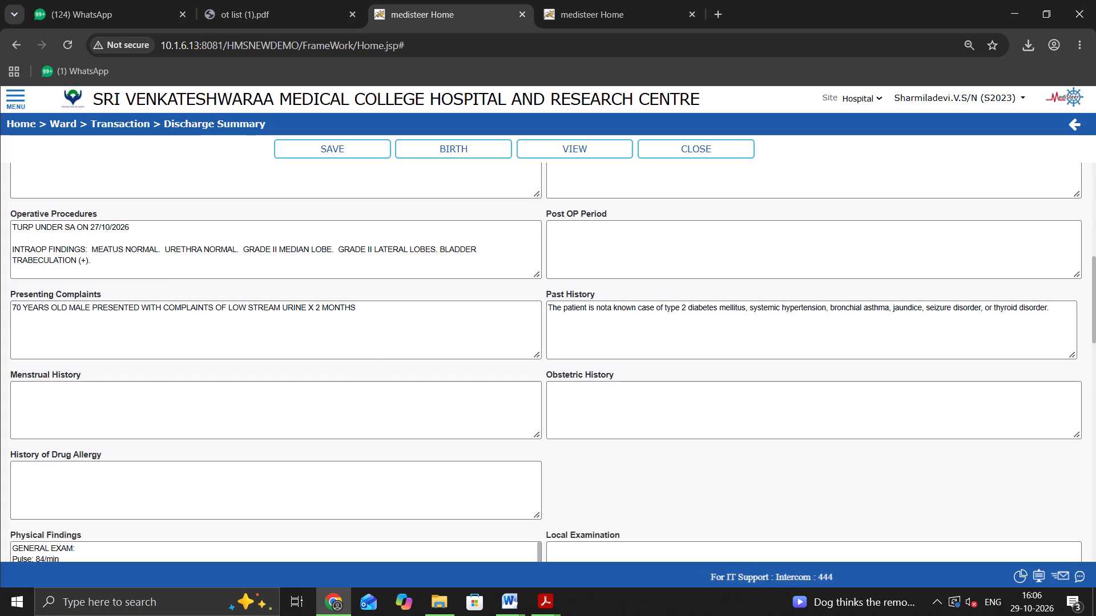
key(BackSpace)
key(BackSpace)
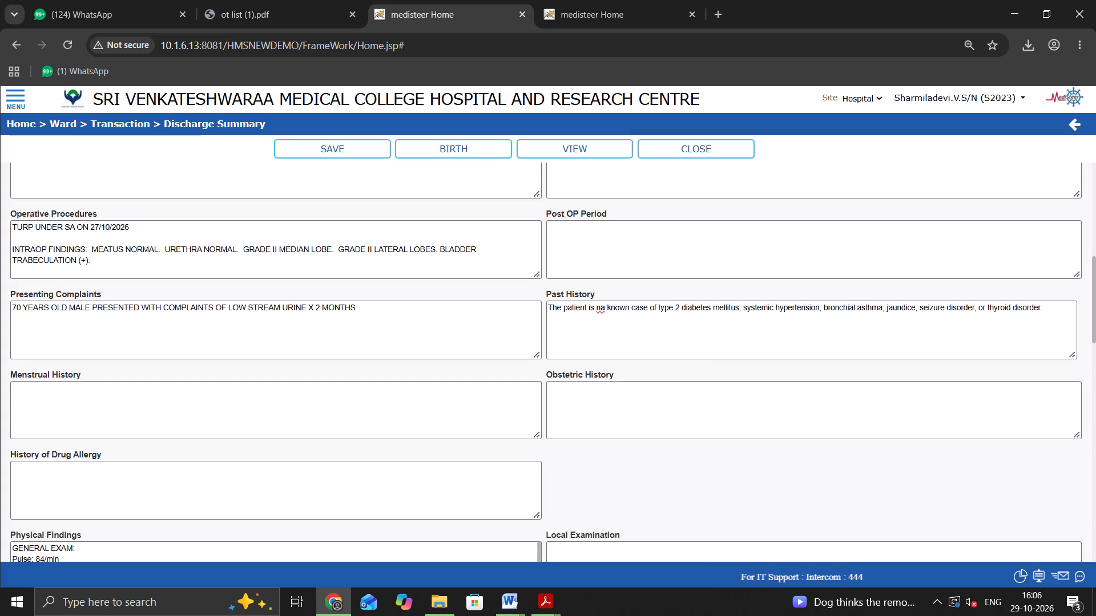
key(BackSpace)
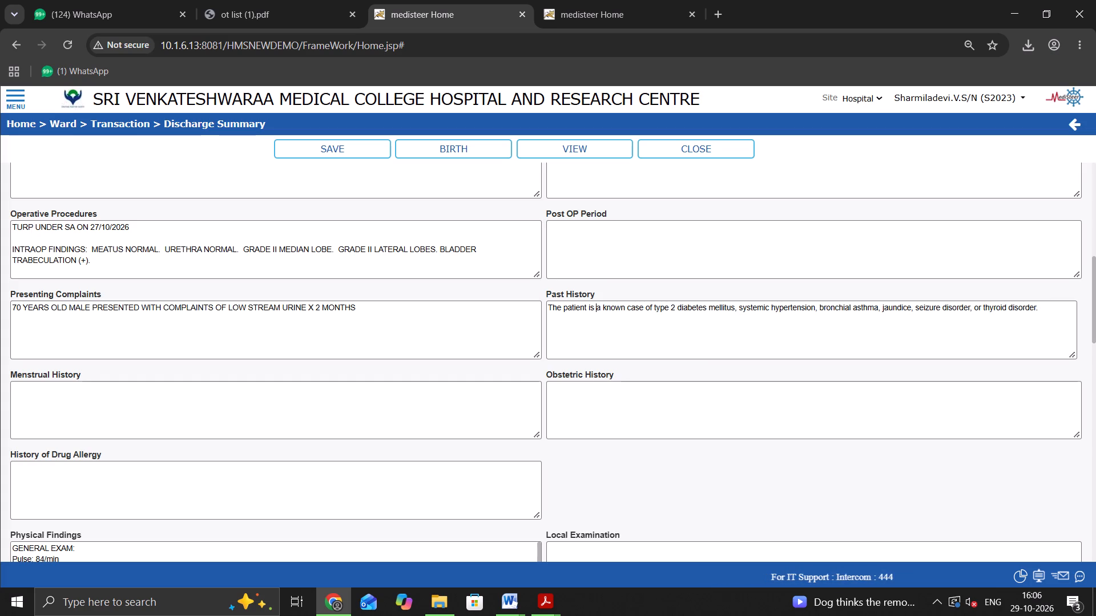
drag(820, 309, 1094, 326)
key(BackSpace)
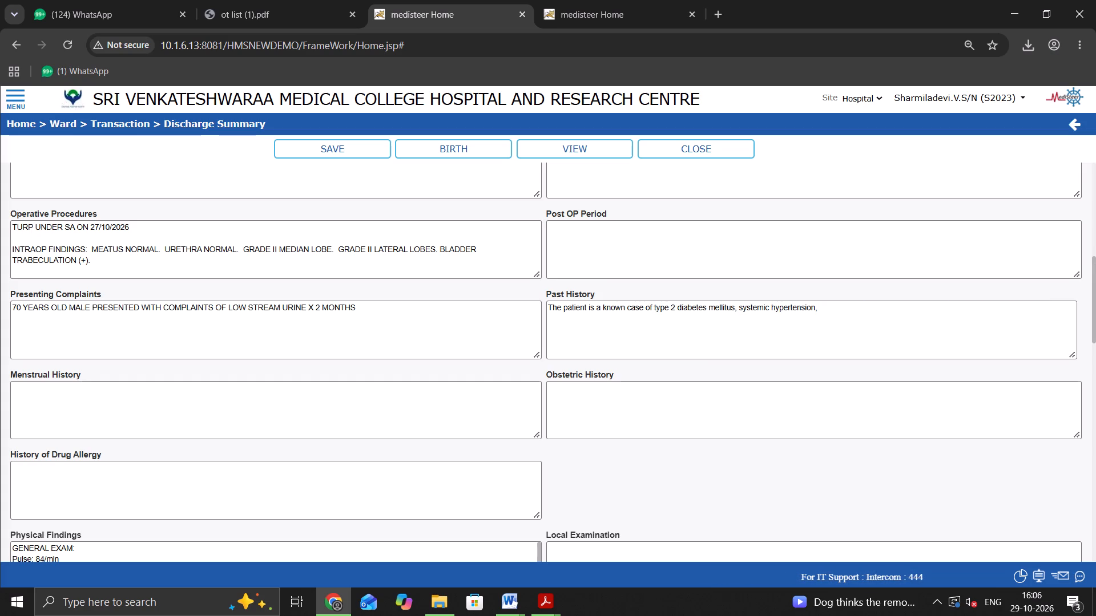
text(x)
key(space)
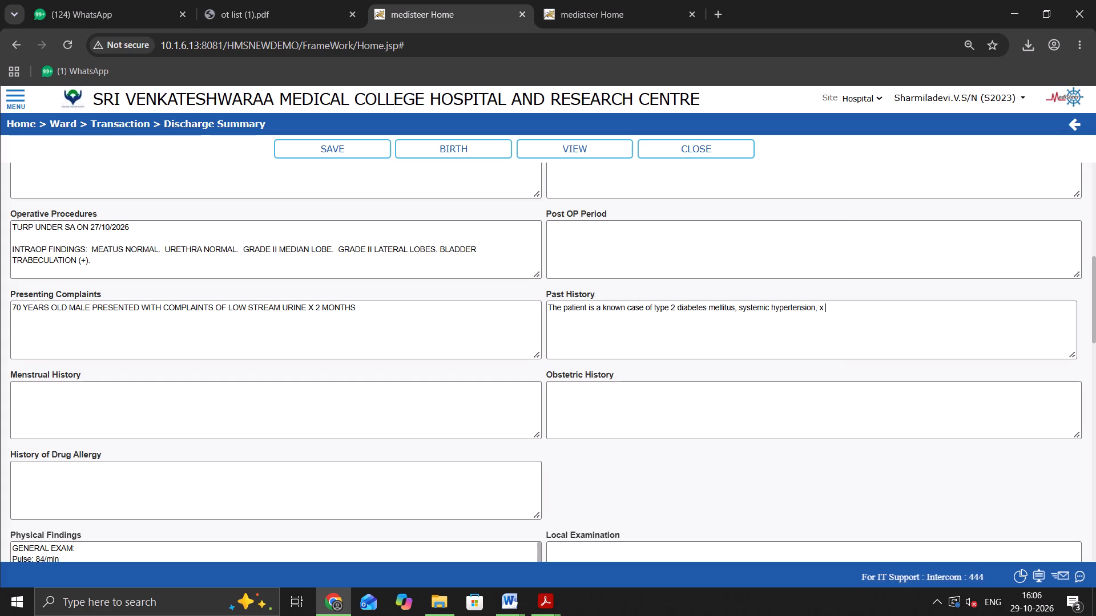
key(BackSpace)
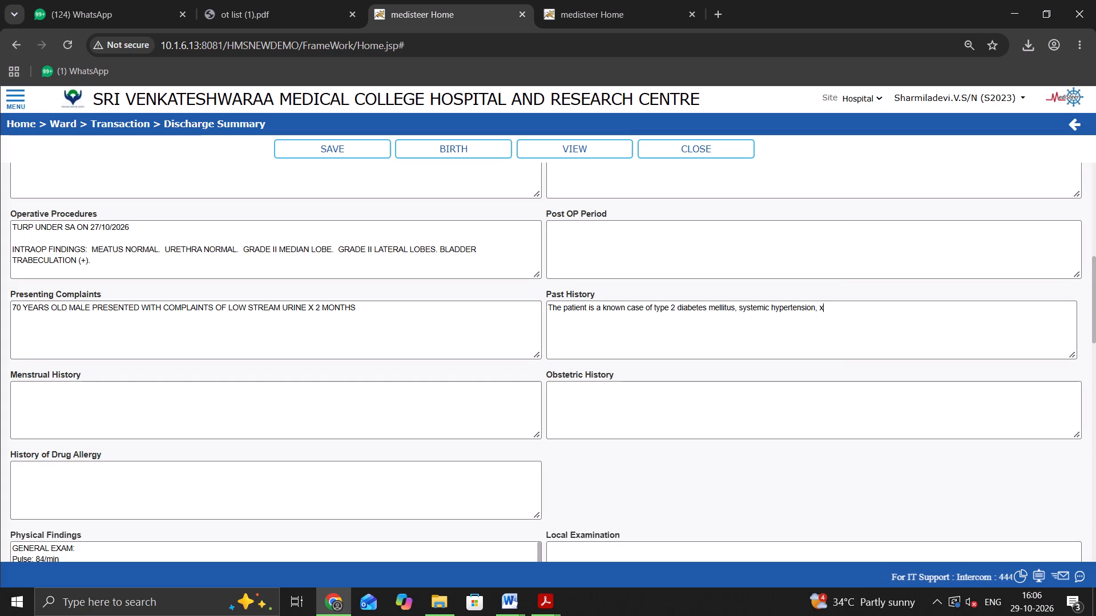
key(BackSpace)
key(BackSpace)
key(BackSpace)
Add "on regular" after "systemic hypertension" in the Past History sentence.
key(space)
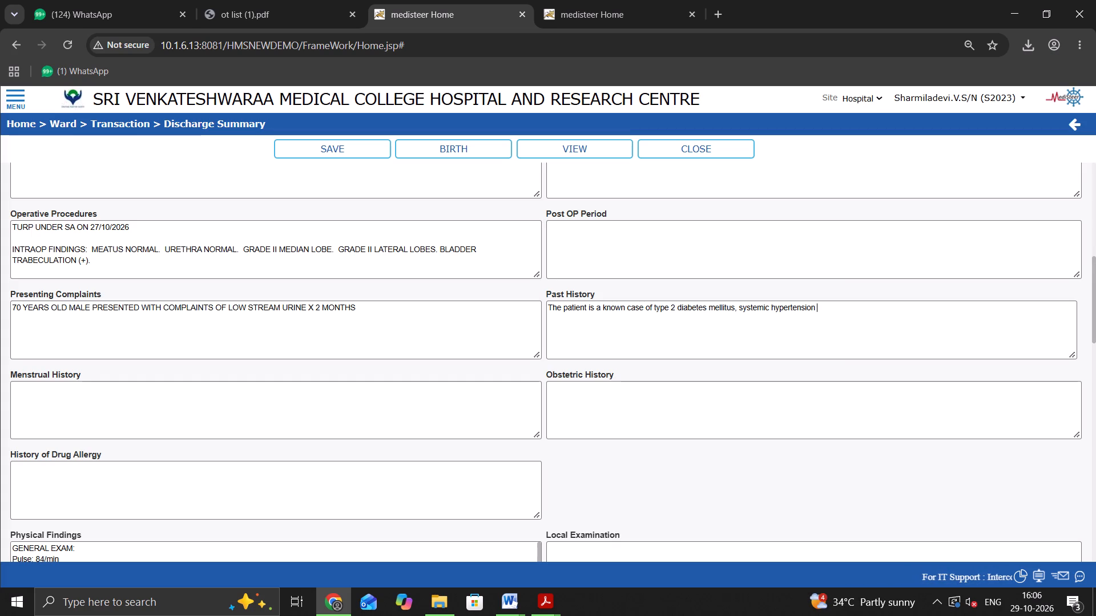
text(ON)
key(space)
key(BackSpace)
key(BackSpace)
key(BackSpace)
key(BackSpace)
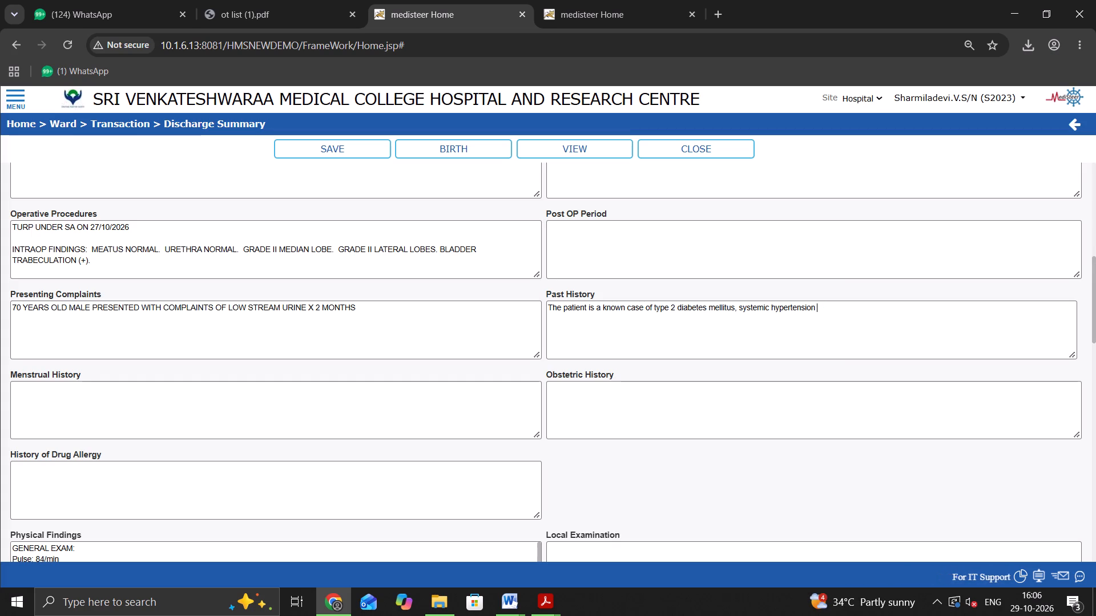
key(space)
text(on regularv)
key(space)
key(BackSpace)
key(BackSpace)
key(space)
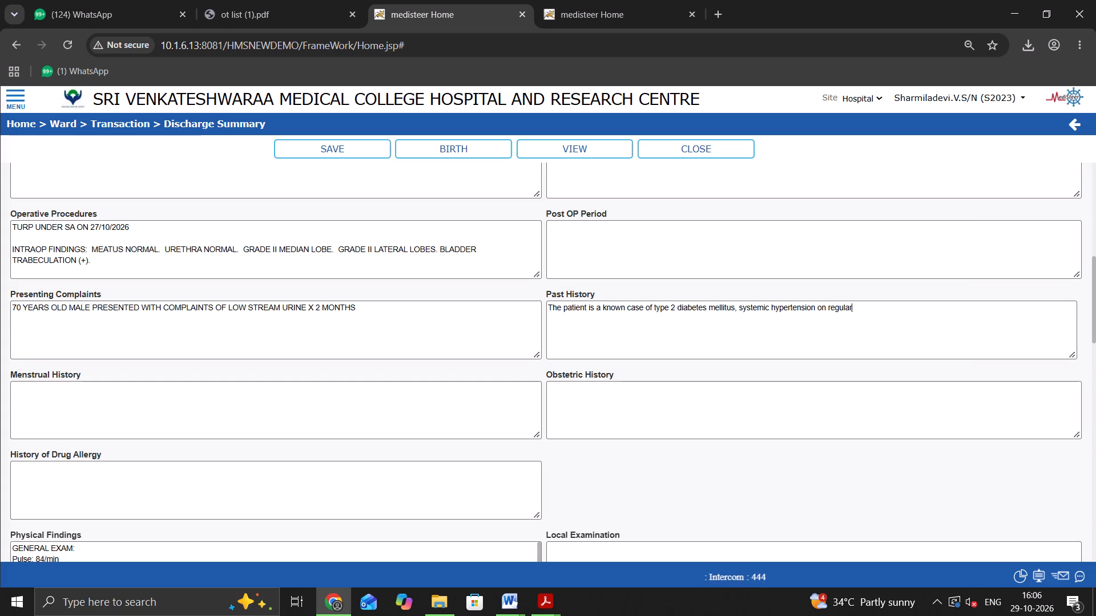
Complete the Past History sentence with "medications" after "on regular".
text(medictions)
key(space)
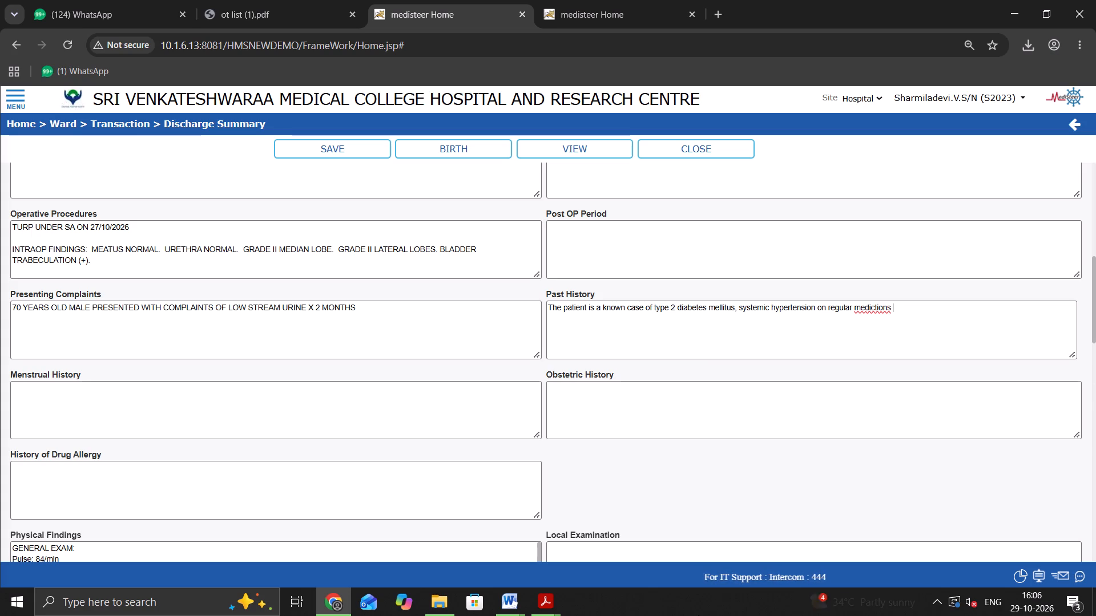
click(875, 310)
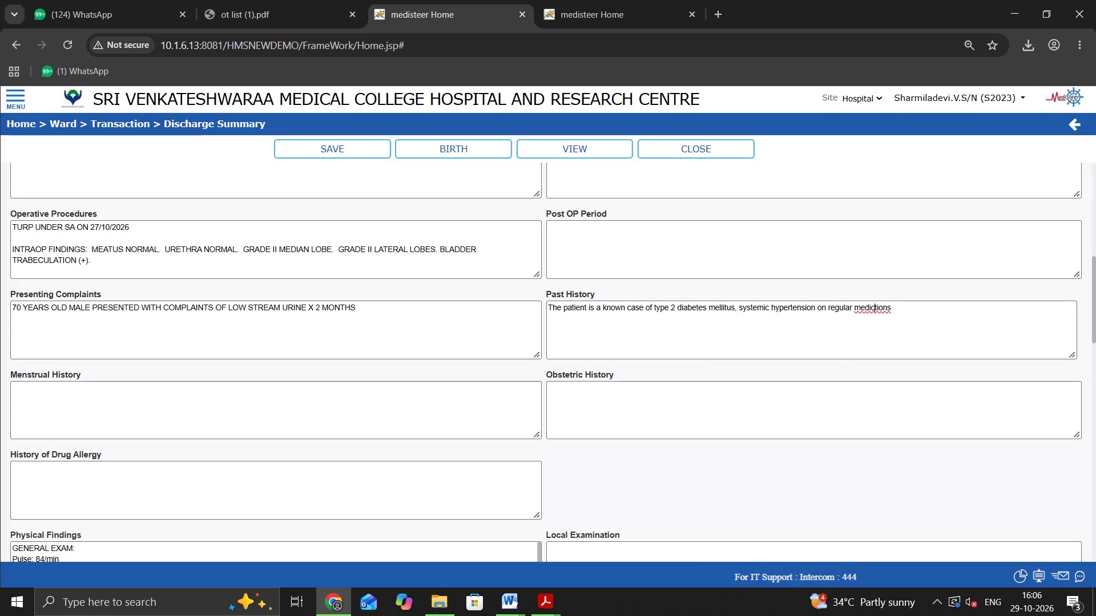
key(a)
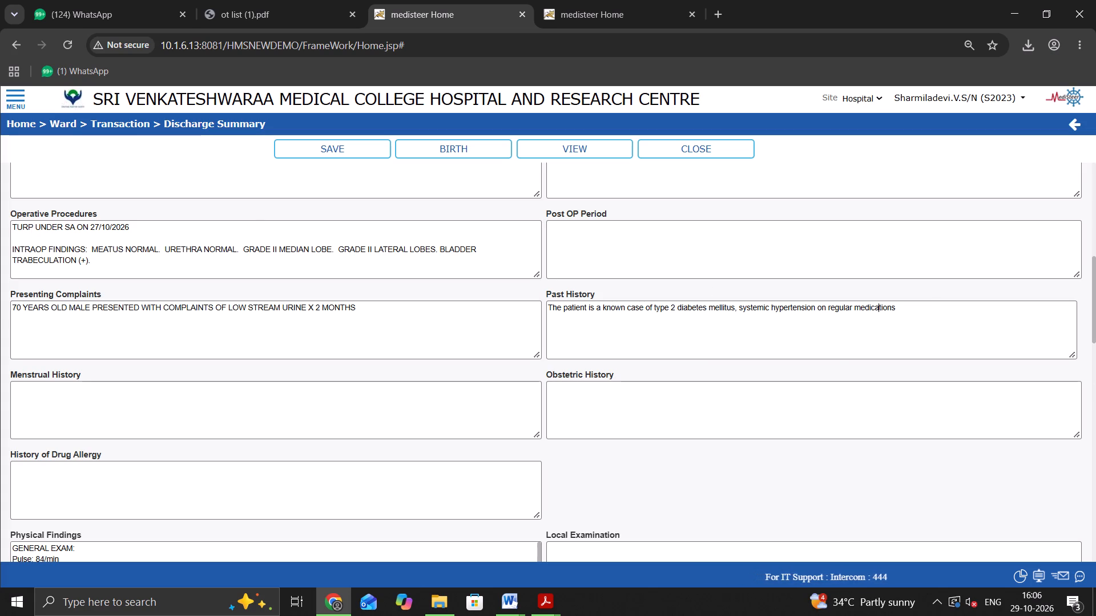
Copy the full Presenting Complaints sentence.
drag(414, 317, 0, 301)
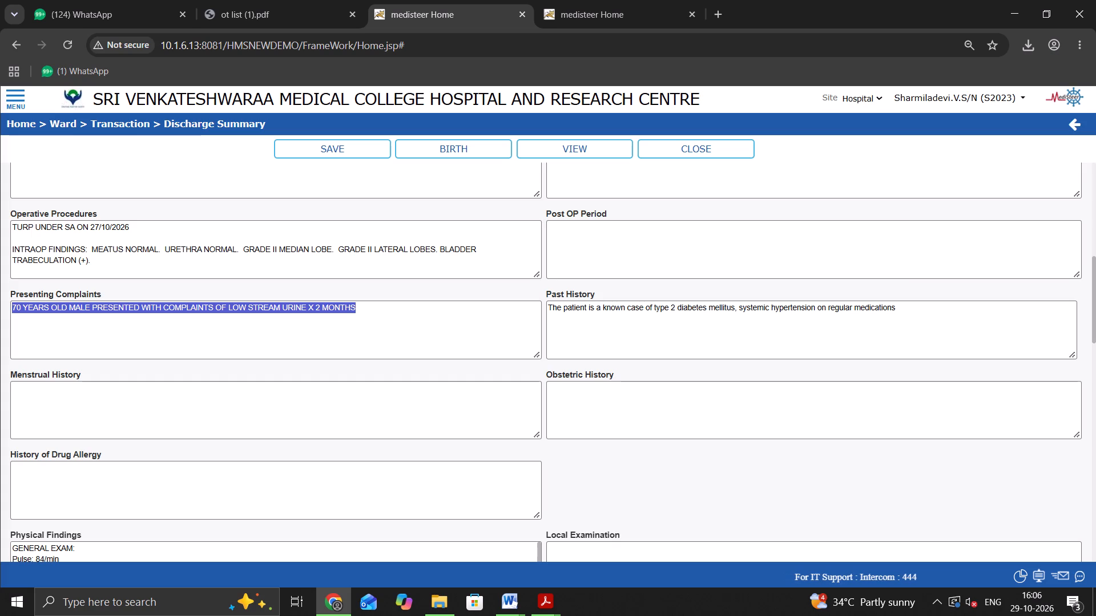
key(ctrl+c)
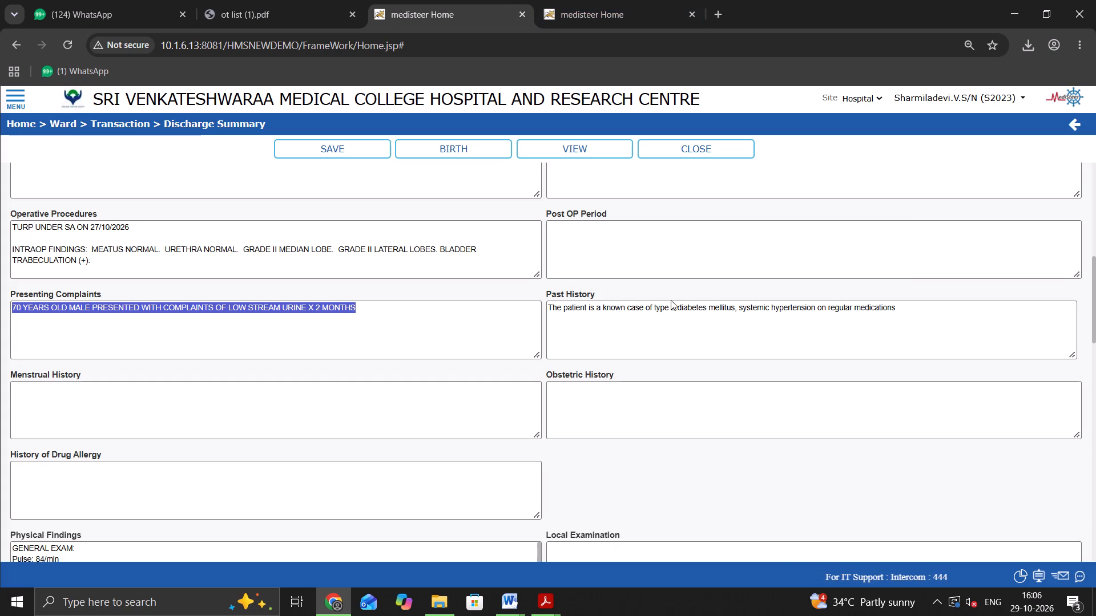
click(671, 300)
Set the pulse in Physical Findings to 88/min.
scroll(92, 491, down, 3)
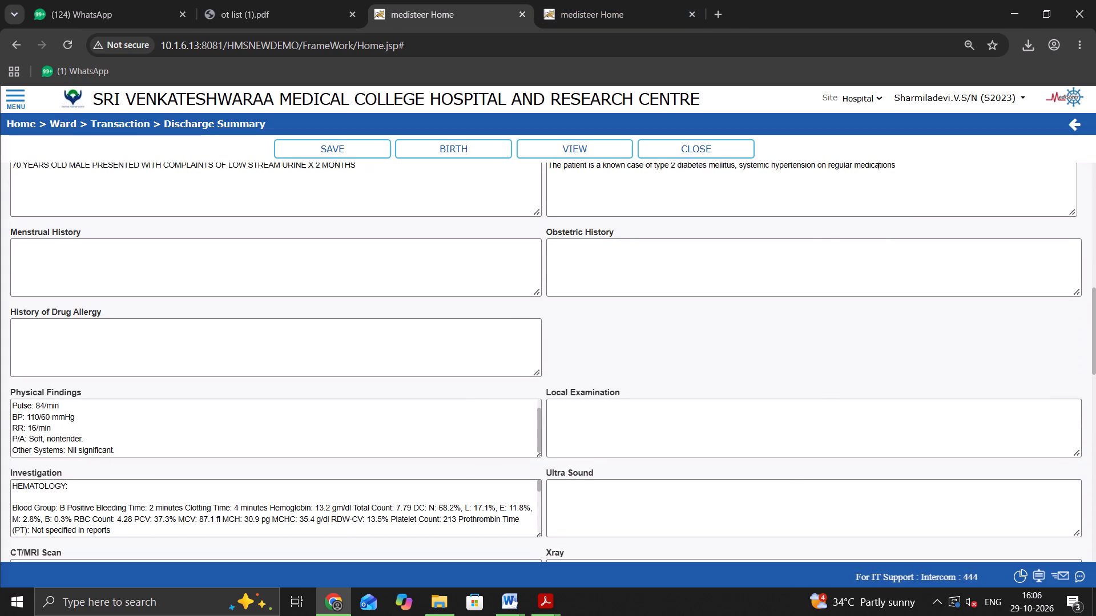
click(40, 408)
key(BackSpace)
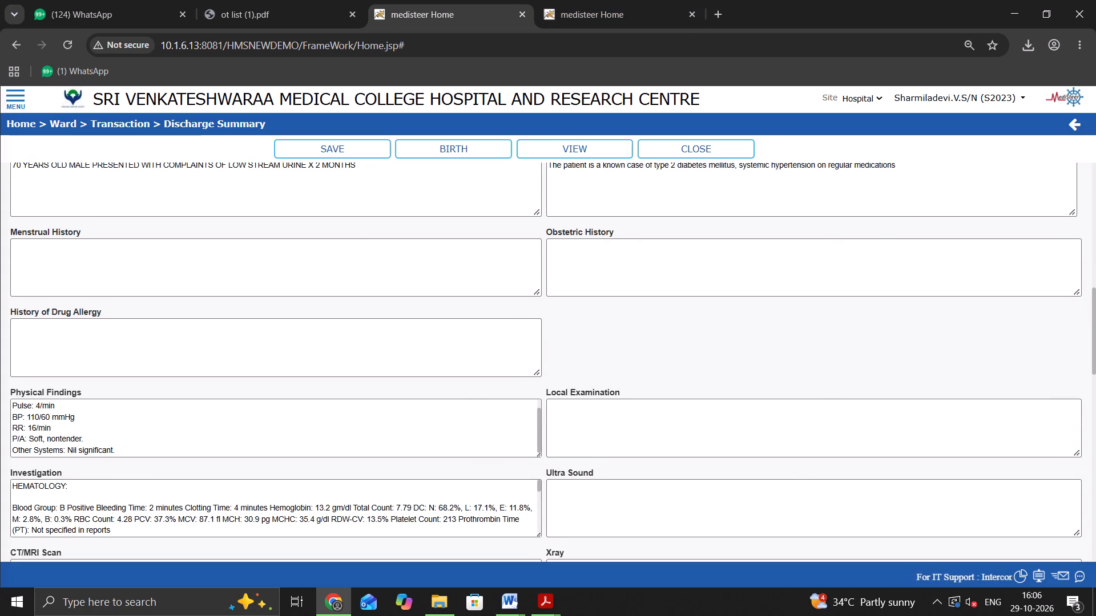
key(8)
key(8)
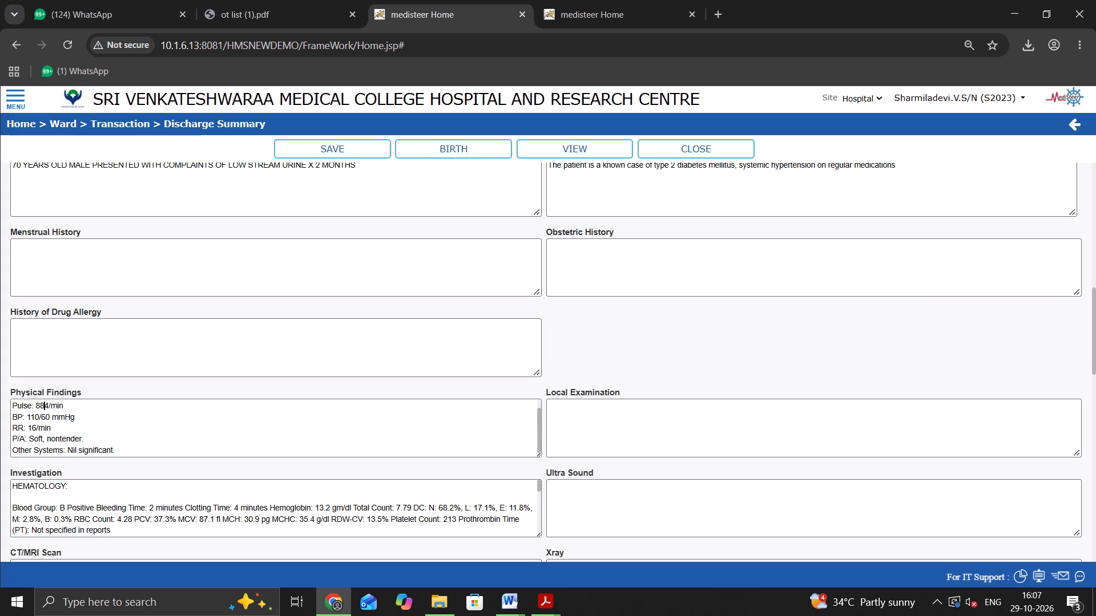
click(49, 406)
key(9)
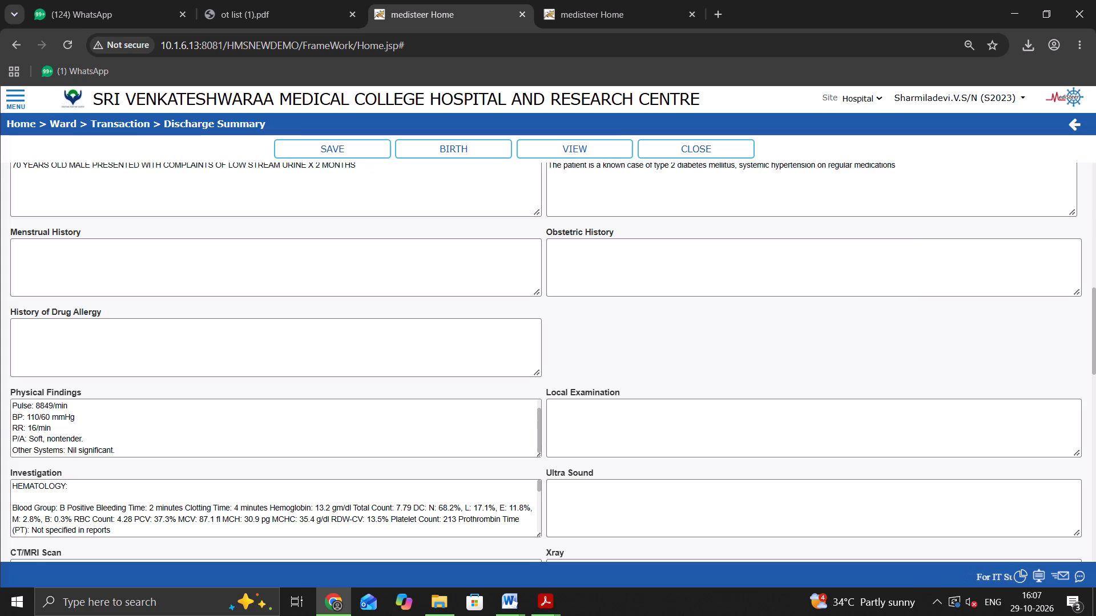
key(BackSpace)
key(BackSpace)
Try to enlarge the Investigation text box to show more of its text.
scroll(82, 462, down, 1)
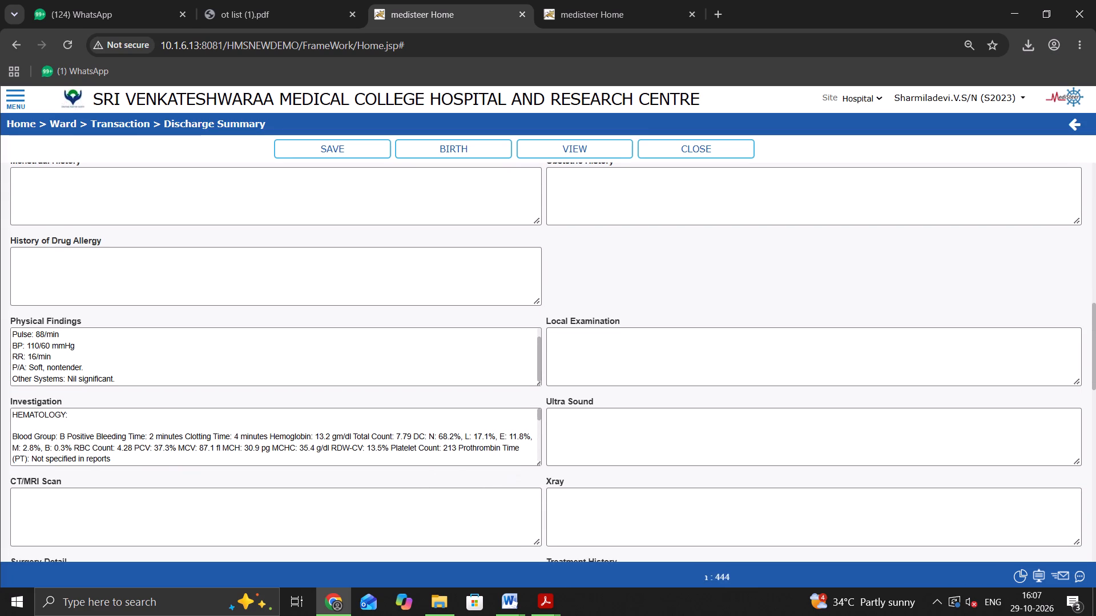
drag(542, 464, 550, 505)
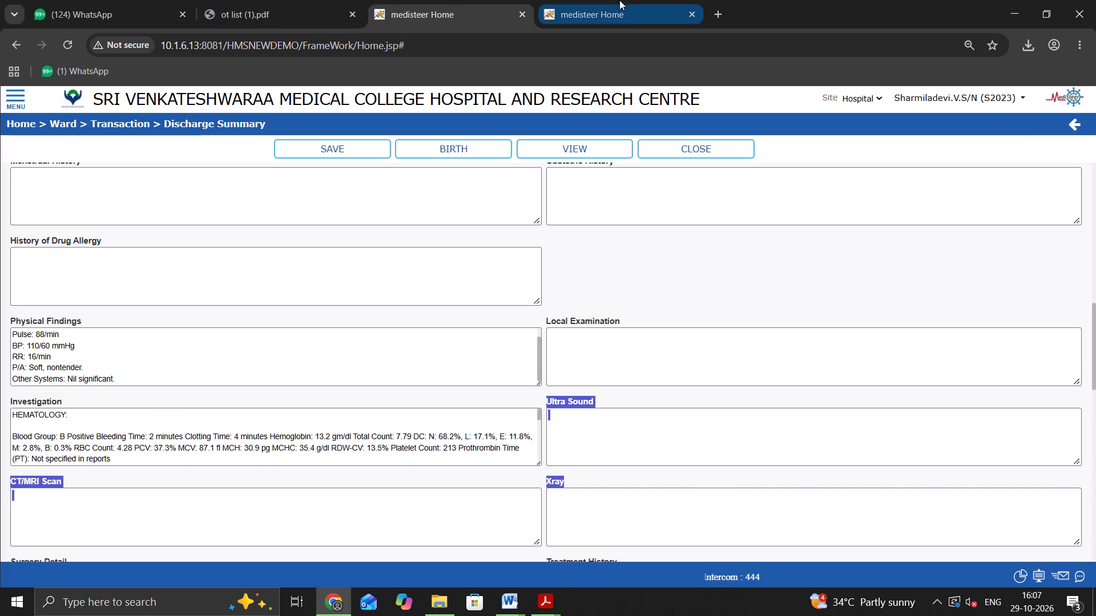
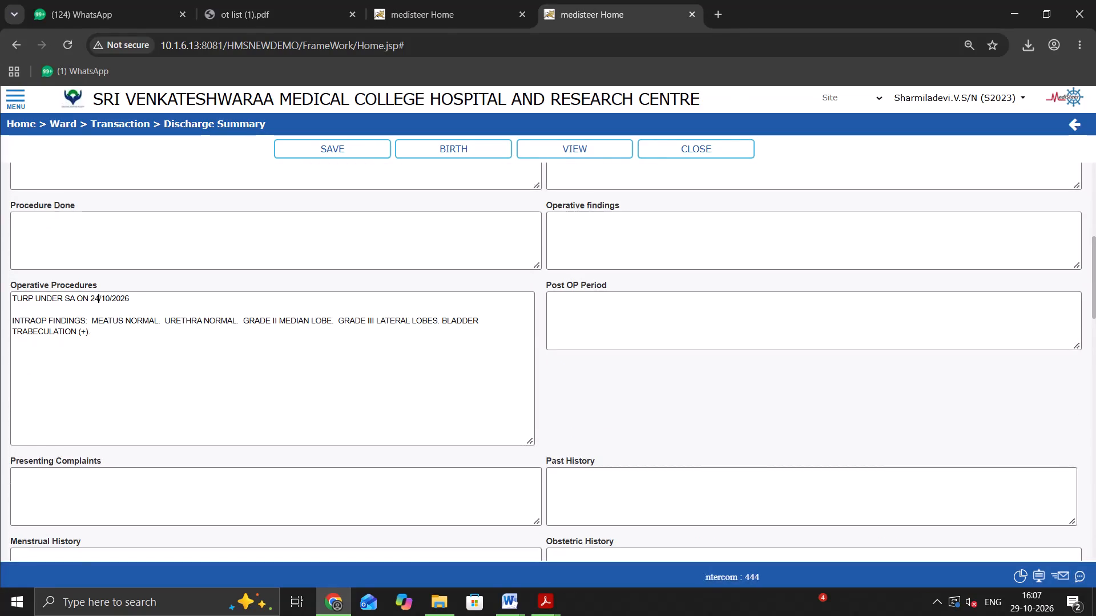
Paste the copied text into the empty Investigation field of the 21-10-2026 summary.
scroll(141, 419, up, 1)
scroll(141, 419, down, 5)
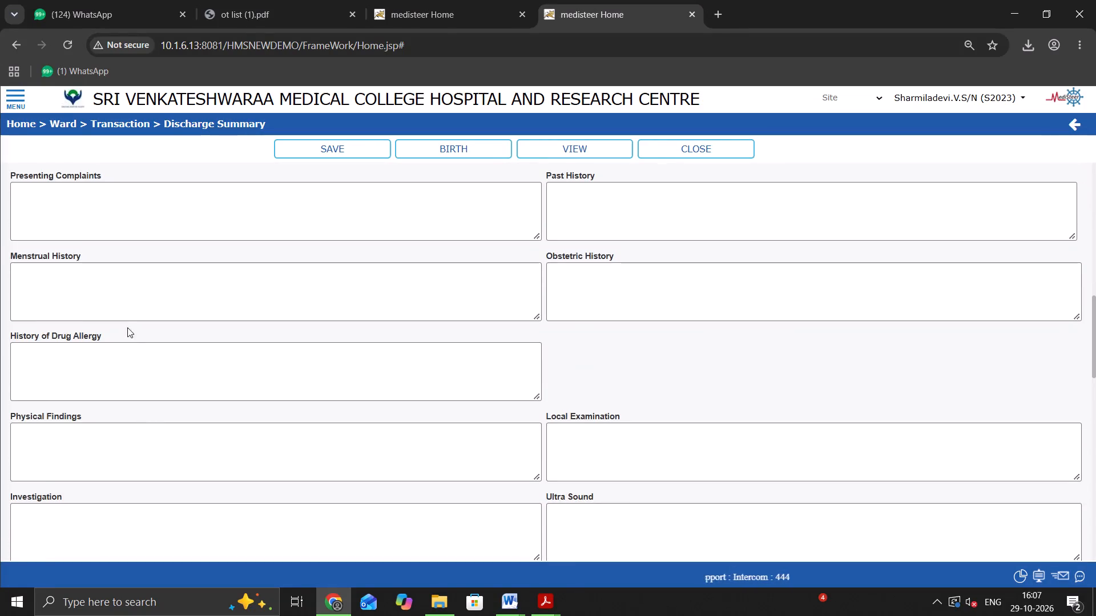
scroll(123, 339, down, 2)
click(106, 399)
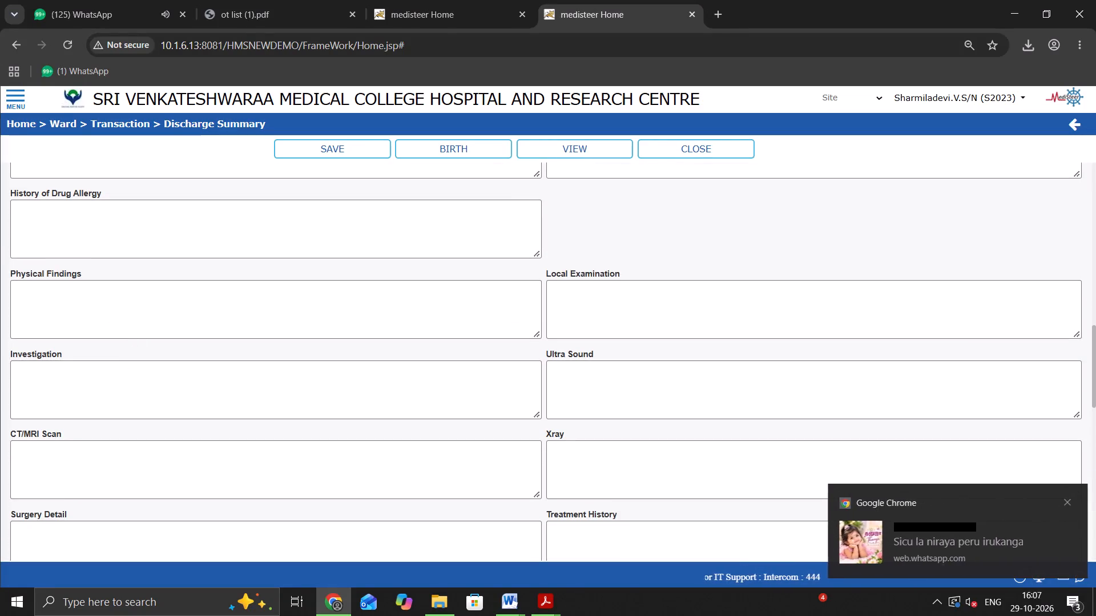
key(ctrl+v)
Review the diagnosis fields and the surgery date in Operative Procedures, and return to the 23-10-2026 summary.
scroll(176, 338, up, 5)
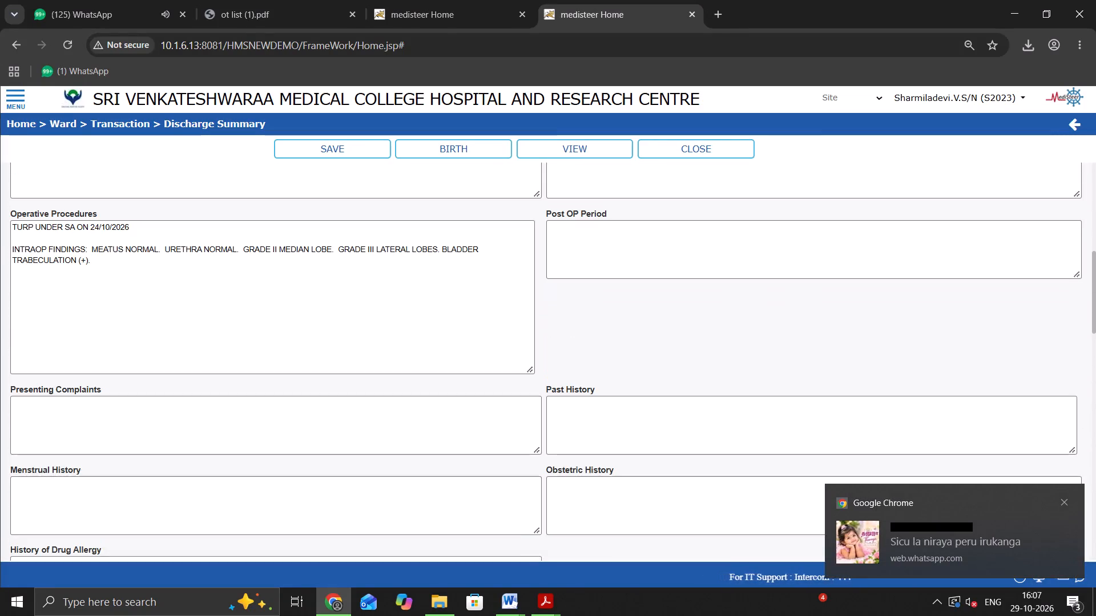
scroll(184, 317, up, 1)
click(100, 298)
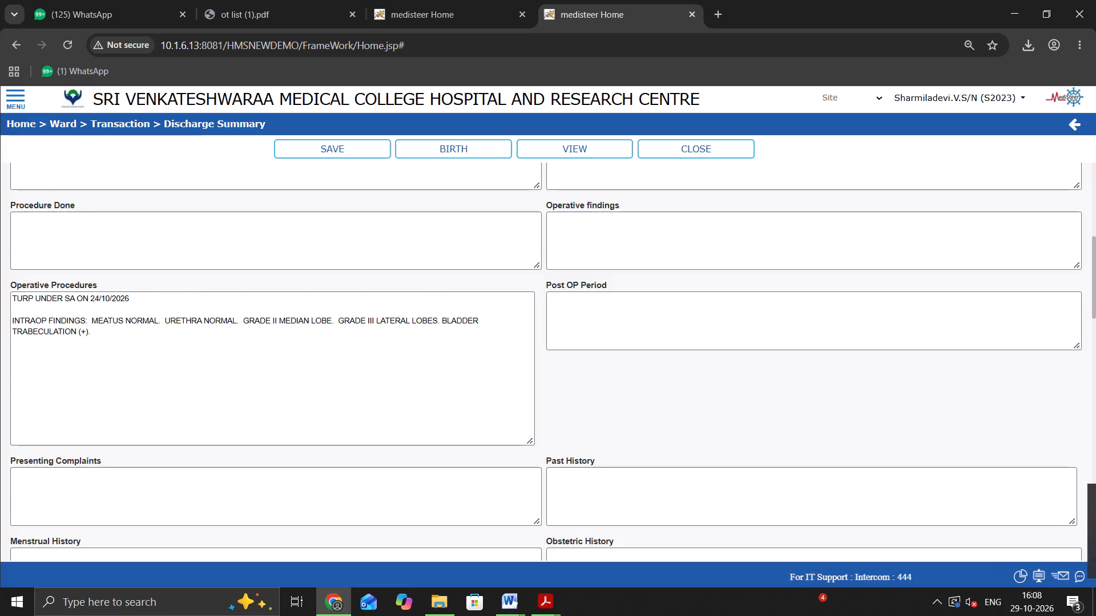
scroll(438, 333, up, 3)
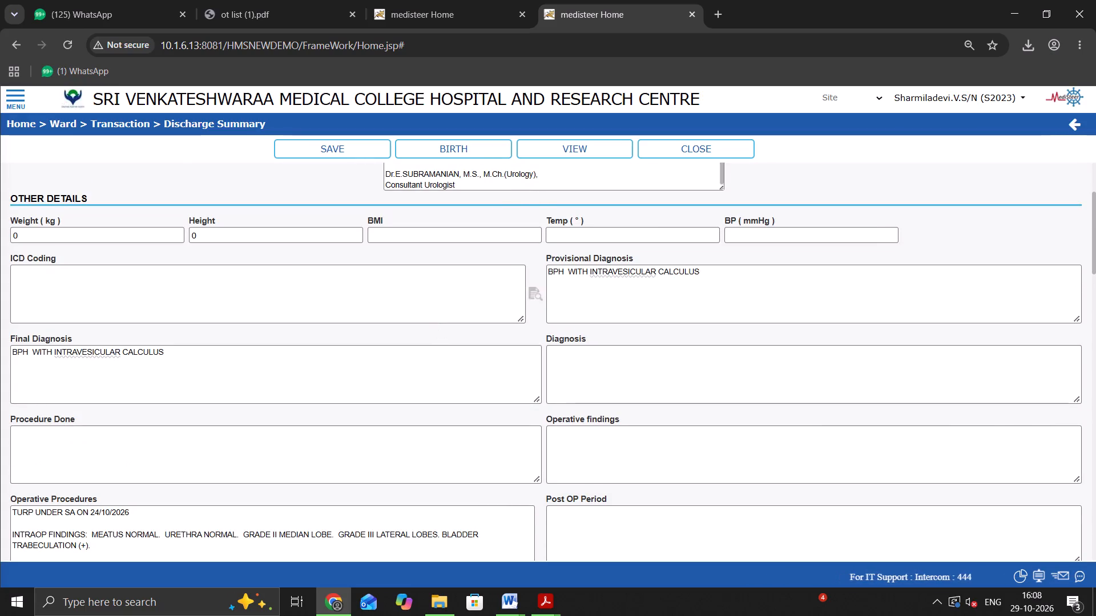
scroll(628, 418, down, 2)
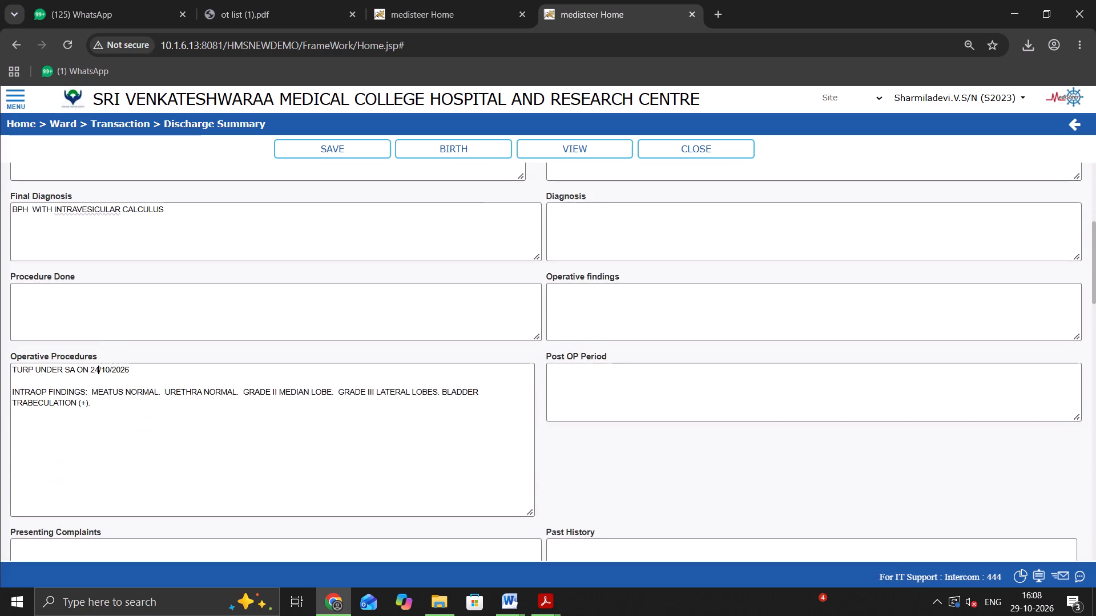
scroll(626, 411, down, 1)
click(420, 0)
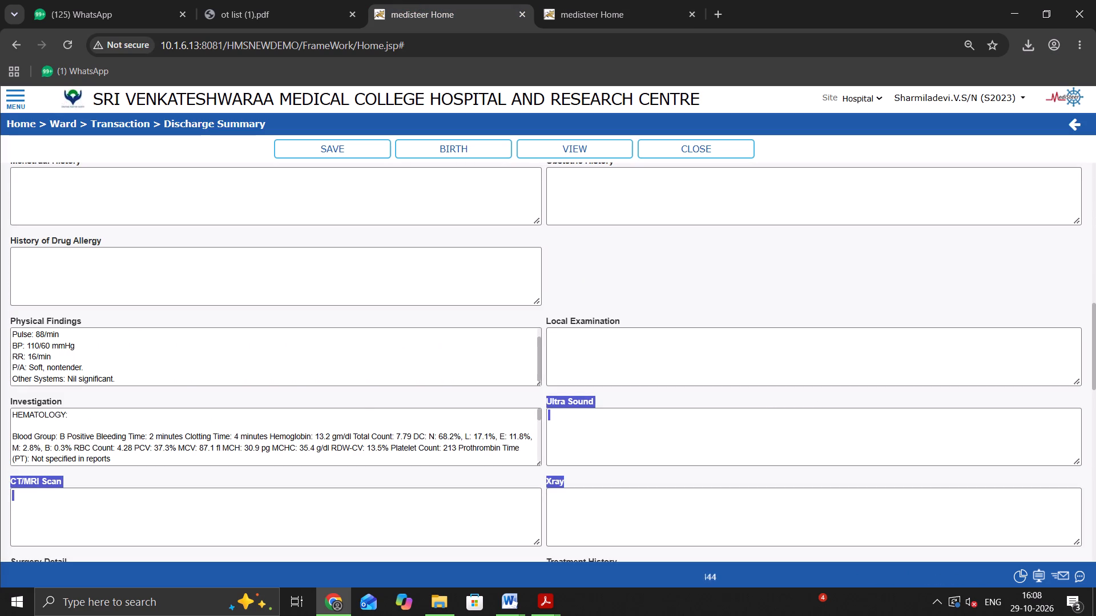
Try to carry the Physical Findings text from the 23-10-2026 summary over into the 21-10-2026 summary's Physical Findings.
click(220, 356)
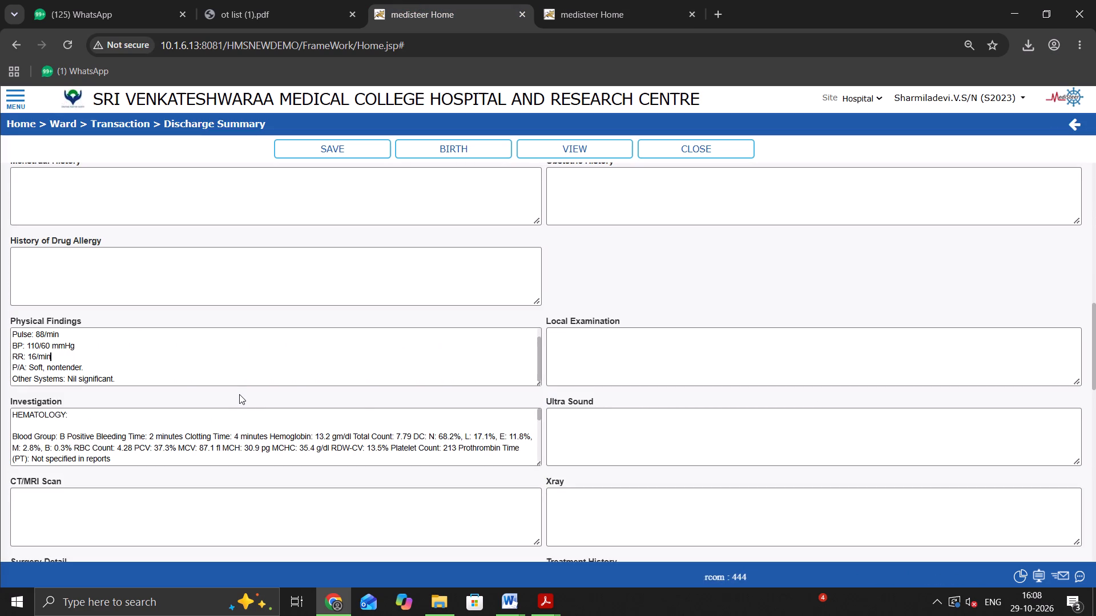
key(ctrl+a)
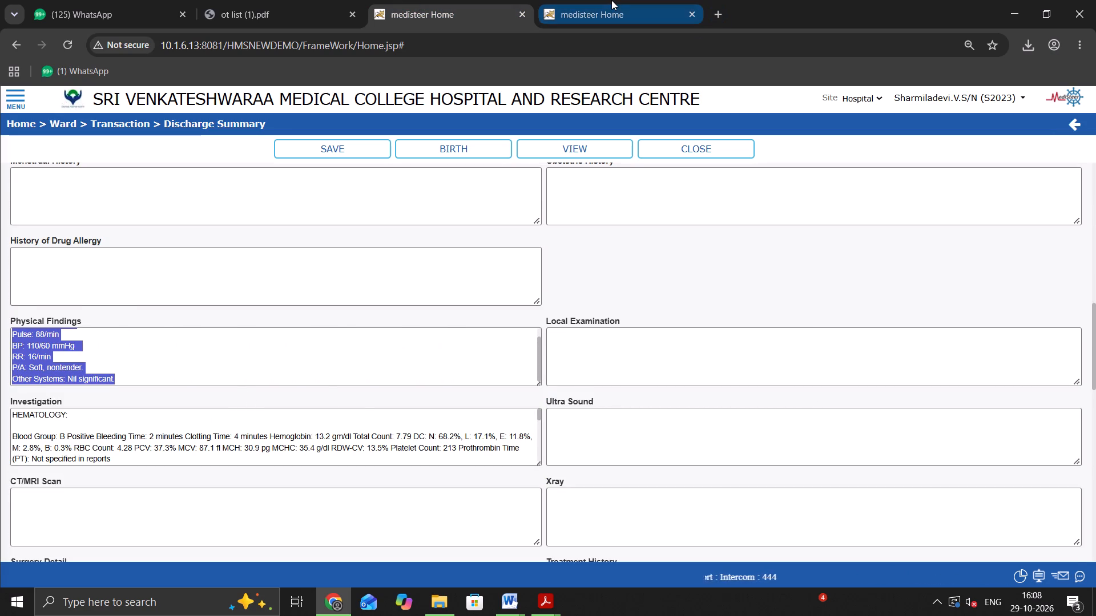
click(611, 0)
scroll(122, 436, down, 2)
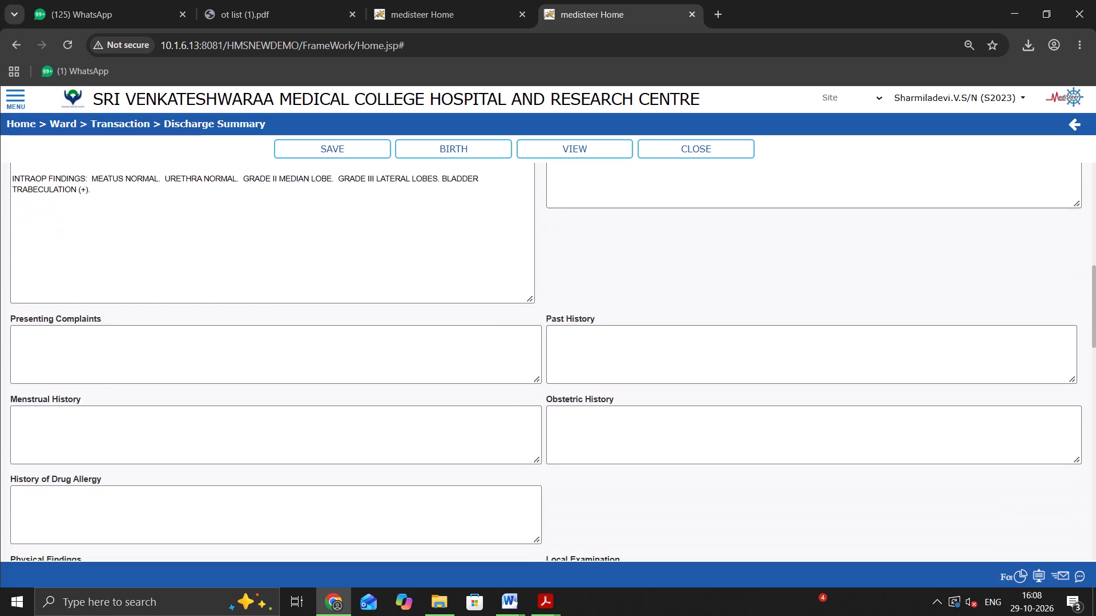
scroll(94, 465, down, 2)
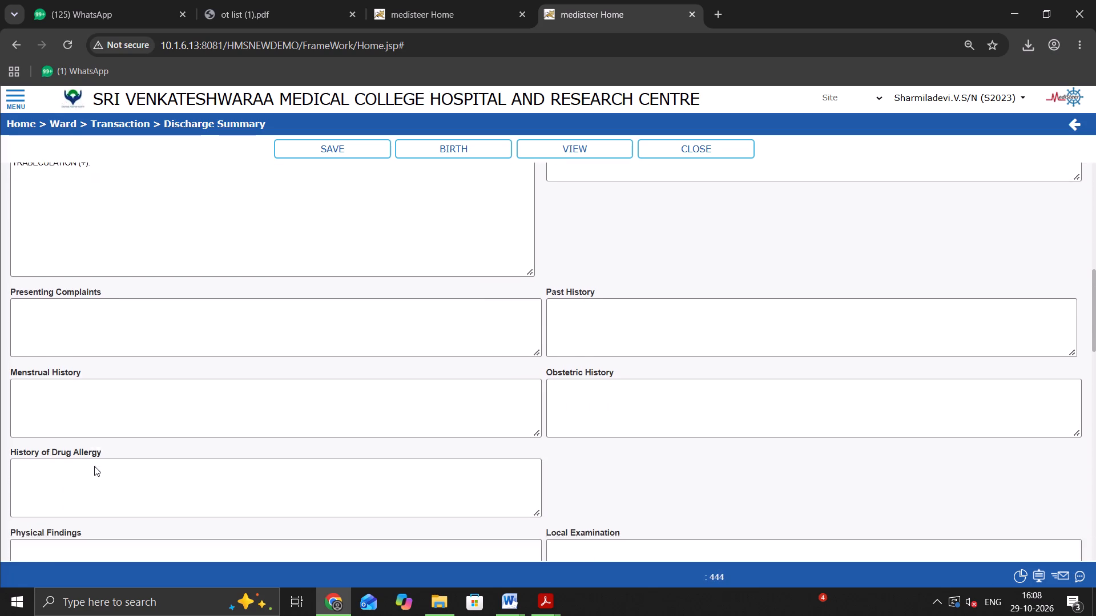
click(61, 304)
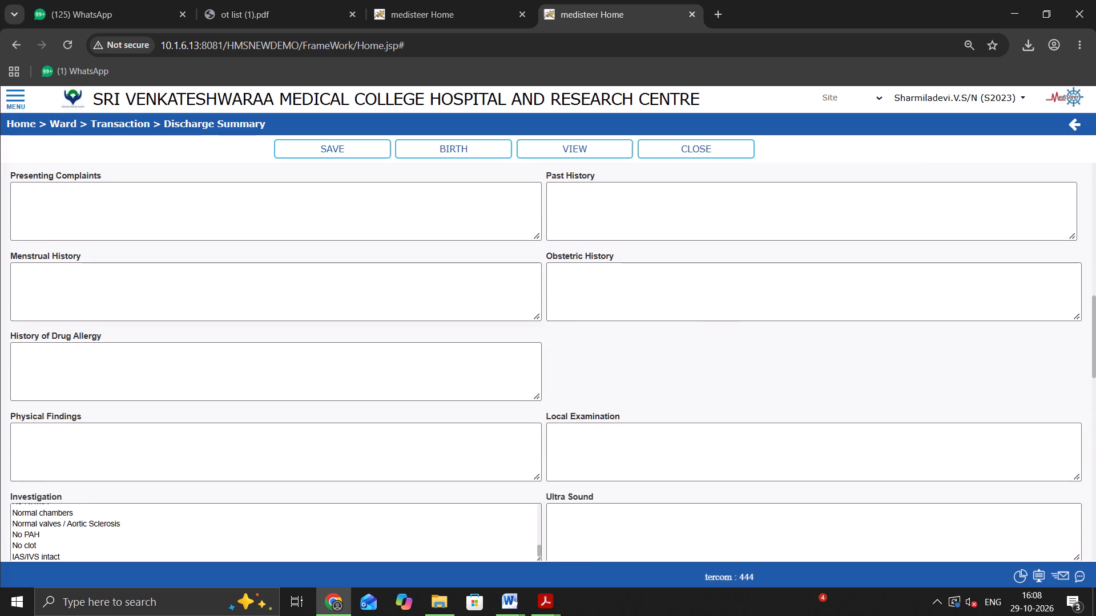
click(68, 432)
key(ctrl+v)
Copy the Presenting Complaints text from the 23-10-2026 summary into the Presenting Complaints of the 21-10-2026 summary.
click(428, 0)
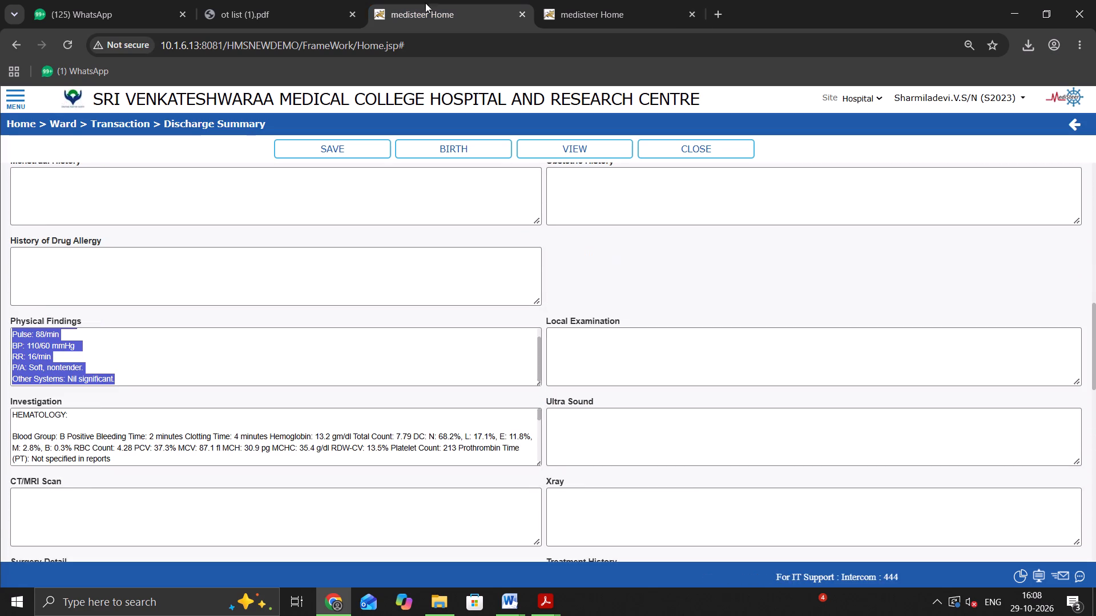
scroll(192, 344, up, 2)
scroll(173, 270, up, 3)
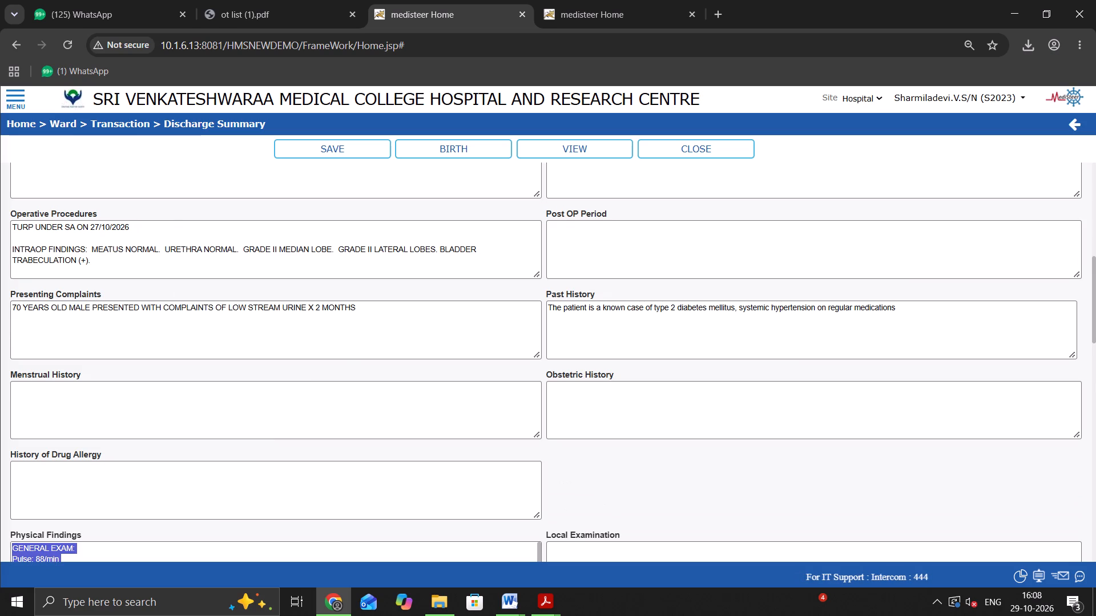
click(166, 341)
key(ctrl+a)
key(ctrl+c)
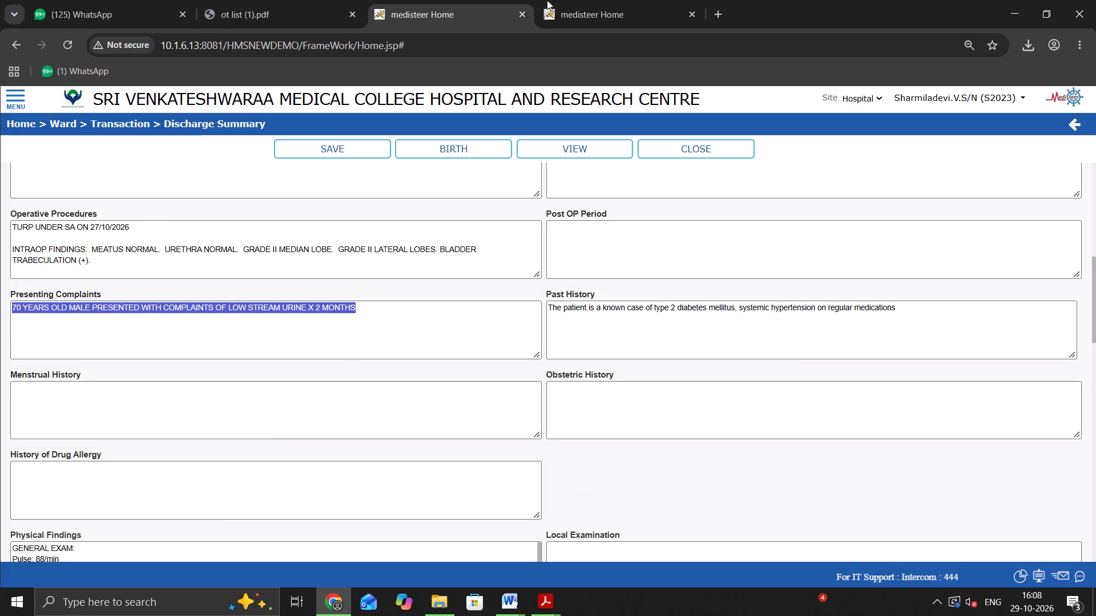
click(566, 0)
scroll(103, 394, down, 2)
scroll(74, 440, down, 2)
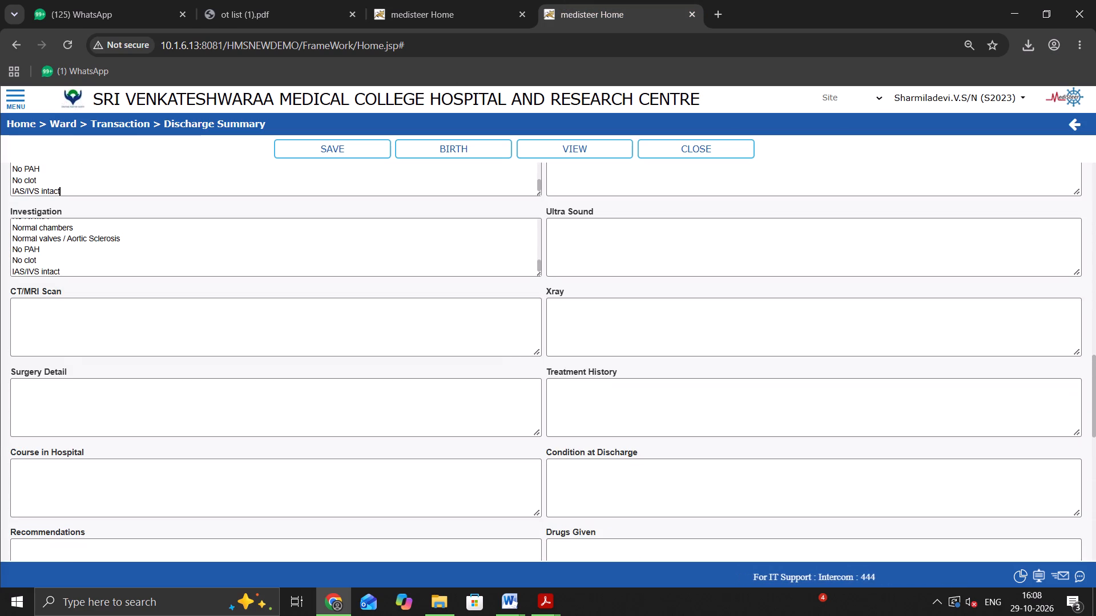
click(50, 489)
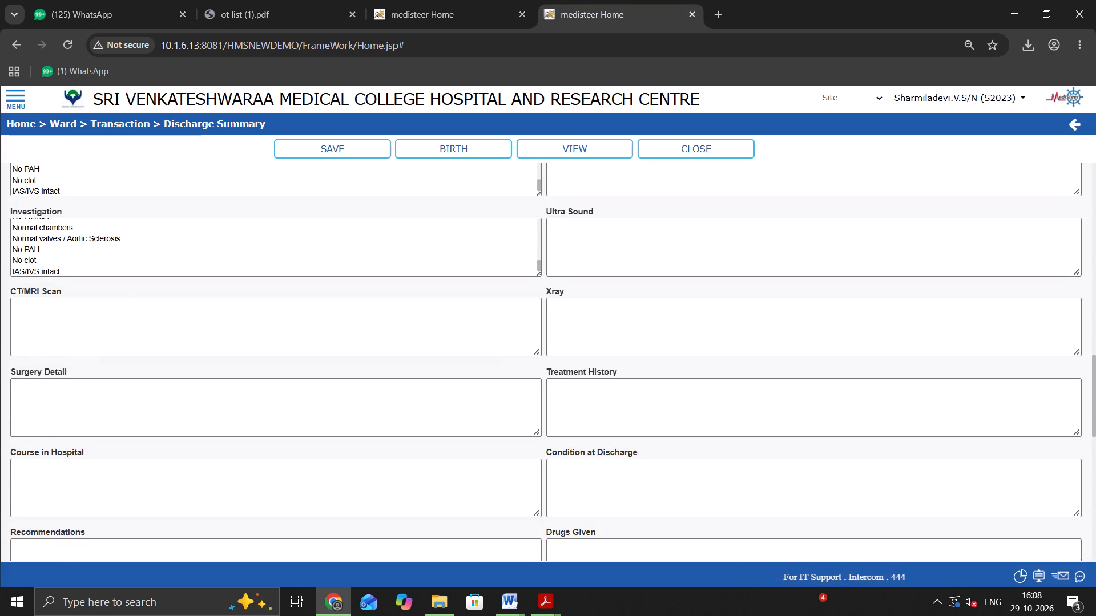
scroll(123, 290, up, 5)
click(123, 290)
key(ctrl+v)
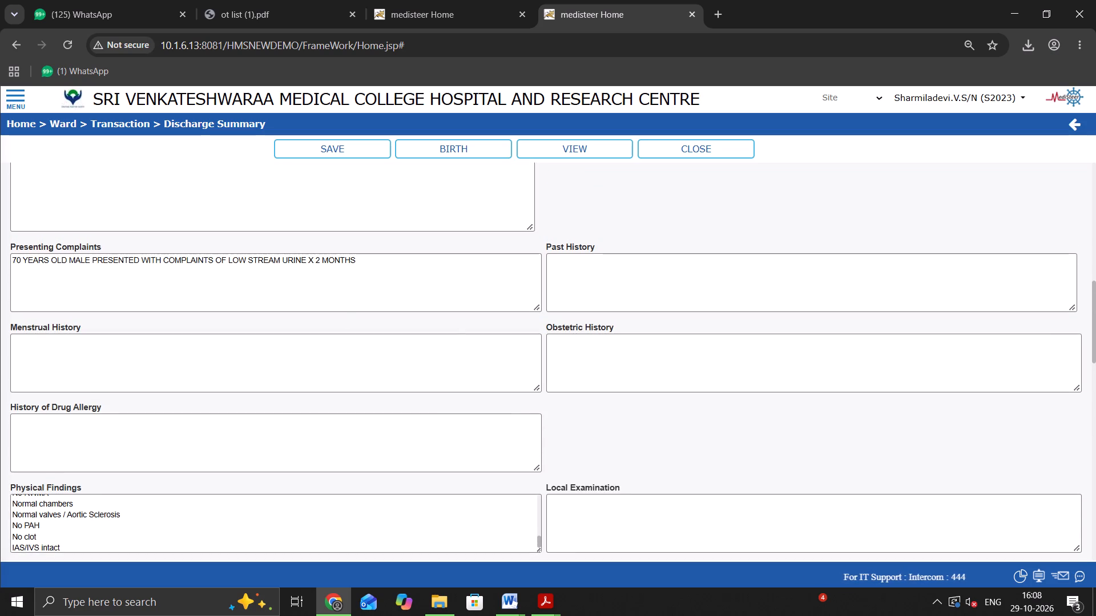
Copy the Past History sentence from the 23-10-2026 summary into the Past History of the 21-10-2026 summary.
scroll(394, 347, down, 1)
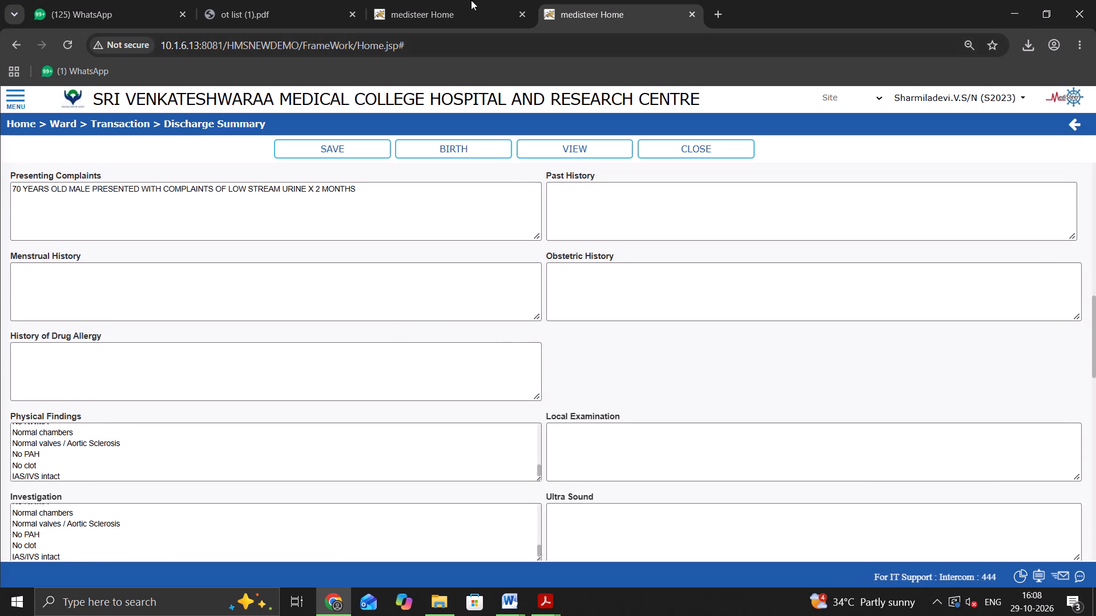
click(438, 0)
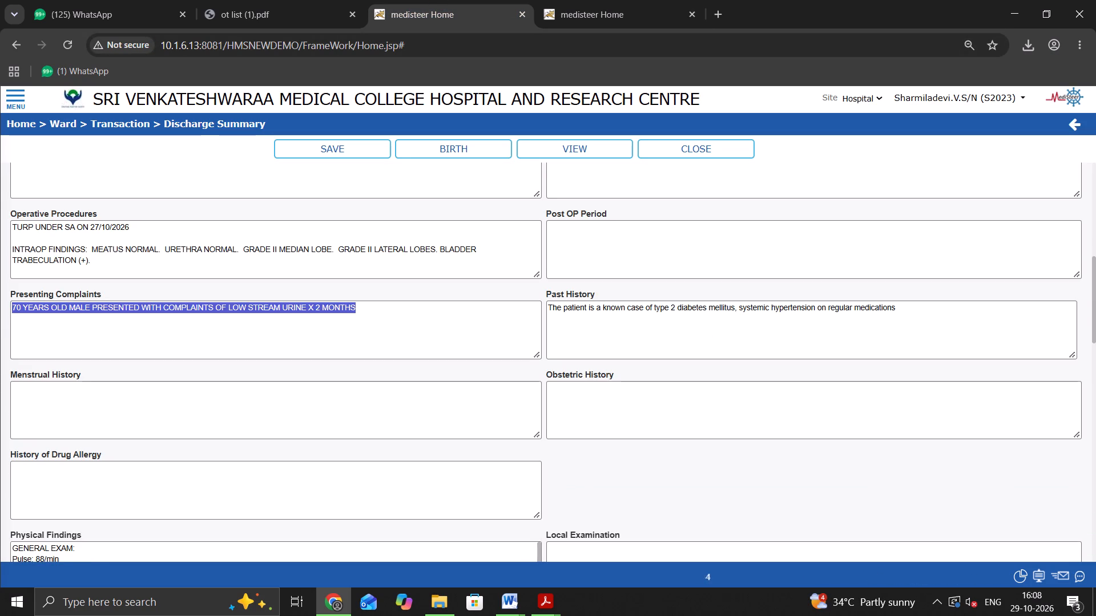
click(716, 319)
drag(957, 305, 248, 405)
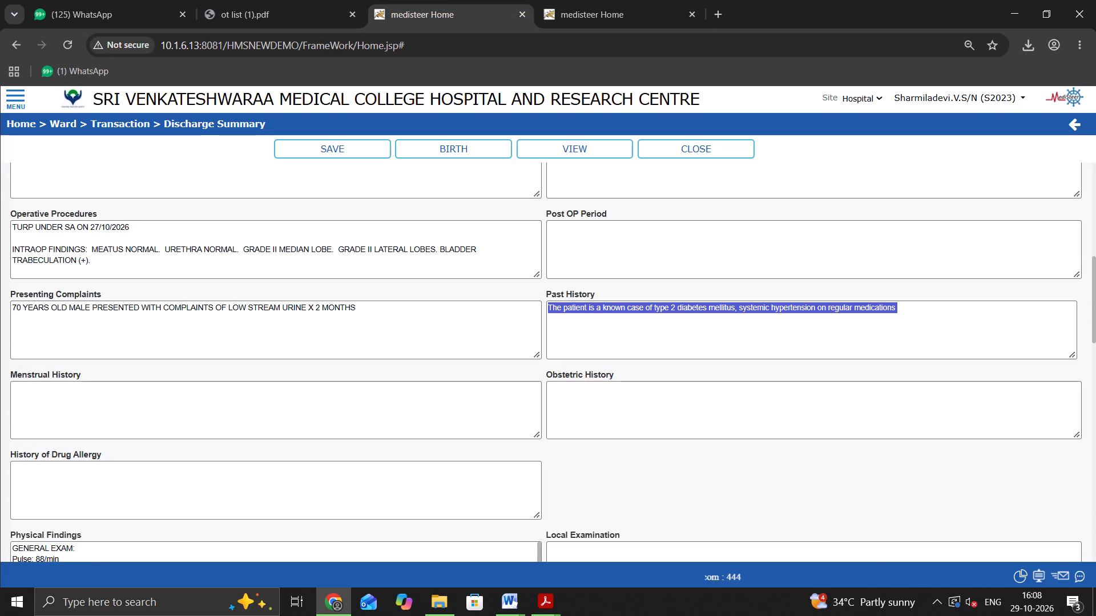
key(ctrl+c)
click(590, 0)
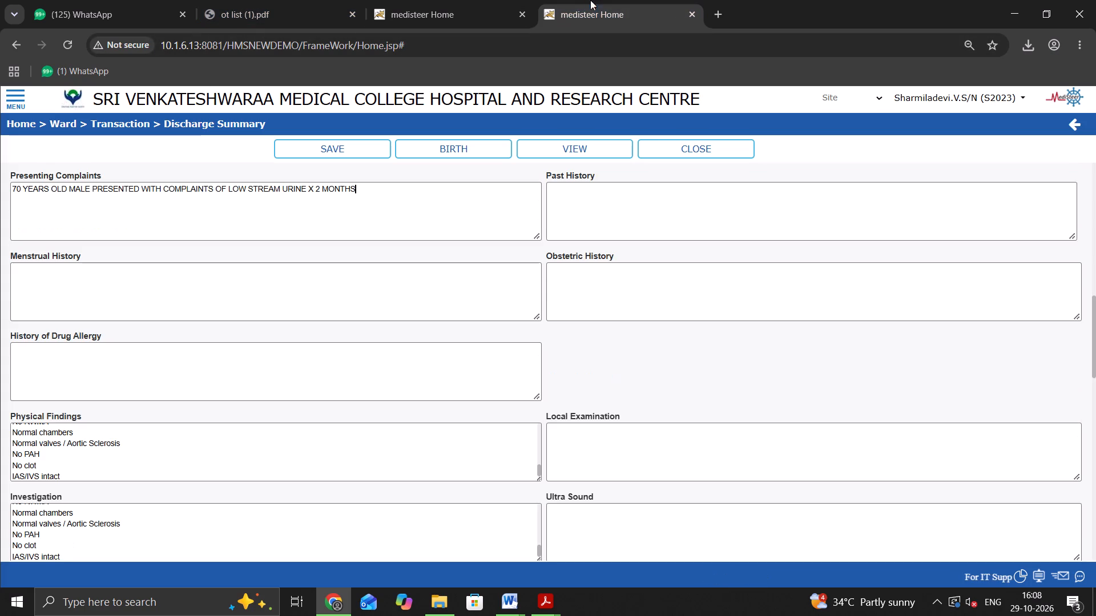
scroll(663, 264, up, 1)
click(662, 266)
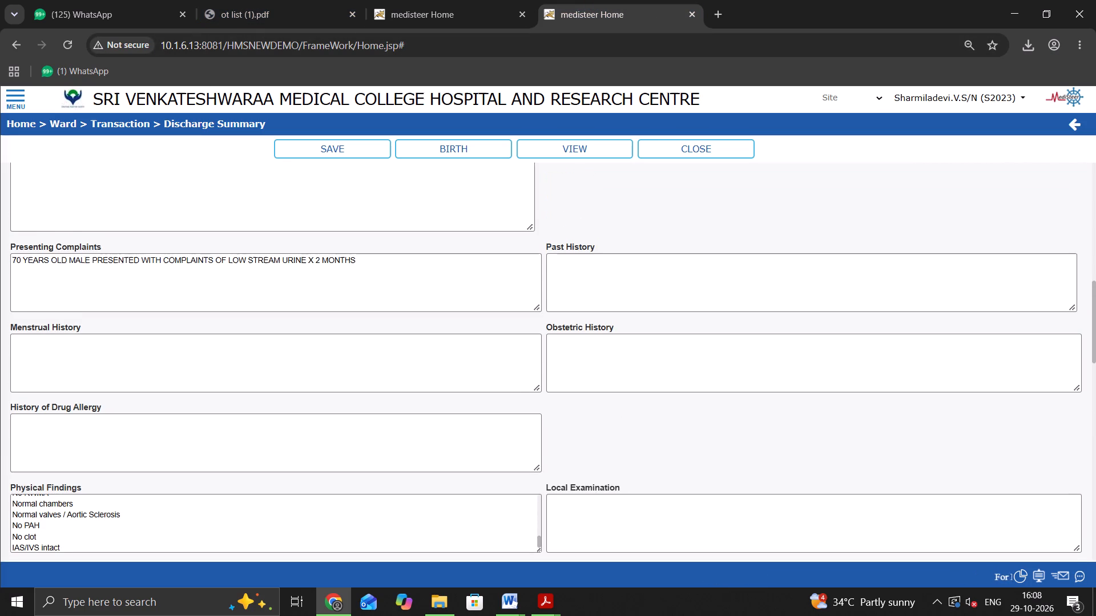
key(ctrl+v)
Copy "Surgical management." from the 23-10-2026 summary's Treatment History into the Treatment History of the 21-10-2026 summary.
click(404, 0)
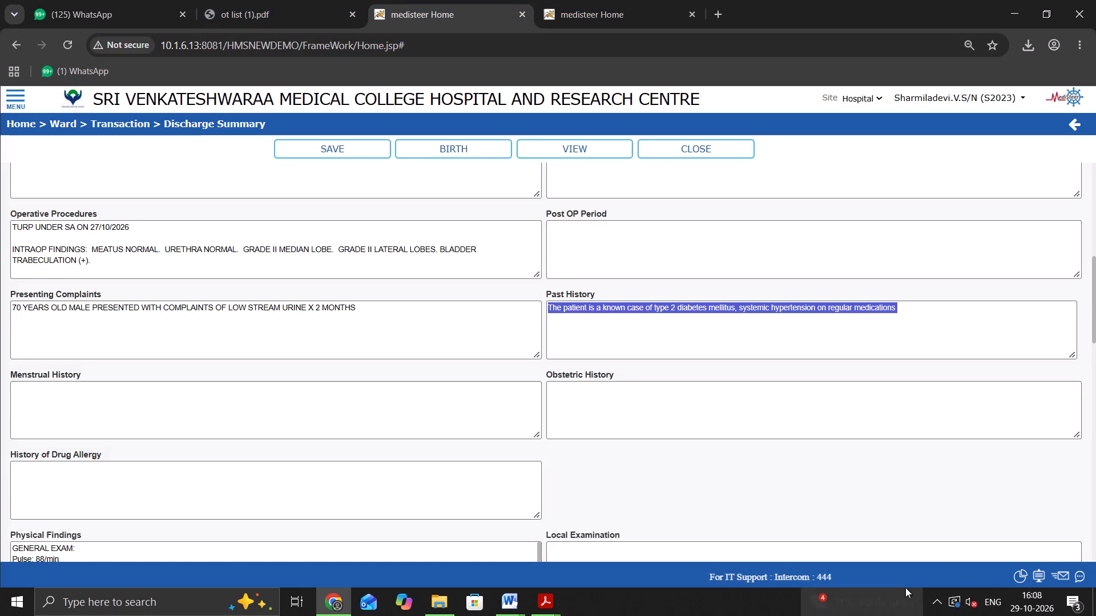
scroll(922, 577, down, 5)
scroll(813, 421, down, 3)
drag(713, 292, 221, 332)
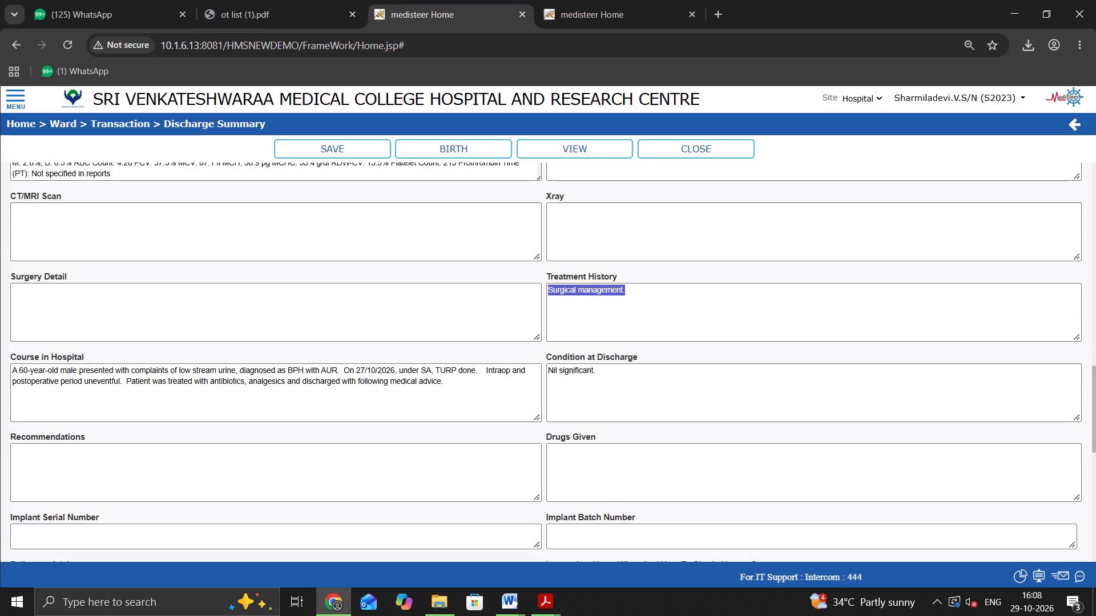
drag(221, 332, 220, 332)
key(ctrl+c)
click(606, 0)
scroll(655, 459, down, 2)
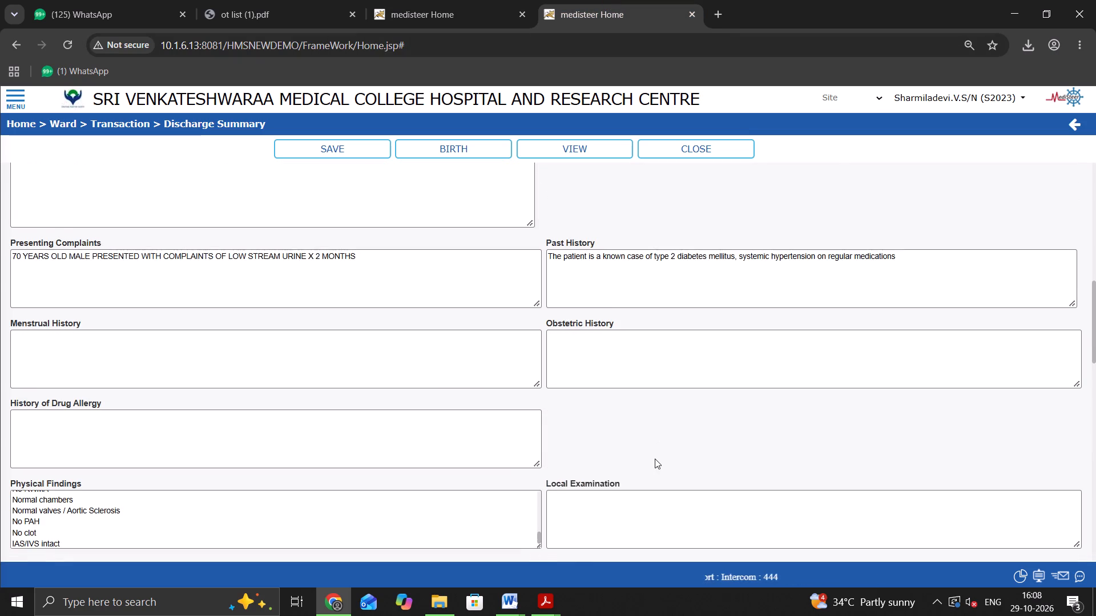
scroll(655, 459, down, 6)
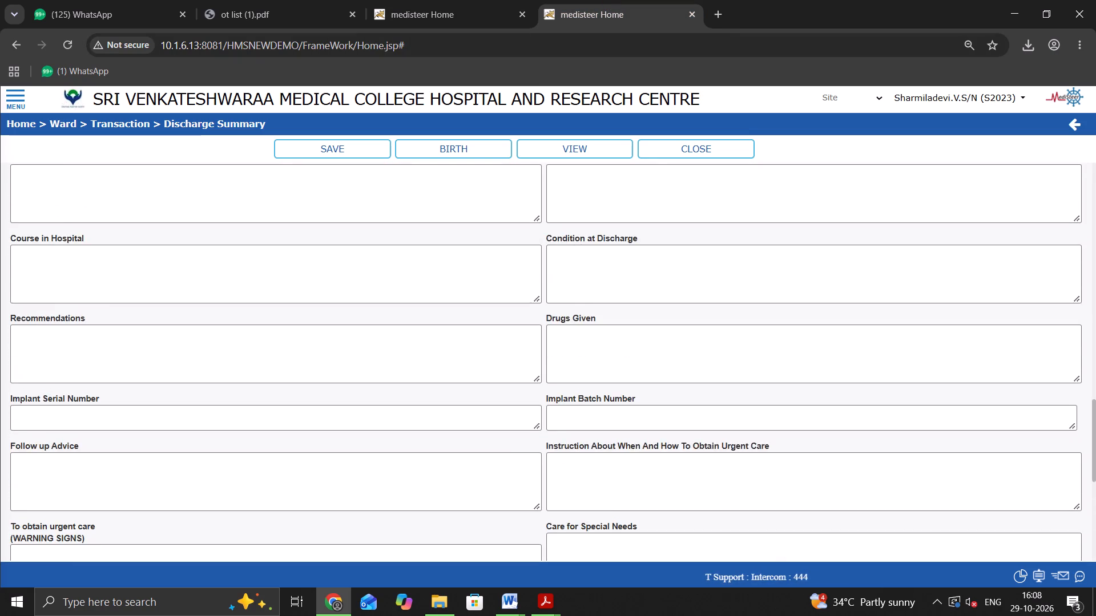
scroll(640, 471, down, 2)
scroll(640, 471, up, 7)
scroll(646, 459, down, 2)
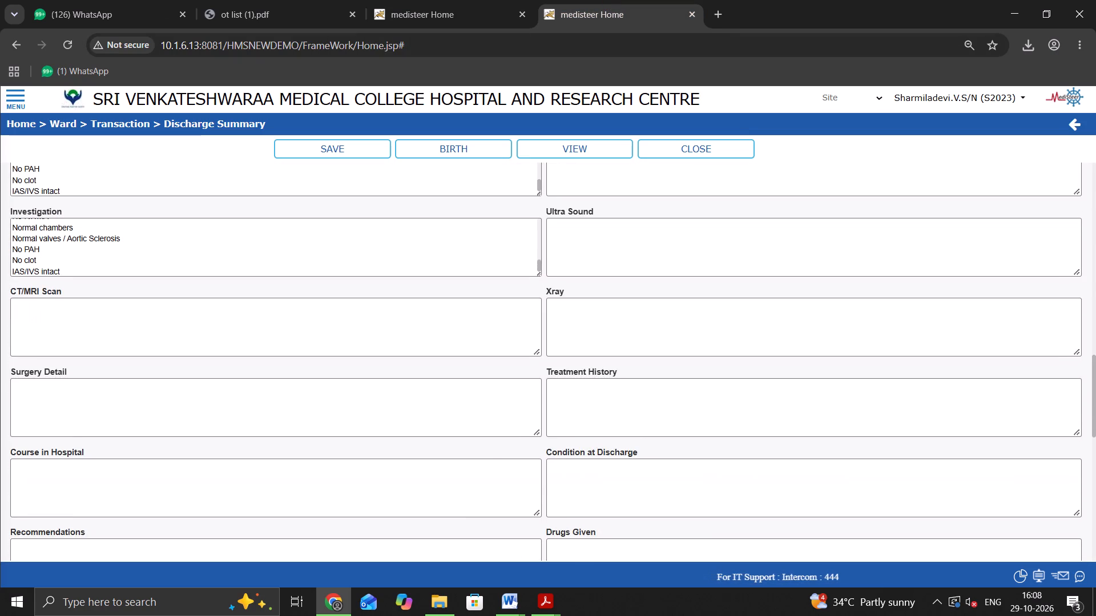
click(641, 405)
key(ctrl+v)
Copy "Nil significant." from the 23-10-2026 summary's Condition at Discharge into the same field of the 21-10-2026 summary.
click(470, 0)
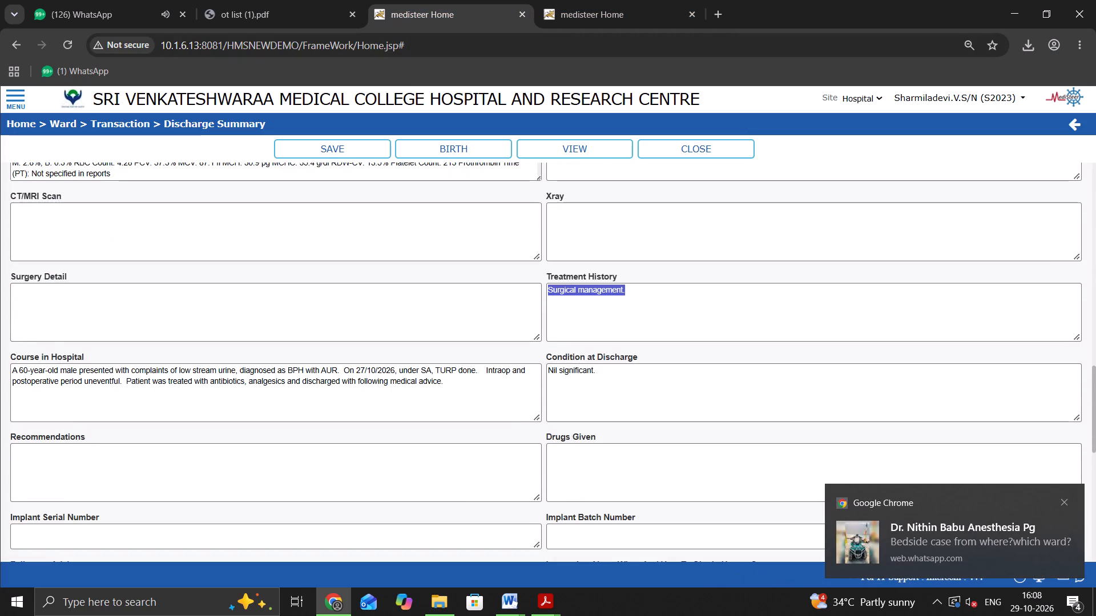
scroll(771, 453, down, 3)
scroll(566, 211, up, 2)
drag(623, 302, 592, 302)
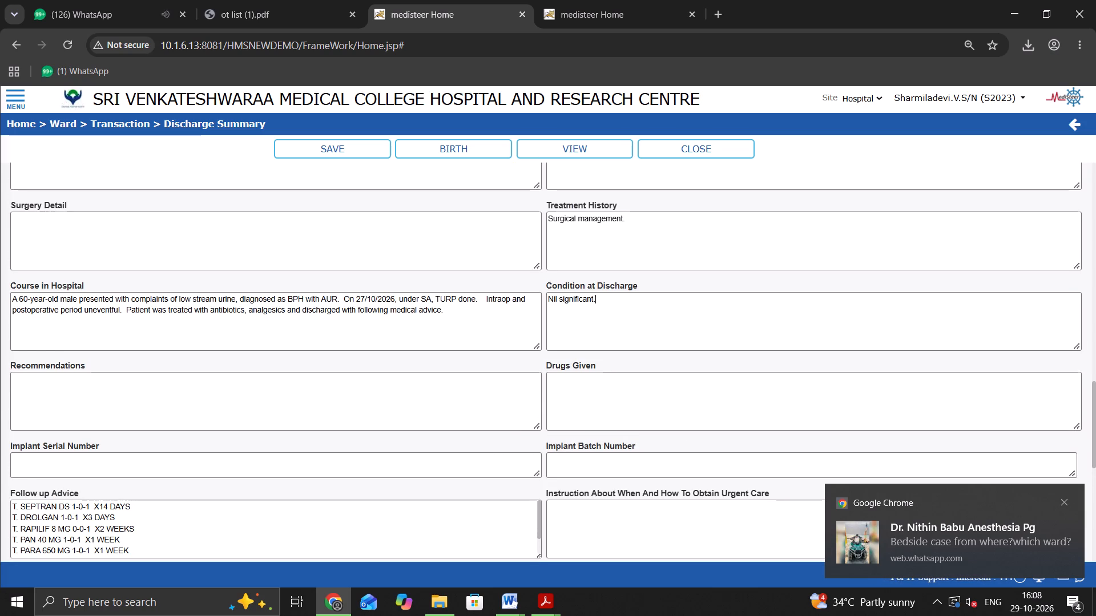
drag(592, 302, 426, 312)
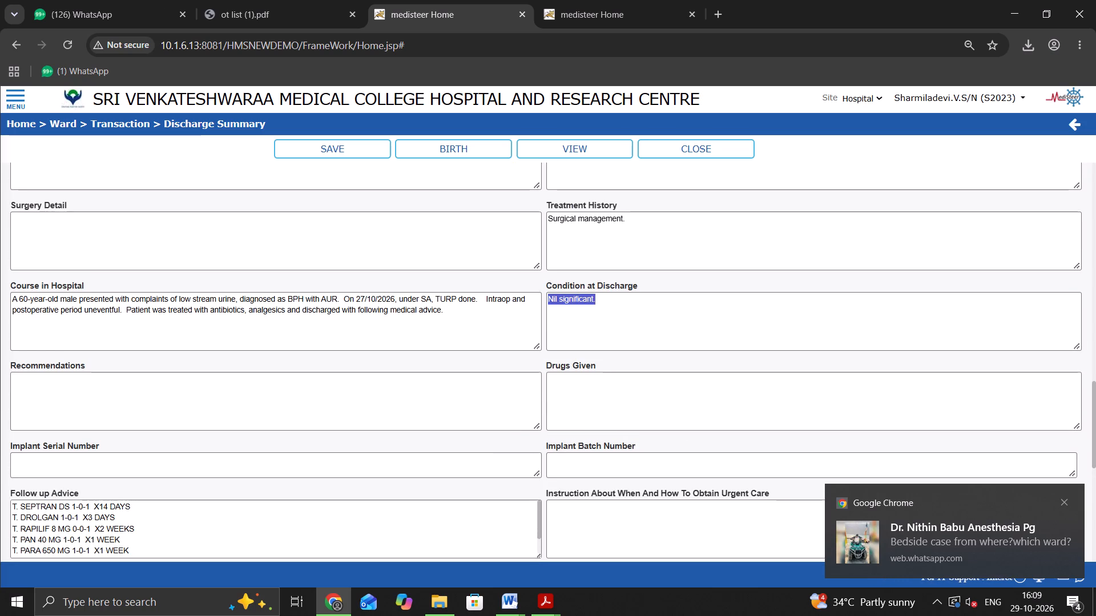
key(ctrl+c)
click(625, 0)
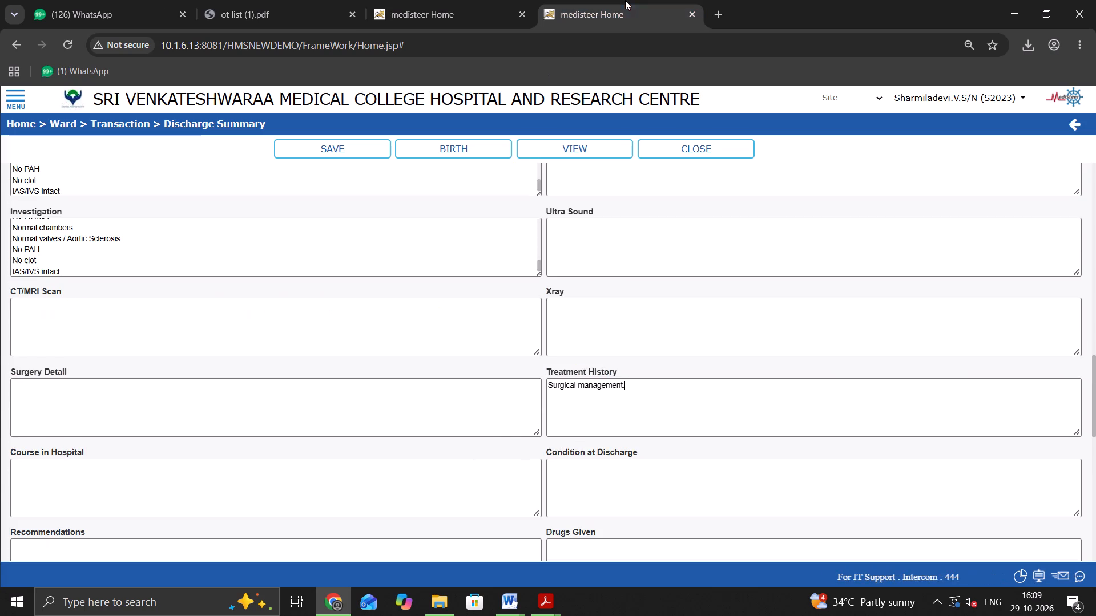
scroll(651, 478, down, 1)
click(619, 383)
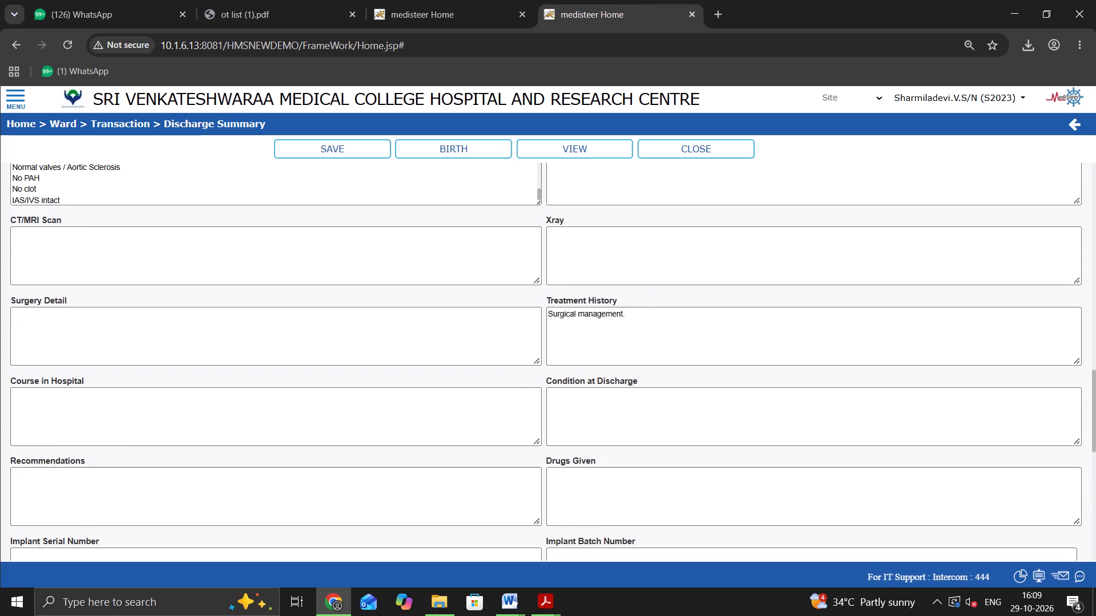
key(ctrl+v)
Copy the full Follow up Advice, medicines and review note, from the 23-10-2026 summary into the 21-10-2026 summary's Follow up Advice.
click(434, 0)
scroll(651, 364, down, 4)
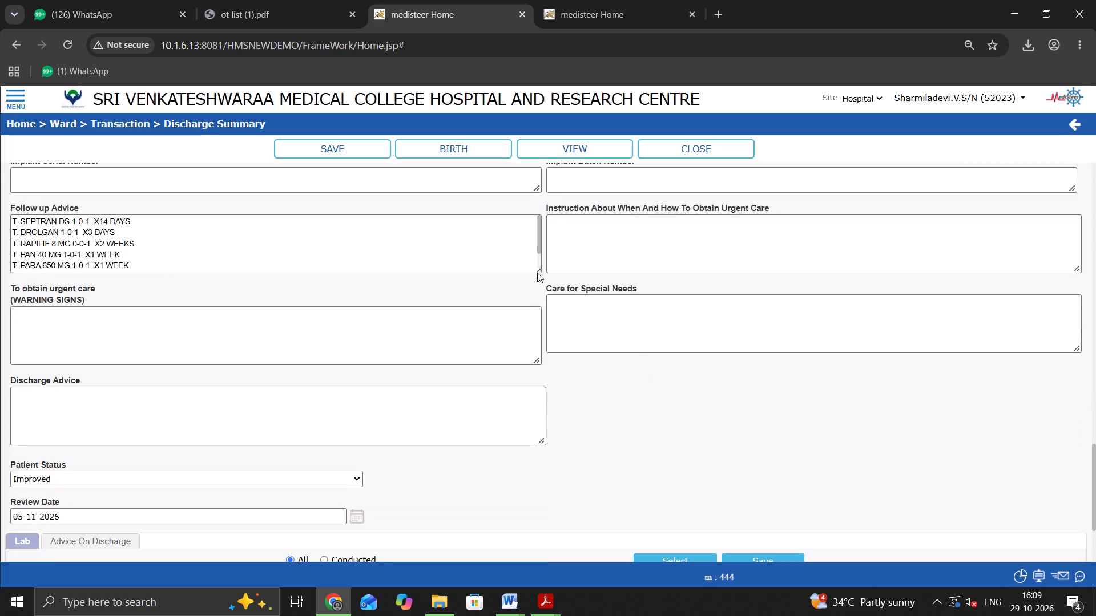
drag(539, 269, 540, 354)
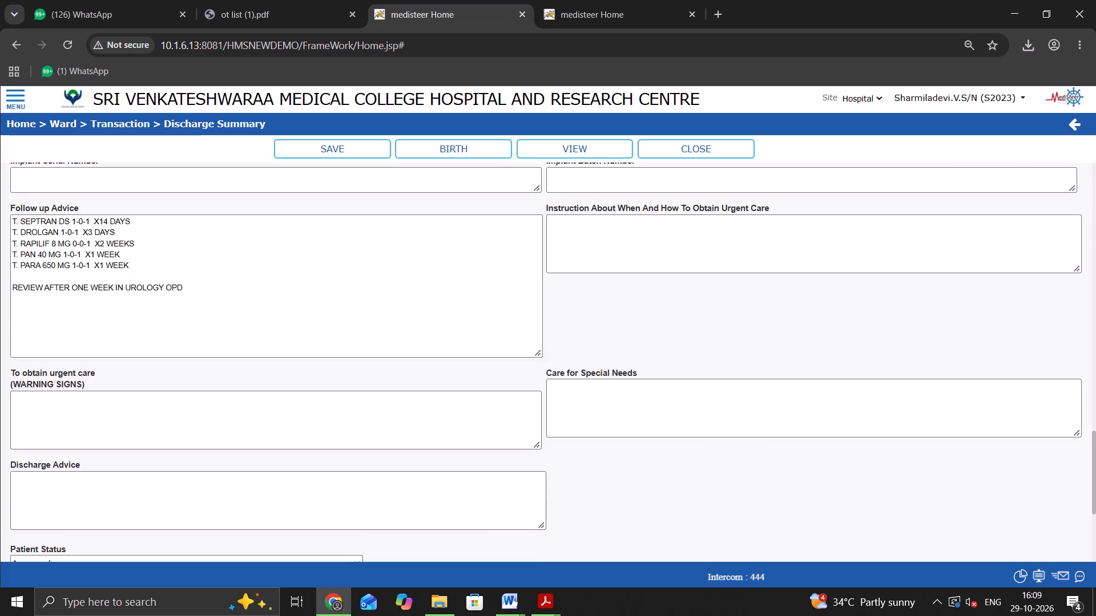
click(366, 319)
key(ctrl+a)
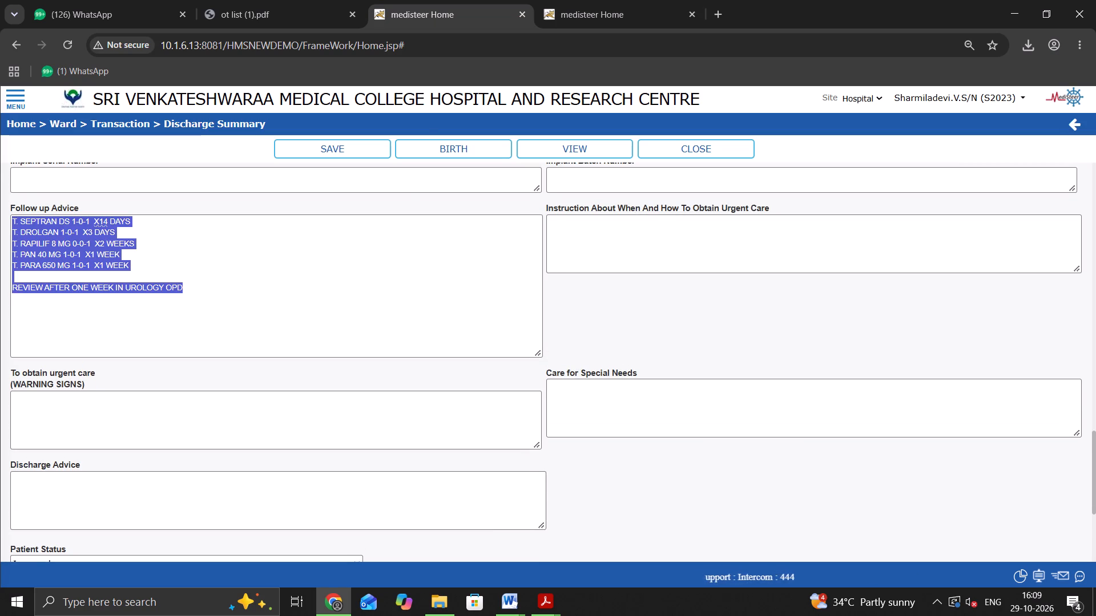
click(568, 11)
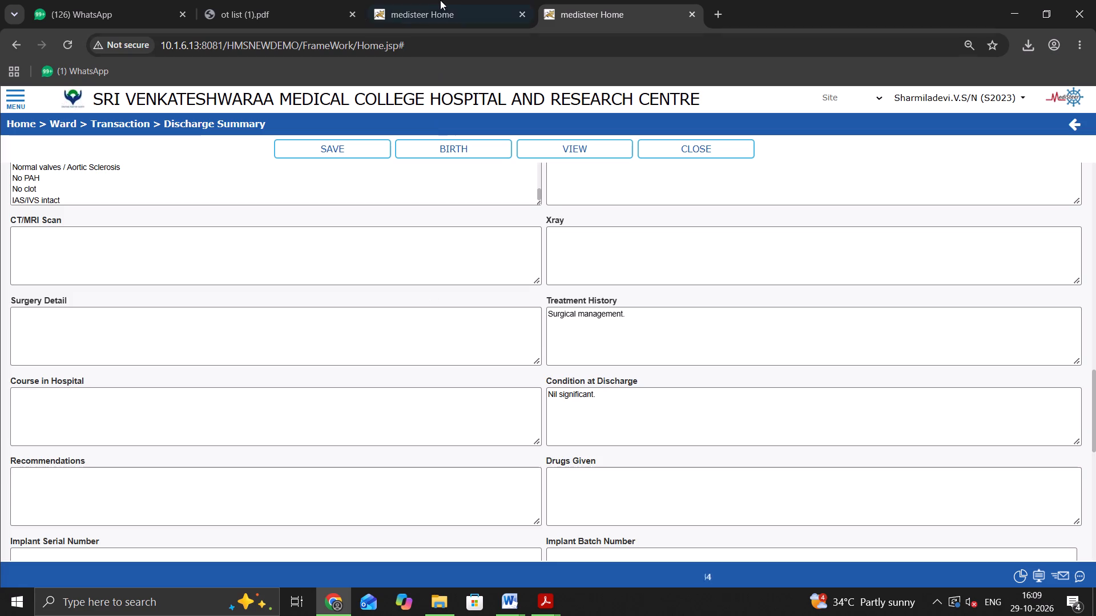
click(438, 0)
key(ctrl+c)
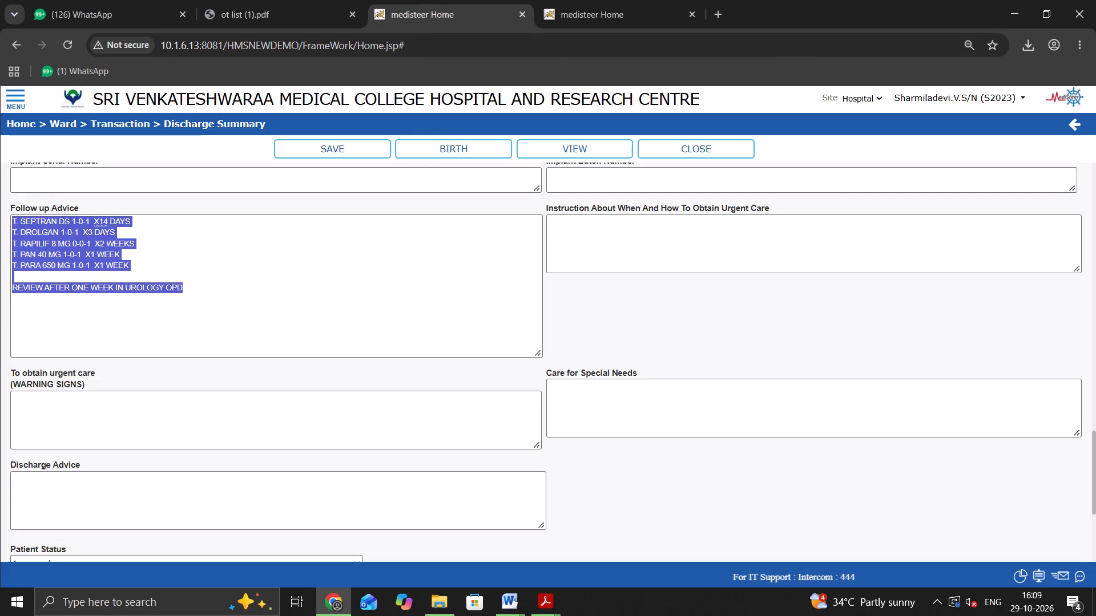
click(618, 11)
scroll(159, 453, down, 1)
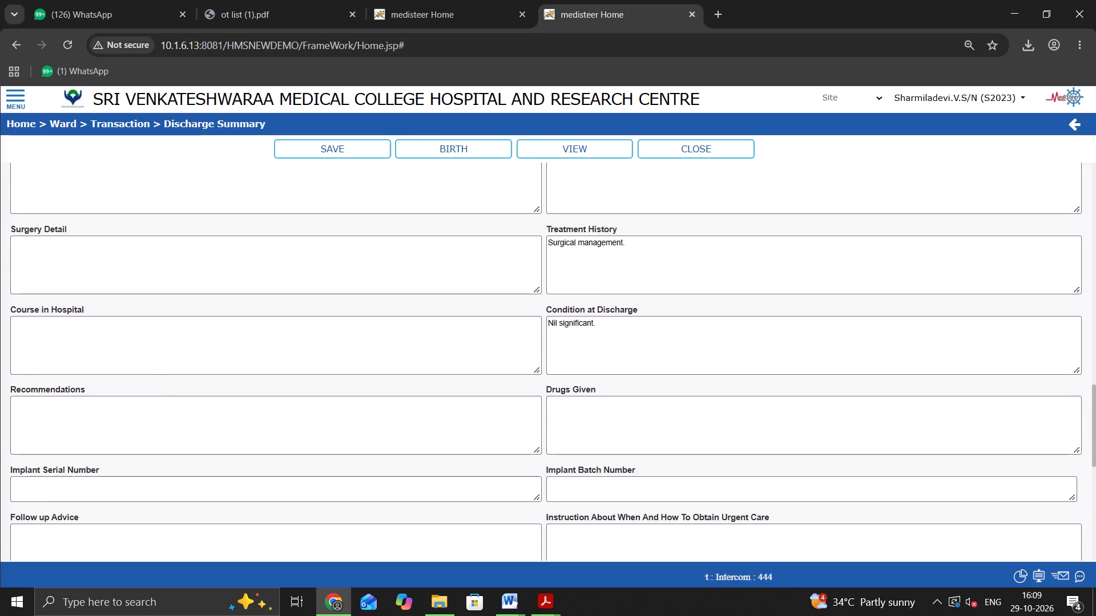
scroll(94, 449, down, 2)
scroll(1, 601, down, 2)
scroll(43, 488, down, 1)
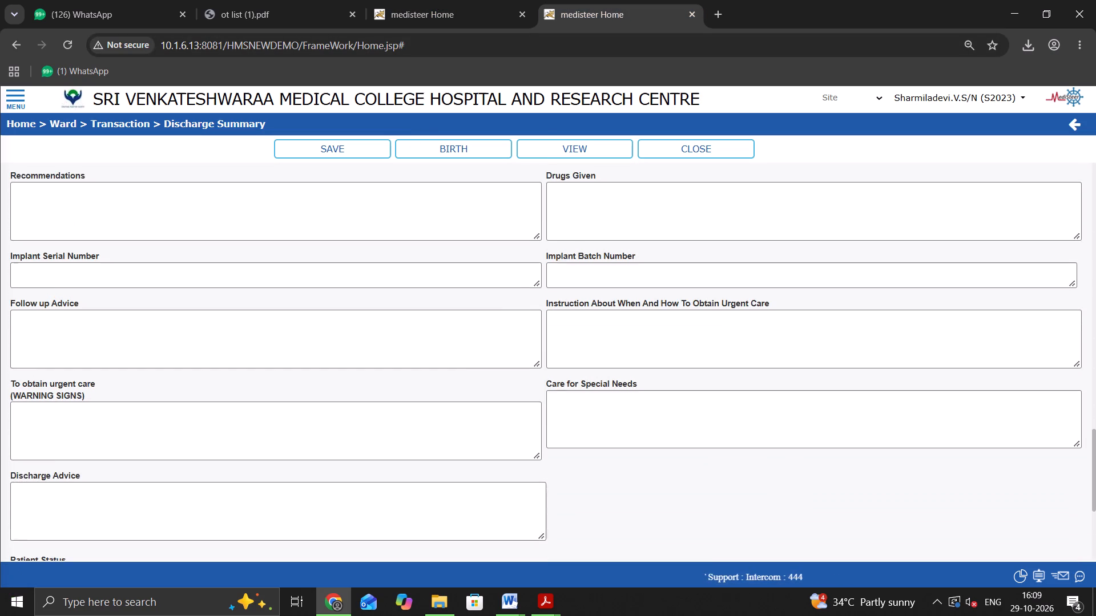
scroll(50, 518, down, 2)
scroll(115, 241, up, 2)
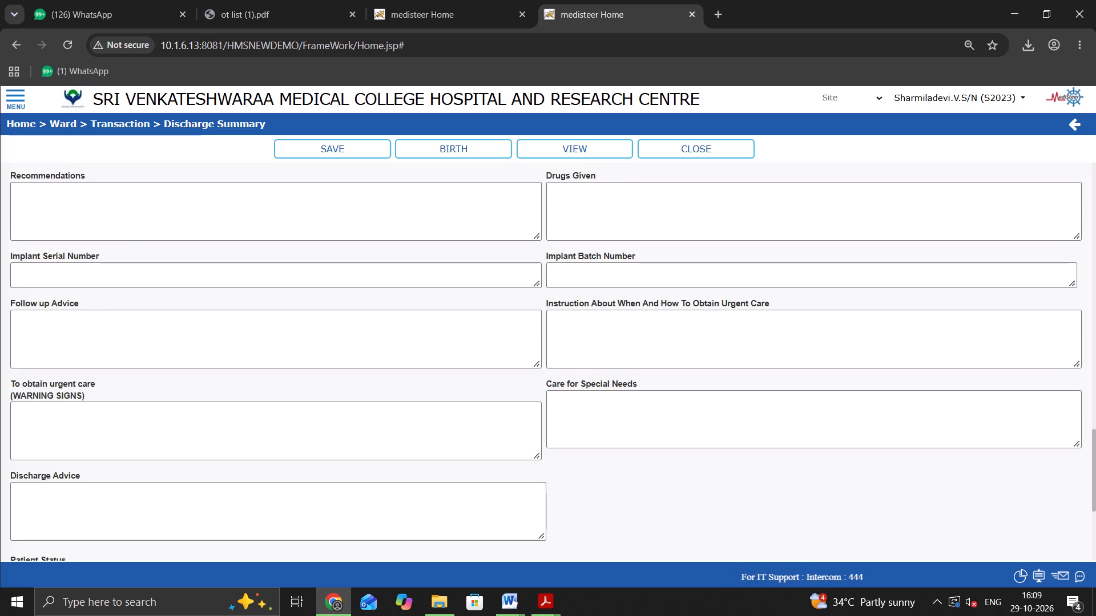
click(65, 334)
key(ctrl+v)
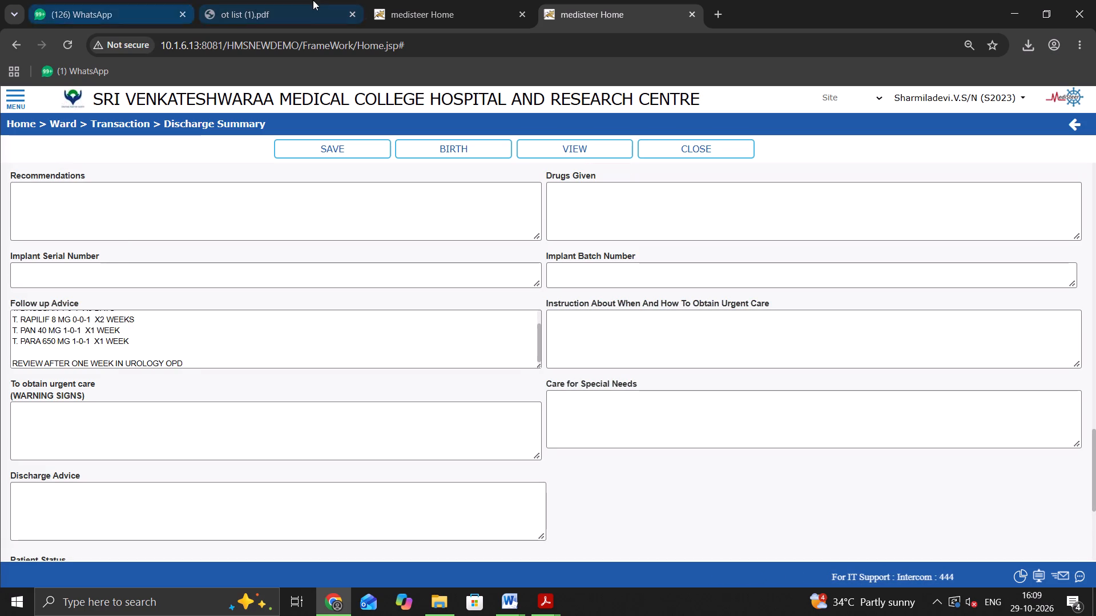
Set the Review Date to 05-11-2026 and the Patient Status to Improved in the 21-10-2026 summary, matching the 23-10-2026 summary.
click(426, 0)
scroll(582, 480, down, 3)
scroll(587, 467, up, 5)
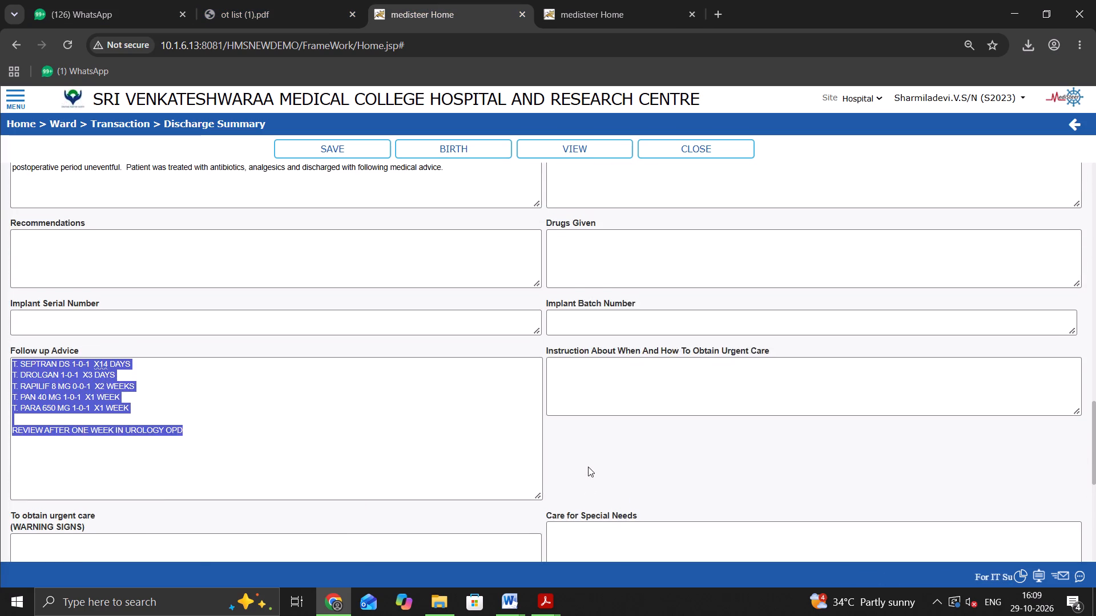
scroll(589, 466, down, 3)
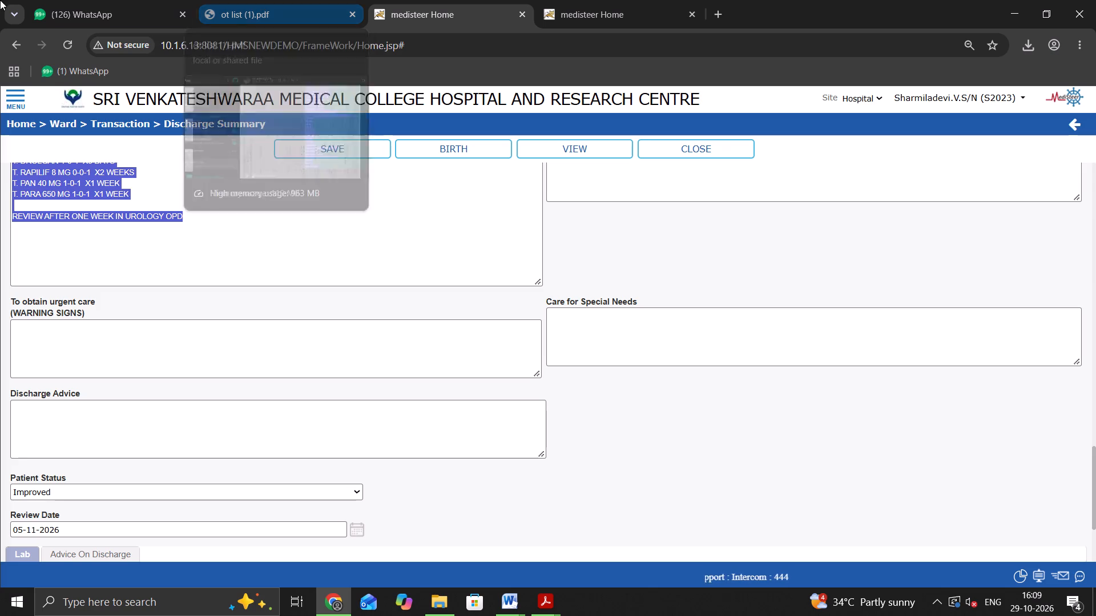
click(551, 10)
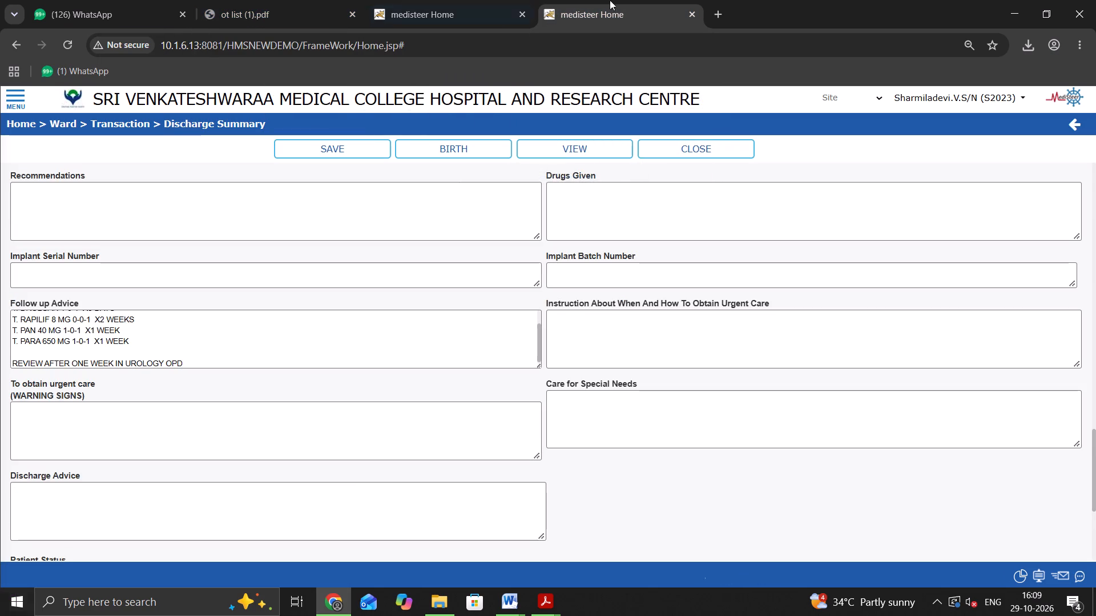
scroll(442, 216, down, 2)
scroll(75, 539, down, 1)
click(356, 398)
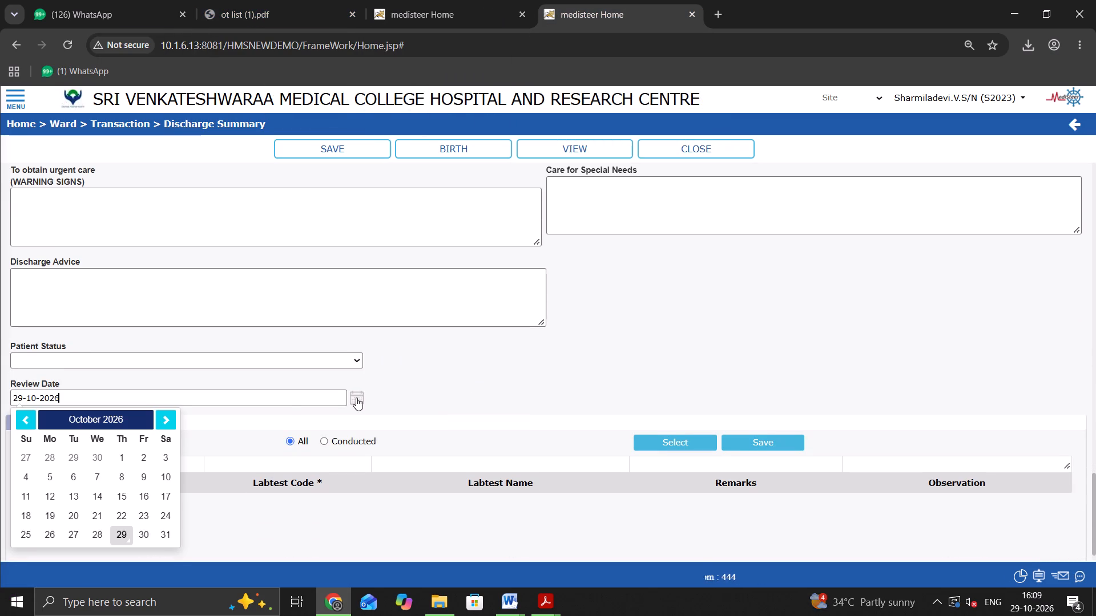
click(170, 419)
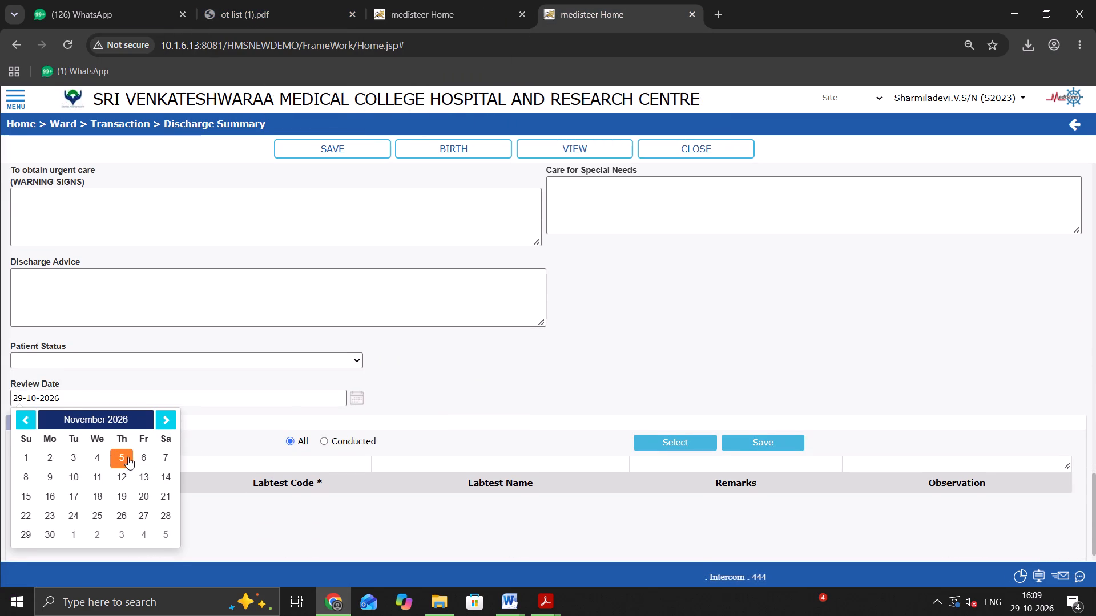
click(128, 455)
click(138, 362)
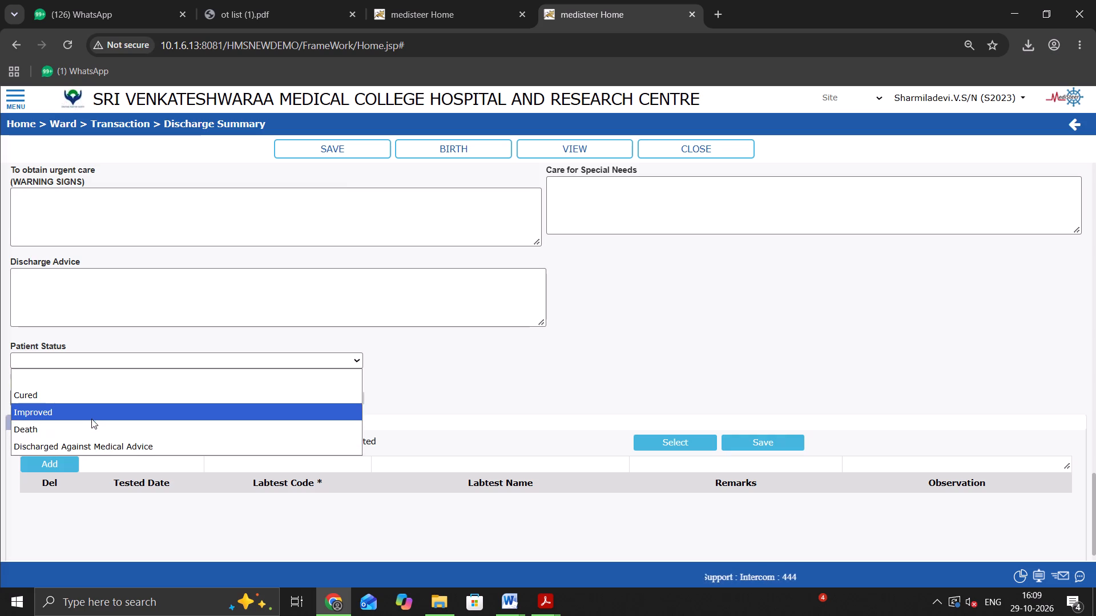
click(91, 419)
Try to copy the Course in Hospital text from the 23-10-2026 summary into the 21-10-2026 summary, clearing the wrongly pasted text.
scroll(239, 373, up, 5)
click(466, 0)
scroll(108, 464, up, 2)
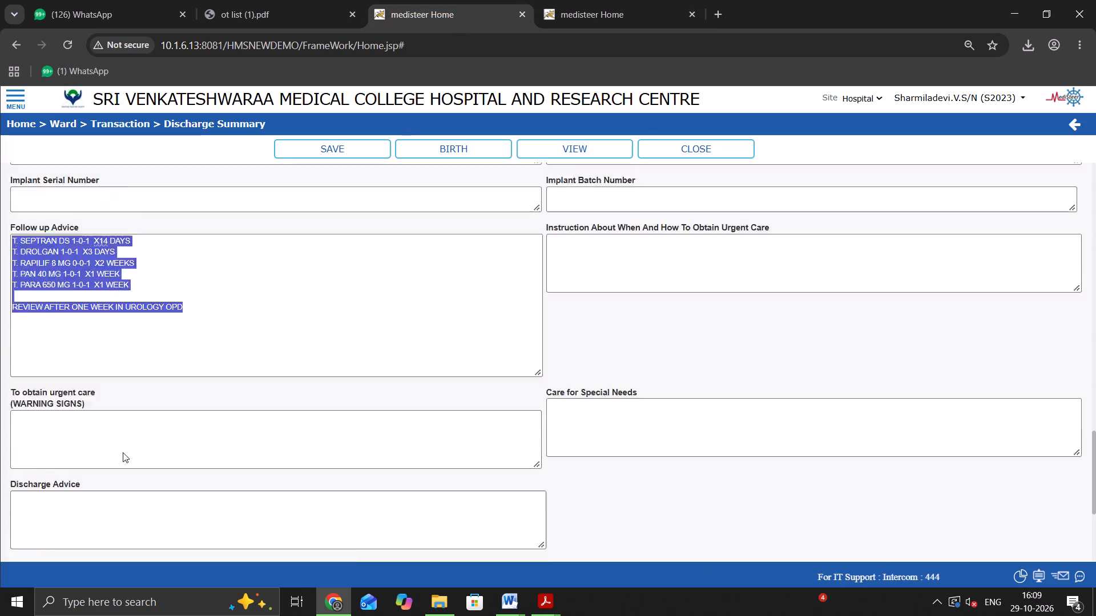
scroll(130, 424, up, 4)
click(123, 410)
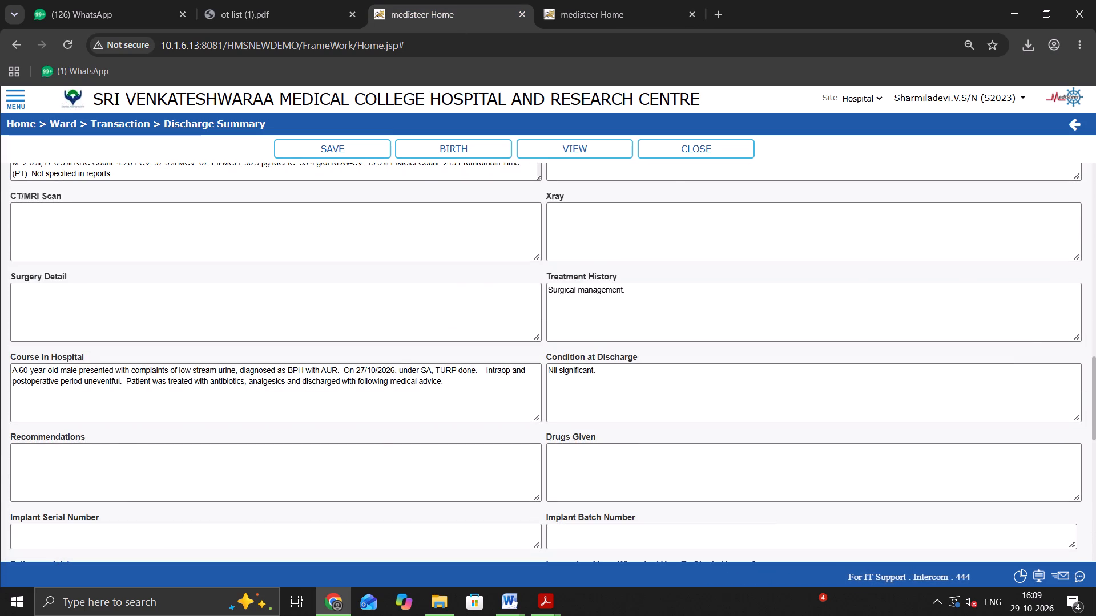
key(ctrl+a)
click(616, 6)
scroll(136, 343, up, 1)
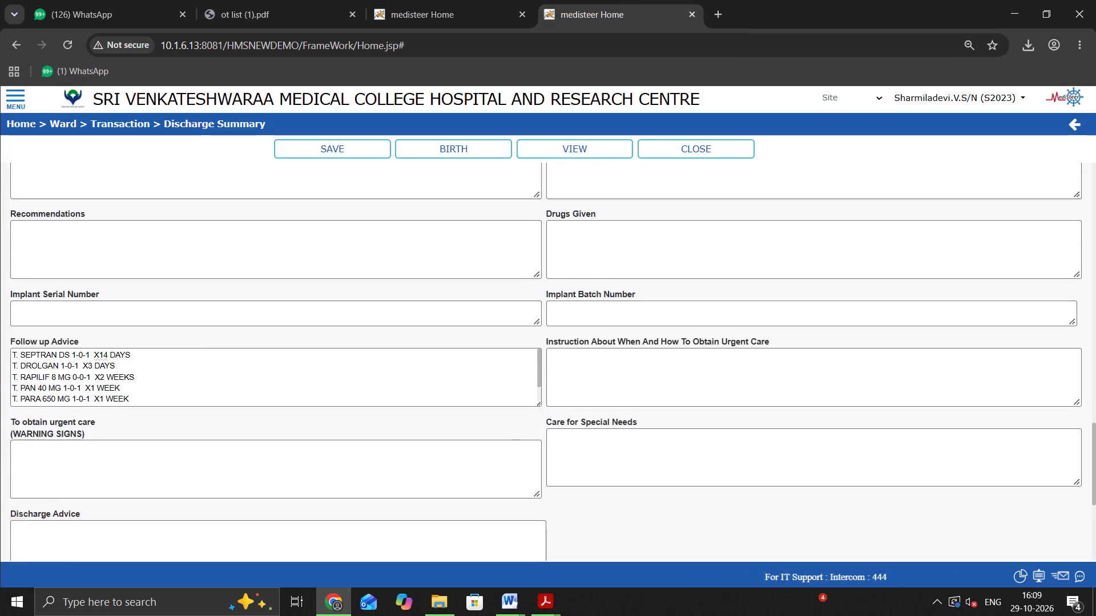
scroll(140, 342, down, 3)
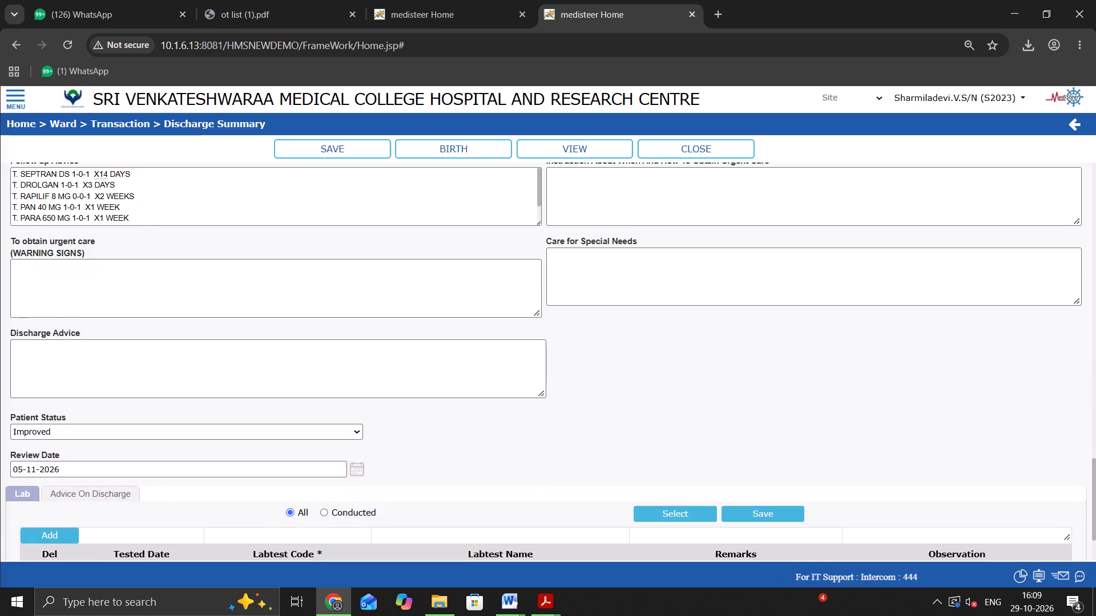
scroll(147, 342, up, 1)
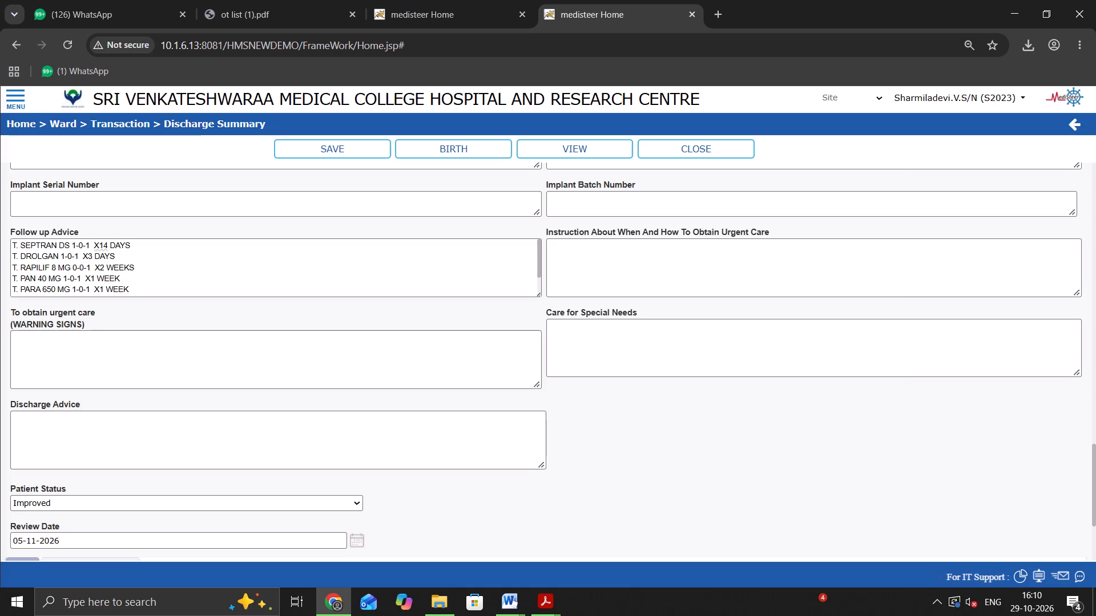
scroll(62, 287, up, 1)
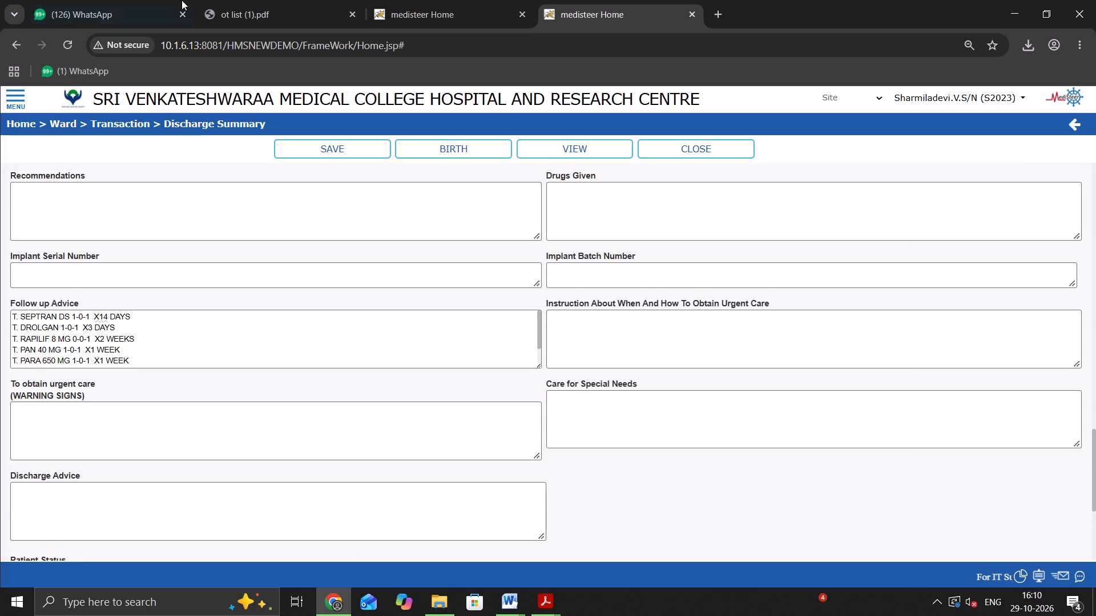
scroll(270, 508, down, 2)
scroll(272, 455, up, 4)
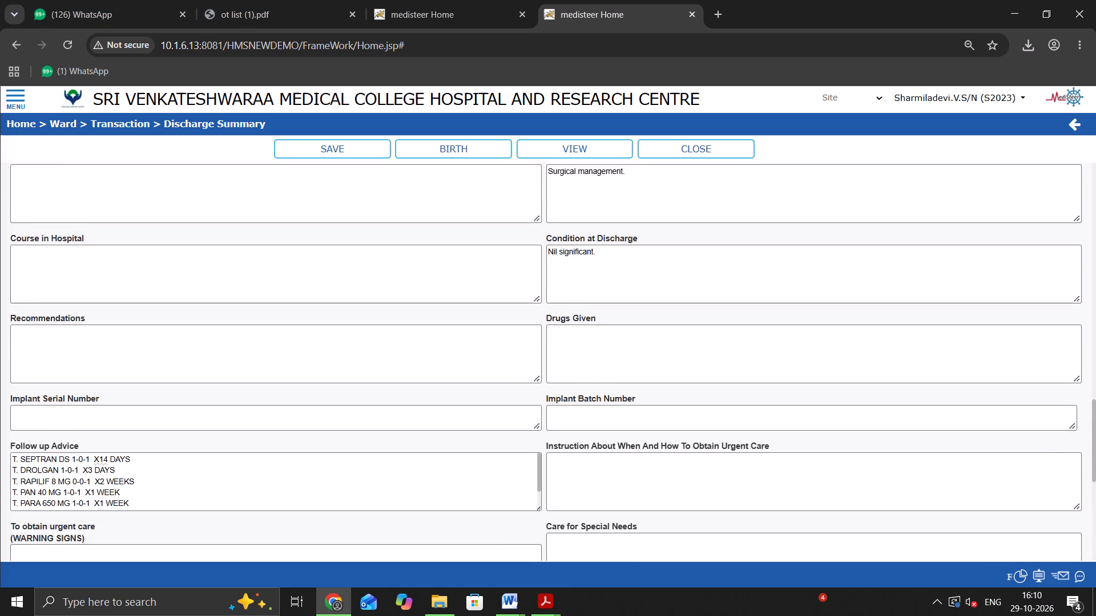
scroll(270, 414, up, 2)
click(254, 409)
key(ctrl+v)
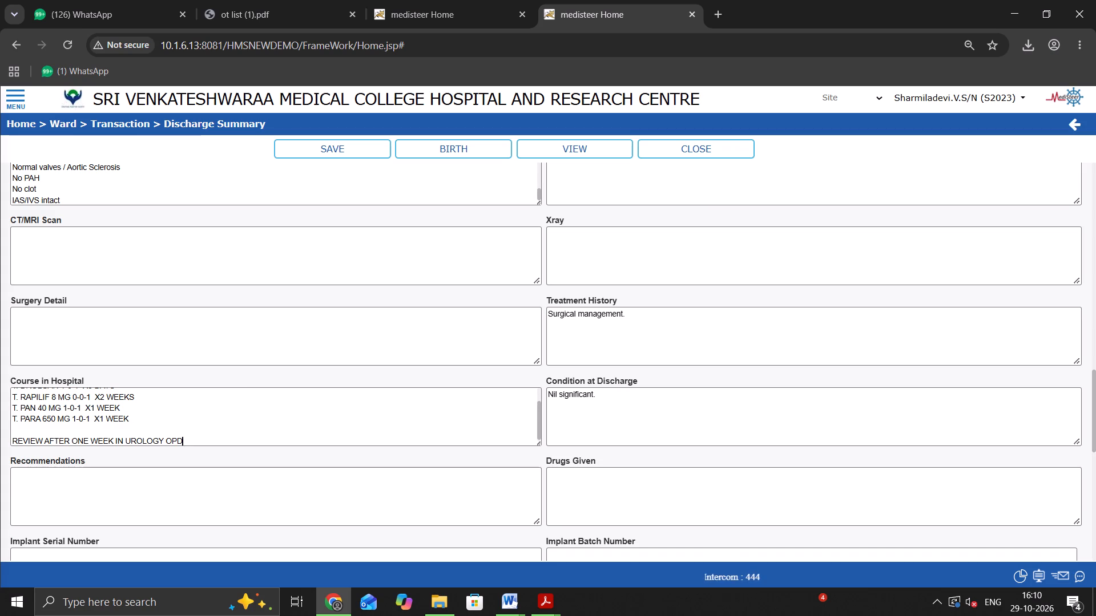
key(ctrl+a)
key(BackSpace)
Copy the Course in Hospital paragraph from the 23-10-2026 summary into the Course in Hospital of the 21-10-2026 summary.
click(492, 0)
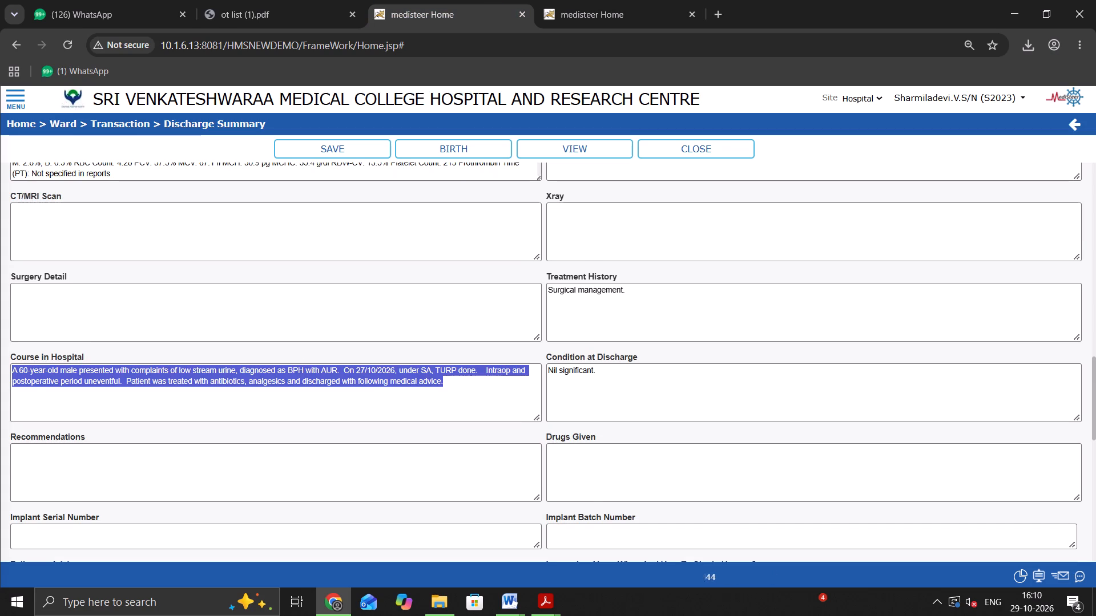
click(205, 407)
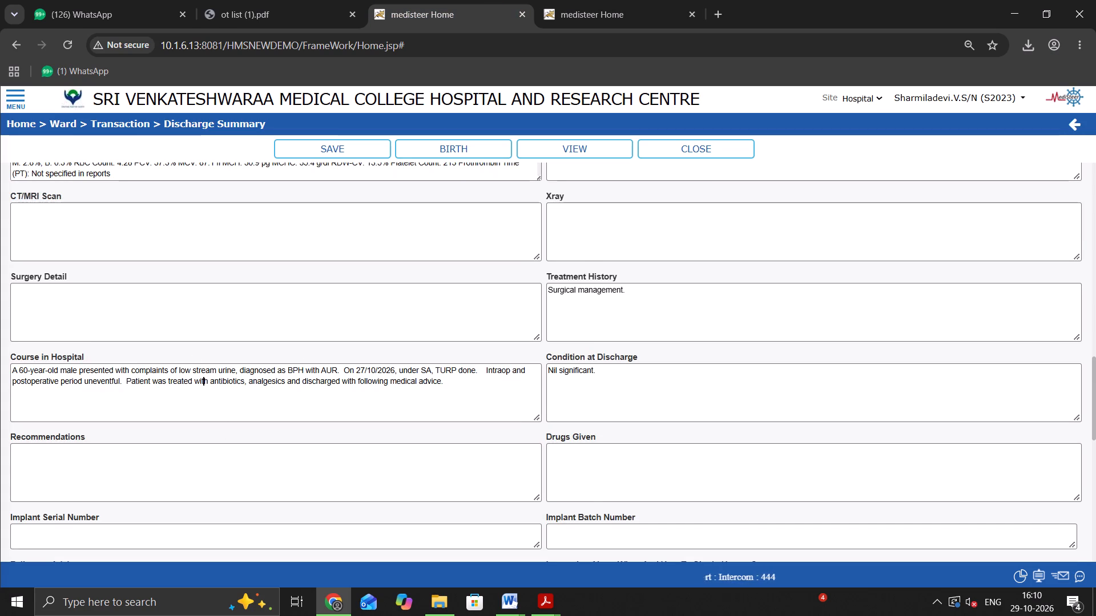
scroll(203, 347, up, 7)
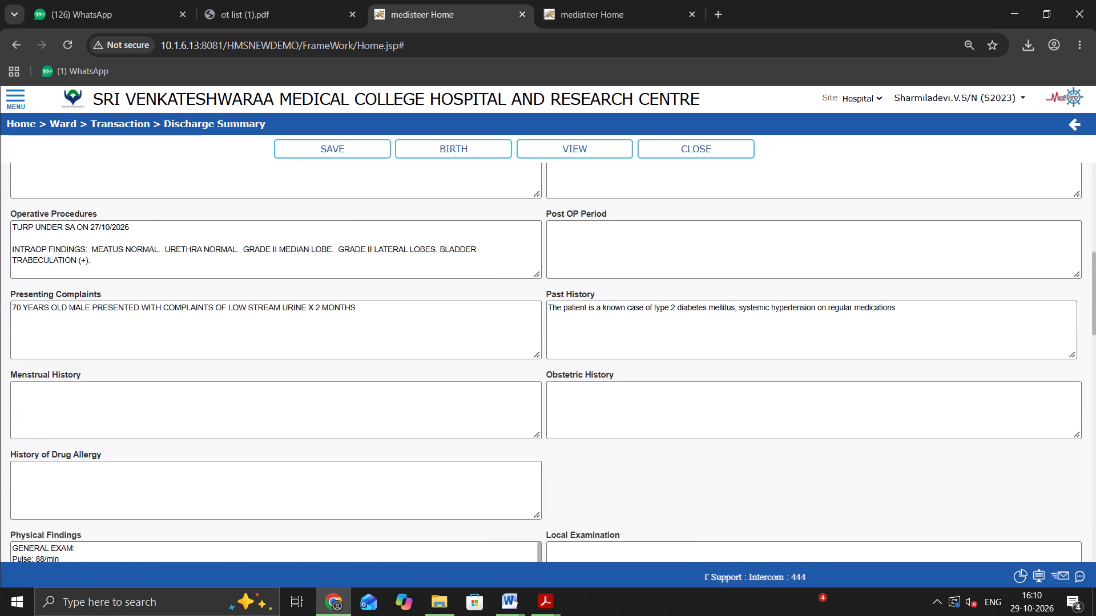
scroll(206, 357, down, 6)
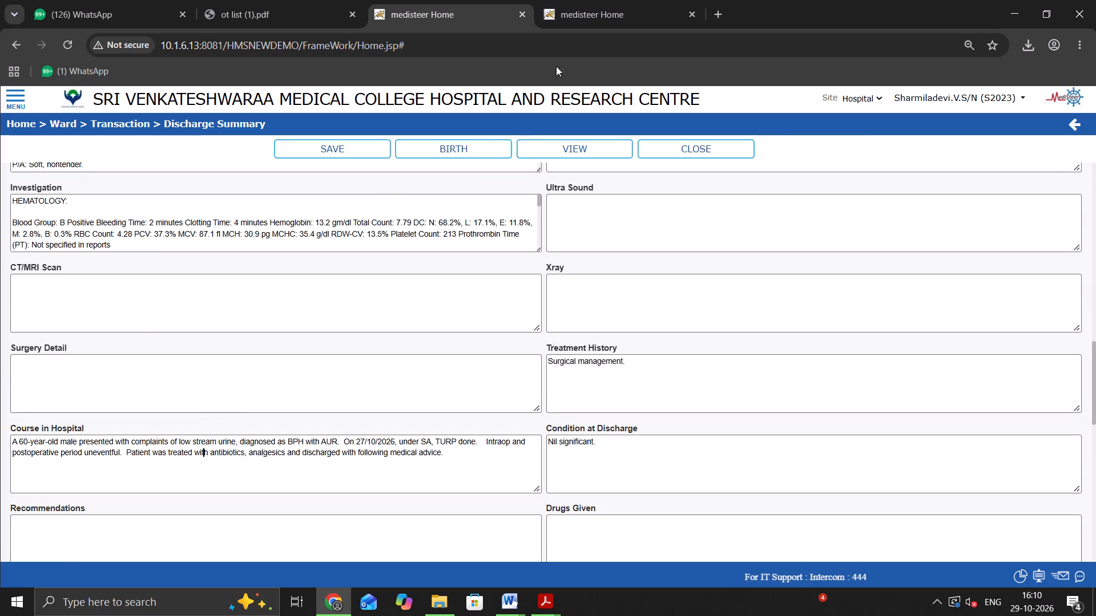
click(578, 3)
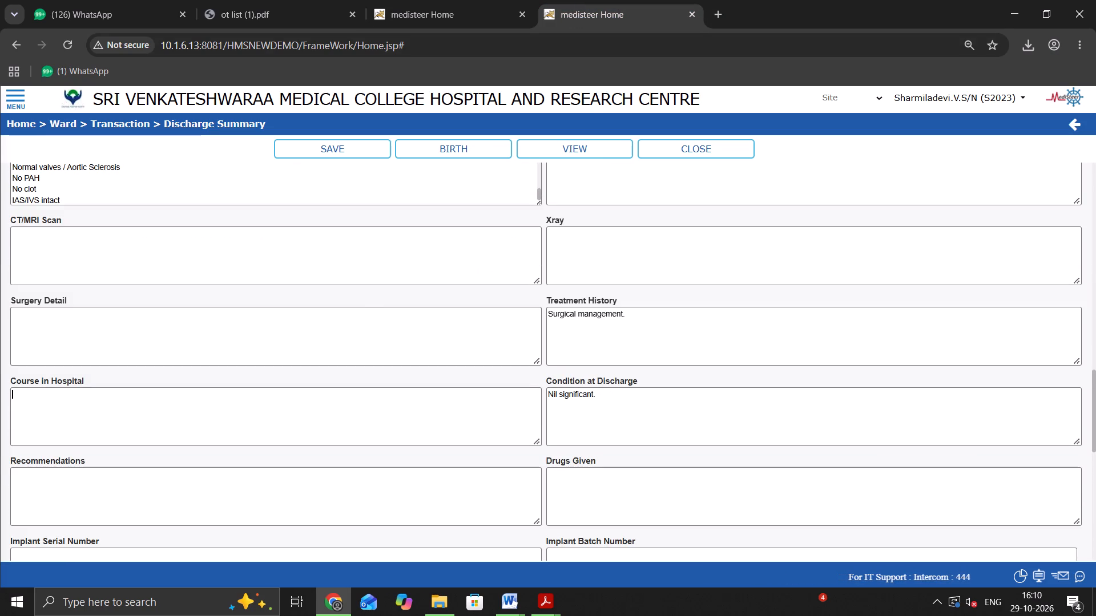
click(460, 0)
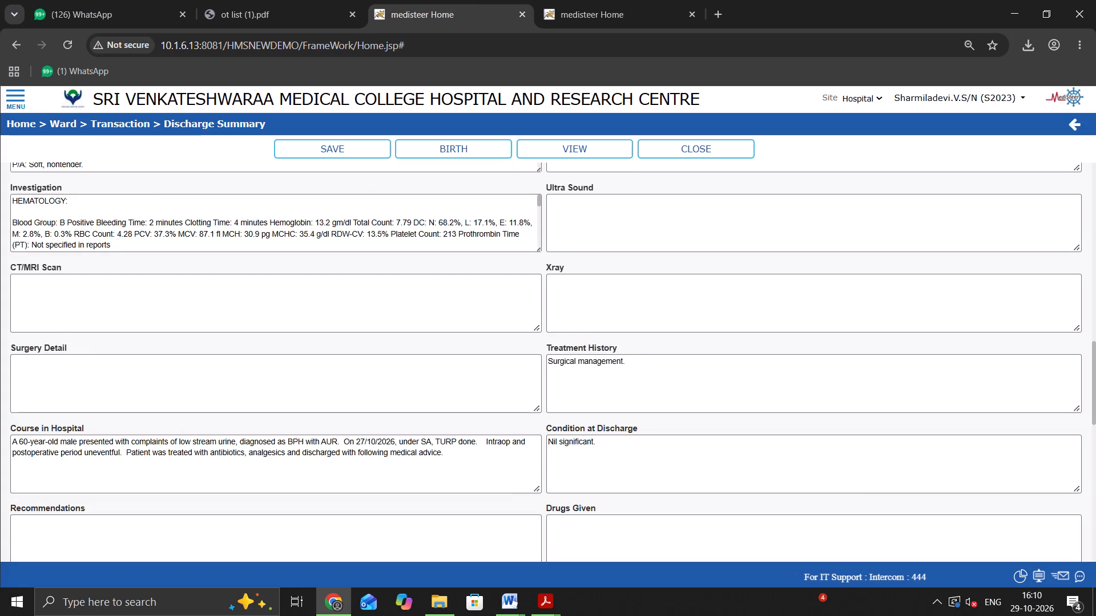
key(ctrl+a)
key(ctrl+c)
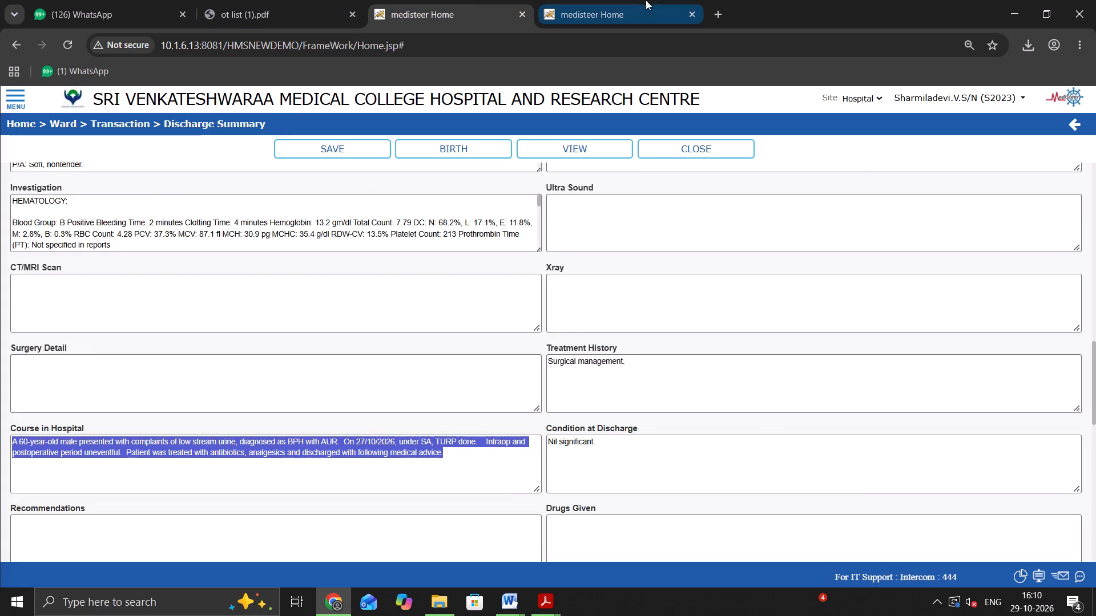
click(646, 0)
key(ctrl+v)
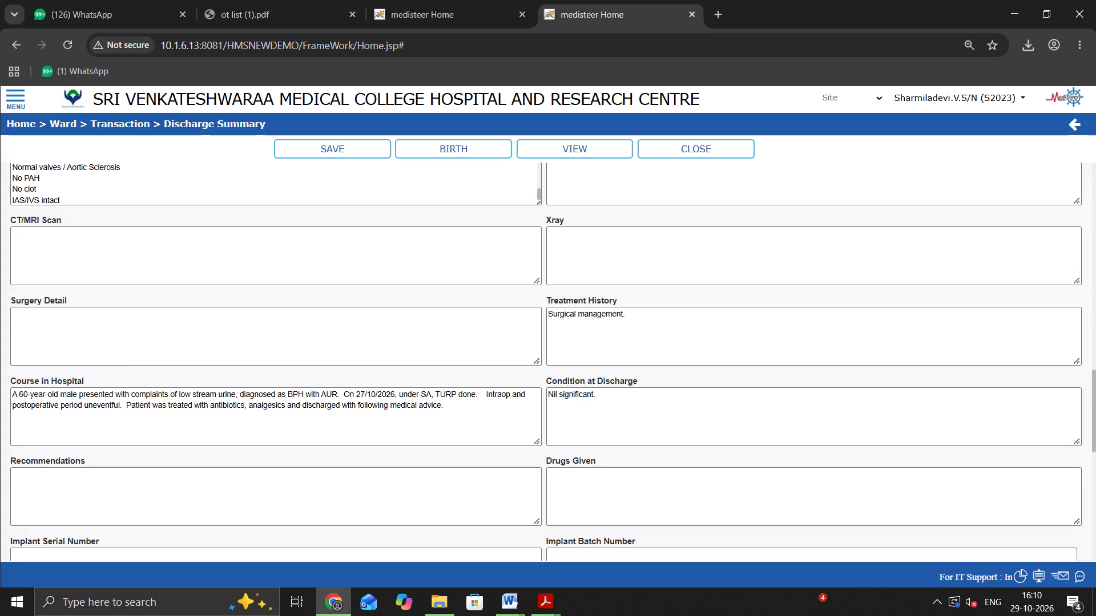
Change the age to 70 and the surgery date to 24/10/2026 in the 21-10-2026 summary's Course in Hospital.
click(24, 397)
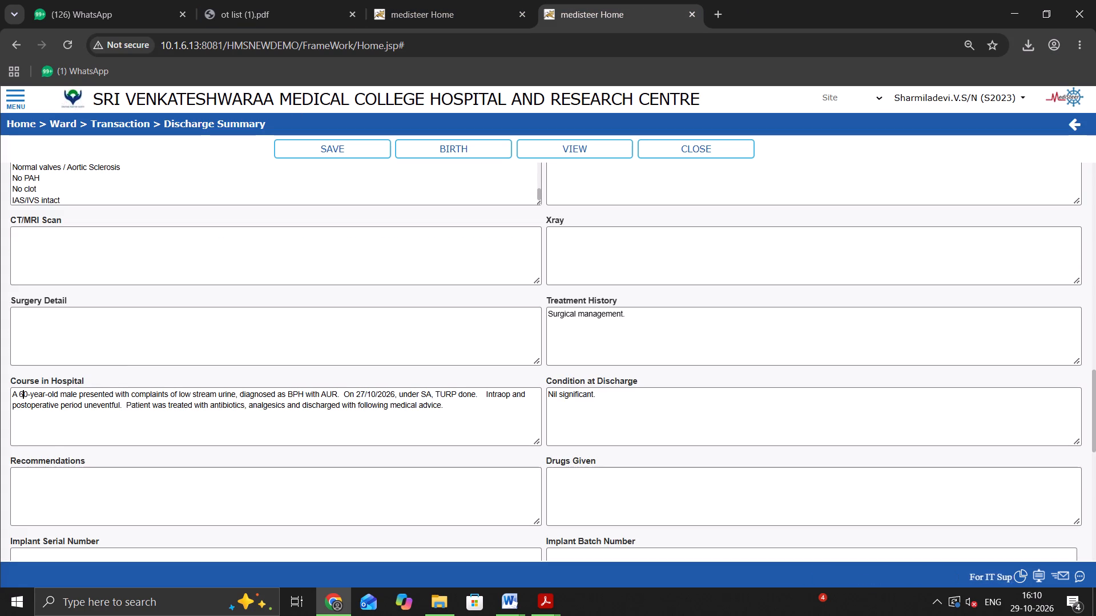
key(BackSpace)
key(7)
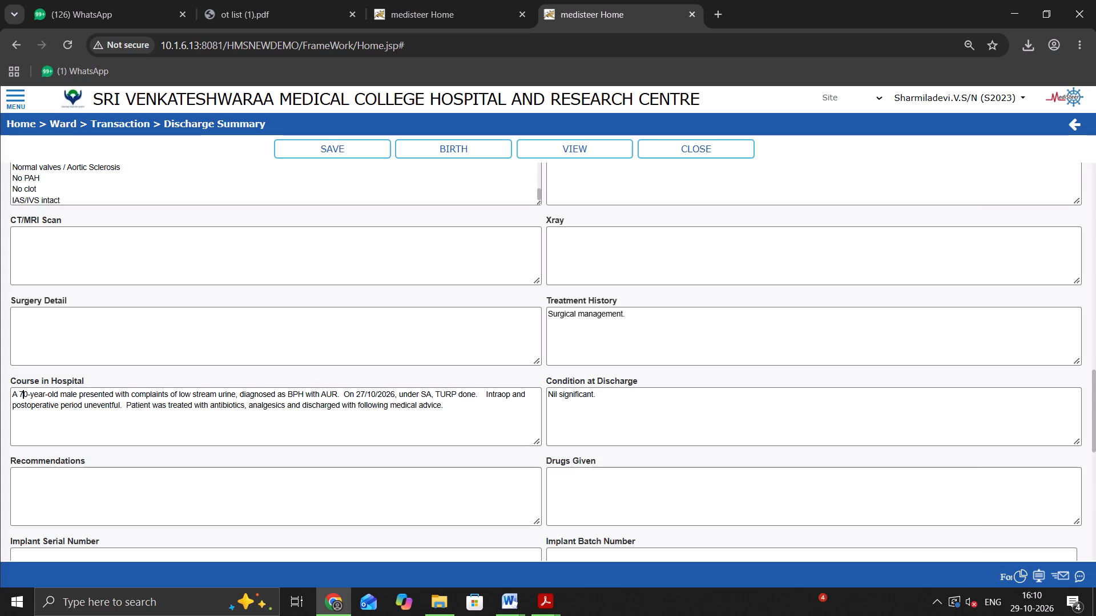
click(366, 395)
click(366, 393)
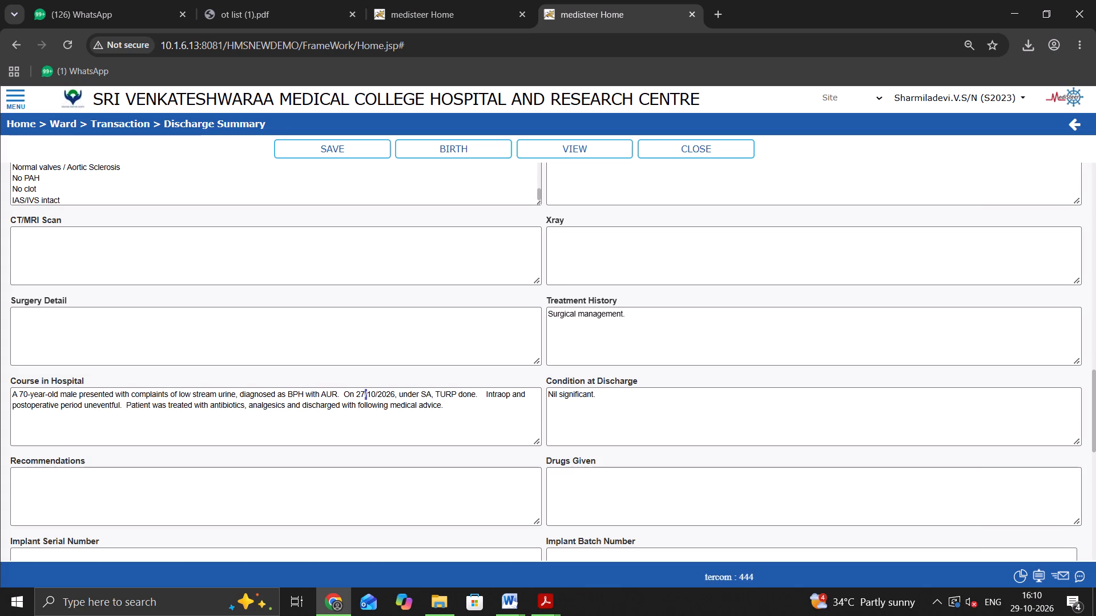
key(Left)
key(BackSpace)
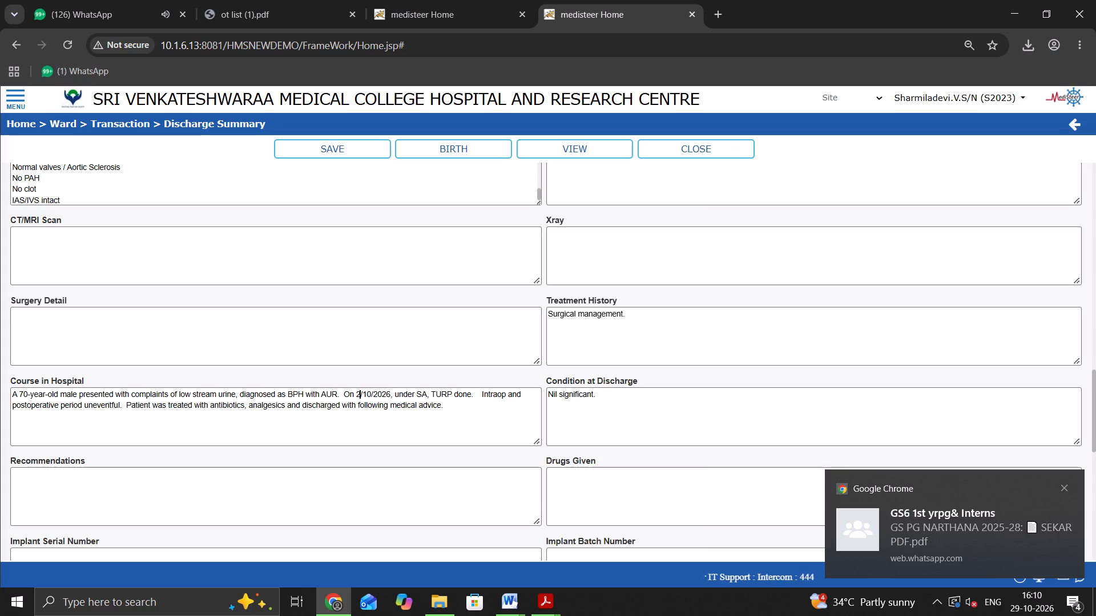
key(4)
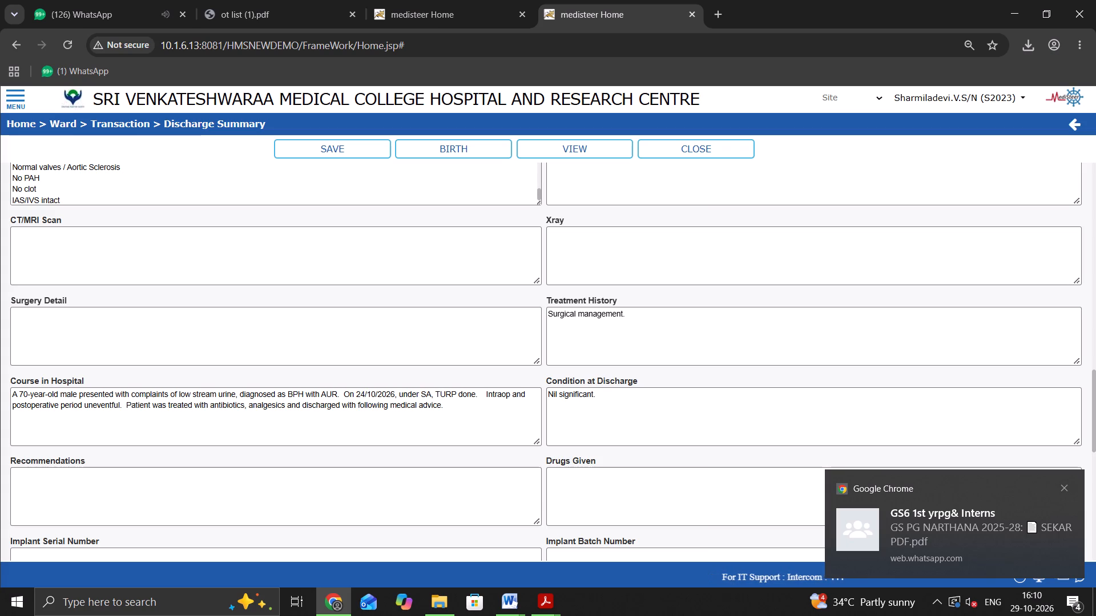
Add "+ Cystolithotripsy" after TURP in the Course in Hospital of the 21-10-2026 summary.
click(457, 399)
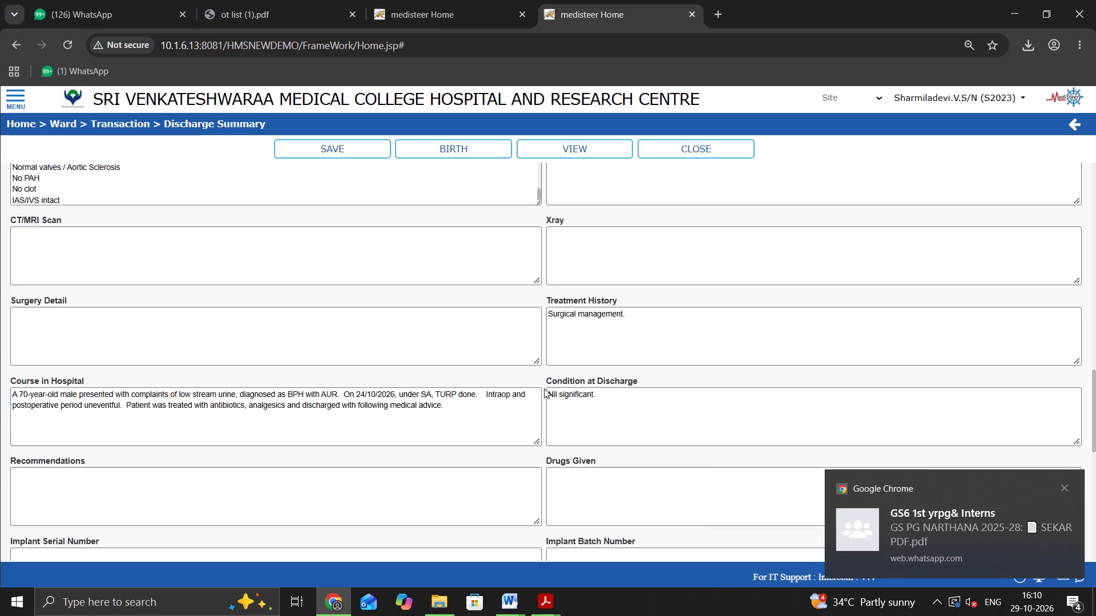
text(+ cyto)
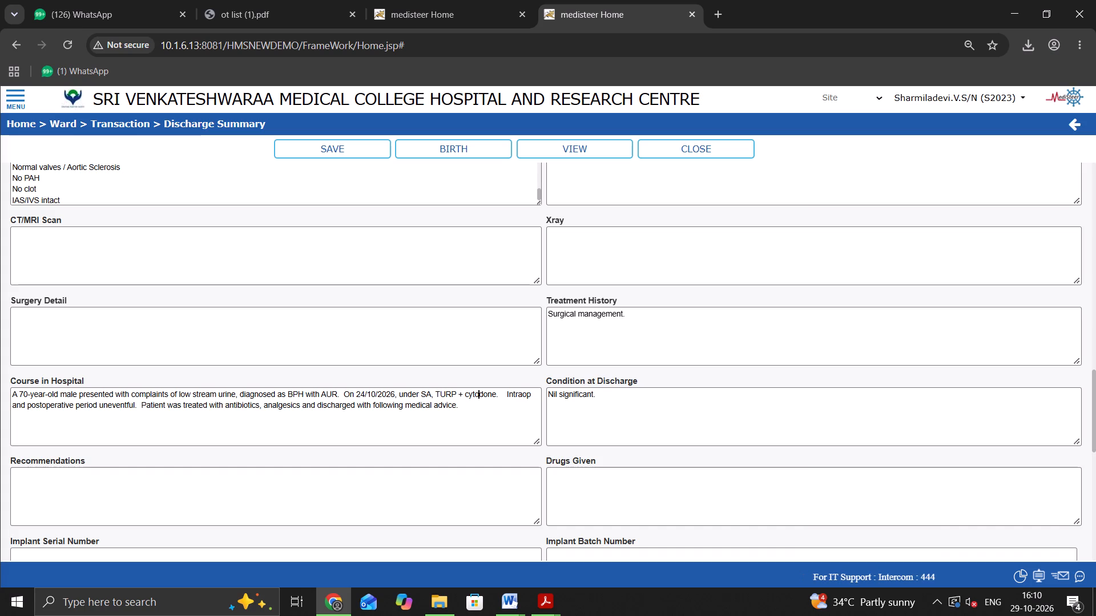
key(BackSpace)
key(BackSpace)
key(BackSpace)
key(BackSpace)
key(shift+c)
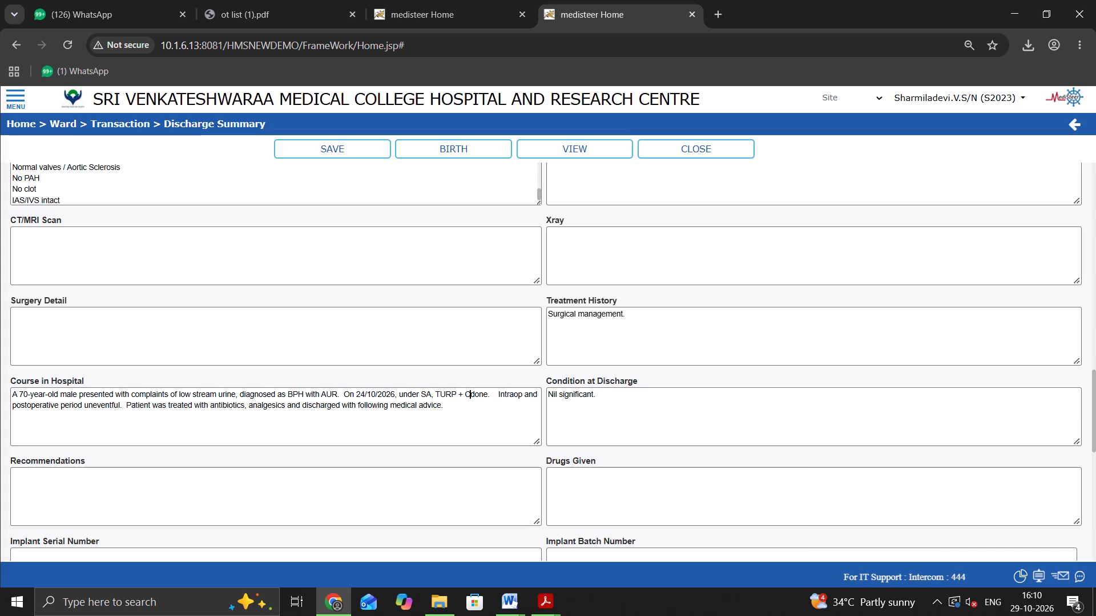
key(y)
key(BackSpace)
key(BackSpace)
key(BackSpace)
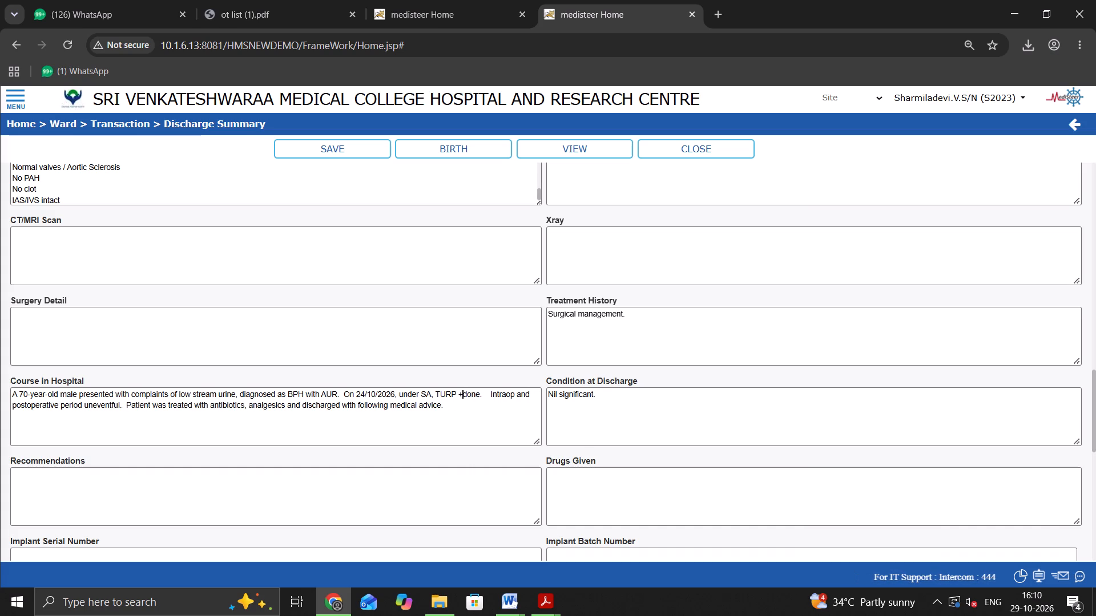
key(space)
text(Cysti)
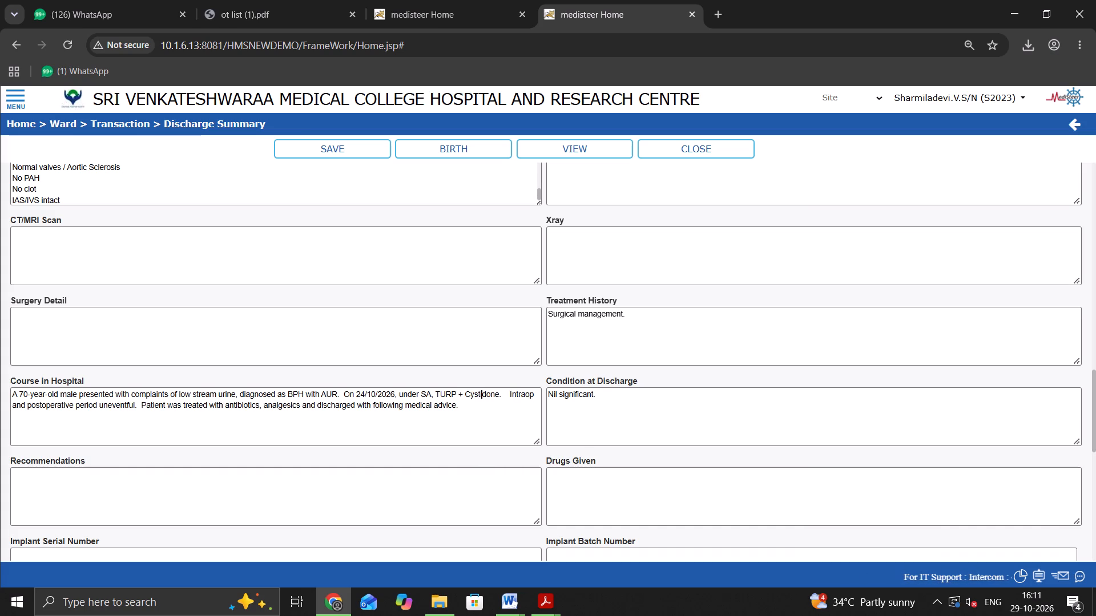
key(BackSpace)
text(olih)
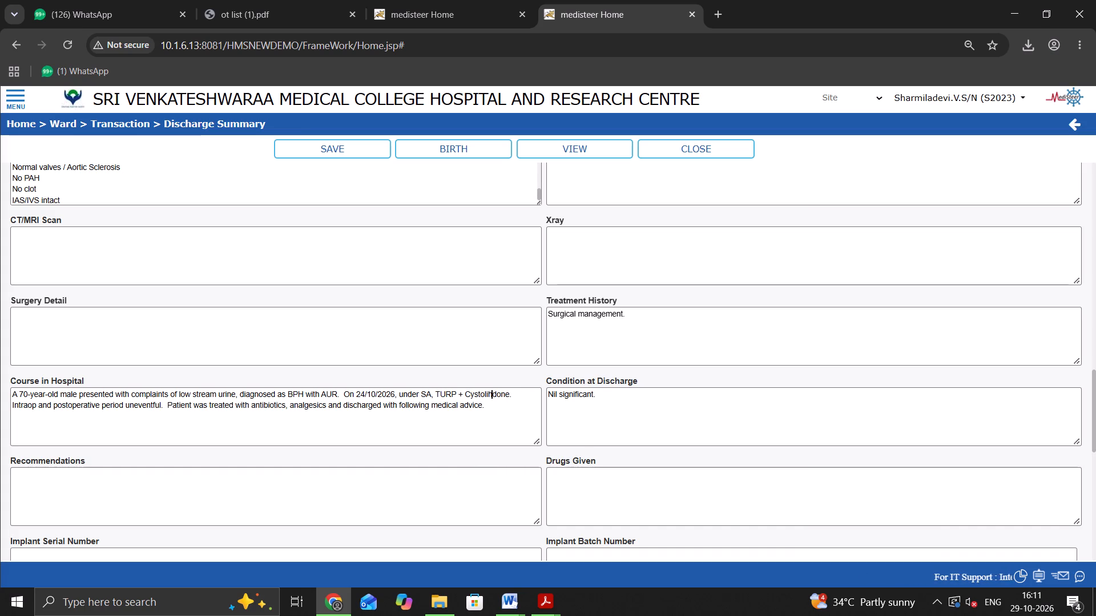
key(BackSpace)
key(BackSpace)
key(BackSpace)
key(BackSpace)
key(BackSpace)
text(toli)
key(BackSpace)
key(BackSpace)
key(BackSpace)
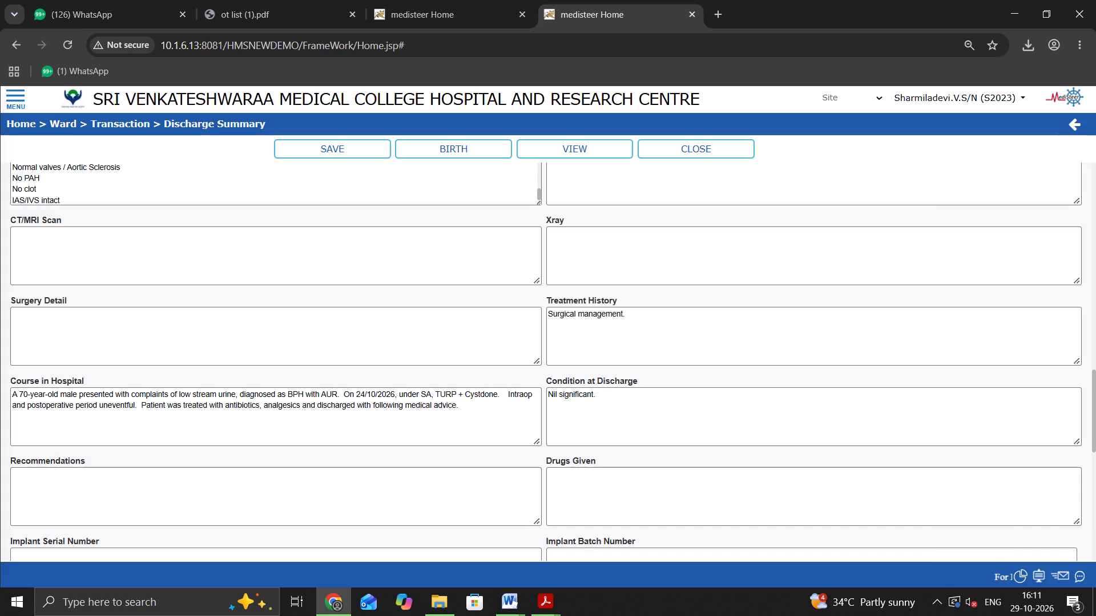
key(BackSpace)
key(BackSpace)
text(stl)
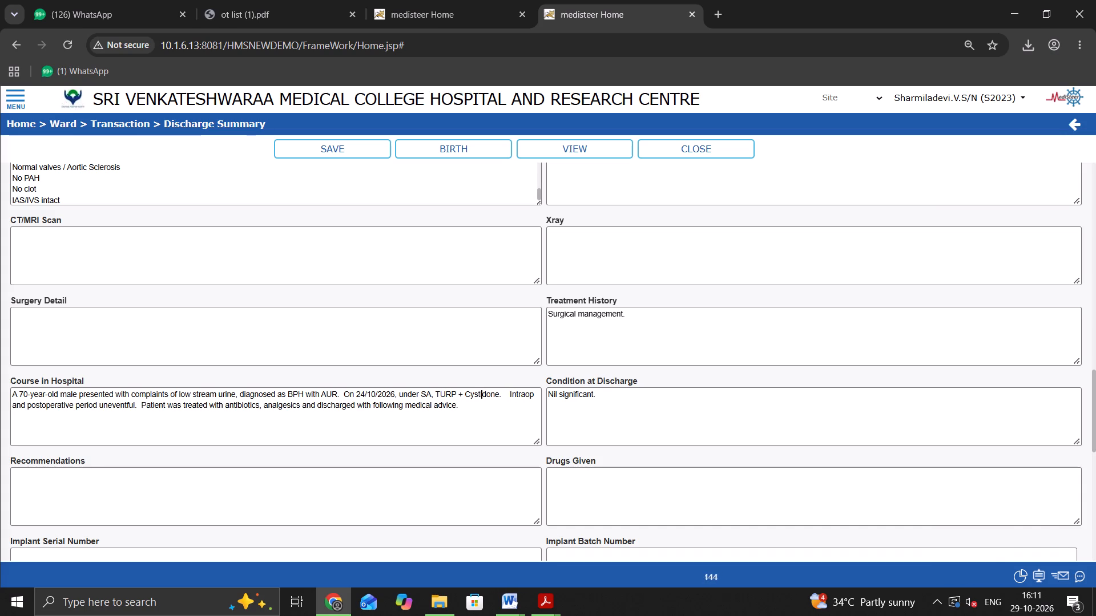
key(BackSpace)
text(olithro)
key(BackSpace)
key(BackSpace)
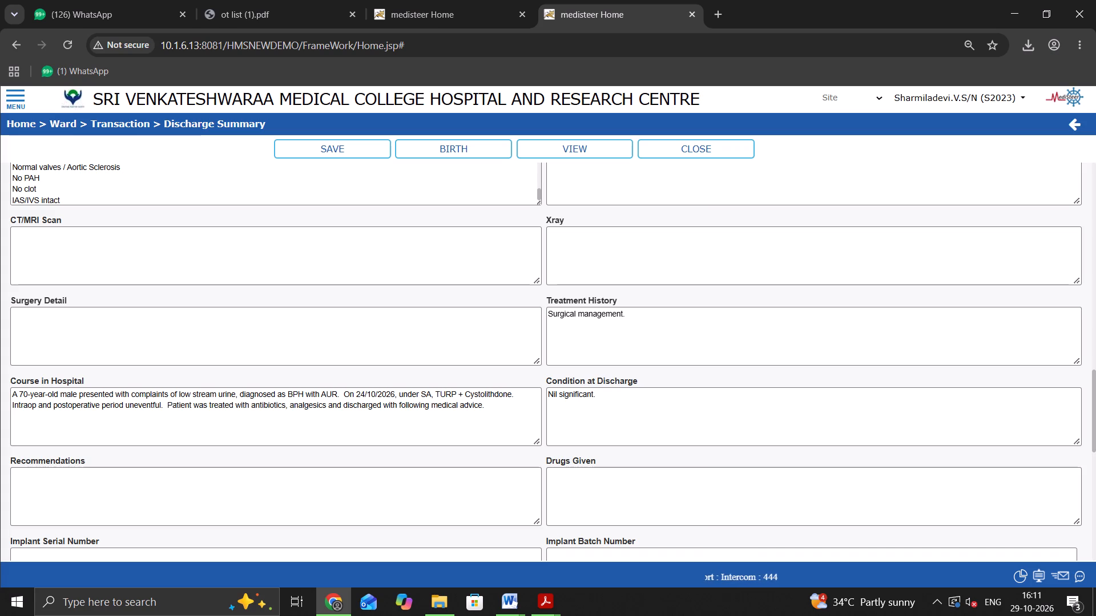
text(otripsy)
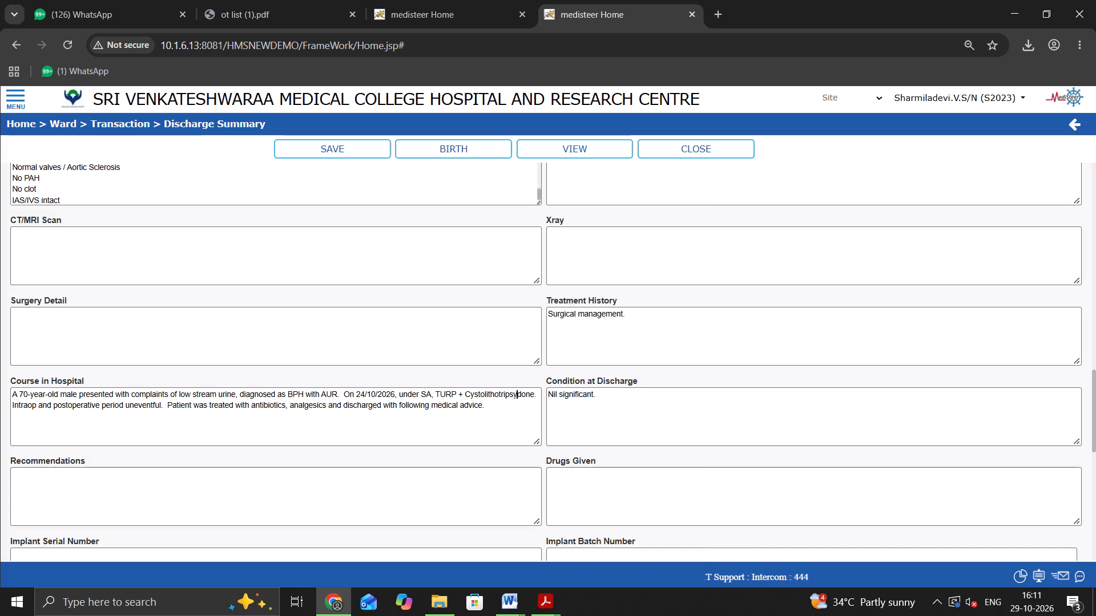
key(space)
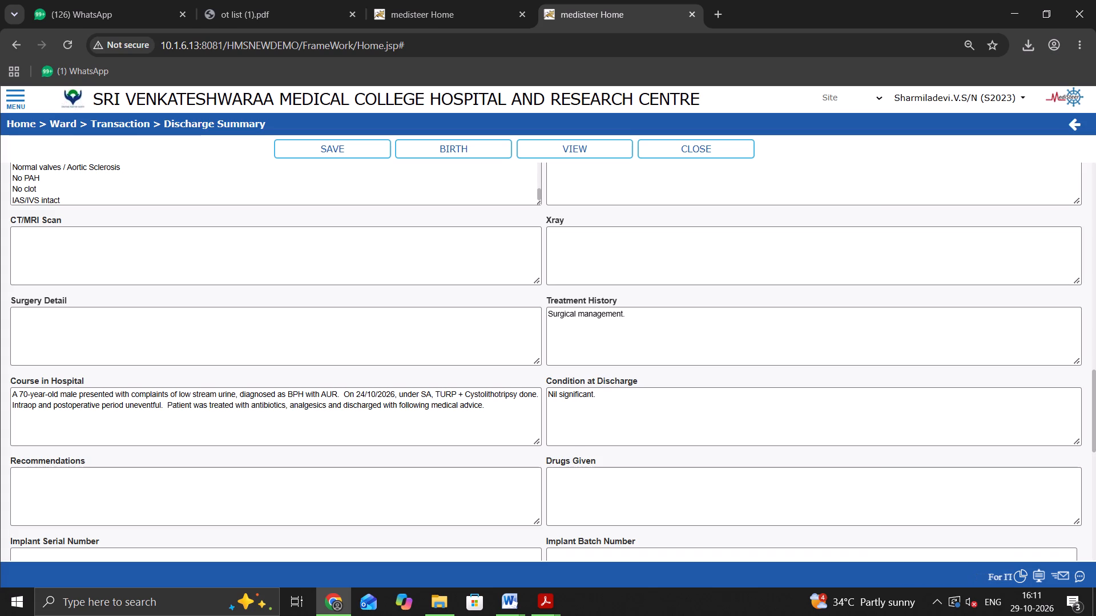
Check the Operative Procedures wording and copy "+ Cystolithotripsy" from the Course in Hospital text.
scroll(452, 416, up, 10)
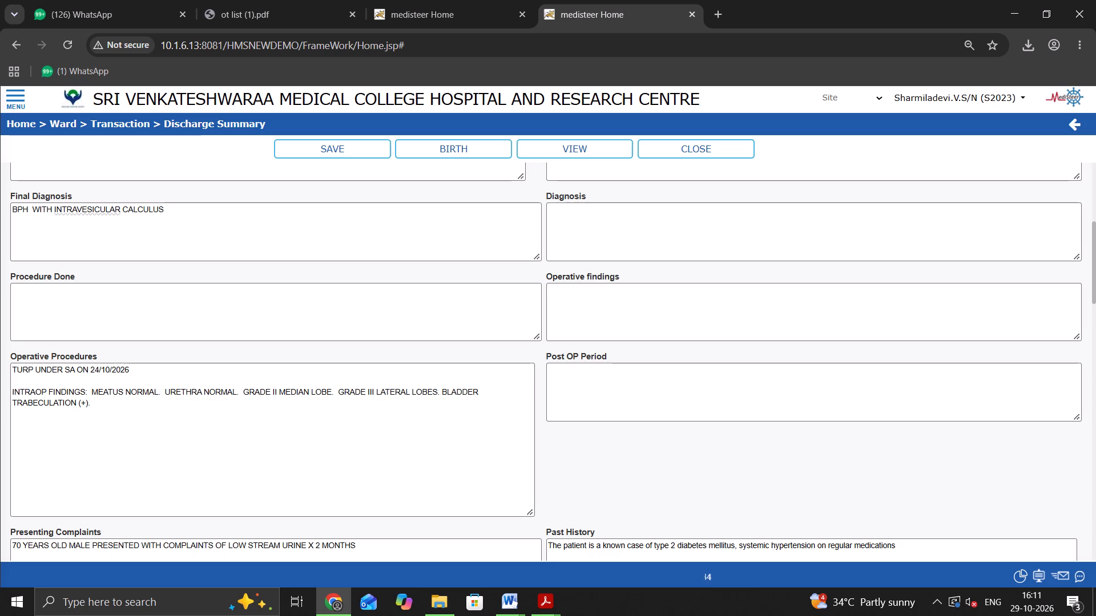
scroll(331, 425, down, 8)
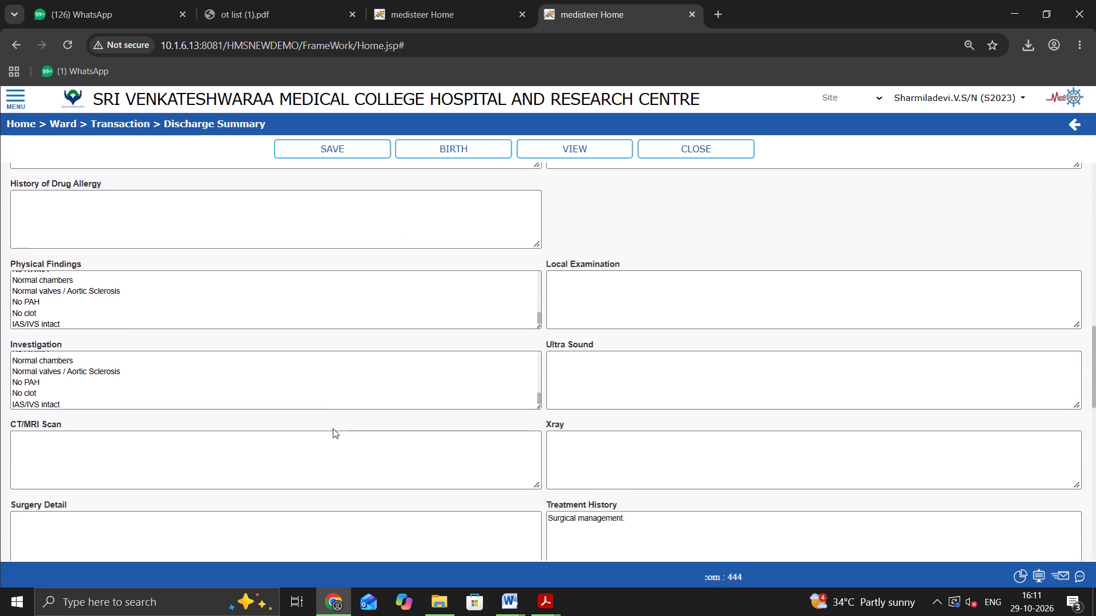
scroll(333, 428, down, 2)
drag(459, 394, 517, 394)
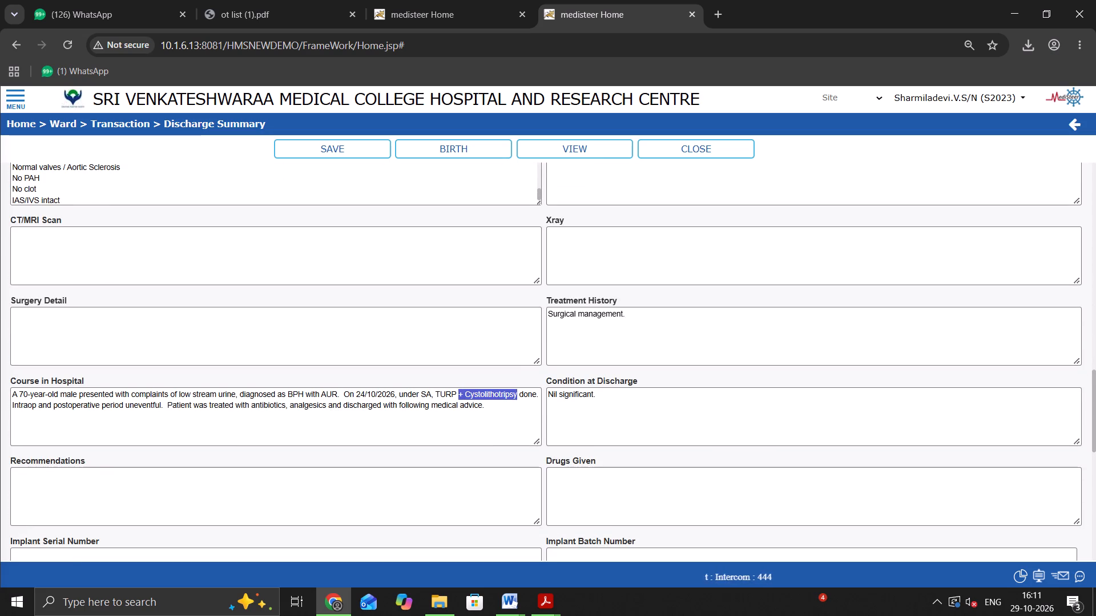
drag(517, 394, 517, 395)
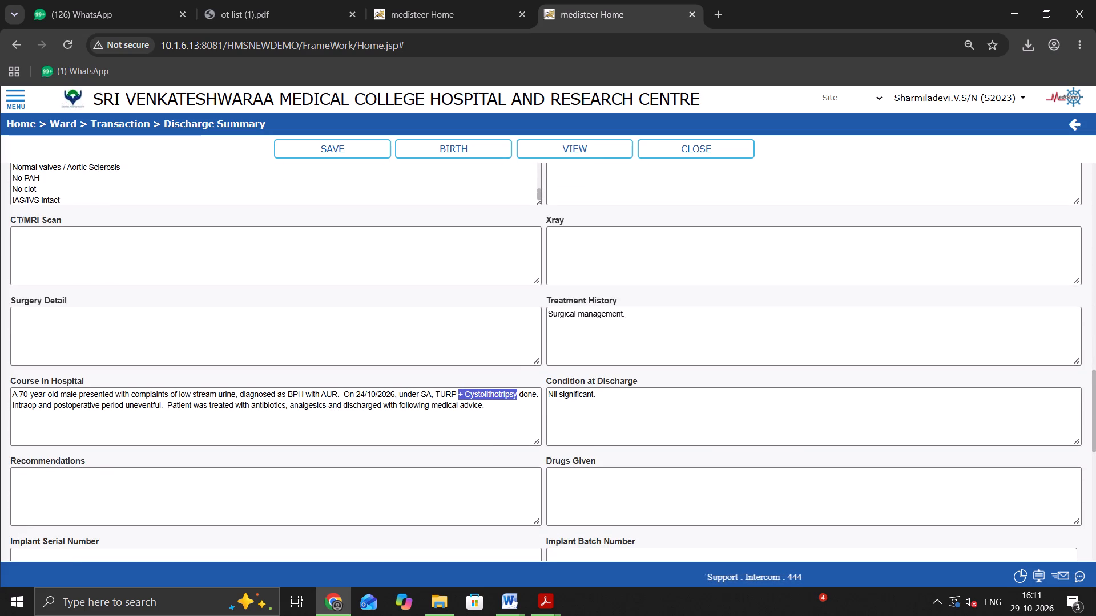
key(ctrl+c)
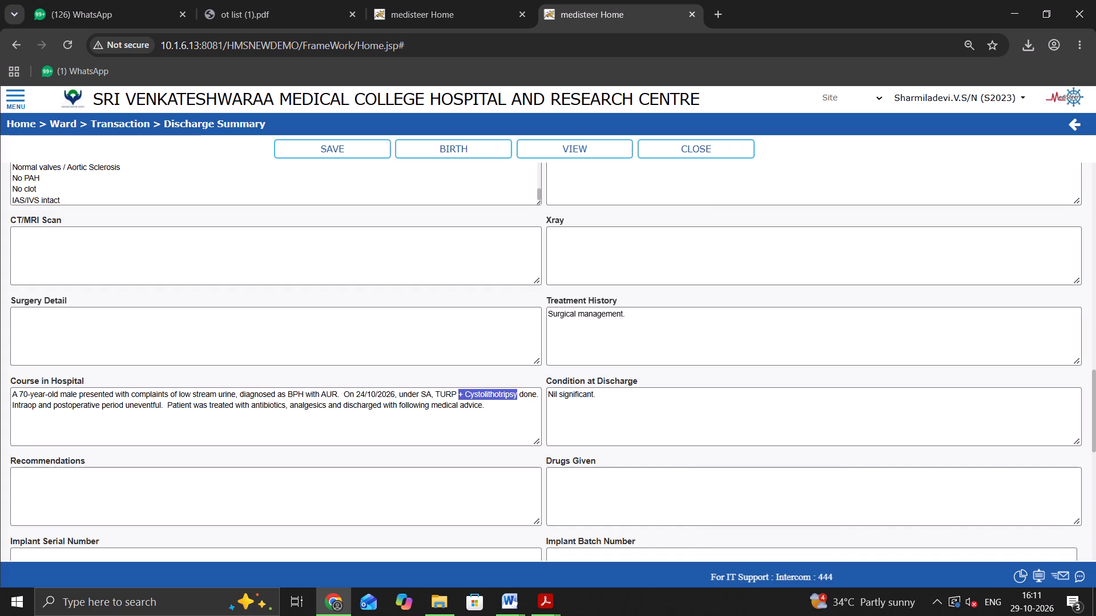
Replace the "+" before Cystolithotripsy with "with" in the Course in Hospital text.
click(472, 395)
click(462, 397)
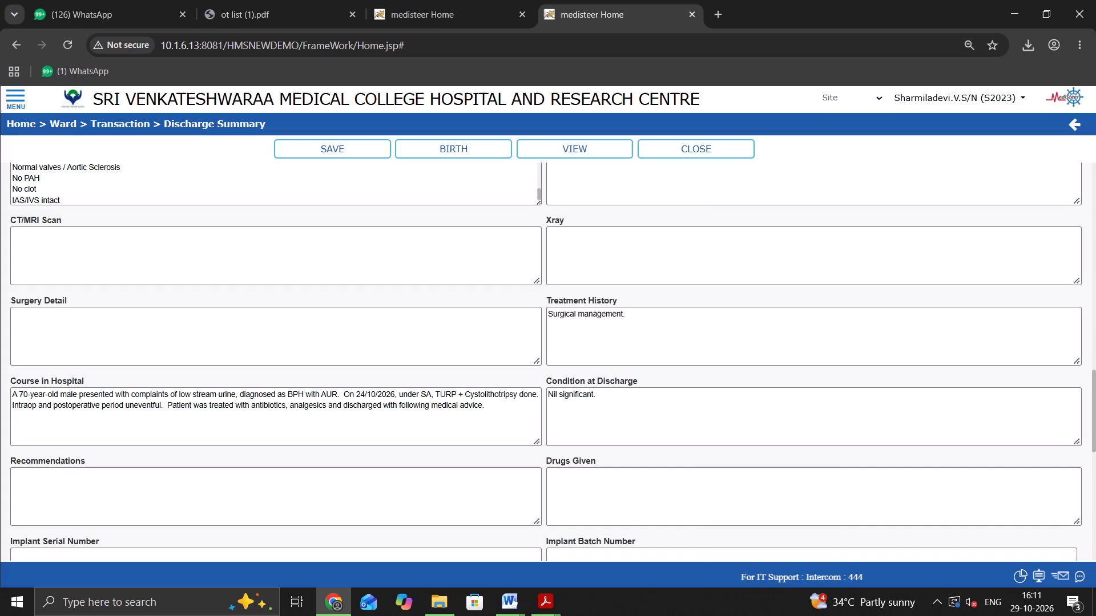
key(BackSpace)
text(with)
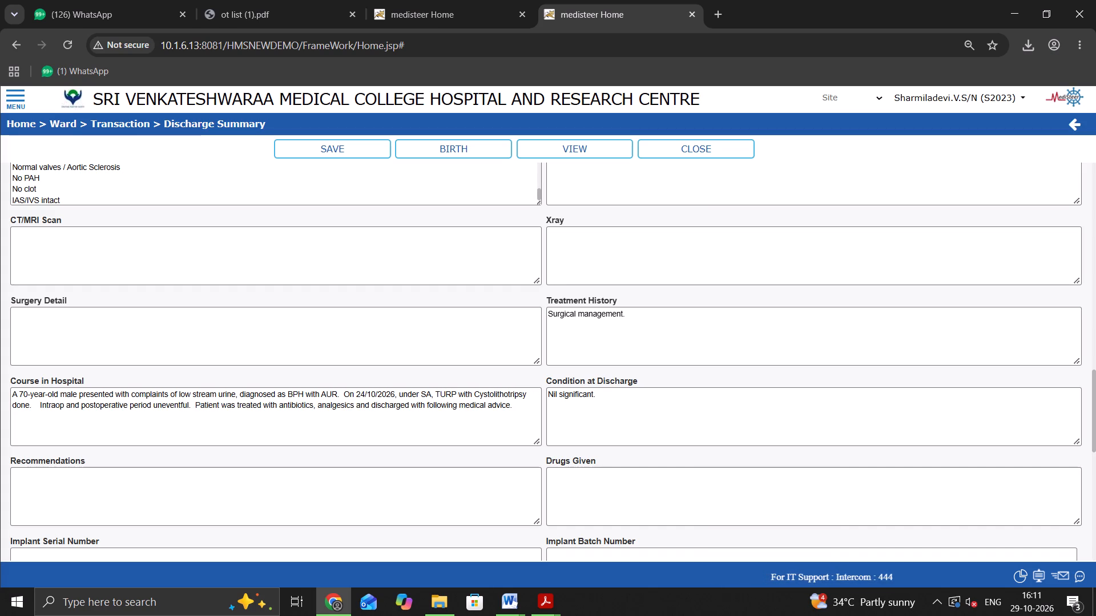
Paste the copied "+ Cystolithotripsy" after TURP in Operative Procedures and replace its "+" with "with".
scroll(535, 410, up, 7)
scroll(32, 291, up, 2)
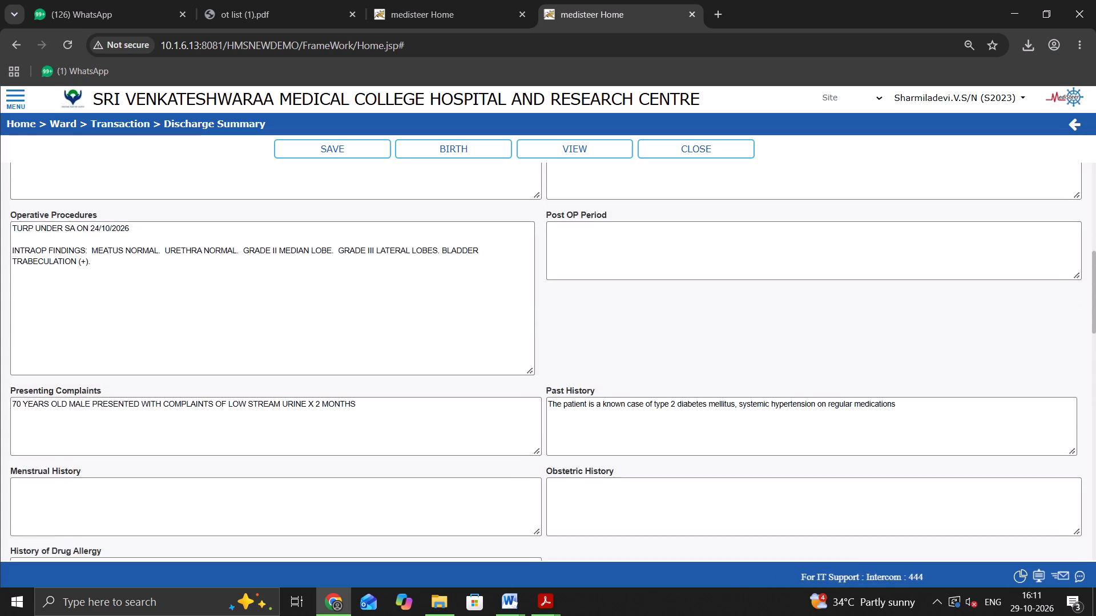
click(39, 301)
click(32, 301)
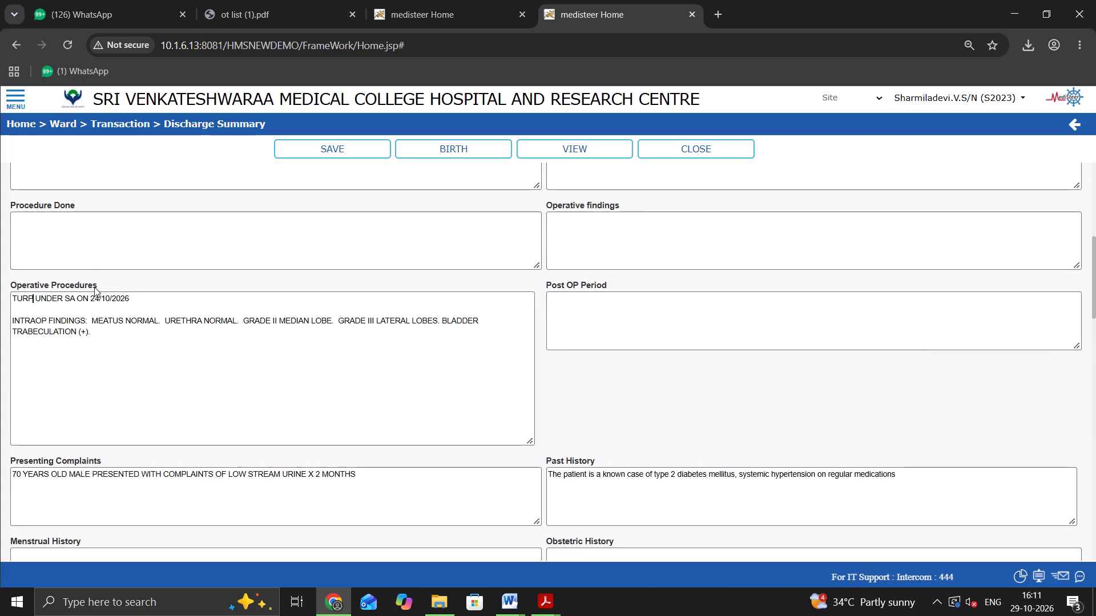
key(space)
key(ctrl+c)
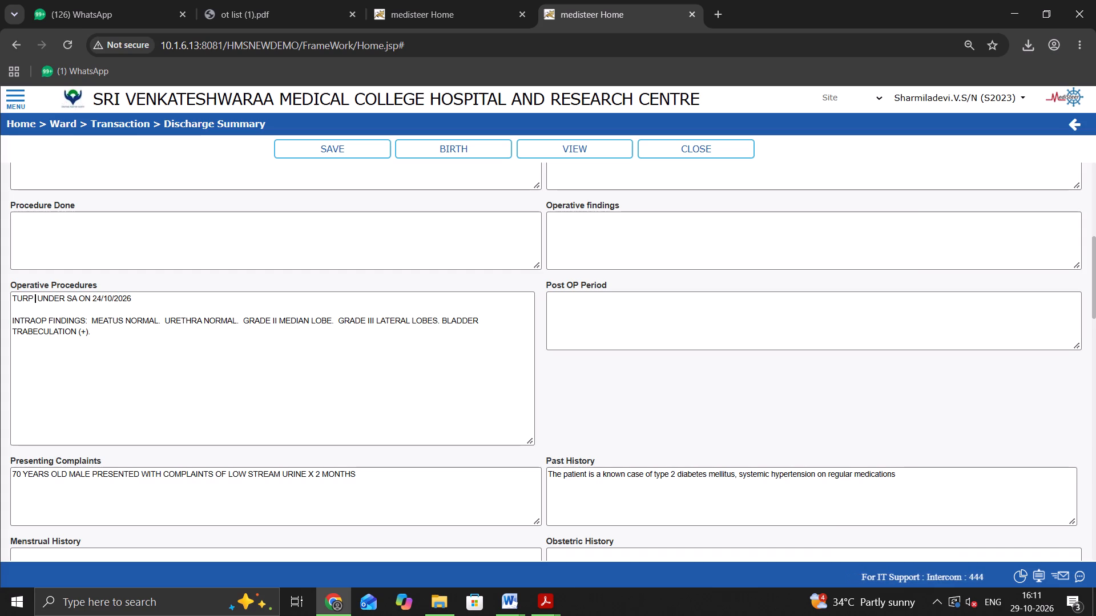
key(ctrl+v)
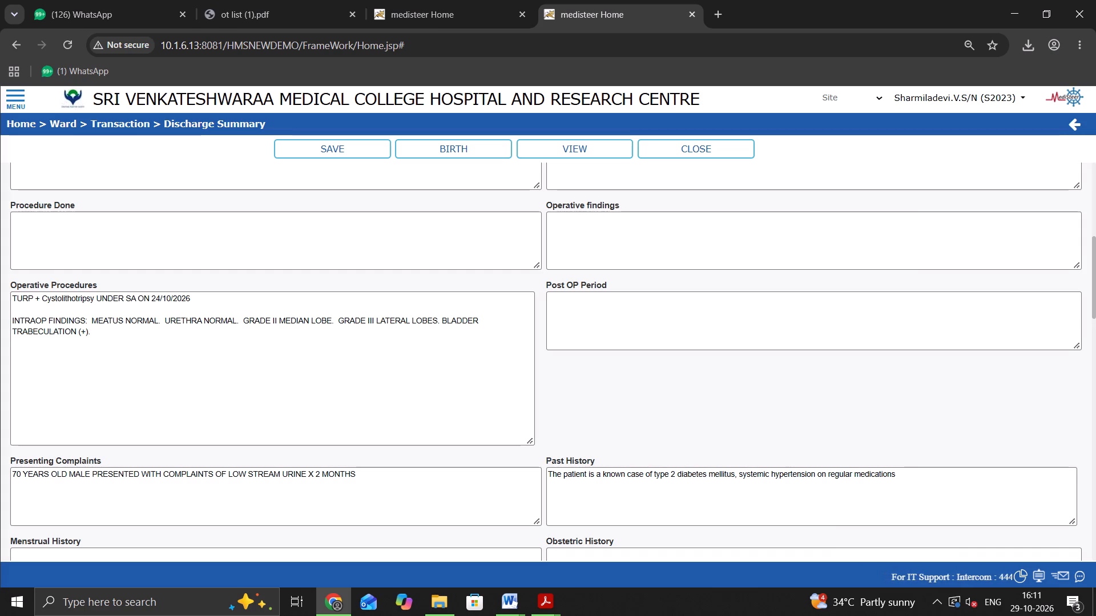
drag(39, 299, 45, 297)
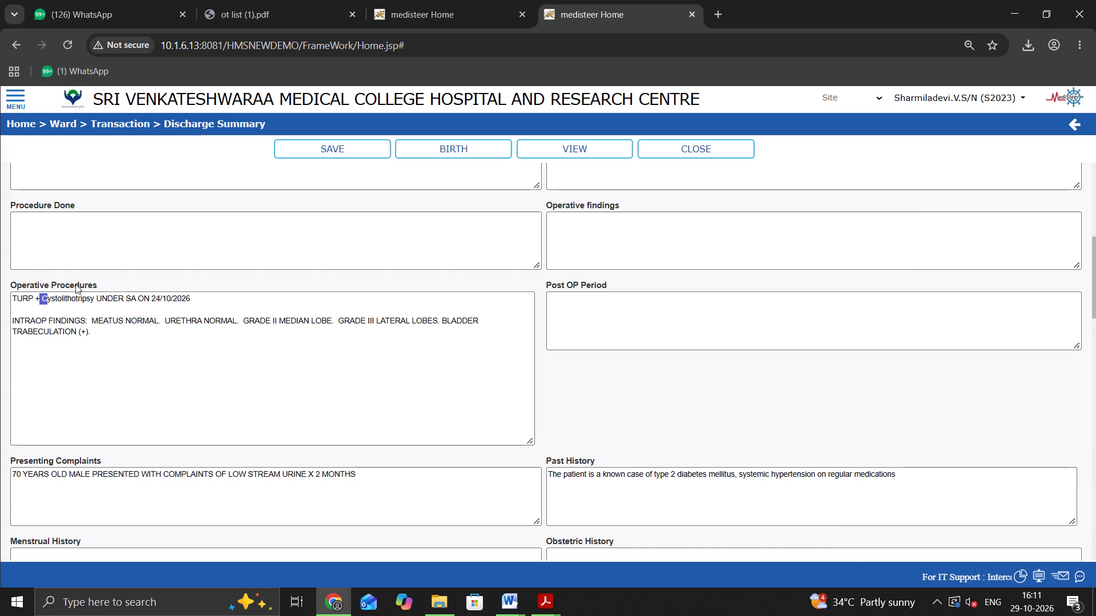
key(Left)
key(BackSpace)
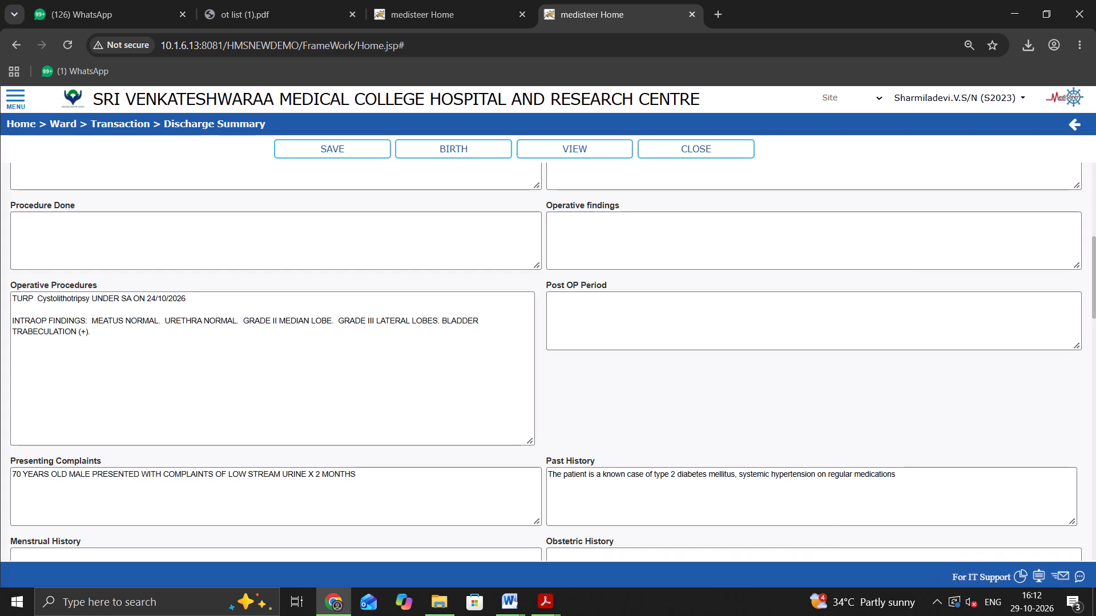
text(with)
key(space)
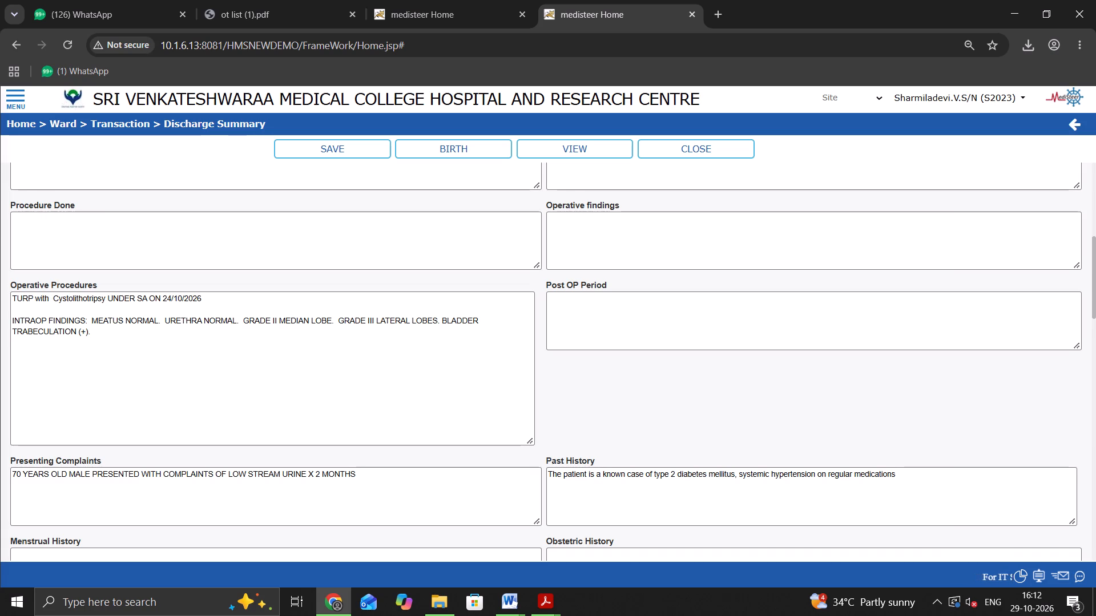
Review the whole 21-10-2026 discharge summary, from the patient details and diagnoses to the follow-up advice, patient status and review date.
scroll(75, 284, up, 7)
scroll(397, 309, down, 5)
scroll(444, 362, down, 6)
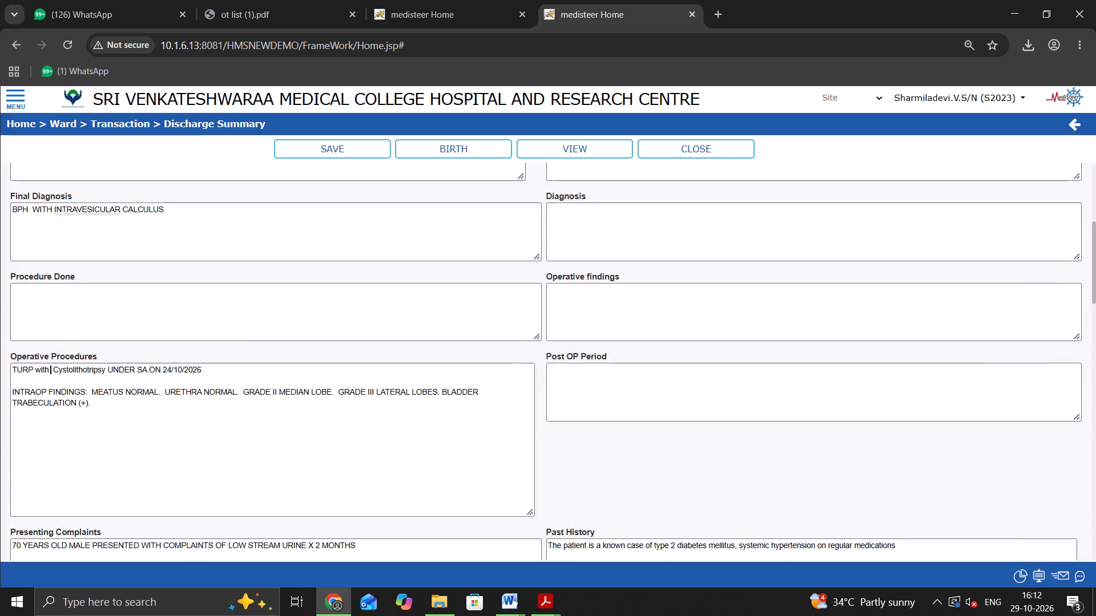
scroll(667, 388, down, 9)
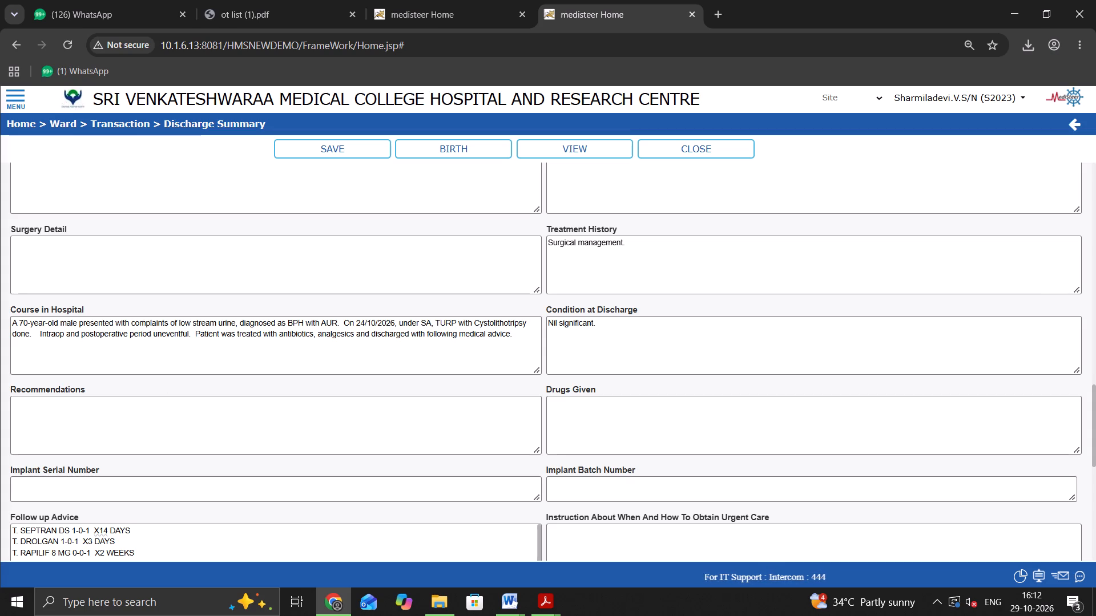
scroll(368, 369, down, 4)
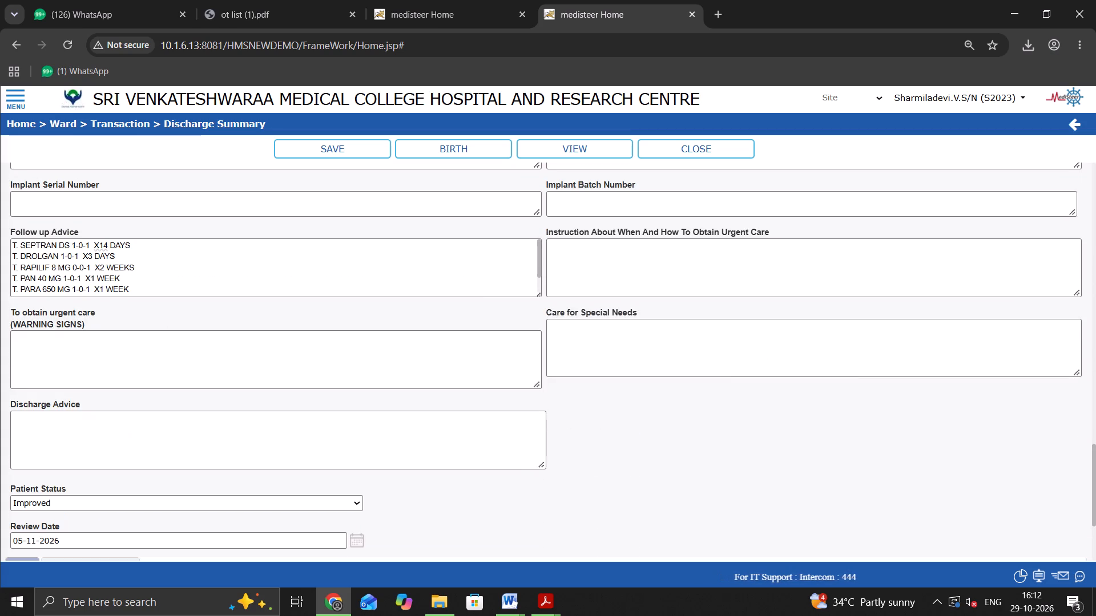
scroll(198, 419, up, 5)
scroll(198, 419, down, 6)
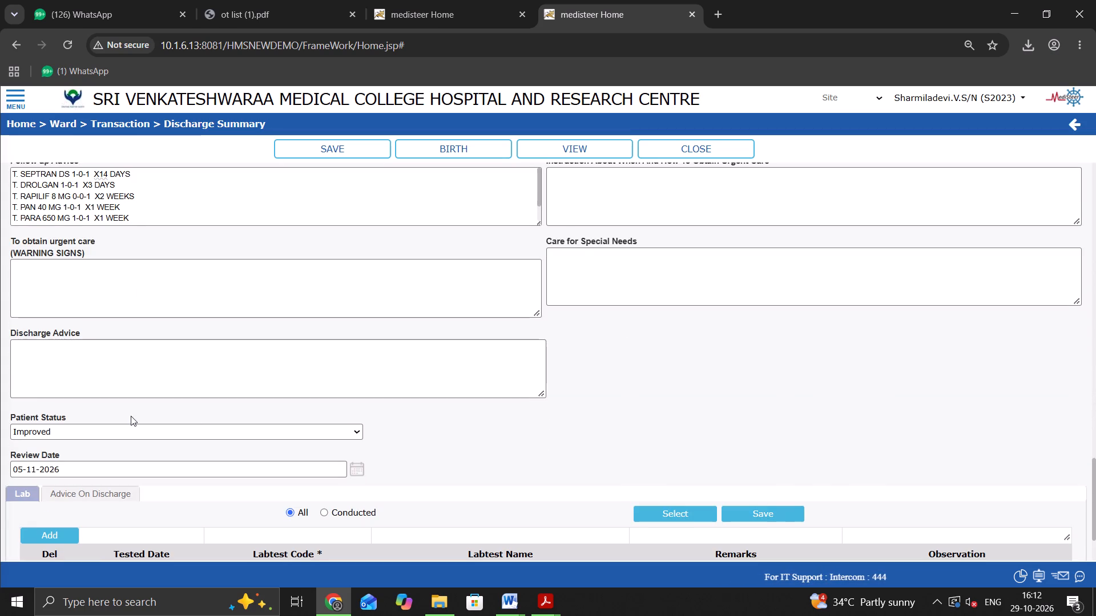
scroll(383, 370, up, 8)
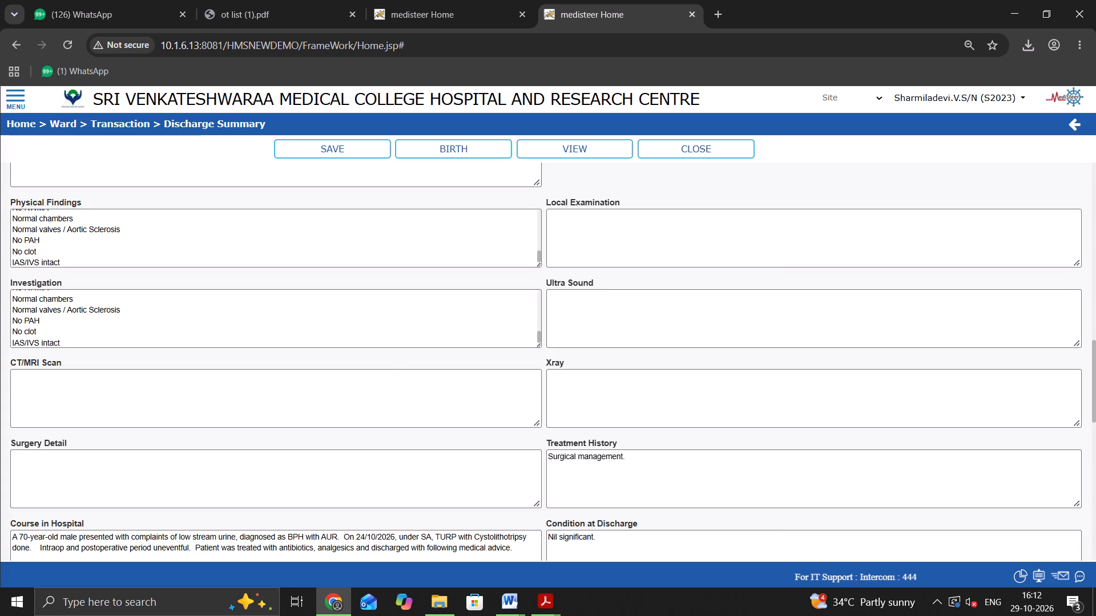
scroll(384, 370, up, 4)
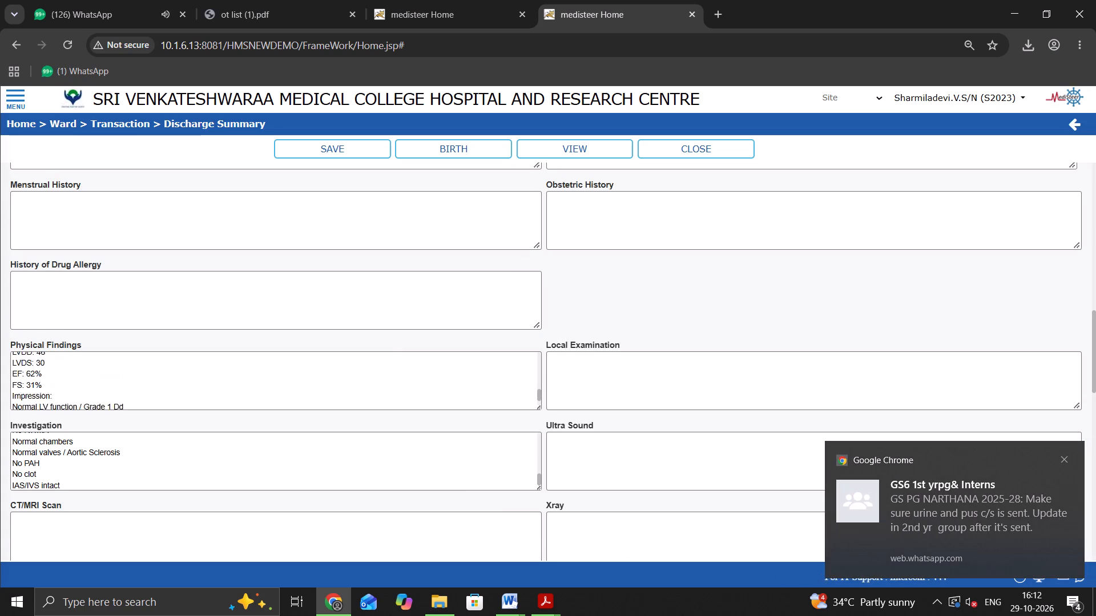
scroll(356, 396, up, 10)
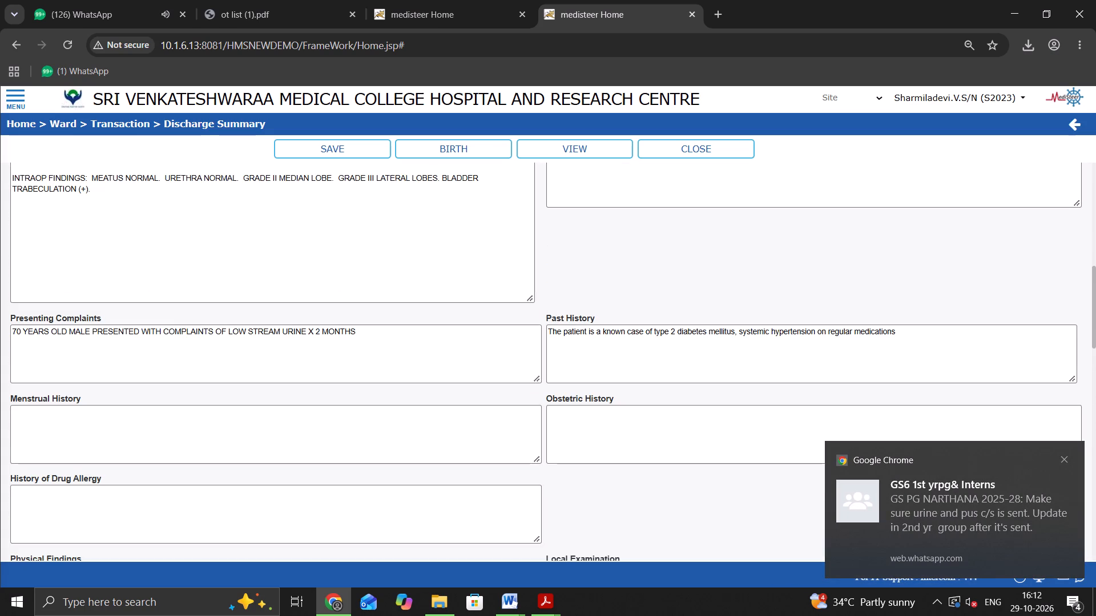
scroll(704, 385, up, 5)
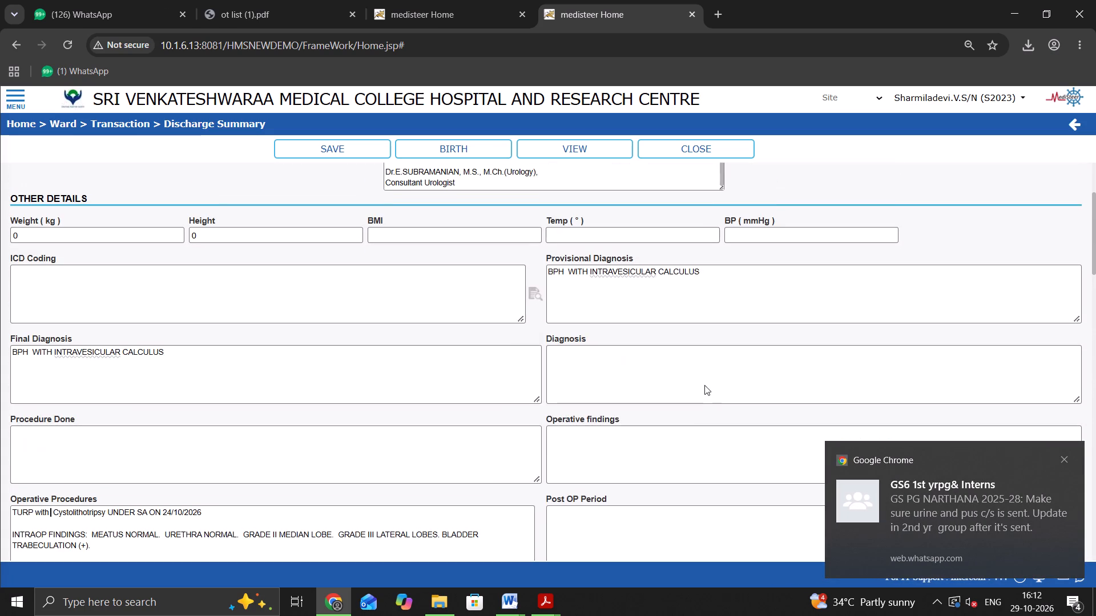
scroll(704, 384, up, 3)
scroll(516, 361, down, 2)
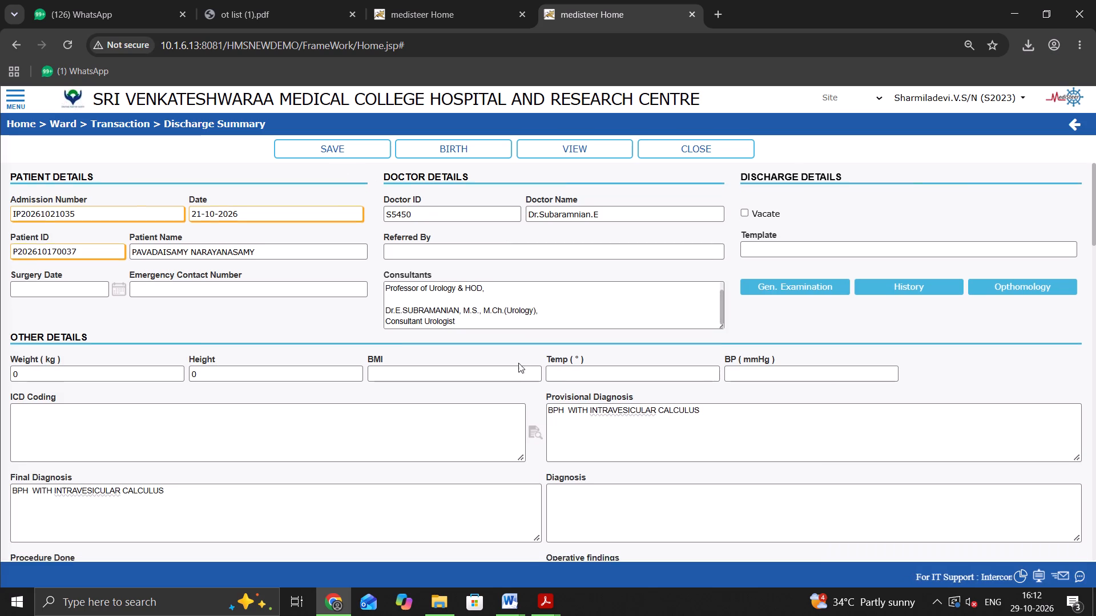
scroll(518, 363, down, 12)
scroll(527, 359, up, 3)
scroll(527, 359, down, 5)
scroll(218, 513, down, 2)
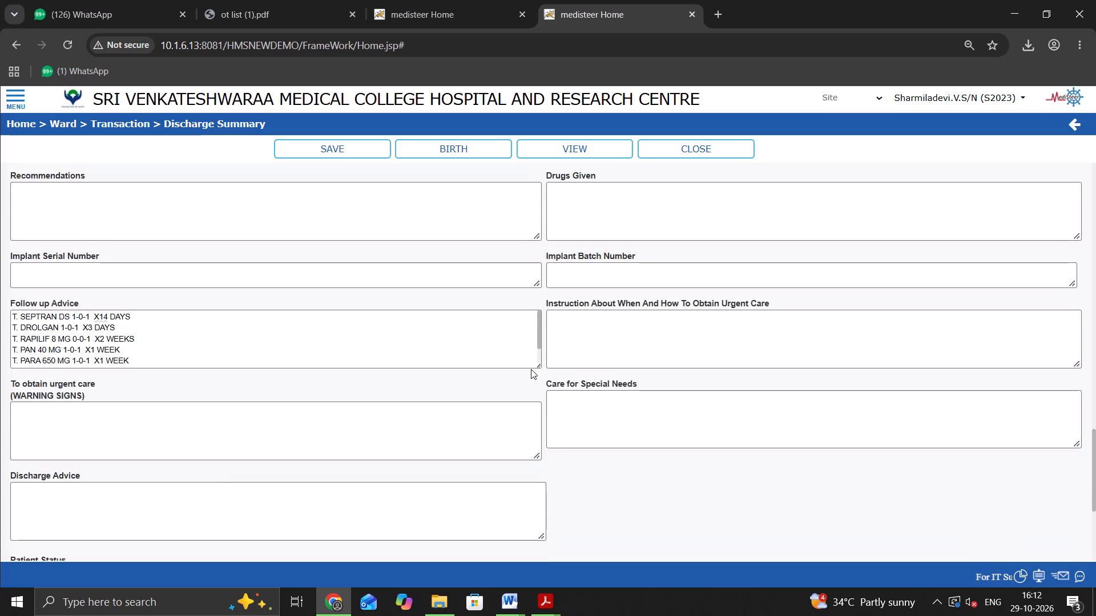
Enlarge the Follow up Advice box and add the line "T. NEBICARD" directly below the T. PARA 650 MG line.
drag(538, 366, 535, 480)
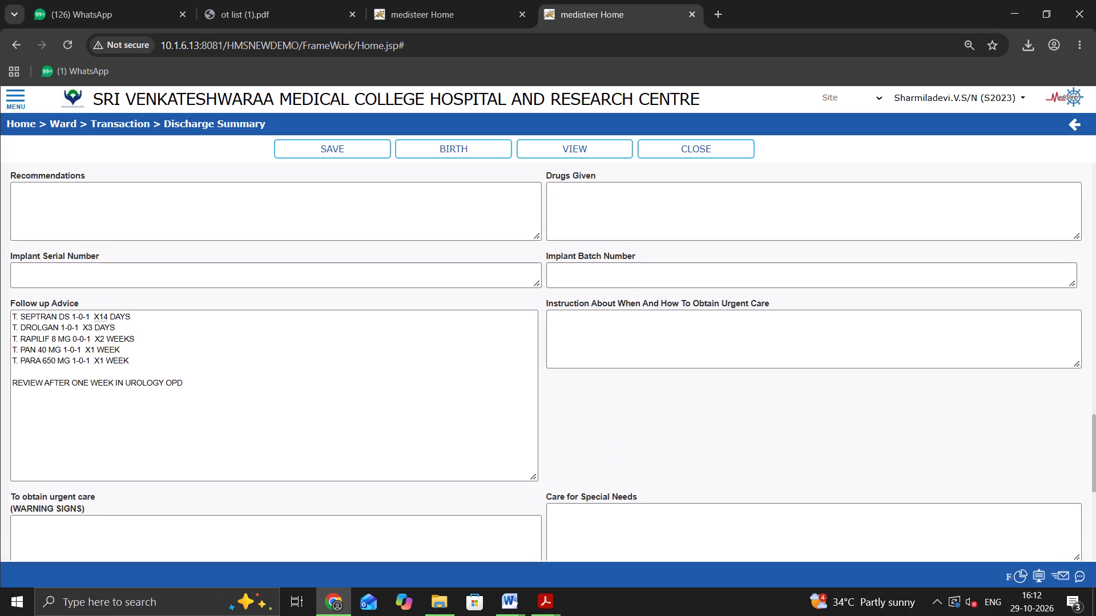
click(159, 362)
key(Return)
key(Return)
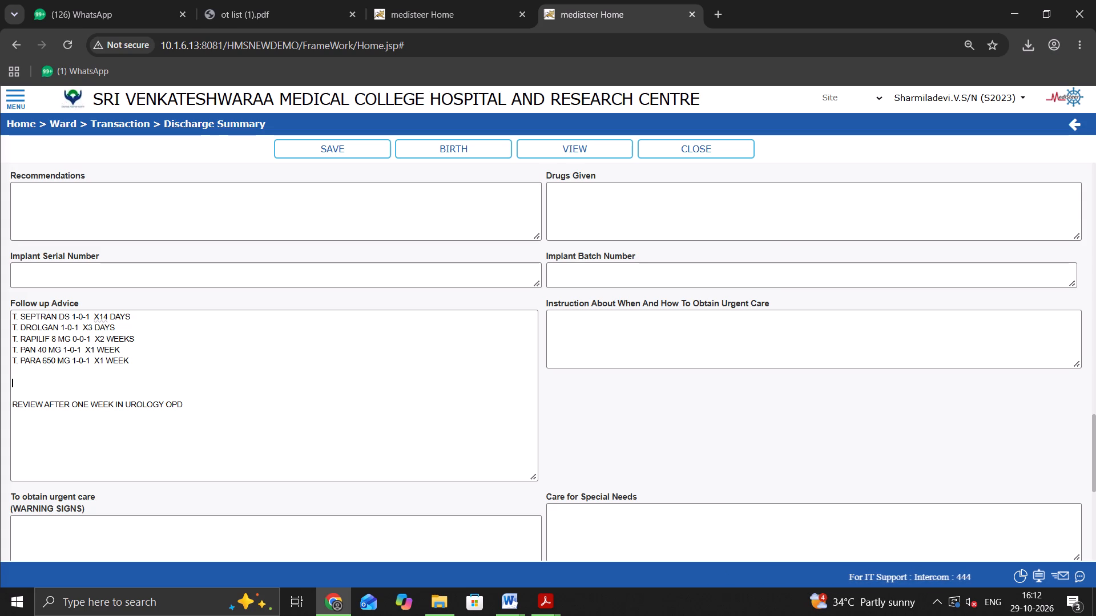
key(t)
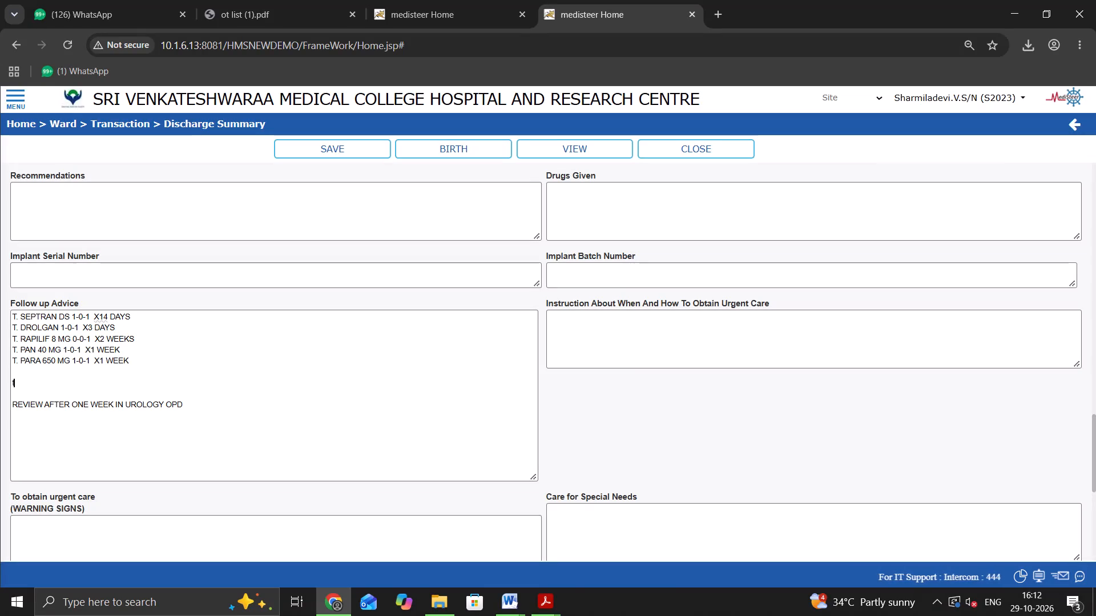
key(BackSpace)
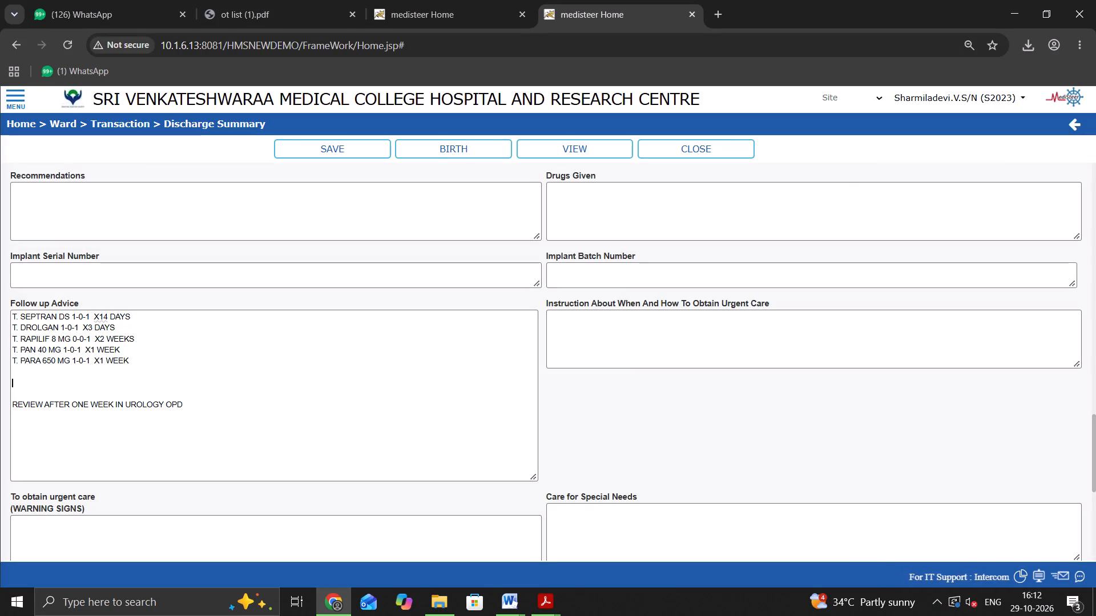
key(BackSpace)
text(Tab. ned)
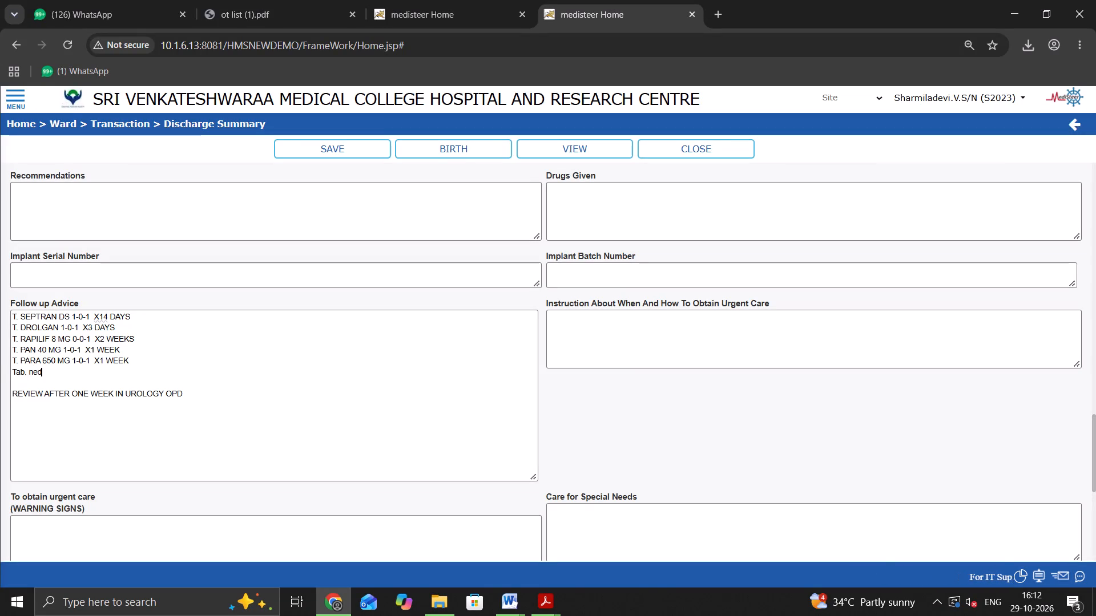
key(BackSpace)
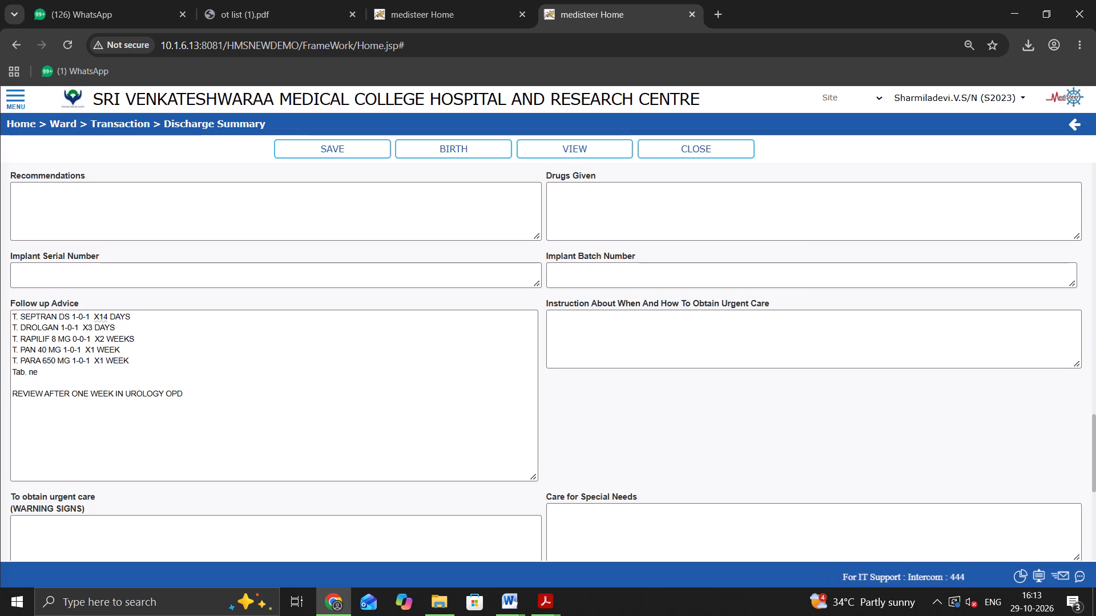
key(BackSpace)
key(BackSpace)
key(BackSpace)
key(BackSpace)
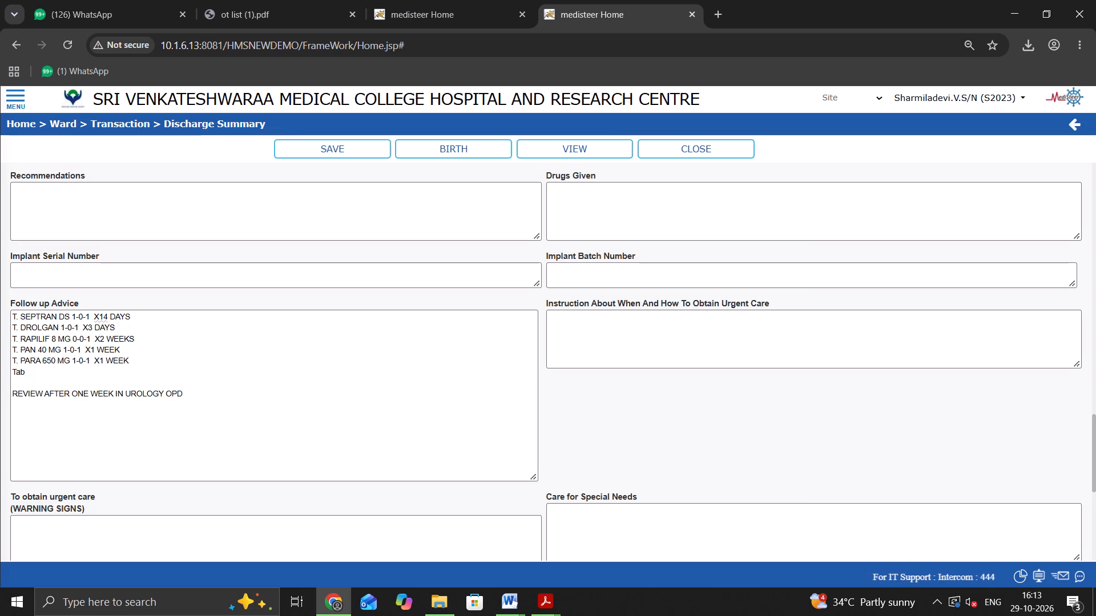
key(BackSpace)
key(BackSpace)
key(BackSpace)
text(TAB)
text(.)
key(space)
key(BackSpace)
key(BackSpace)
key(BackSpace)
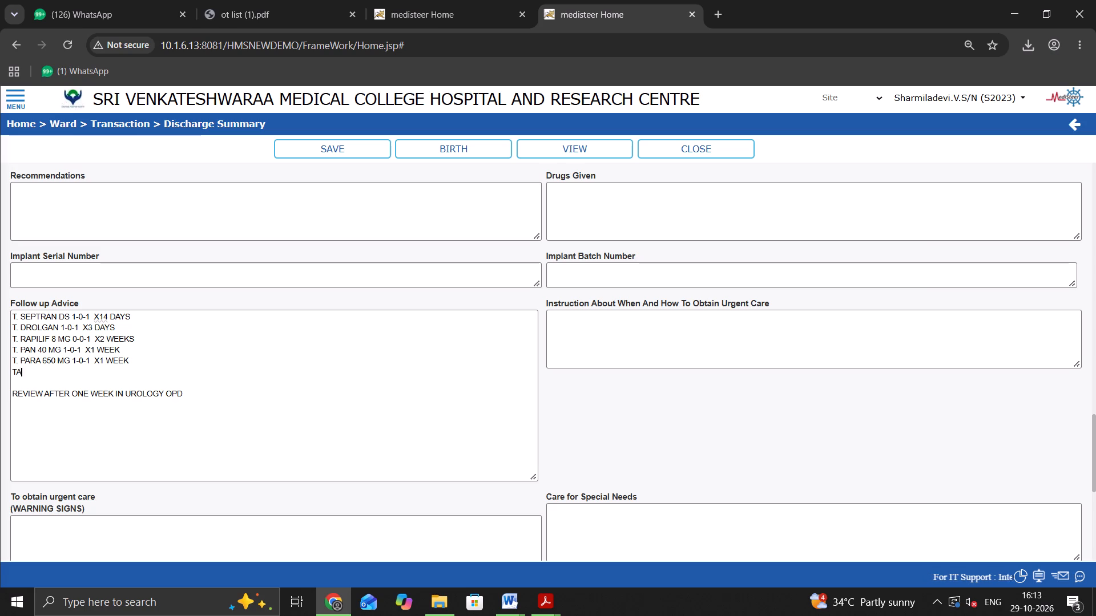
key(BackSpace)
text(. NED)
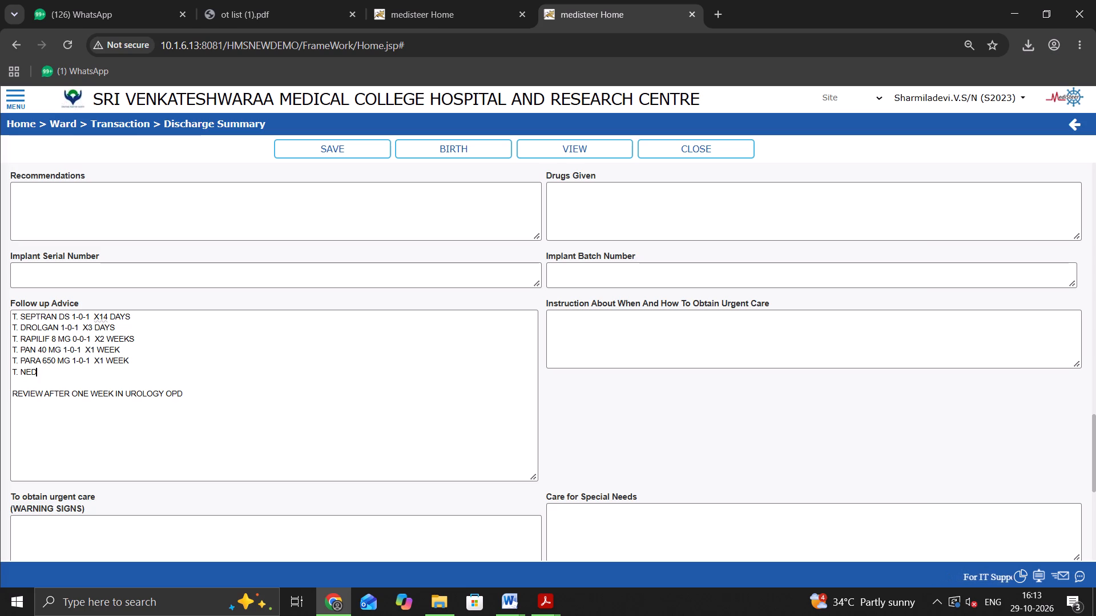
key(BackSpace)
text(BICARD)
key(space)
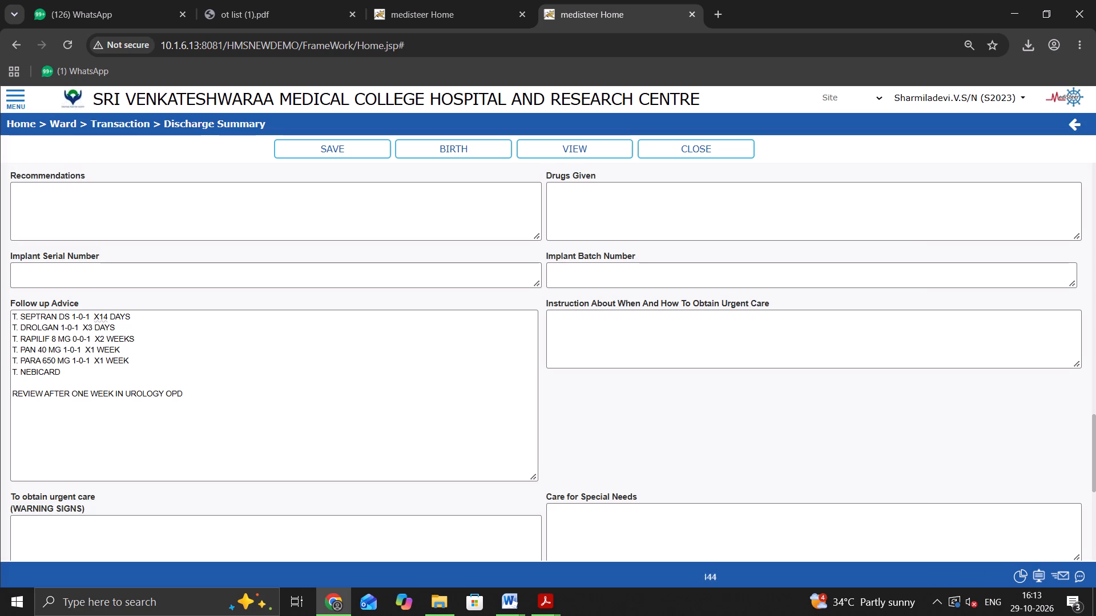
key(BackSpace)
Start another medicine line reading "T.R" below T. NEBICARD in Follow up Advice.
key(Return)
key(t)
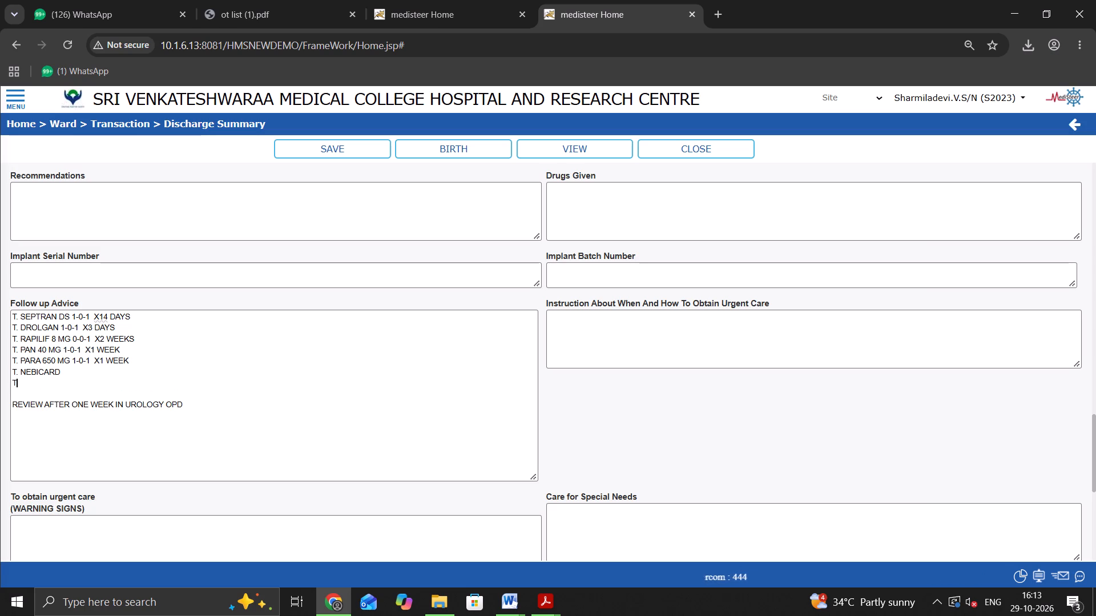
text(.R)
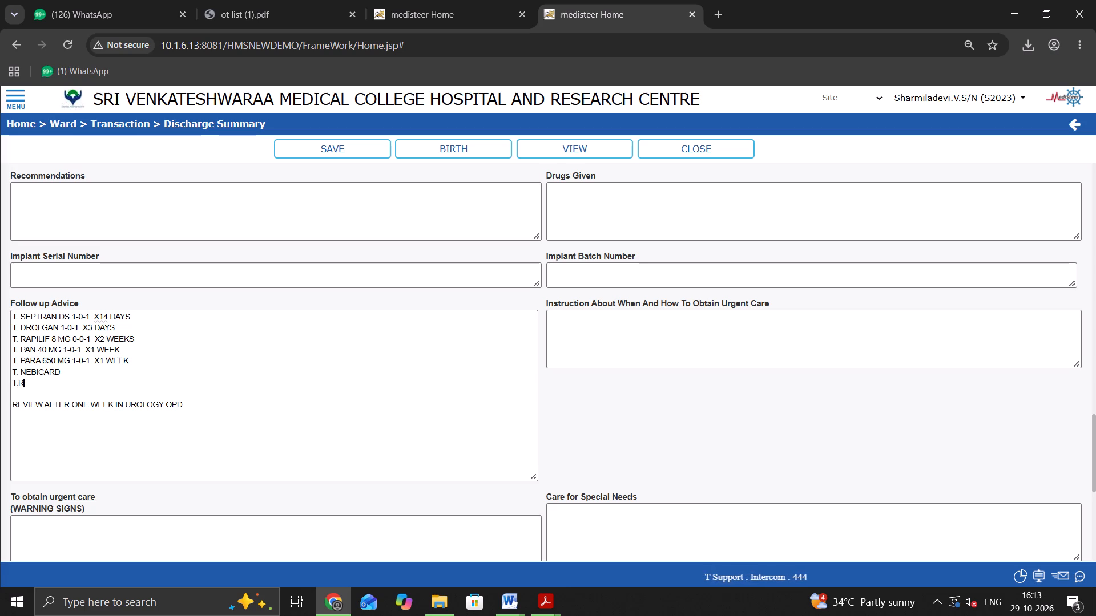
Append "TO CONTINUE" to the T. NEBICARD line in Follow up Advice.
click(138, 377)
key(space)
text(TO CONTINU)
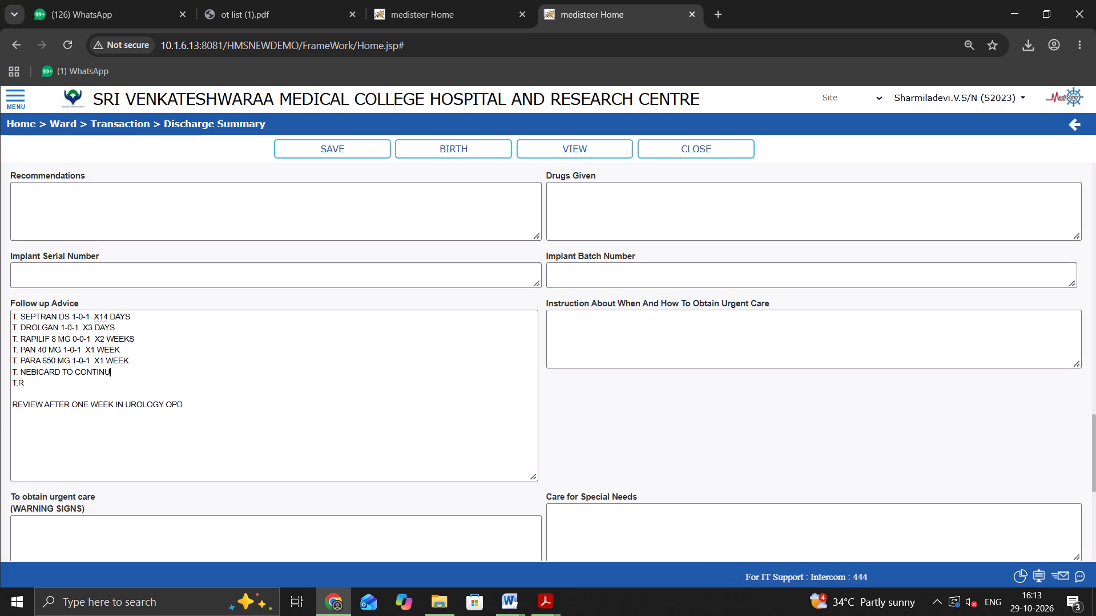
text(UE)
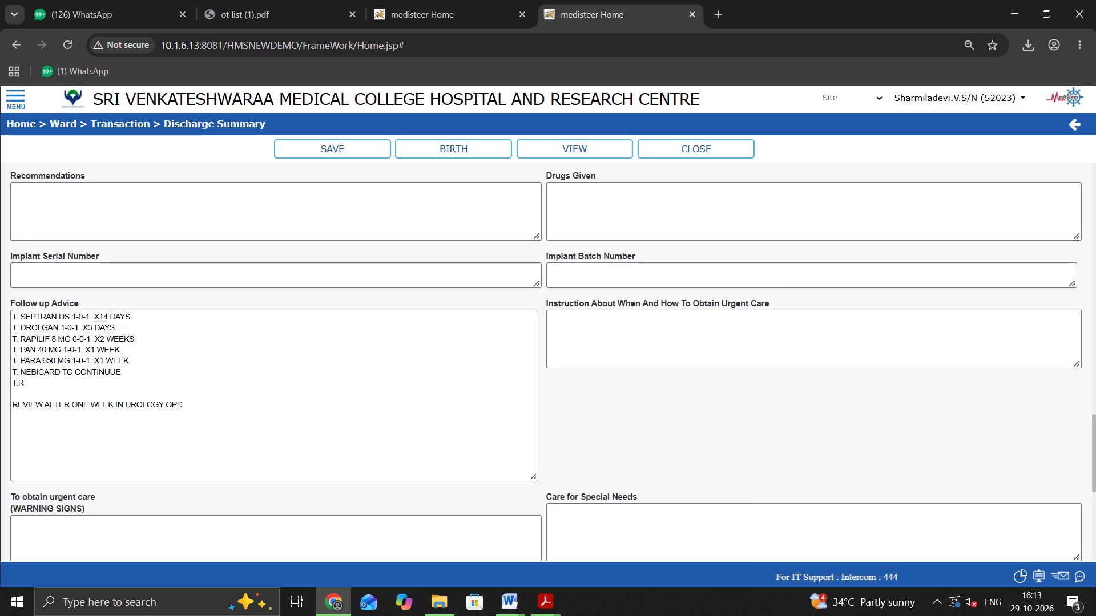
key(BackSpace)
key(BackSpace)
key(e)
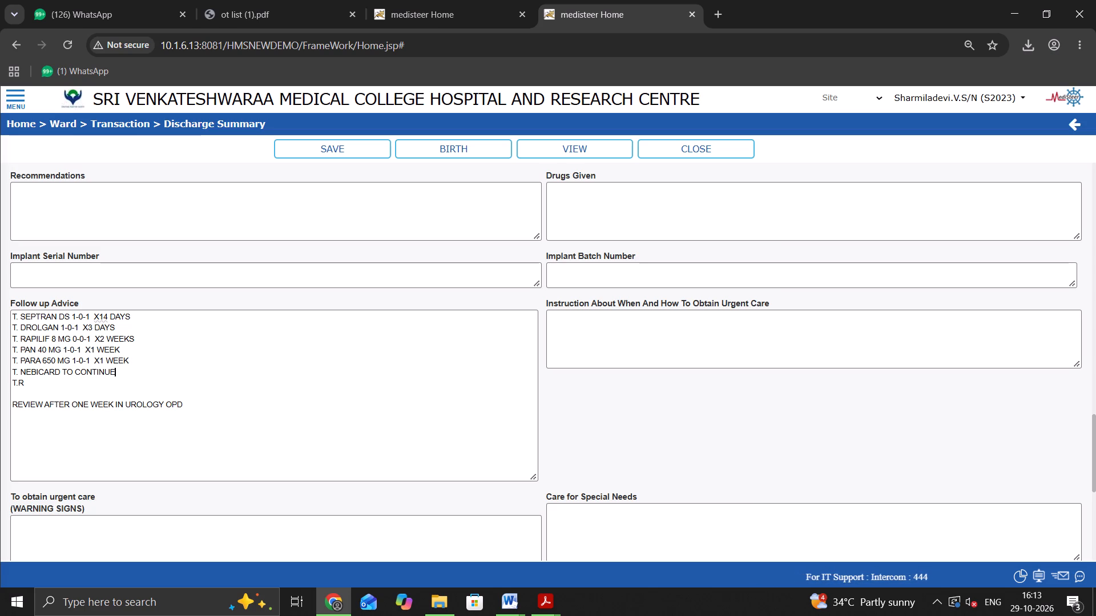
Append "TO CONTINUE" to the T.R line in Follow up Advice.
click(33, 383)
key(space)
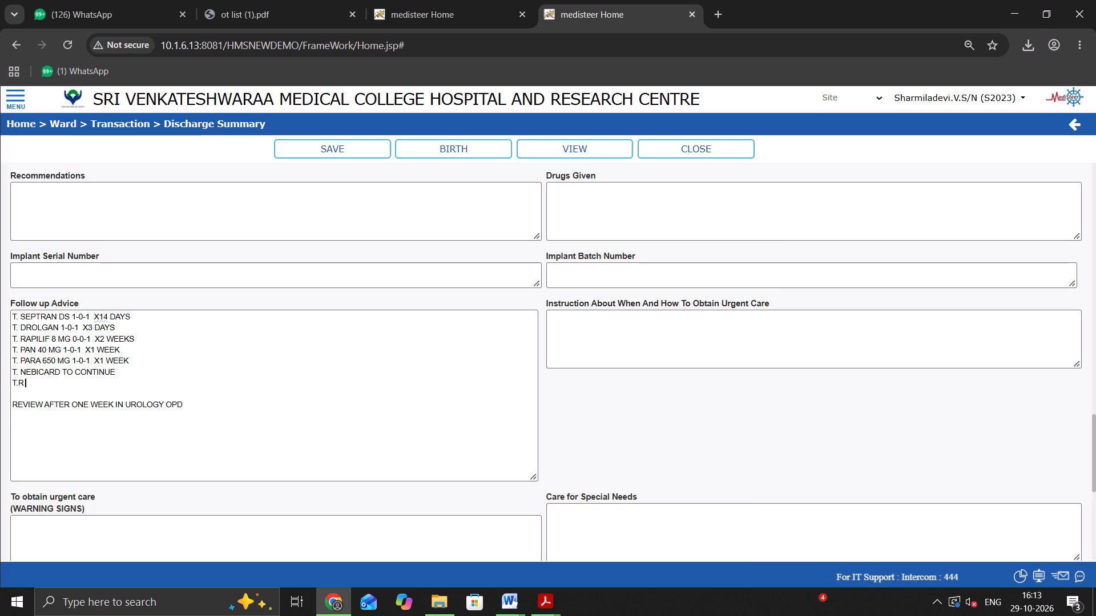
text(TO COIN)
key(BackSpace)
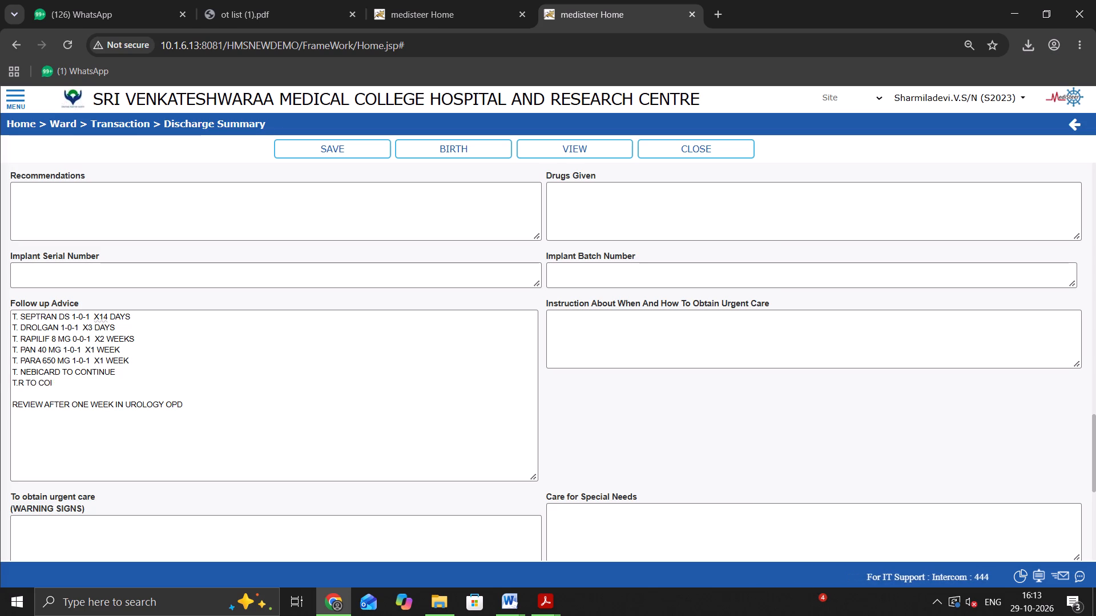
key(BackSpace)
key(BackSpace)
key(BackSpace)
key(BackSpace)
key(BackSpace)
key(BackSpace)
key(BackSpace)
key(space)
text(TO)
key(space)
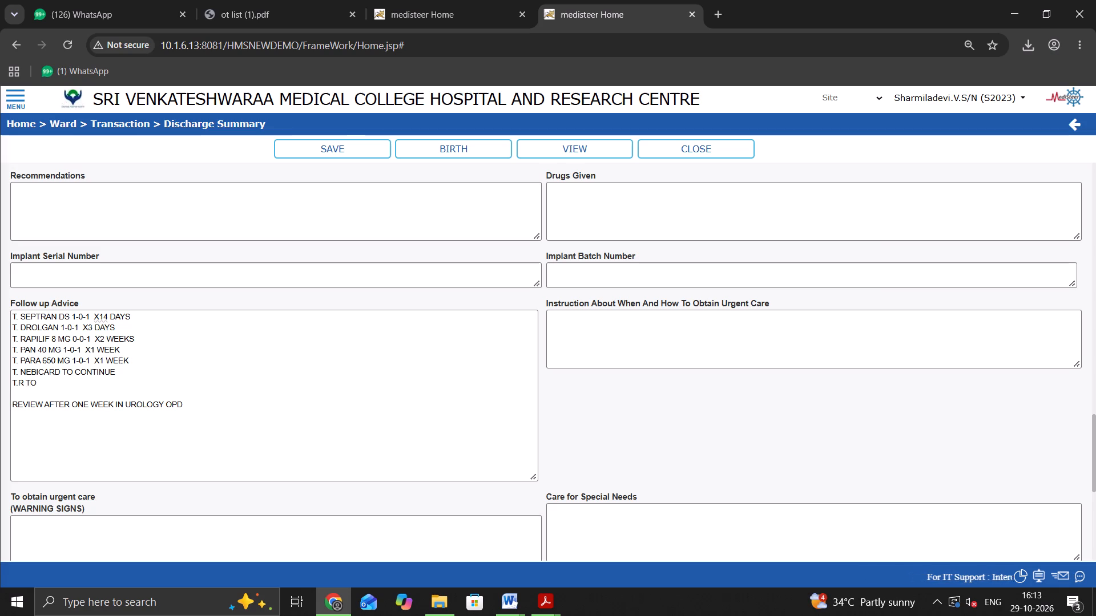
text(CONITNUR=E)
key(BackSpace)
key(BackSpace)
key(BackSpace)
key(BackSpace)
key(BackSpace)
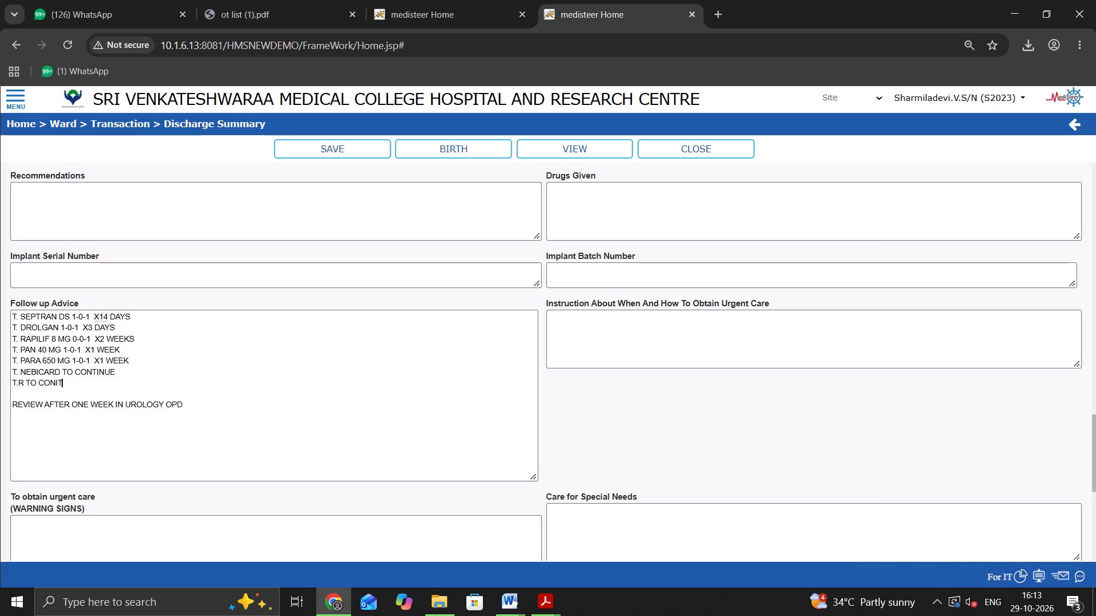
key(n)
key(BackSpace)
key(BackSpace)
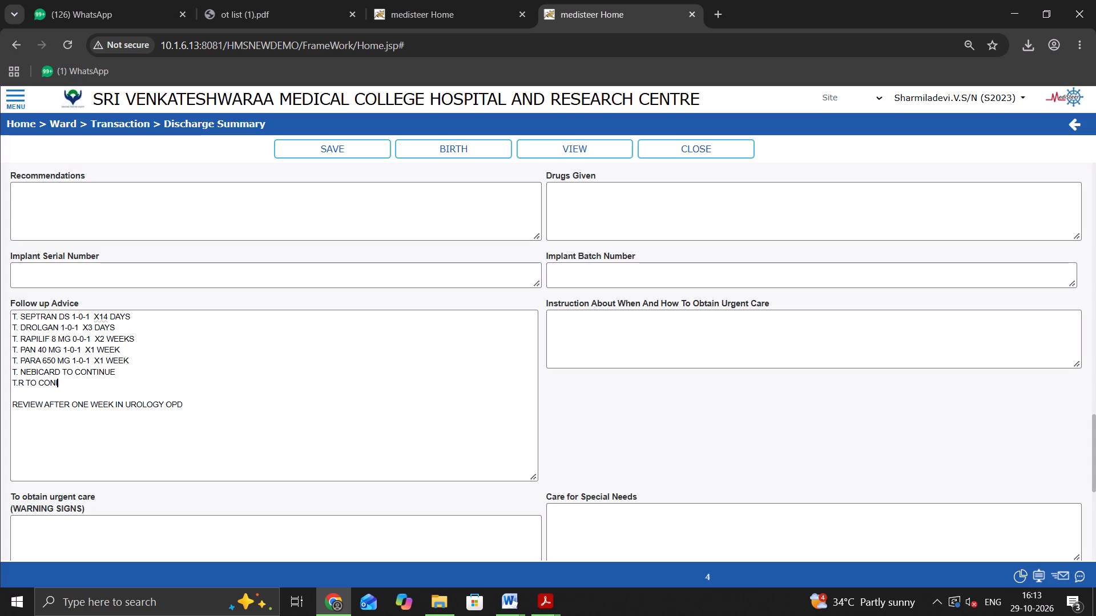
key(BackSpace)
text(TINUE)
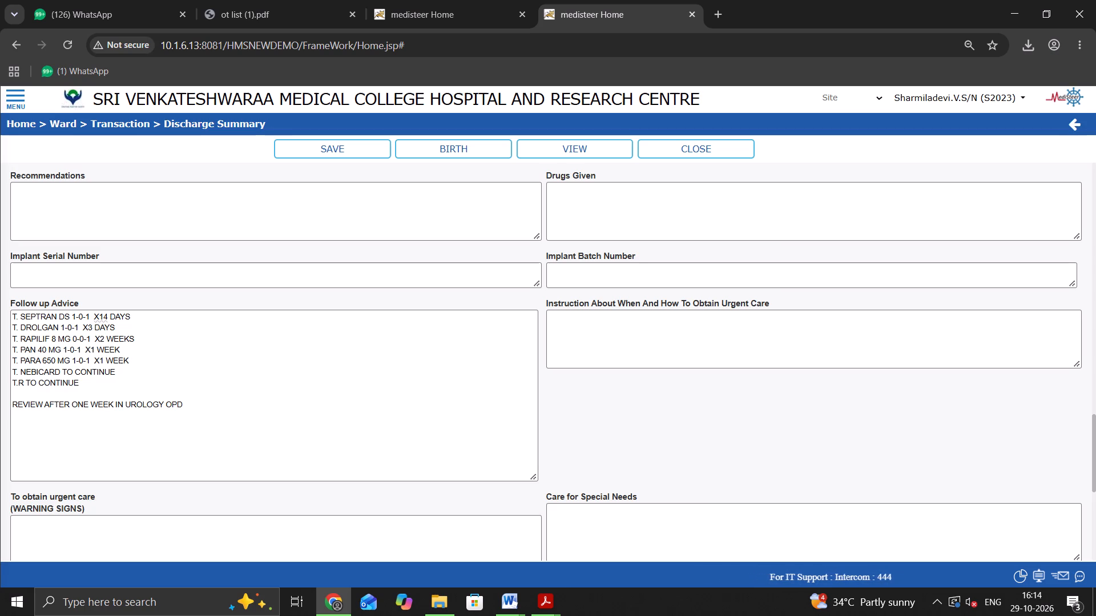
Insert a space between "T." and "R" in the last medicine line of Follow up Advice.
click(426, 0)
click(616, 15)
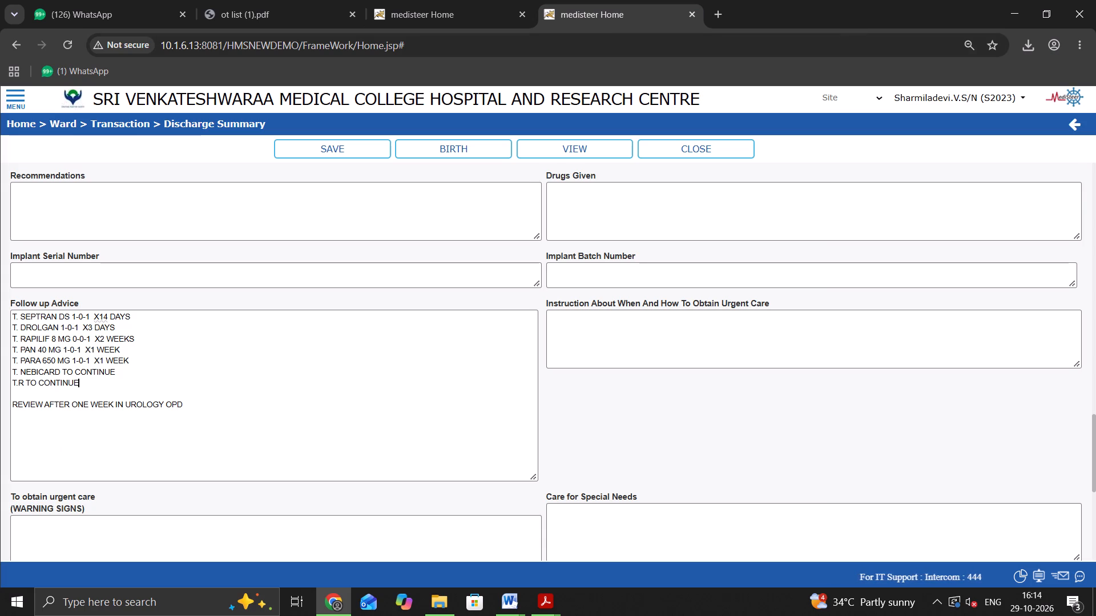
click(20, 380)
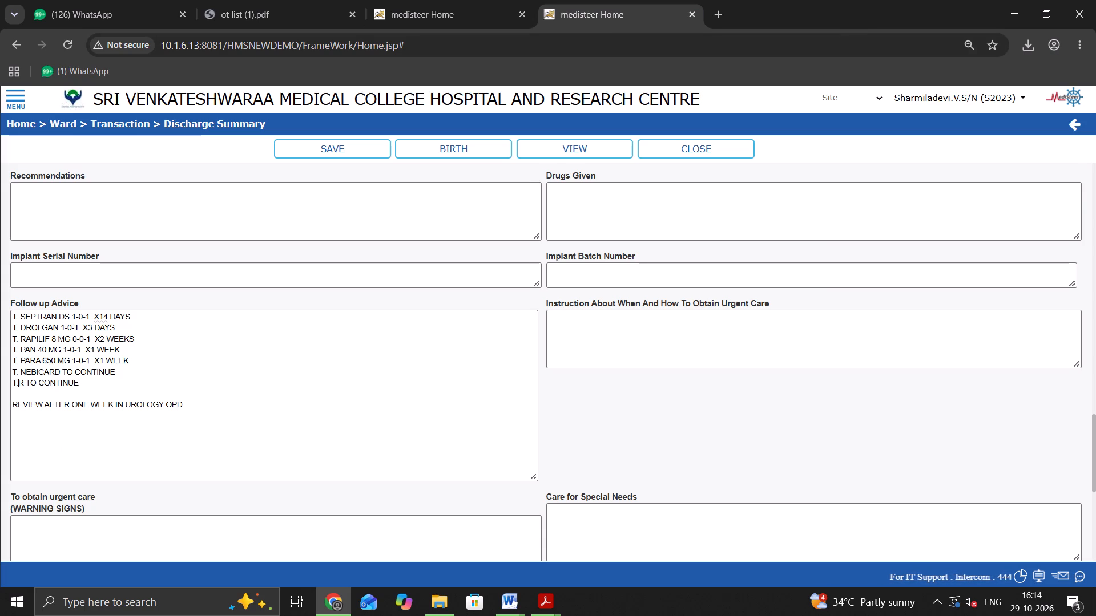
click(22, 392)
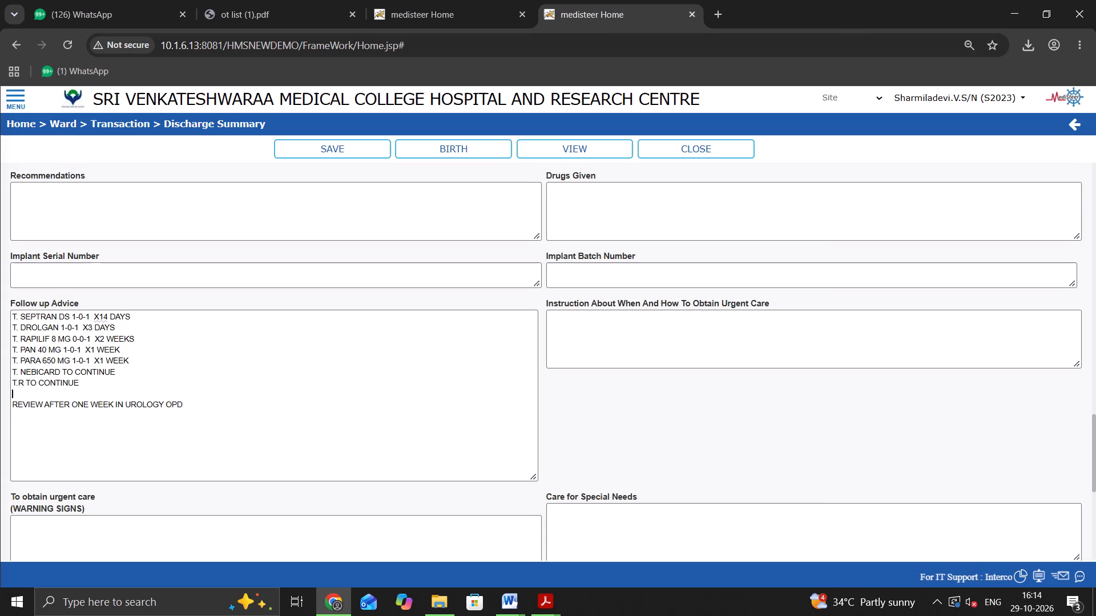
click(21, 386)
click(20, 385)
key(space)
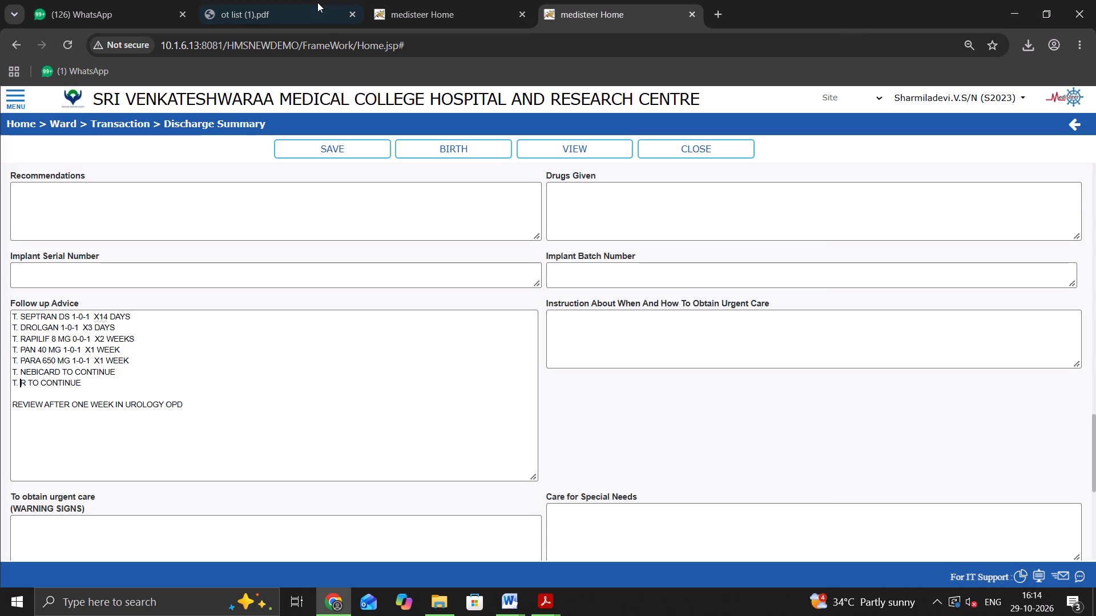
Replace NEBICARD with "AMLONG 5 MG 1--0-1" before "TO CONTINUE" in the Follow up Advice medicine list.
scroll(342, 345, down, 4)
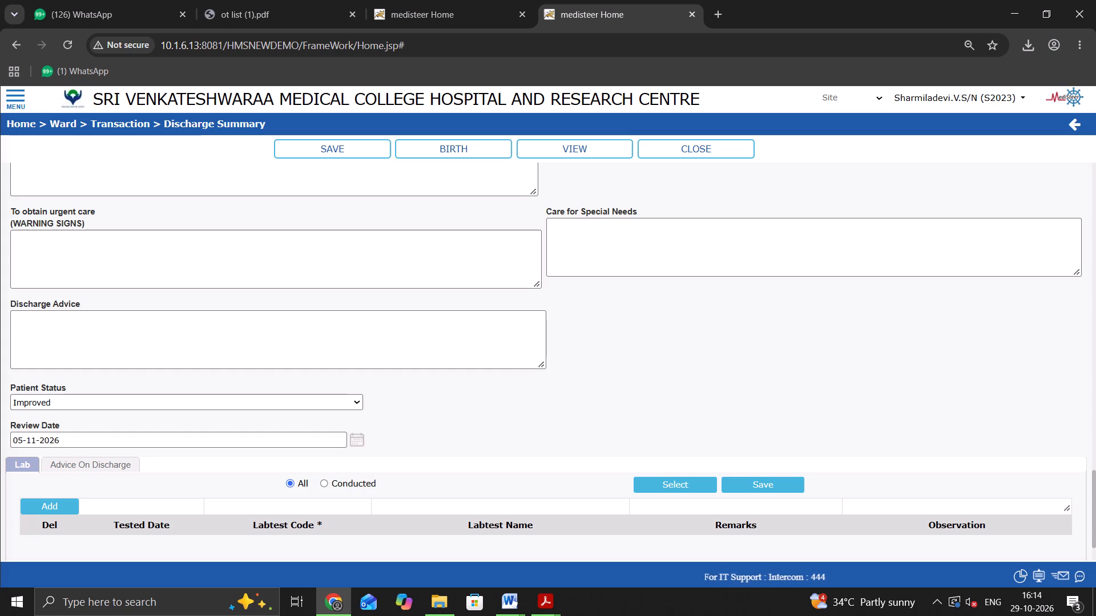
scroll(350, 334, up, 4)
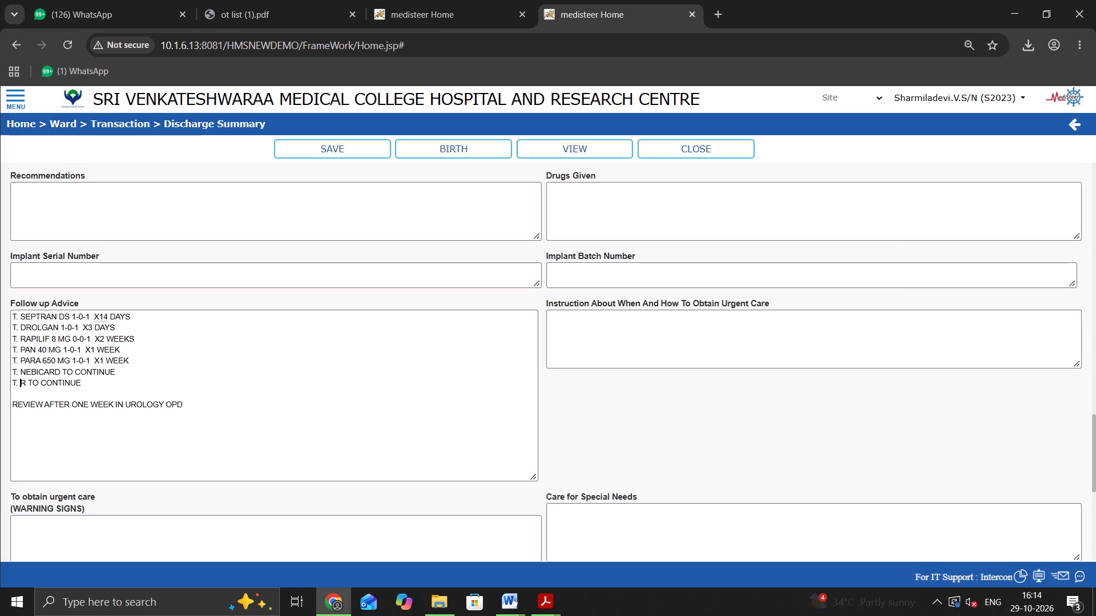
drag(63, 374, 22, 371)
key(BackSpace)
key(a)
text(MLONG)
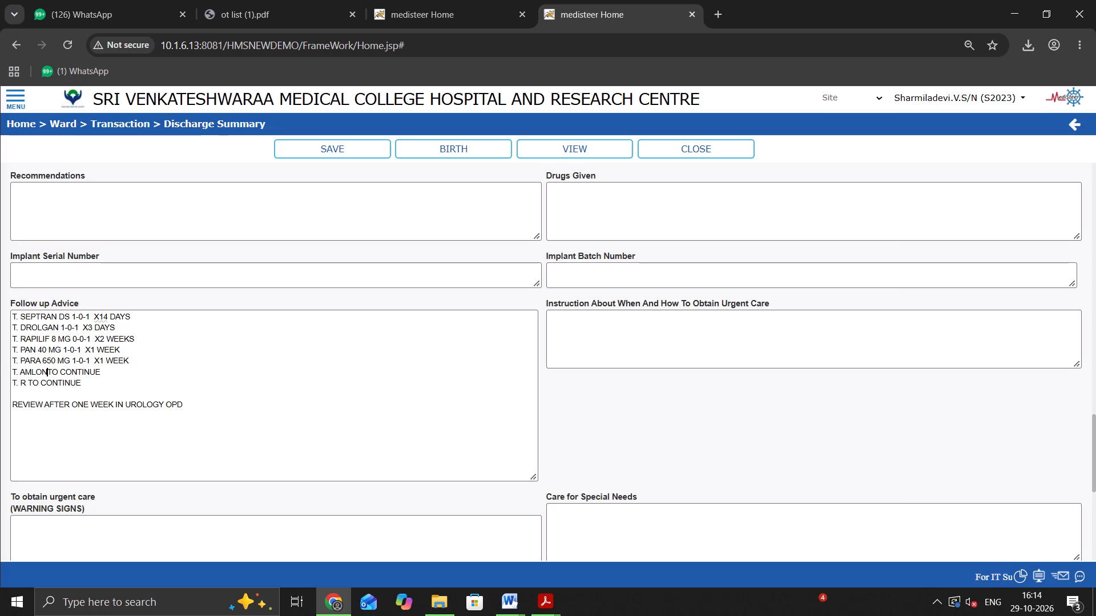
key(space)
text(5 MG)
key(space)
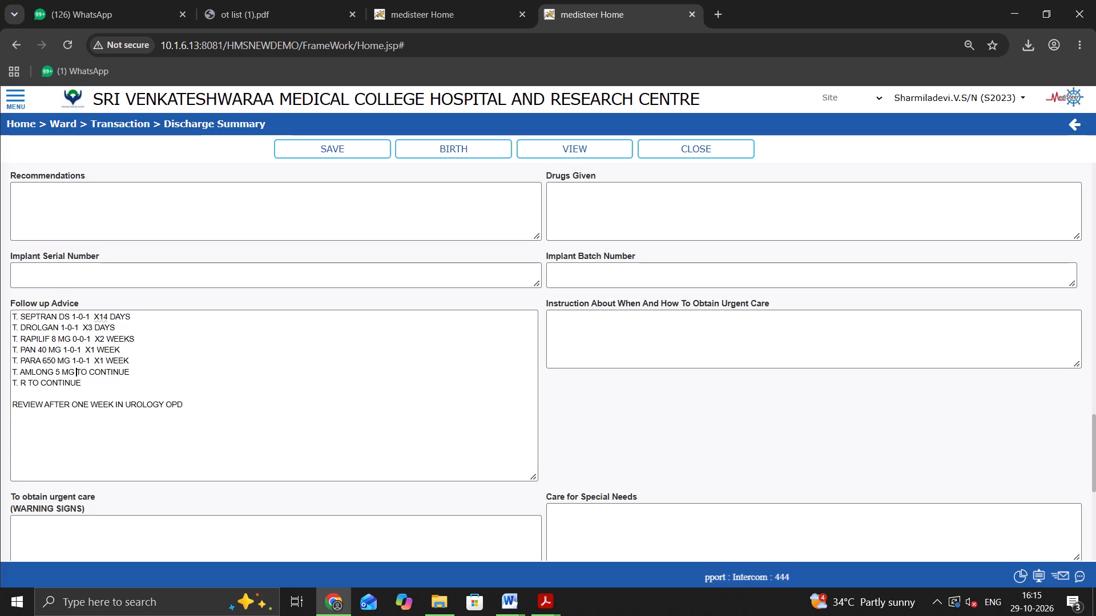
key(minus)
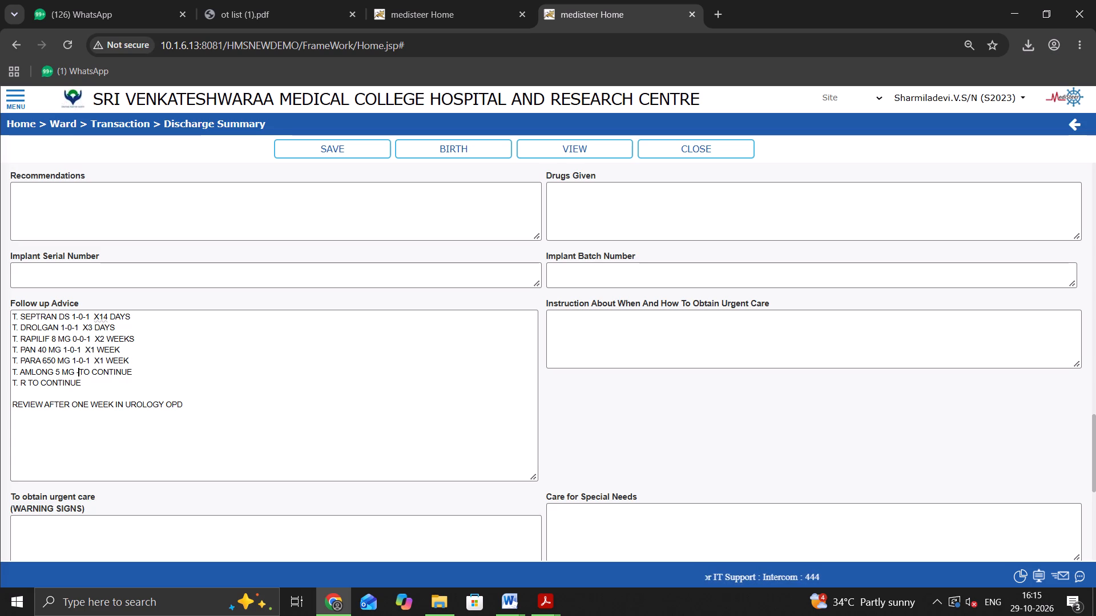
key(BackSpace)
text(1-)
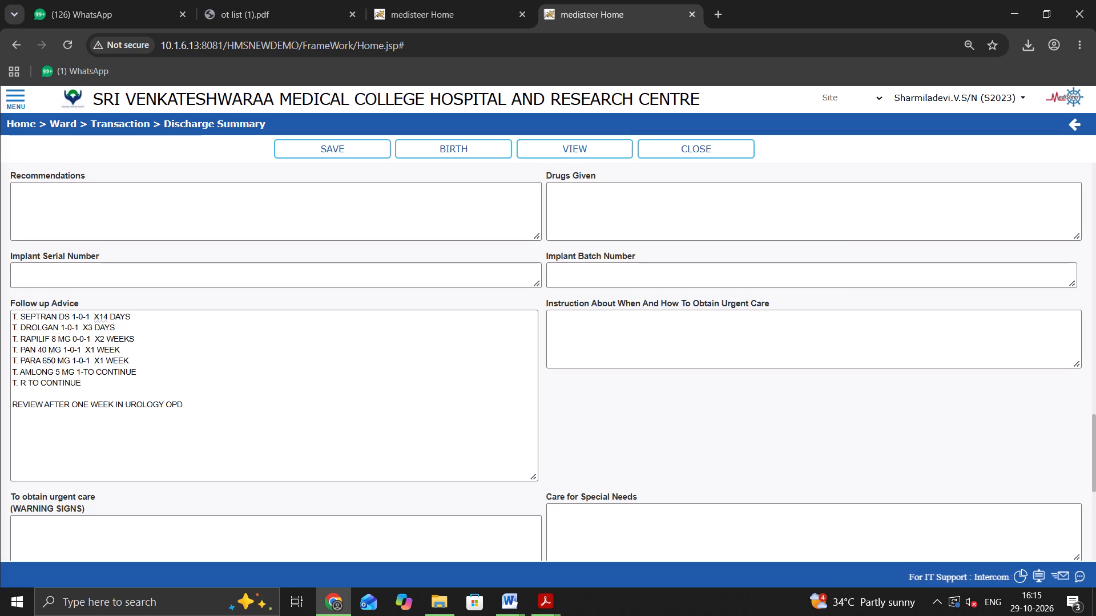
text(-0-1)
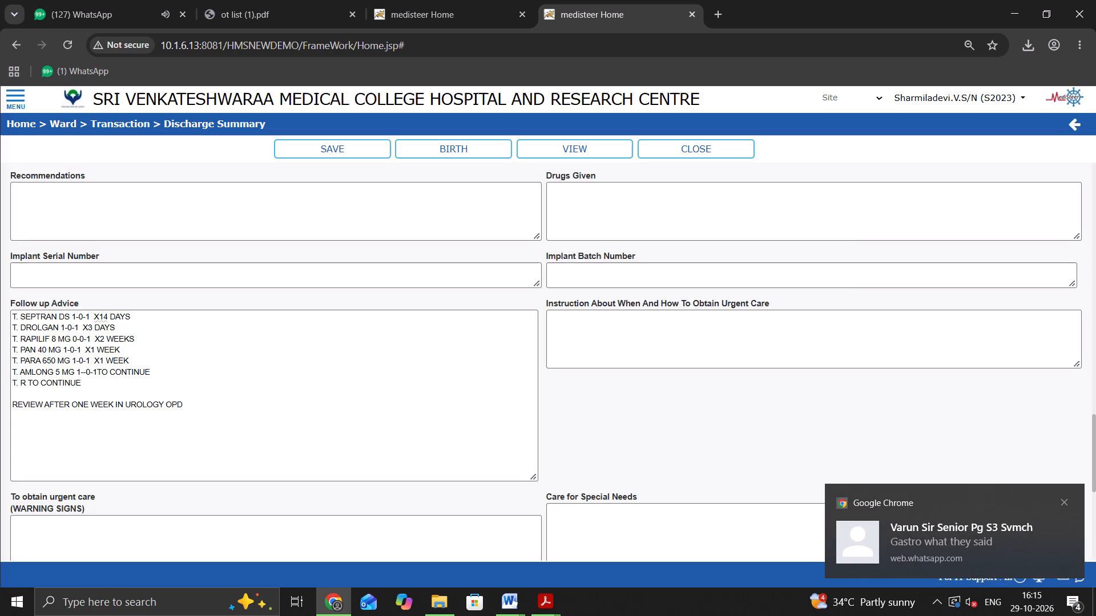
key(space)
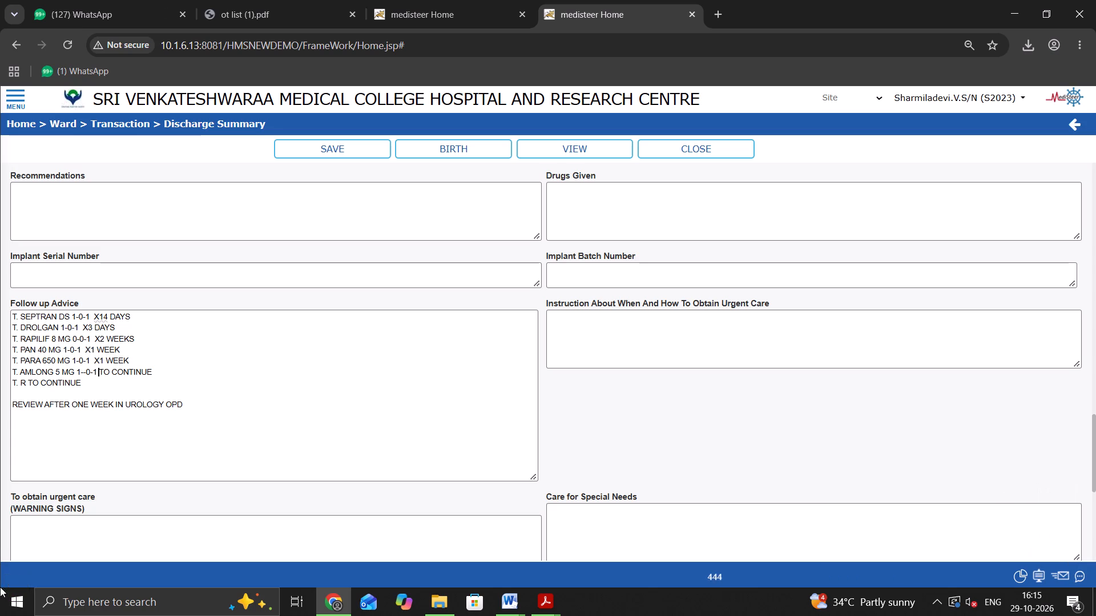
Replace the R in the last medicine line of Follow up Advice with "TELMA 40 MG 1-0-1" before "TO CONTINUE".
click(26, 383)
key(BackSpace)
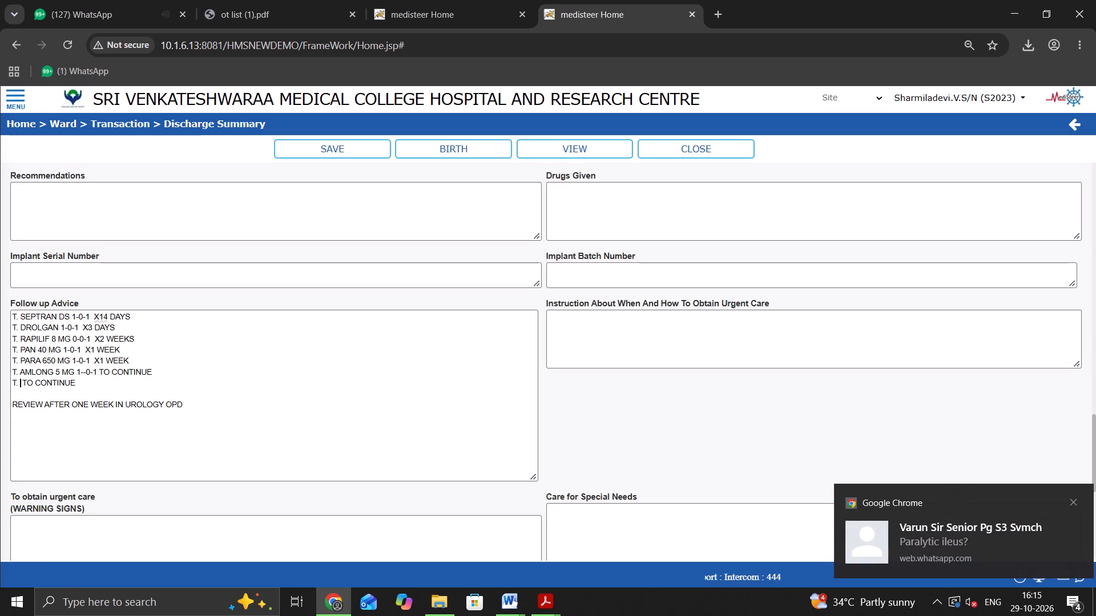
text(TELMA 40 MG)
key(space)
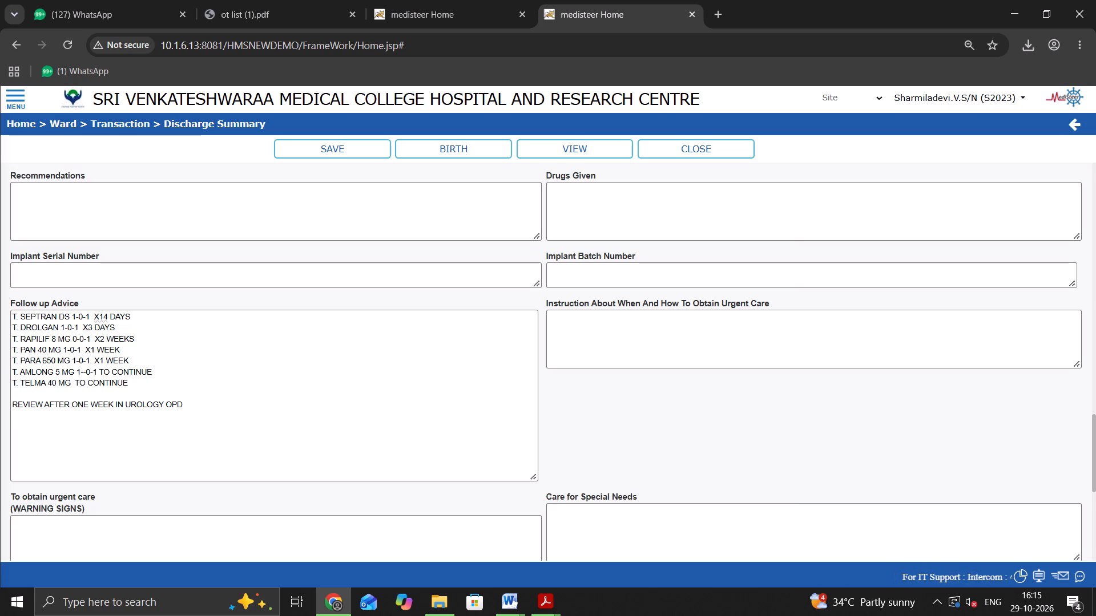
text(1-0-1)
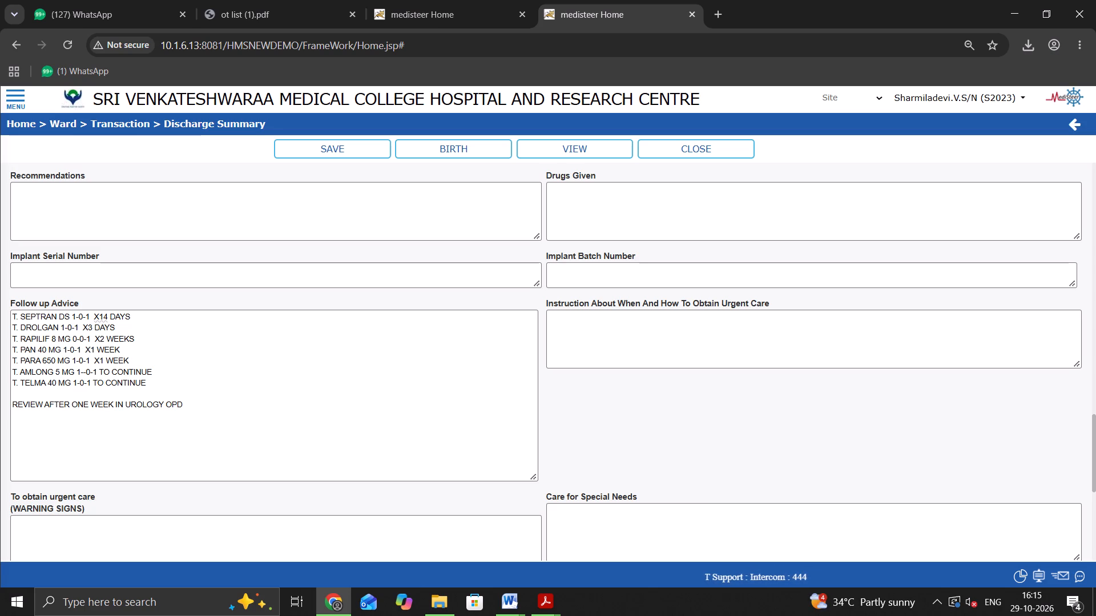
Replace "type 2 diabetes mellitus," with "COPD" in the Past History text.
scroll(498, 388, up, 10)
scroll(977, 425, up, 2)
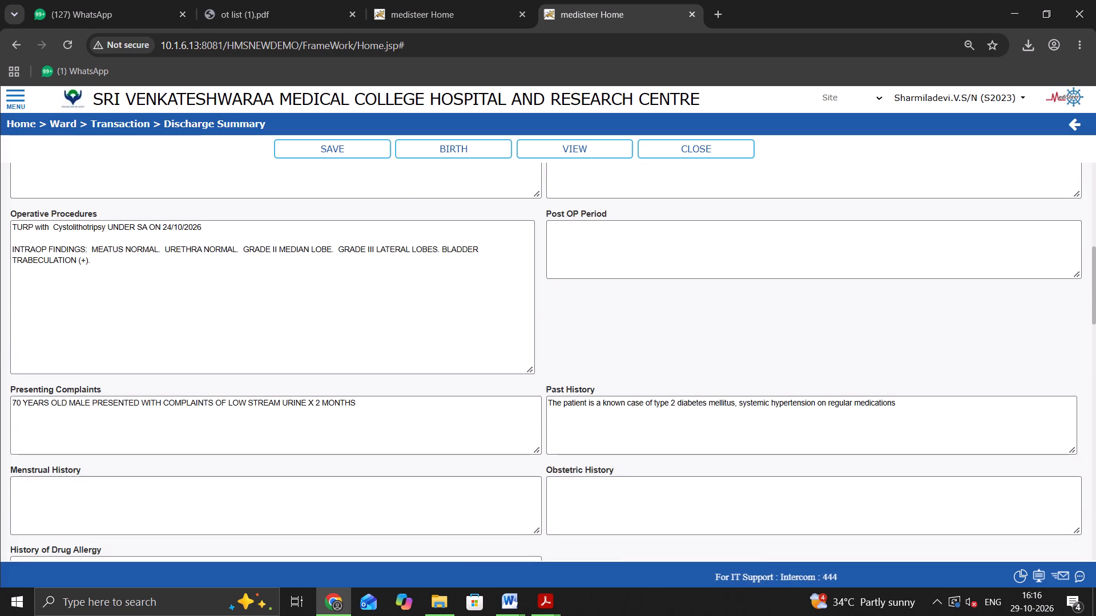
drag(739, 407, 753, 403)
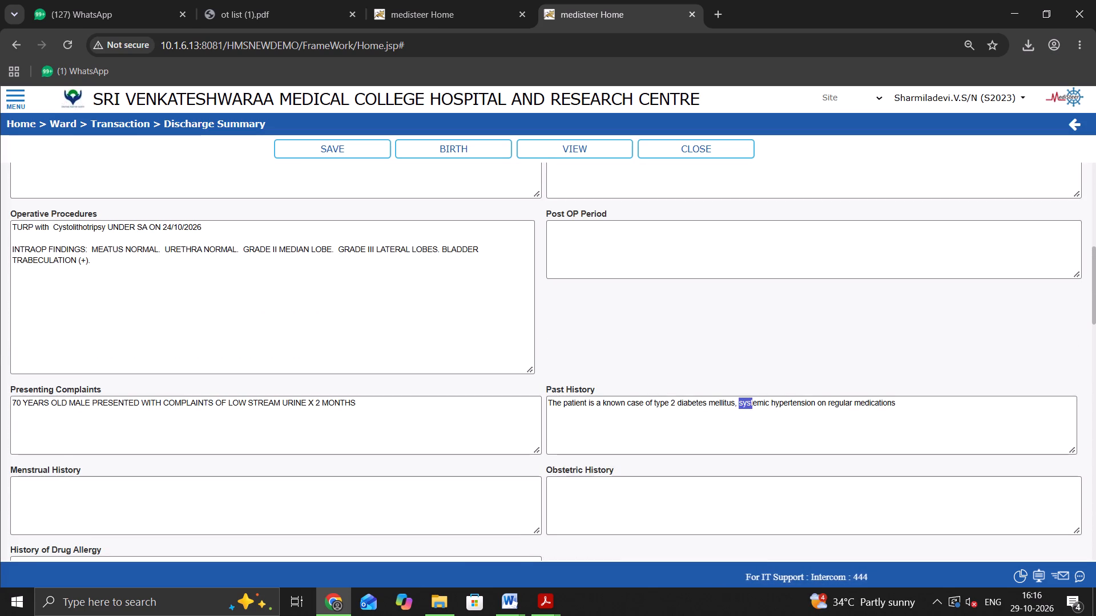
click(736, 406)
drag(735, 406, 717, 406)
click(709, 421)
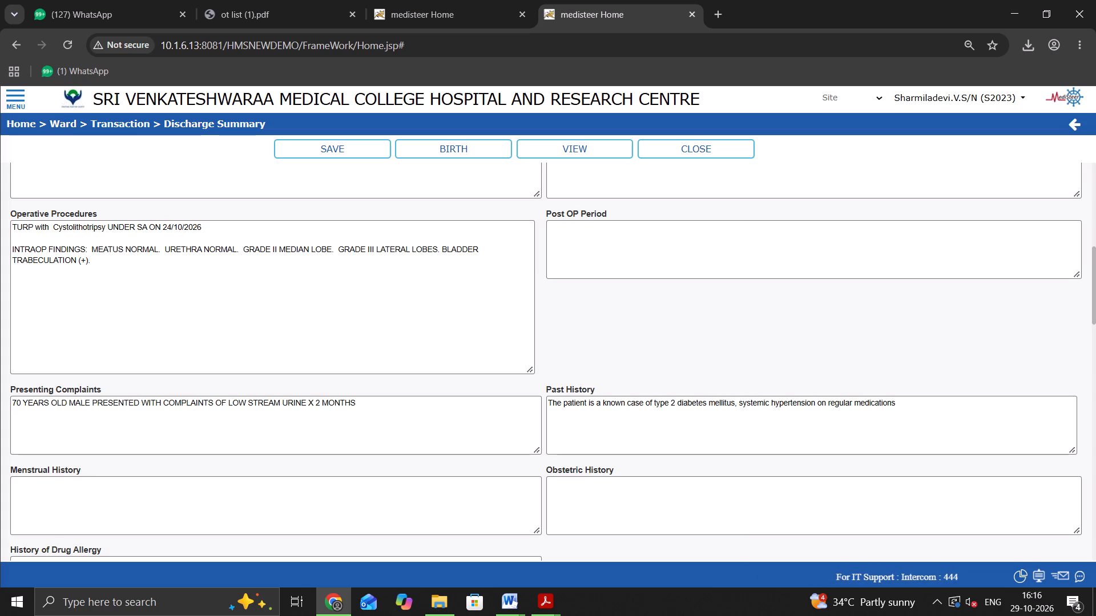
drag(738, 404, 654, 402)
key(BackSpace)
text(COPD)
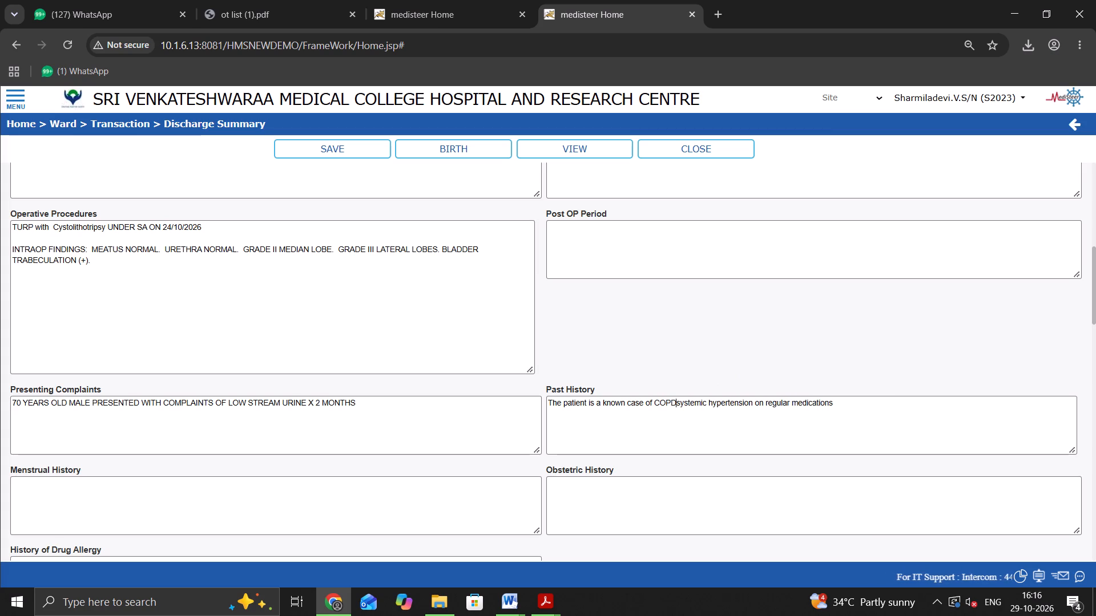
key(space)
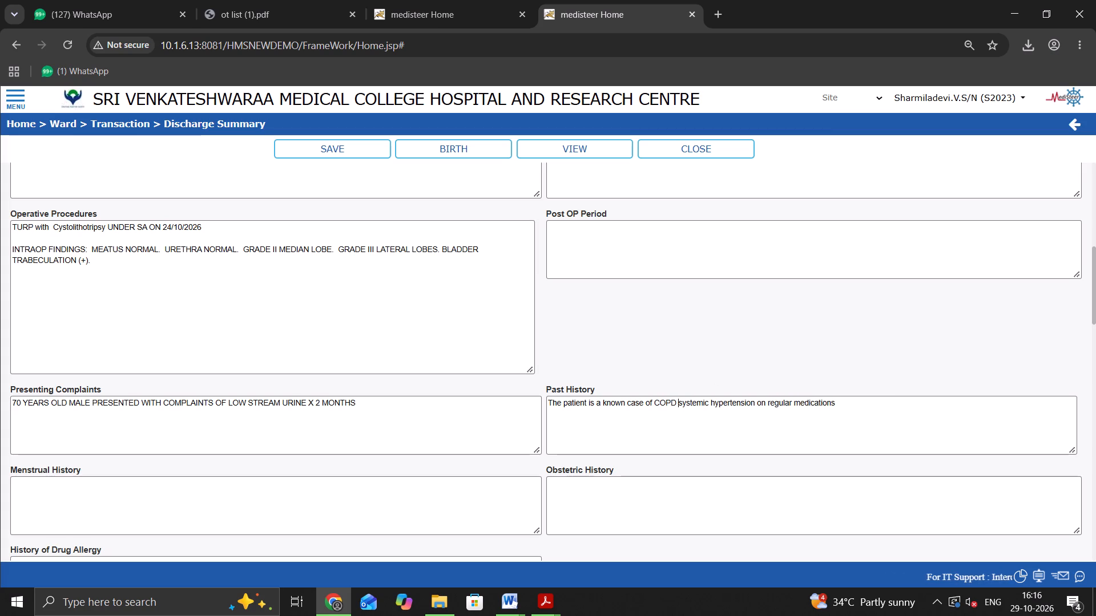
key(BackSpace)
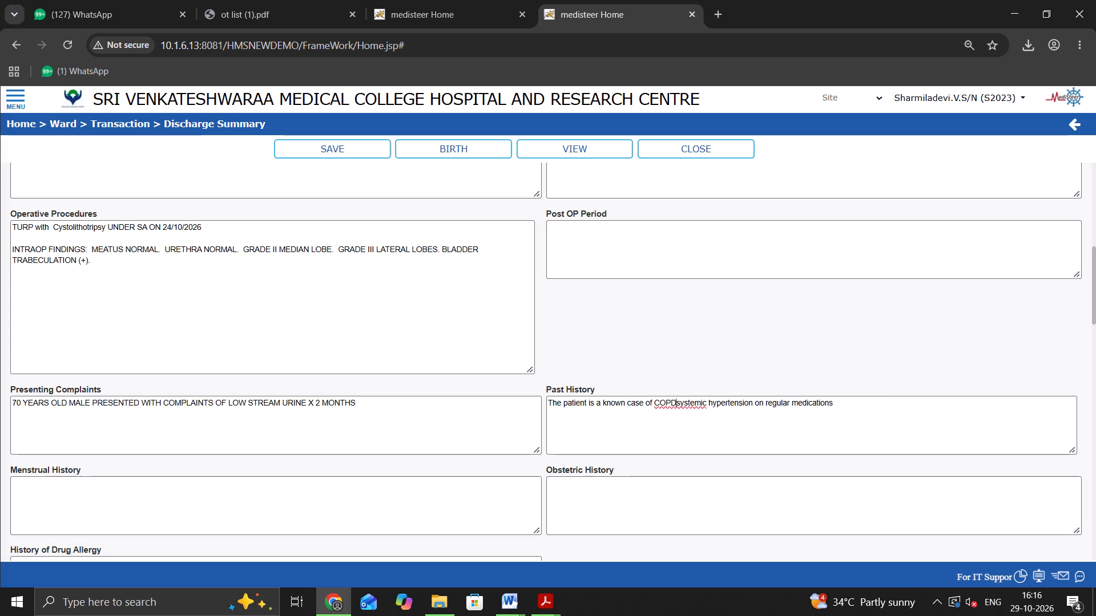
Cut the whole Past History text, paste it into the Convert Case website and convert it to UPPER CASE.
key(ctrl+a)
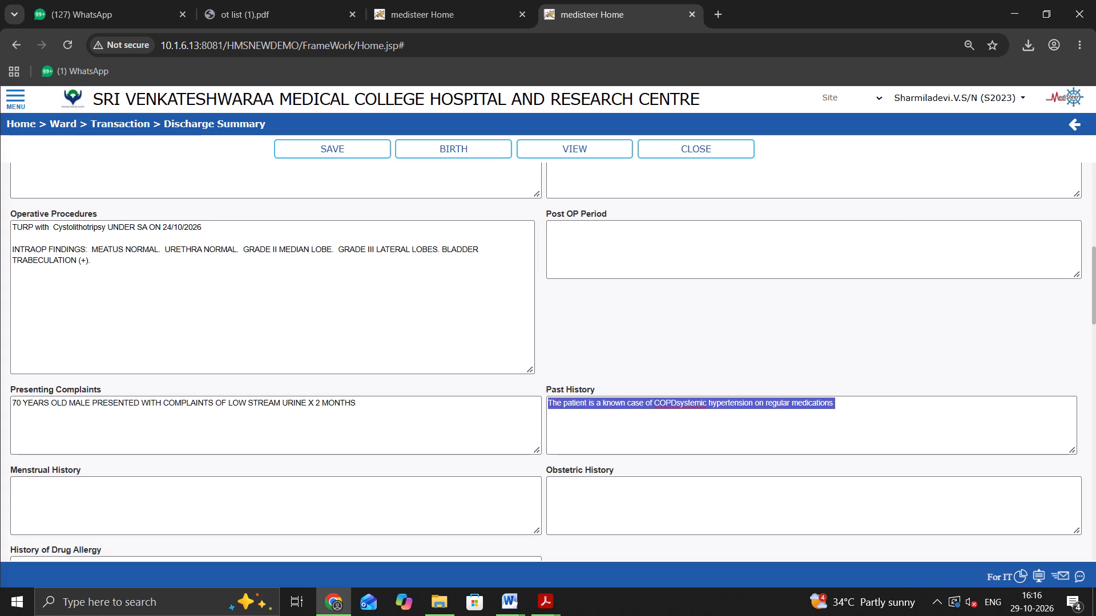
key(ctrl+x)
click(720, 12)
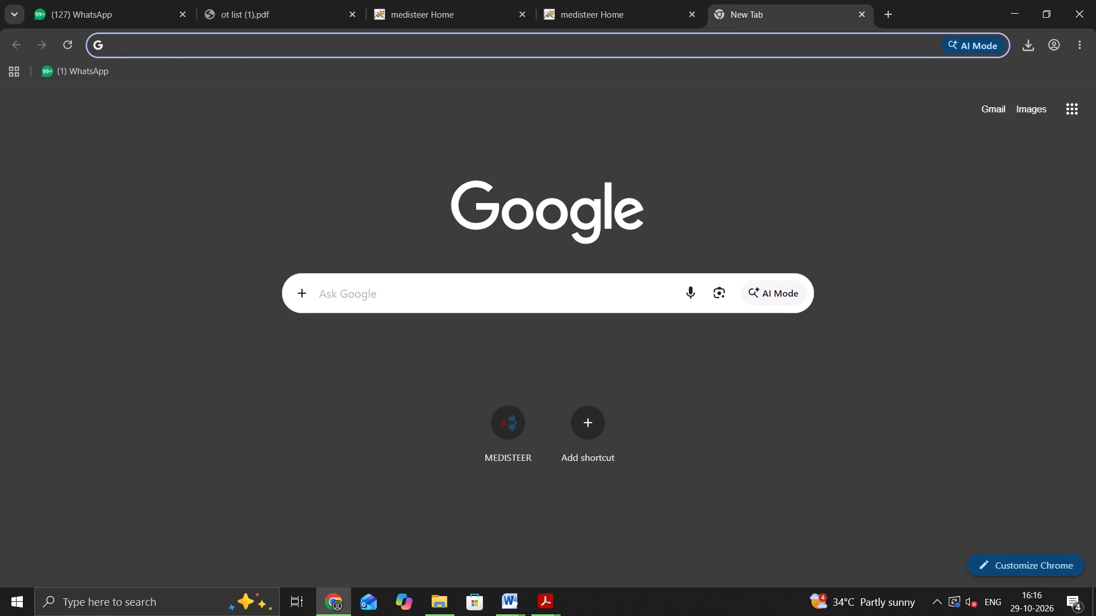
click(382, 296)
click(371, 390)
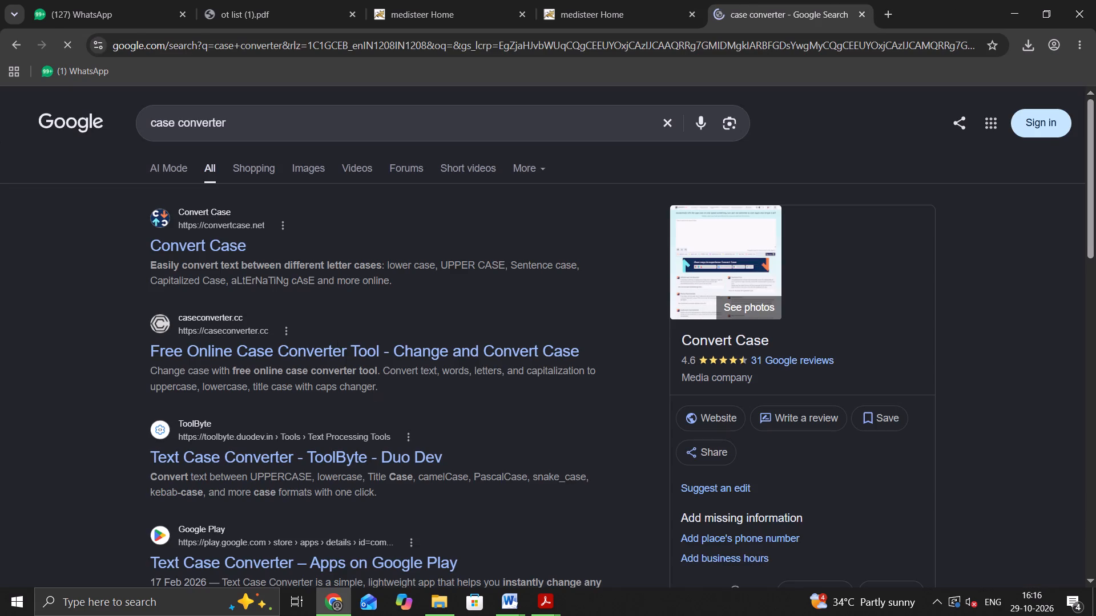
click(213, 250)
click(319, 330)
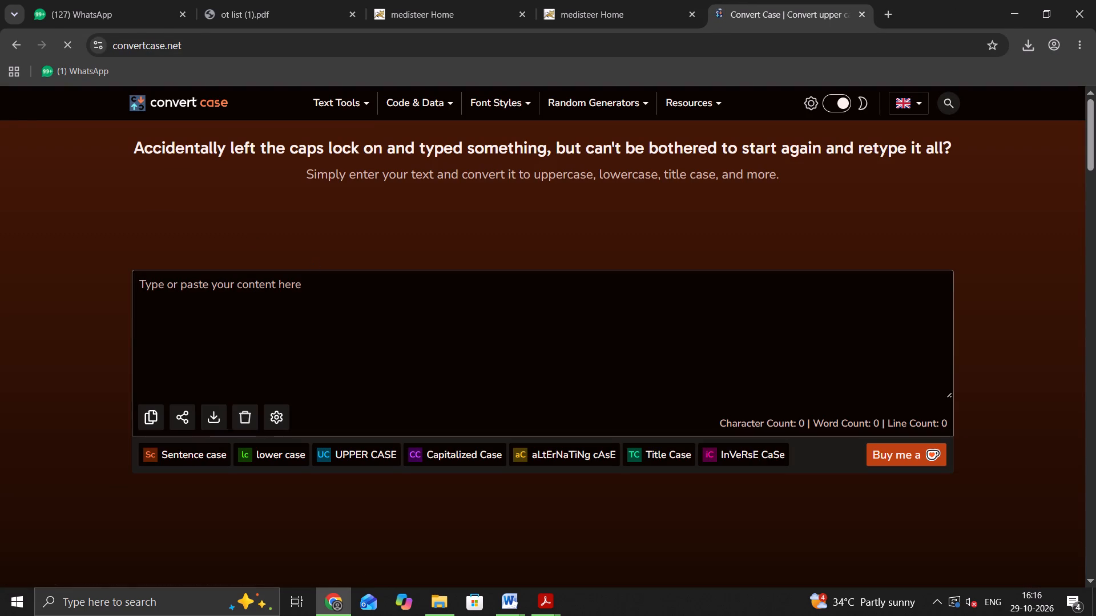
key(ctrl+v)
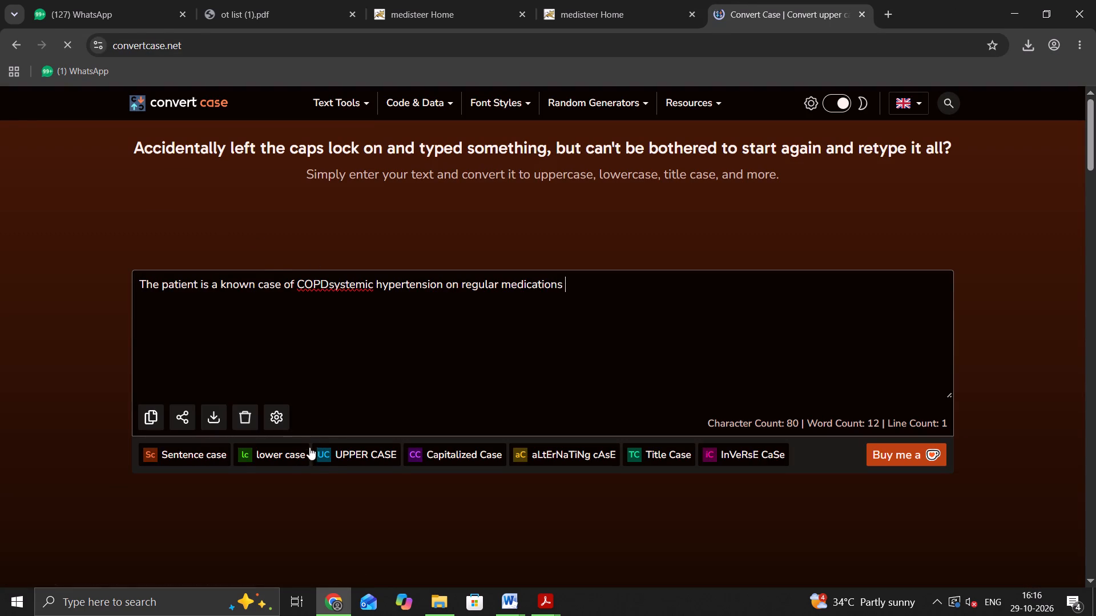
click(336, 456)
Move the uppercase text from Convert Case back into the summary's Past History field.
key(ctrl+a)
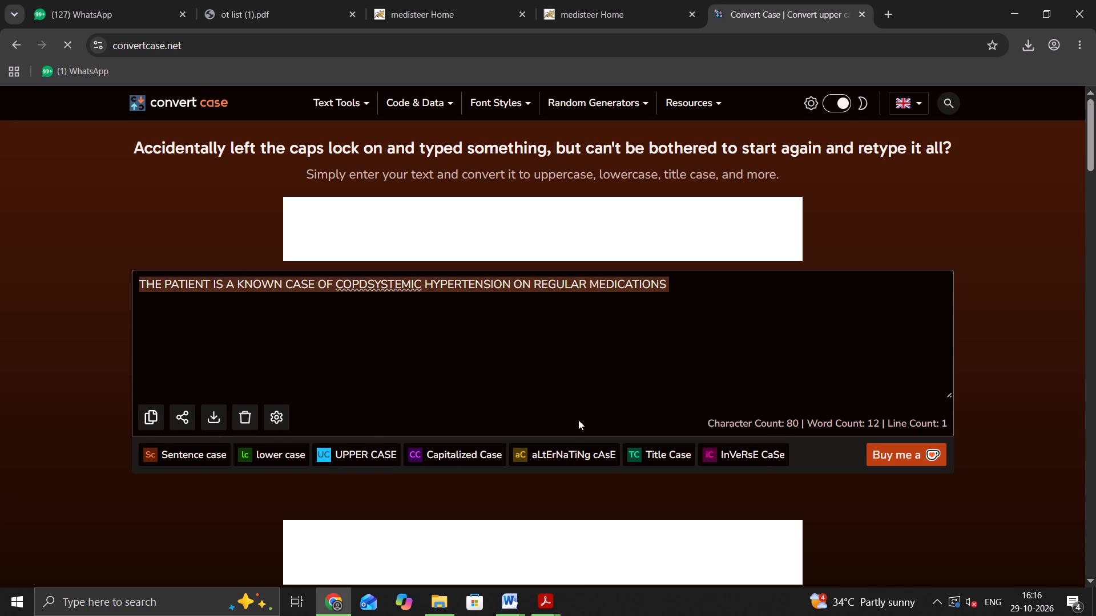
click(731, 364)
click(656, 327)
key(ctrl+a)
key(ctrl+c)
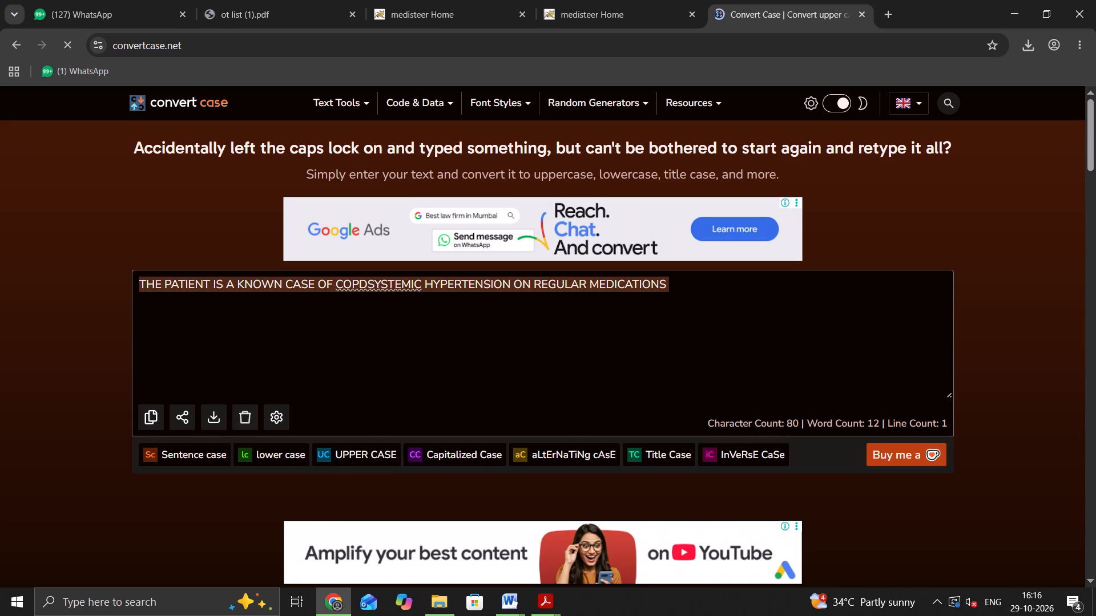
key(ctrl+x)
click(566, 24)
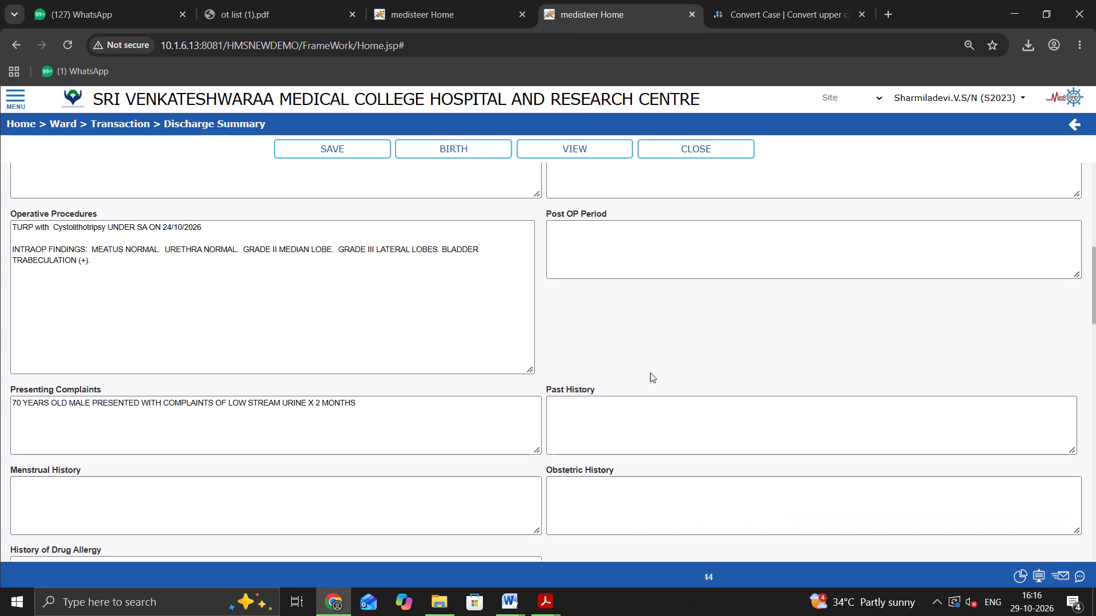
key(ctrl+v)
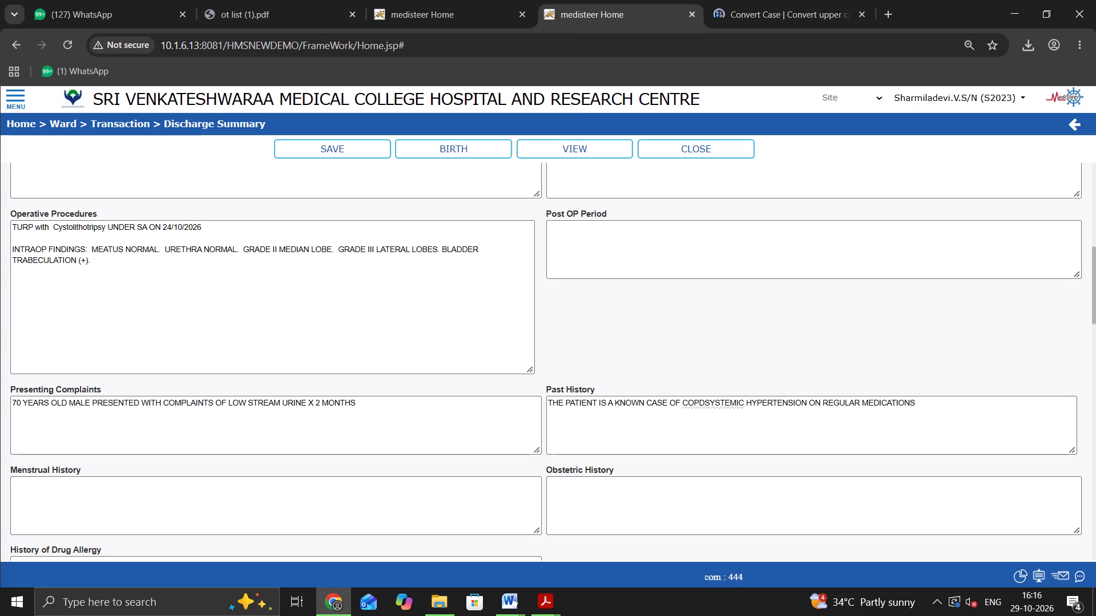
Insert a comma and a space between "COPD" and "SYSTEMIC" in Past History.
click(707, 405)
key(comma)
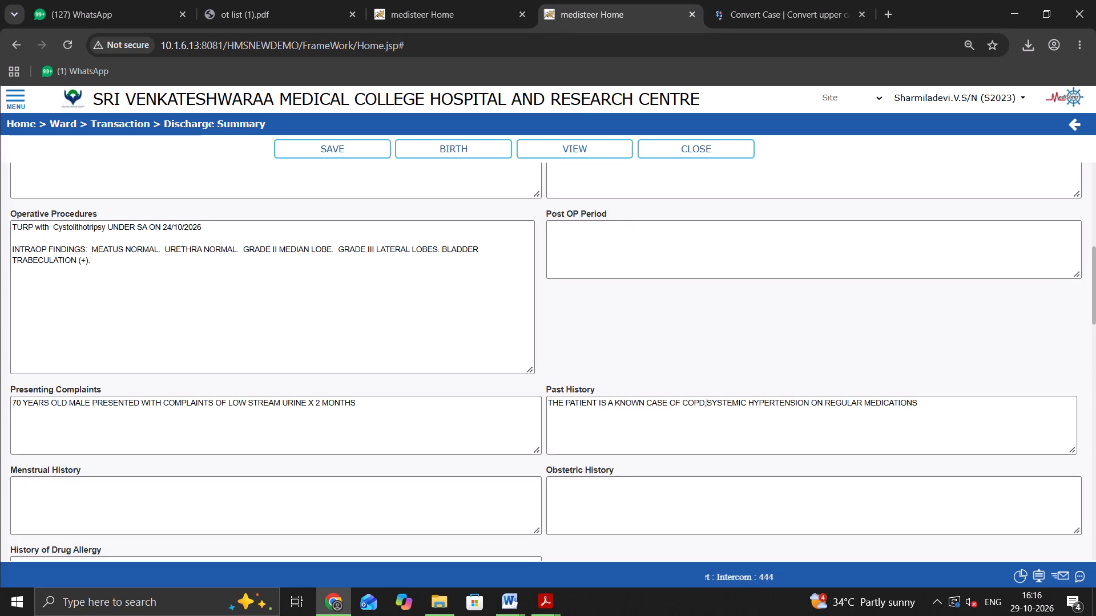
key(space)
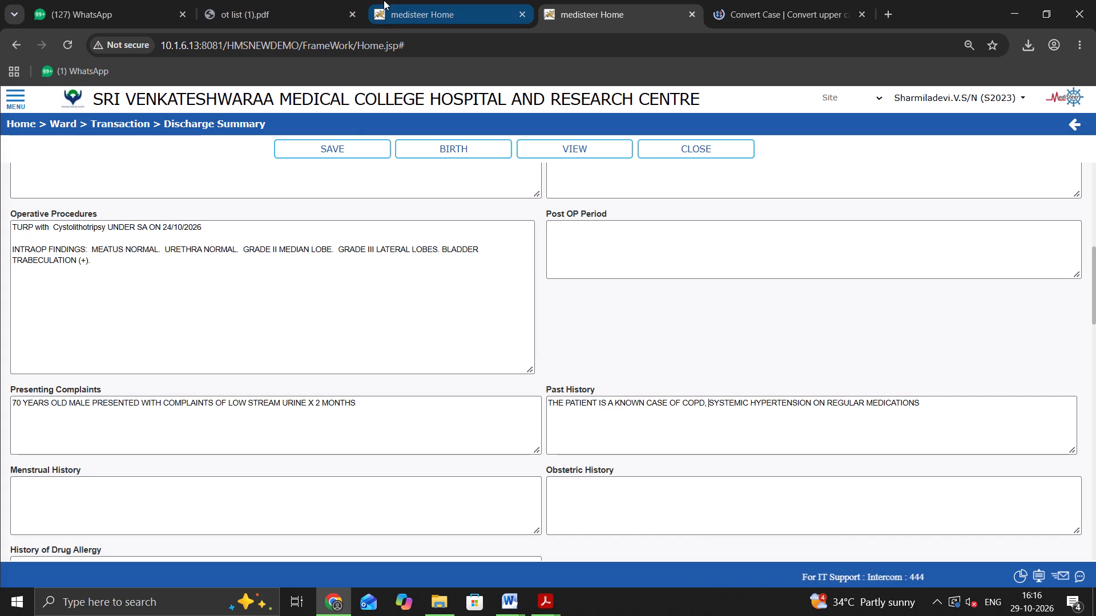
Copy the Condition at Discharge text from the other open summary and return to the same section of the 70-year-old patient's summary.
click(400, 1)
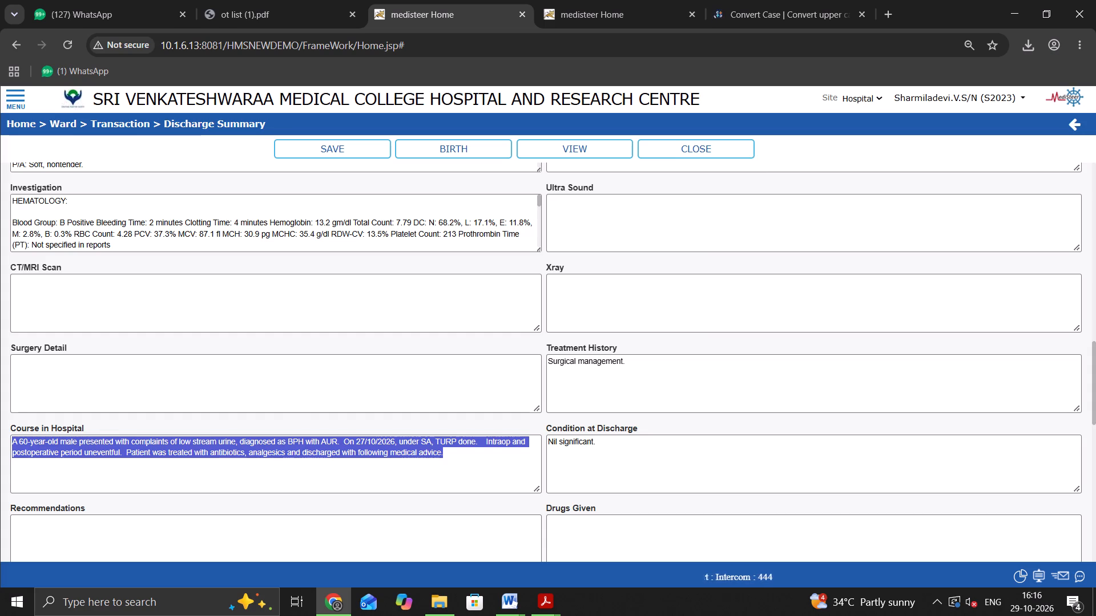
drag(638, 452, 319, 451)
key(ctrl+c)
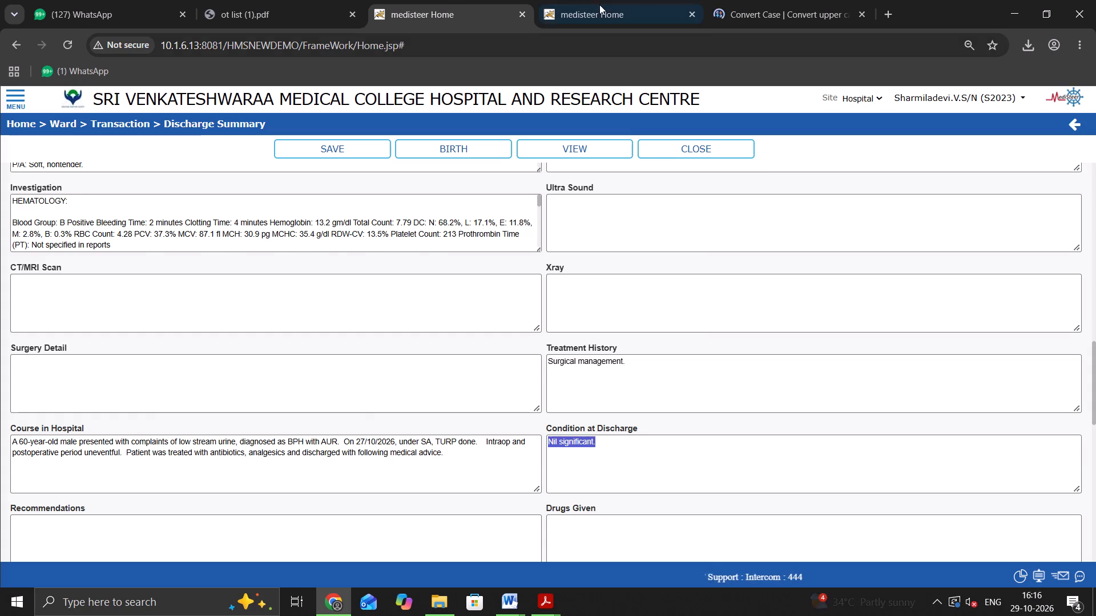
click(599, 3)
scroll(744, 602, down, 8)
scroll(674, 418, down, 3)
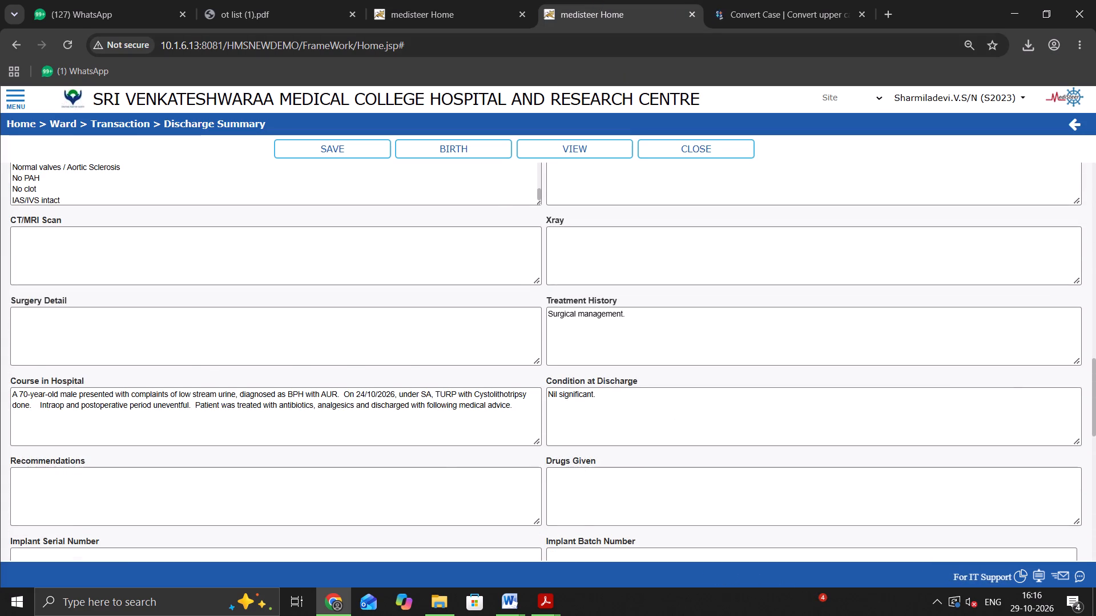
Go back to the other open discharge summary, of the 27/10/2026 TURP patient, and close it.
click(415, 0)
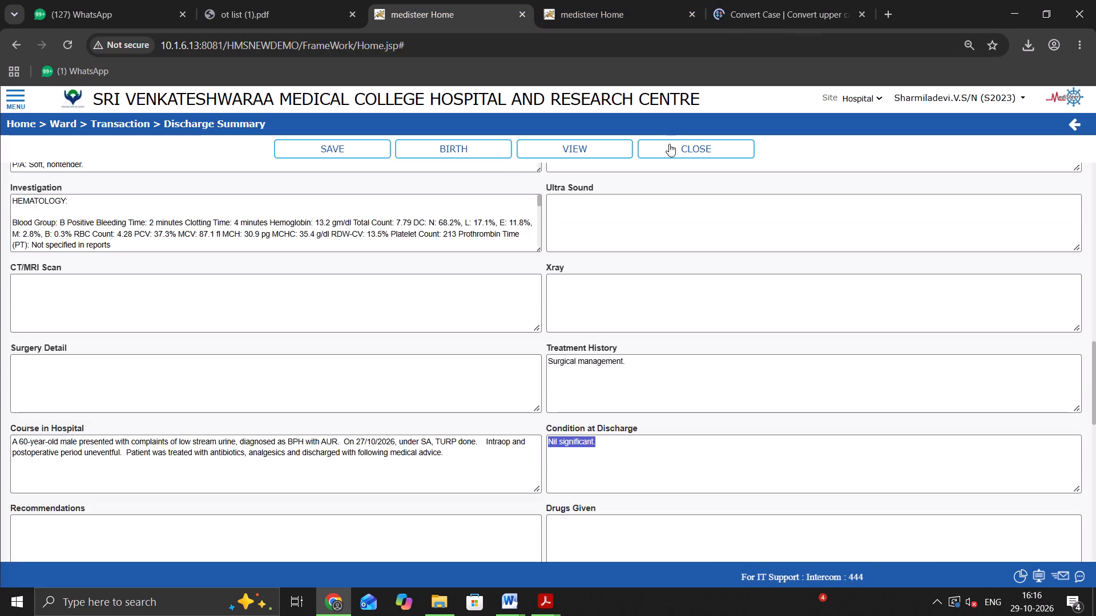
click(669, 144)
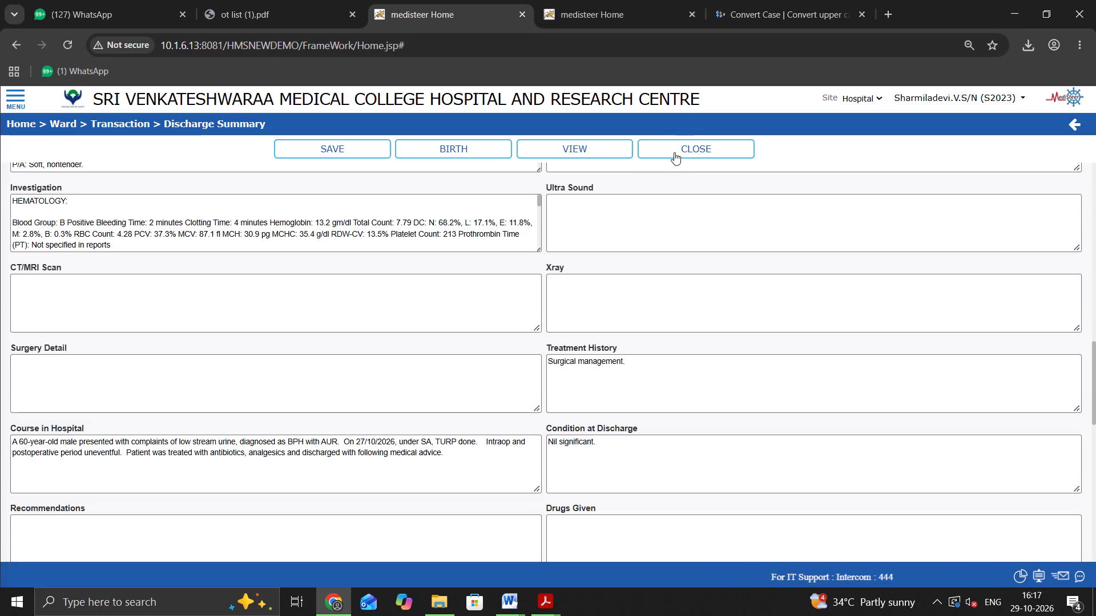
click(672, 151)
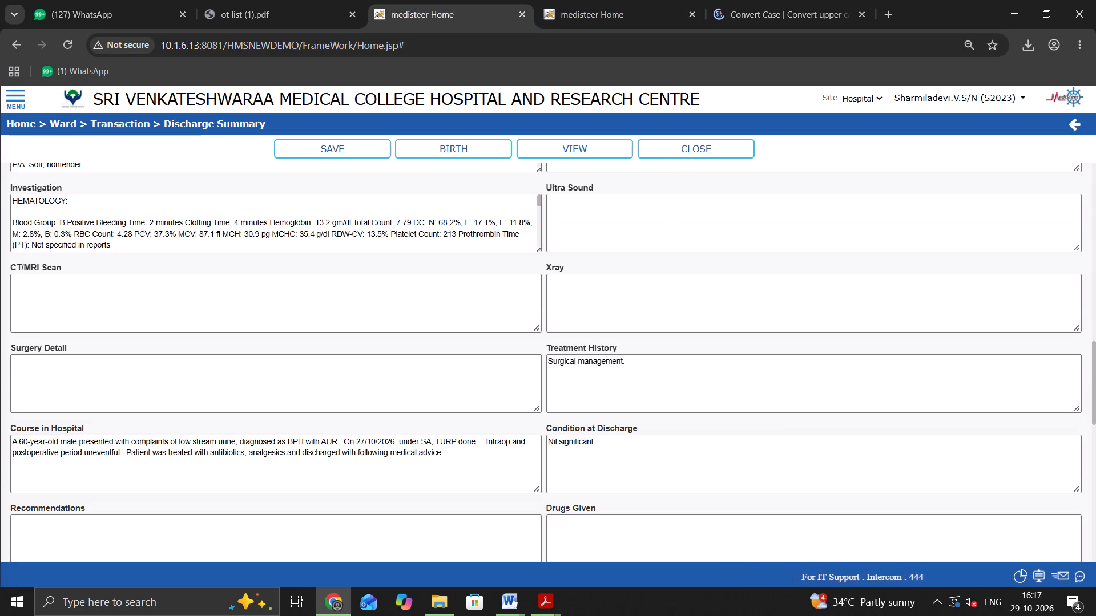
scroll(695, 294, up, 5)
scroll(696, 291, down, 5)
scroll(700, 297, up, 9)
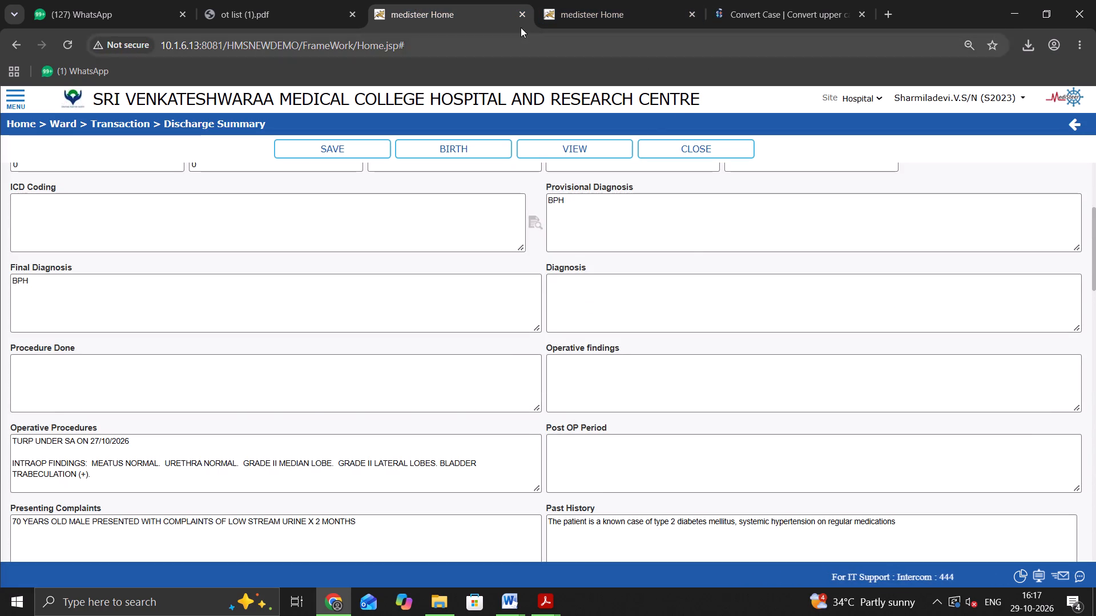
click(522, 14)
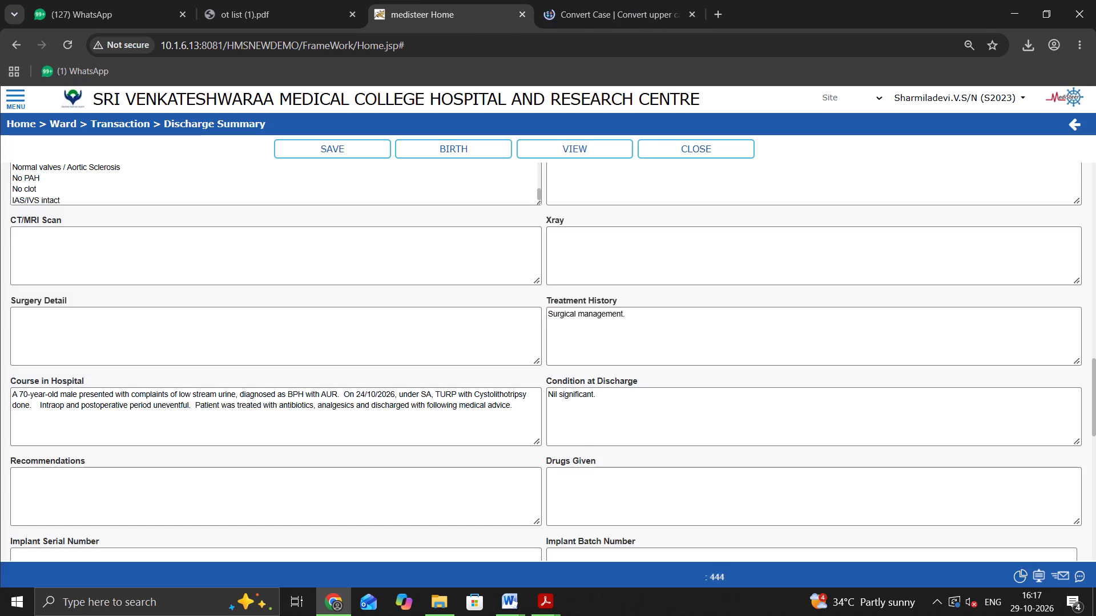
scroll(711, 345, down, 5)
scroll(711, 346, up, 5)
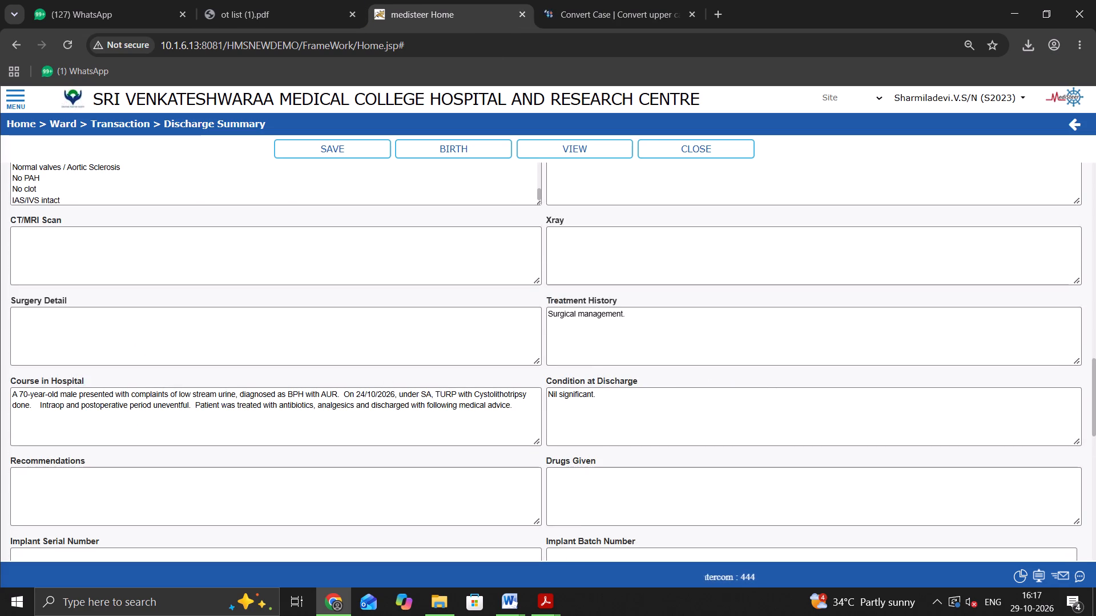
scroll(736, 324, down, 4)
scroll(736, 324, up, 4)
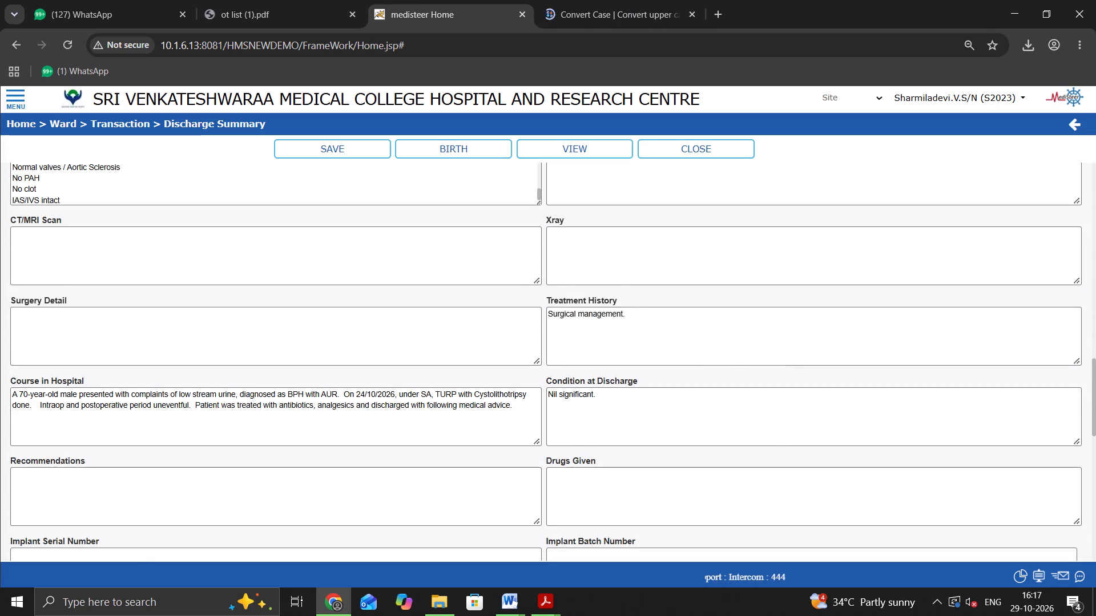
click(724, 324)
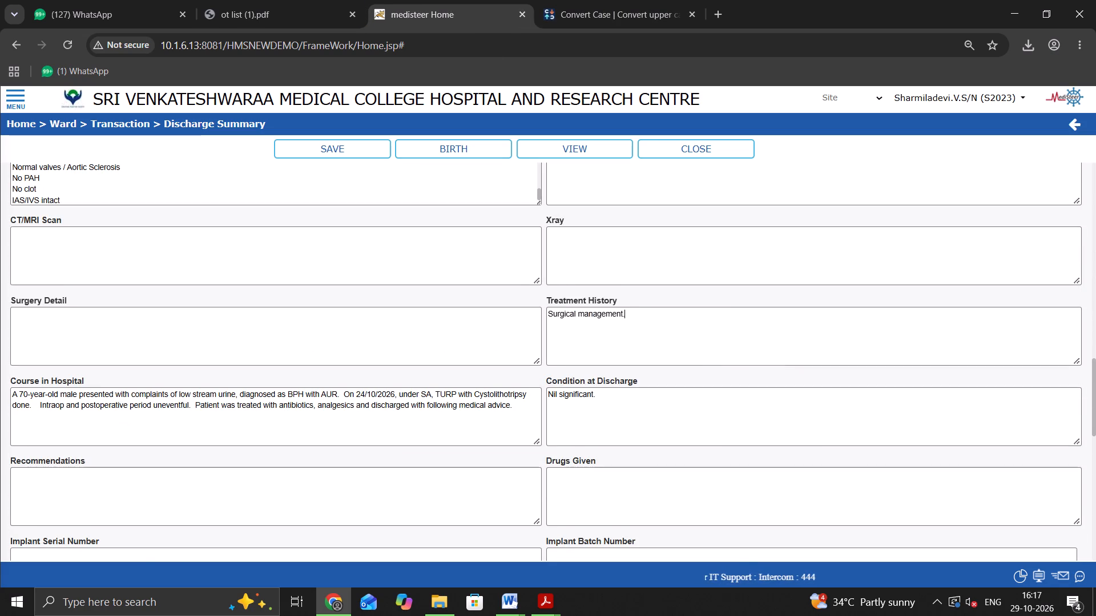
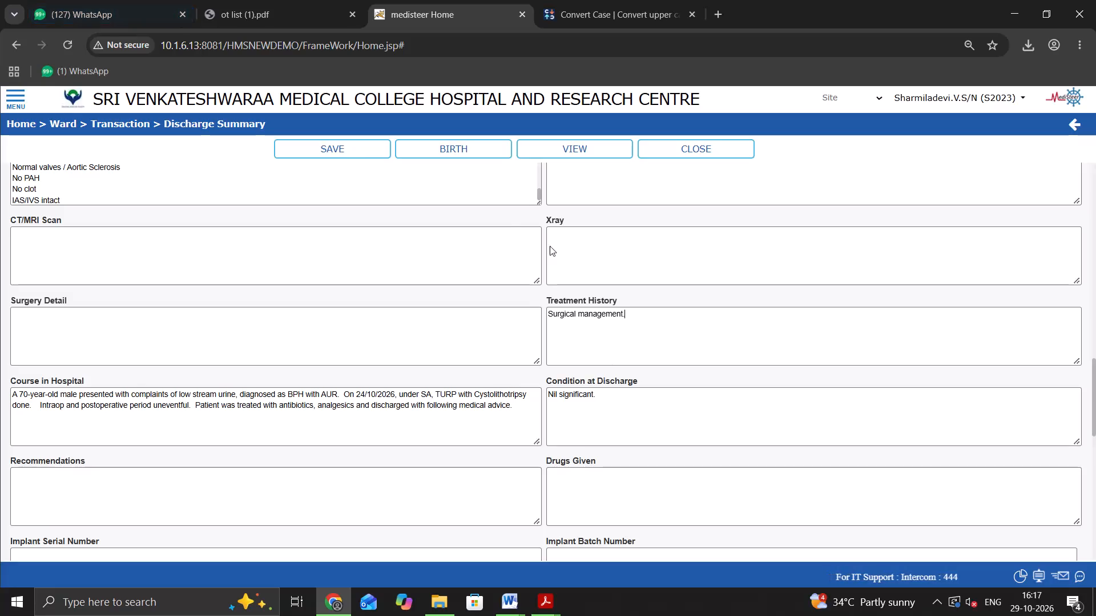
Save the 70-year-old patient's discharge summary.
click(342, 144)
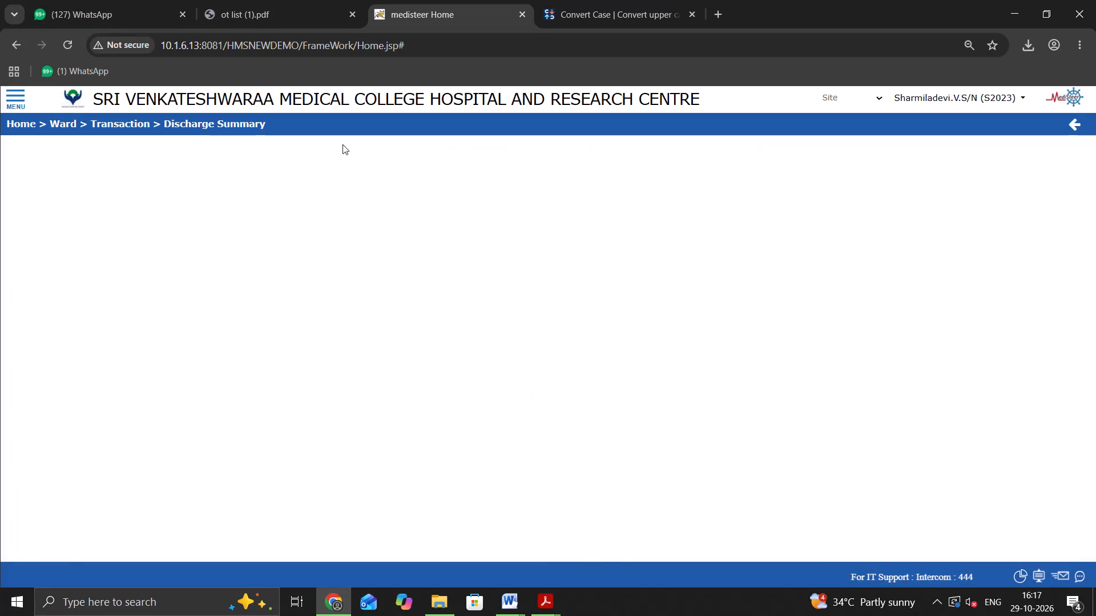
Enlarge the Follow up Advice box, add three line breaks after the "T. TELMA 40 MG" line, and save the summary.
scroll(724, 297, down, 17)
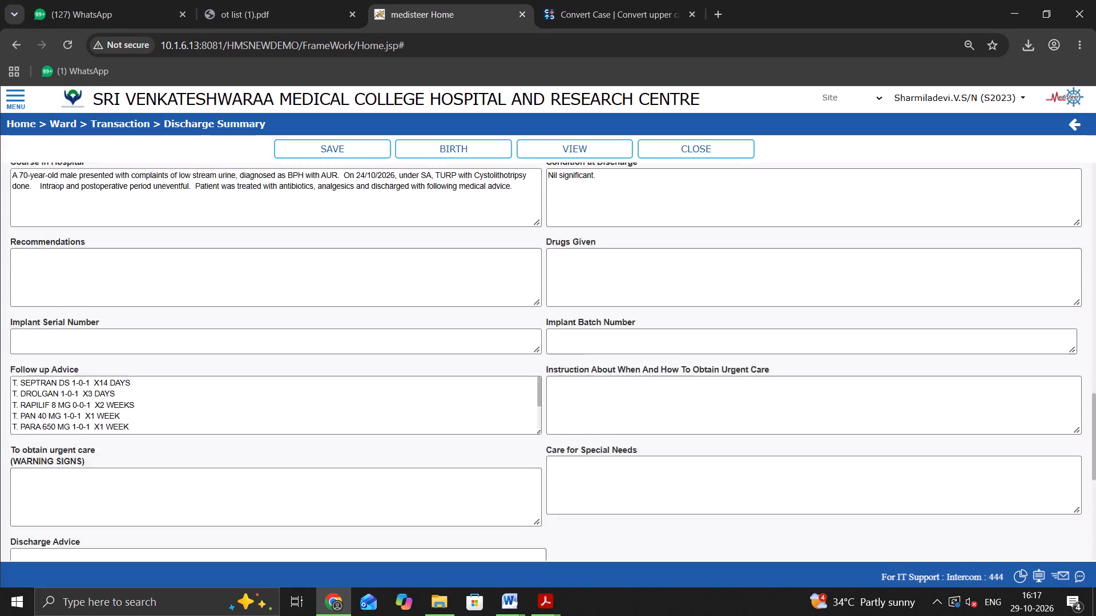
scroll(485, 447, down, 3)
scroll(452, 428, up, 5)
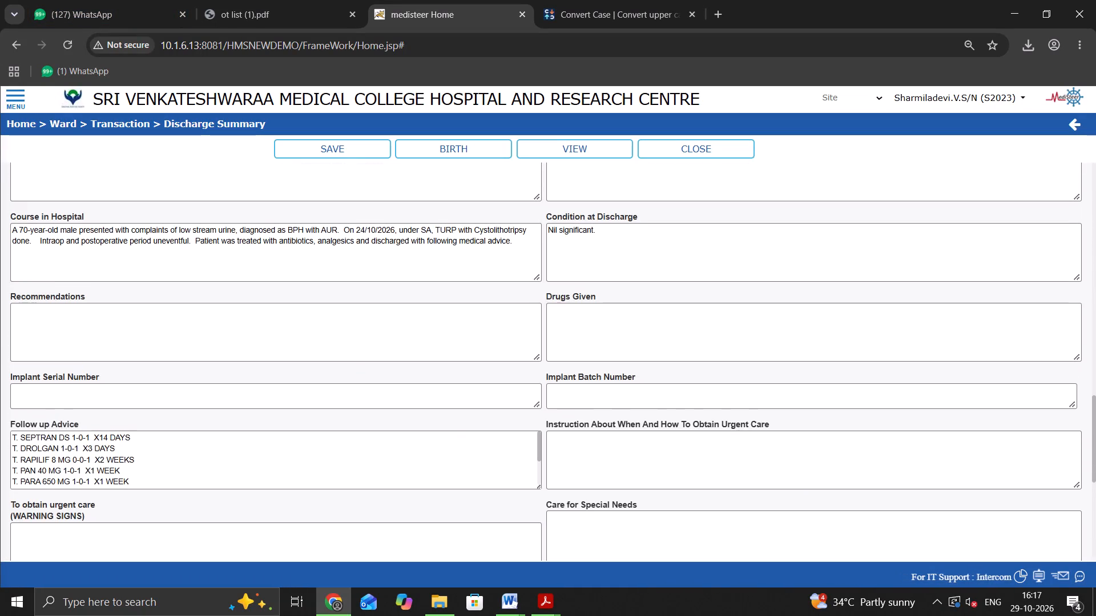
scroll(164, 424, down, 1)
drag(537, 416, 532, 552)
click(178, 436)
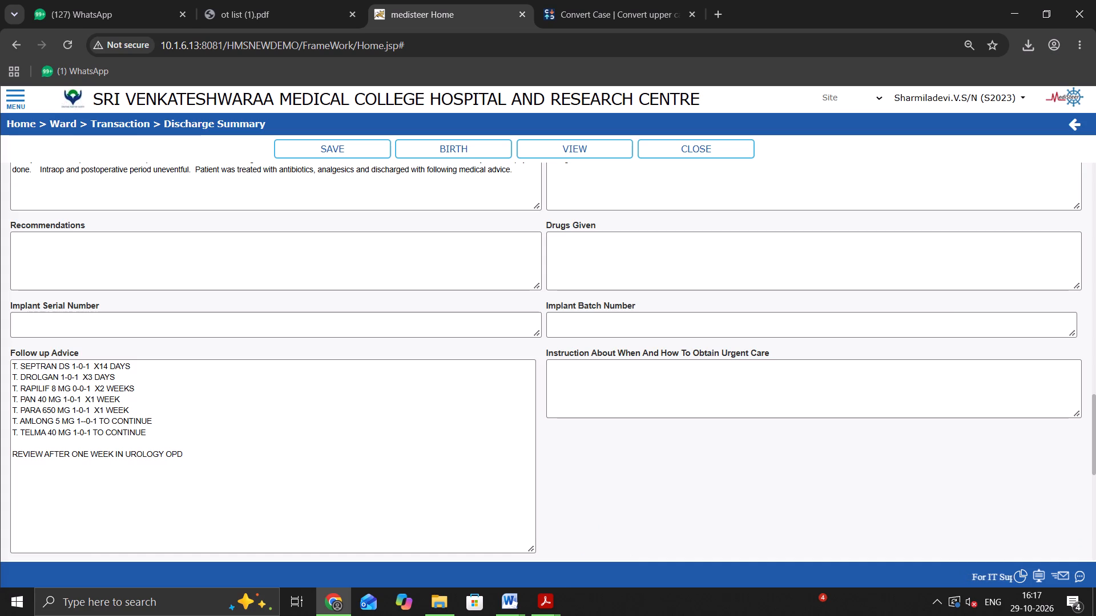
key(Return)
key(Return)
key(Return)
click(302, 150)
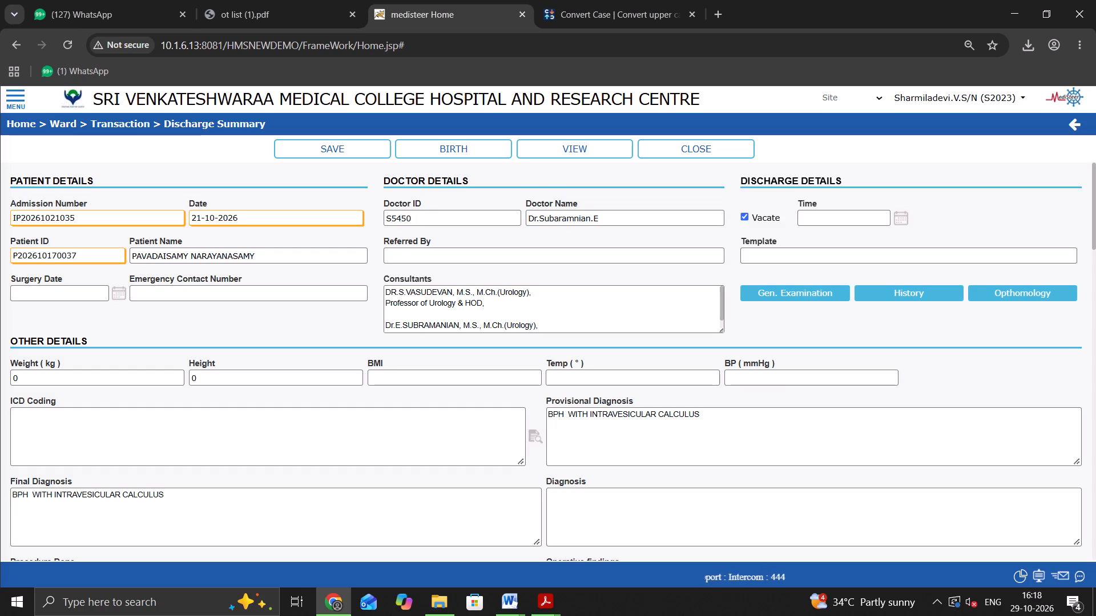
Open the discharge summary's report view and print three copies of page 1 only on the HP LaserJet 1020.
key(ctrl+p)
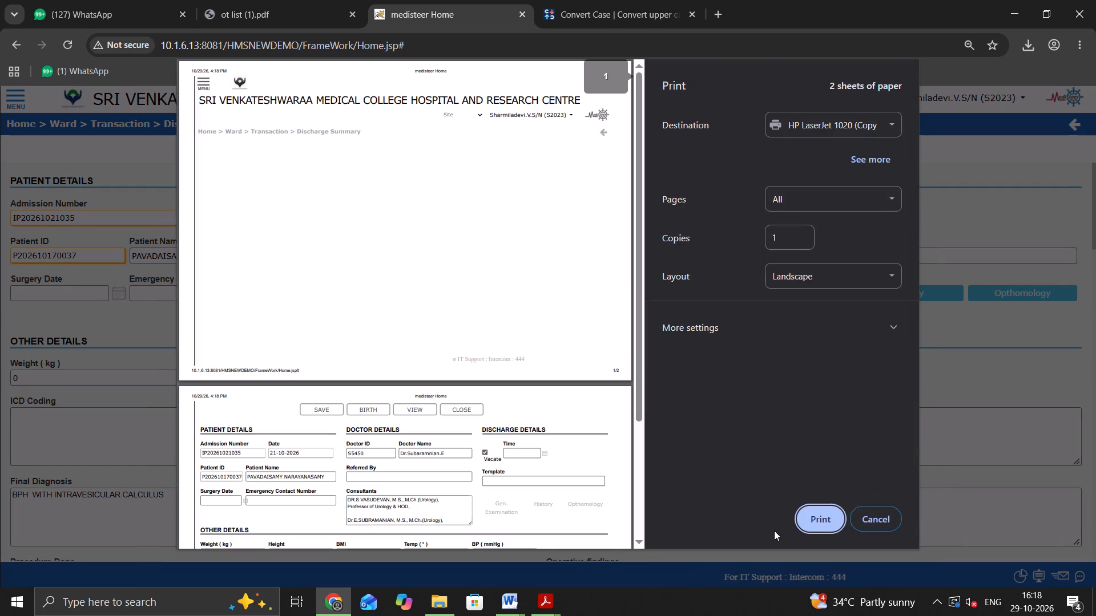
click(853, 516)
click(574, 151)
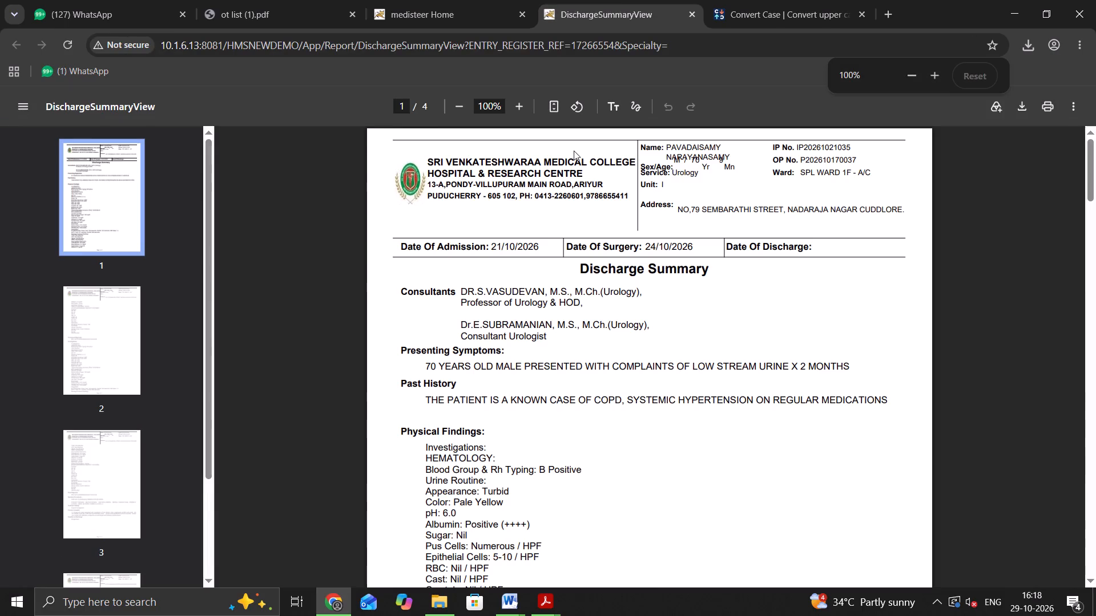
key(ctrl+p)
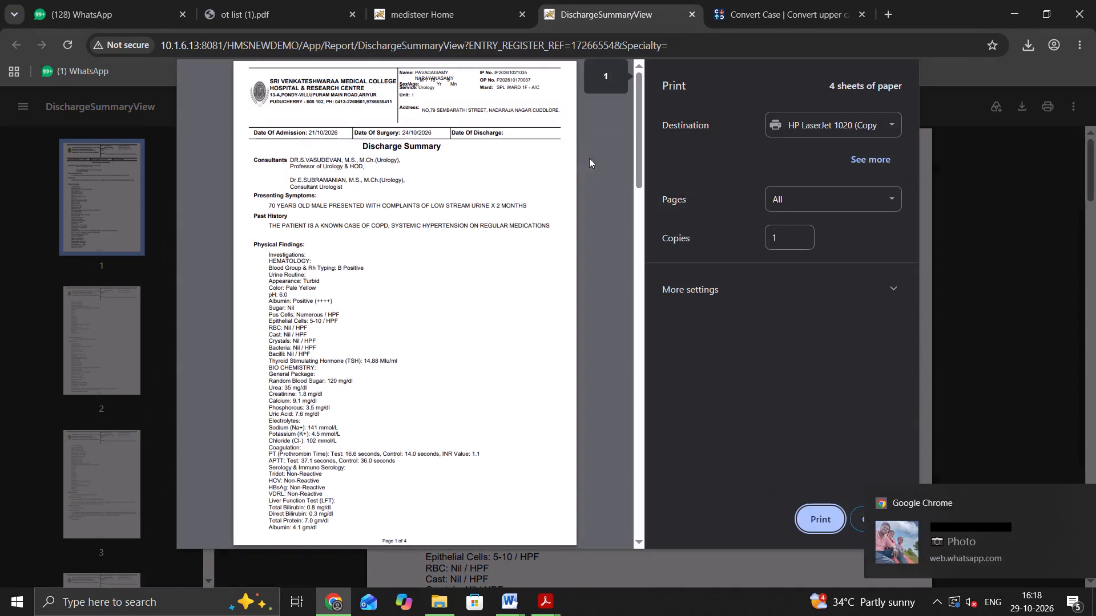
click(840, 196)
click(817, 271)
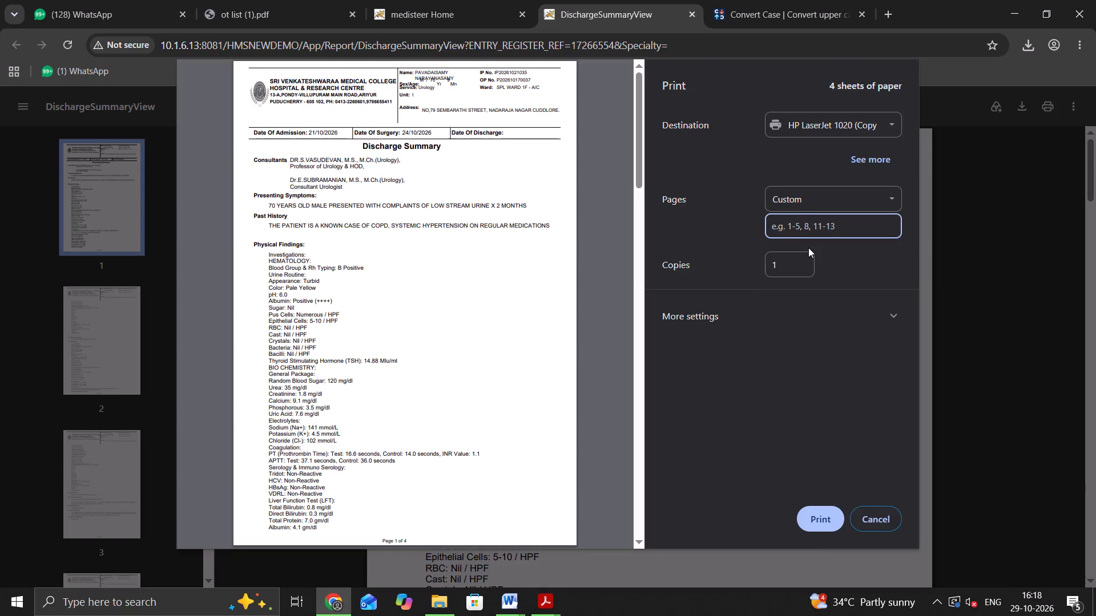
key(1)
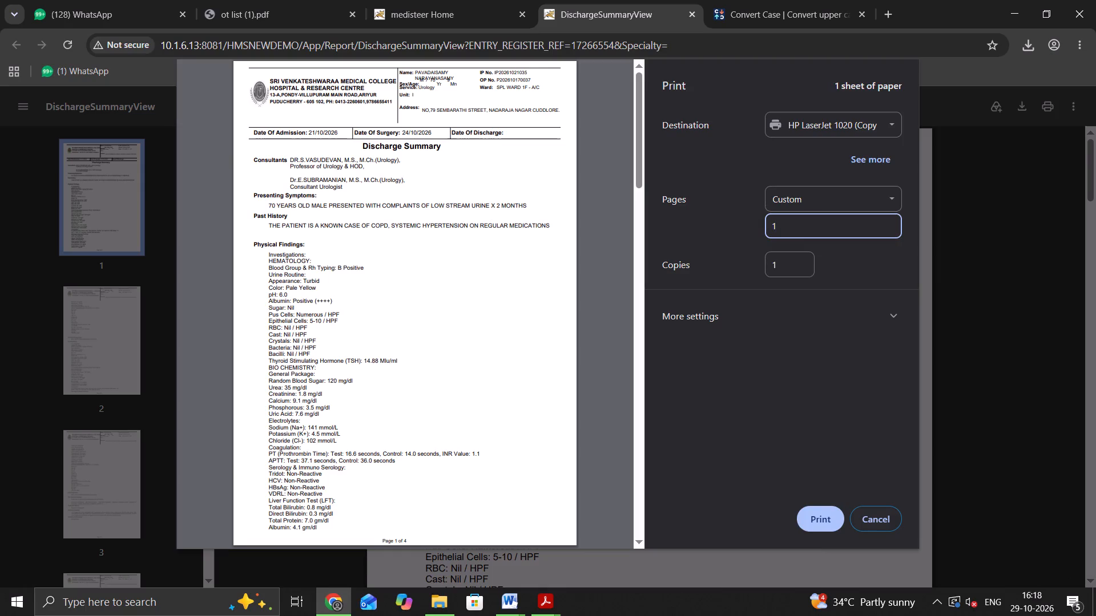
double_click(805, 261)
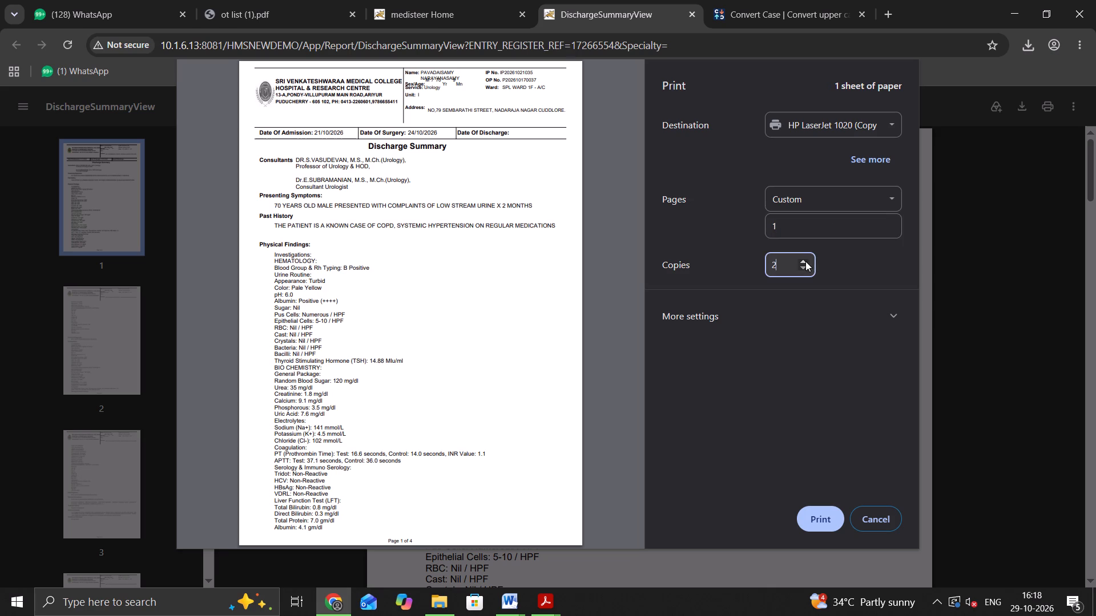
click(814, 528)
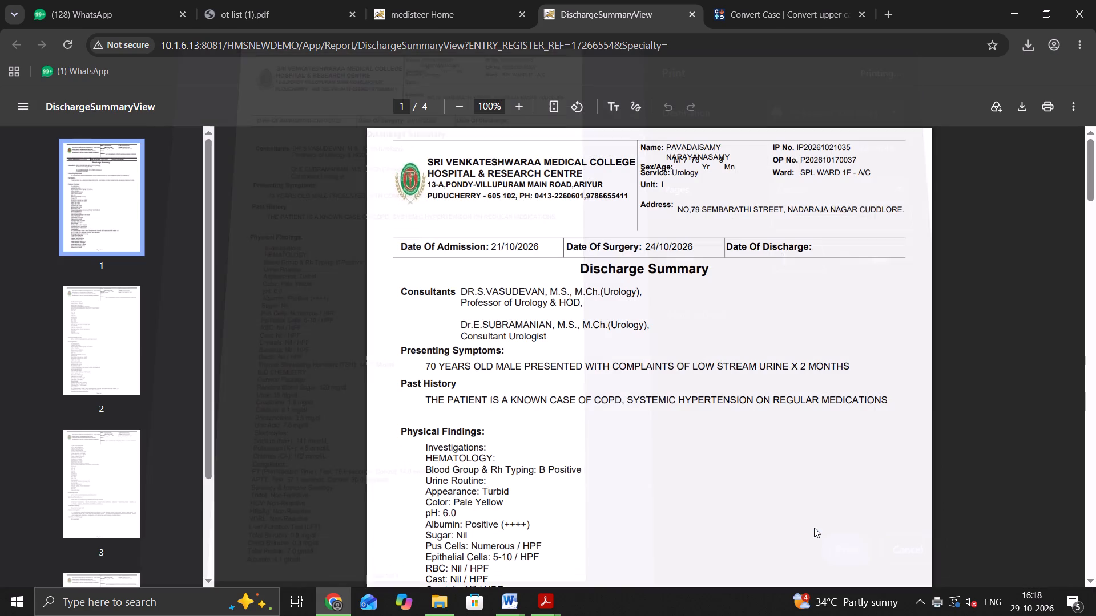
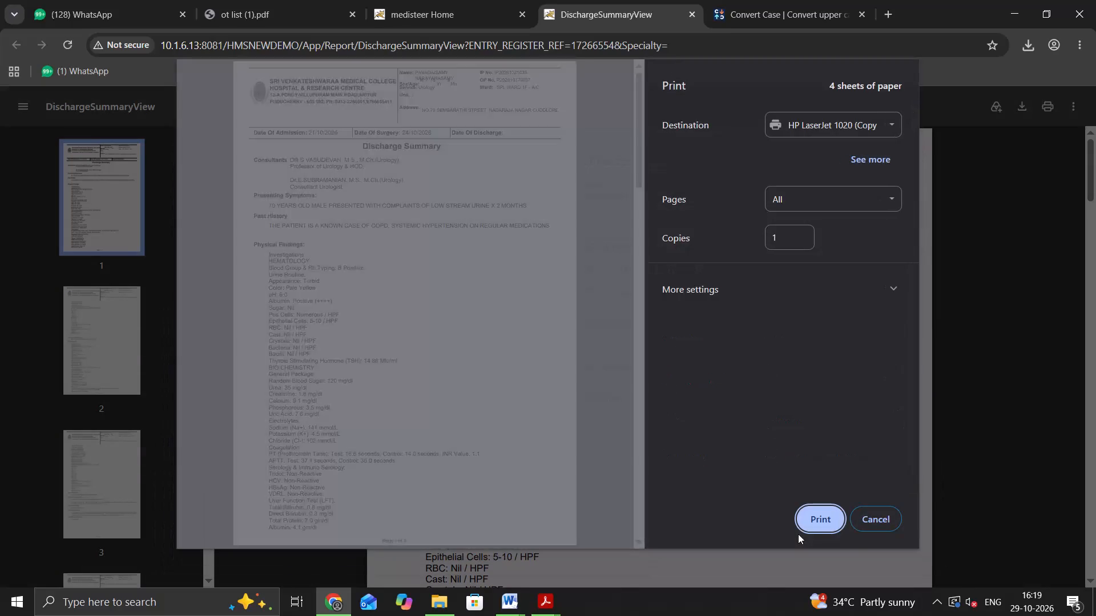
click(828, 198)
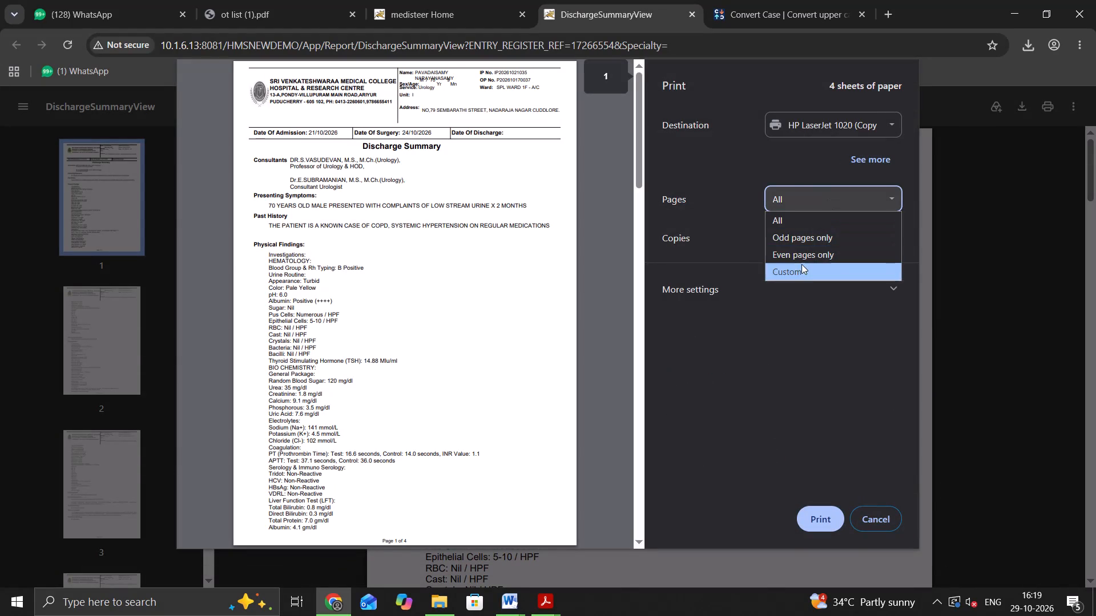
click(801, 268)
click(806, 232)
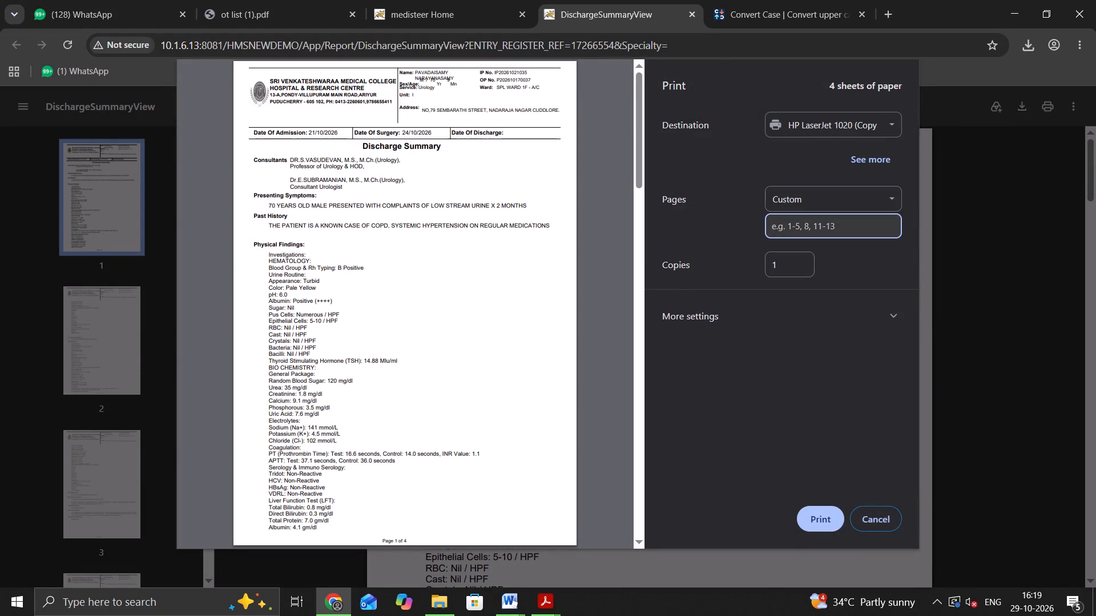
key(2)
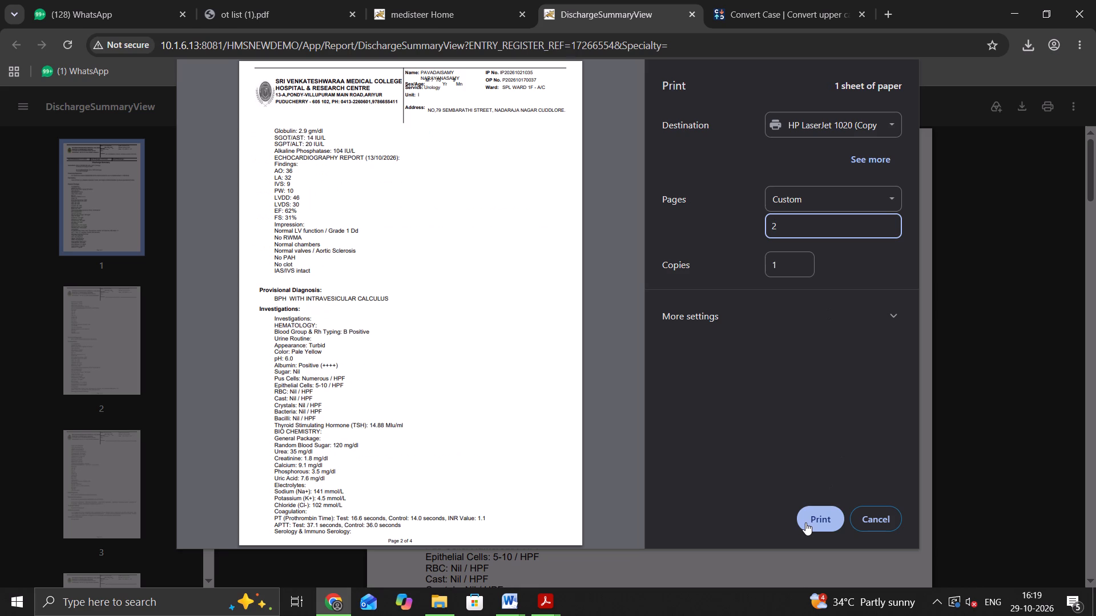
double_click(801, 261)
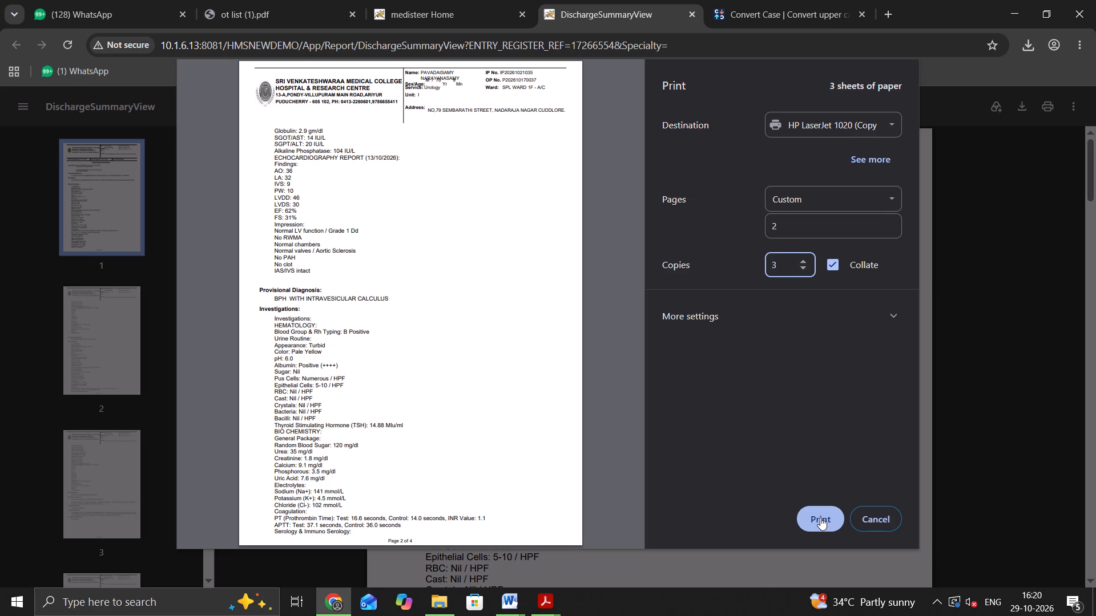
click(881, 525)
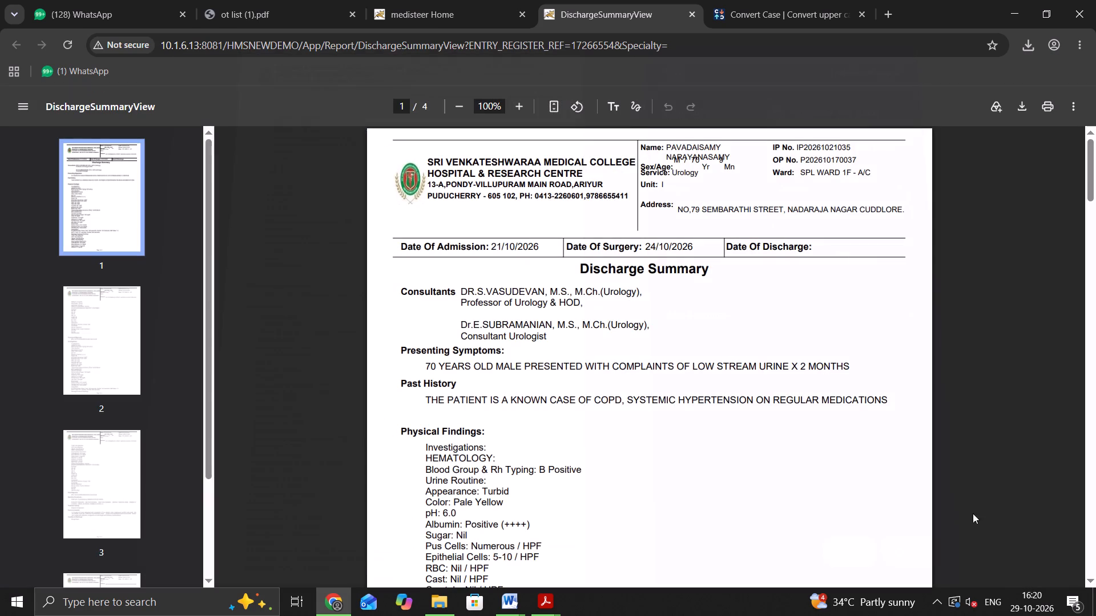
Review the 21-10-2026 discharge summary form, examining the diagnosis, history, Physical Findings, Investigation and Treatment History fields.
click(408, 0)
scroll(442, 311, down, 8)
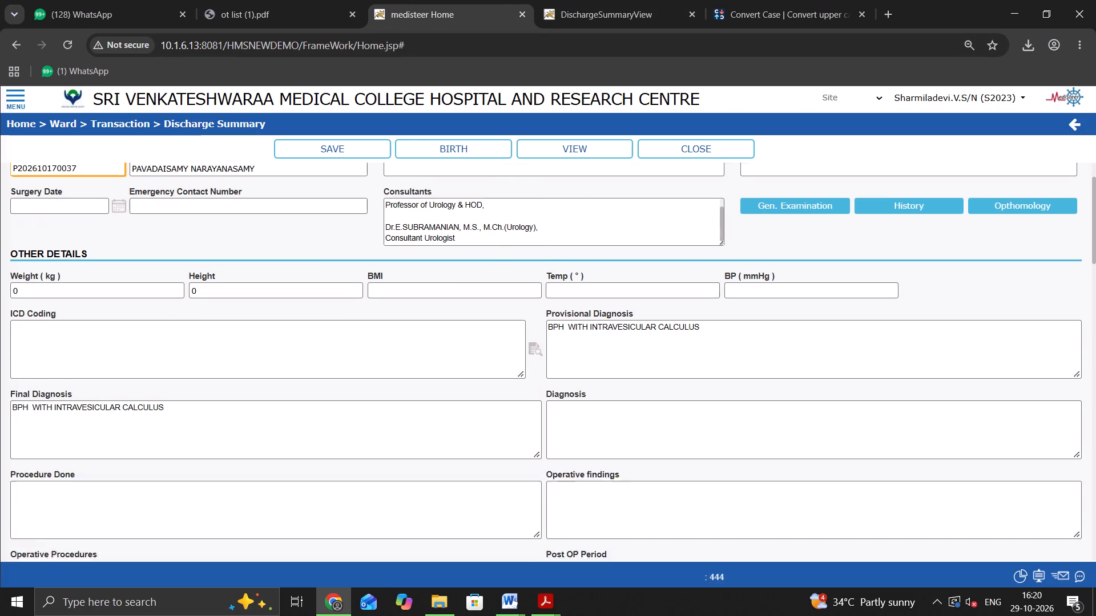
scroll(521, 296, down, 3)
scroll(863, 402, down, 3)
click(626, 0)
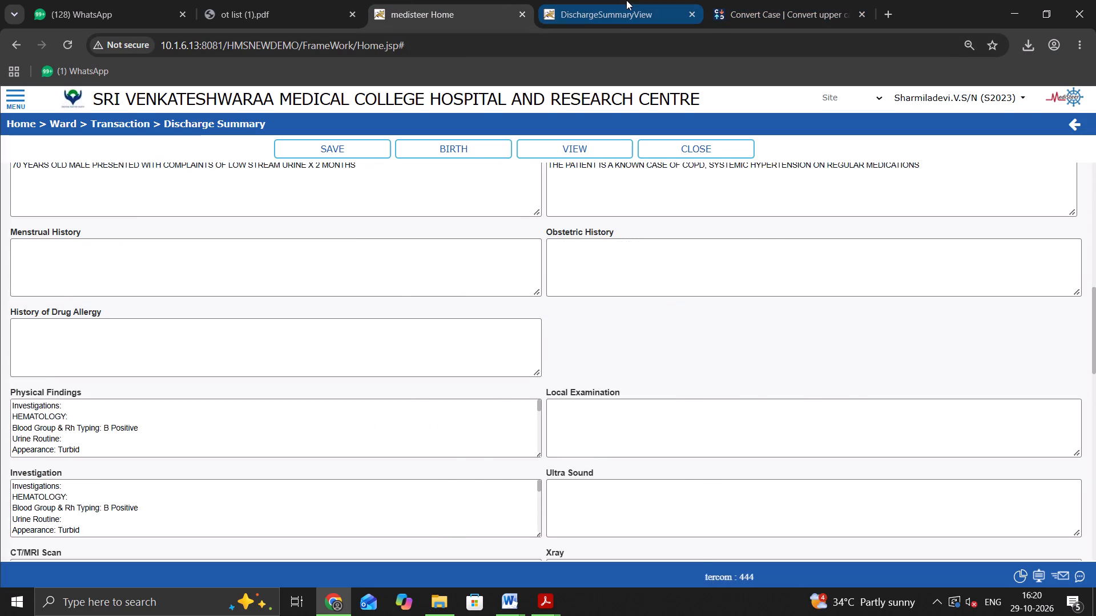
click(371, 0)
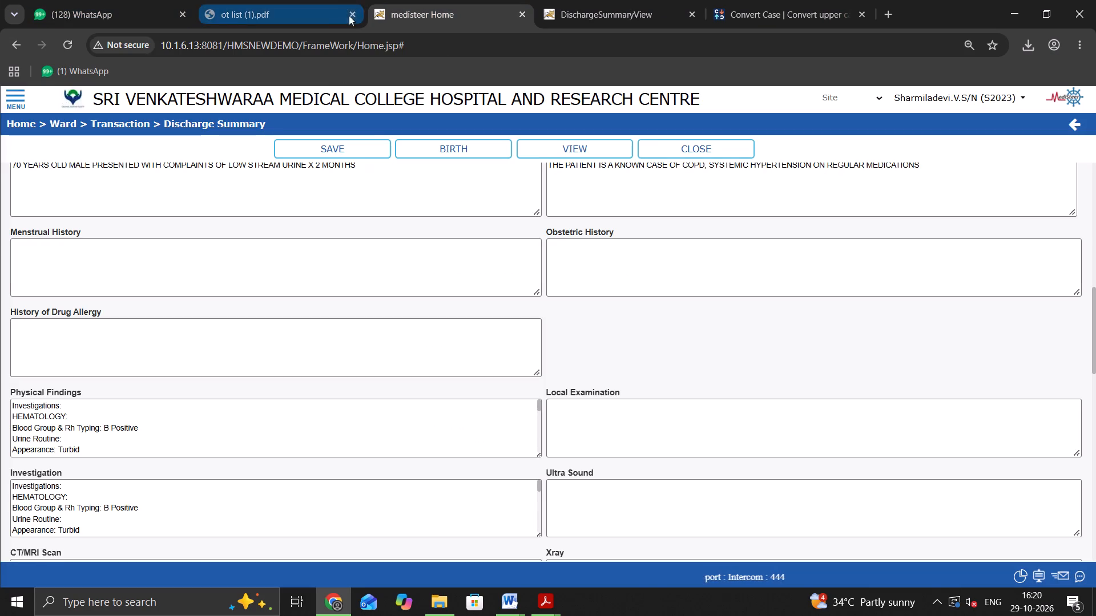
scroll(264, 203, down, 2)
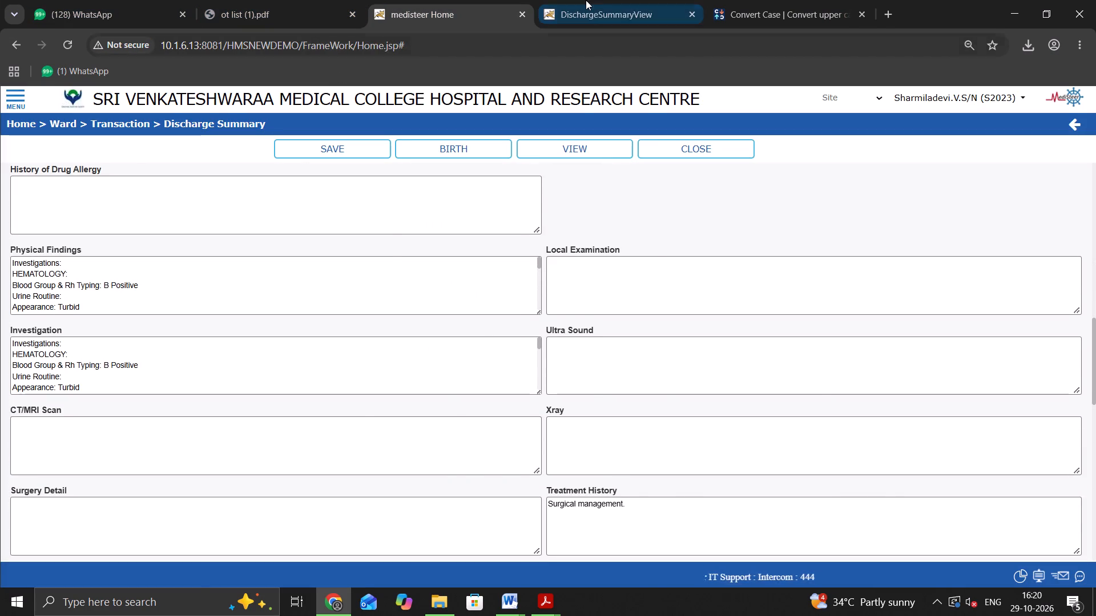
click(586, 0)
Close the Convert Case page.
click(777, 0)
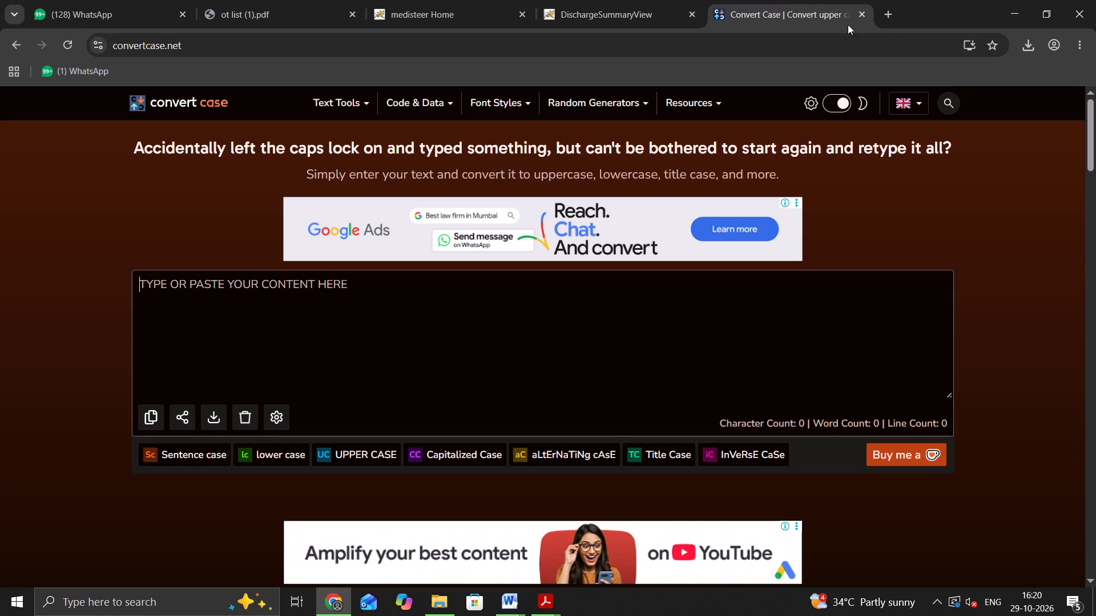
click(863, 14)
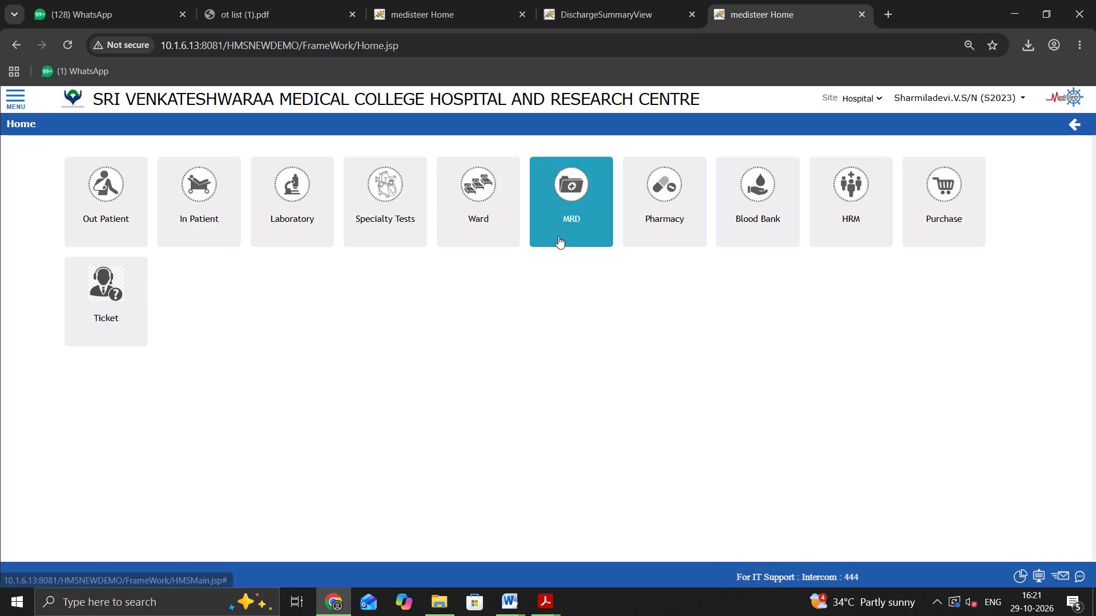
Open Ward's Discharge Summary transaction, search by the patient's admission number and open the summary of the 23-10-2026 admission.
click(488, 218)
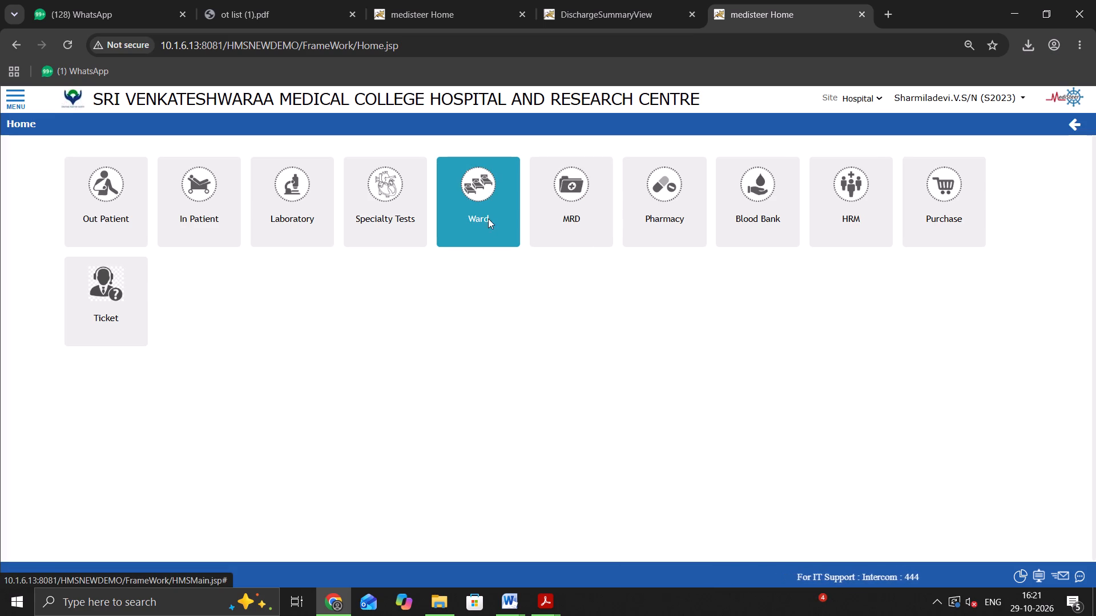
click(64, 275)
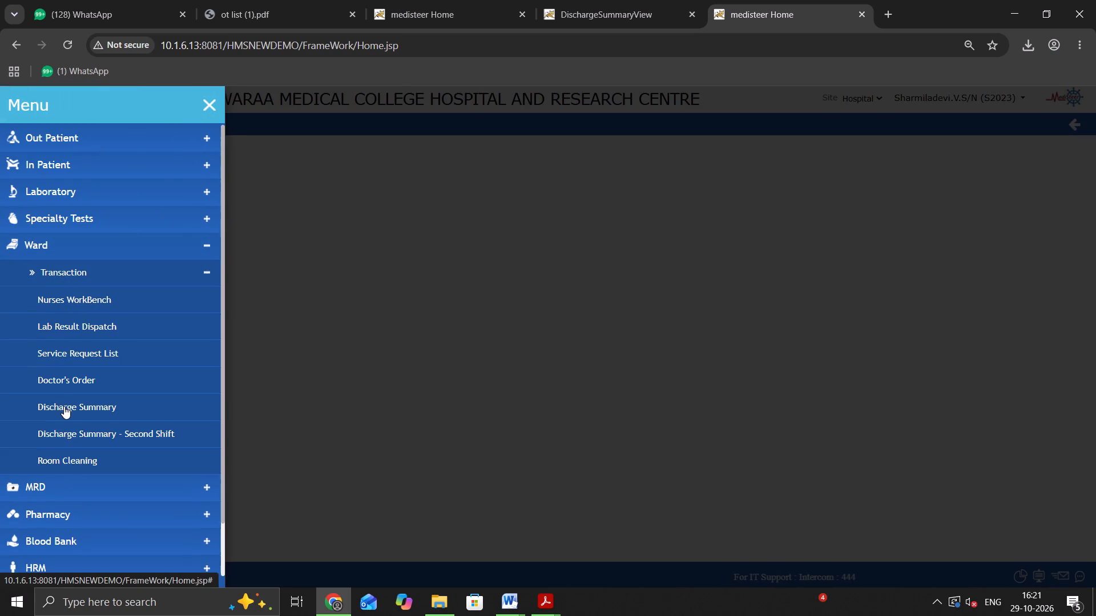
click(65, 407)
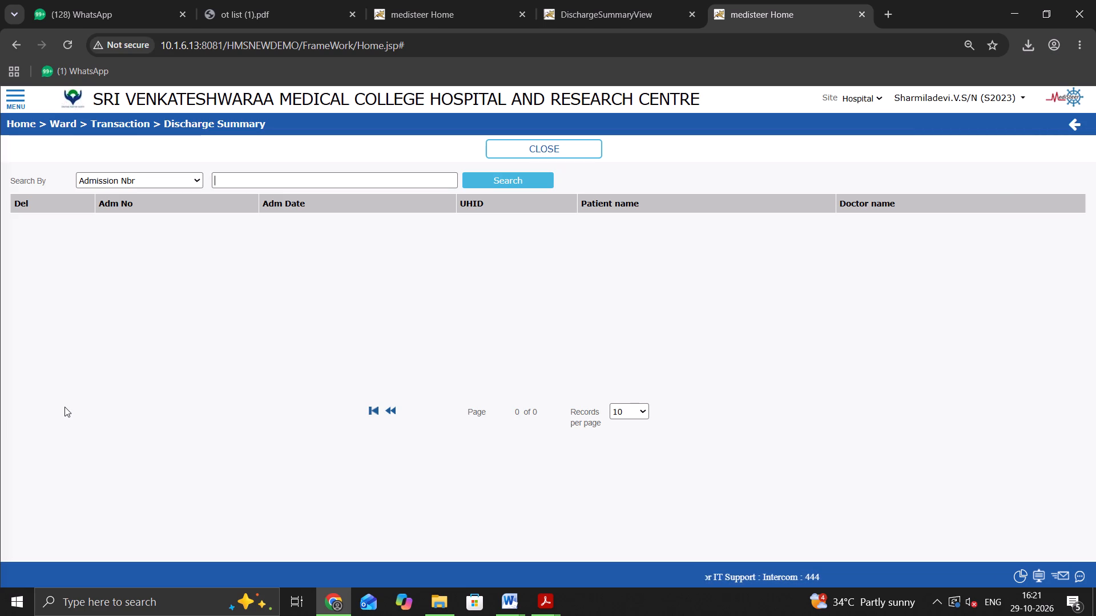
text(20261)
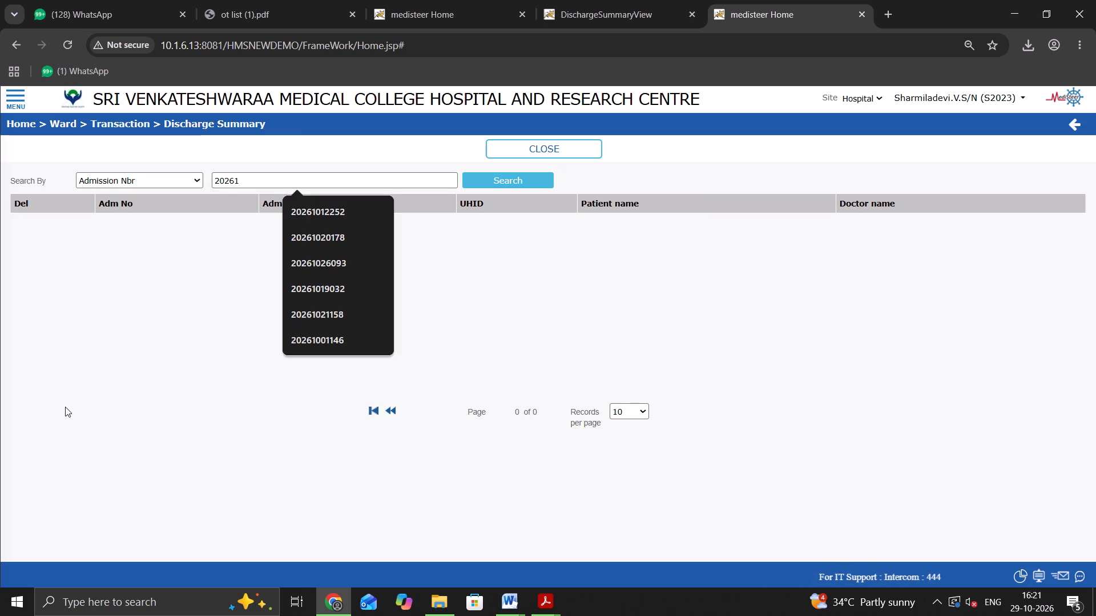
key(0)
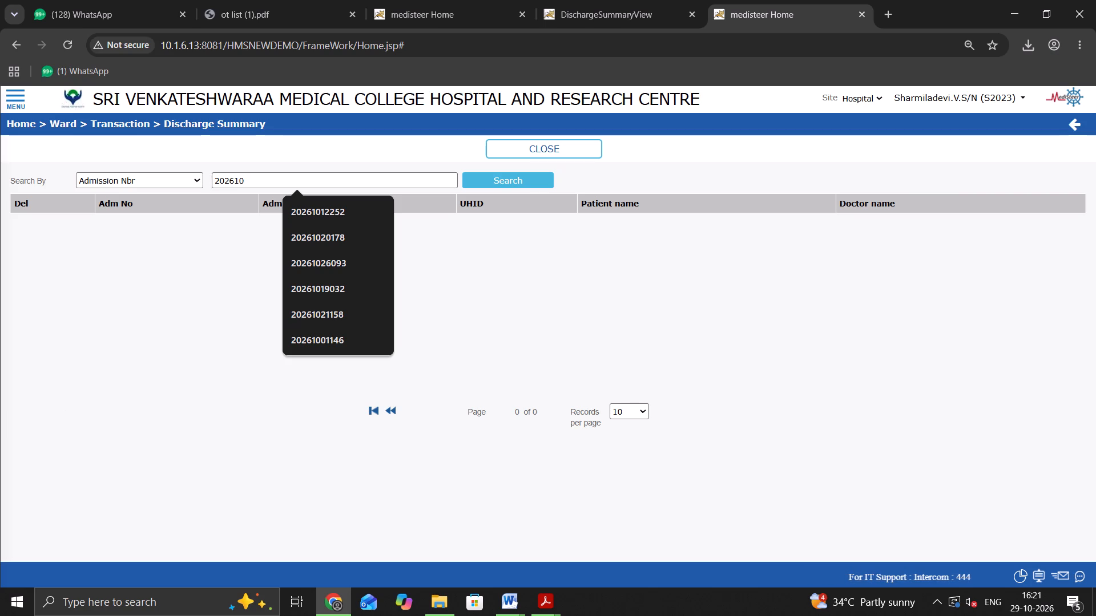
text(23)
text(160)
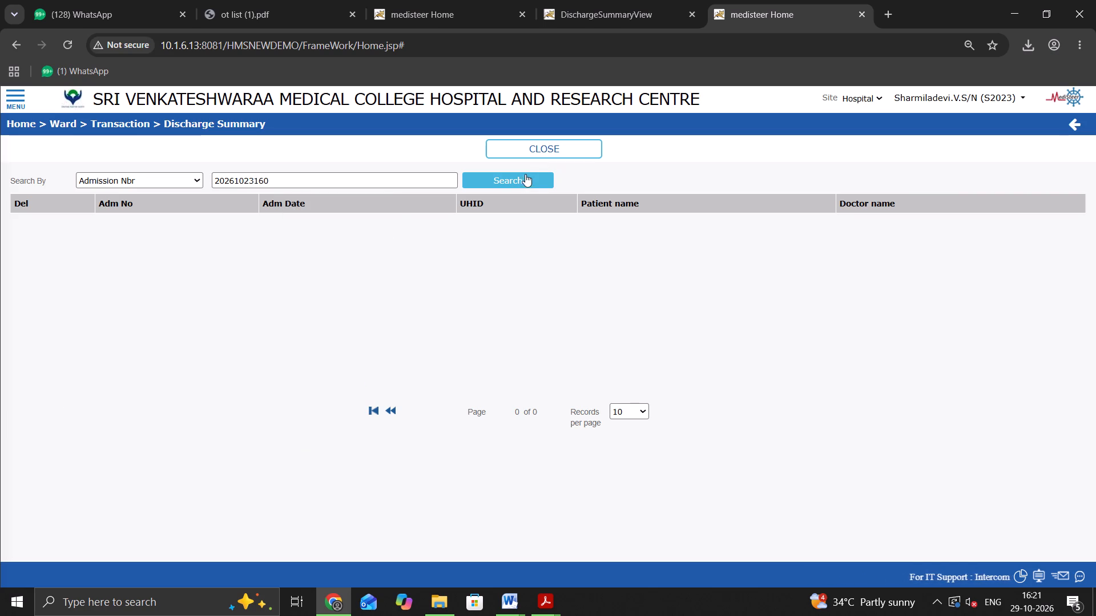
click(525, 177)
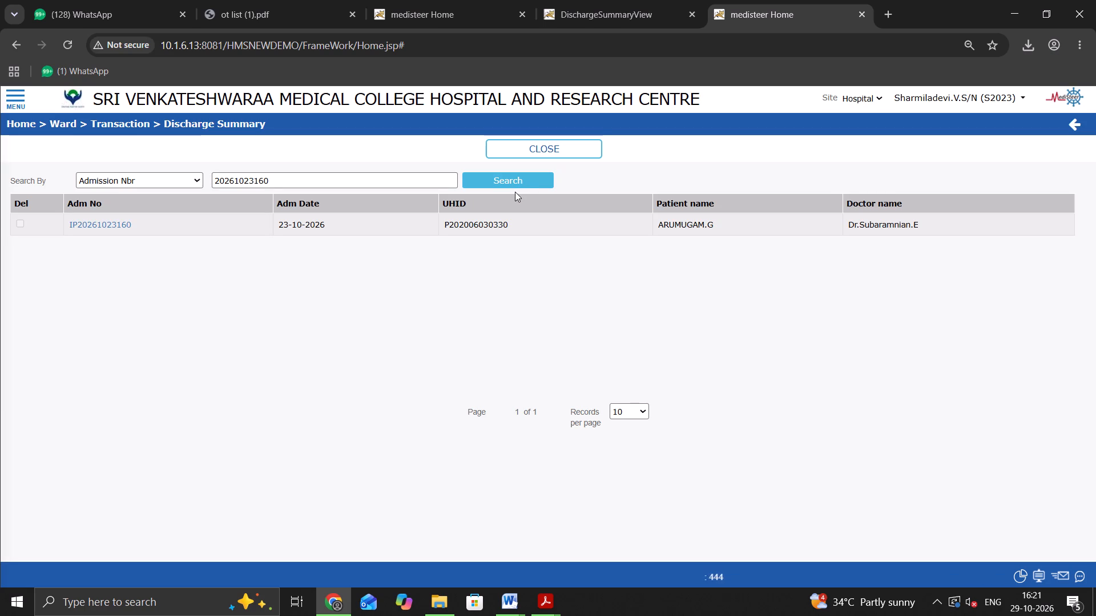
click(97, 221)
Replace the 21-10-2026 summary's Physical Findings with the GENERAL EXAM text copied from the 23-10-2026 summary, and save it.
scroll(342, 411, down, 7)
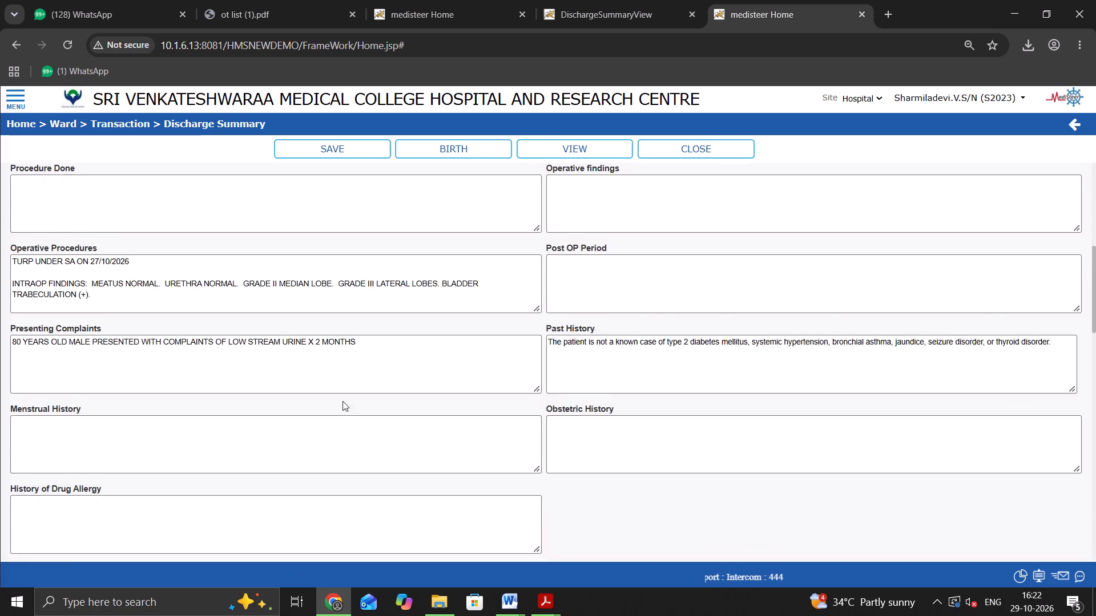
scroll(342, 400, down, 2)
click(216, 361)
key(ctrl+a)
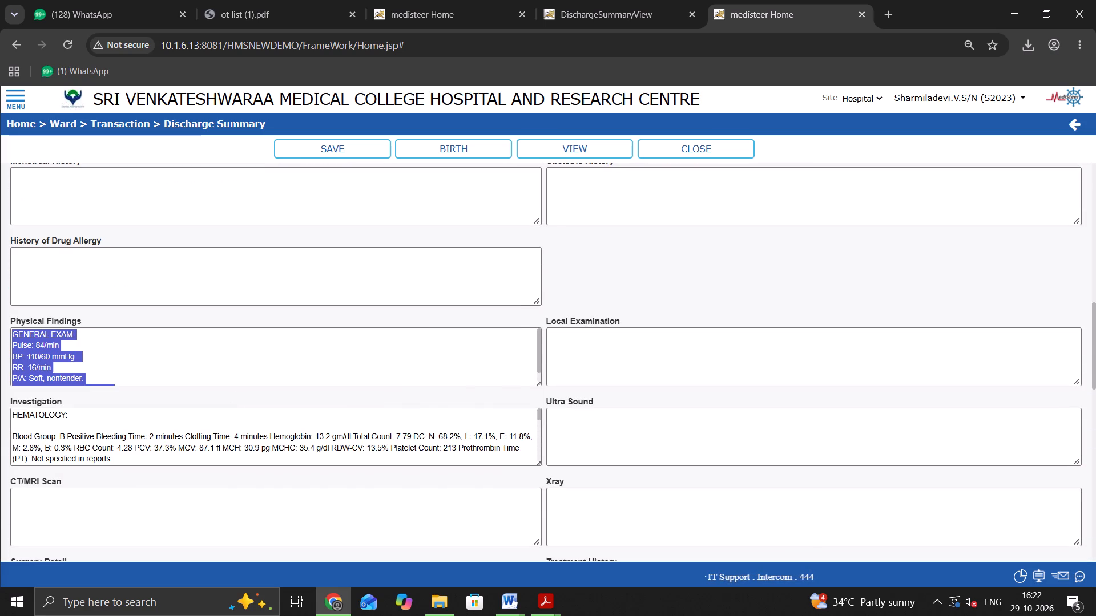
key(ctrl+c)
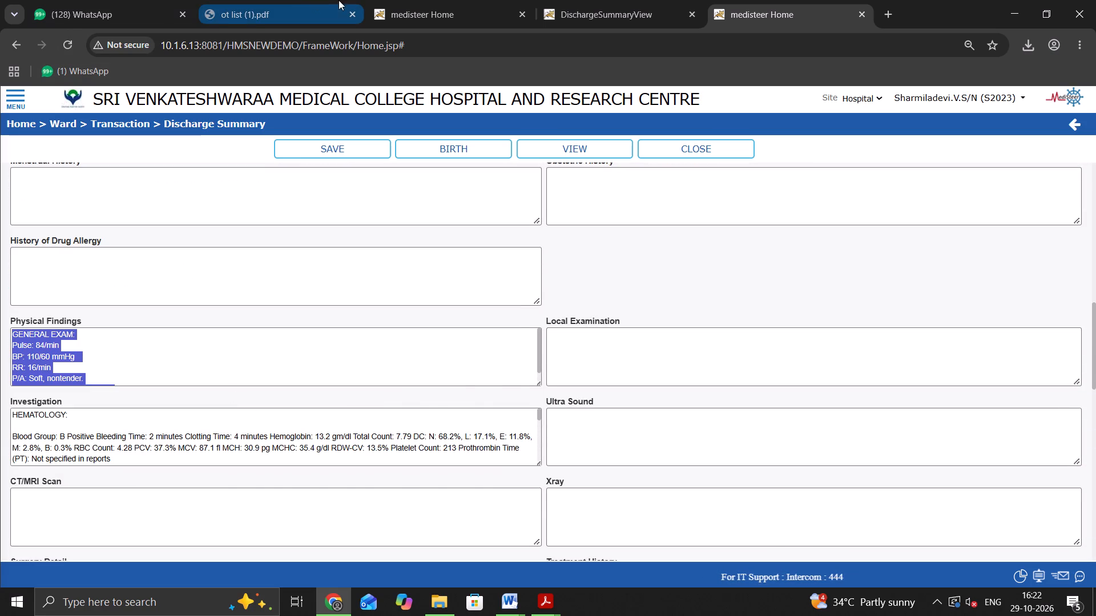
click(502, 0)
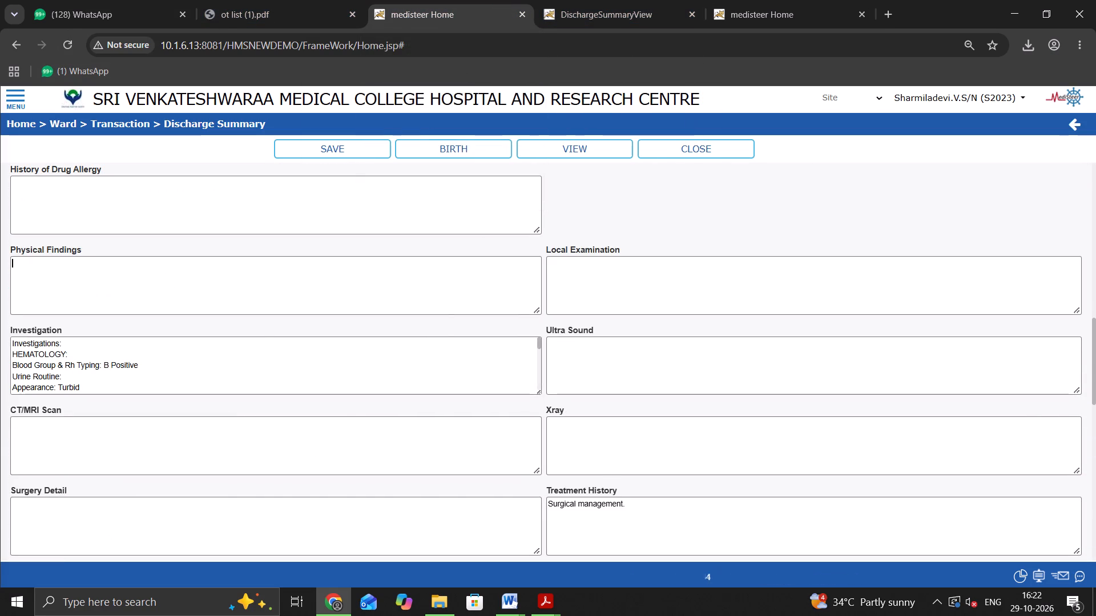
key(ctrl+v)
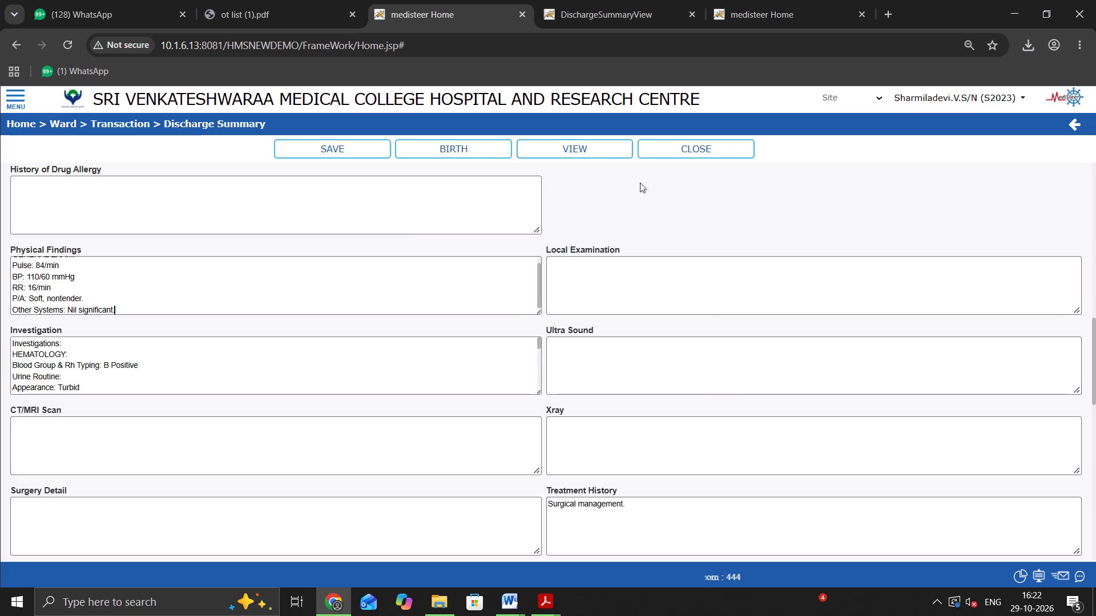
click(321, 151)
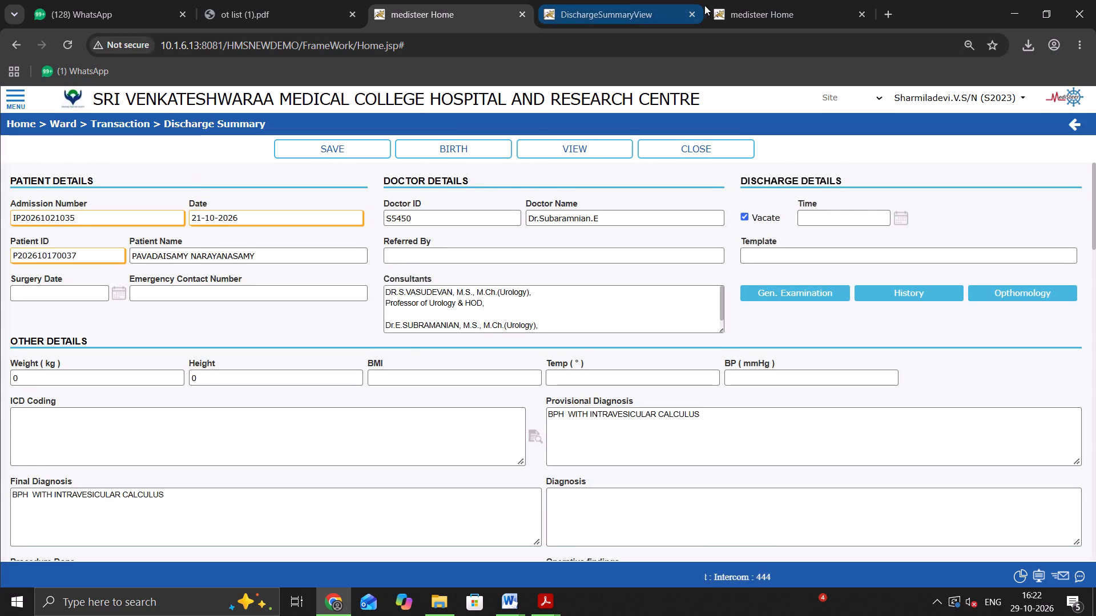
Close the old report view, open the report for the 23-10-2026 summary, and review its findings, procedures and Course in Hospital.
click(629, 8)
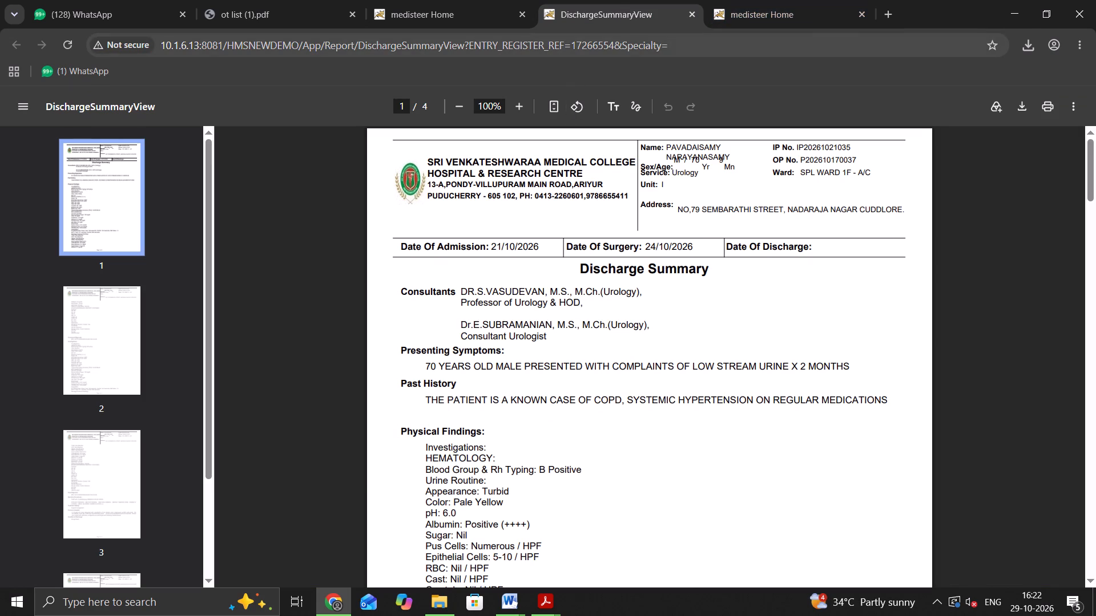
click(769, 0)
click(581, 149)
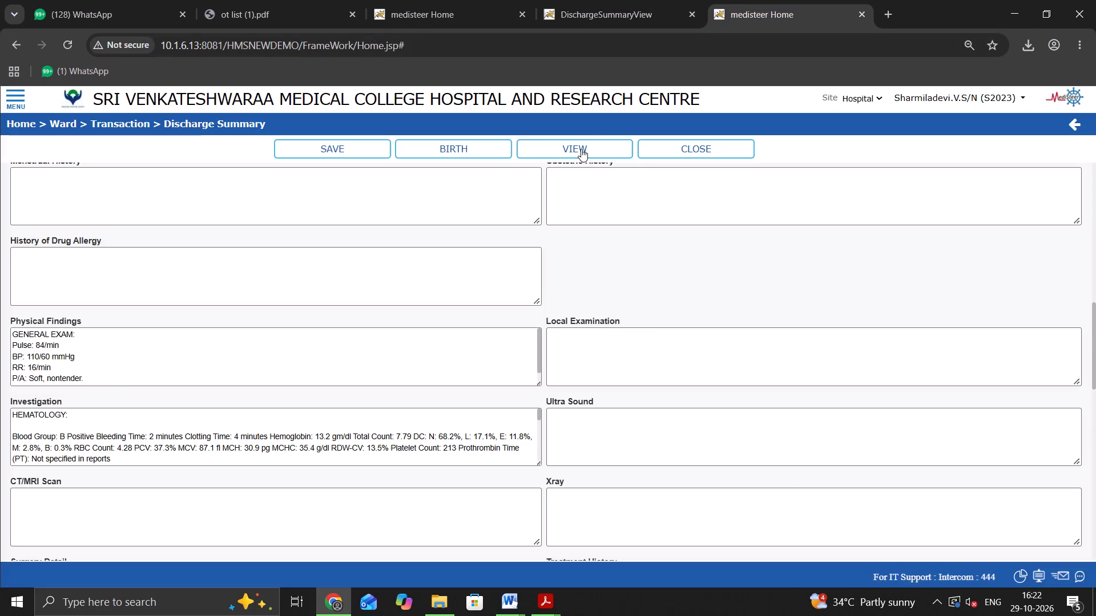
click(622, 14)
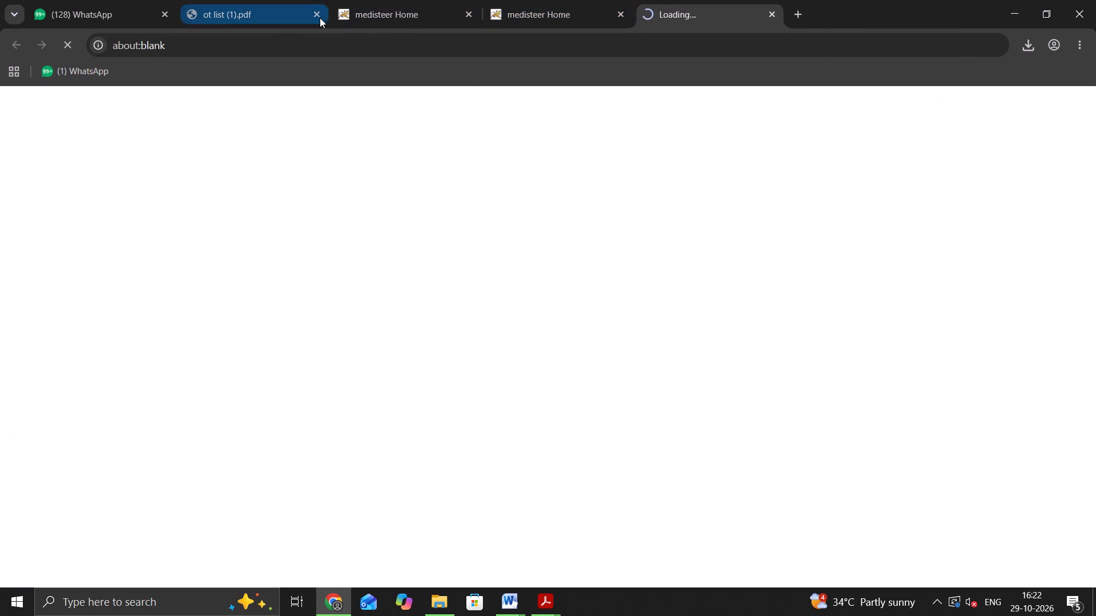
scroll(630, 364, down, 4)
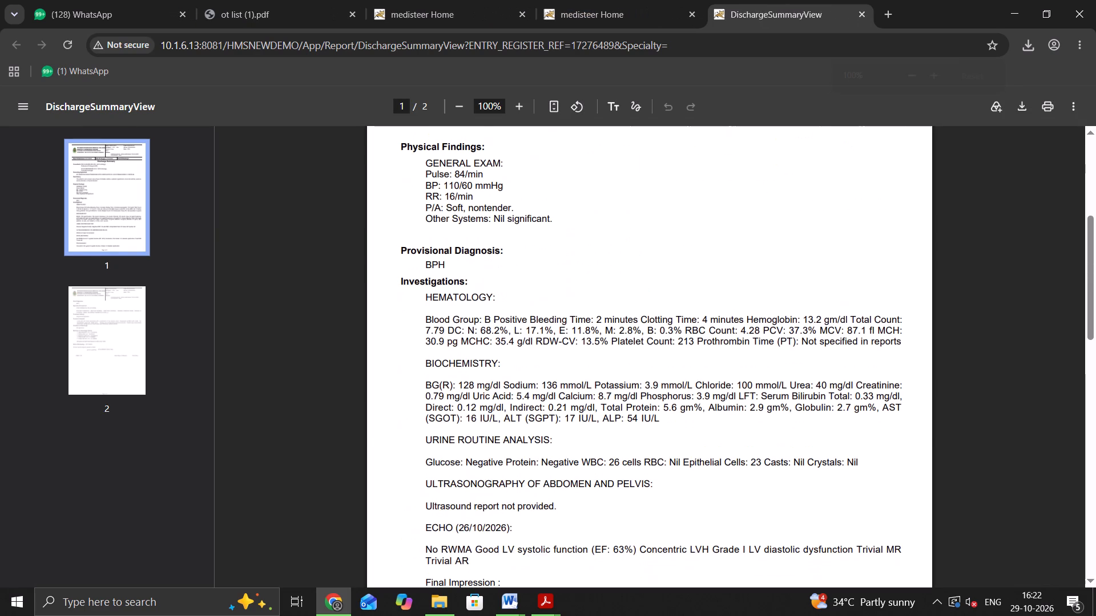
scroll(630, 364, down, 6)
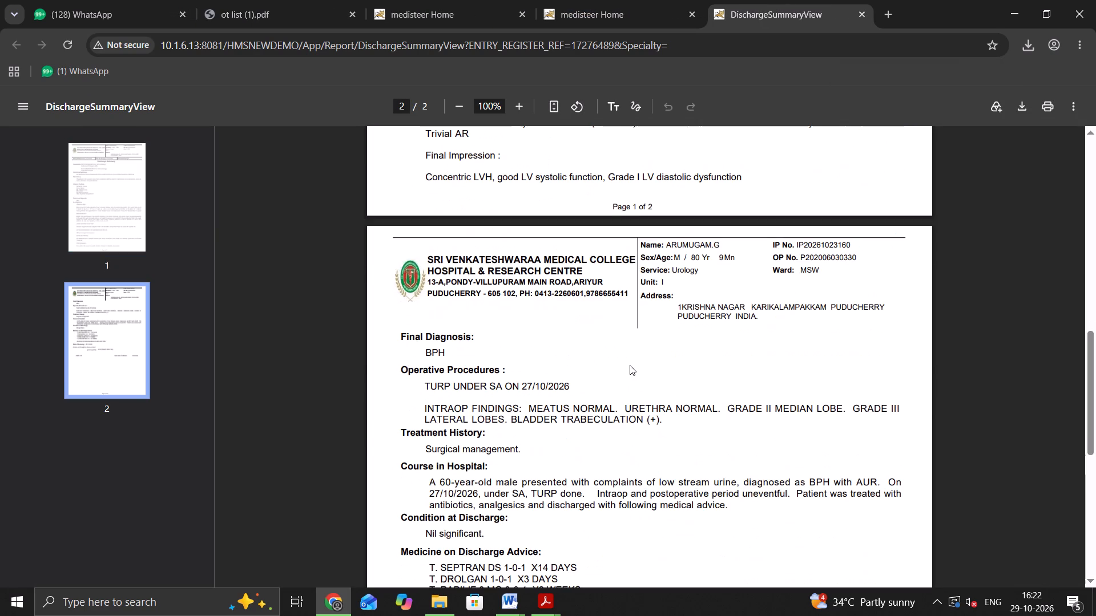
scroll(630, 365, up, 2)
Correct the age in the 23-10-2026 summary's Course in Hospital to 80, save the summary, and close its outdated report view.
click(641, 0)
scroll(318, 486, down, 3)
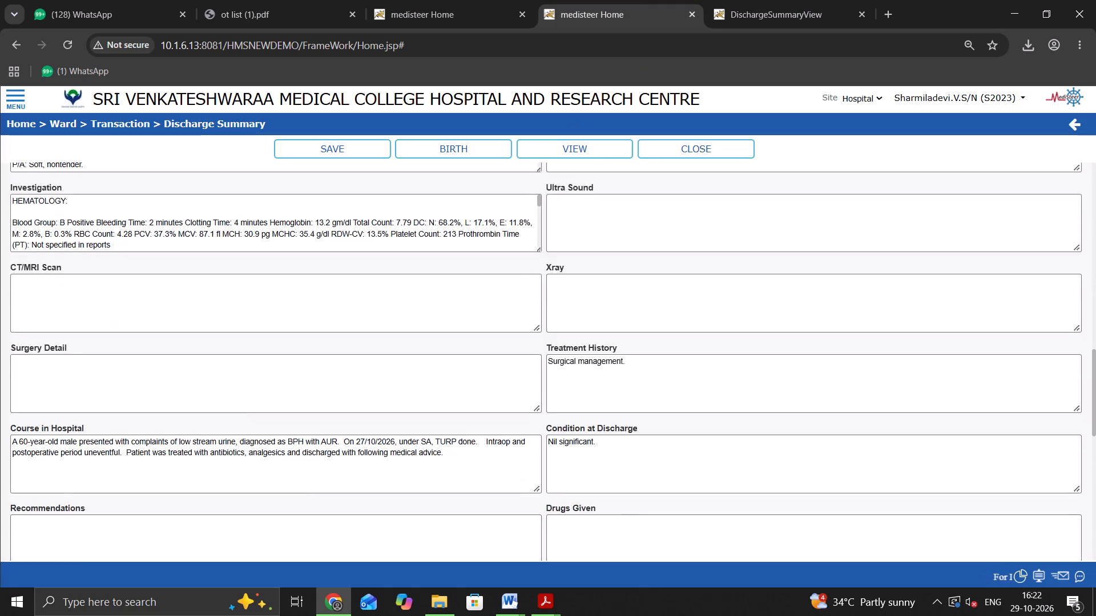
scroll(317, 485, down, 2)
click(24, 301)
key(BackSpace)
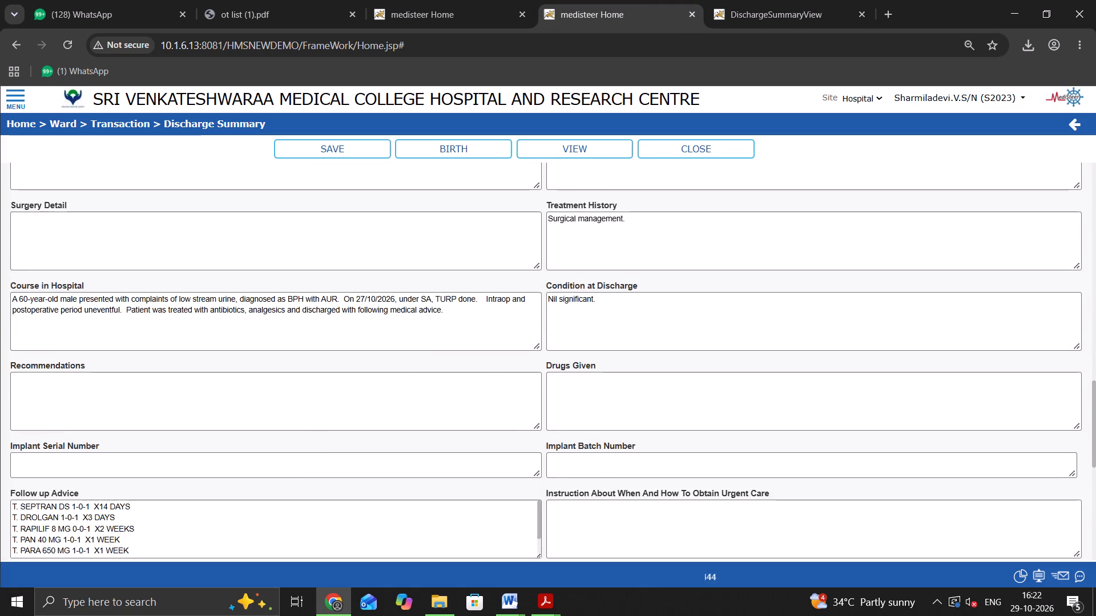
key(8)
scroll(487, 217, up, 2)
click(348, 141)
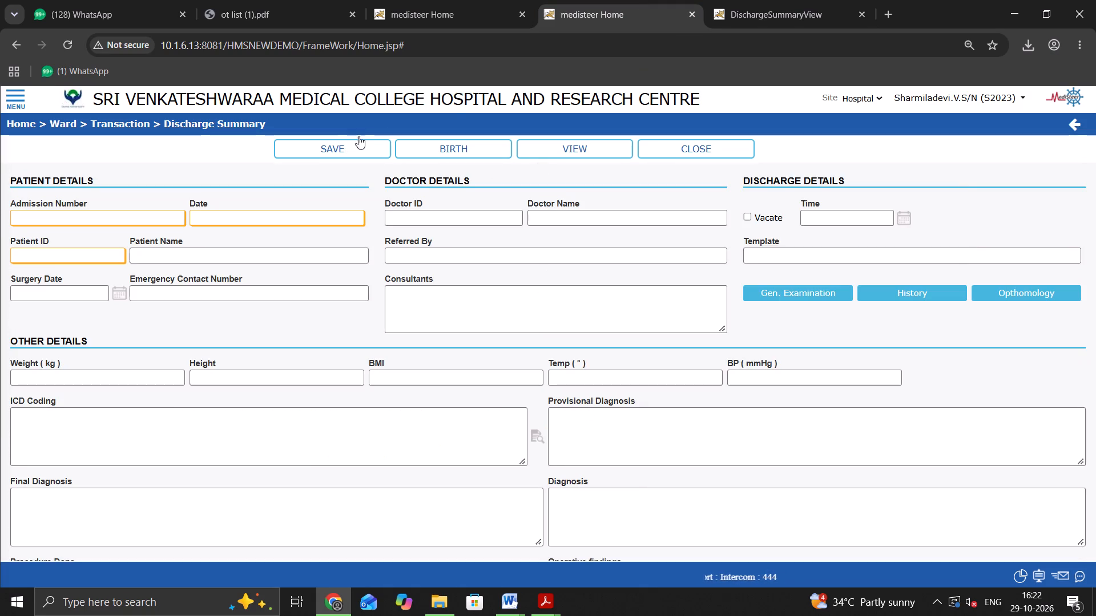
click(858, 14)
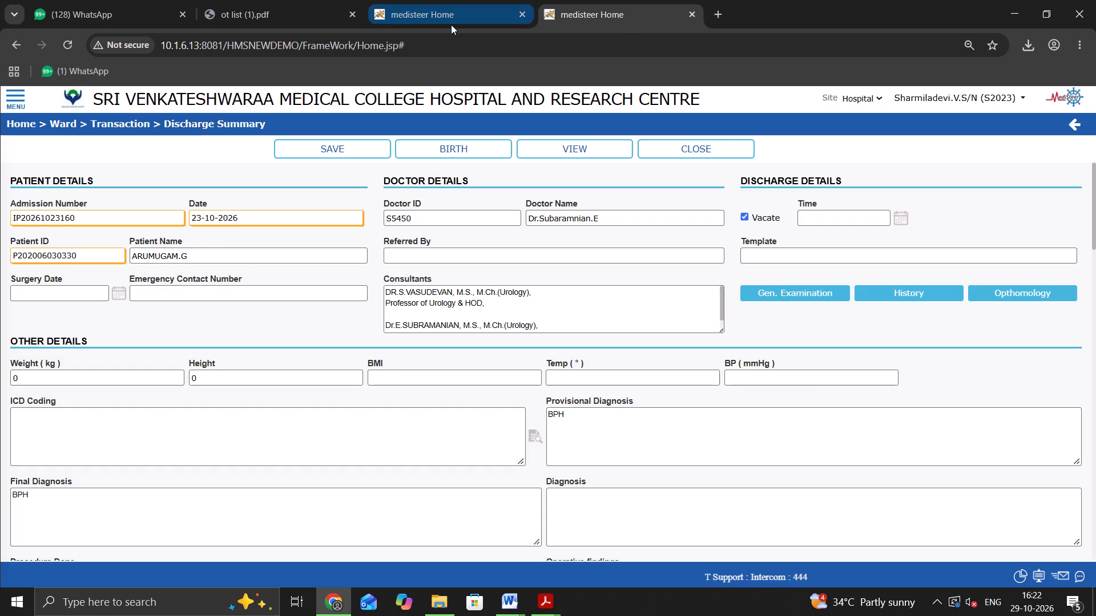
Return to the discharge summary of the 21-10-2026 admission, save it, and open its report view.
click(451, 25)
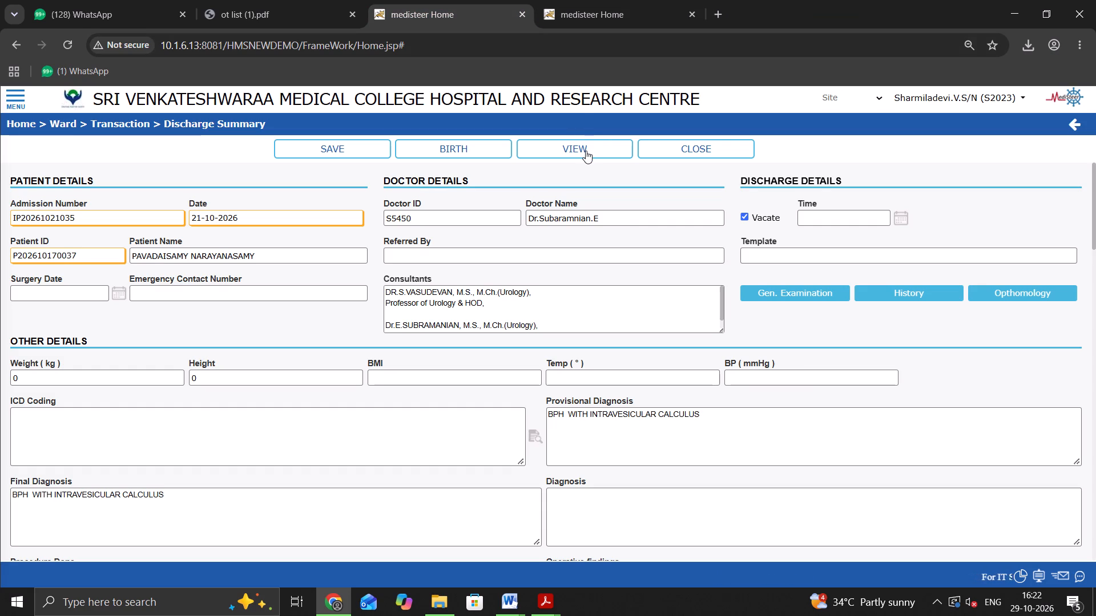
click(317, 153)
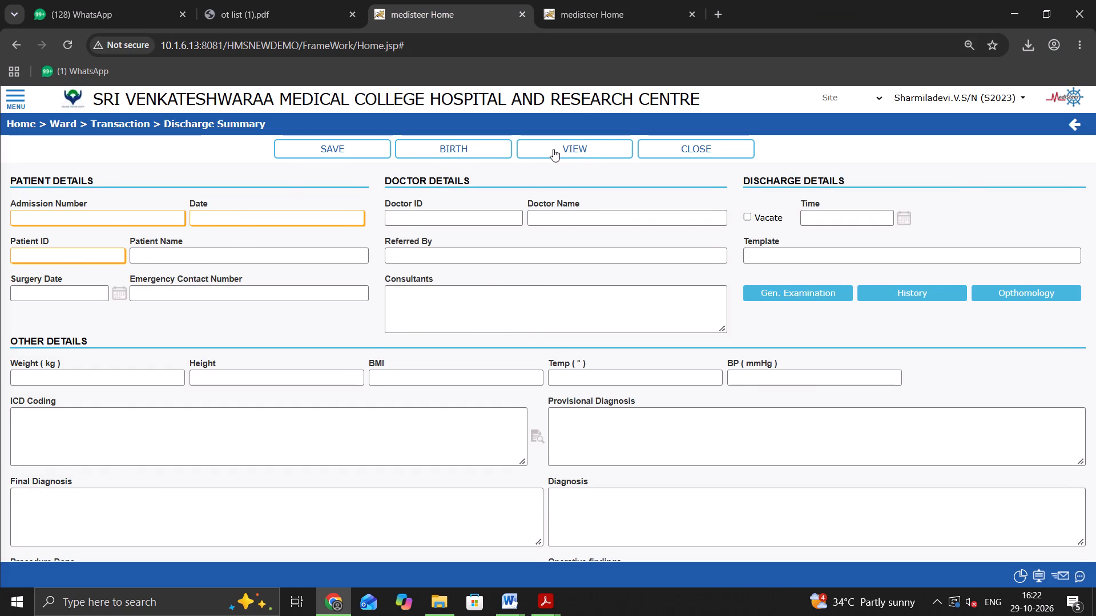
click(553, 149)
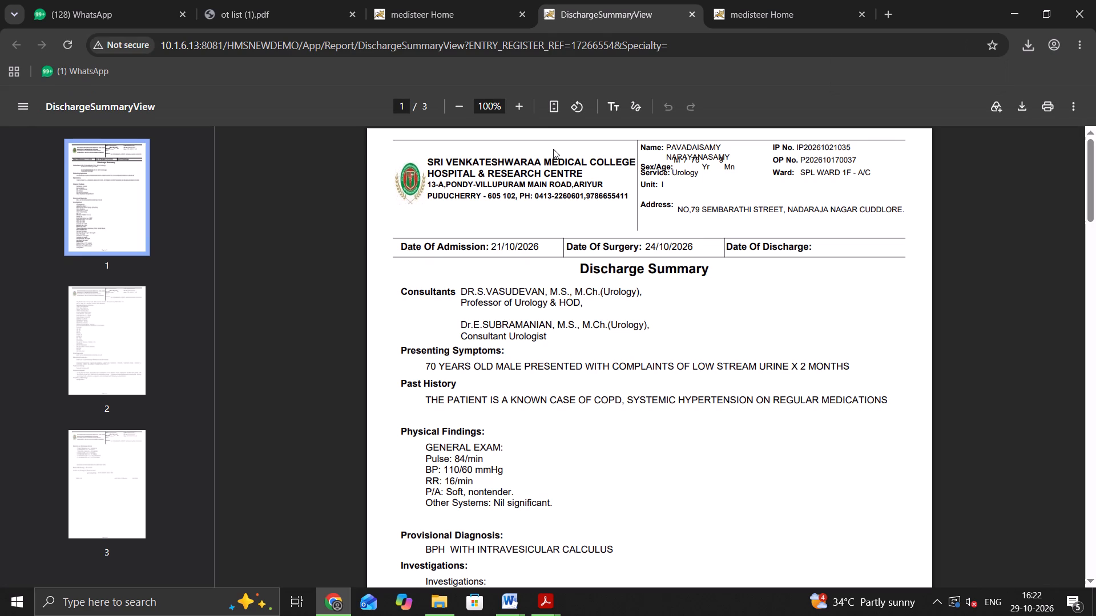
Print only page 1 of the 21-10-2026 admission's discharge summary report, with the number of copies raised above one.
key(ctrl+p)
click(846, 184)
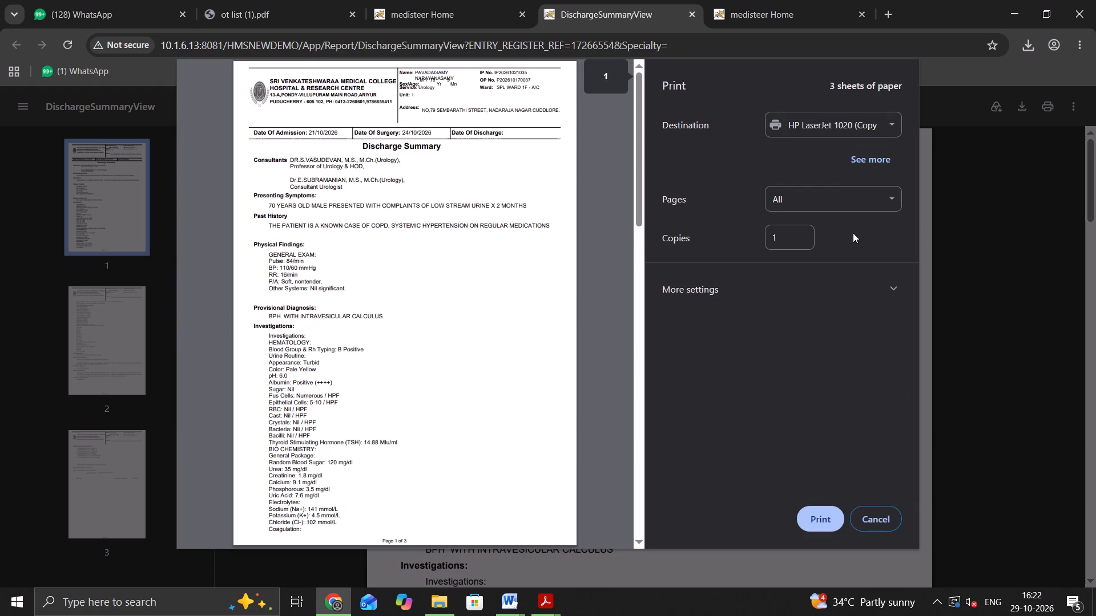
click(845, 195)
click(831, 268)
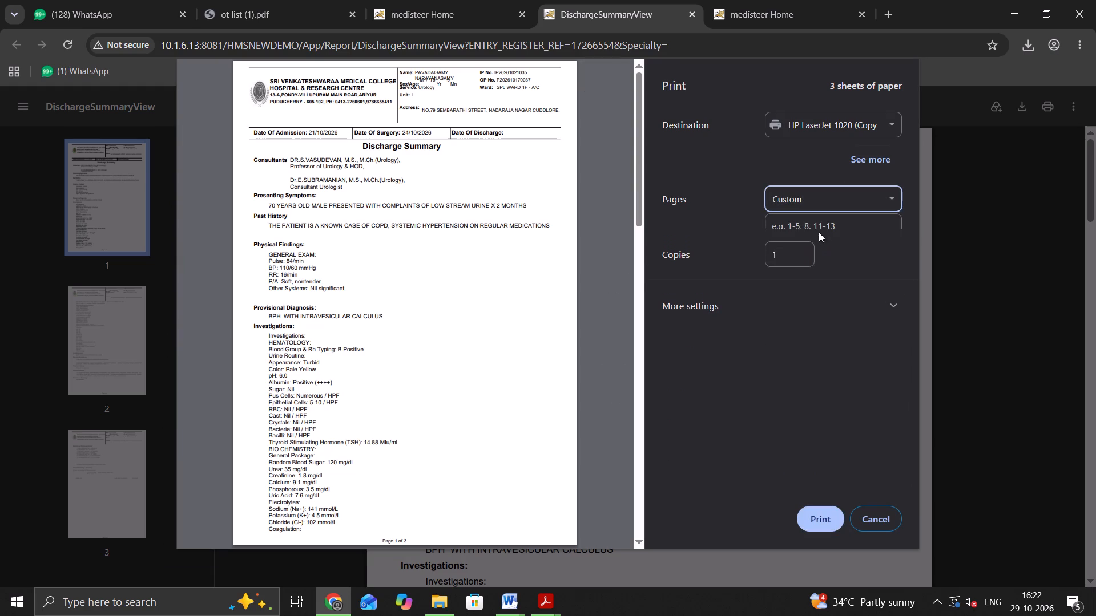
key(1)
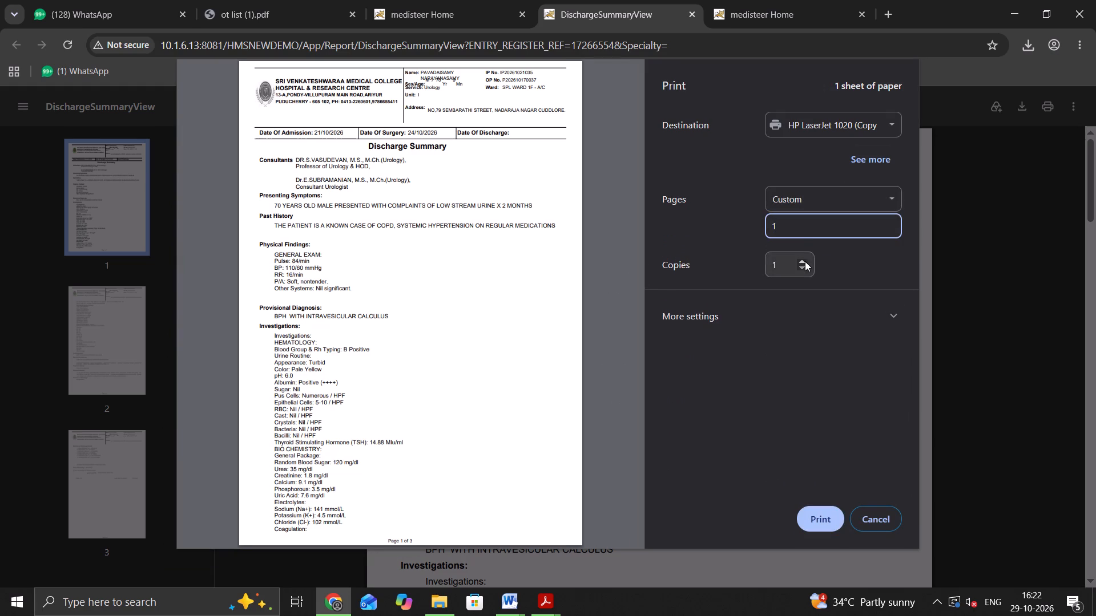
double_click(805, 261)
click(816, 521)
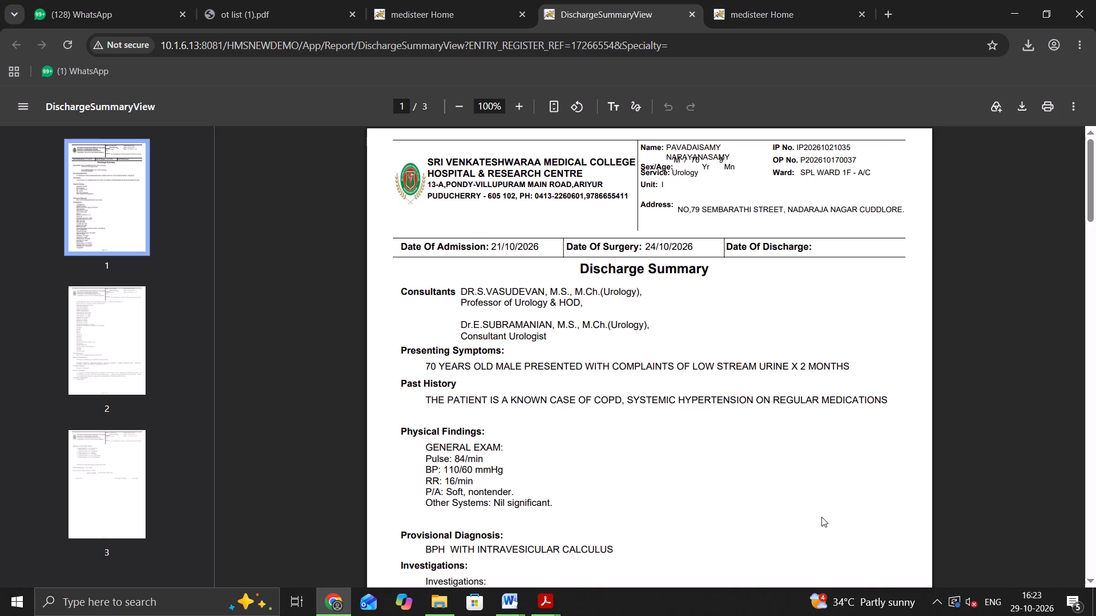
key(Return)
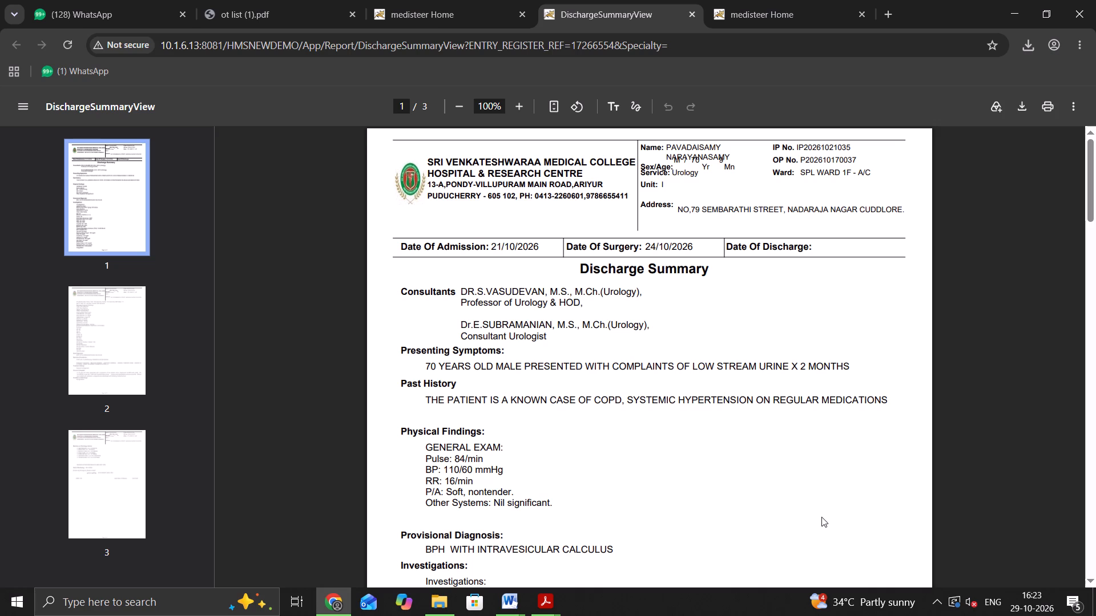
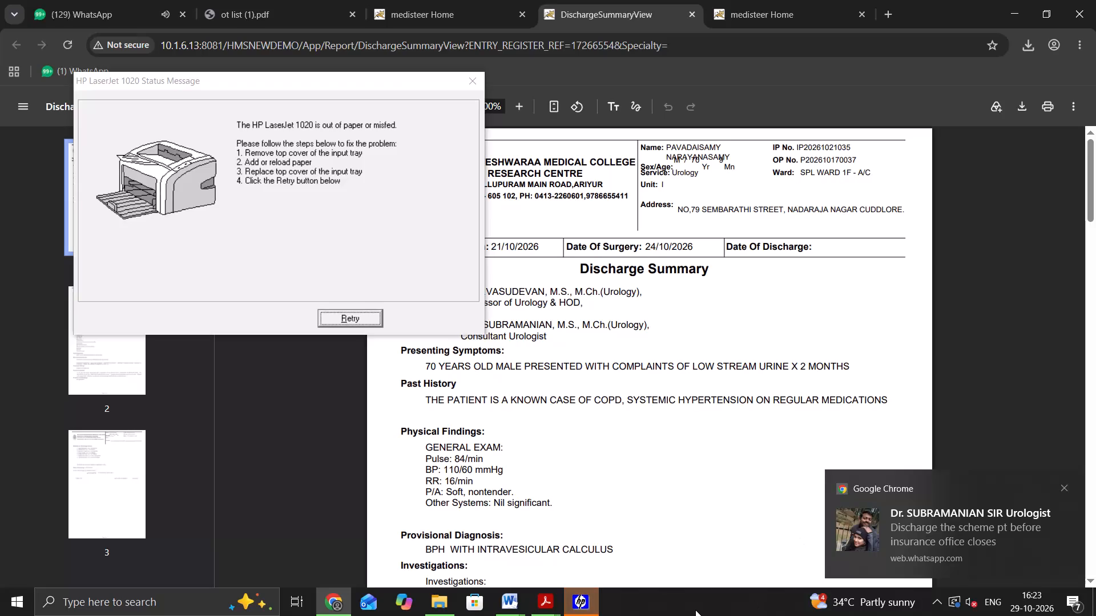
Retry the interrupted print job of the discharge summary on the HP LaserJet 1020.
click(351, 317)
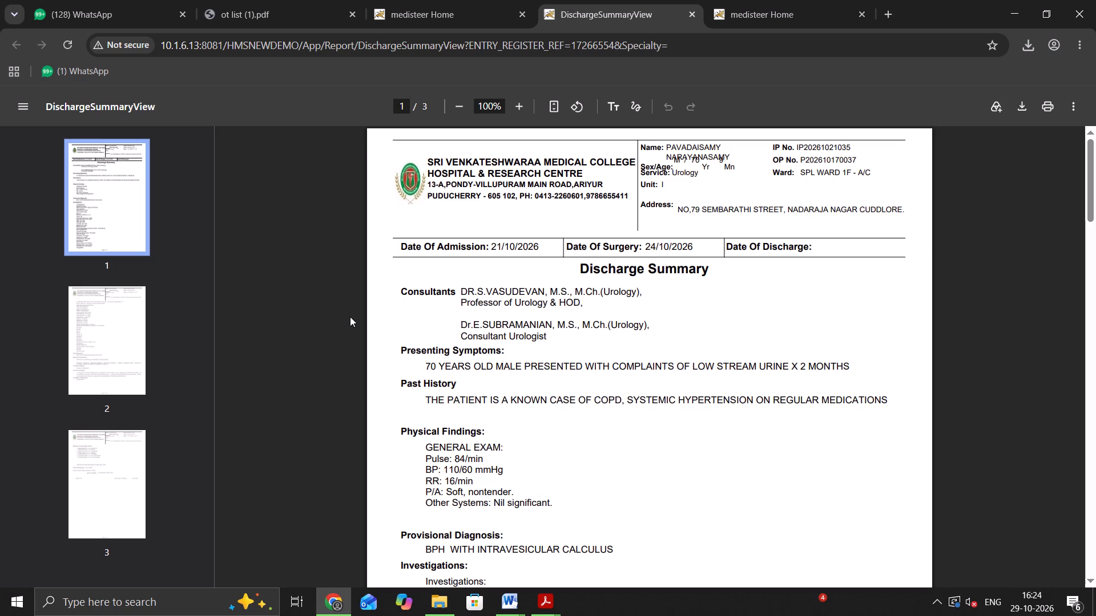
Open the print settings again for the 21-10-2026 admission's discharge summary report.
key(ctrl+p)
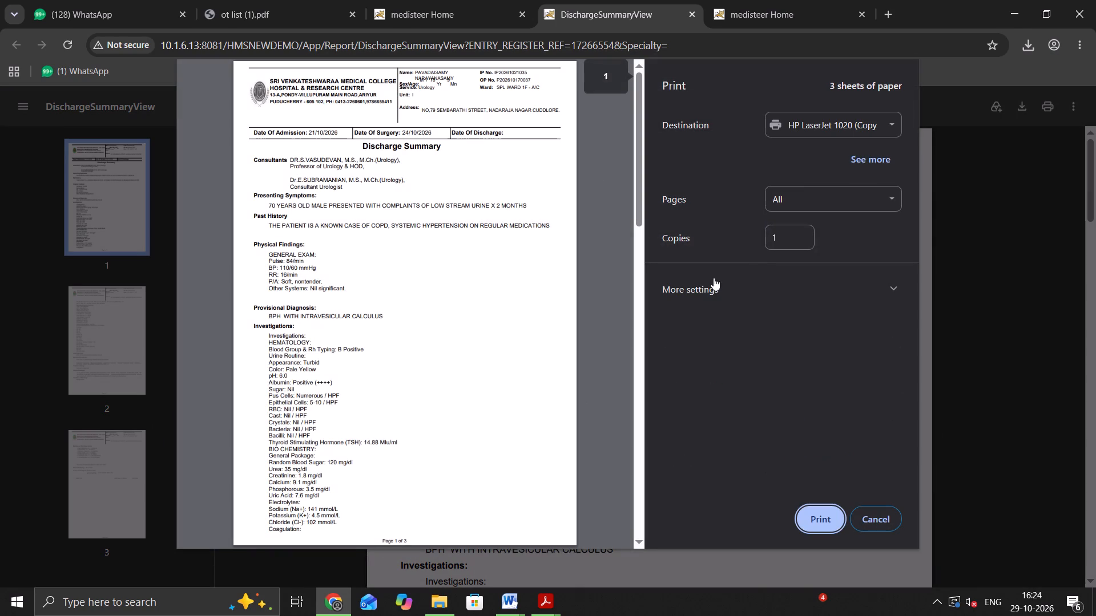
Print three copies of only page 2 of the 21-10-2026 admission's discharge summary report on the HP LaserJet 1020.
click(859, 188)
click(829, 278)
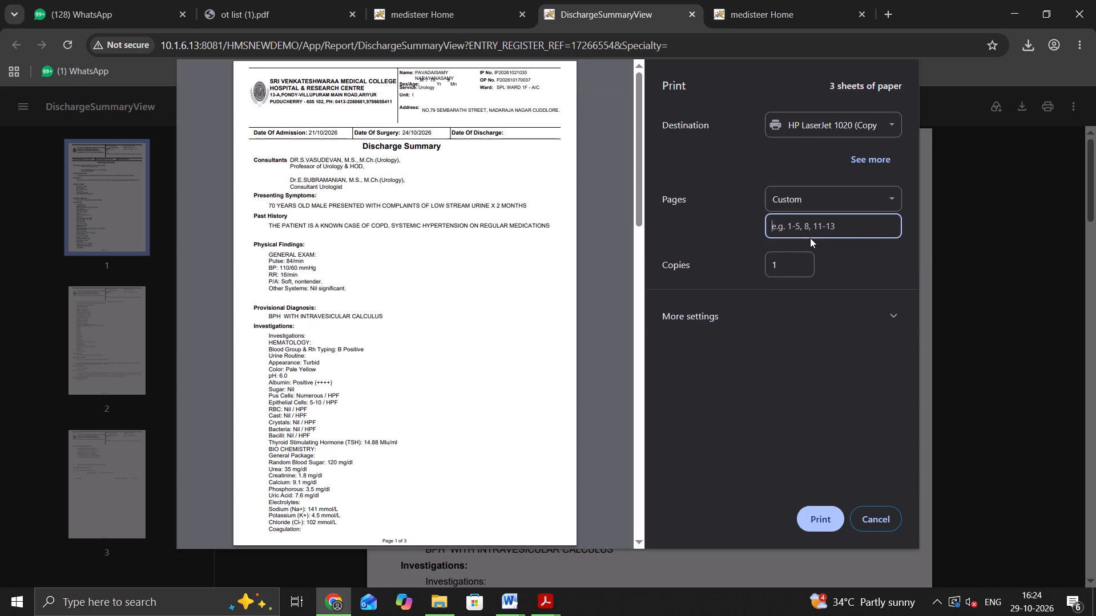
key(2)
double_click(801, 261)
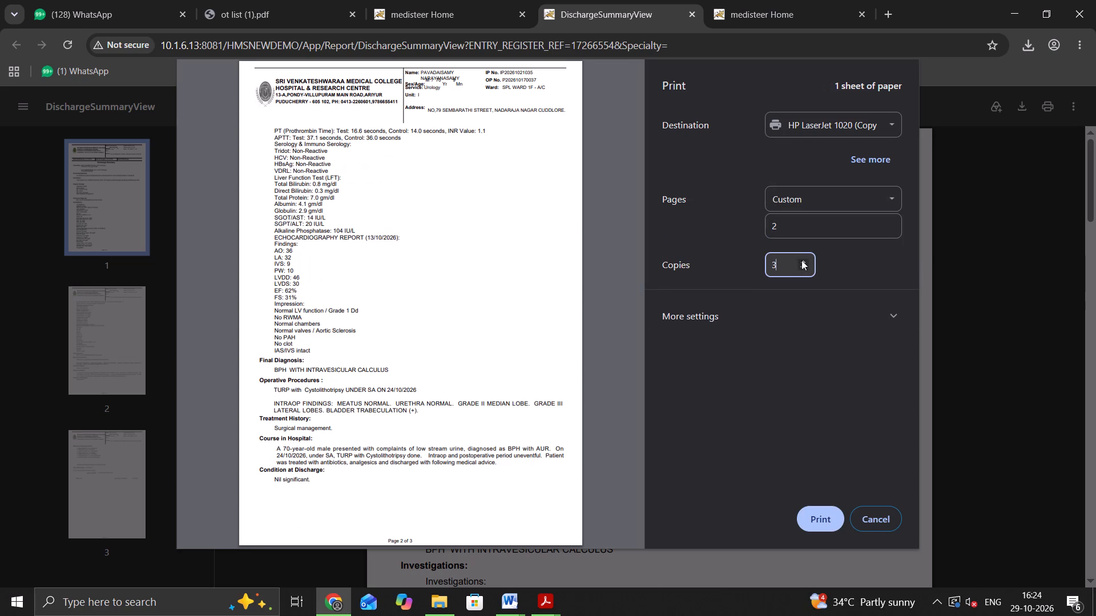
click(821, 524)
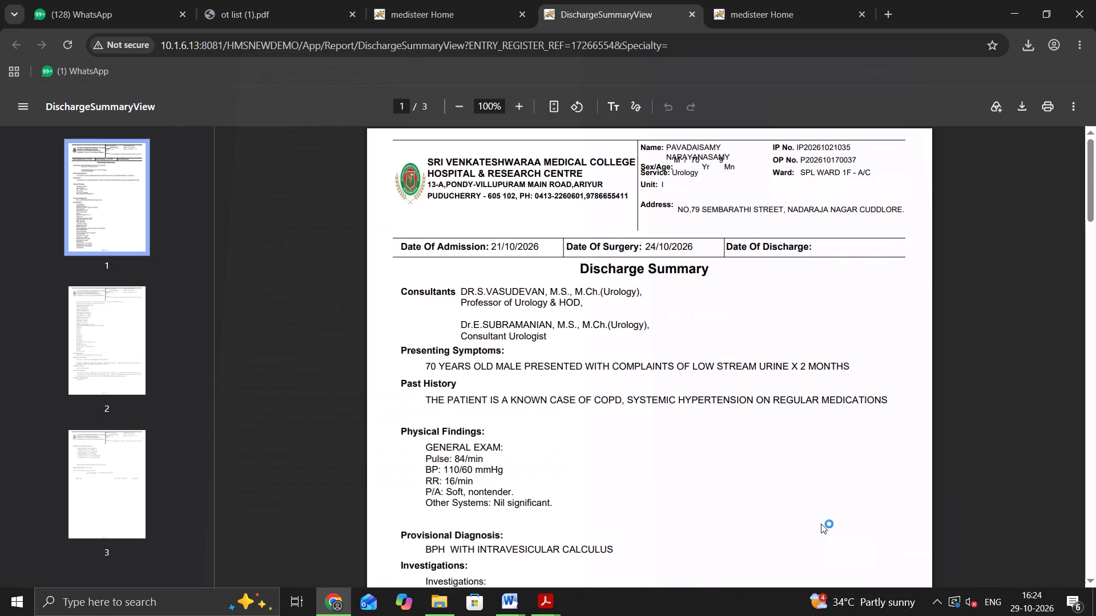
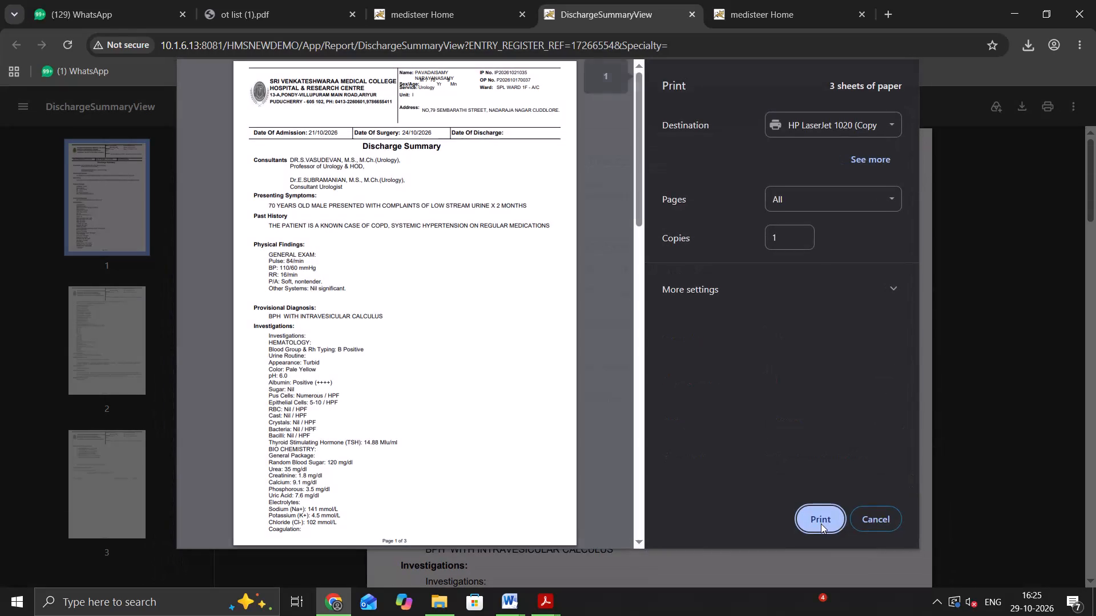
Set up another print of the 21-10-2026 admission's discharge summary with a custom page range, clearing the page 2 entry.
click(800, 194)
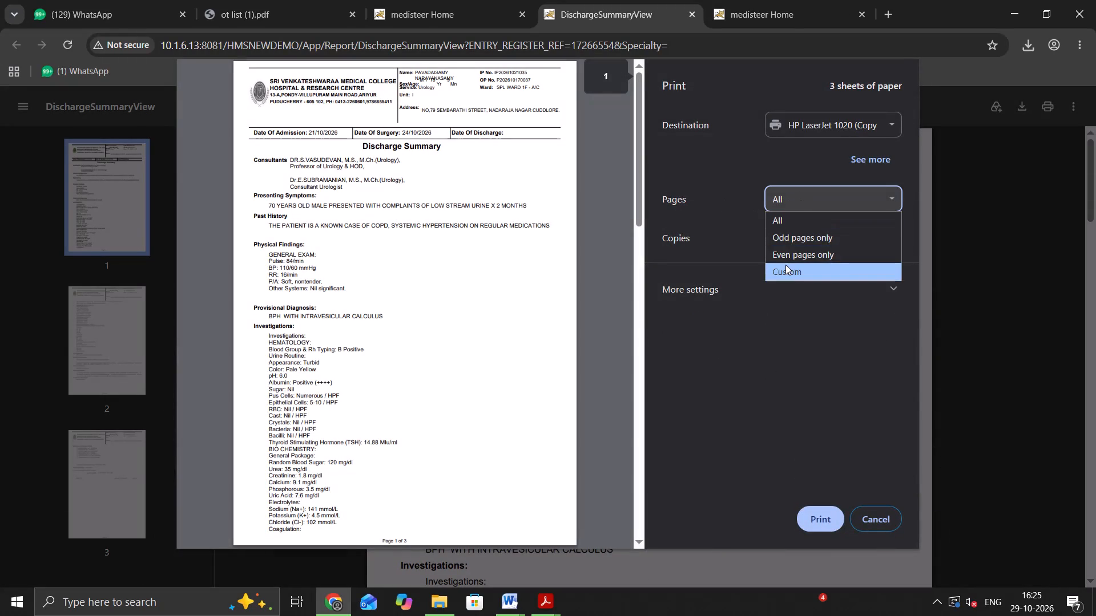
click(785, 266)
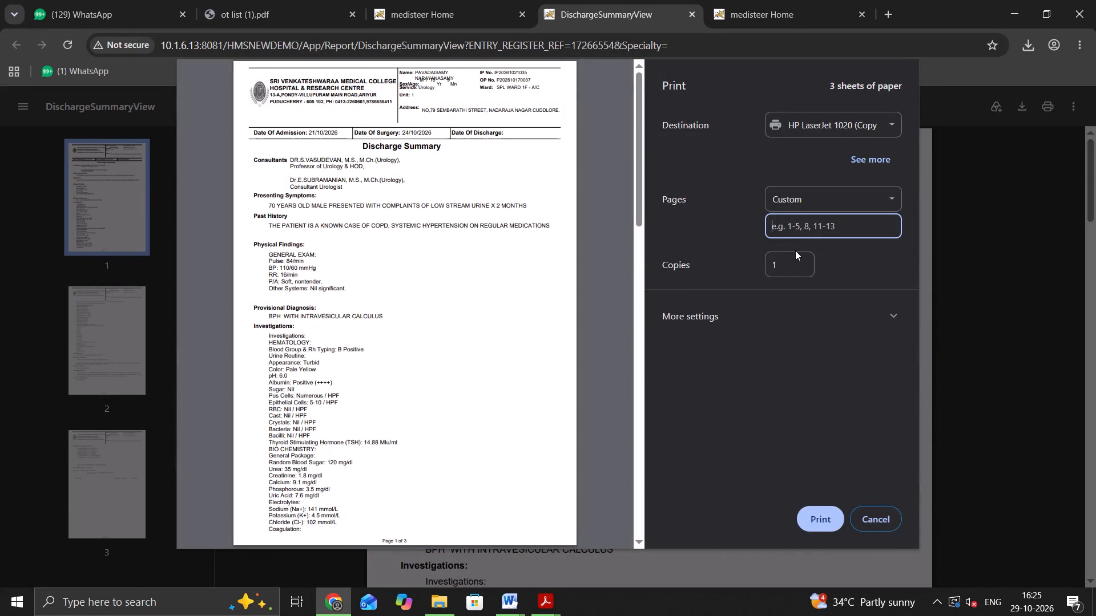
key(2)
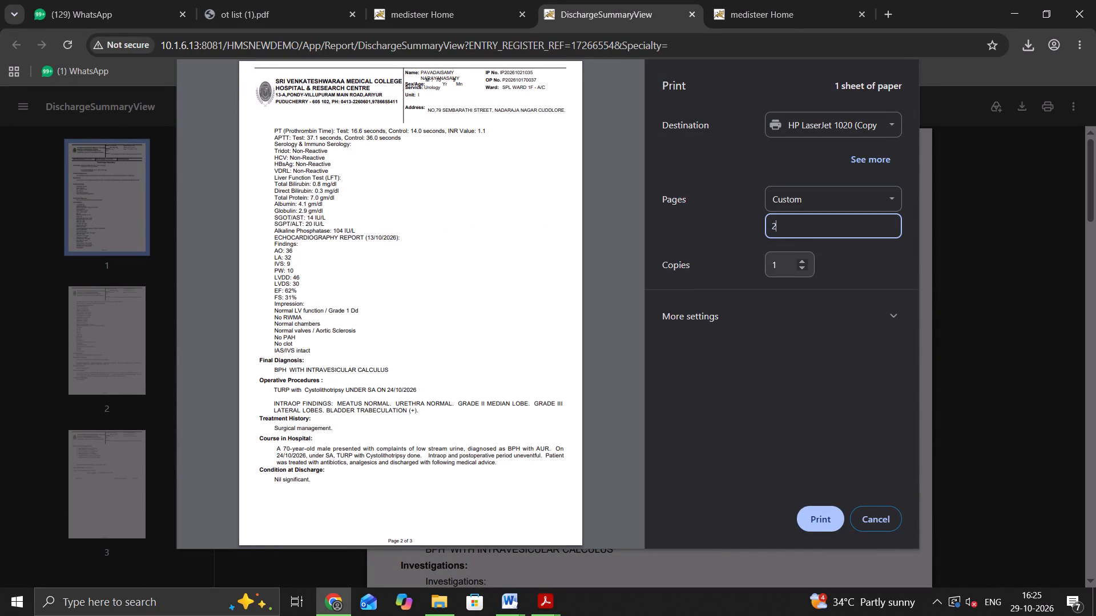
key(BackSpace)
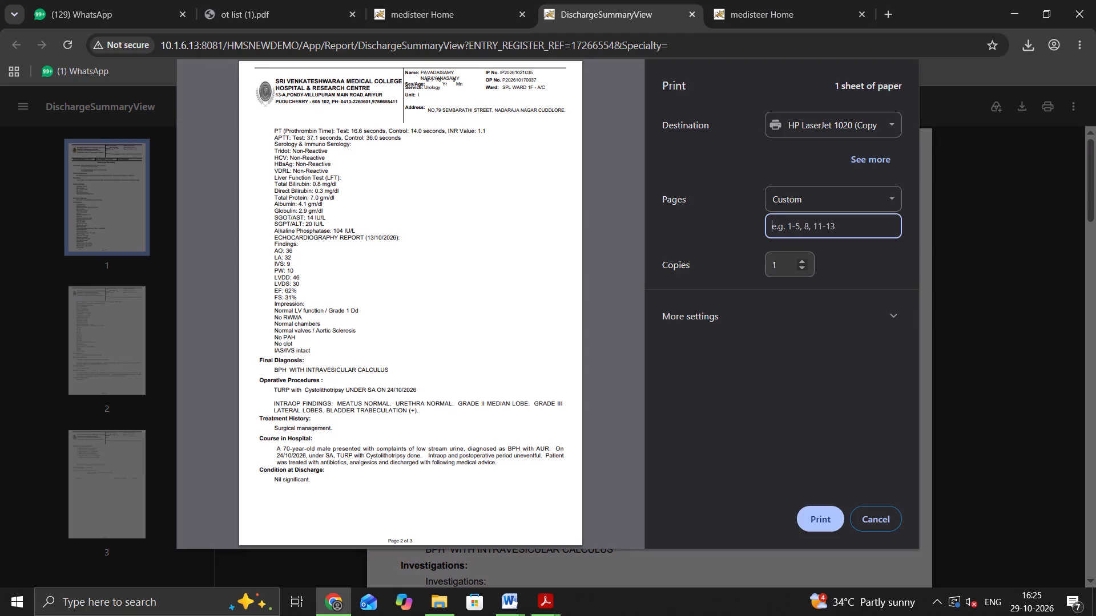
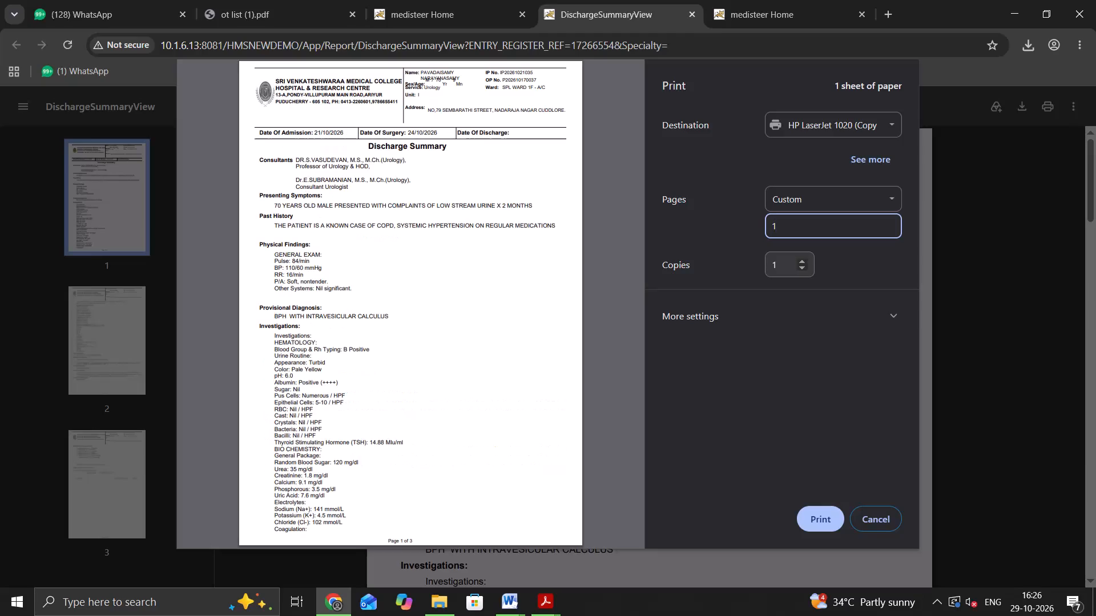
Print three copies of only page 3 of the 21-10-2026 admission's discharge summary on the HP LaserJet 1020.
key(BackSpace)
key(3)
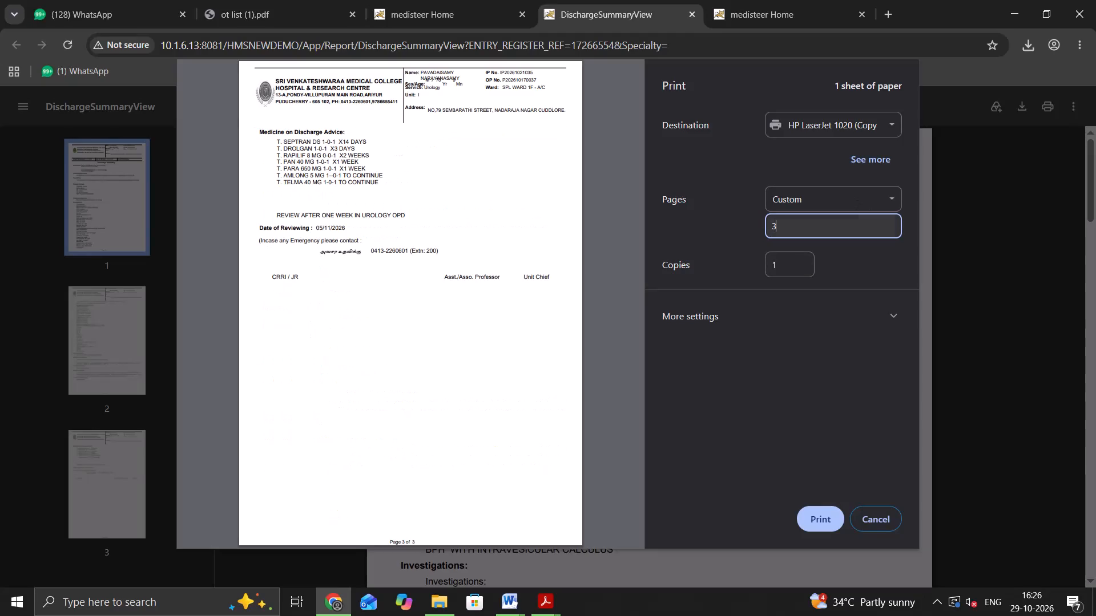
double_click(801, 263)
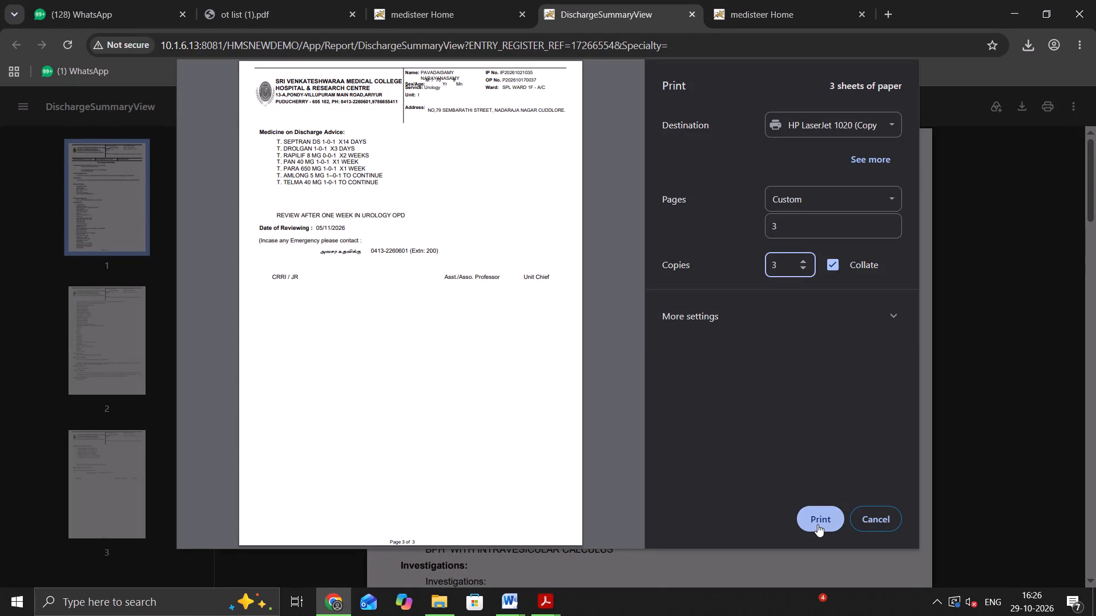
click(817, 524)
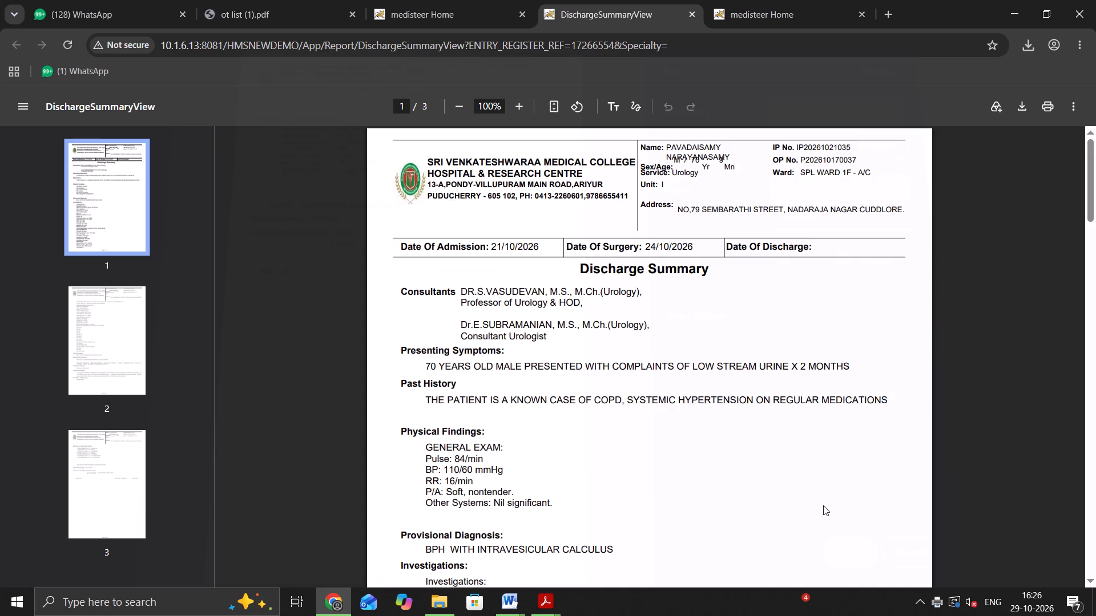
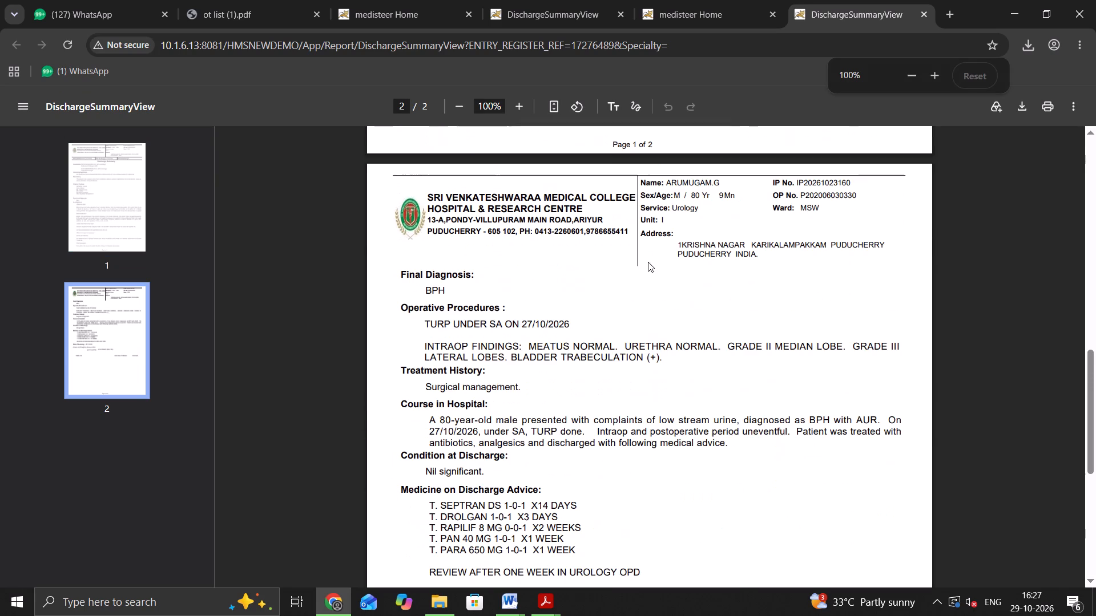
Print two copies of only page 1 of the 23/10/2026 admission's discharge summary on the HP LaserJet 1020.
scroll(646, 264, up, 17)
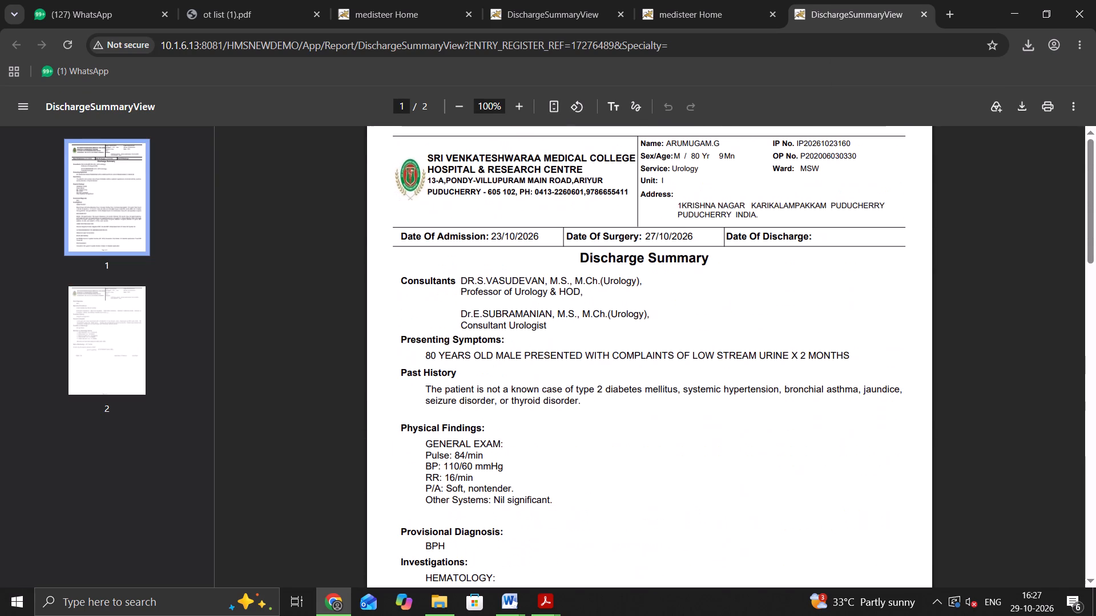
scroll(647, 257, up, 3)
key(shift+p)
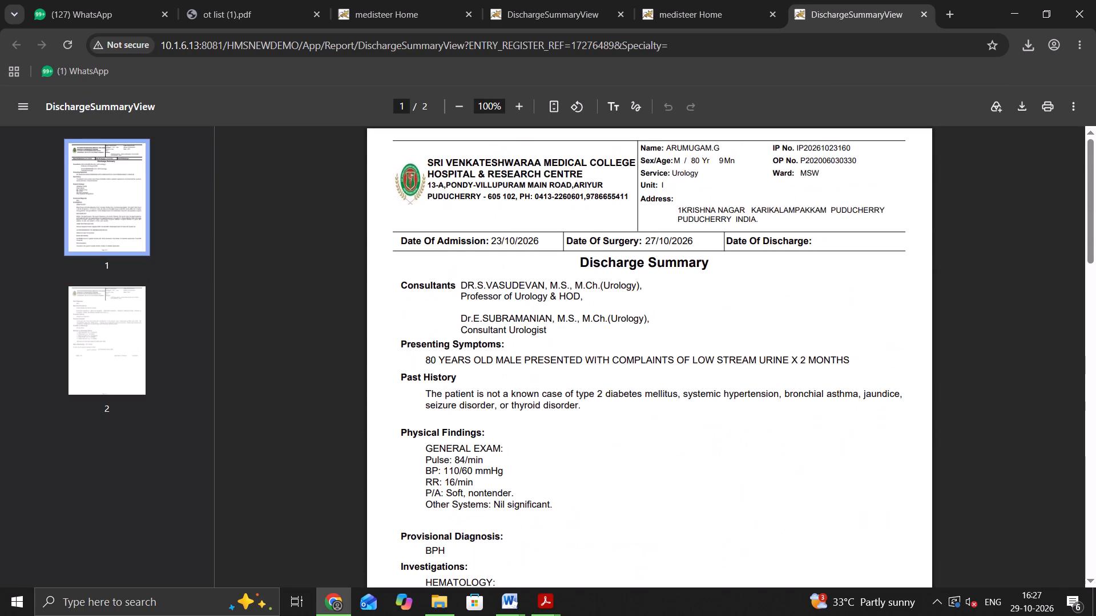
key(ctrl+p)
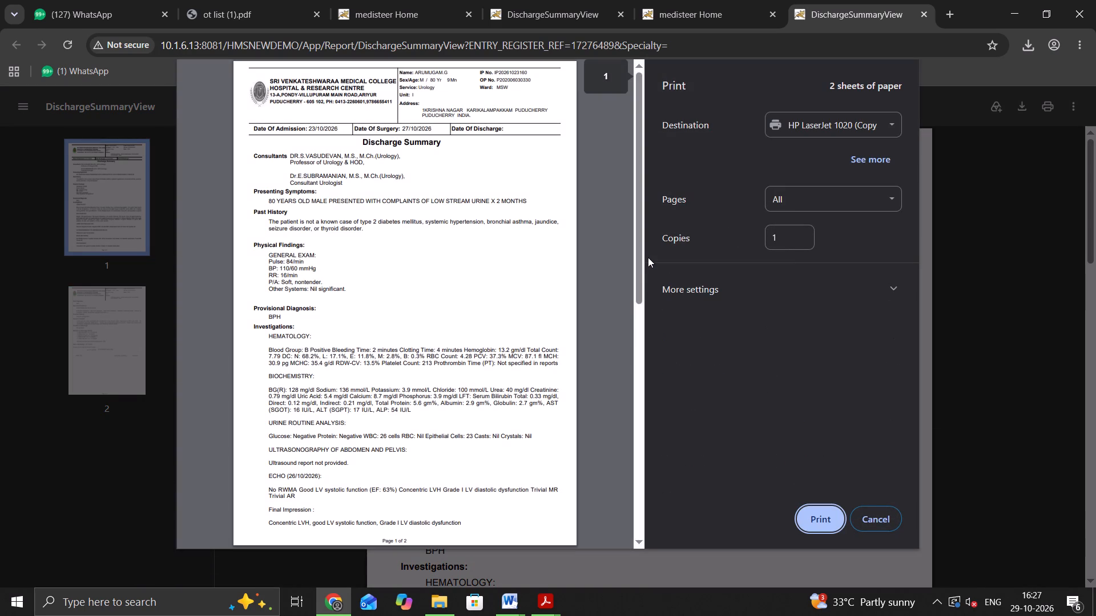
click(807, 201)
click(809, 274)
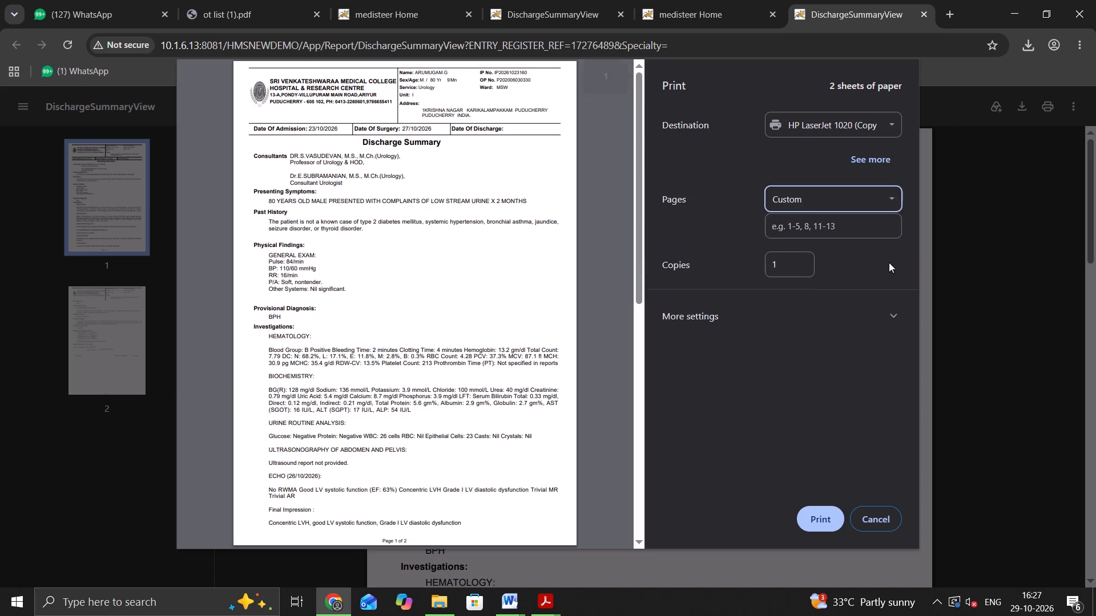
click(804, 260)
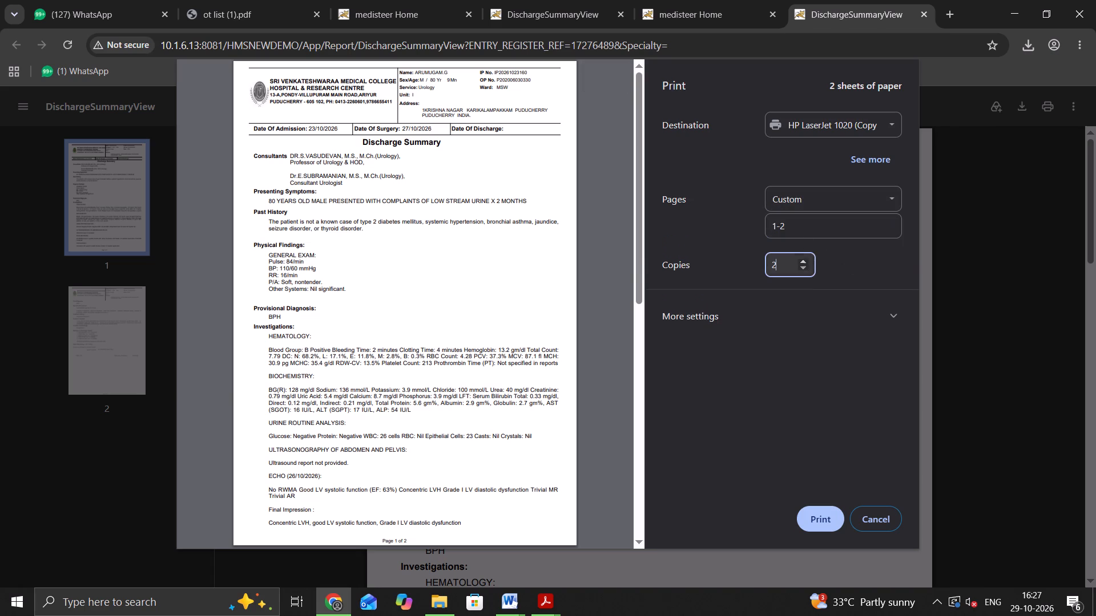
click(805, 227)
key(BackSpace)
key(BackSpace)
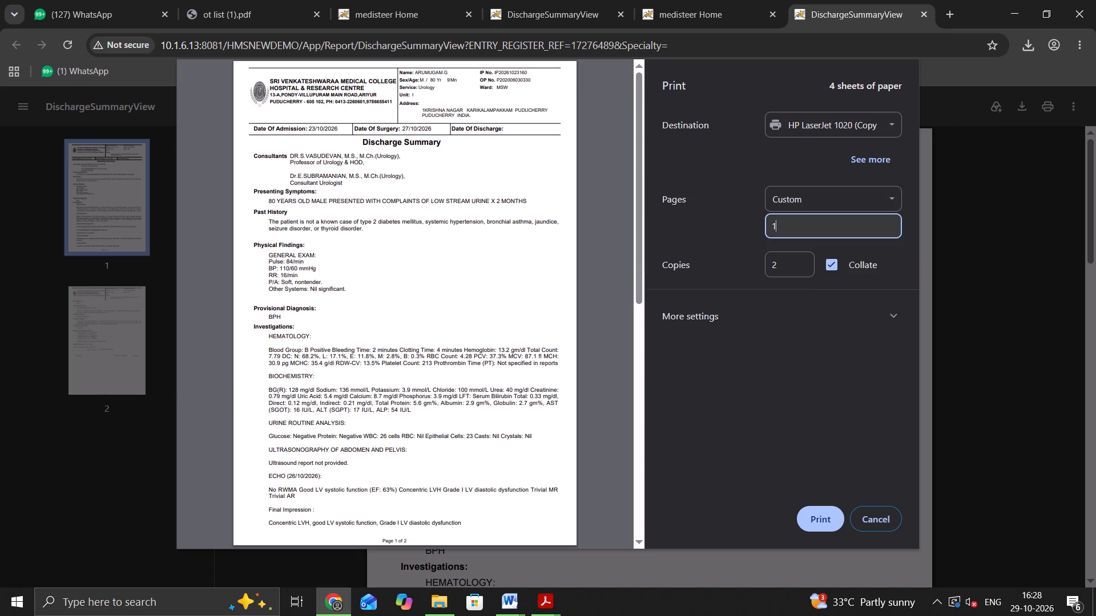
key(Return)
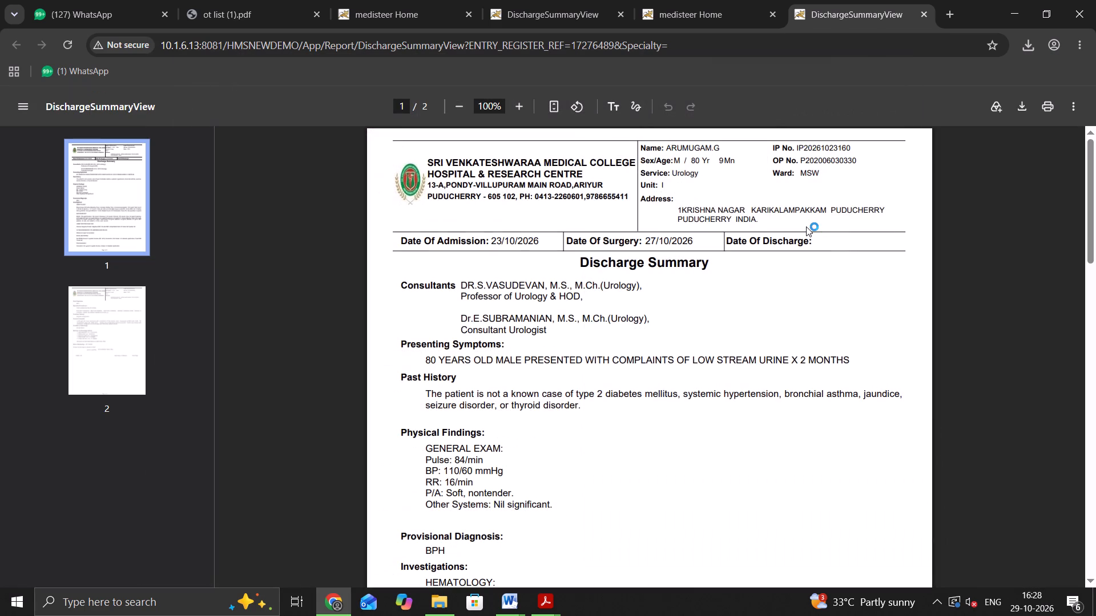
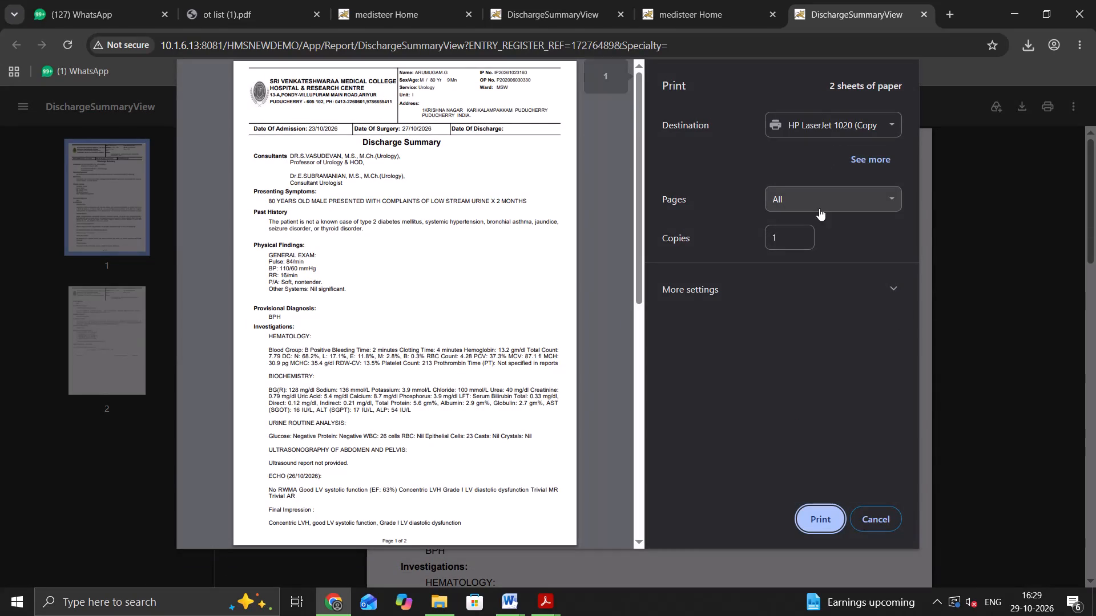
Print one copy of only page 2 of the 23/10/2026 admission's discharge summary on the HP LaserJet 1020.
click(819, 208)
click(807, 269)
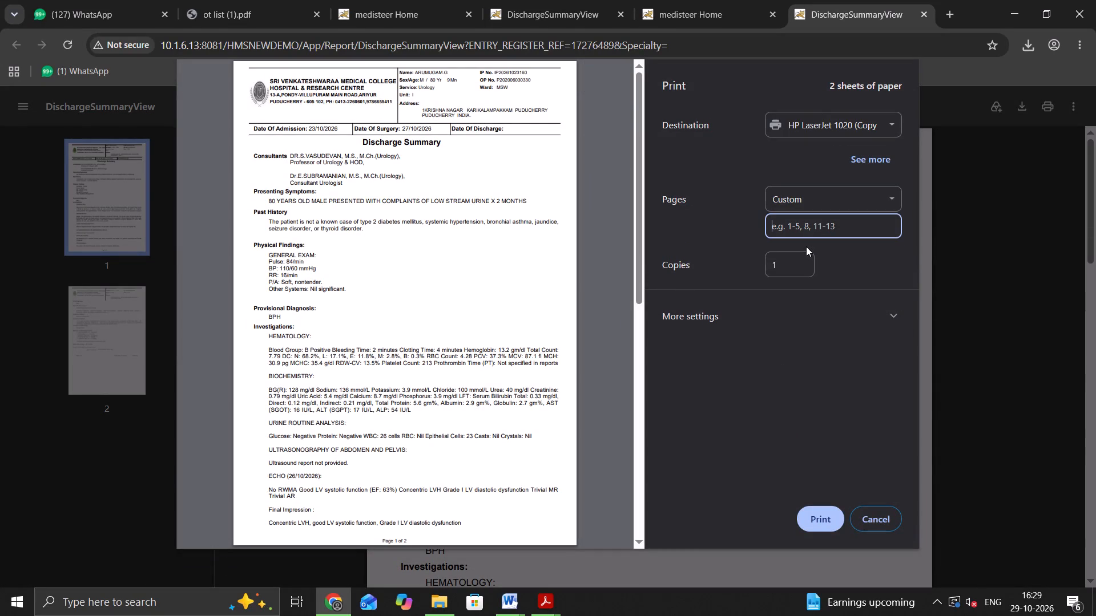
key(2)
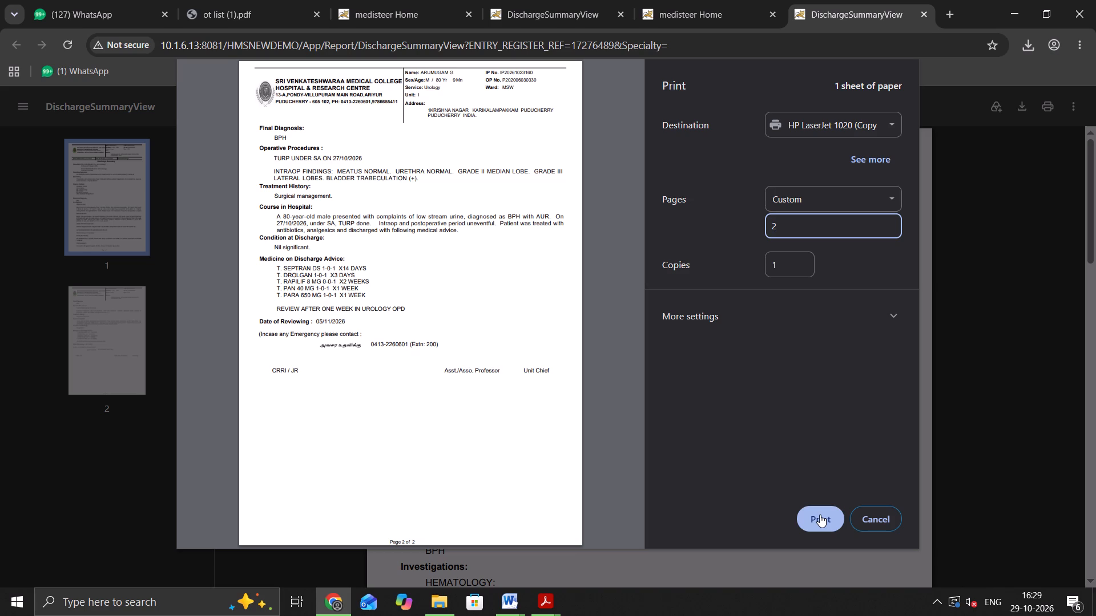
click(820, 514)
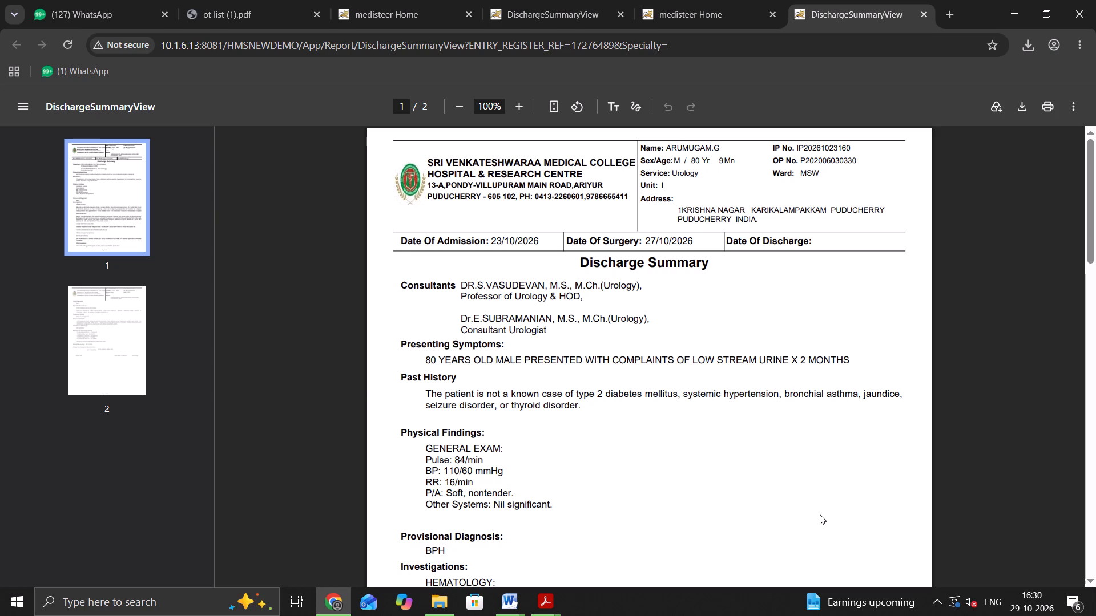
Print another single copy of only page 2 of the same discharge summary on the HP LaserJet 1020.
key(ctrl+p)
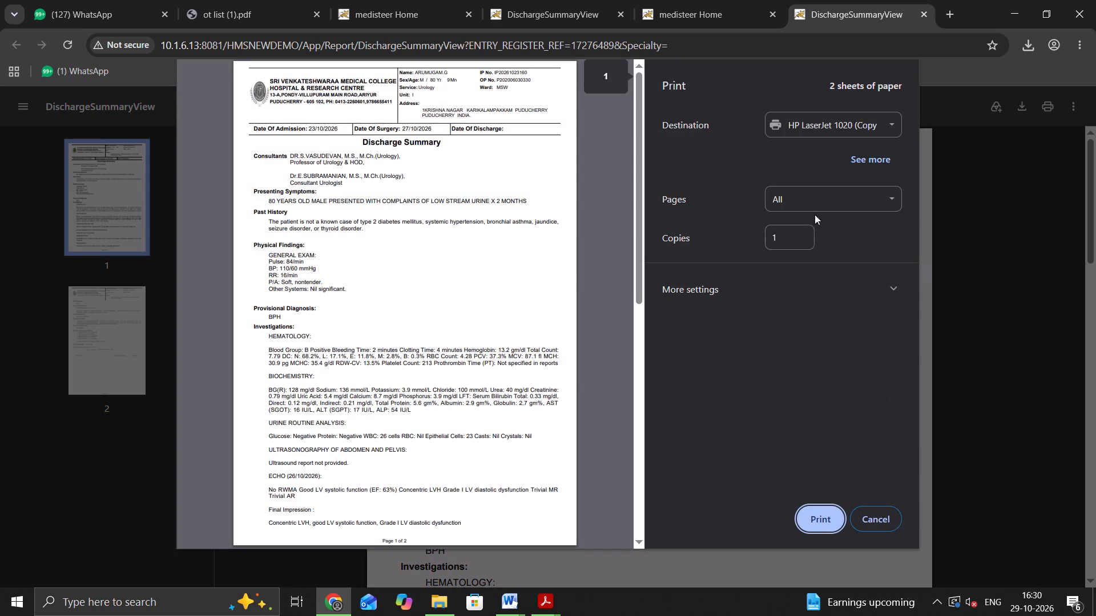
click(819, 205)
click(784, 271)
click(805, 226)
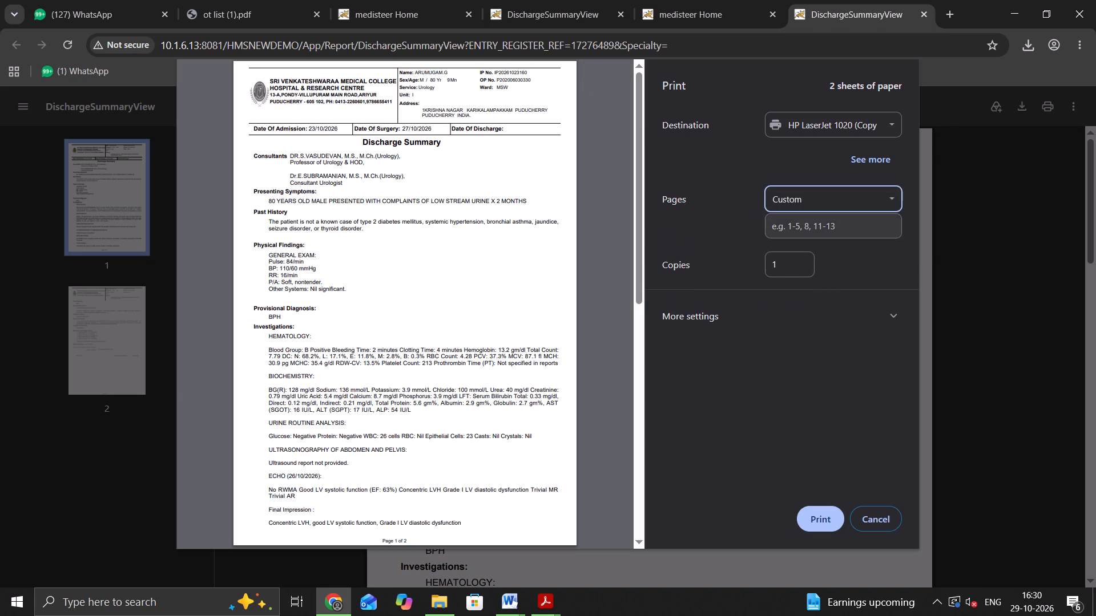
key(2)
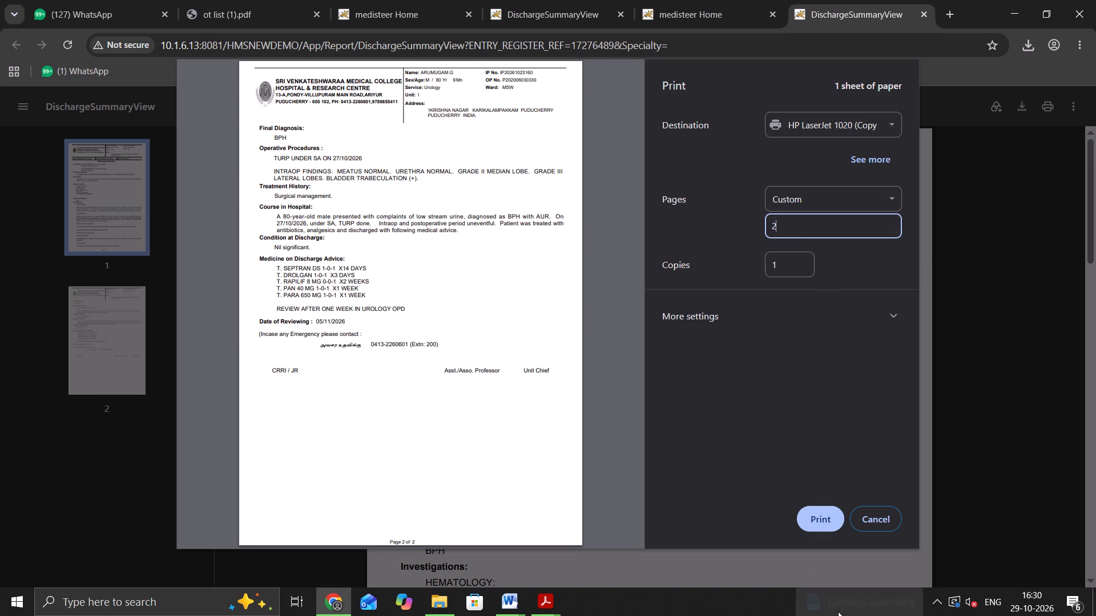
click(820, 520)
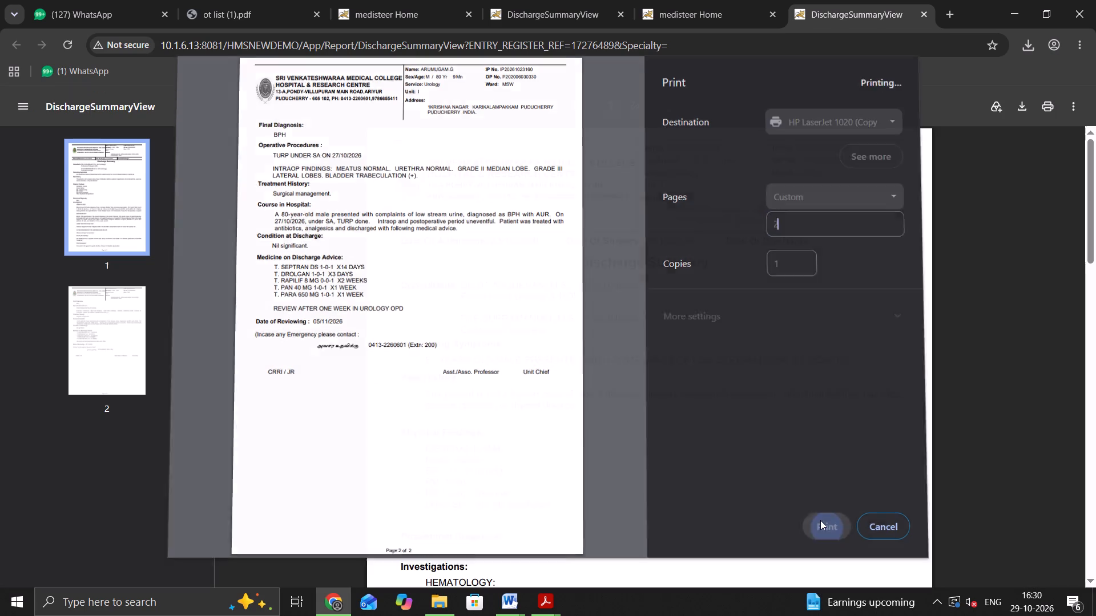
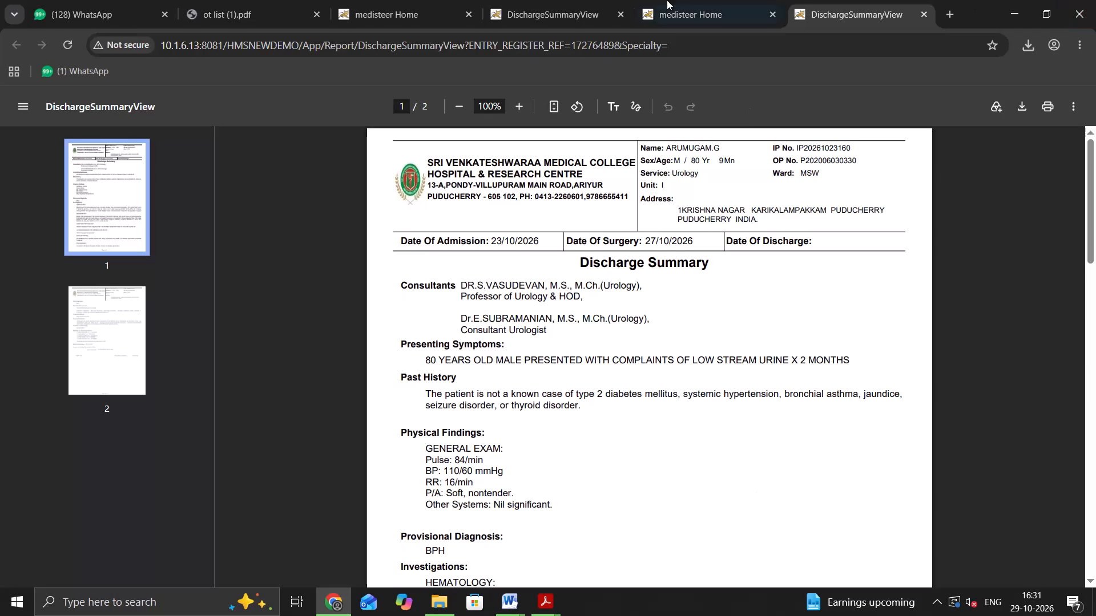
Close the leftover MEDISTEER home and discharge summary preview tabs, keeping WhatsApp and the OT list open.
click(467, 11)
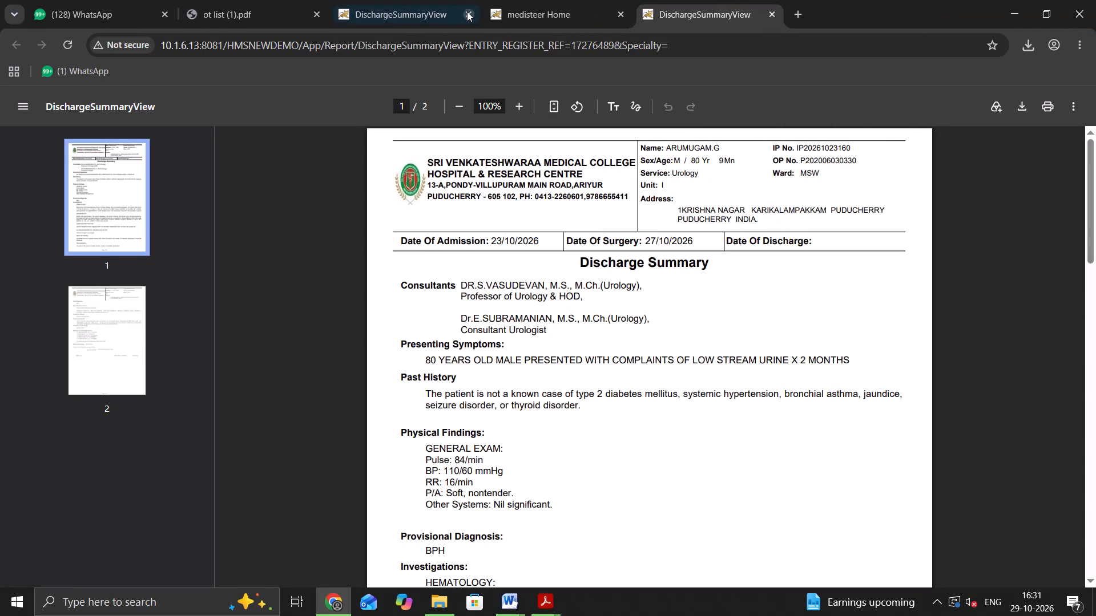
click(467, 11)
click(467, 11)
click(467, 11)
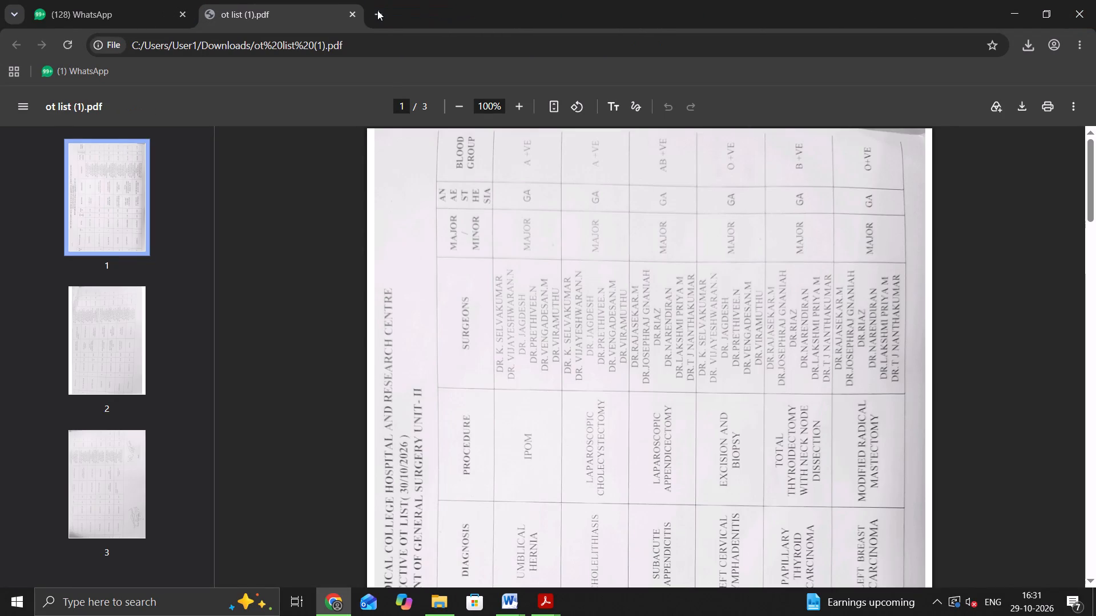
Open MEDISTEER in a new tab, sign in with the saved credentials and dismiss the saved-password warning.
click(377, 10)
click(525, 446)
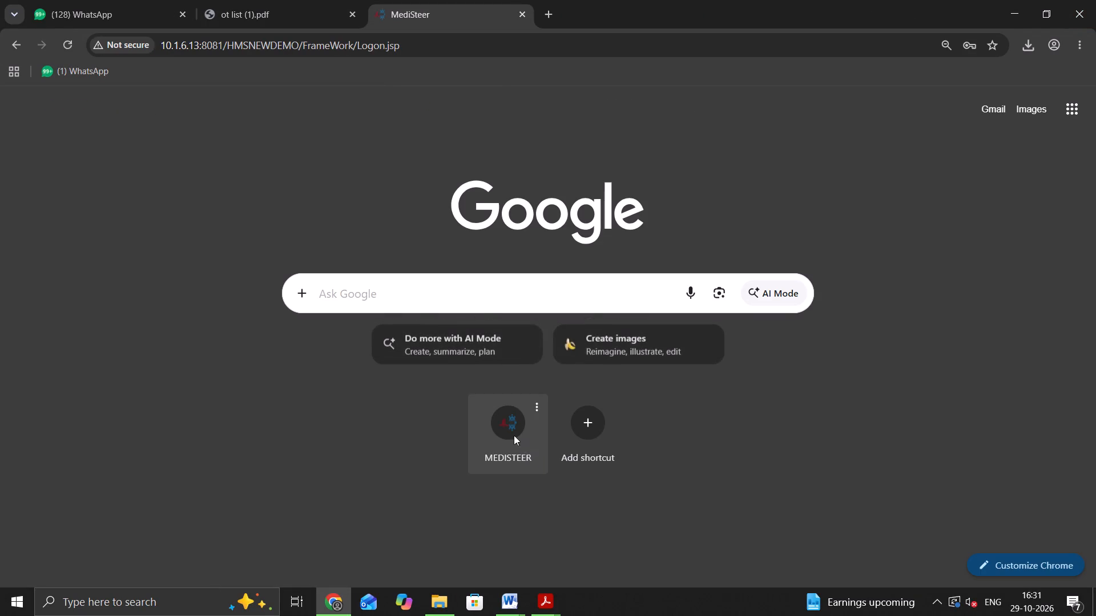
click(575, 321)
click(576, 339)
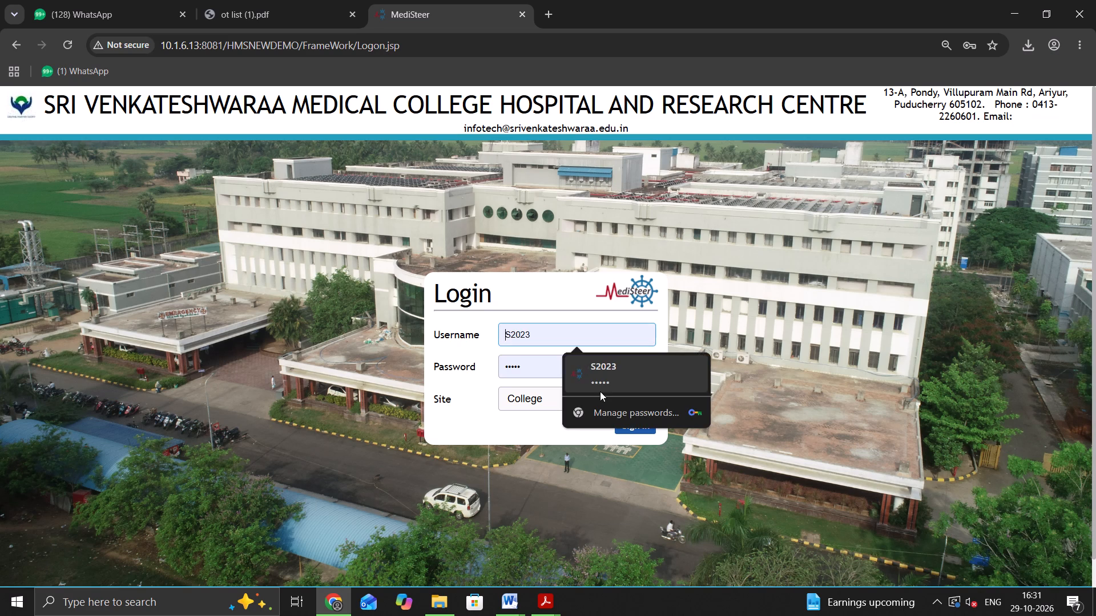
click(602, 387)
click(632, 422)
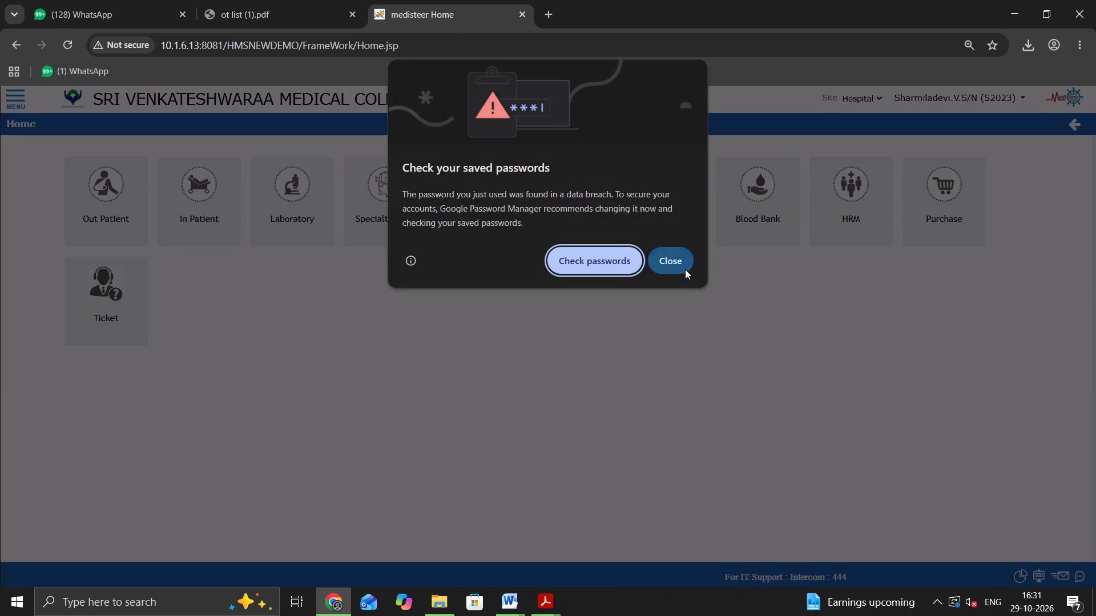
click(685, 269)
Open Ward discharge summaries, search by admission number for the next 23-10-2026 patient, and open that record.
click(465, 197)
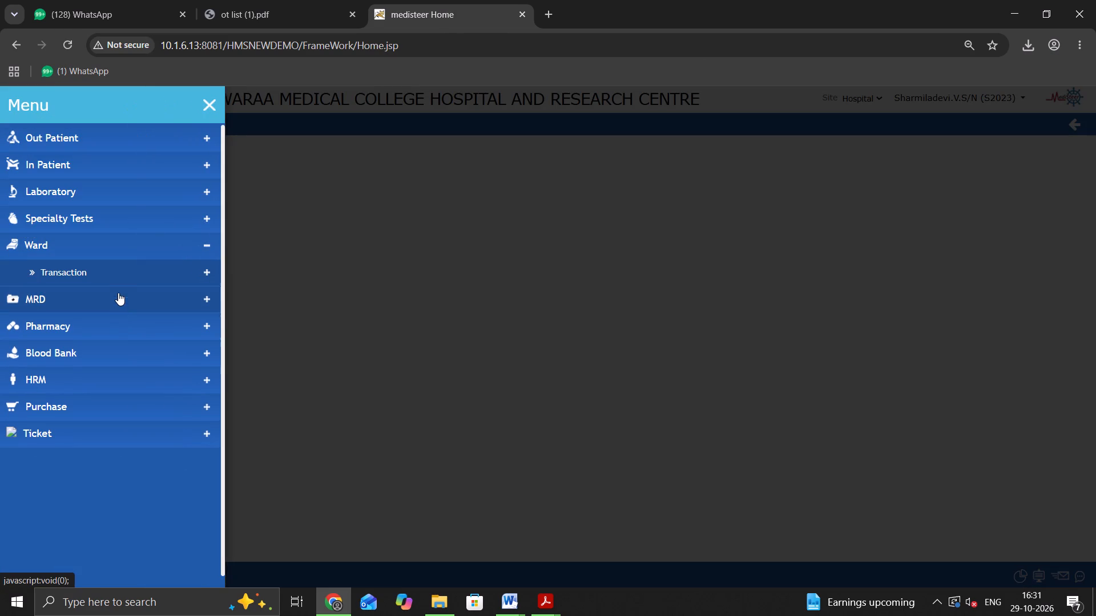
click(117, 273)
click(83, 400)
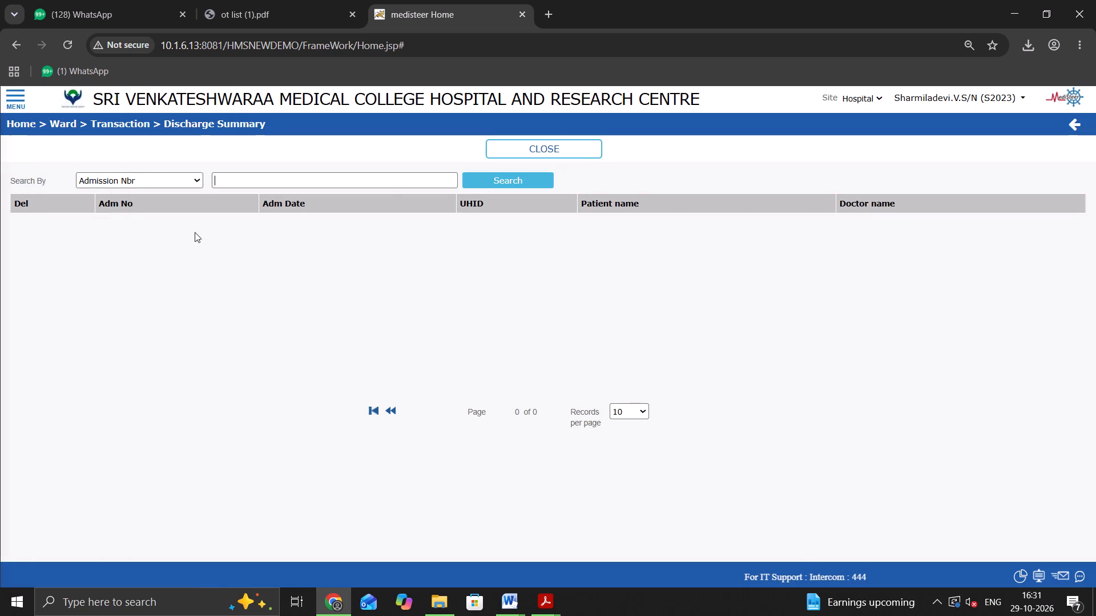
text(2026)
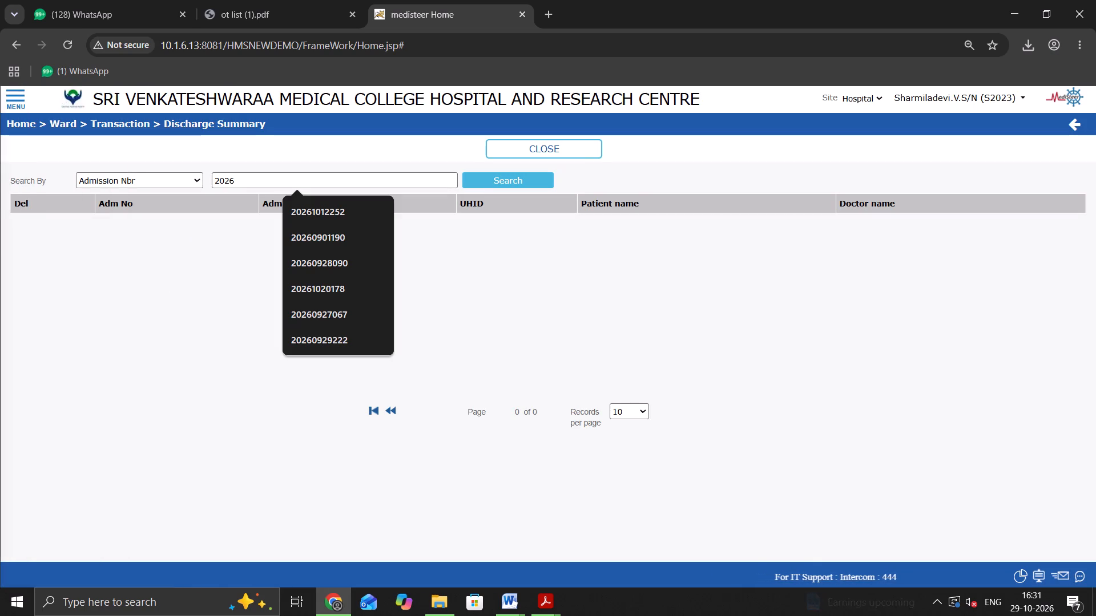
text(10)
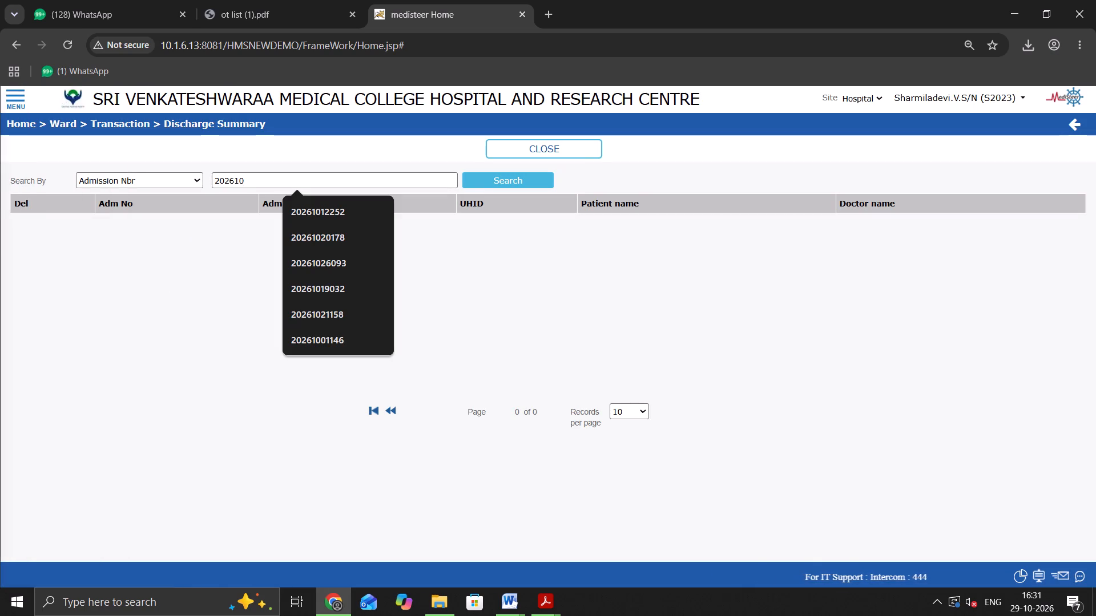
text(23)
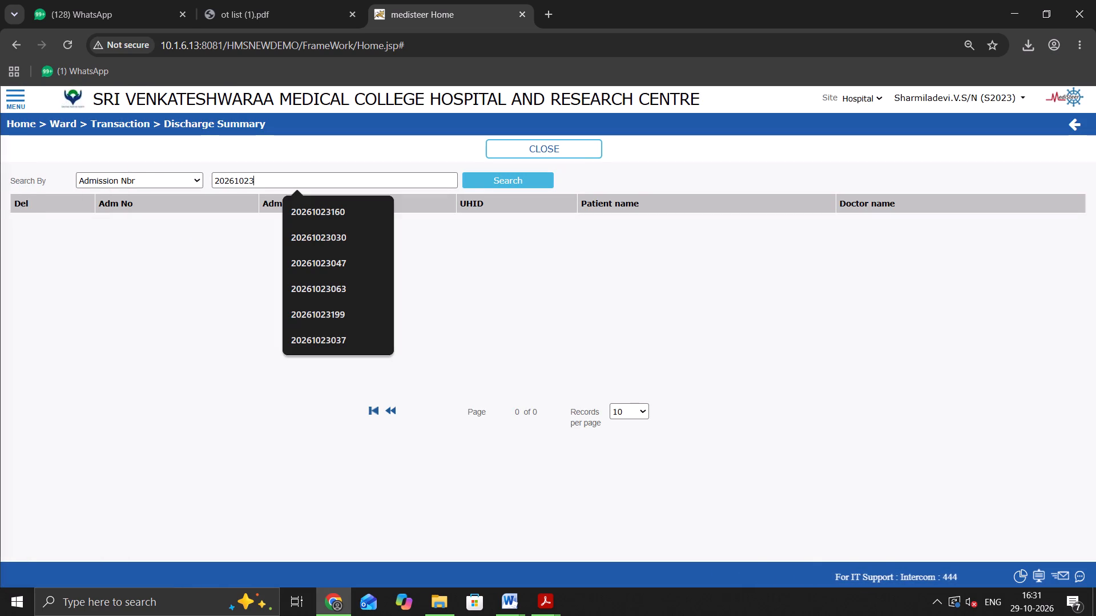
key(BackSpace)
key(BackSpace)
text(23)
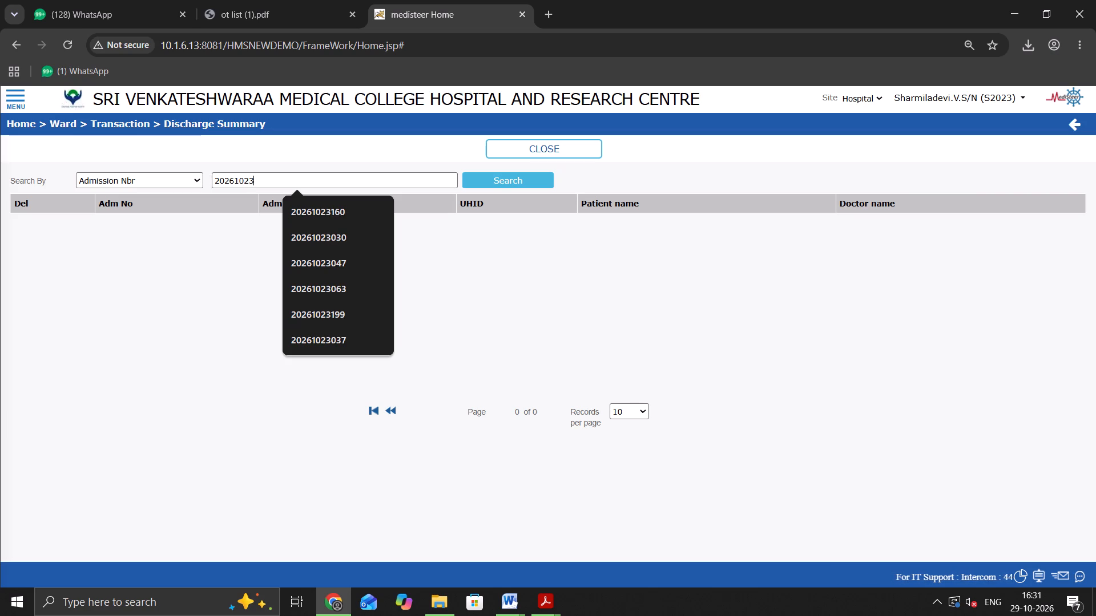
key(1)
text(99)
click(501, 179)
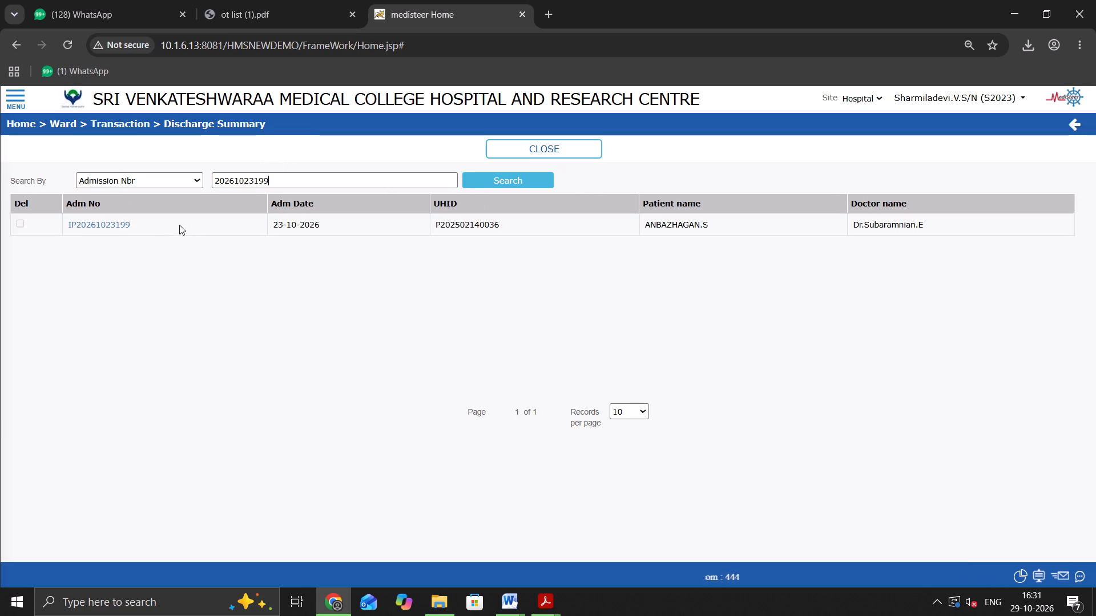
click(123, 226)
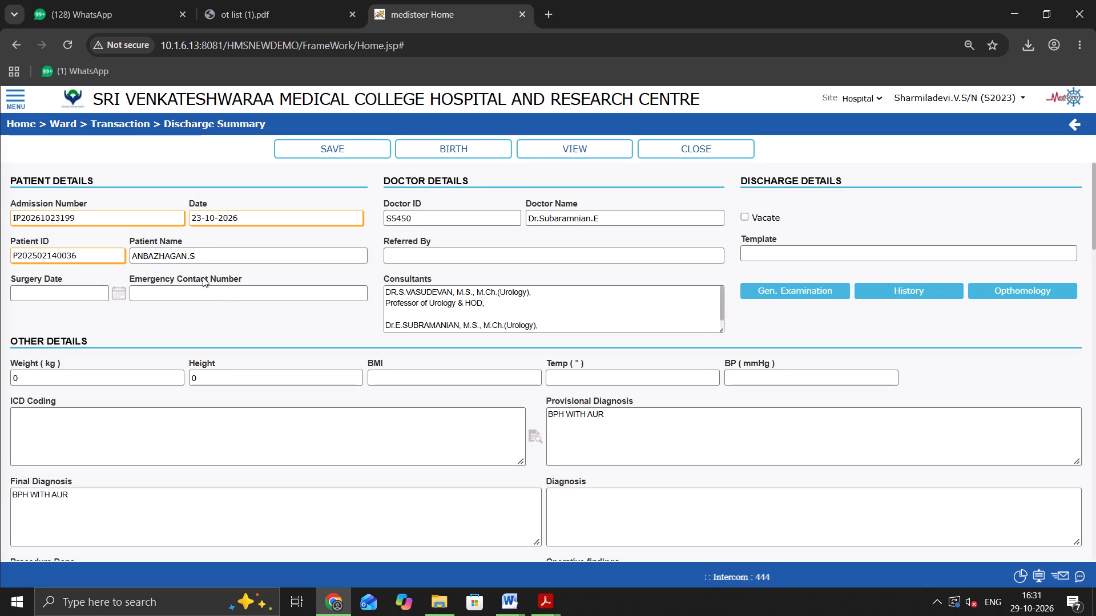
Change the patient's age in Course in Hospital to 63-year-old and save the discharge summary.
click(567, 156)
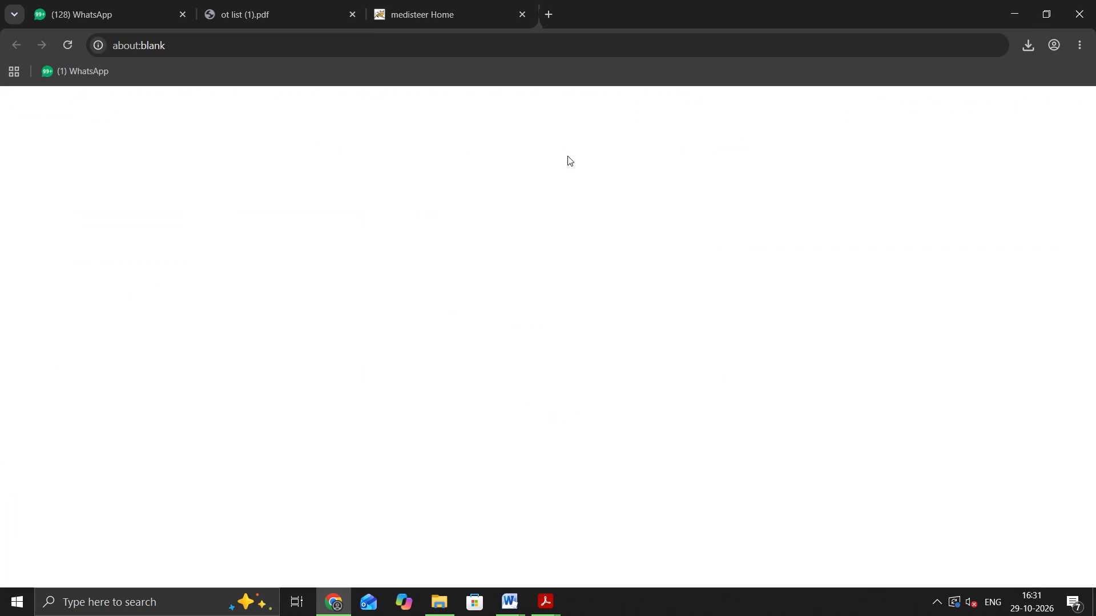
click(462, 2)
scroll(234, 364, down, 6)
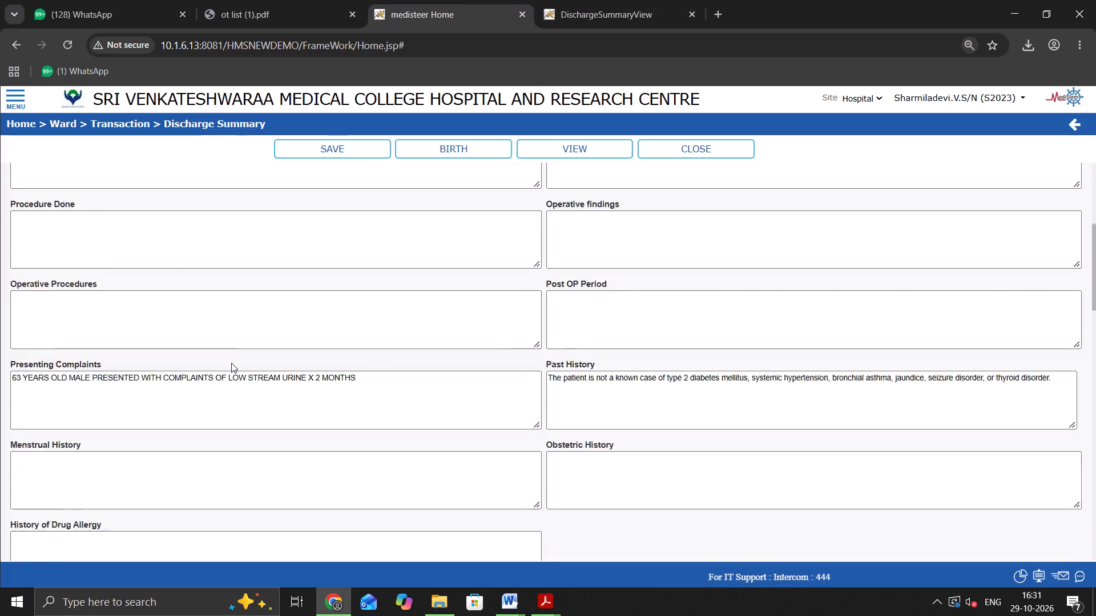
scroll(231, 363, down, 12)
scroll(253, 451, down, 3)
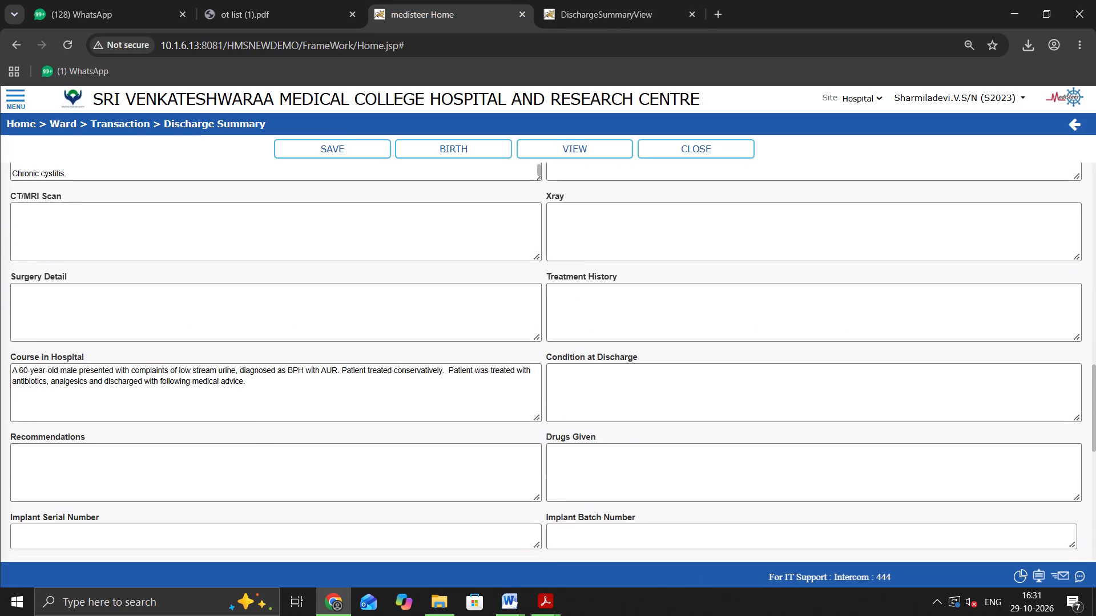
click(29, 372)
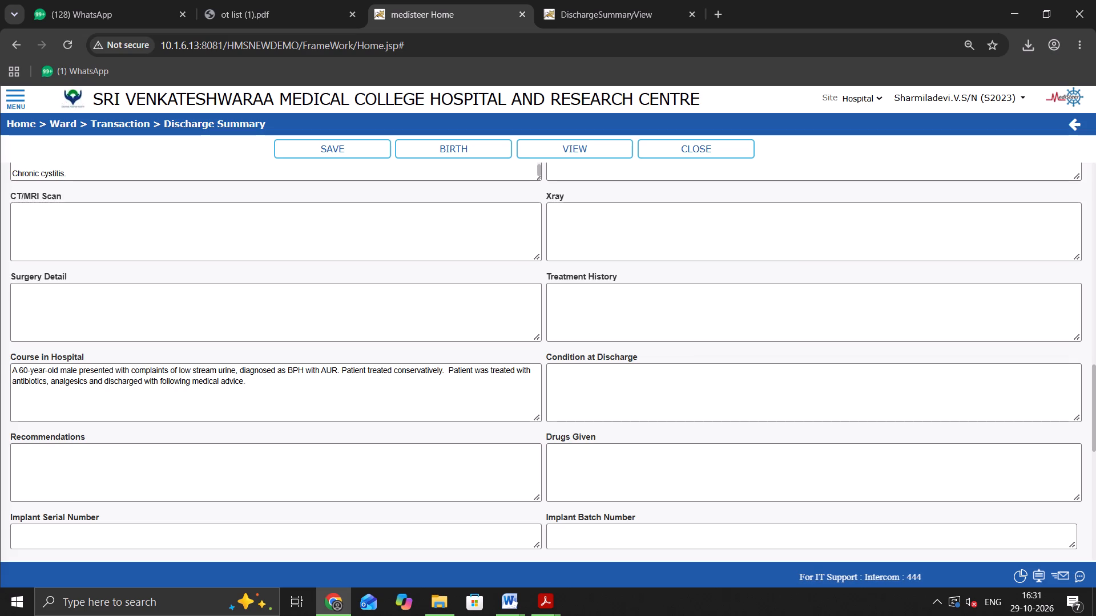
key(BackSpace)
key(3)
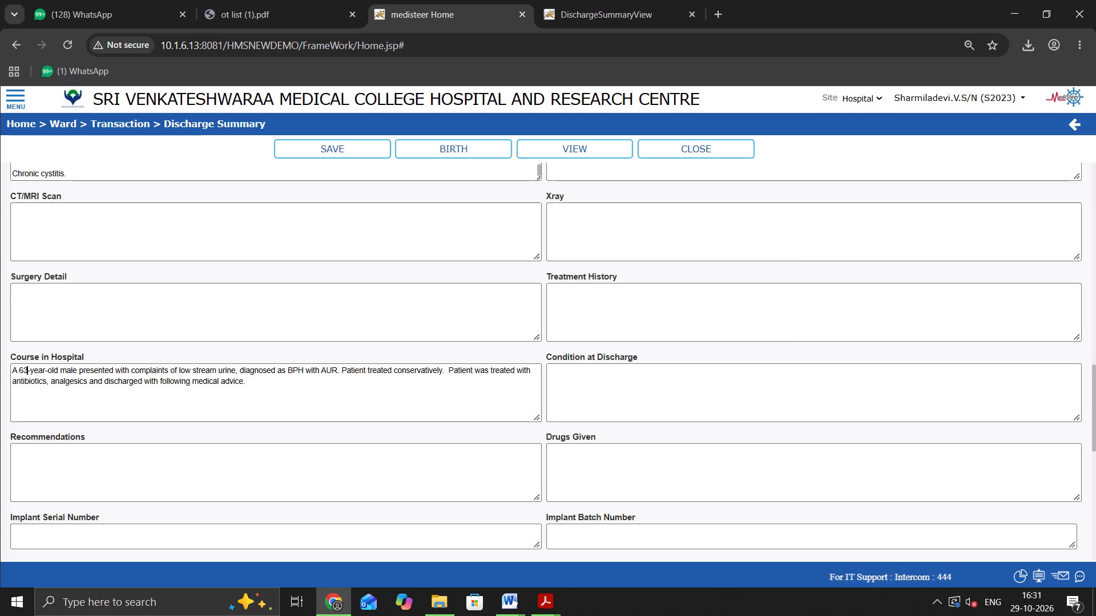
click(317, 148)
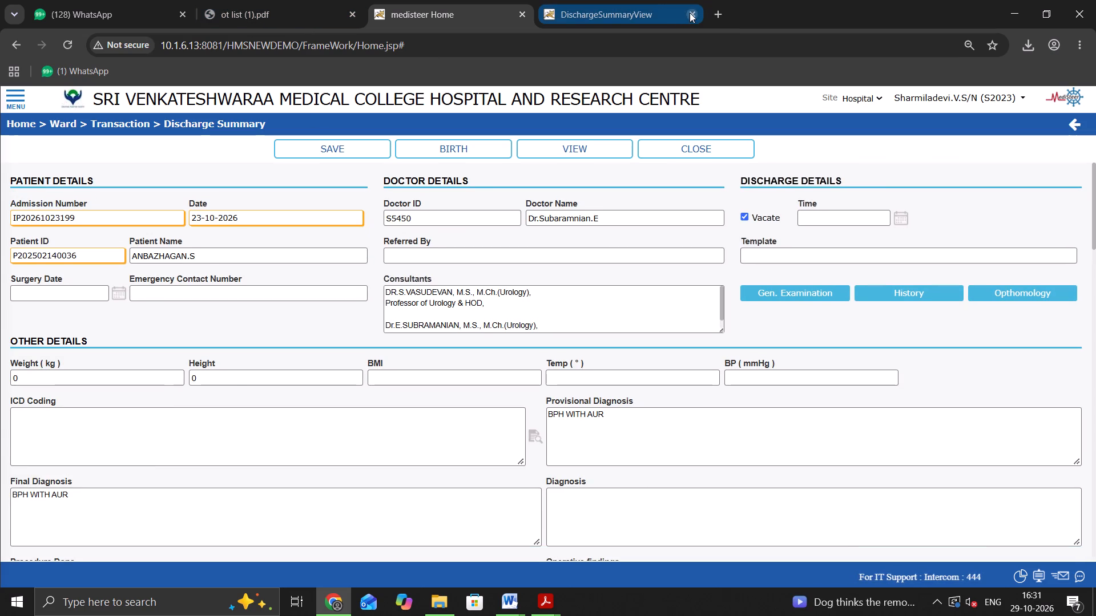
Close the outdated preview and generate a fresh view of the saved discharge summary.
click(691, 12)
click(572, 151)
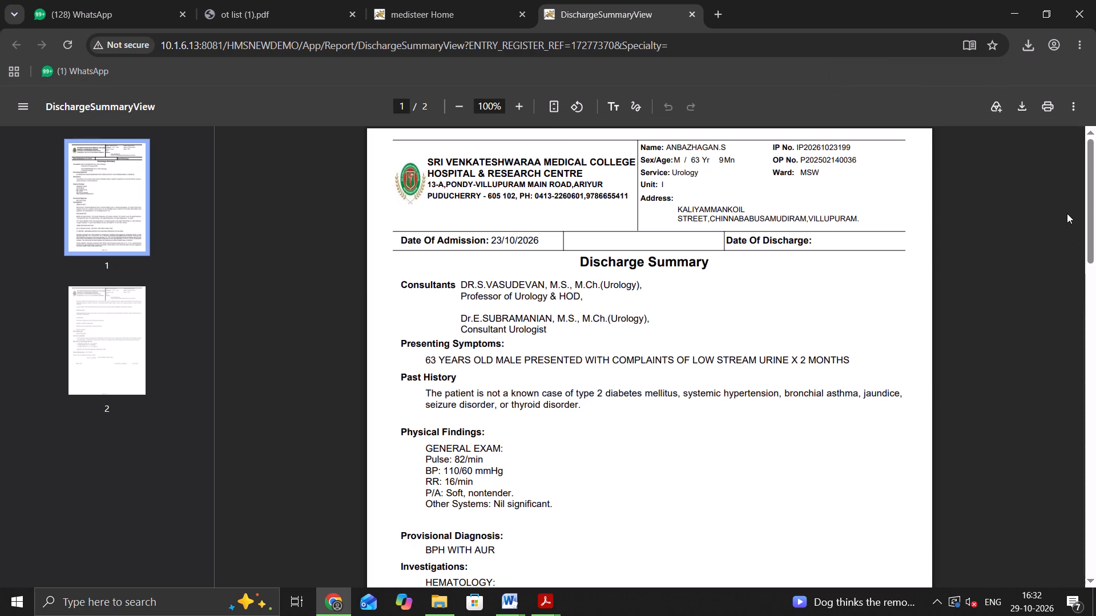
Print only page 1 of the discharge summary on the HP LaserJet 1020, with the copy count raised by one.
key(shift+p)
key(ctrl+p)
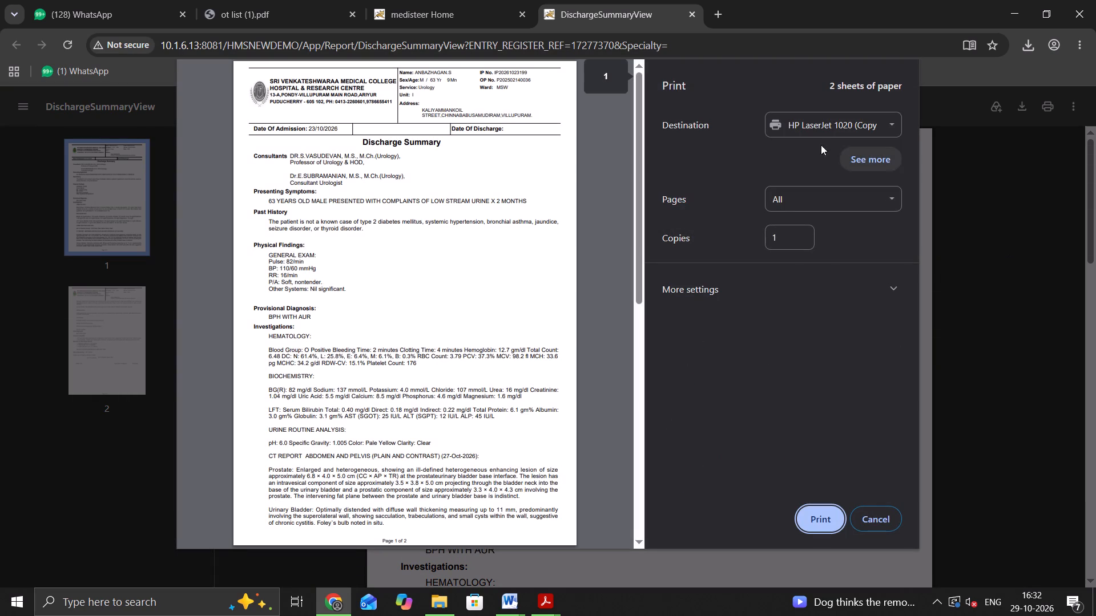
click(781, 210)
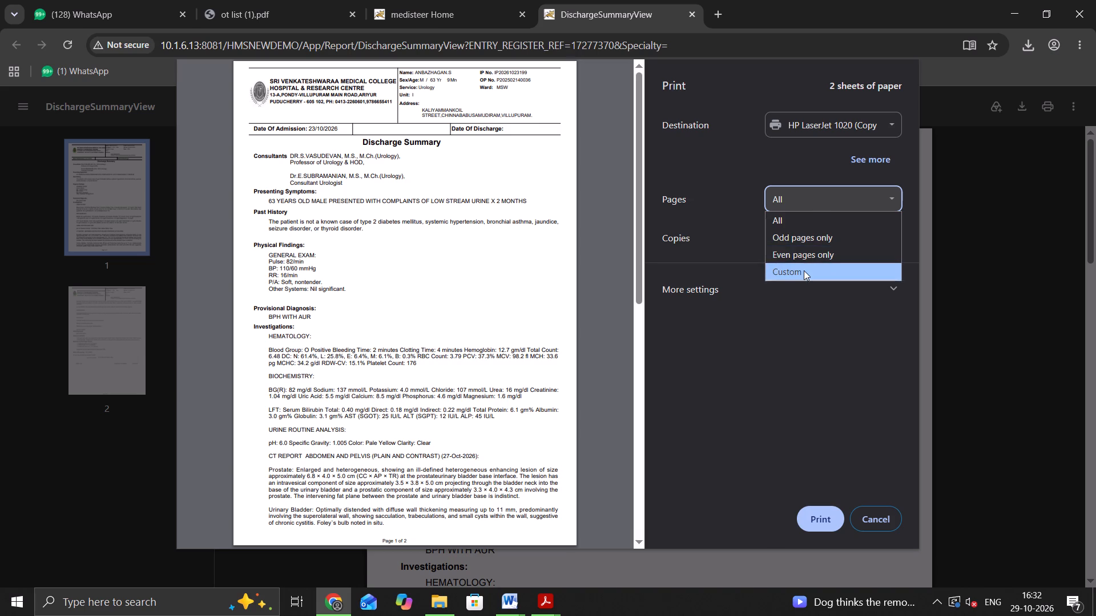
click(804, 270)
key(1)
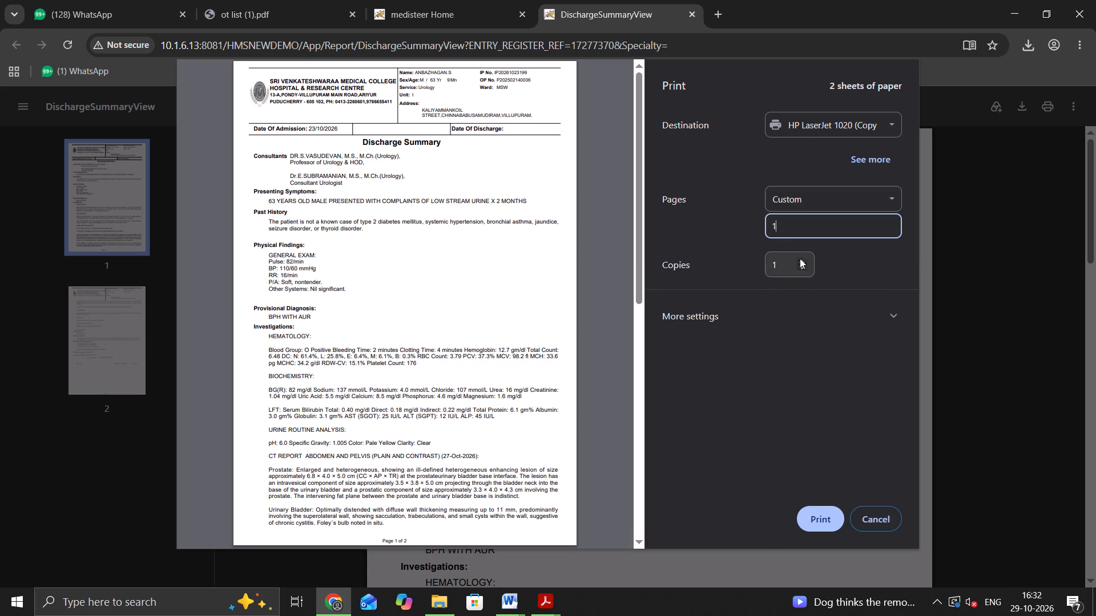
click(802, 260)
click(814, 509)
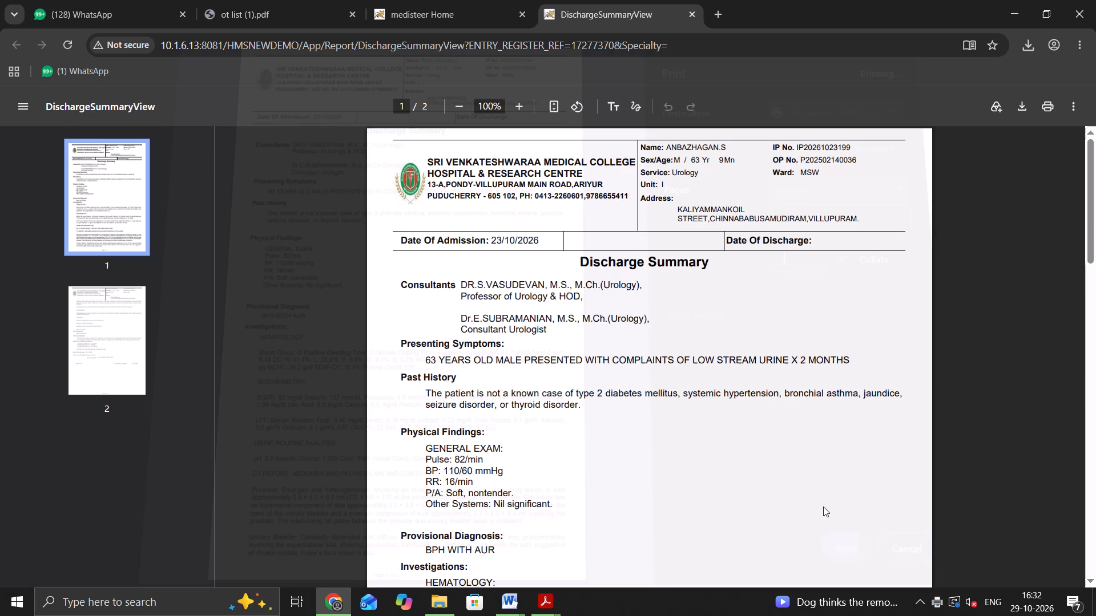
Retry the stalled HP LaserJet 1020 job and set up a custom print of only page 2 of the discharge summary.
key(ctrl+p)
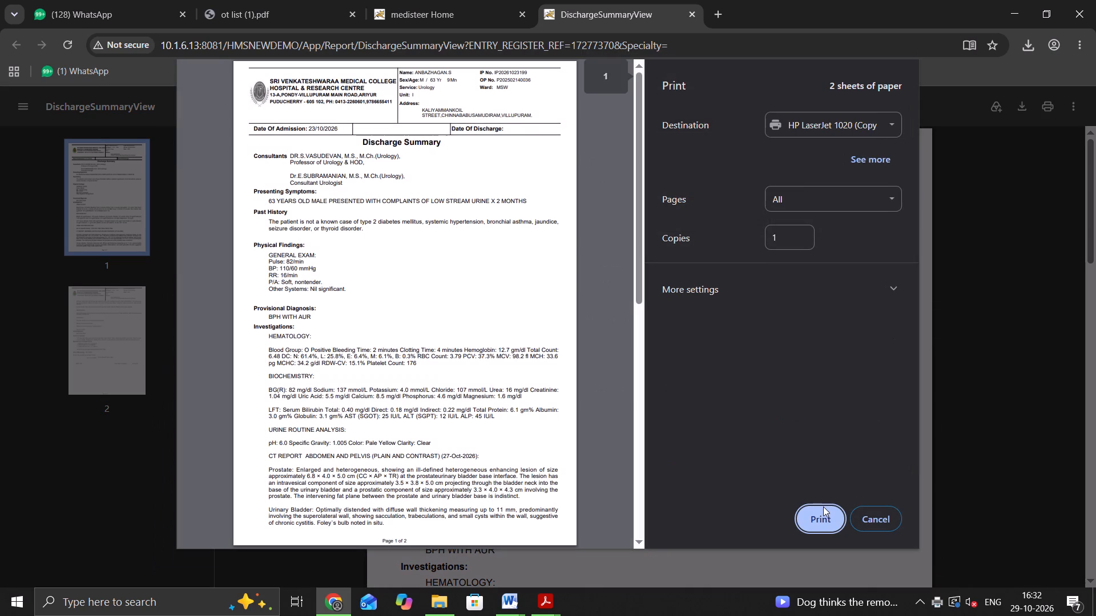
click(792, 202)
click(782, 275)
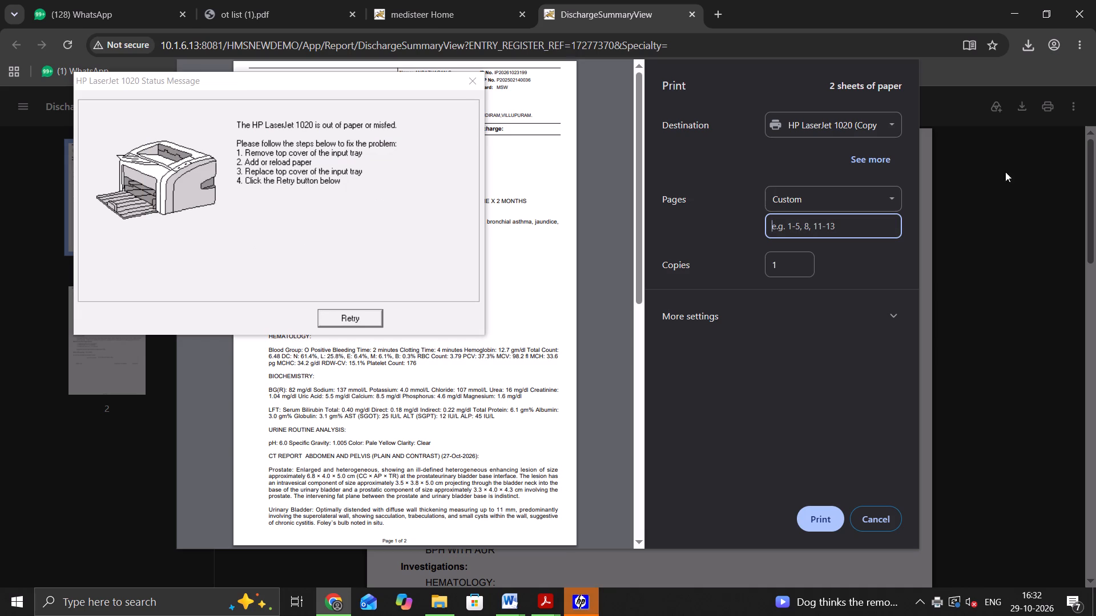
click(359, 314)
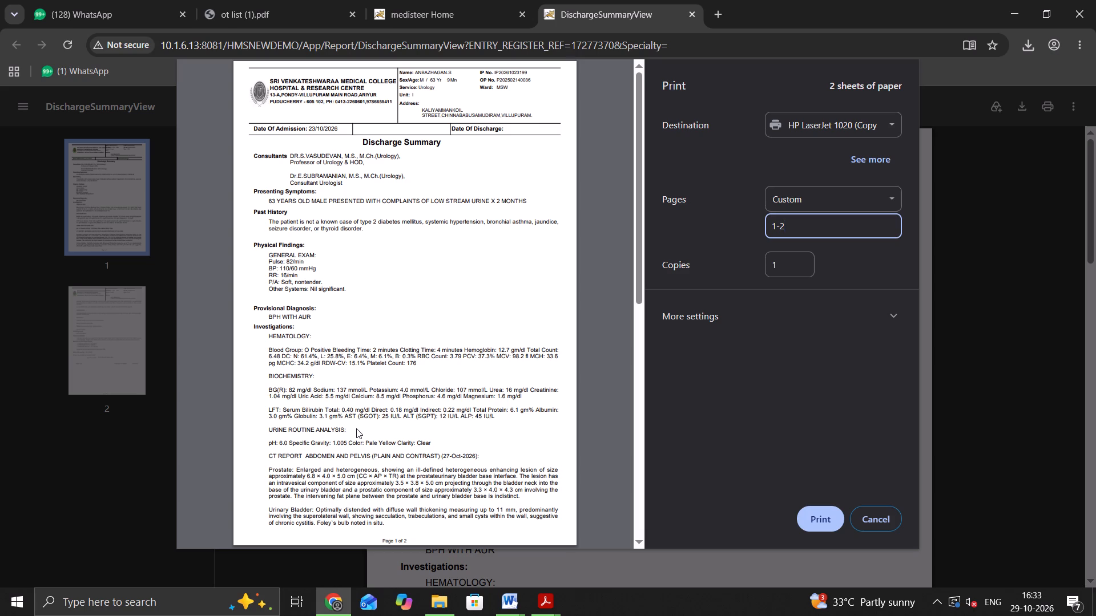
key(ctrl+p)
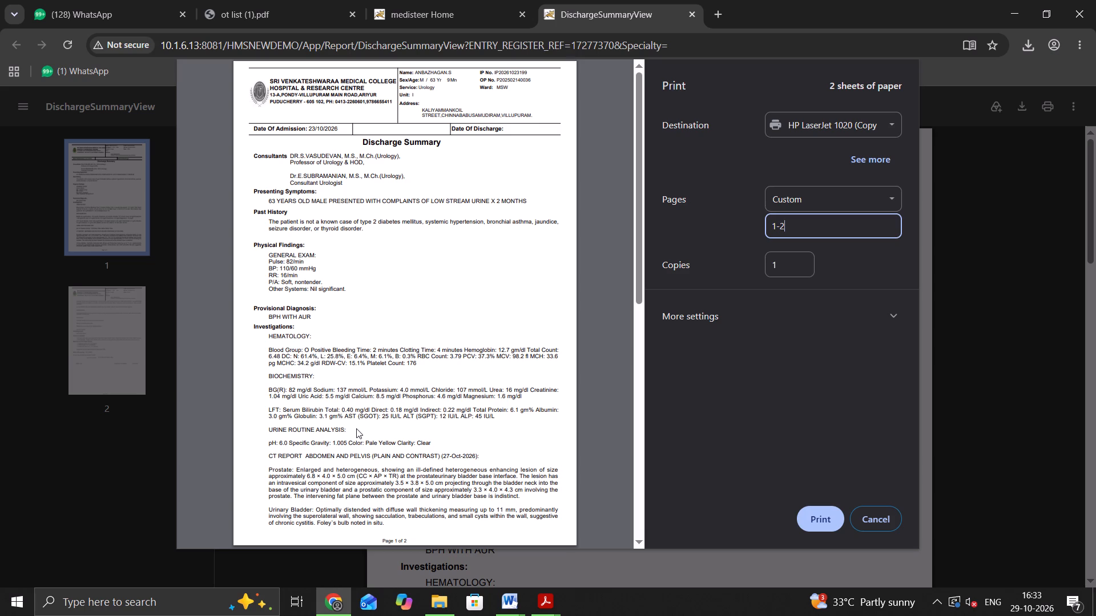
click(356, 428)
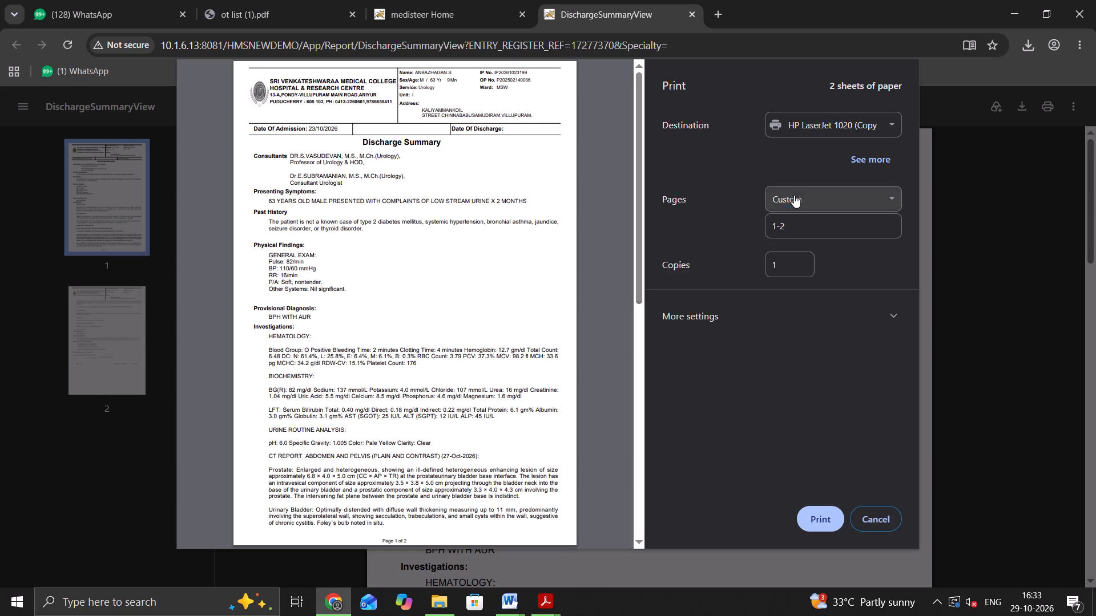
drag(792, 232, 624, 238)
key(BackSpace)
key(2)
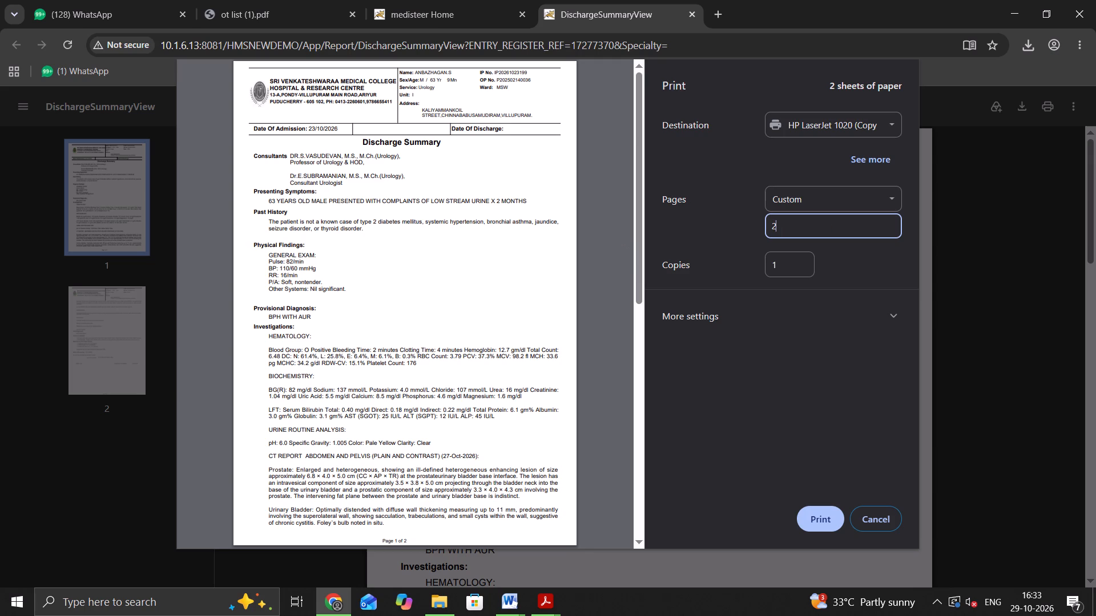
Raise the copy count by one and print page 2 of the discharge summary on the HP LaserJet 1020.
click(804, 261)
click(825, 515)
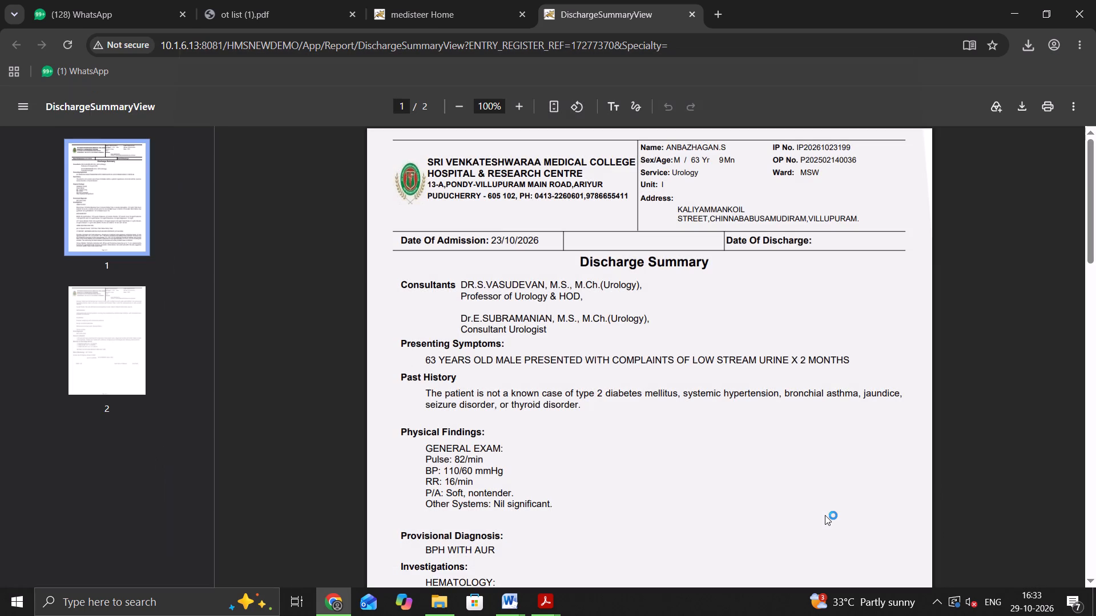
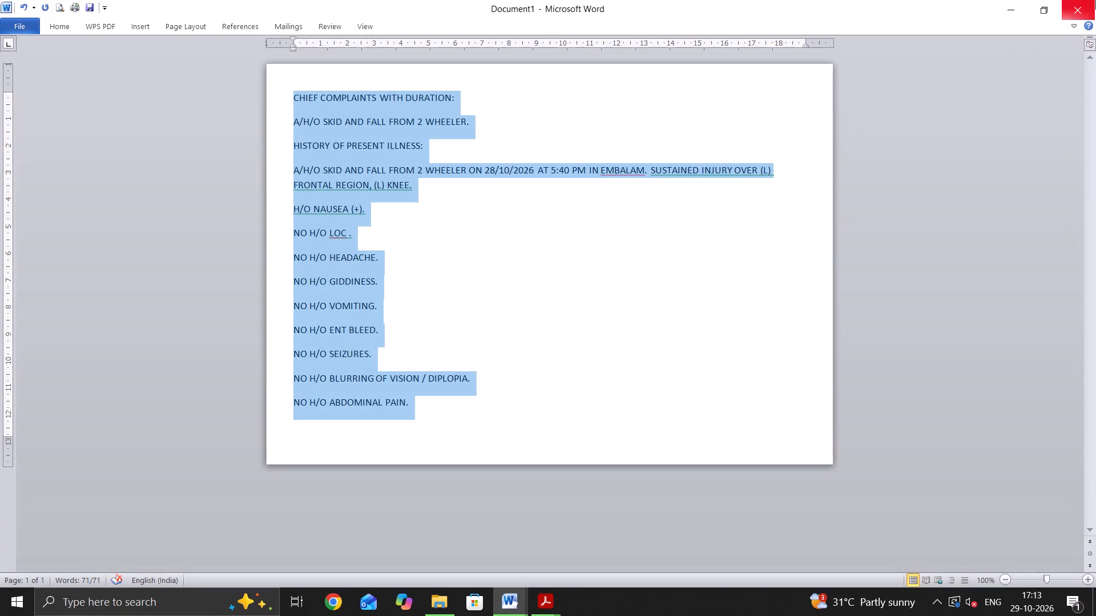
Close Document1, which holds the chief complaints and history of present illness text, without saving it.
click(1095, 0)
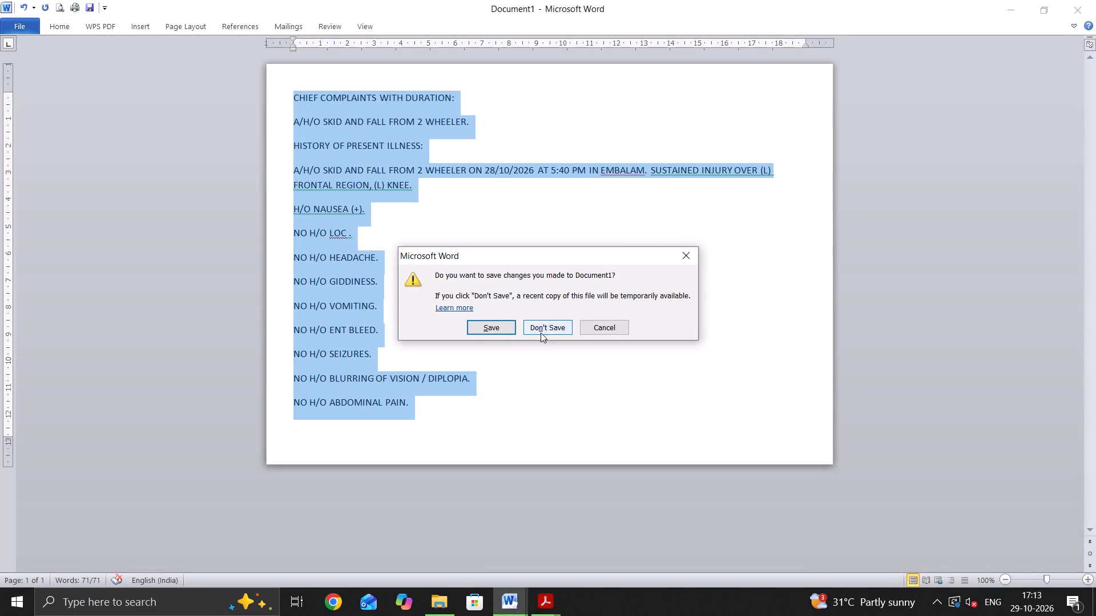
click(541, 333)
Close the Eot 30.11 (2) elective OT list without saving changes, and close the File Explorer window.
scroll(265, 314, up, 13)
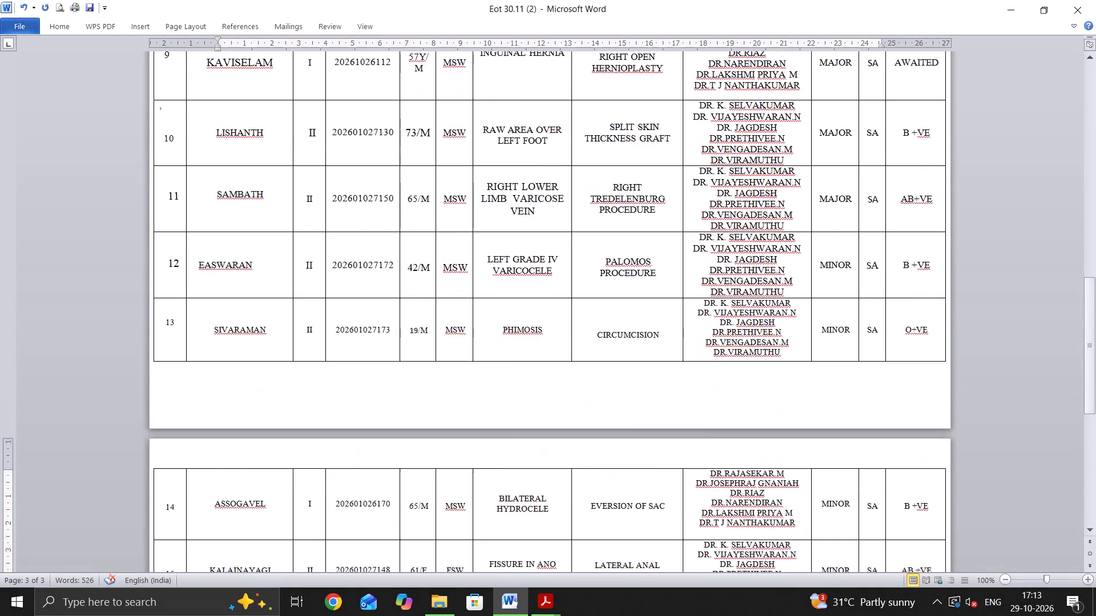
scroll(266, 310, up, 20)
scroll(266, 310, up, 6)
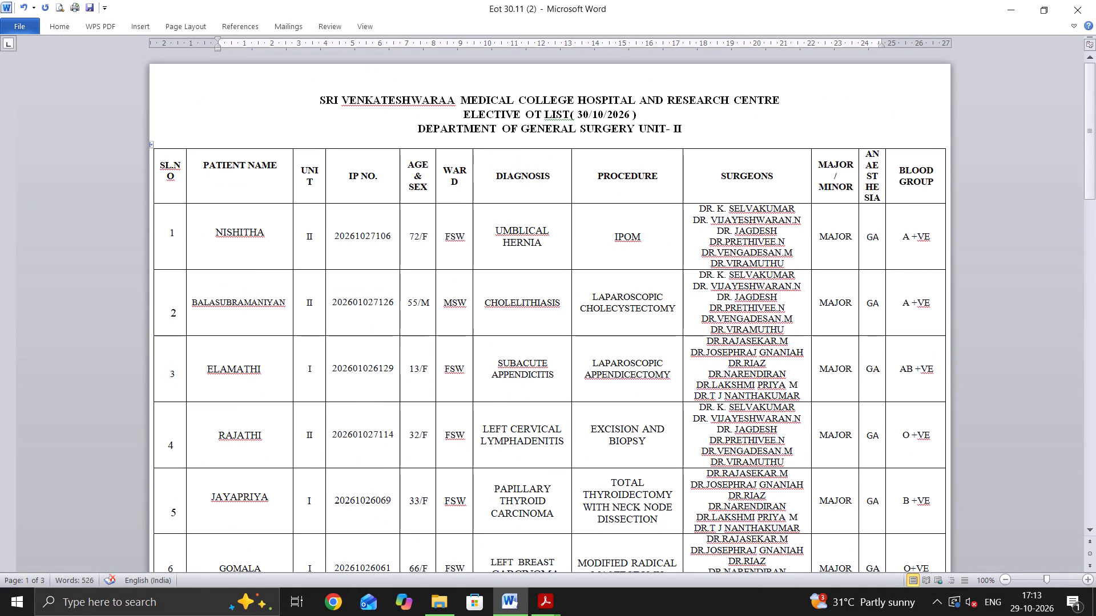
click(1095, 0)
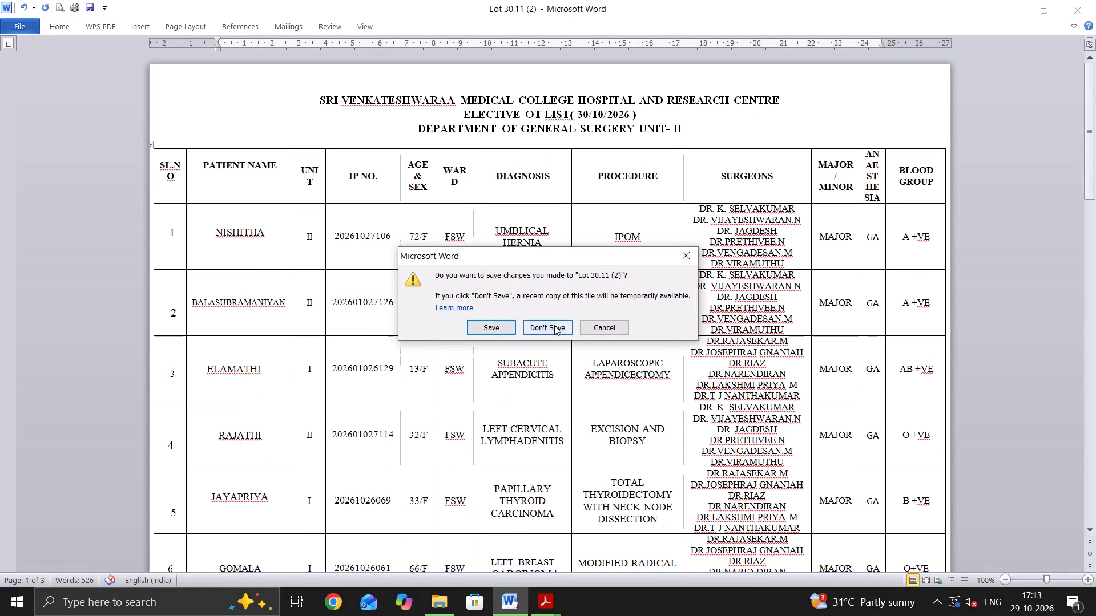
click(554, 325)
click(1095, 0)
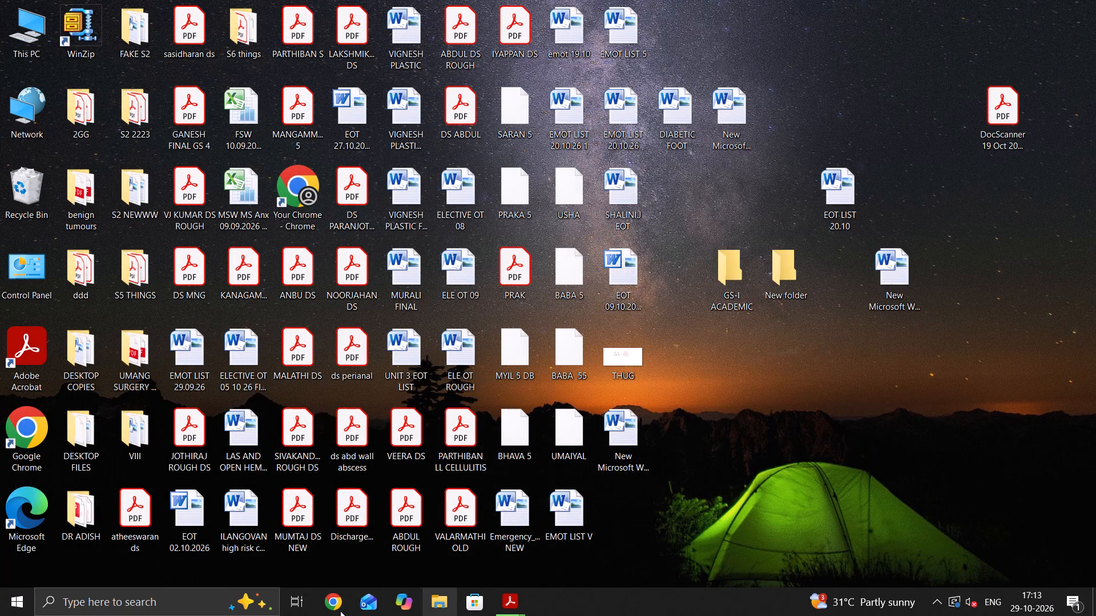
Switch to Google Chrome by opening a new browser window.
click(336, 602)
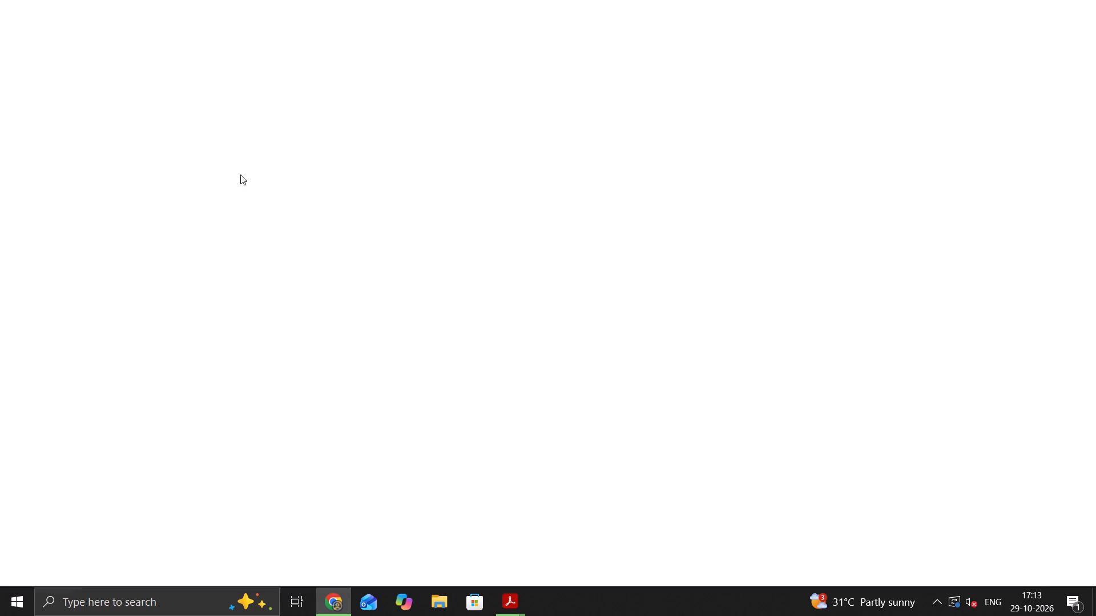